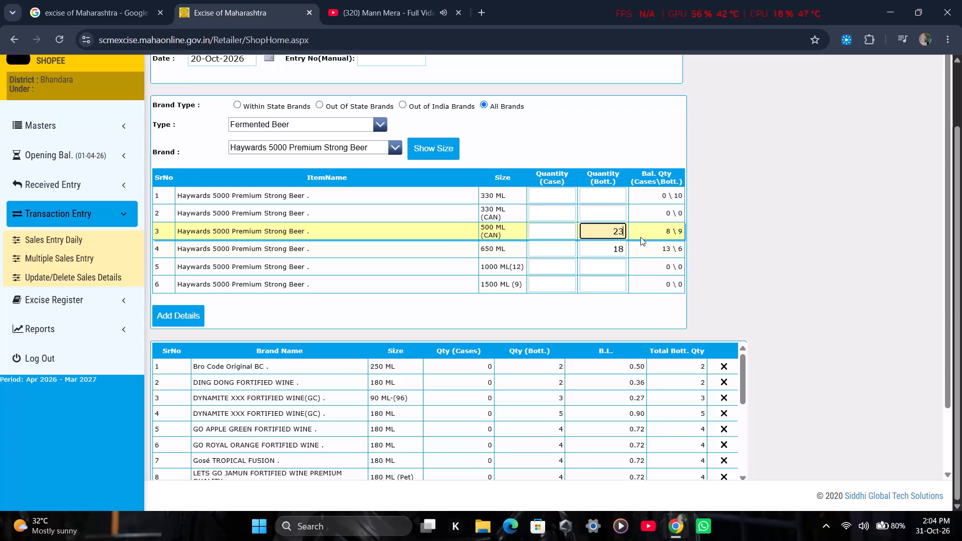
Enter 3 bottles for Haywards 5000 Premium Strong Beer 330 ML and add the brand's quantities to the sales list.
click(616, 198)
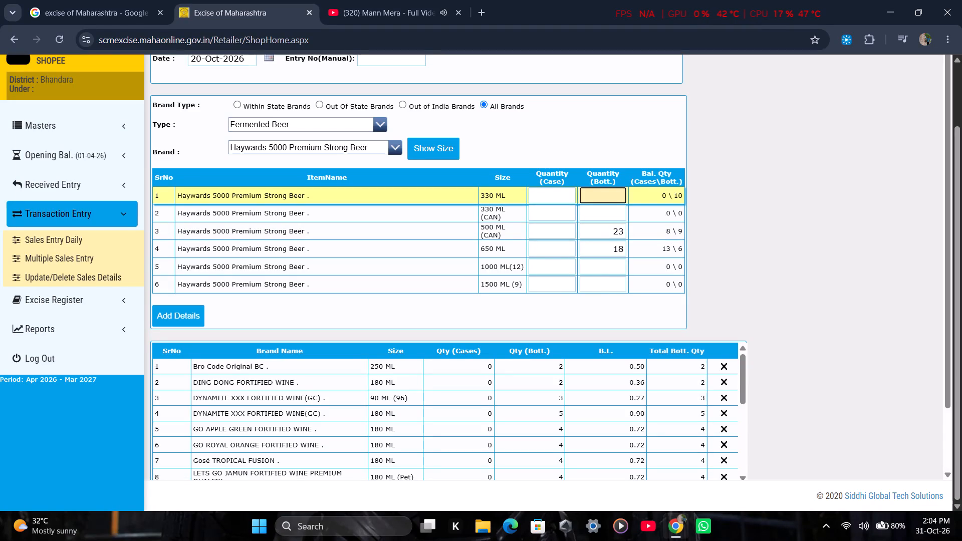
key(3)
click(172, 314)
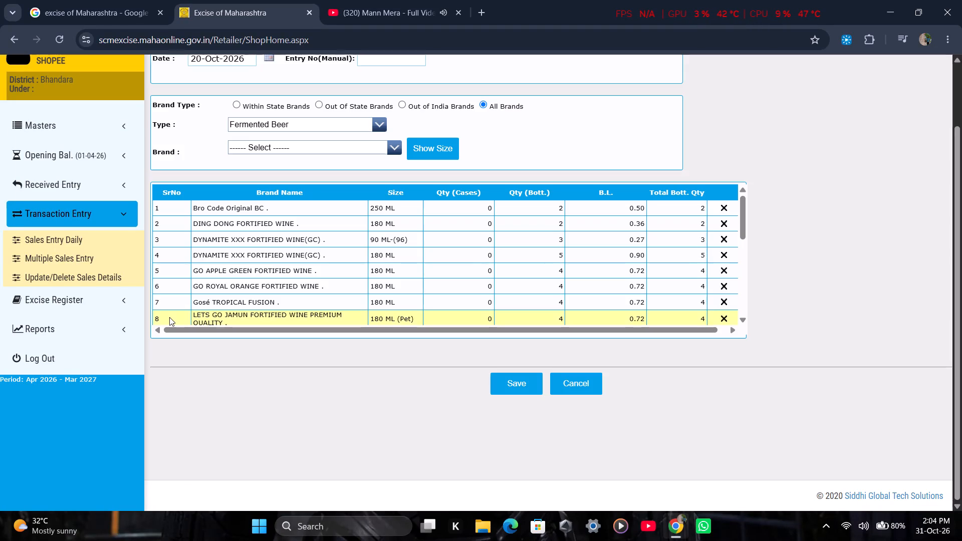
scroll(169, 317, down, 8)
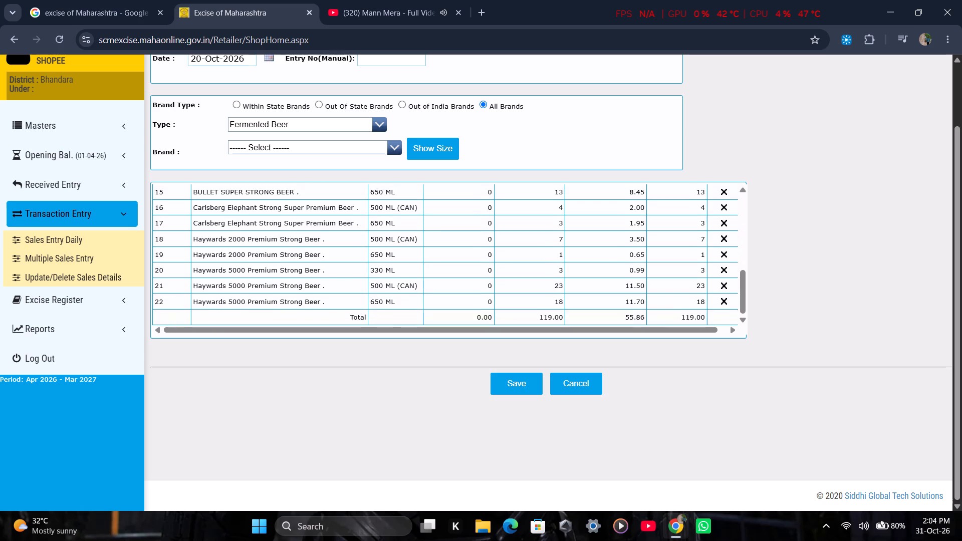
Add KINGFISHER SMOOTH STRONG PREMIUM BEER to the sales list with 8 bottles of 650 ML and 7 of 500 ML (CAN).
click(396, 147)
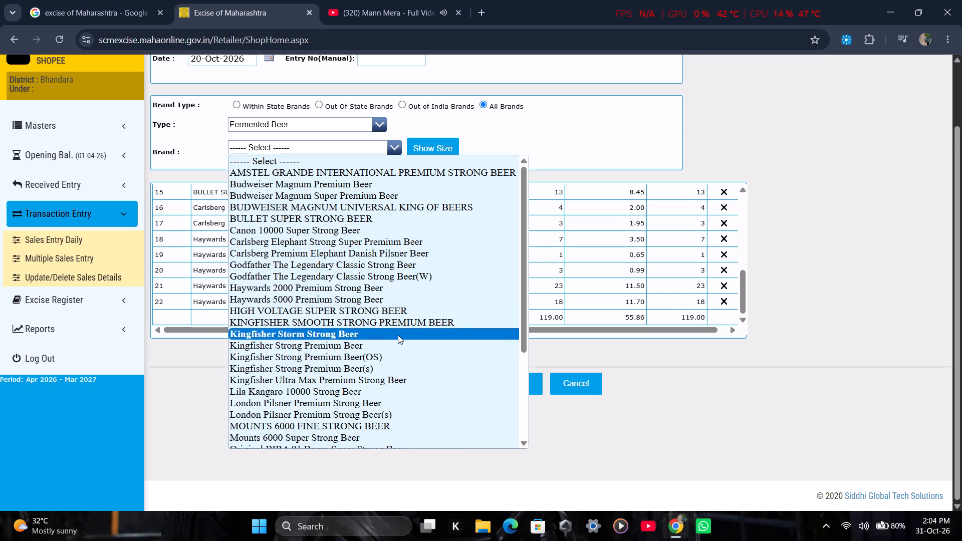
click(408, 323)
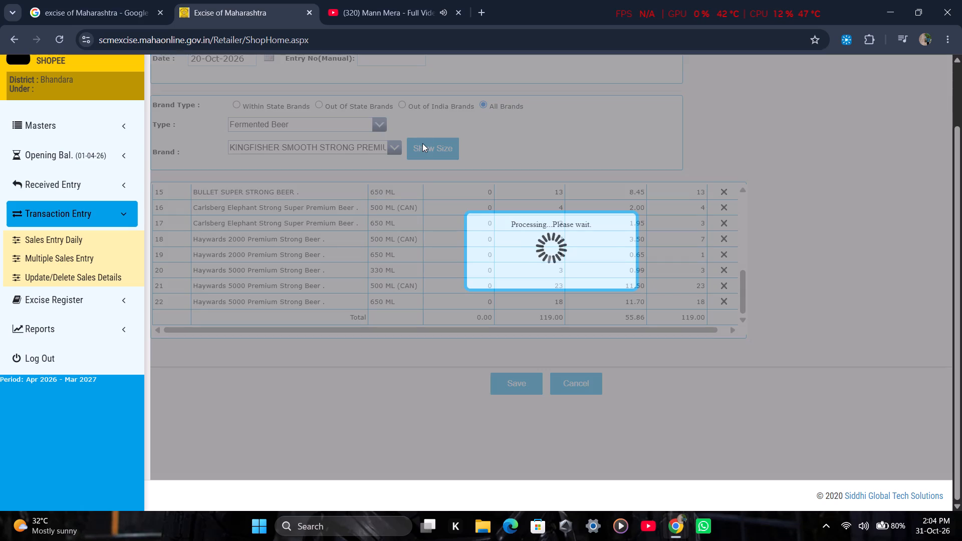
click(440, 148)
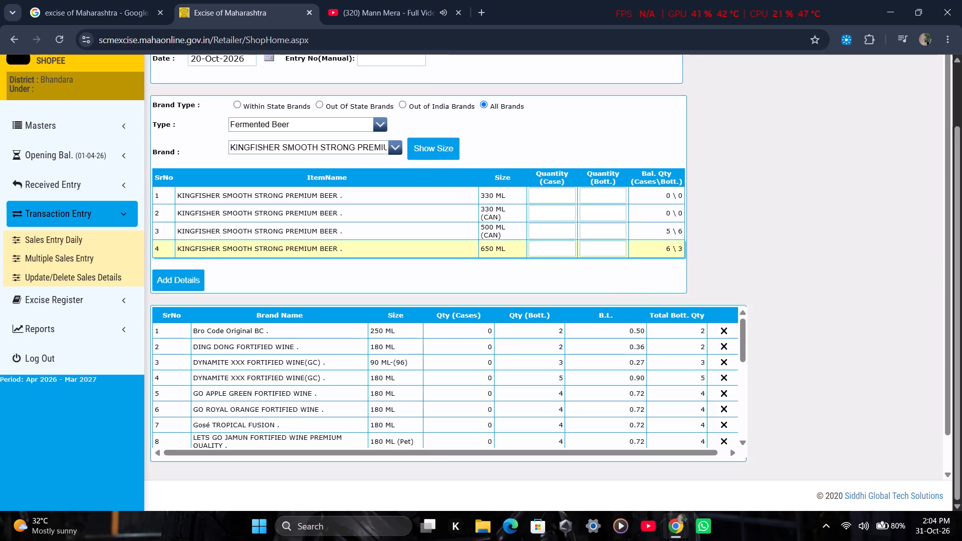
click(607, 244)
key(8)
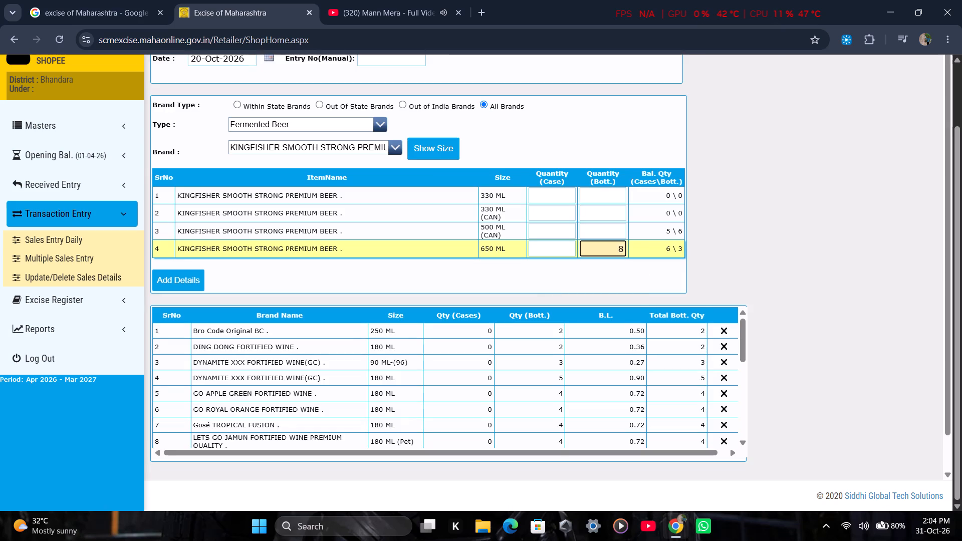
click(620, 236)
key(7)
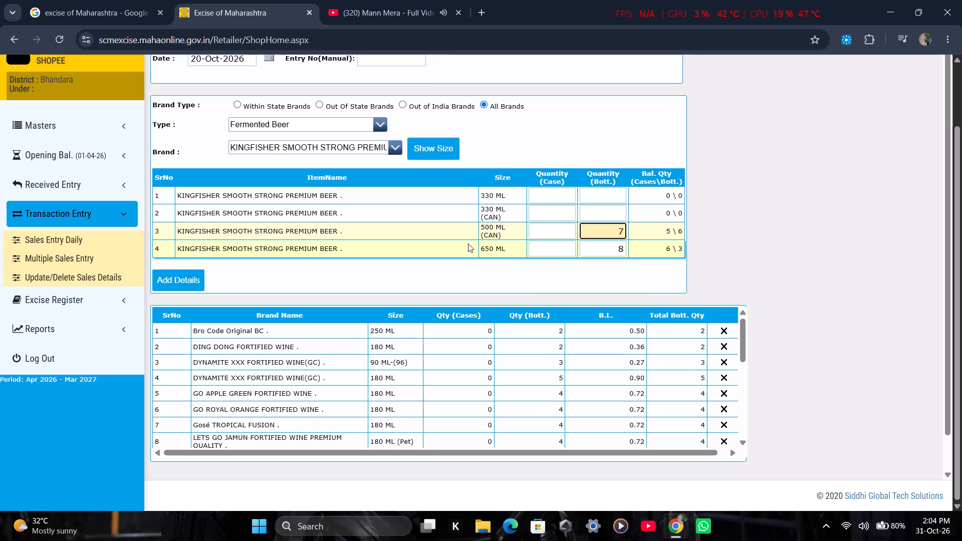
click(183, 279)
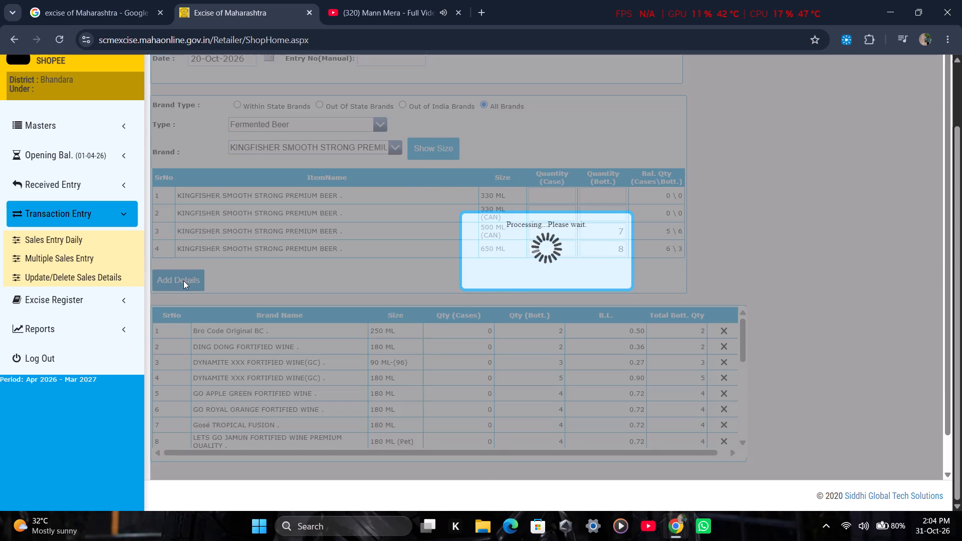
scroll(264, 261, down, 8)
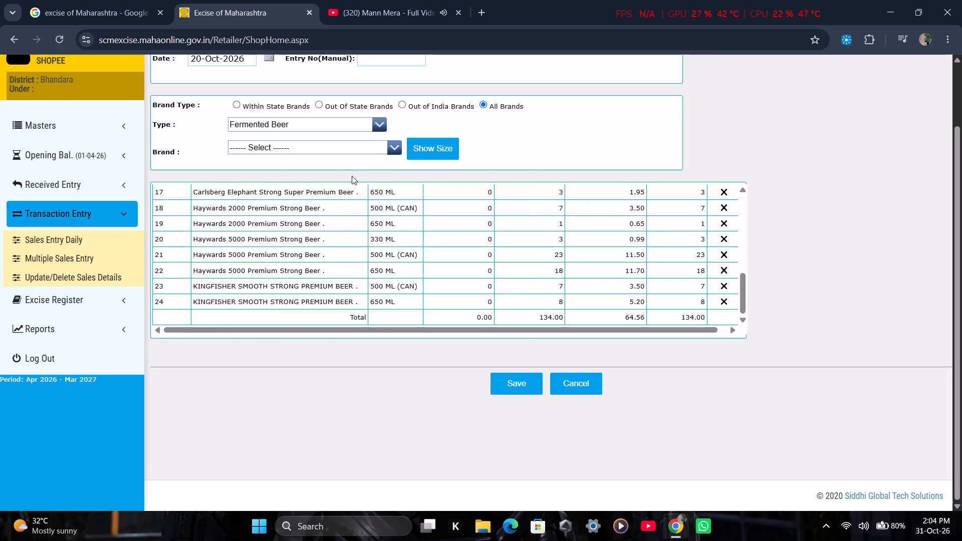
Add Kingfisher Ultra Max Premium Strong Beer to the sales list with 4 bottles of 650 ML and 1 of 500 ML (CAN).
click(390, 141)
click(419, 379)
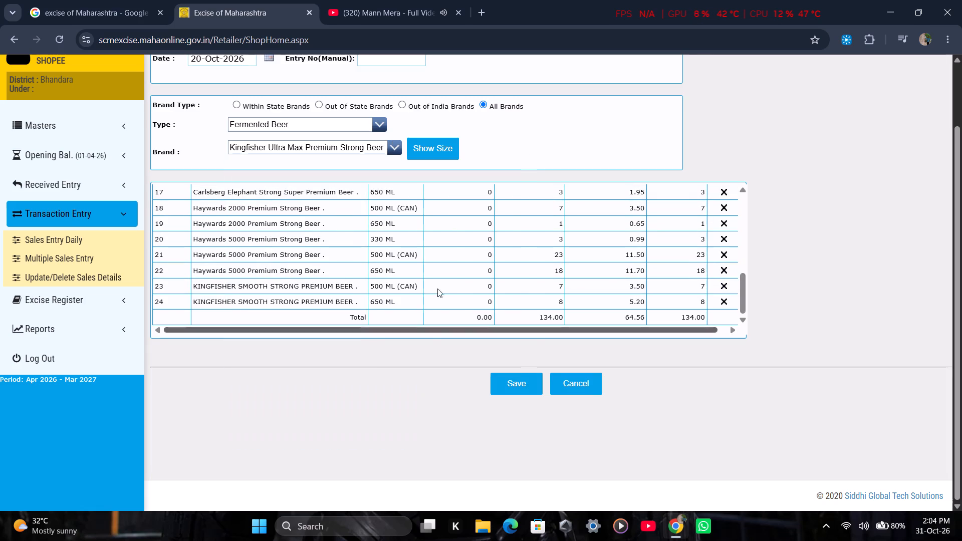
click(447, 150)
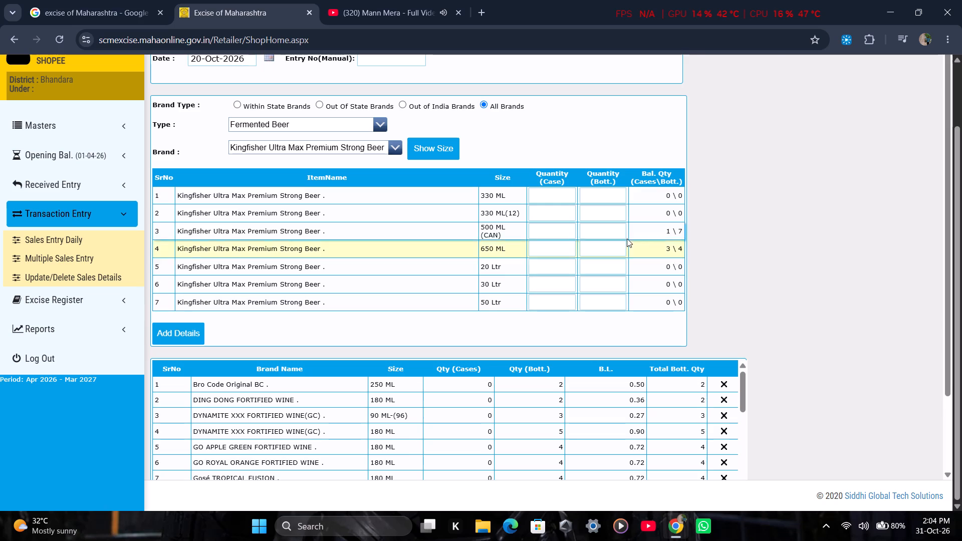
click(609, 246)
key(4)
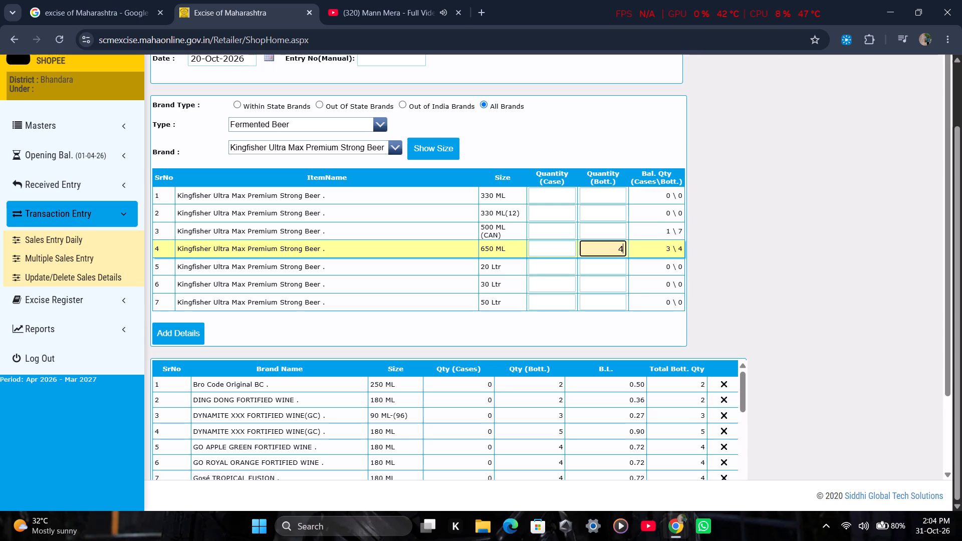
click(605, 227)
key(1)
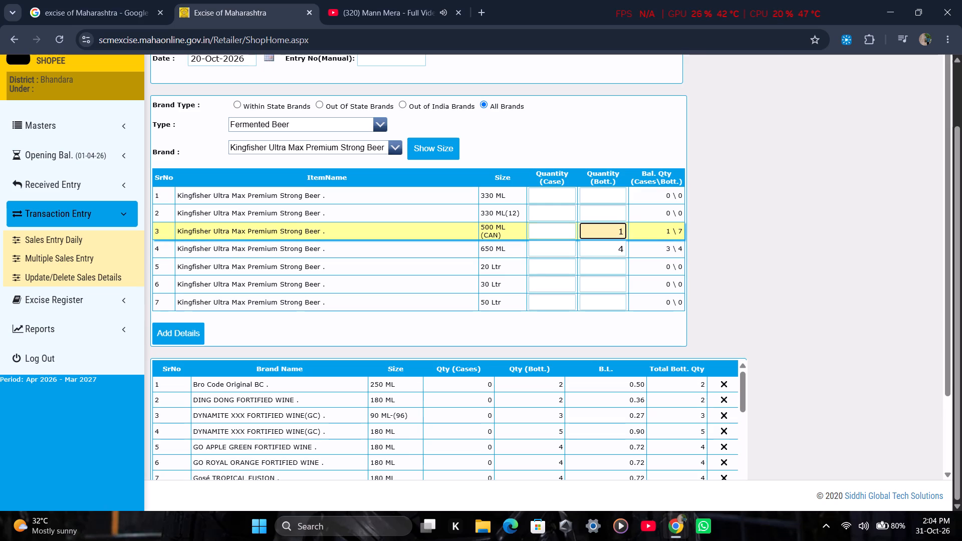
click(186, 331)
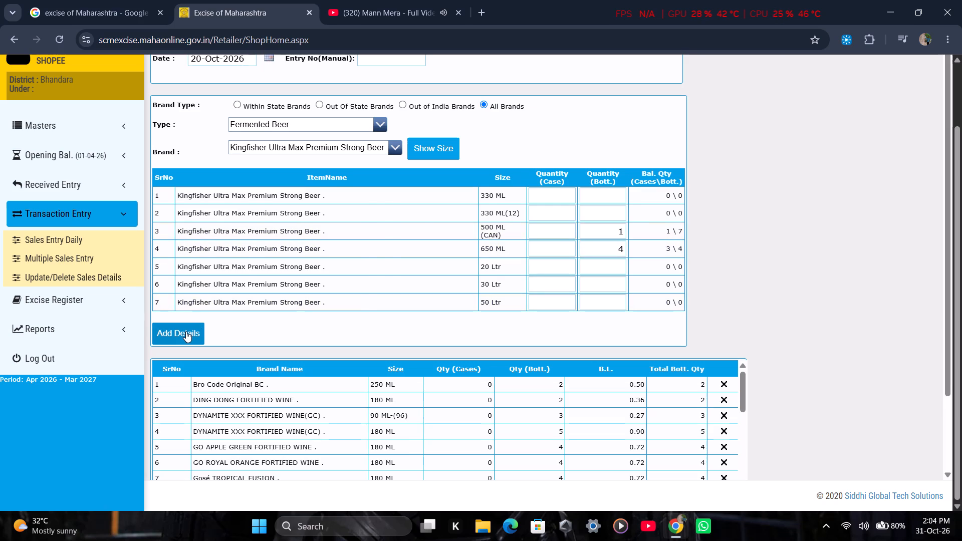
scroll(391, 282, down, 8)
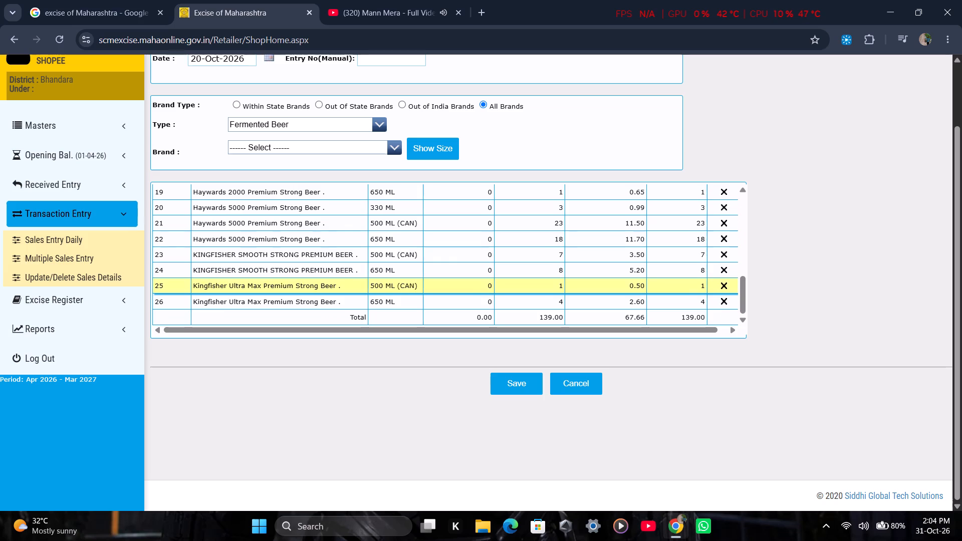
Add Kingfisher Strong Premium Beer to the sales list with 31 bottles of 650 ML, 19 of 500 ML (CAN) and 1 of 330 ML.
click(392, 141)
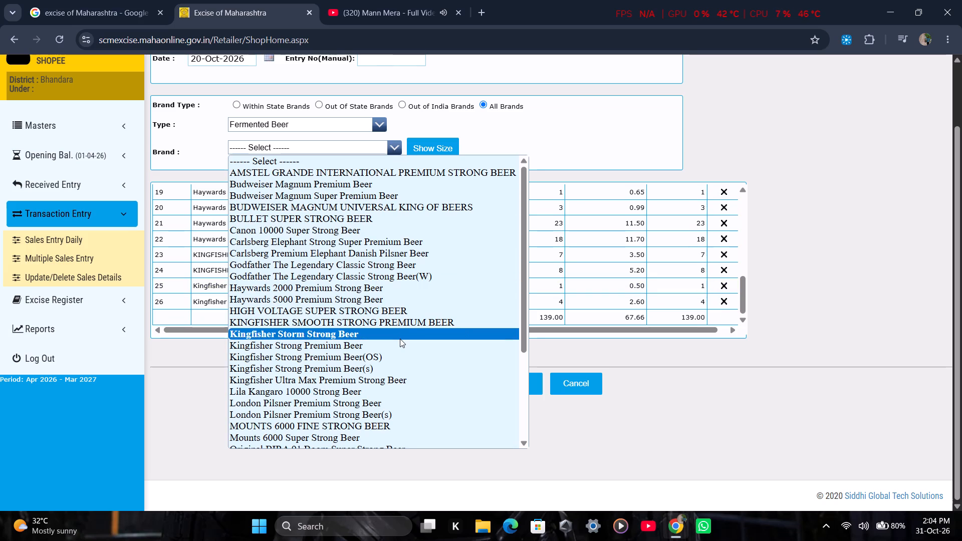
click(400, 344)
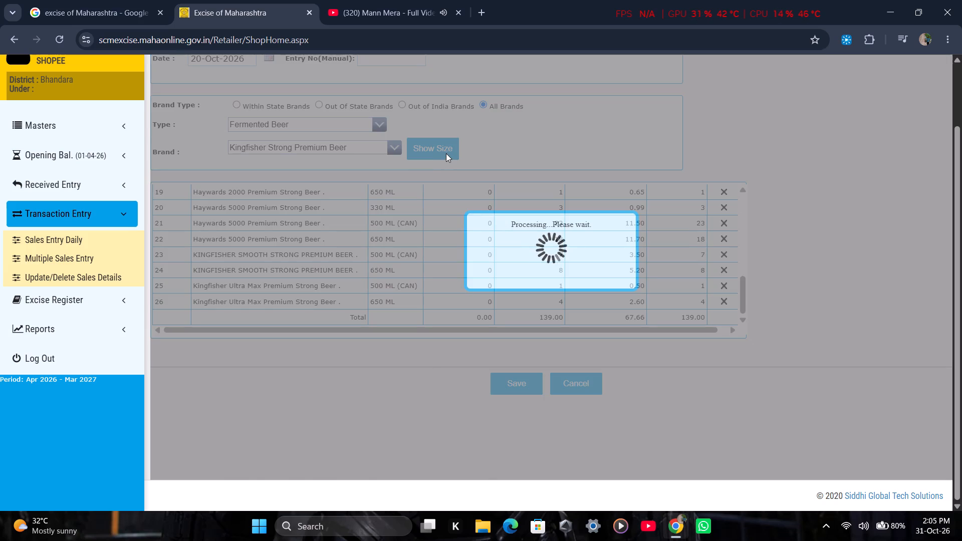
click(448, 153)
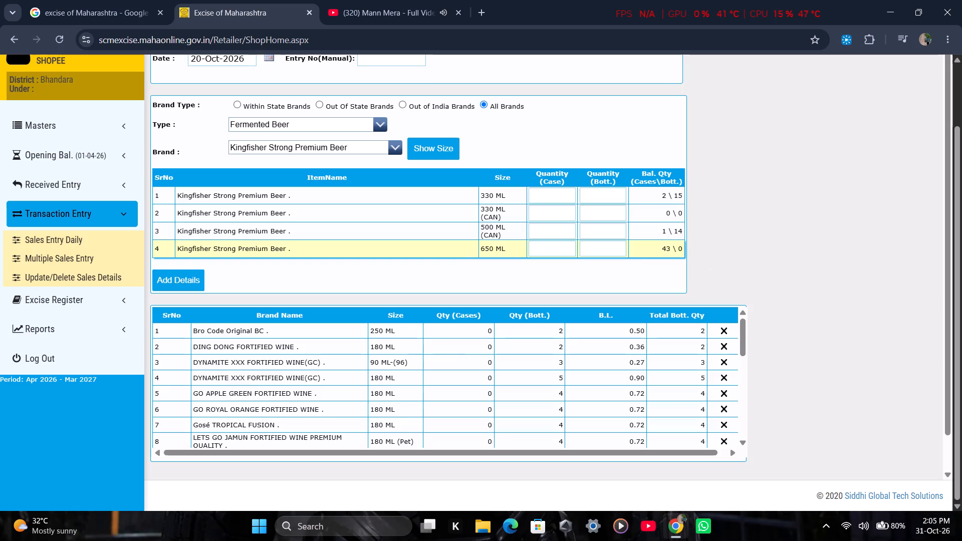
click(600, 250)
text(31)
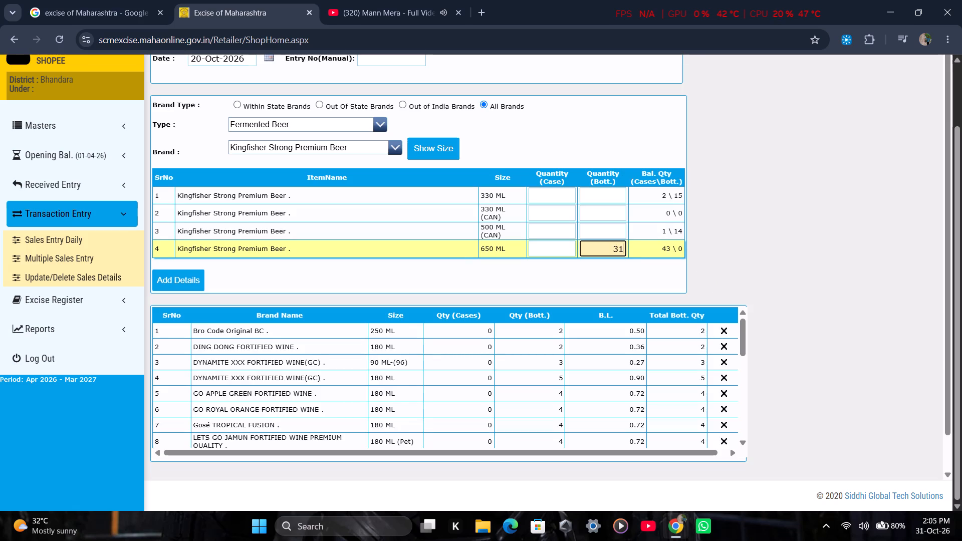
click(600, 232)
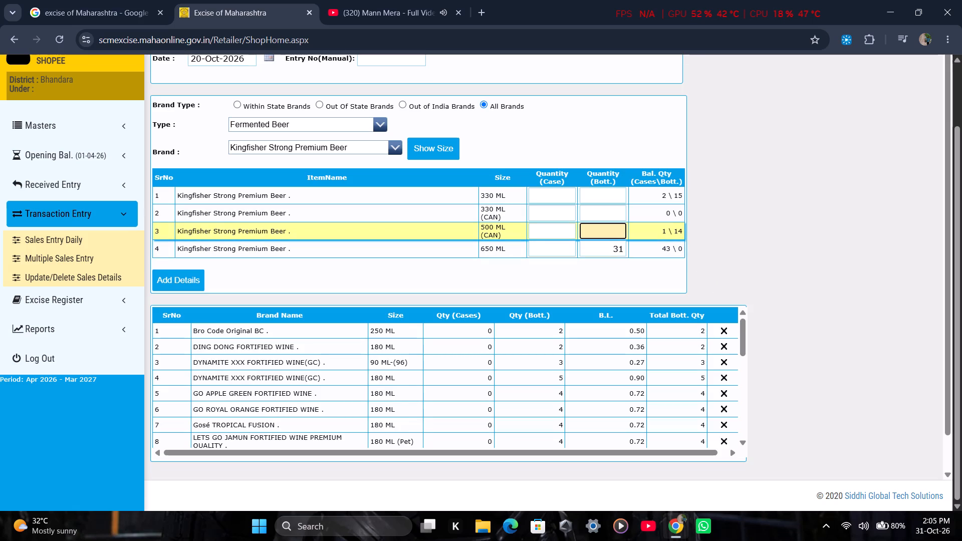
text(19)
click(594, 192)
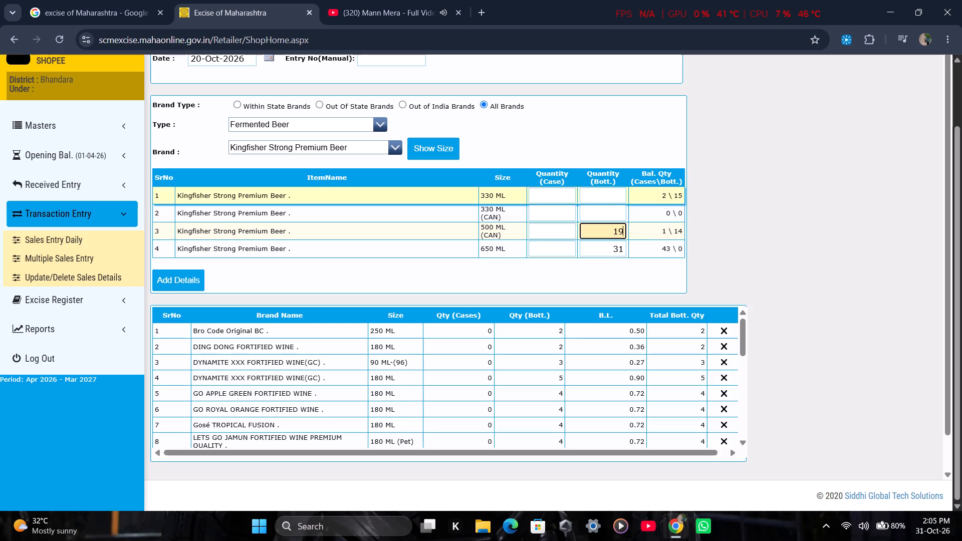
key(1)
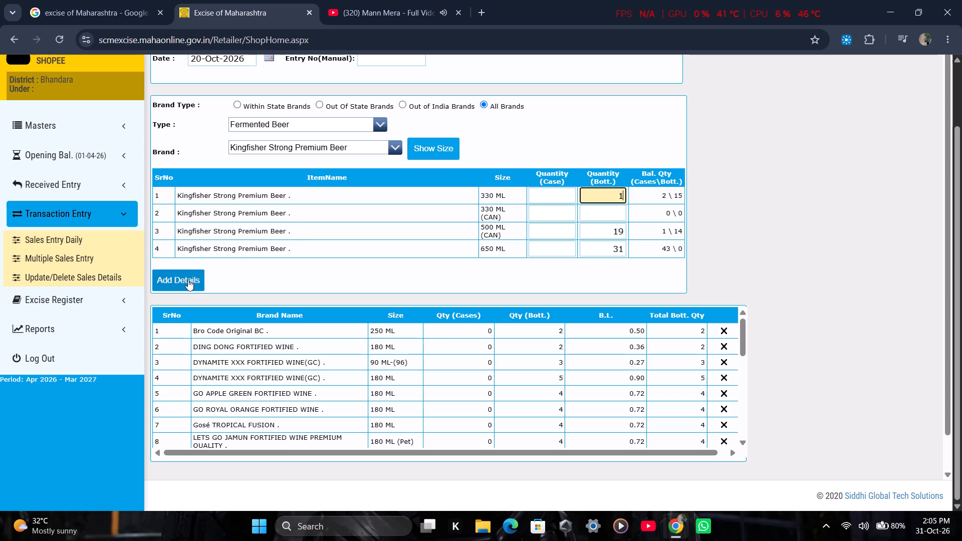
click(187, 280)
scroll(269, 289, down, 8)
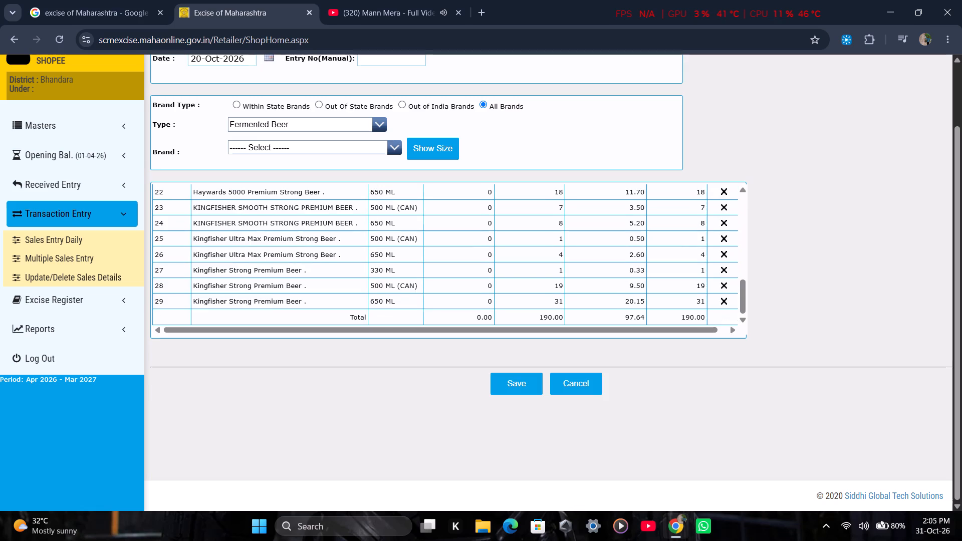
scroll(269, 290, down, 1)
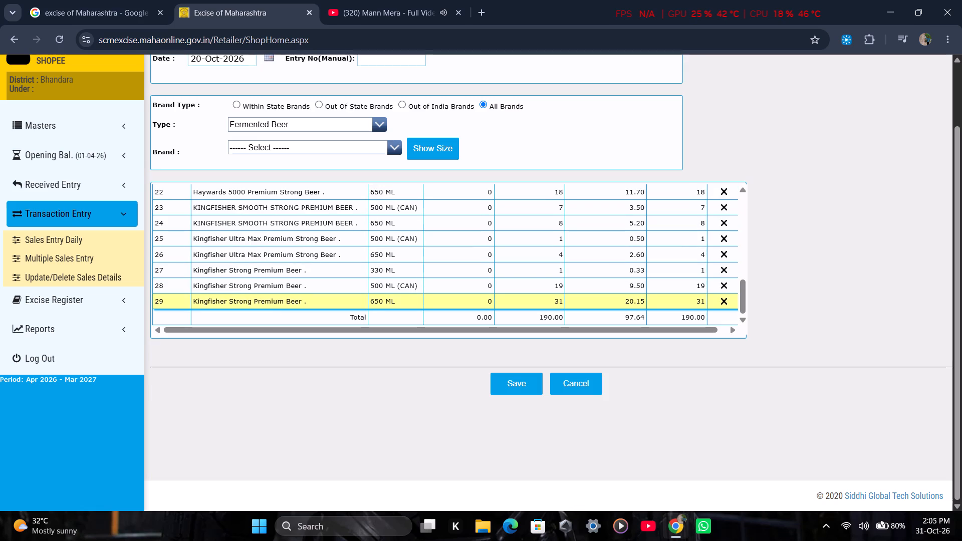
Add London Pilsner Premium Strong Beer to the sales list with 5 bottles of 650 ML and 1 of 500 ML (CAN).
click(394, 144)
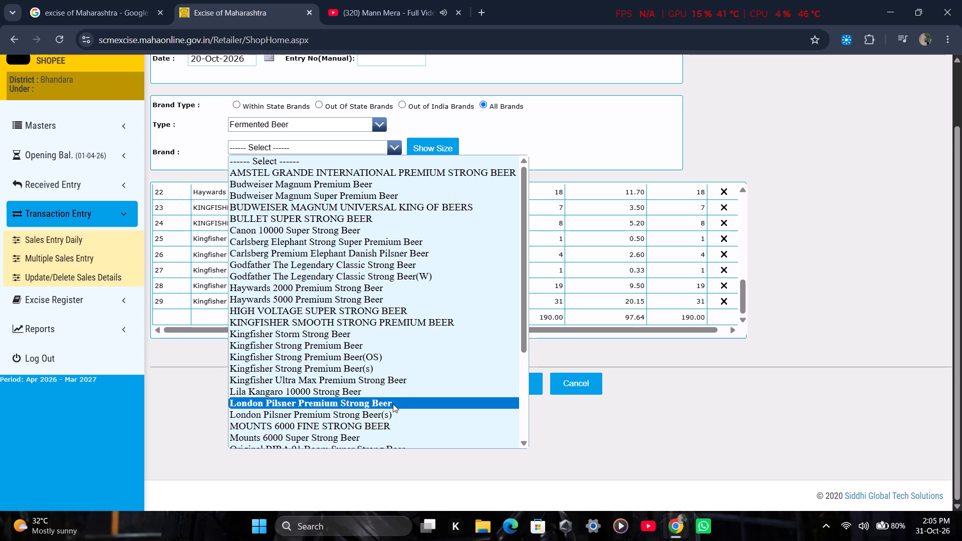
click(393, 404)
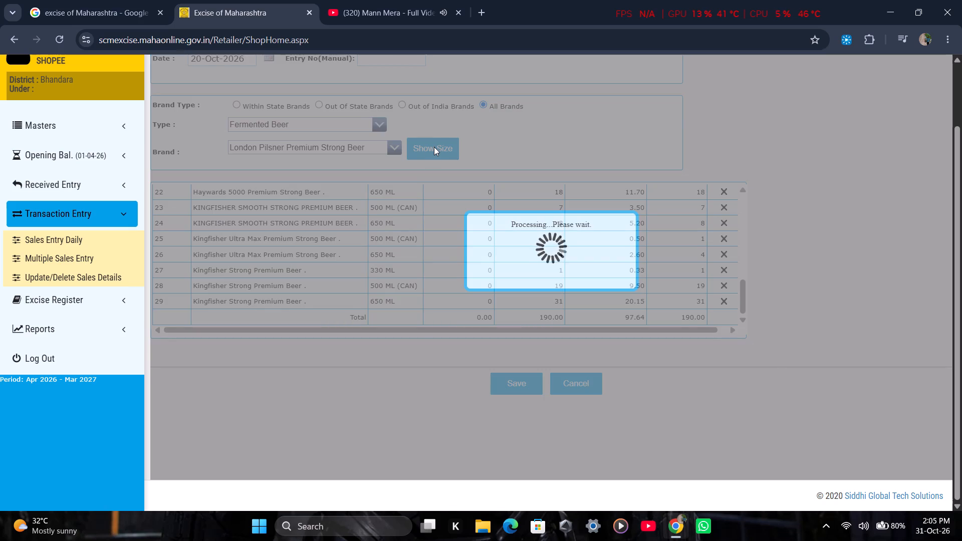
click(452, 144)
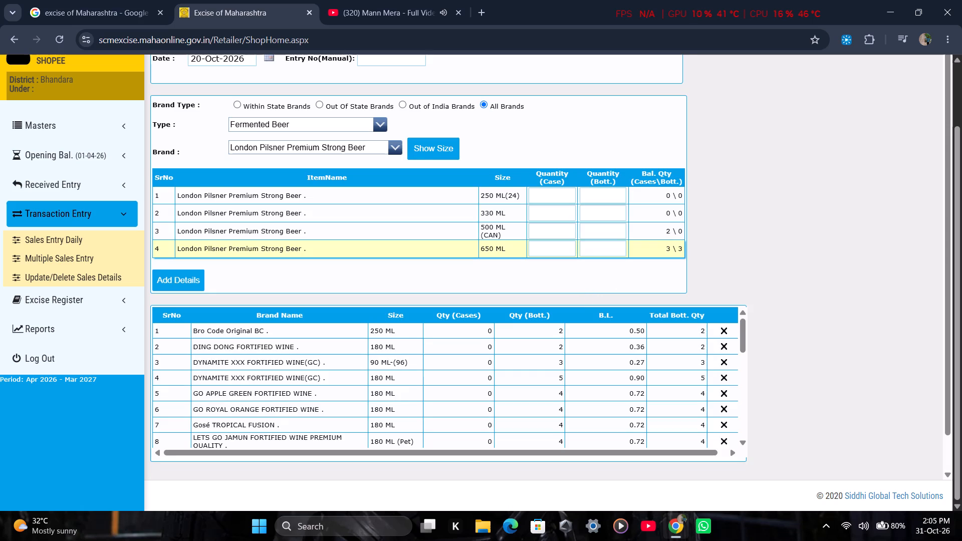
click(603, 251)
key(5)
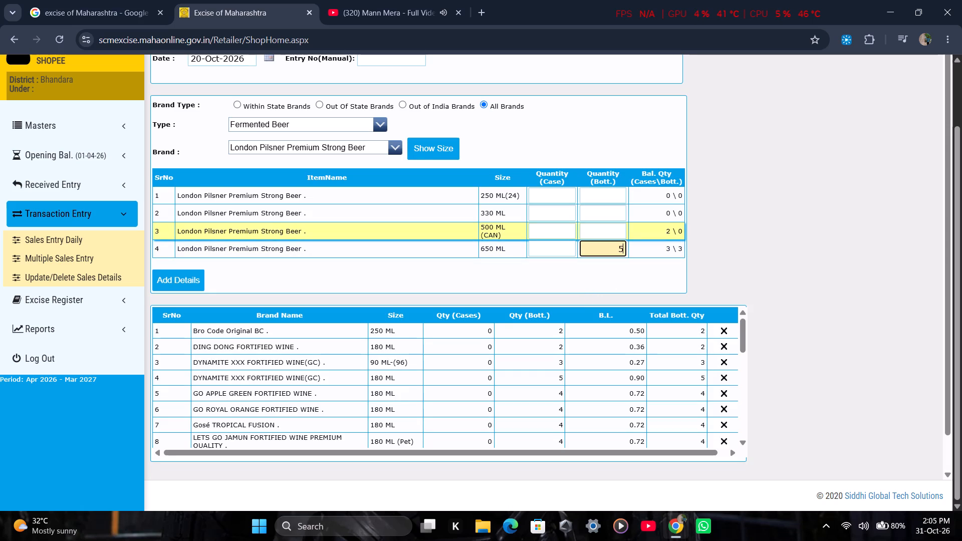
click(615, 233)
key(1)
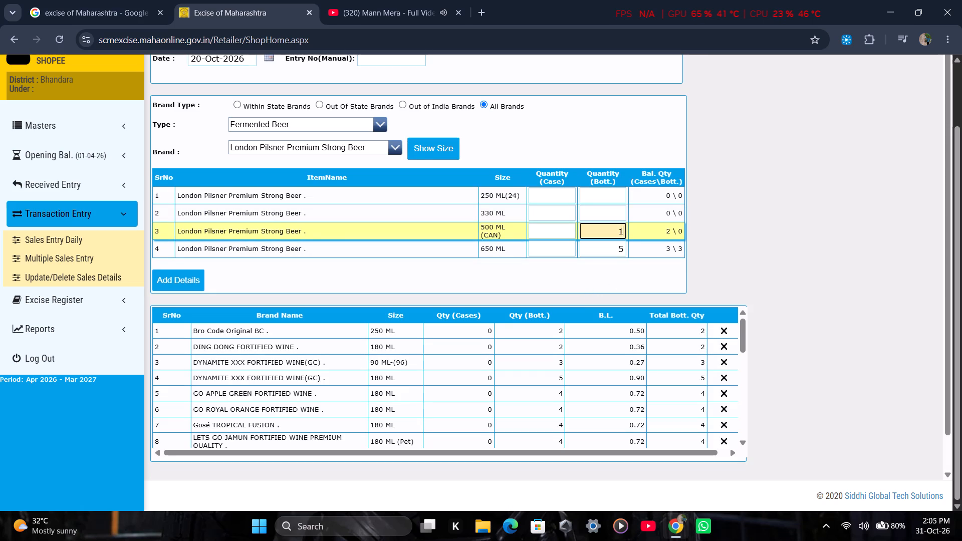
click(176, 279)
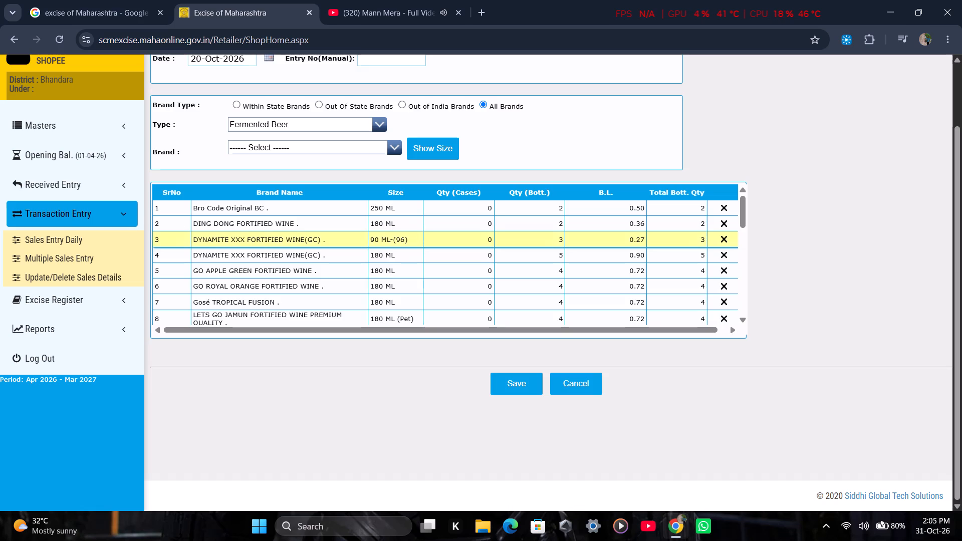
scroll(308, 237, down, 9)
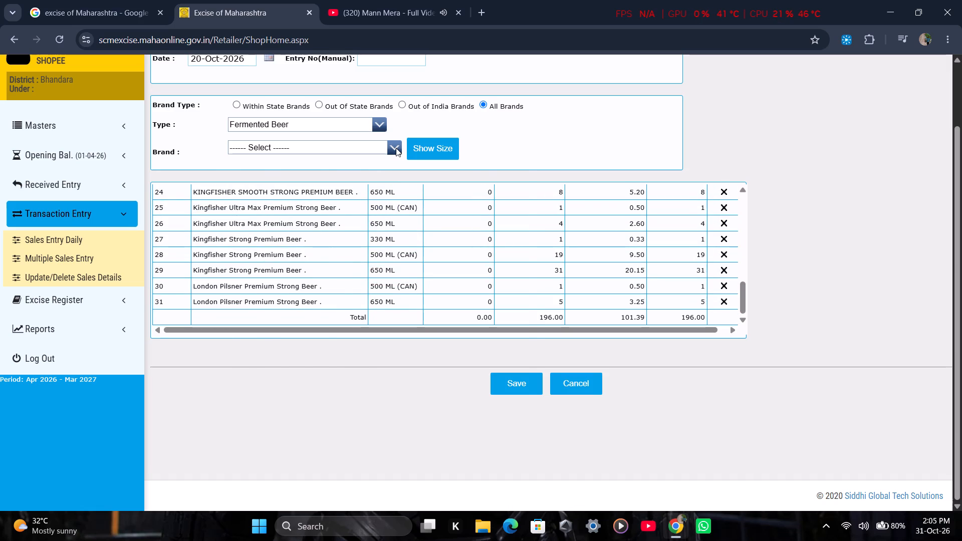
Add Royal Challenge Strong Premium Beer to the sales list with 9 bottles of 650 ML.
click(396, 148)
scroll(389, 292, down, 8)
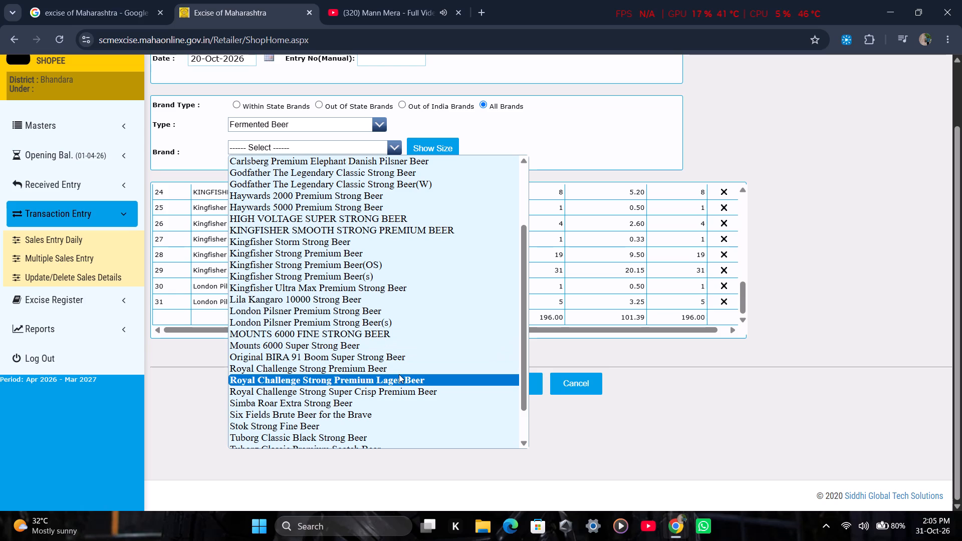
click(399, 366)
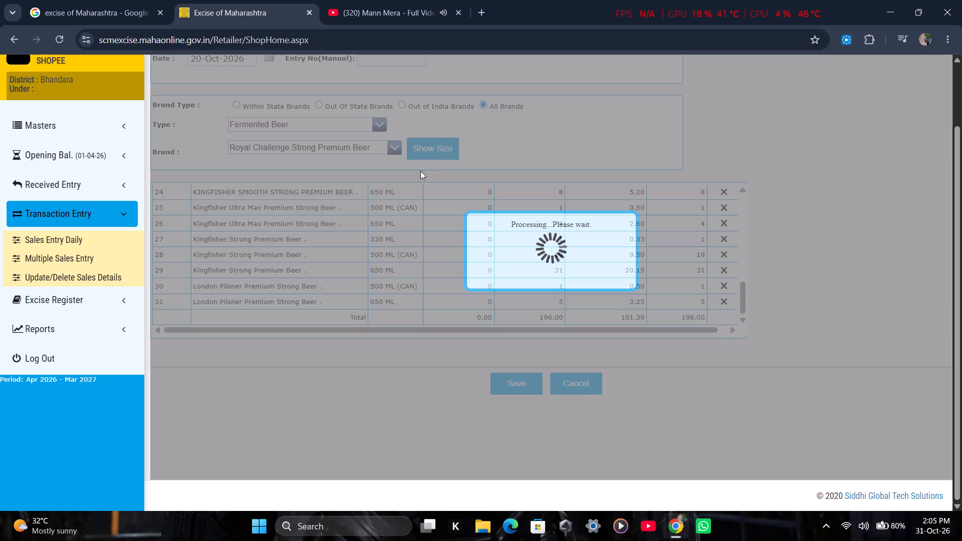
click(431, 147)
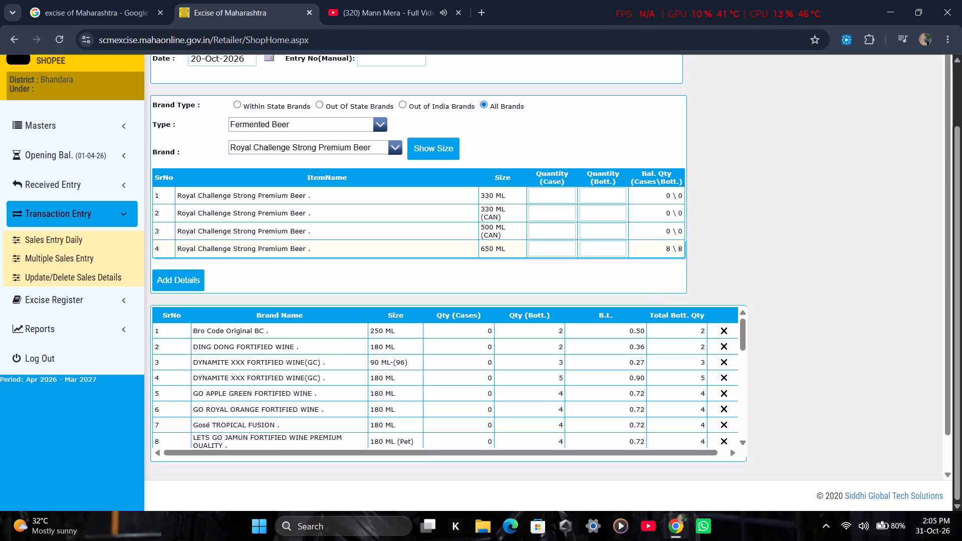
click(616, 253)
key(9)
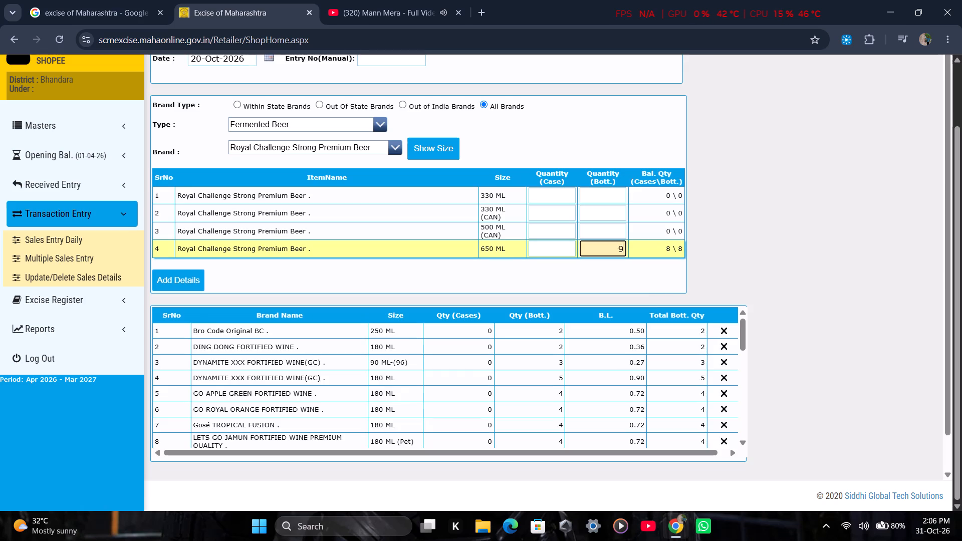
click(188, 278)
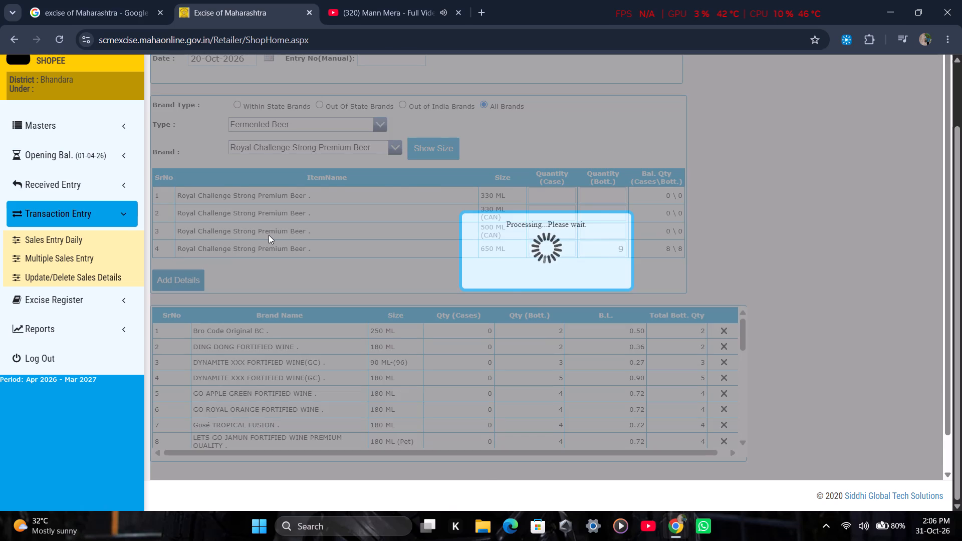
scroll(269, 235, down, 8)
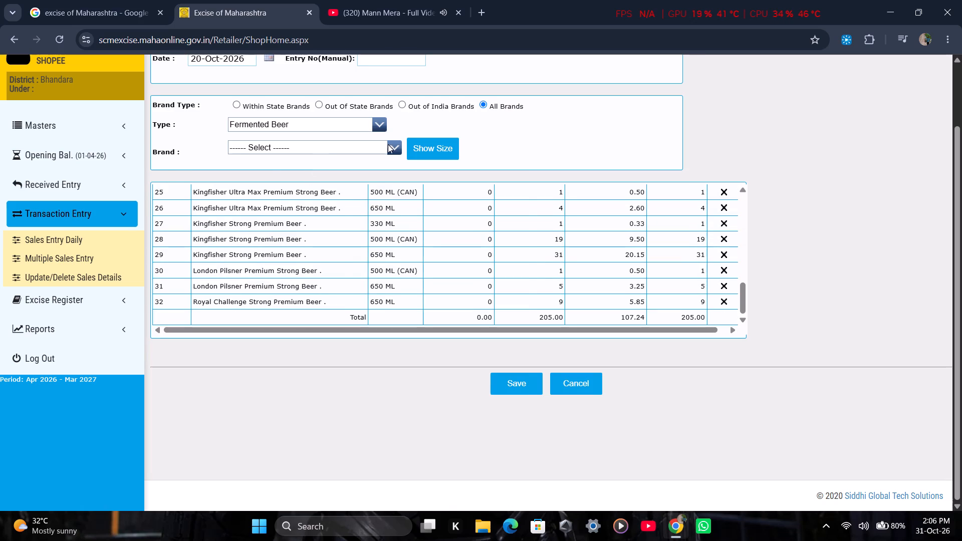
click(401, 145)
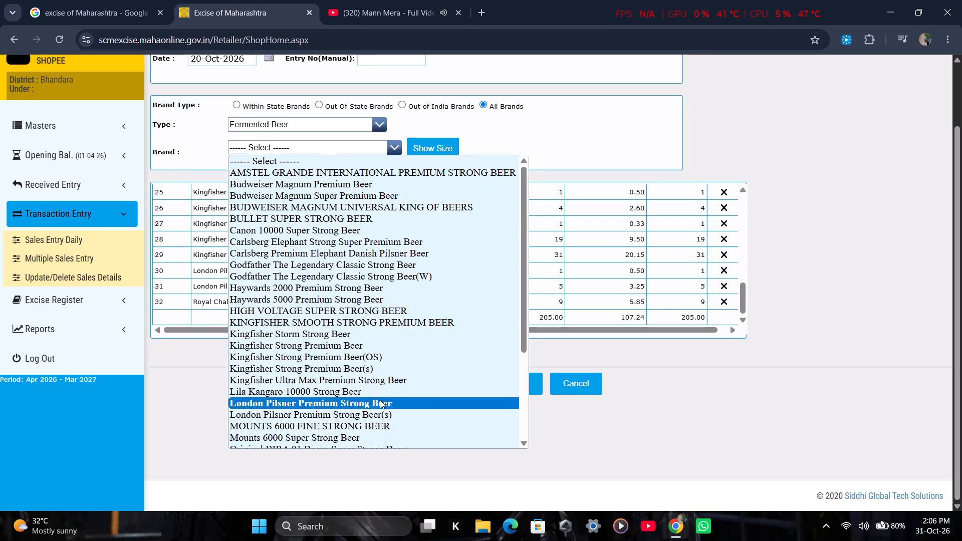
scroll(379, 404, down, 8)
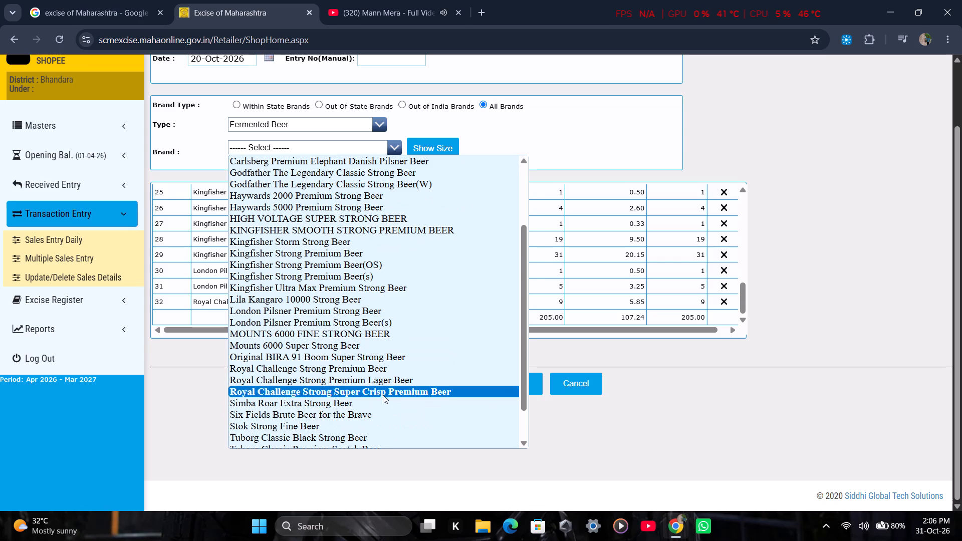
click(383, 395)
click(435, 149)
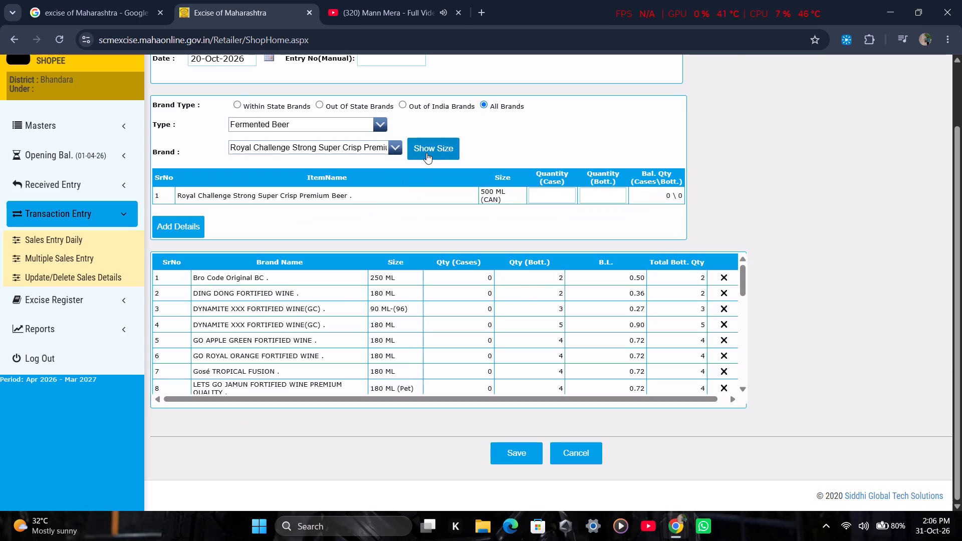
Add Royal Challenge Strong Premium Lager Beer to the sales list with 5 bottles of 500 ML (CAN).
click(395, 148)
click(416, 337)
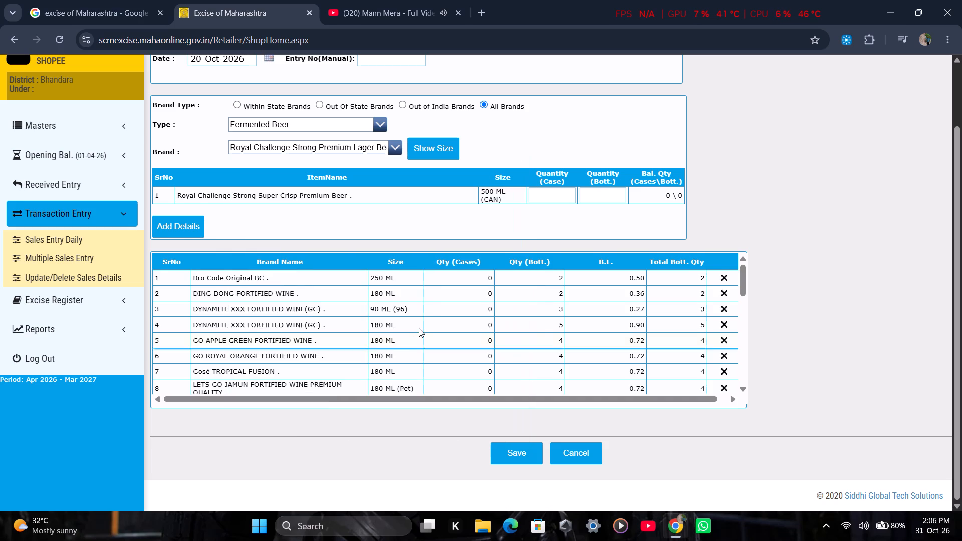
click(434, 148)
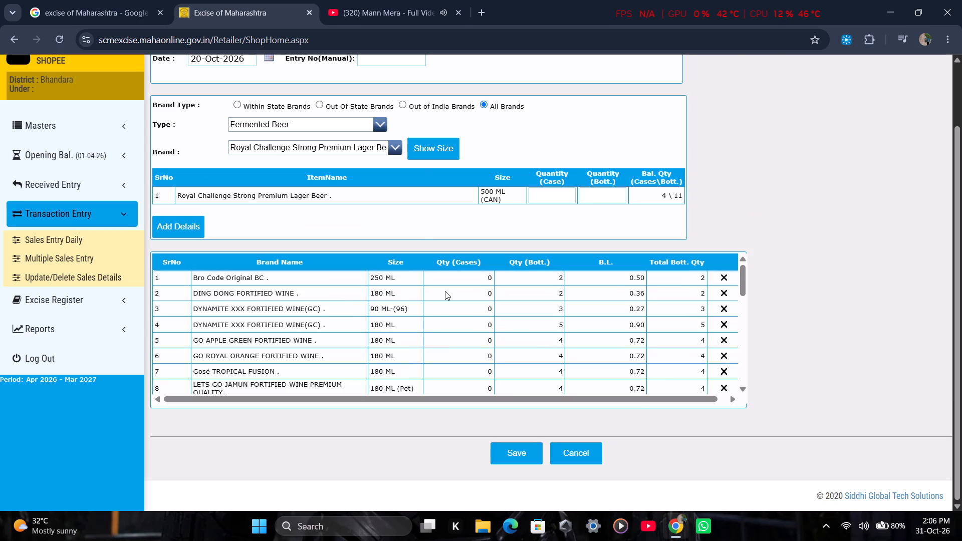
click(597, 186)
click(603, 194)
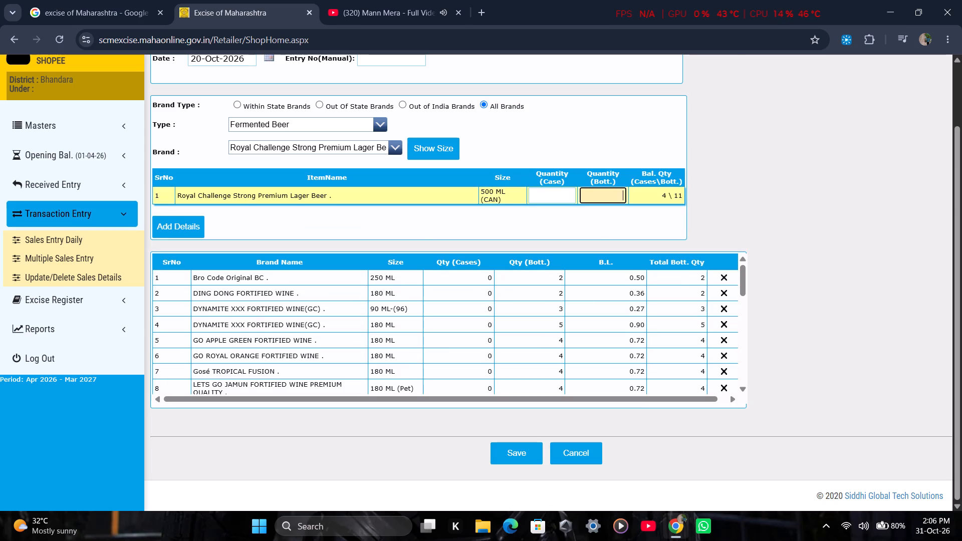
key(5)
click(165, 221)
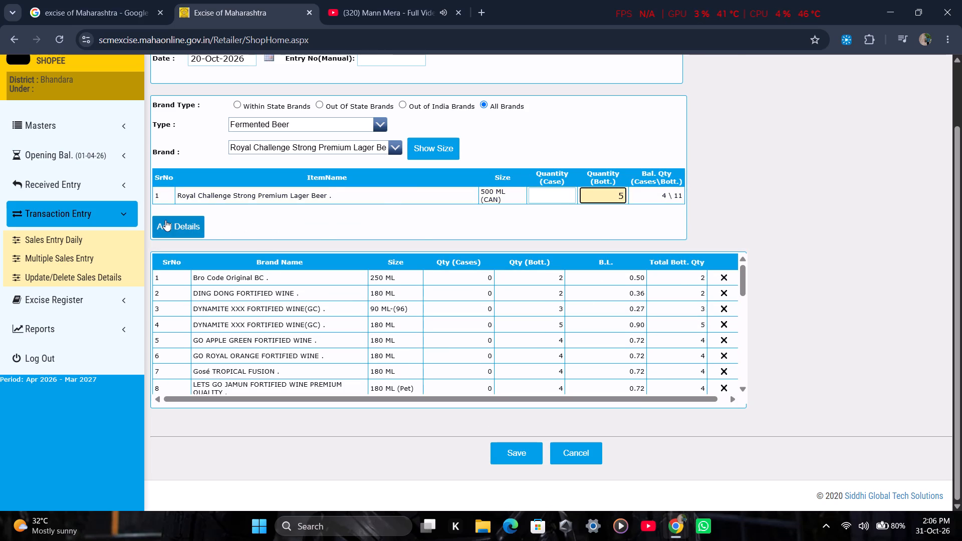
scroll(310, 261, down, 9)
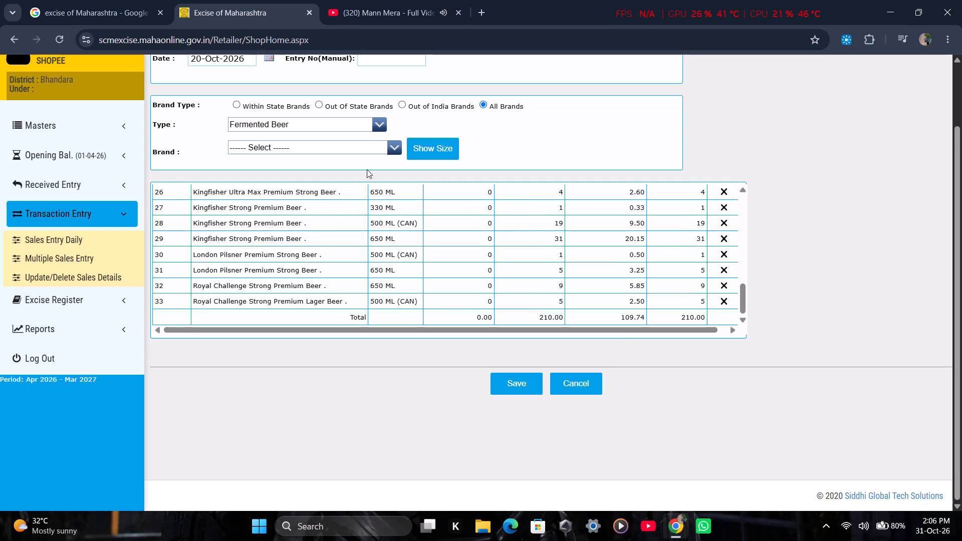
Add Tuborg Strong International Premium Beer to the sales list with 38 bottles of 650 ML.
click(394, 153)
scroll(382, 307, down, 19)
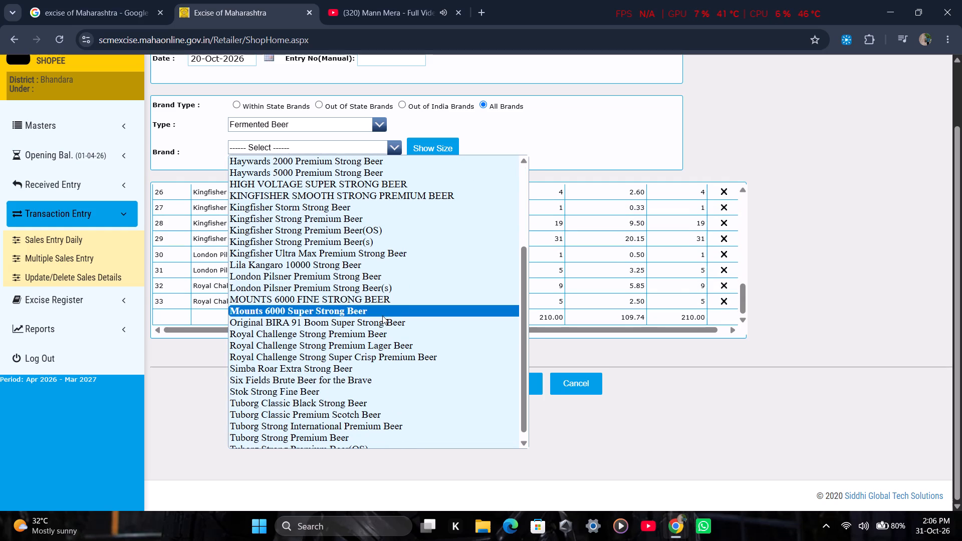
drag(433, 417, 434, 411)
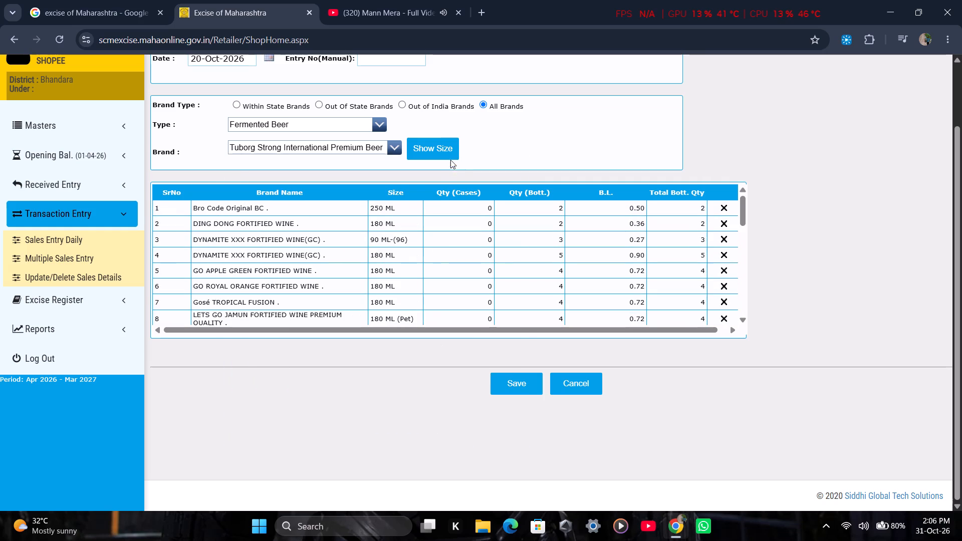
click(451, 157)
click(599, 221)
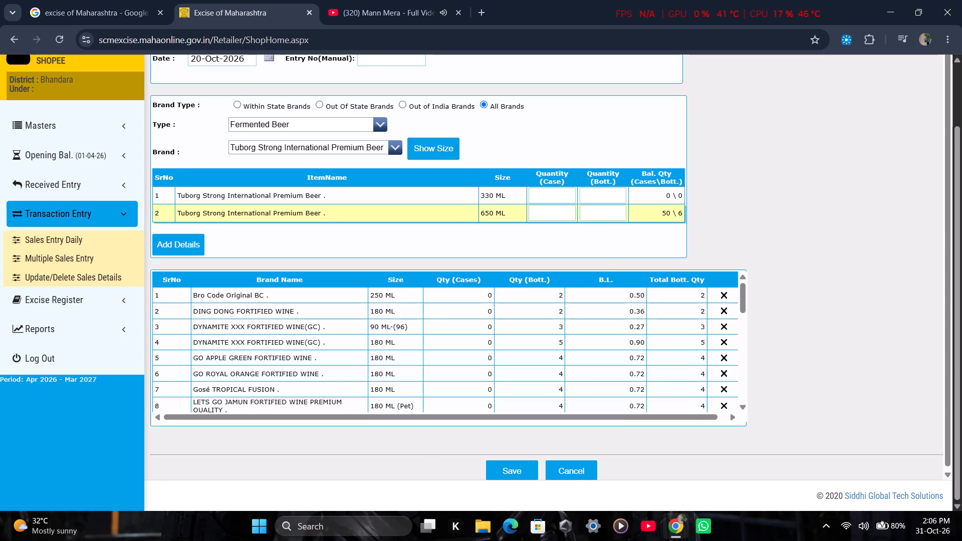
click(598, 217)
text(38)
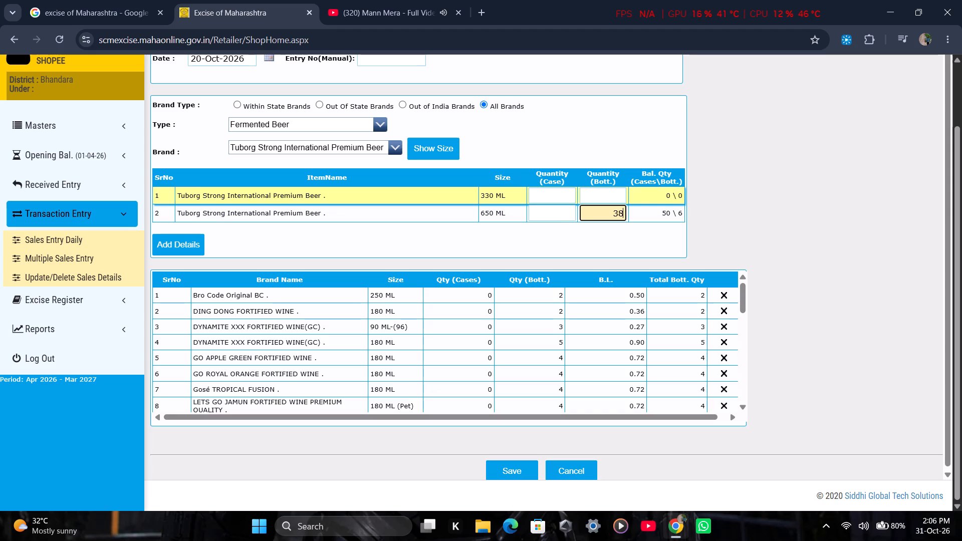
click(176, 240)
scroll(357, 290, down, 8)
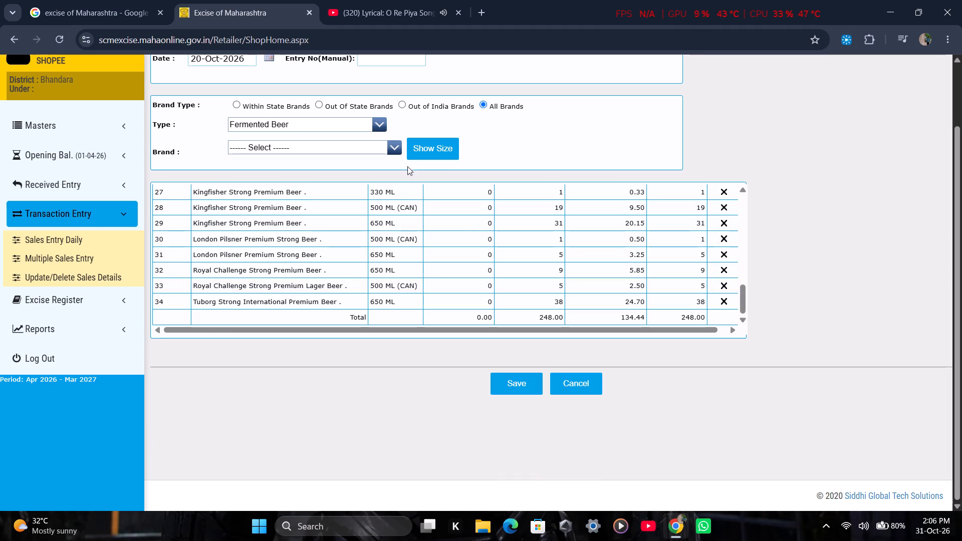
Add Tuborg Strong Premium Beer to the sales list with 26 bottles of 500 ML (CAN) and 4 of 330 ML.
click(399, 148)
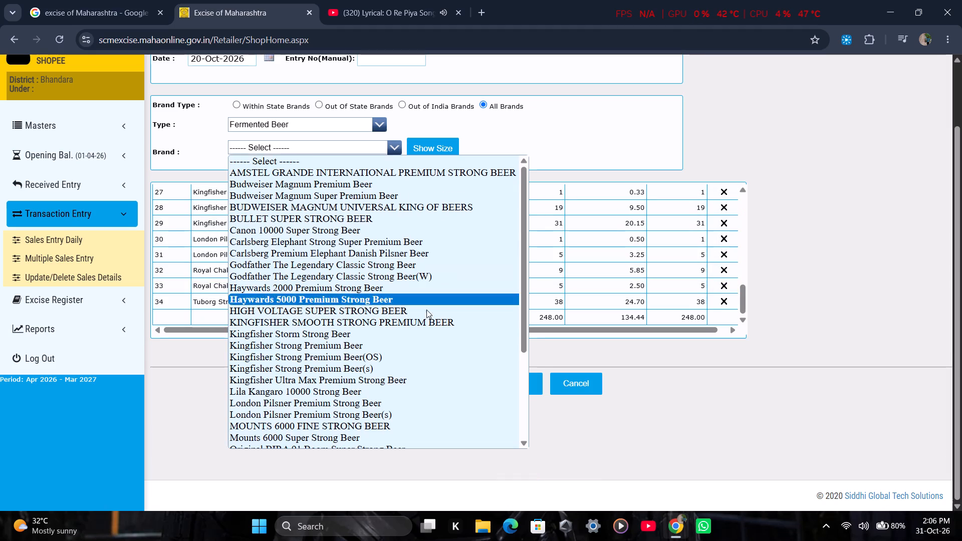
scroll(429, 323, down, 18)
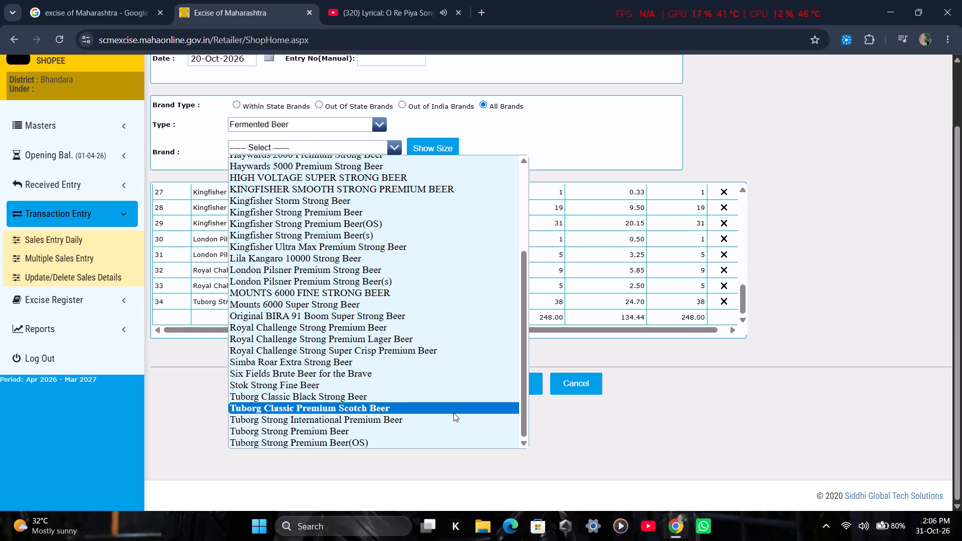
click(462, 428)
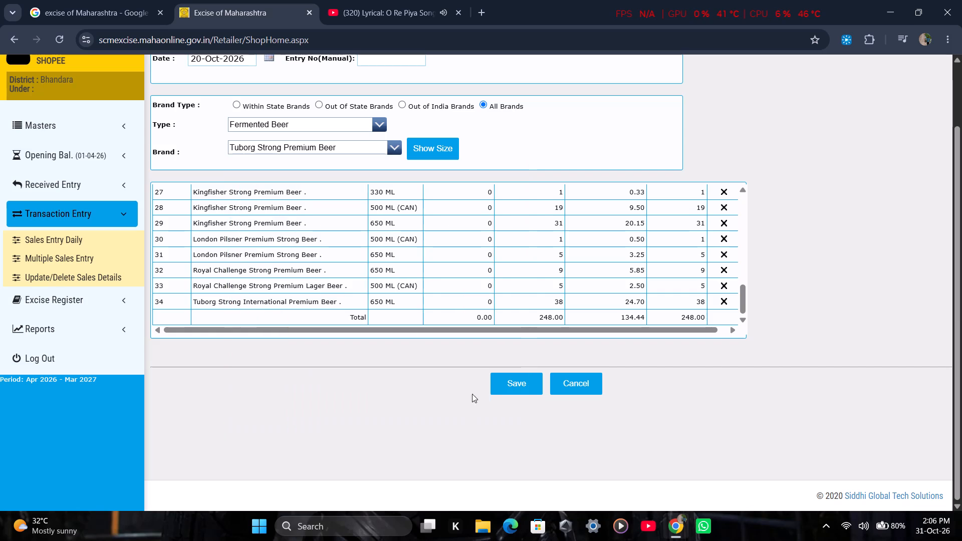
click(451, 149)
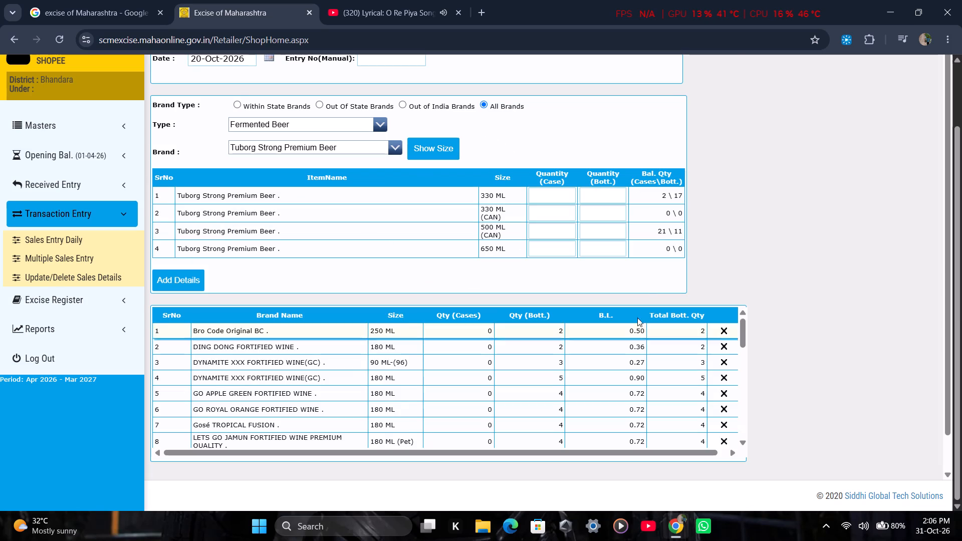
click(606, 227)
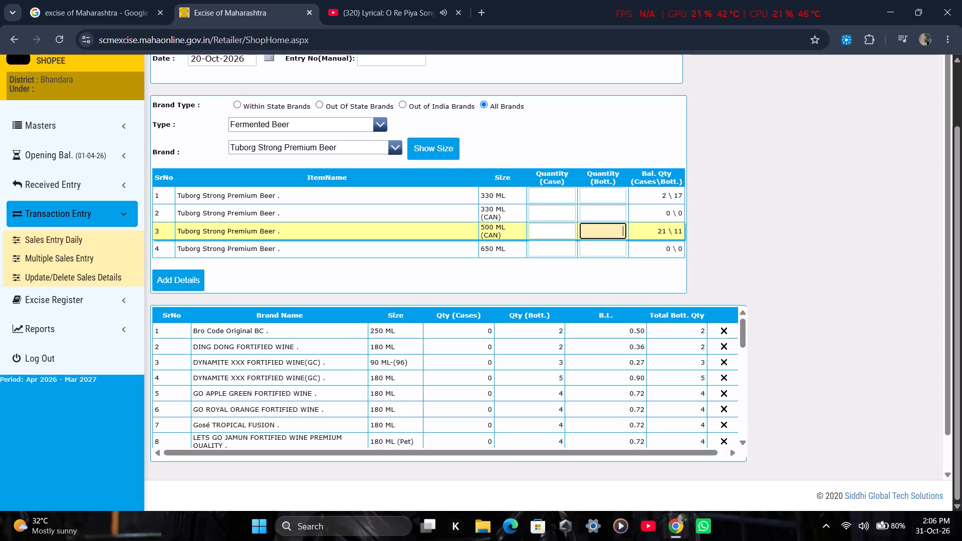
text(26)
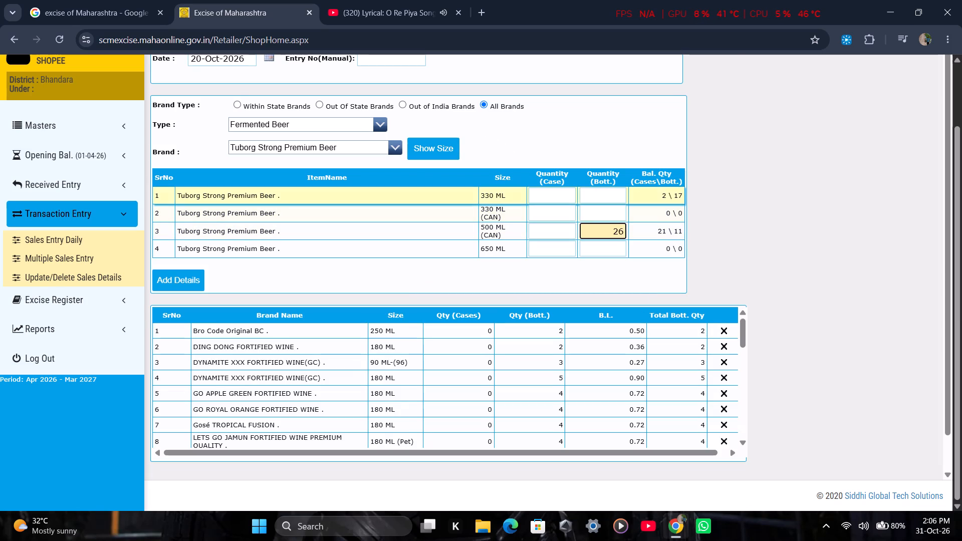
click(610, 196)
key(4)
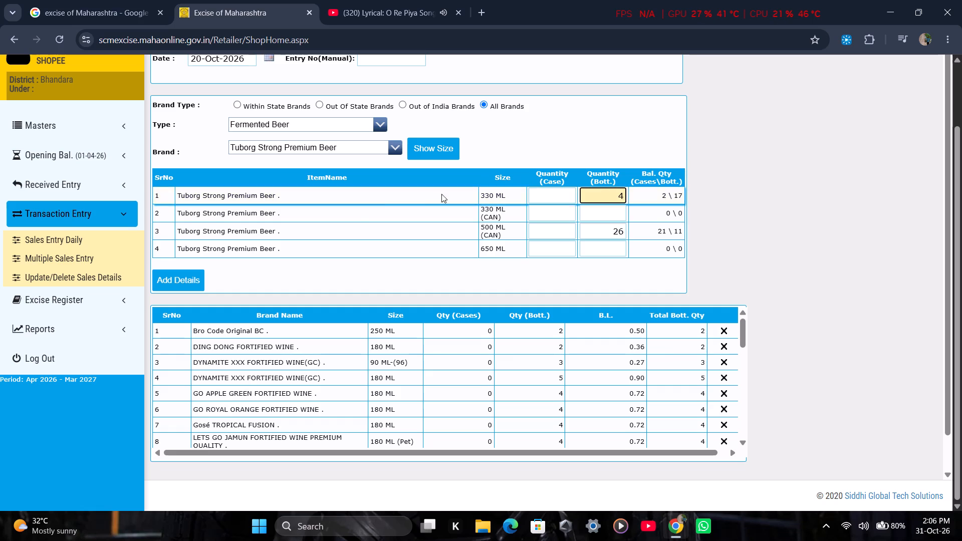
click(186, 280)
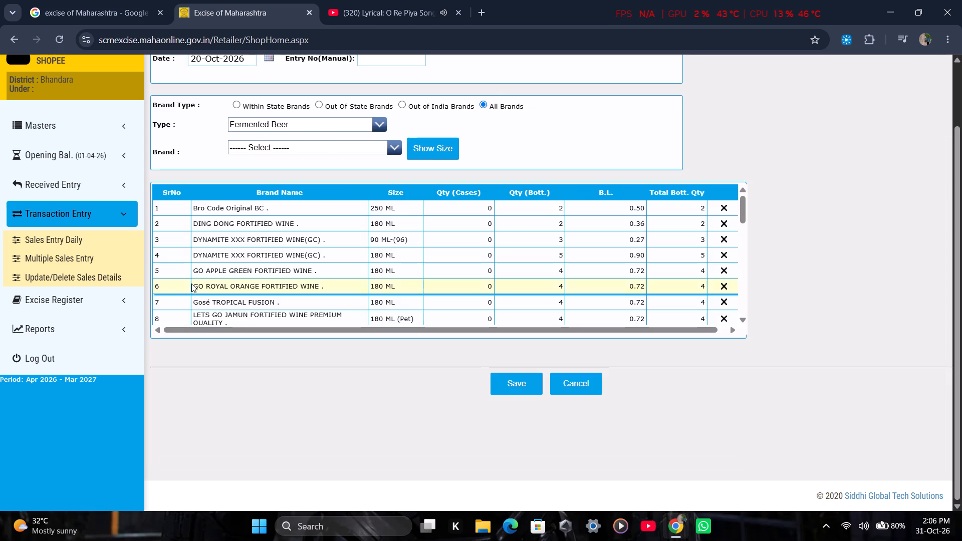
scroll(211, 281, down, 8)
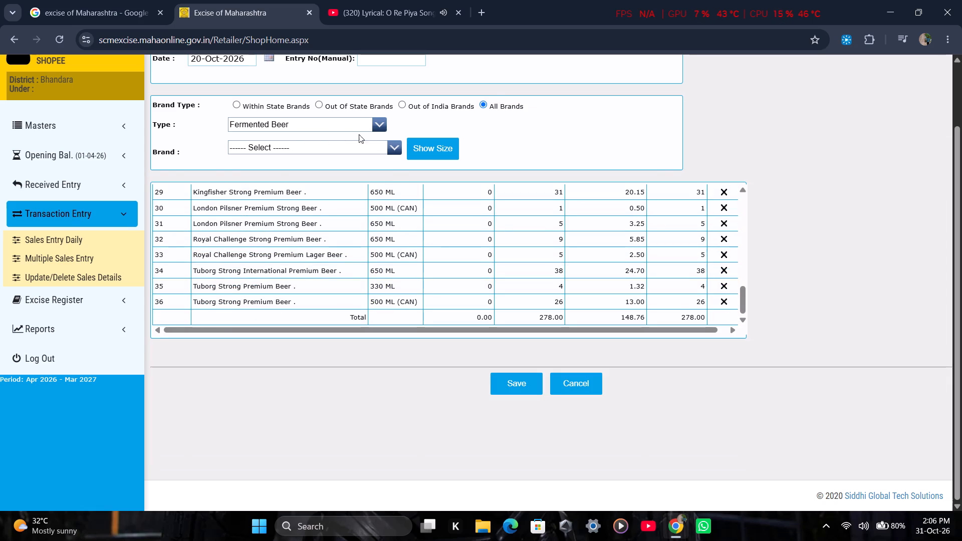
Switch the type to Mild Beer and add Budweiser Premium King of Beer with 18 bottles of 650 ML and 4 of 500 ML (CAN).
click(376, 122)
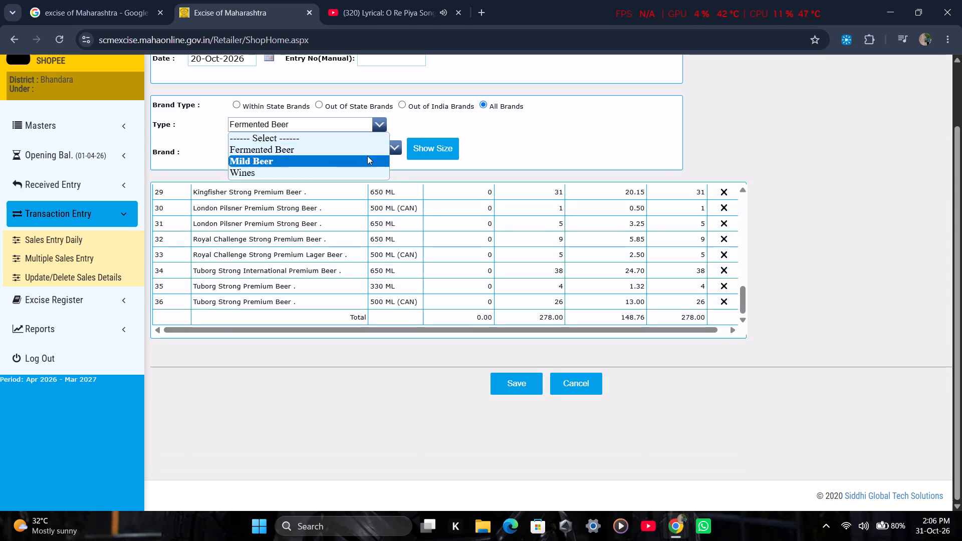
click(367, 156)
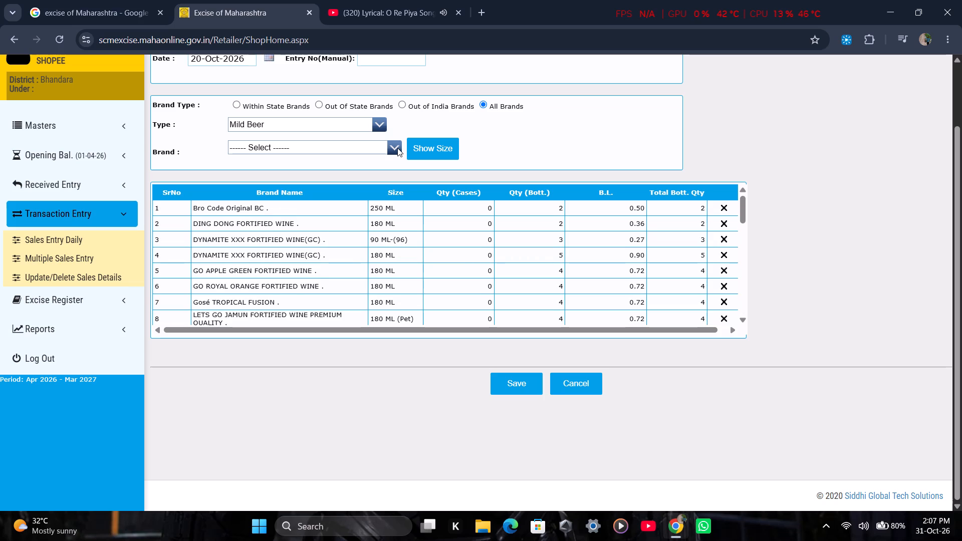
click(397, 148)
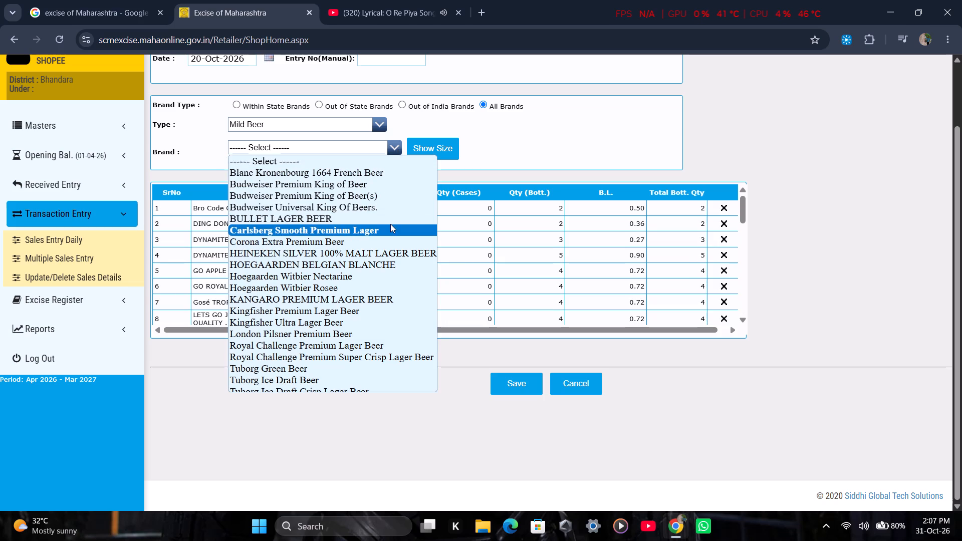
click(401, 178)
click(438, 145)
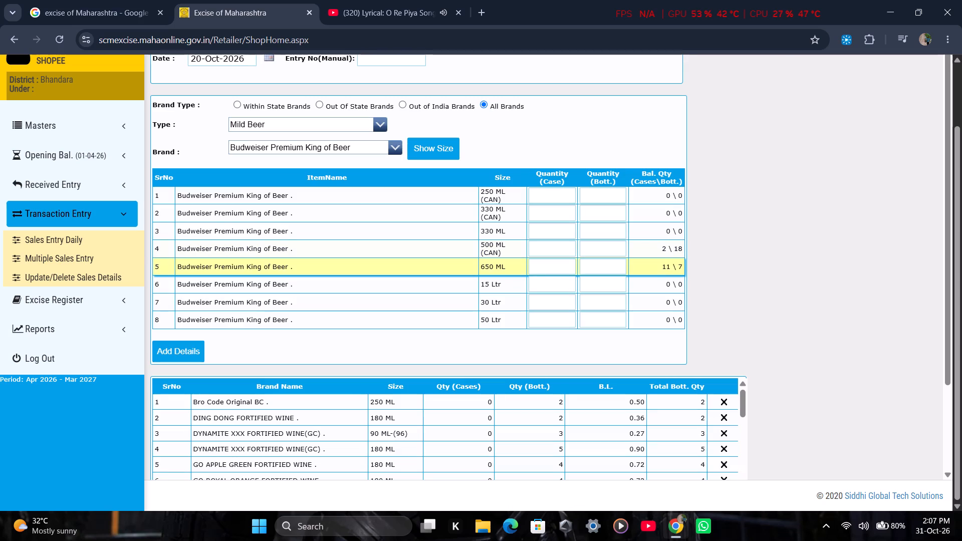
click(615, 272)
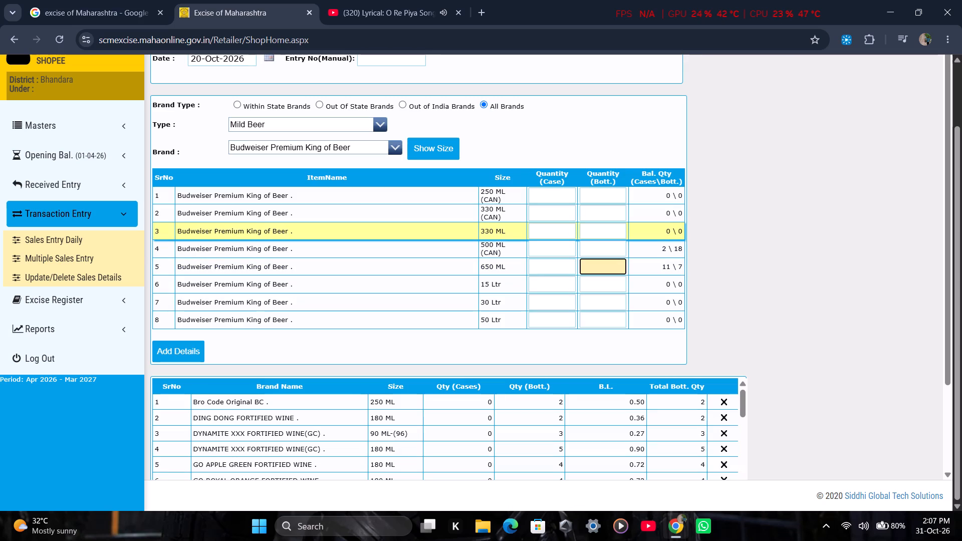
text(18)
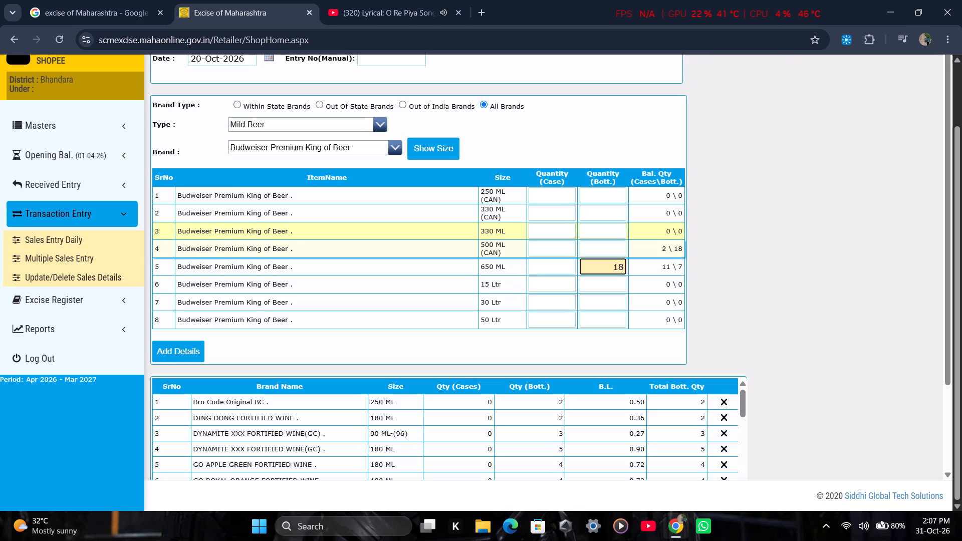
click(614, 248)
key(4)
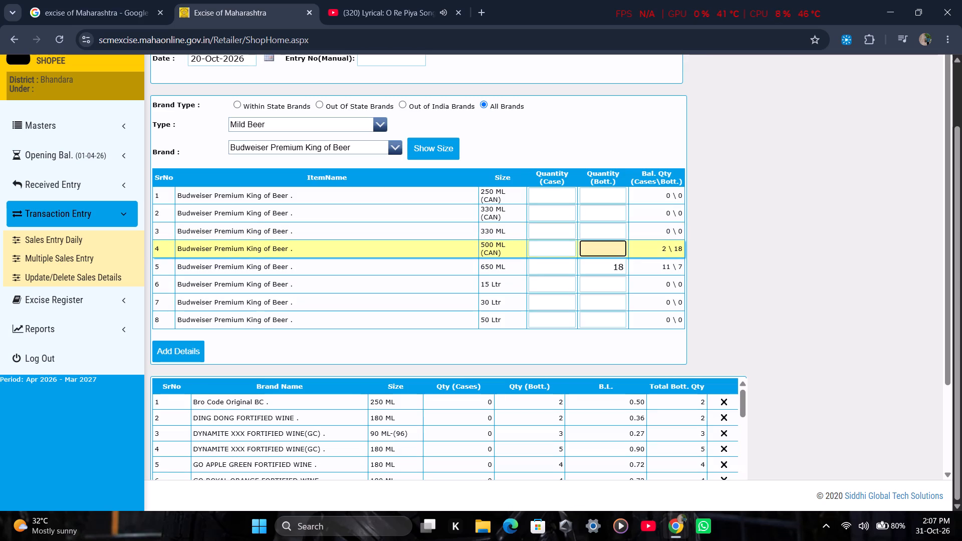
click(186, 350)
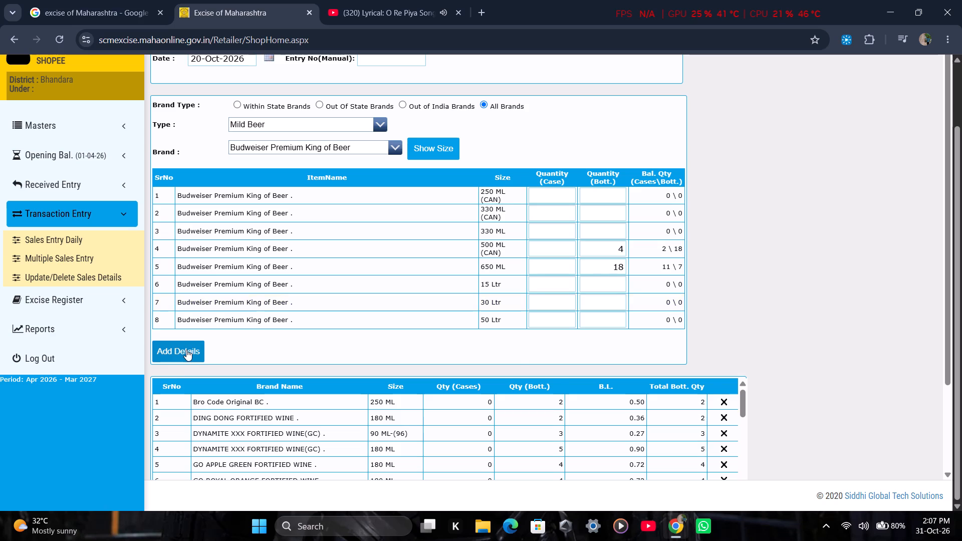
scroll(424, 301, down, 10)
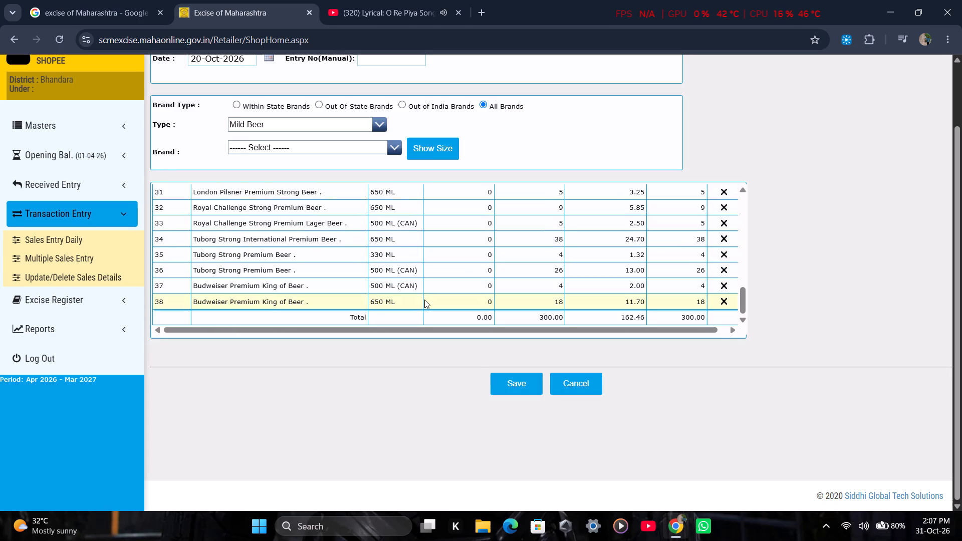
Add Carlsberg Smooth Premium Lager to the sales list with 5 bottles of 650 ML.
click(387, 149)
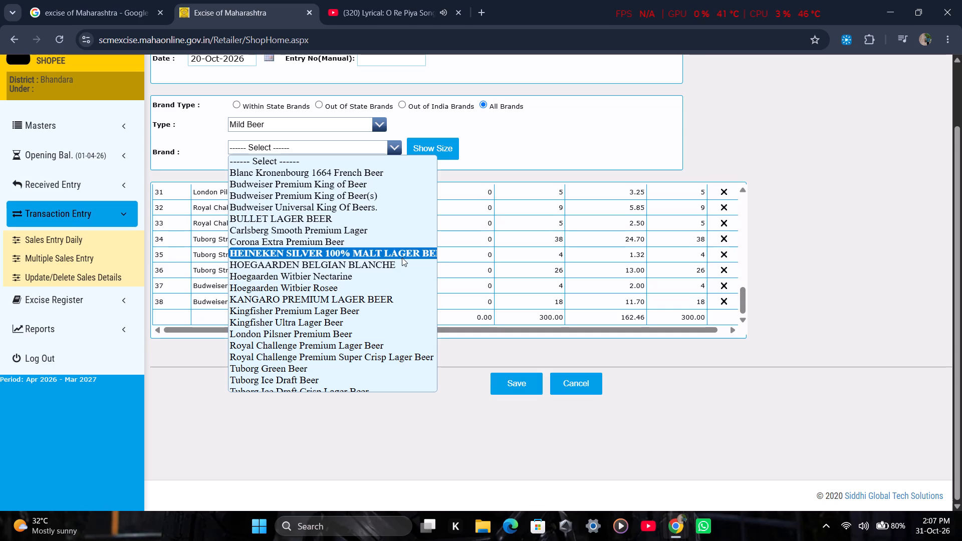
scroll(402, 257, down, 4)
scroll(402, 257, up, 5)
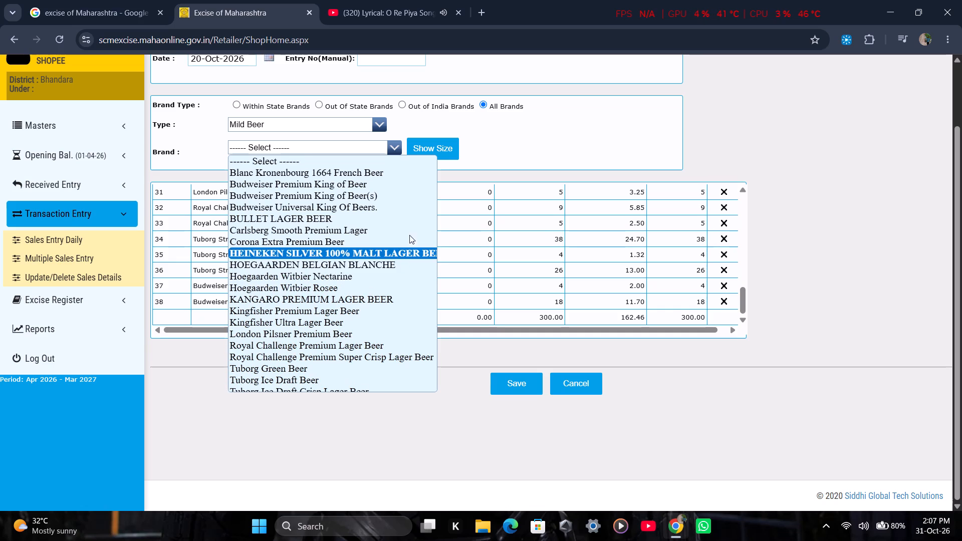
click(411, 227)
click(441, 148)
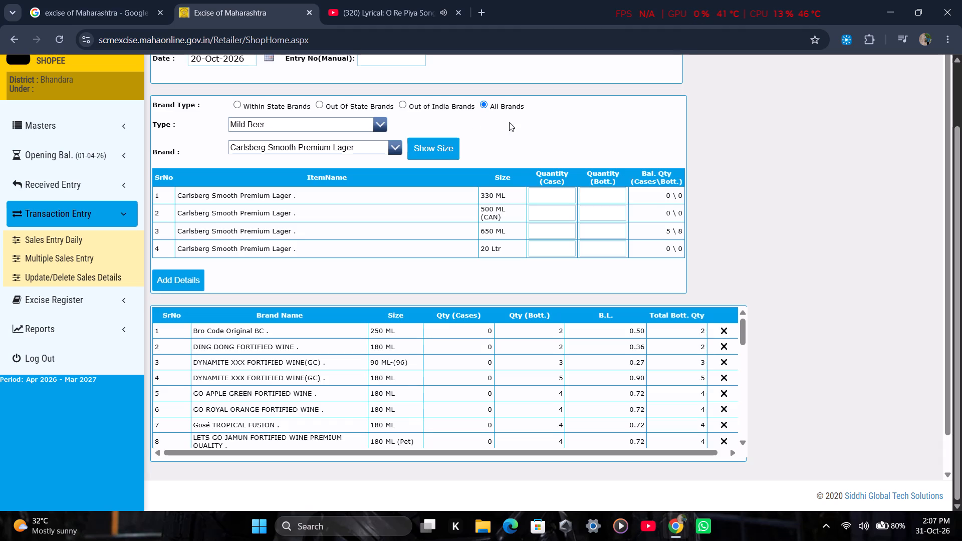
click(600, 237)
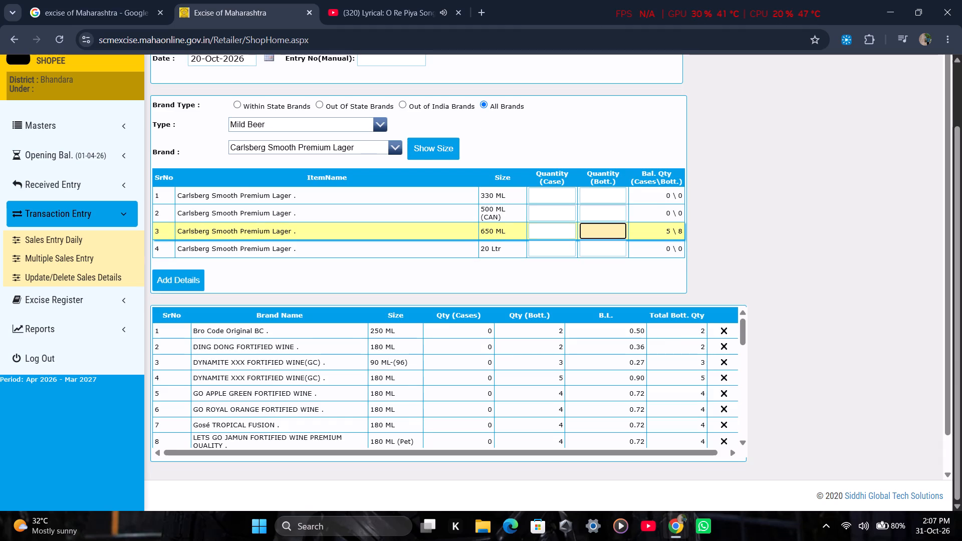
key(5)
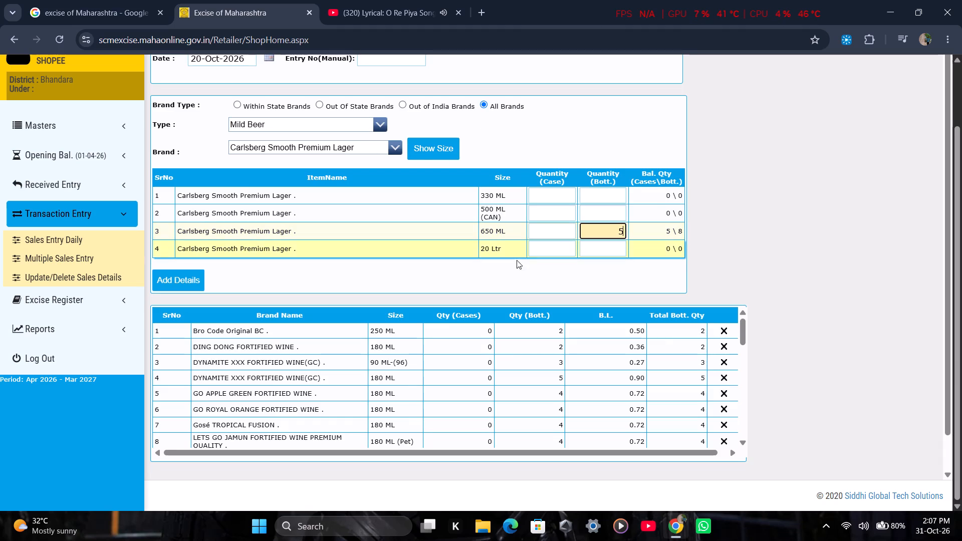
click(161, 283)
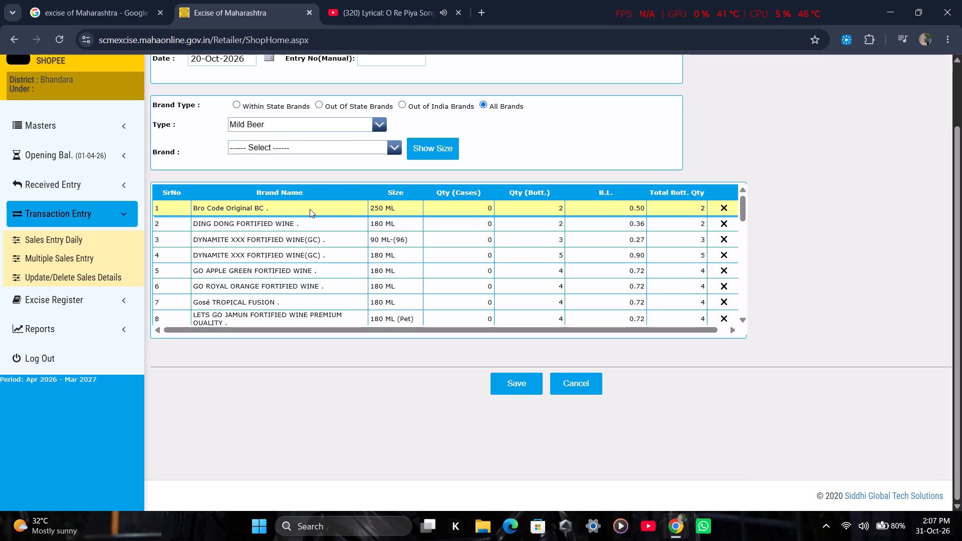
scroll(331, 213, down, 7)
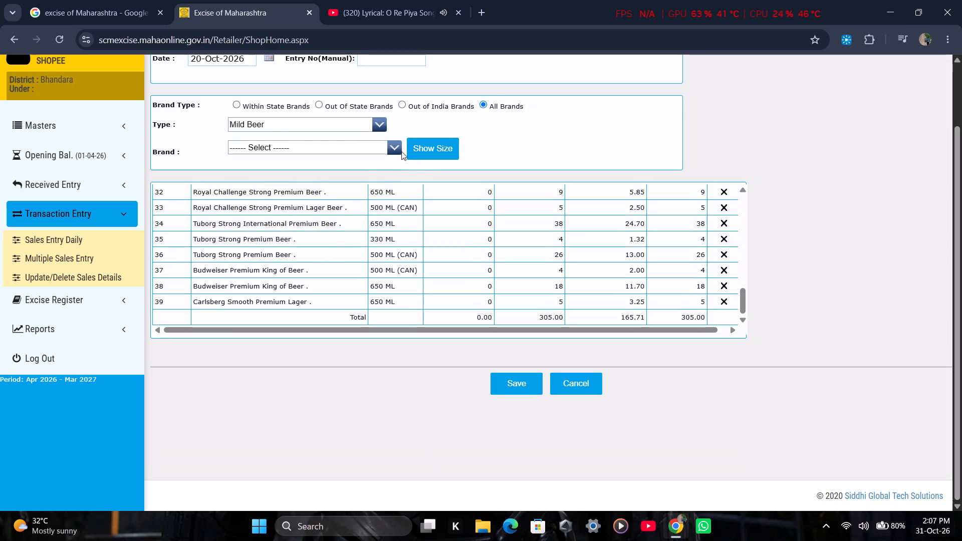
Add London Pilsner Premium Beer to the sales list with 6 bottles of 650 ML and 25 of 500 ML (CAN).
click(394, 147)
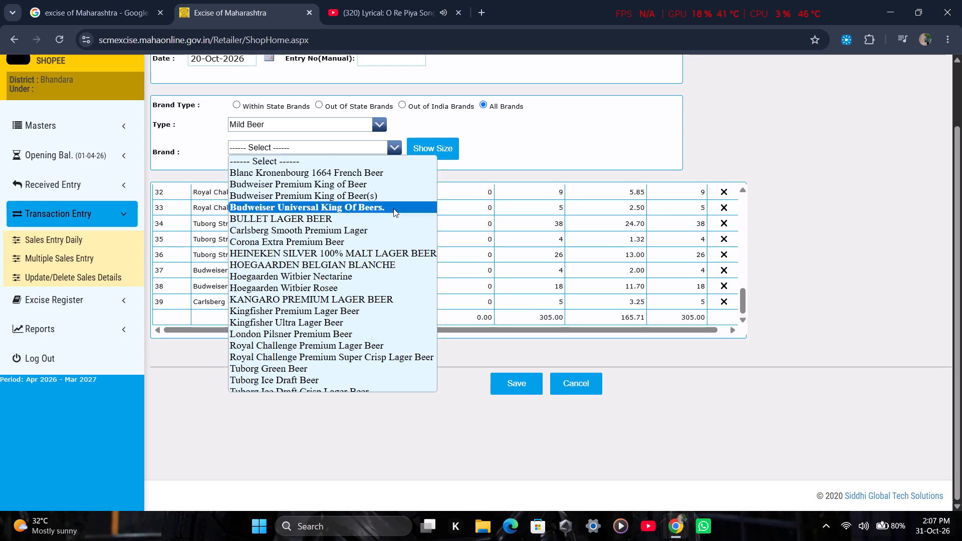
click(395, 333)
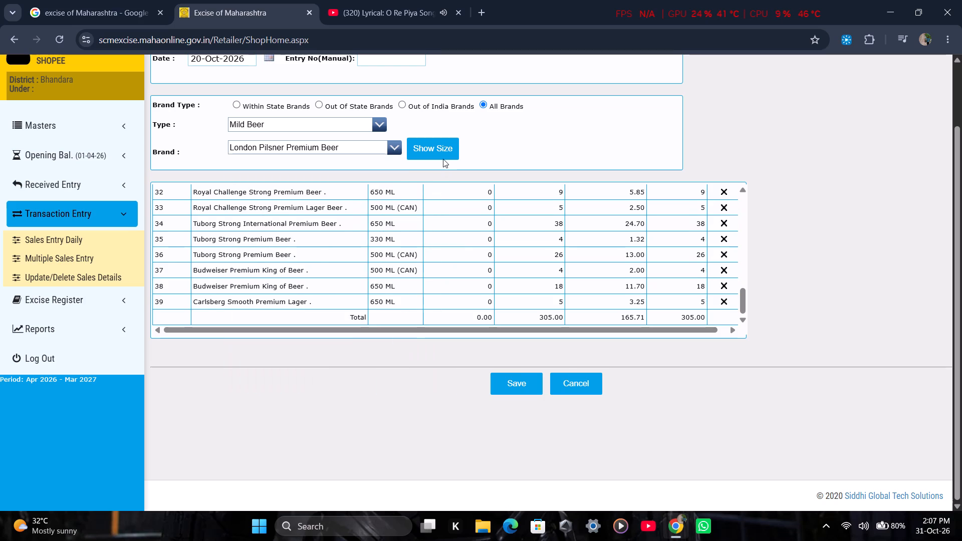
click(443, 158)
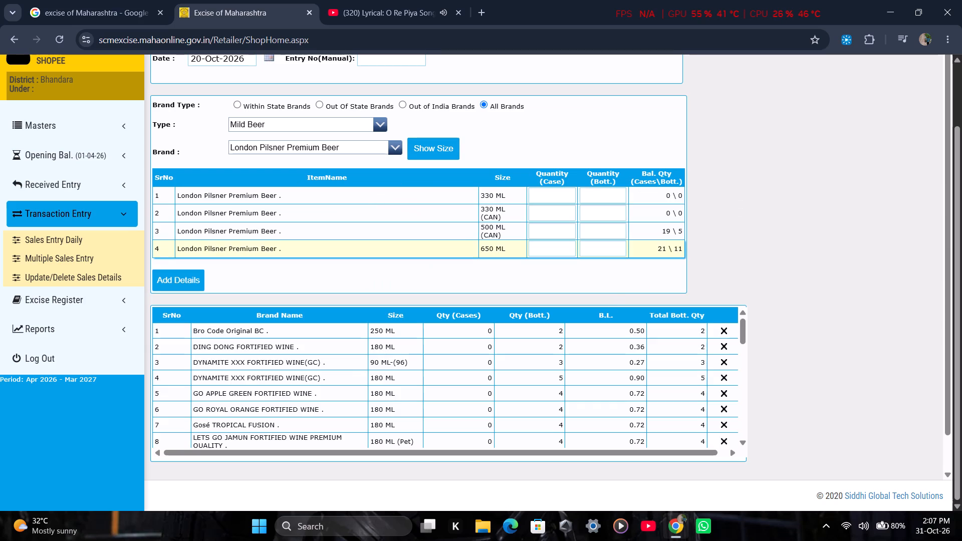
click(603, 251)
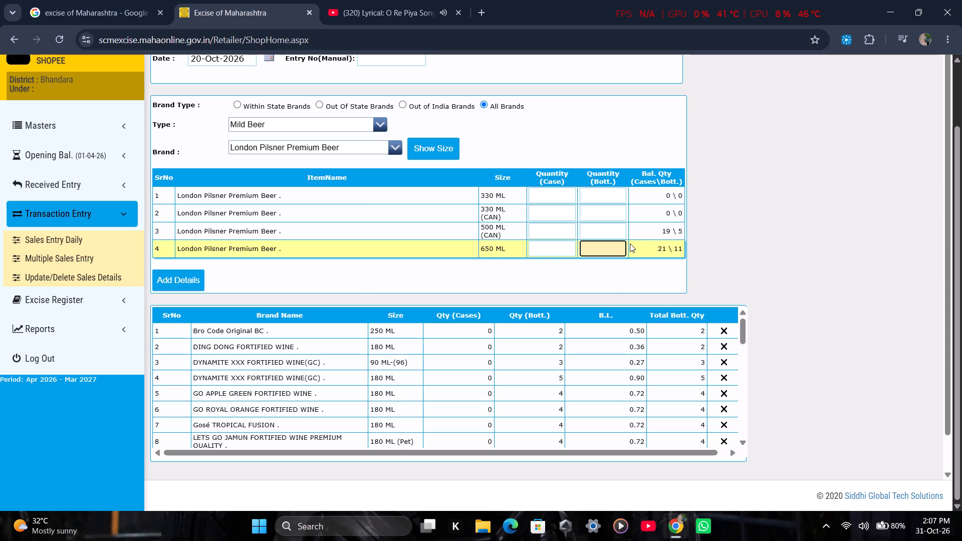
key(6)
click(606, 234)
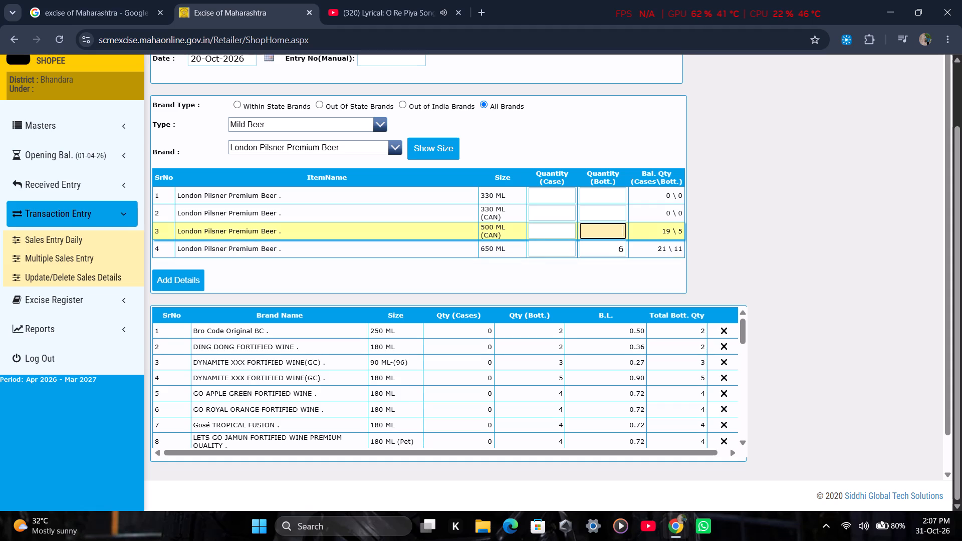
text(25)
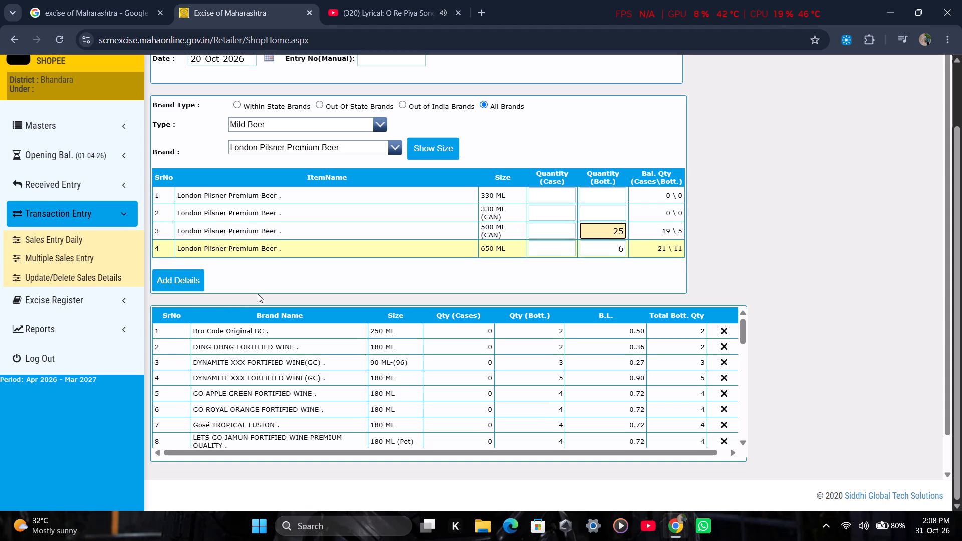
click(199, 283)
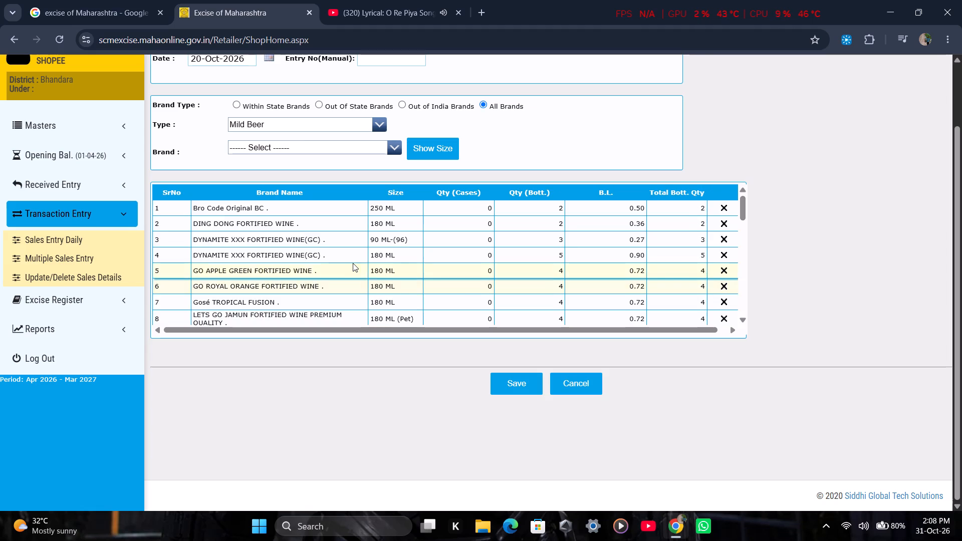
scroll(353, 263, down, 8)
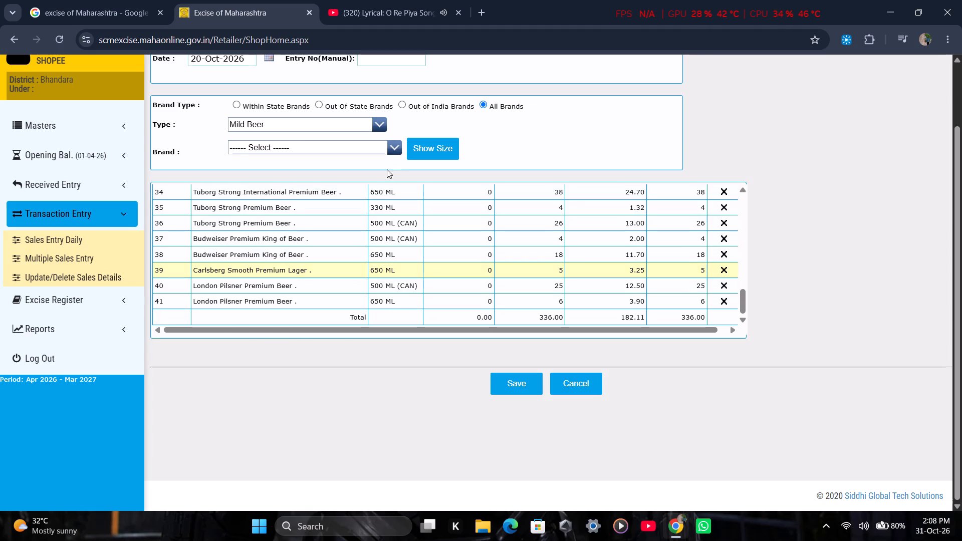
Add Royal Challenge Premium Lager Beer to the sales list with 20 bottles of 650 ML.
click(389, 144)
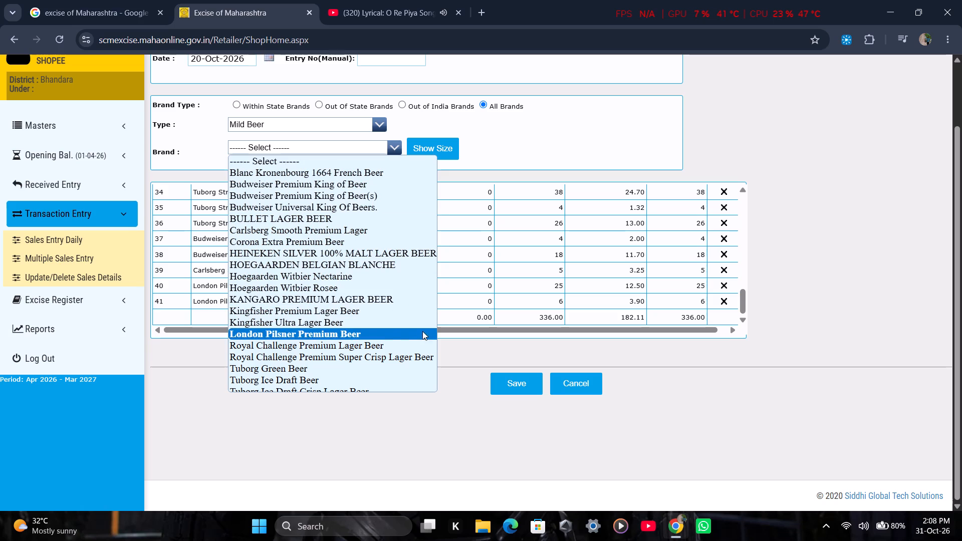
click(425, 341)
click(447, 138)
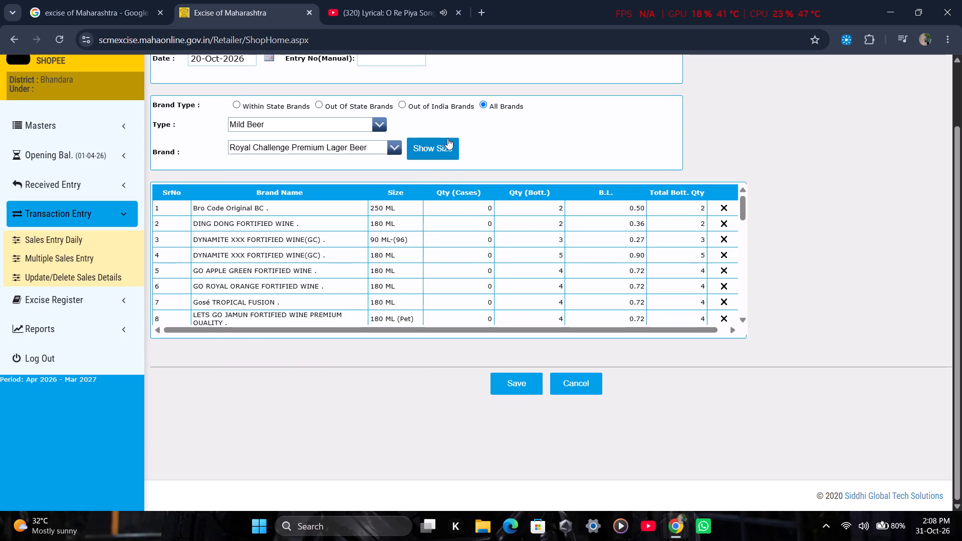
click(610, 235)
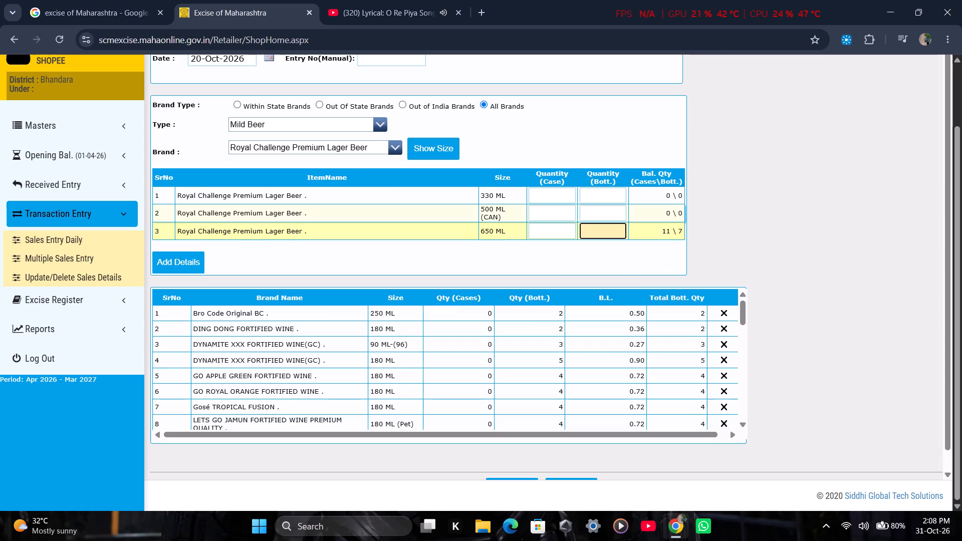
text(20)
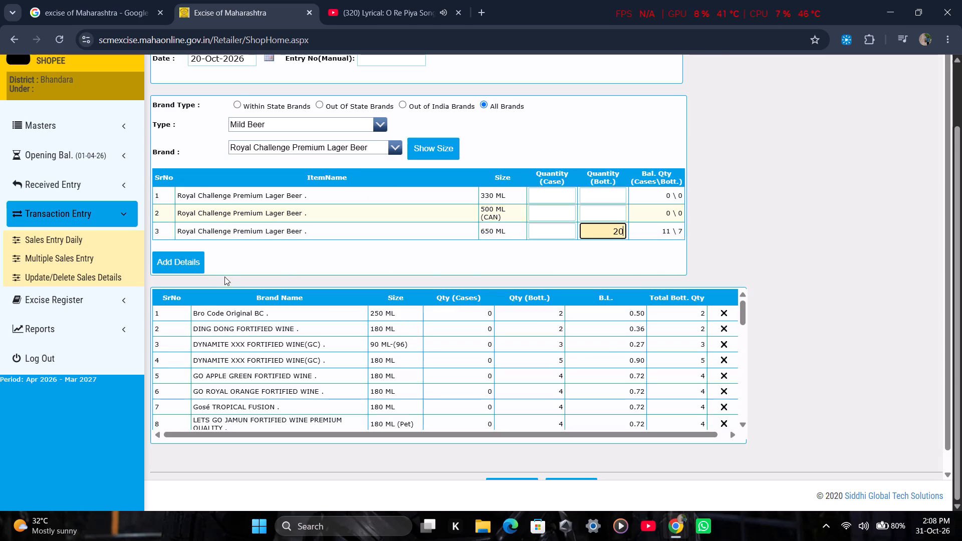
click(185, 257)
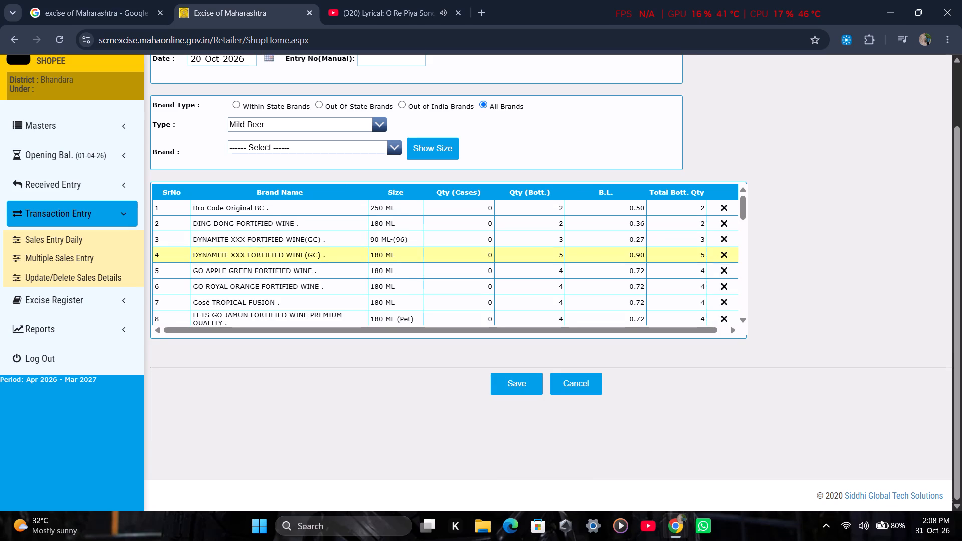
scroll(284, 238, down, 6)
Add Royal Challenge Premium Super Crisp Lager Beer to the sales list with 42 bottles of 500 ML (CAN).
click(389, 146)
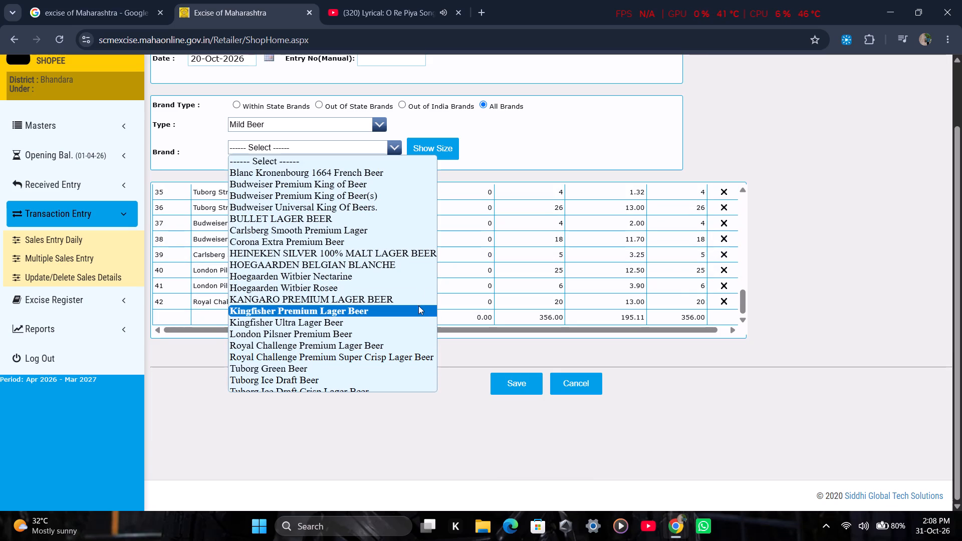
scroll(417, 305, down, 8)
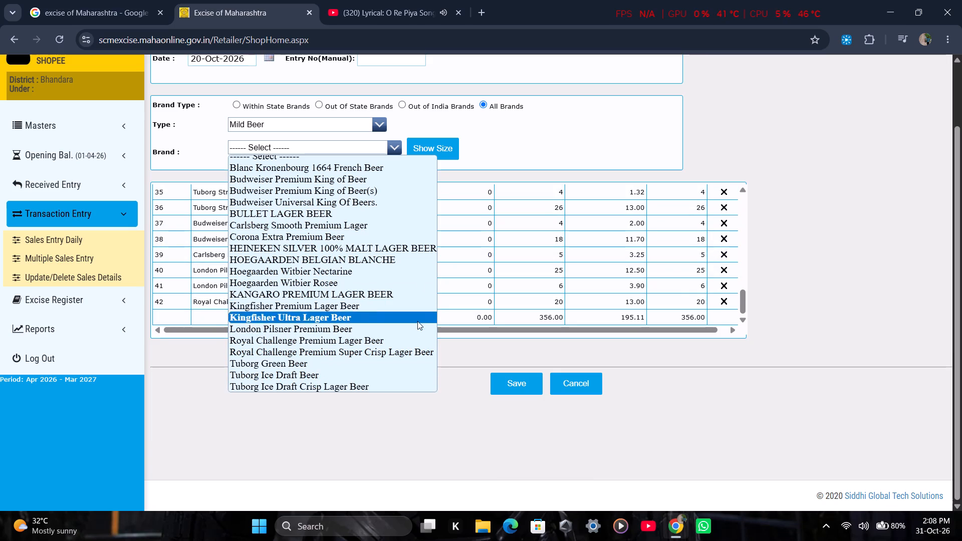
click(420, 349)
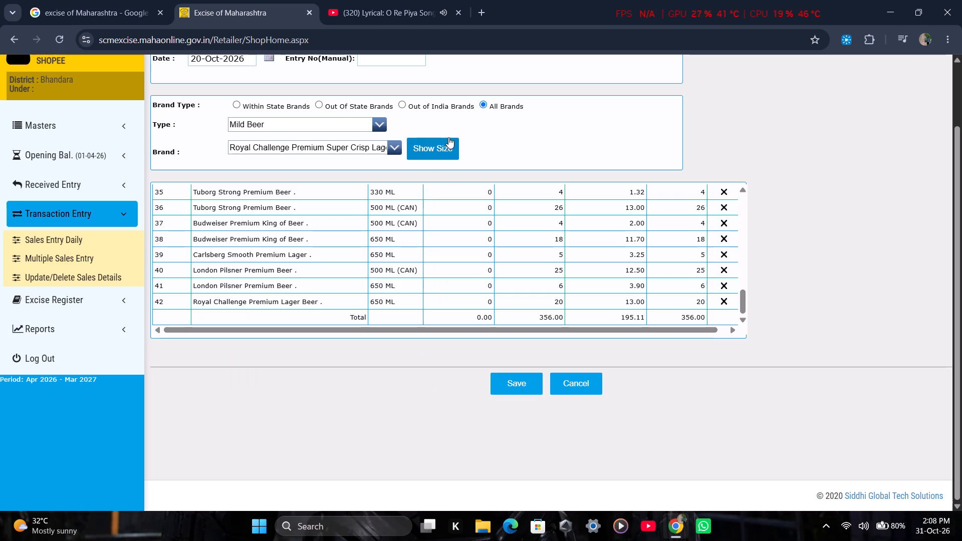
click(448, 137)
click(433, 146)
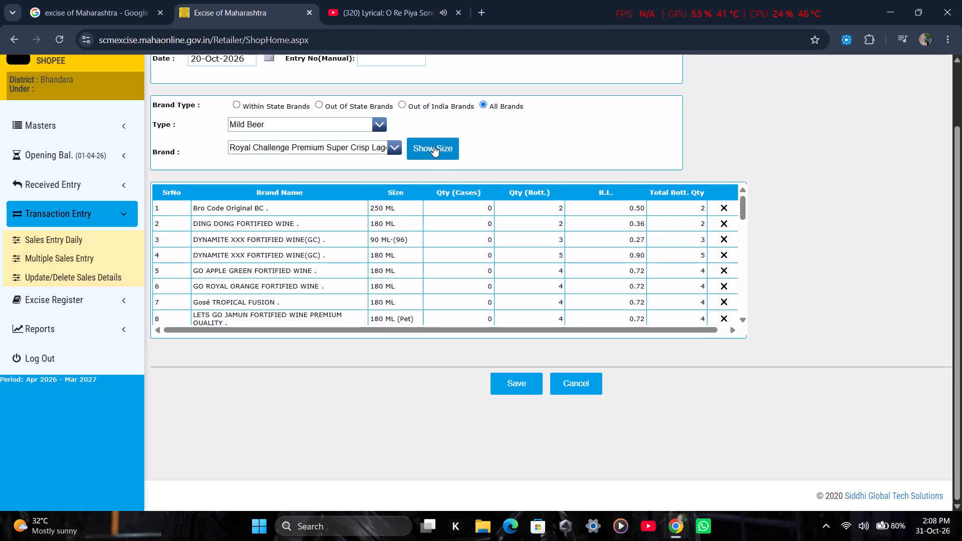
click(593, 193)
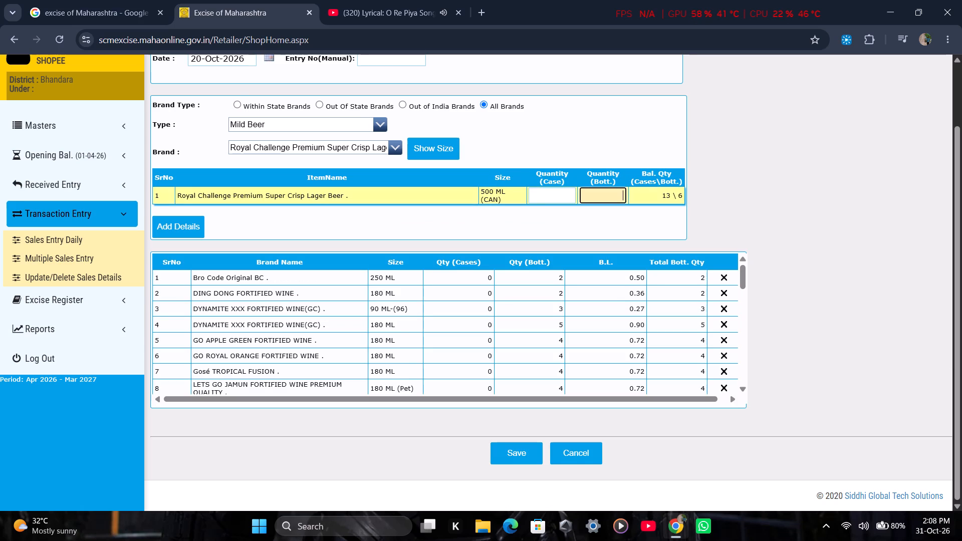
text(42)
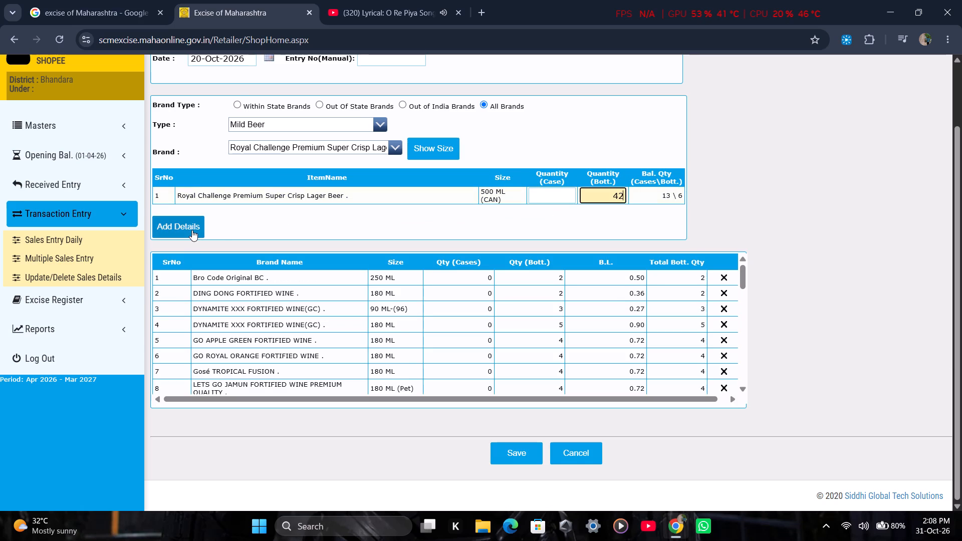
click(191, 229)
scroll(434, 208, down, 9)
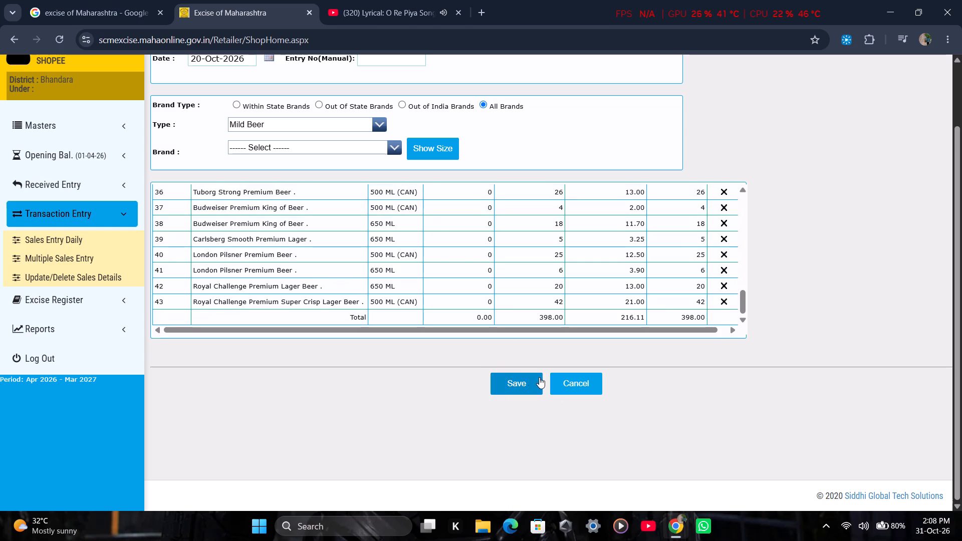
Save the completed sales entry for 20-Oct-2026.
click(508, 378)
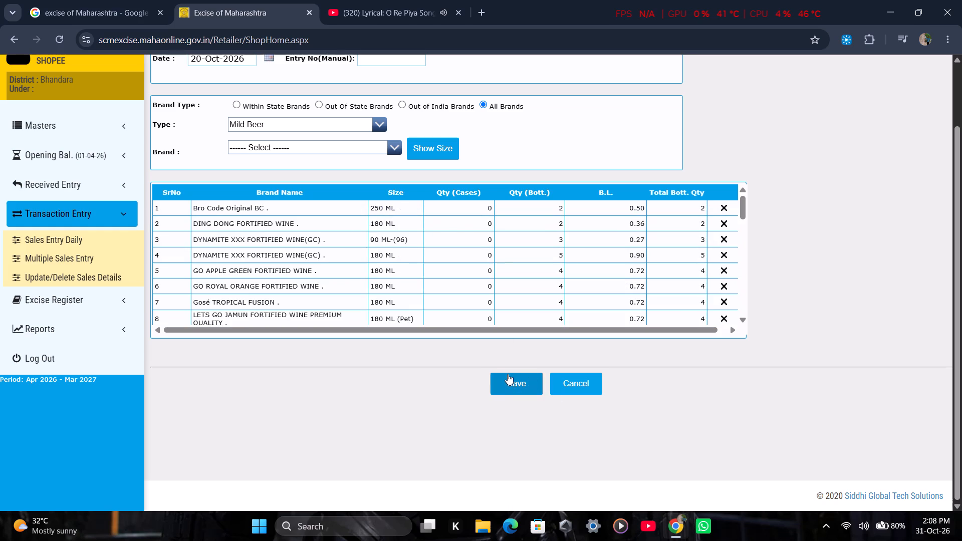
click(664, 281)
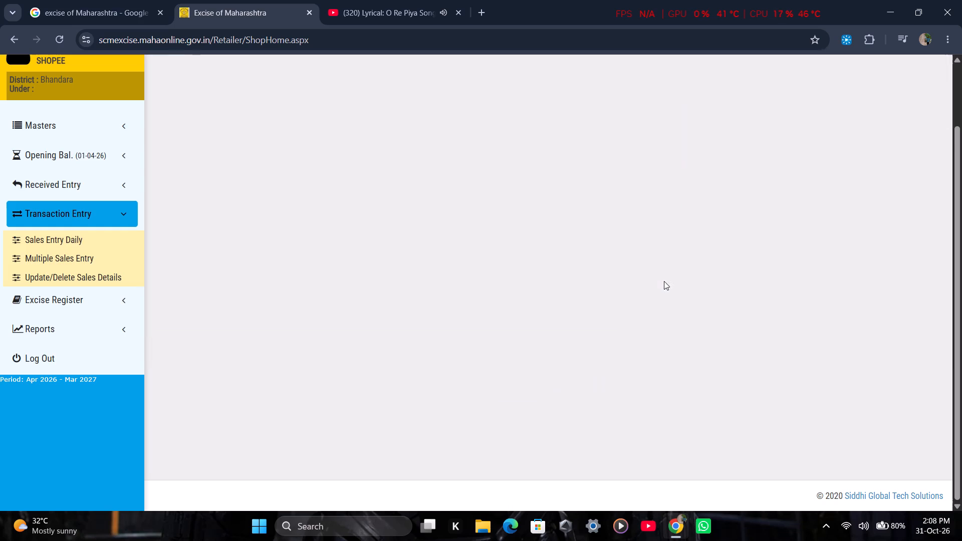
Show the bottle-wise FLR 4A monthly statement from 20-Oct-2026 to 20-Oct-2026 for all brands and types.
click(49, 297)
click(36, 304)
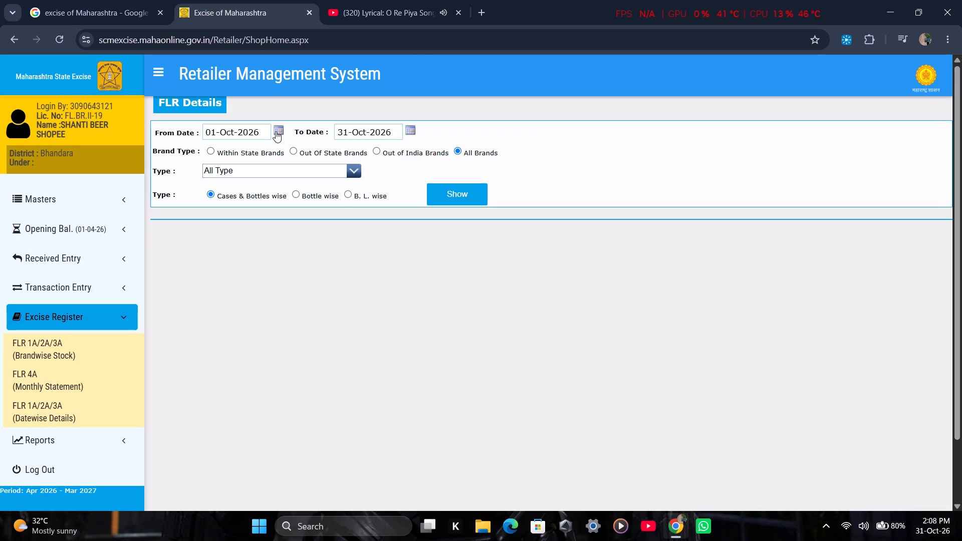
click(279, 131)
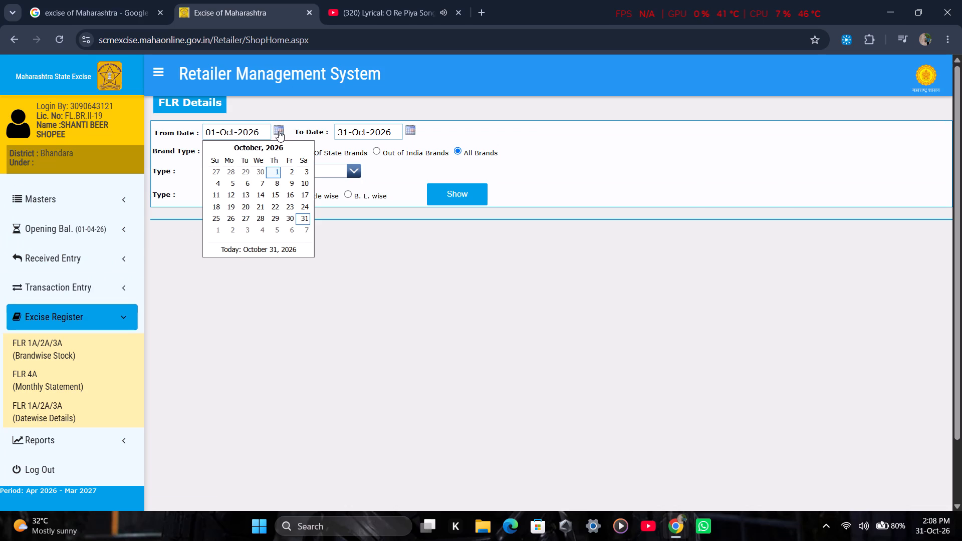
click(247, 206)
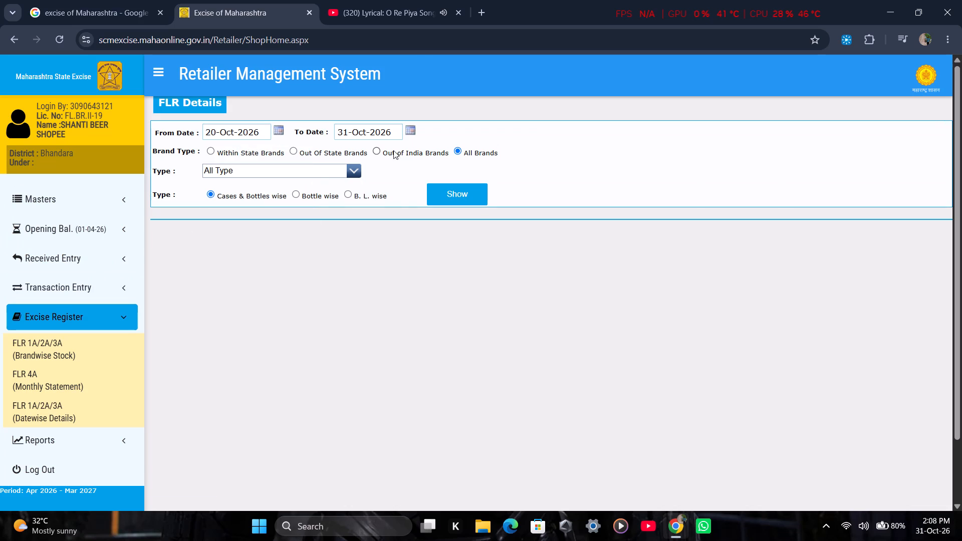
click(414, 131)
click(374, 207)
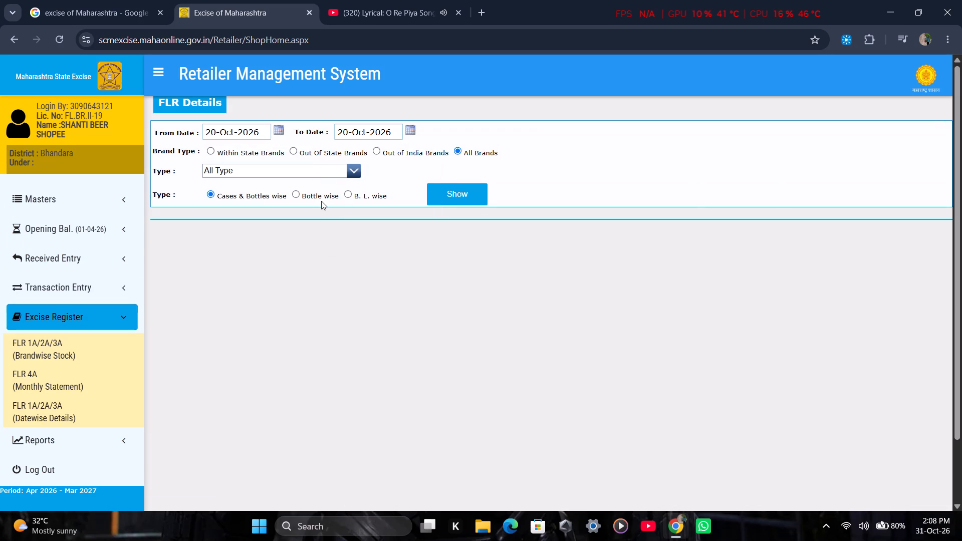
click(321, 201)
click(302, 193)
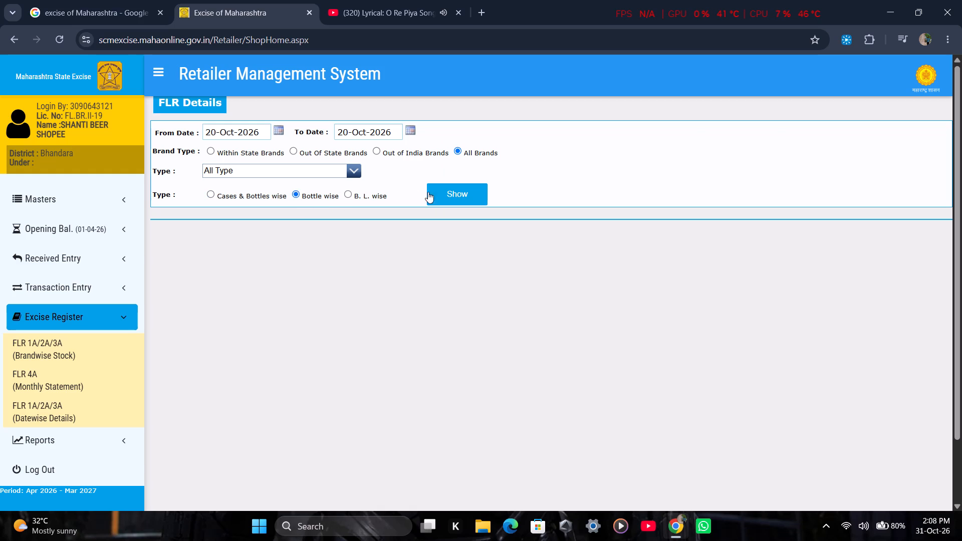
click(434, 190)
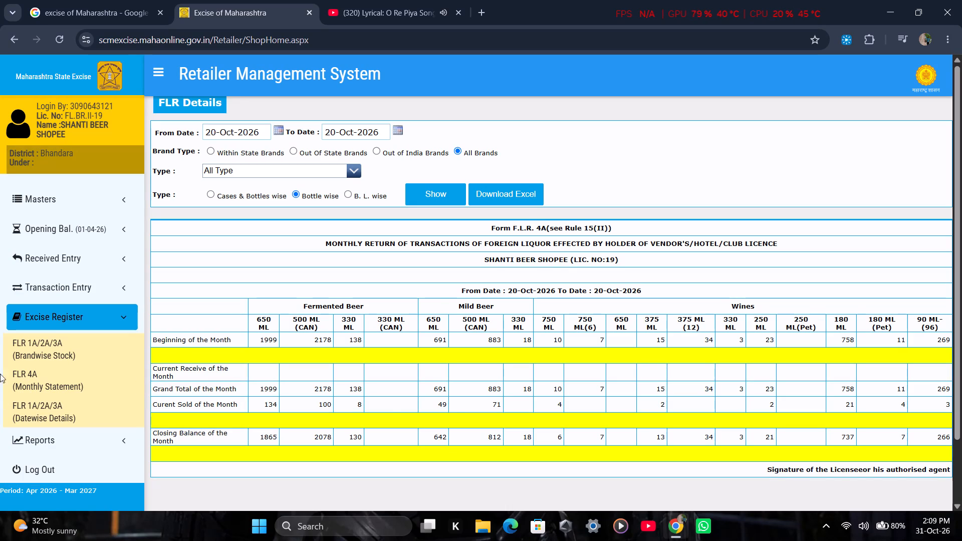
Start a new daily sales entry dated 21-Oct-2026.
click(61, 293)
click(54, 311)
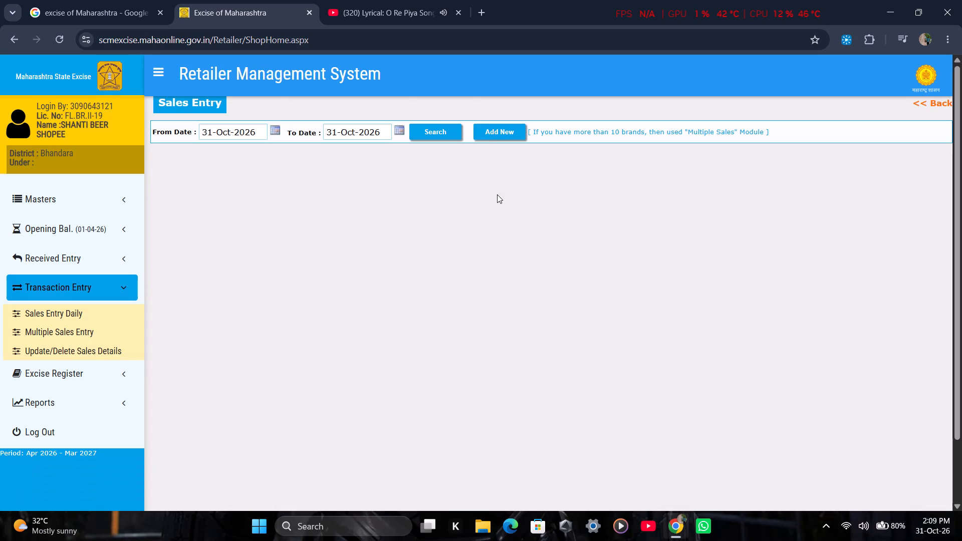
click(490, 126)
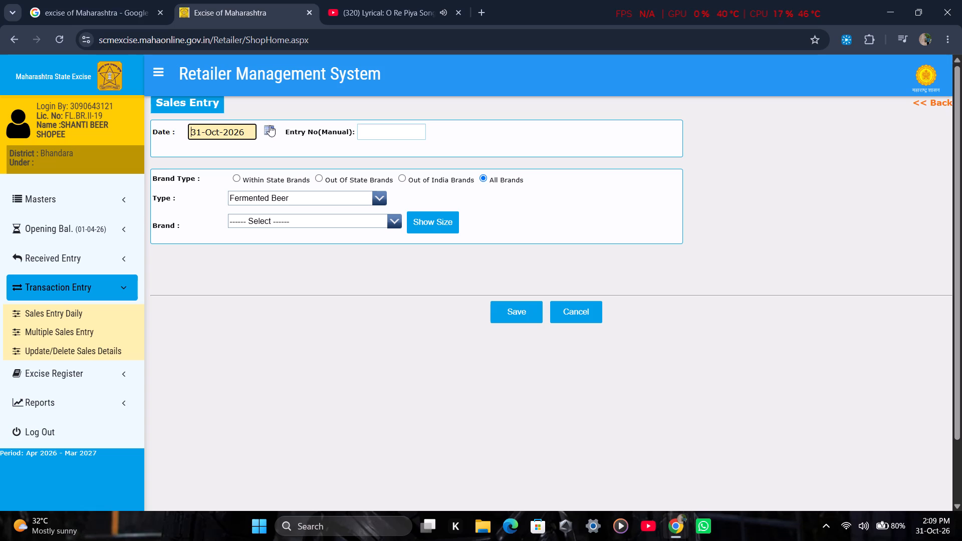
click(271, 132)
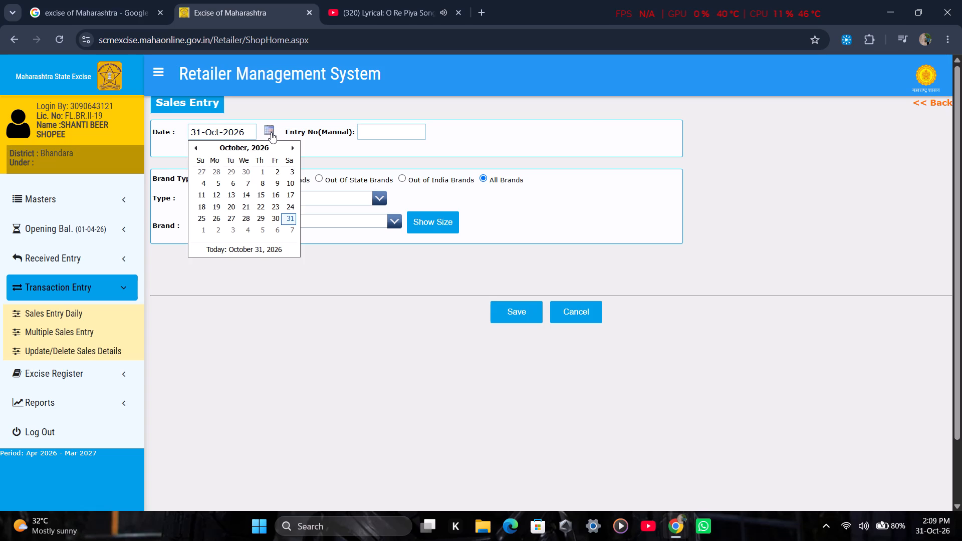
click(248, 208)
scroll(248, 208, down, 5)
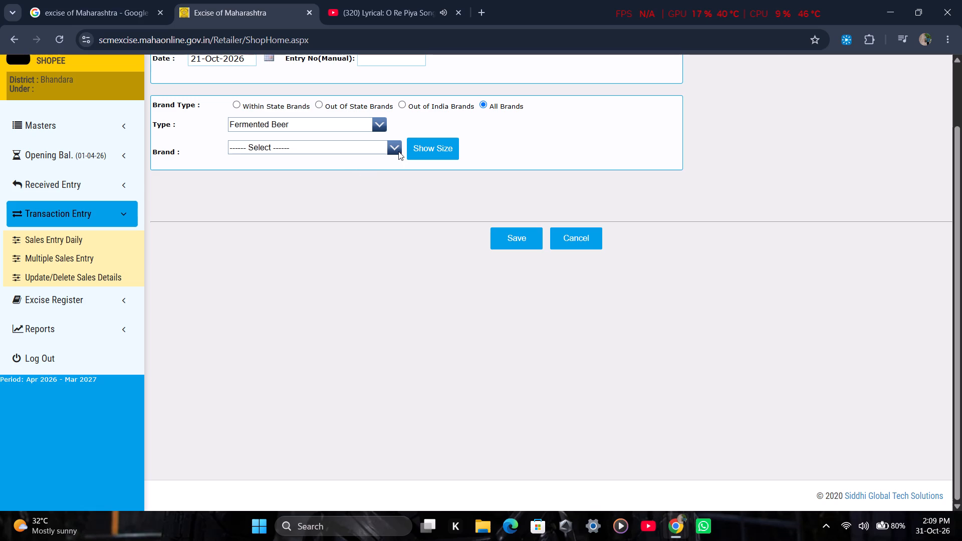
Switch the type to Mild Beer and add Royal Challenge Premium Lager Beer with 14 bottles of 650 ML.
click(376, 124)
click(369, 159)
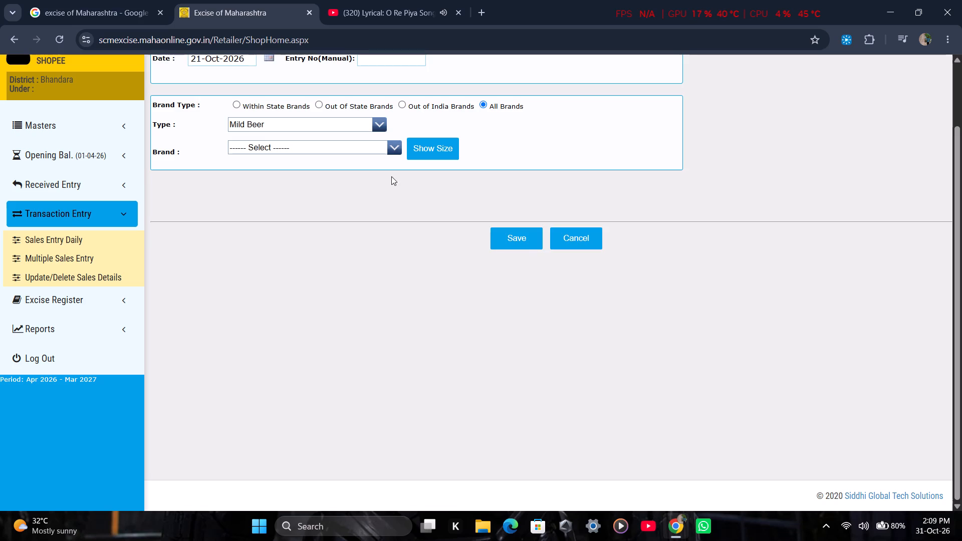
click(390, 144)
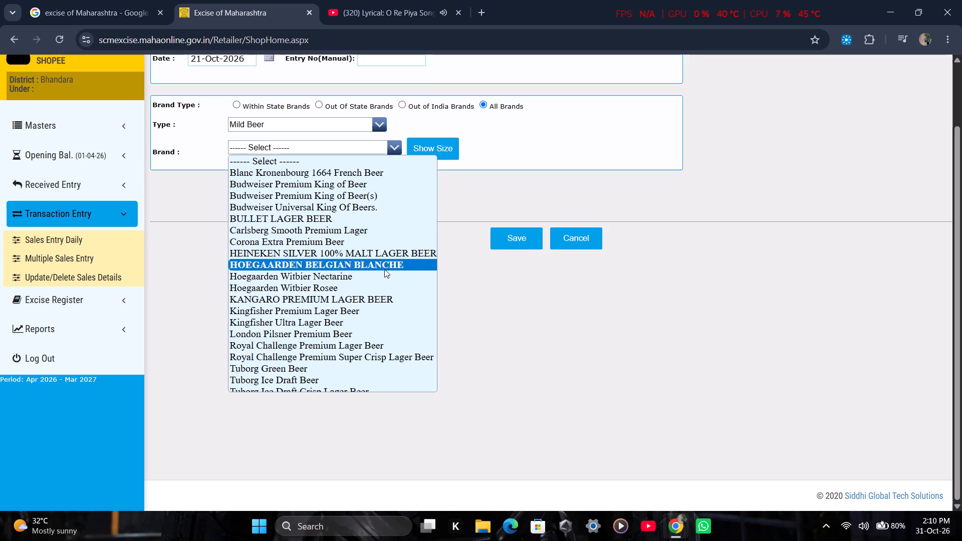
click(394, 345)
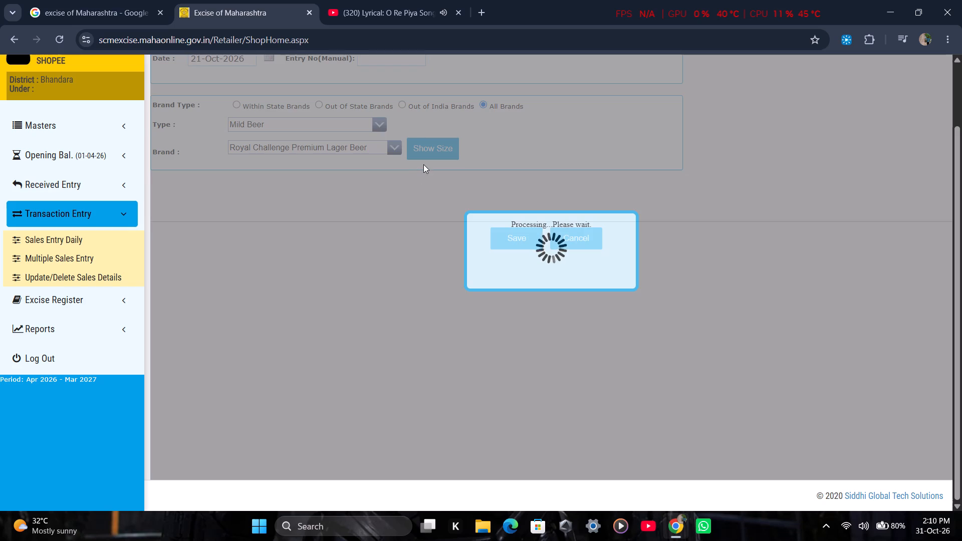
click(422, 149)
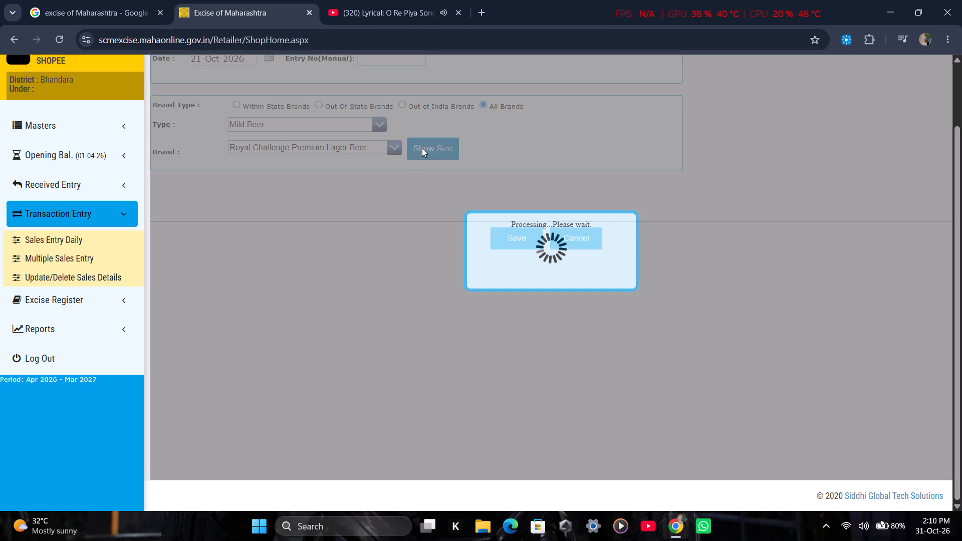
click(594, 230)
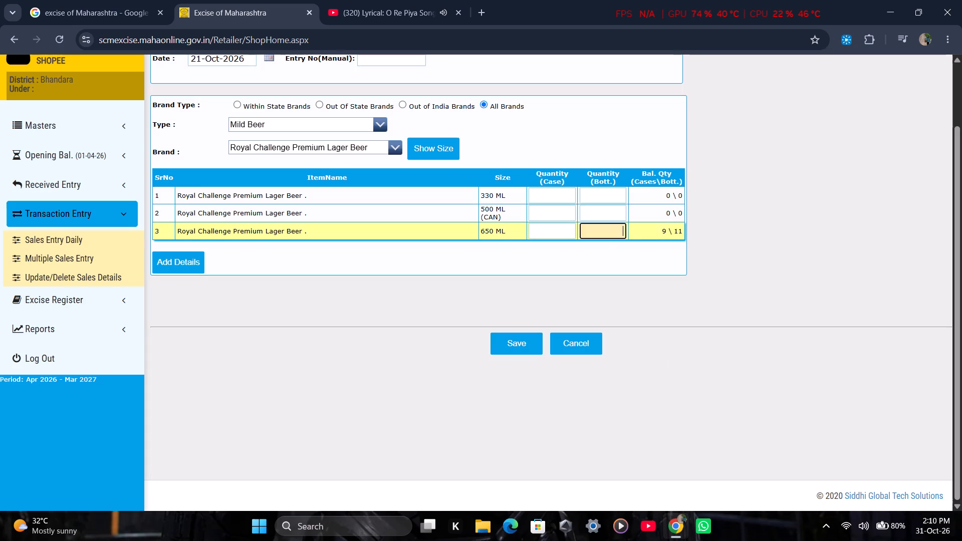
text(14)
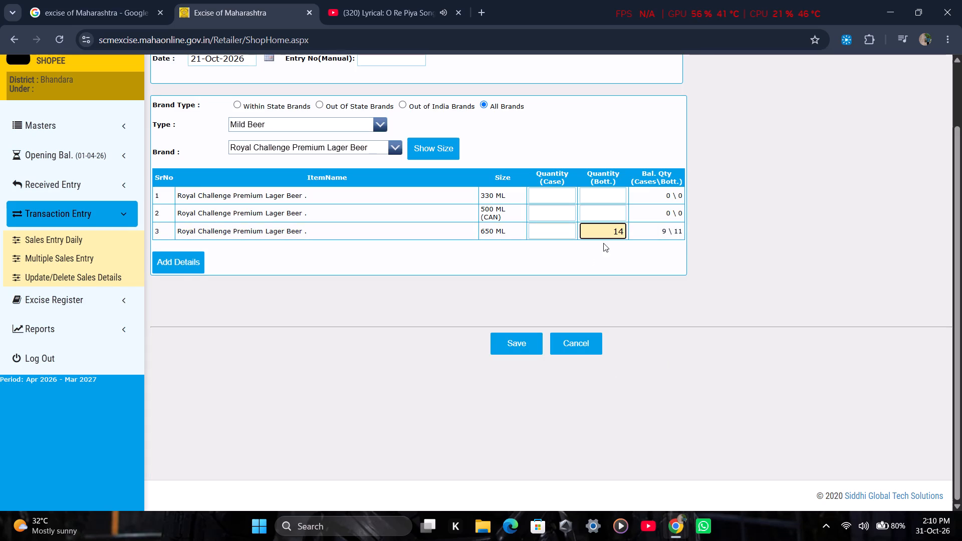
click(180, 272)
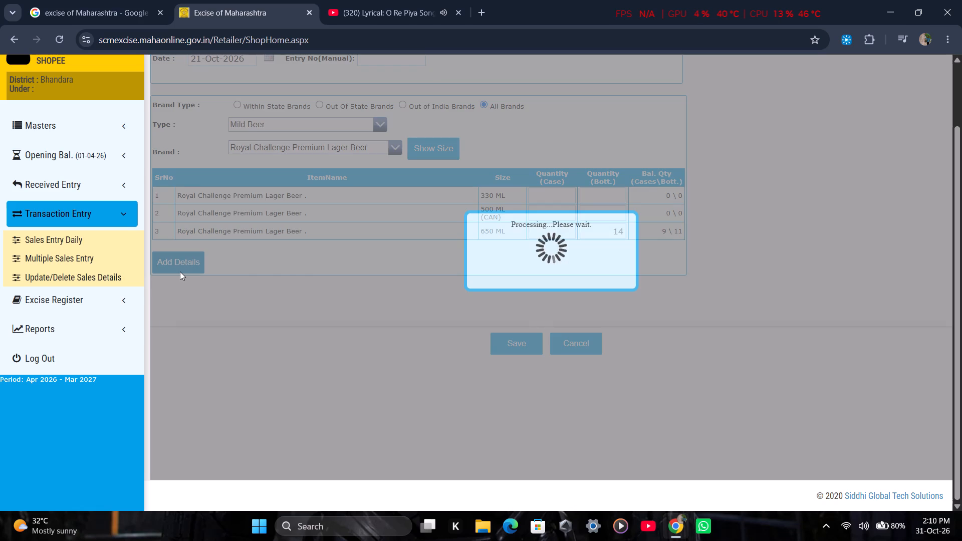
scroll(306, 263, down, 7)
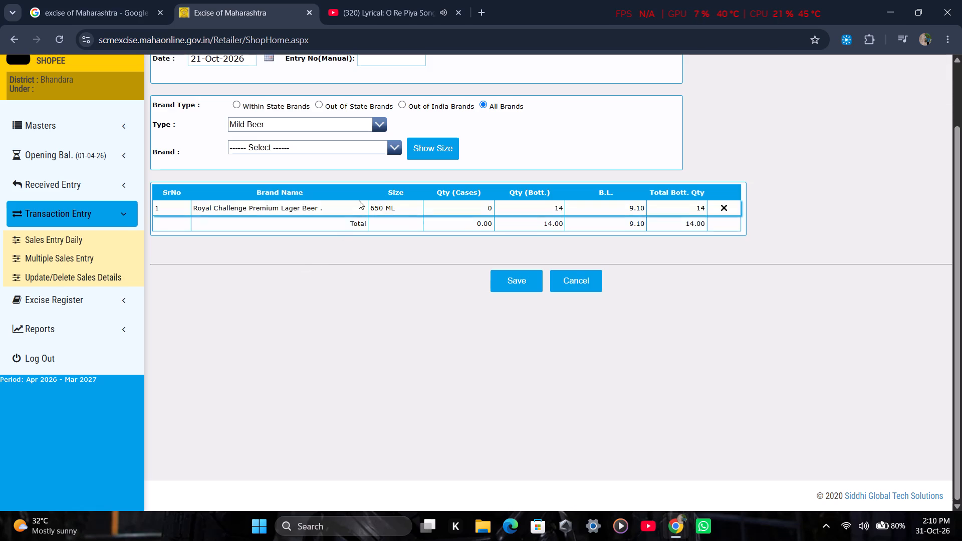
Add Royal Challenge Premium Super Crisp Lager Beer to the sales list with 39 bottles of 500 ML (CAN).
click(394, 146)
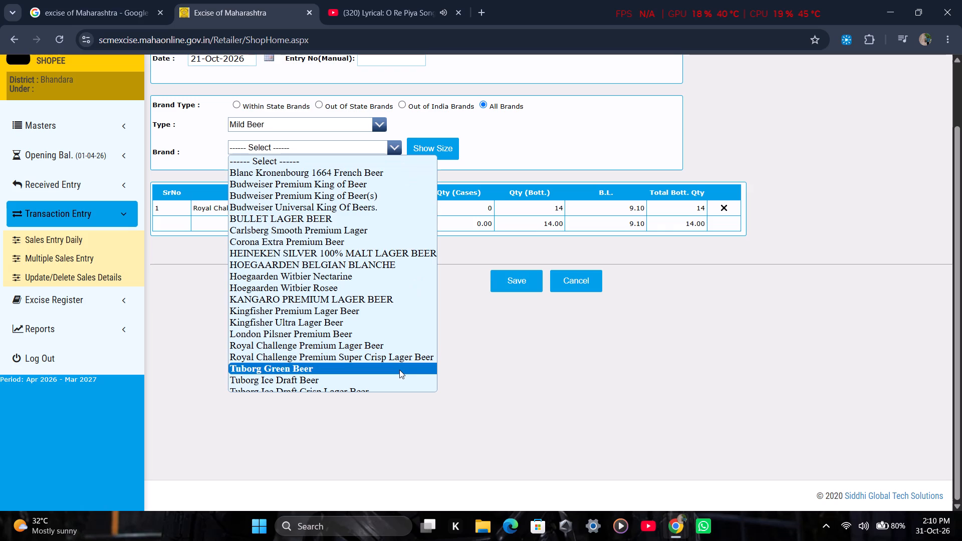
click(398, 356)
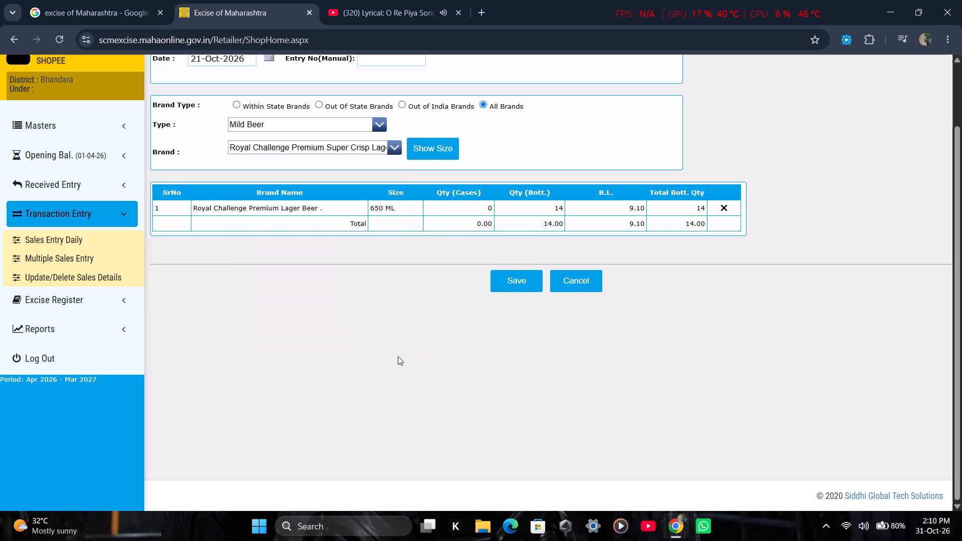
click(430, 148)
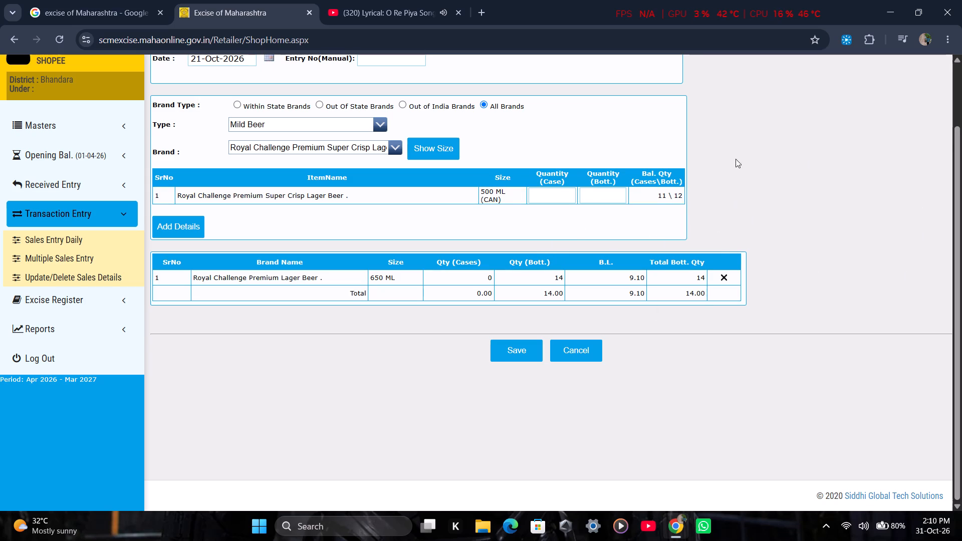
click(614, 203)
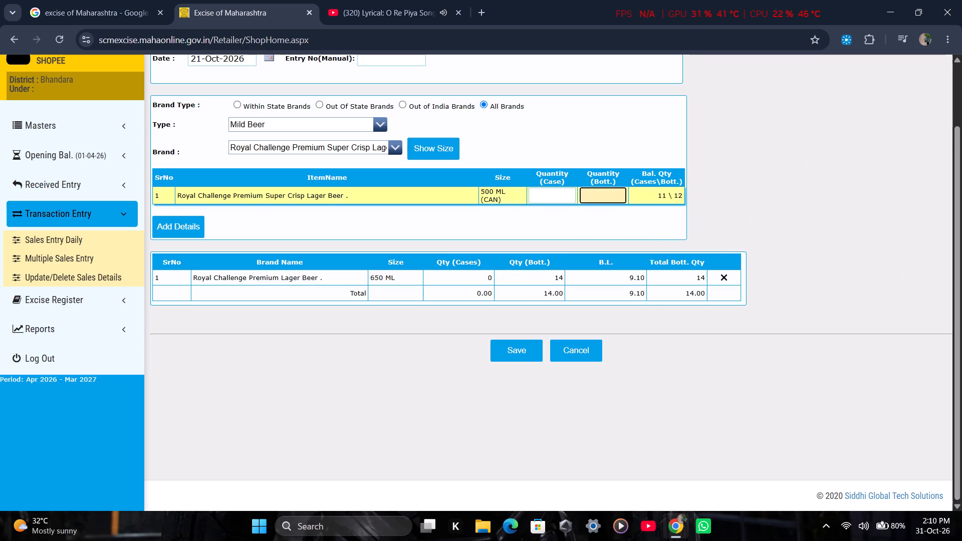
text(39+)
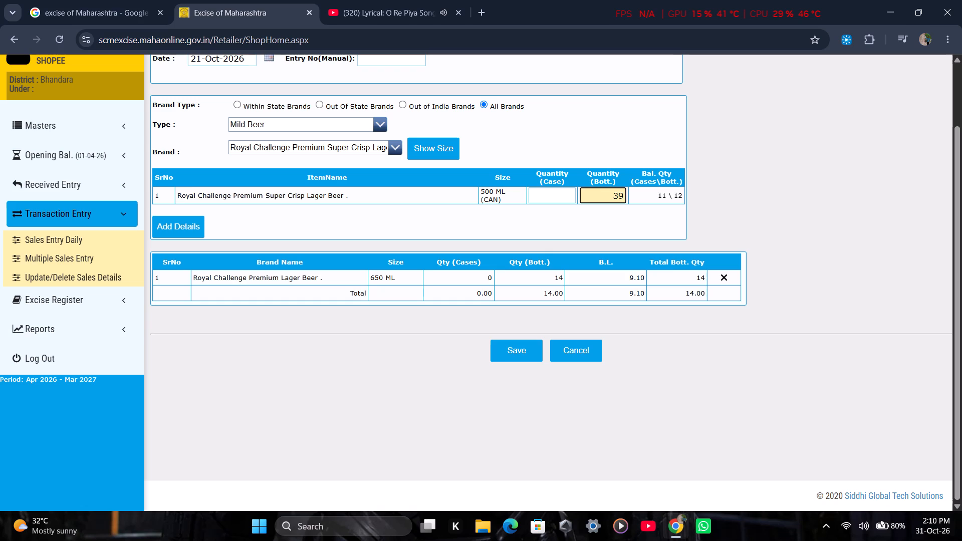
click(180, 224)
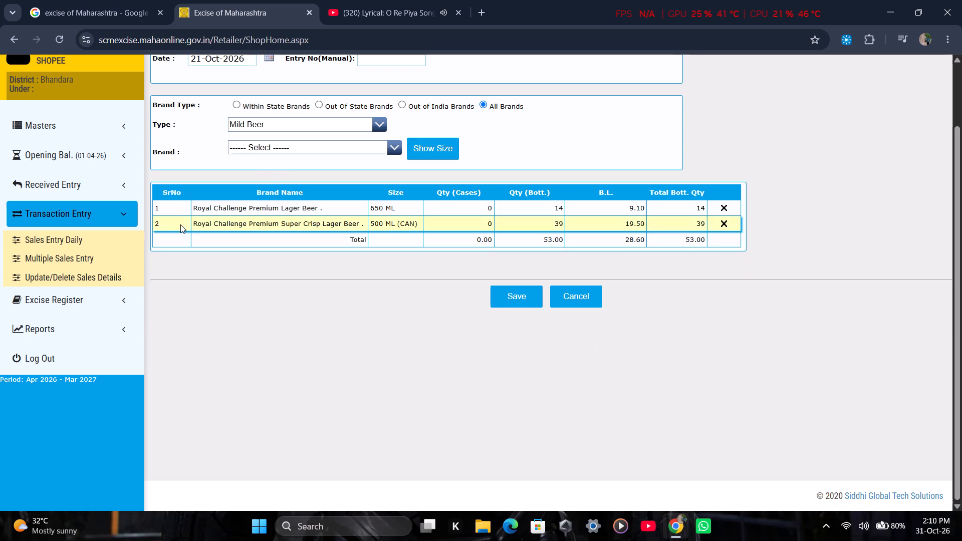
scroll(267, 167, down, 7)
click(398, 156)
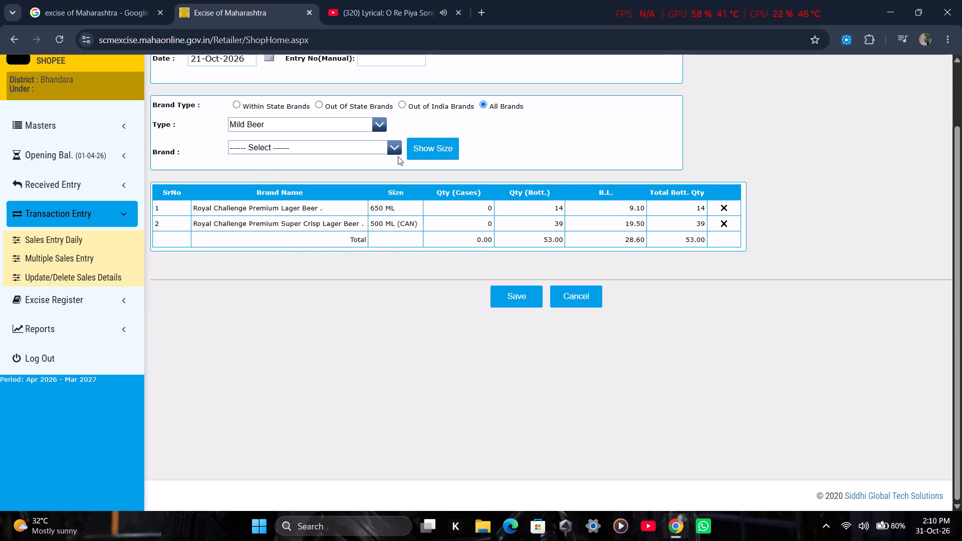
Add London Pilsner Premium Beer to the sales list with 35 bottles of 650 ML and 29 bottles of 500 ML (CAN).
click(396, 148)
click(360, 333)
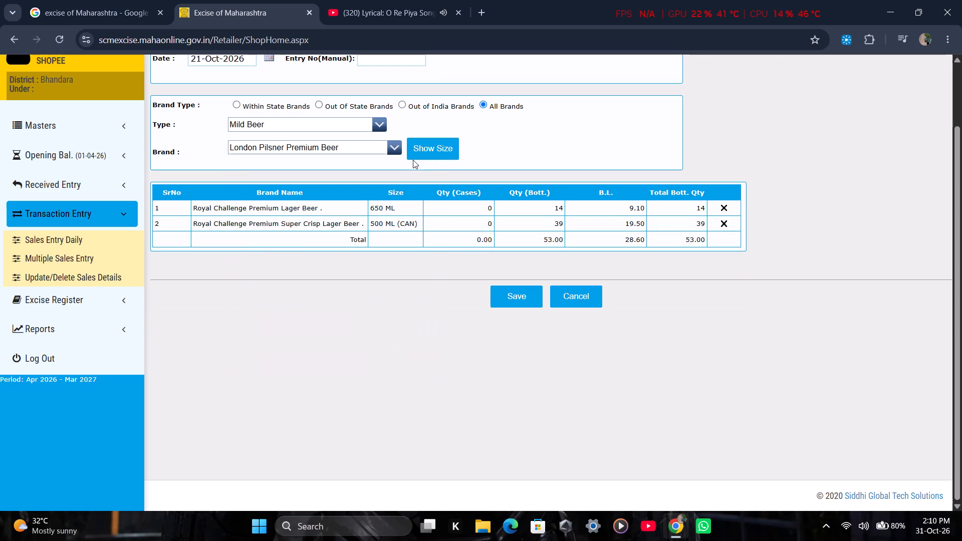
click(427, 140)
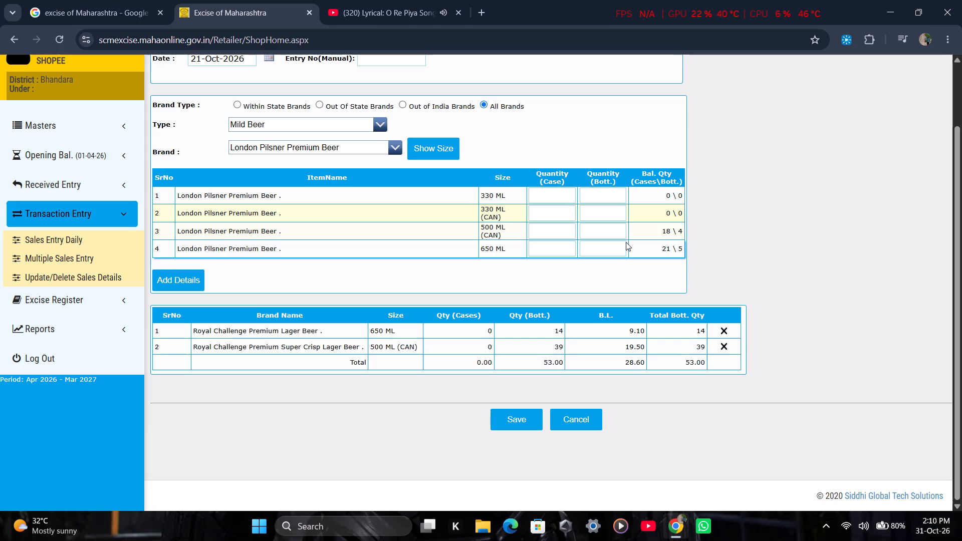
click(601, 249)
text(35)
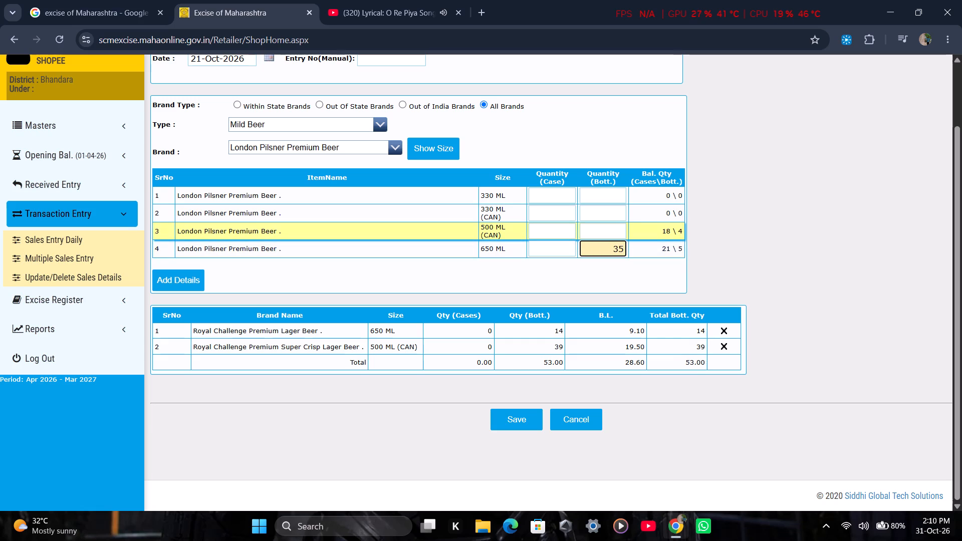
click(596, 226)
text(29)
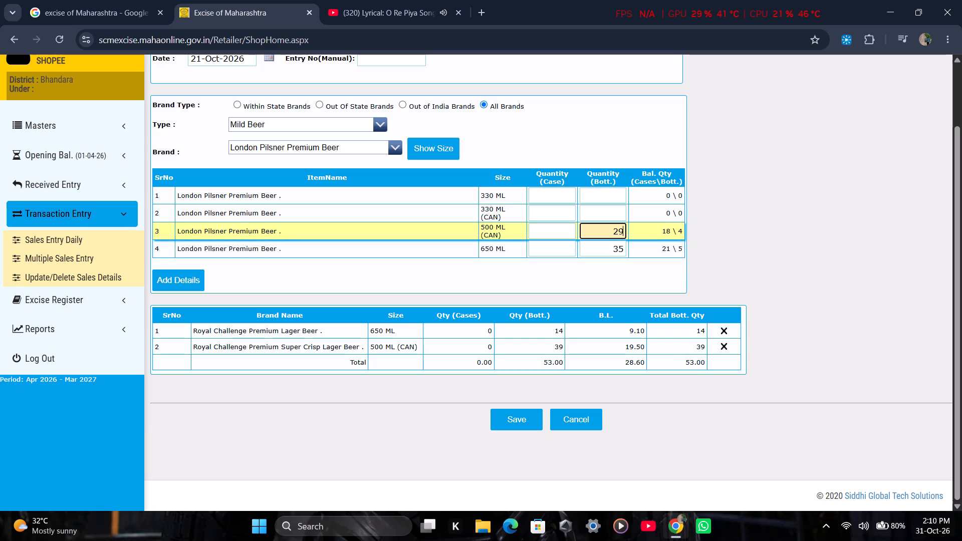
click(187, 272)
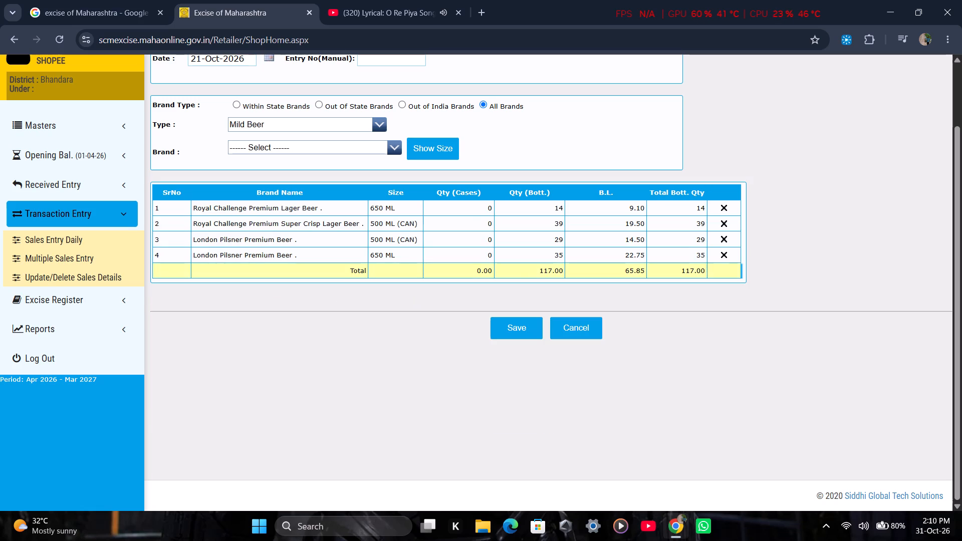
Add BULLET LAGER BEER to the sales list with 2 bottles of 650 ML.
scroll(240, 281, down, 9)
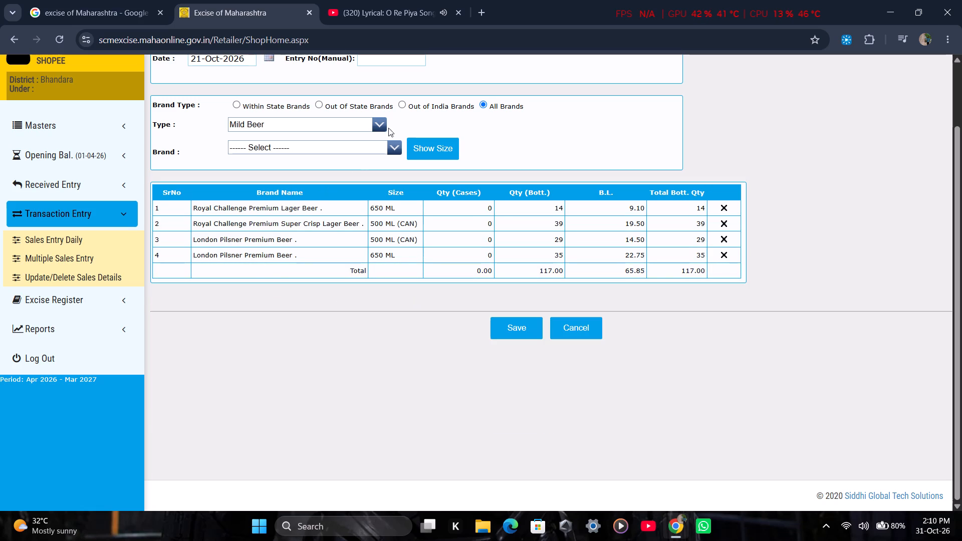
click(399, 150)
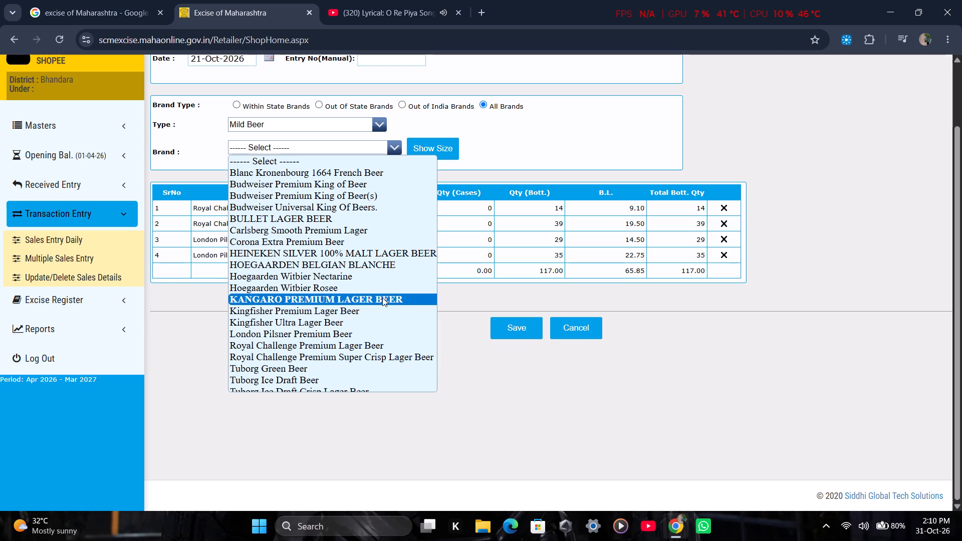
drag(381, 220, 383, 215)
click(437, 138)
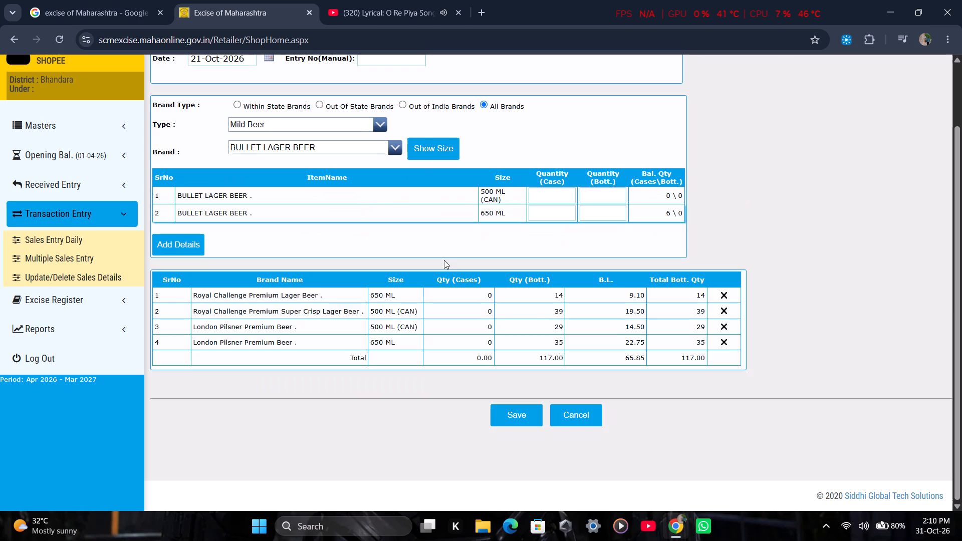
click(613, 209)
key(2)
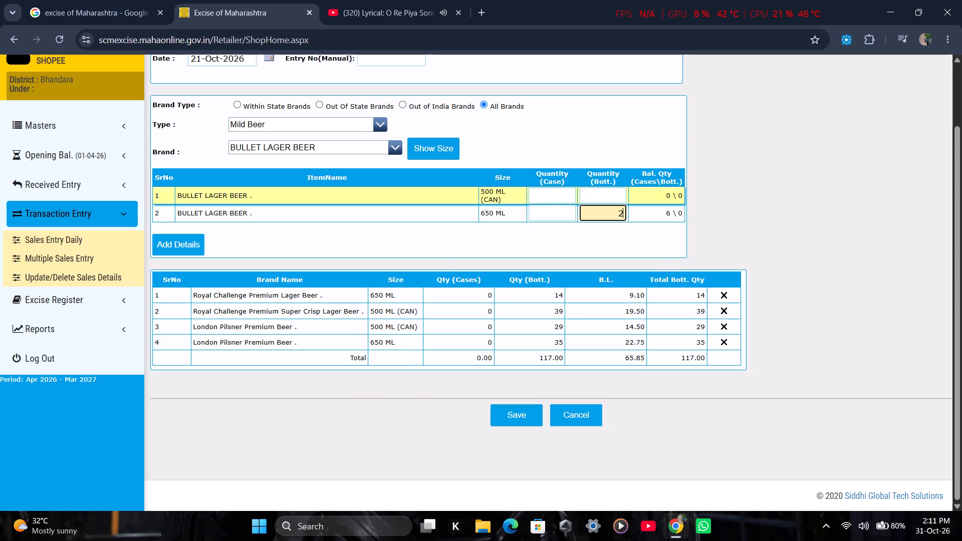
click(191, 245)
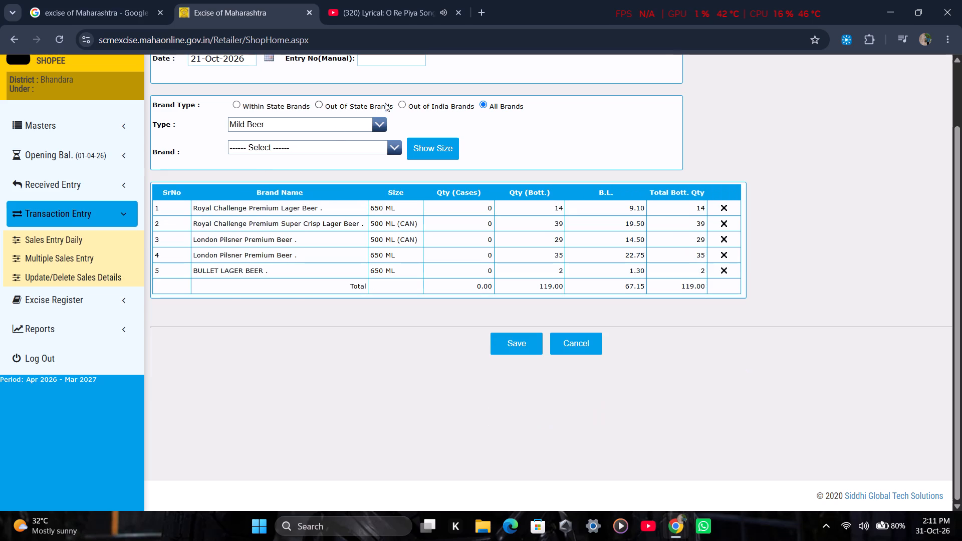
Add Budweiser Premium King of Beer to the sales list with 2 bottles of 650 ML.
click(391, 142)
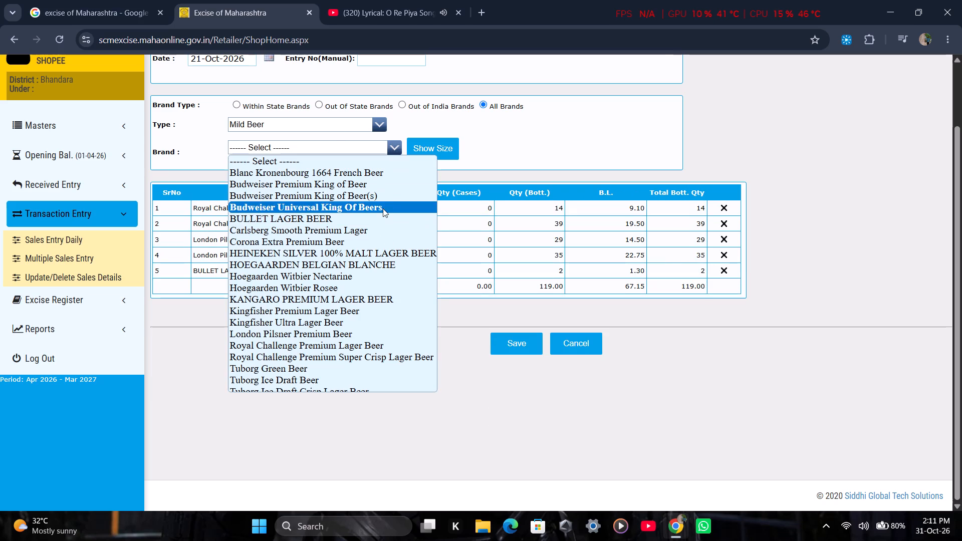
click(387, 186)
click(421, 145)
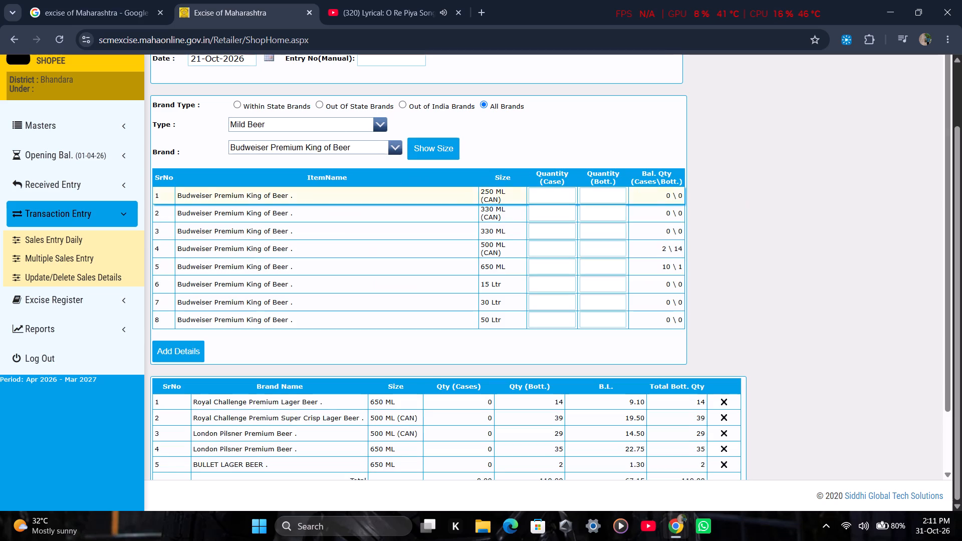
click(596, 264)
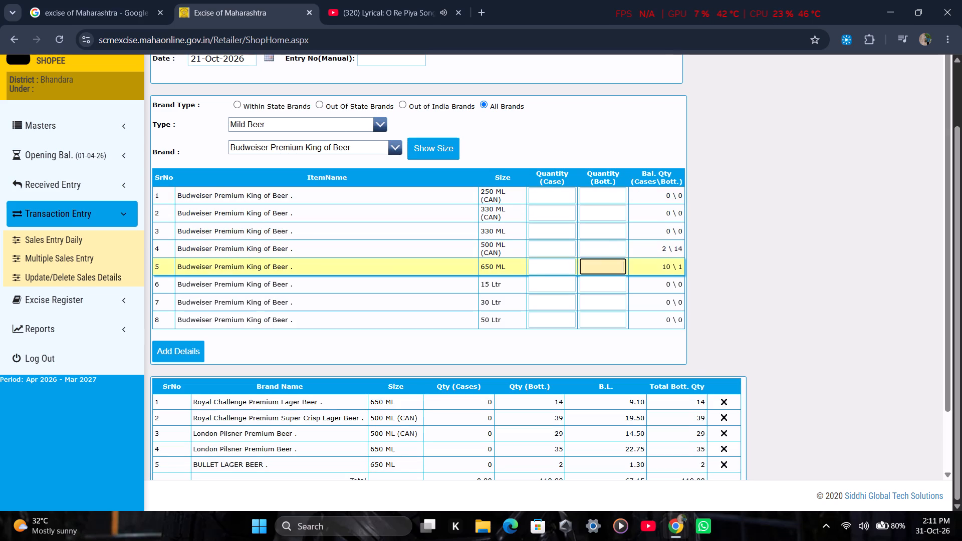
key(2)
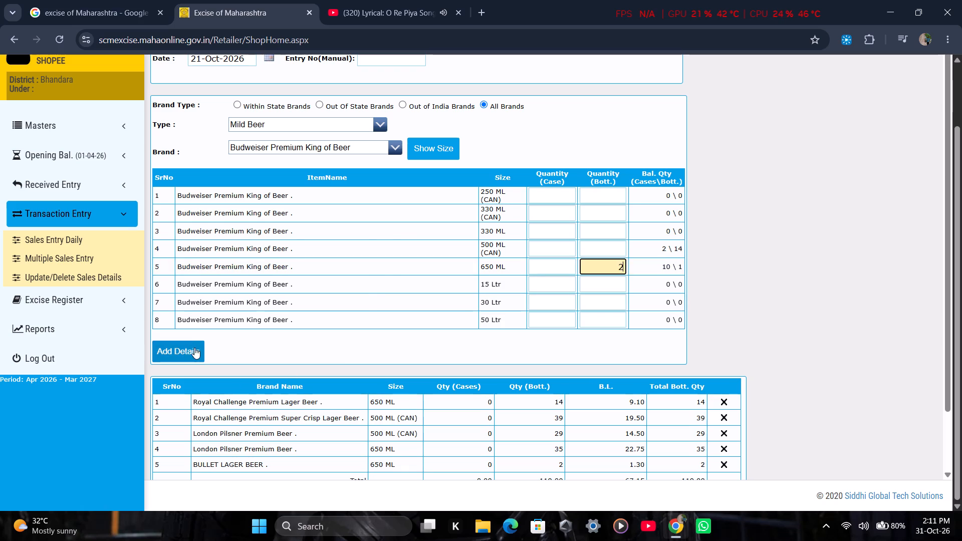
click(191, 347)
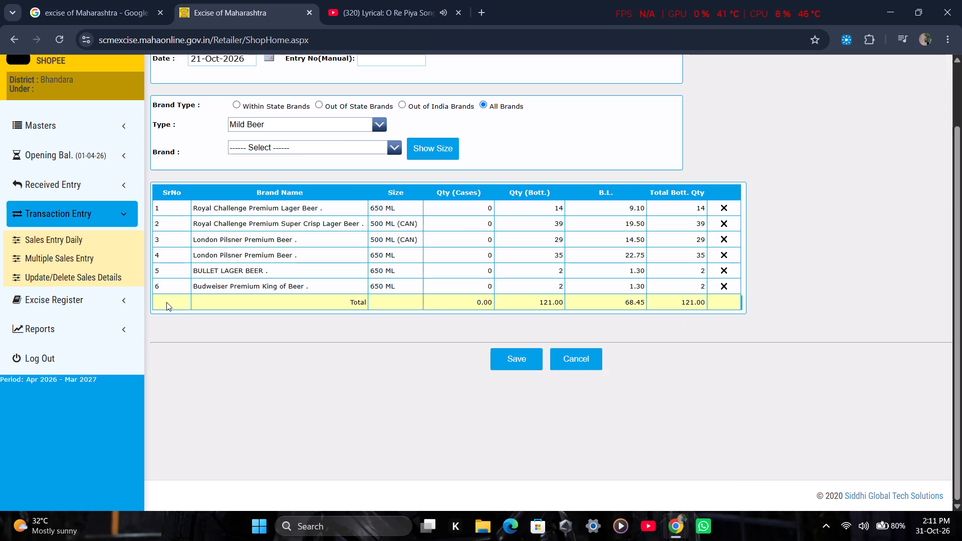
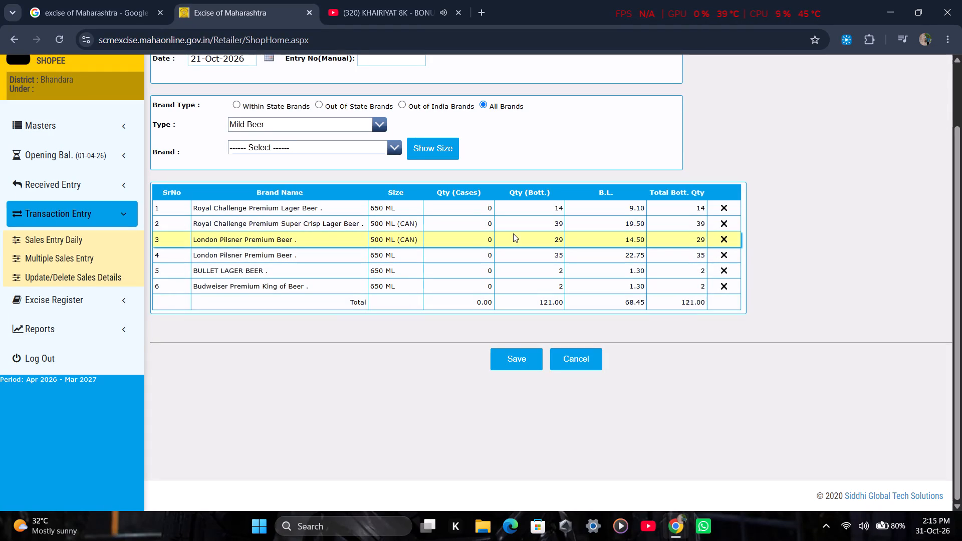
Delete the Budweiser Premium King of Beer 650 ML entry from the sales list.
scroll(515, 226, down, 3)
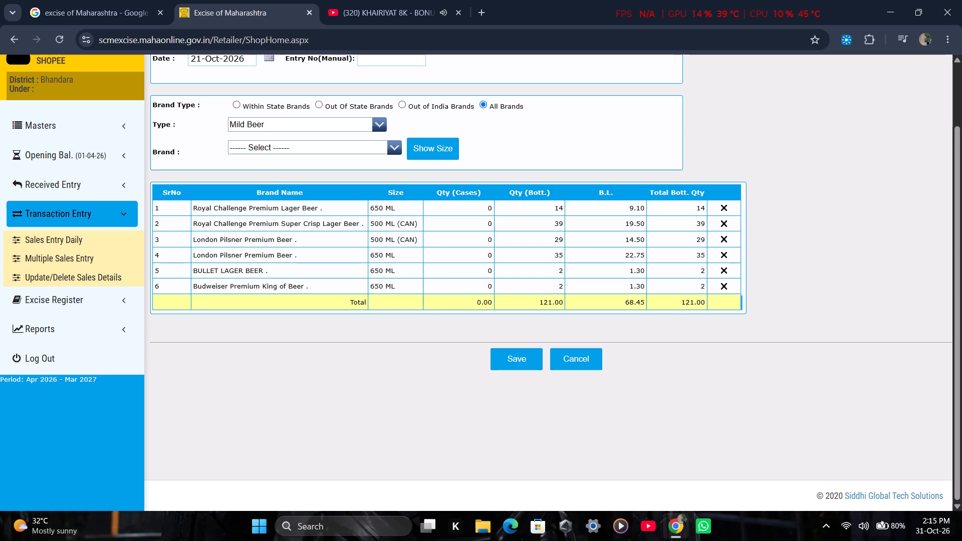
click(723, 288)
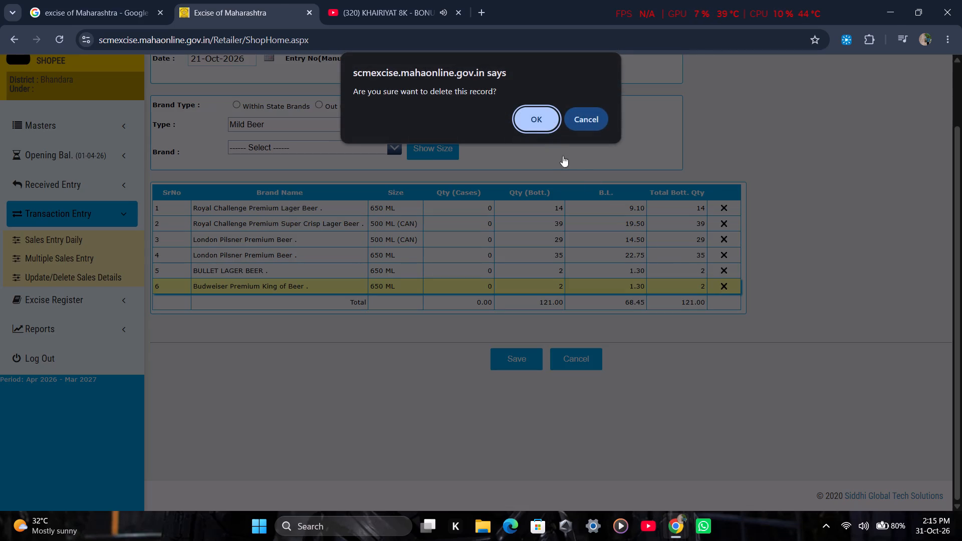
click(534, 118)
Add Budweiser Premium King of Beer to the sales list with 3 bottles of 650 ML.
click(397, 146)
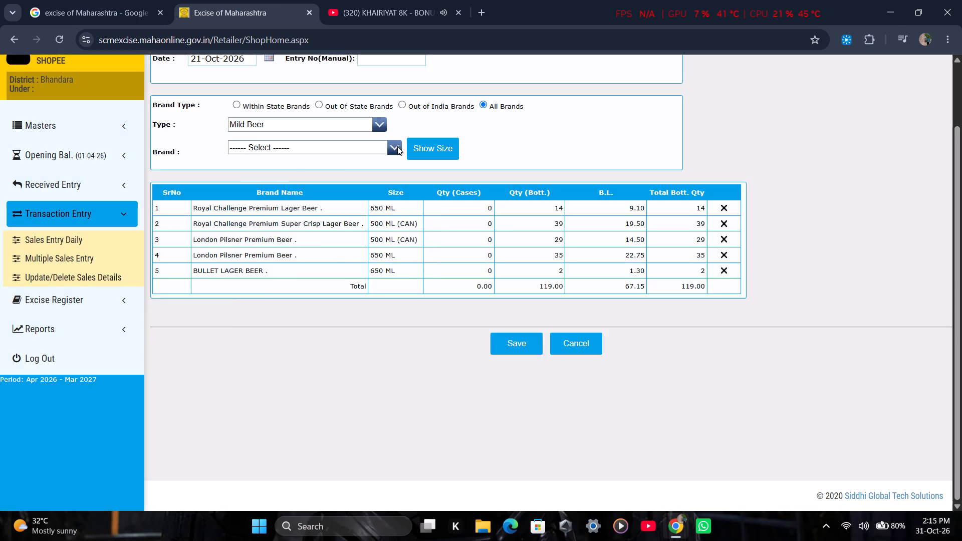
click(392, 183)
click(421, 161)
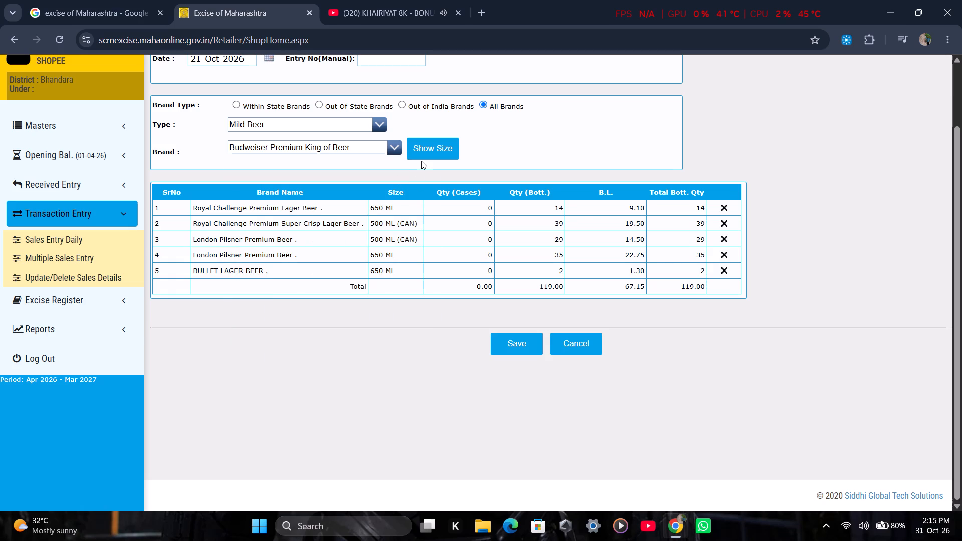
click(422, 154)
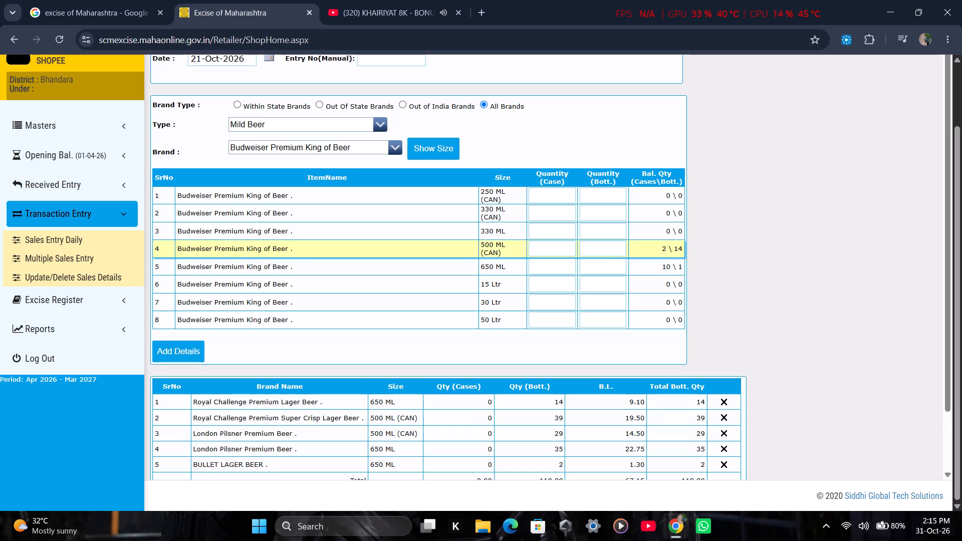
click(600, 269)
key(3)
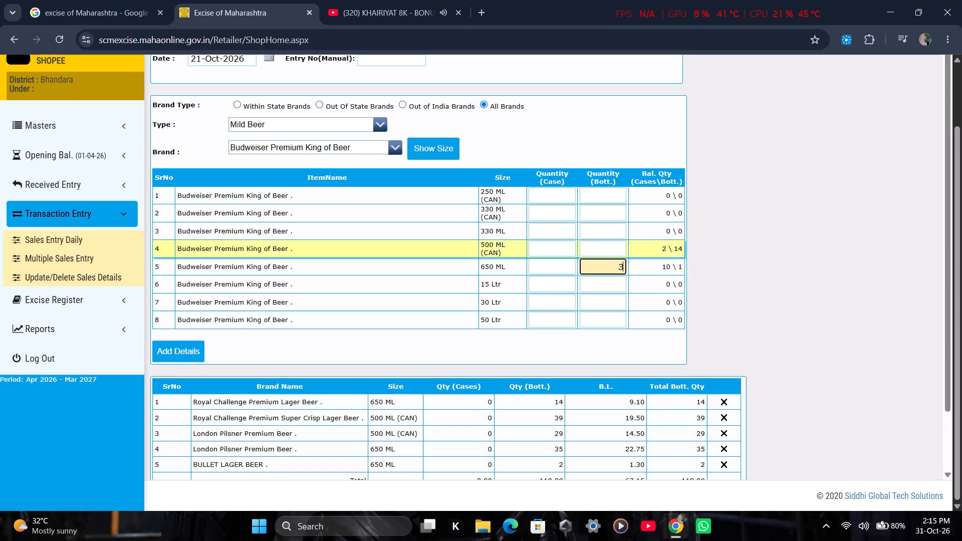
click(187, 353)
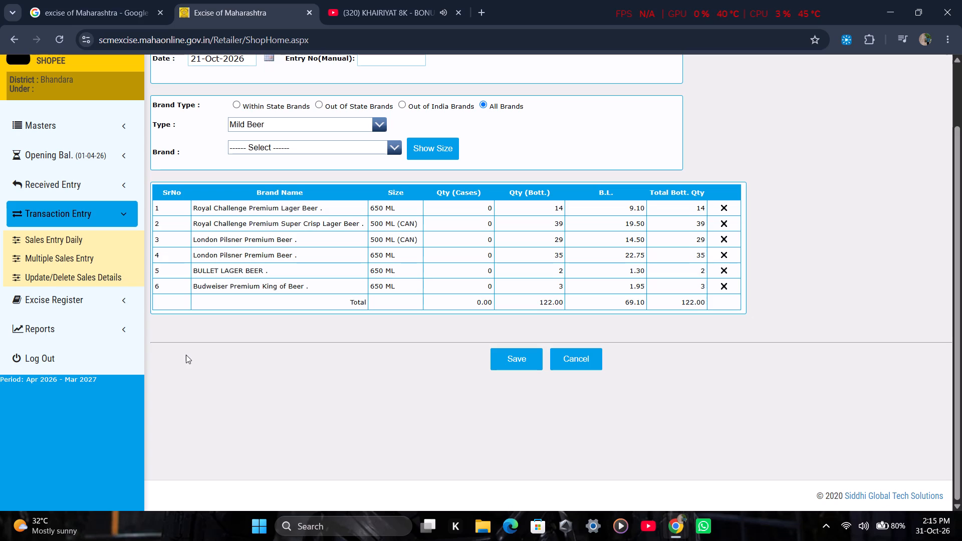
Choose the Wines type and add DING DONG FORTIFIED WINE to the sales list with 33 bottles of 180 ML.
scroll(286, 349, down, 5)
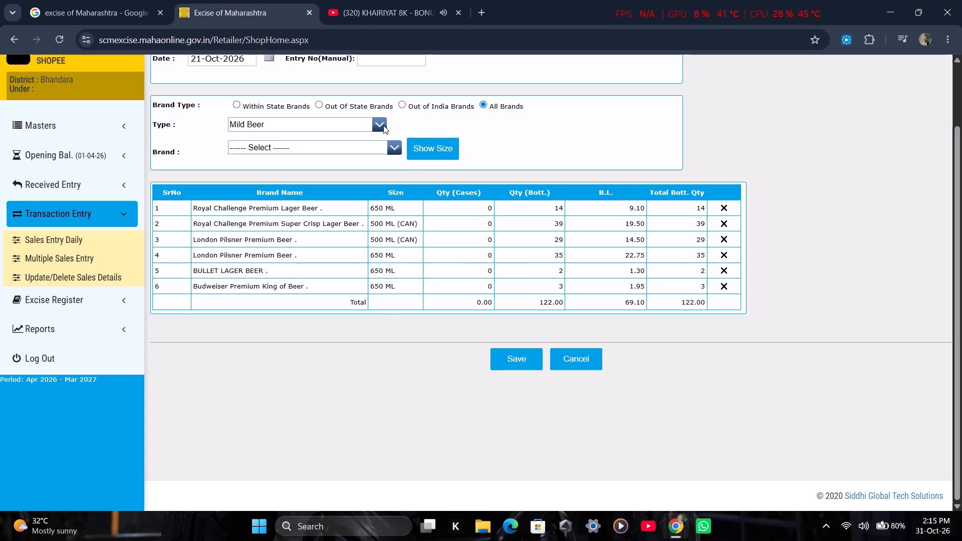
click(383, 124)
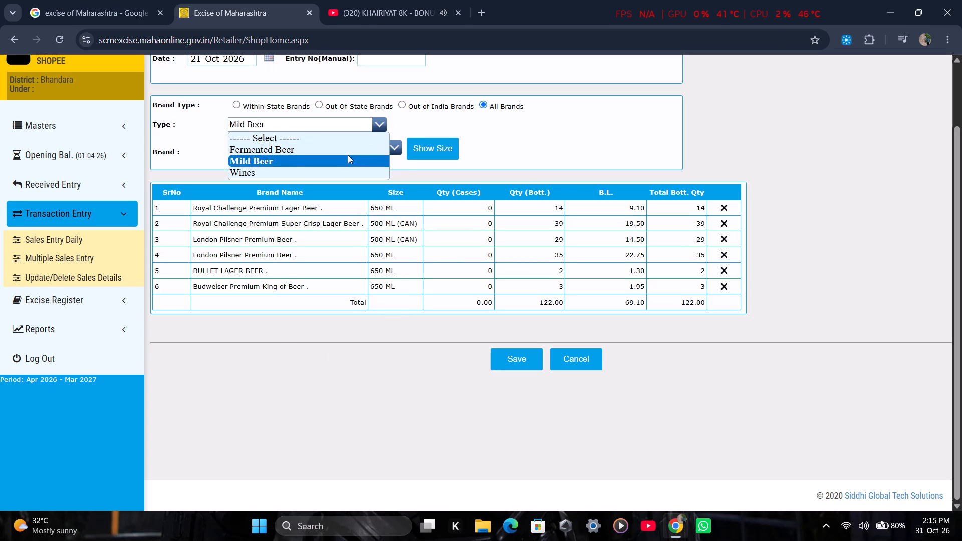
click(347, 154)
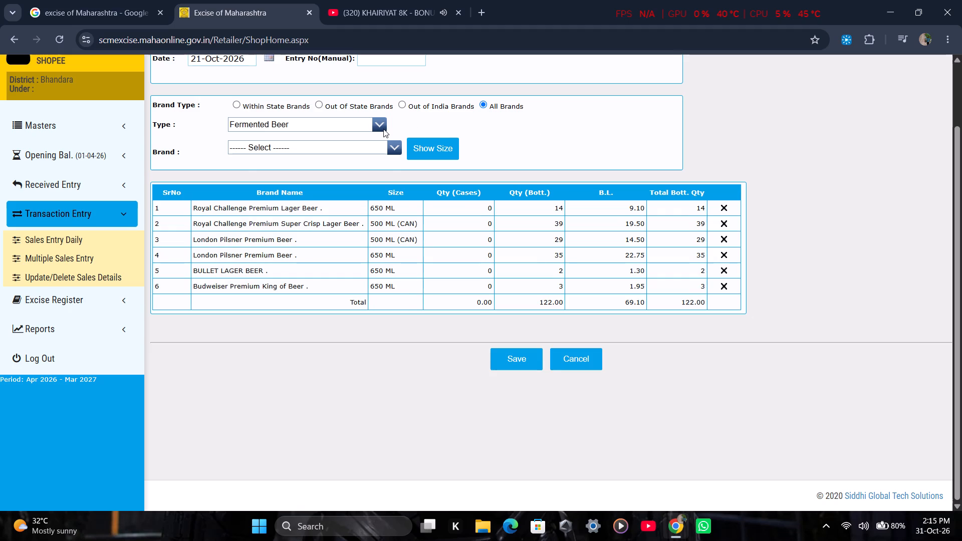
click(383, 129)
click(356, 167)
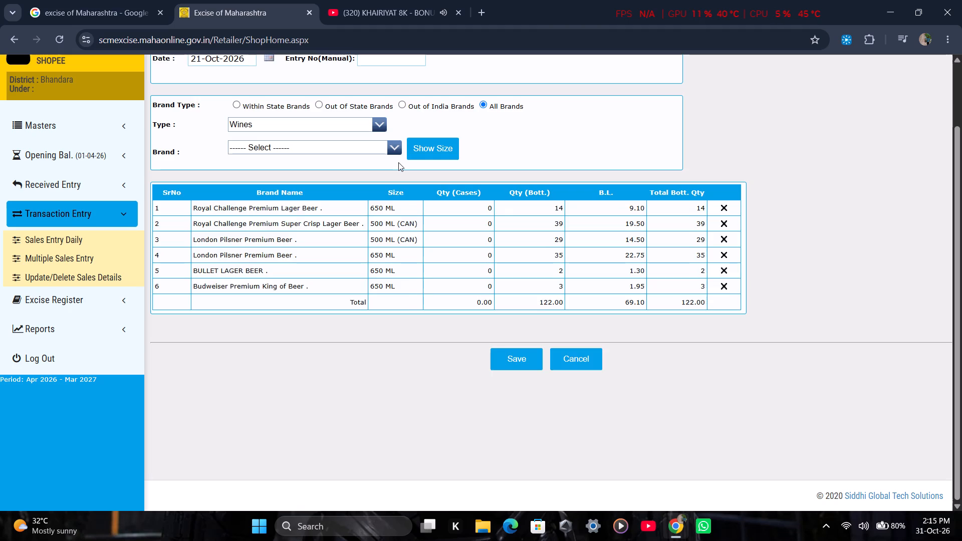
click(398, 136)
click(395, 143)
click(391, 261)
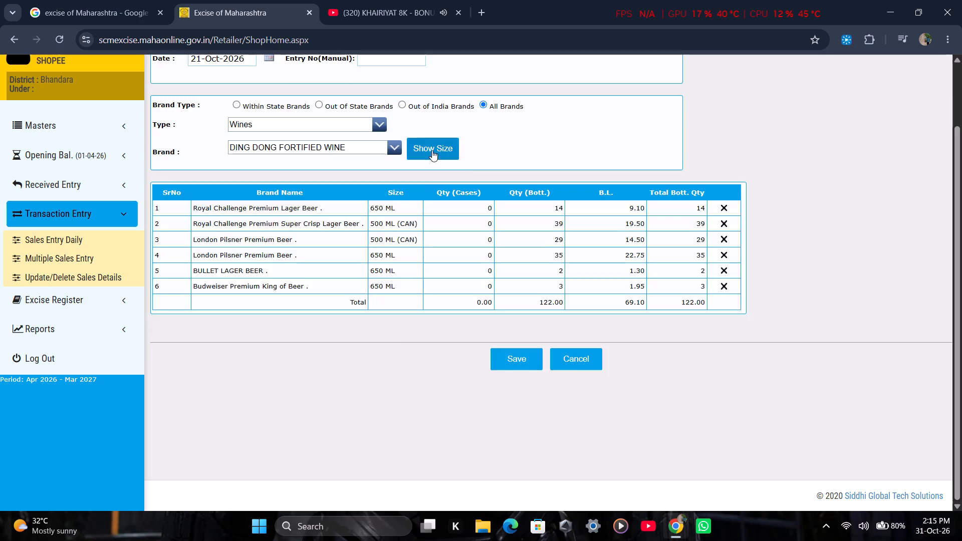
click(432, 148)
click(432, 148)
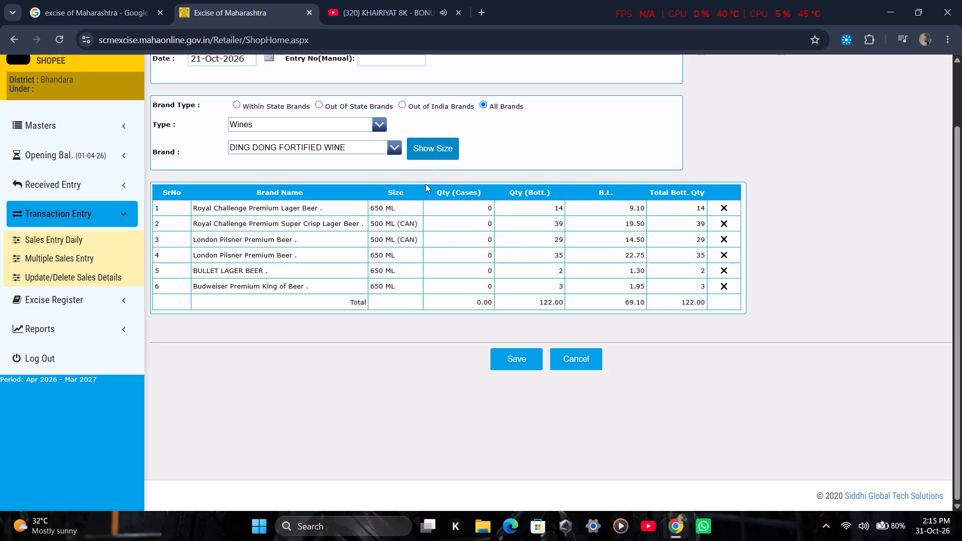
click(616, 212)
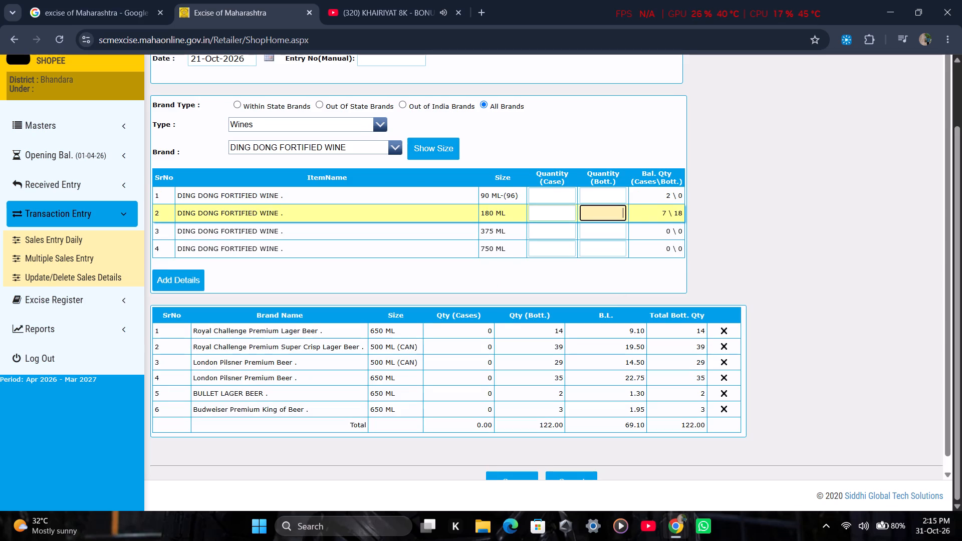
text(33)
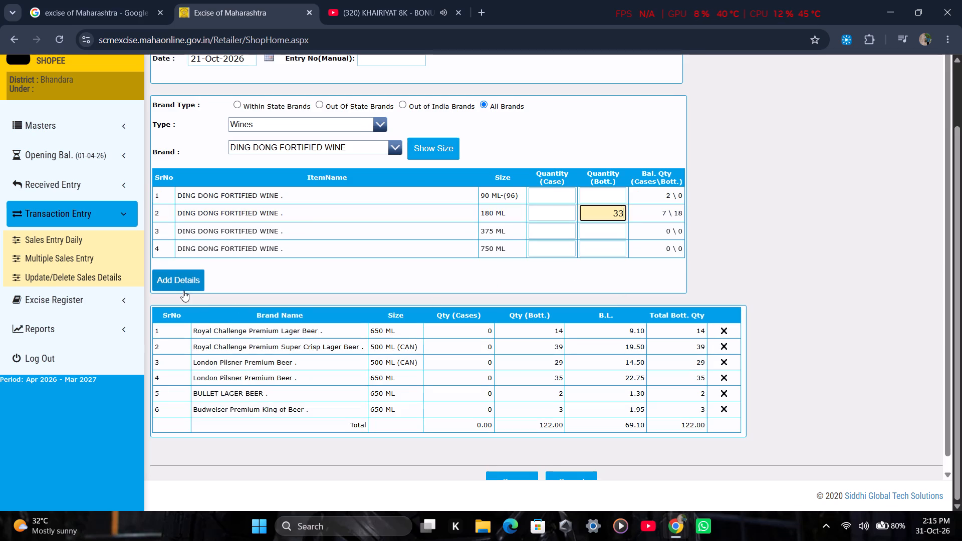
click(183, 291)
Add DYNAMITE XXX FORTIFIED WINE(GC) to the sales list with 1 bottle of 180 ML and 2 bottles of 90 ML-(96).
scroll(247, 272, down, 7)
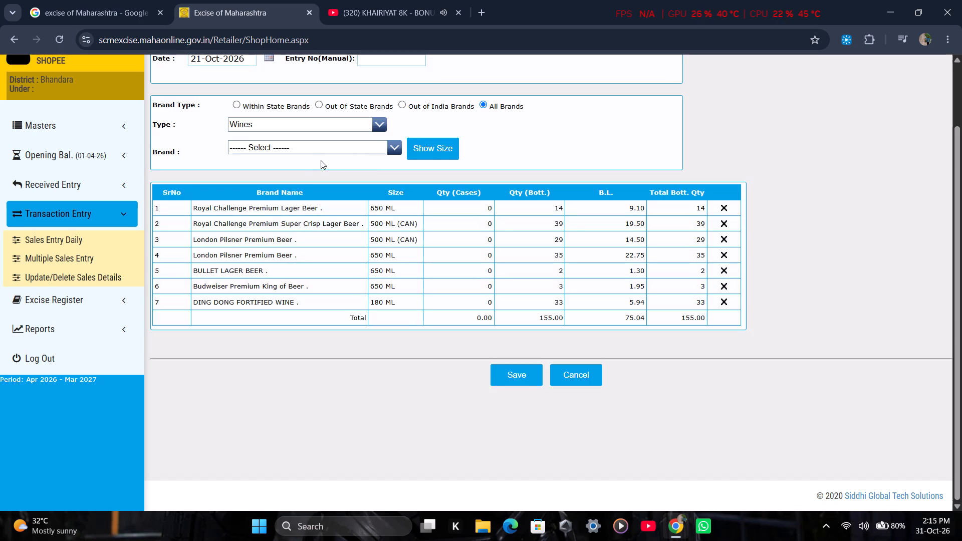
click(391, 148)
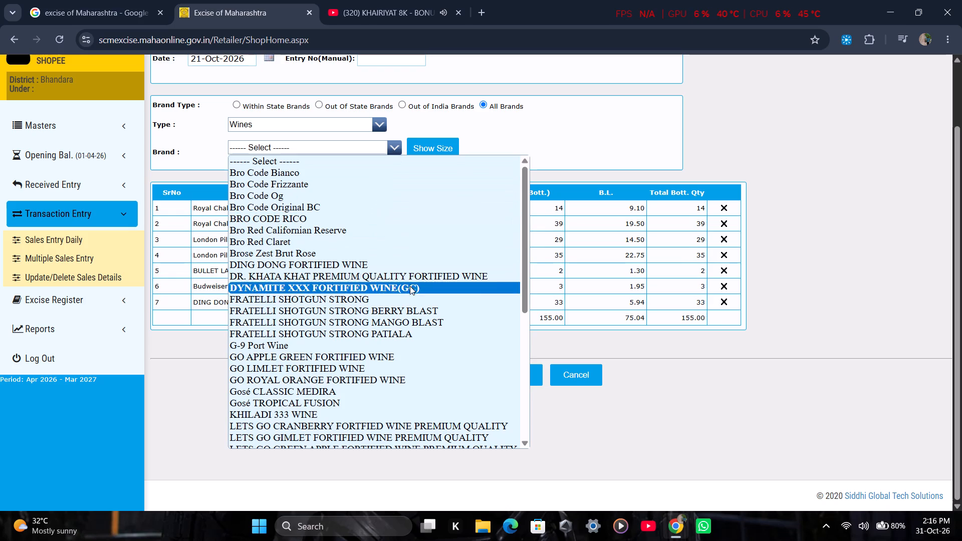
click(410, 286)
click(418, 150)
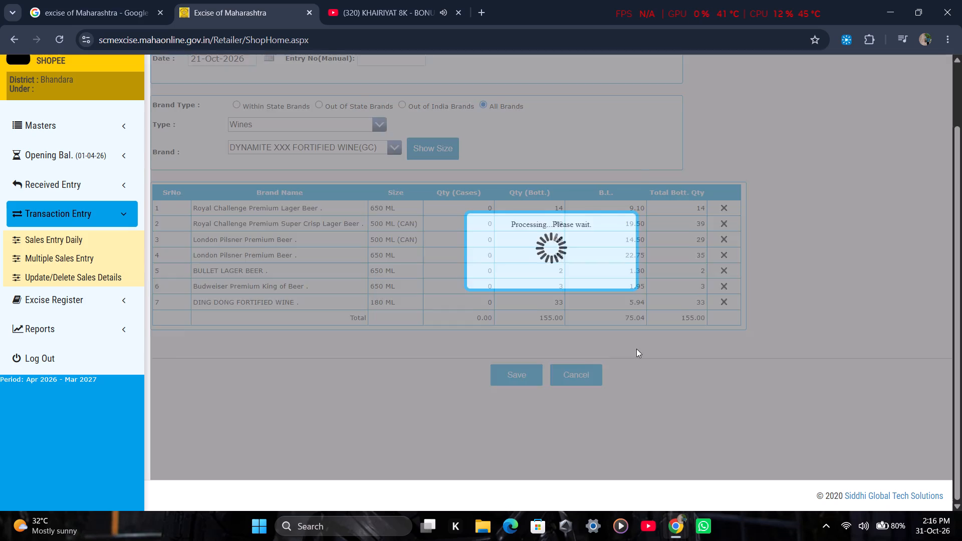
click(593, 215)
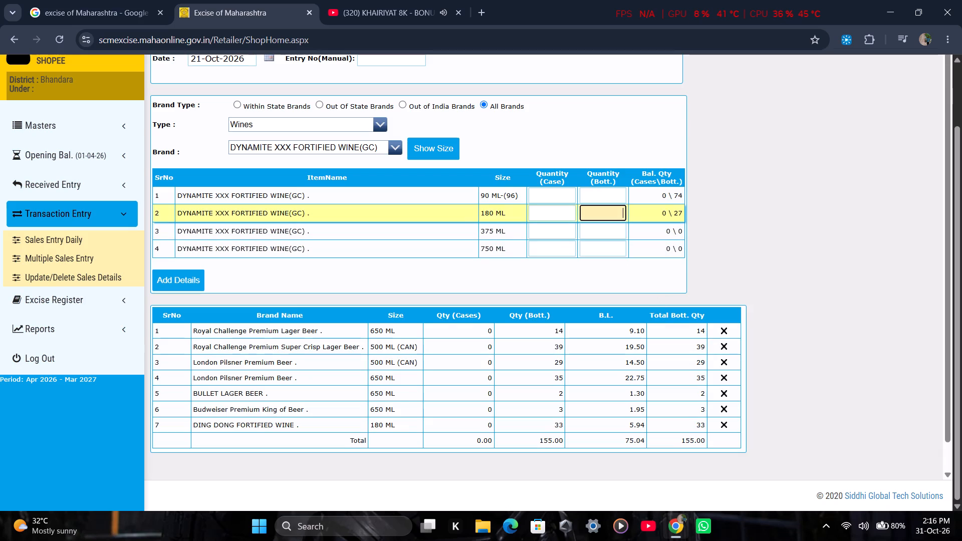
key(1)
click(611, 199)
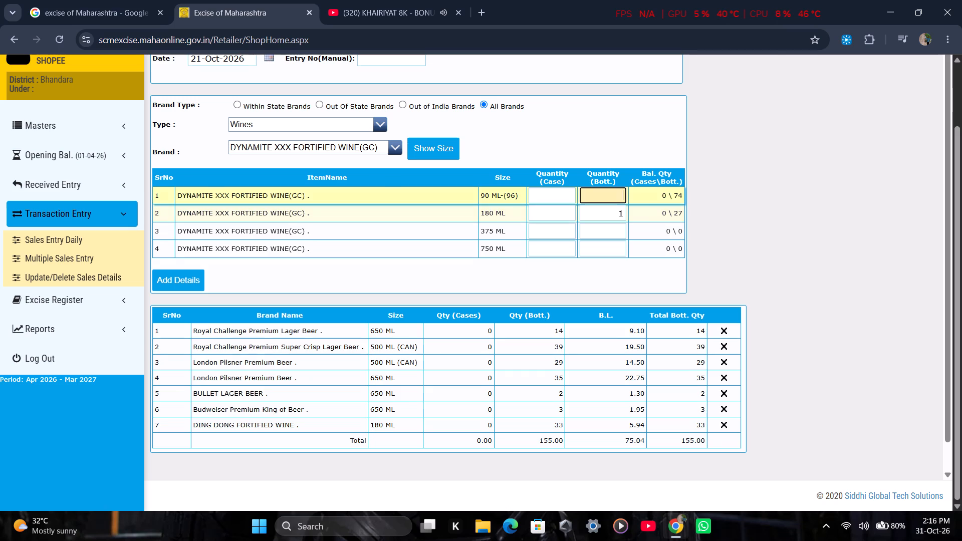
key(2)
click(192, 282)
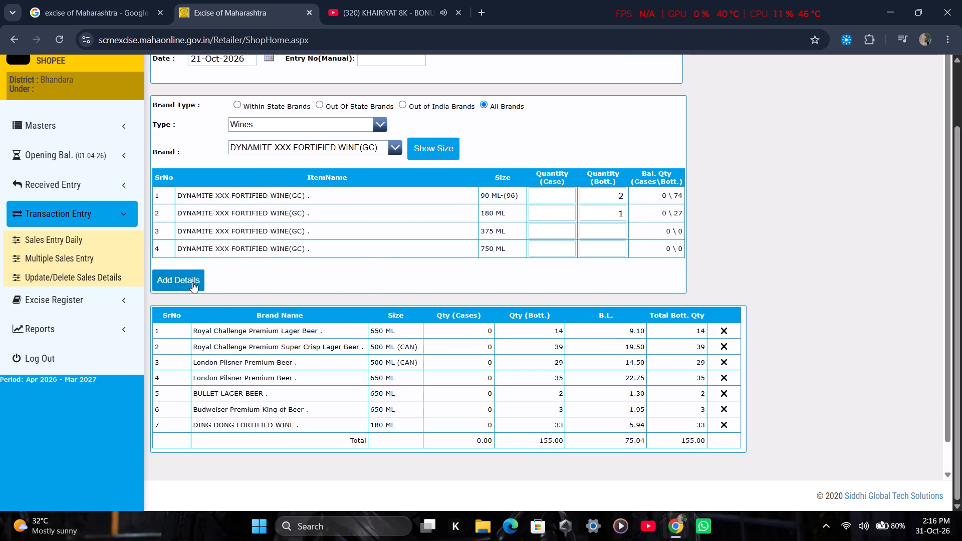
Set the type for the following brand entries to Fermented Beer.
scroll(214, 289, down, 2)
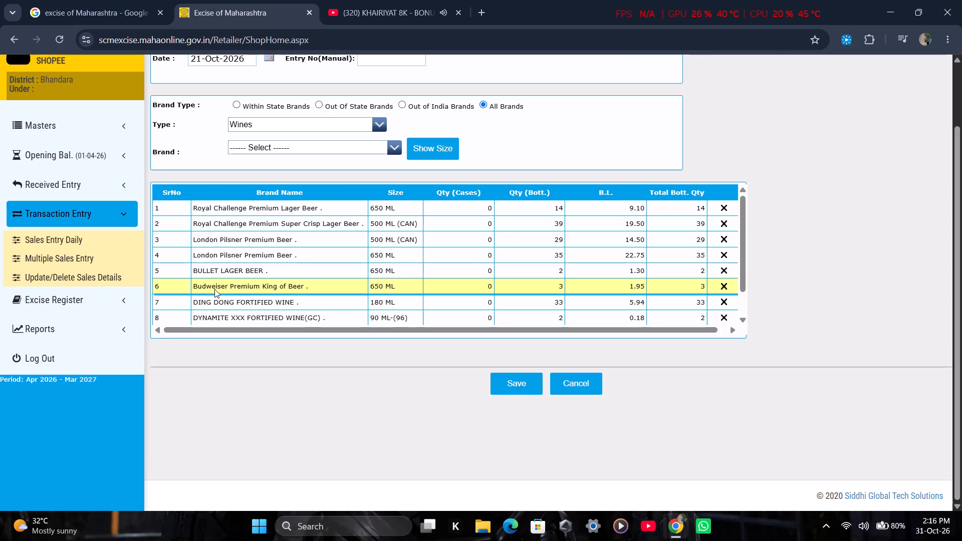
scroll(214, 289, down, 5)
click(391, 152)
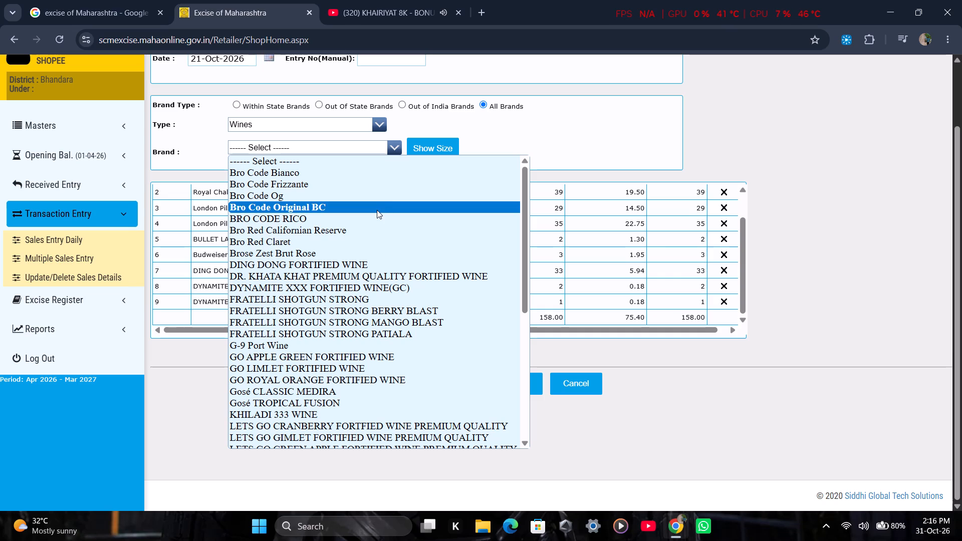
click(801, 140)
click(379, 123)
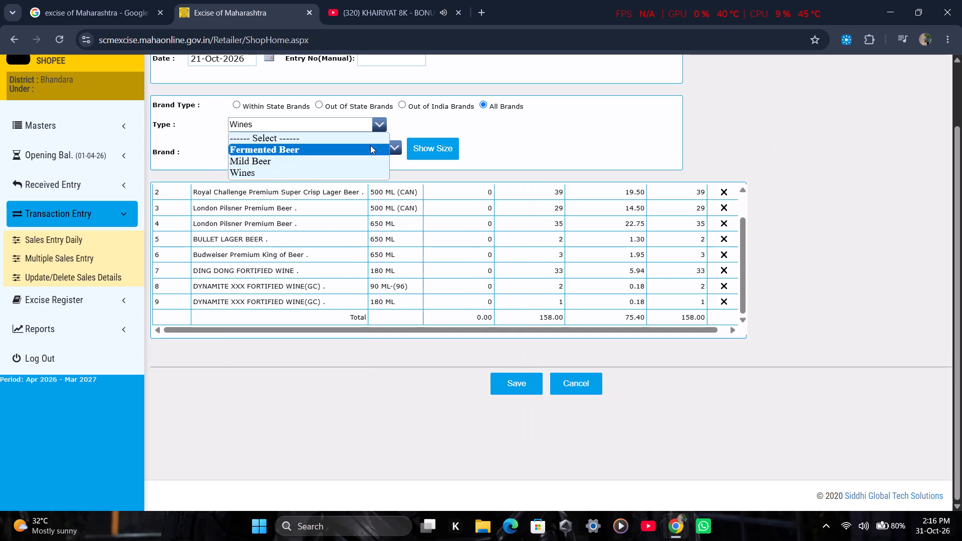
click(369, 150)
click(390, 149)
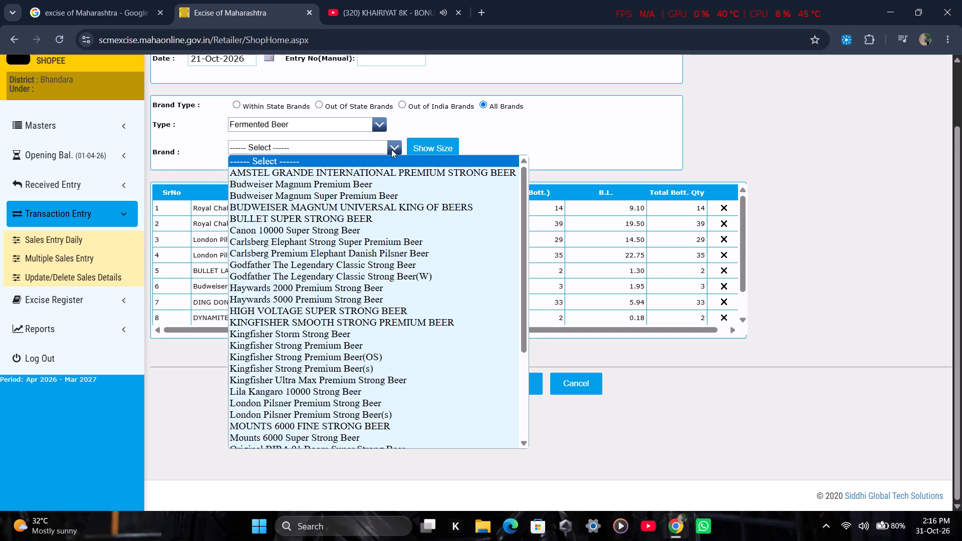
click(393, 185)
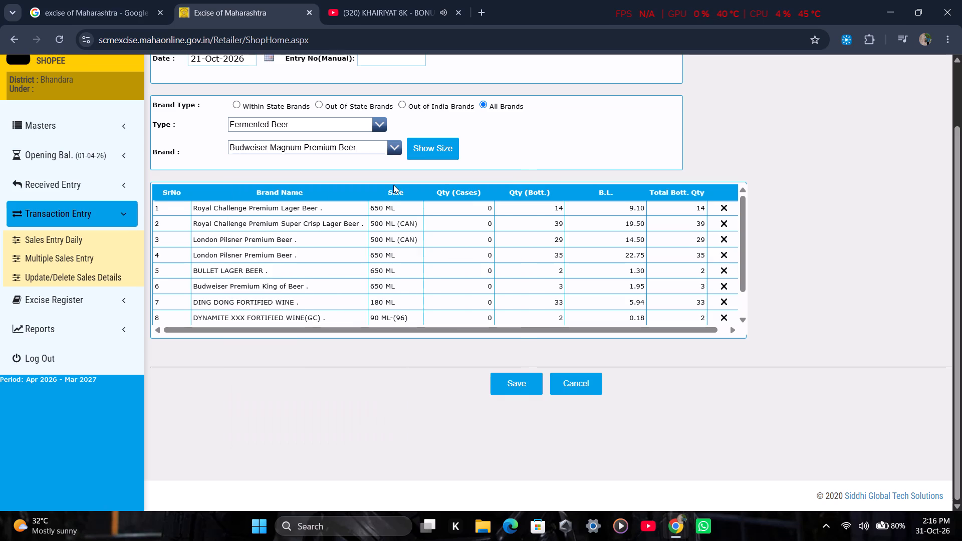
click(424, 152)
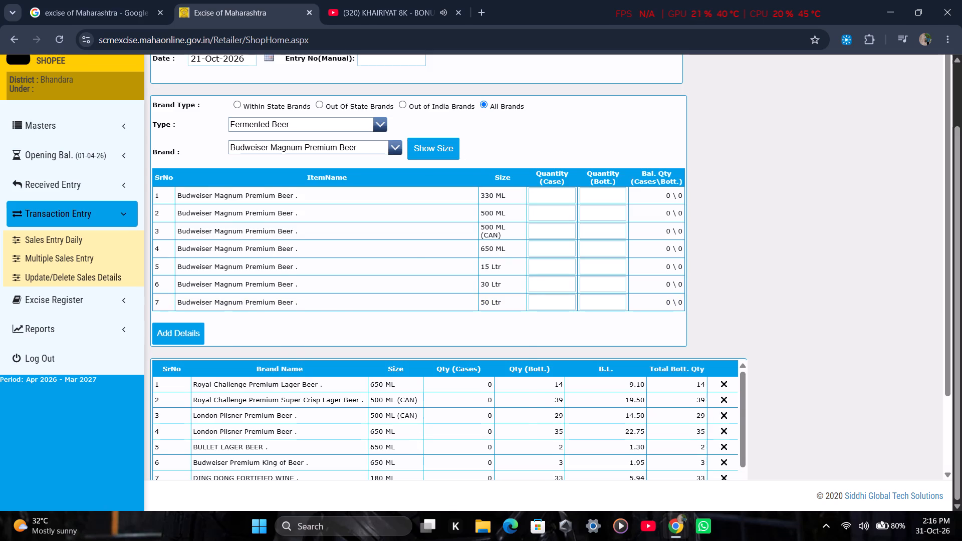
Add Budweiser Magnum Super Premium Beer to the sales list with 7 bottles of 650 ML and 5 bottles of 500 ML (CAN).
click(390, 149)
click(395, 200)
click(442, 141)
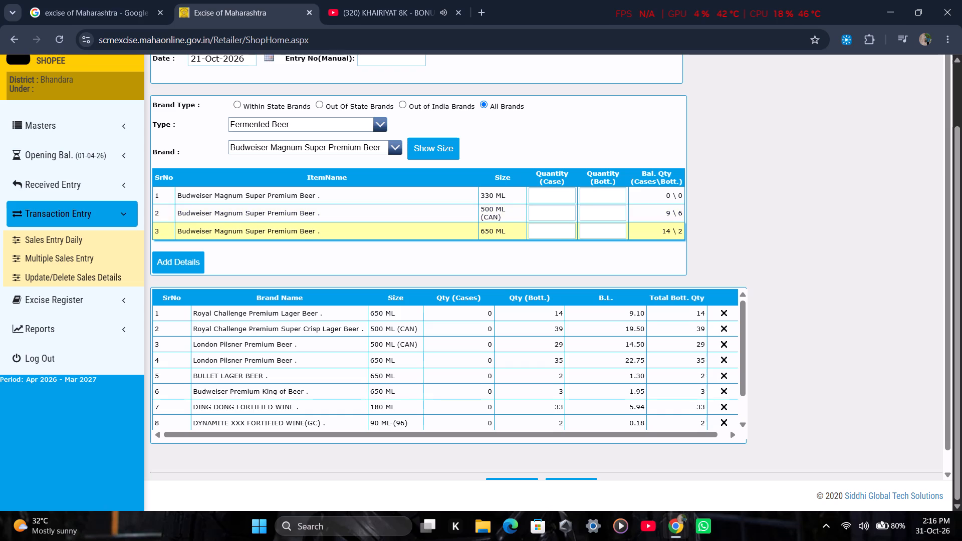
click(594, 230)
key(7)
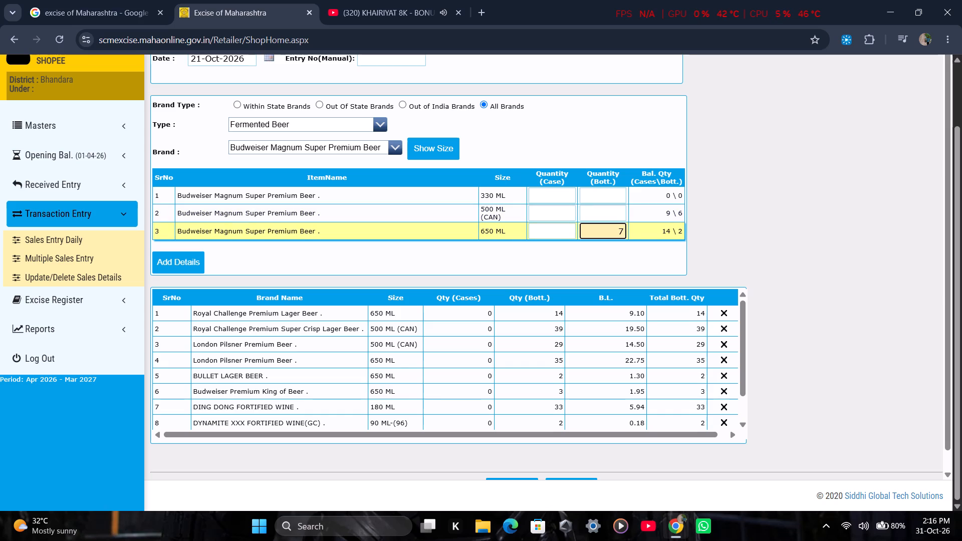
click(600, 207)
key(5)
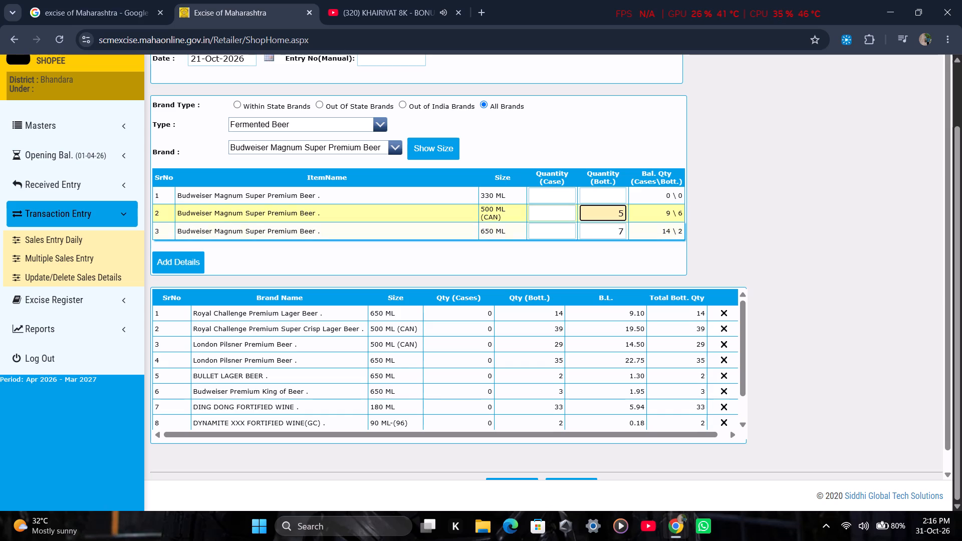
click(183, 263)
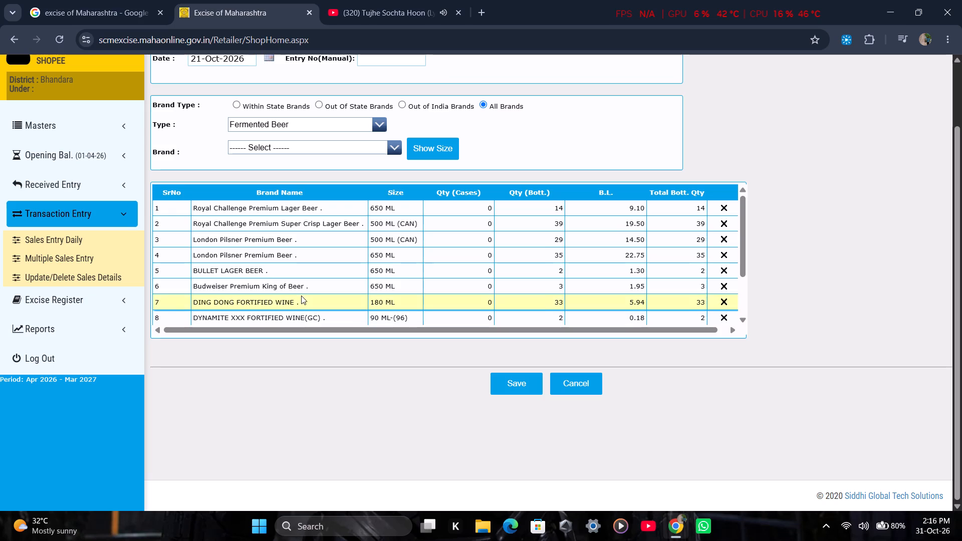
Add BULLET SUPER STRONG BEER to the sales list with 7 bottles of 650 ML.
scroll(301, 296, down, 9)
click(395, 147)
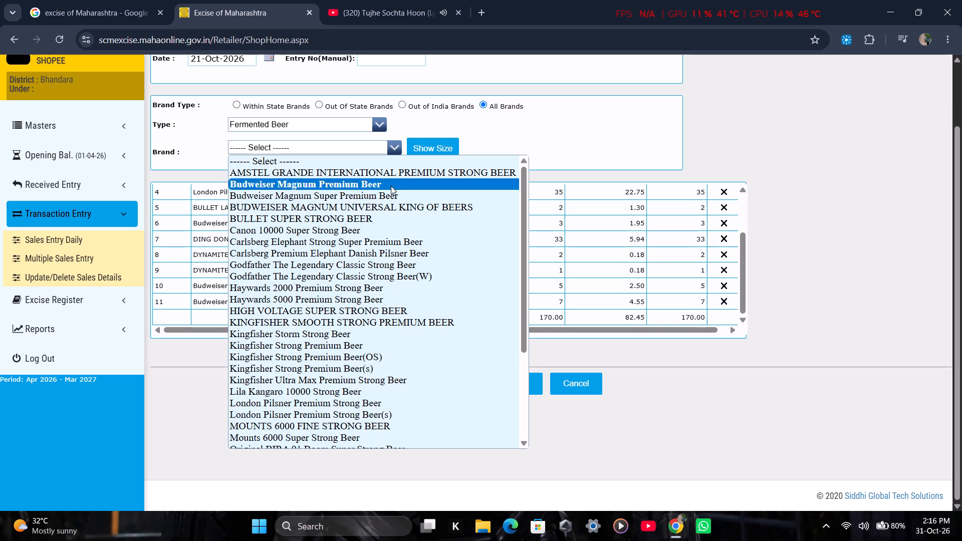
click(402, 216)
click(438, 148)
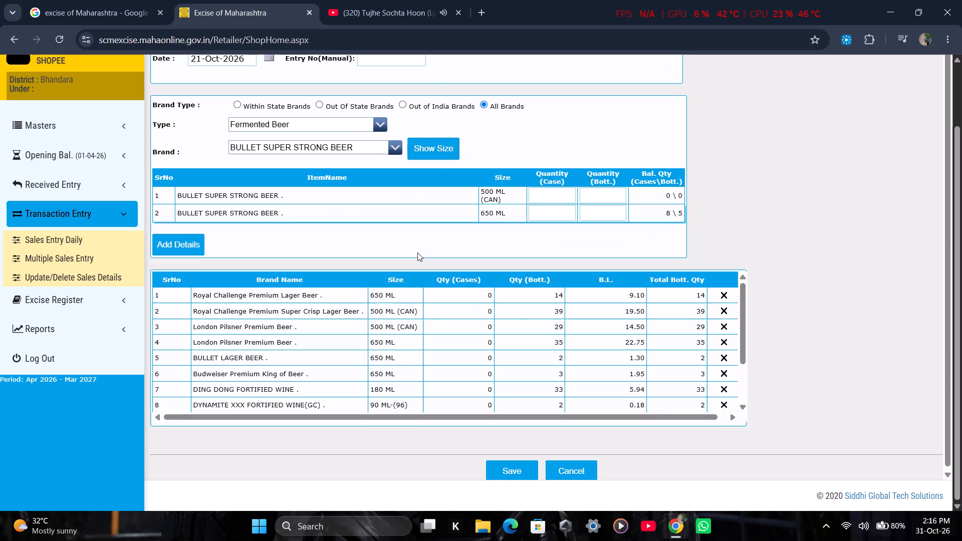
click(608, 217)
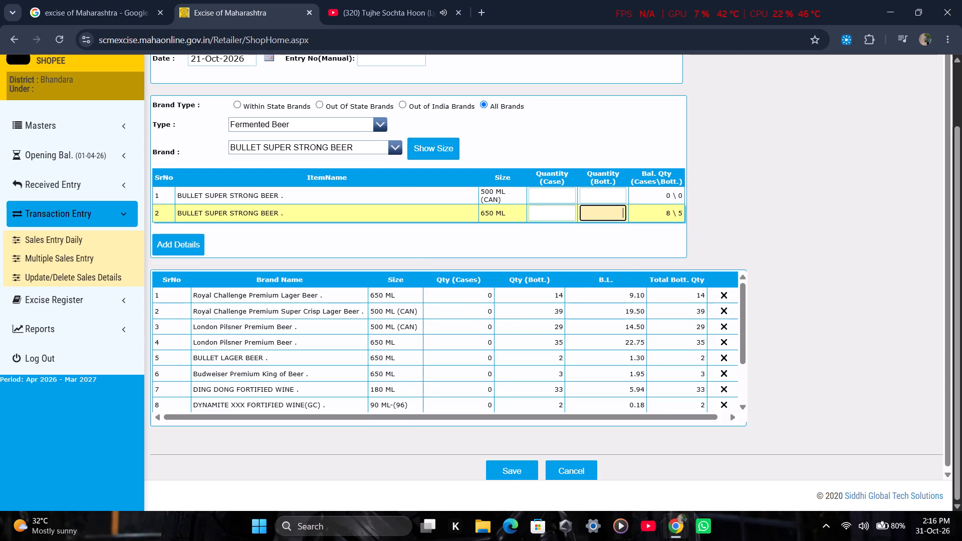
key(7)
click(188, 246)
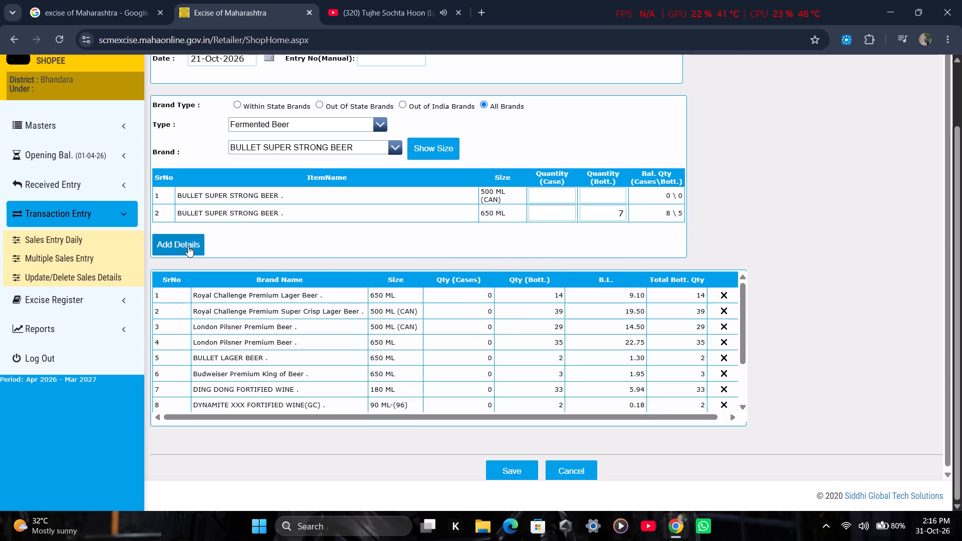
Add Godfather The Legendary Classic Strong Beer to the sales list with 12 bottles of 500 ML (CAN).
scroll(355, 261, down, 7)
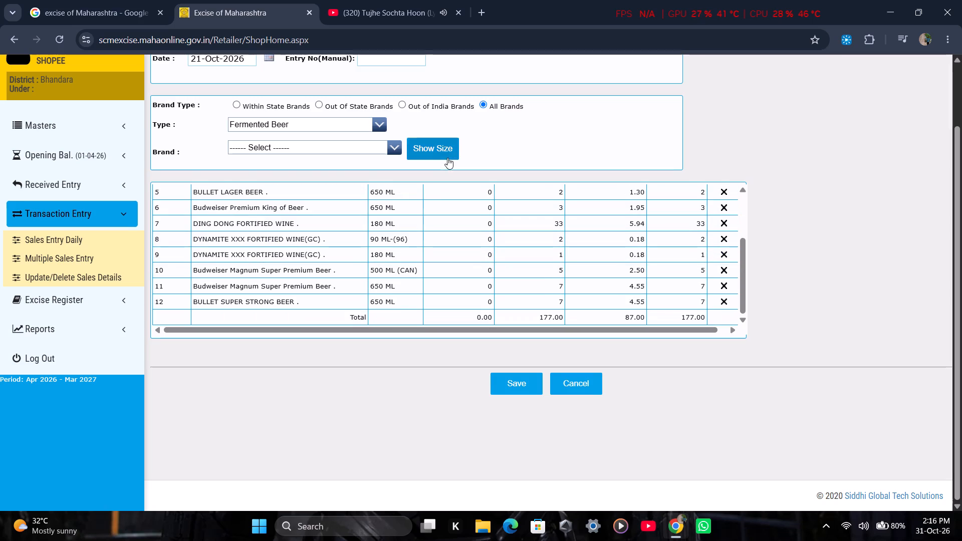
click(390, 150)
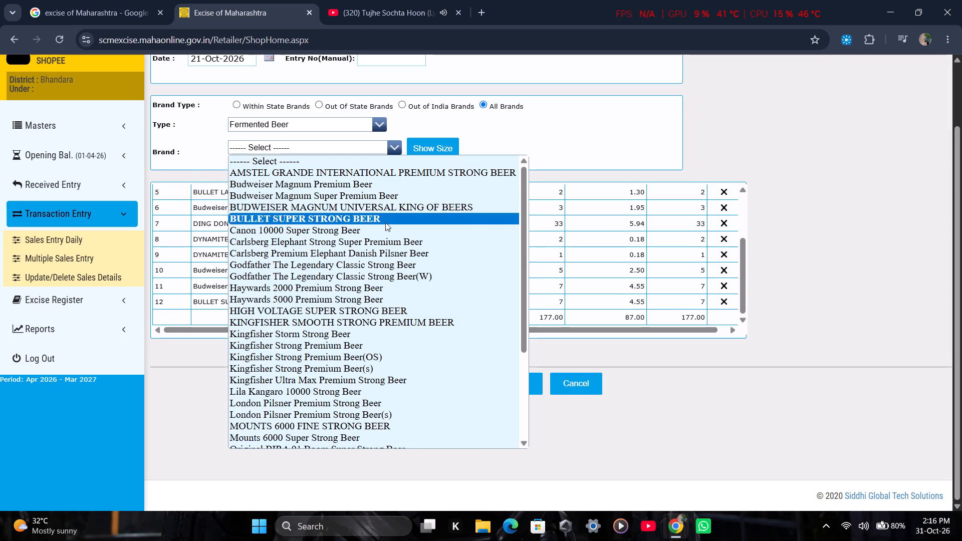
click(390, 263)
click(424, 154)
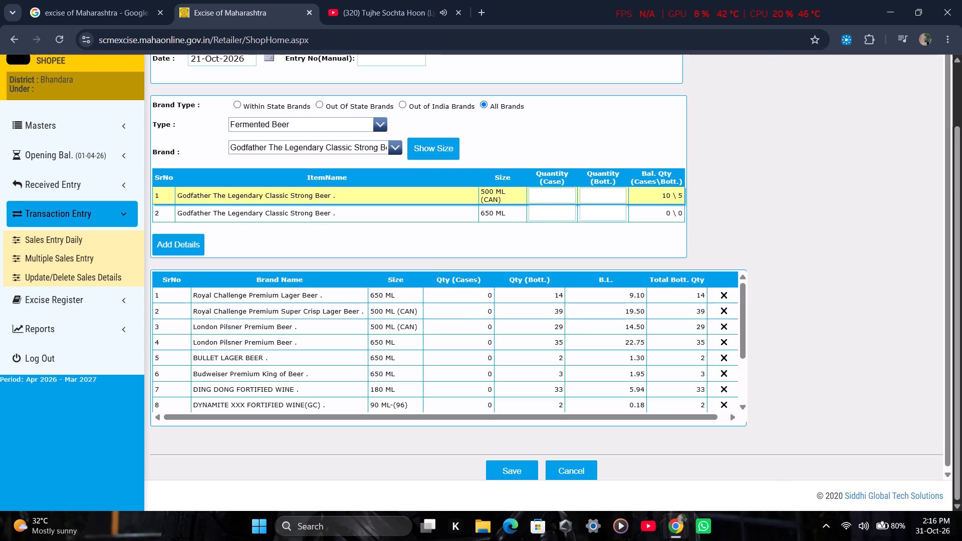
click(591, 195)
text(12)
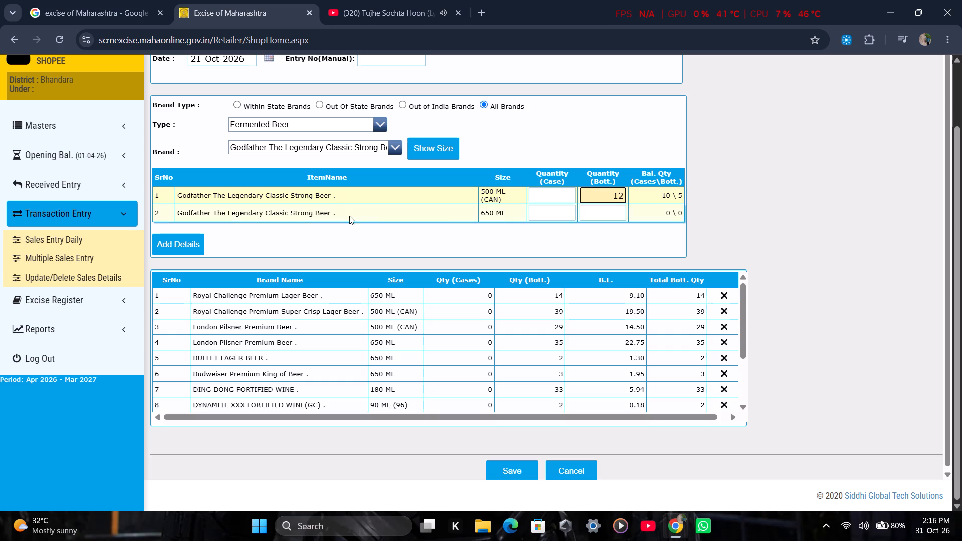
click(183, 237)
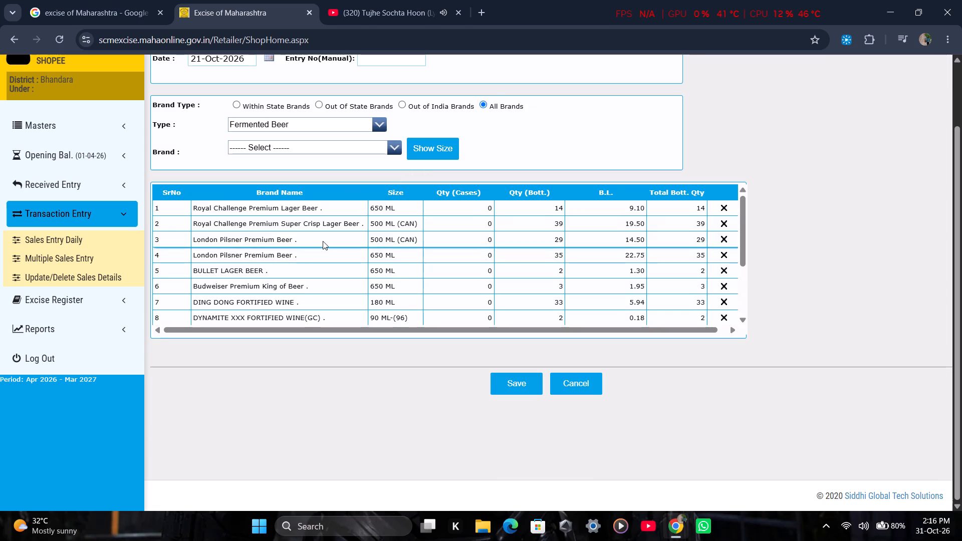
Add Godfather The Legendary Classic Strong Beer(W) to the sales list with 6 bottles of 650 ML.
scroll(323, 239, down, 7)
click(395, 145)
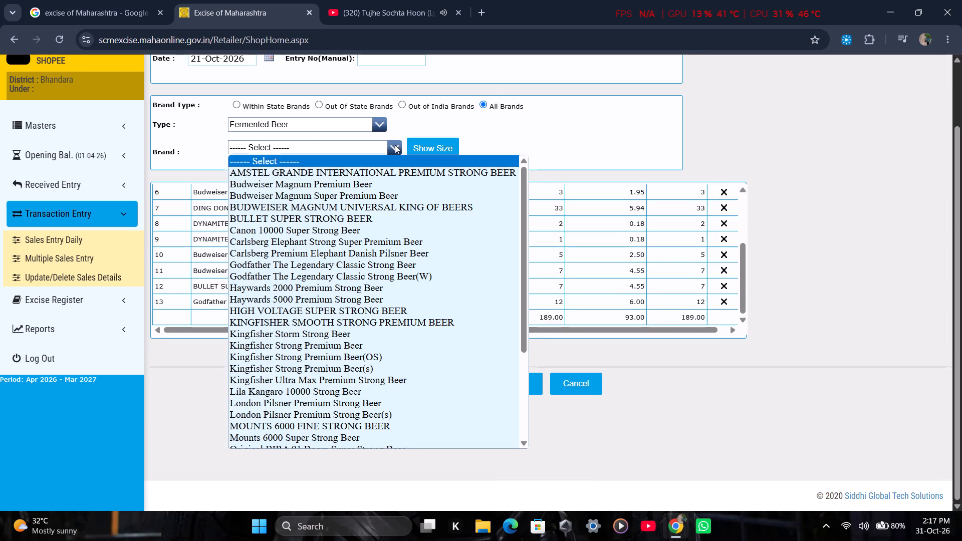
click(424, 277)
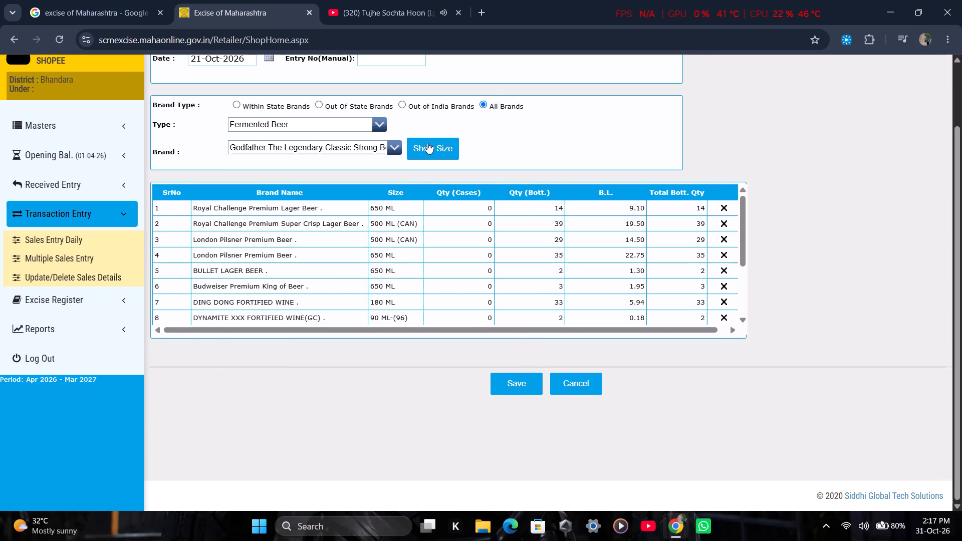
click(427, 143)
click(598, 196)
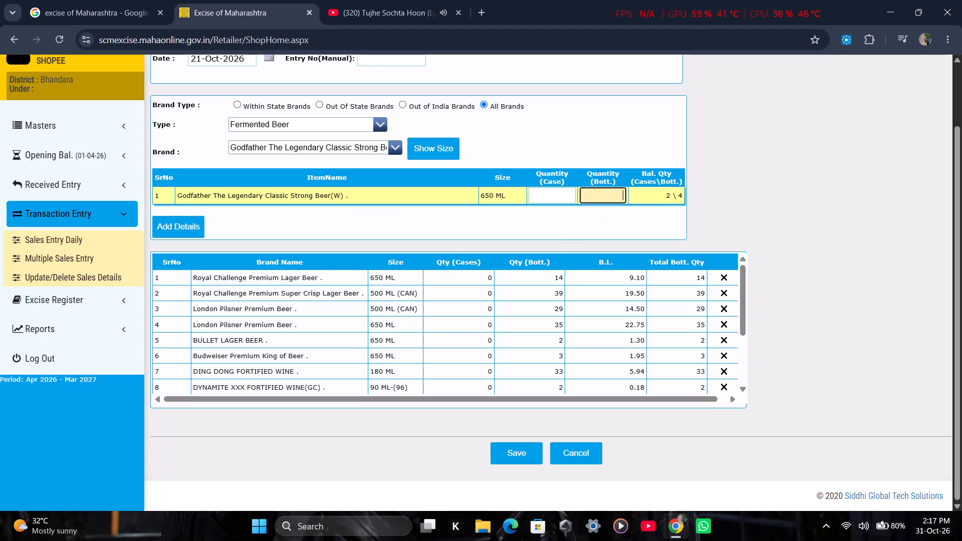
key(6)
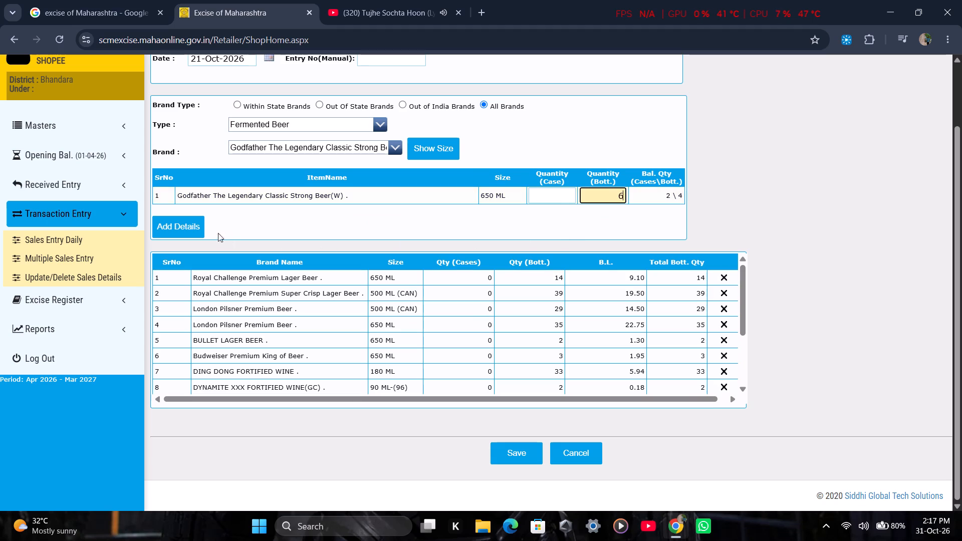
click(194, 223)
Add Haywards 5000 Premium Strong Beer to the sales list with 9 bottles of 650 ML, 13 of 500 ML (CAN) and 2 of 330 ML.
scroll(355, 224, down, 9)
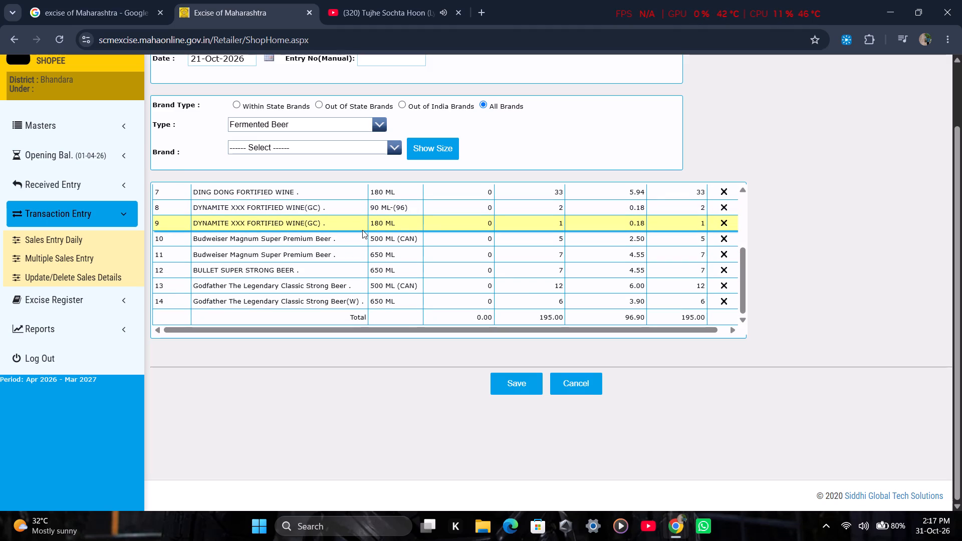
scroll(364, 240, down, 4)
click(398, 147)
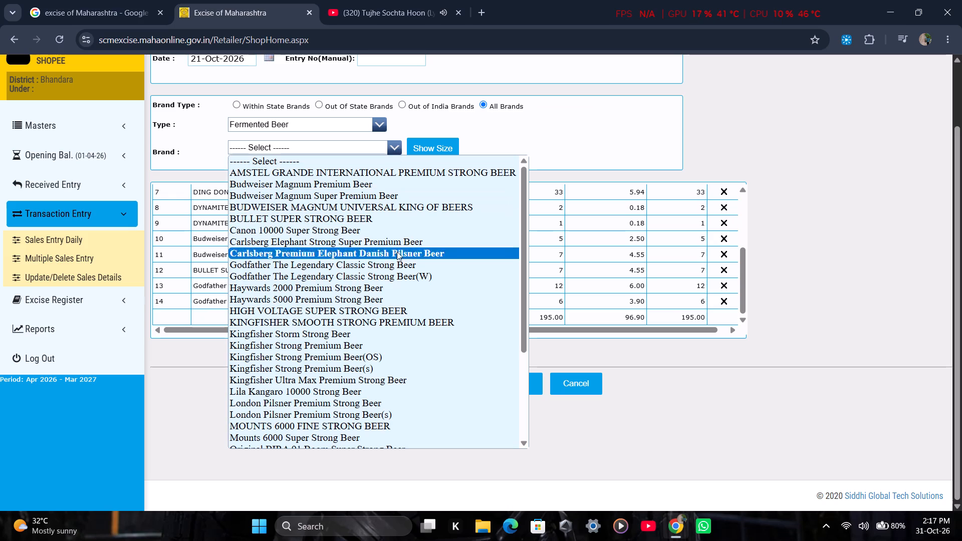
click(410, 295)
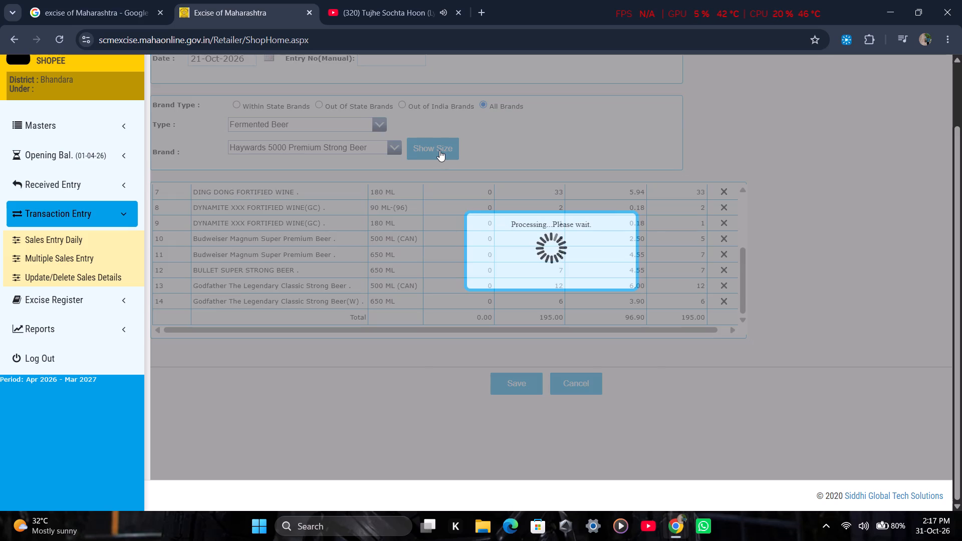
click(439, 150)
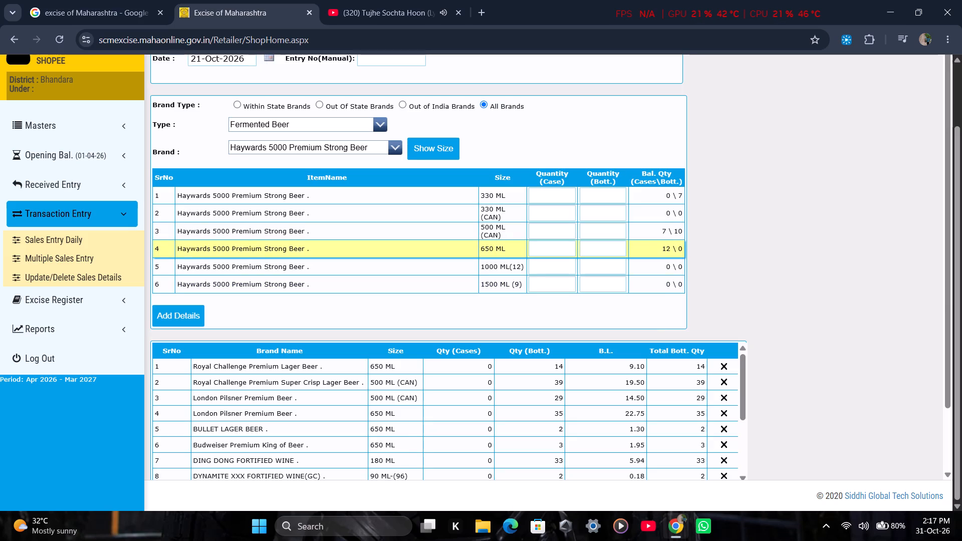
click(604, 255)
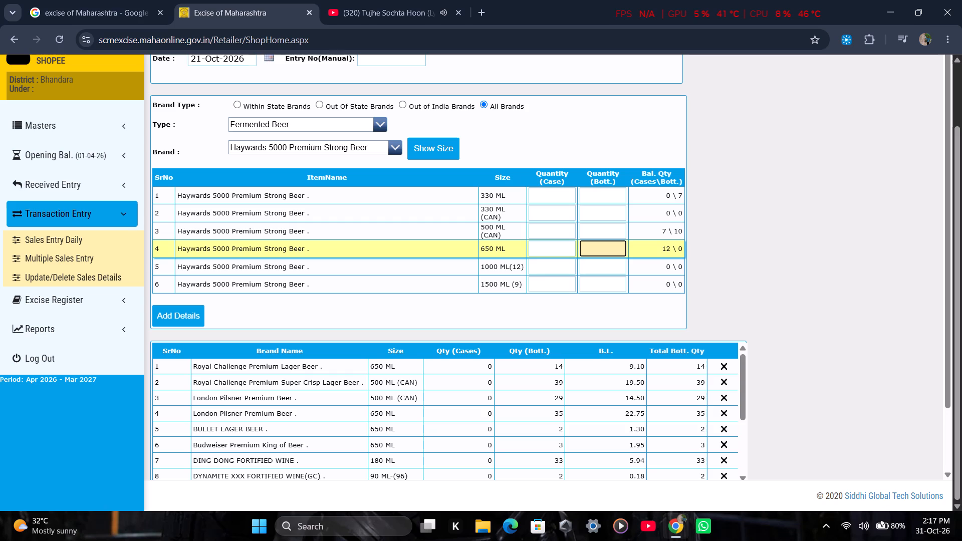
key(9)
click(600, 236)
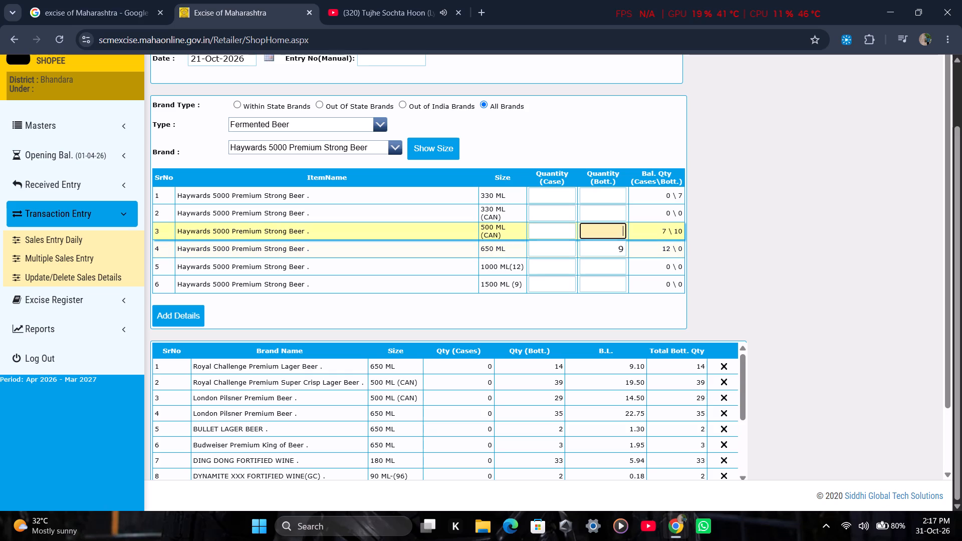
text(13)
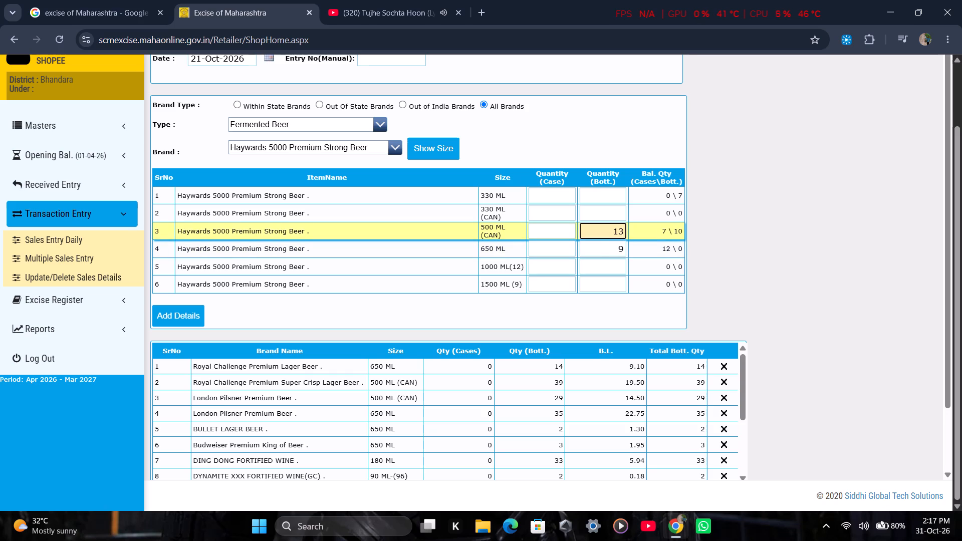
click(597, 195)
key(2)
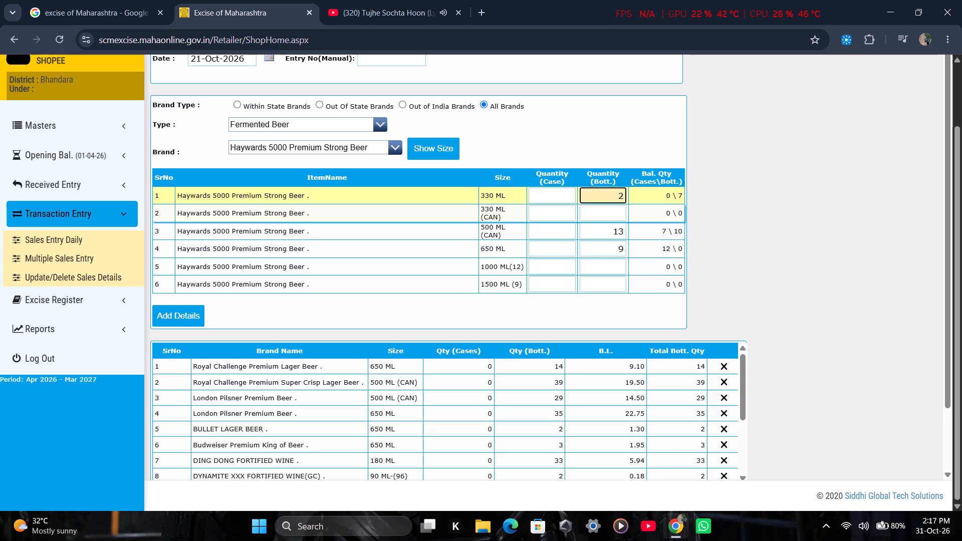
click(183, 319)
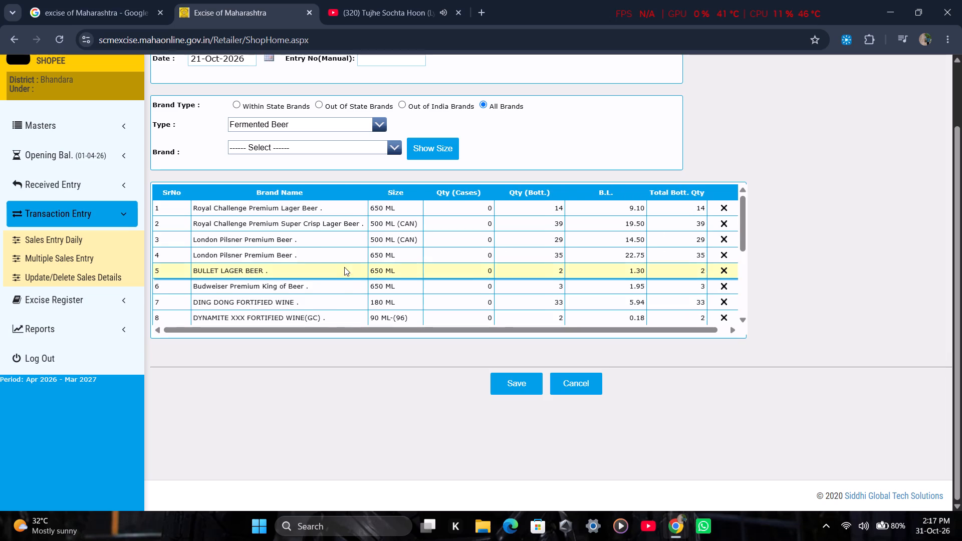
Add KINGFISHER SMOOTH STRONG PREMIUM BEER to the sales list with 1 bottle of 650 ML and 2 bottles of 500 ML (CAN).
scroll(345, 269, down, 8)
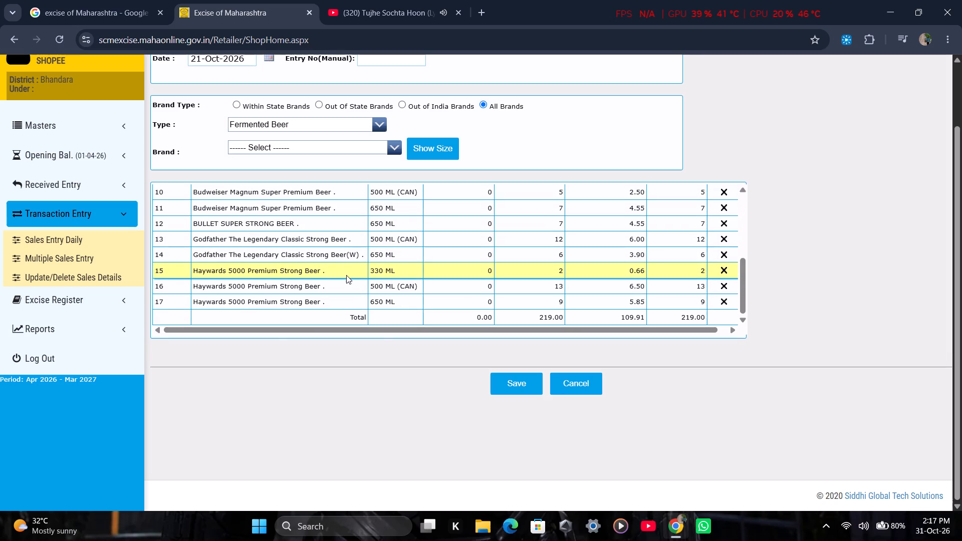
scroll(346, 275, down, 3)
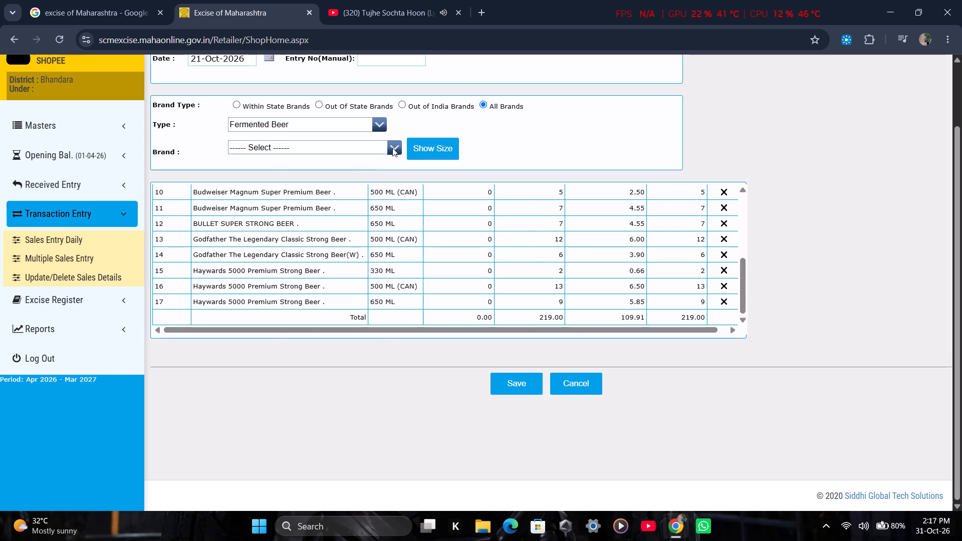
click(392, 148)
click(438, 321)
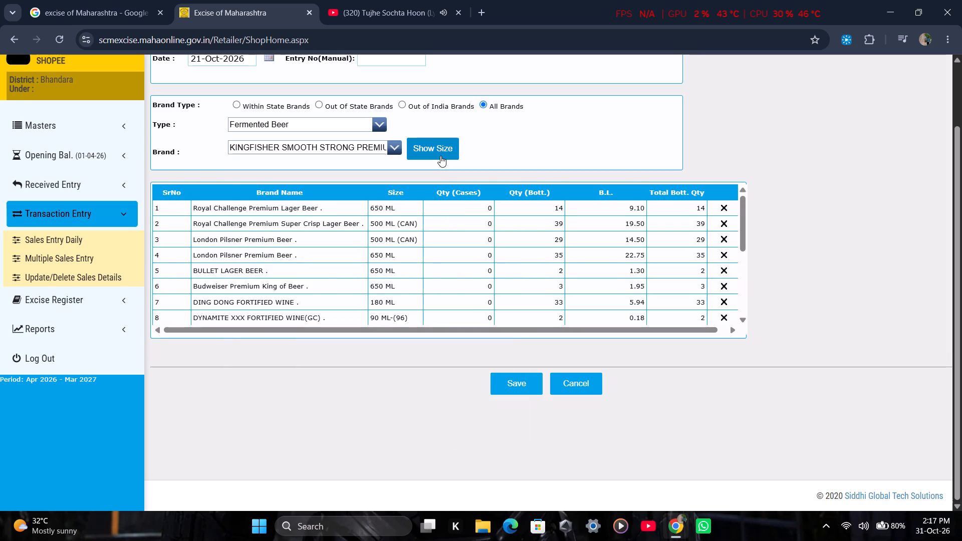
click(440, 155)
click(598, 246)
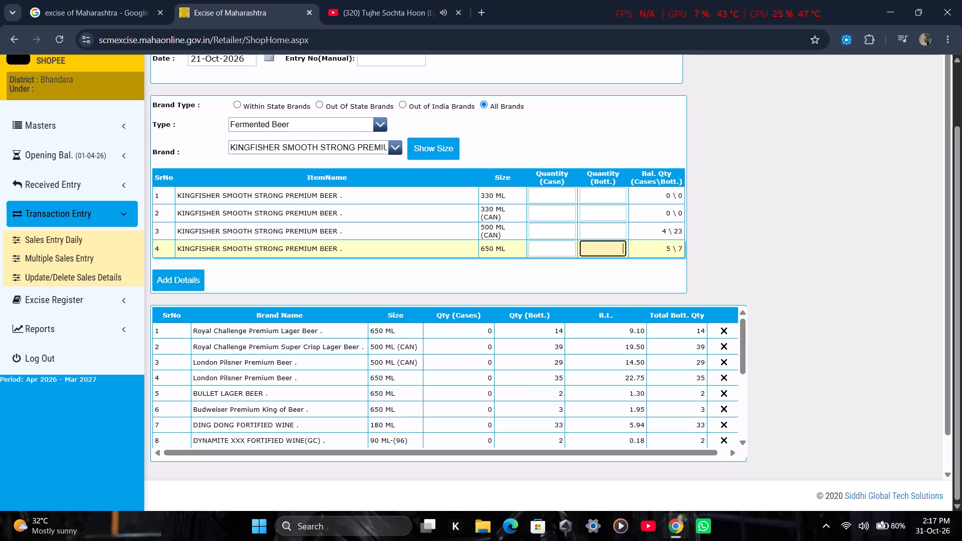
key(1)
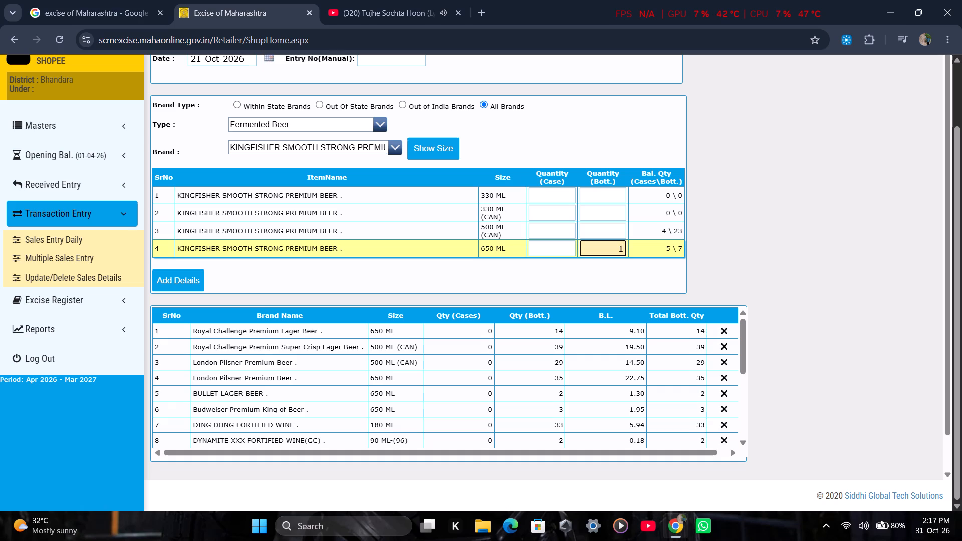
click(602, 234)
key(2)
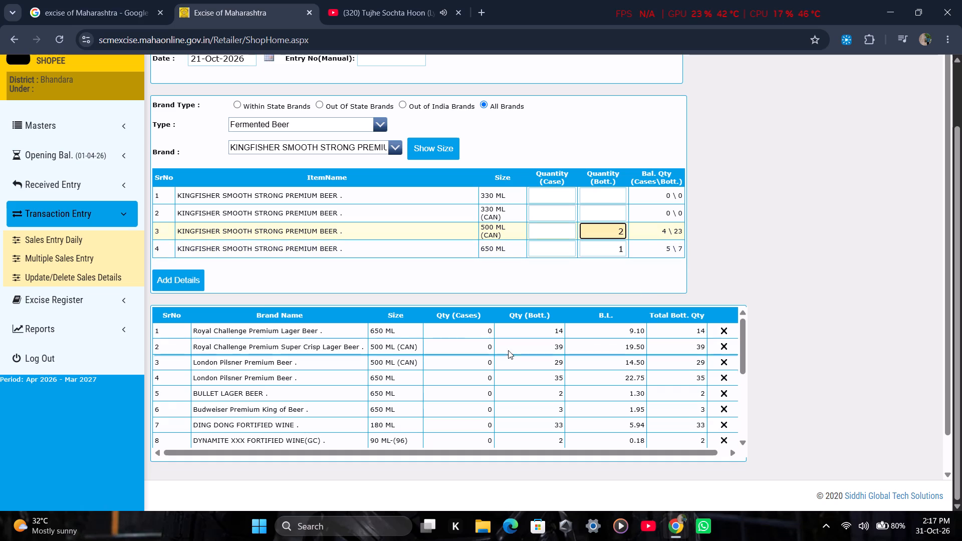
click(184, 278)
Add Kingfisher Ultra Max Premium Strong Beer to the sales list with 4 bottles of 650 ML.
scroll(396, 272, down, 9)
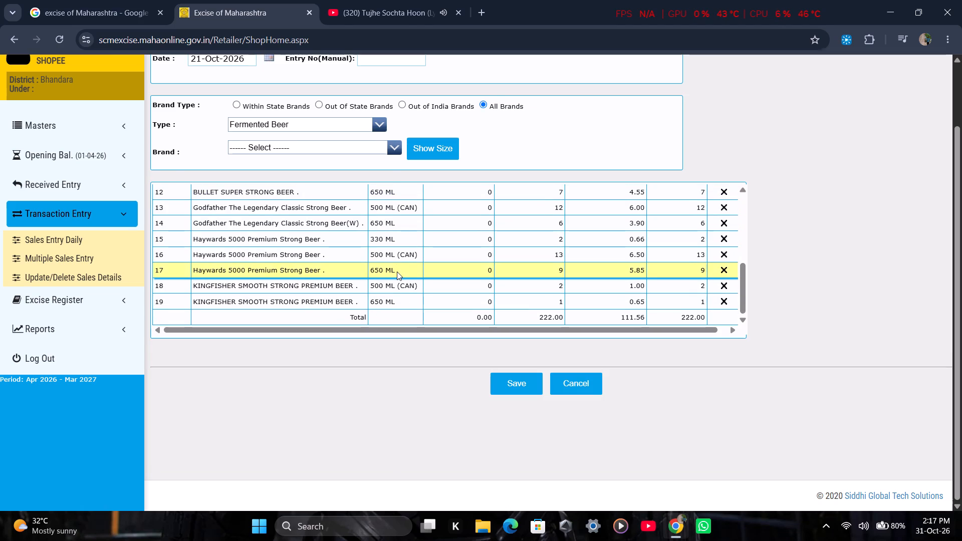
scroll(401, 265, down, 3)
click(391, 144)
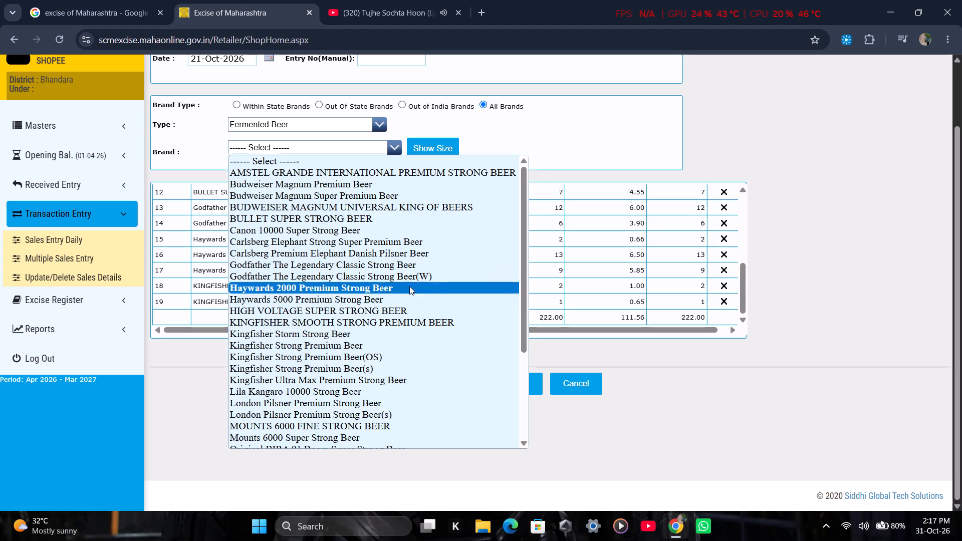
click(425, 382)
click(437, 150)
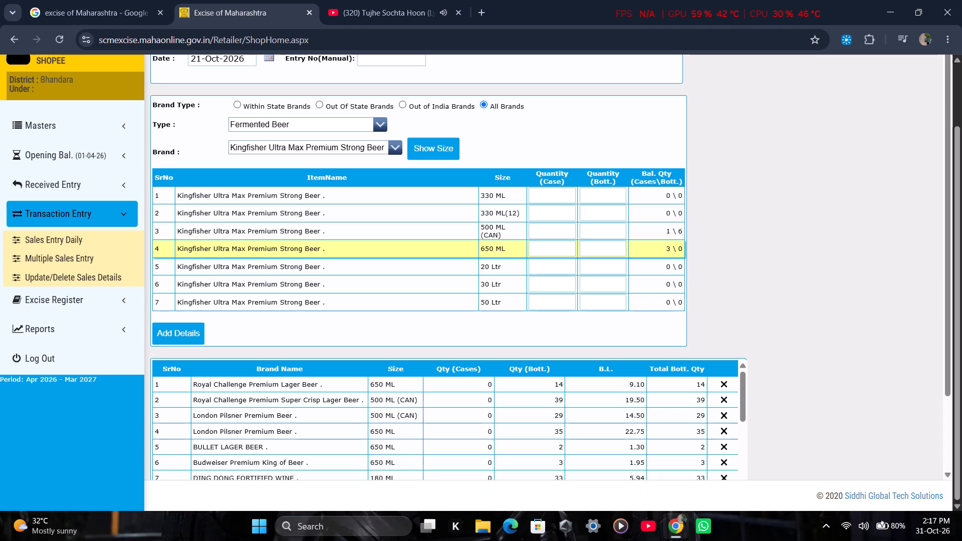
click(606, 244)
key(4)
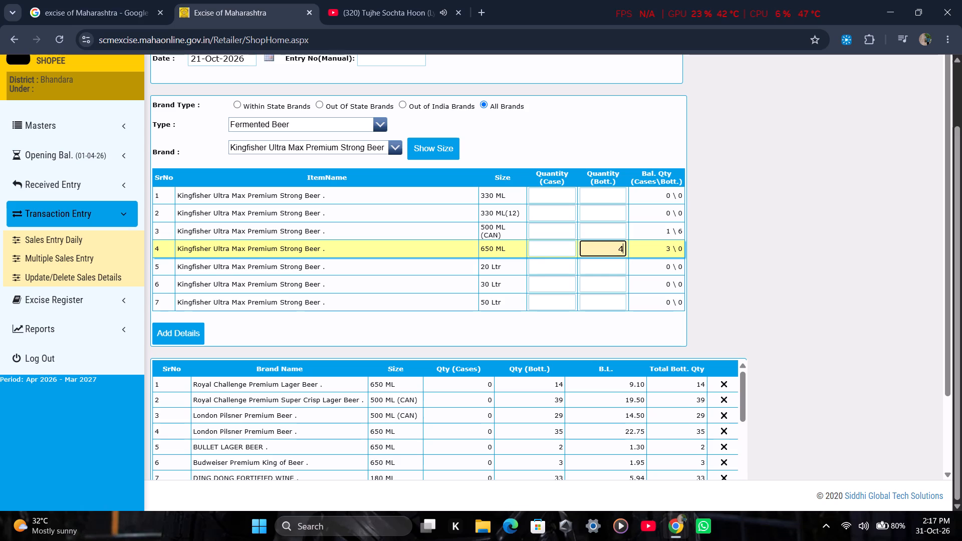
click(193, 335)
Try to add Kingfisher Strong Premium Beer with 36 bottles of 650 ML, 32 of 500 ML (CAN) and 4 of 330 ML.
scroll(326, 300, down, 8)
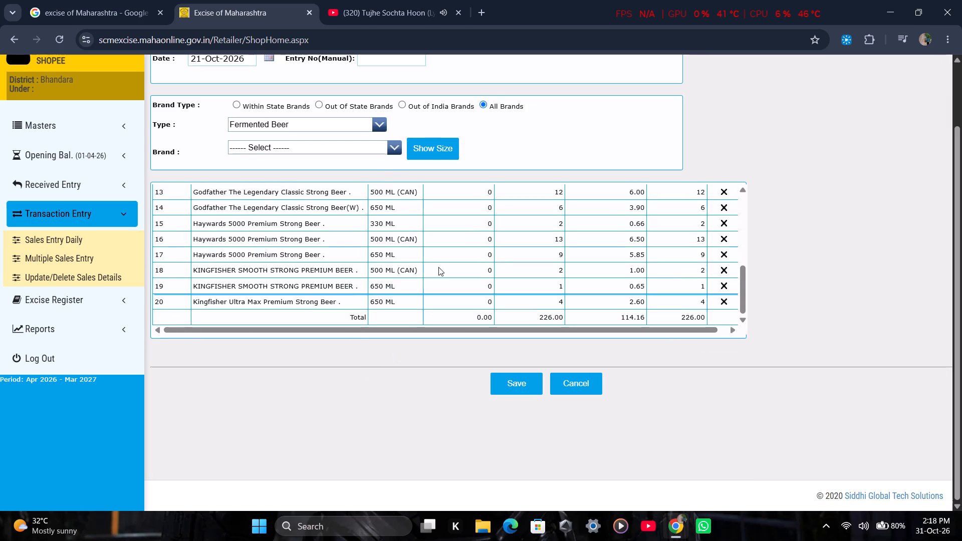
click(395, 151)
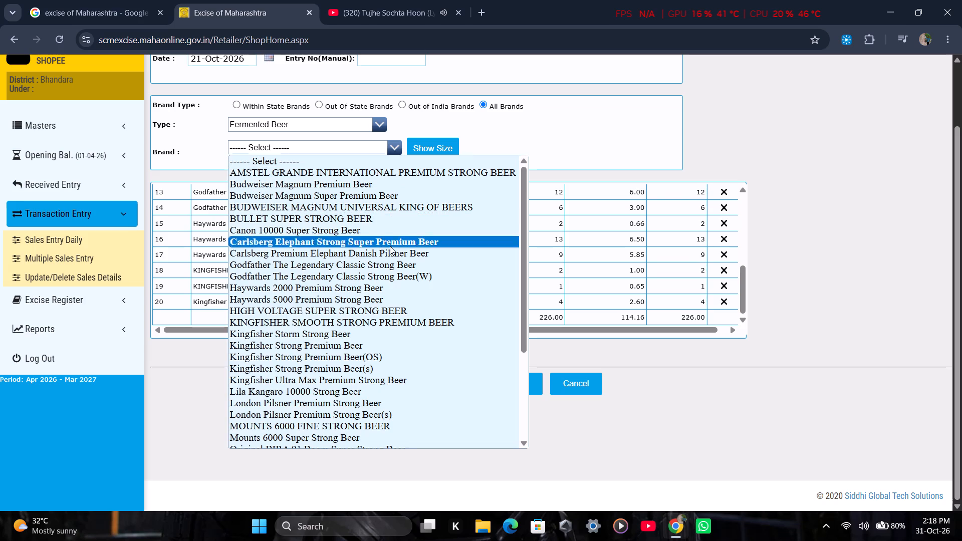
click(415, 342)
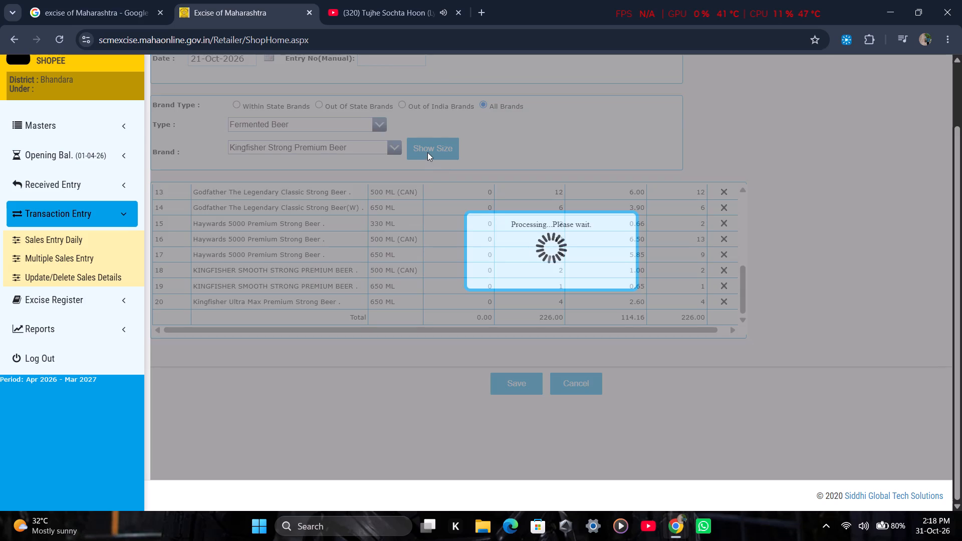
click(426, 152)
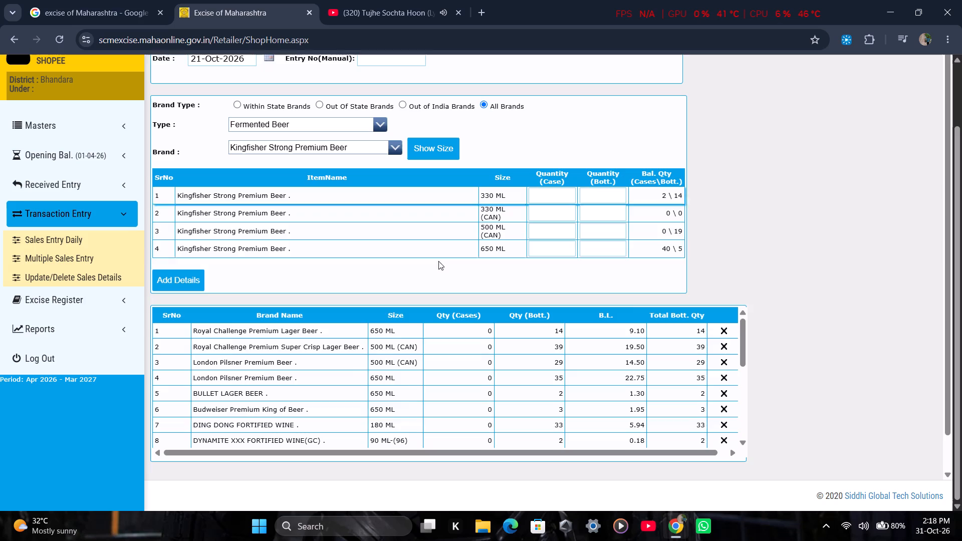
click(610, 246)
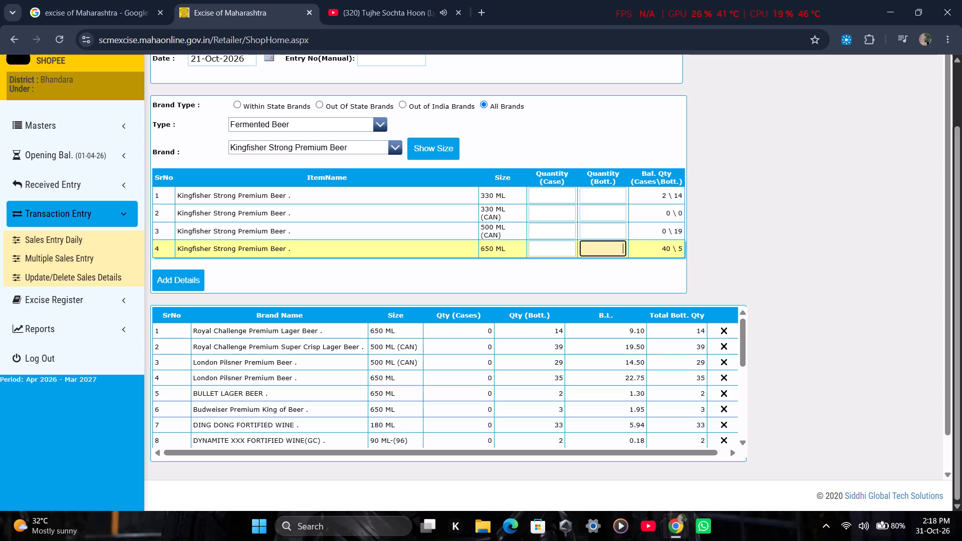
text(36)
click(611, 235)
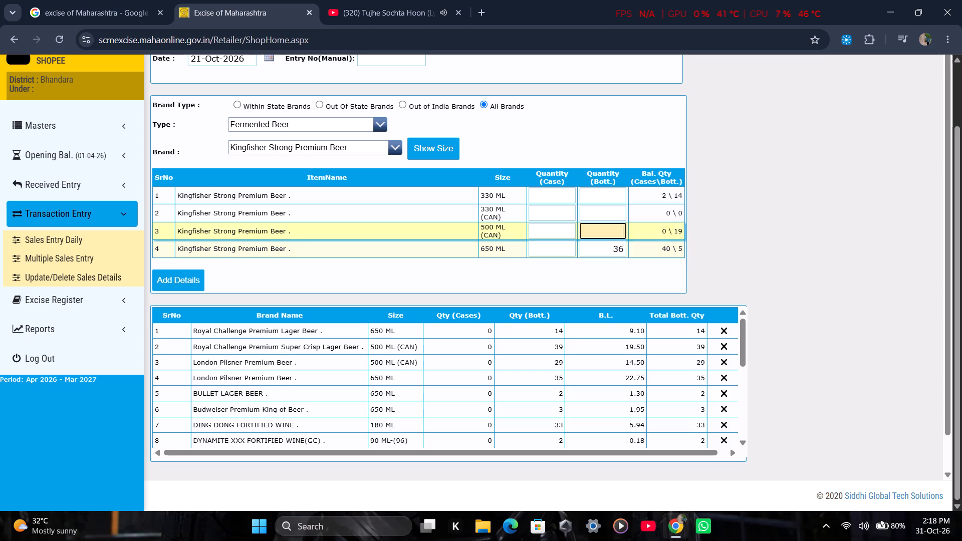
text(32)
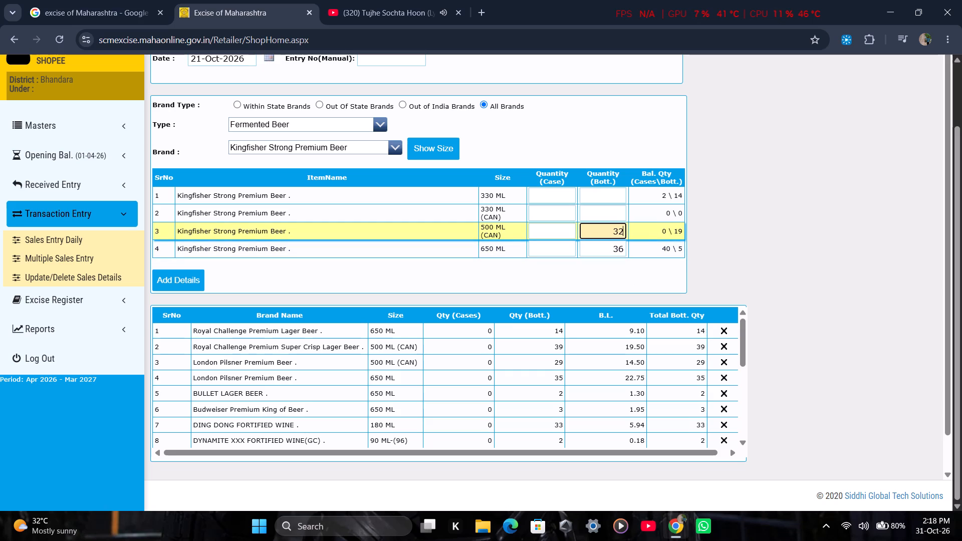
click(612, 199)
key(4)
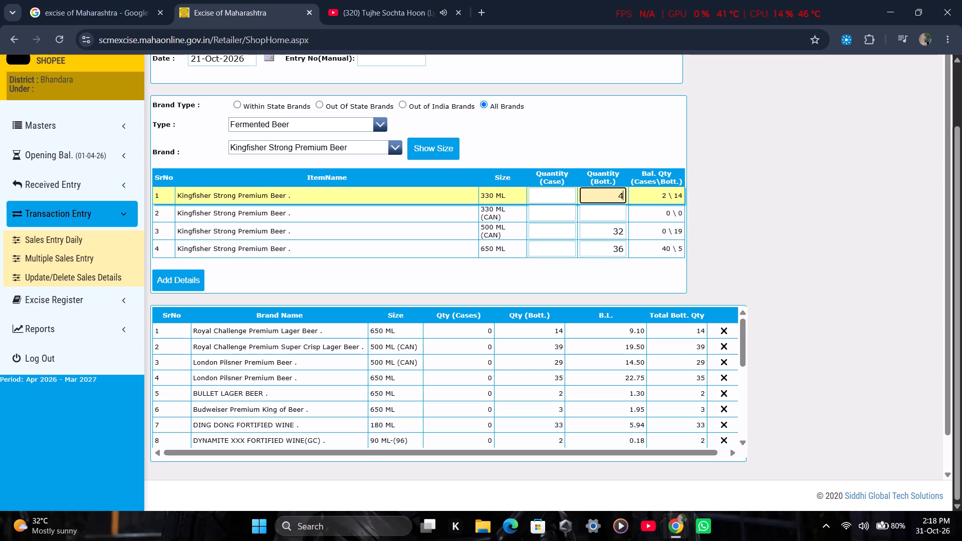
click(186, 280)
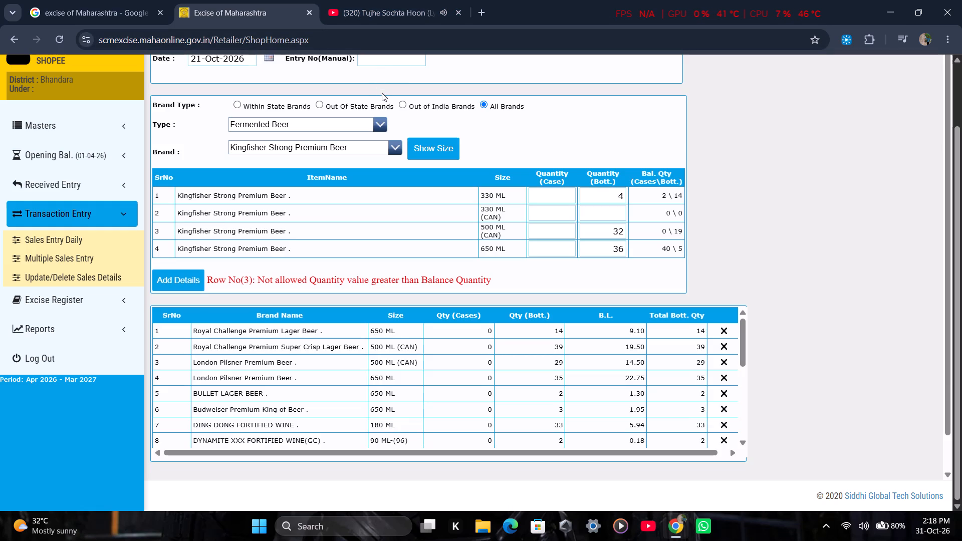
Set the 500 ML (CAN) quantity to 19 bottles and add Kingfisher Strong Premium Beer to the sales list.
click(624, 229)
key(BackSpace)
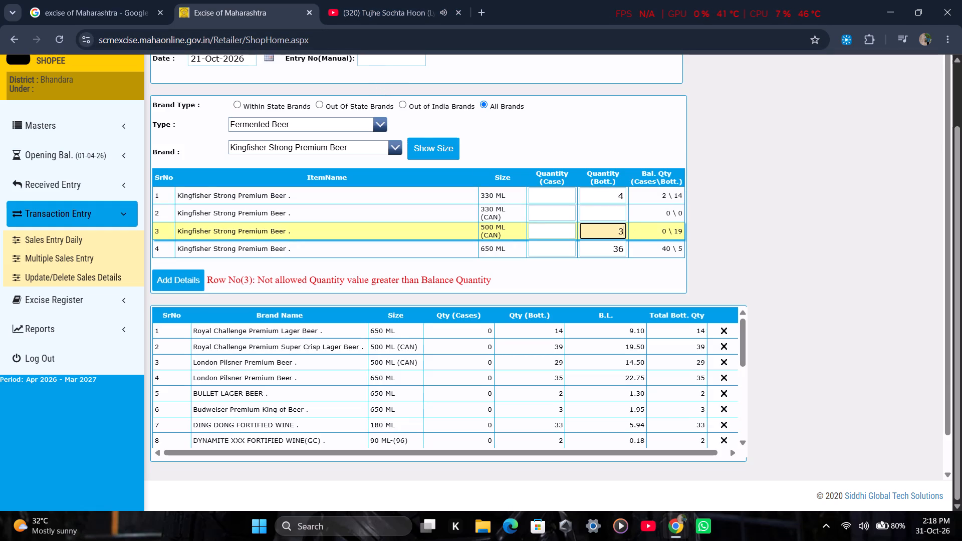
key(BackSpace)
text(19)
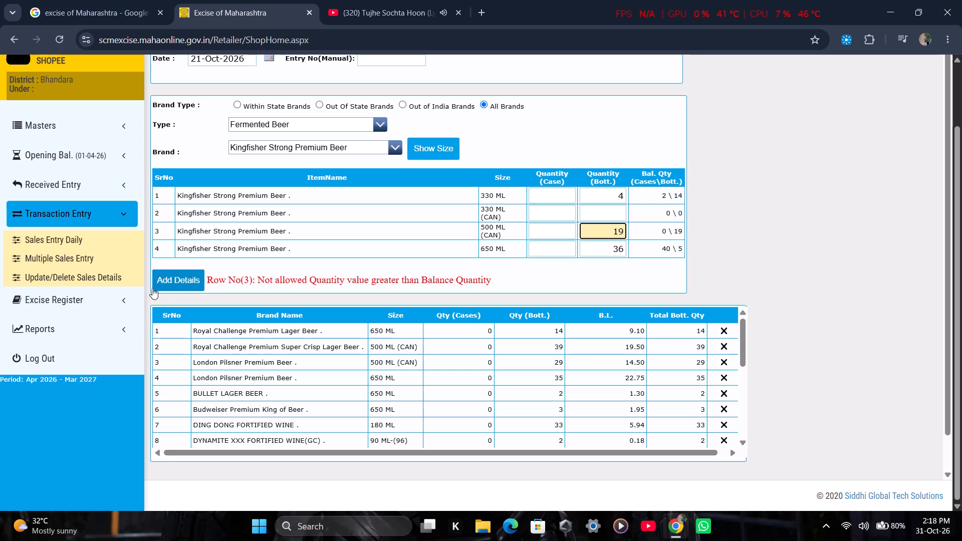
click(169, 279)
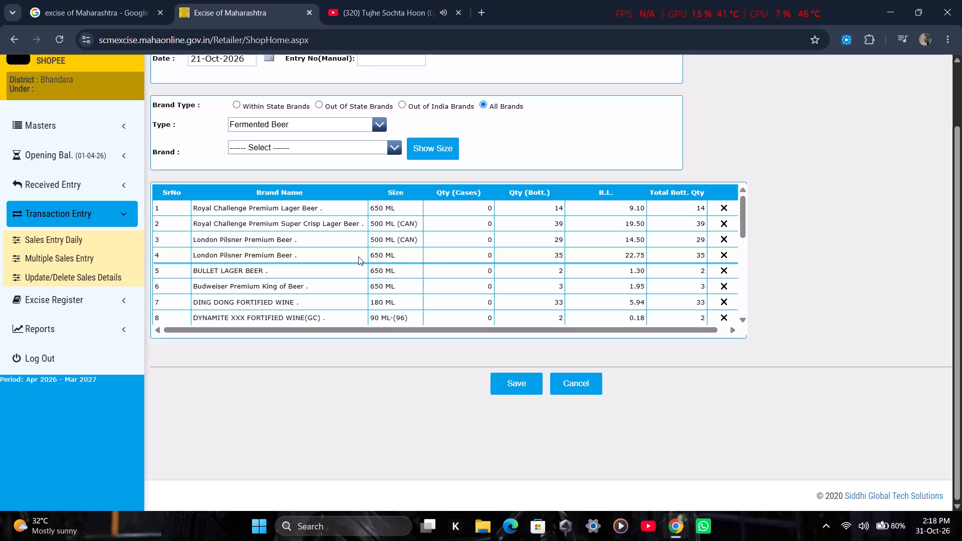
Add Kingfisher Strong Premium Beer(OS) to the sales list with 13 bottles of 500 ML (CAN).
scroll(358, 255, down, 4)
click(398, 152)
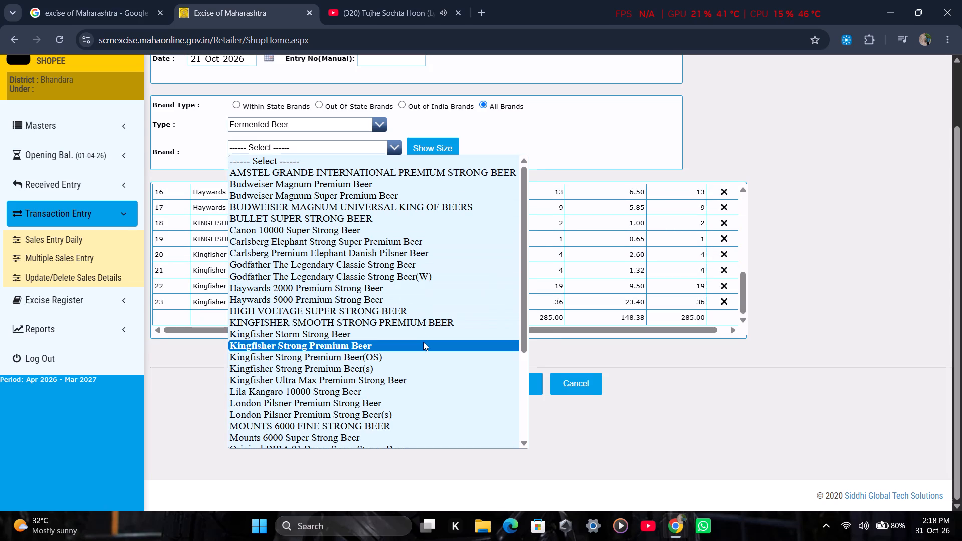
click(429, 354)
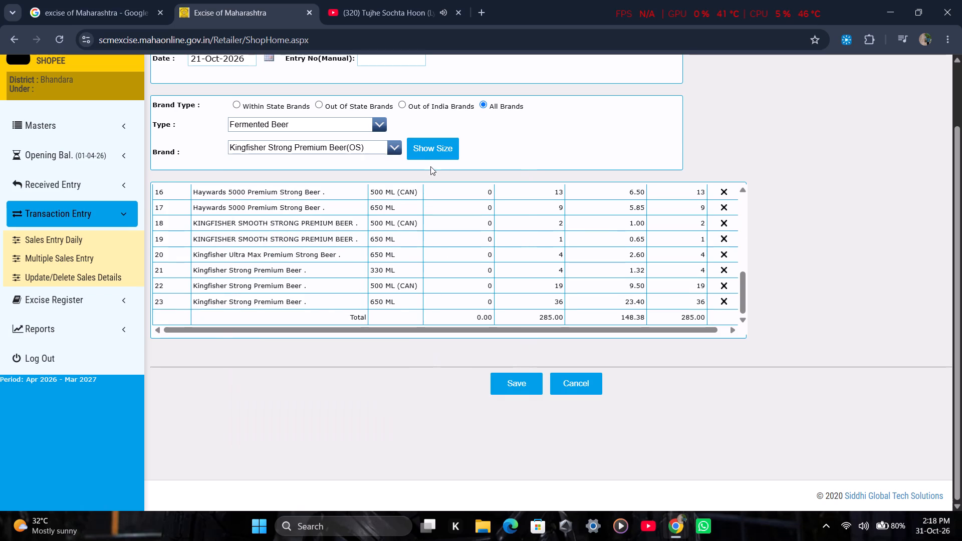
click(432, 153)
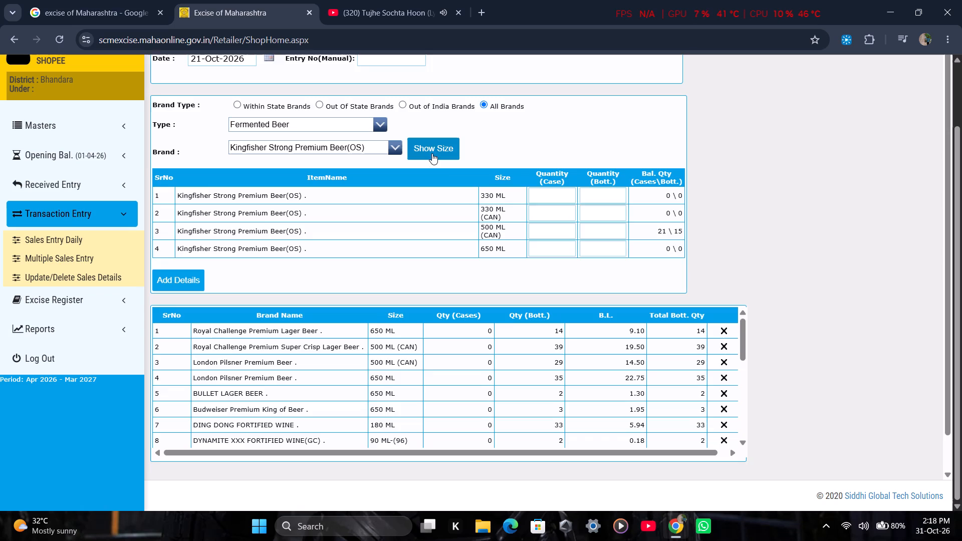
click(587, 230)
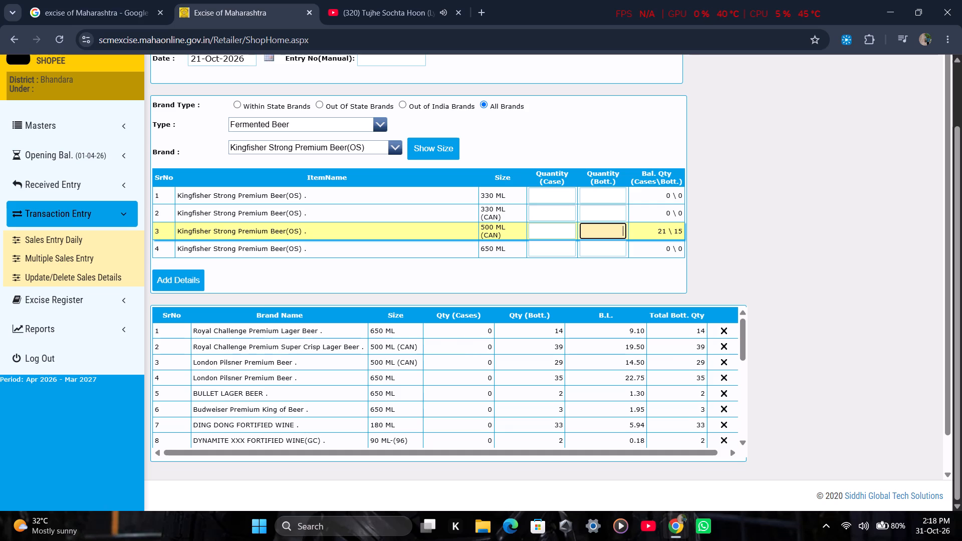
text(13)
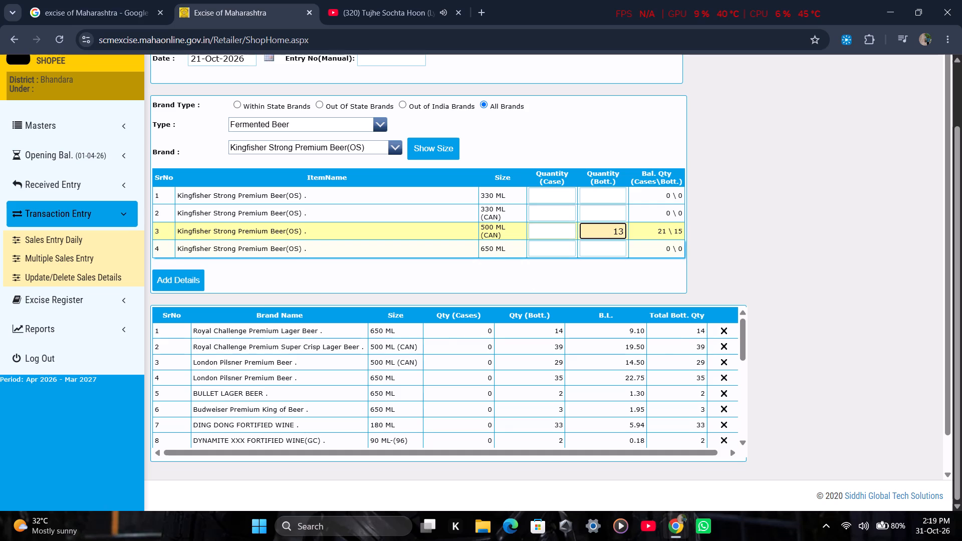
click(192, 284)
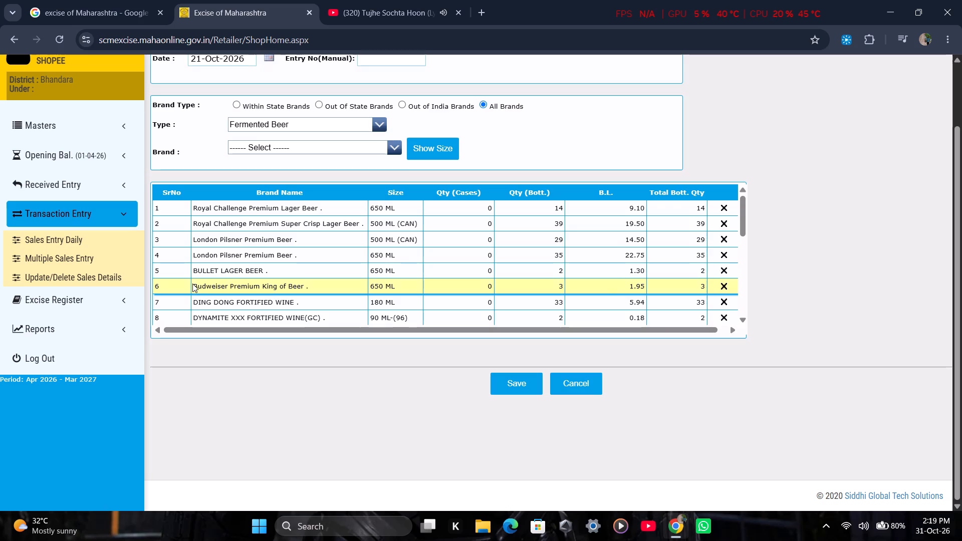
Add London Pilsner Premium Strong Beer to the sales list with 1 bottle of 650 ML and 5 of 500 ML (CAN).
scroll(289, 280, down, 8)
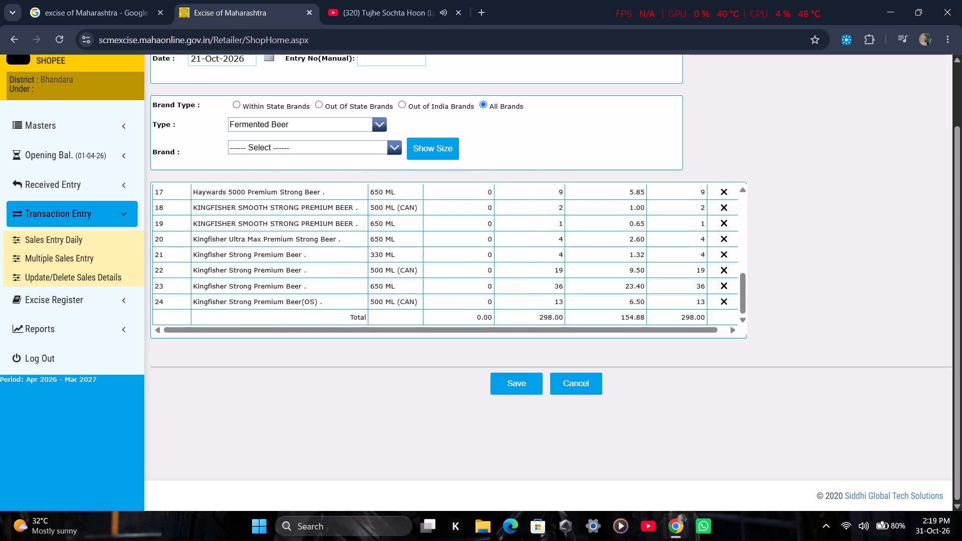
click(400, 143)
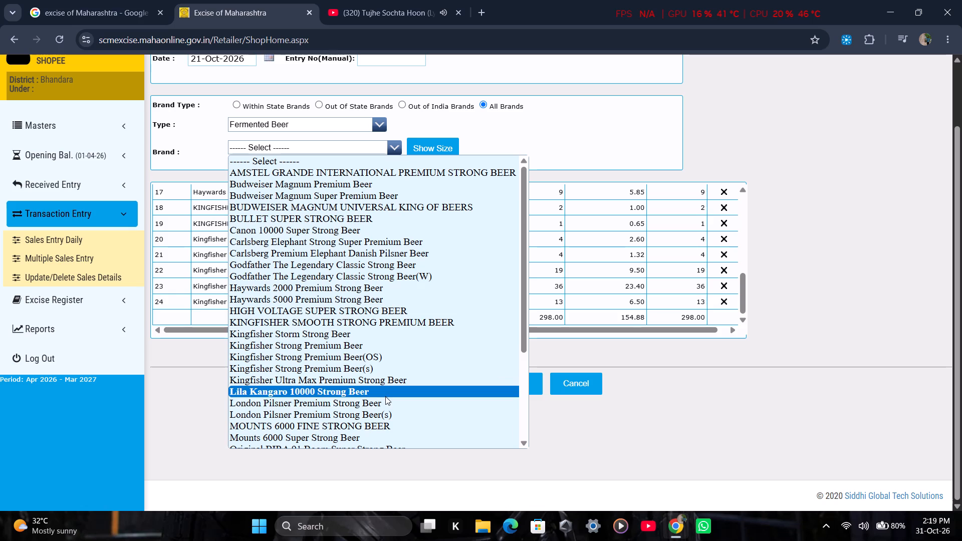
click(386, 402)
click(432, 146)
click(433, 146)
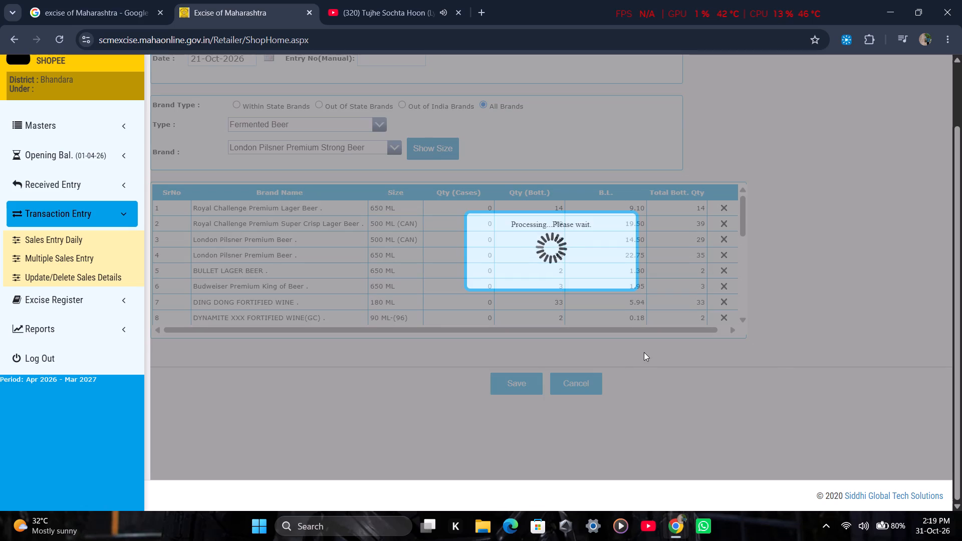
click(604, 246)
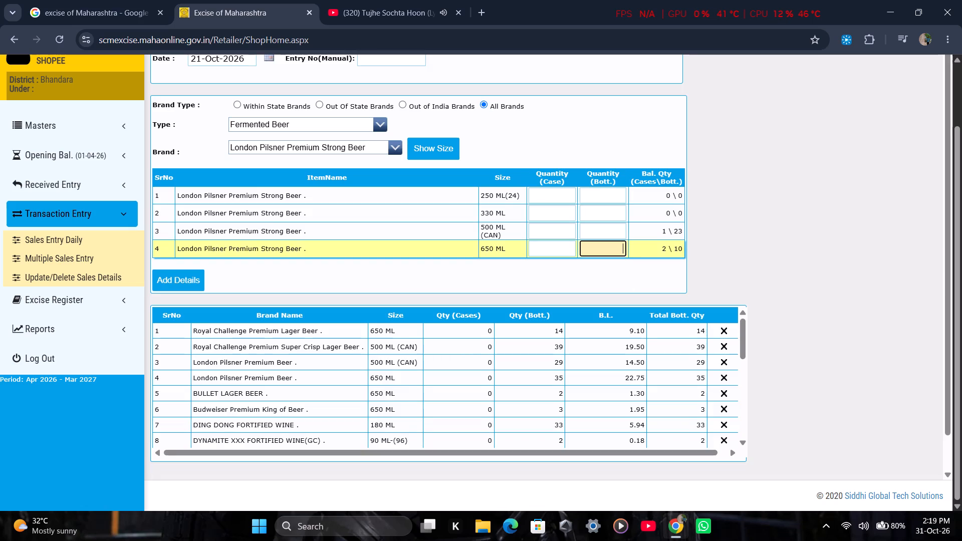
key(1)
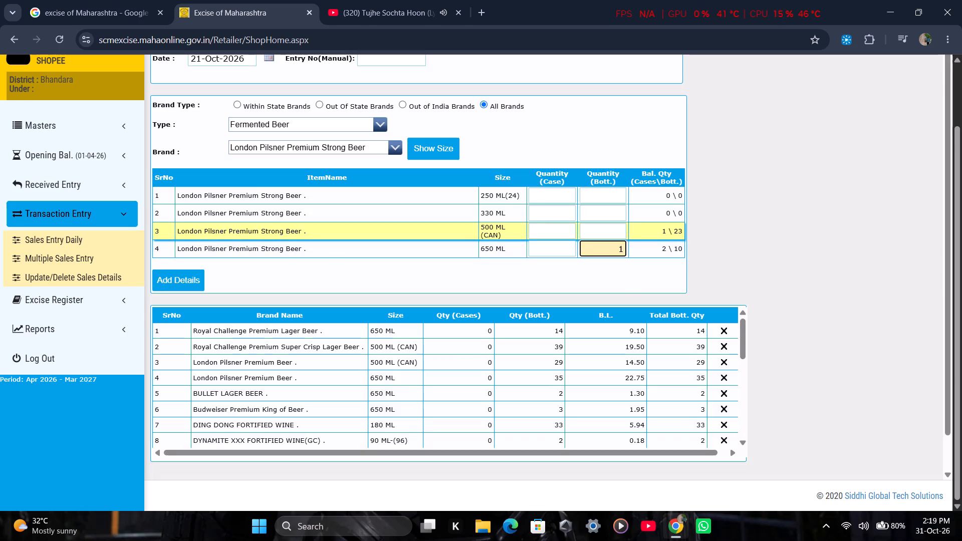
click(609, 223)
key(5)
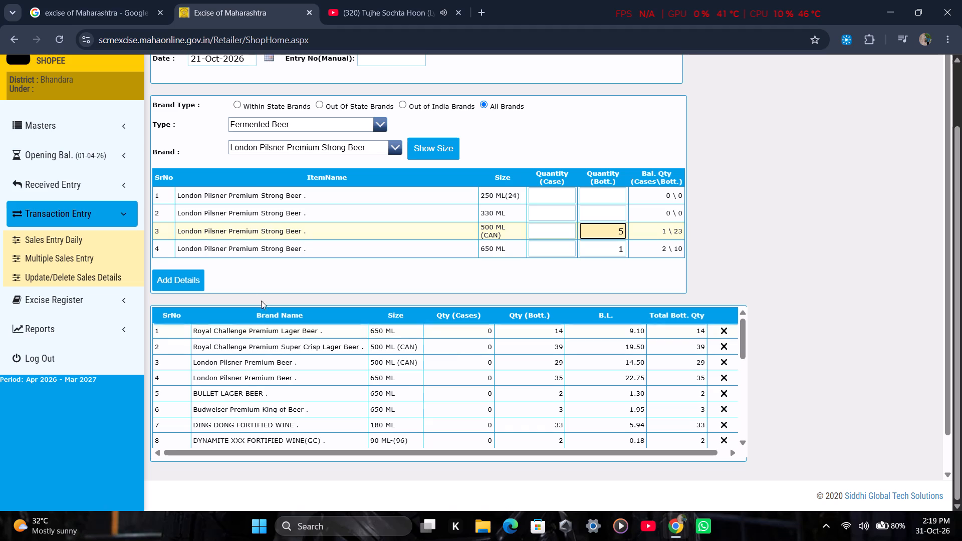
click(202, 276)
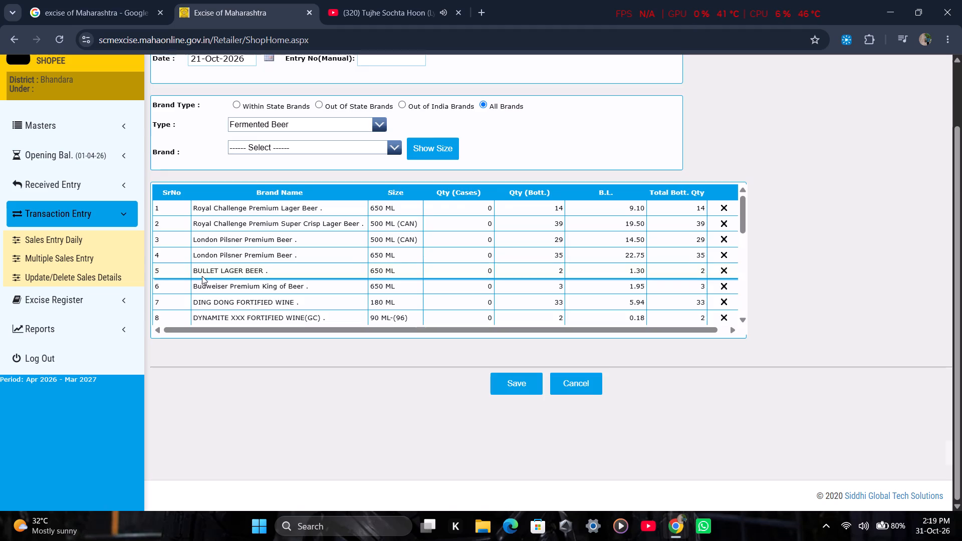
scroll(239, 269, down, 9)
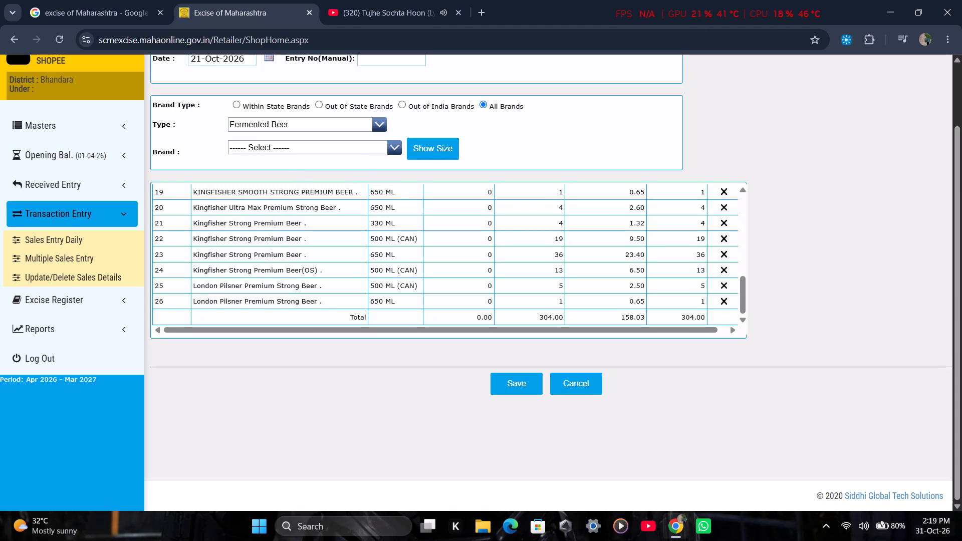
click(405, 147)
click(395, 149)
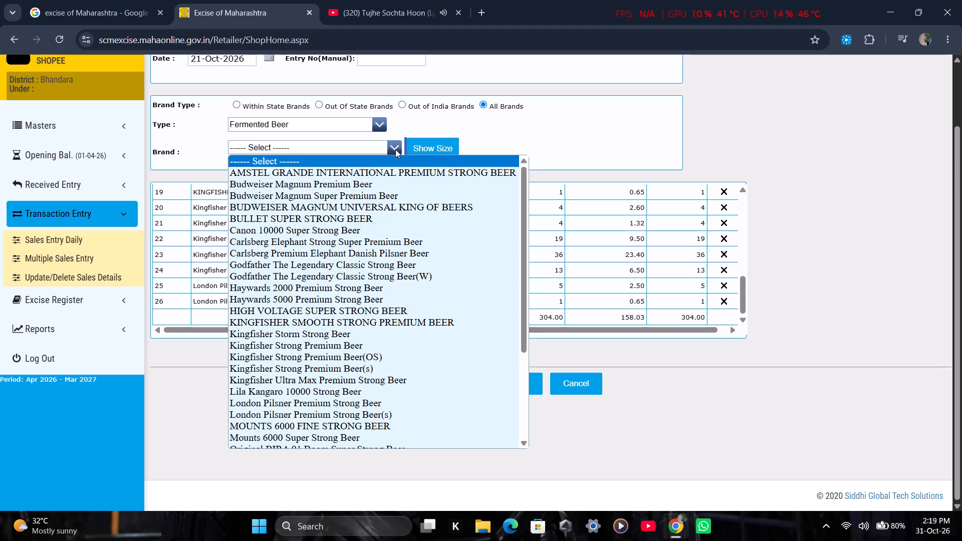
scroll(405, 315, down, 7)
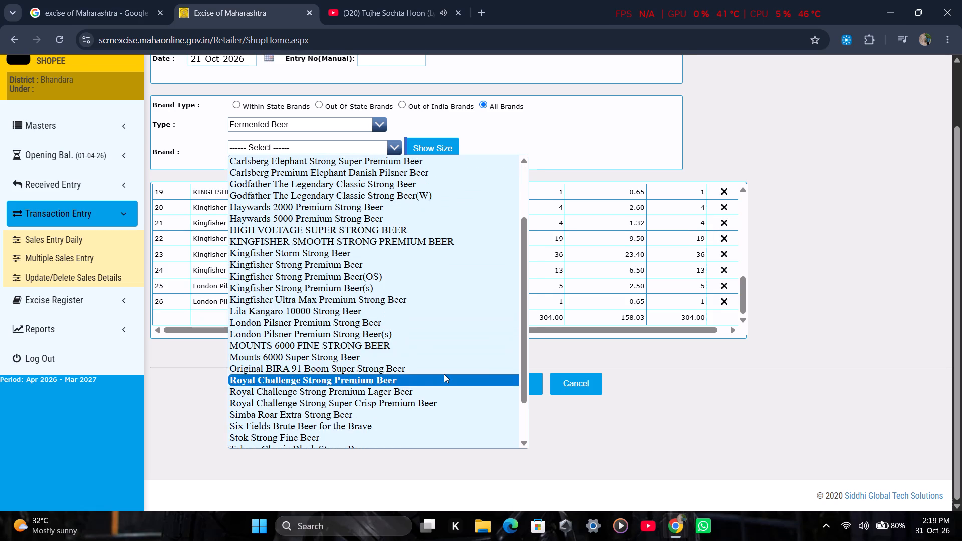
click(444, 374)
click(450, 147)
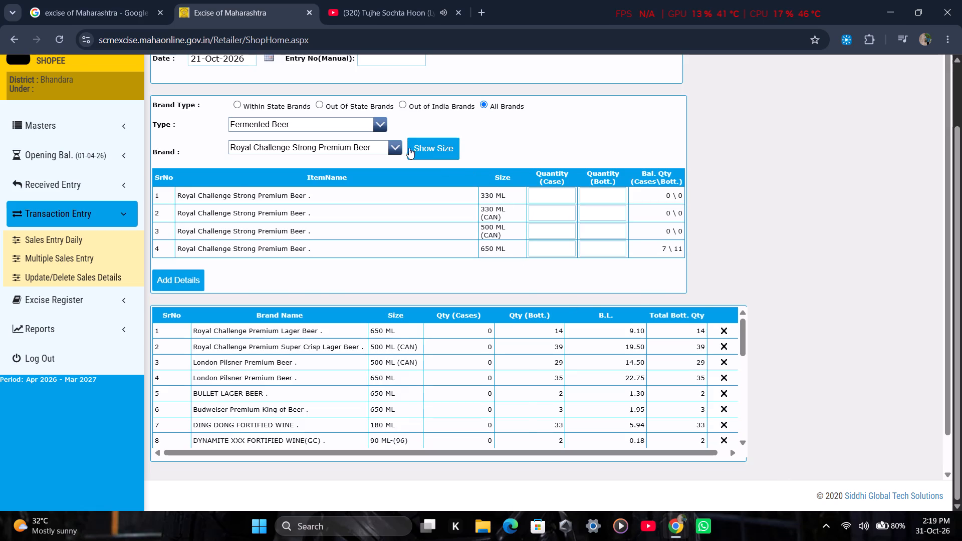
Add Royal Challenge Strong Premium Lager Beer to the sales list with 2 bottles of 500 ML (CAN).
click(401, 147)
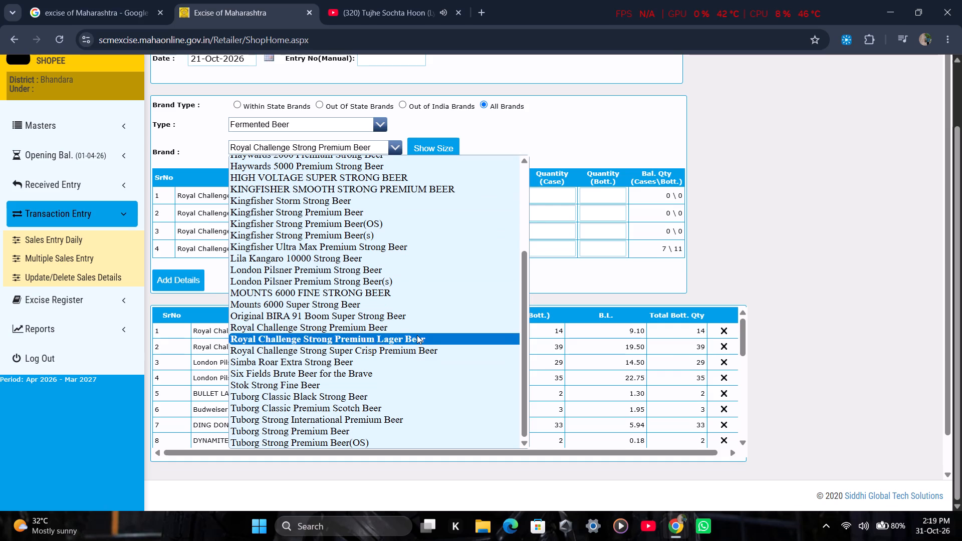
click(417, 335)
click(440, 153)
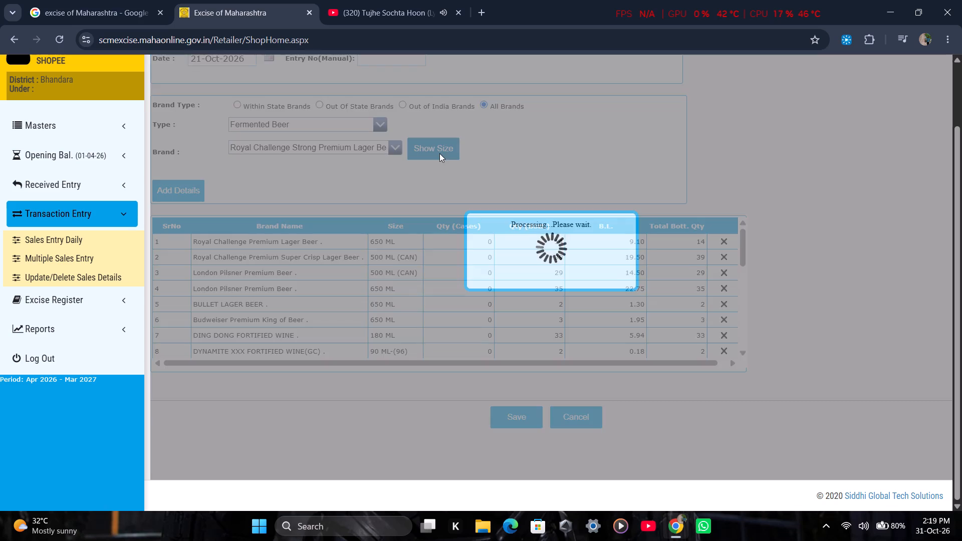
click(604, 192)
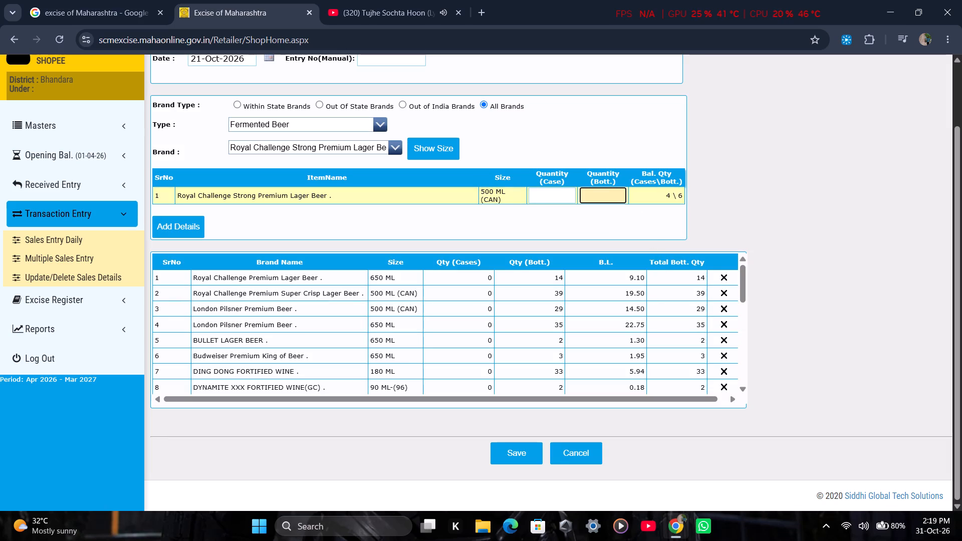
key(2)
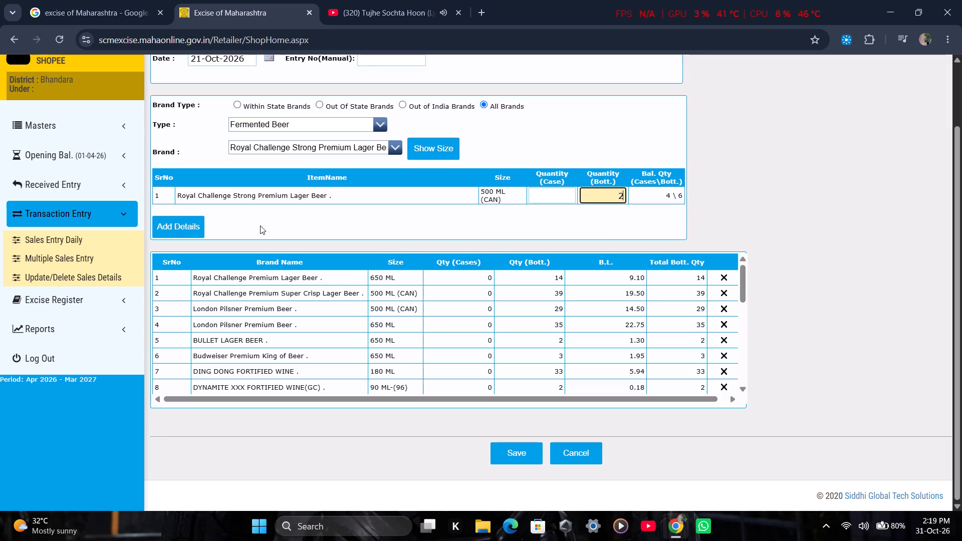
click(179, 235)
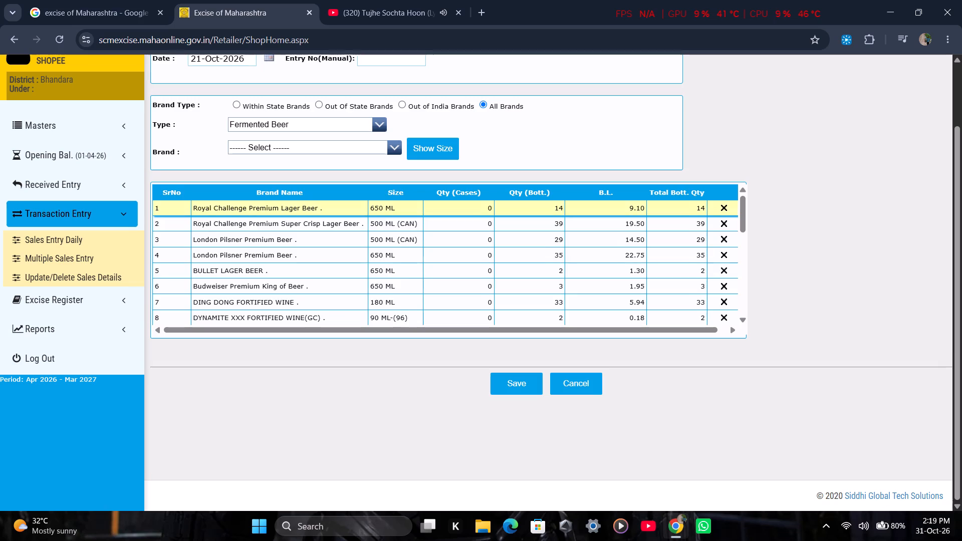
Add Tuborg Classic Premium Scotch Beer to the sales list with 1 bottle of 650 ML.
scroll(336, 197, down, 7)
click(401, 143)
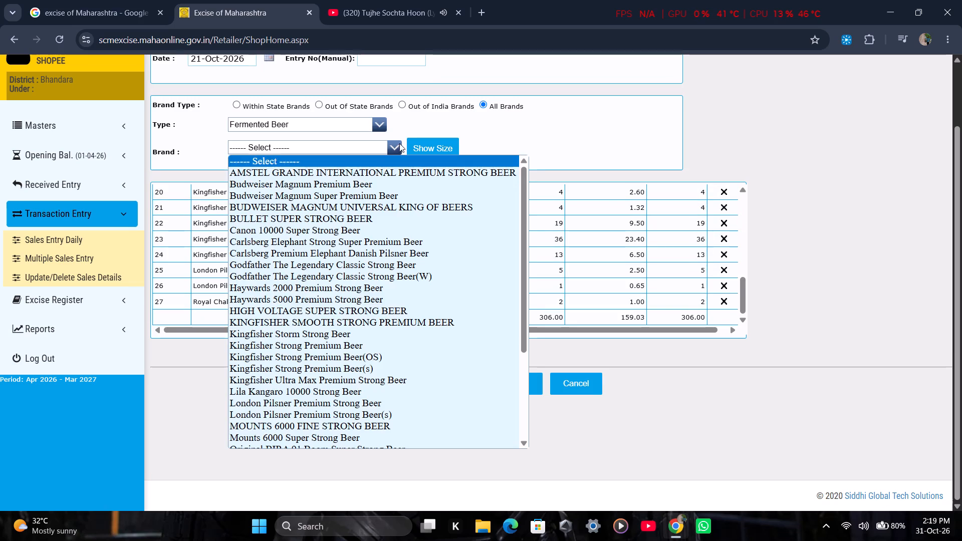
scroll(387, 335, down, 15)
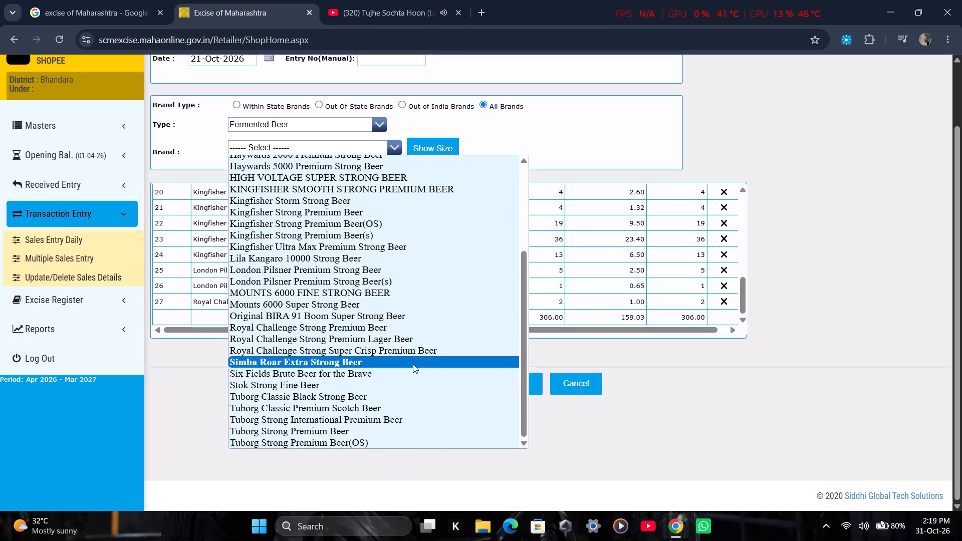
click(435, 404)
click(436, 148)
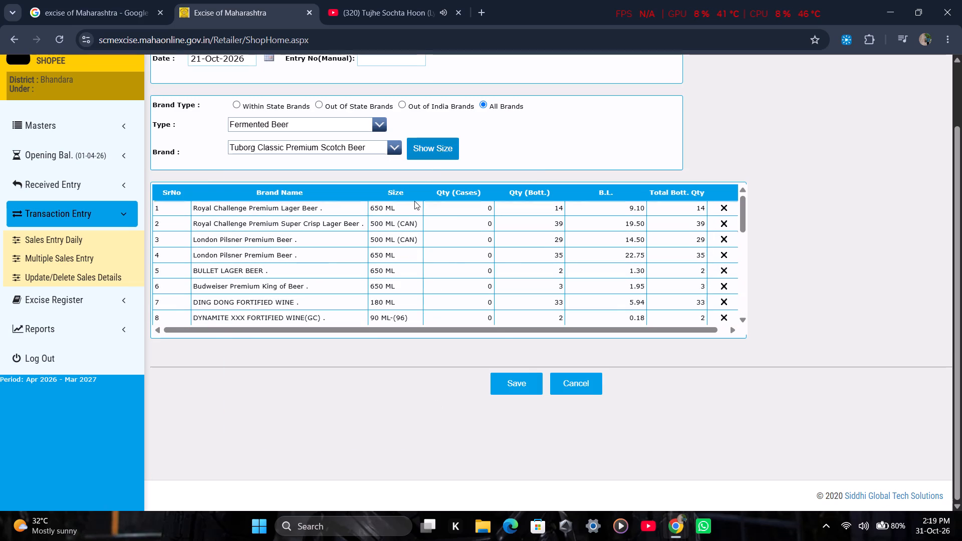
click(612, 229)
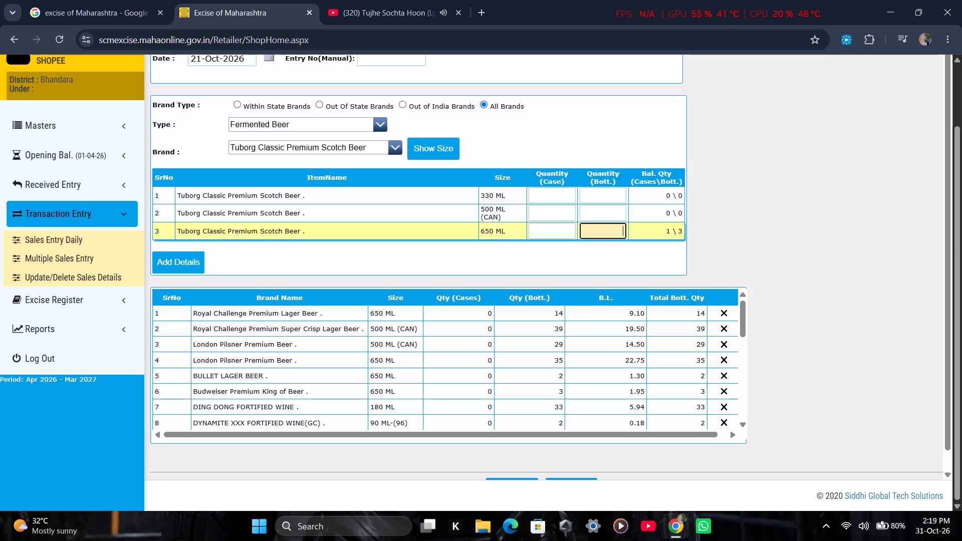
key(1)
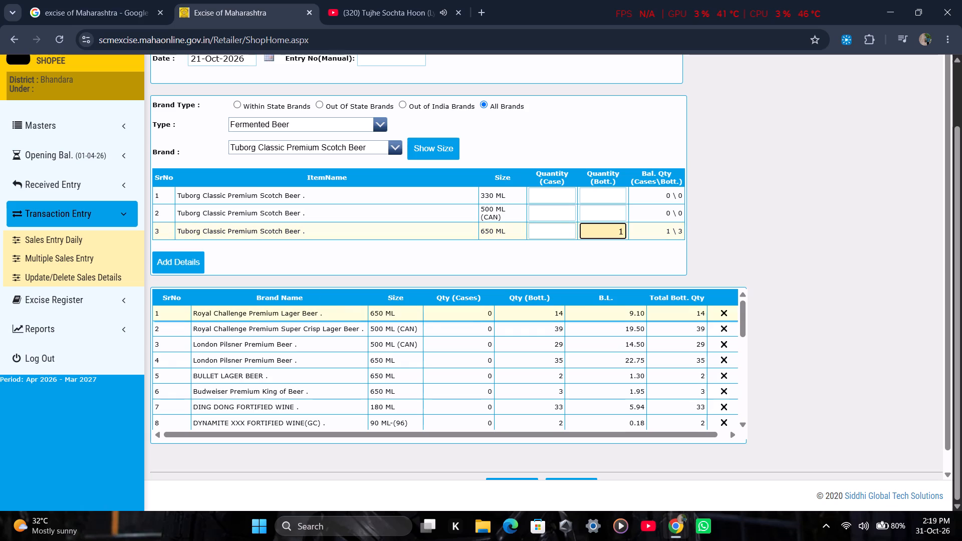
click(190, 264)
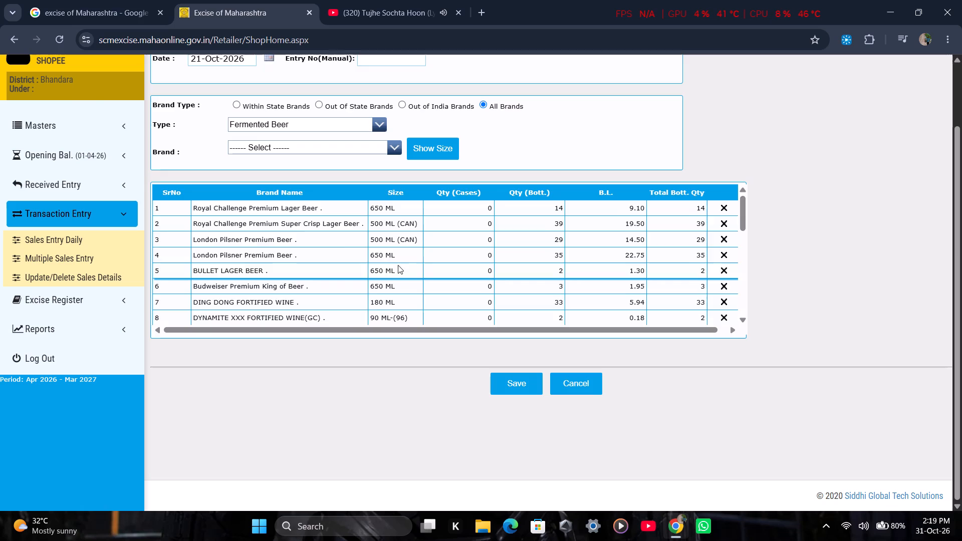
Find the next brand for the sales list among the Tuborg Strong fermented beers.
scroll(398, 265, down, 8)
click(394, 146)
scroll(376, 316, down, 3)
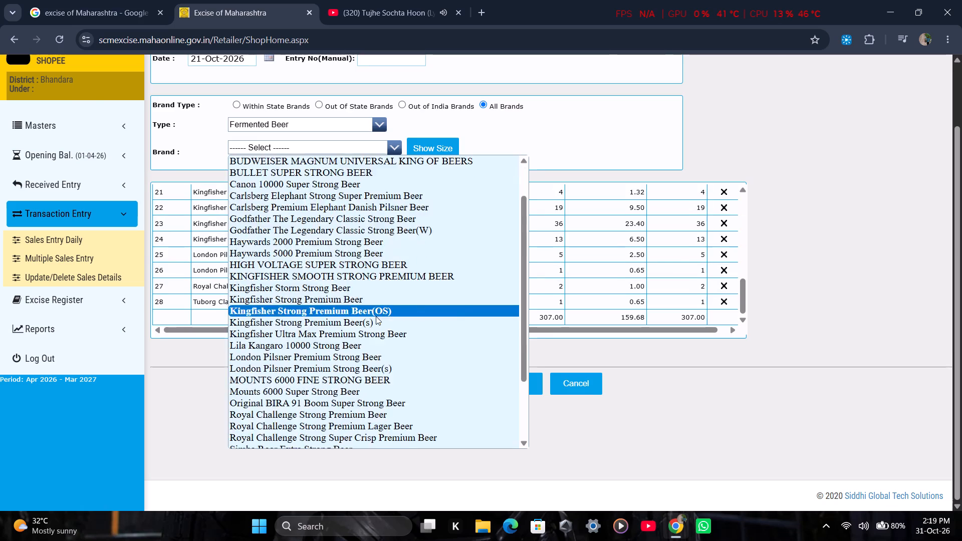
scroll(376, 316, down, 16)
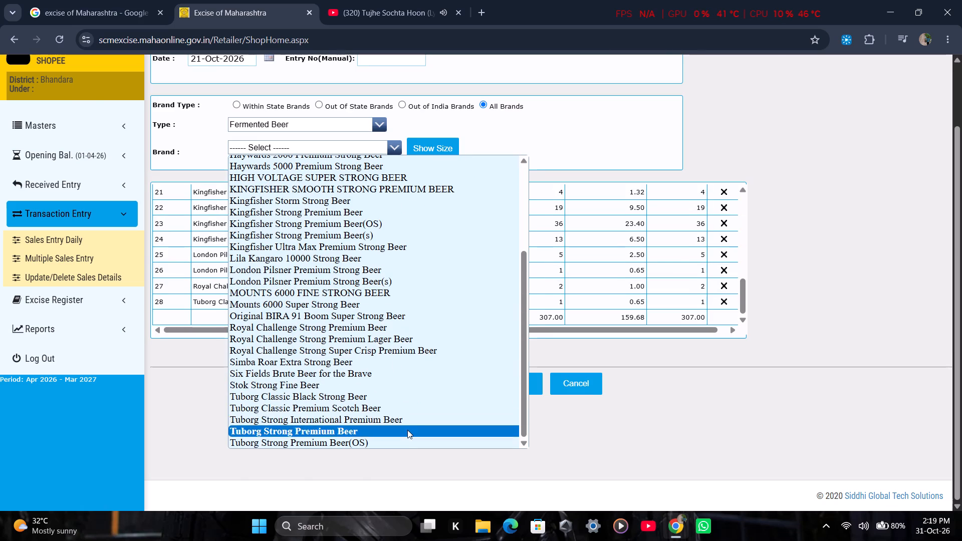
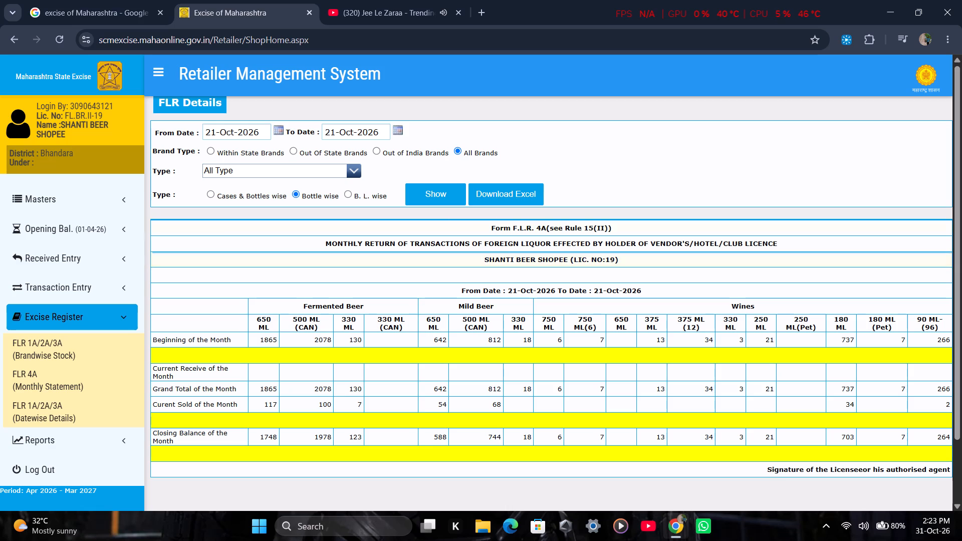
Open a new daily sales entry and set its date to 22-Oct-2026.
click(52, 293)
click(53, 309)
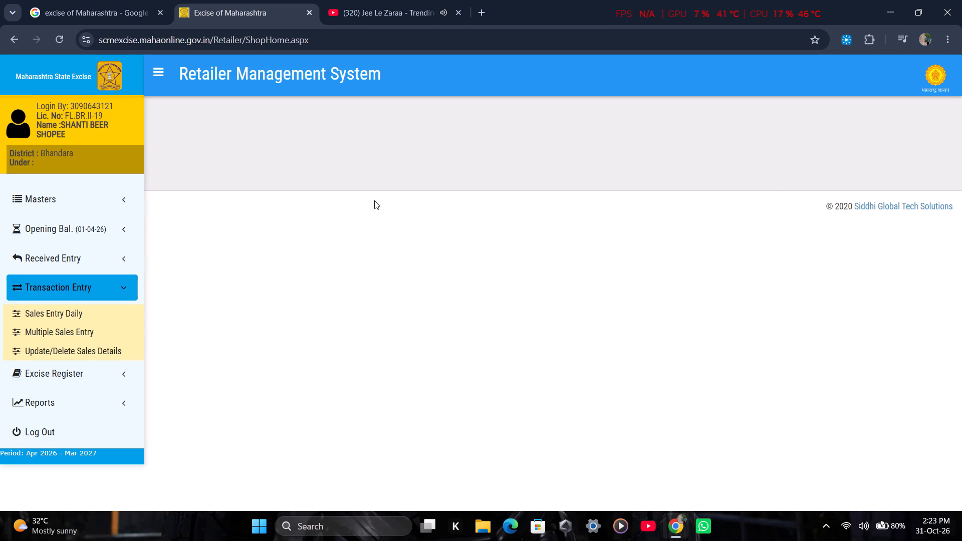
click(501, 138)
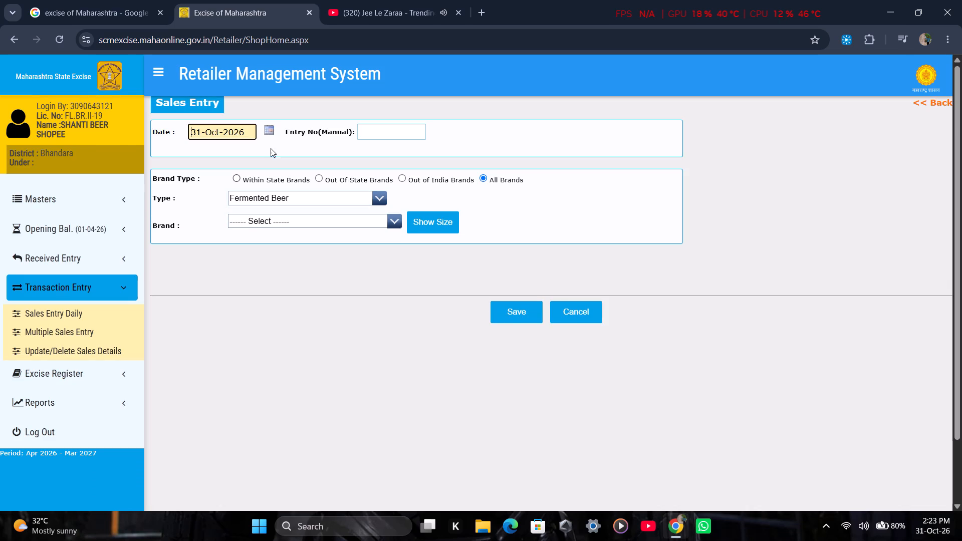
click(270, 133)
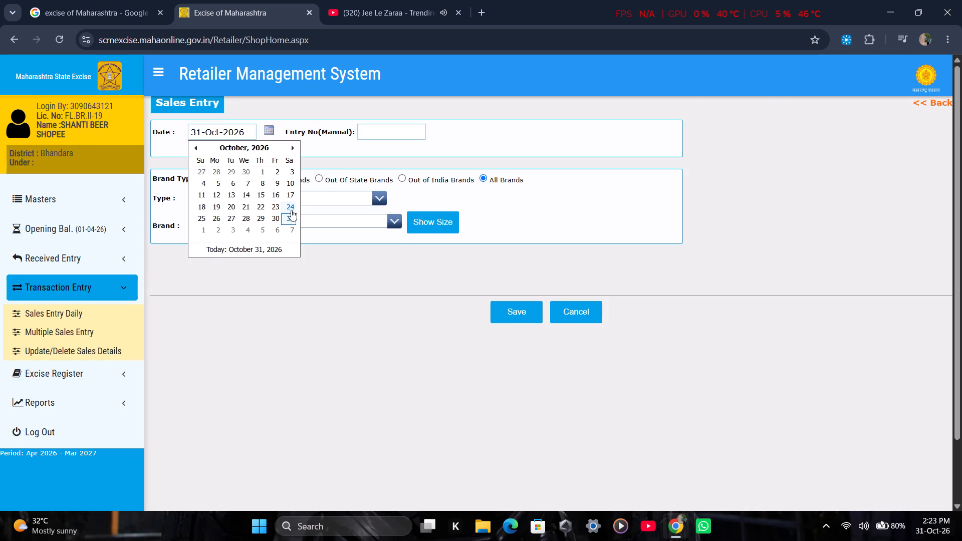
click(259, 210)
Choose Wines as the type and add DING DONG FORTIFIED WINE to the sales list with 16 bottles of 180 ML.
scroll(390, 206, down, 6)
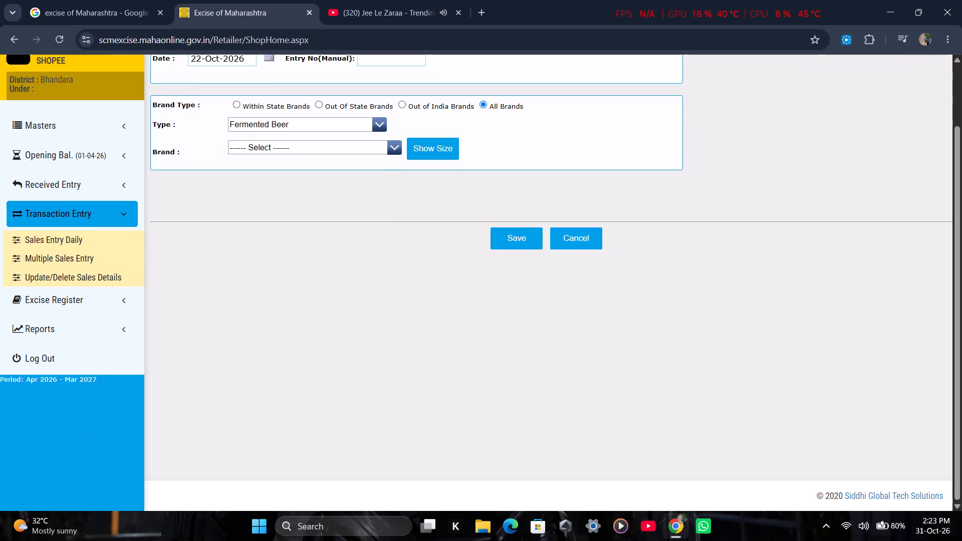
click(381, 120)
click(361, 176)
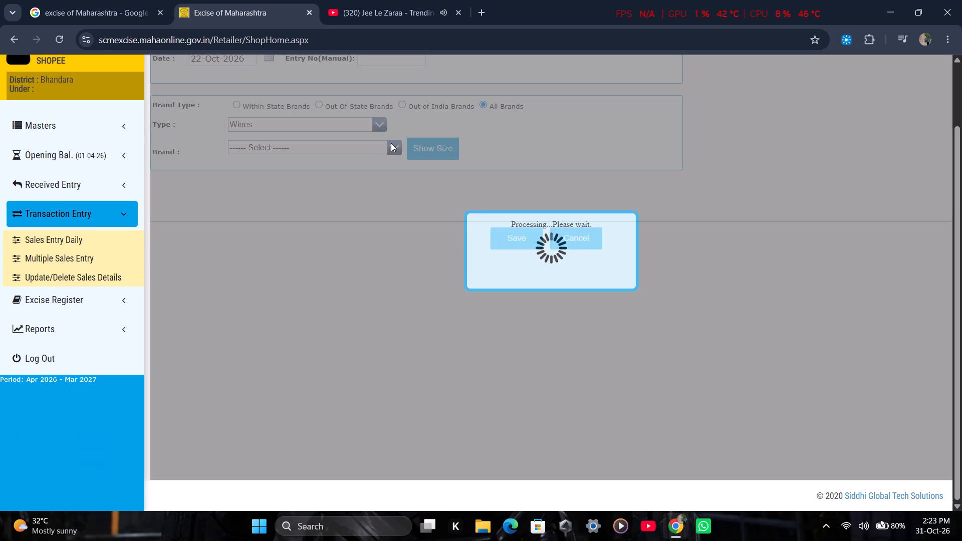
click(391, 143)
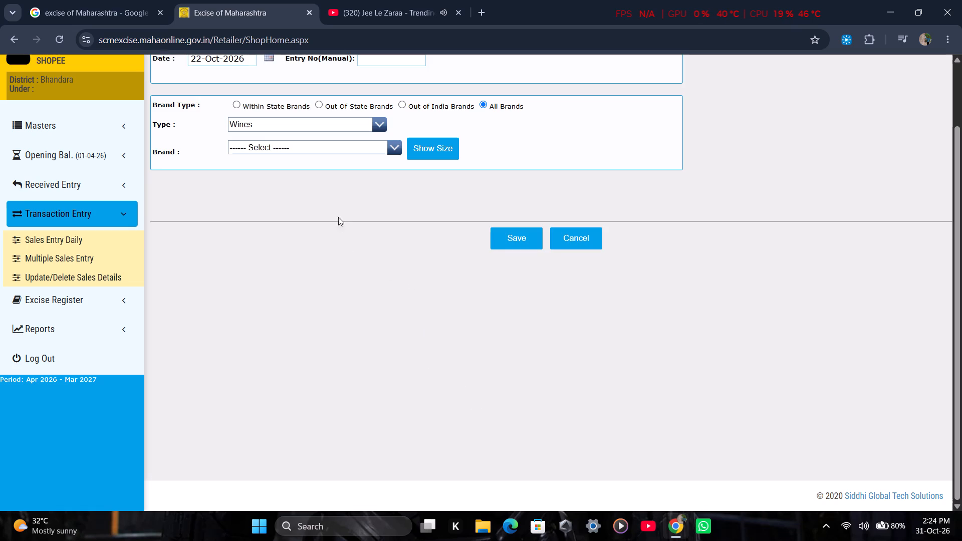
click(397, 147)
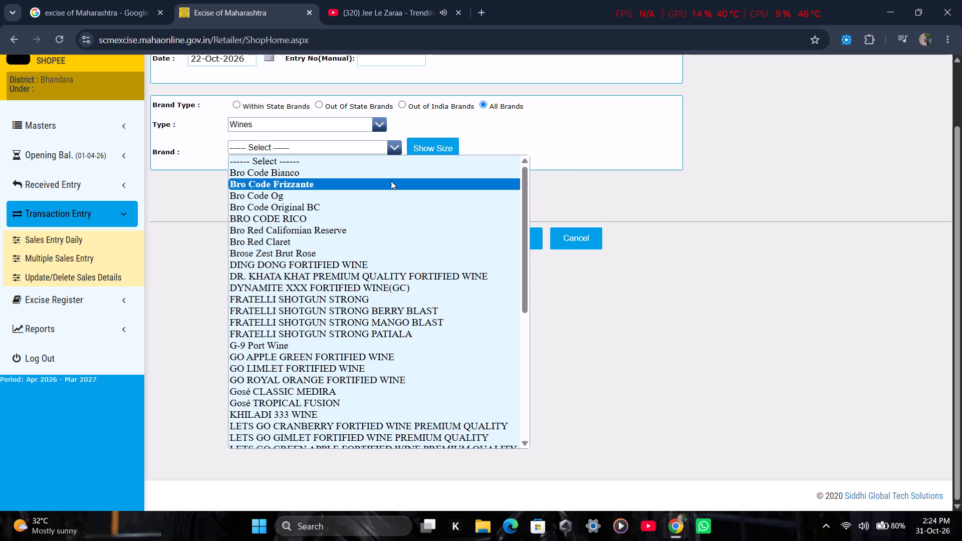
click(400, 263)
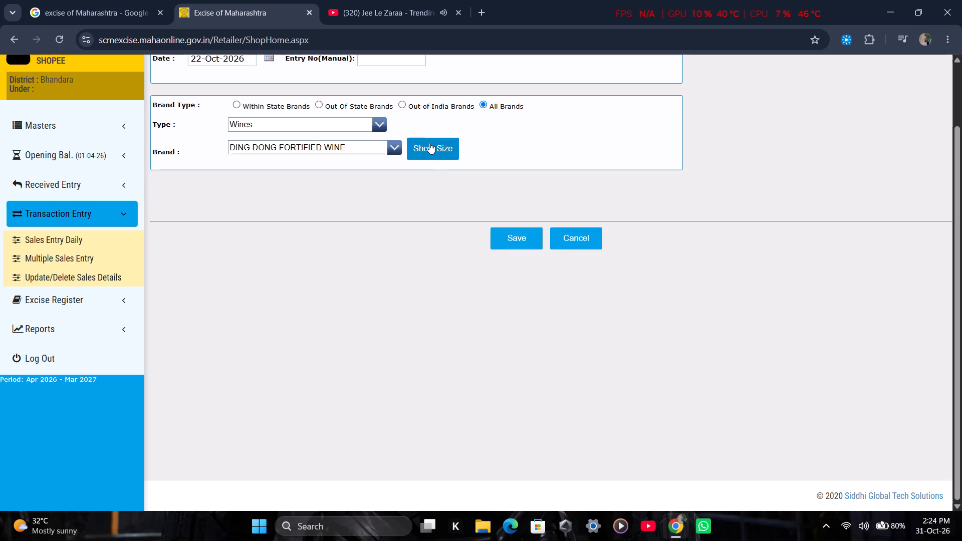
click(429, 143)
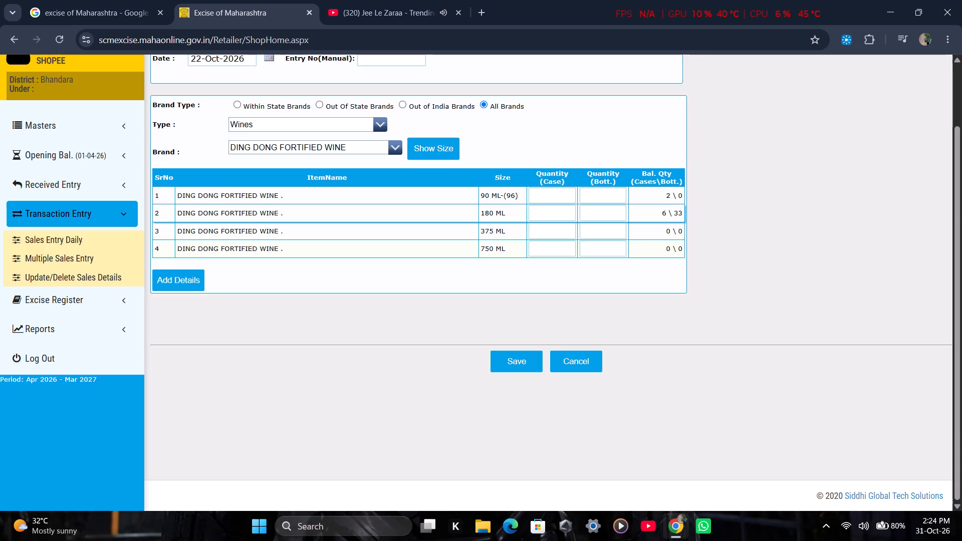
click(600, 213)
text(16)
click(187, 276)
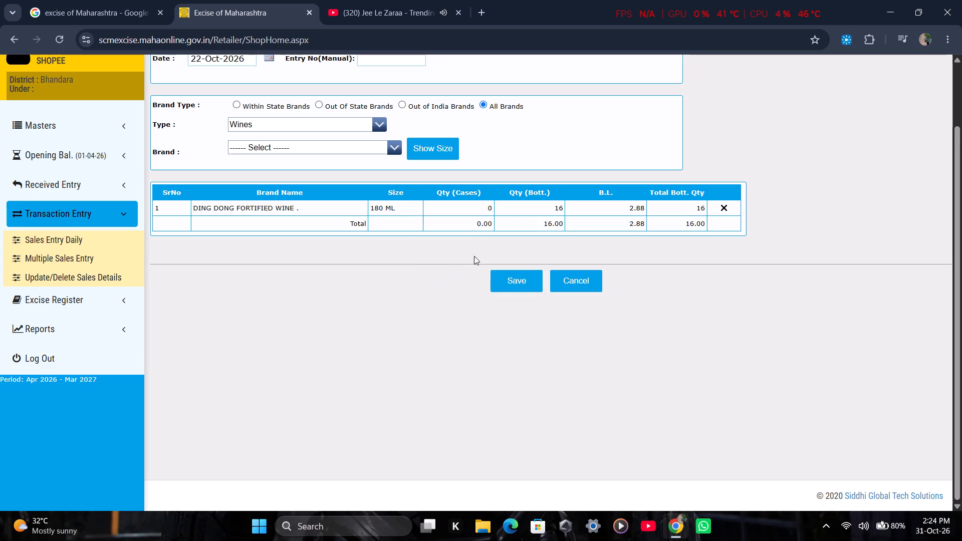
Add DYNAMITE XXX FORTIFIED WINE(GC) to the sales list with 1 bottle of 180 ML and 3 of 90 ML-(96).
scroll(469, 217, down, 2)
click(398, 143)
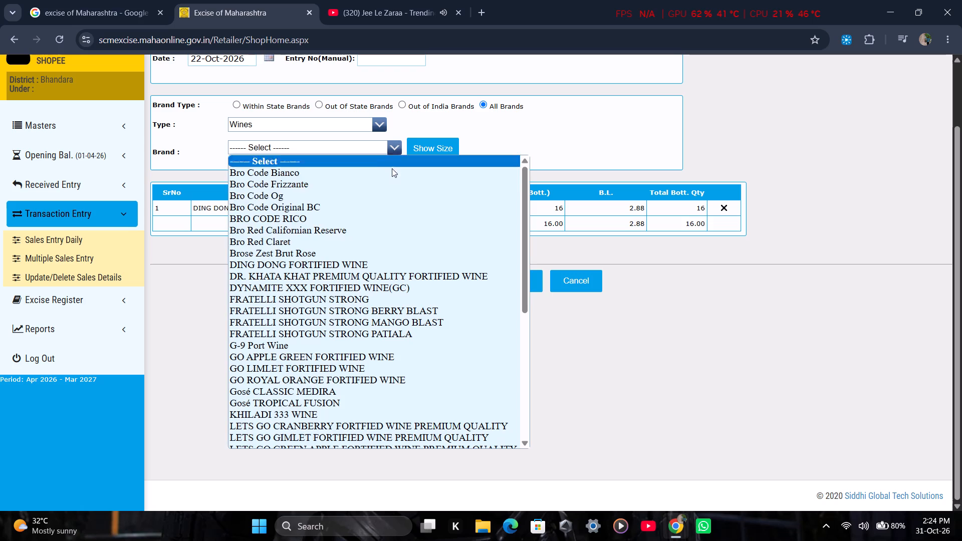
click(408, 283)
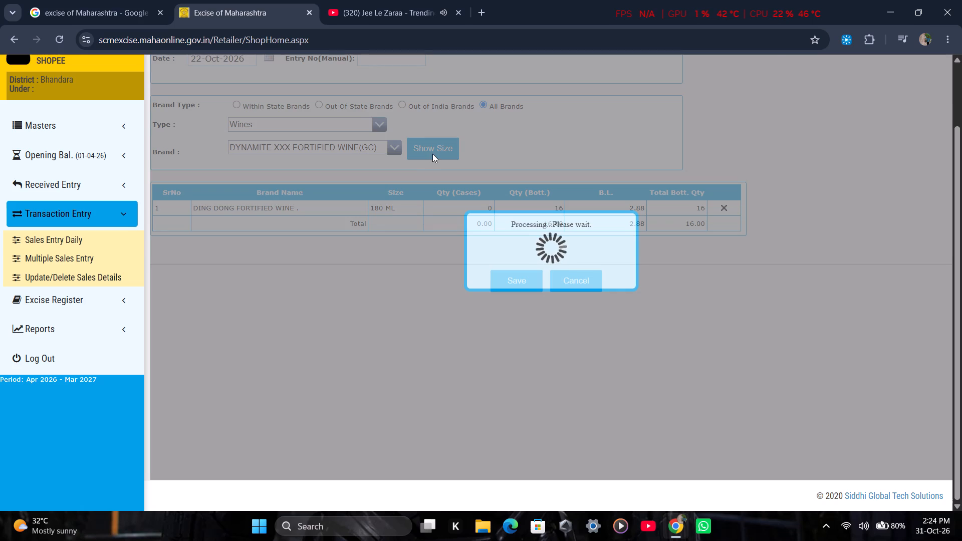
click(432, 154)
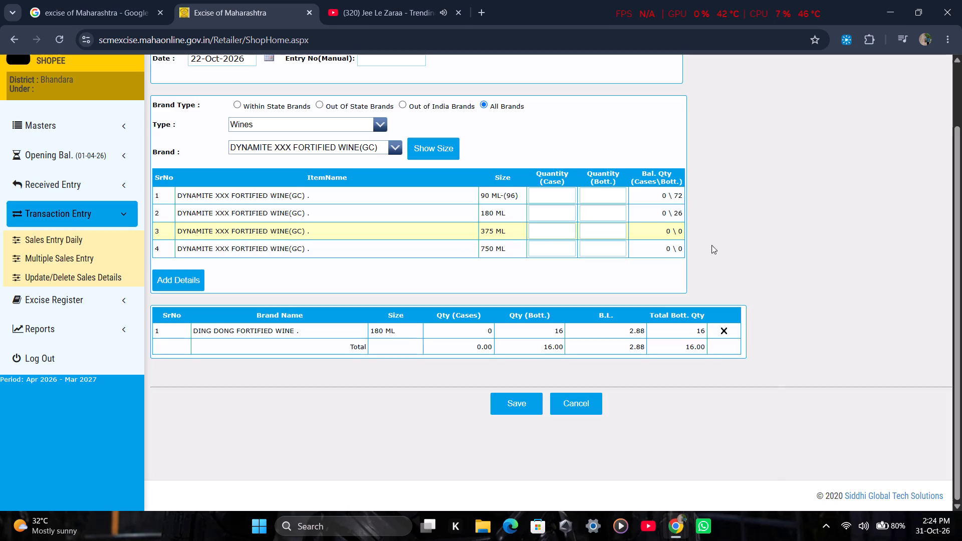
click(608, 217)
key(1)
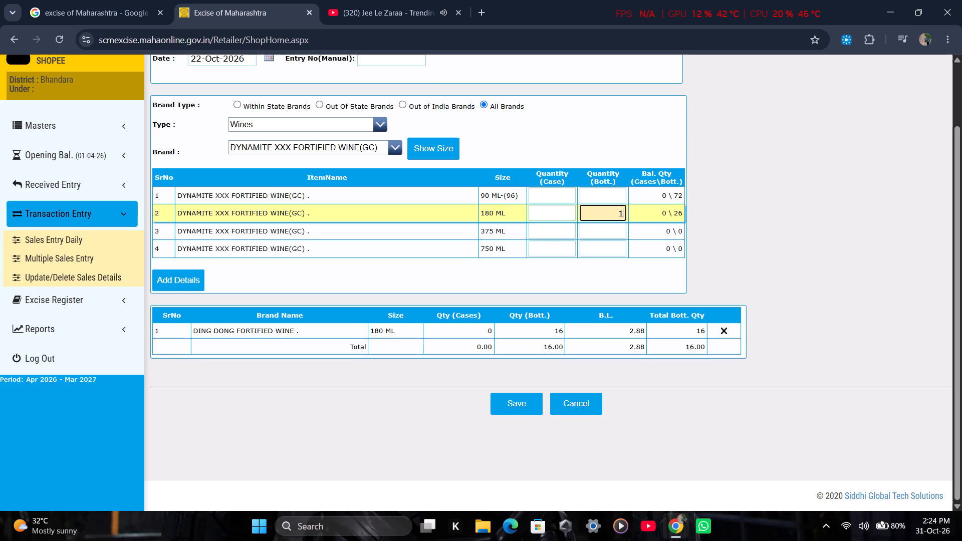
click(609, 198)
key(3)
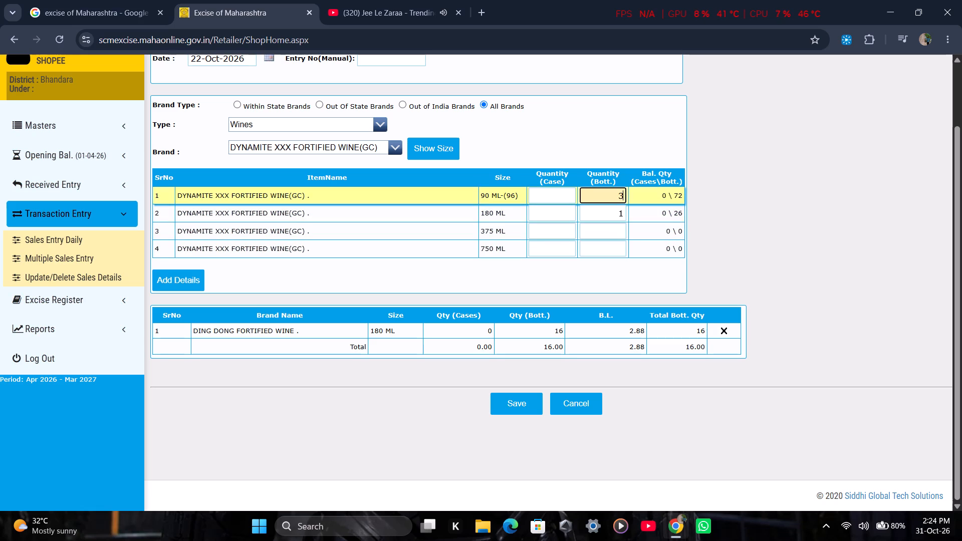
click(195, 287)
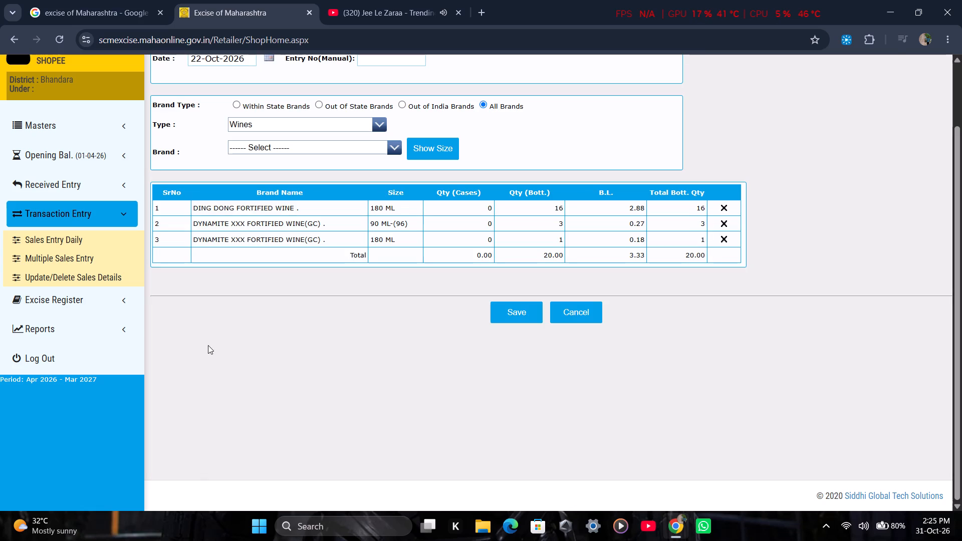
Add GO APPLE GREEN FORTIFIED WINE to the sales list with 10 bottles of 180 ML.
click(393, 146)
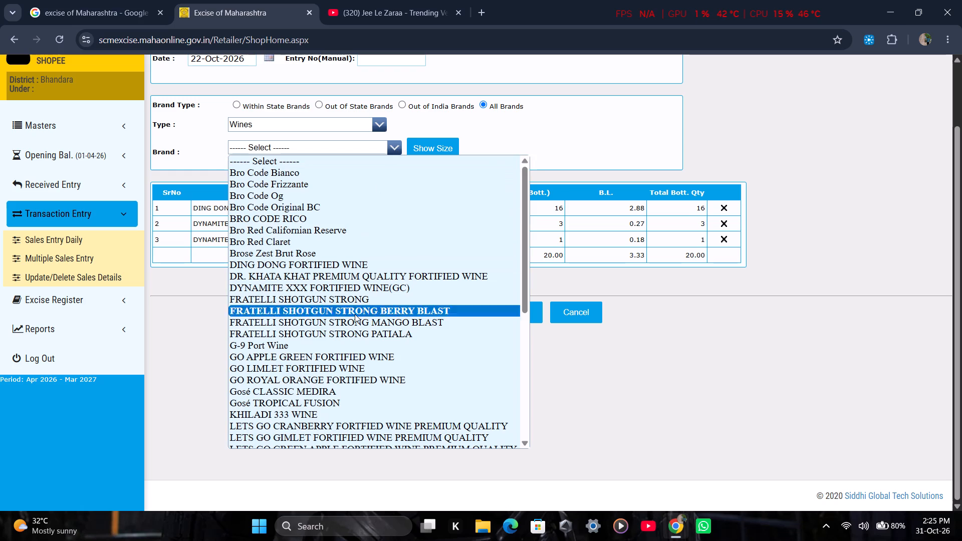
click(367, 353)
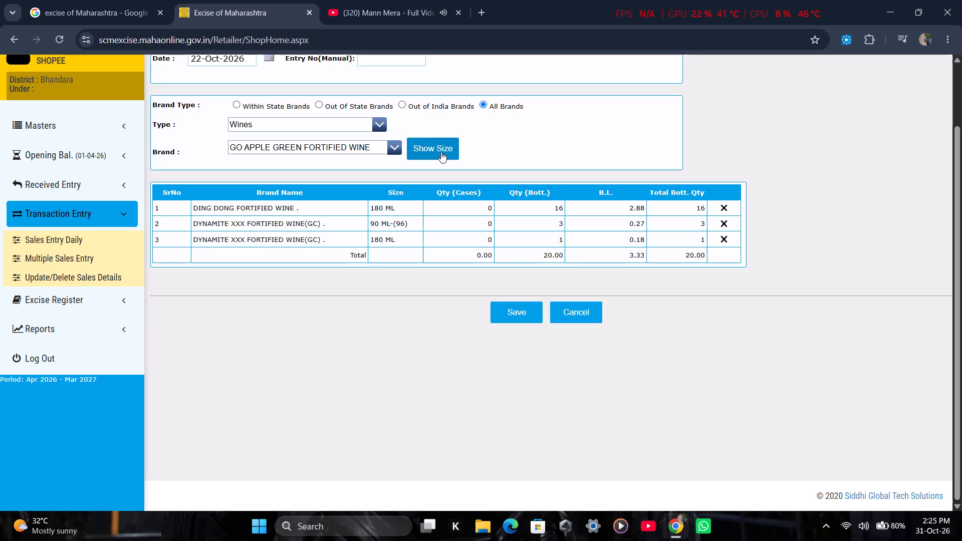
click(441, 152)
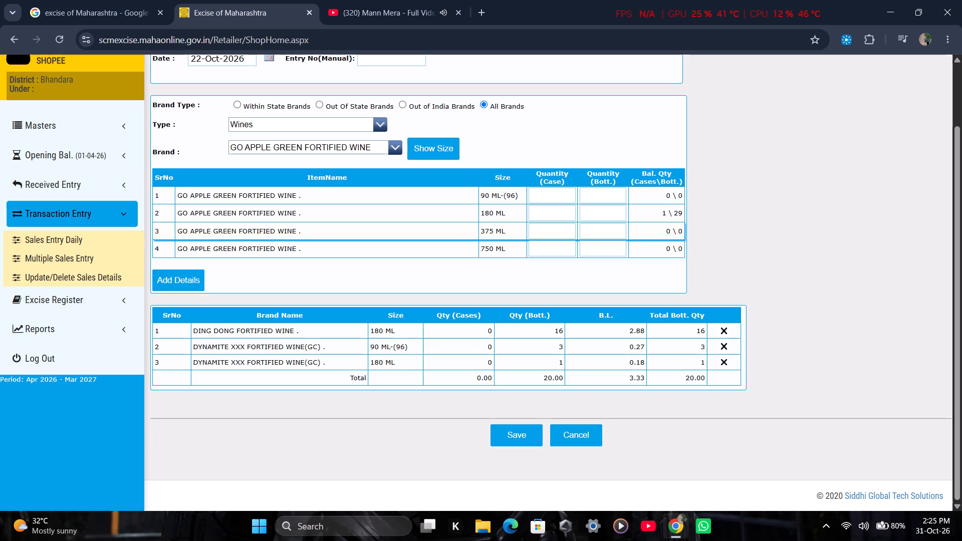
click(605, 213)
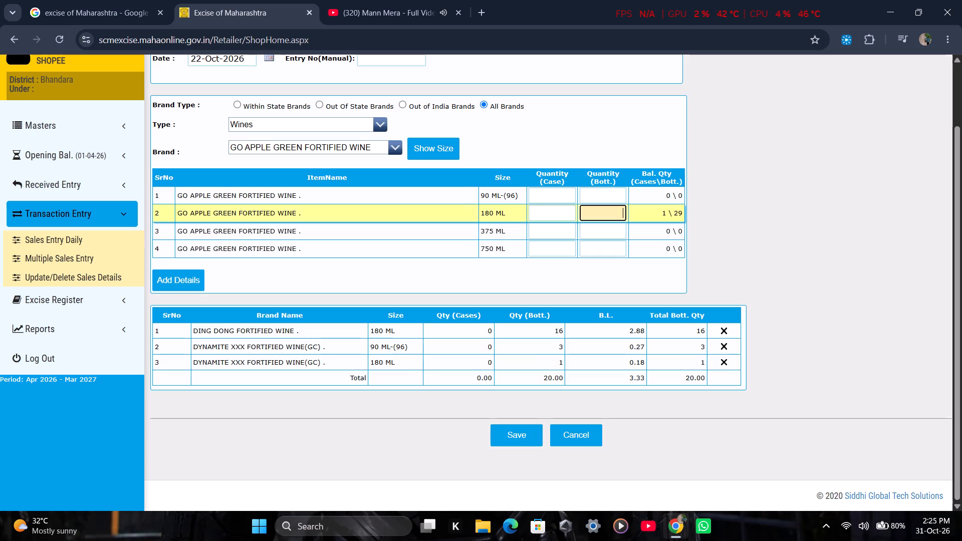
text(10)
click(191, 281)
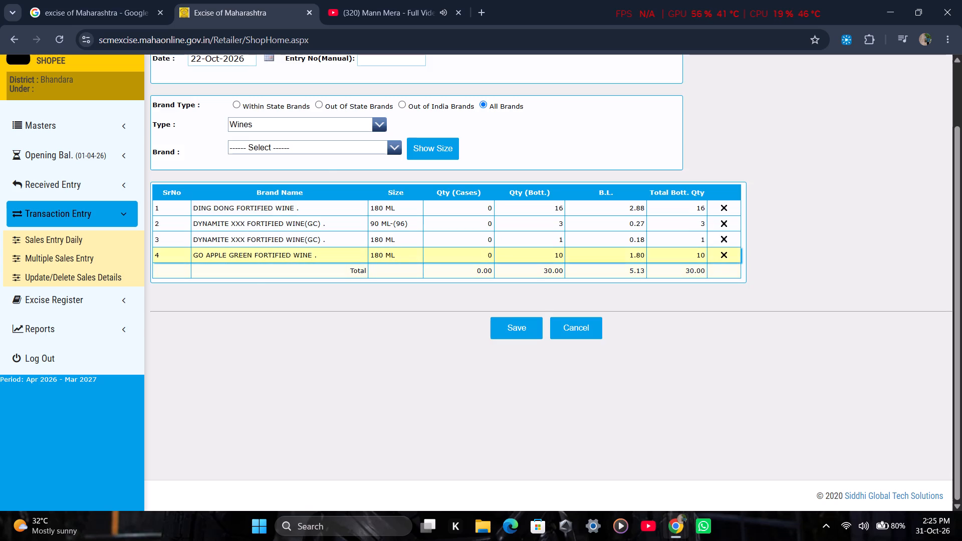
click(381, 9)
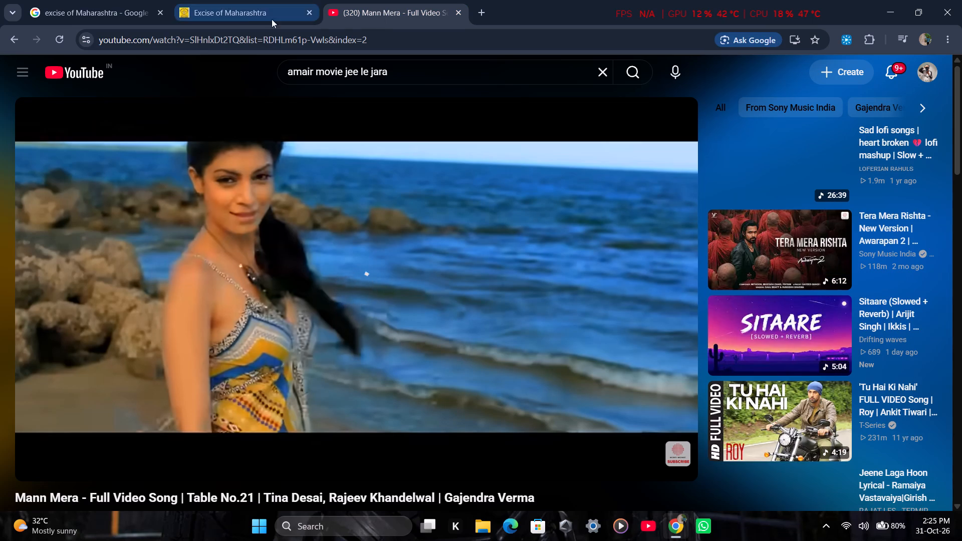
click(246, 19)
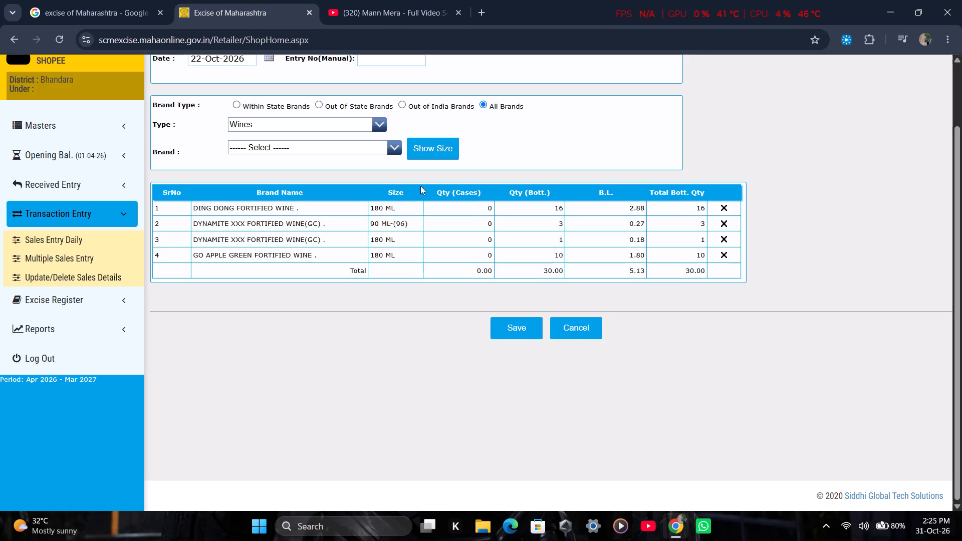
Add GO ROYAL ORANGE FORTIFIED WINE to the sales list with 4 bottles of 180 ML.
click(390, 144)
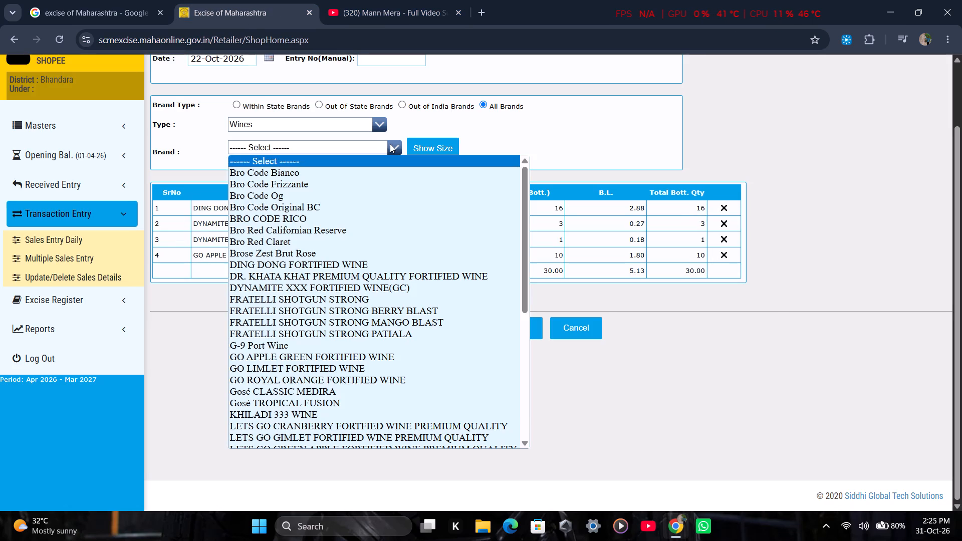
click(393, 378)
click(441, 149)
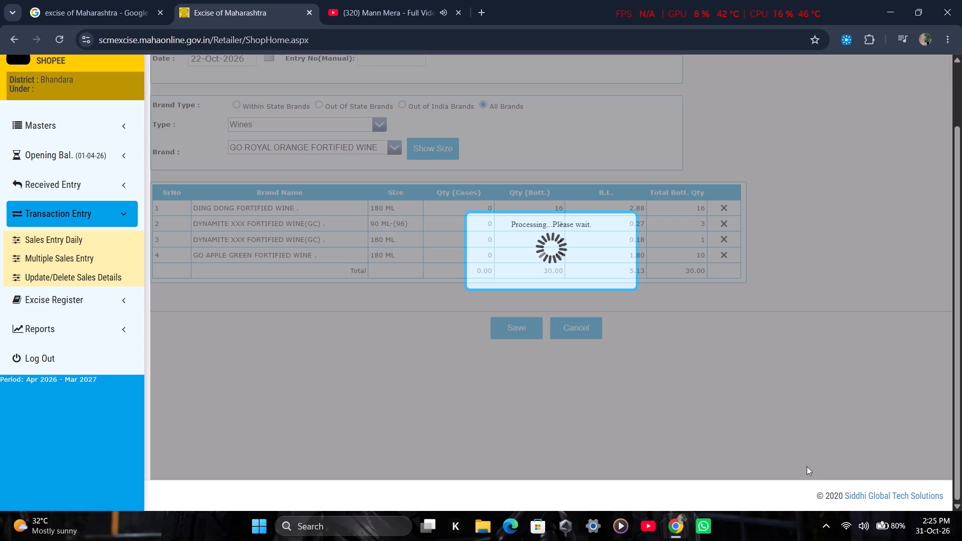
click(851, 528)
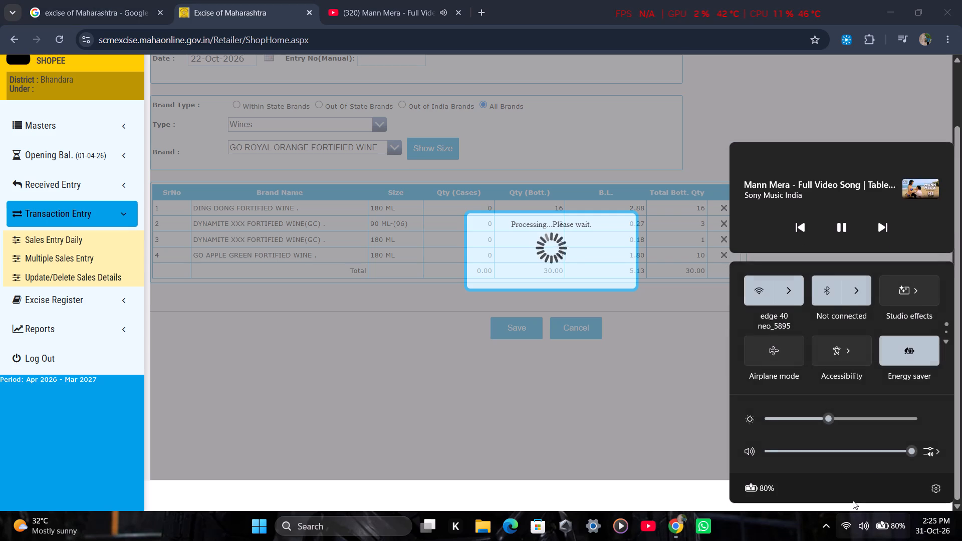
click(458, 445)
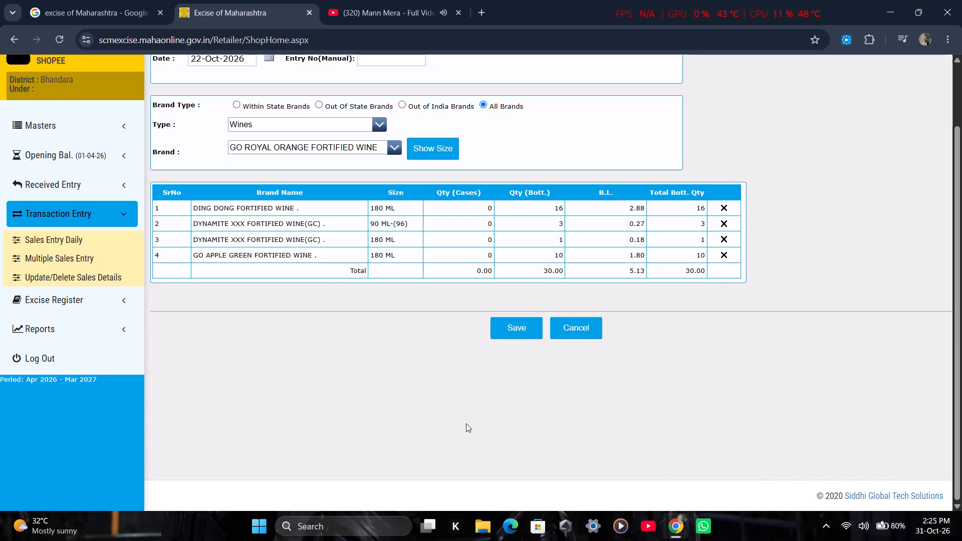
click(453, 147)
click(589, 204)
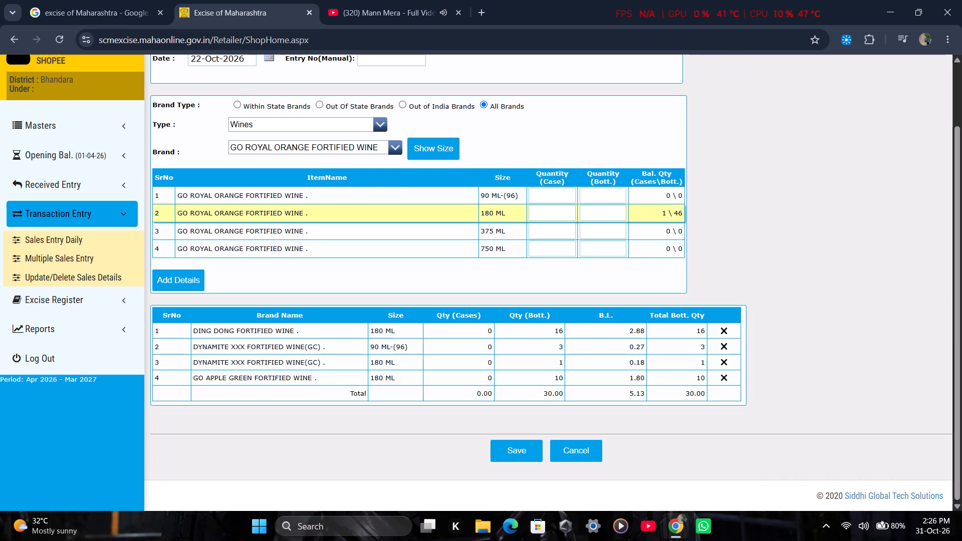
click(590, 215)
key(4)
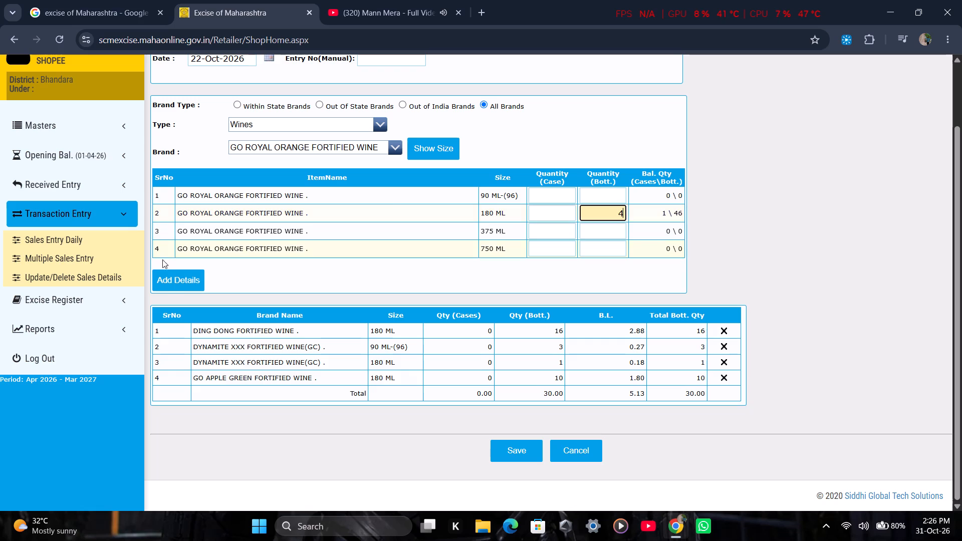
click(173, 286)
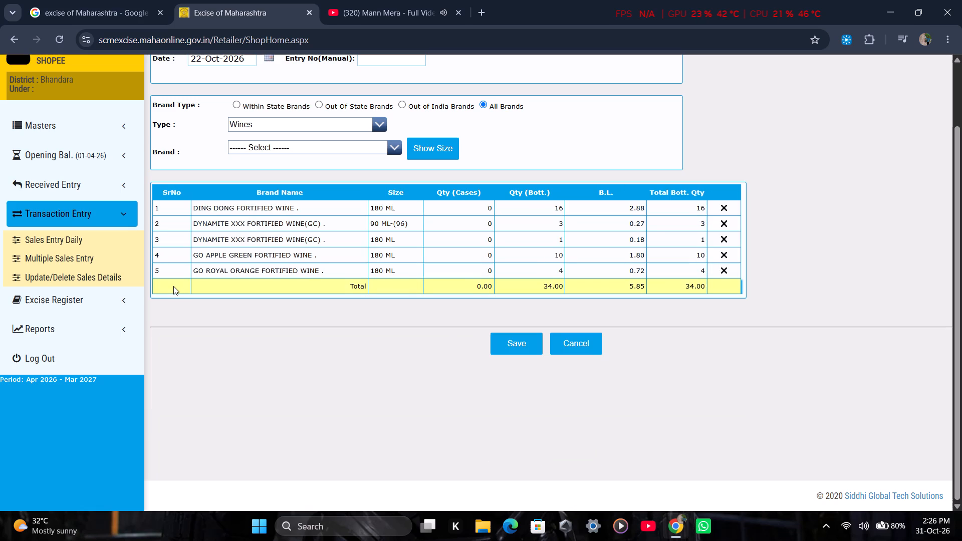
Add Gosé TROPICAL FUSION to the sales list with 13 bottles of 180 ML.
click(392, 147)
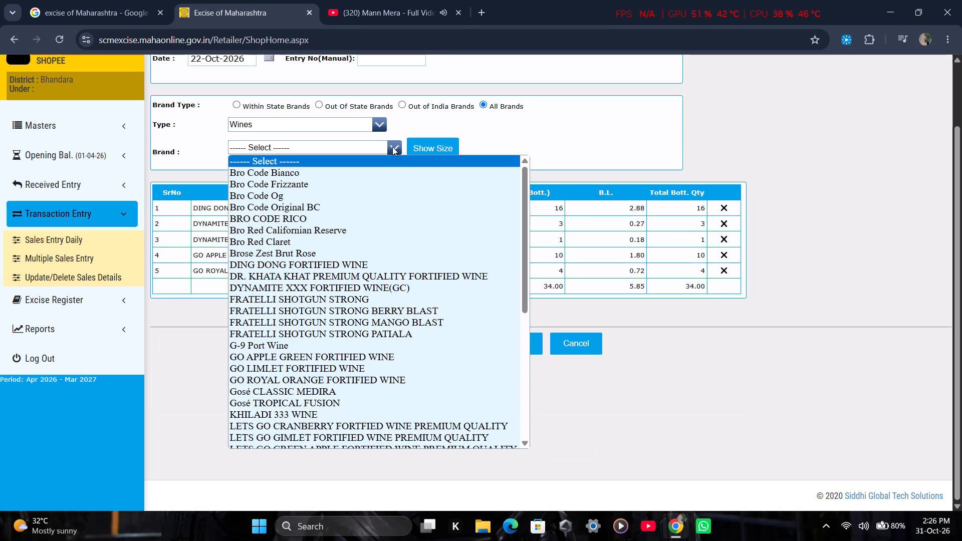
click(355, 400)
click(448, 154)
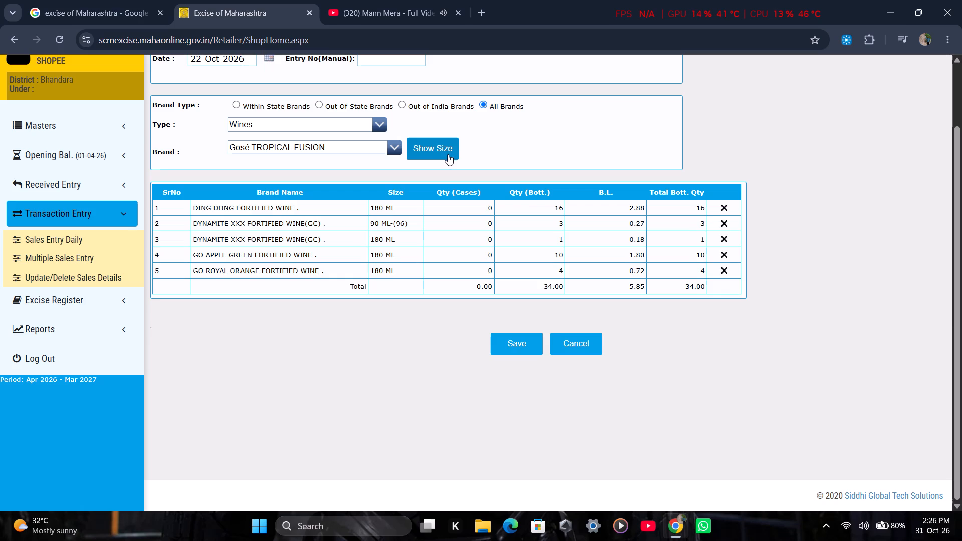
click(609, 195)
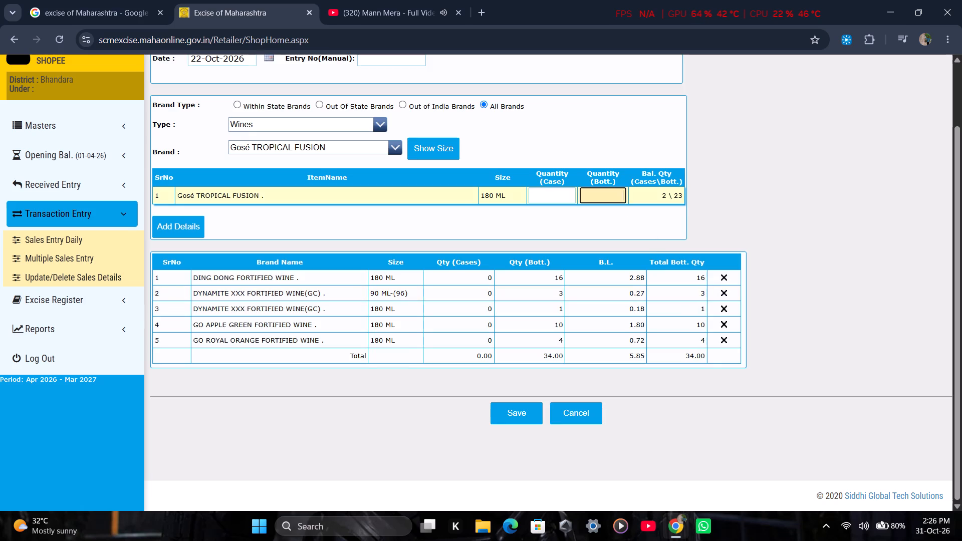
text(13)
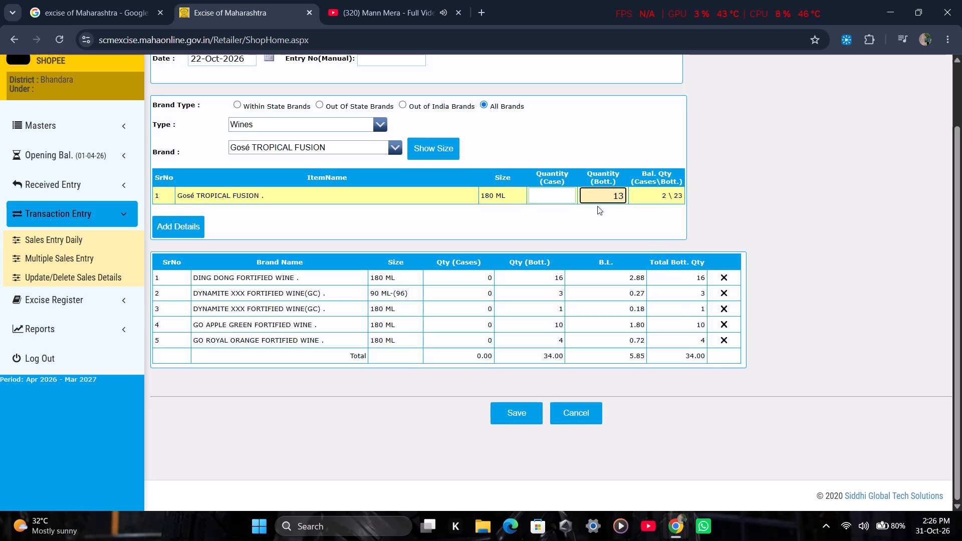
click(183, 217)
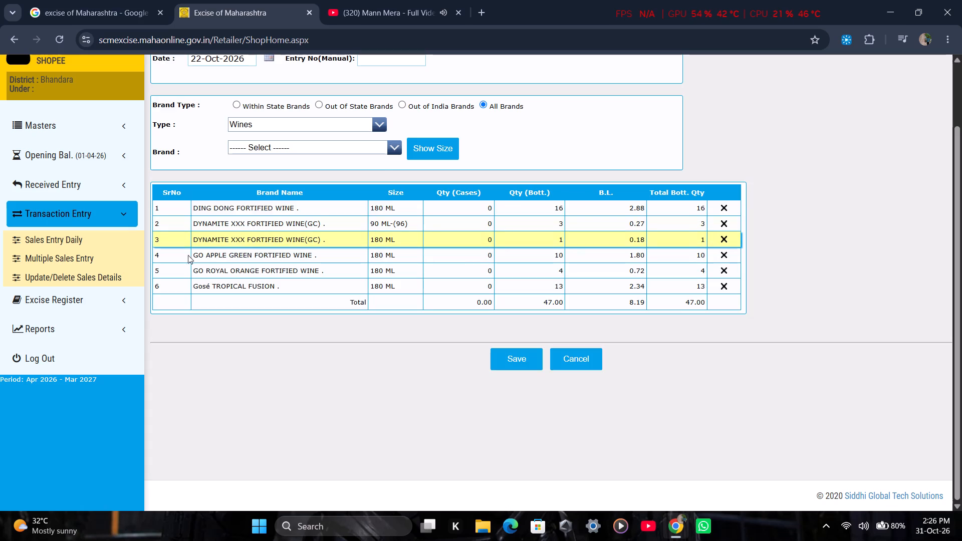
Add LETS GO JAMUN FORTIFIED WINE PREMIUM QUALITY to the sales list with 4 bottles of 180 ML (Pet).
scroll(229, 278, down, 1)
click(396, 148)
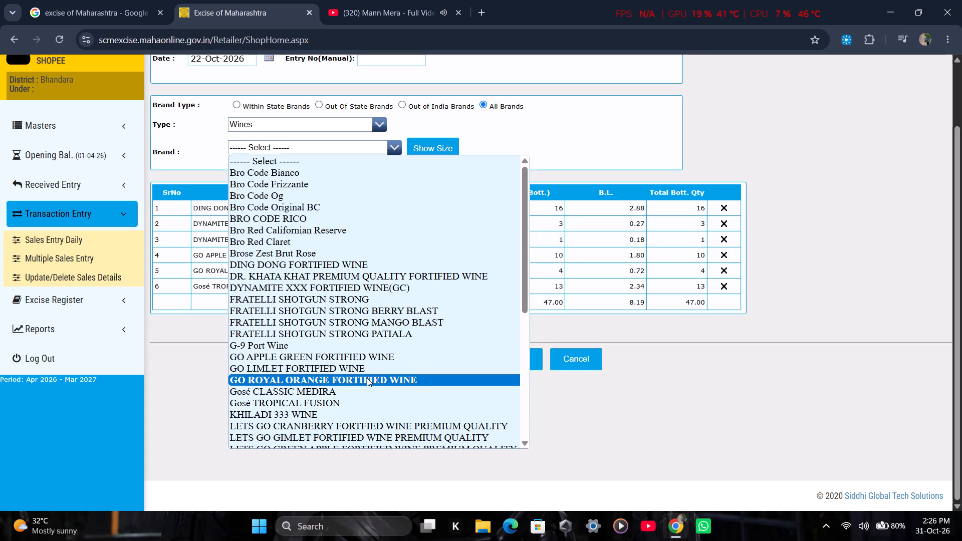
scroll(367, 379, down, 5)
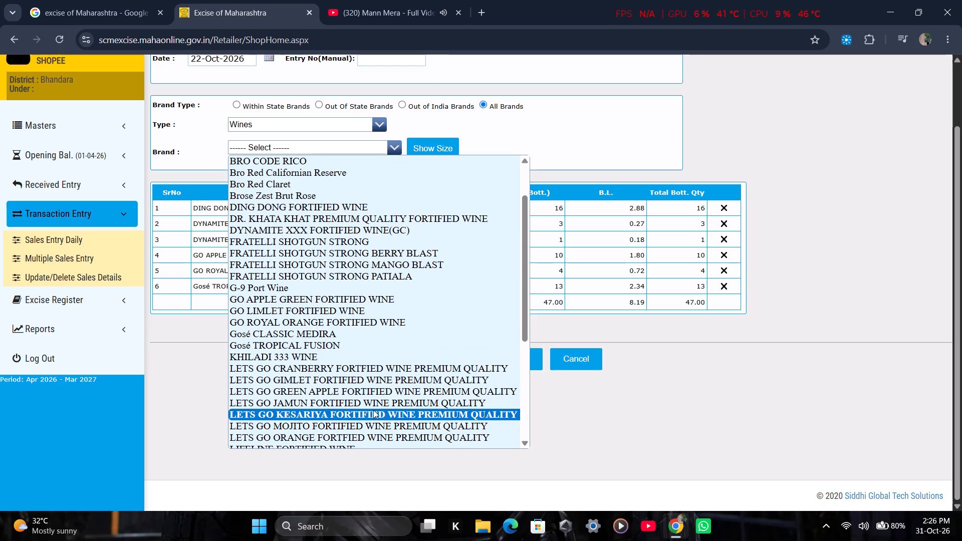
click(373, 399)
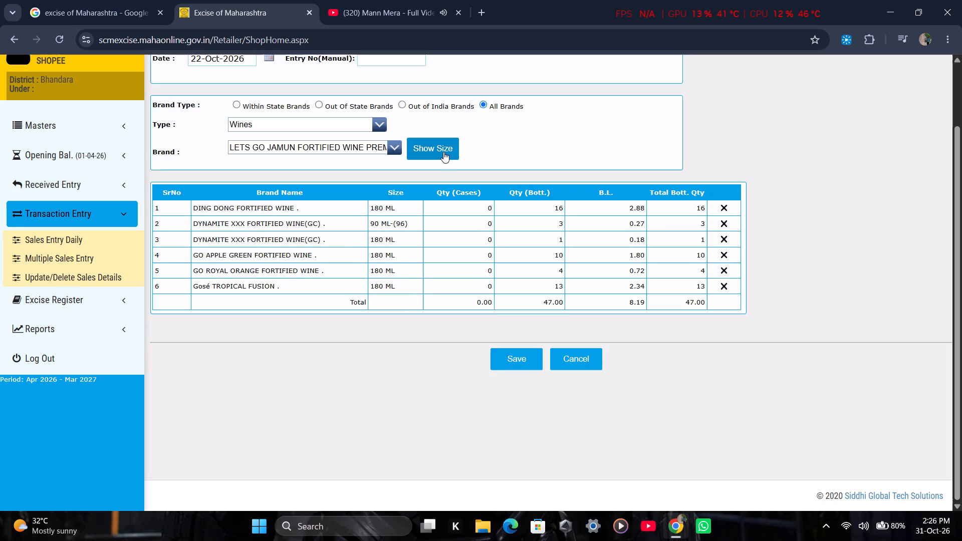
click(443, 152)
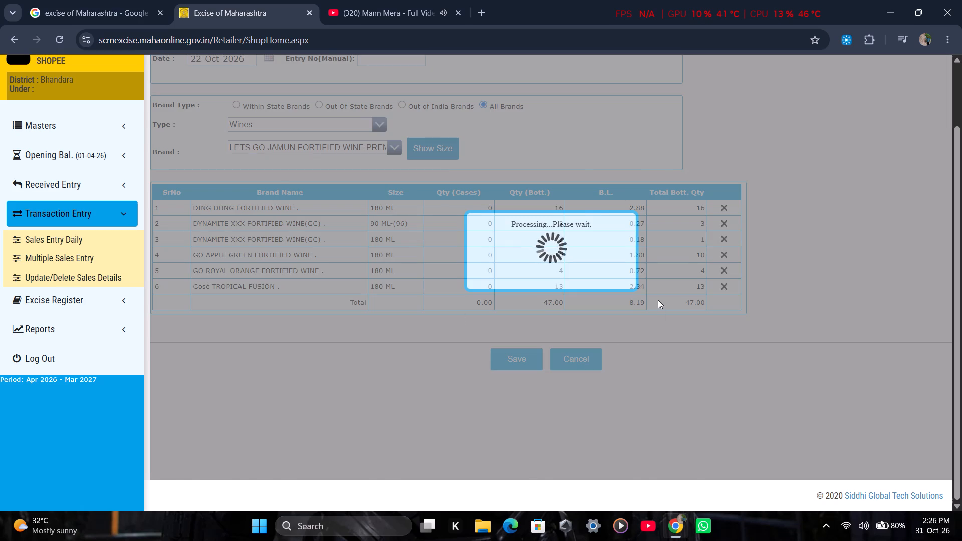
click(612, 212)
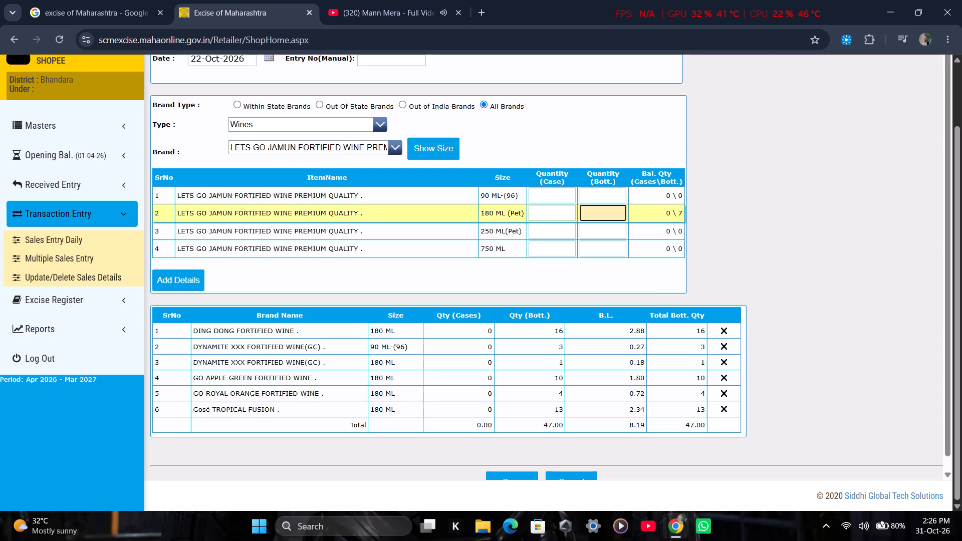
key(4)
click(176, 283)
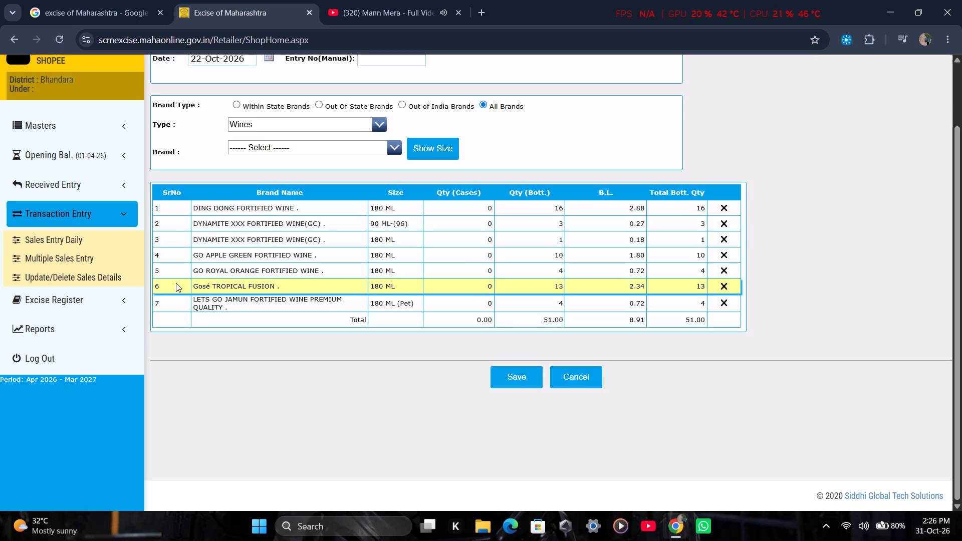
Add LIFELINE FORTIFIED WINE to the sales list with 1 bottle of 180 ML.
click(390, 144)
scroll(393, 290, down, 9)
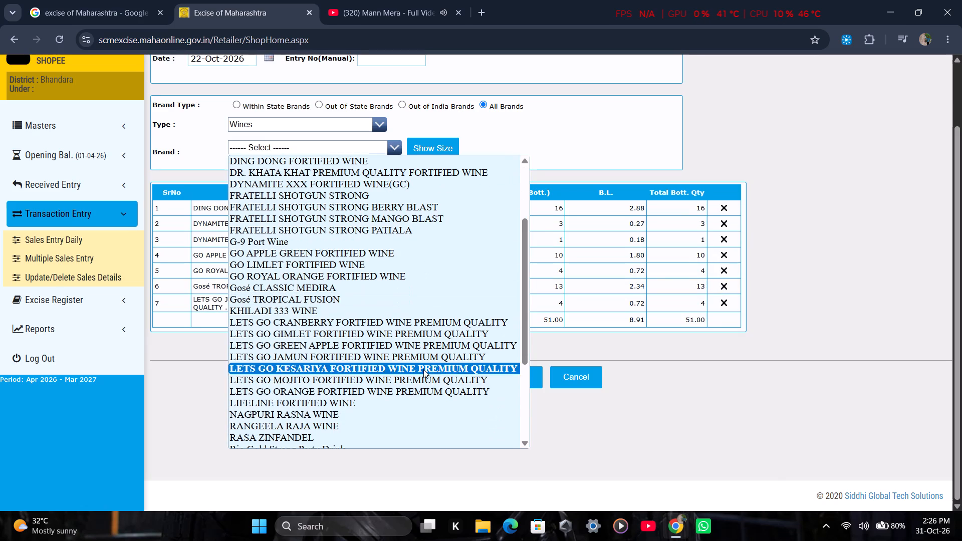
click(434, 399)
click(440, 143)
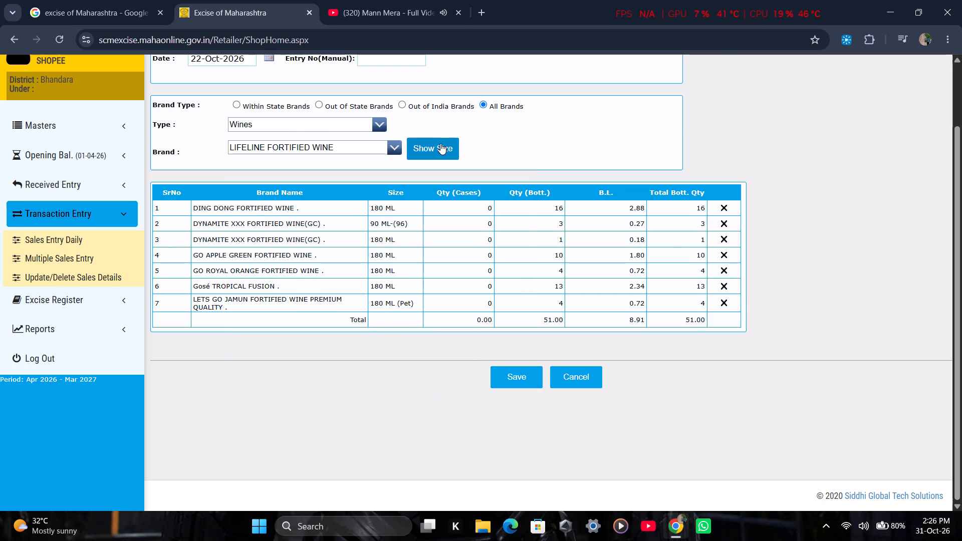
click(612, 212)
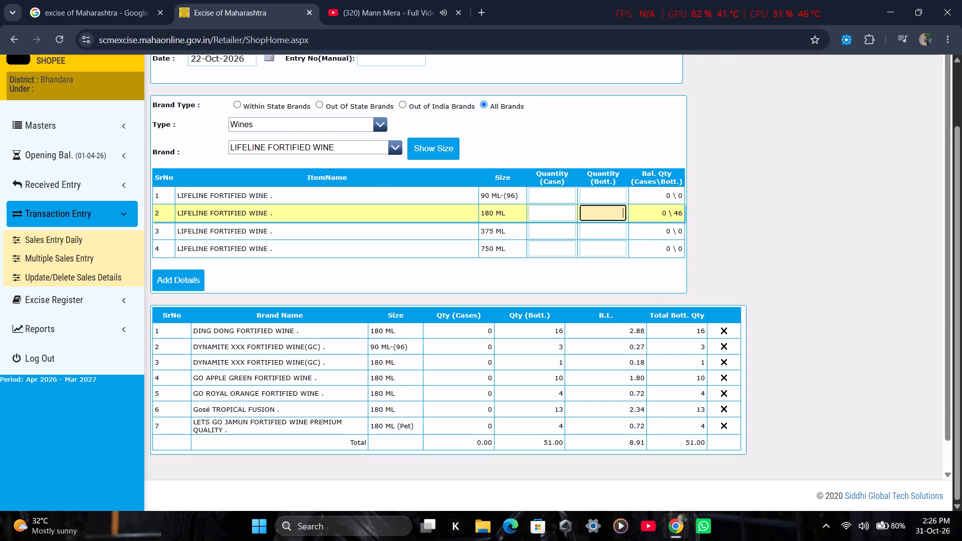
key(1)
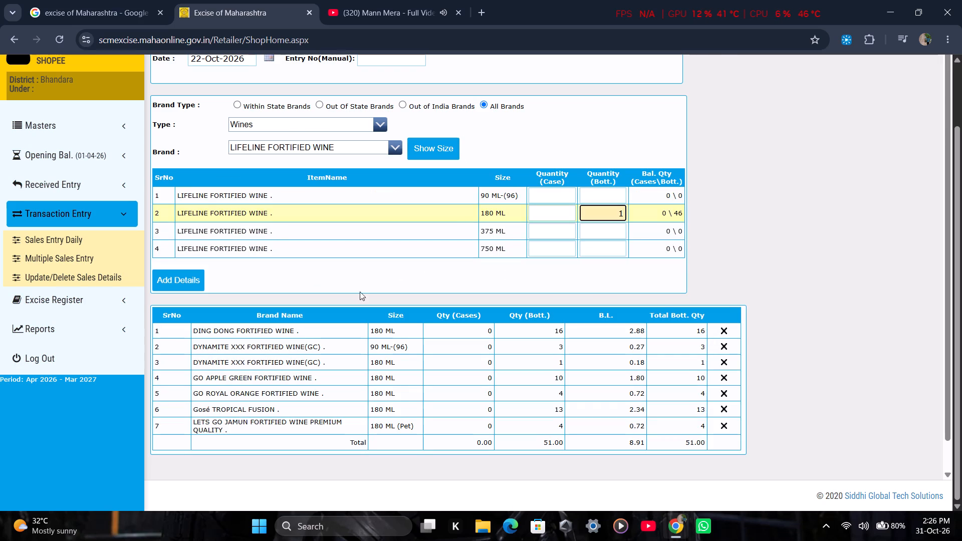
click(176, 280)
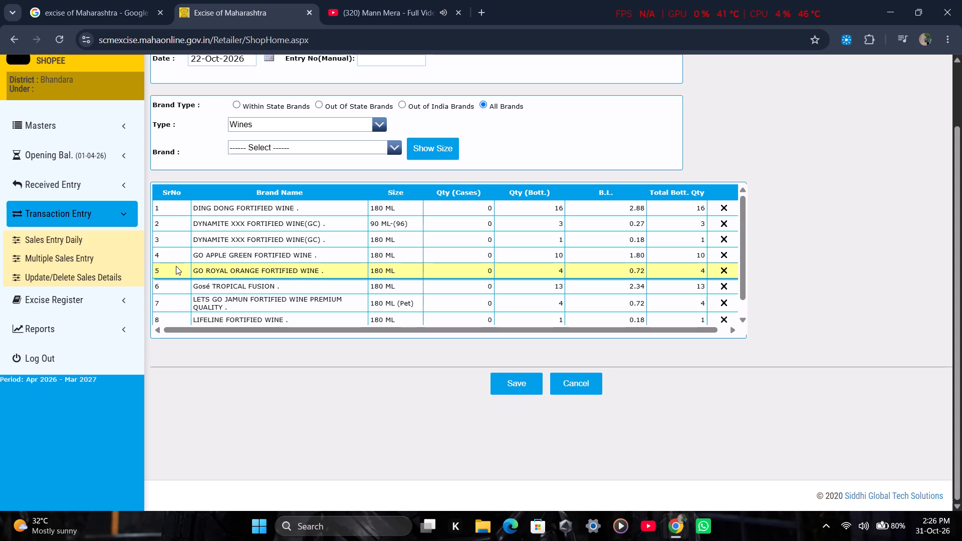
Add SAMSON XXX PREMIUM QUALITY FORTIFIED WINE to the sales list with 3 bottles of 180 ML.
scroll(252, 256, down, 7)
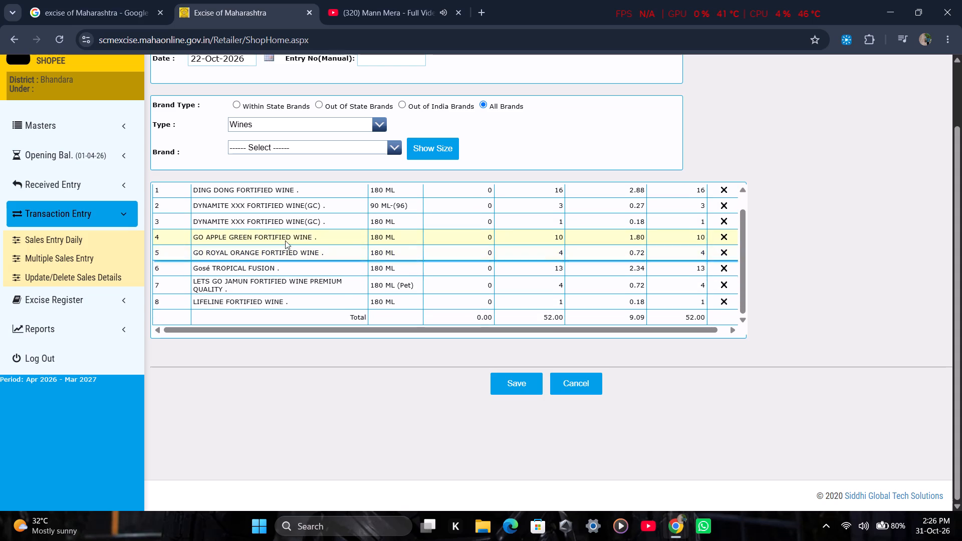
click(397, 146)
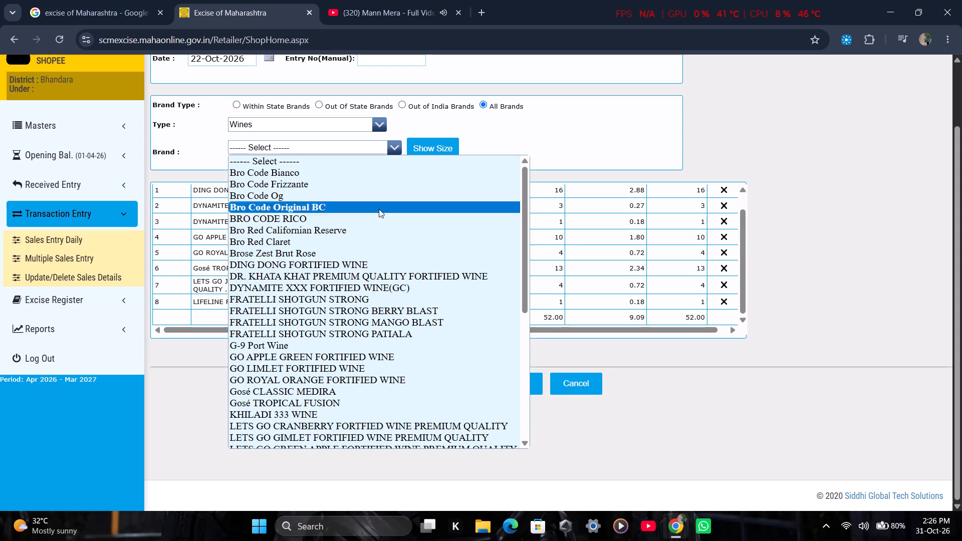
scroll(372, 321, down, 12)
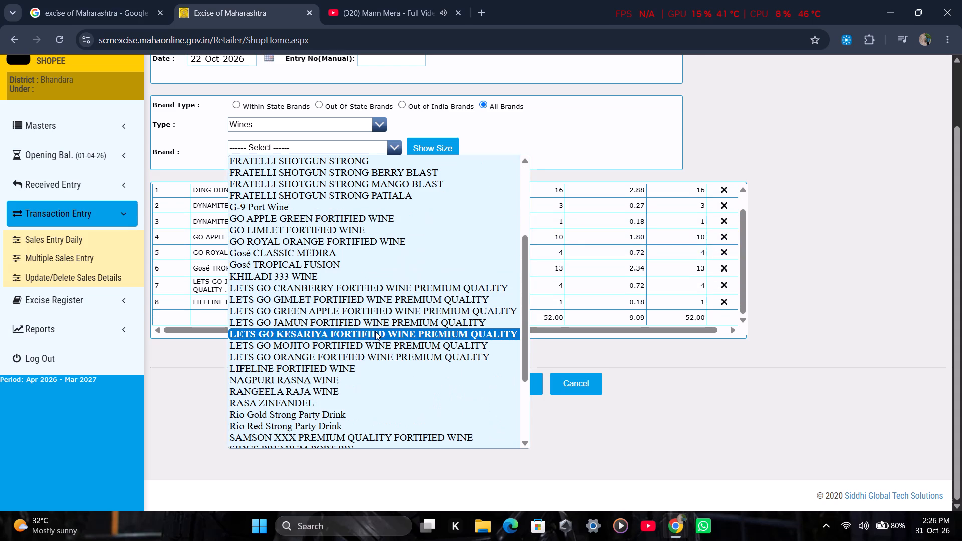
scroll(378, 347, down, 4)
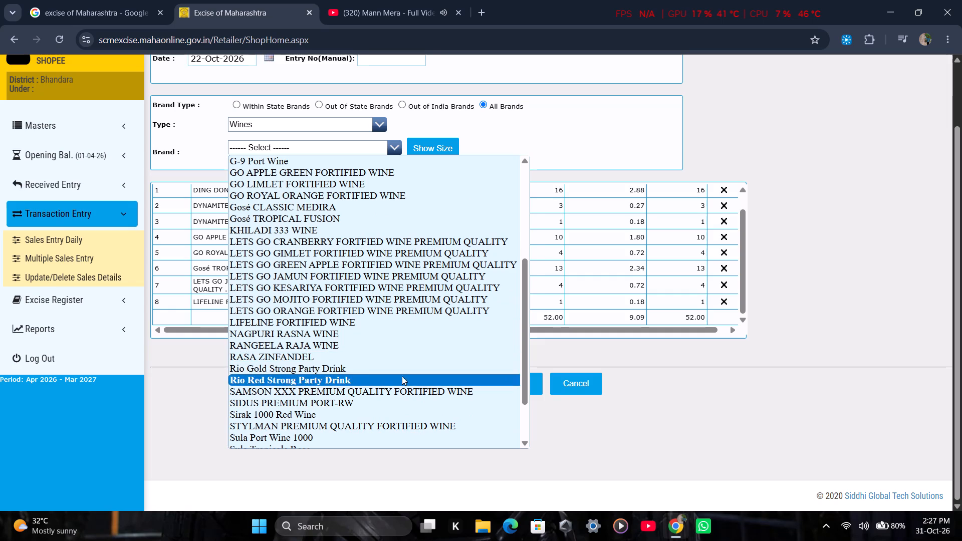
click(406, 389)
click(439, 149)
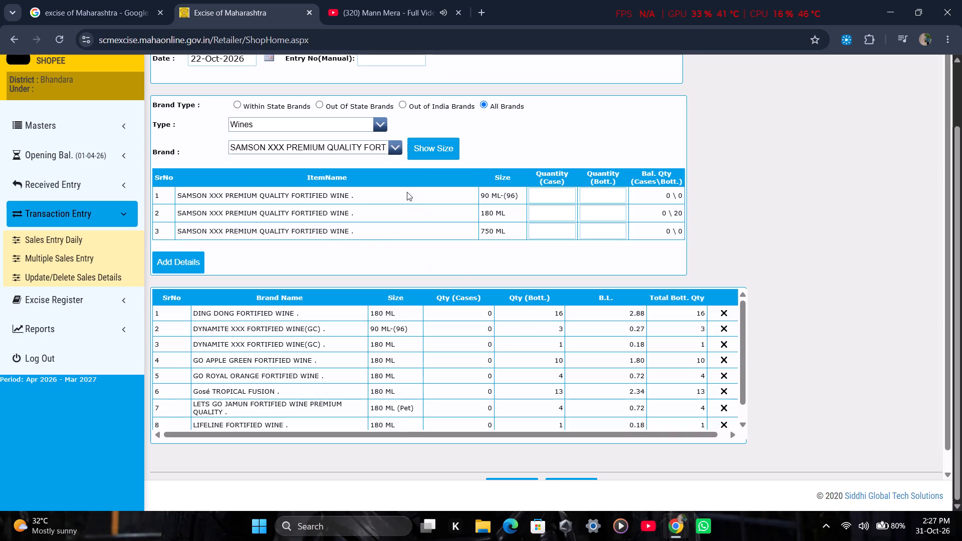
click(590, 218)
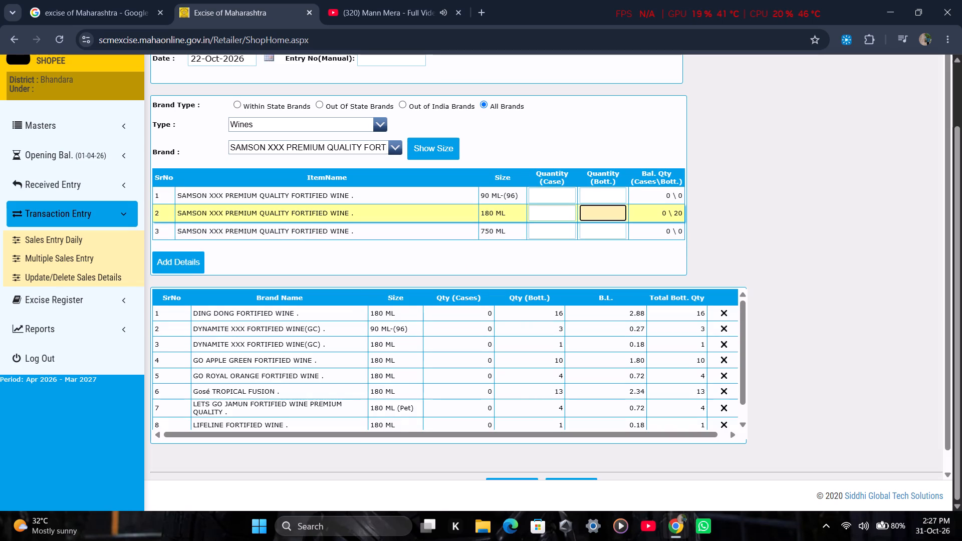
key(3)
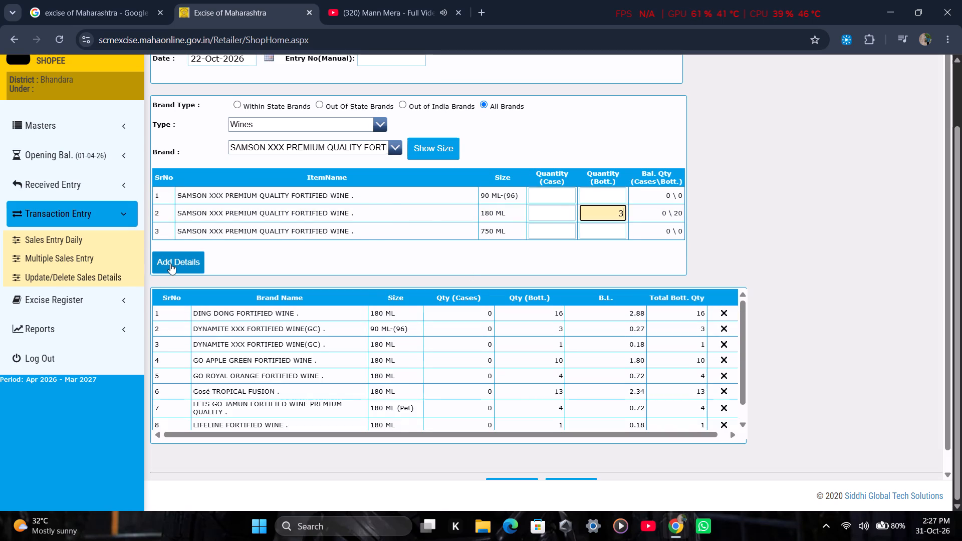
click(171, 263)
Under the Fermented Beer type, add Budweiser Magnum Super Premium Beer with 5 bottles of 650 ML and 17 of 500 ML (CAN).
scroll(277, 246, down, 8)
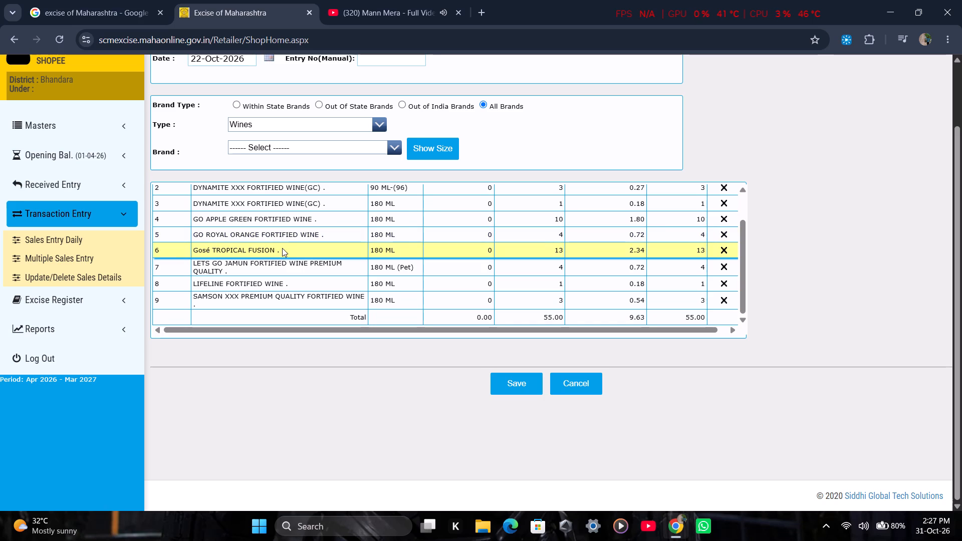
scroll(286, 239, down, 6)
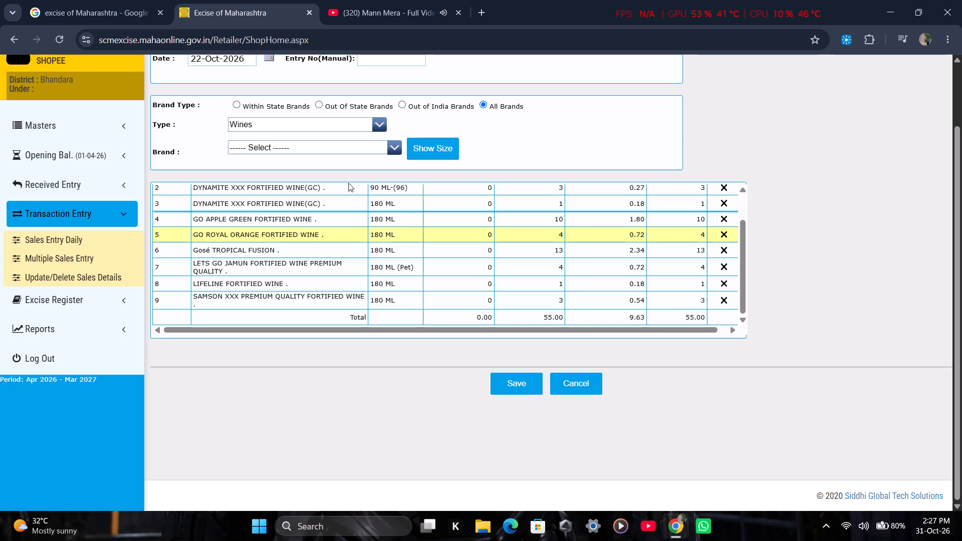
click(379, 124)
click(378, 148)
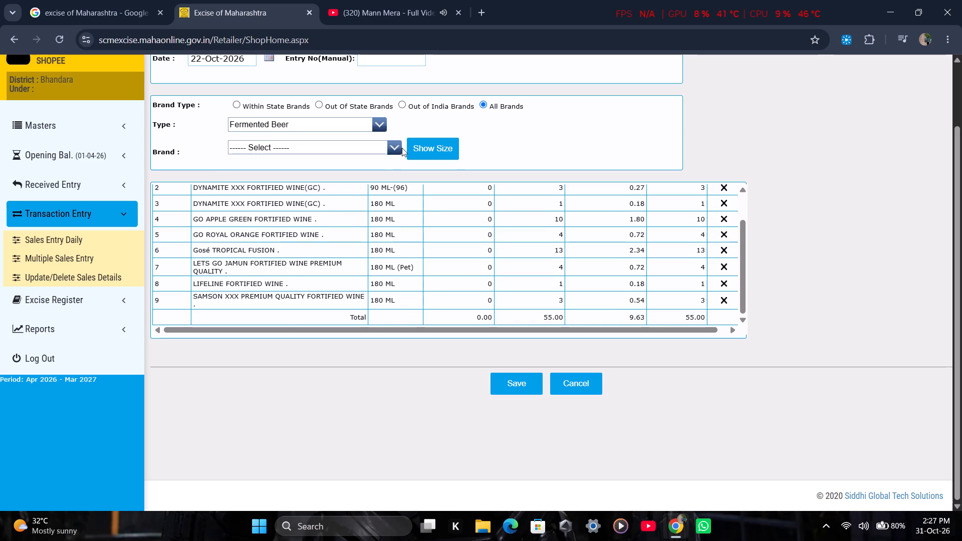
click(397, 149)
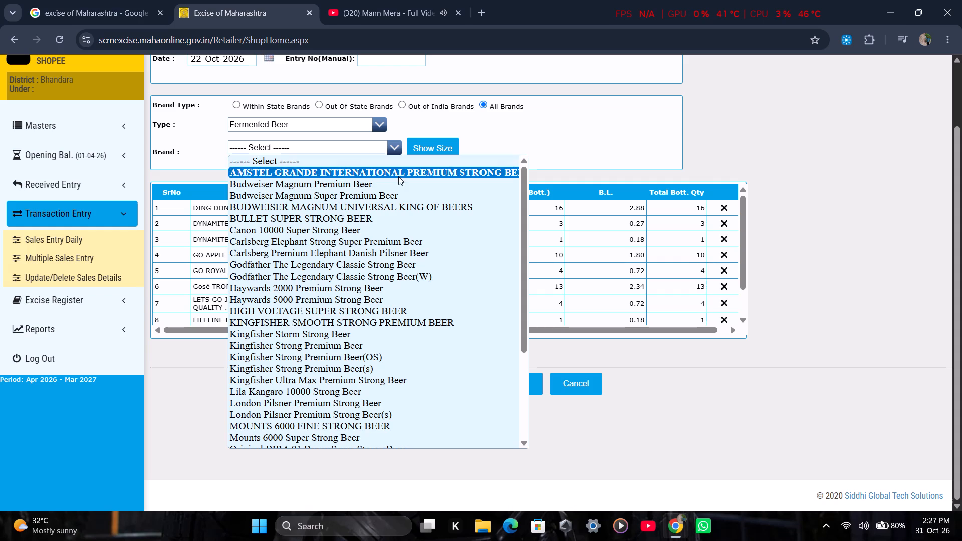
click(402, 196)
click(420, 140)
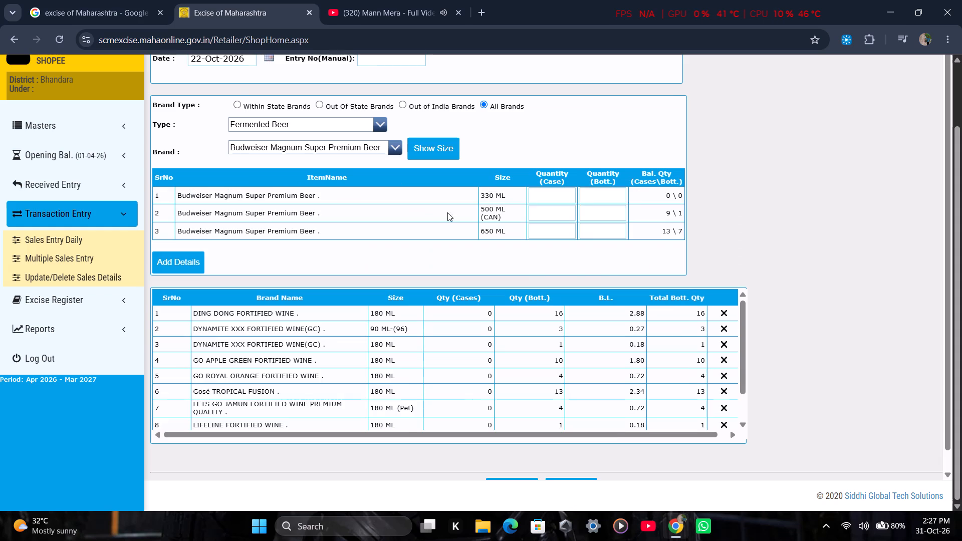
click(614, 235)
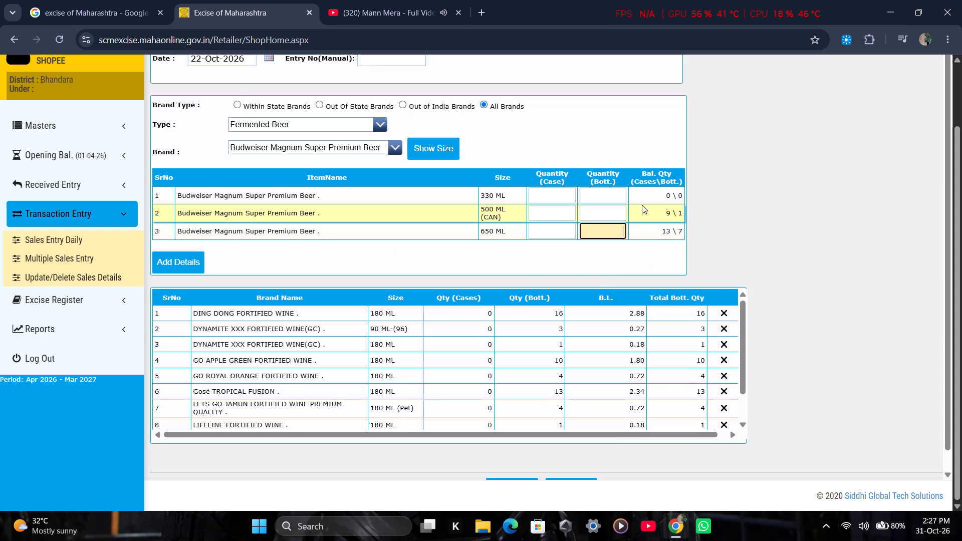
key(5)
click(610, 214)
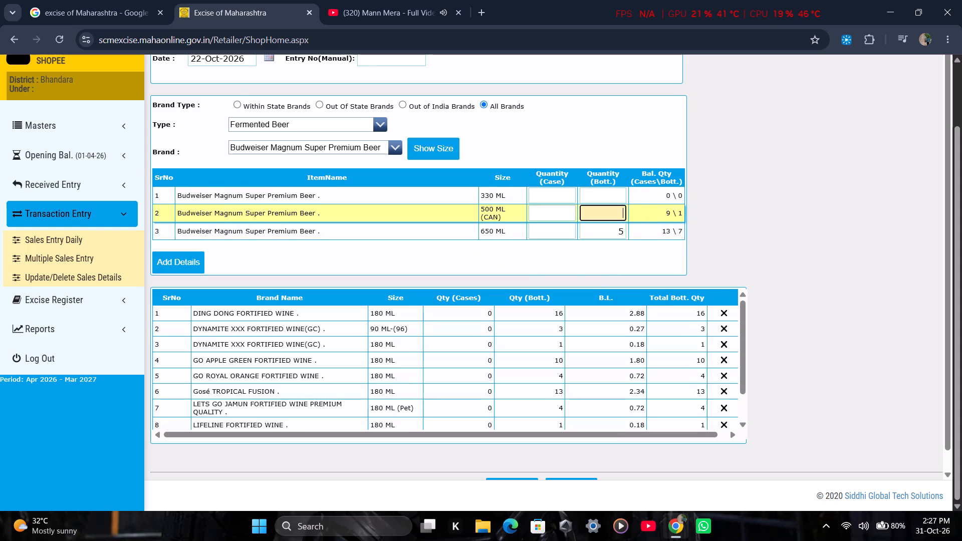
text(17)
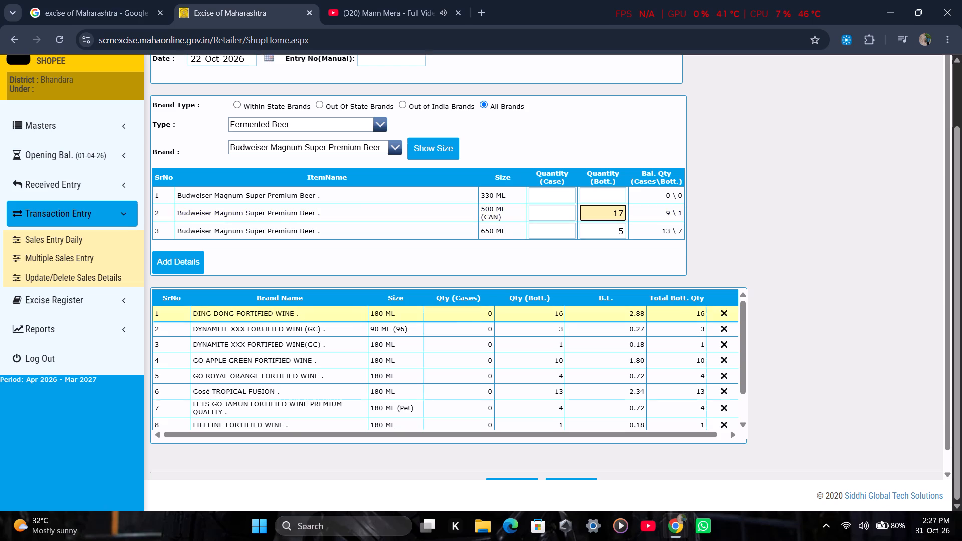
click(174, 265)
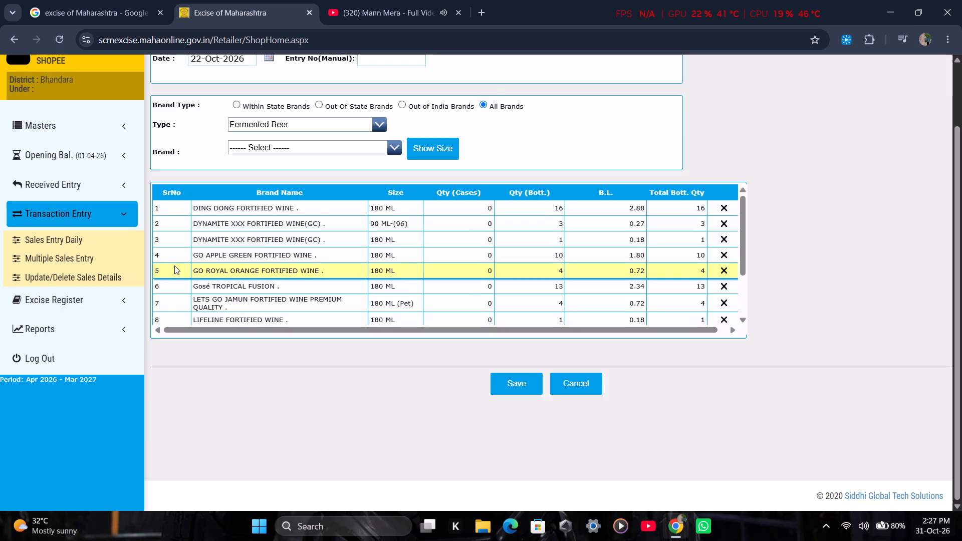
Add BULLET SUPER STRONG BEER to the sales list with 6 bottles of 650 ML.
scroll(279, 217, down, 7)
click(394, 149)
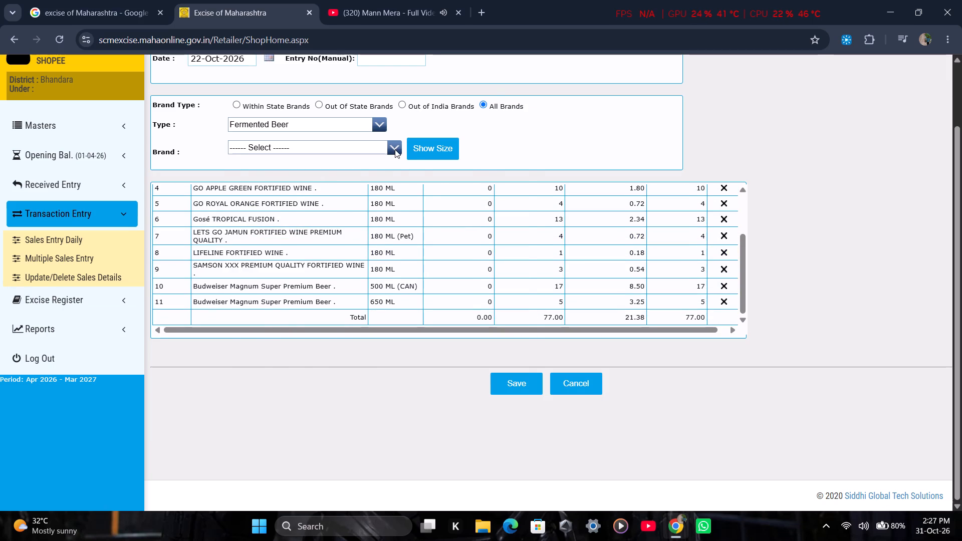
click(414, 215)
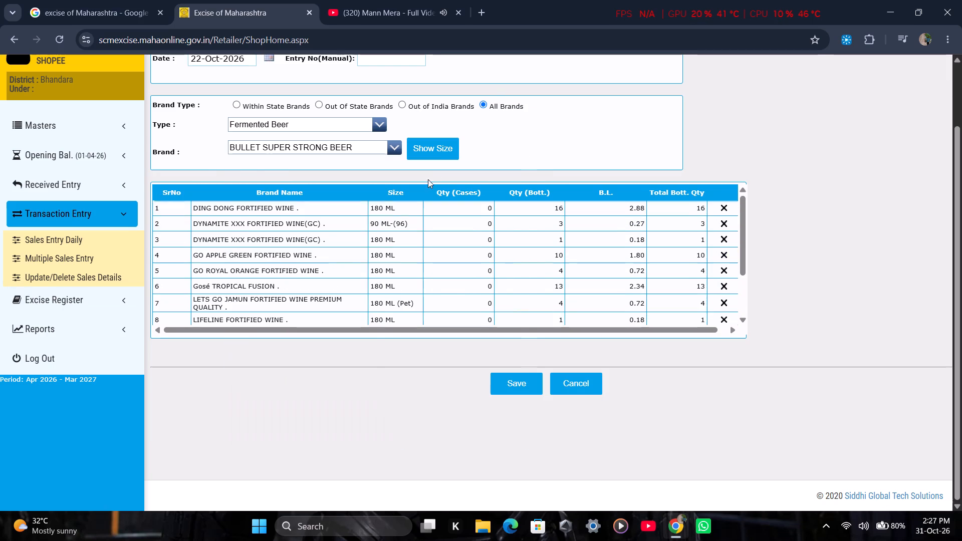
click(436, 143)
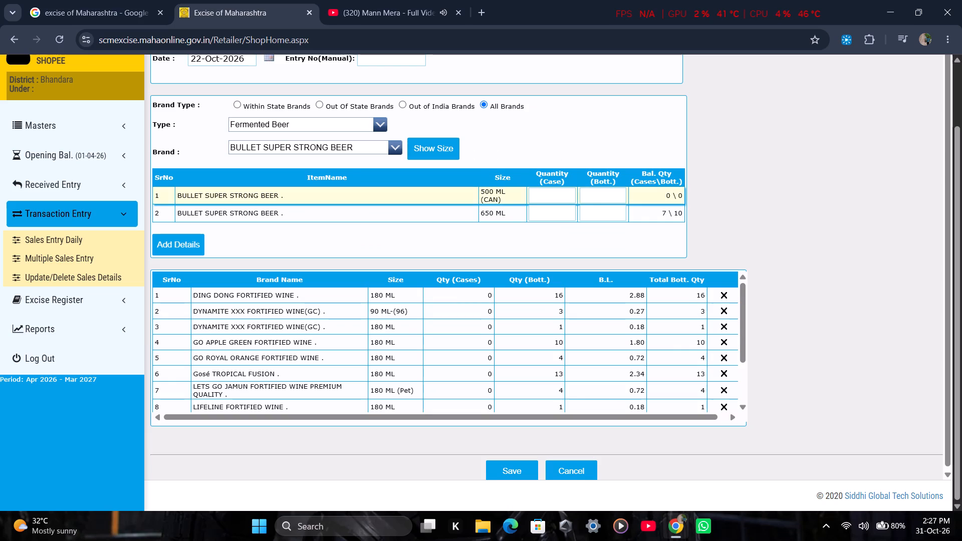
click(600, 211)
key(6)
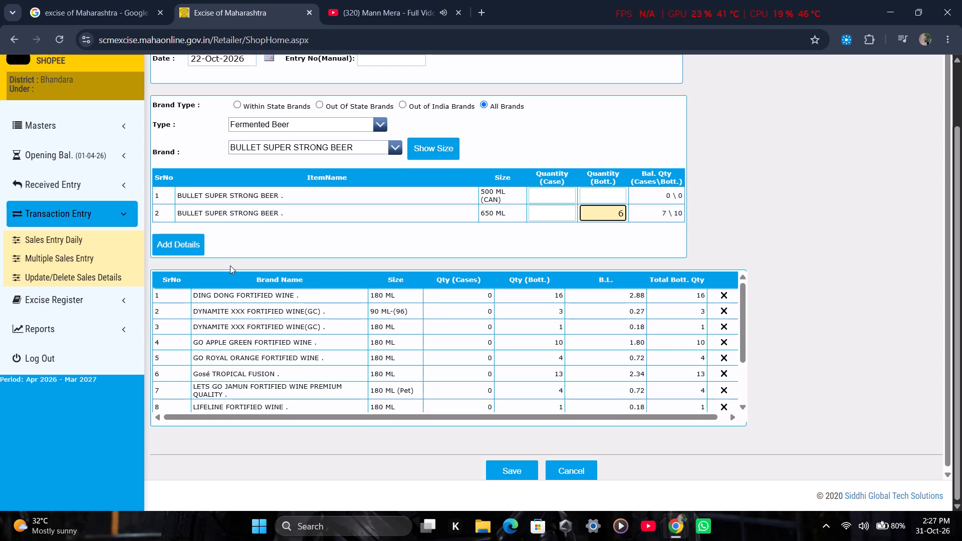
click(199, 240)
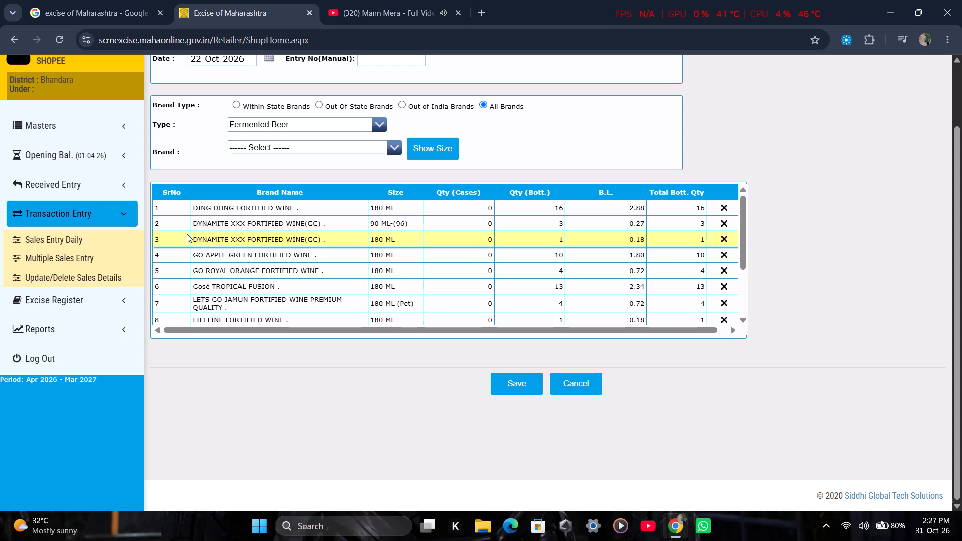
Add Carlsberg Elephant Strong Super Premium Beer to the sales list with 12 bottles of 500 ML (CAN).
scroll(304, 258, down, 7)
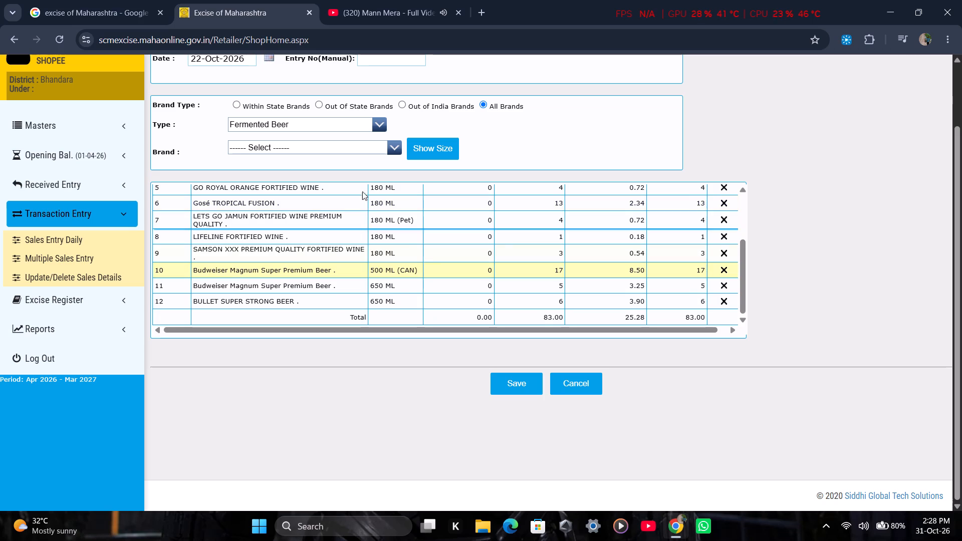
click(396, 151)
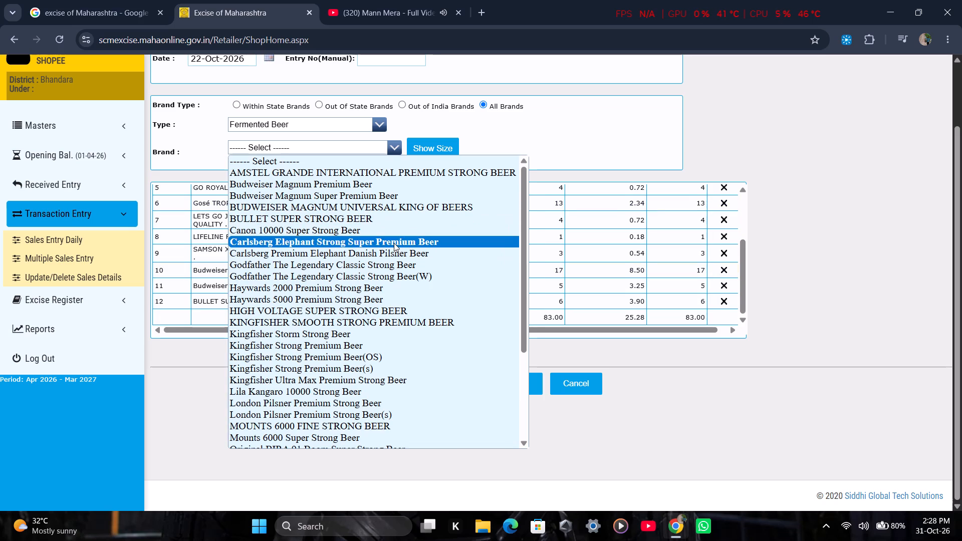
click(394, 243)
click(418, 148)
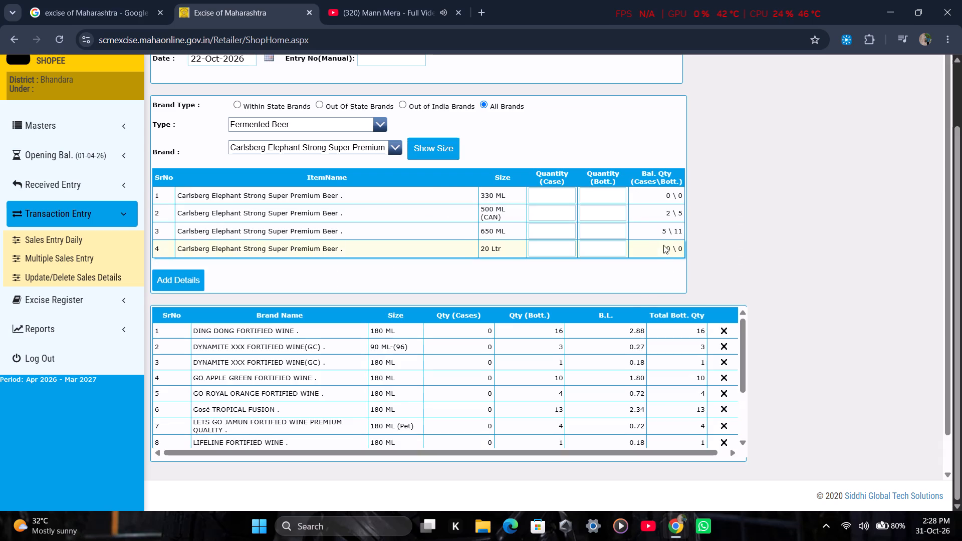
click(596, 213)
text(12)
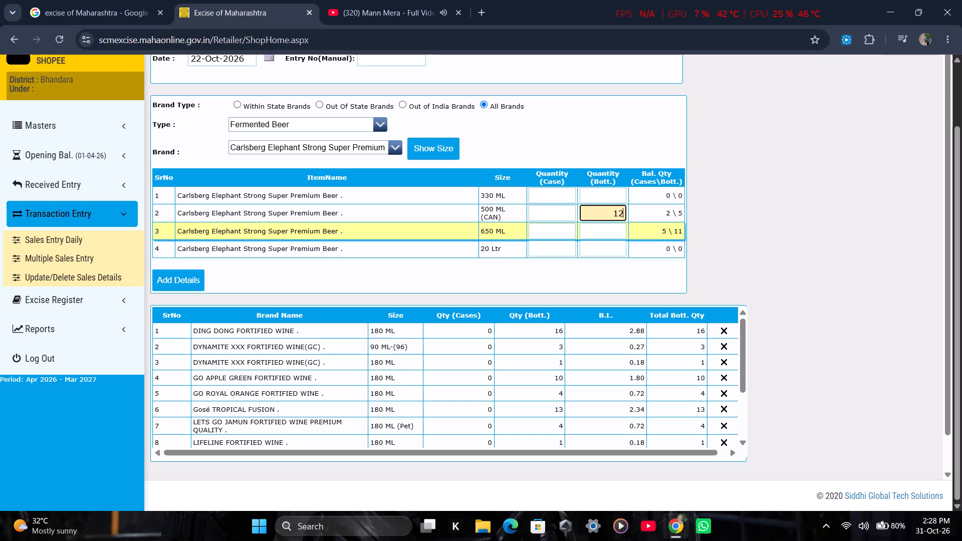
click(176, 280)
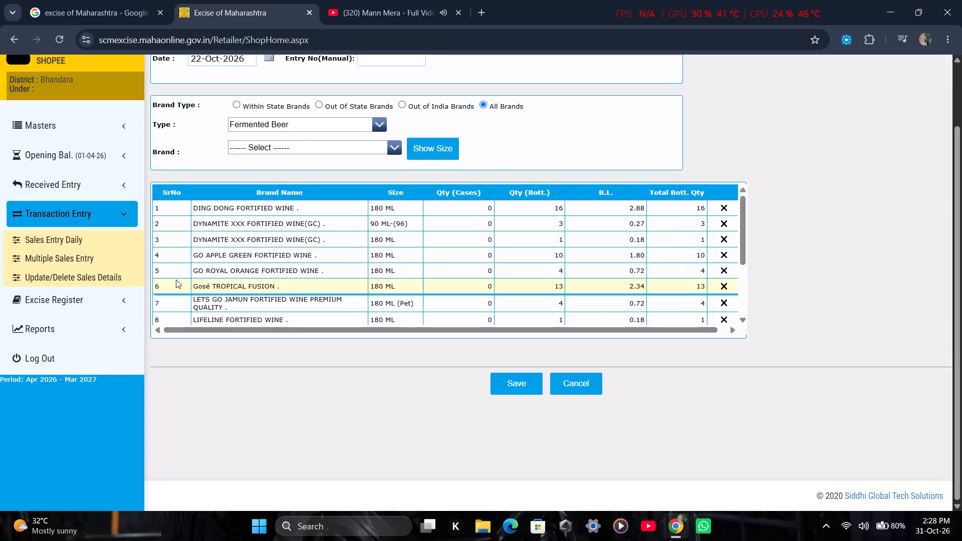
Add Godfather The Legendary Classic Strong Beer to the sales list with 5 bottles of 500 ML (CAN).
scroll(241, 279, down, 7)
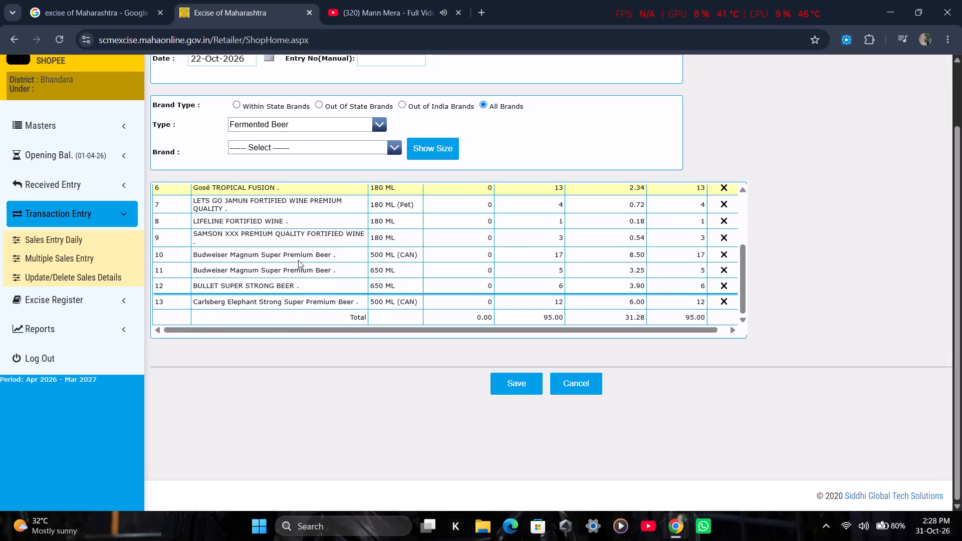
click(396, 146)
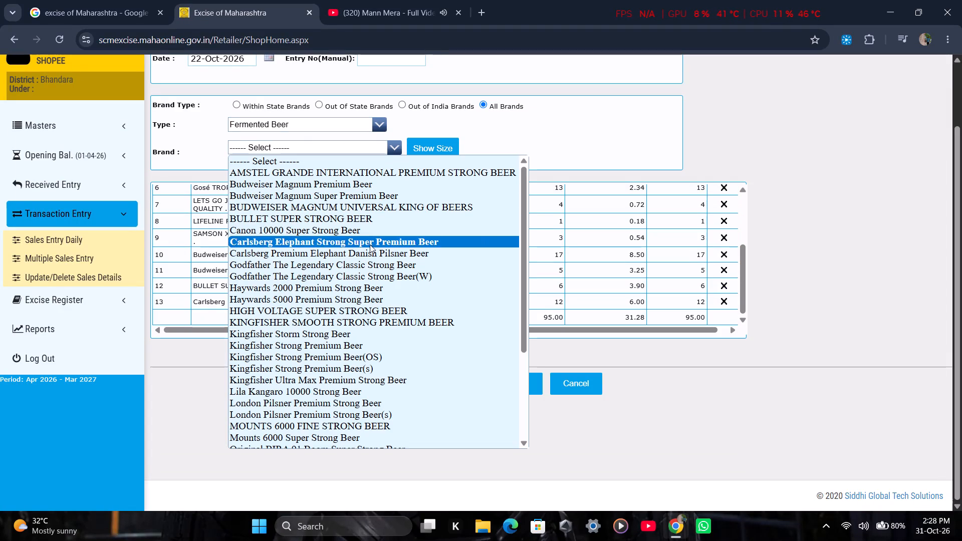
click(401, 266)
click(416, 148)
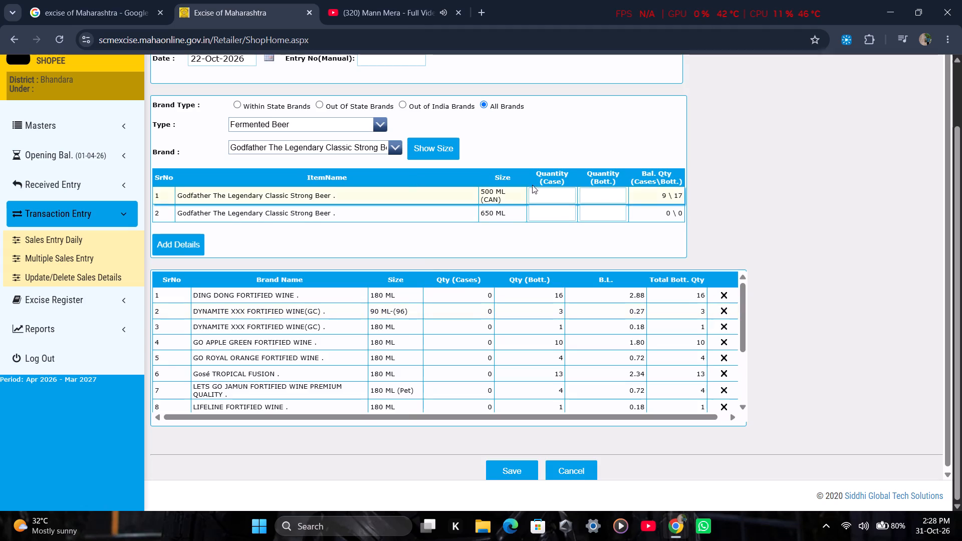
click(592, 197)
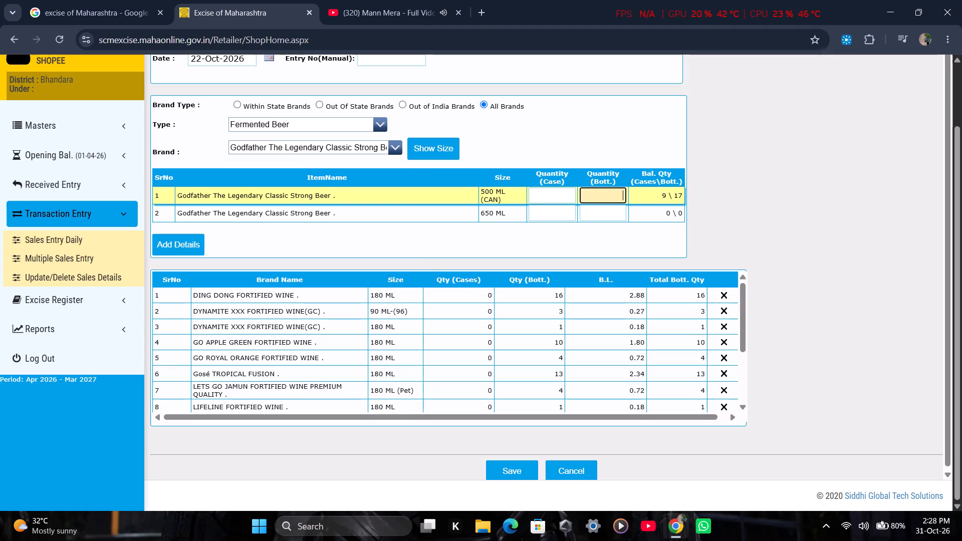
key(5)
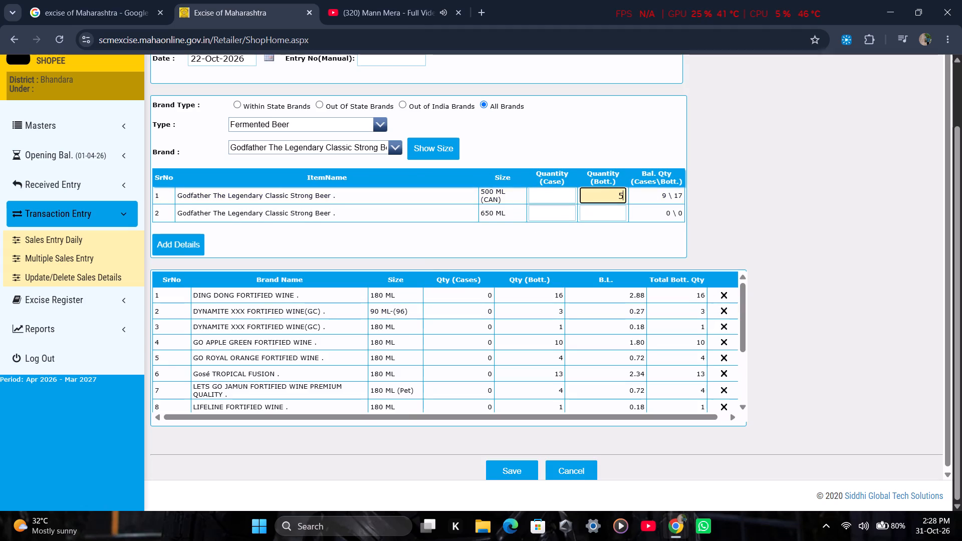
click(183, 242)
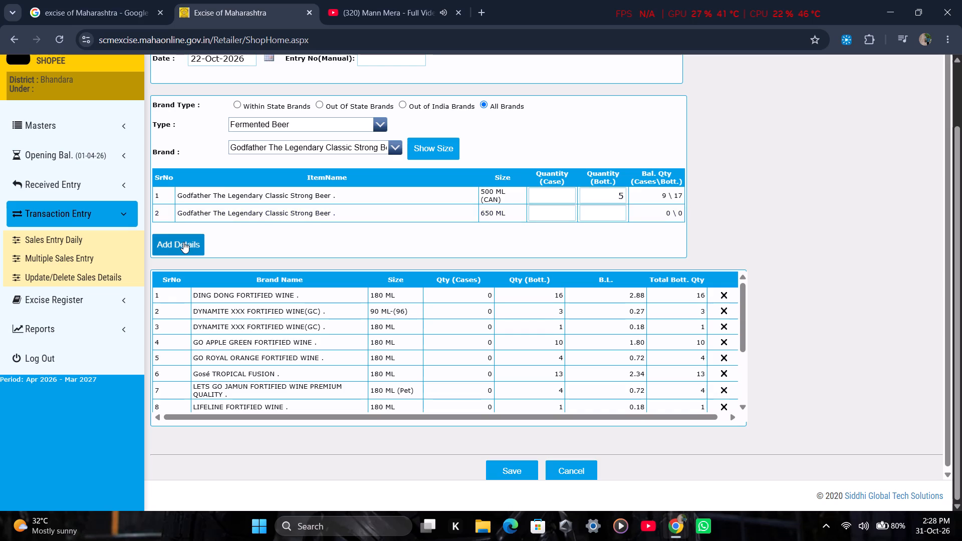
Add Godfather The Legendary Classic Strong Beer(W) to the sales list with 8 bottles of 650 ML.
scroll(356, 199, down, 8)
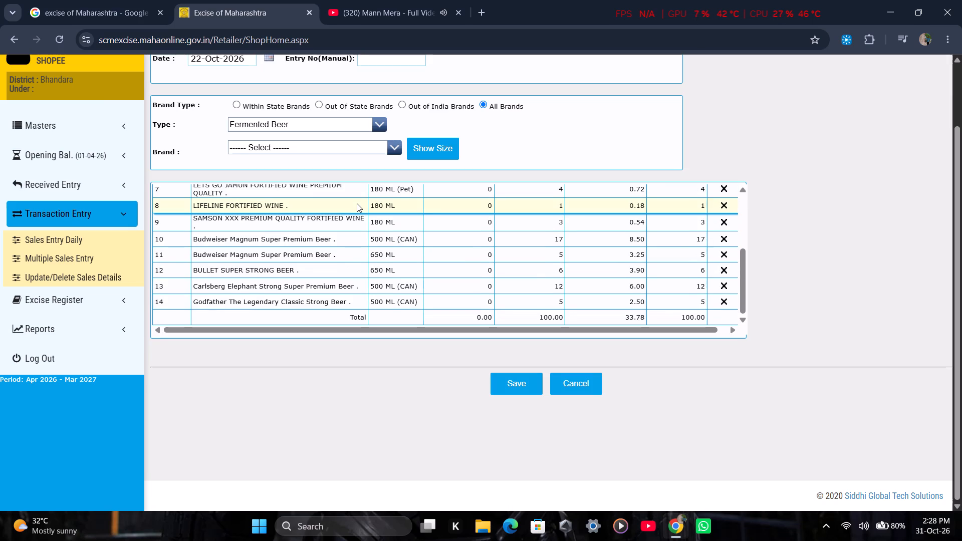
click(399, 148)
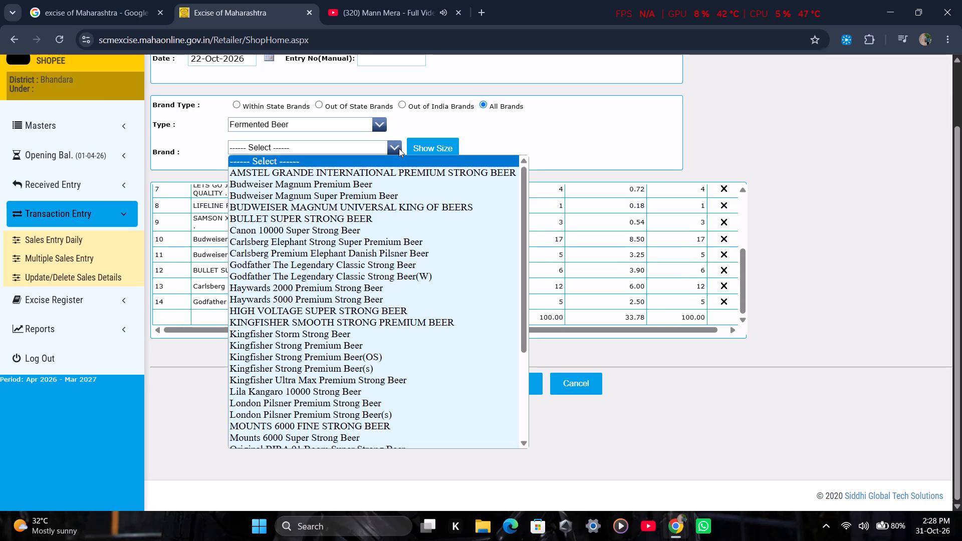
click(433, 276)
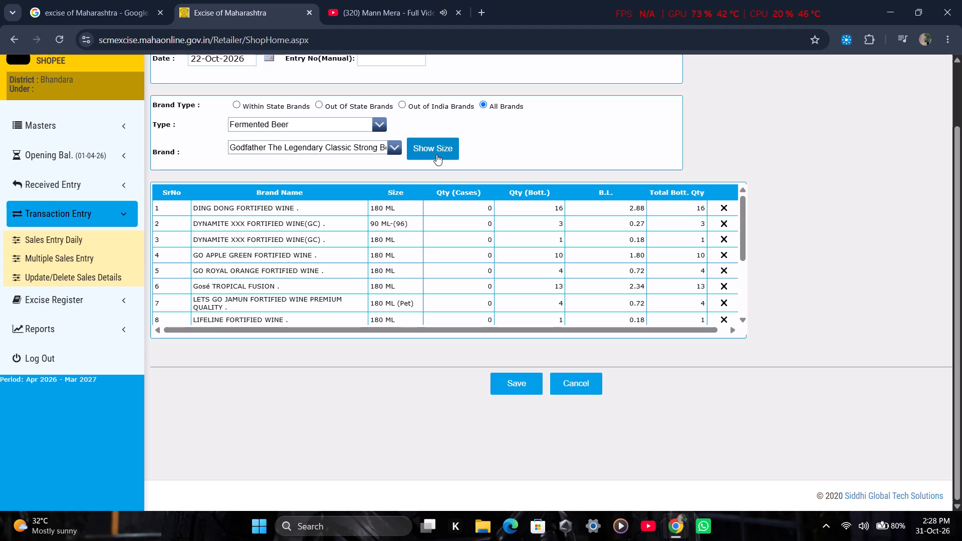
click(436, 154)
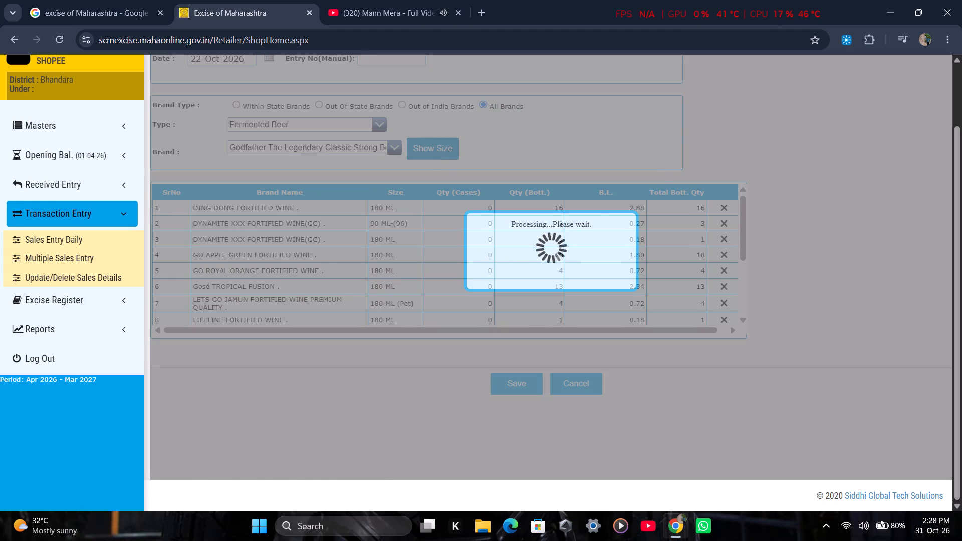
click(601, 190)
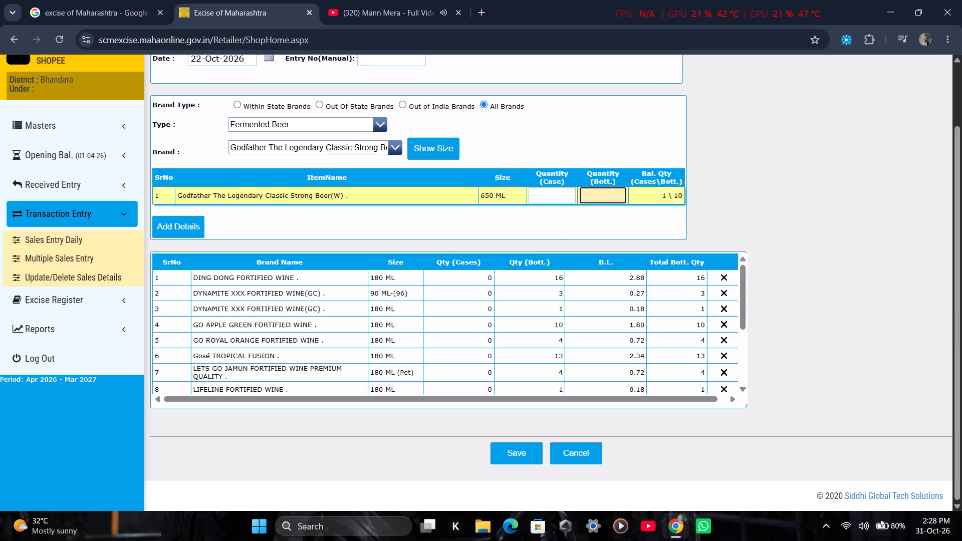
text(78)
key(BackSpace)
key(BackSpace)
key(8)
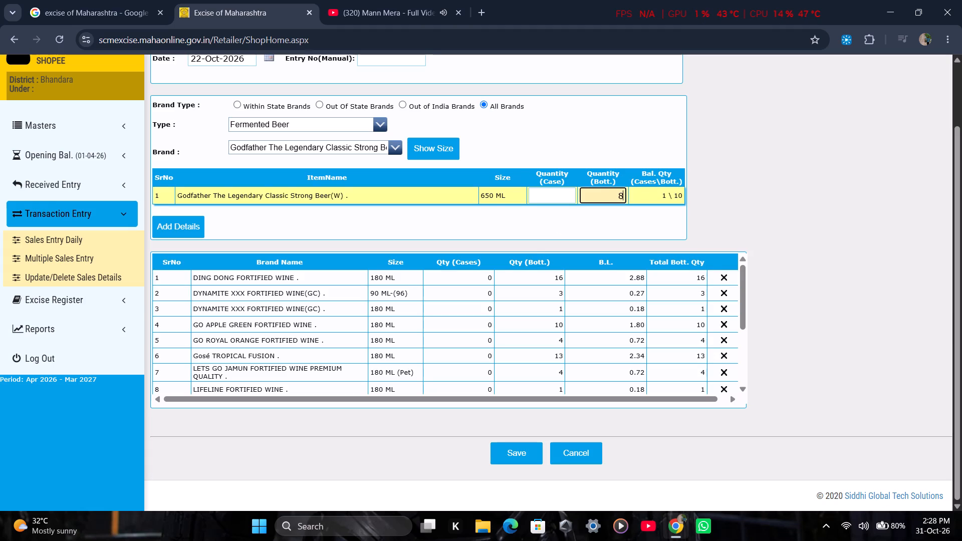
click(193, 218)
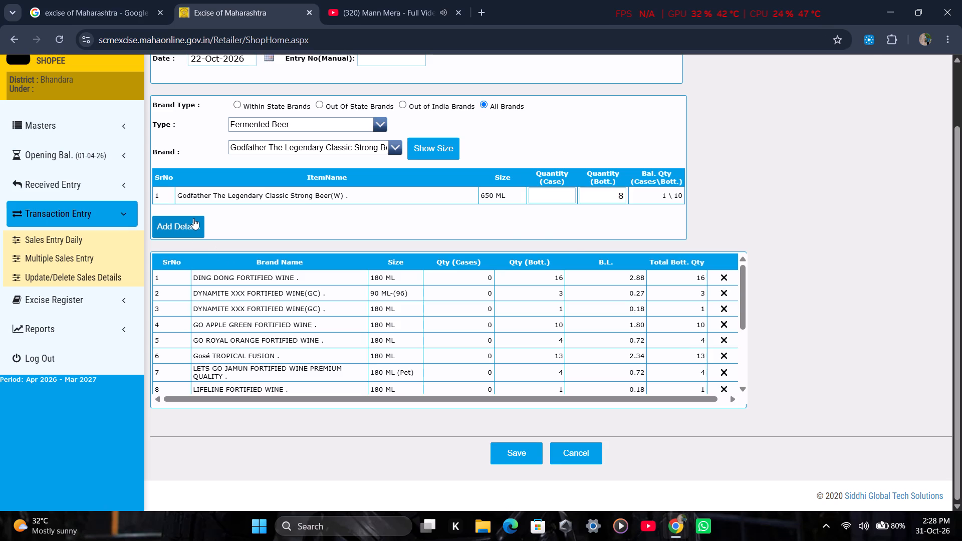
Add Haywards 2000 Premium Strong Beer to the sales list with 1 bottle of 650 ML.
scroll(312, 257, down, 5)
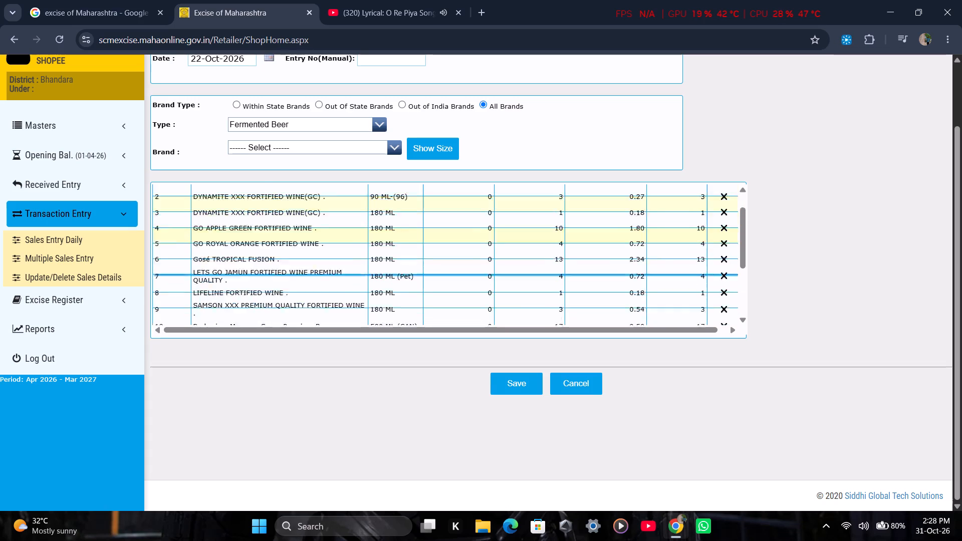
scroll(316, 260, down, 3)
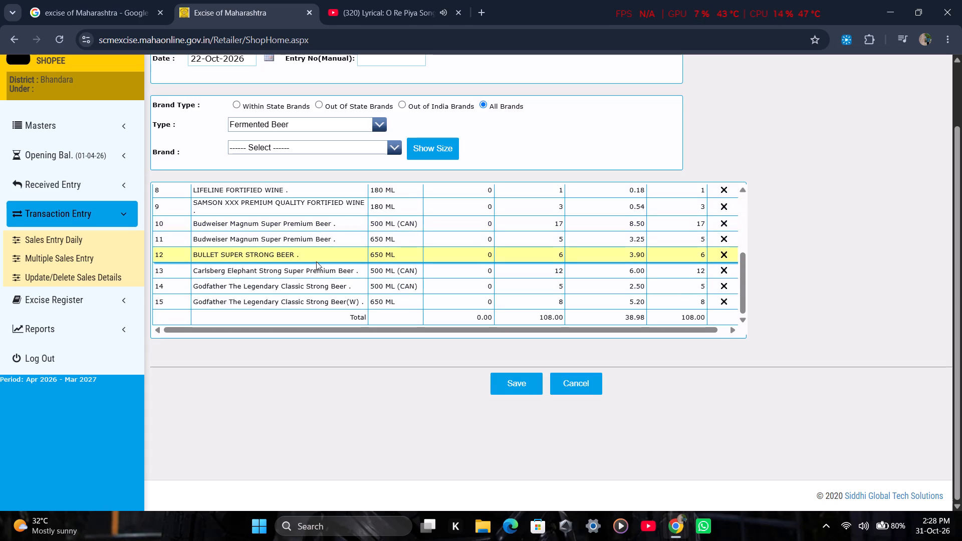
click(387, 150)
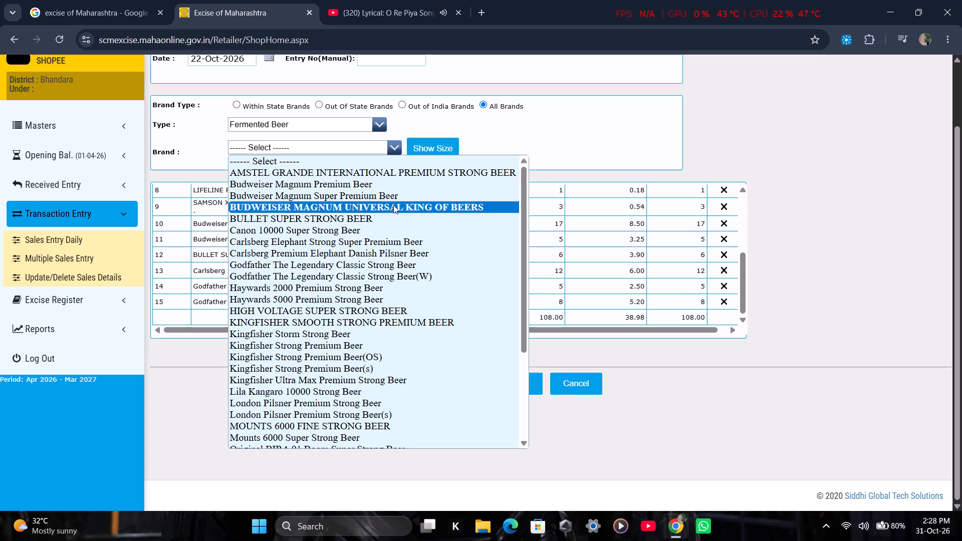
click(401, 292)
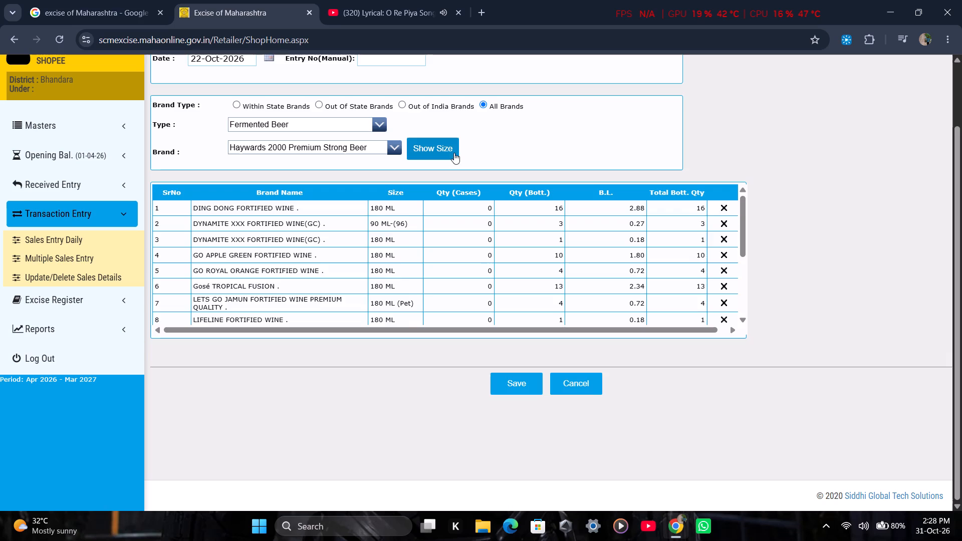
click(454, 153)
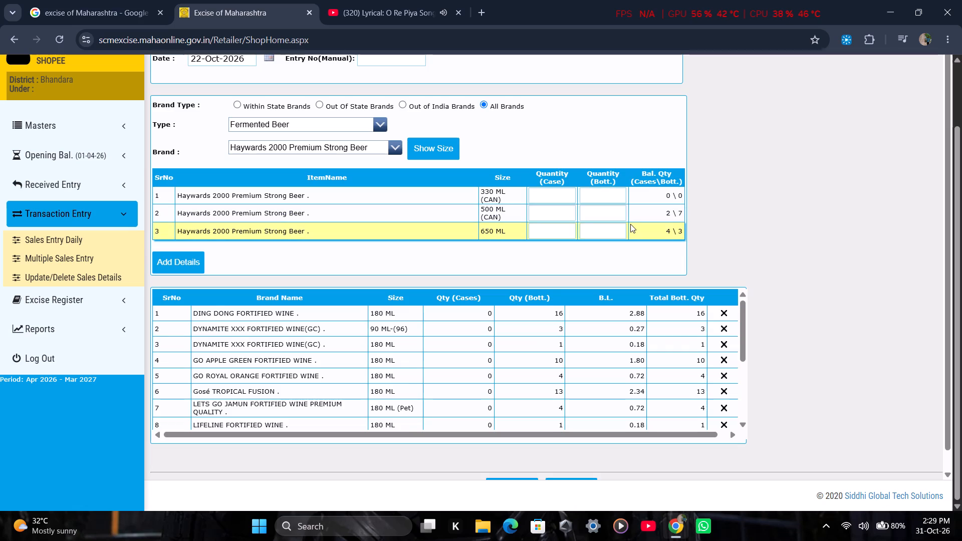
click(597, 231)
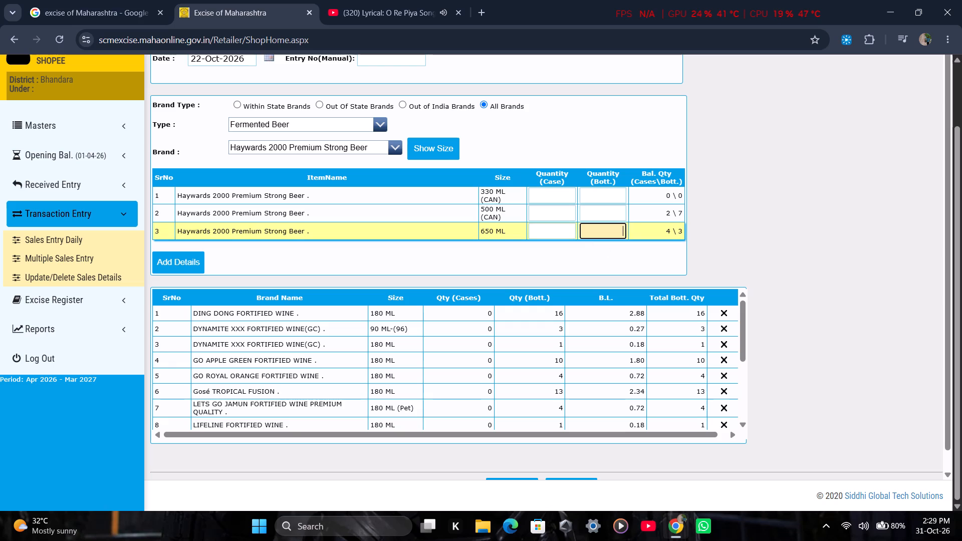
key(1)
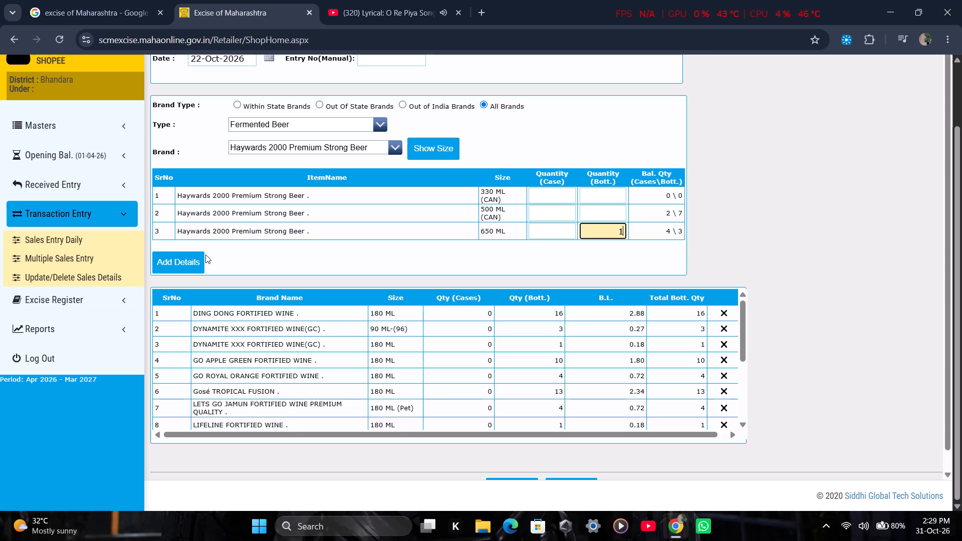
click(205, 254)
click(198, 256)
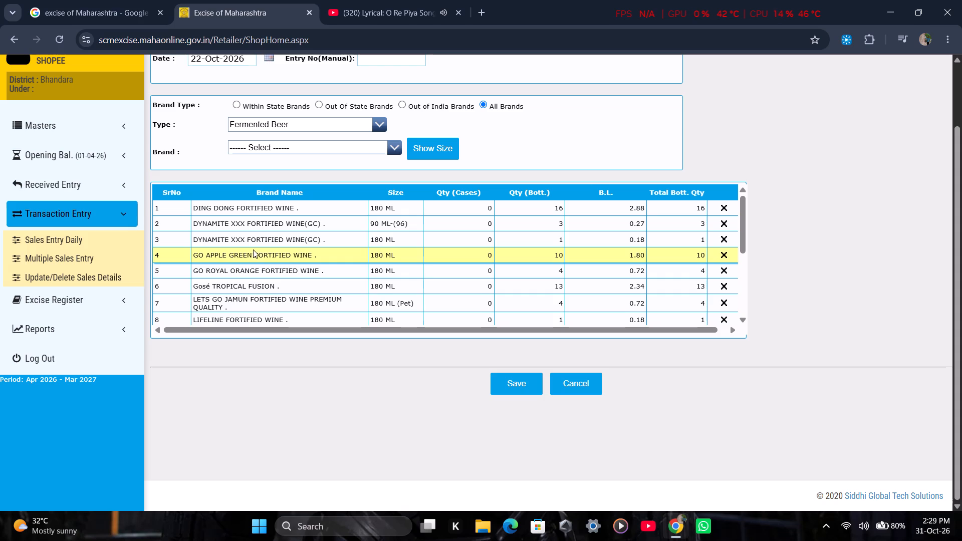
Add Haywards 5000 Premium Strong Beer to the sales list with 6 bottles of 650 ML and 11 of 500 ML (CAN).
scroll(257, 250, down, 8)
click(396, 145)
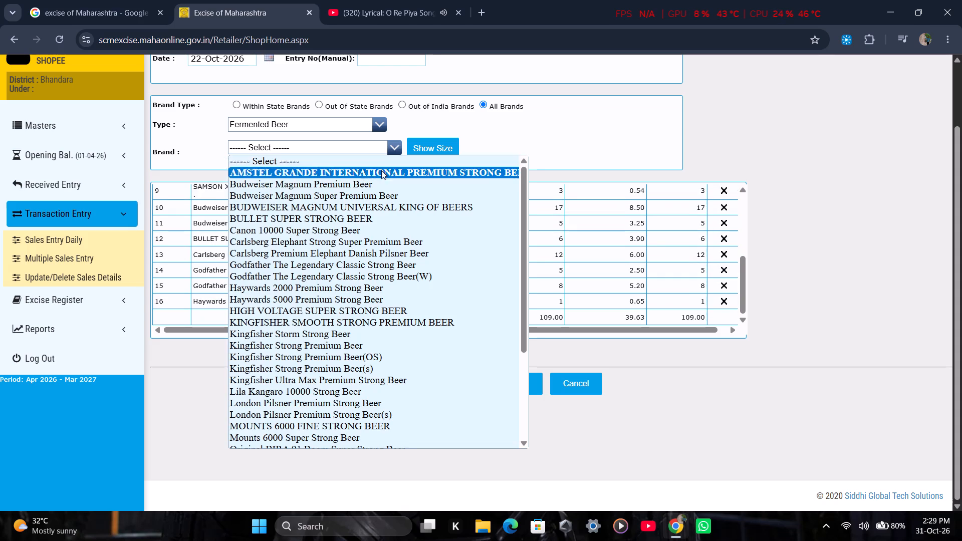
click(374, 299)
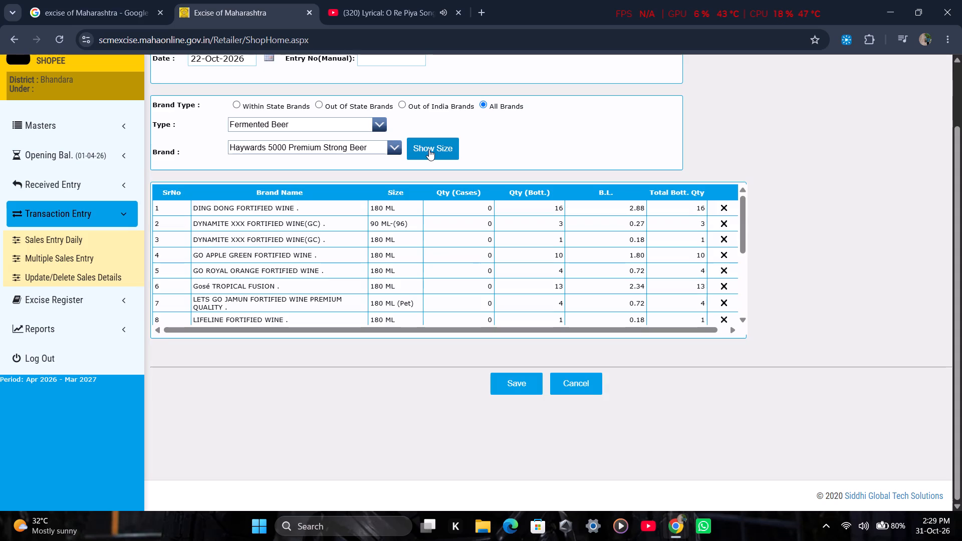
click(430, 149)
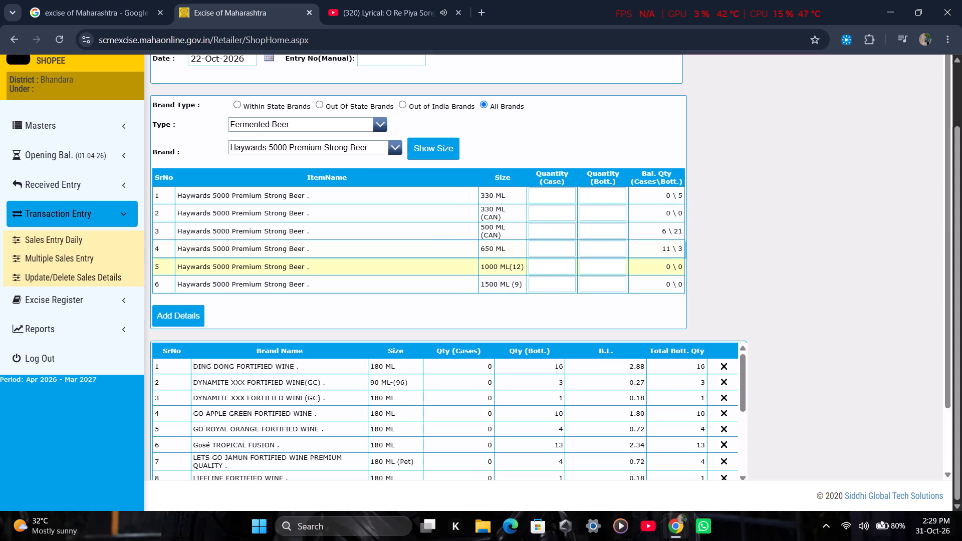
click(606, 247)
key(6)
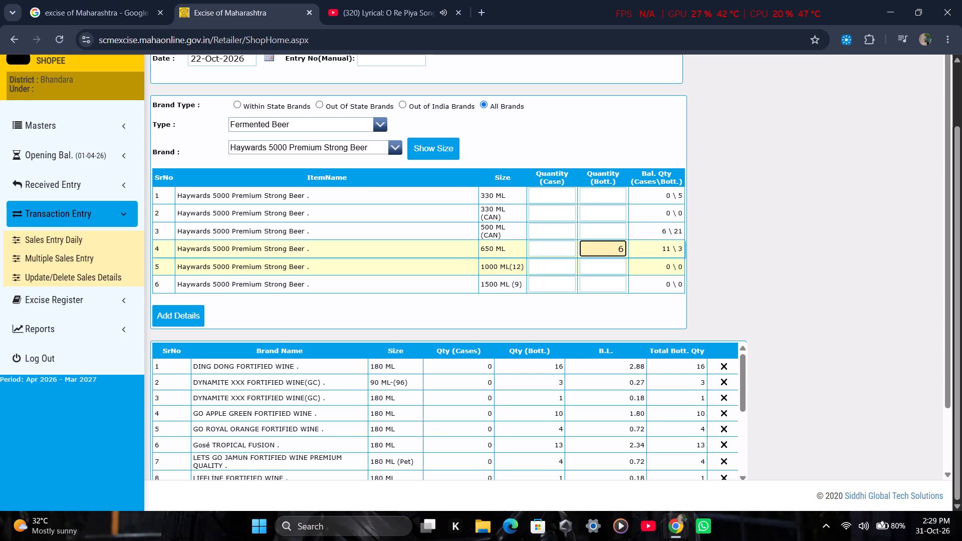
click(609, 234)
text(11)
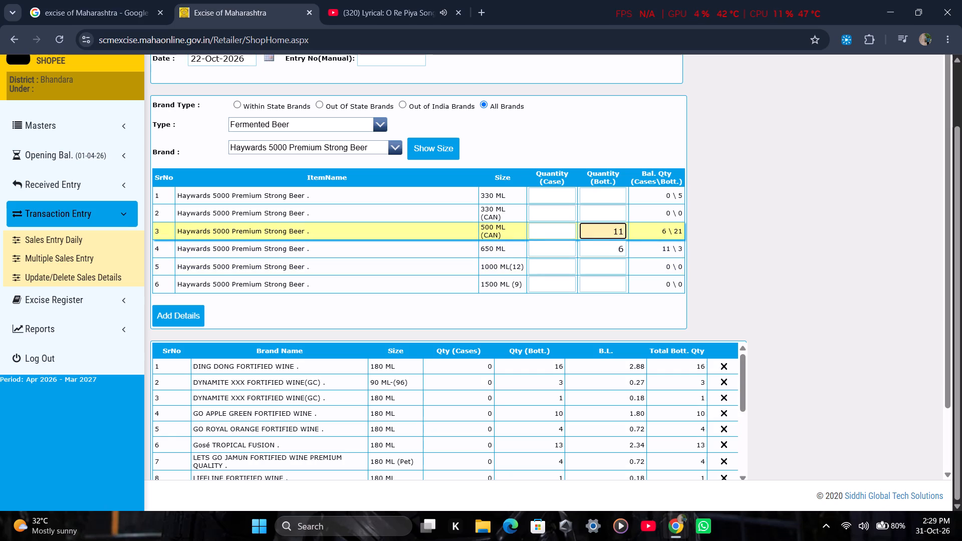
click(180, 315)
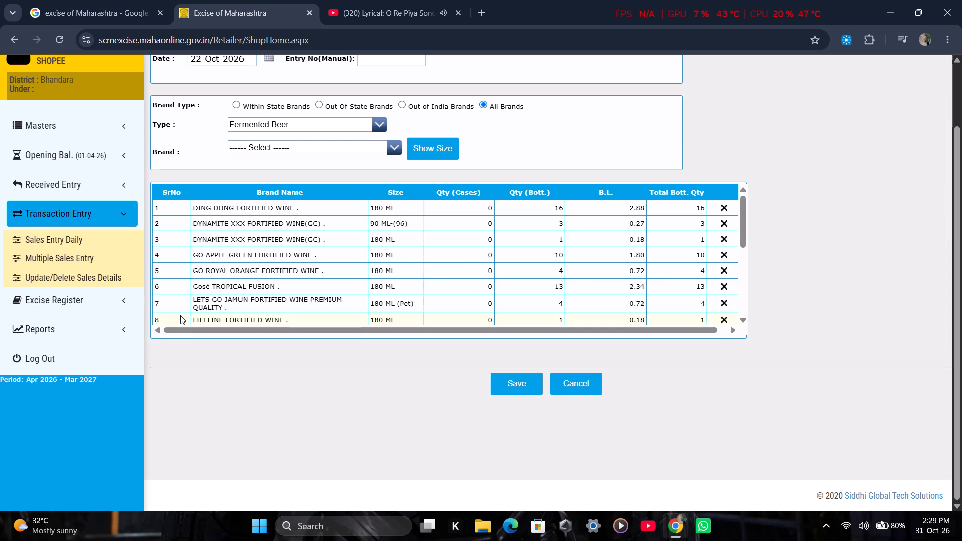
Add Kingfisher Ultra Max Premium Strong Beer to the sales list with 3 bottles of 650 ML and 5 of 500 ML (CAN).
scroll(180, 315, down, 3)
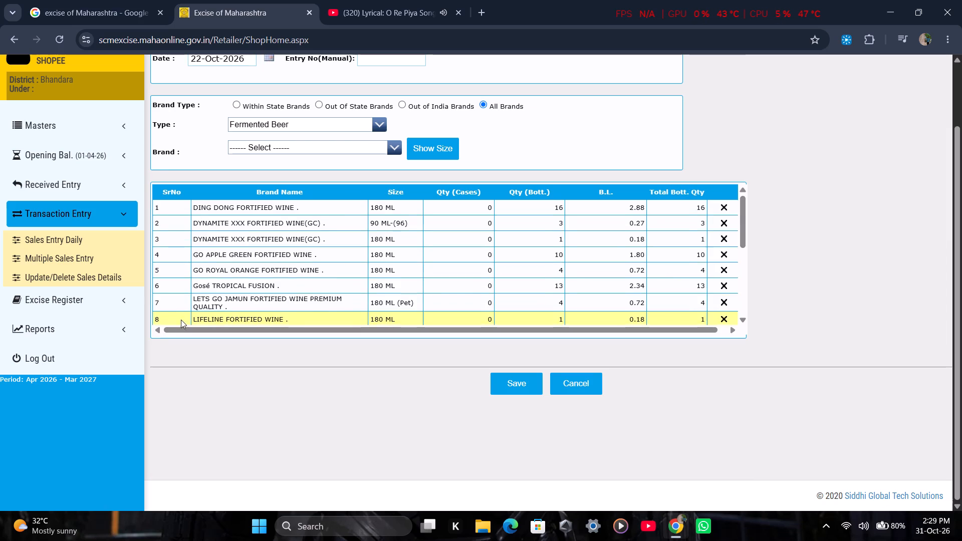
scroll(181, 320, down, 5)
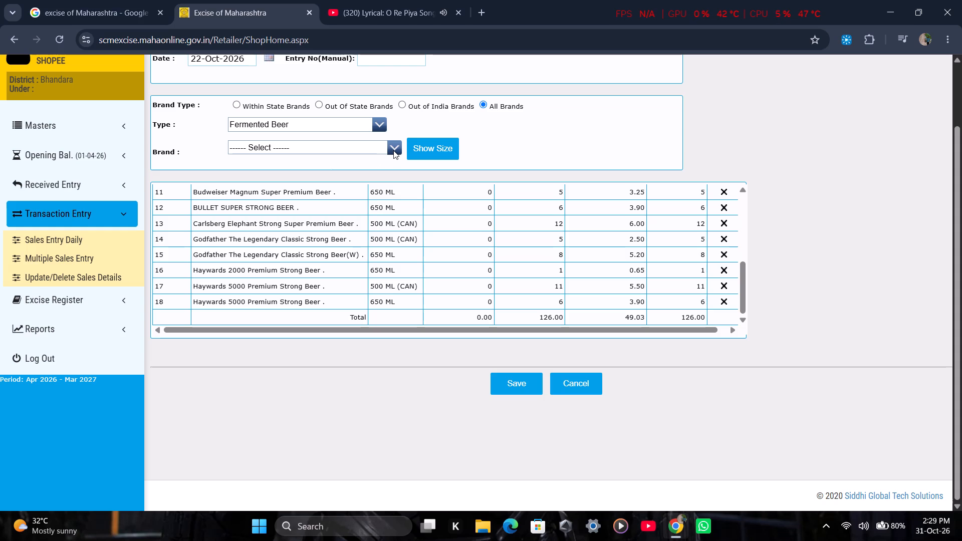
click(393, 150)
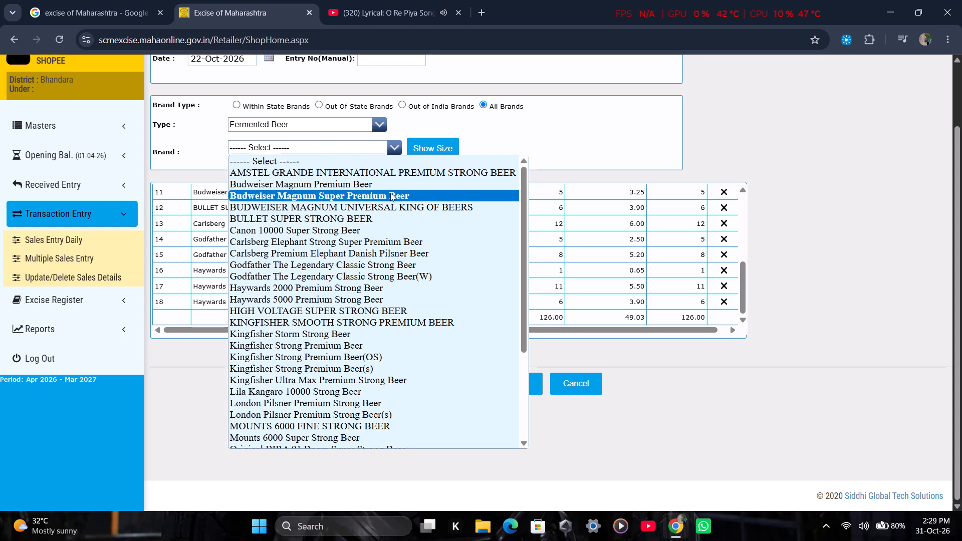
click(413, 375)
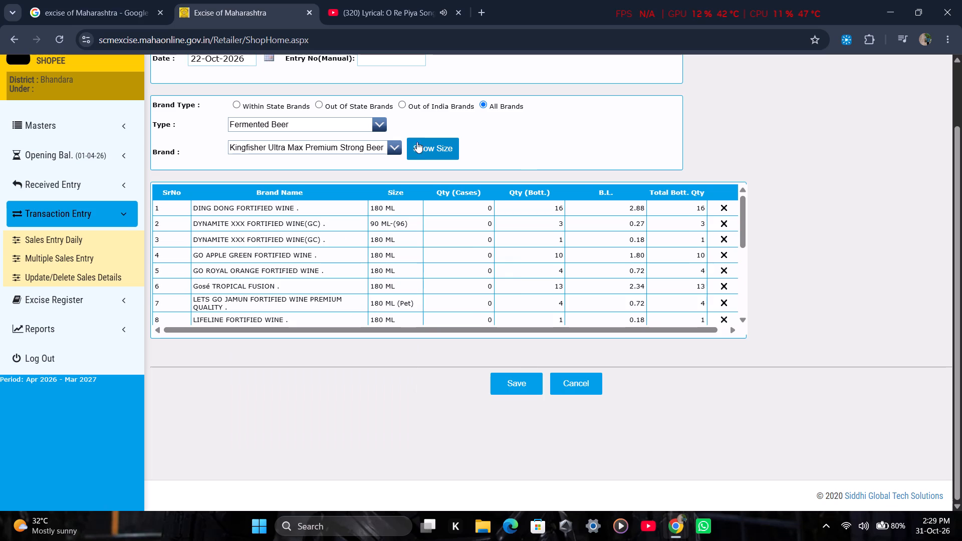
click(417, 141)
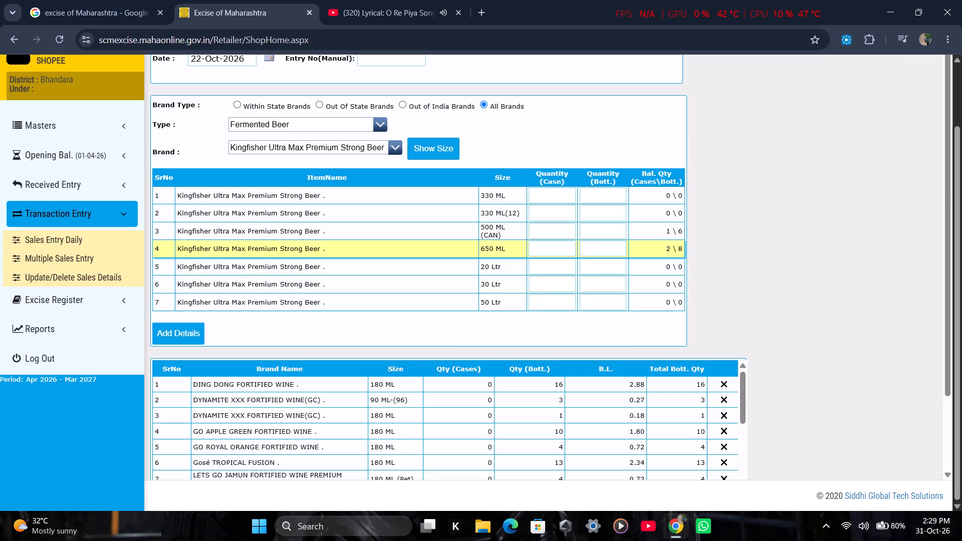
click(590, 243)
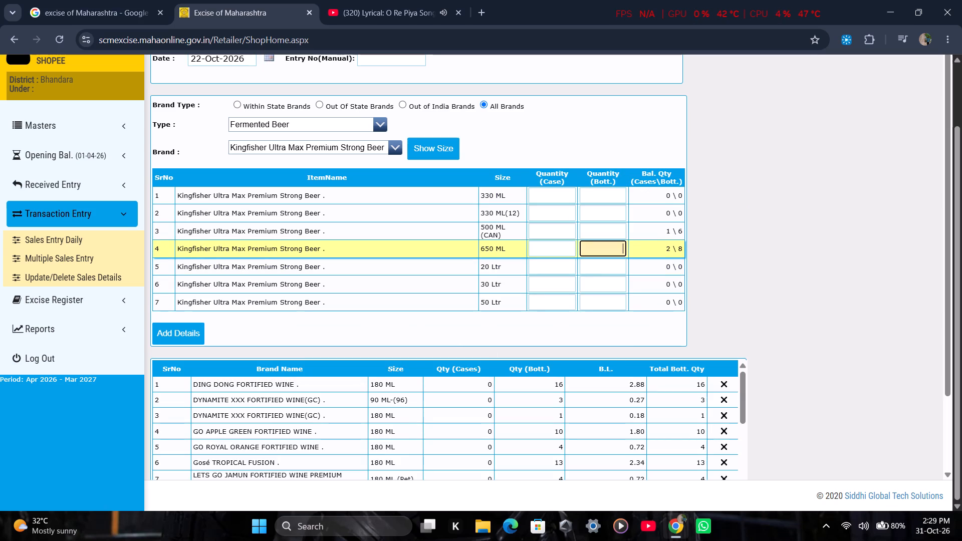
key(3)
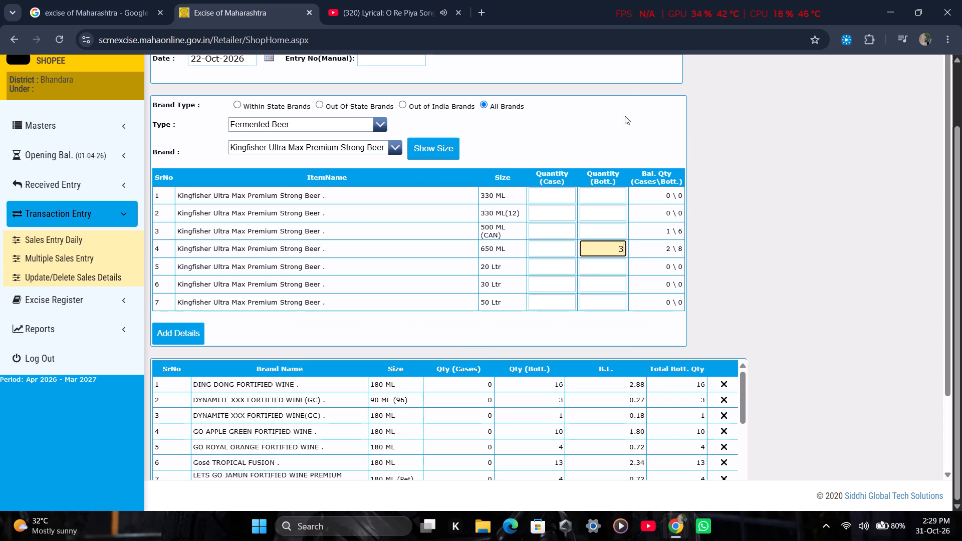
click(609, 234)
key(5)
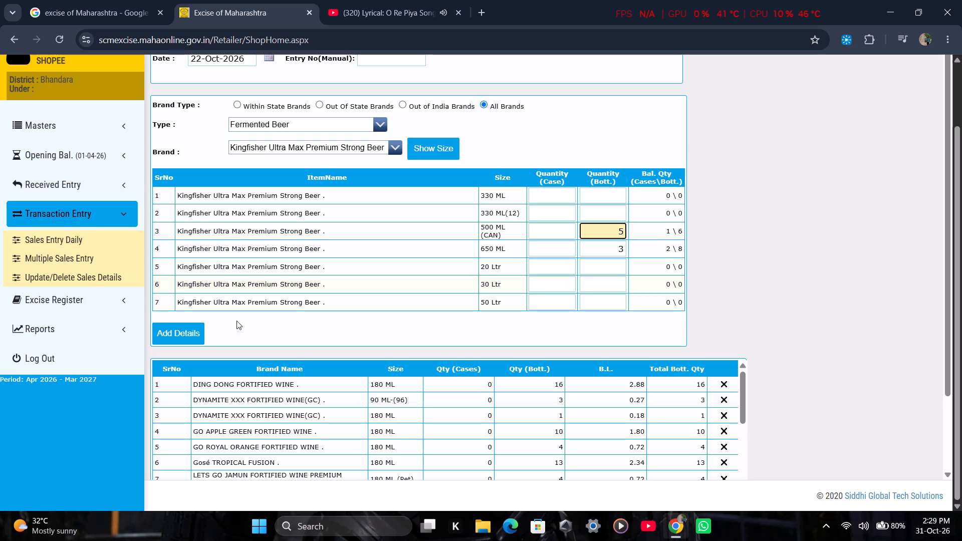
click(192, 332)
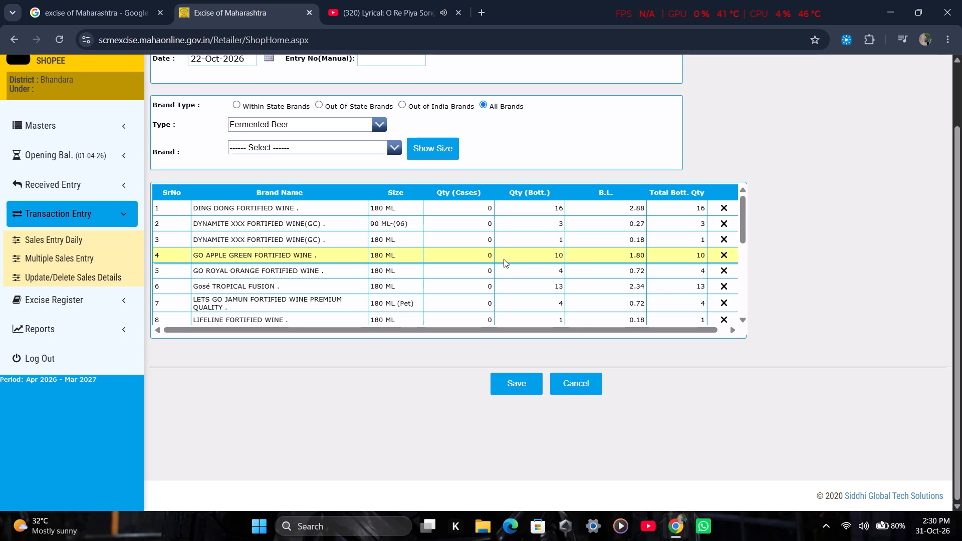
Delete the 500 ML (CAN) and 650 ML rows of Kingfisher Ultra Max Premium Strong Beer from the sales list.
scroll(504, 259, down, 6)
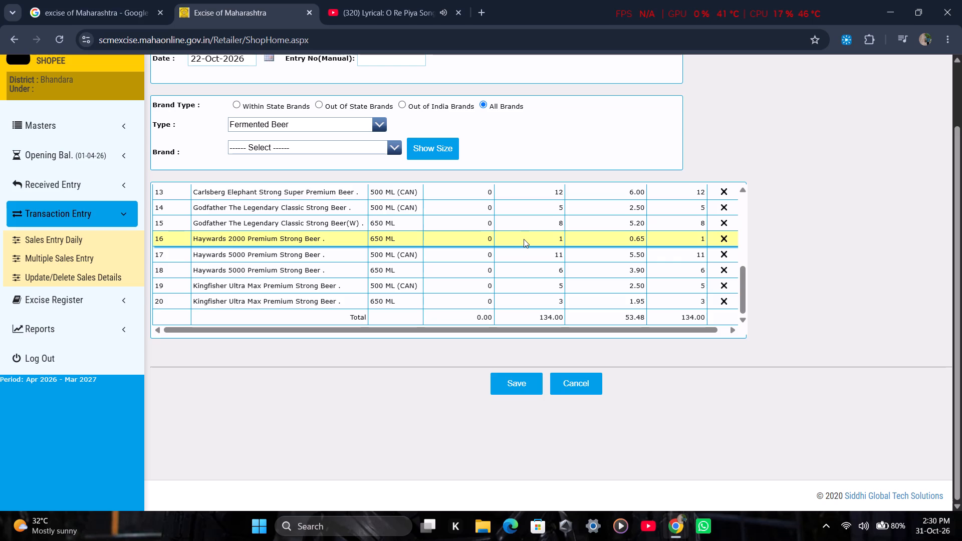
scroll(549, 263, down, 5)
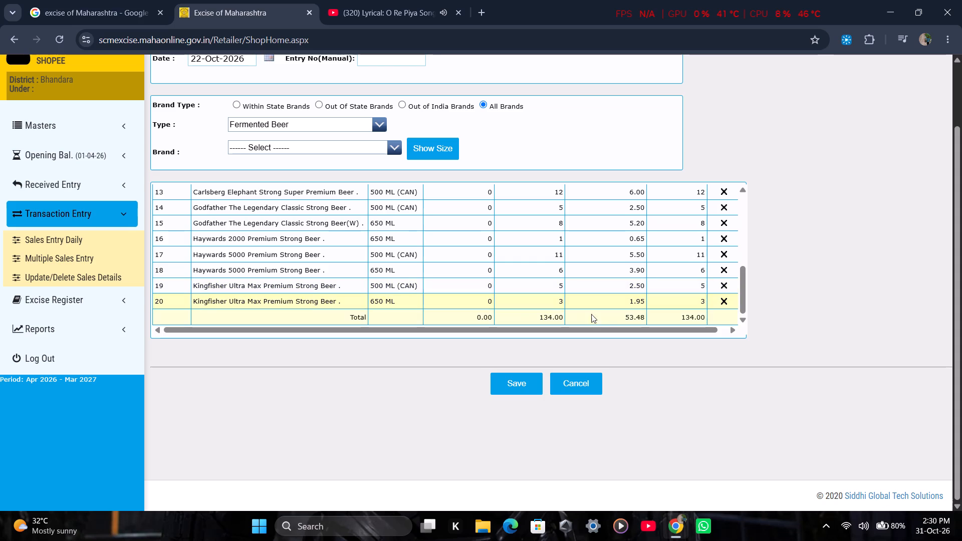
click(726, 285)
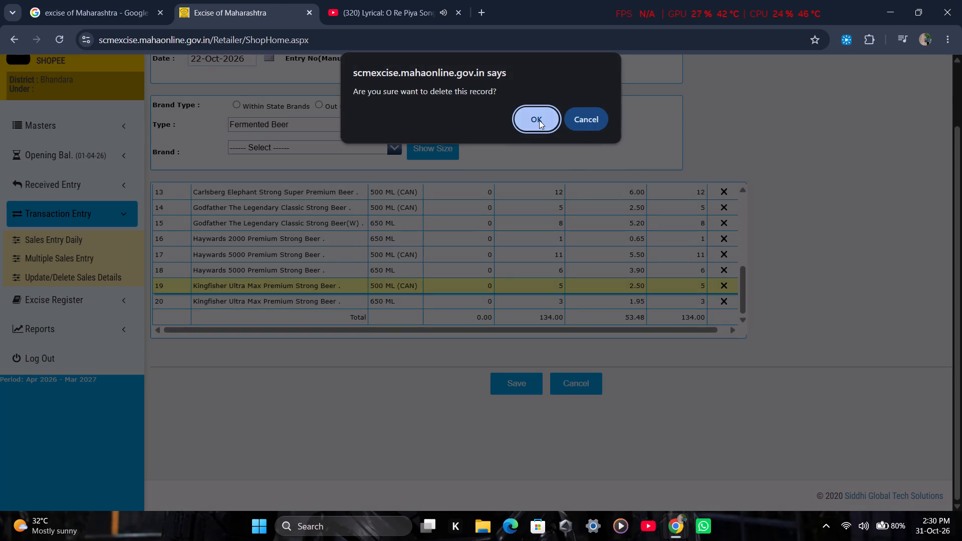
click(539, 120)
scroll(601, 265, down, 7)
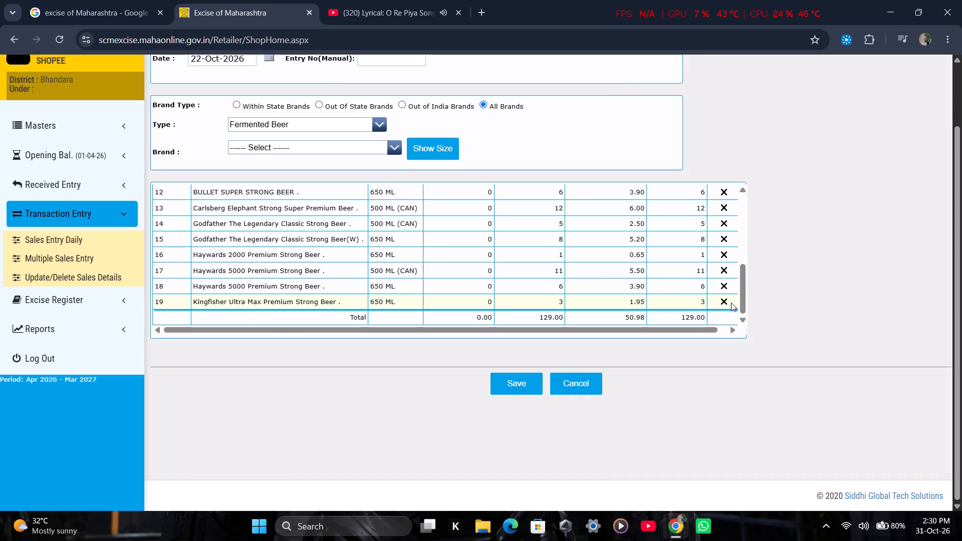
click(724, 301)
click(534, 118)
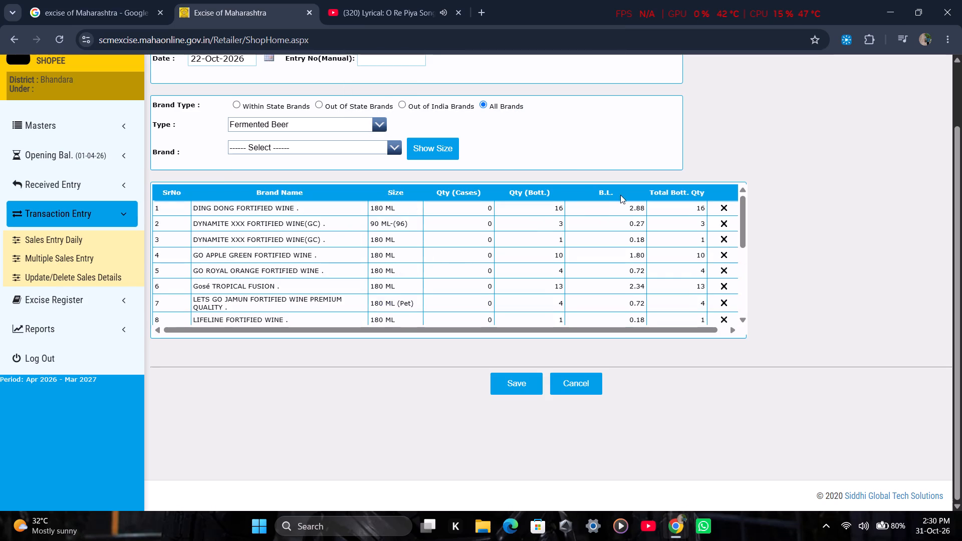
Add Kingfisher Ultra Max Premium Strong Beer to the sales list with 1 bottle of 650 ML.
scroll(616, 220, down, 7)
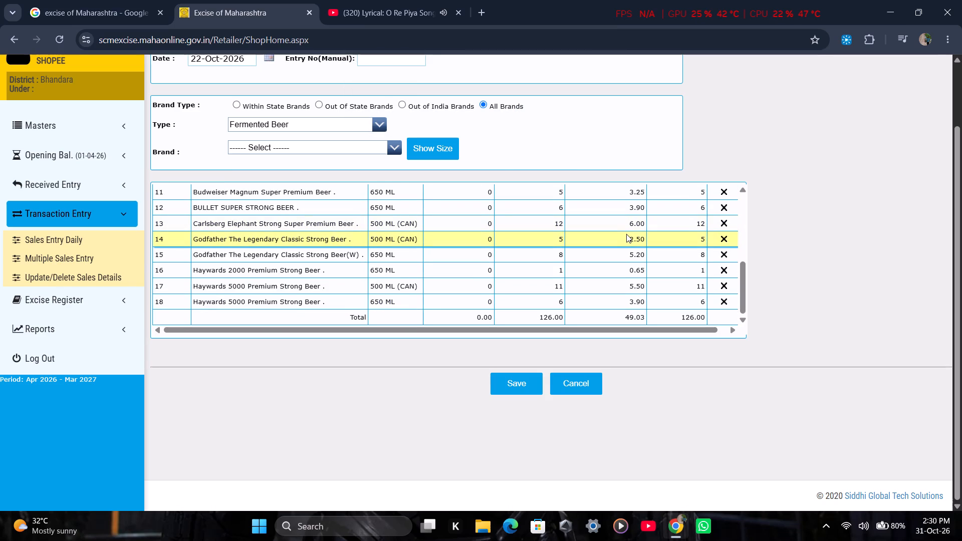
click(389, 149)
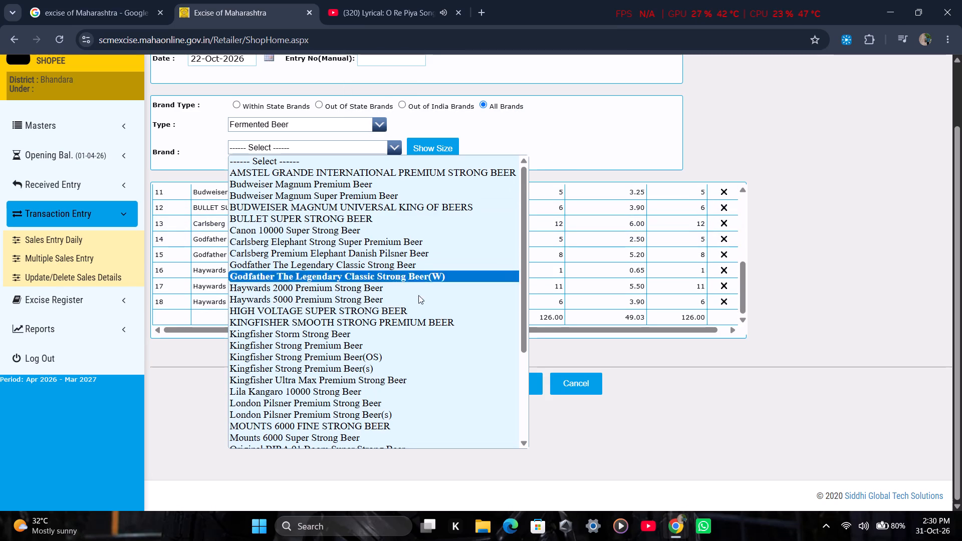
click(433, 376)
click(434, 158)
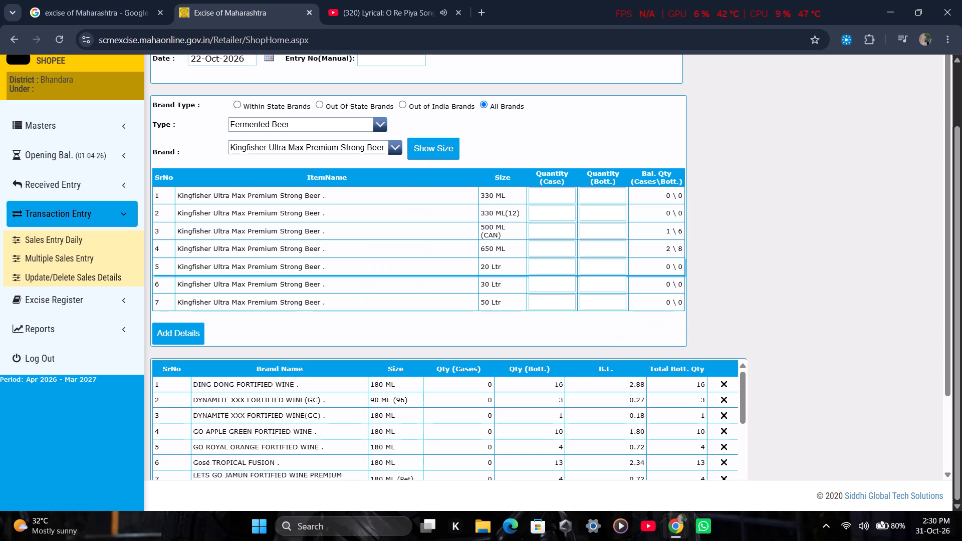
click(615, 243)
key(1)
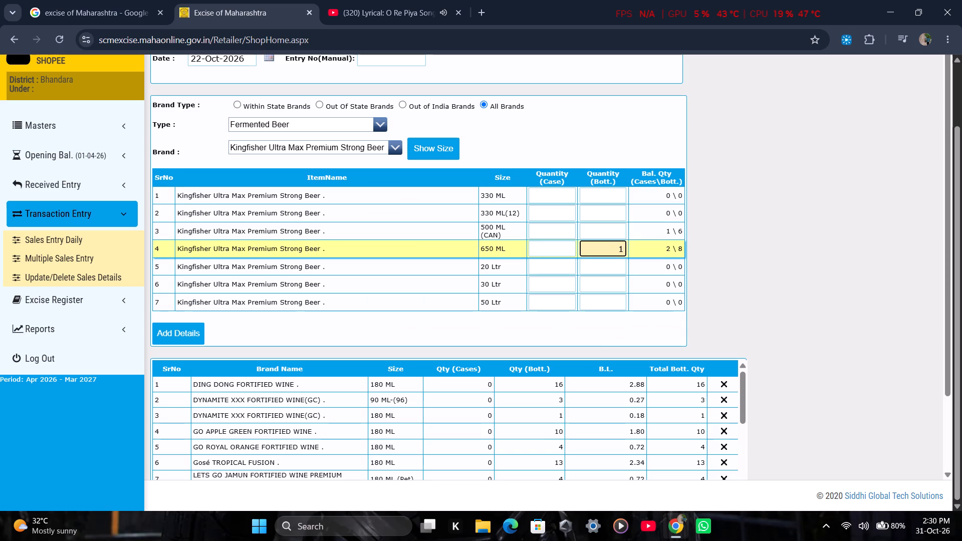
click(177, 338)
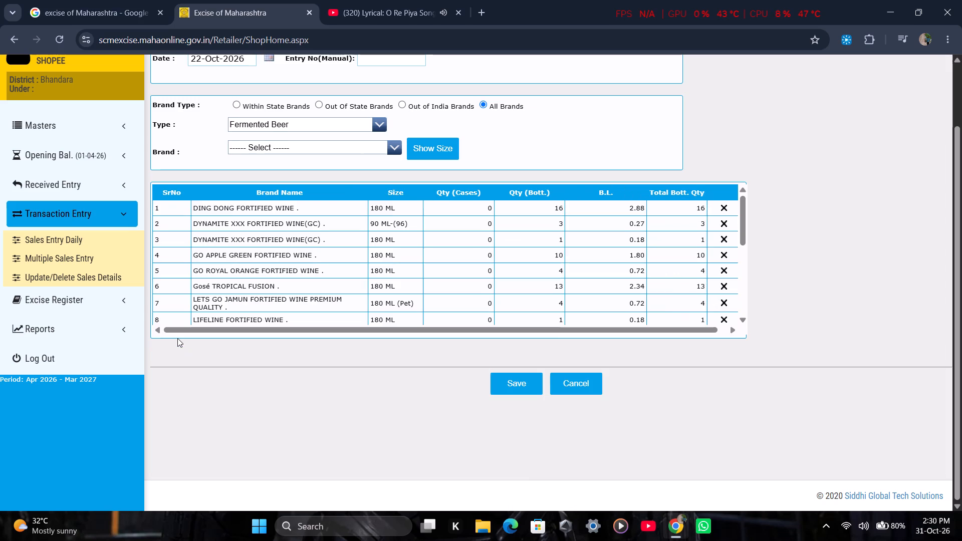
Add Kingfisher Strong Premium Beer to the sales list with 21 bottles of 650 ML.
scroll(276, 315, down, 8)
click(387, 151)
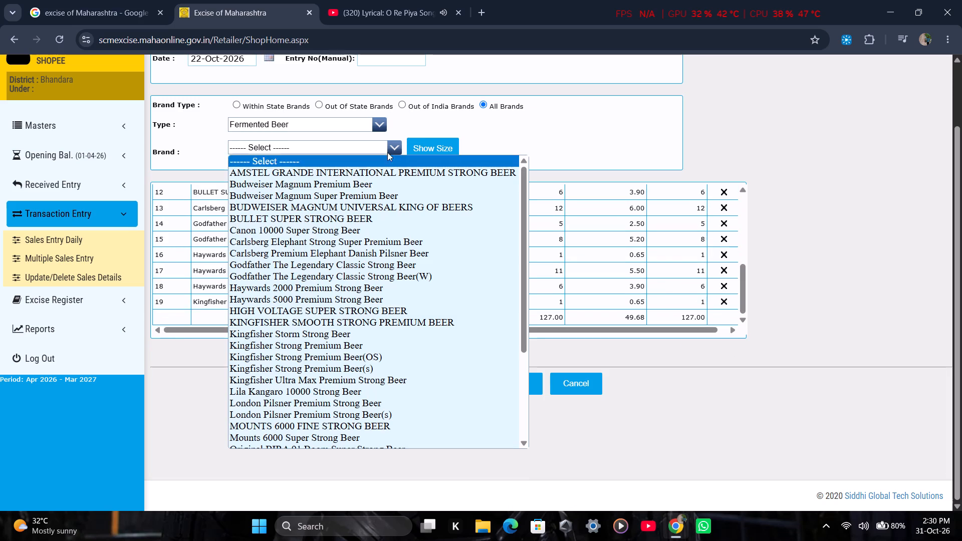
click(426, 346)
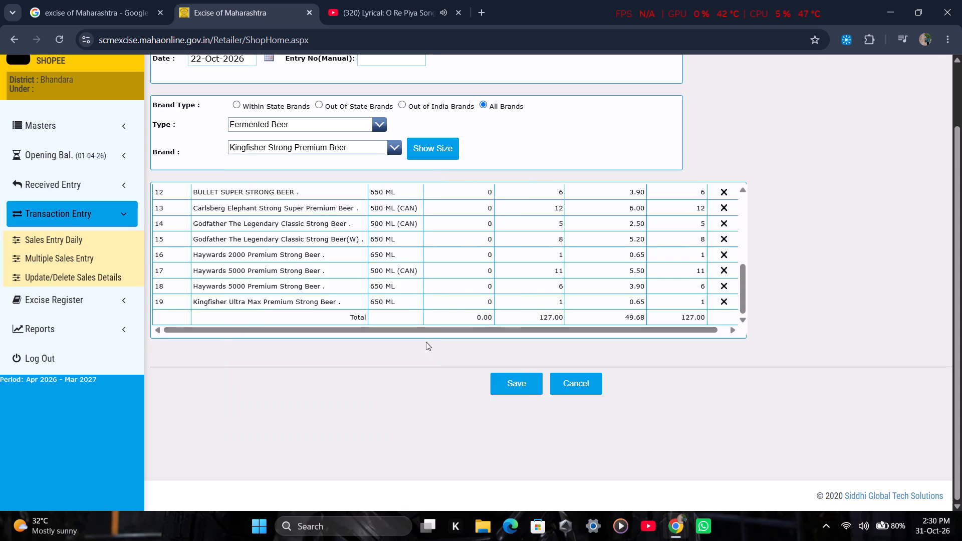
click(432, 151)
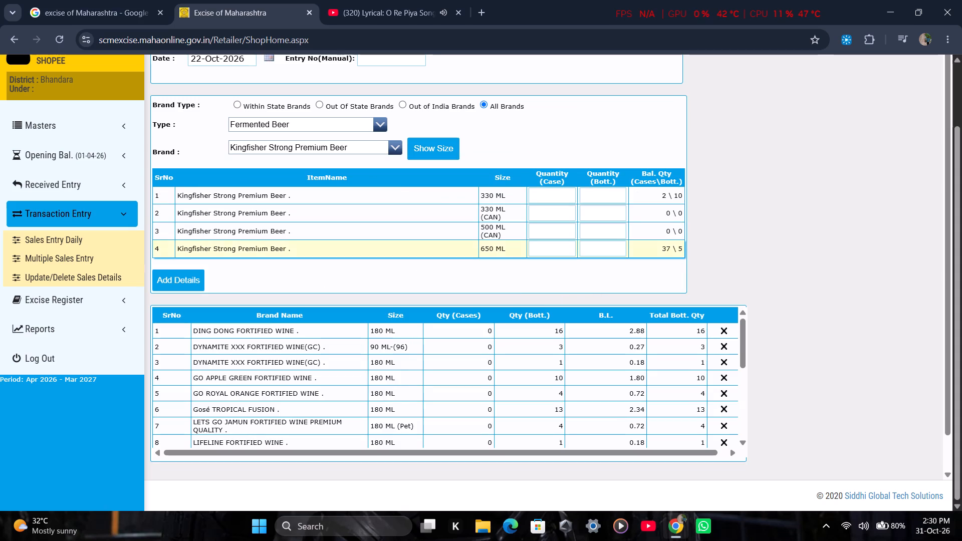
click(602, 255)
text(21)
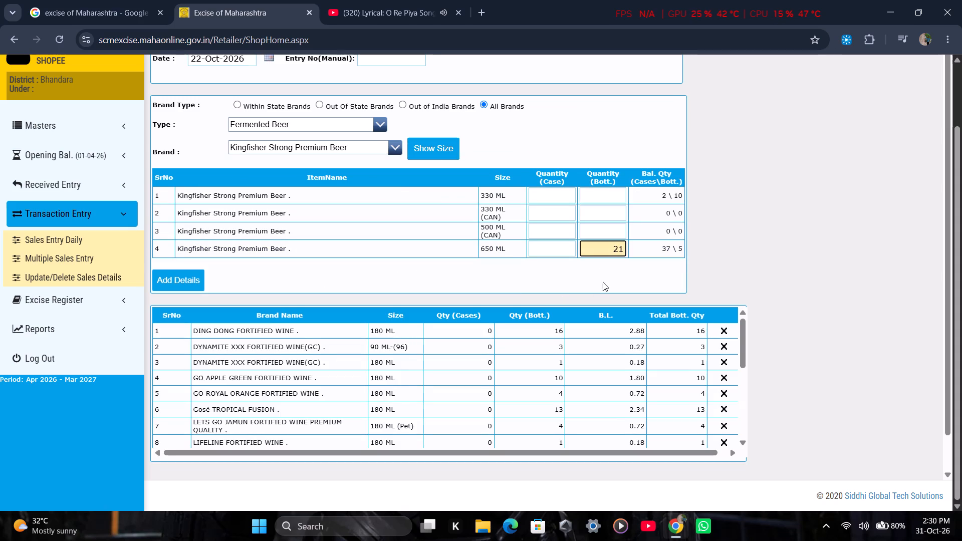
click(174, 285)
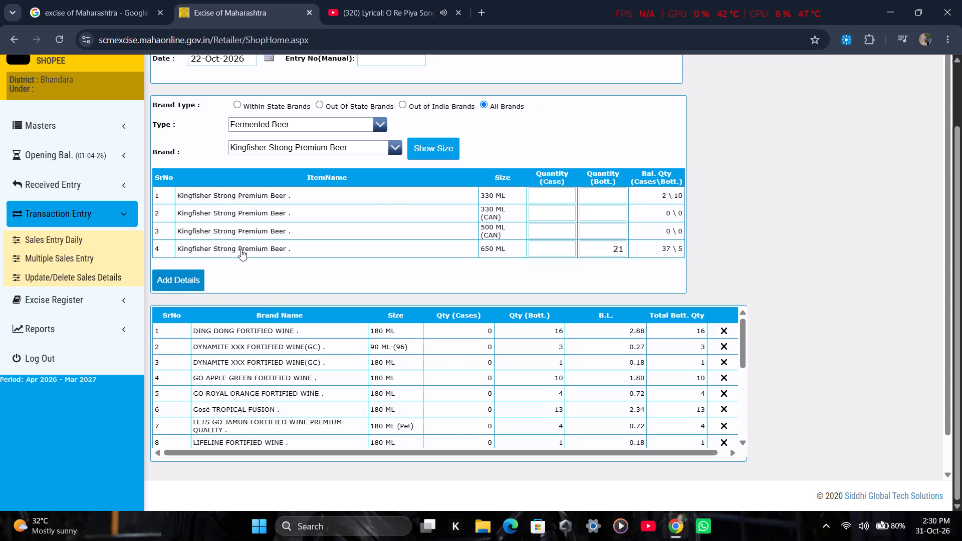
Add Kingfisher Strong Premium Beer(OS) to the sales list with 3 bottles of 500 ML (CAN).
click(389, 150)
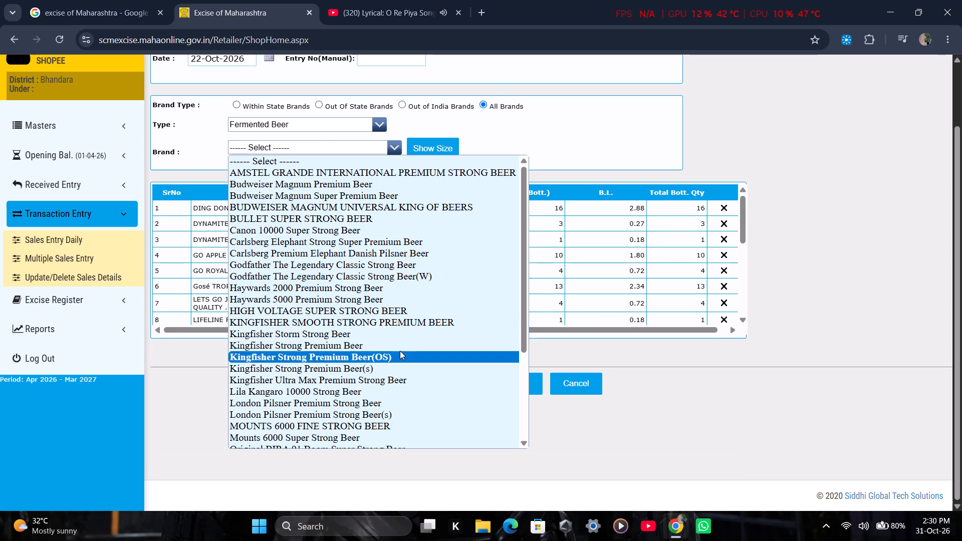
click(400, 351)
click(440, 154)
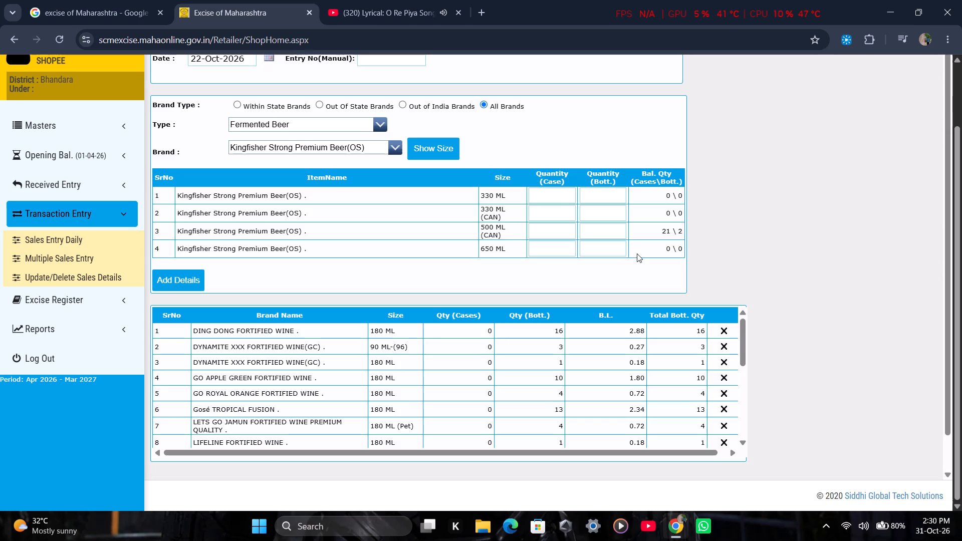
click(611, 234)
key(3)
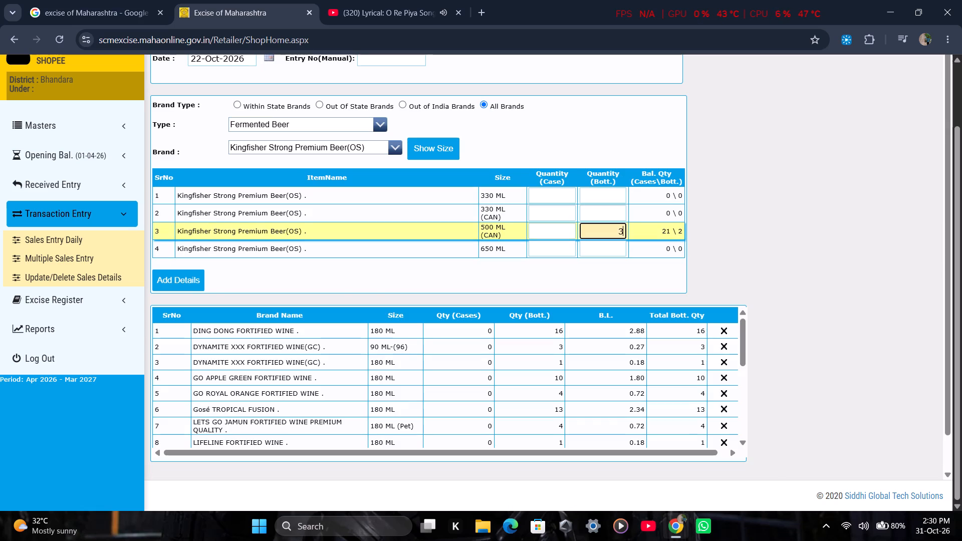
click(192, 284)
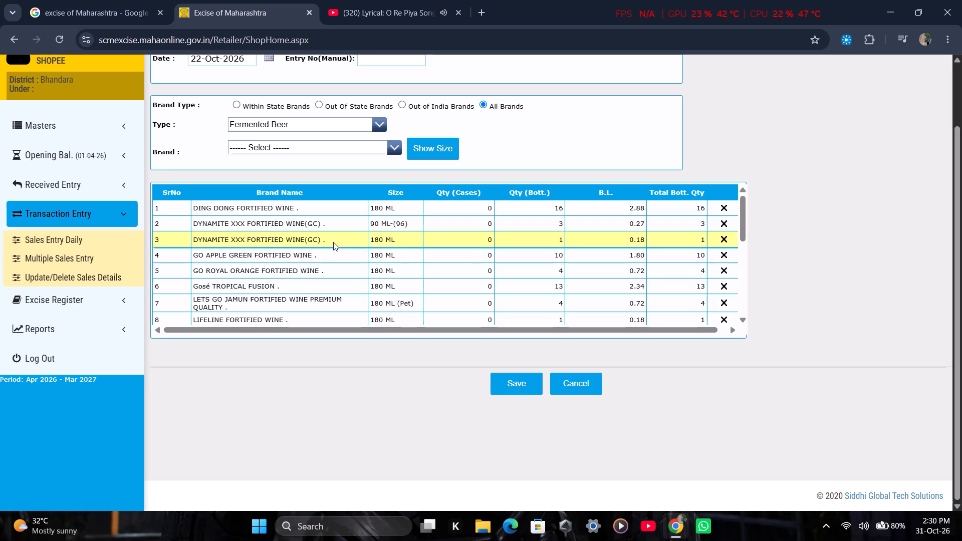
Add London Pilsner Premium Strong Beer to the sales list with 1 bottle of 650 ML and 1 of 500 ML (CAN).
scroll(335, 240, down, 8)
click(395, 148)
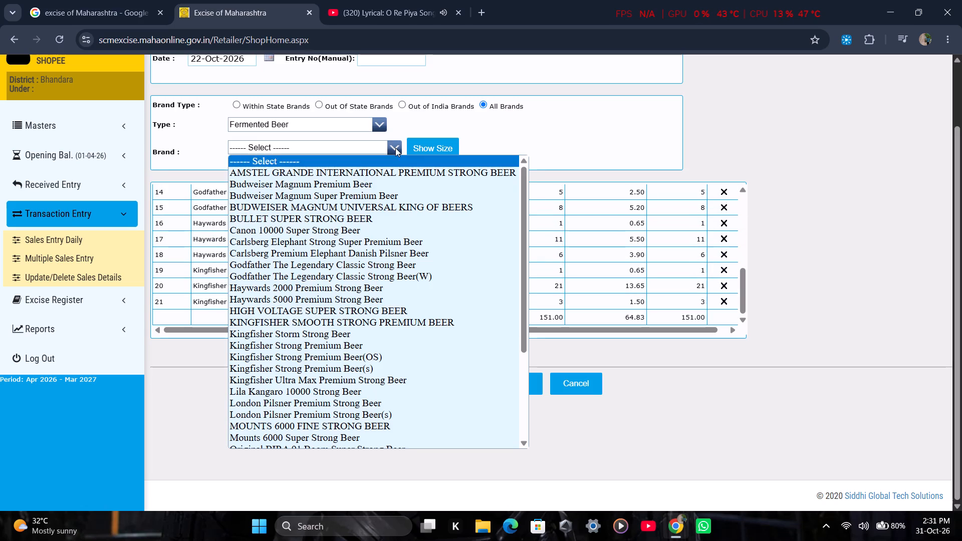
click(401, 402)
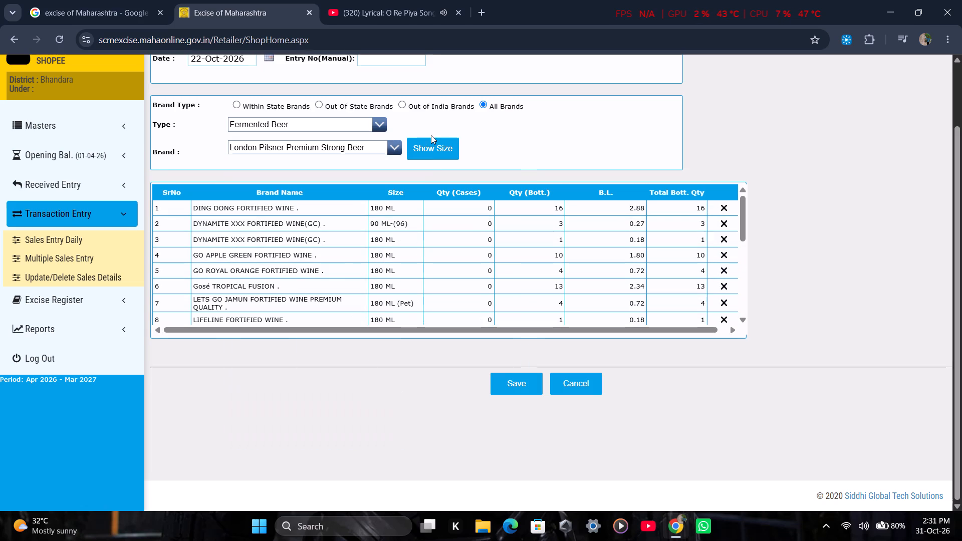
click(428, 141)
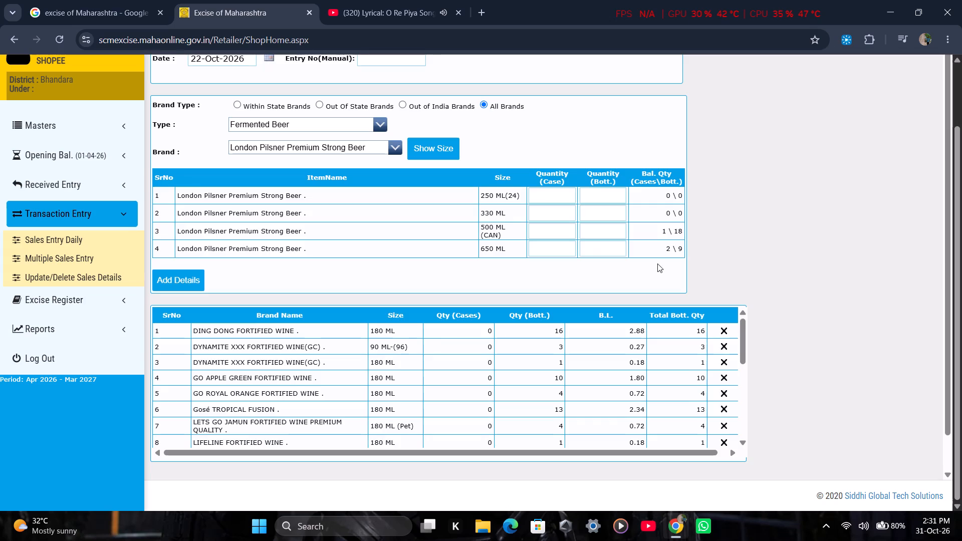
click(602, 251)
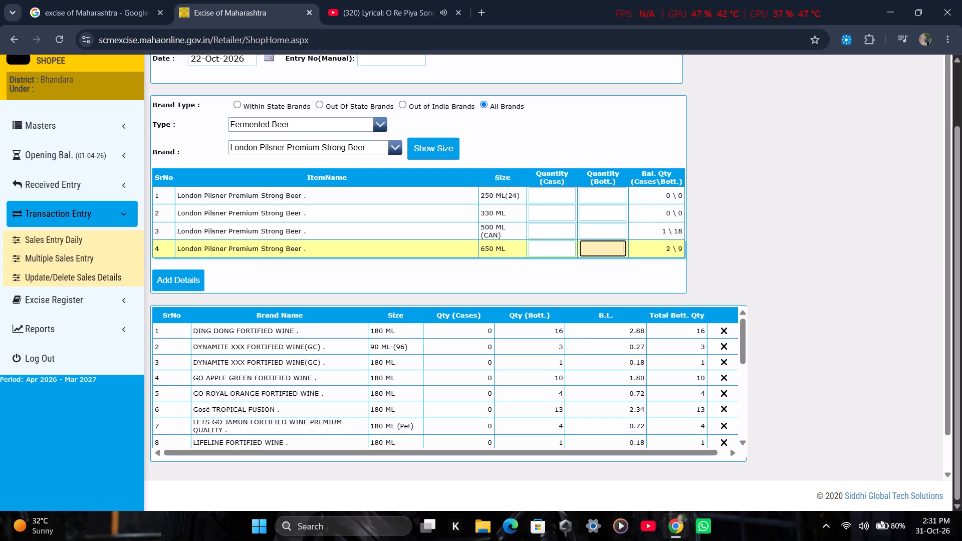
key(1)
click(596, 234)
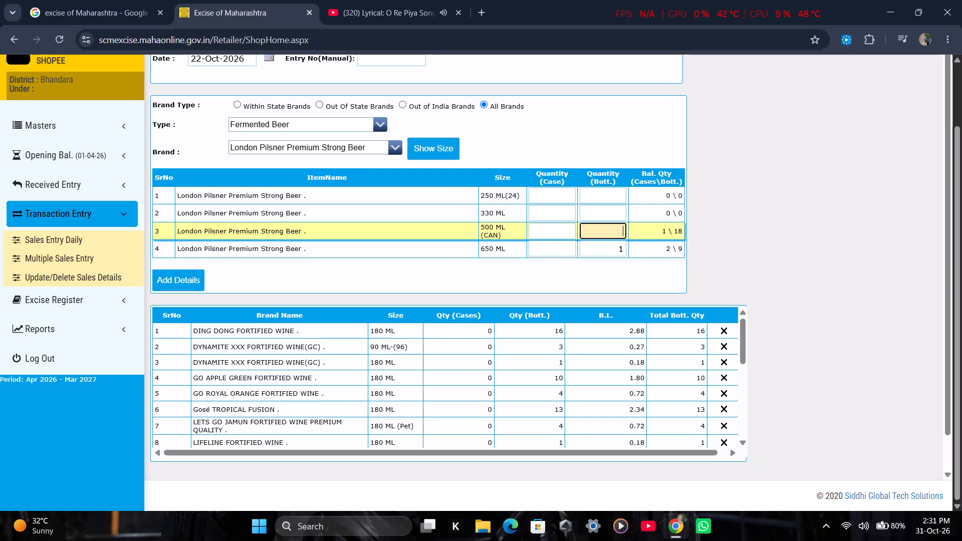
key(1)
click(184, 281)
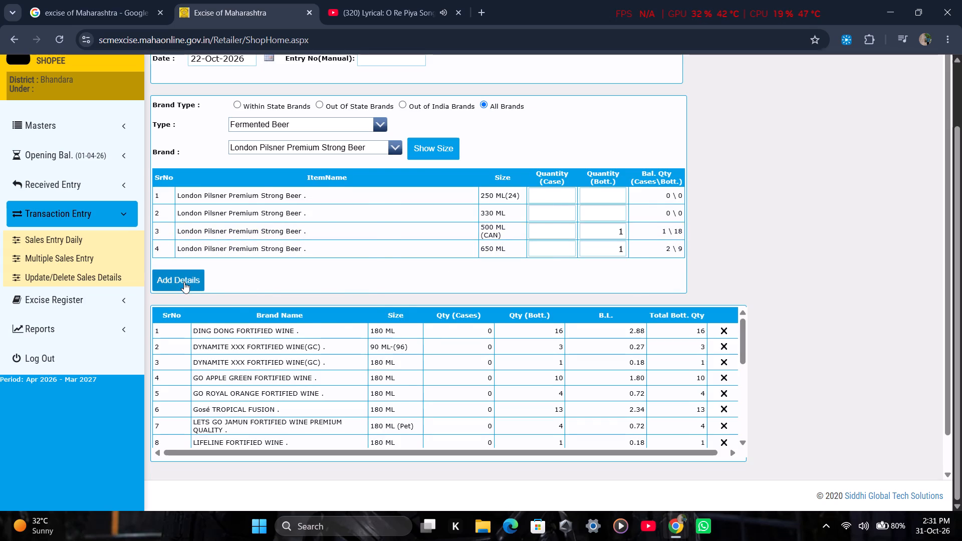
scroll(320, 238, down, 7)
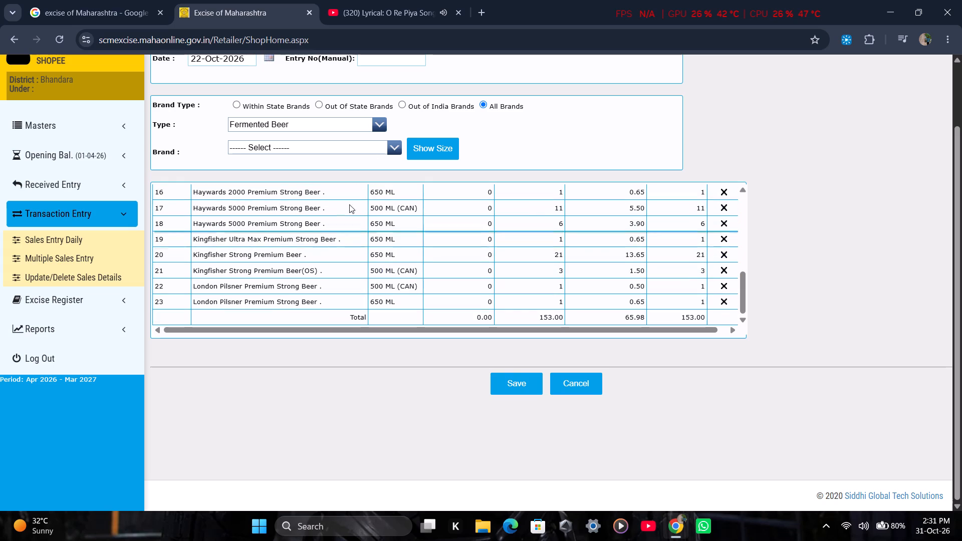
Add Royal Challenge Strong Premium Lager Beer to the sales list with 2 bottles of 500 ML (CAN).
click(400, 146)
scroll(390, 363, down, 7)
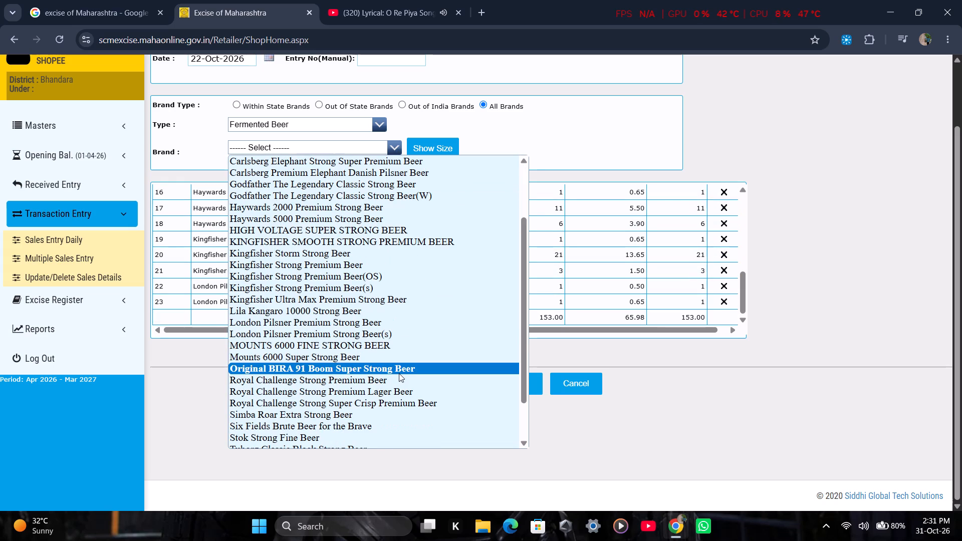
click(408, 389)
click(448, 148)
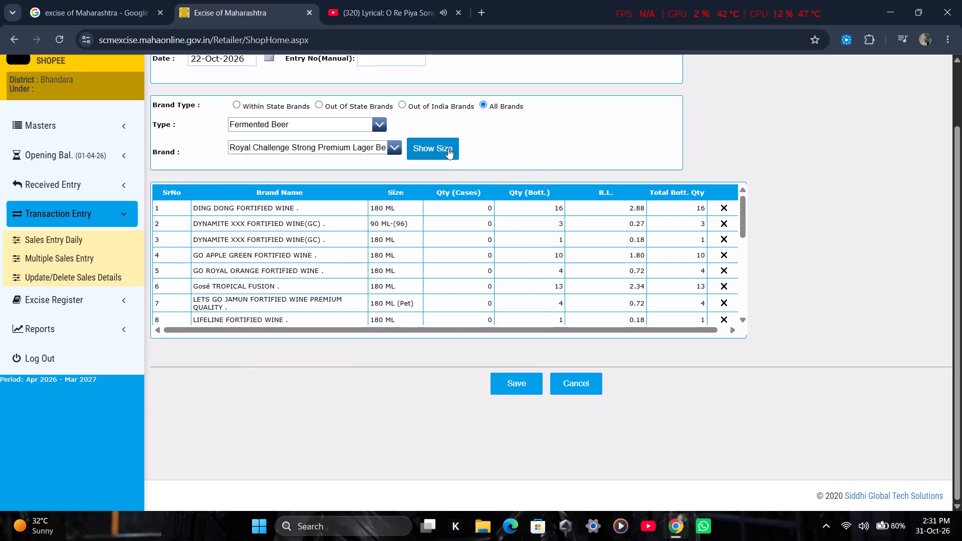
click(614, 196)
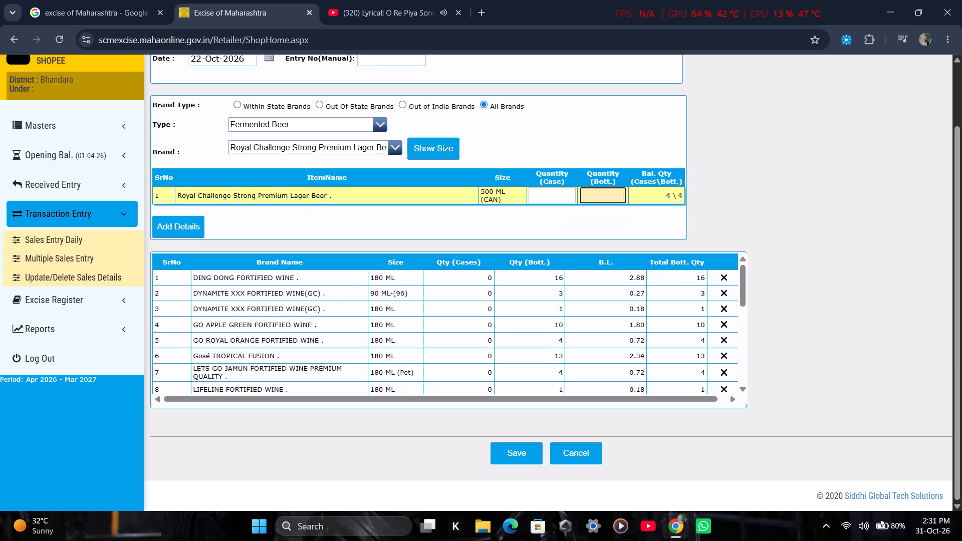
key(2)
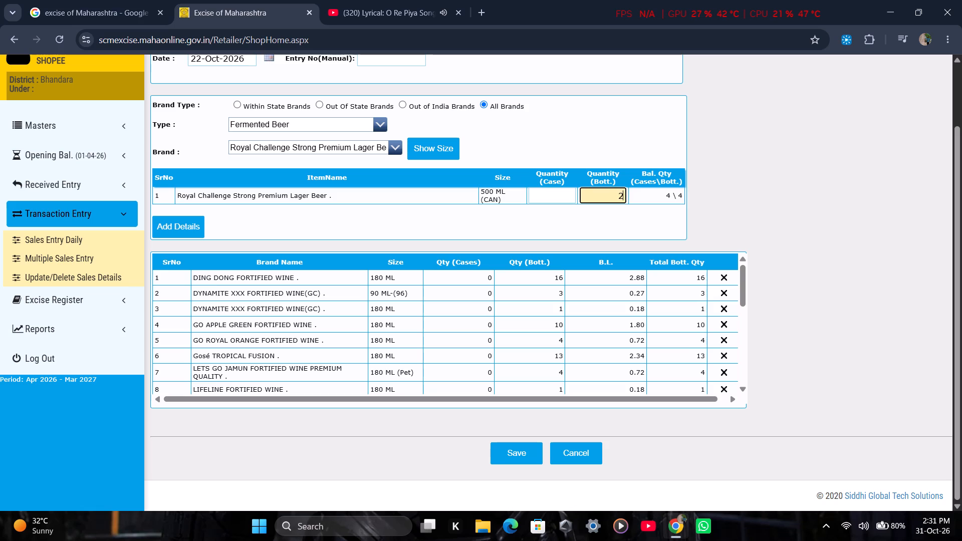
click(178, 225)
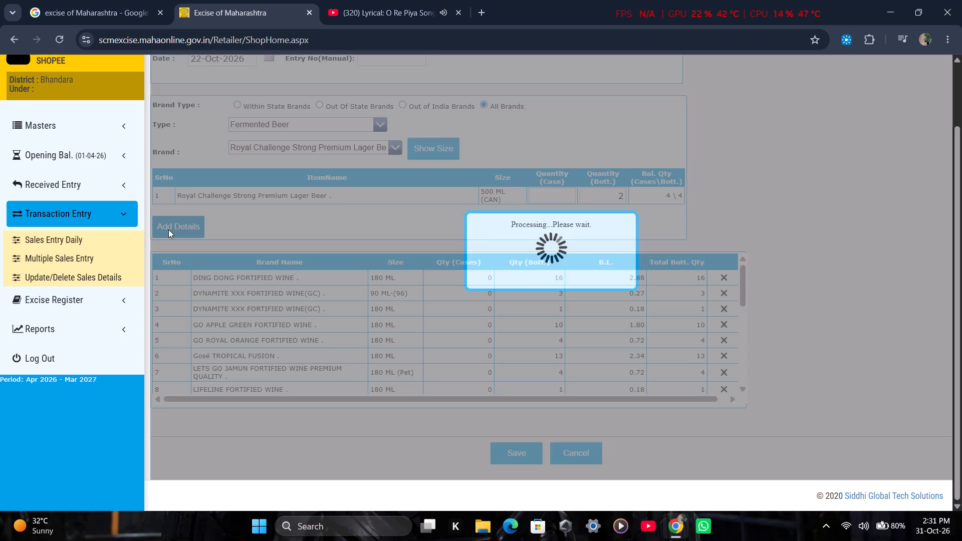
scroll(398, 233, down, 9)
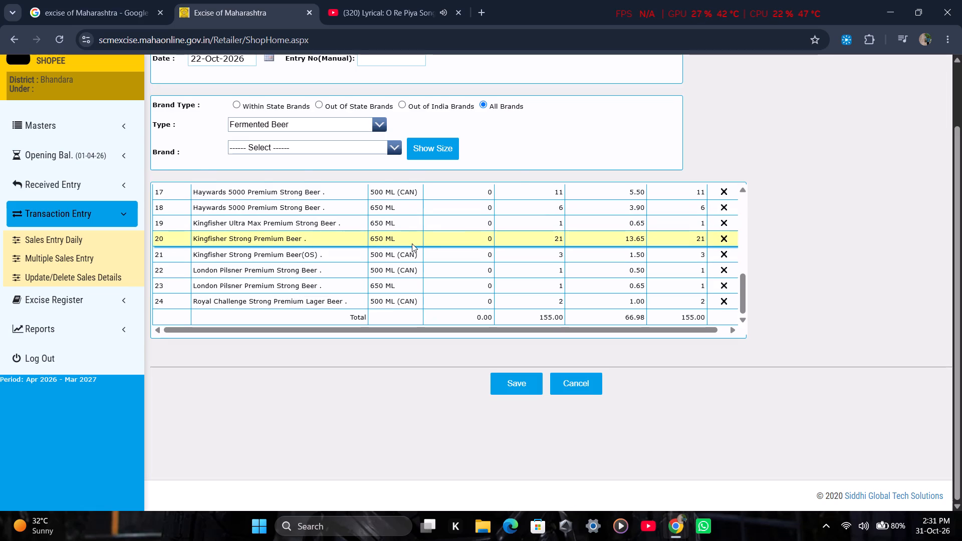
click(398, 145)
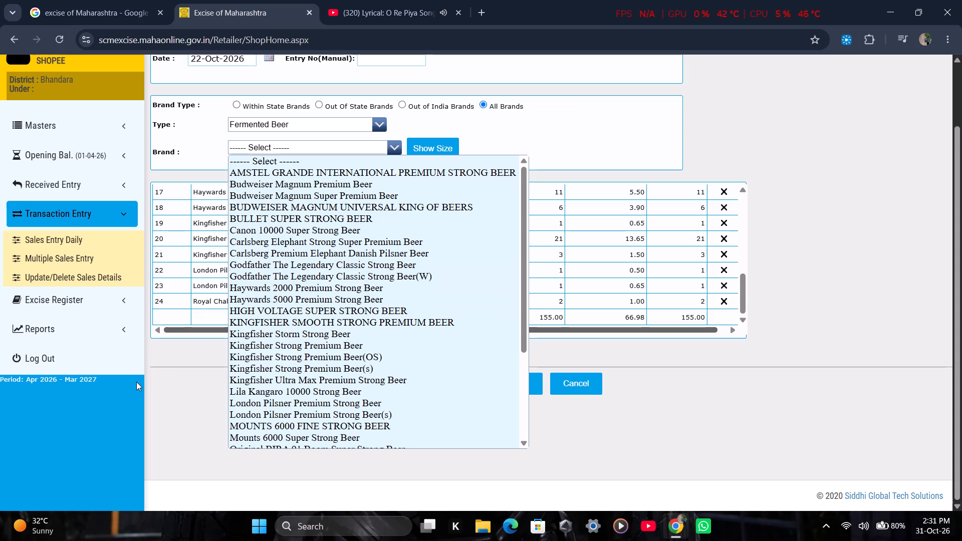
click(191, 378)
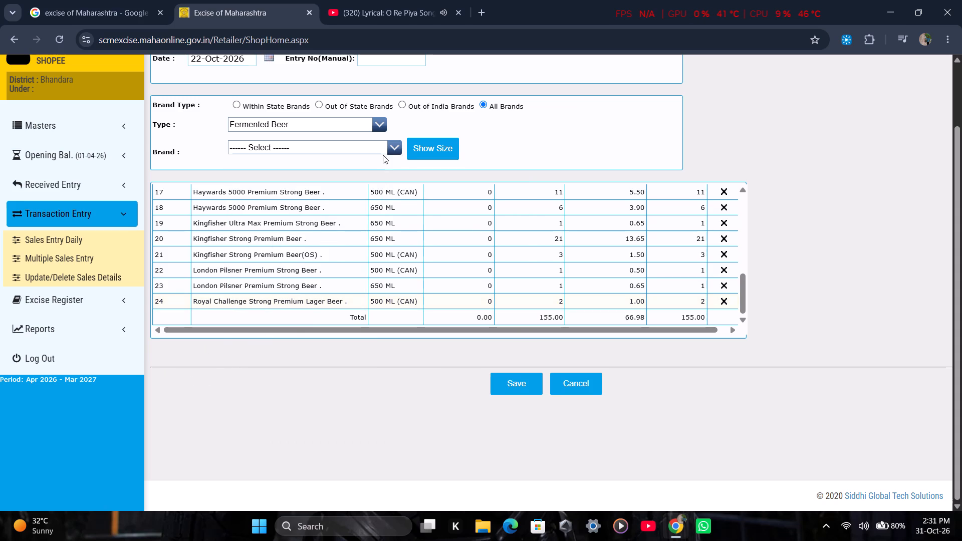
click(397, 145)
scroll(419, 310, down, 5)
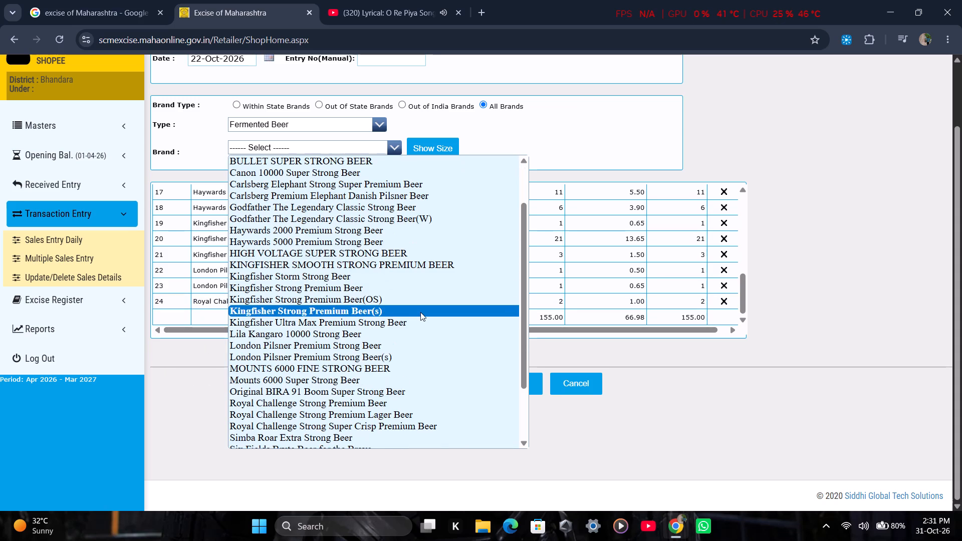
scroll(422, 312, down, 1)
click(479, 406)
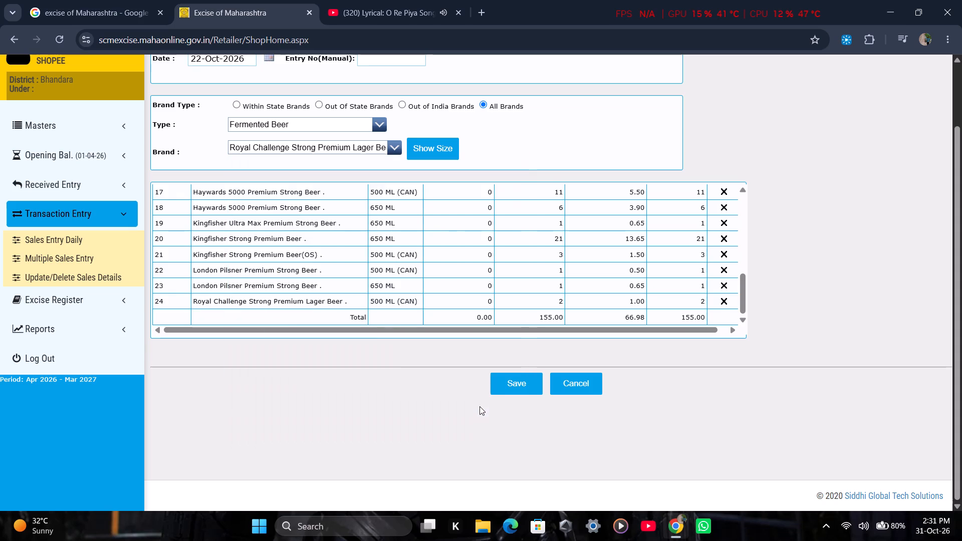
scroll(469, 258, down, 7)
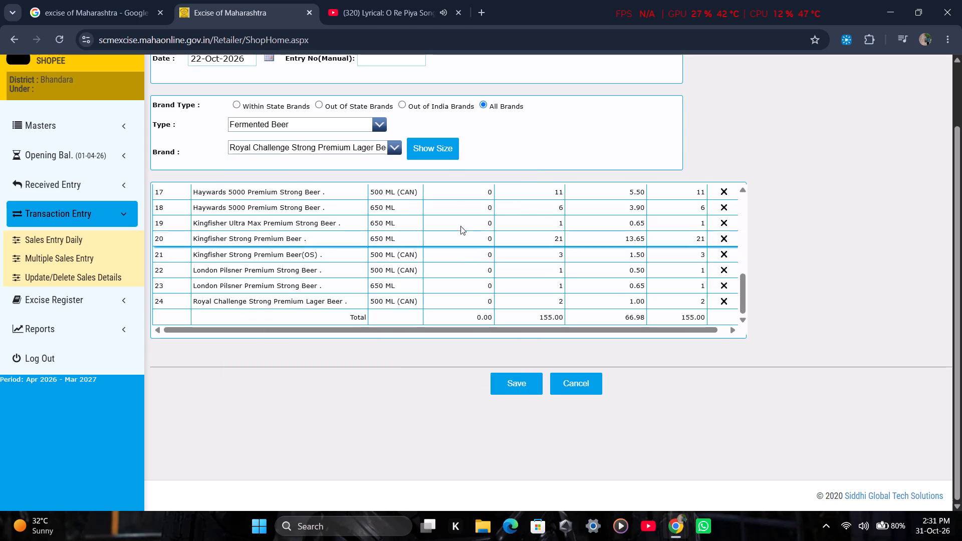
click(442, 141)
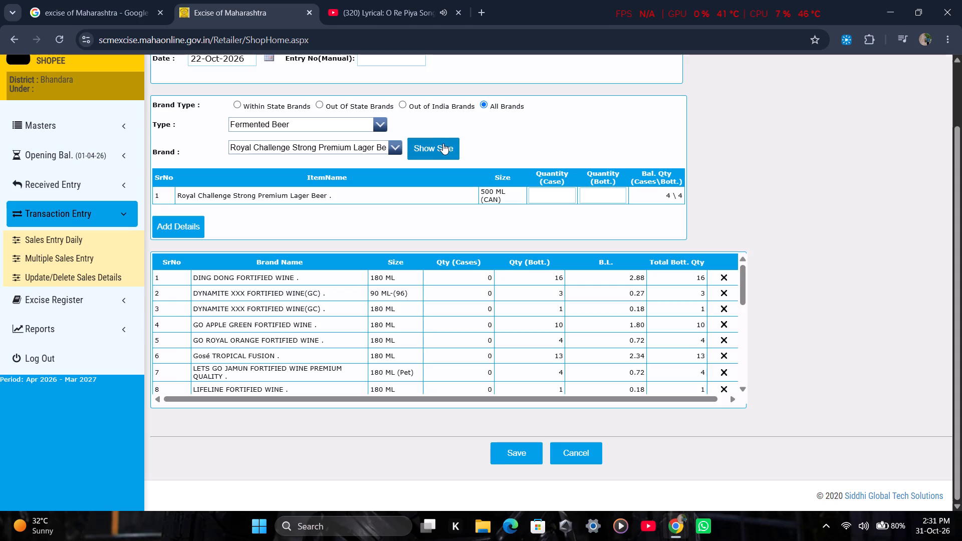
Add Royal Challenge Strong Premium Beer to the sales list with 3 bottles of 650 ML.
click(390, 144)
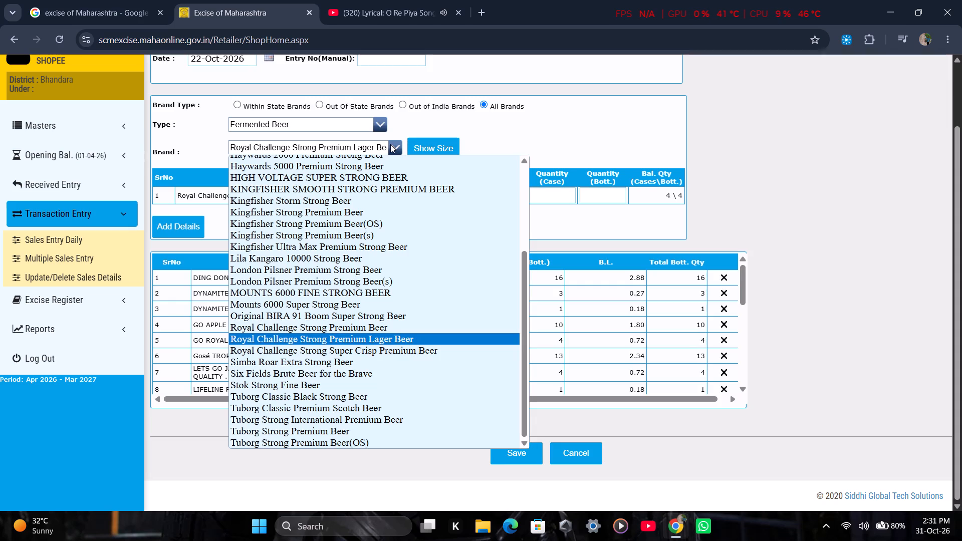
click(427, 324)
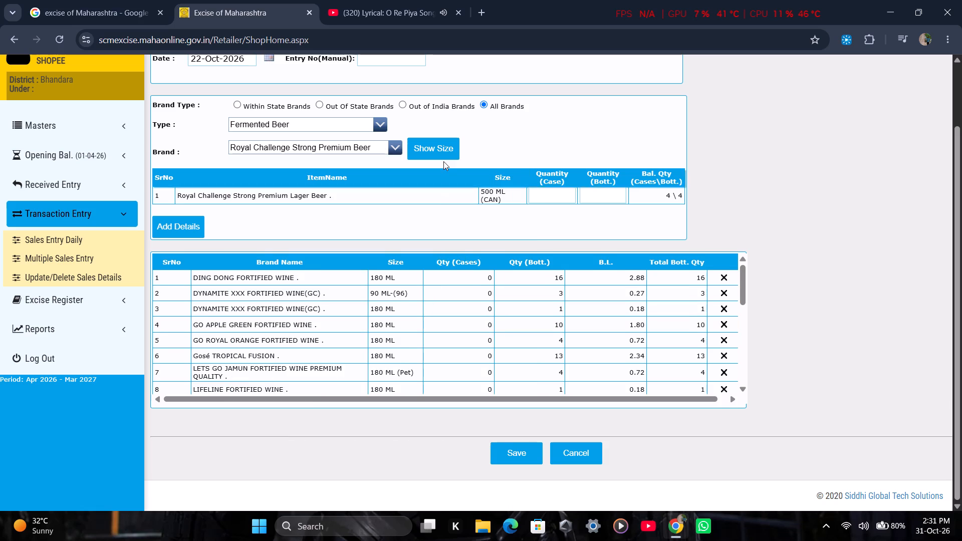
click(439, 155)
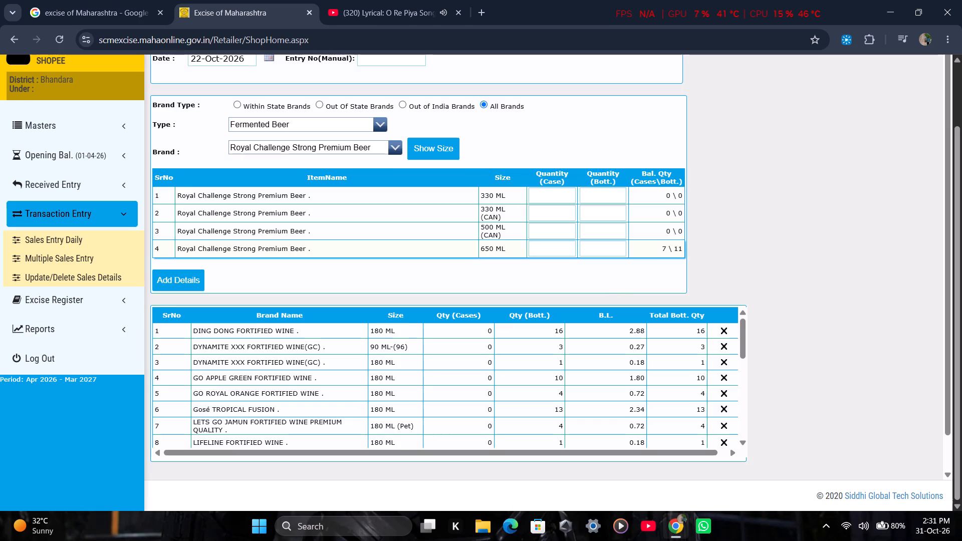
click(606, 249)
key(3)
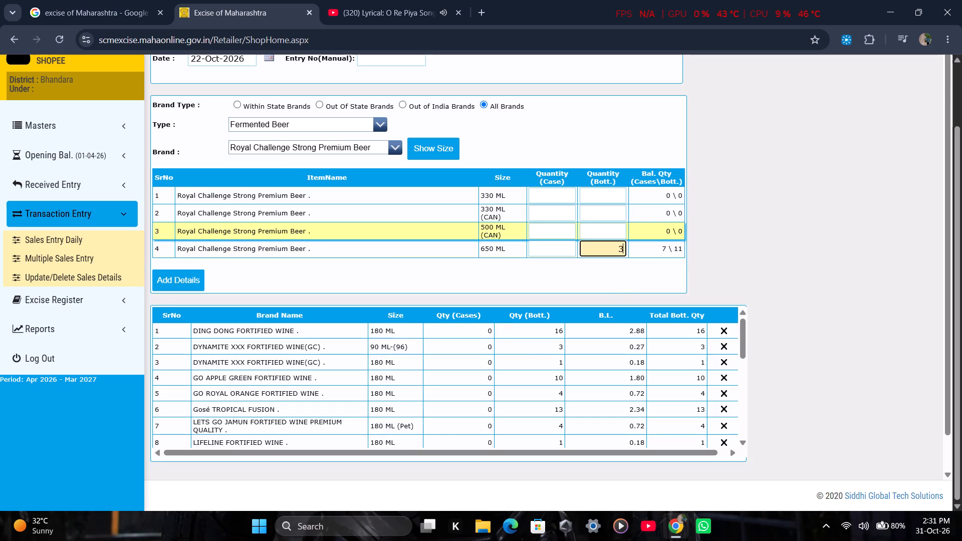
click(186, 283)
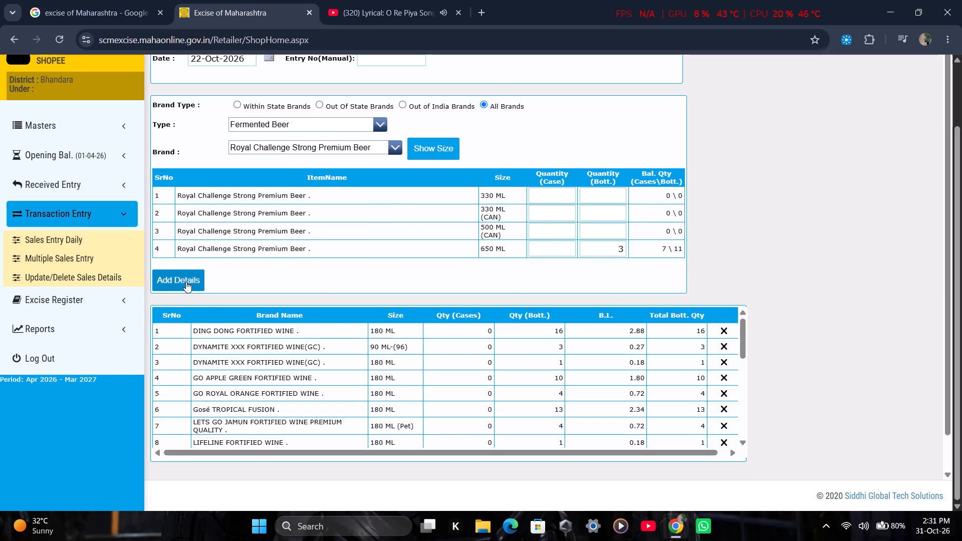
scroll(281, 248, down, 8)
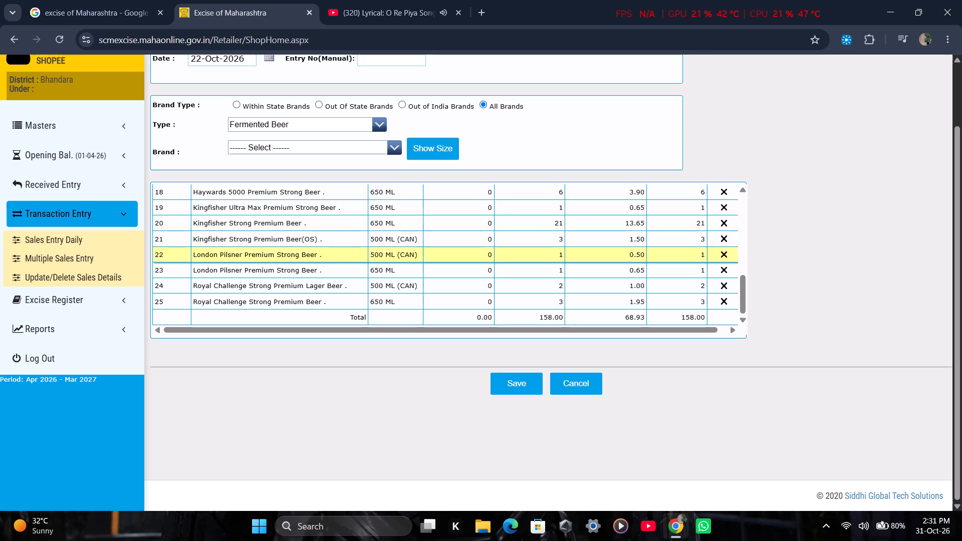
scroll(328, 199, down, 6)
Add Tuborg Strong Premium Beer to the sales list with 18 bottles of 500 ML (CAN) and 2 of 330 ML.
click(397, 146)
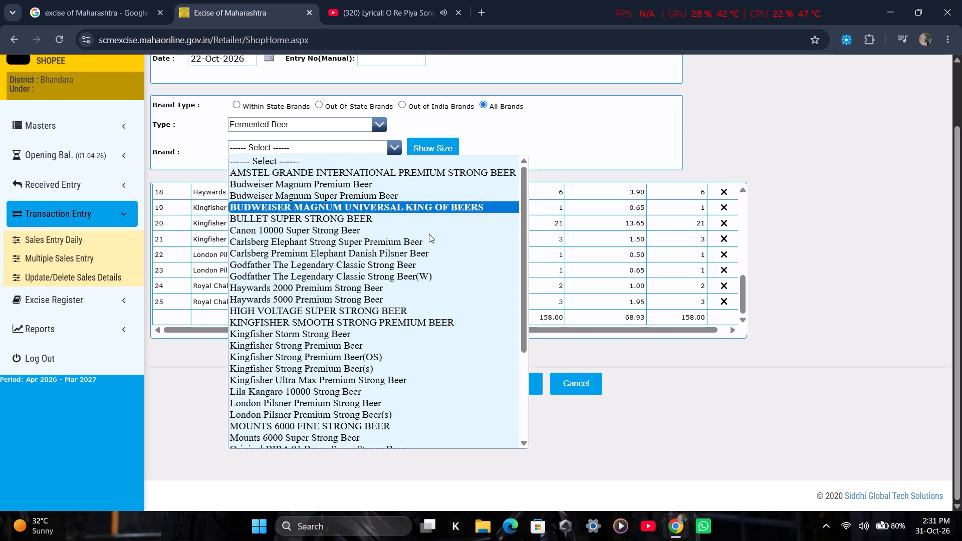
scroll(457, 340, down, 17)
click(499, 429)
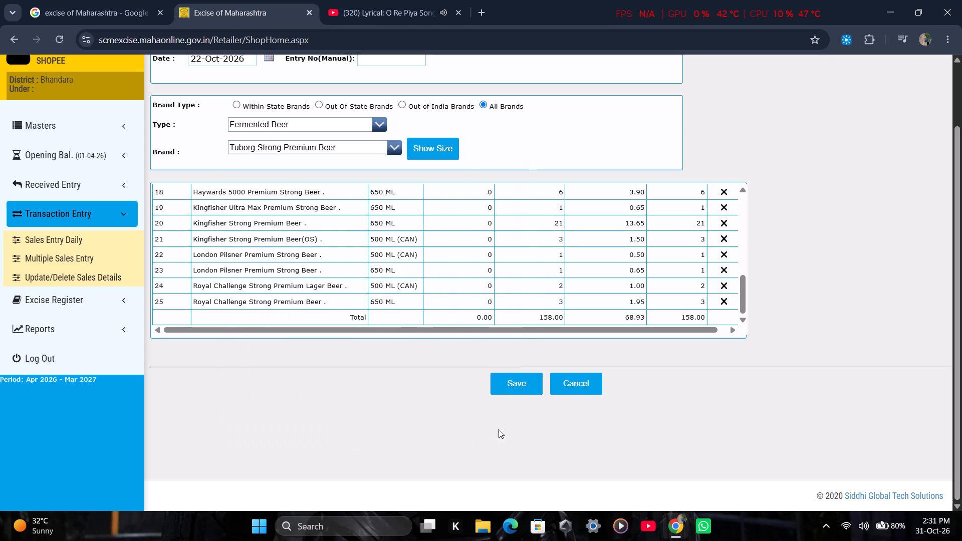
click(446, 151)
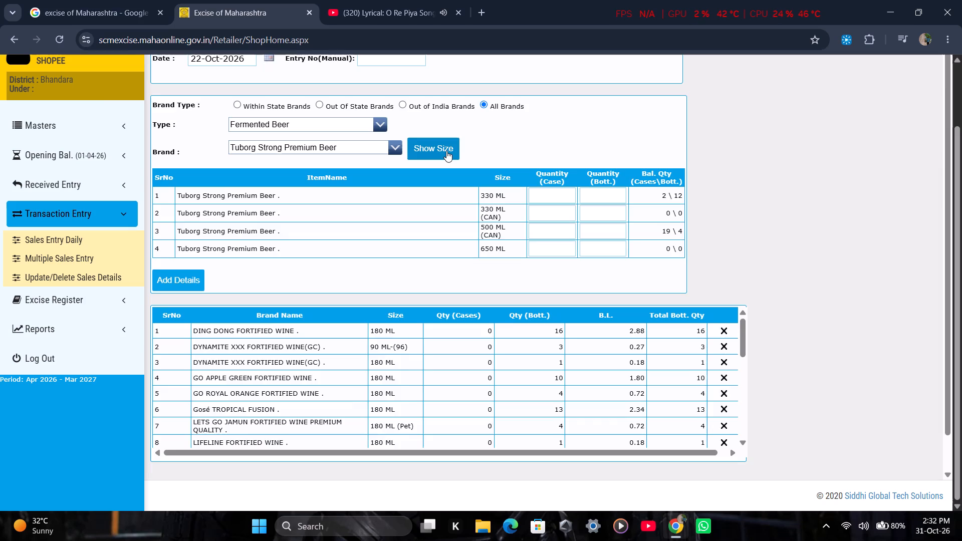
click(612, 230)
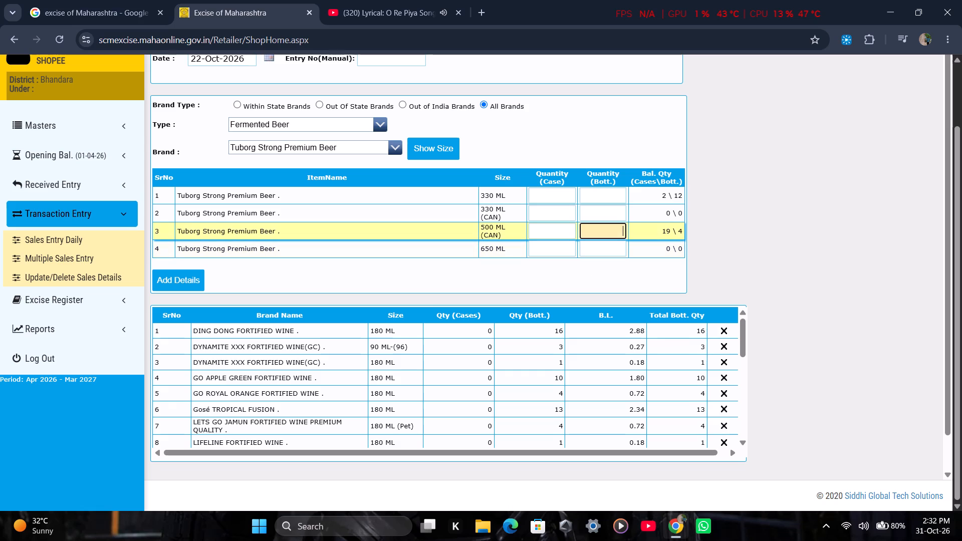
text(18)
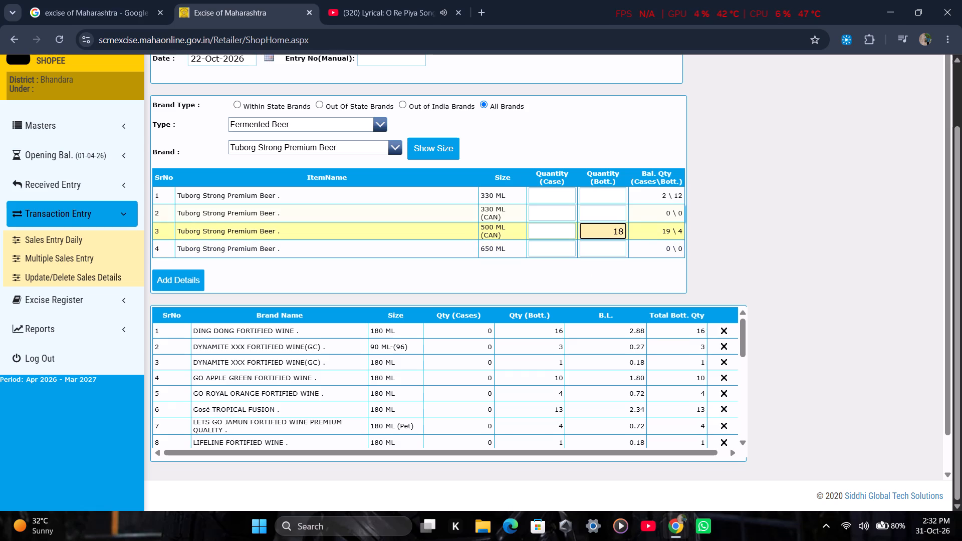
click(615, 200)
key(2)
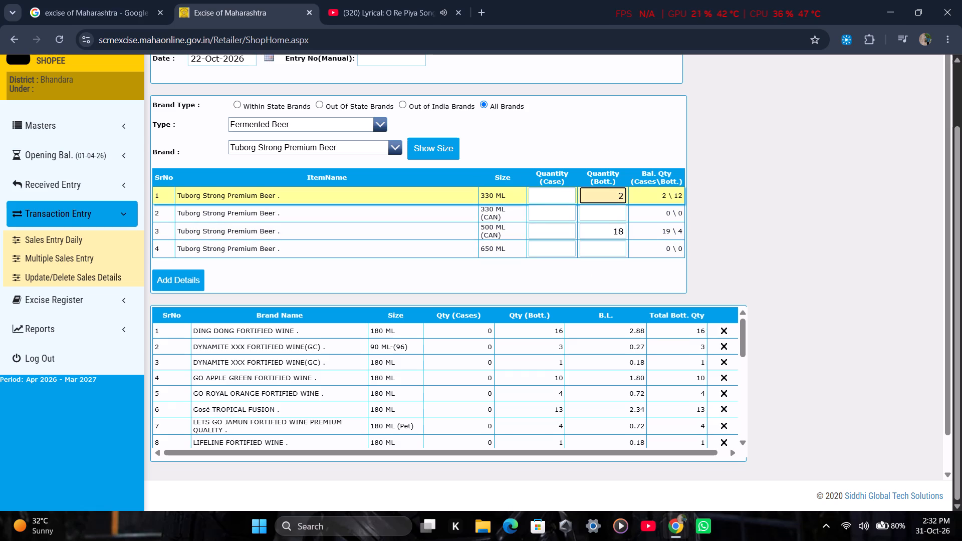
click(166, 283)
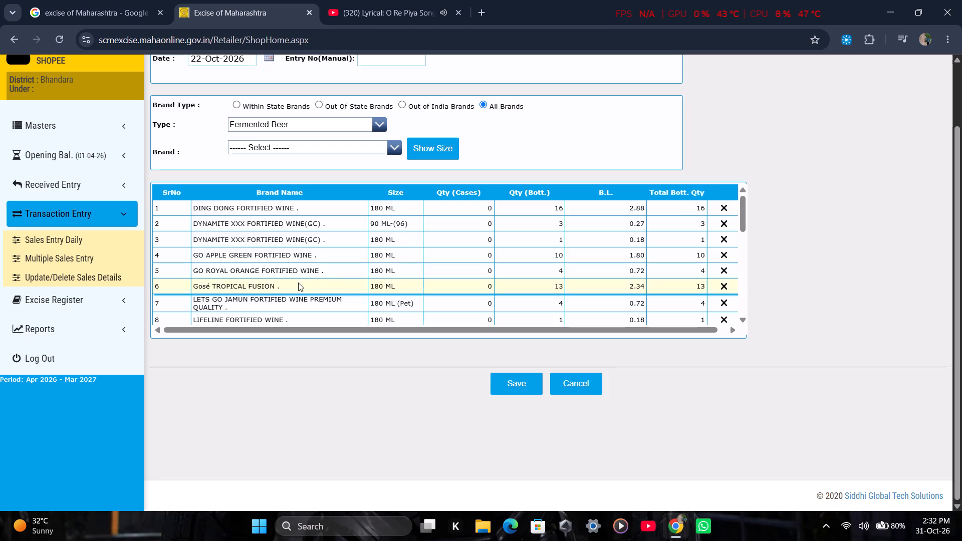
scroll(385, 250, down, 9)
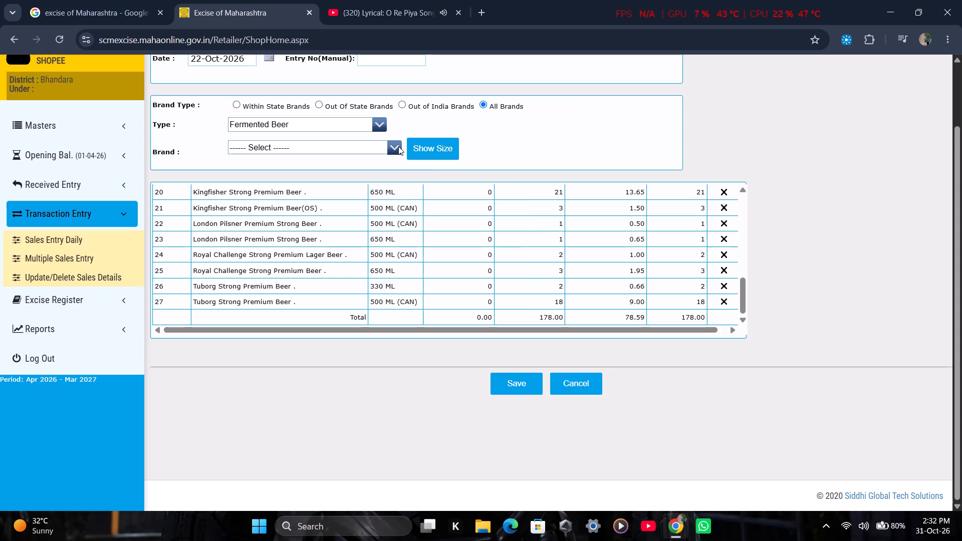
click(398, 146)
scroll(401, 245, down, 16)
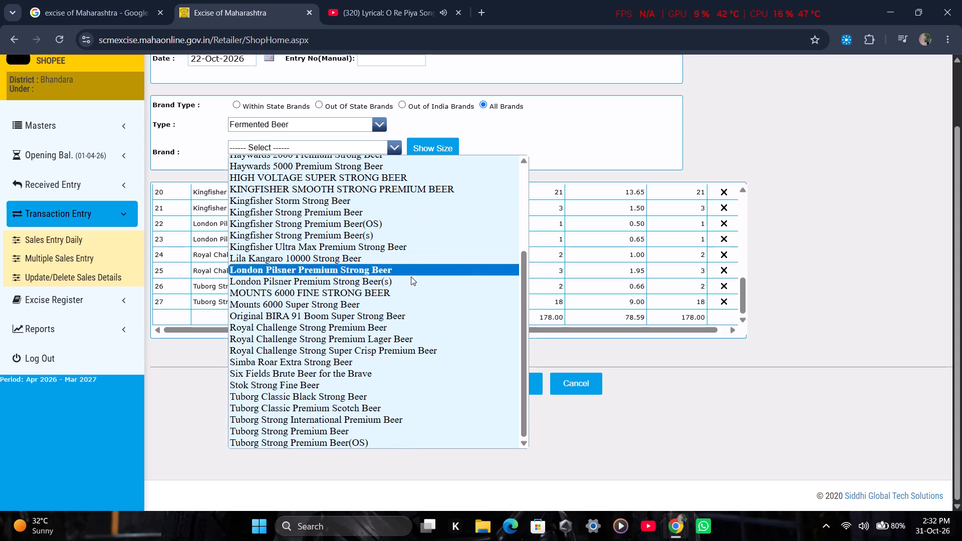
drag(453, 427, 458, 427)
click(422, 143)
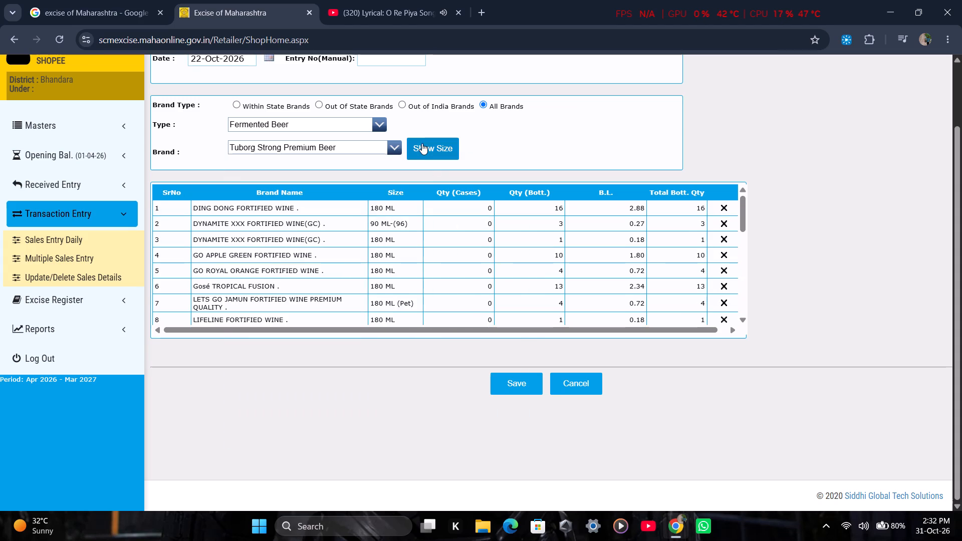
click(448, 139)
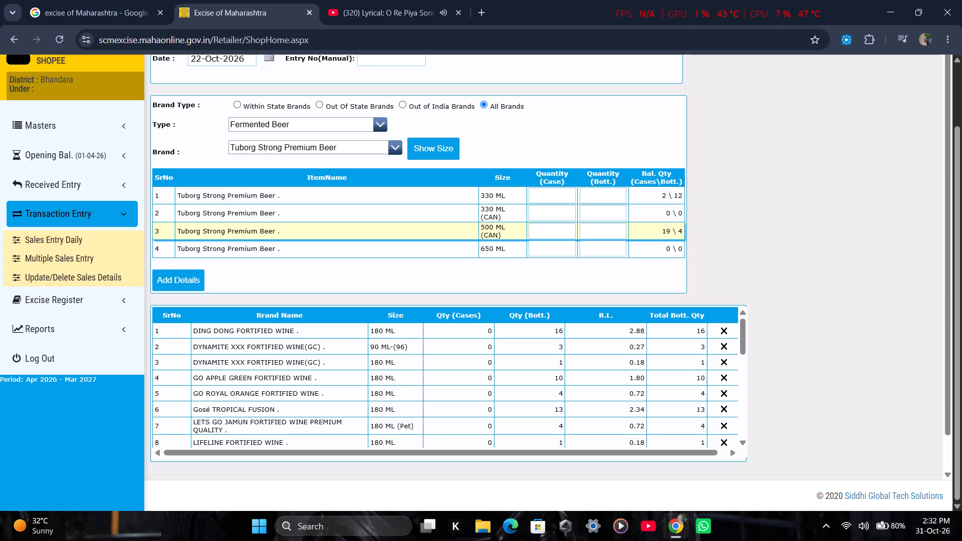
Add Tuborg Strong International Premium Beer to the sales list with 34 bottles of 650 ML.
click(396, 148)
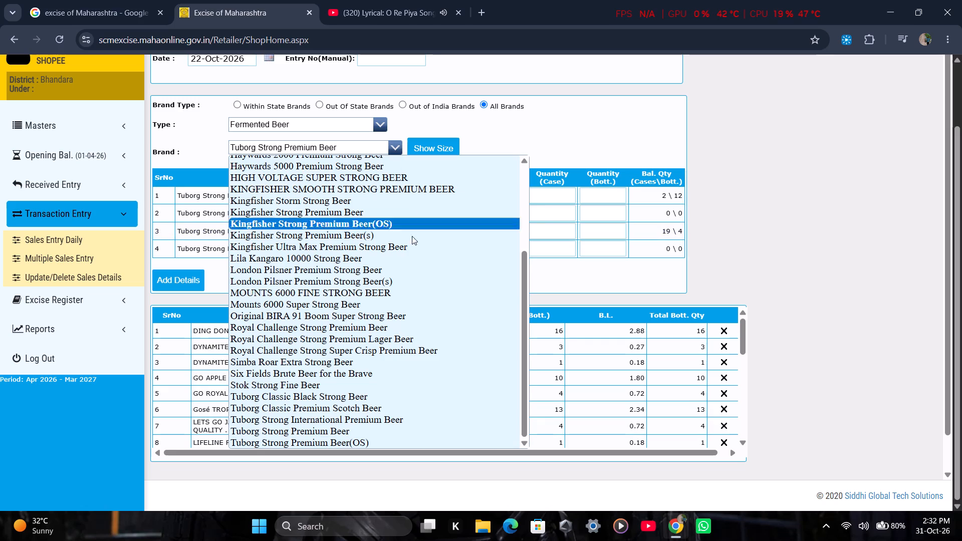
click(416, 421)
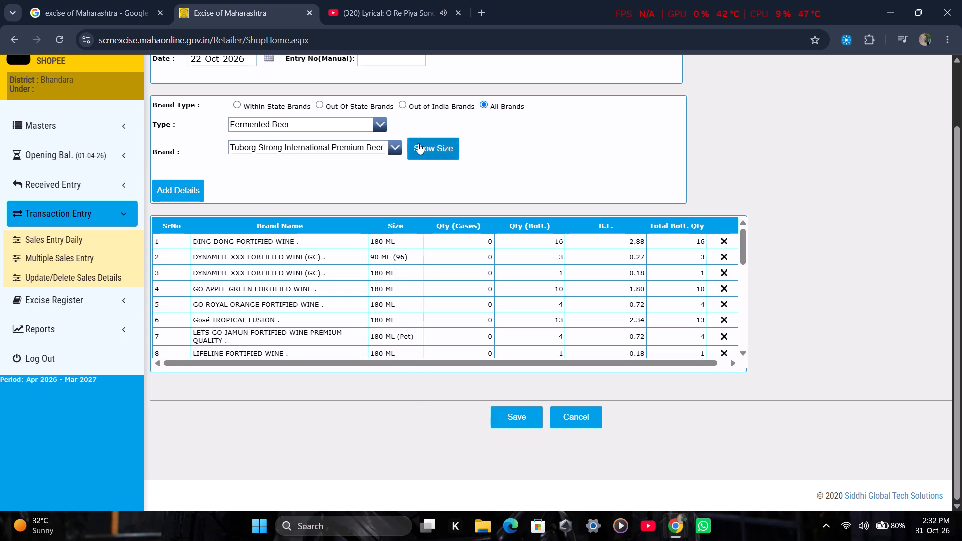
click(426, 143)
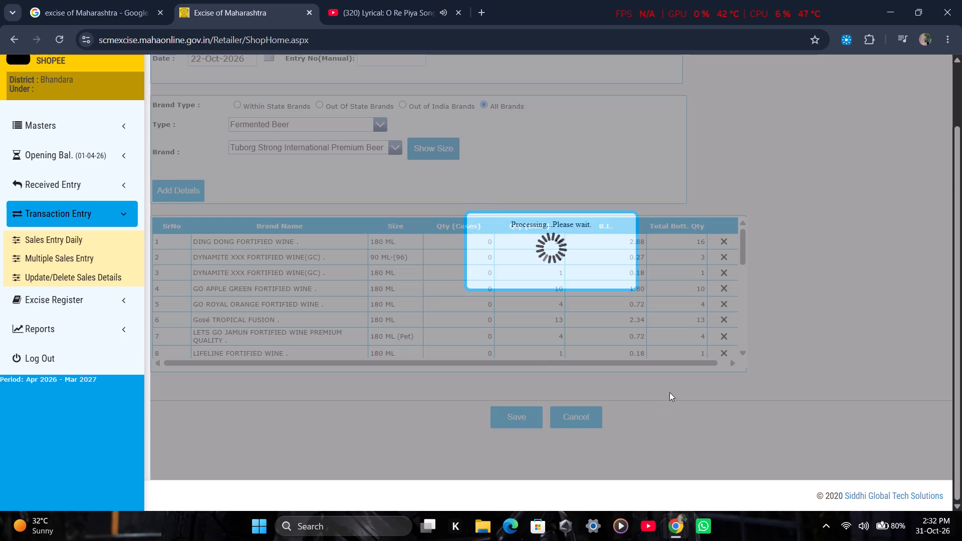
click(597, 208)
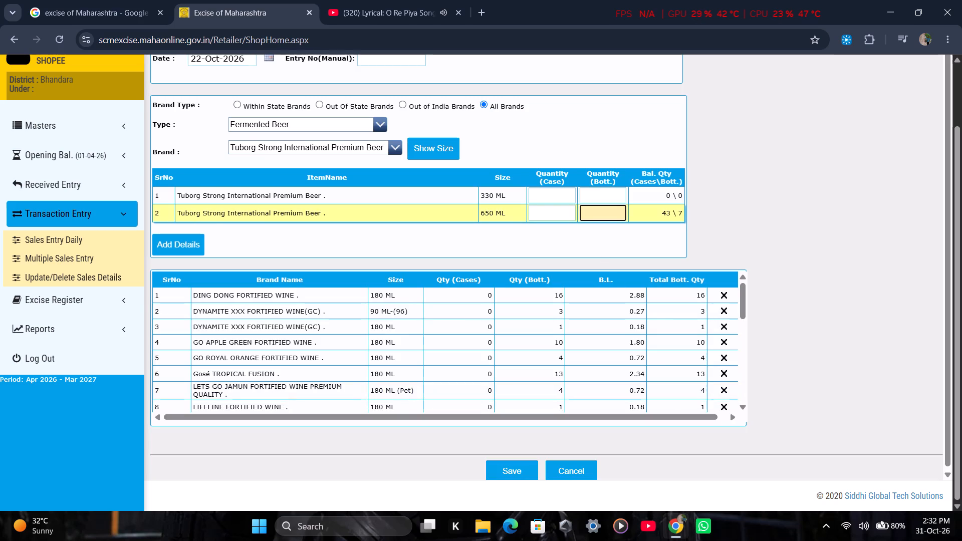
text(34)
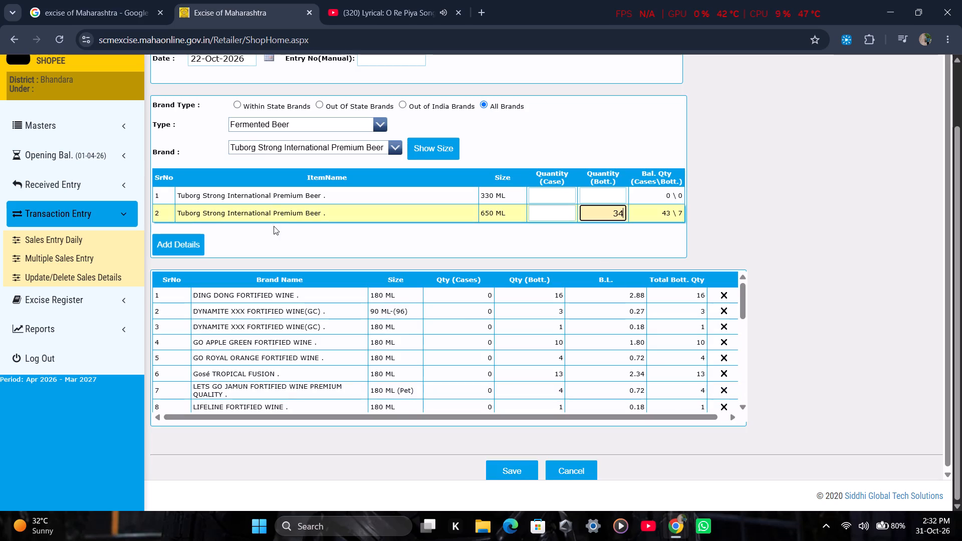
click(190, 248)
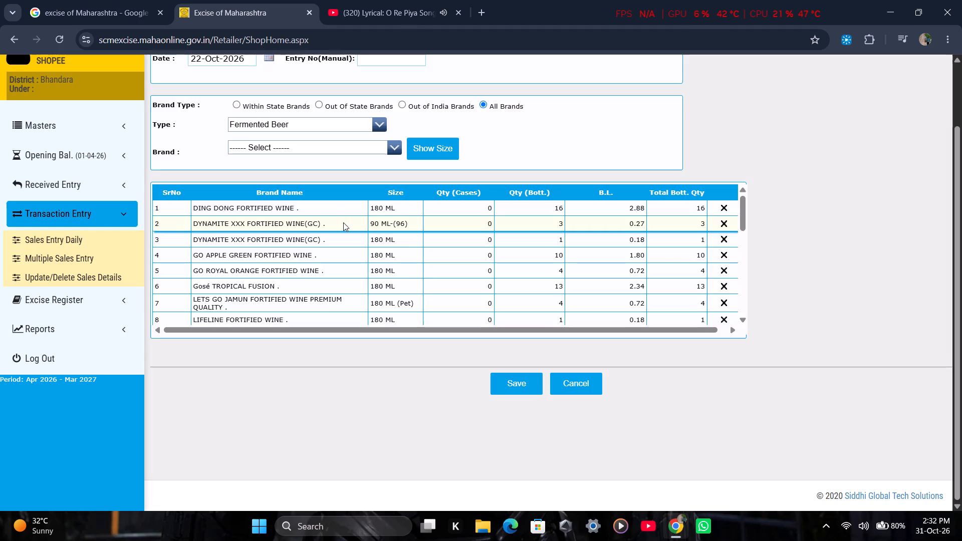
scroll(360, 230, down, 9)
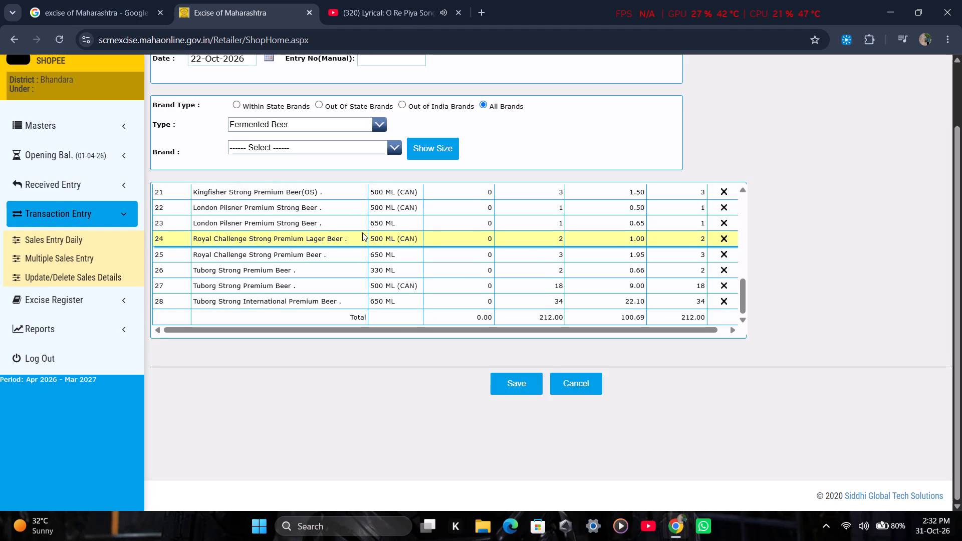
scroll(417, 187, up, 8)
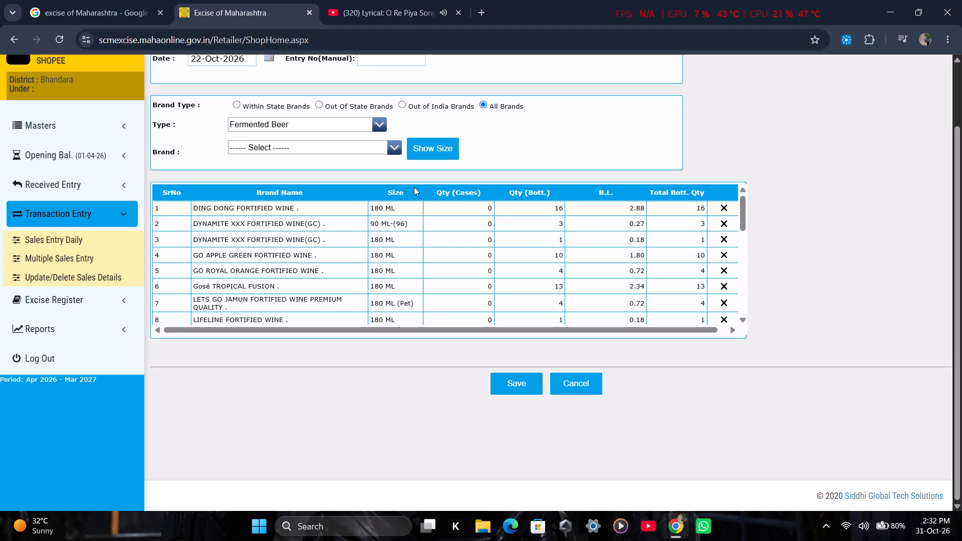
Switch the type to Mild Beer and add Budweiser Premium King of Beer to the sales list with 1 bottle of 650 ML.
click(379, 125)
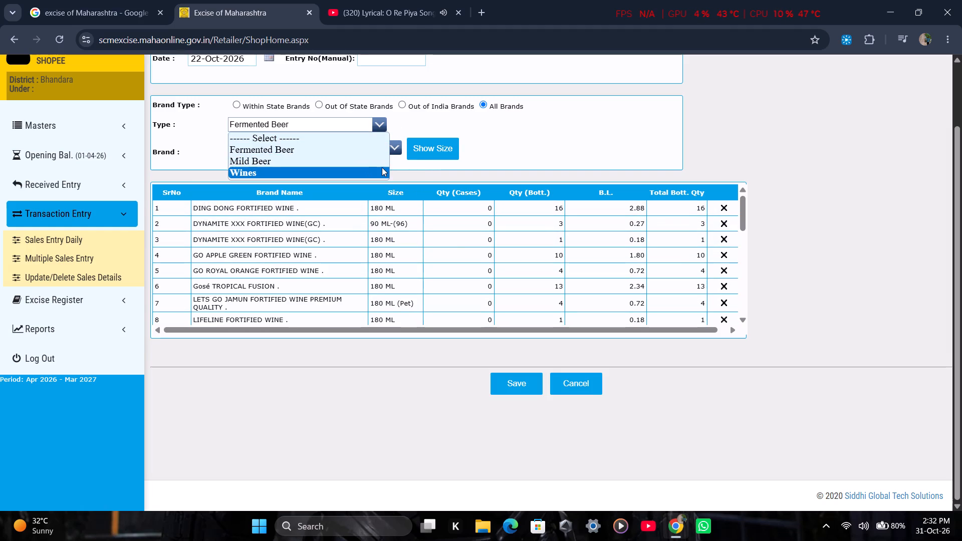
click(383, 163)
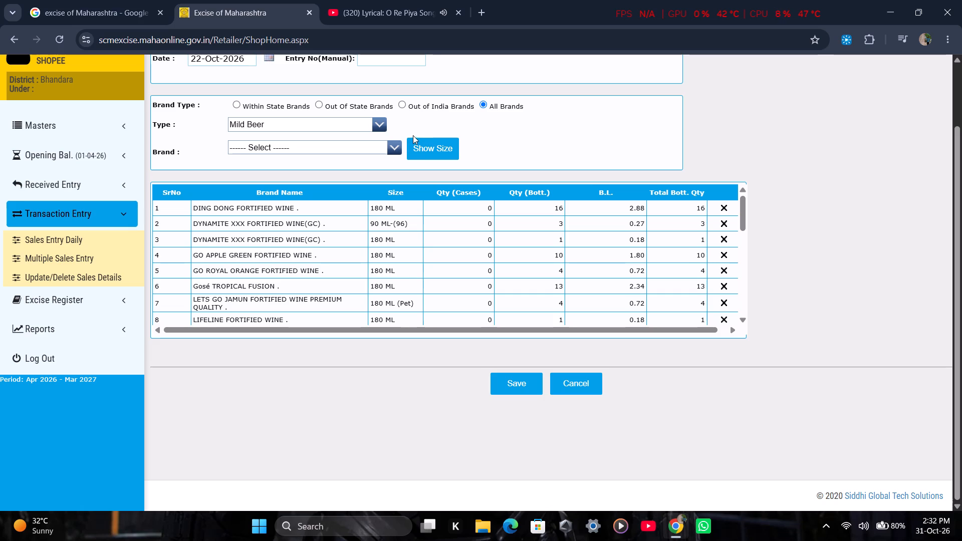
click(397, 150)
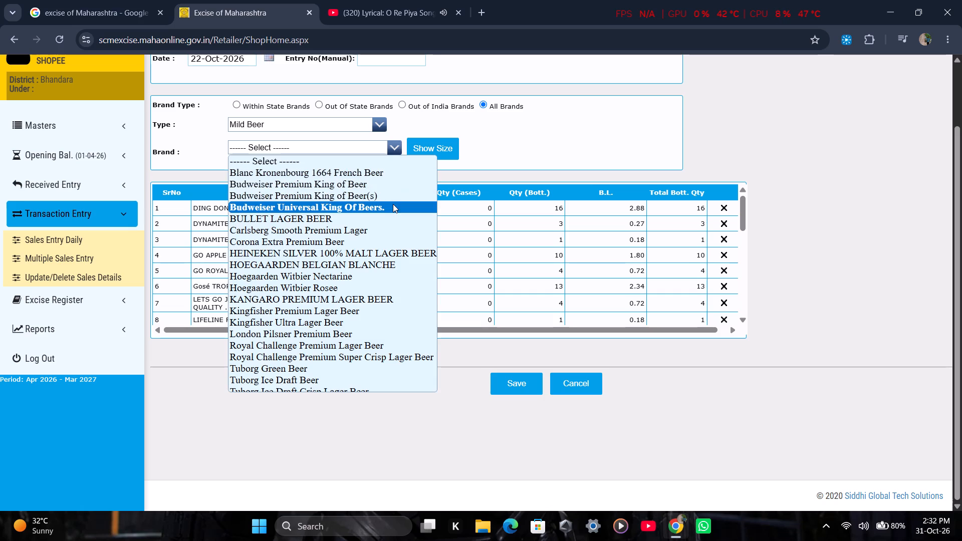
click(386, 188)
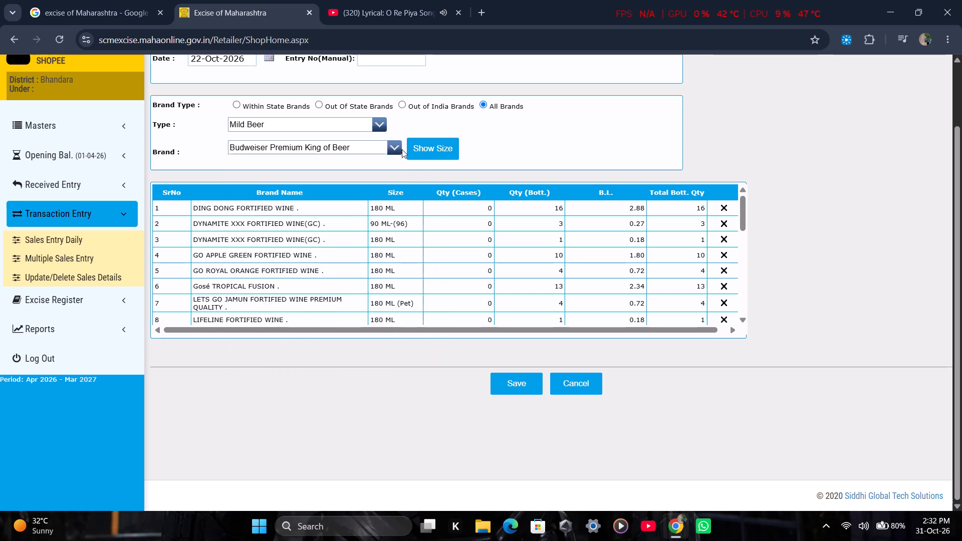
click(402, 148)
click(430, 147)
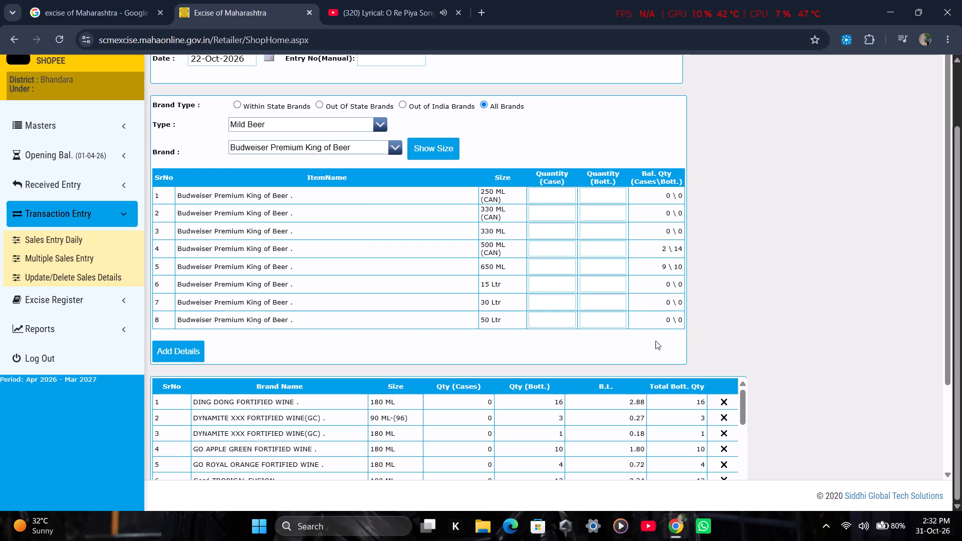
click(606, 273)
key(1)
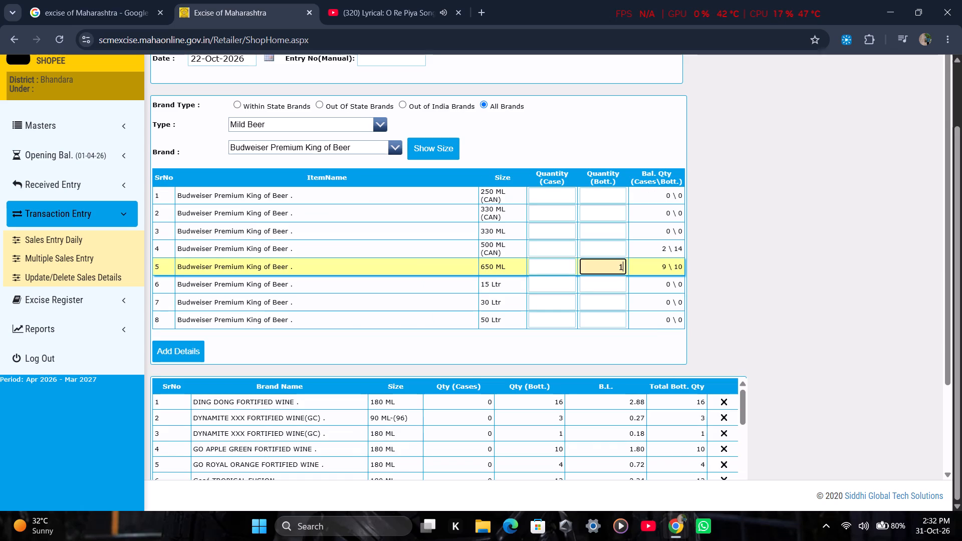
click(164, 359)
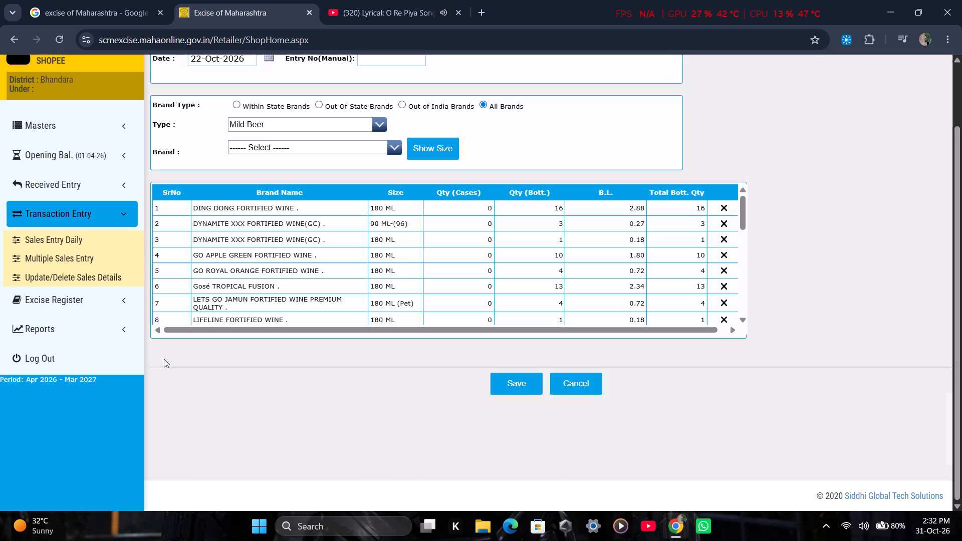
scroll(363, 289, down, 7)
Add BULLET LAGER BEER to the sales list with 1 bottle of 650 ML.
click(395, 149)
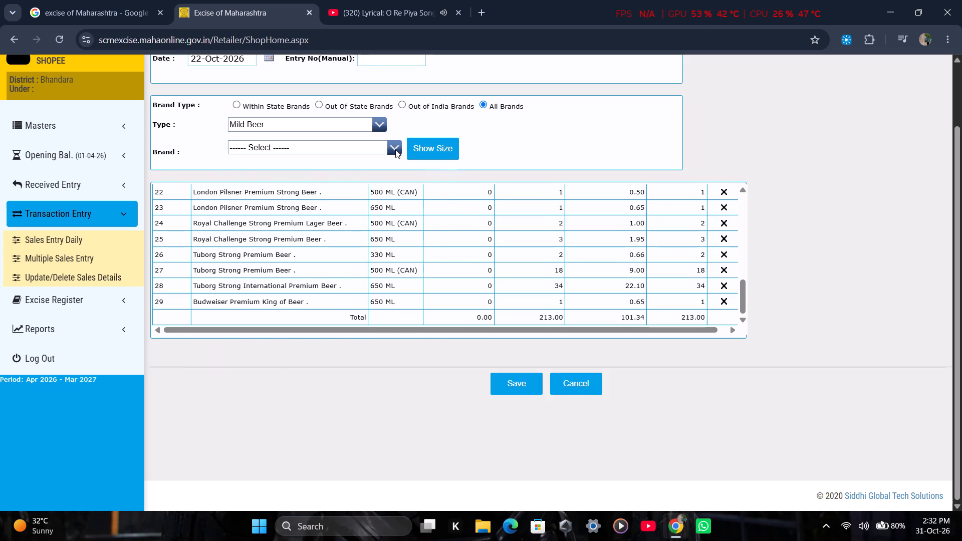
click(385, 223)
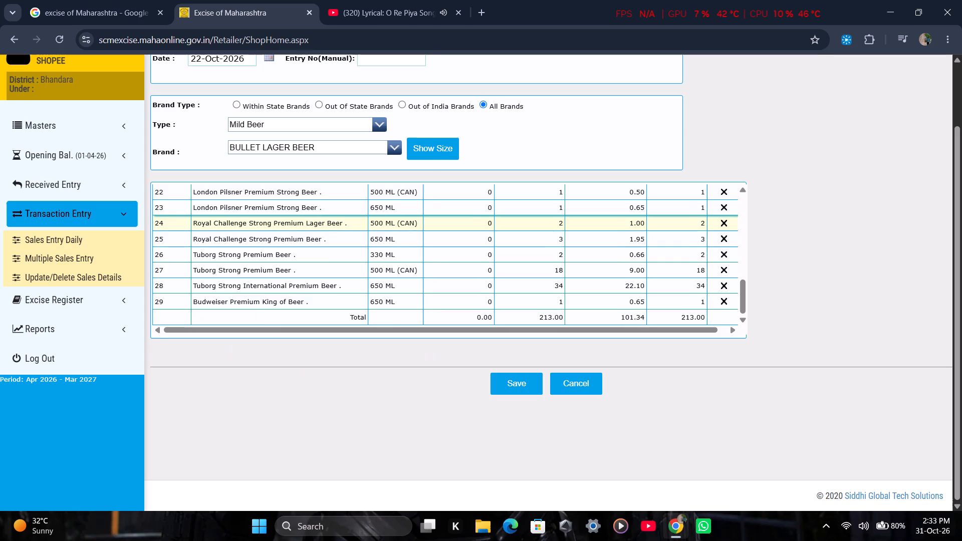
click(435, 150)
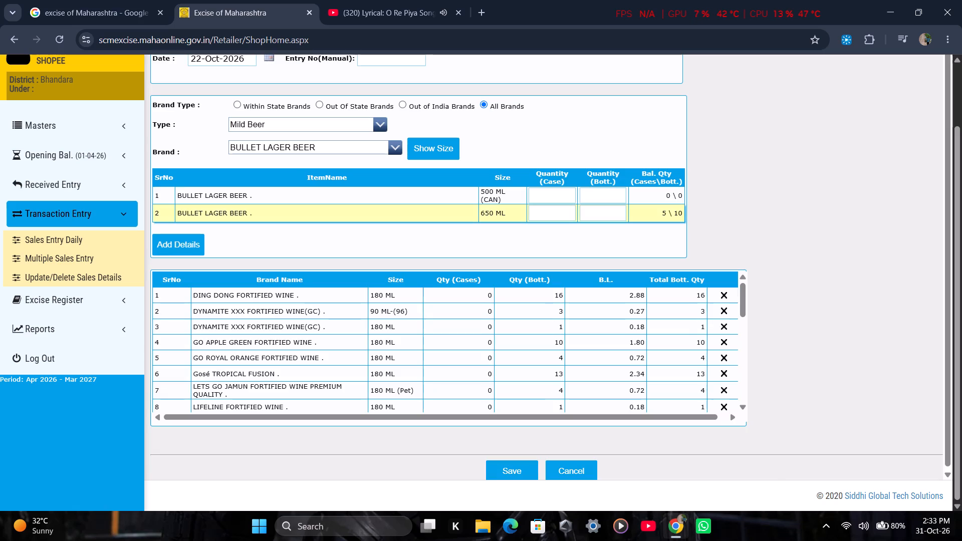
click(611, 218)
key(1)
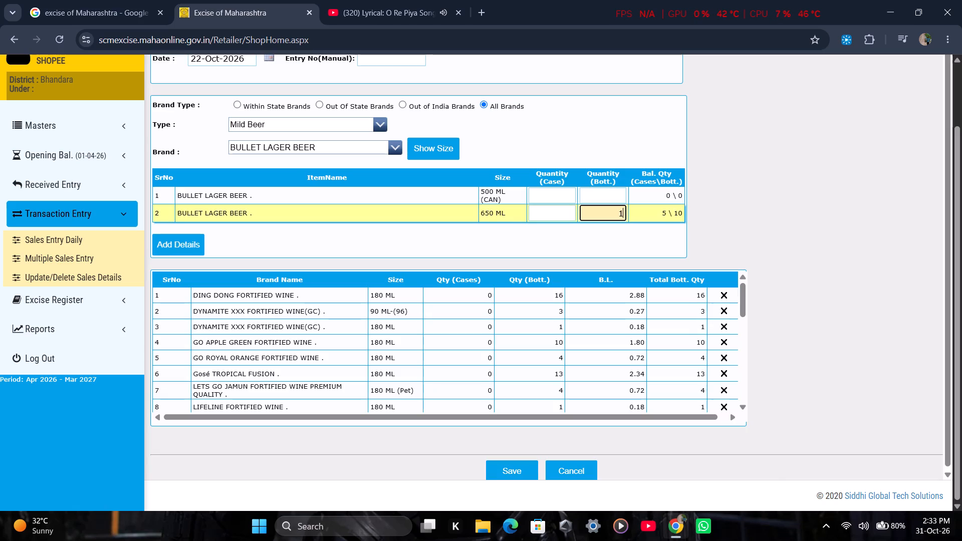
click(178, 248)
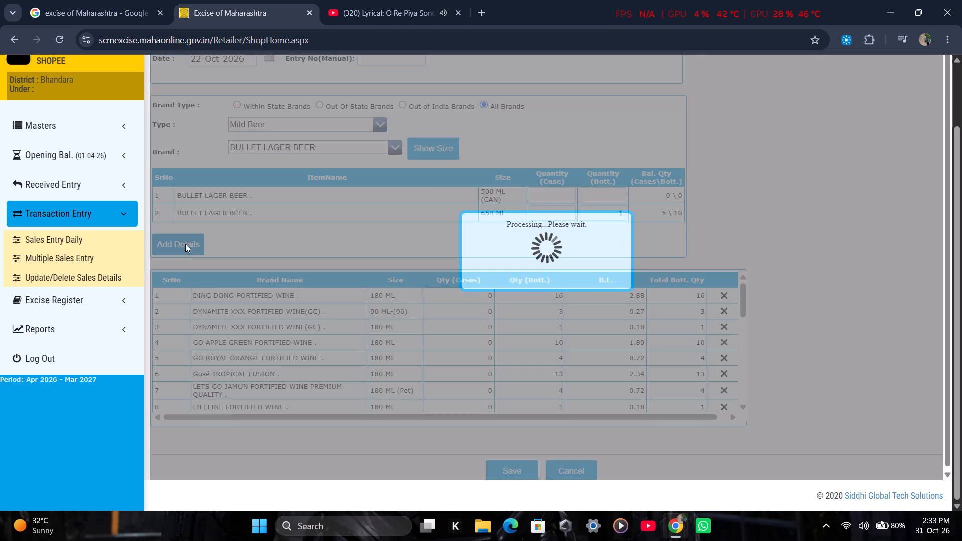
scroll(253, 250, down, 8)
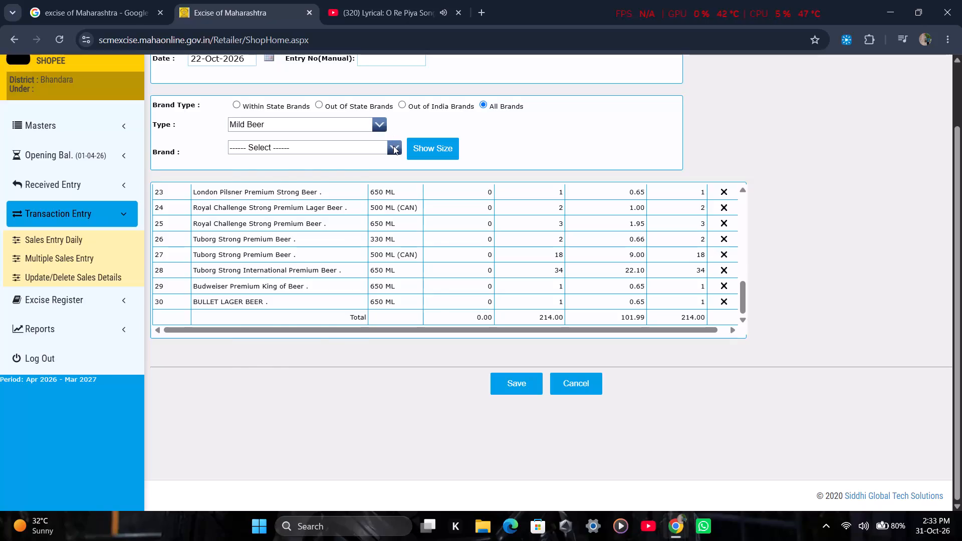
Add London Pilsner Premium Beer to the sales list with 20 bottles of 650 ML and 15 of 500 ML (CAN).
click(393, 146)
click(384, 337)
click(443, 152)
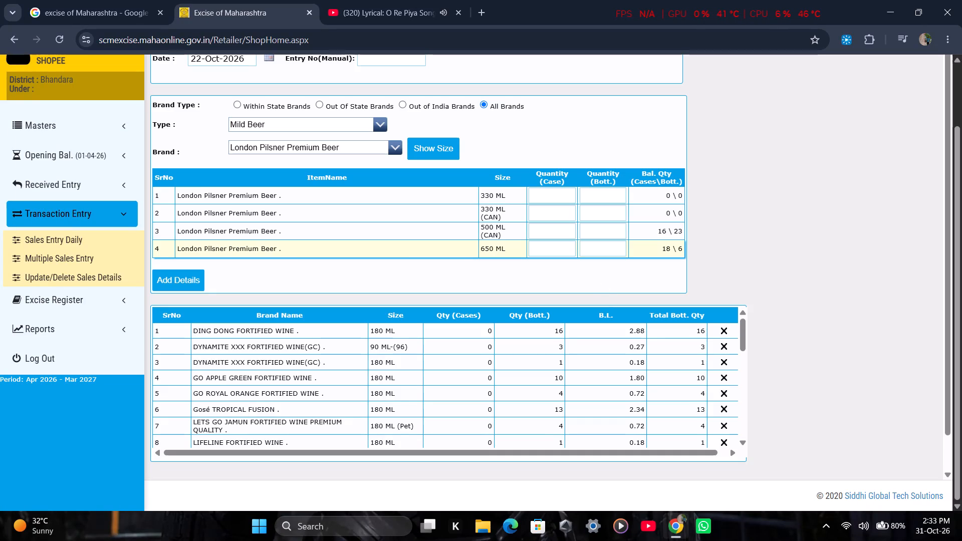
click(601, 250)
text(20)
click(602, 230)
text(15)
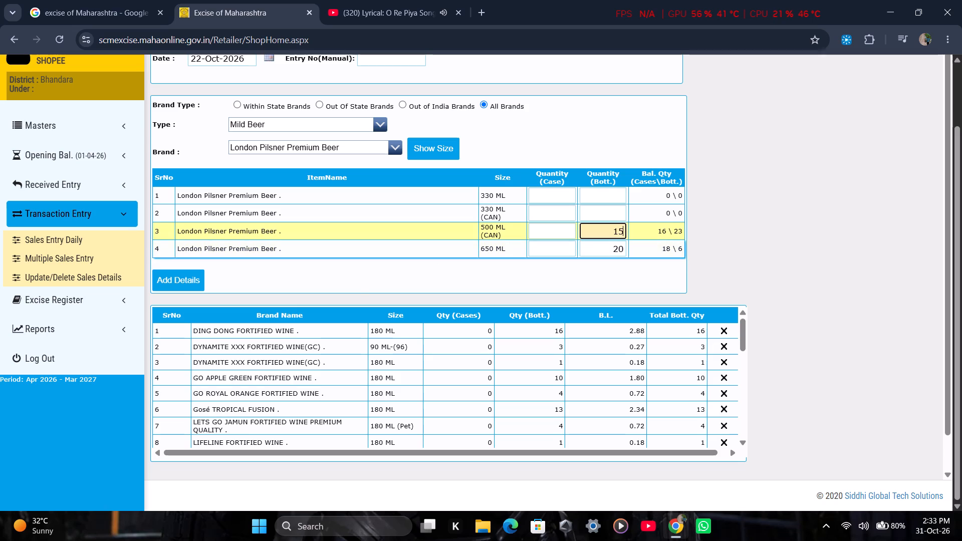
click(197, 280)
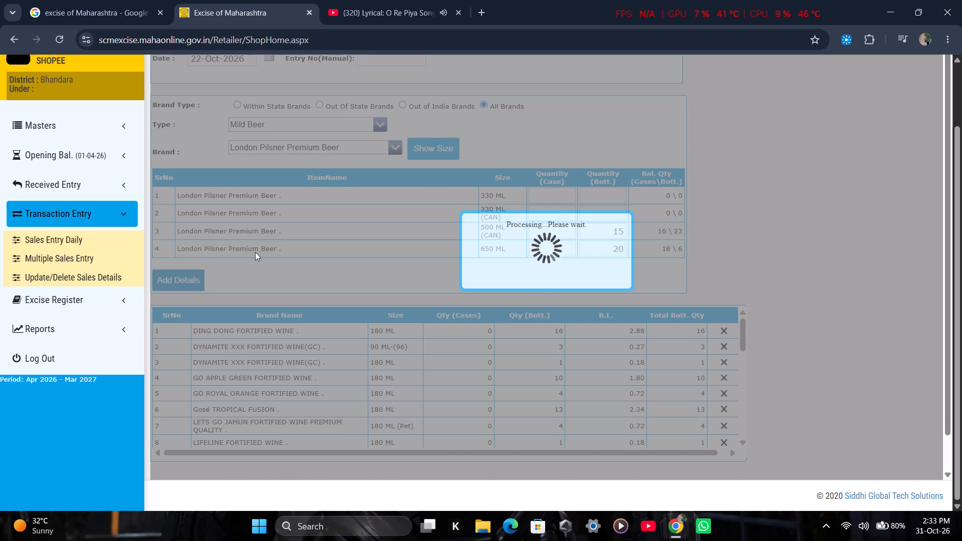
scroll(312, 261, down, 8)
Choose Royal Challenge Premium Lager Beer as the mild beer brand for a new sales list entry.
click(396, 147)
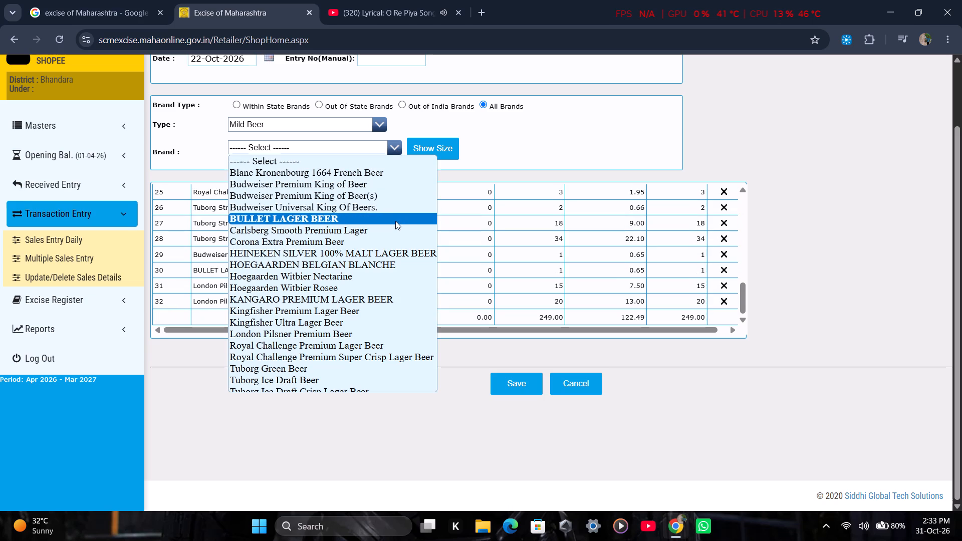
click(400, 348)
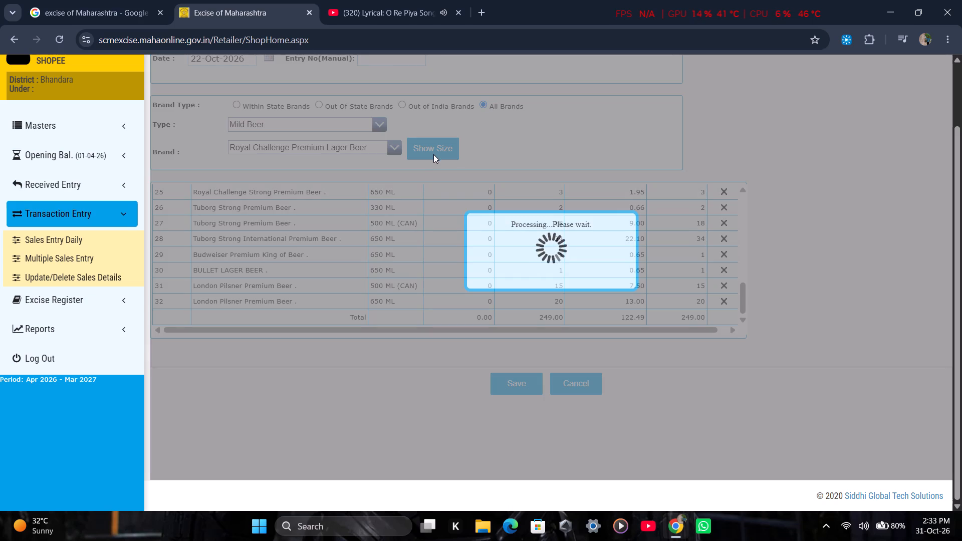
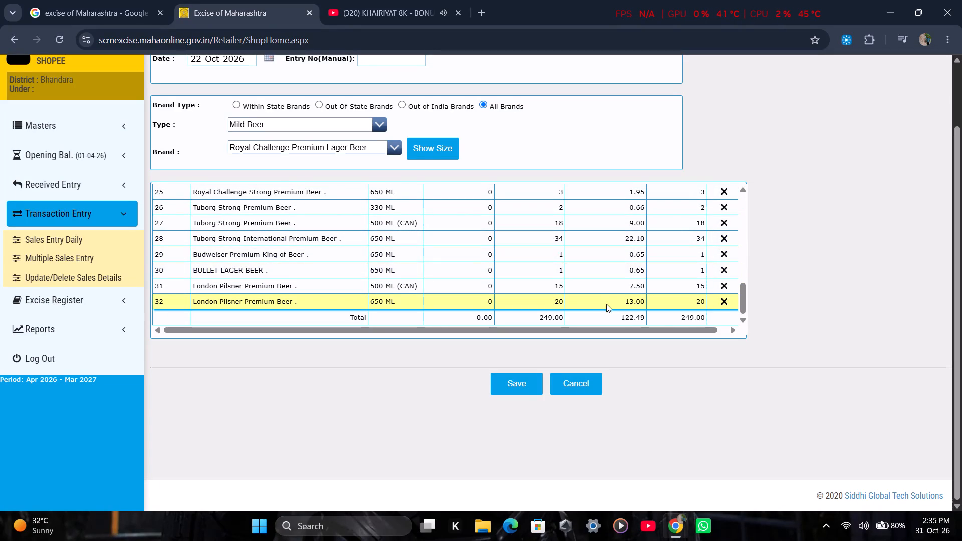
Add Royal Challenge Premium Lager Beer to the sales list with 7 bottles of 650 ML.
scroll(609, 302, up, 6)
scroll(609, 302, down, 6)
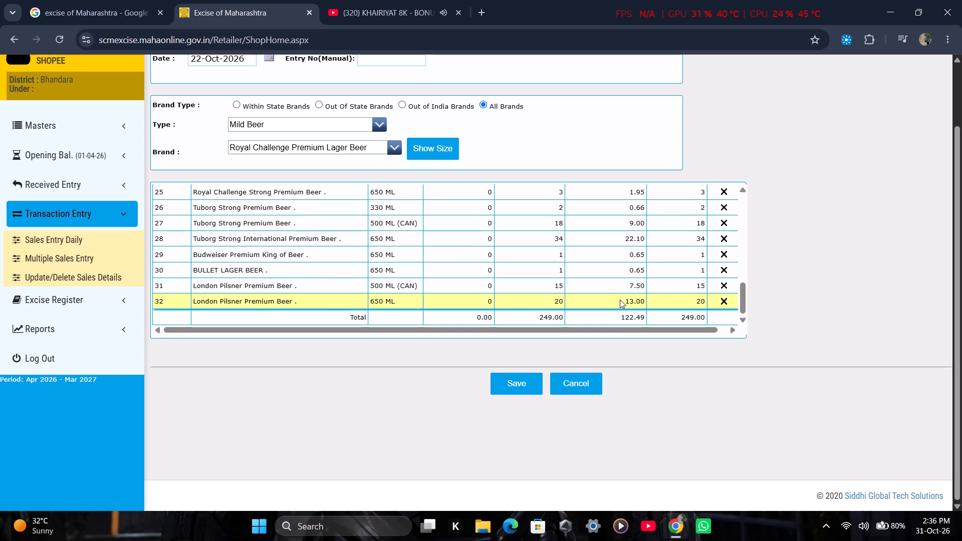
scroll(611, 309, up, 5)
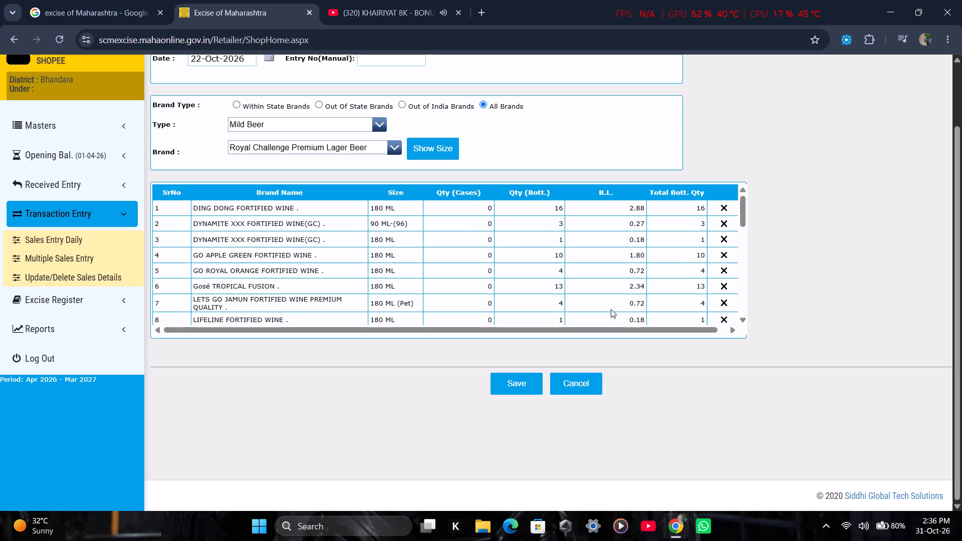
scroll(611, 309, down, 6)
scroll(611, 310, up, 1)
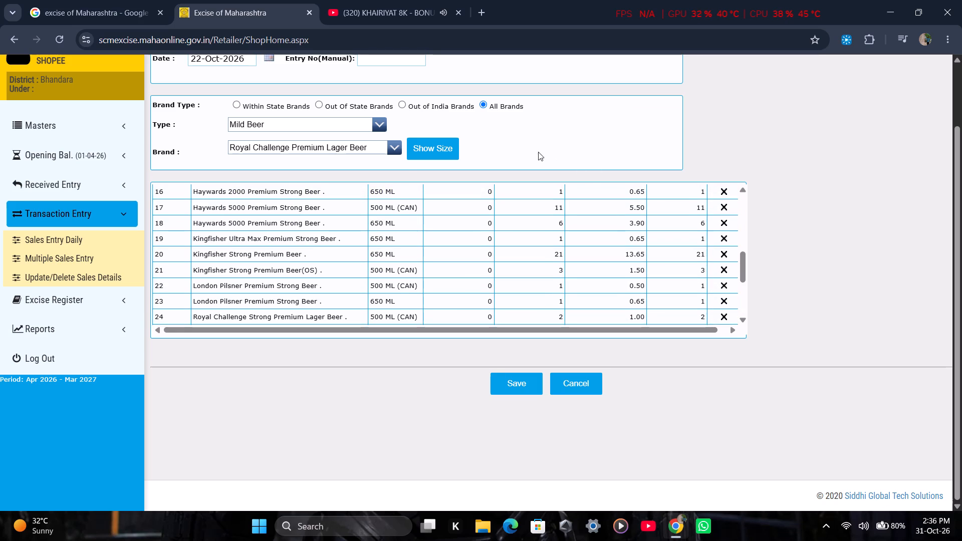
click(431, 148)
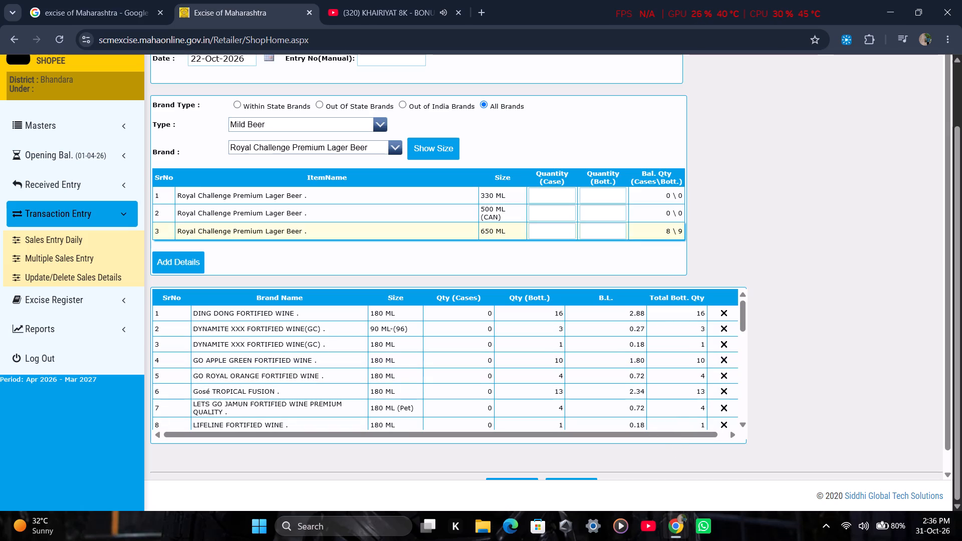
click(601, 231)
key(7)
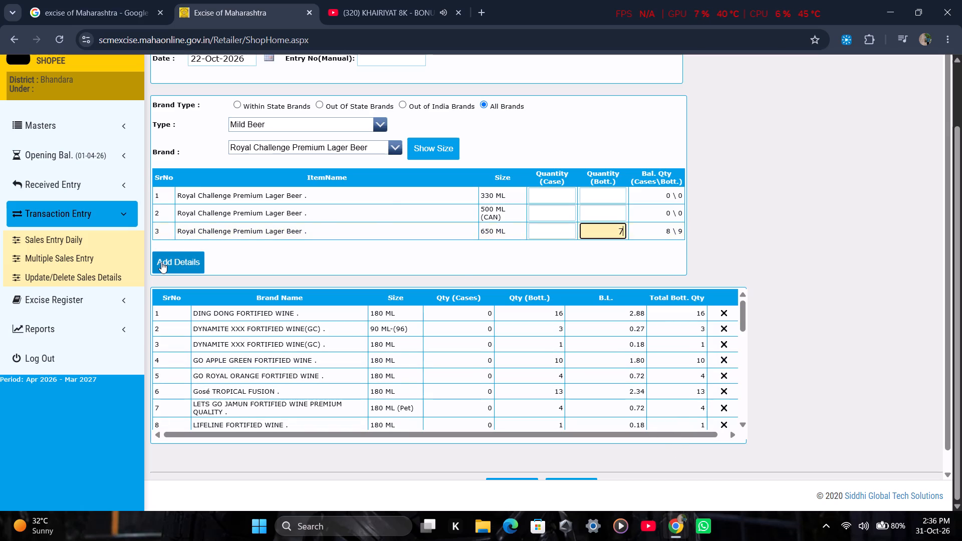
click(161, 262)
scroll(342, 252, down, 7)
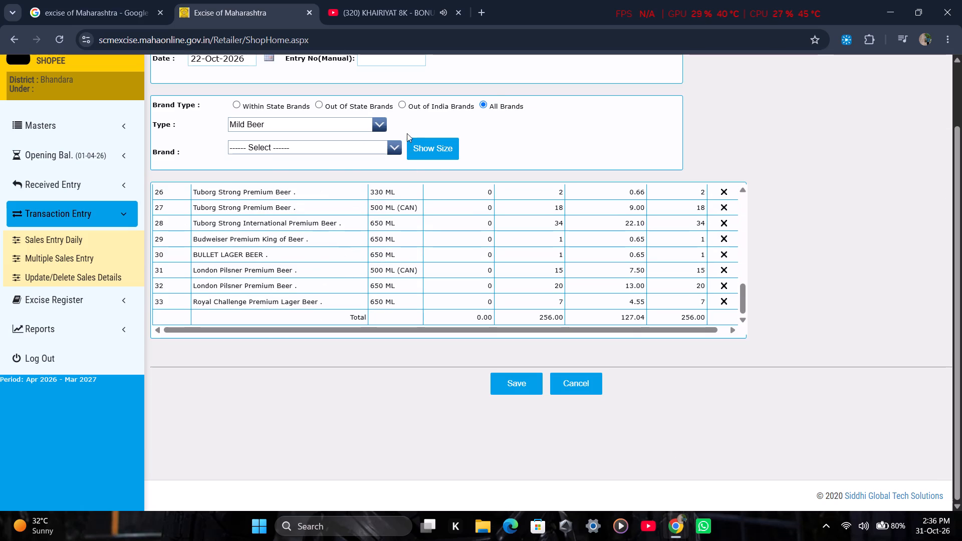
Add Royal Challenge Premium Super Crisp Lager Beer to the sales list with 15 bottles of 500 ML (CAN).
click(397, 149)
click(398, 354)
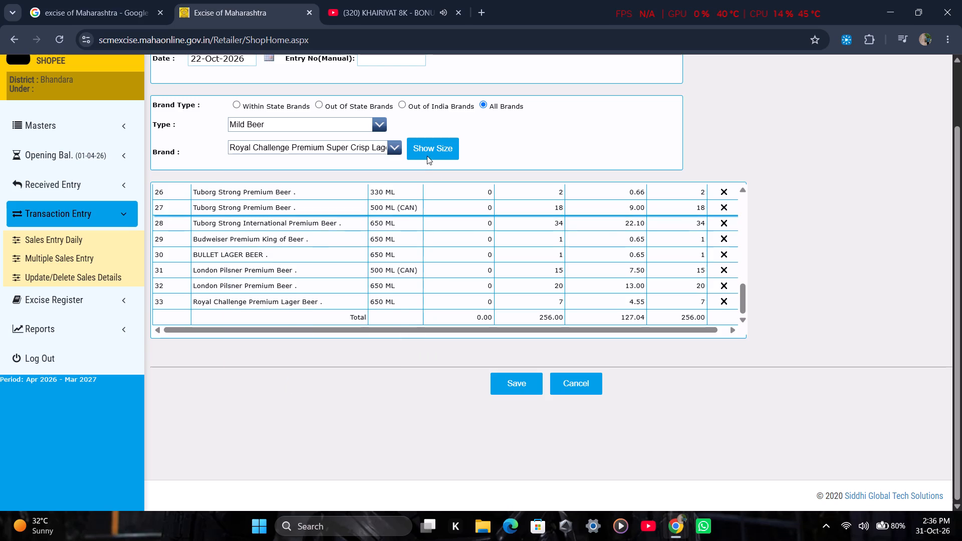
click(427, 154)
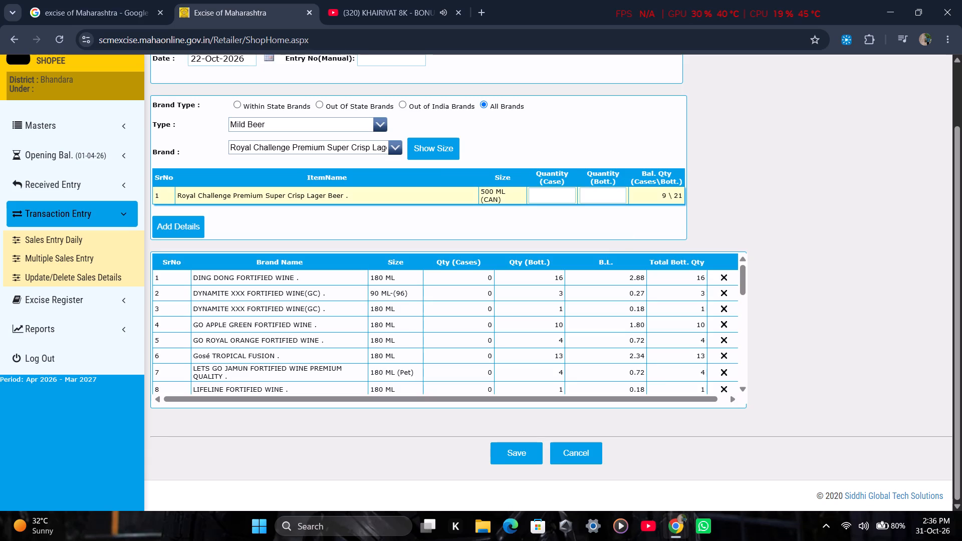
click(600, 193)
text(15)
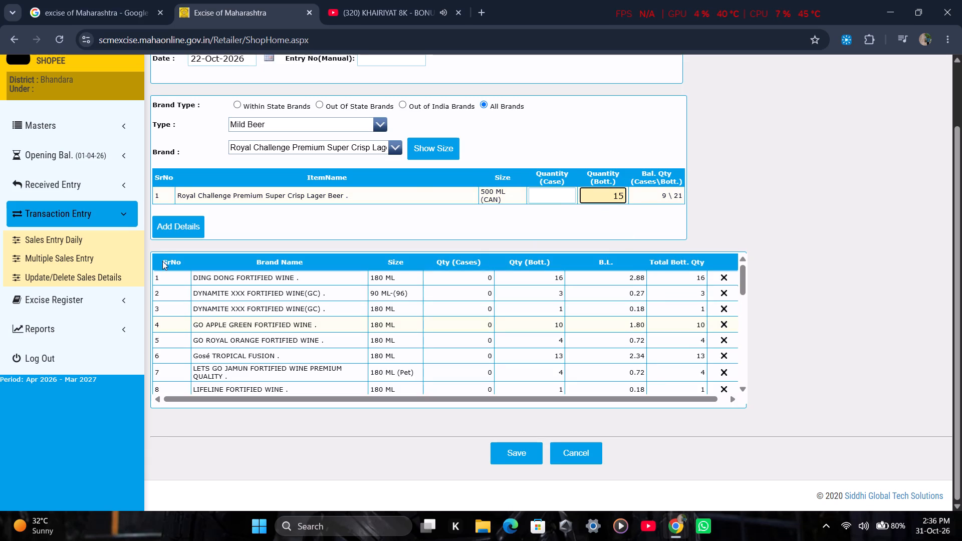
click(185, 213)
click(186, 221)
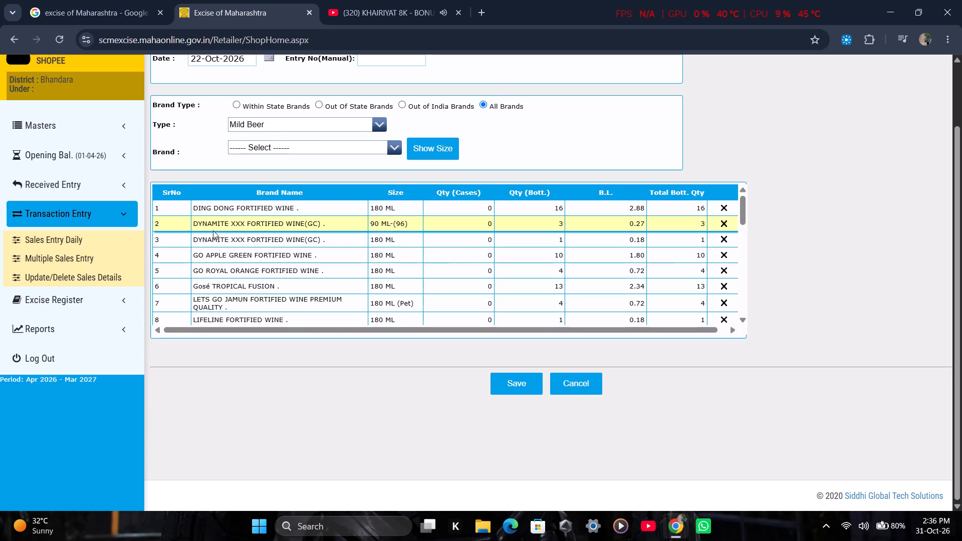
scroll(304, 249, down, 8)
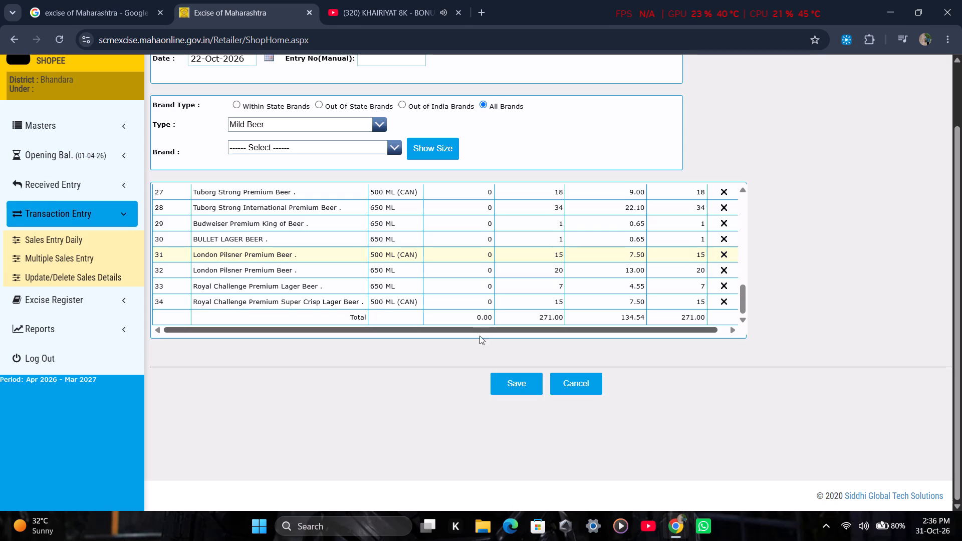
Save the completed sales entry for 22-Oct-2026 and dismiss the information message.
click(514, 386)
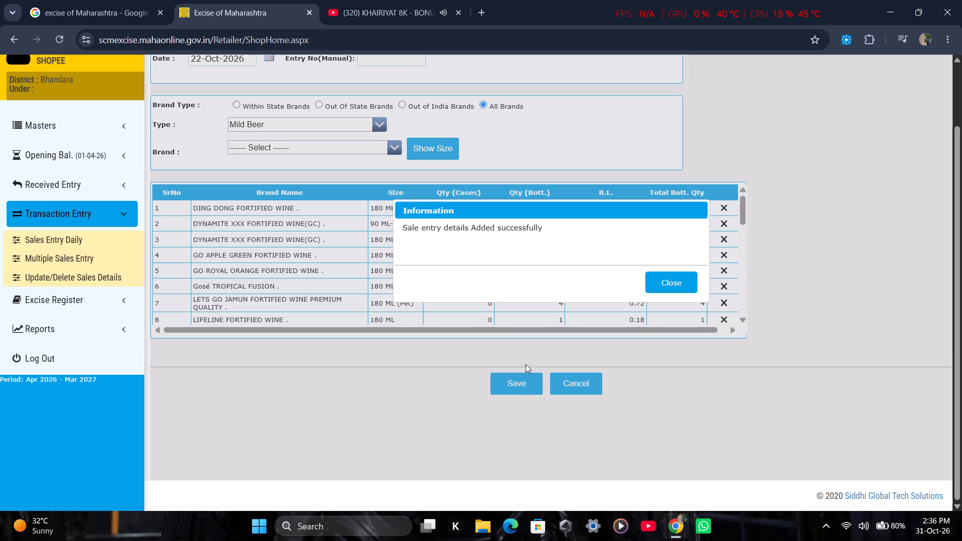
click(669, 264)
click(673, 279)
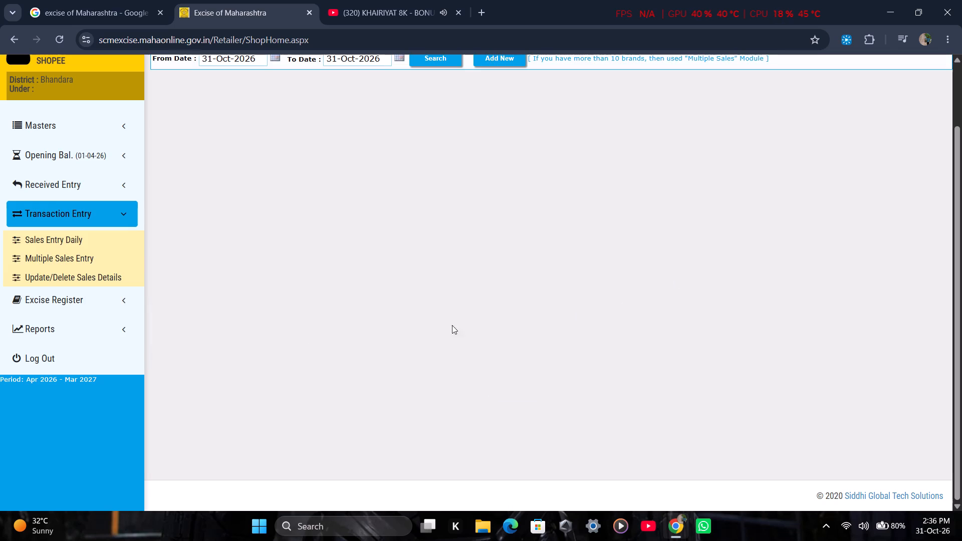
Show the FLR 4A (Monthly Statement) register from 22-Oct-2026 to 22-Oct-2026 for all brands and types, bottle wise.
click(69, 303)
click(46, 312)
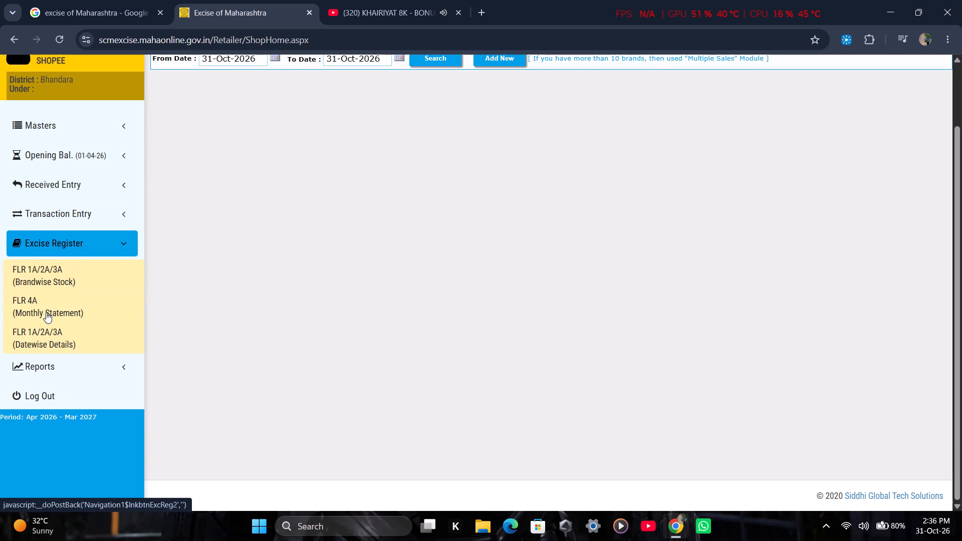
scroll(205, 315, up, 5)
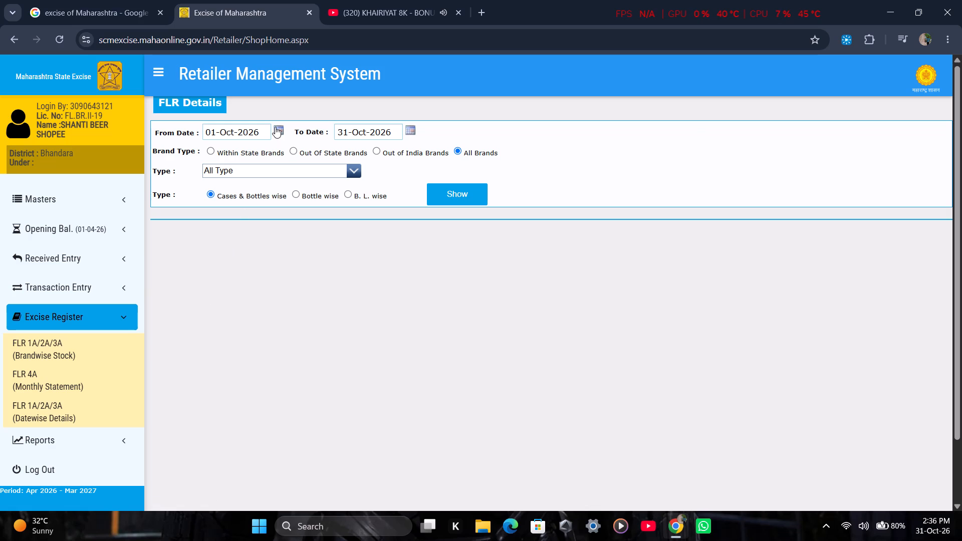
click(281, 130)
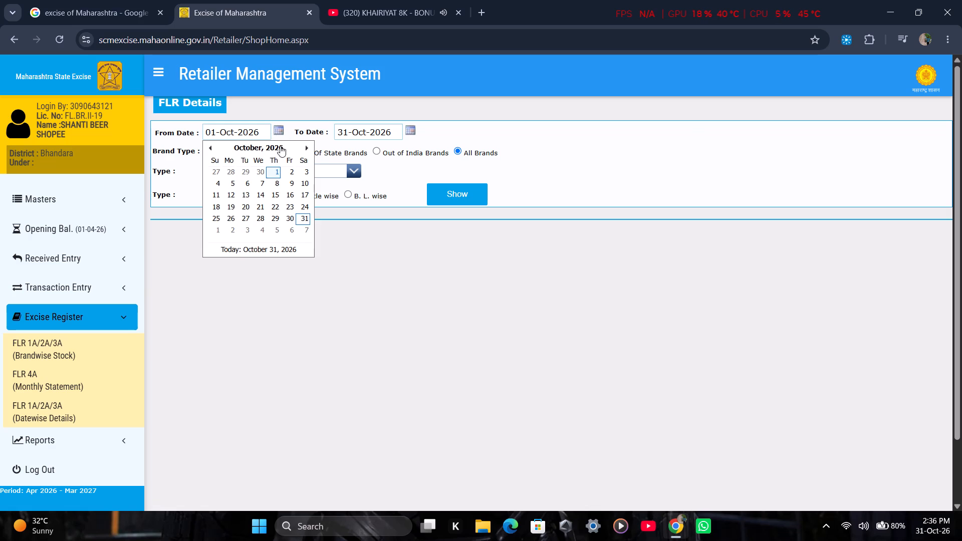
click(274, 207)
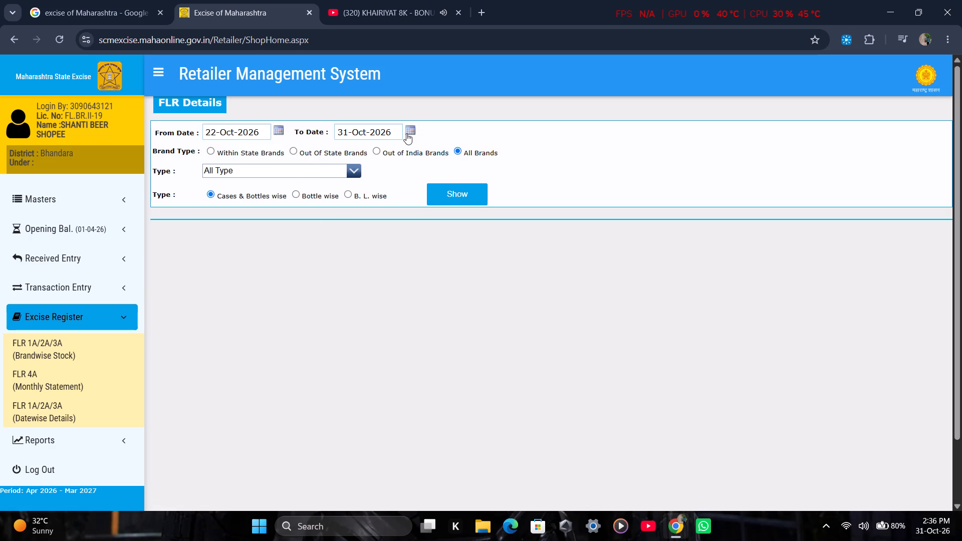
click(406, 132)
click(407, 212)
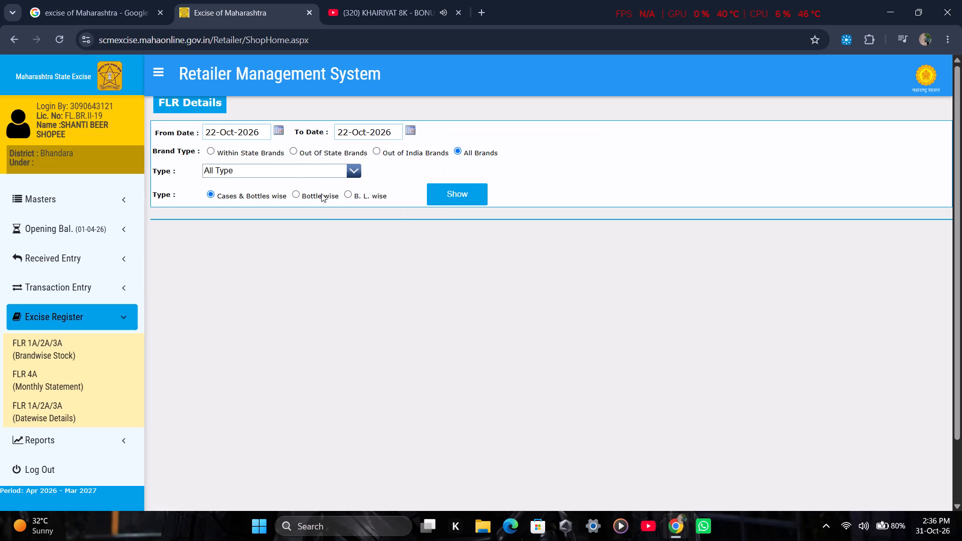
click(321, 193)
click(462, 184)
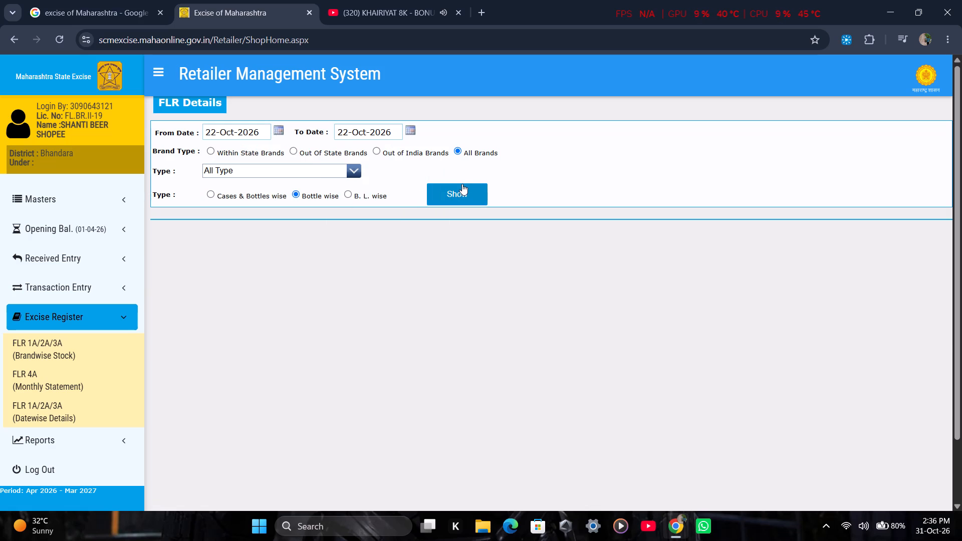
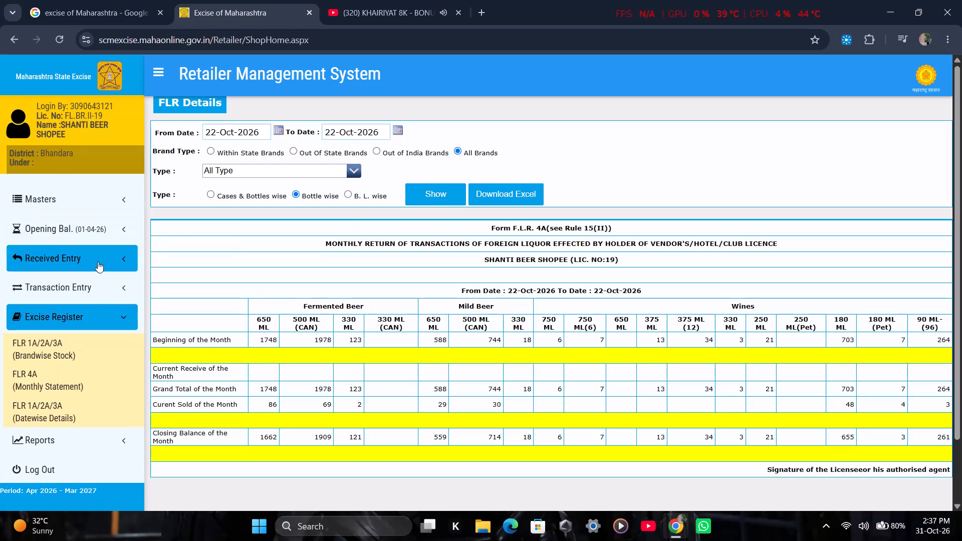
Search the daily sales entries from 01-Oct-2026 to 31-Oct-2026 and open the 22-Oct-2026 entry for editing.
click(53, 288)
click(58, 311)
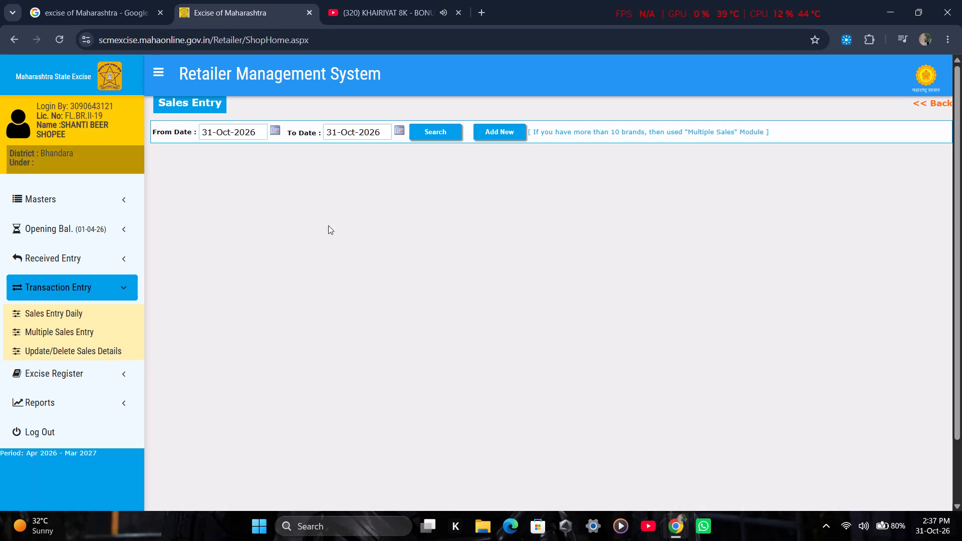
click(272, 127)
click(266, 169)
click(415, 127)
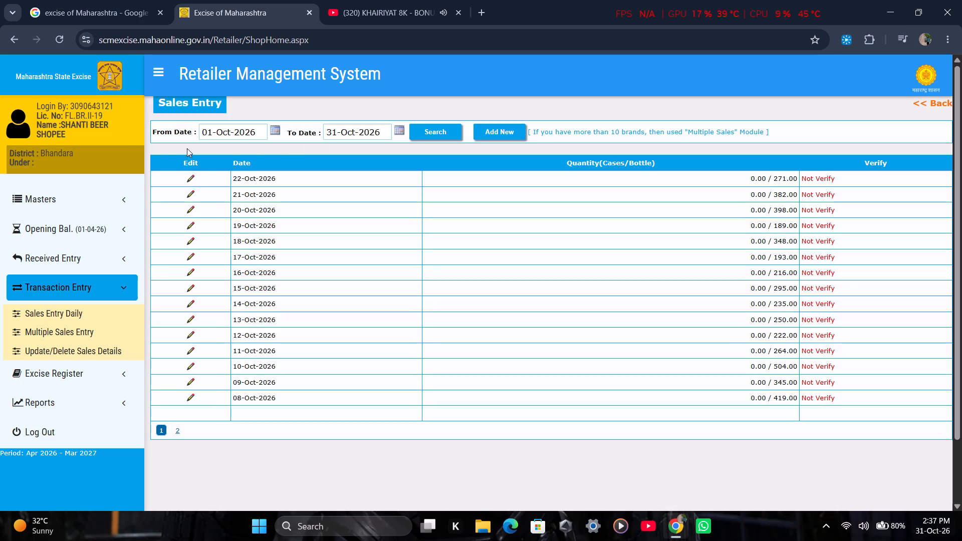
click(191, 176)
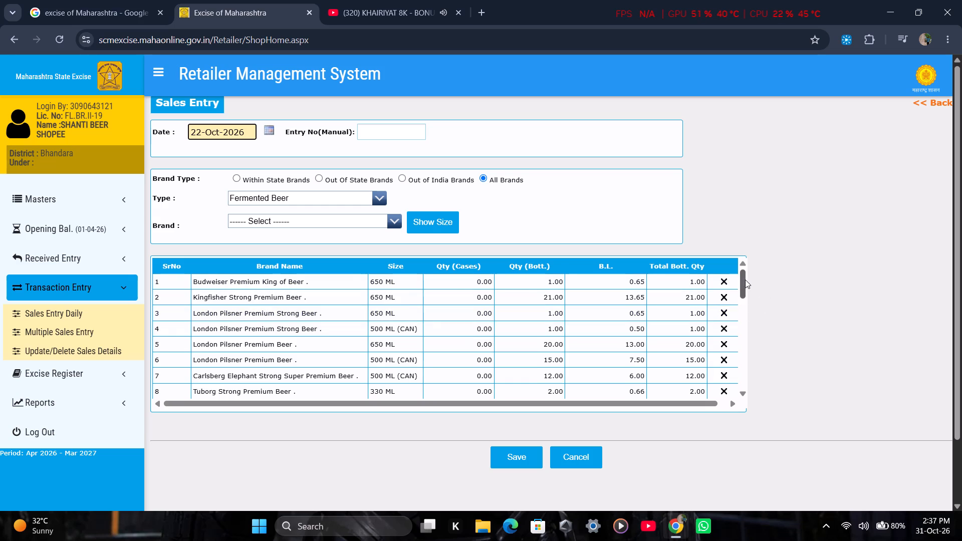
Review the sold brands and add Kingfisher Smooth Strong Premium Beer with 5 bottles of 500 ML (CAN) and 3 bottles of 650 ML.
drag(742, 280, 747, 294)
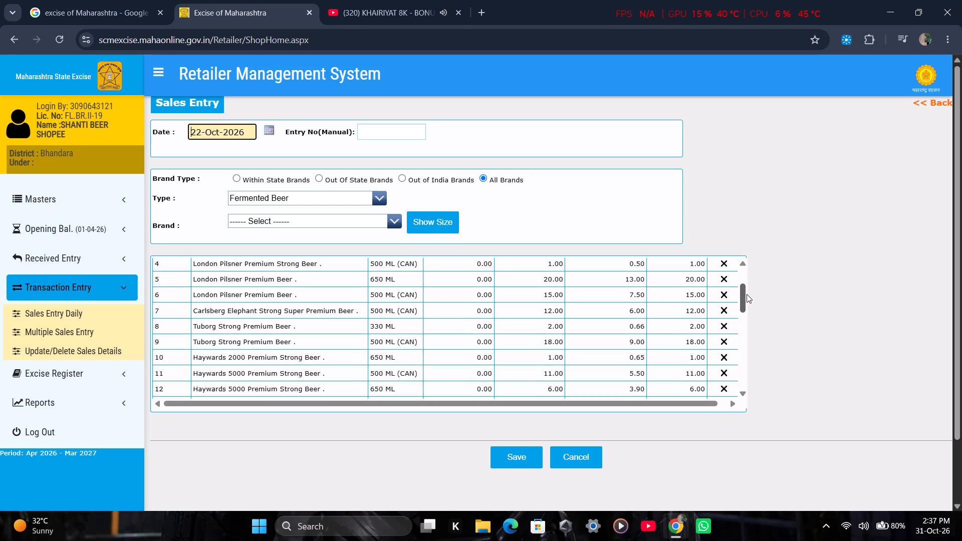
drag(747, 294, 758, 321)
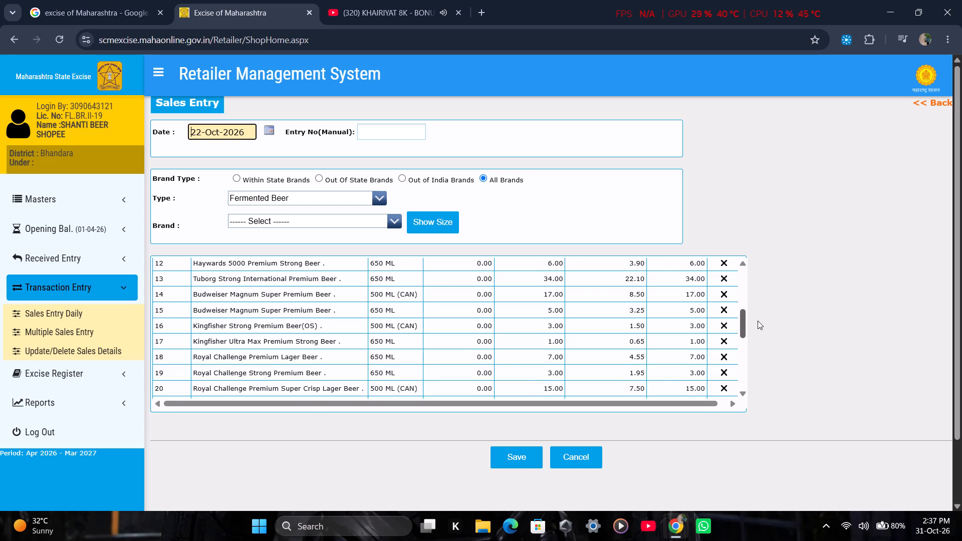
drag(758, 321, 774, 356)
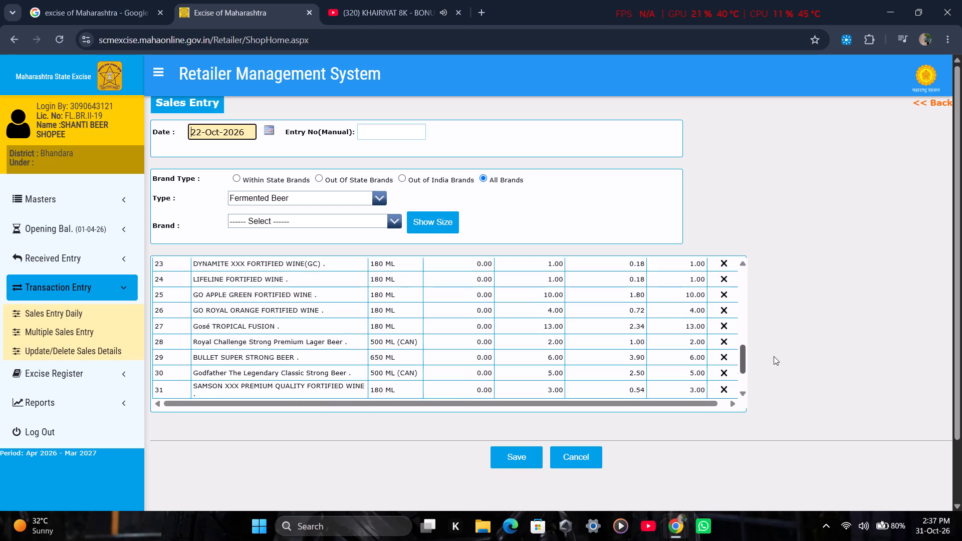
drag(774, 356, 779, 369)
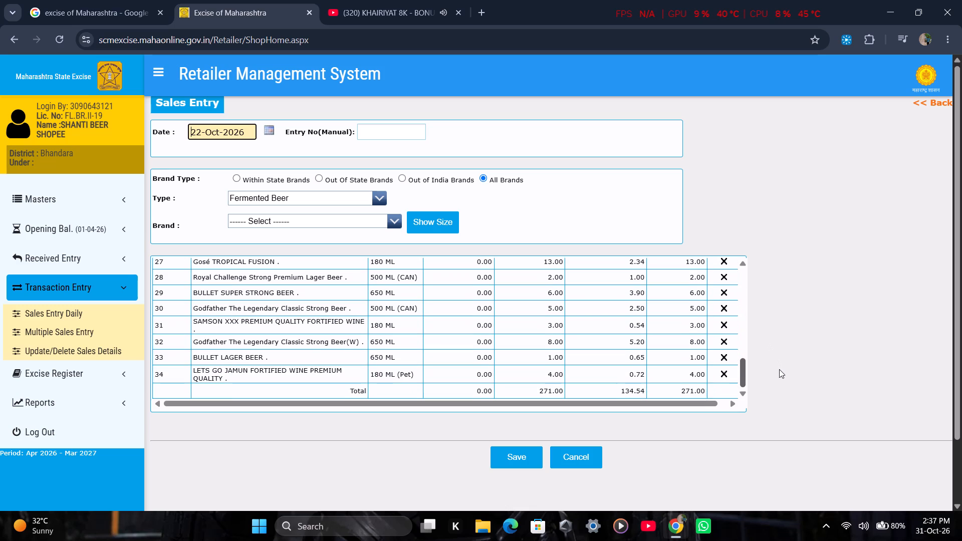
drag(779, 369, 785, 259)
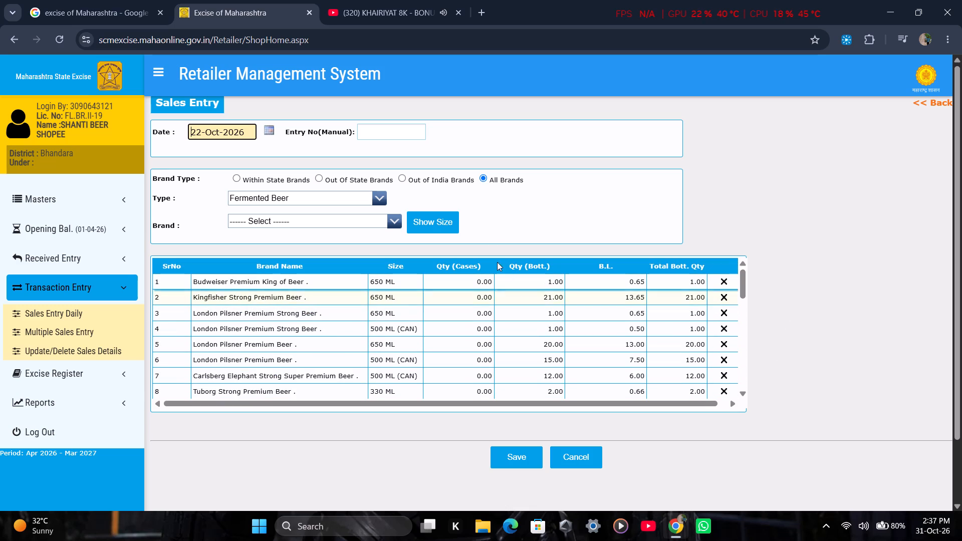
click(383, 196)
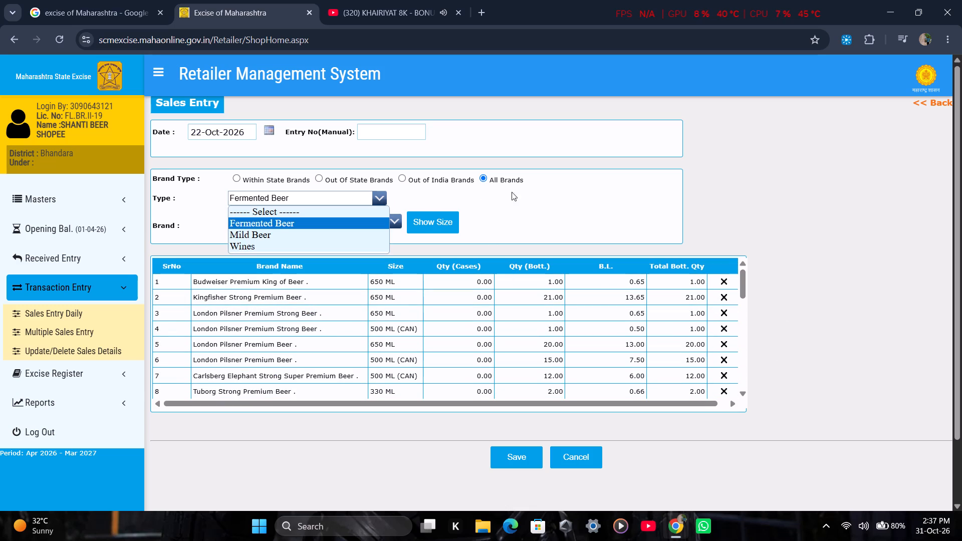
click(770, 194)
click(392, 217)
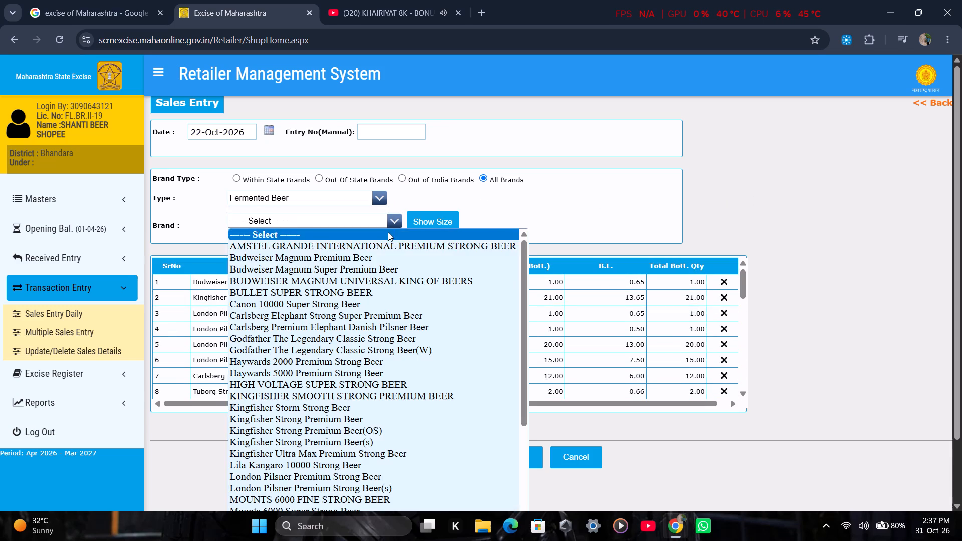
click(407, 394)
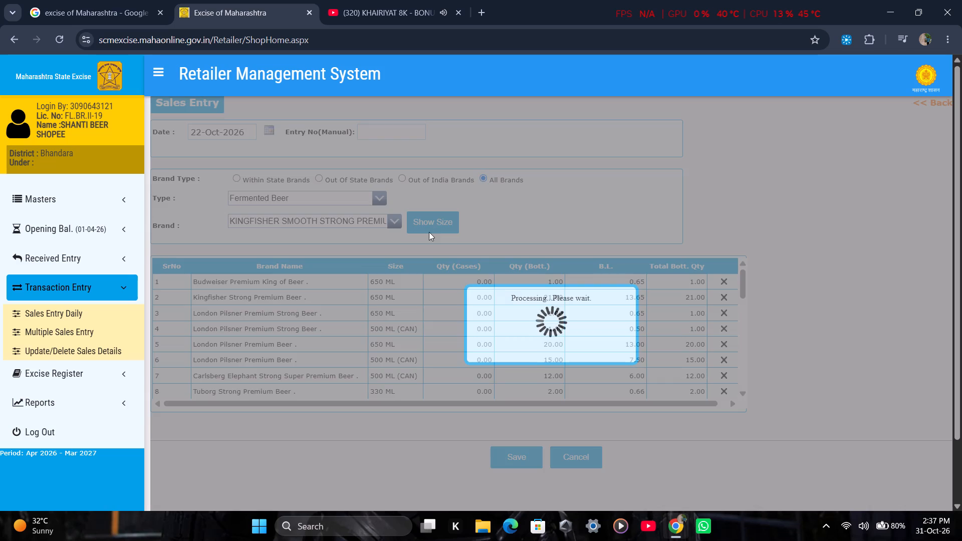
click(436, 219)
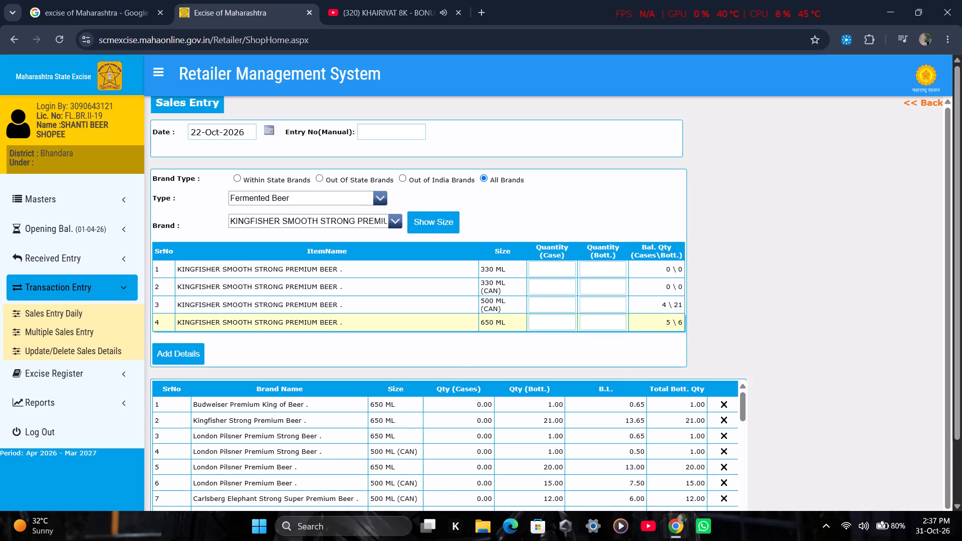
click(604, 319)
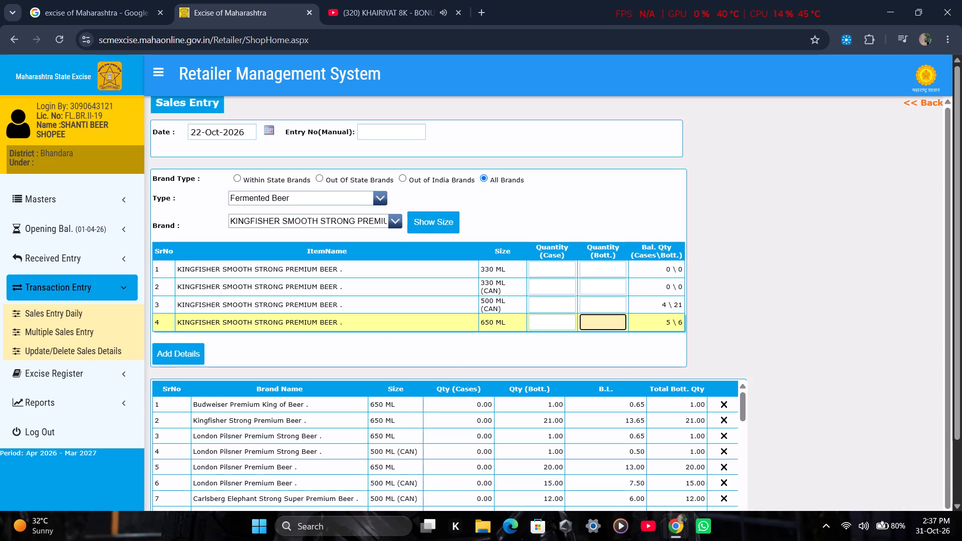
key(3)
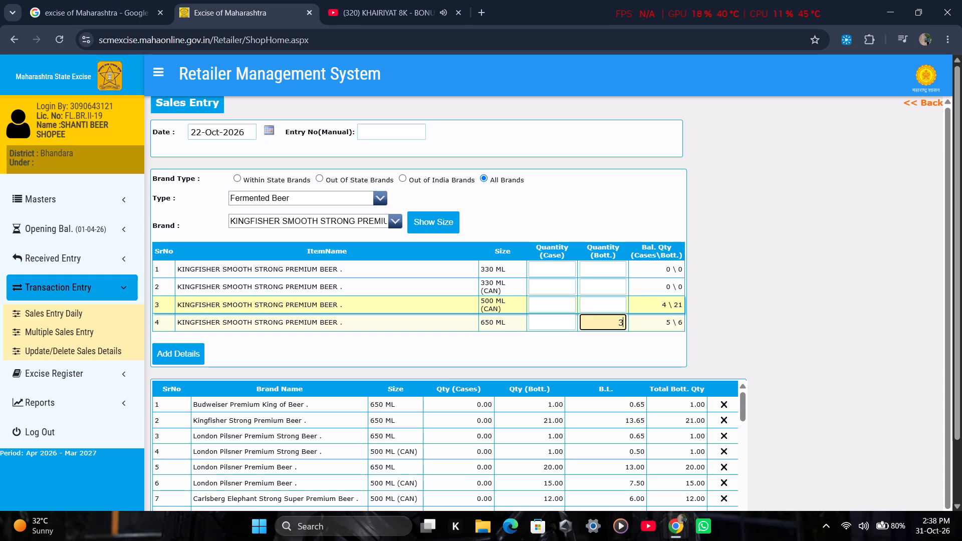
click(615, 307)
key(5)
click(175, 355)
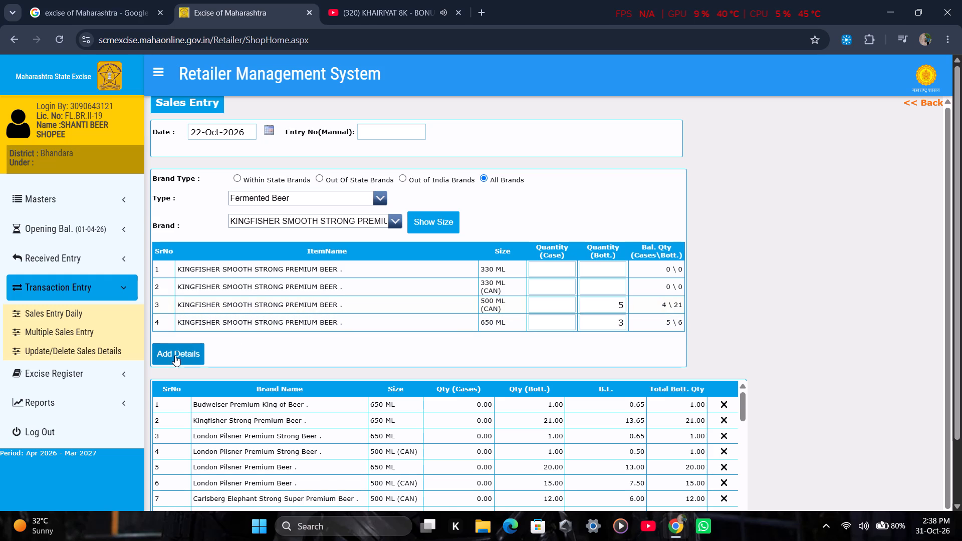
Save the updated sales entry for 22-Oct-2026 and dismiss the information message.
scroll(339, 327, down, 9)
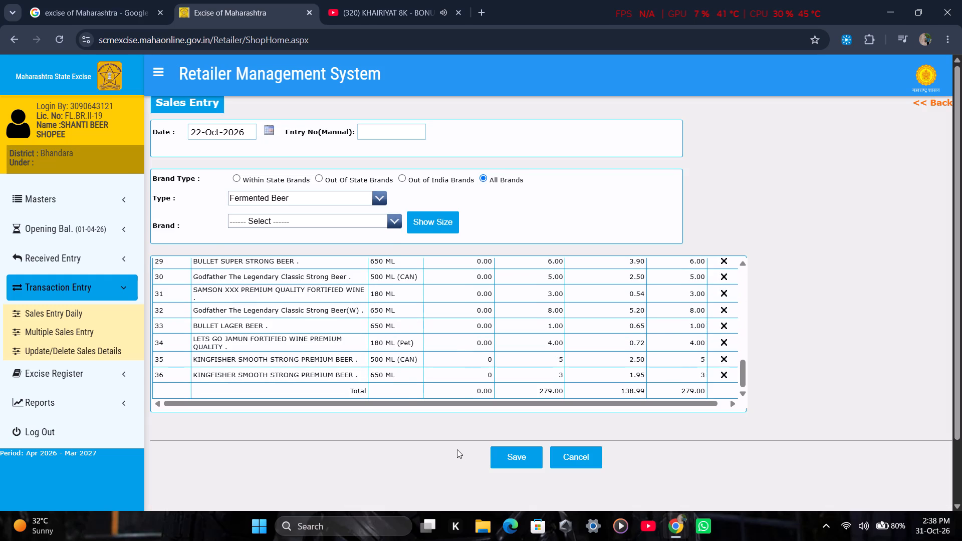
click(498, 449)
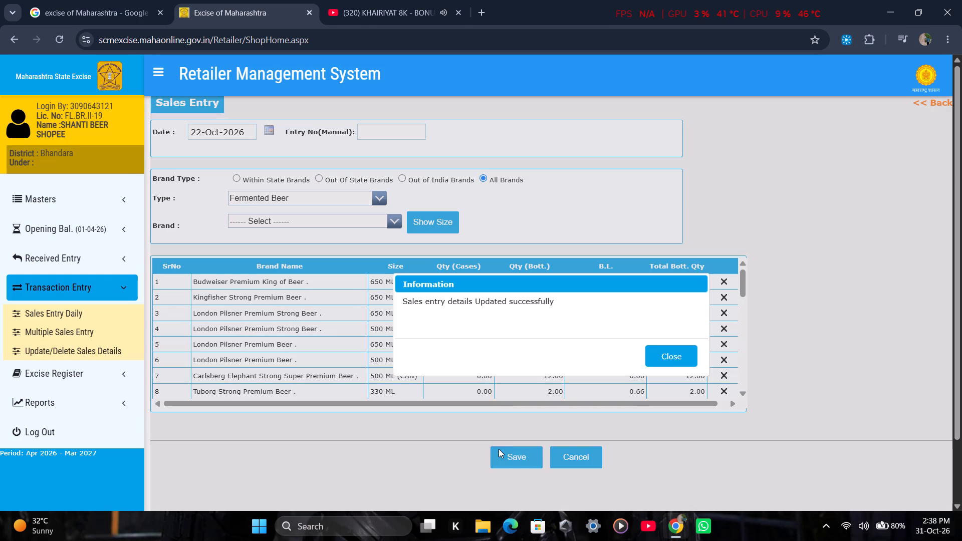
click(676, 361)
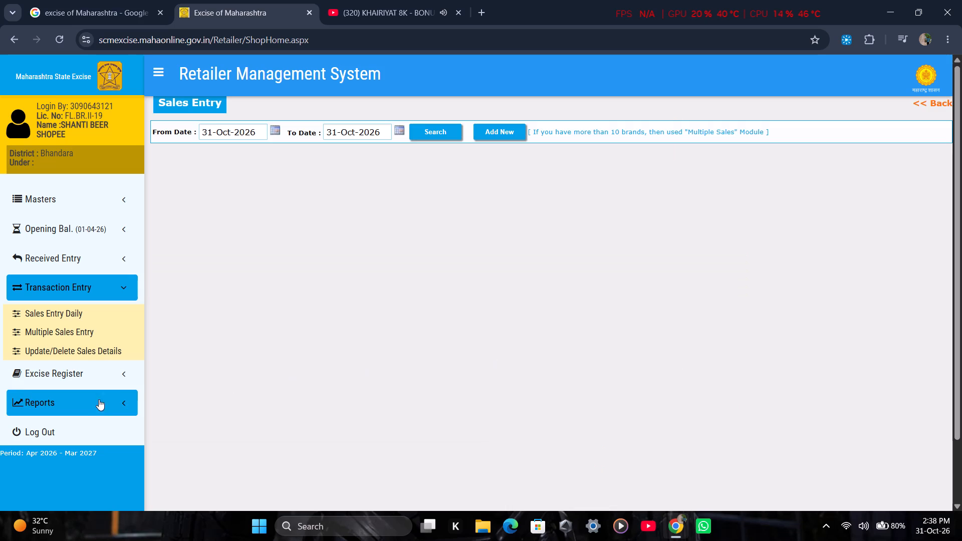
Show the FLR 4A (Monthly Statement) register from 22-Oct-2026 to 22-Oct-2026 for all brands and types, bottle wise.
click(18, 366)
click(27, 379)
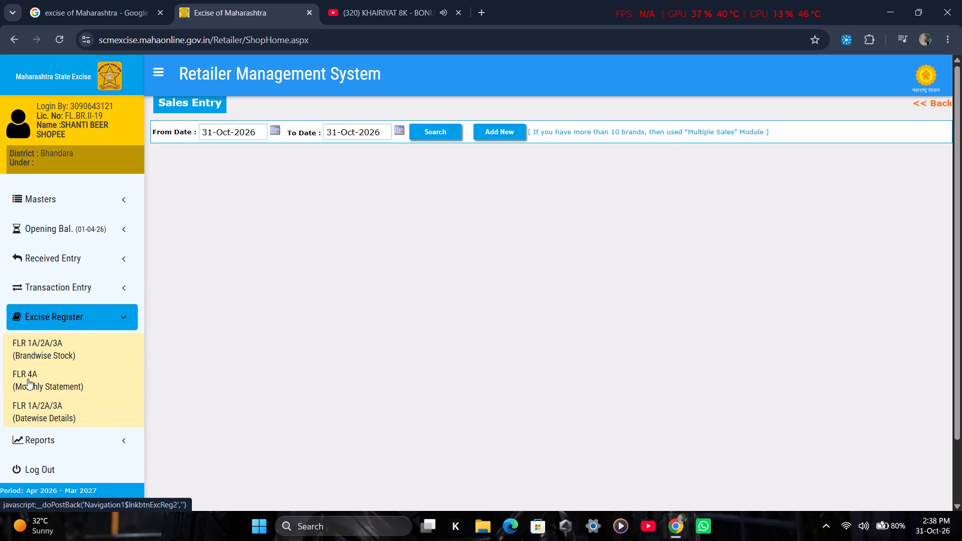
click(280, 133)
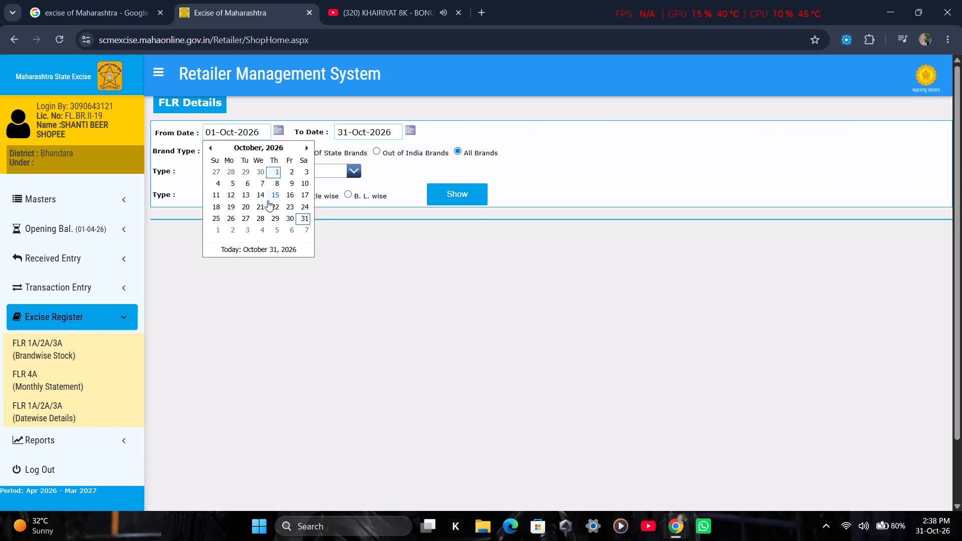
click(276, 211)
click(411, 134)
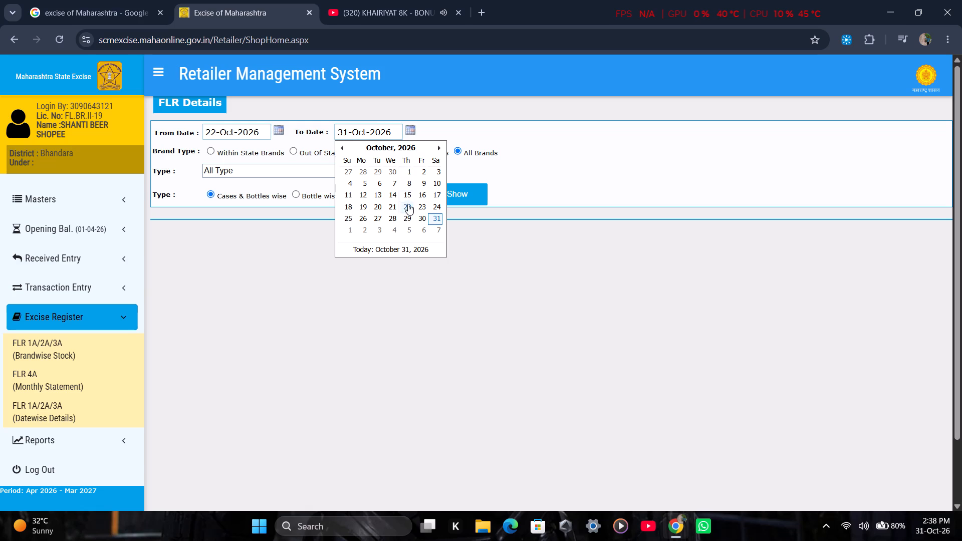
click(406, 211)
click(330, 196)
click(447, 195)
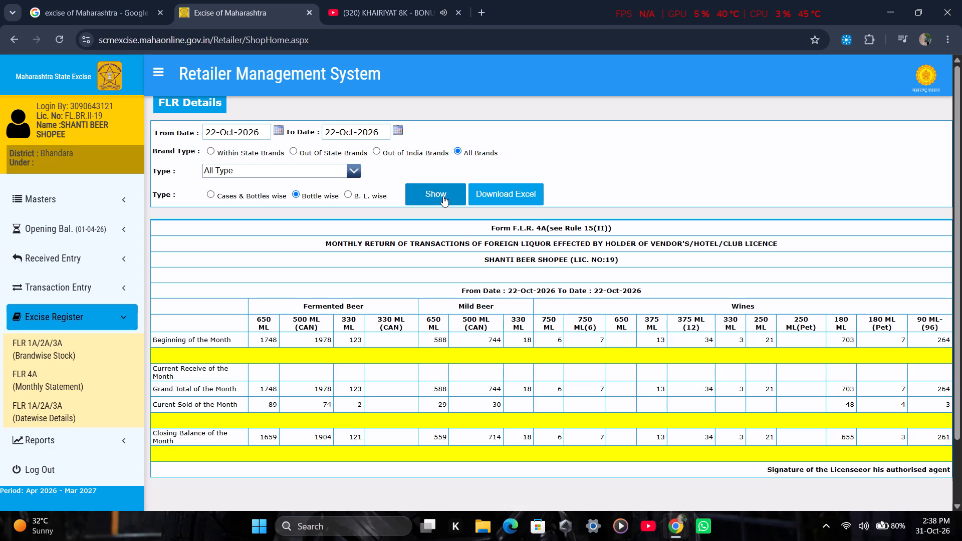
Start a new daily sales entry dated 23-Oct-2026.
click(51, 296)
click(54, 317)
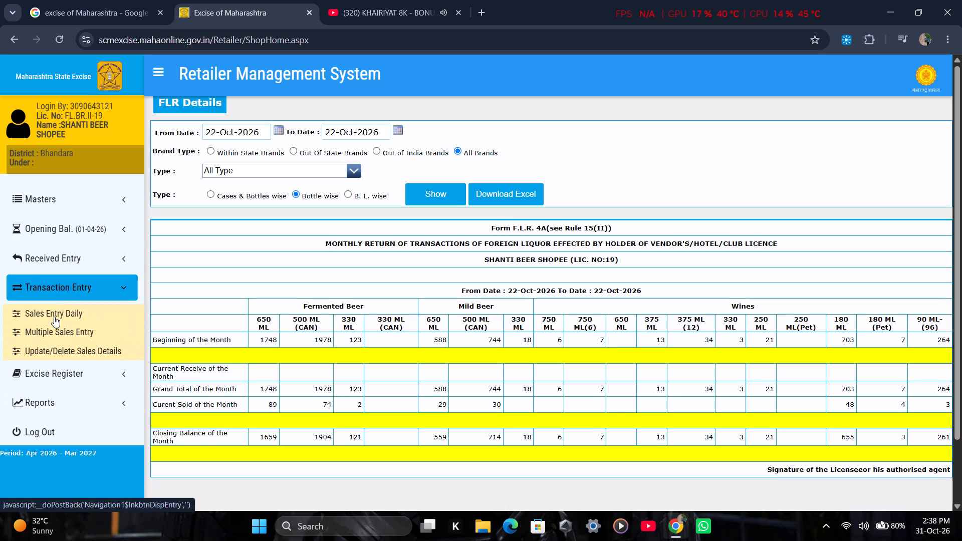
click(502, 130)
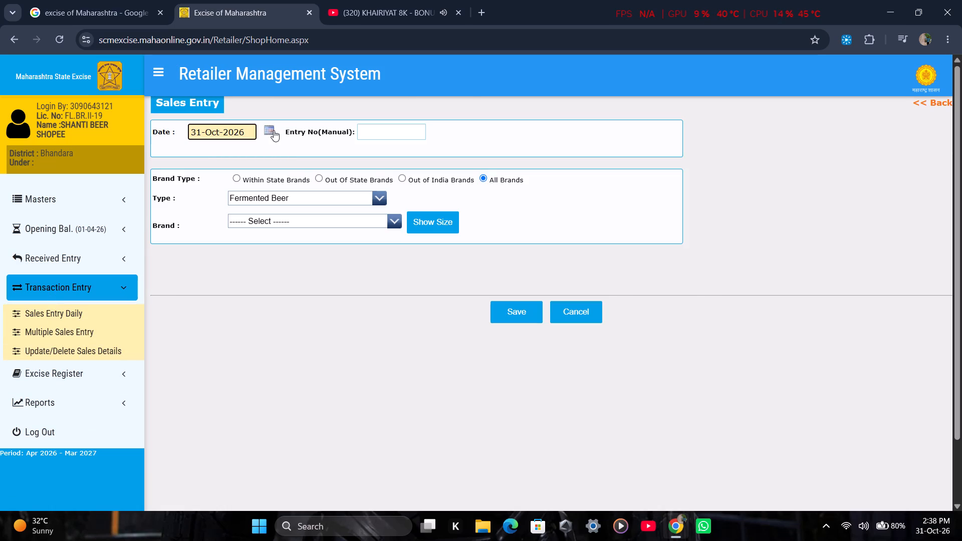
click(274, 130)
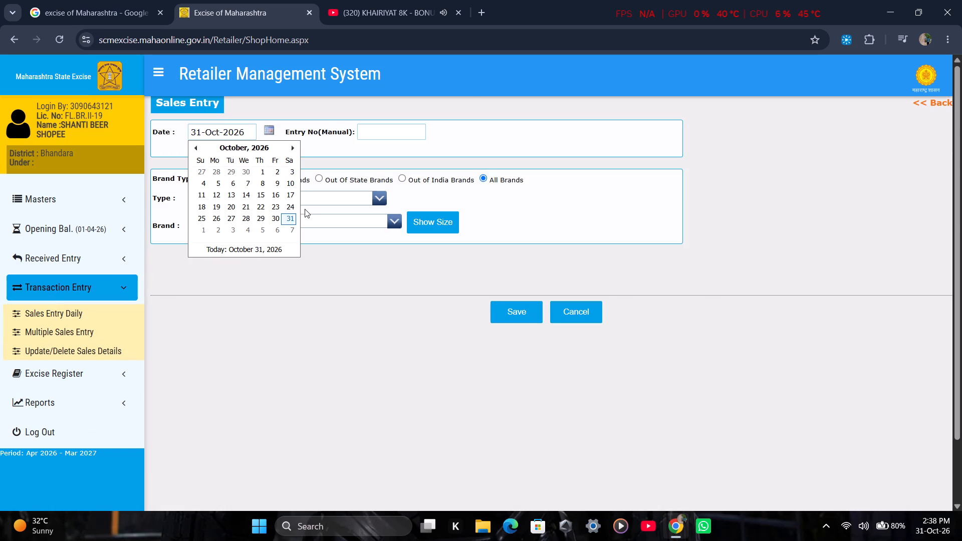
click(274, 205)
Add the wine Bro Code Original BC to the sales list with 2 bottles of 250 ML.
scroll(420, 211, down, 6)
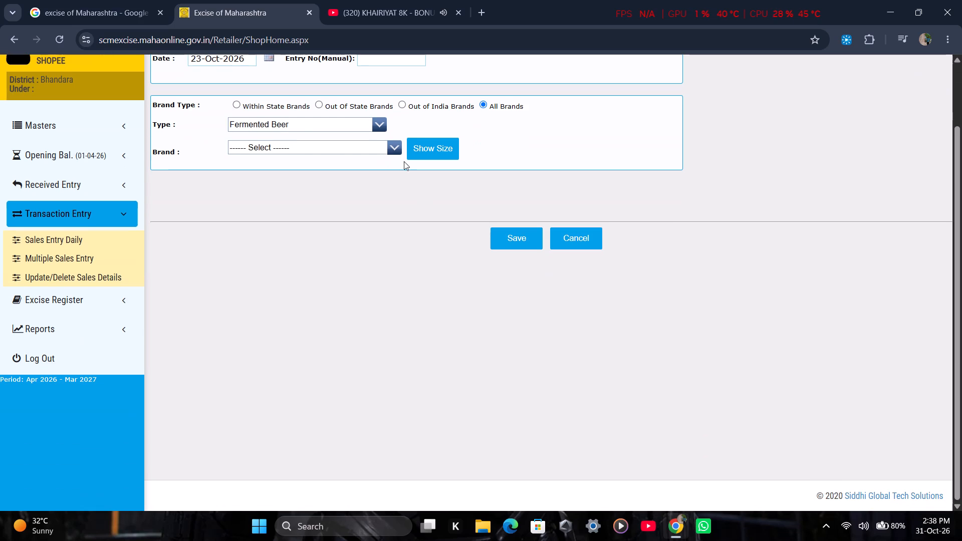
click(378, 127)
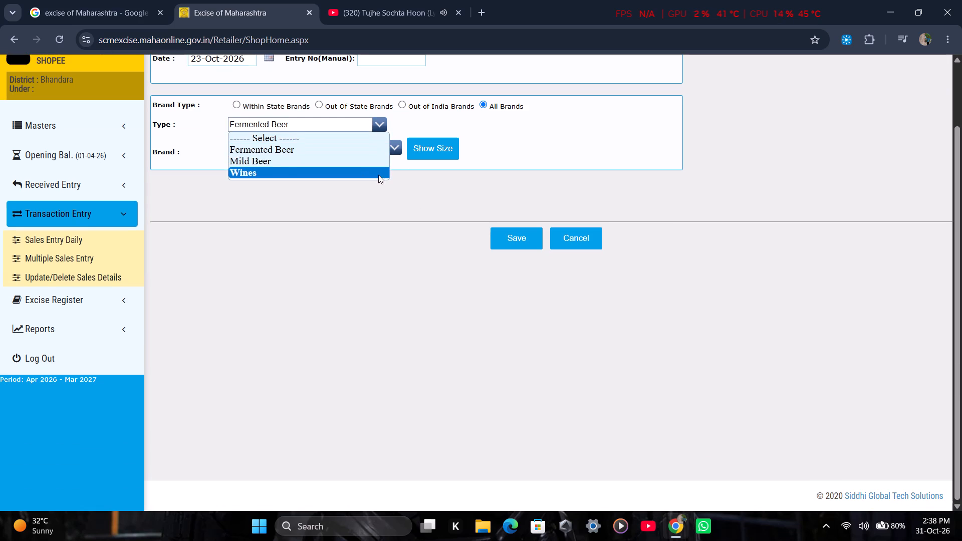
click(378, 175)
click(401, 149)
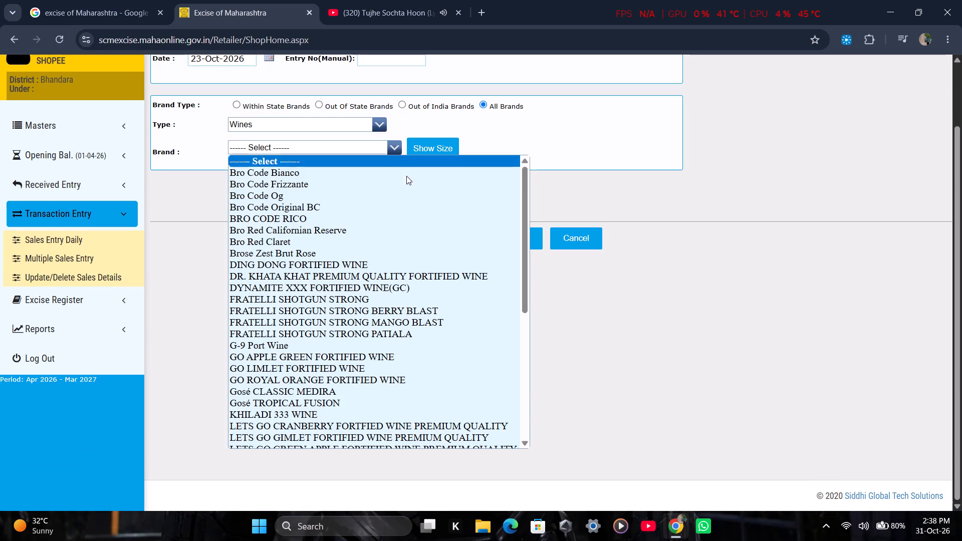
click(414, 202)
click(417, 150)
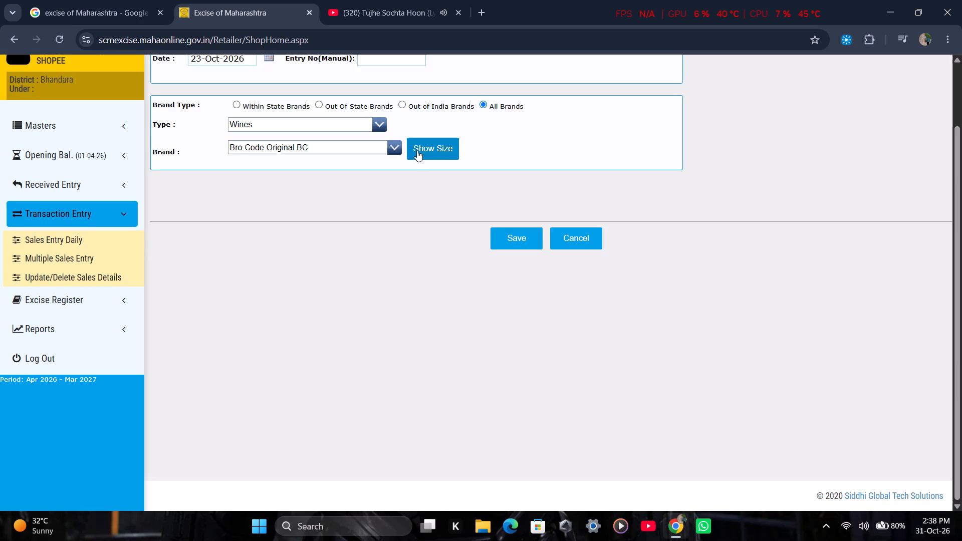
click(417, 150)
click(594, 199)
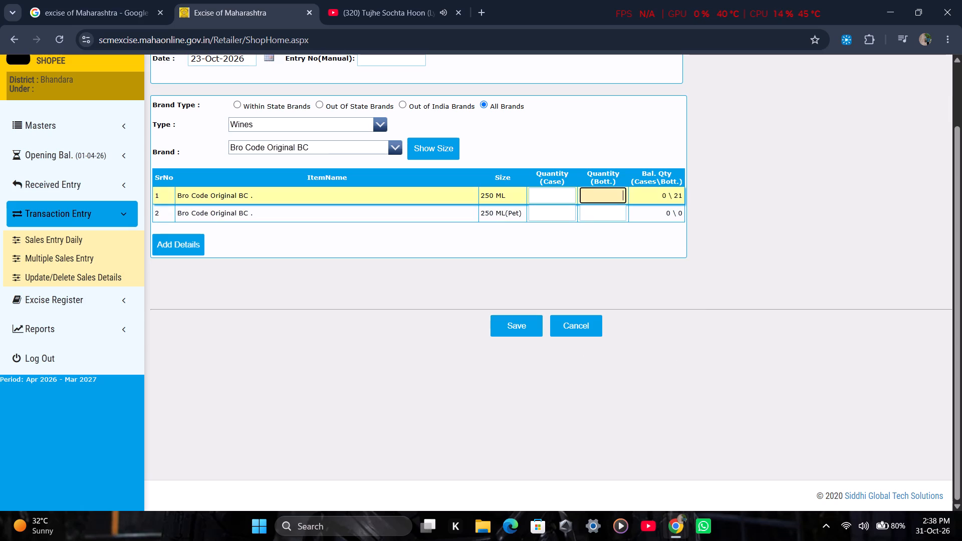
key(2)
click(169, 244)
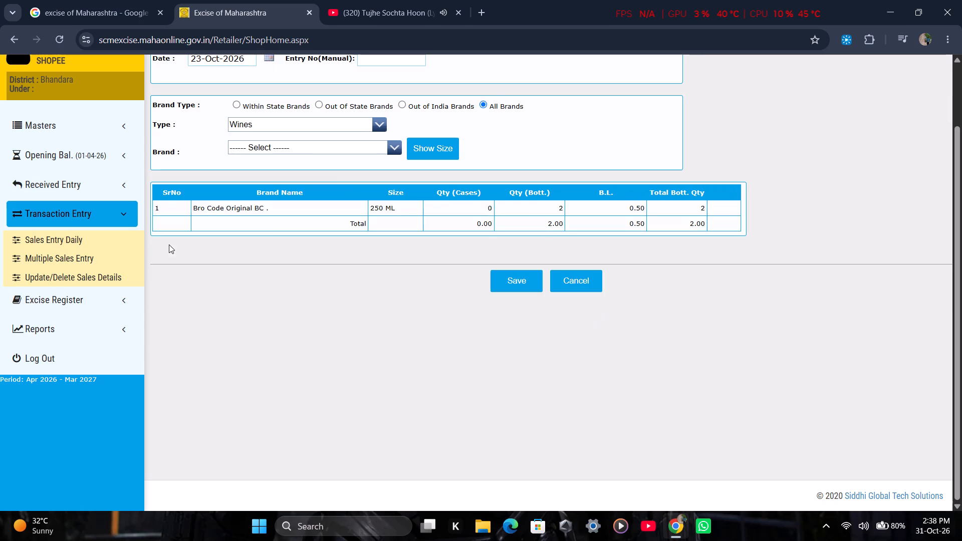
Open the wine brand choices for another item of the 23-Oct-2026 sales entry.
scroll(281, 221, down, 4)
click(395, 150)
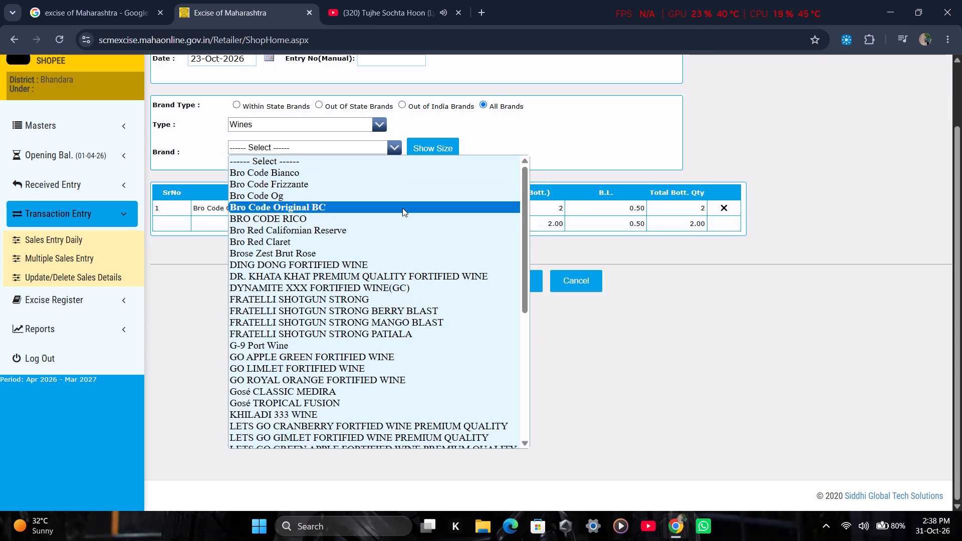
Switch to YouTube and play the recommended Teri Deewani video, and from its suggestions Imran khan - Bewafa (Official Music Video).
click(422, 13)
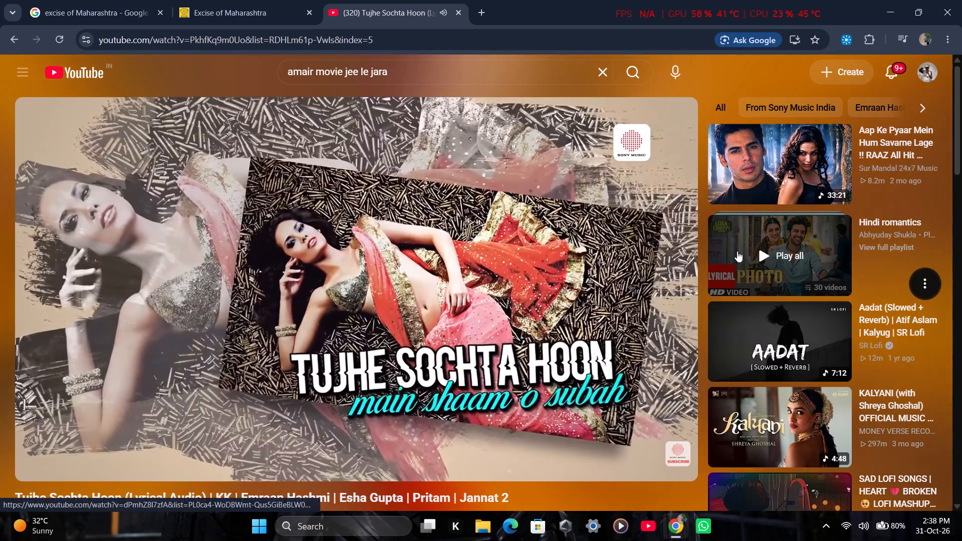
scroll(837, 405, down, 2)
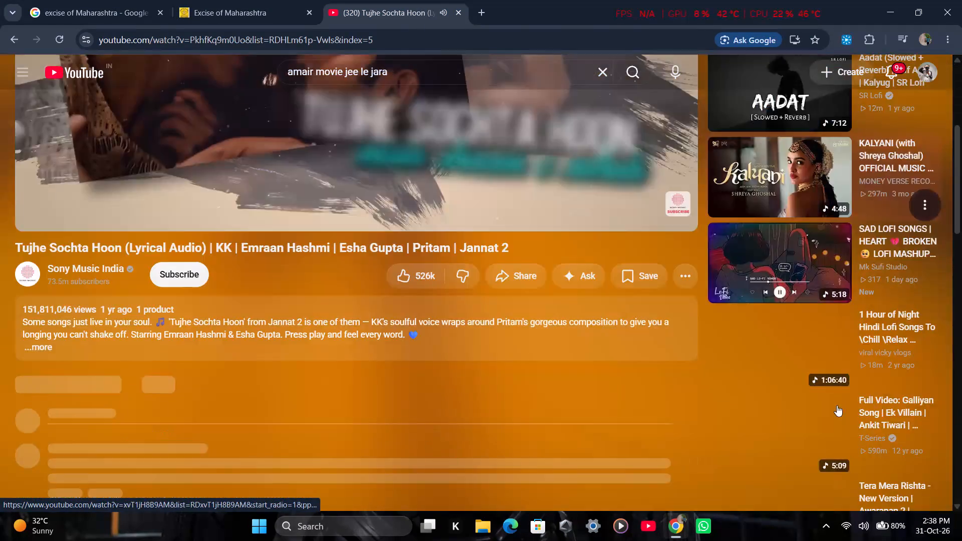
scroll(837, 405, down, 1)
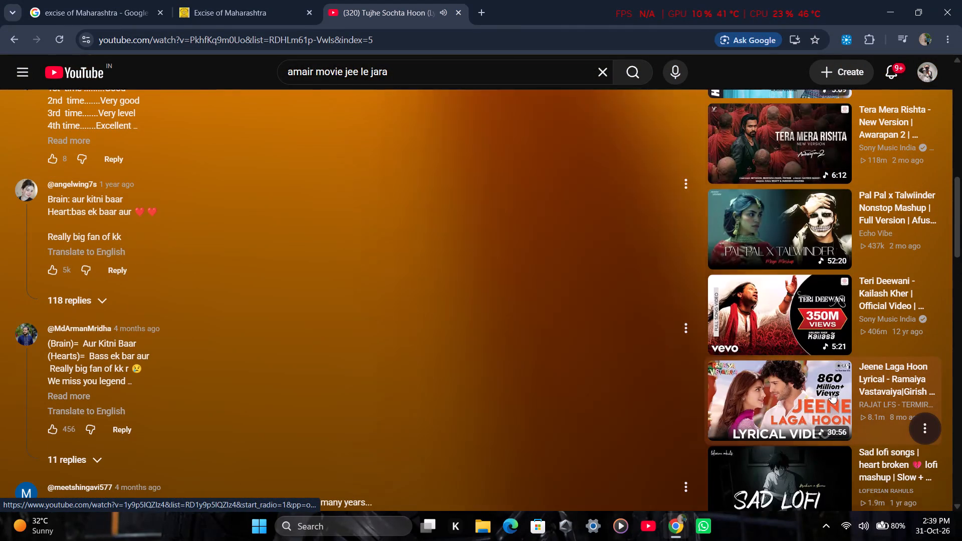
scroll(831, 392, down, 3)
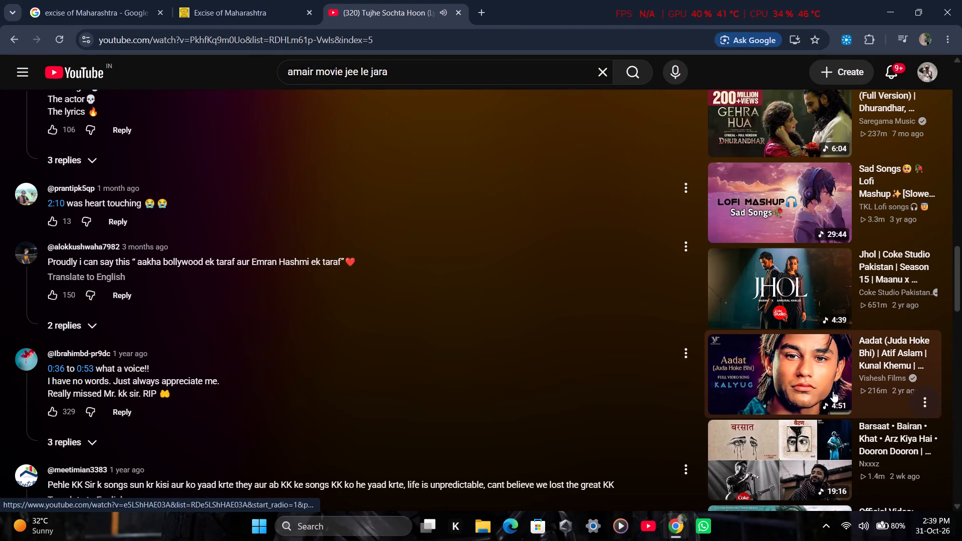
scroll(837, 391, down, 1)
scroll(838, 390, up, 3)
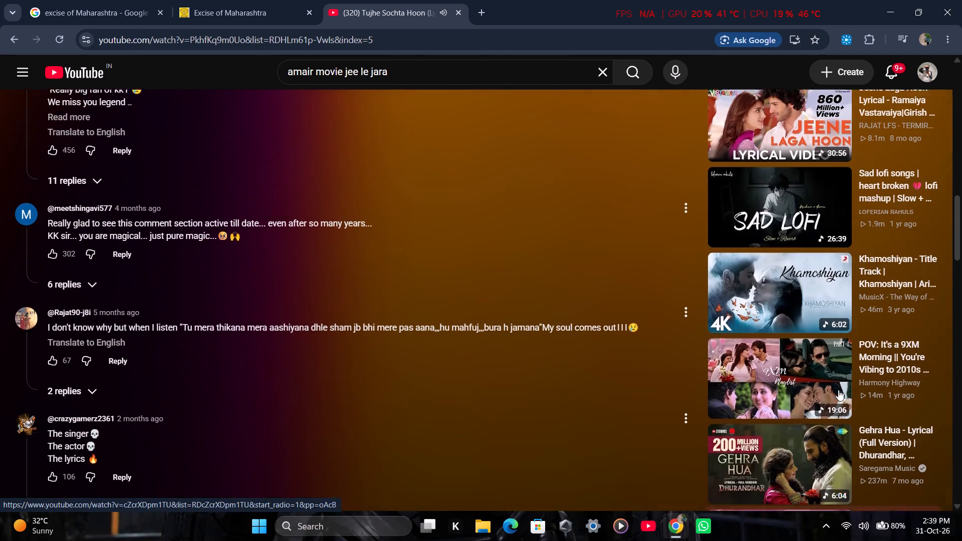
scroll(838, 390, up, 1)
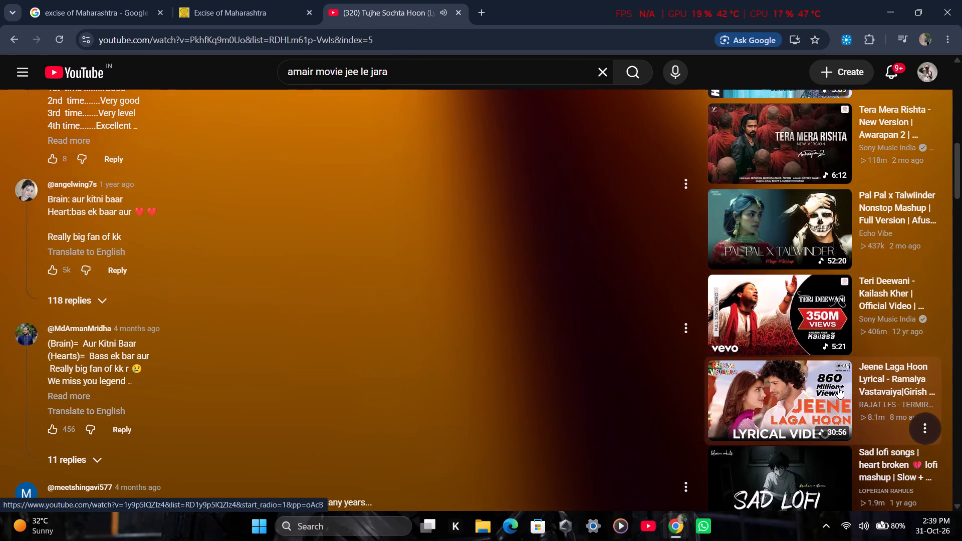
click(763, 334)
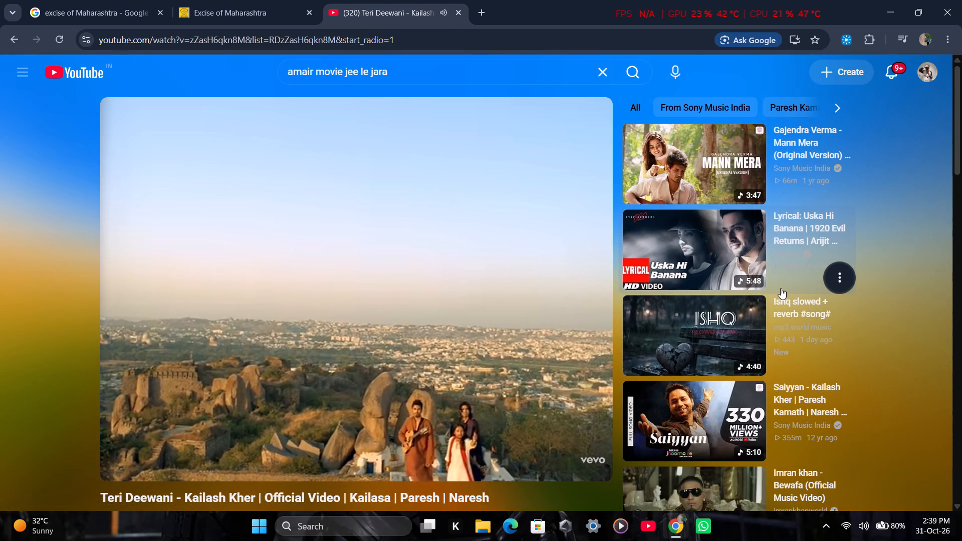
scroll(781, 289, down, 1)
click(717, 290)
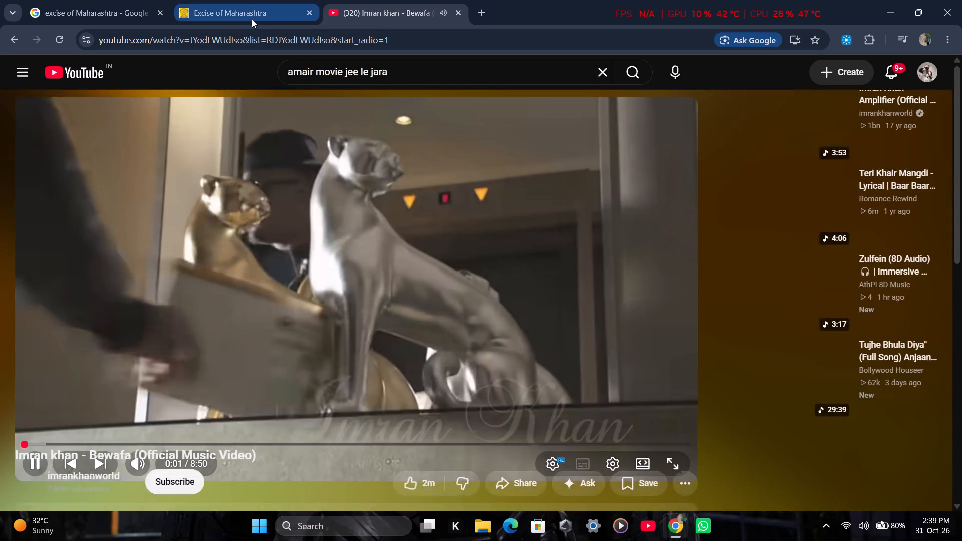
Return to the excise portal and add DING DONG FORTIFIED WINE to the 23-Oct-2026 sales list with 15 bottles of 180 ML.
click(252, 19)
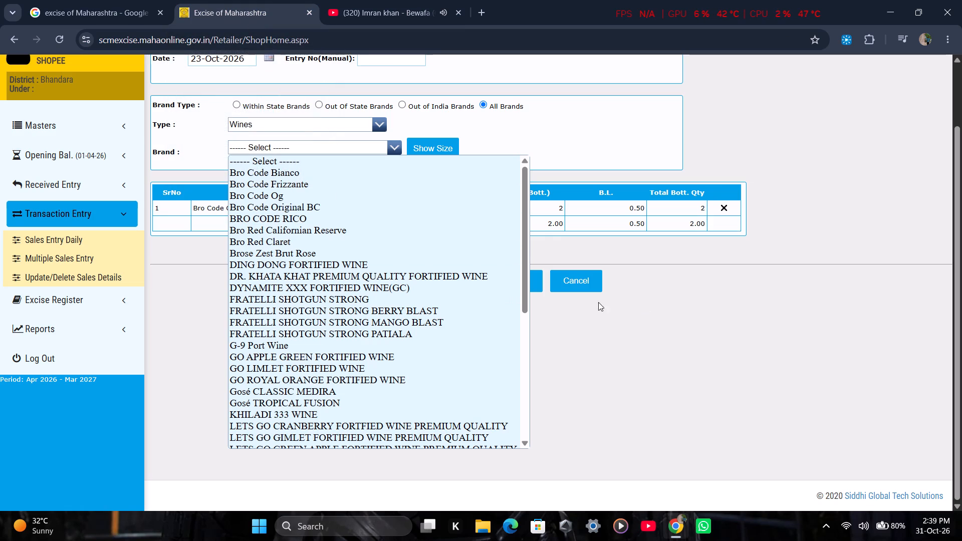
click(367, 266)
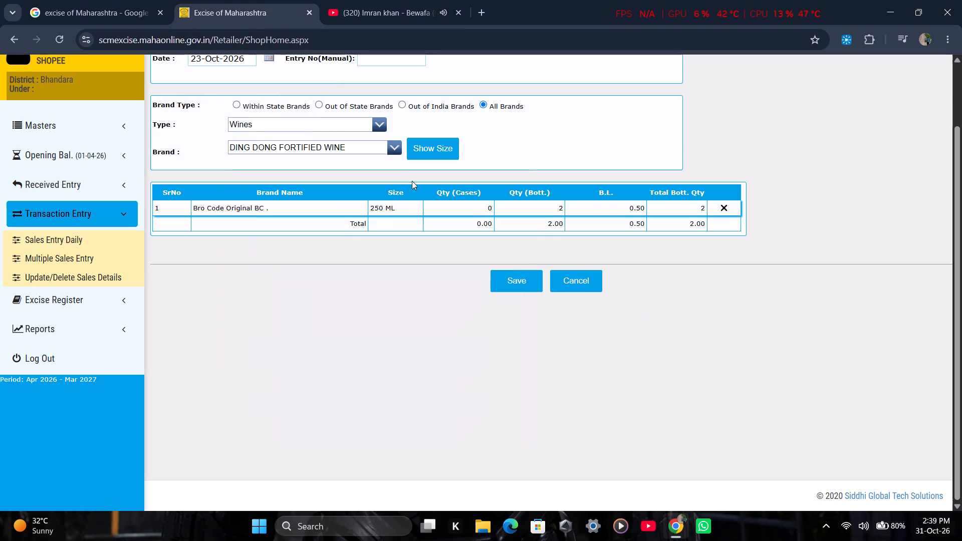
click(423, 143)
click(605, 214)
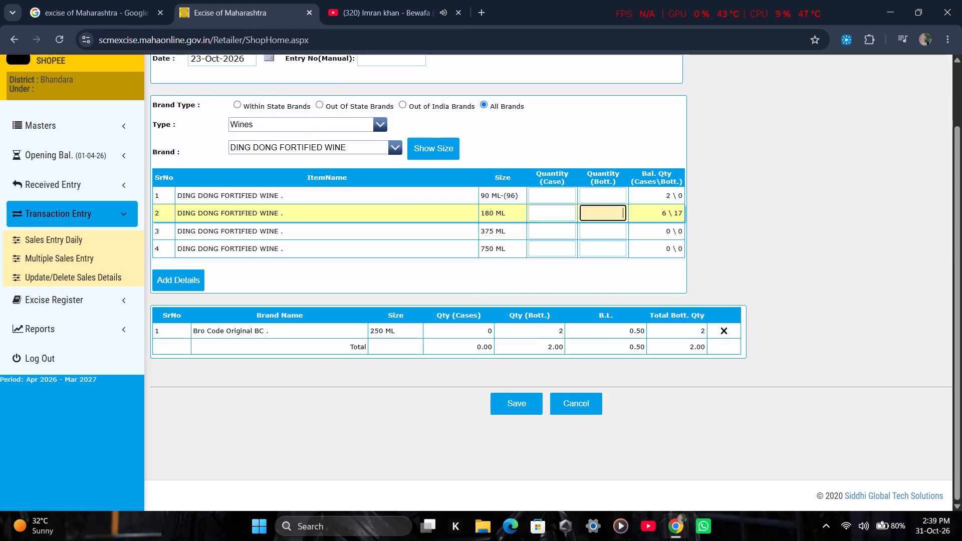
text(15)
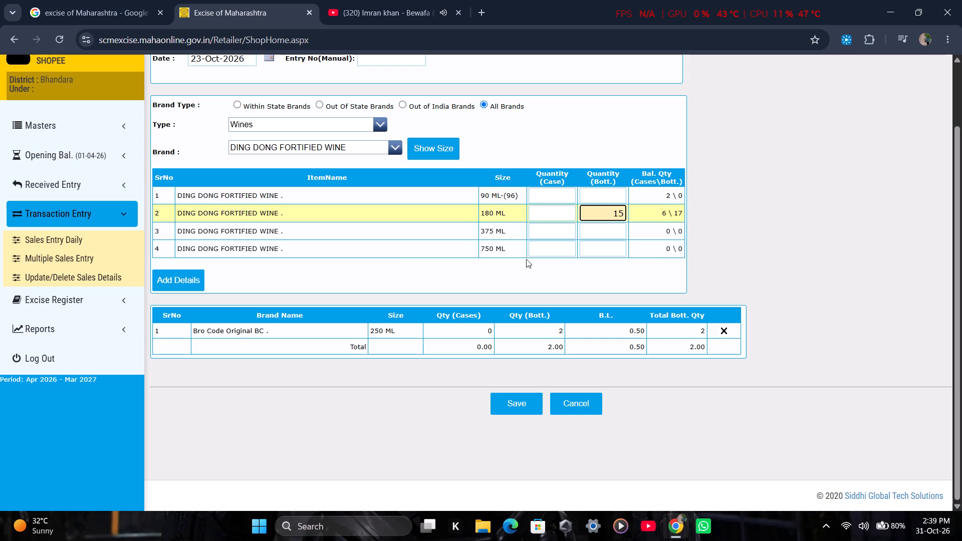
click(181, 281)
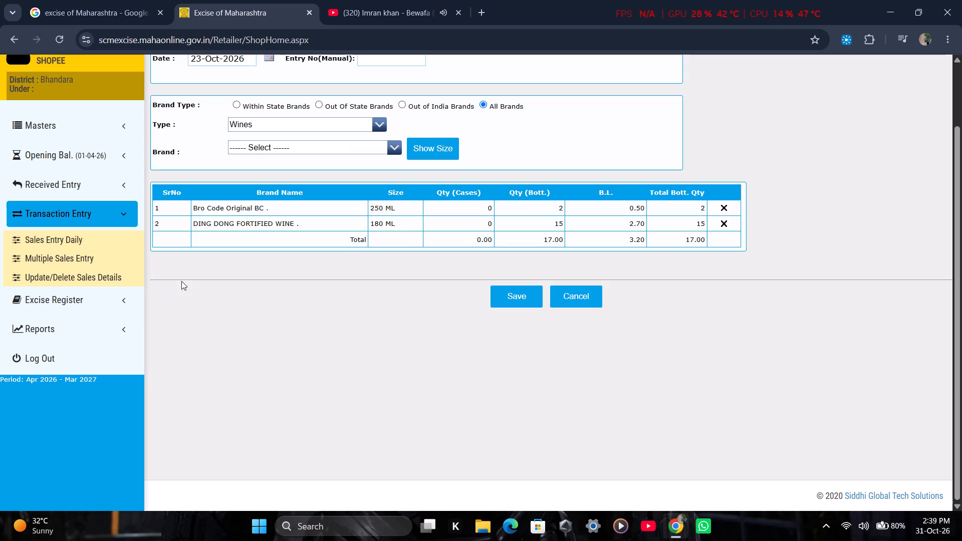
Add DYNAMITE XXX FORTIFIED WINE(GC) to the sales list with 3 bottles of 90 ML-(96).
click(400, 152)
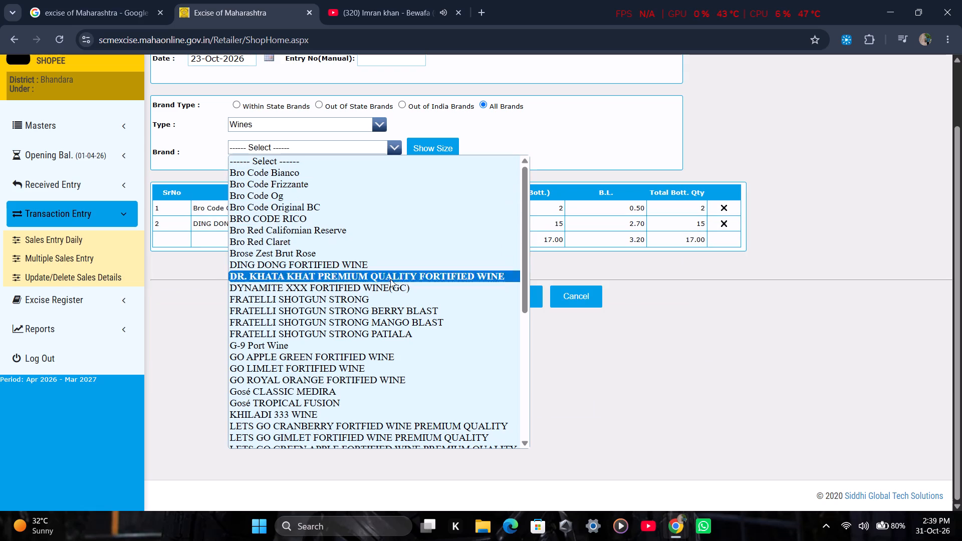
click(393, 286)
click(454, 159)
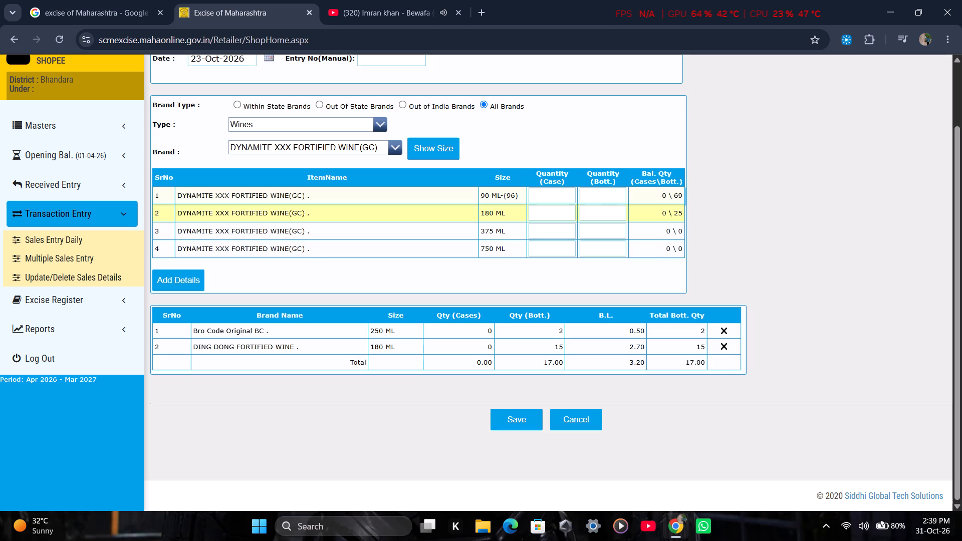
click(602, 196)
key(3)
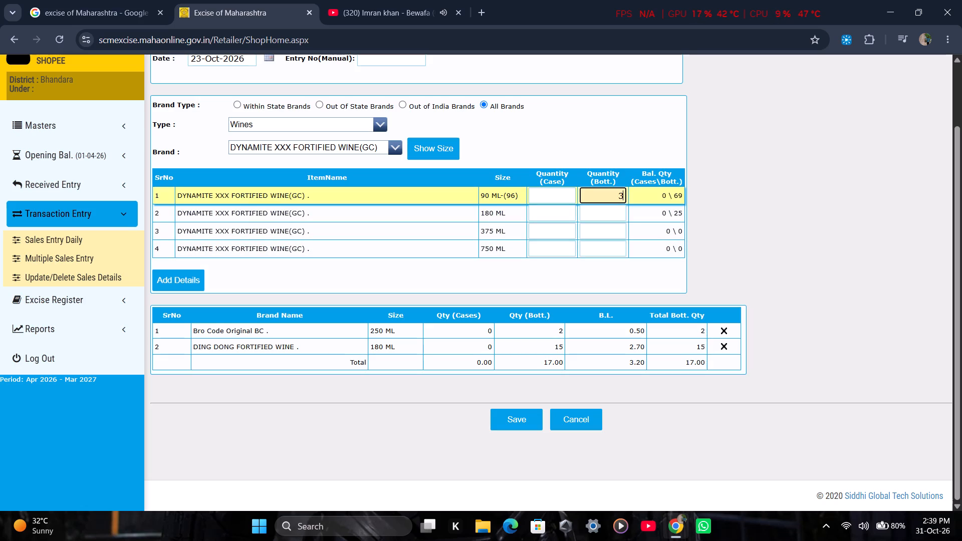
click(159, 285)
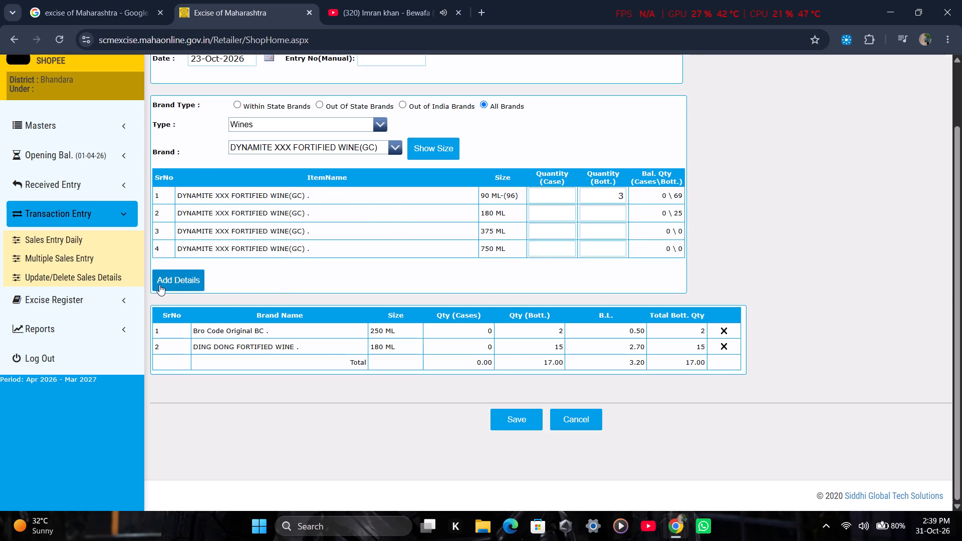
Add GO APPLE GREEN FORTIFIED WINE to the sales list with 10 bottles of 180 ML.
scroll(286, 248, down, 5)
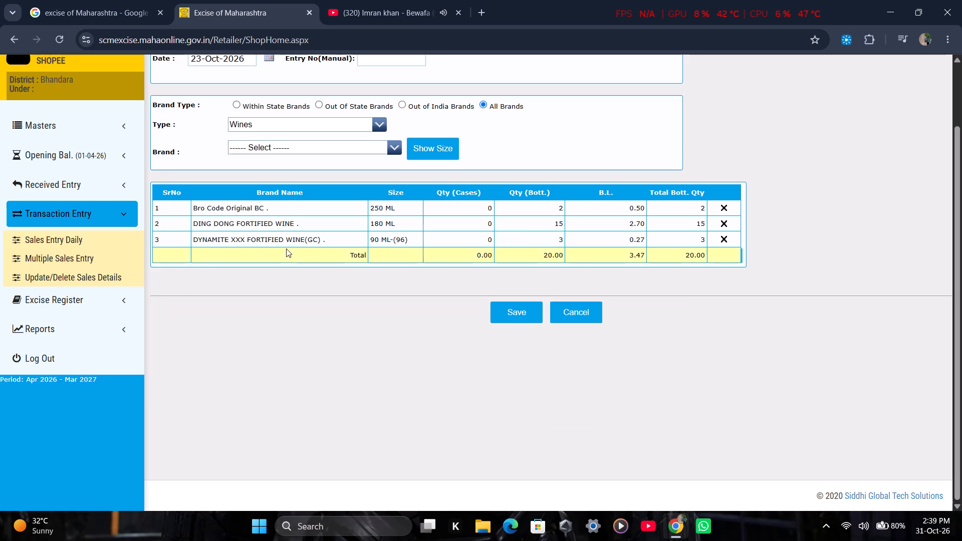
click(394, 139)
click(393, 149)
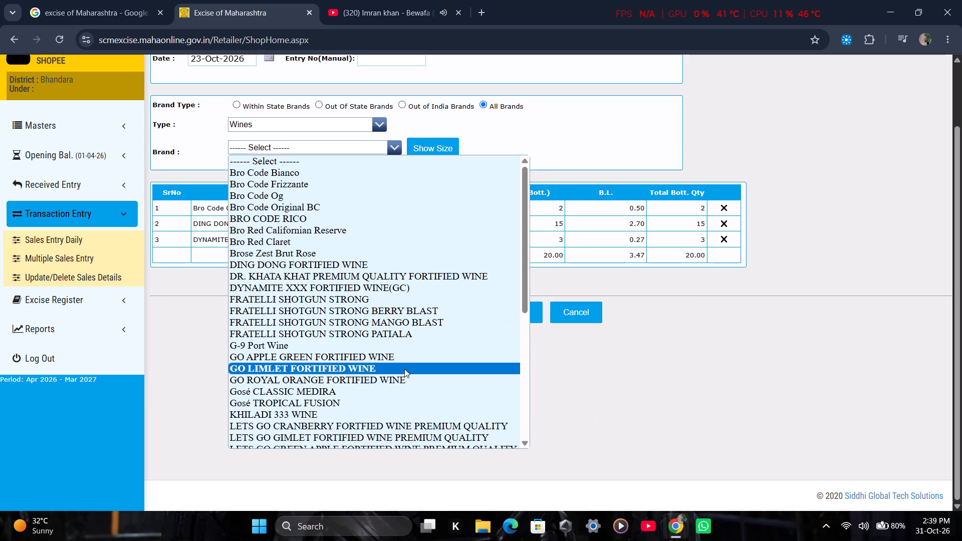
click(405, 356)
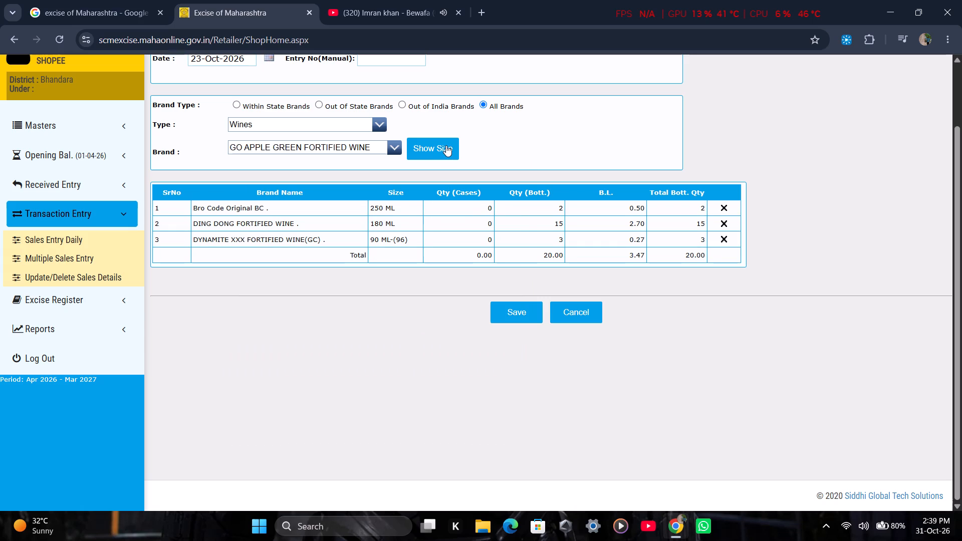
click(446, 144)
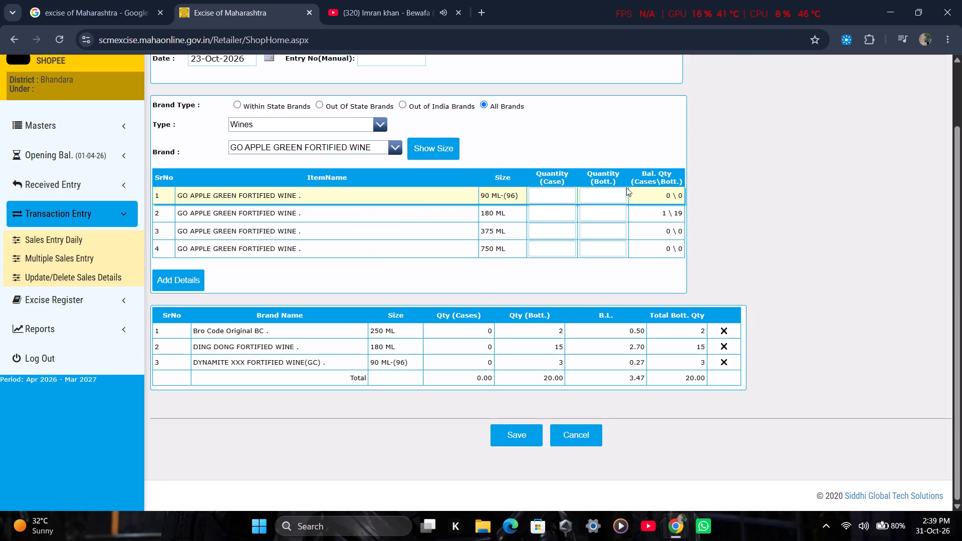
click(611, 213)
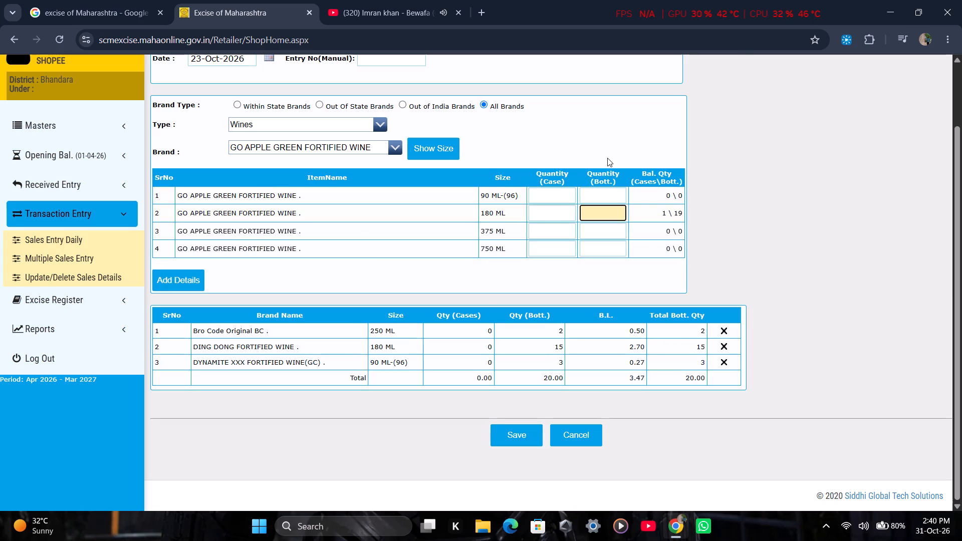
text(10)
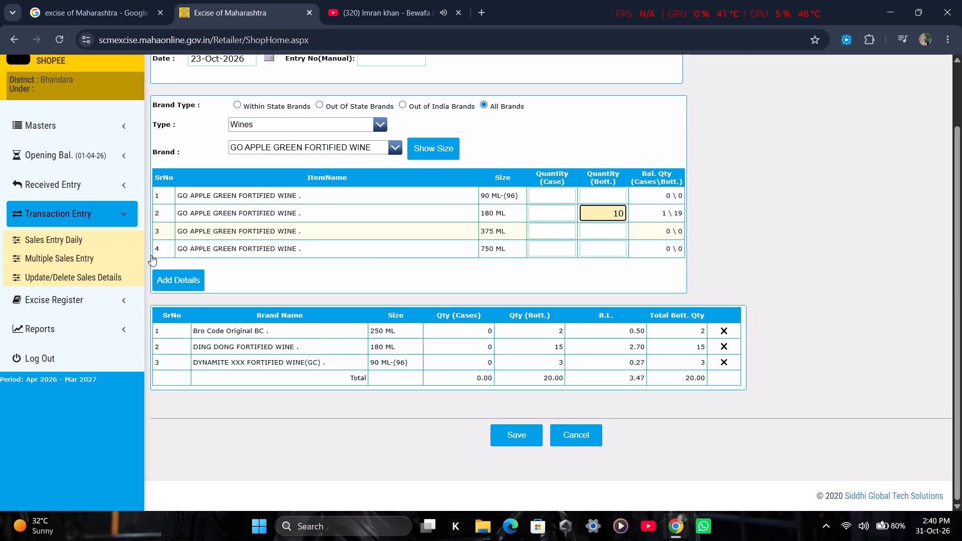
click(192, 280)
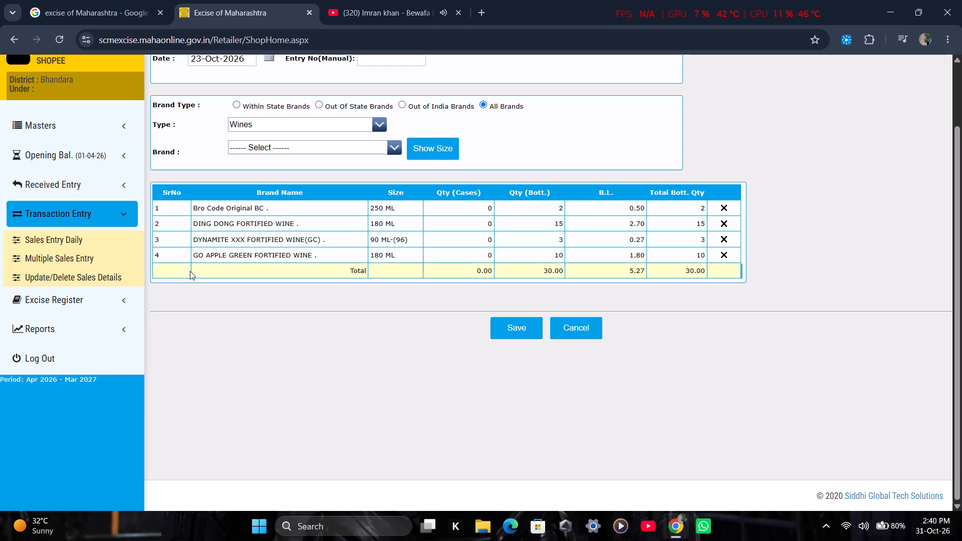
Add GO ROYAL ORANGE FORTIFIED WINE to the sales list with 1 bottle of 180 ML.
scroll(250, 253, down, 6)
click(390, 152)
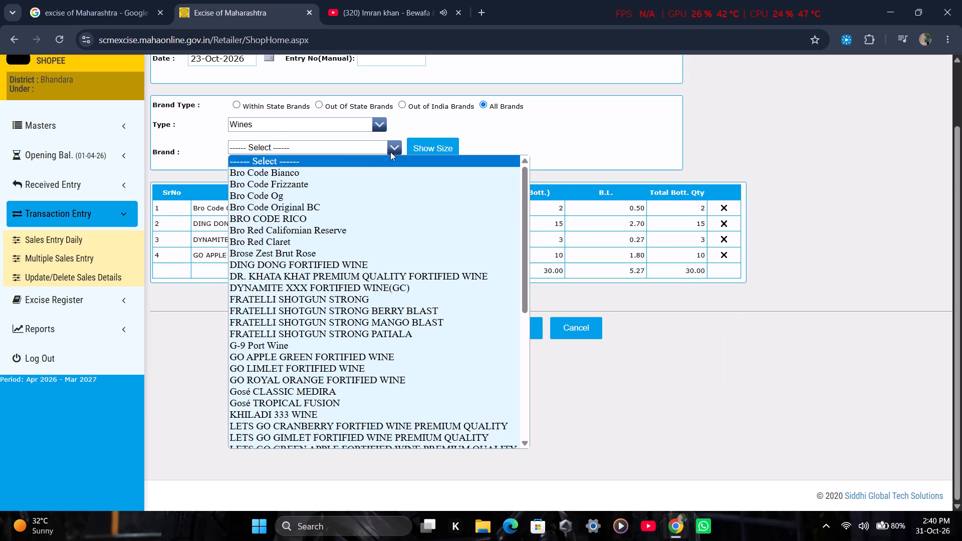
click(419, 377)
click(429, 155)
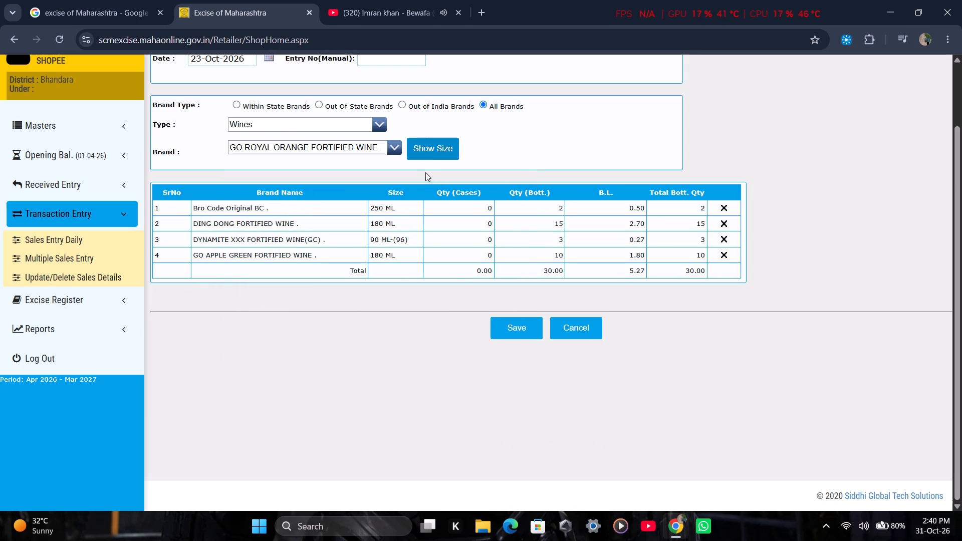
click(595, 223)
click(595, 217)
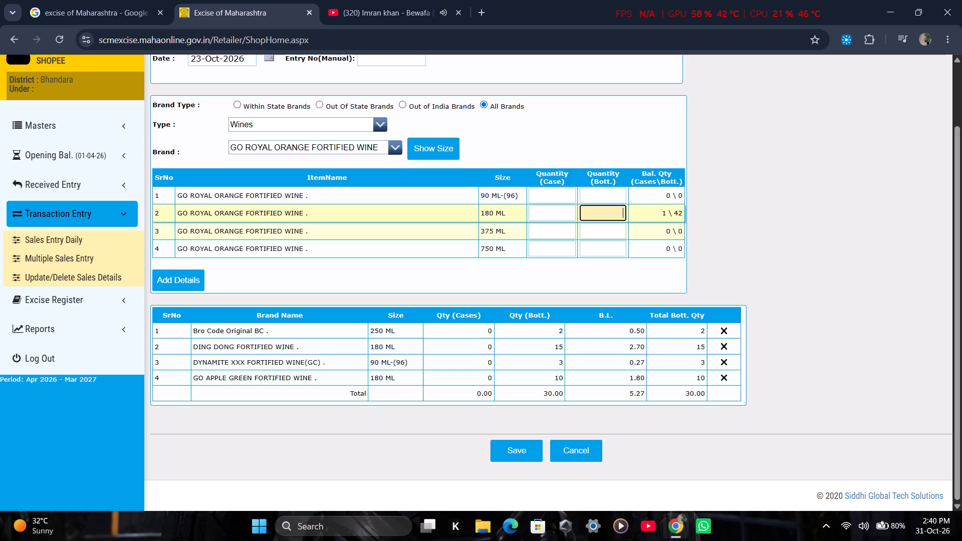
key(1)
click(177, 278)
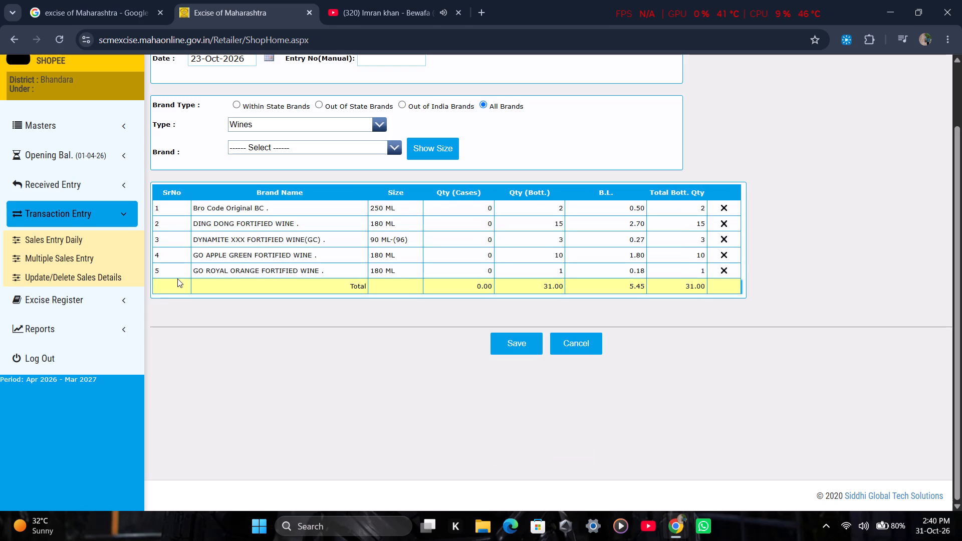
Add the wine Gosé TROPICAL FUSION to the sales list with 5 bottles of 180 ML.
scroll(345, 270, down, 6)
click(398, 143)
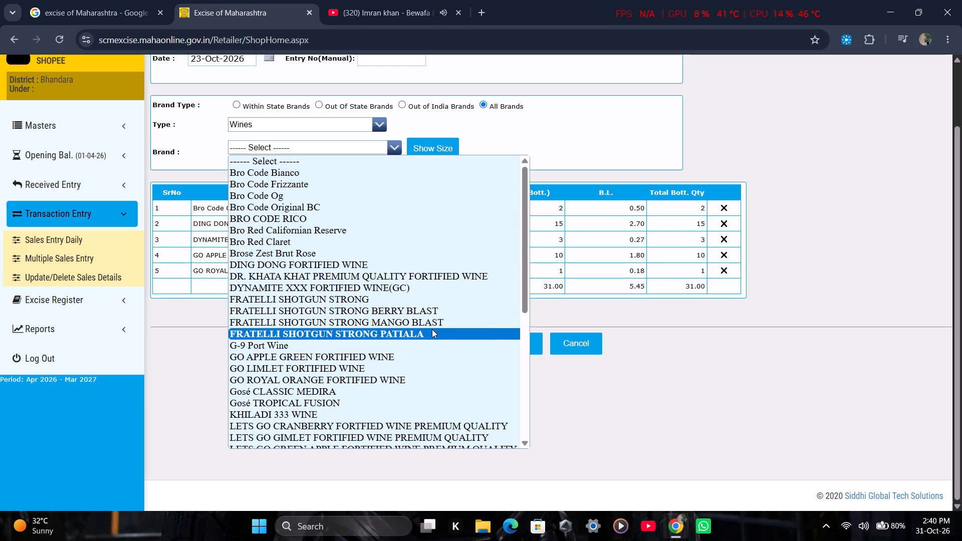
click(467, 402)
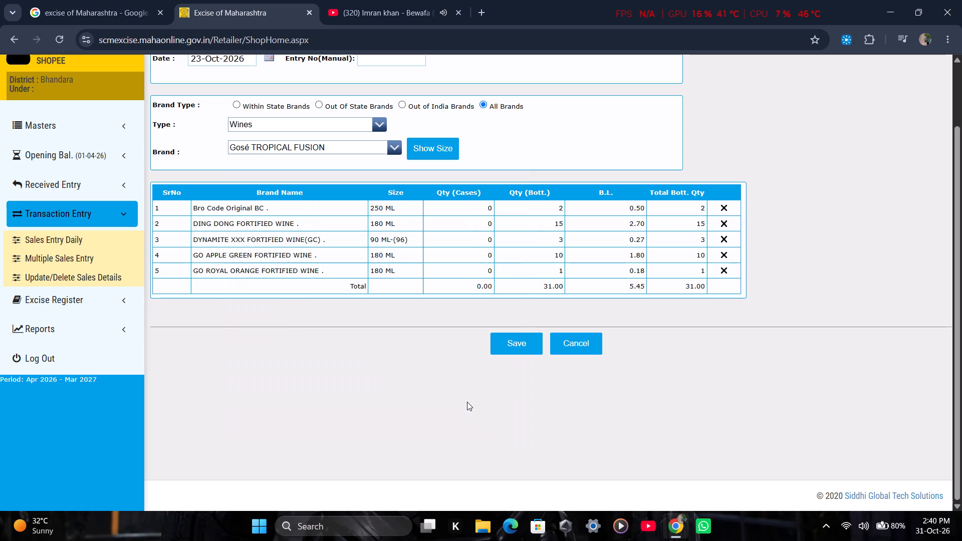
click(435, 169)
click(424, 155)
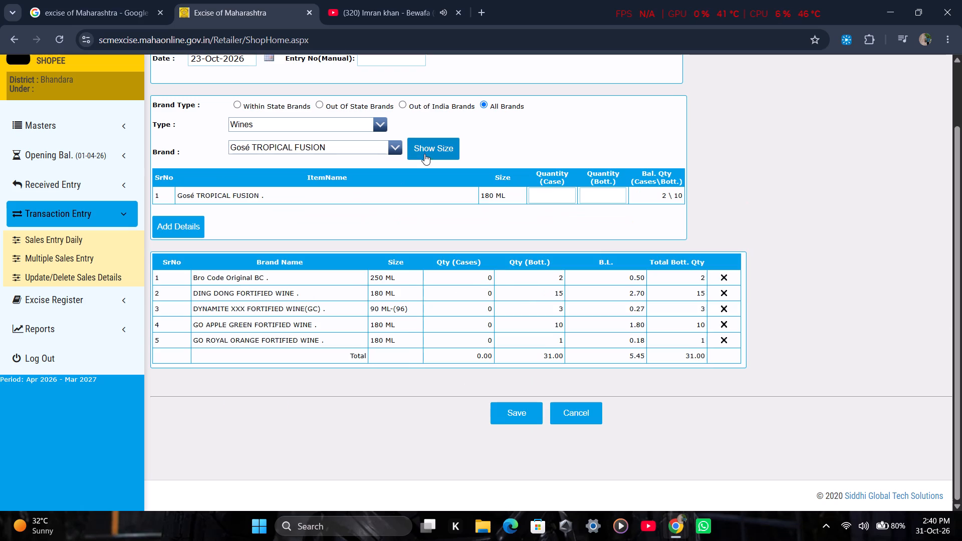
click(601, 196)
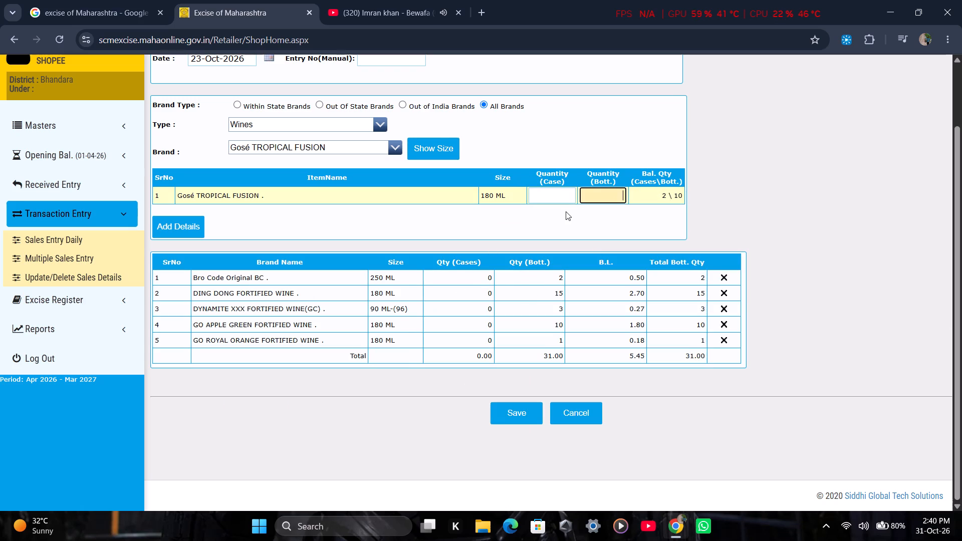
key(5)
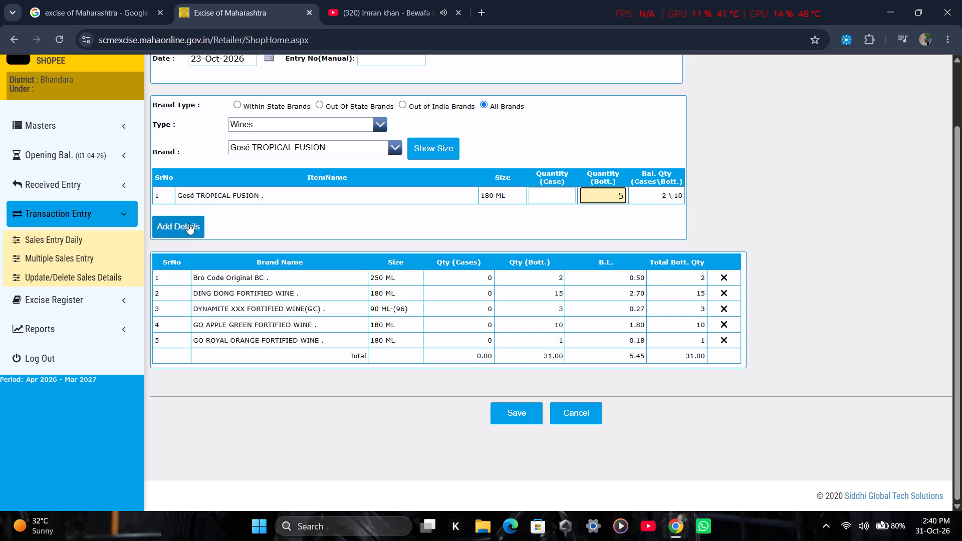
click(188, 222)
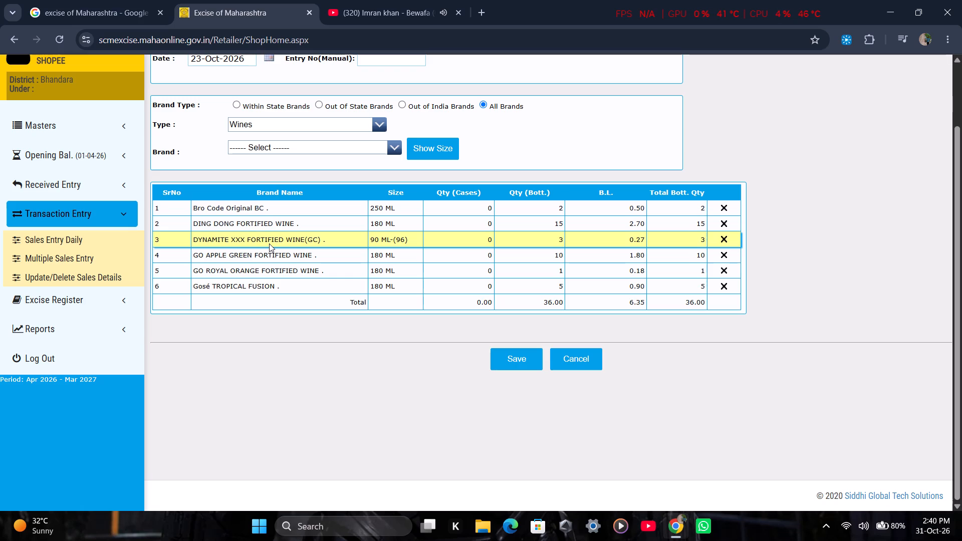
scroll(269, 243, down, 3)
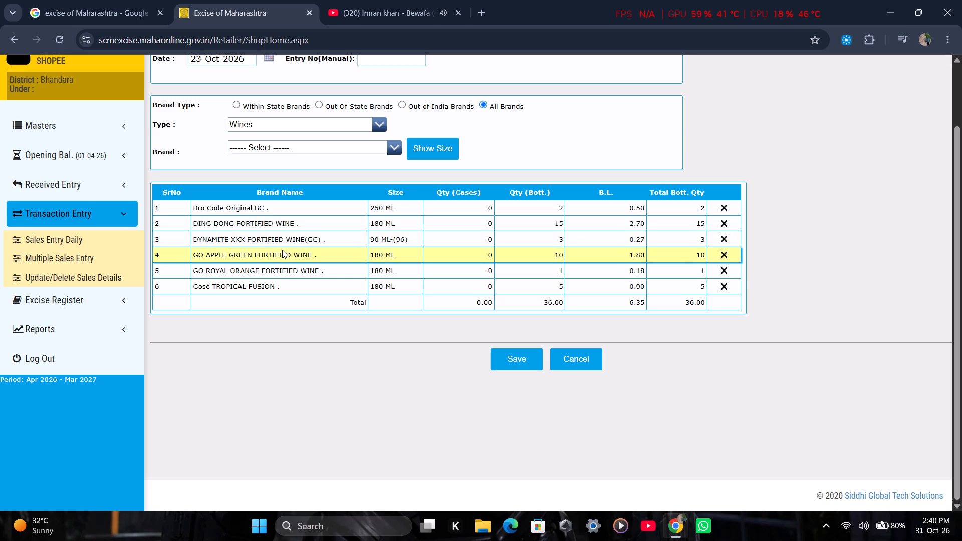
Add SAMSON XXX PREMIUM QUALITY FORTIFIED WINE to the sales list with 1 bottle of 180 ML.
click(393, 151)
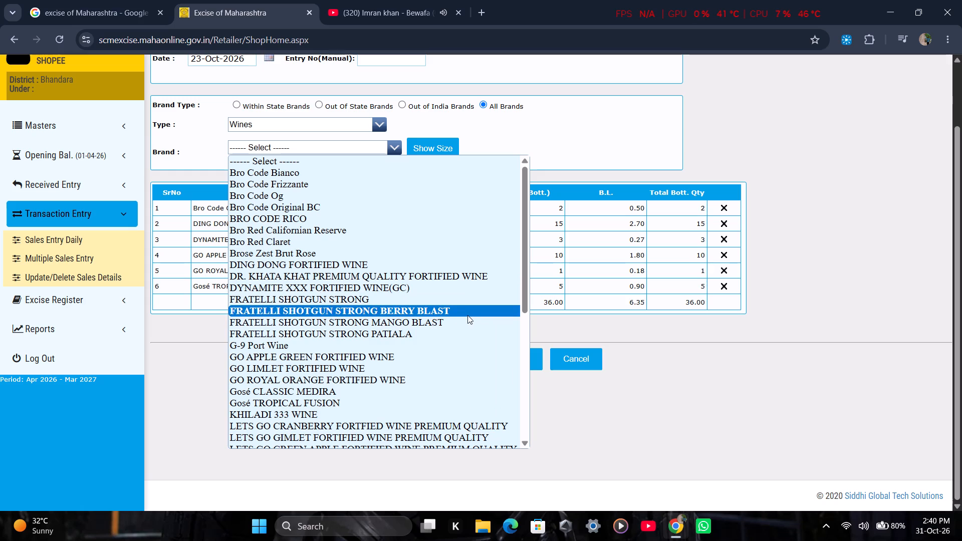
scroll(486, 326, down, 5)
scroll(505, 382, down, 10)
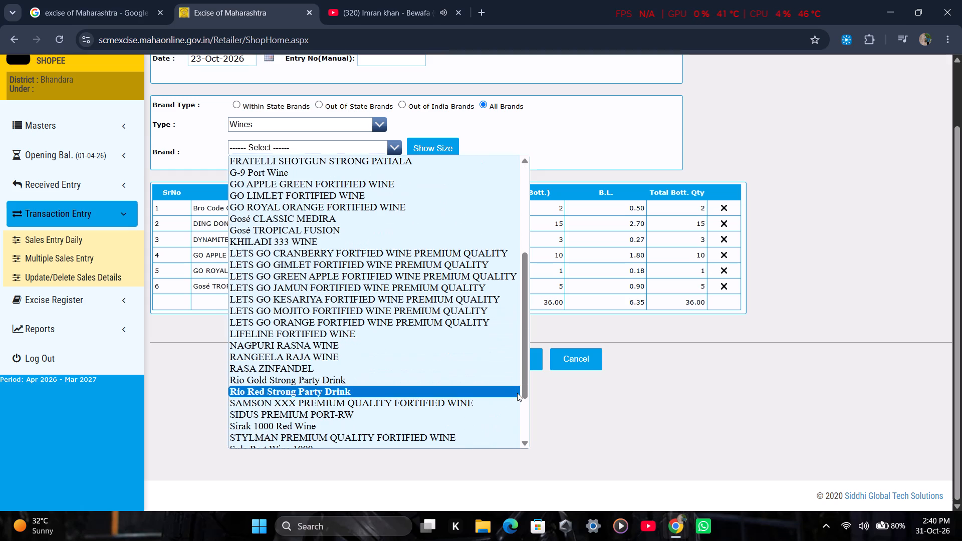
click(464, 401)
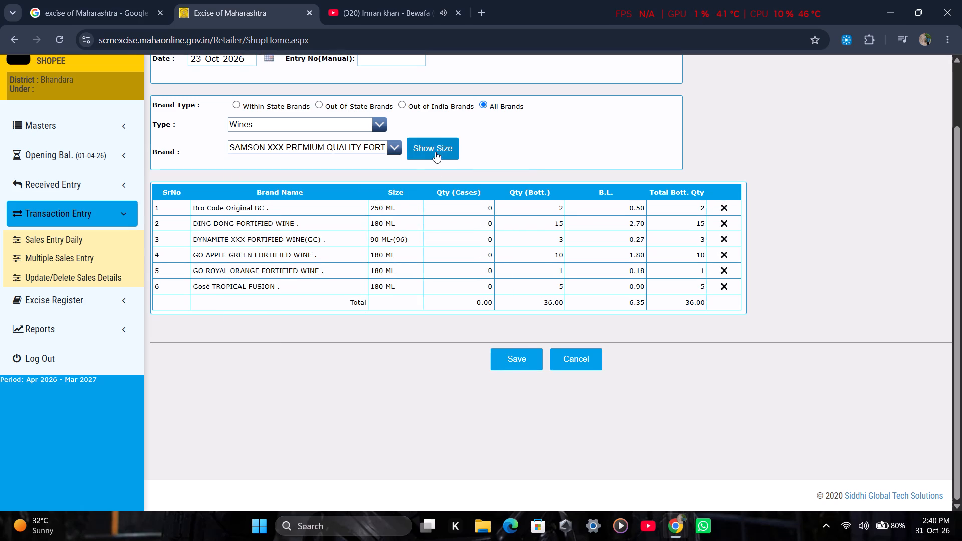
click(436, 143)
click(621, 211)
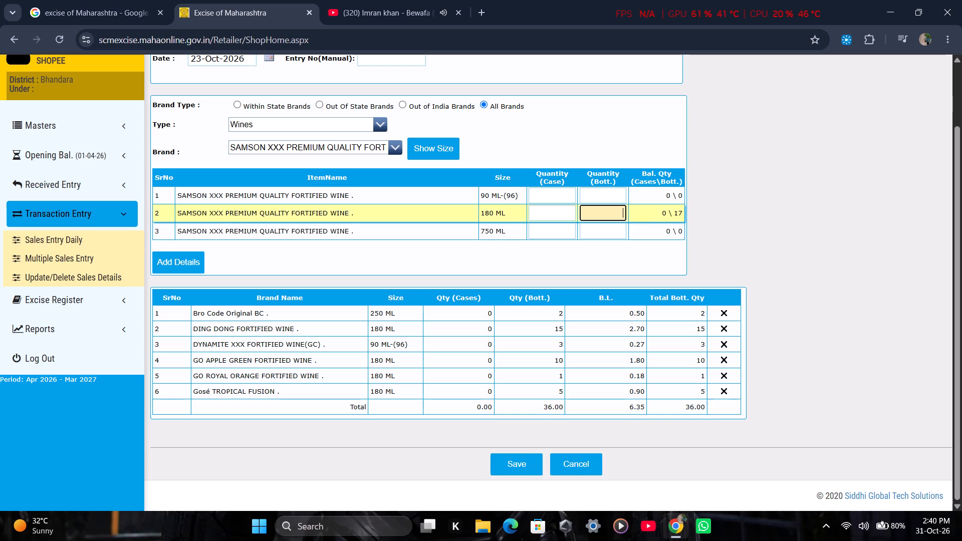
key(1)
click(175, 261)
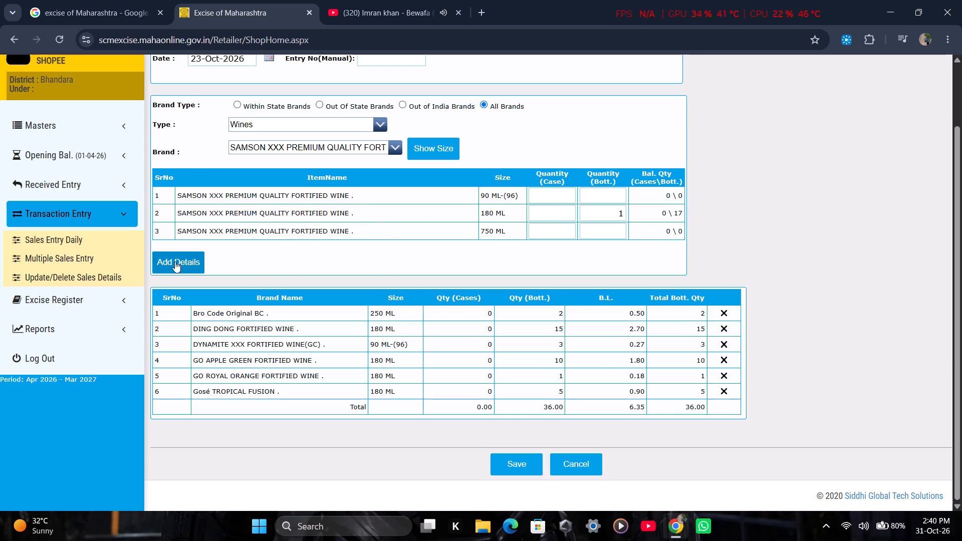
scroll(326, 245, down, 6)
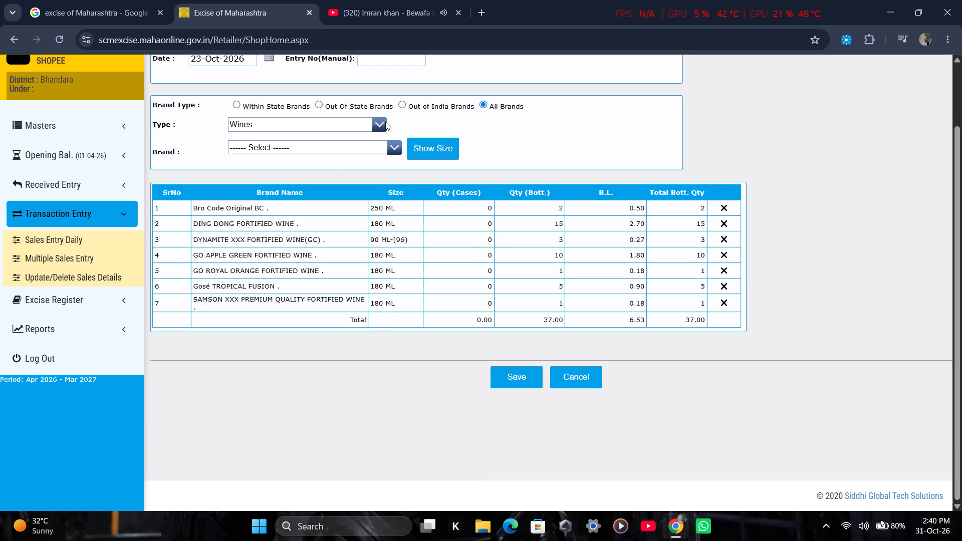
Switch the type to Fermented Beer and add Budweiser Magnum Super Premium Beer with 3 bottles of 650 ML and 11 of 500 ML (CAN).
click(385, 121)
click(375, 153)
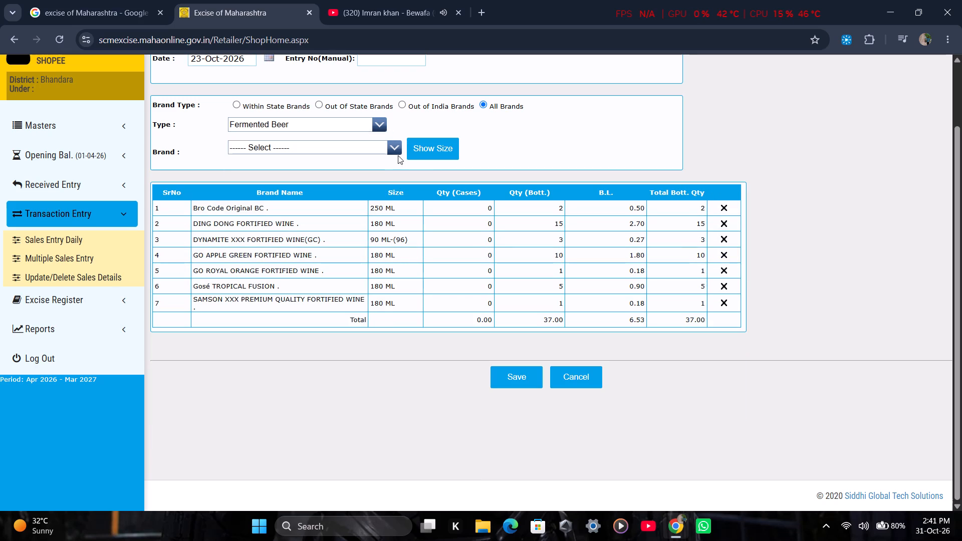
scroll(452, 156, down, 4)
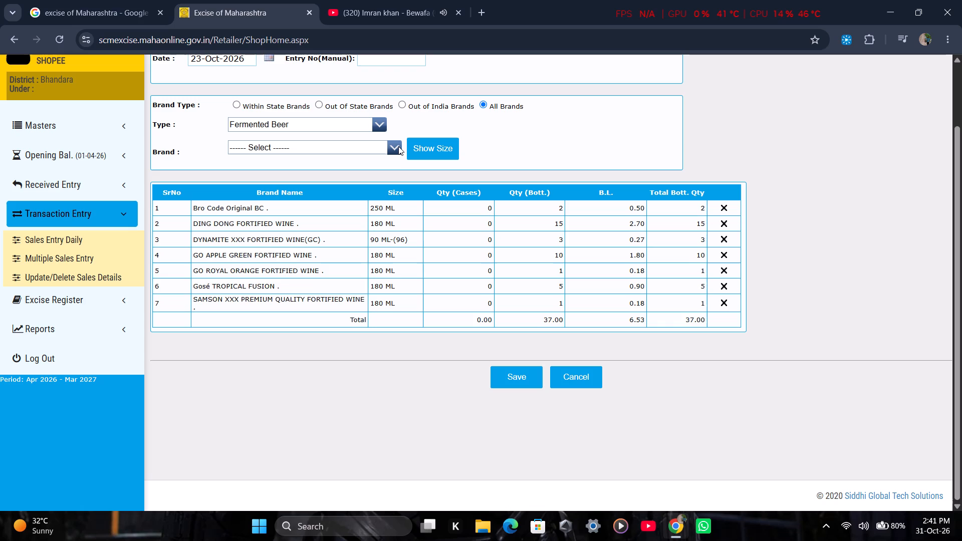
click(393, 146)
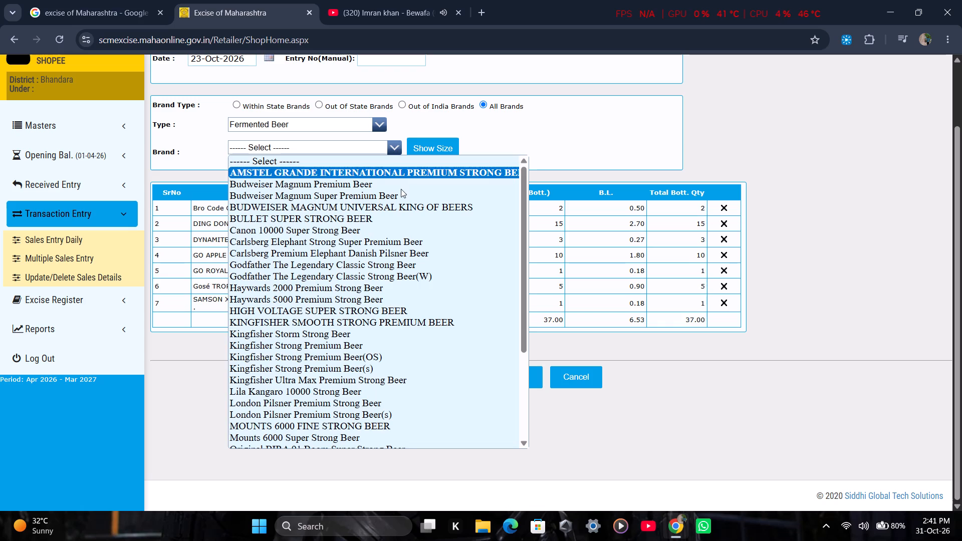
click(402, 194)
click(415, 150)
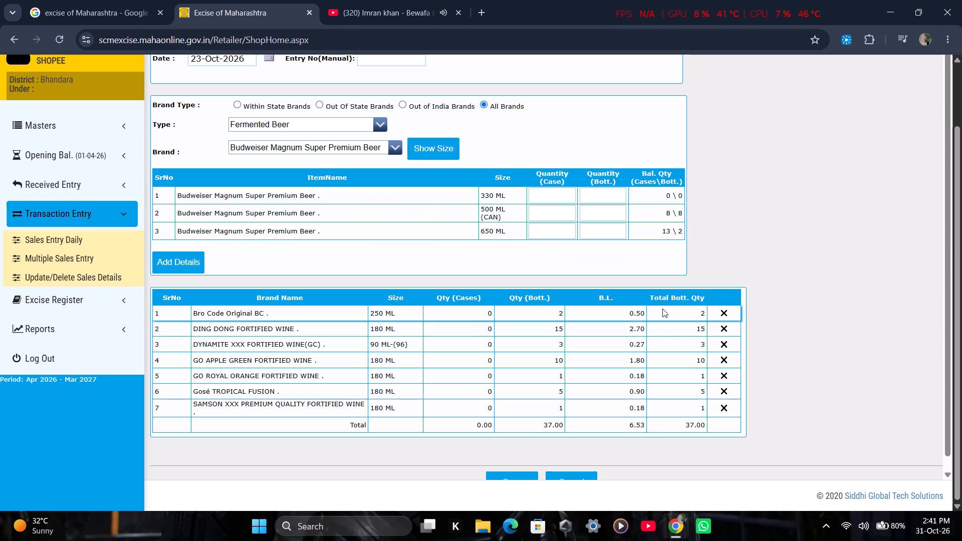
click(601, 230)
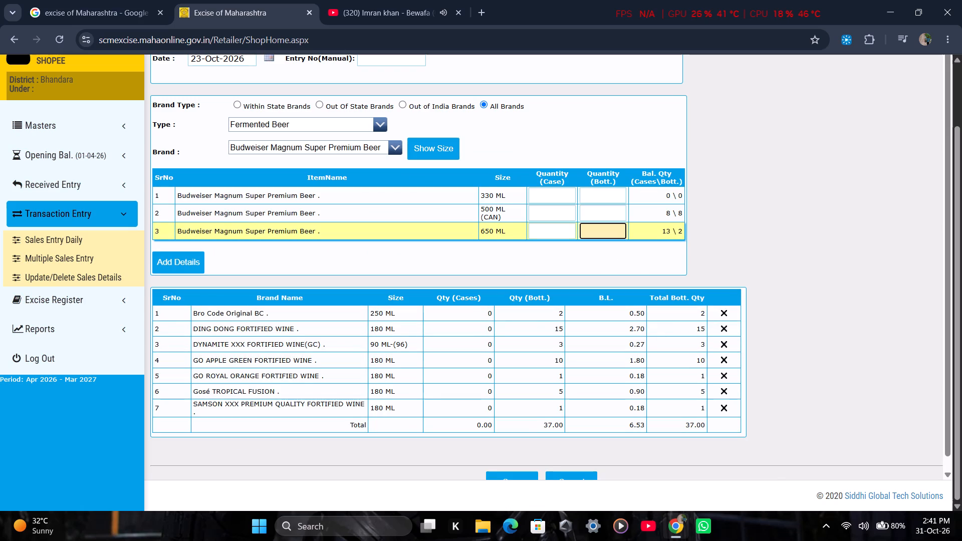
key(3)
click(609, 217)
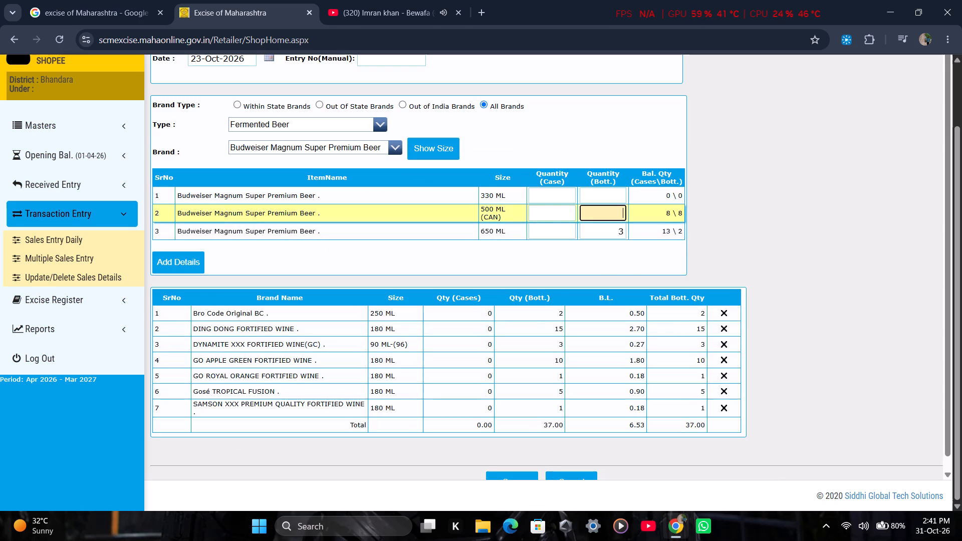
text(11)
click(188, 266)
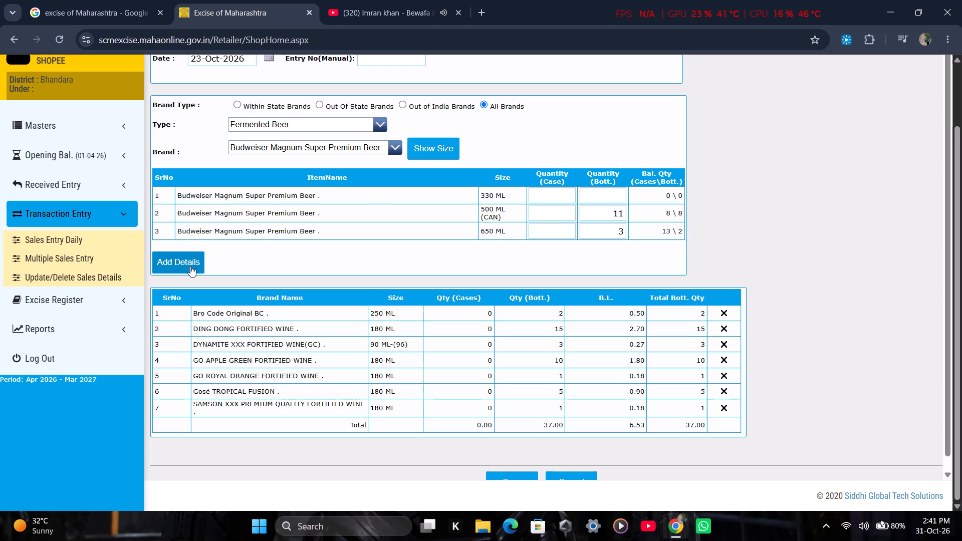
scroll(298, 282, down, 7)
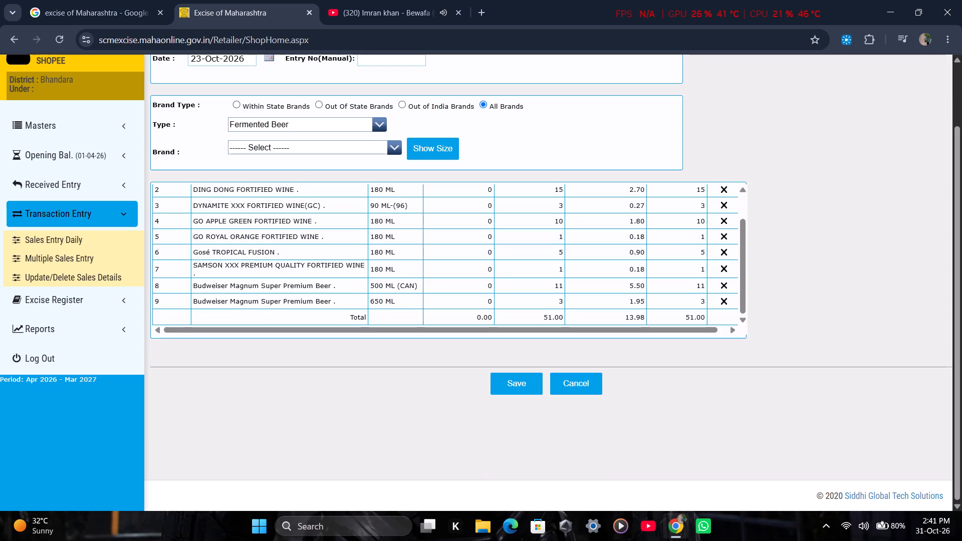
Add BULLET SUPER STRONG BEER to the sales list with 10 bottles of 650 ML.
click(396, 144)
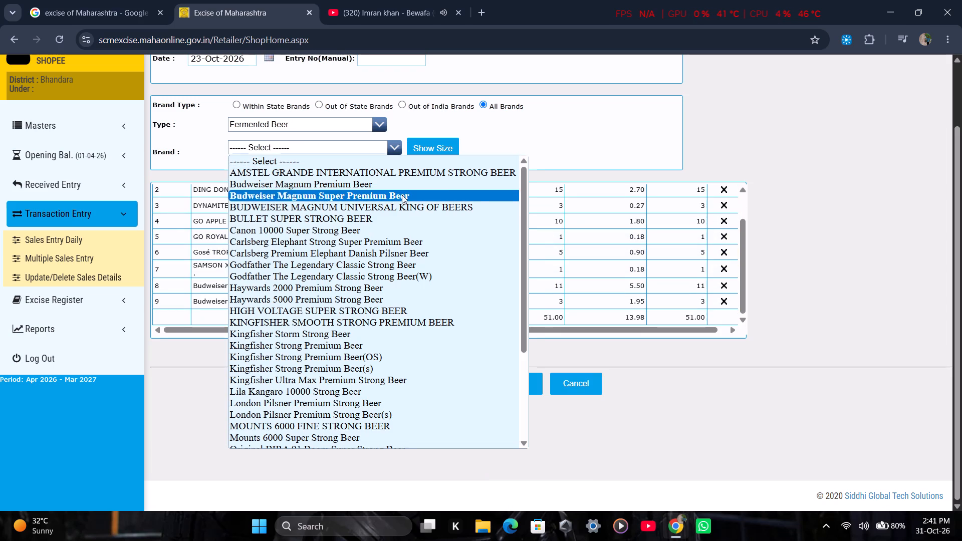
click(409, 216)
click(434, 148)
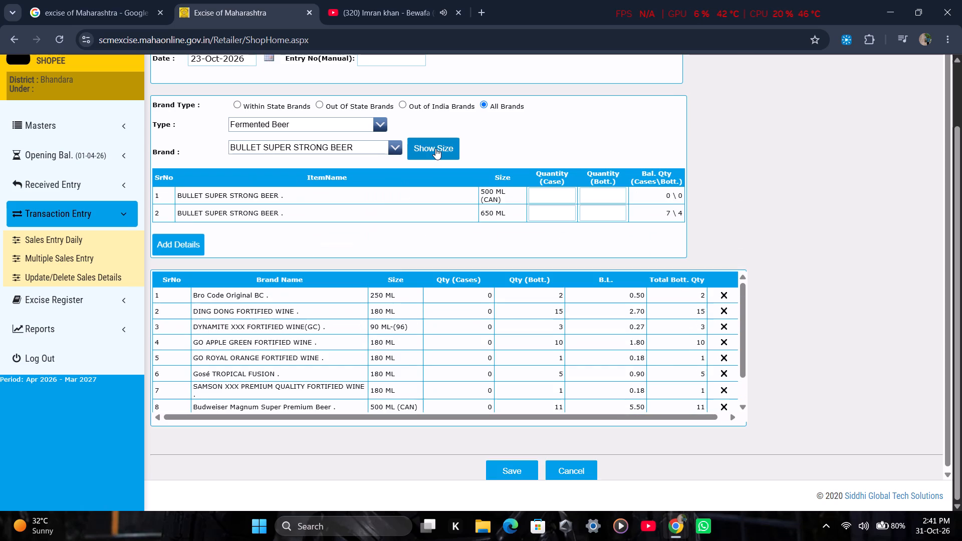
click(603, 205)
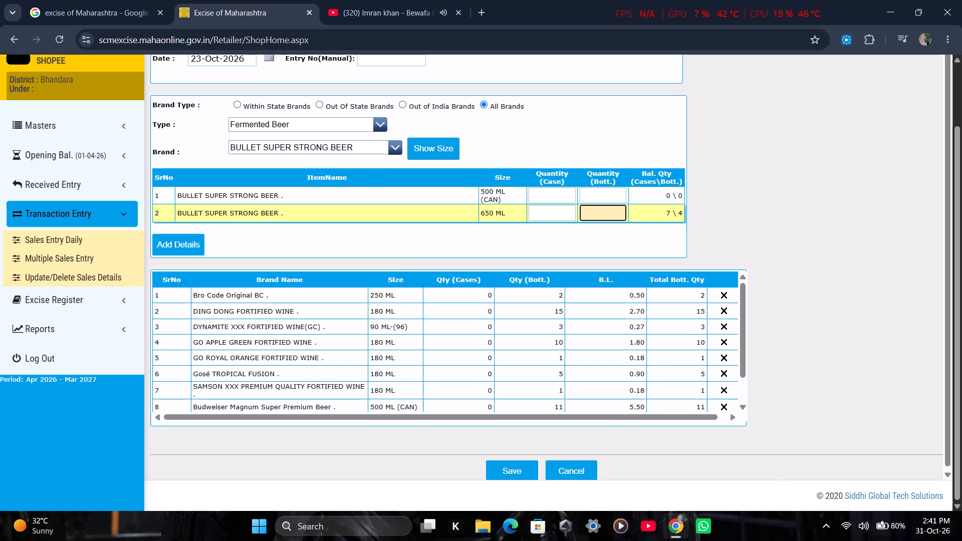
text(10)
click(197, 242)
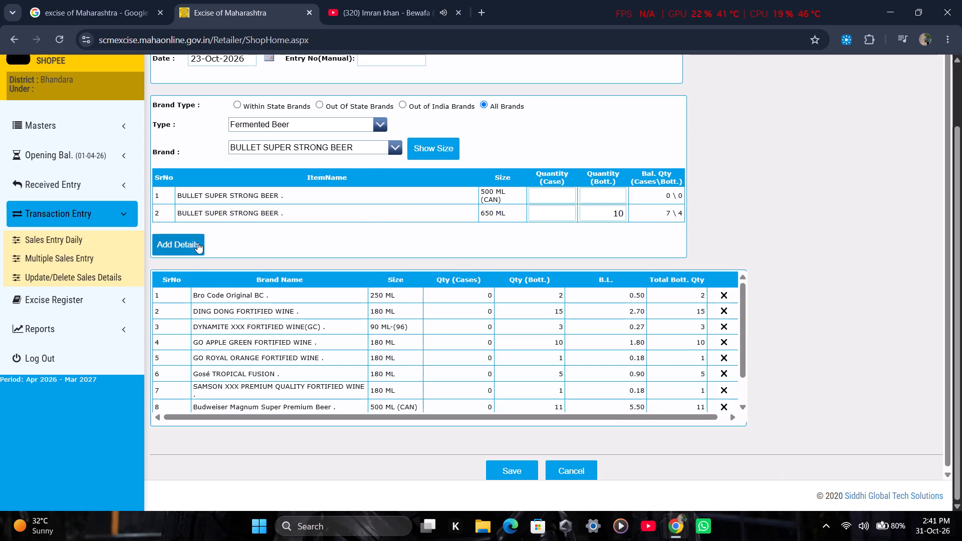
scroll(339, 235, down, 8)
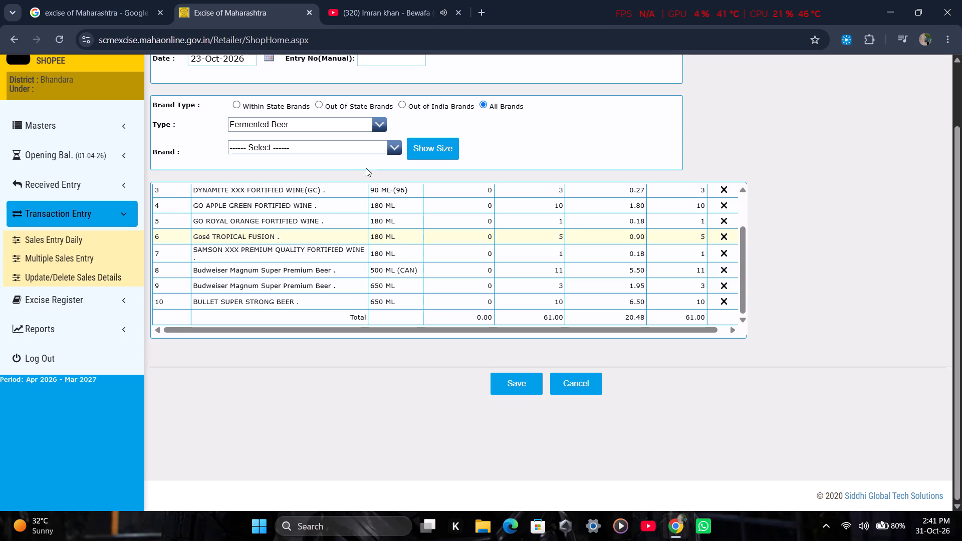
Add Carlsberg Elephant Strong Super Premium Beer to the sales list with 6 bottles of 650 ML and 1 of 500 ML (CAN).
click(393, 146)
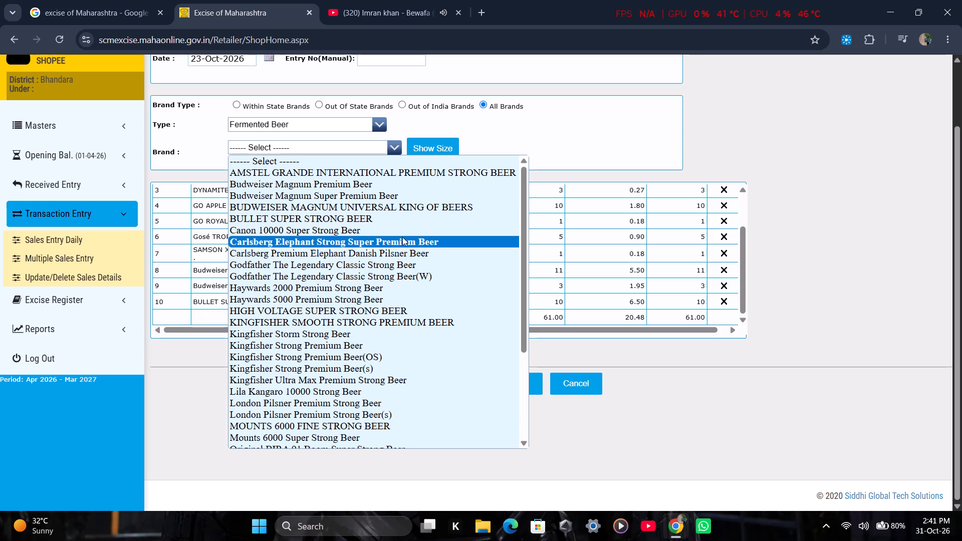
click(403, 240)
click(446, 143)
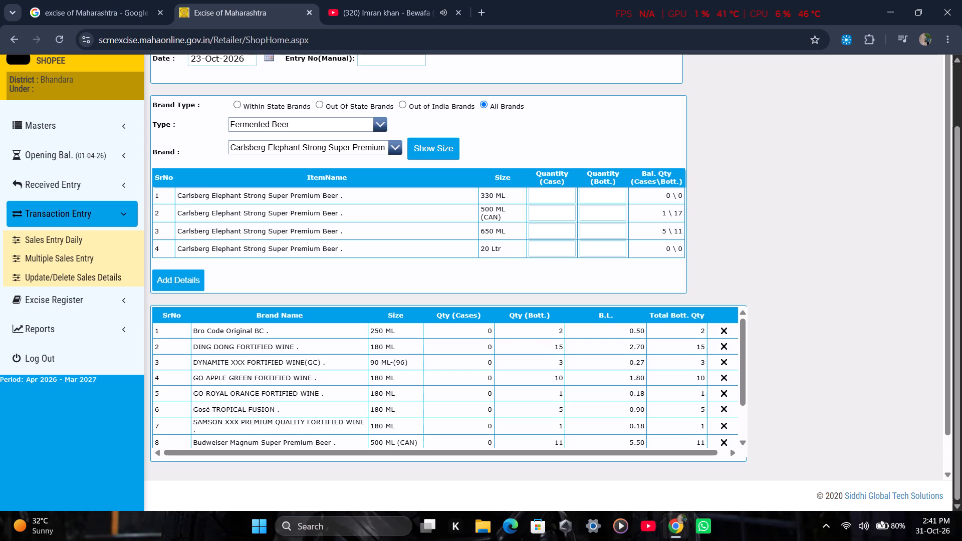
click(597, 235)
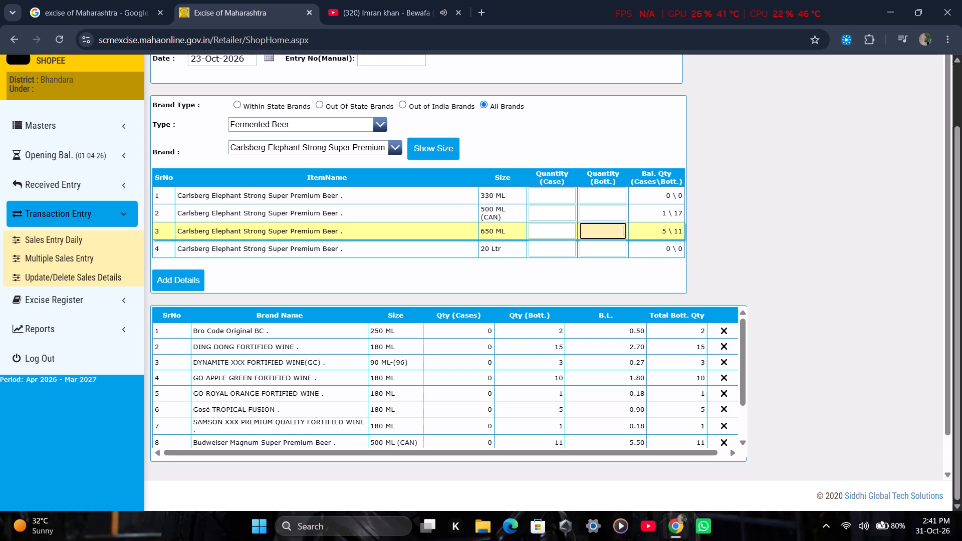
key(6)
scroll(597, 235, up, 1)
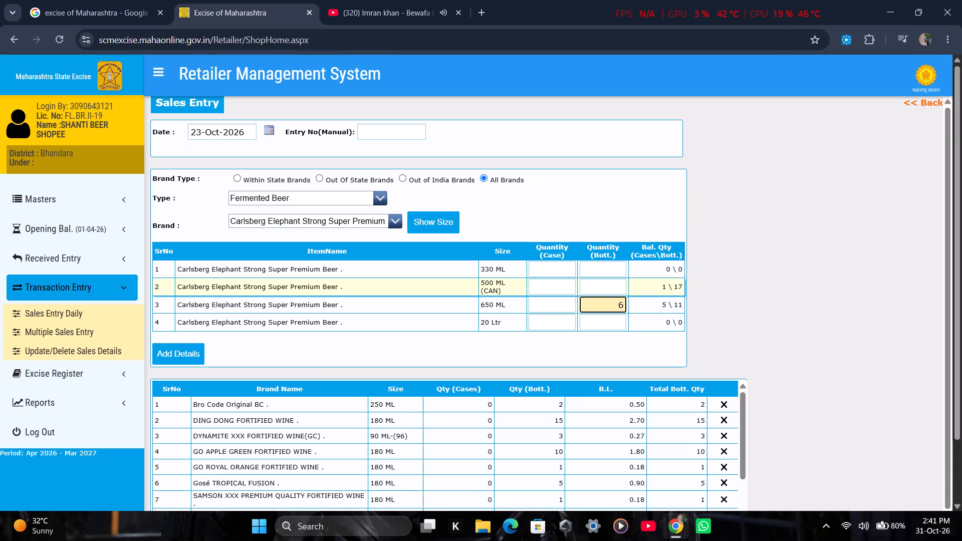
click(609, 286)
text(12)
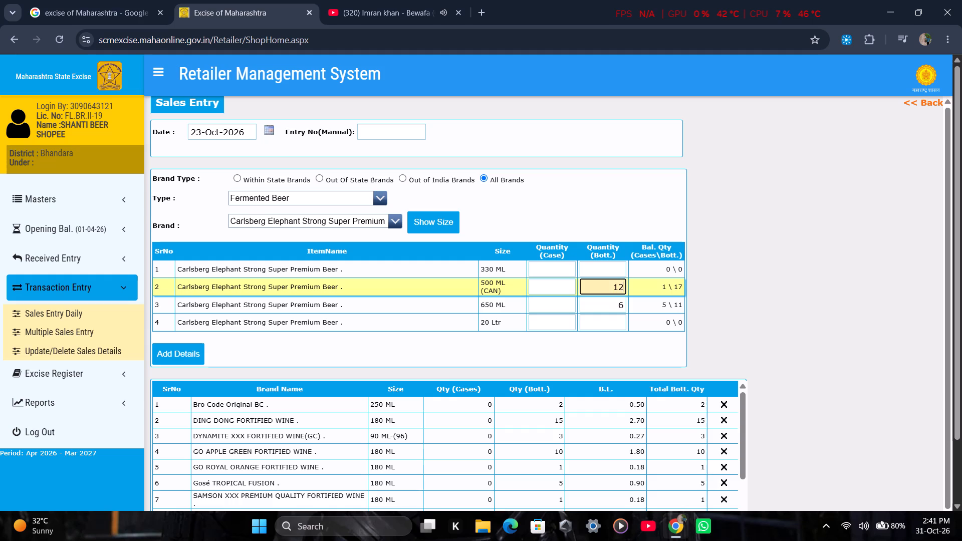
key(BackSpace)
click(192, 353)
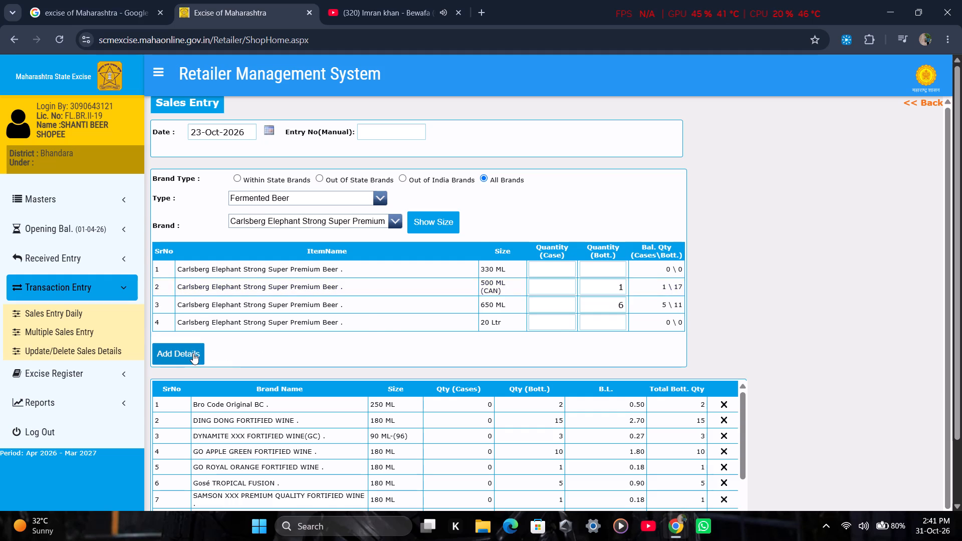
scroll(204, 354, down, 7)
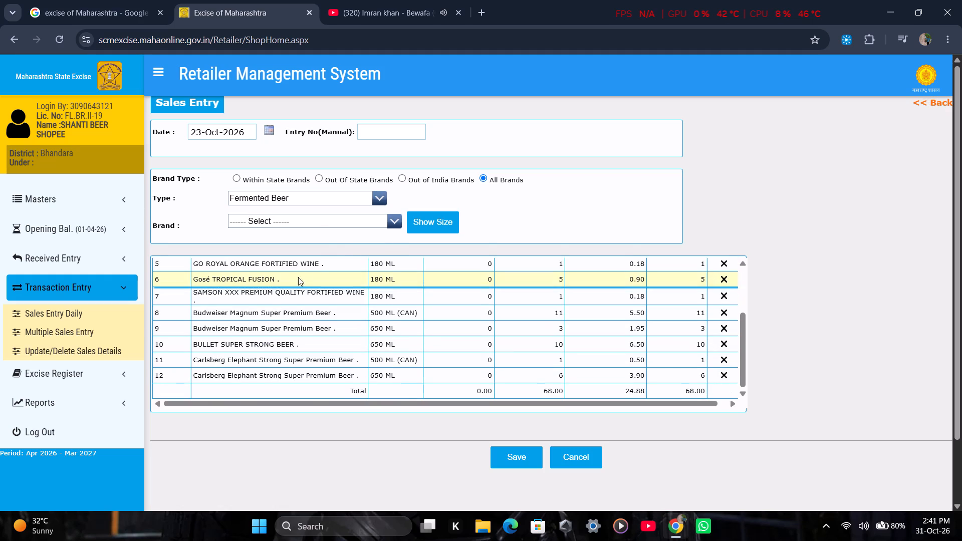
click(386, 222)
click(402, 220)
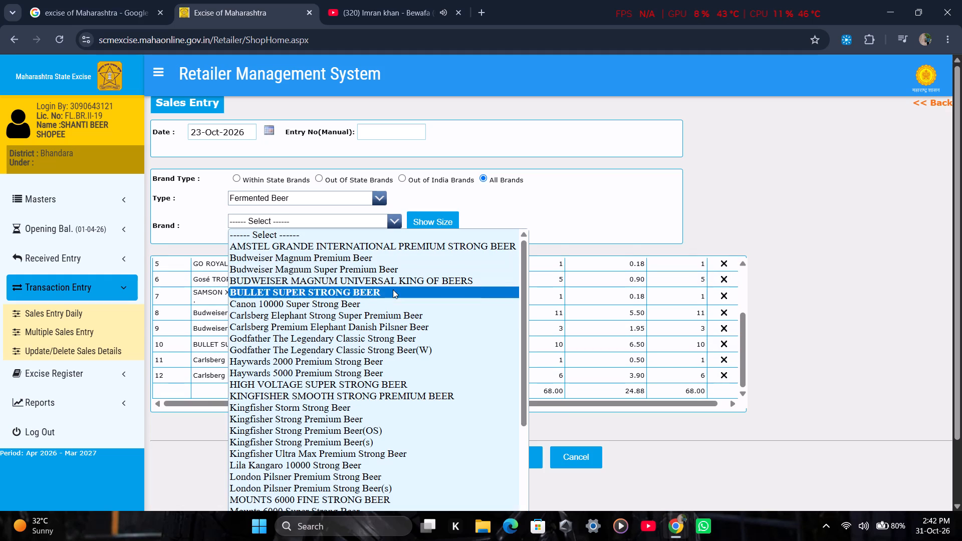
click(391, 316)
Add Godfather The Legendary Classic Strong Beer to the sales list with 12 of 500 ML (CAN).
click(394, 219)
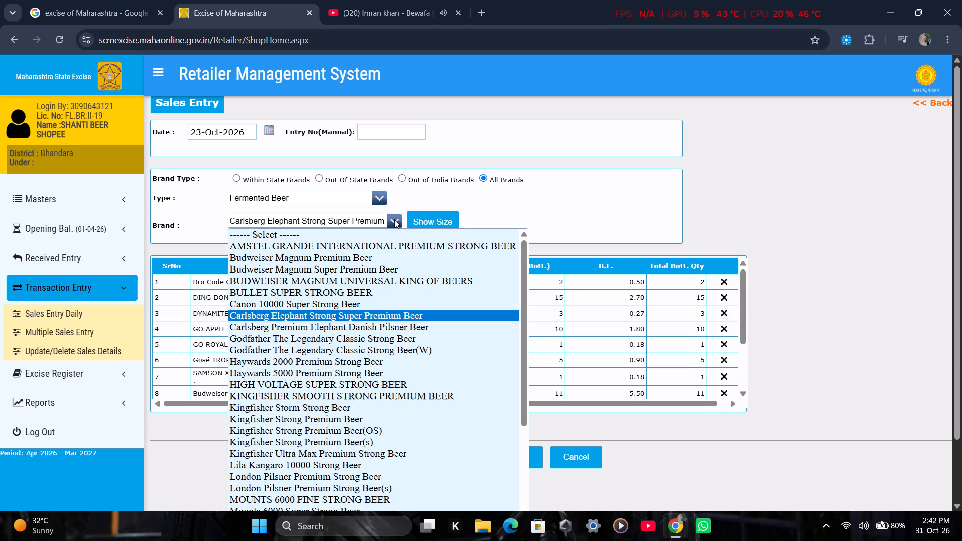
click(397, 339)
click(425, 226)
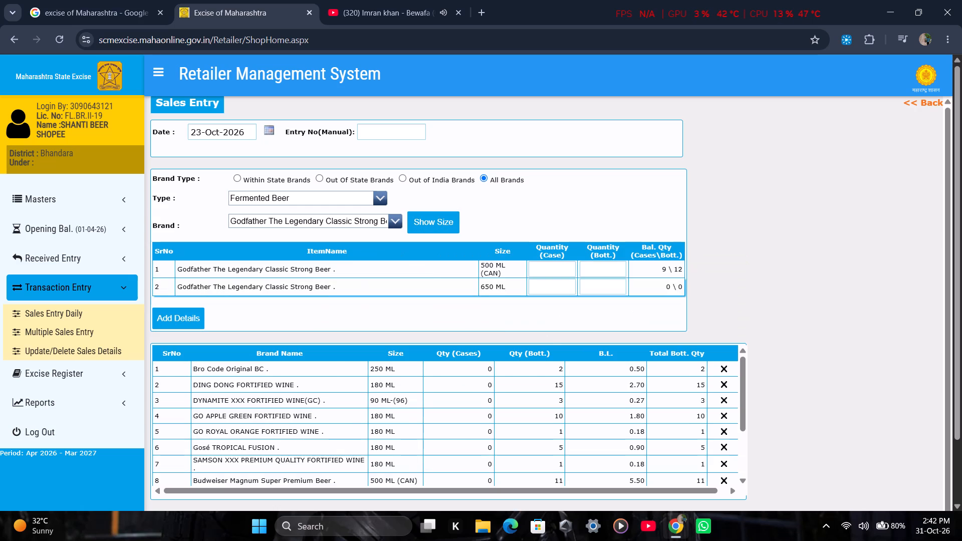
click(598, 265)
text(12)
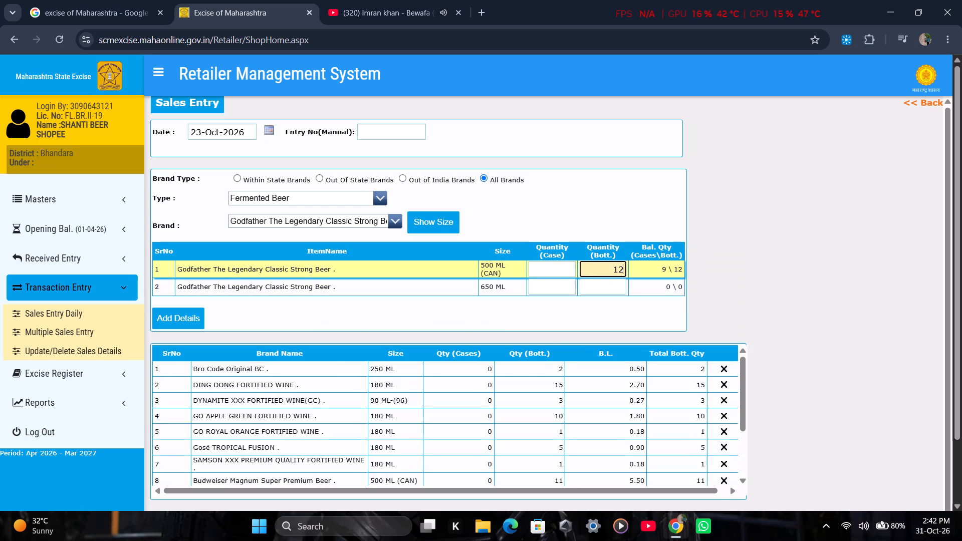
click(187, 320)
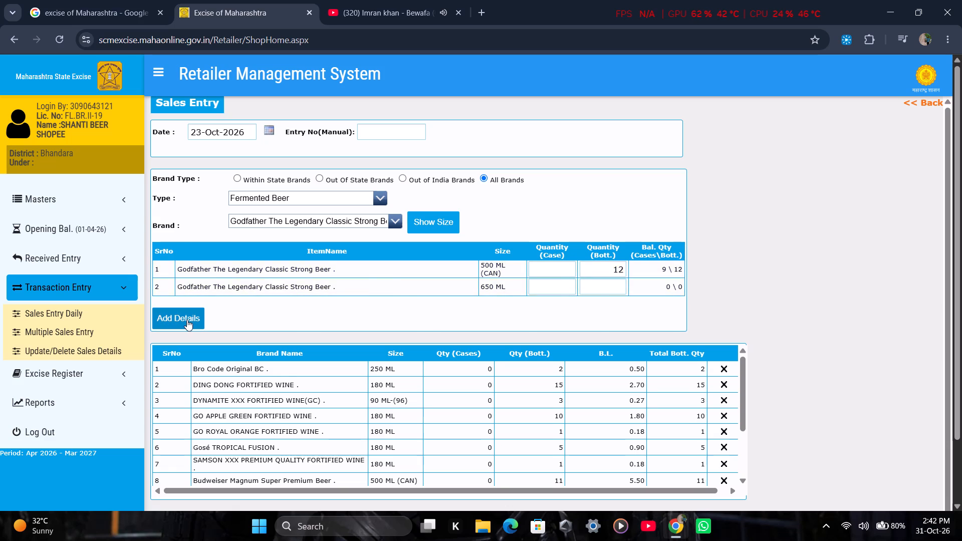
scroll(356, 286, down, 7)
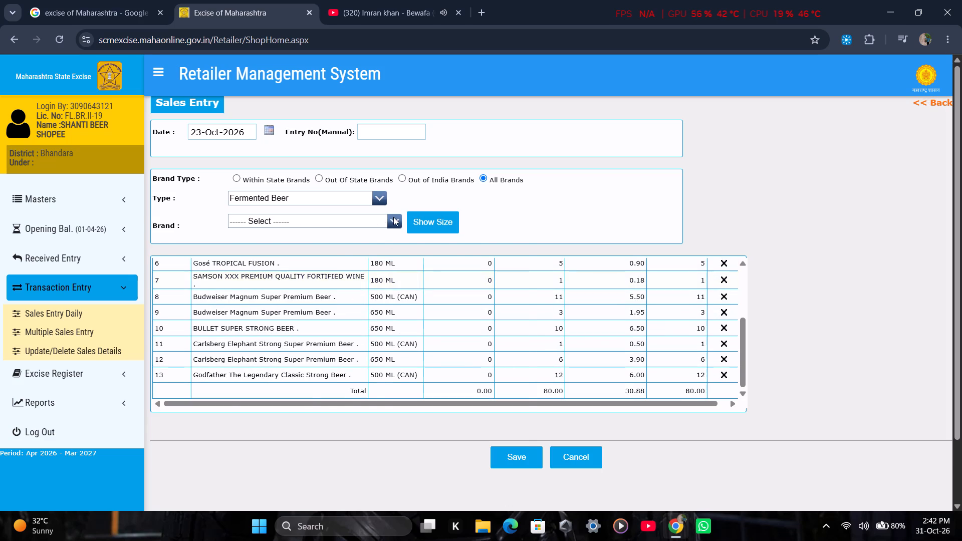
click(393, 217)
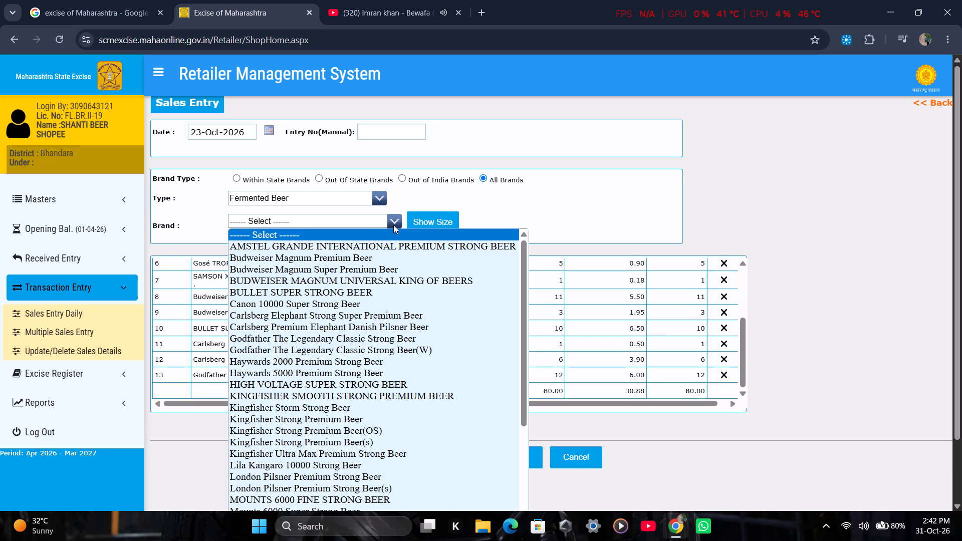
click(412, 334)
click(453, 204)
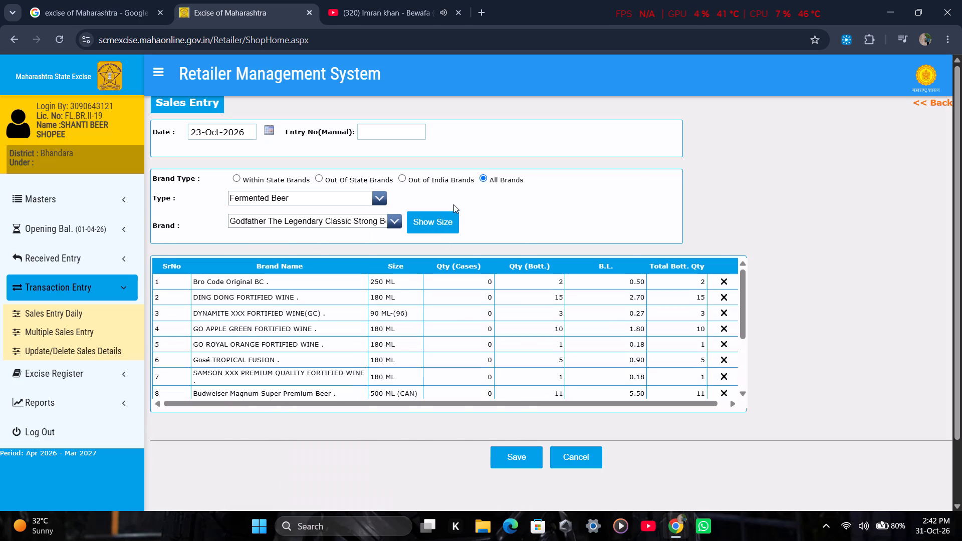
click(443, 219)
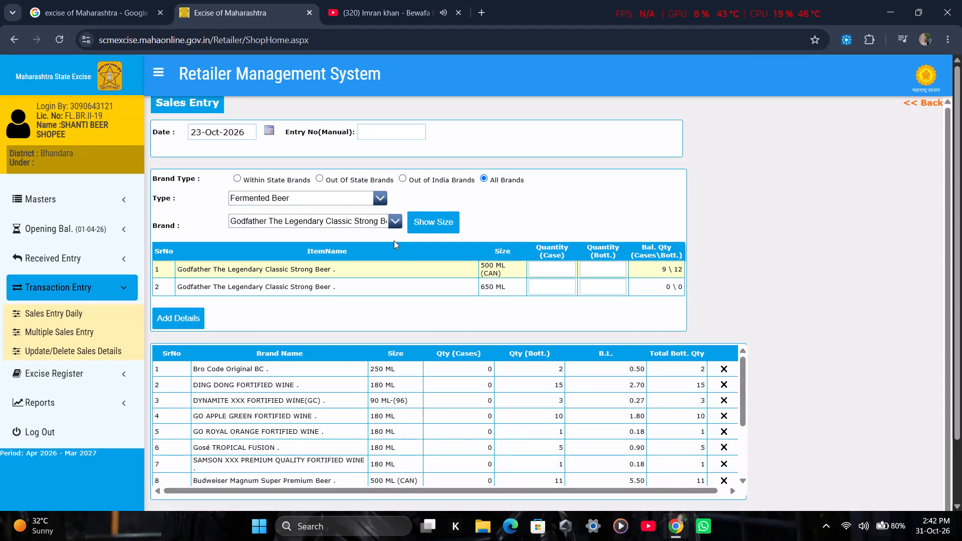
Add Godfather The Legendary Classic Strong Beer(W) to the sales list with 2 bottles of 650 ML.
click(394, 216)
click(428, 354)
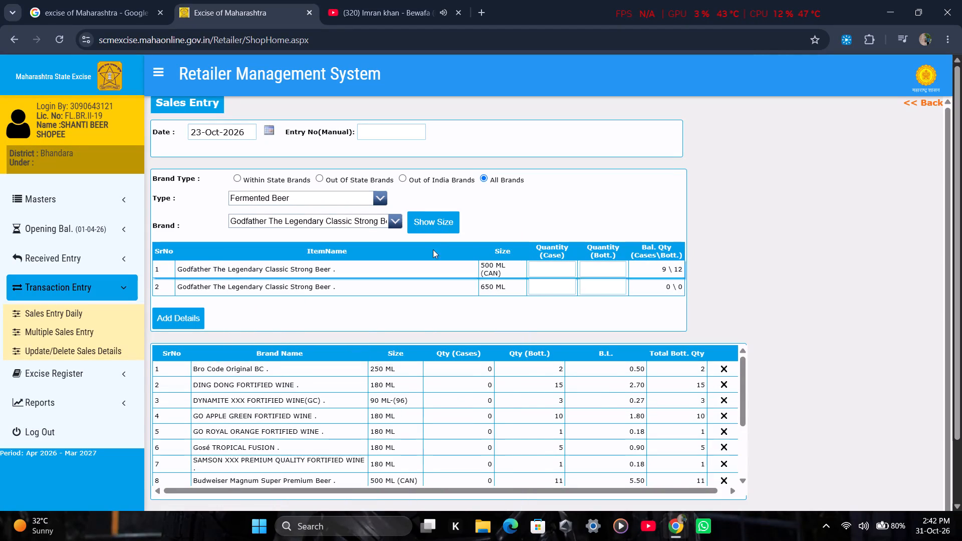
click(433, 226)
click(587, 263)
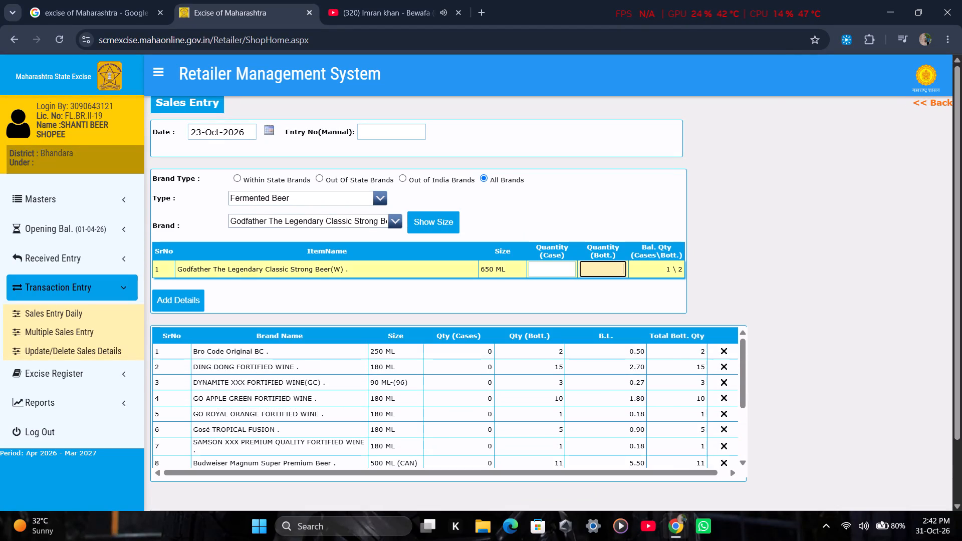
key(2)
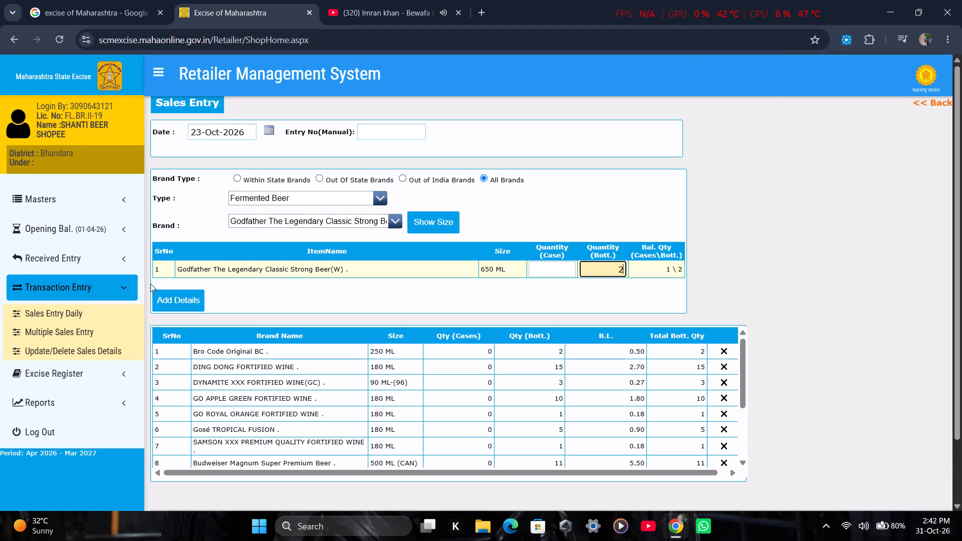
click(192, 294)
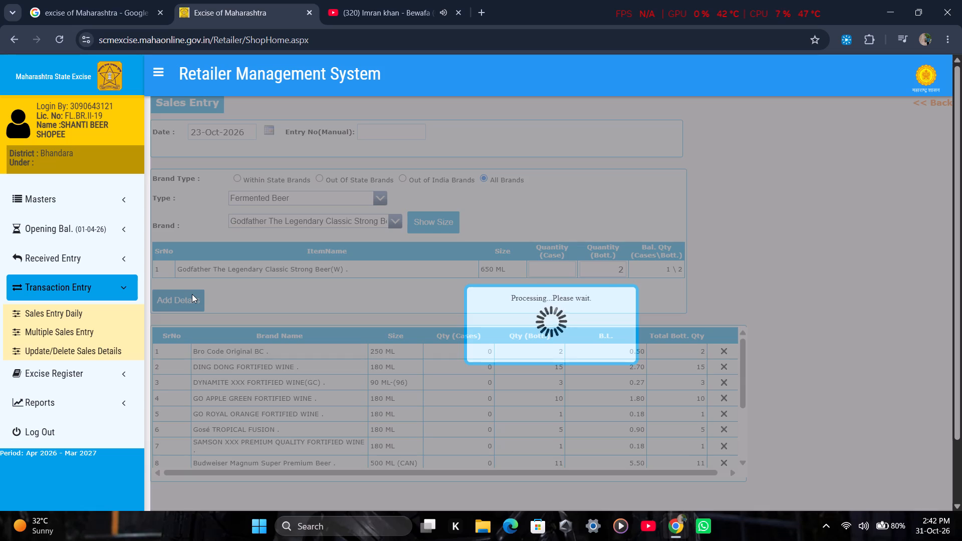
scroll(229, 315, down, 8)
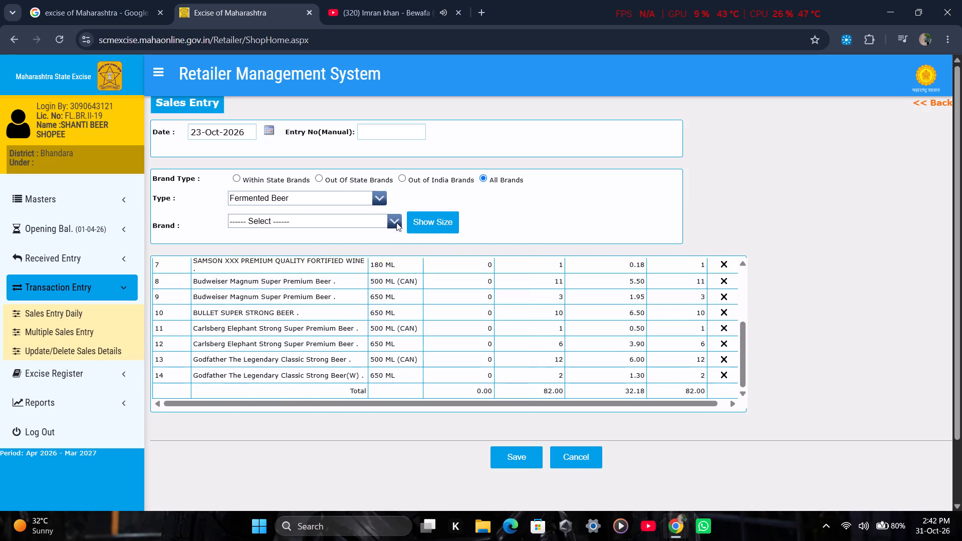
Add Haywards 2000 Premium Strong Beer to the sales list with 1 bottle of 650 ML.
click(392, 216)
drag(387, 358, 387, 351)
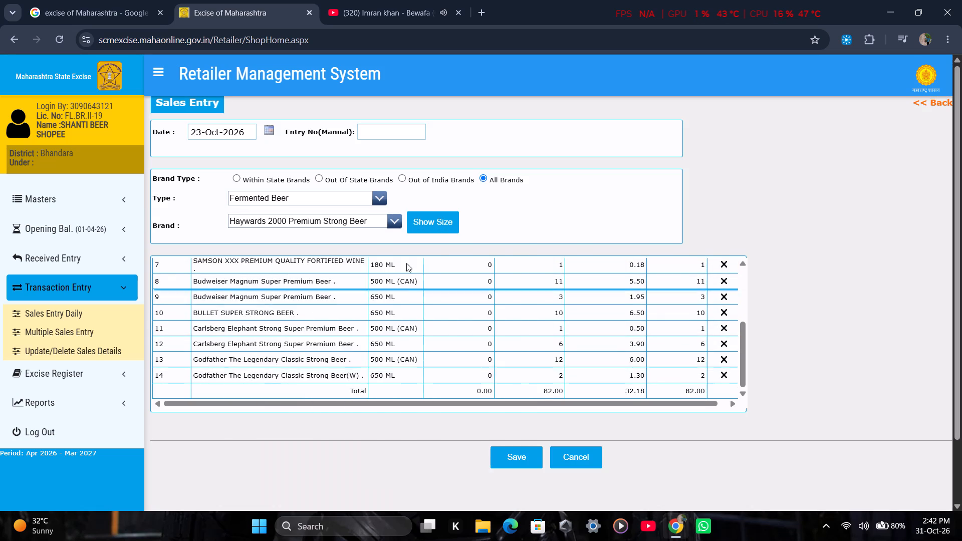
click(416, 221)
click(604, 303)
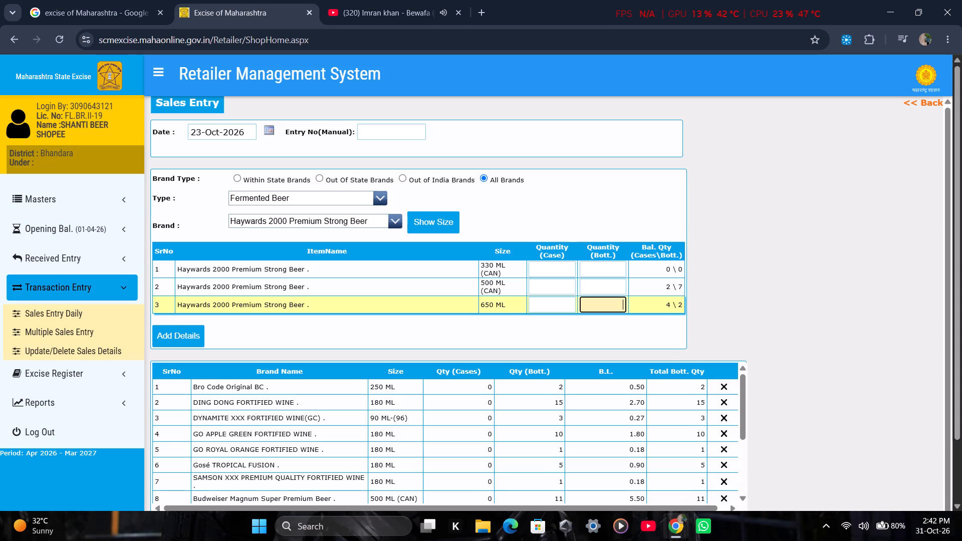
key(1)
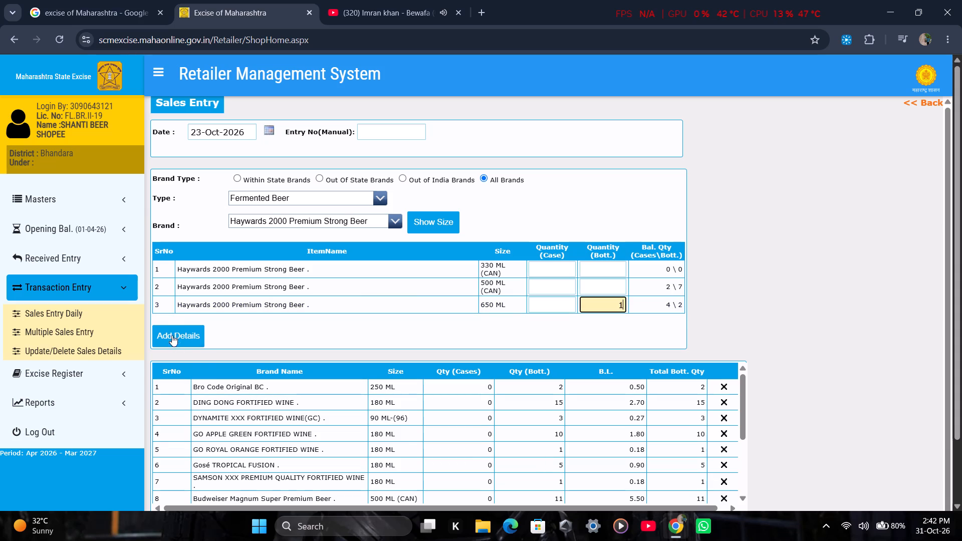
click(167, 325)
click(174, 341)
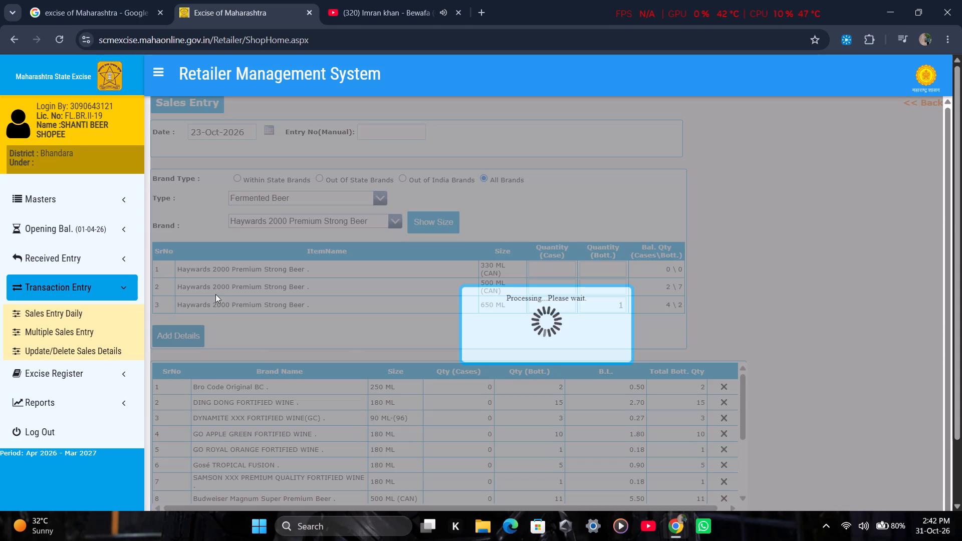
scroll(372, 309, down, 8)
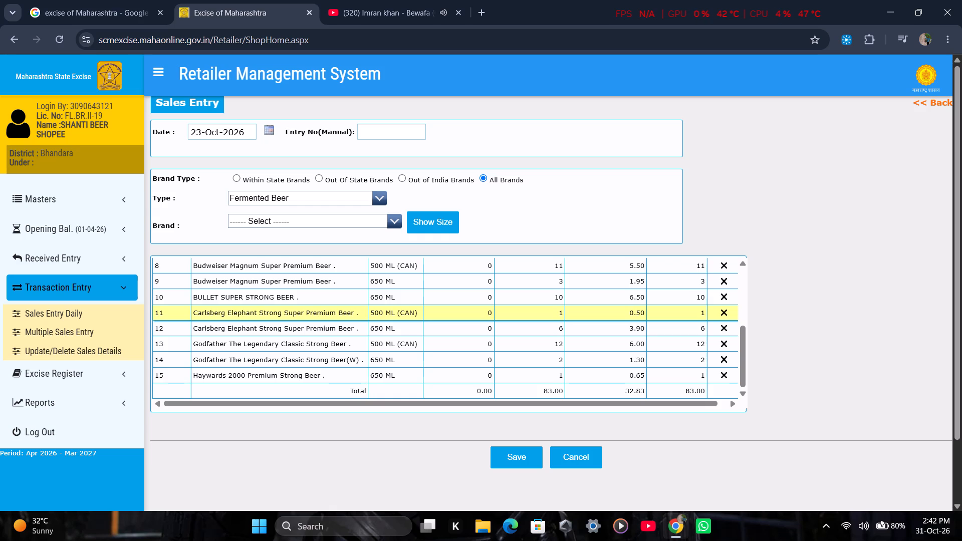
Add Haywards 5000 Premium Strong Beer to the sales list with 6 bottles of 650 ML and 11 of 500 ML (CAN).
click(397, 214)
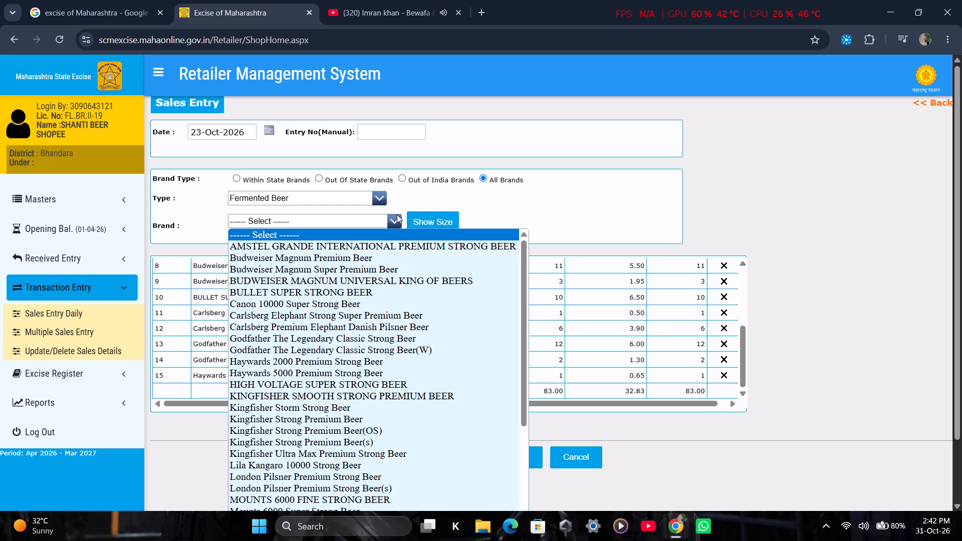
click(416, 371)
click(438, 228)
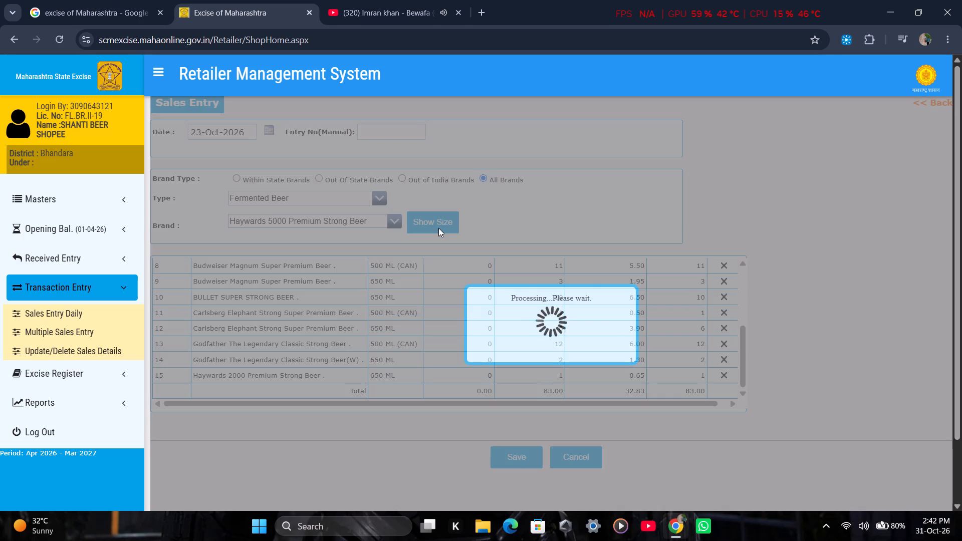
click(438, 228)
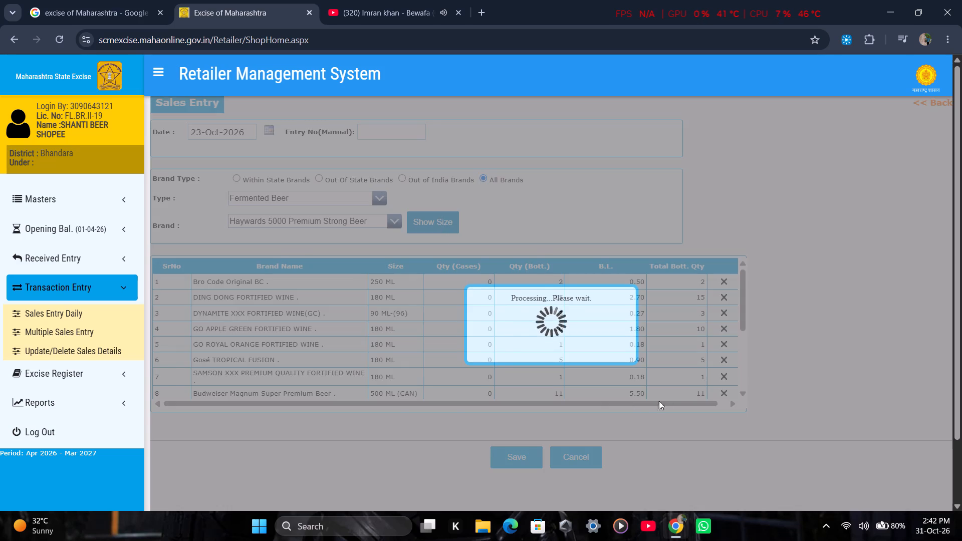
click(608, 324)
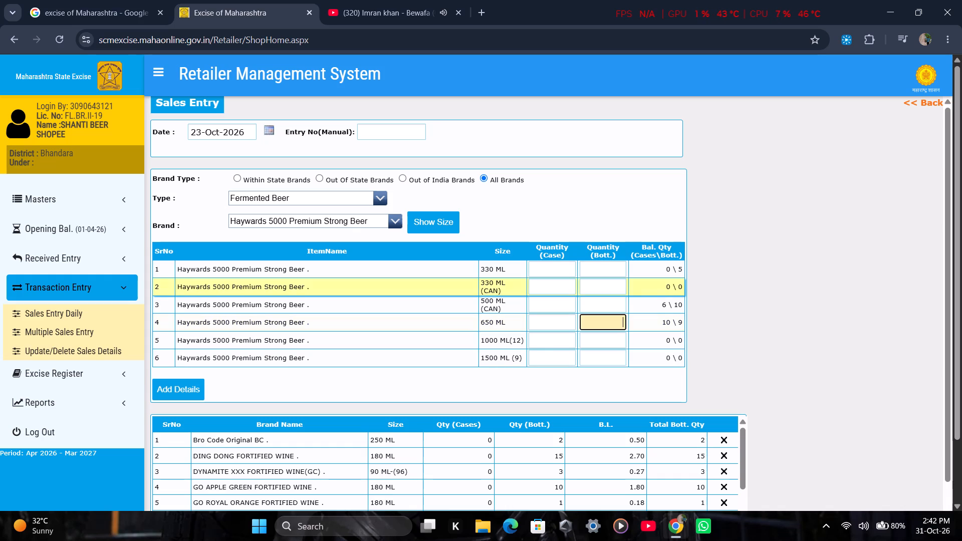
text(6+)
click(601, 301)
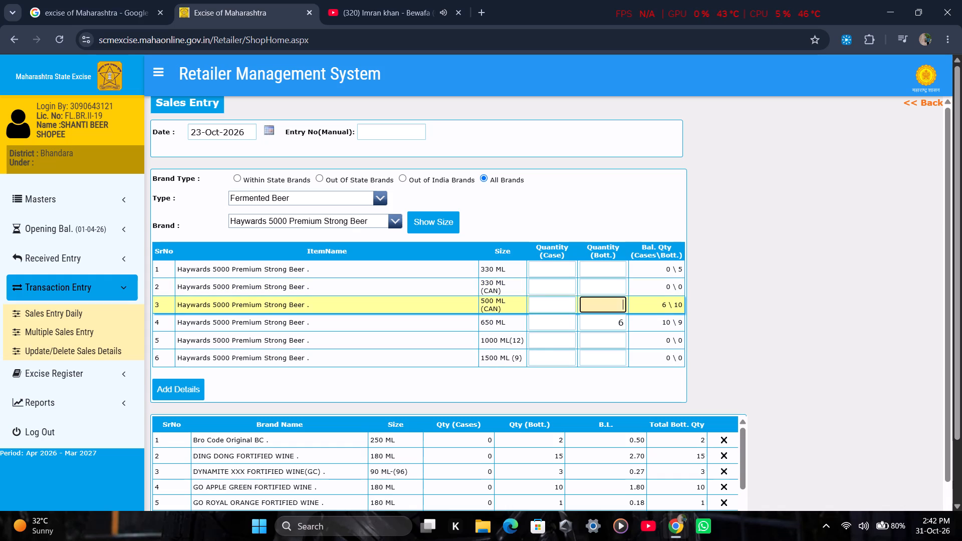
text(11)
click(184, 381)
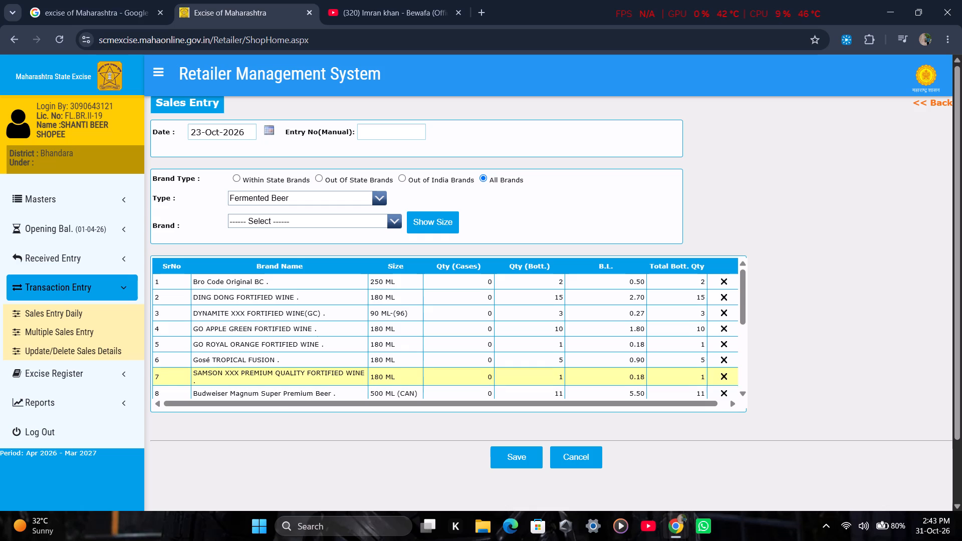
Switch to YouTube, replay the Imran Khan - Bewafa video from near its beginning, and return to the excise portal.
click(407, 12)
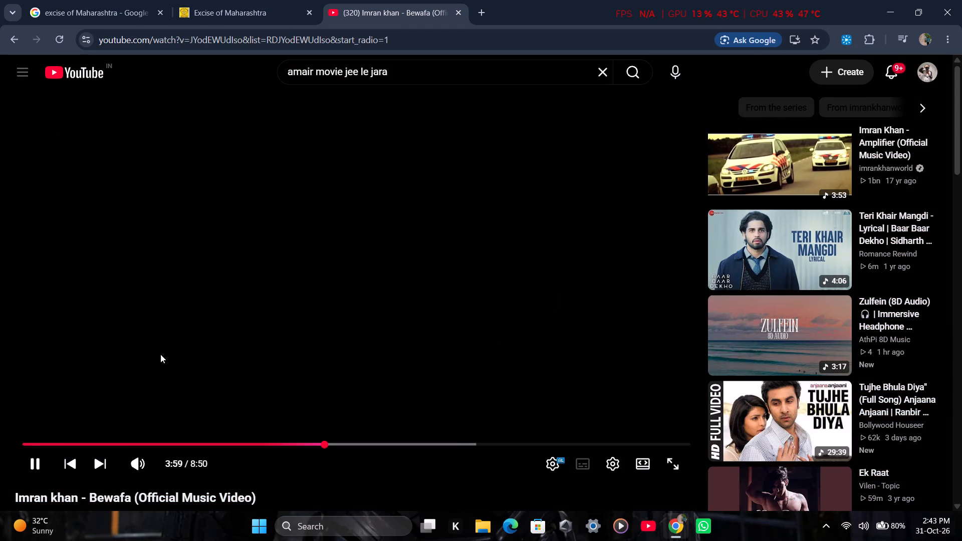
click(343, 443)
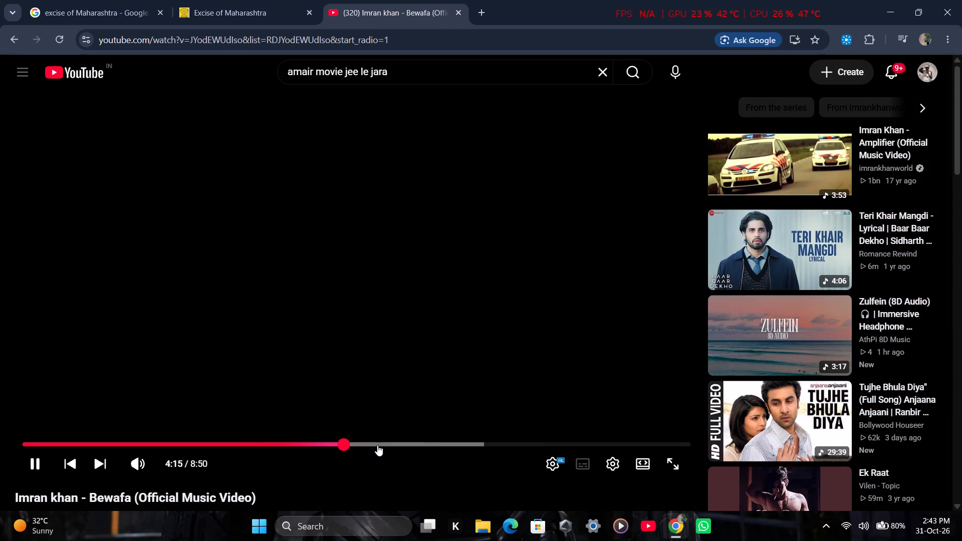
click(378, 446)
click(415, 447)
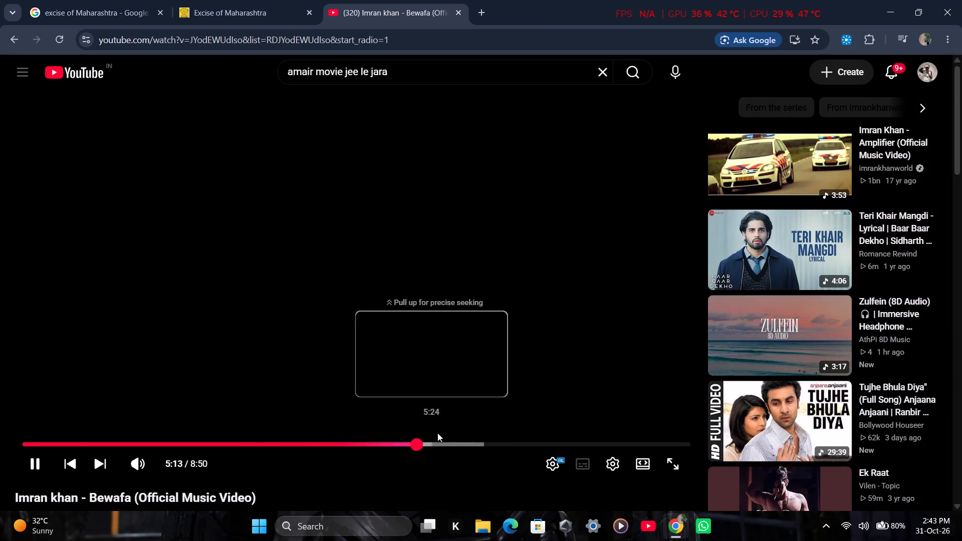
scroll(737, 380, down, 3)
scroll(737, 380, up, 2)
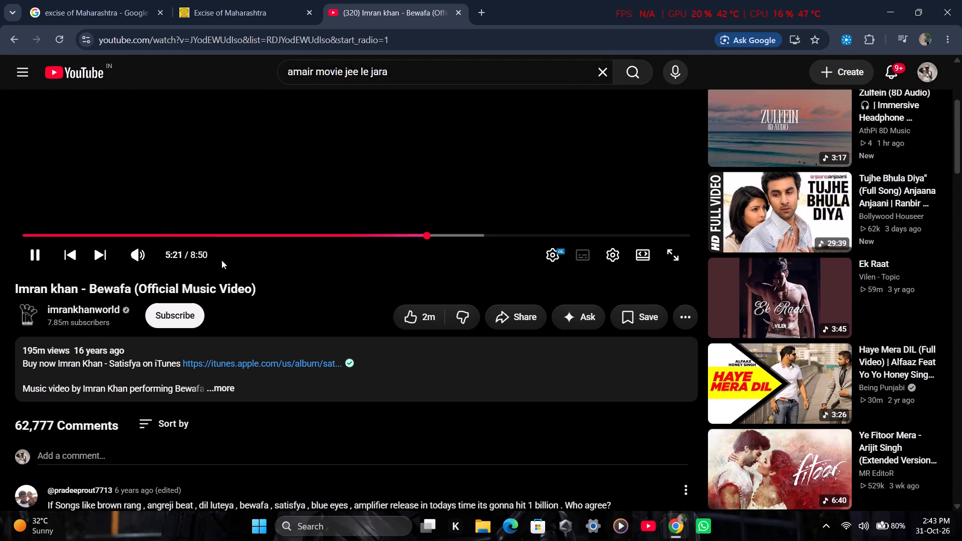
click(25, 237)
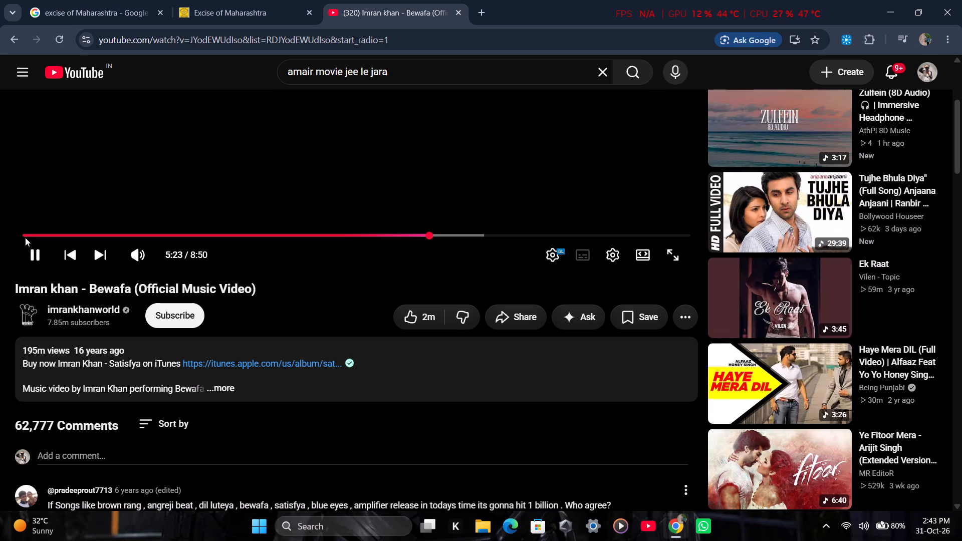
click(31, 231)
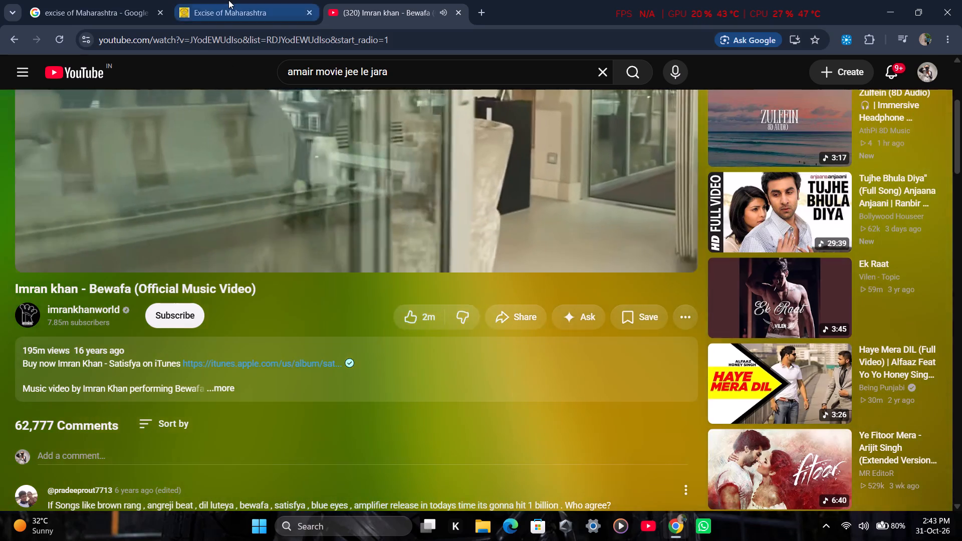
click(228, 0)
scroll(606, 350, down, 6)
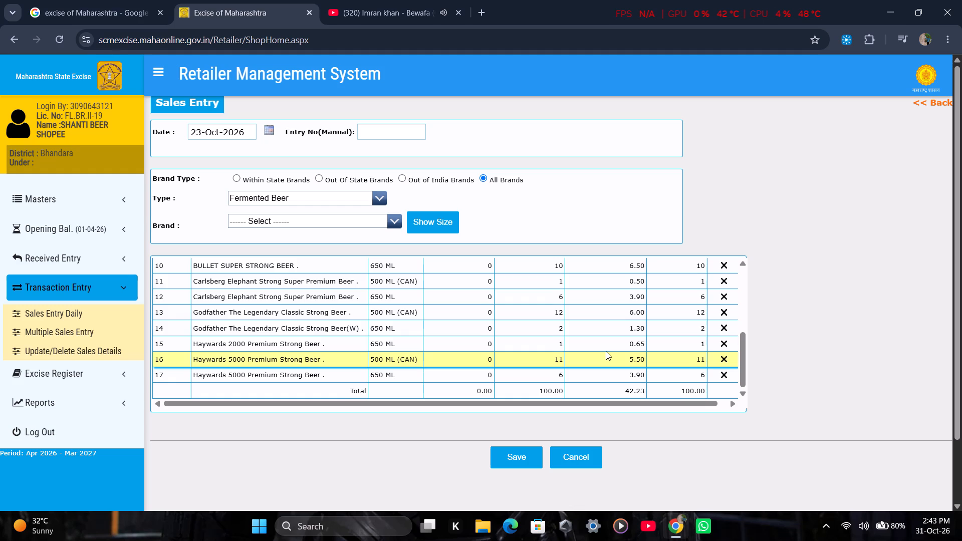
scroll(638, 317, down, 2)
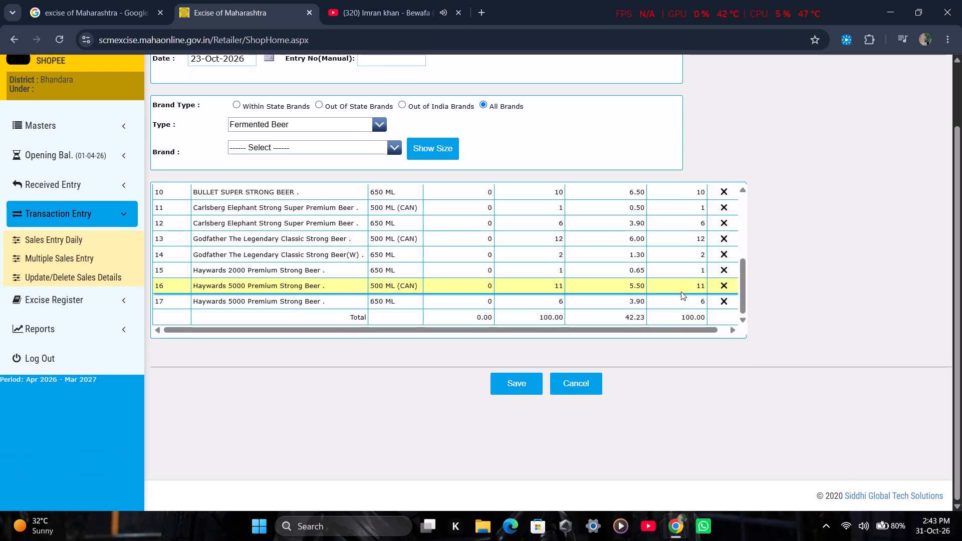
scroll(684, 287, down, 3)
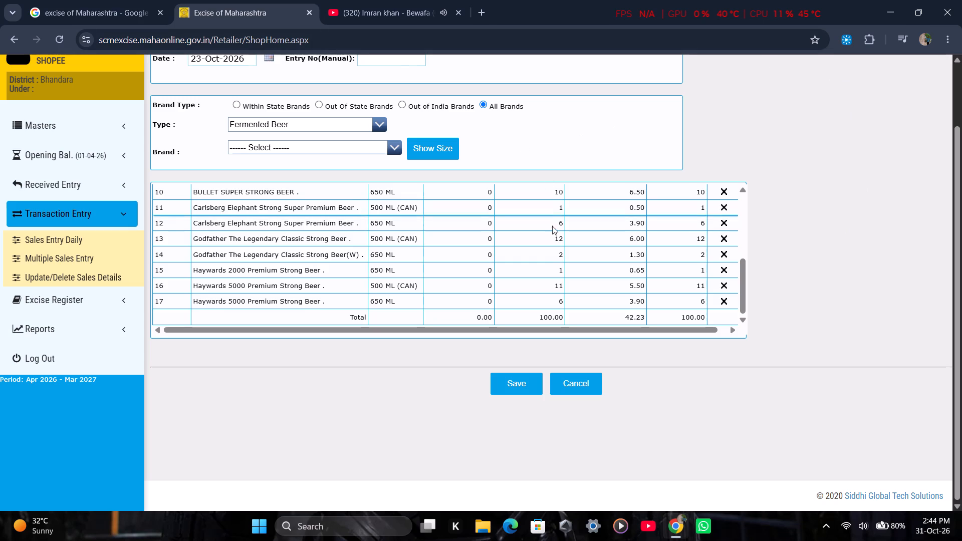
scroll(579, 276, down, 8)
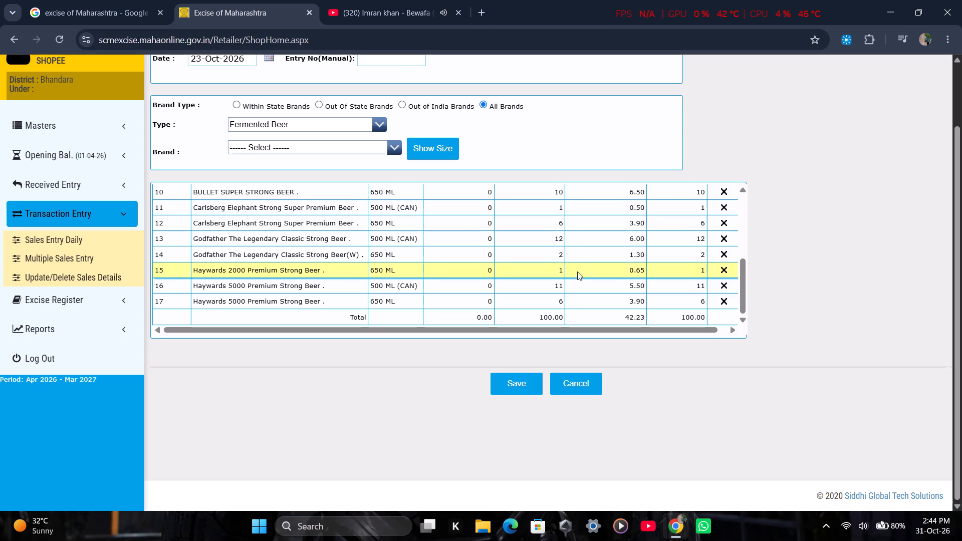
Adjust the computer's sound volume in the system quick settings.
click(863, 529)
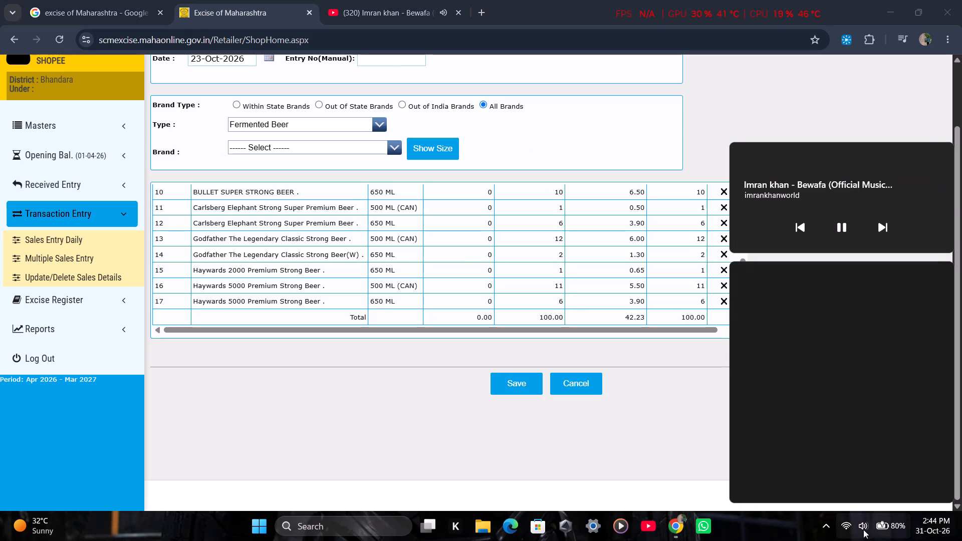
click(884, 448)
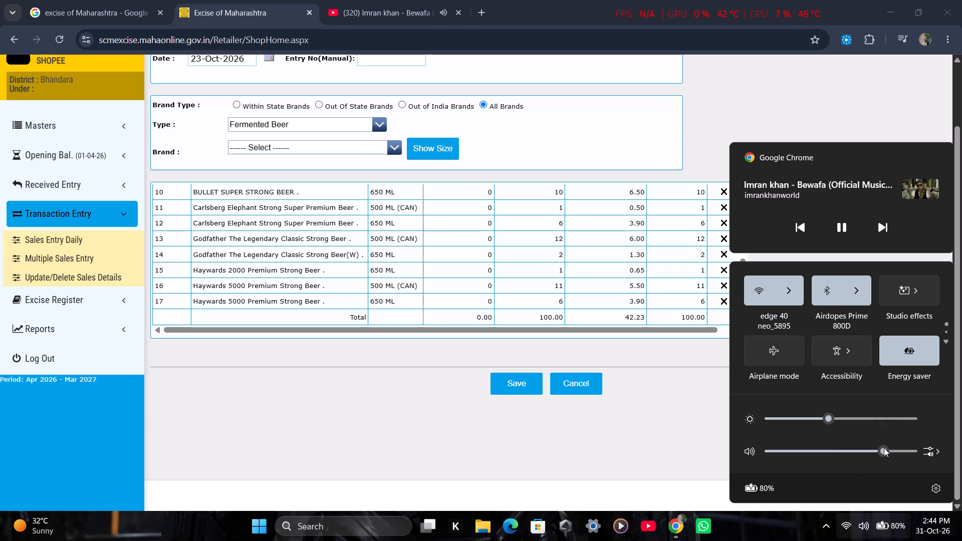
click(674, 427)
Add KINGFISHER SMOOTH STRONG PREMIUM BEER to the sales list with 1 bottle of 650 ML.
scroll(590, 274, down, 3)
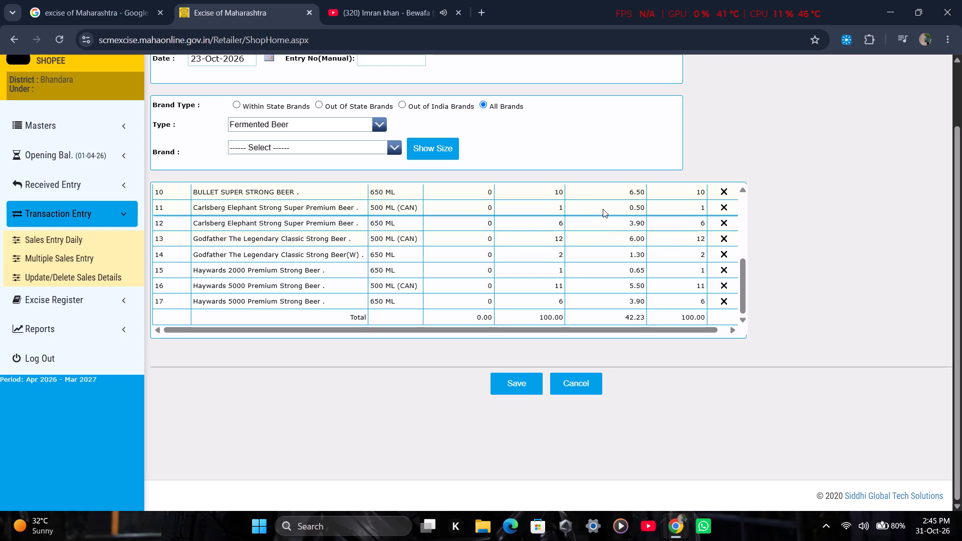
scroll(604, 213, down, 2)
click(392, 145)
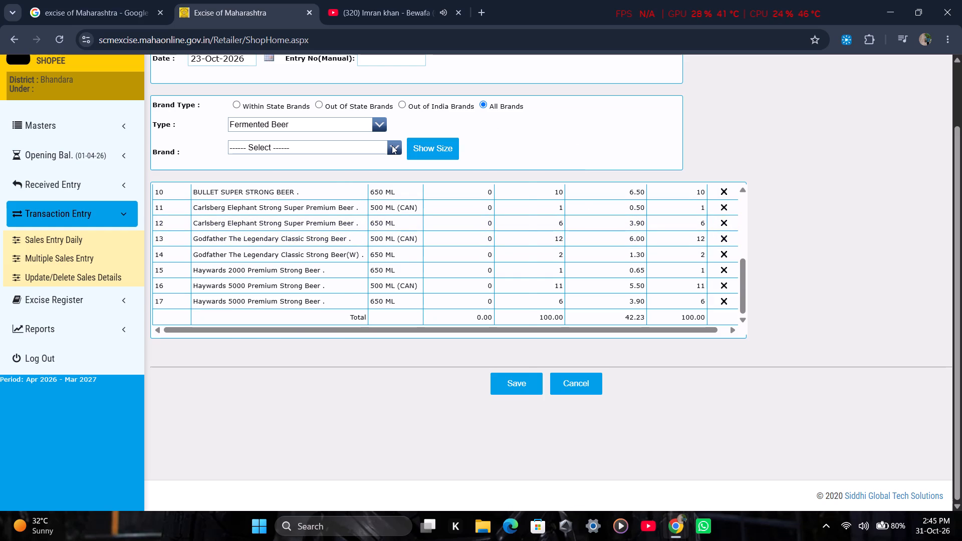
click(413, 317)
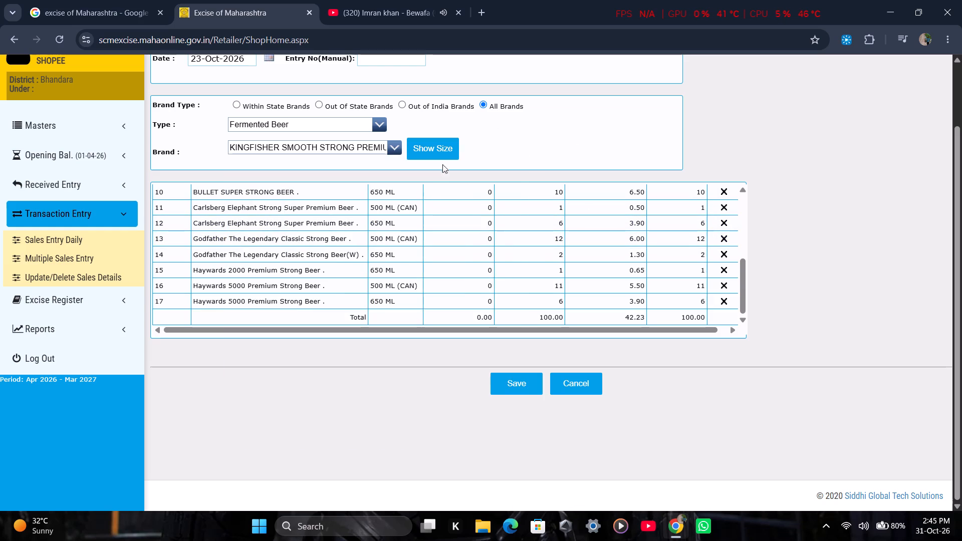
click(443, 157)
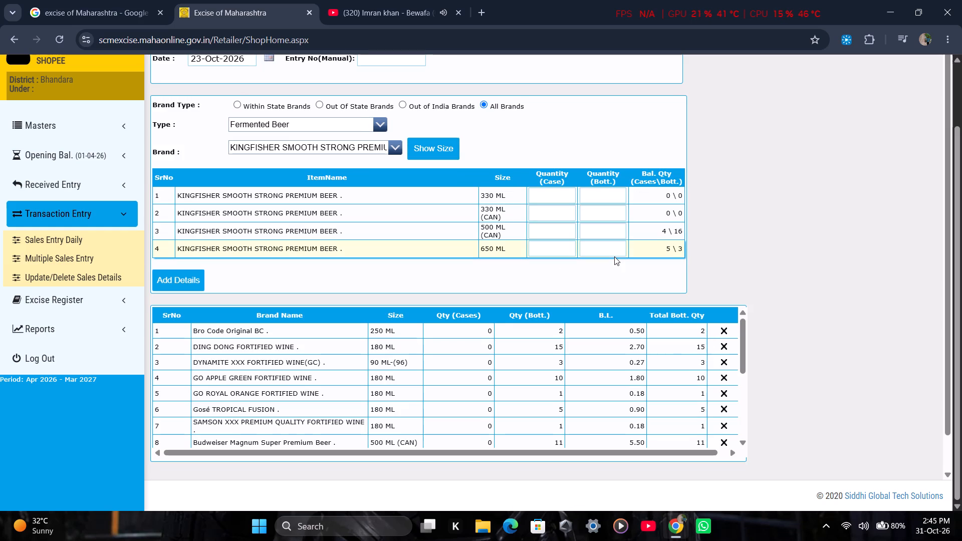
click(612, 252)
key(1)
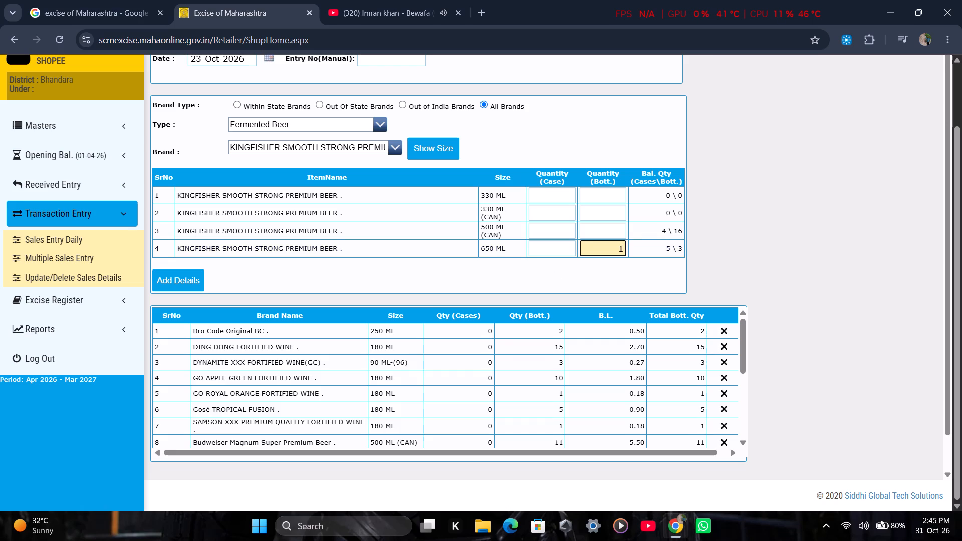
click(185, 288)
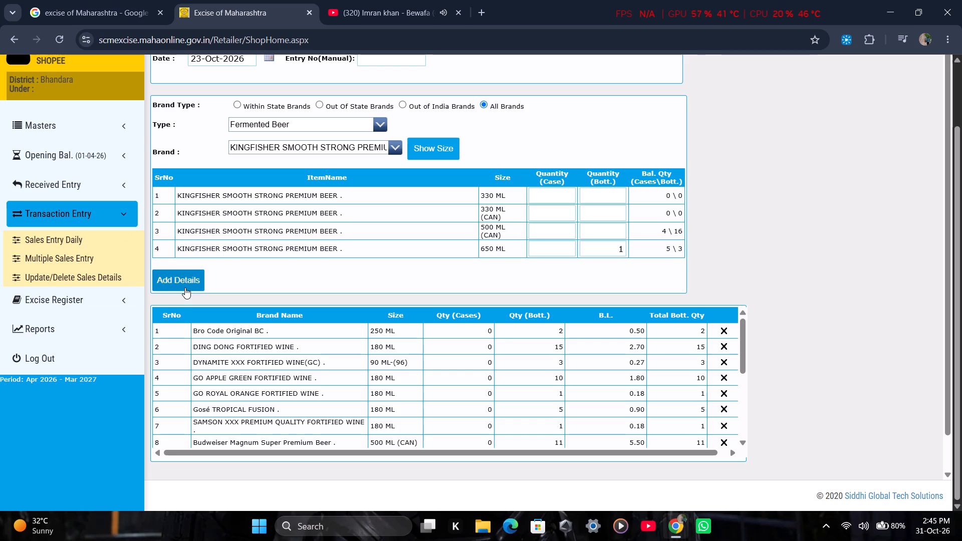
Add London Pilsner Premium Strong Beer to the sales list with 2 bottles of 650 ML and 1 of 500 ML (CAN).
scroll(300, 233, down, 8)
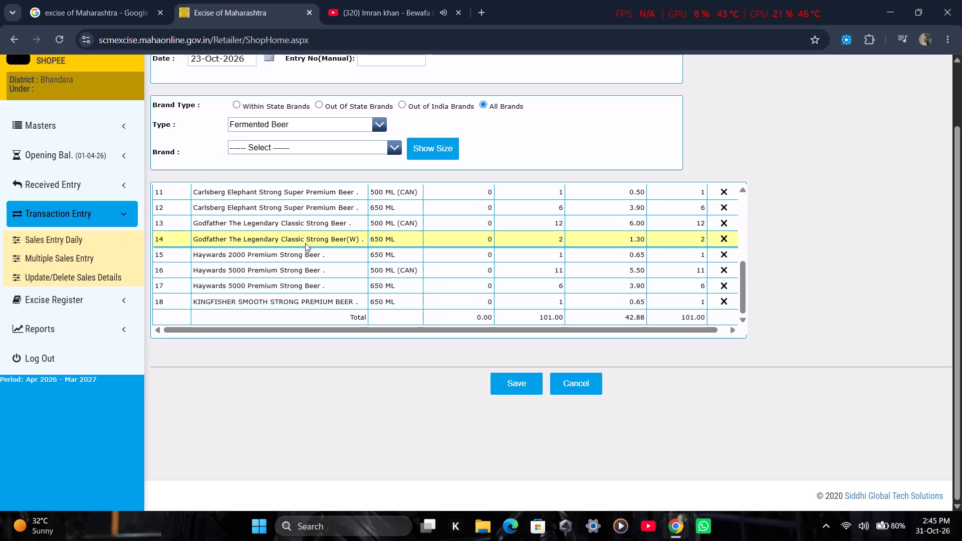
scroll(341, 228, down, 5)
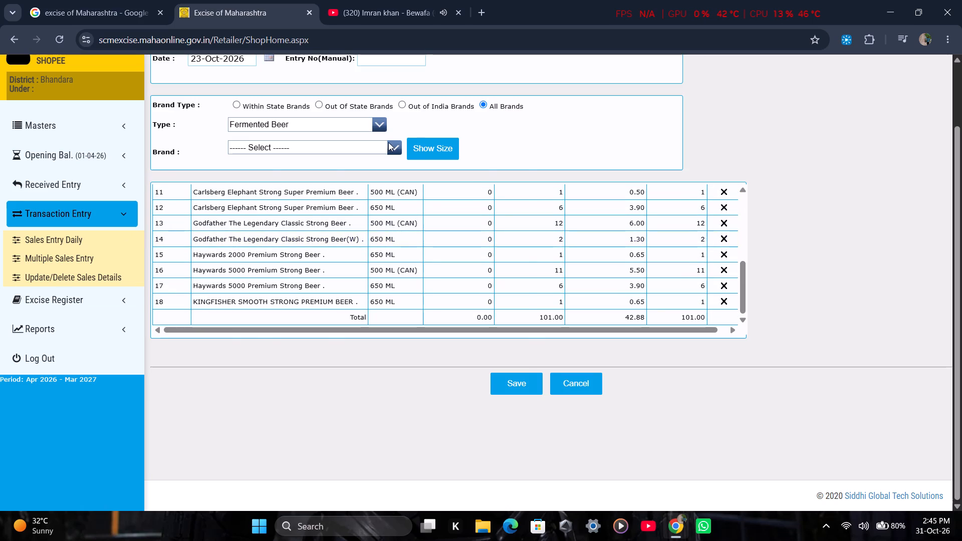
click(395, 149)
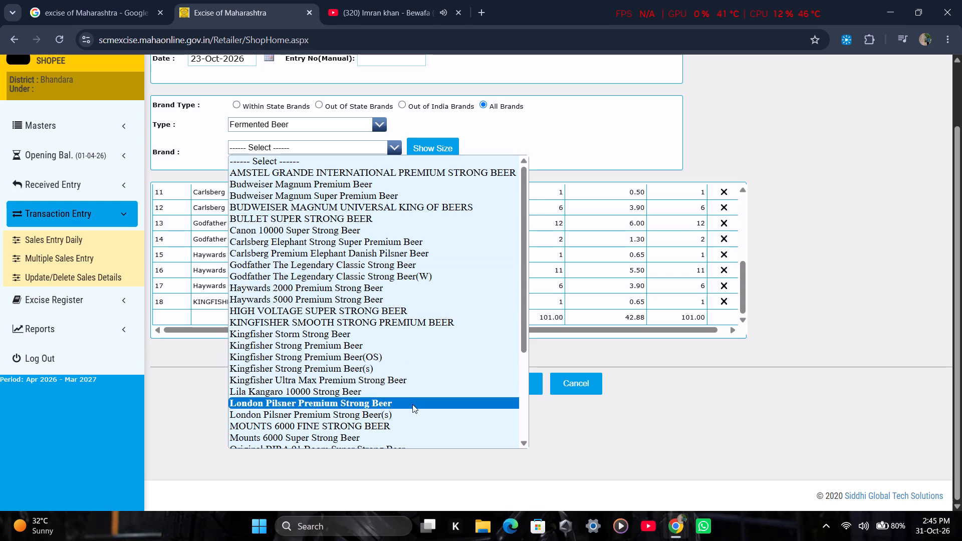
click(413, 405)
click(423, 145)
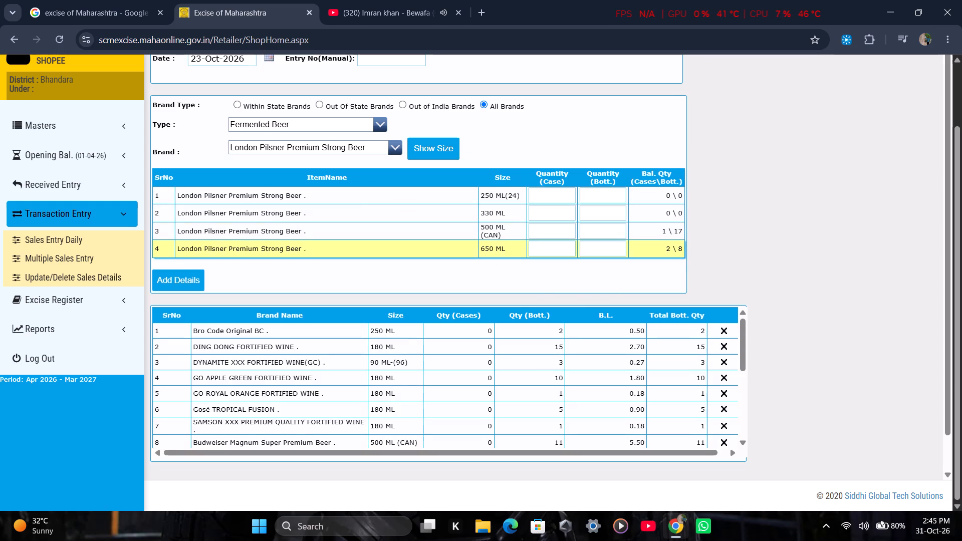
click(599, 248)
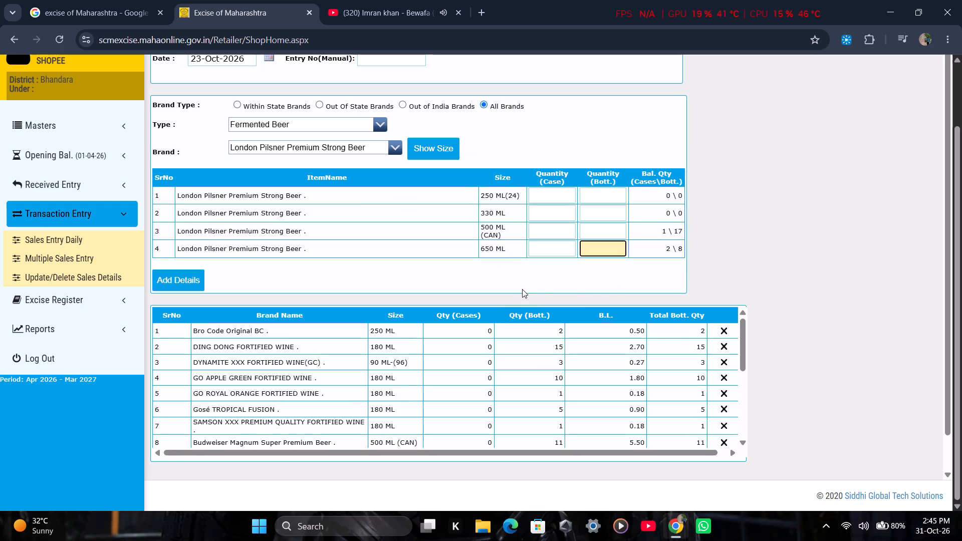
key(2)
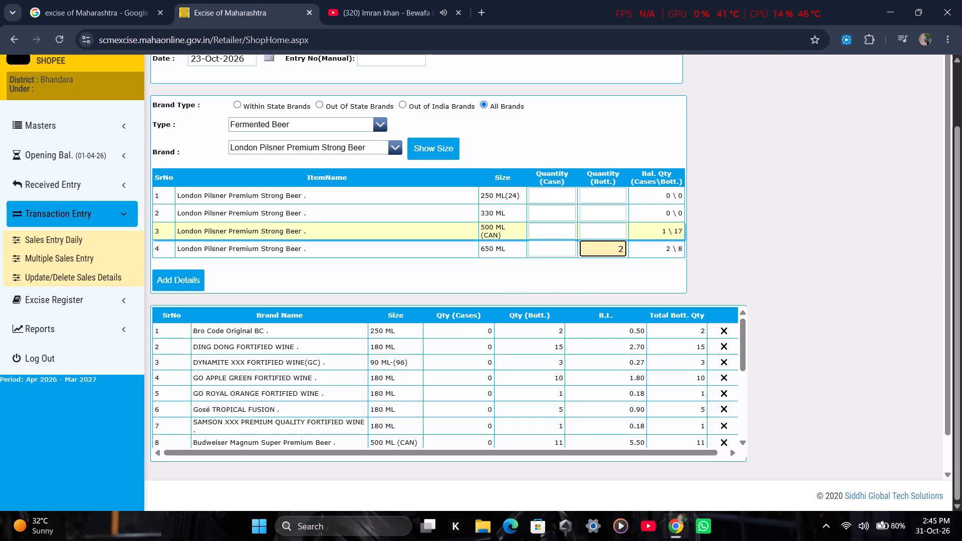
click(615, 231)
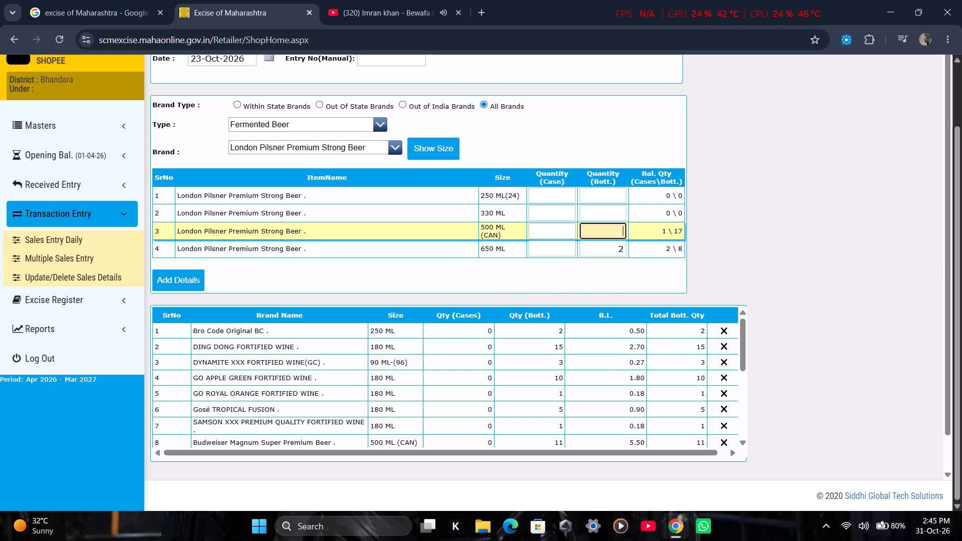
key(1)
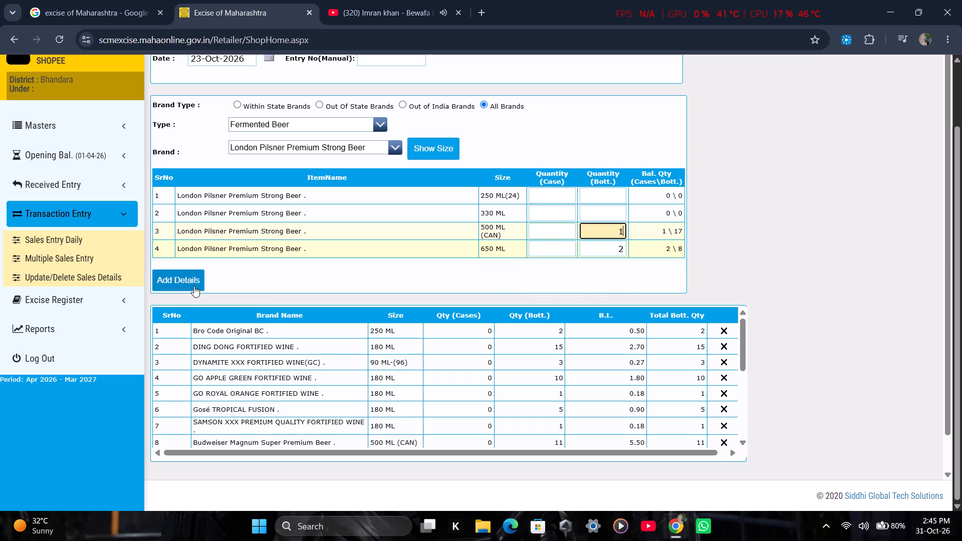
click(191, 287)
Add Royal Challenge Strong Premium Beer to the sales list with 4 bottles of 650 ML.
scroll(223, 269, down, 8)
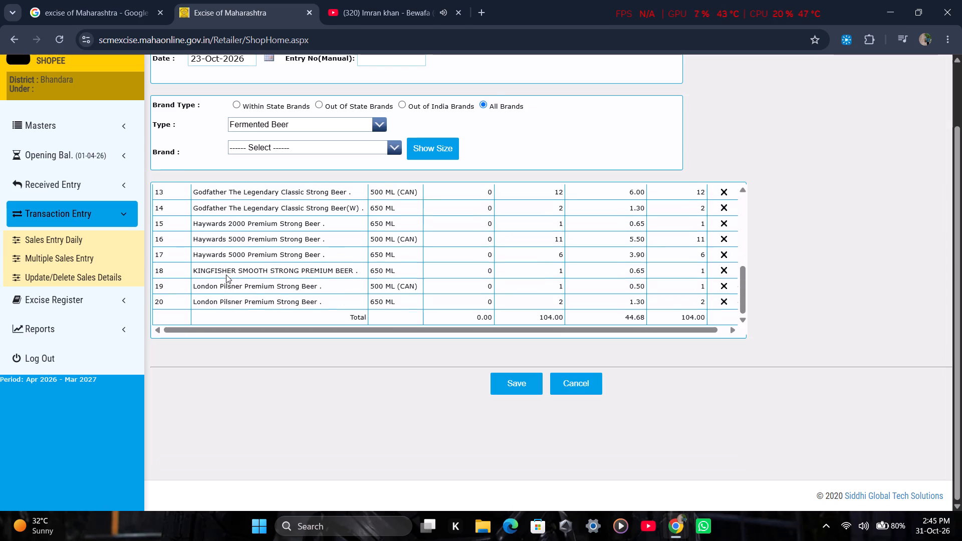
scroll(226, 275, down, 5)
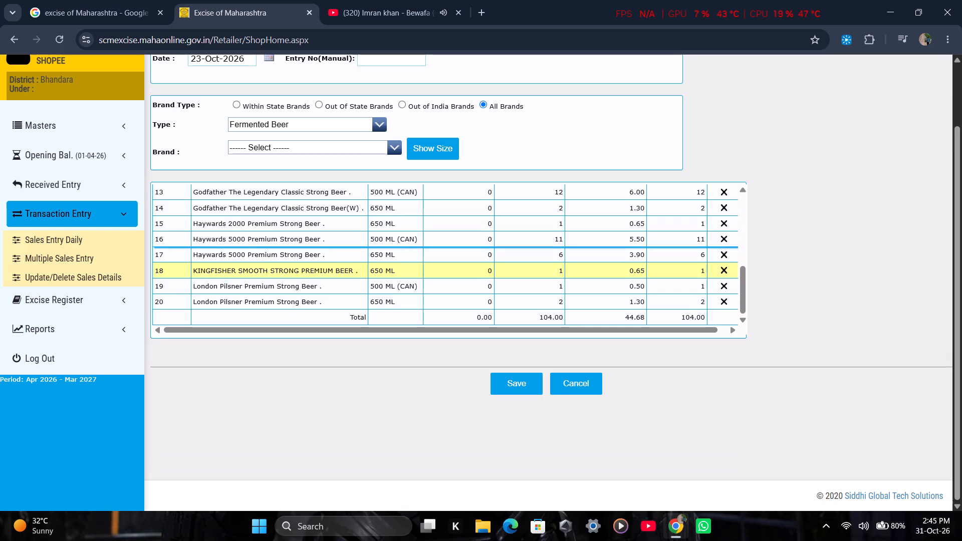
click(400, 149)
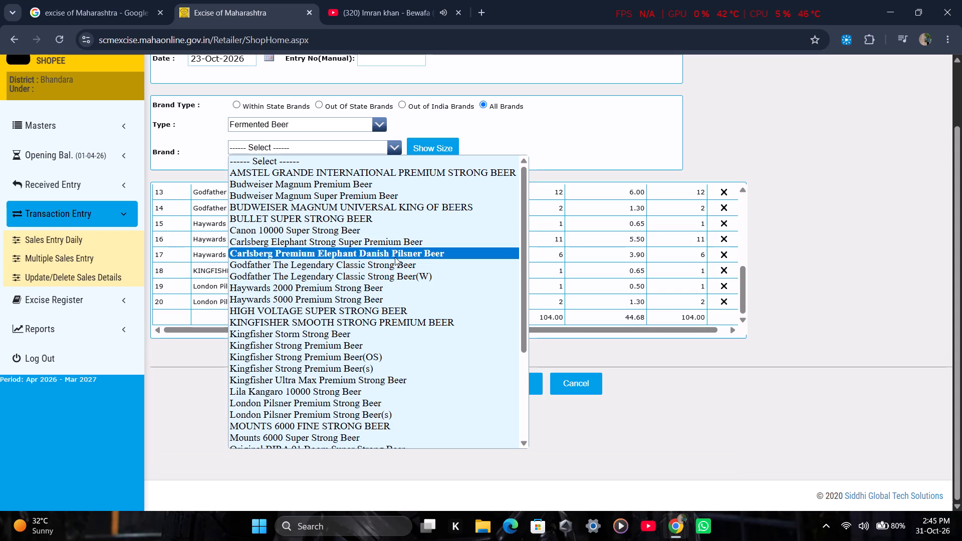
scroll(395, 252, down, 6)
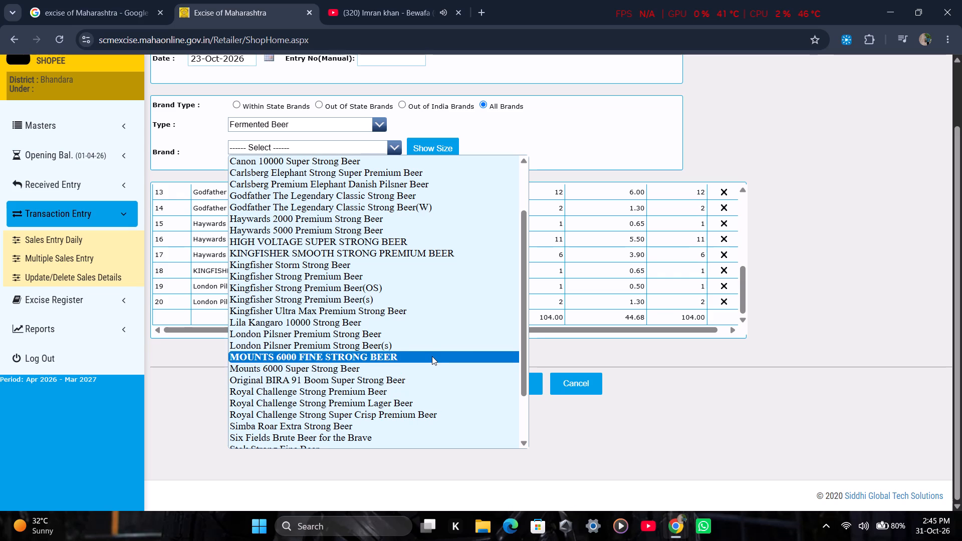
click(375, 386)
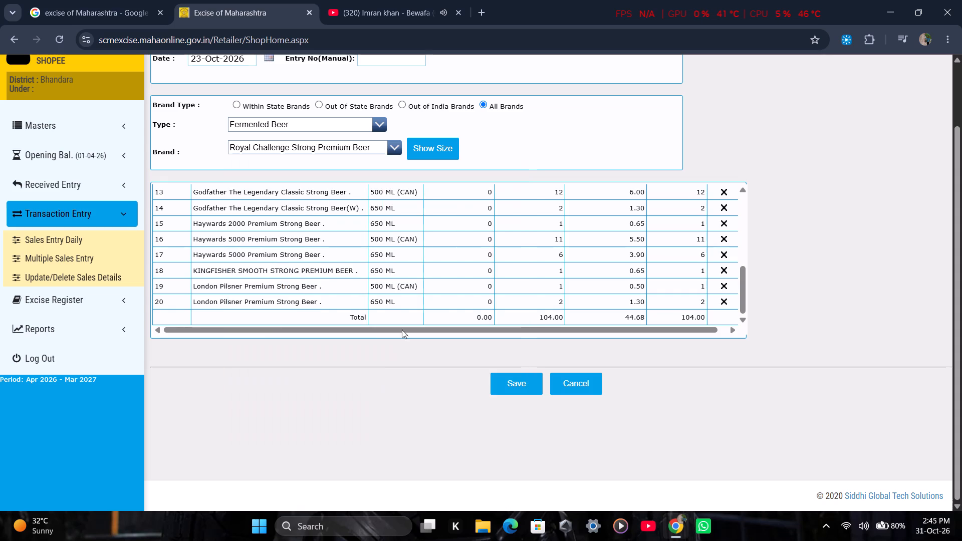
click(438, 134)
click(437, 150)
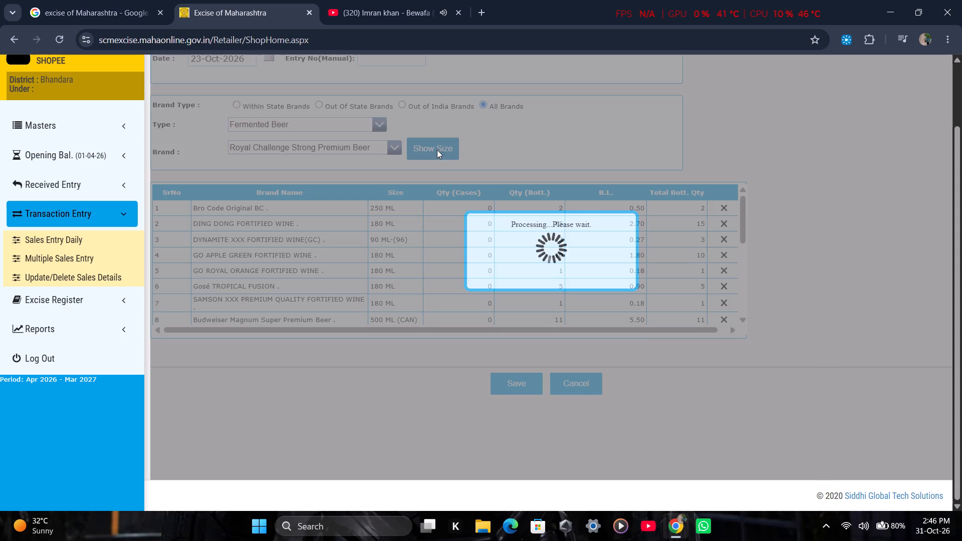
click(616, 251)
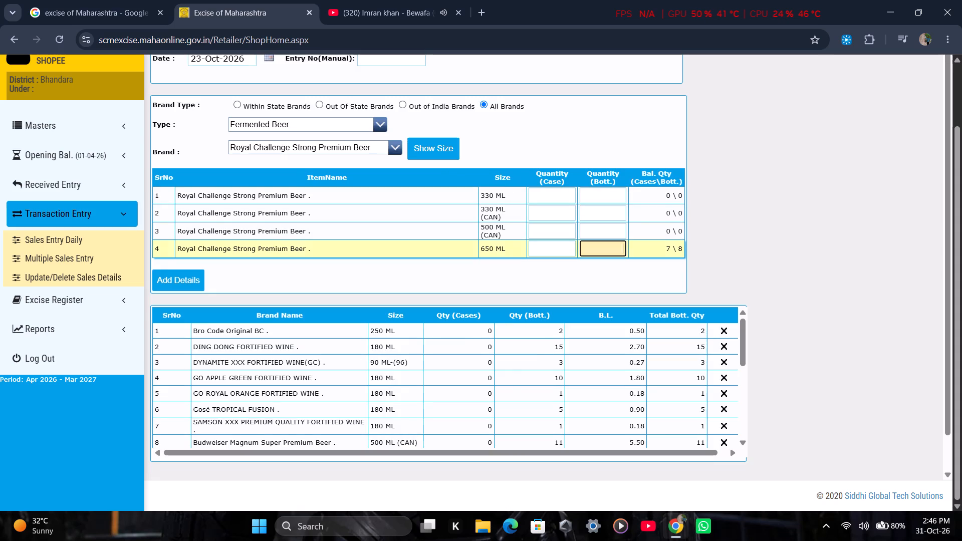
key(4)
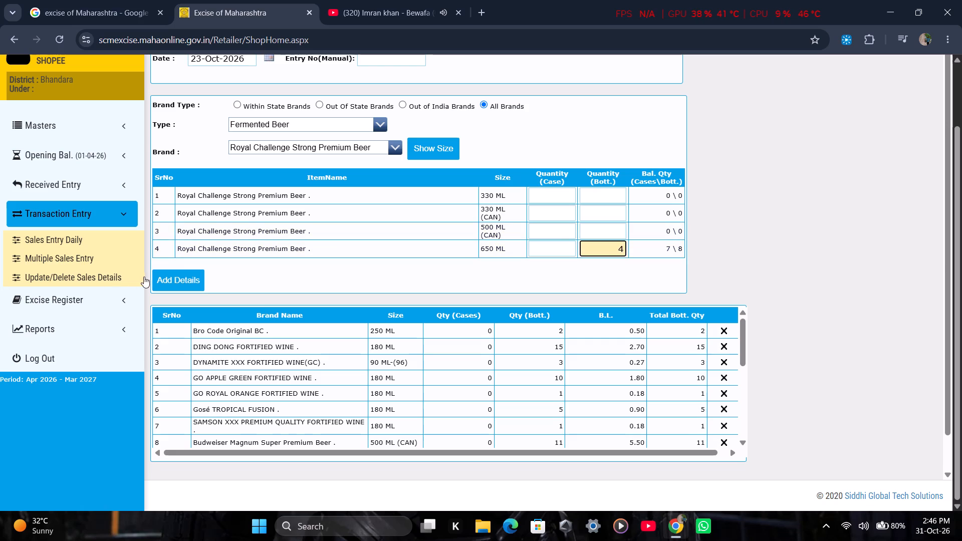
click(183, 274)
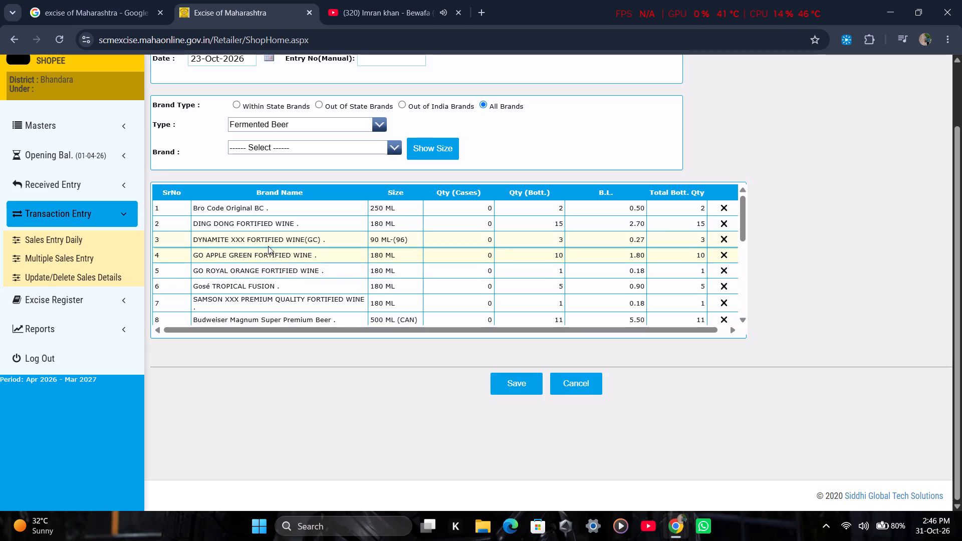
Add Royal Challenge Strong Premium Lager Beer to the sales list with 3 bottles of 500 ML (CAN).
scroll(269, 247, down, 5)
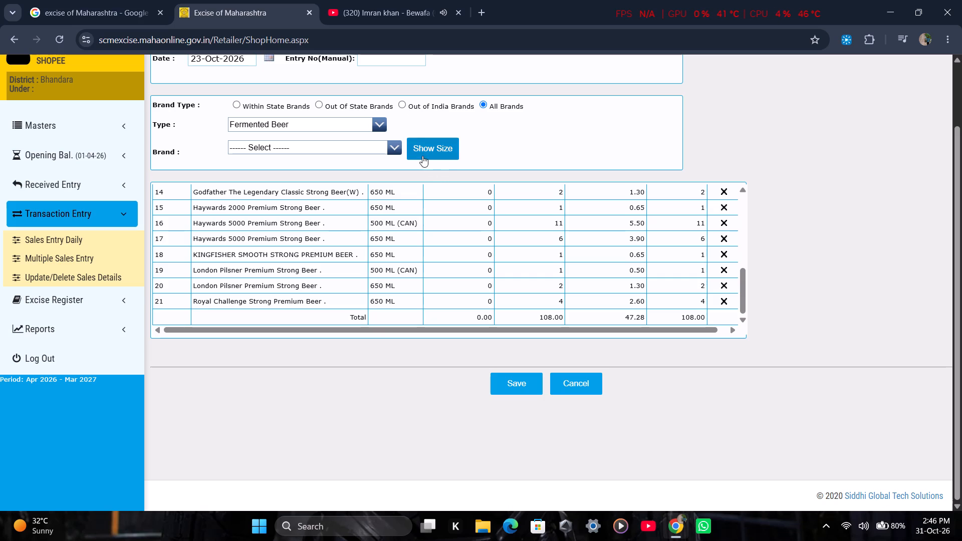
click(395, 144)
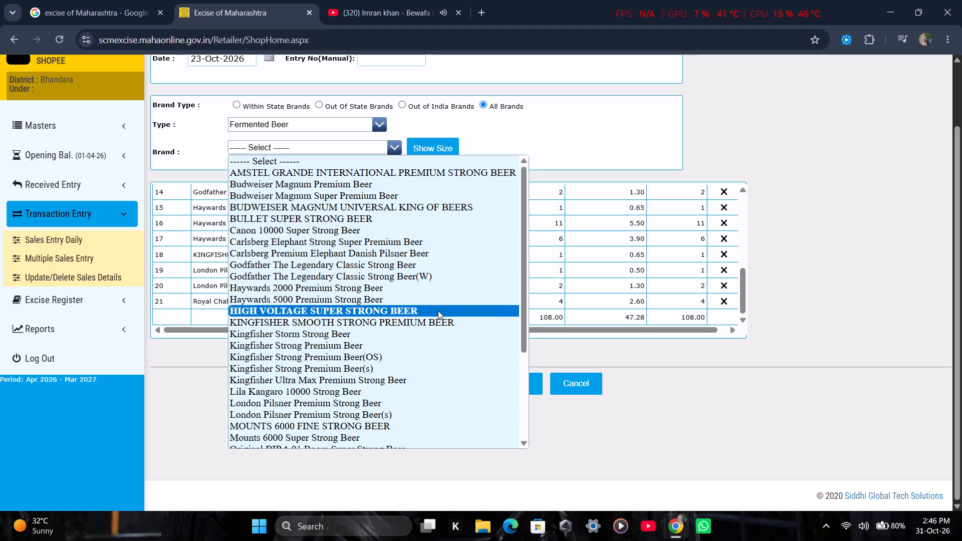
scroll(444, 341, down, 4)
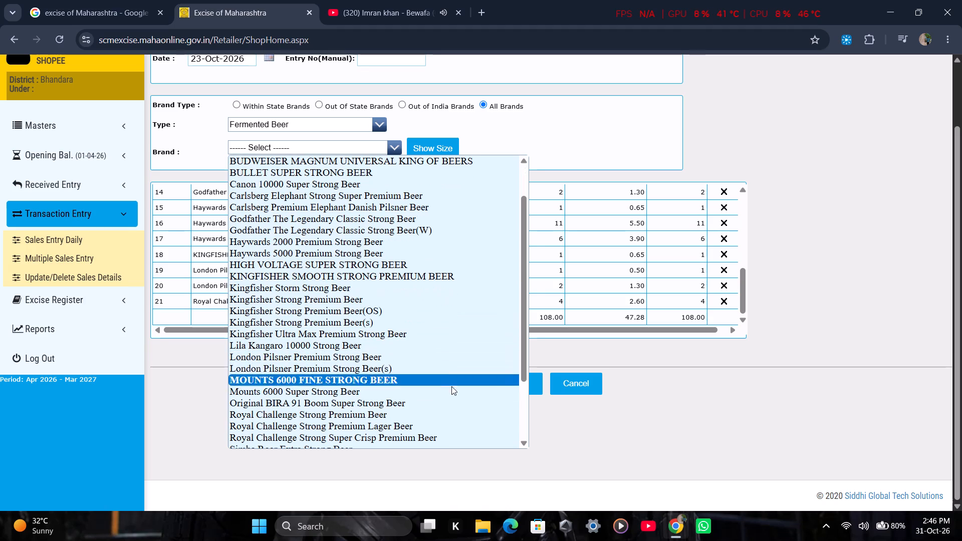
click(453, 428)
click(436, 150)
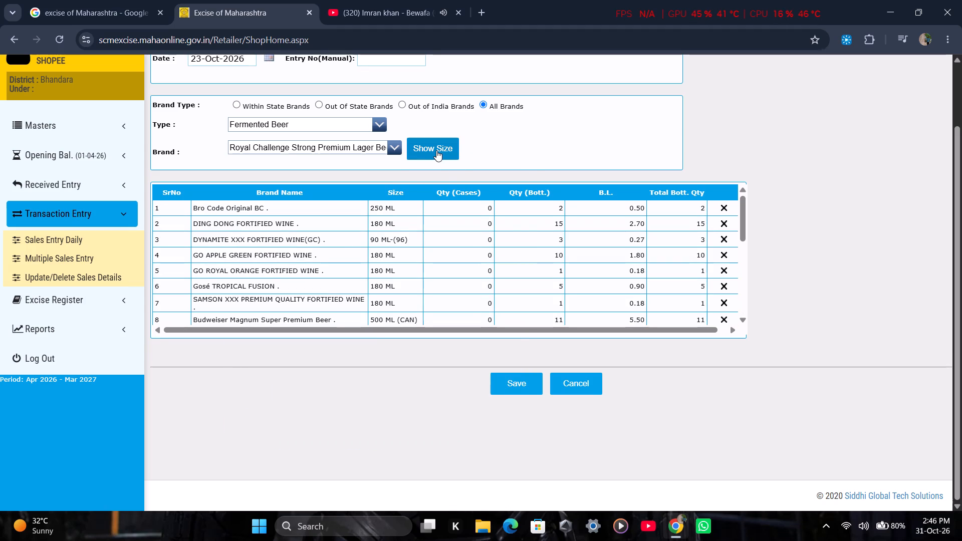
click(610, 194)
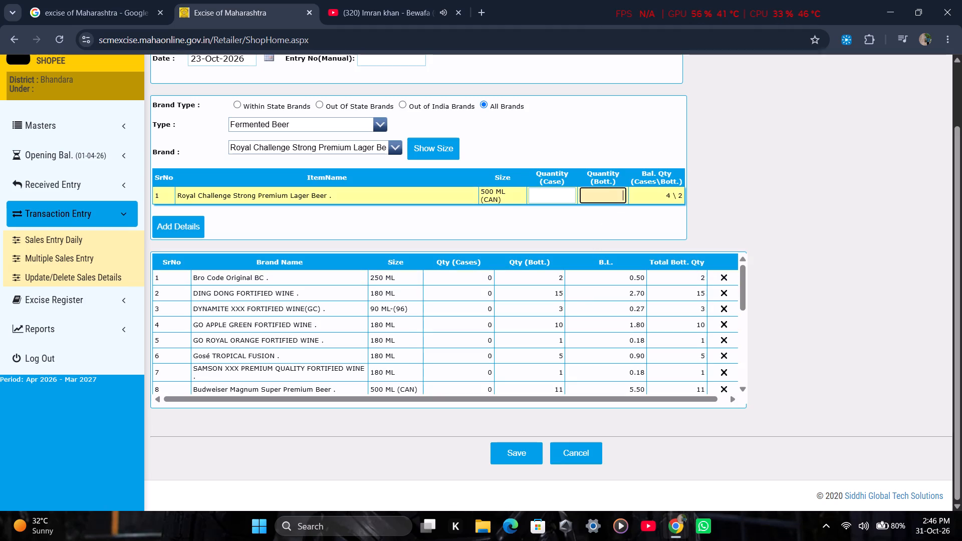
key(3)
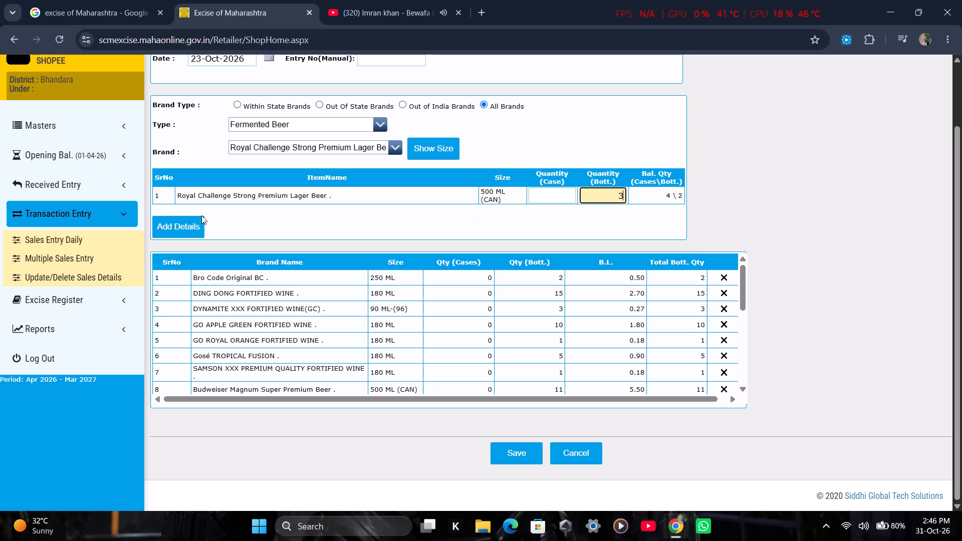
click(191, 225)
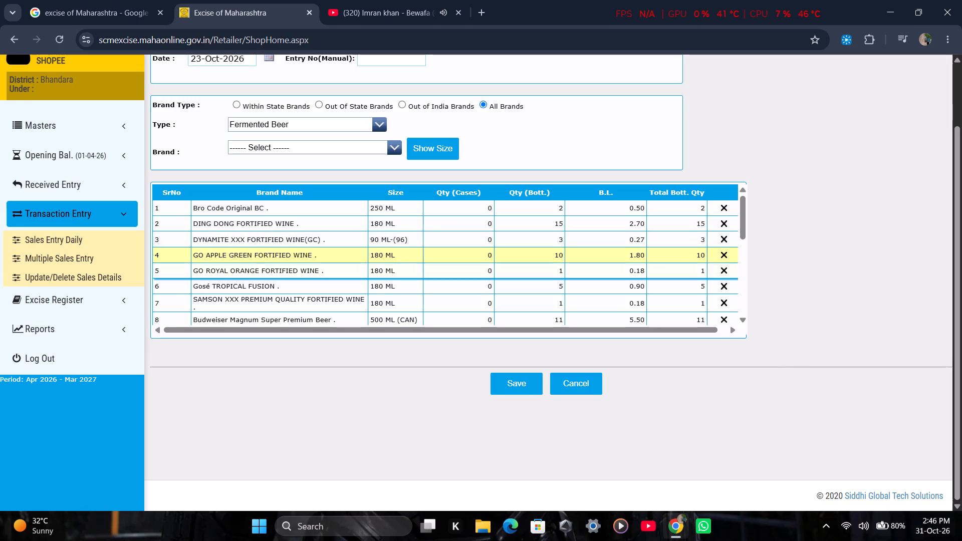
Add Tuborg Strong Premium Beer to the sales list with 12 bottles of 500 ML (CAN) and 2 of 330 ML.
scroll(264, 272, down, 5)
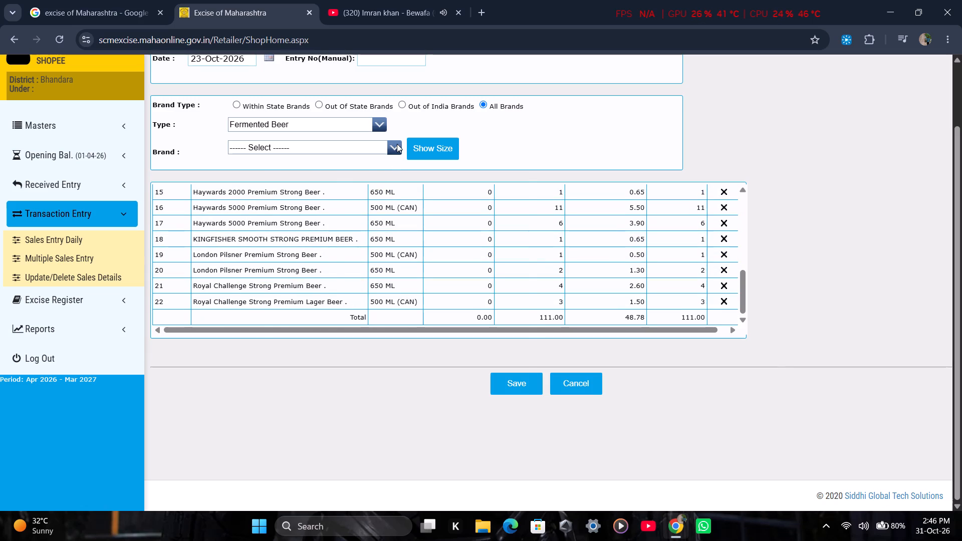
click(397, 144)
scroll(314, 381, down, 13)
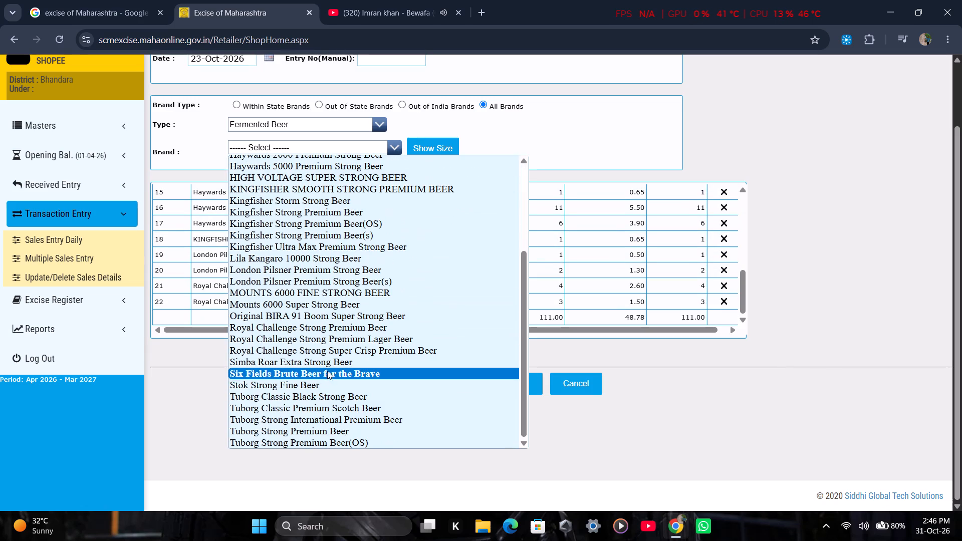
click(348, 432)
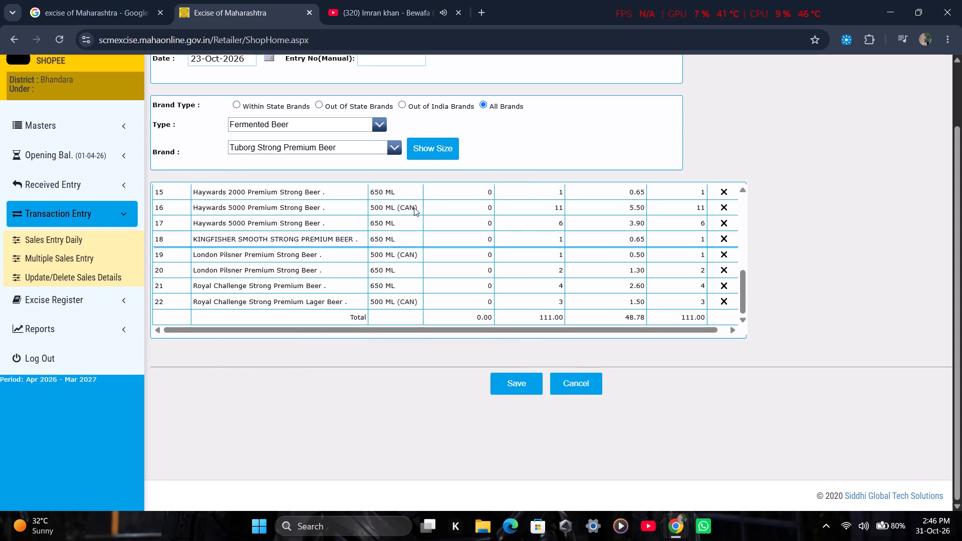
click(438, 151)
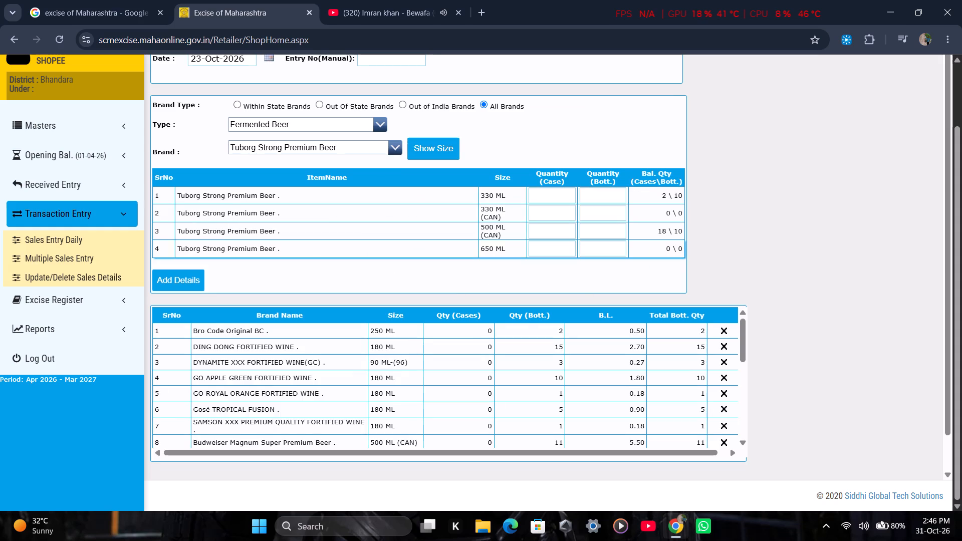
click(596, 232)
text(12)
click(595, 193)
key(2)
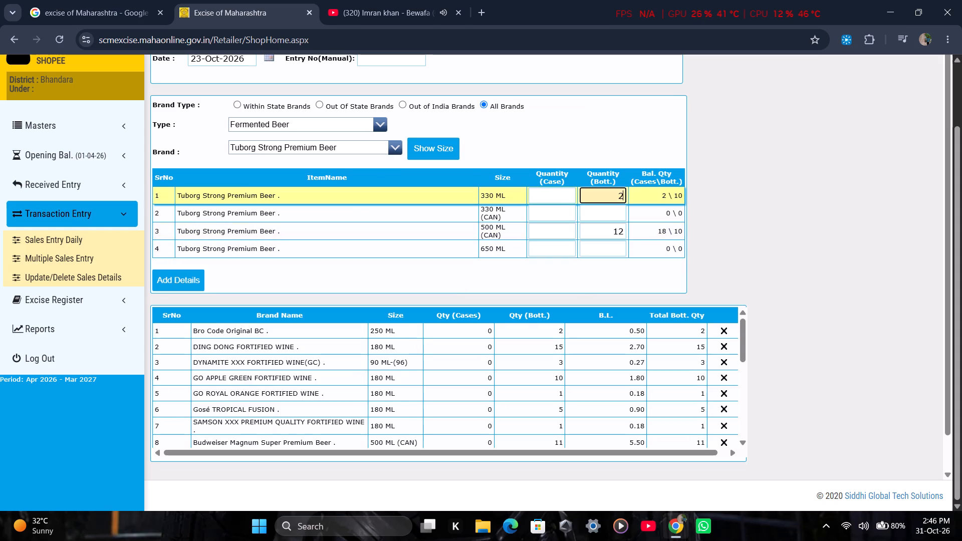
click(171, 281)
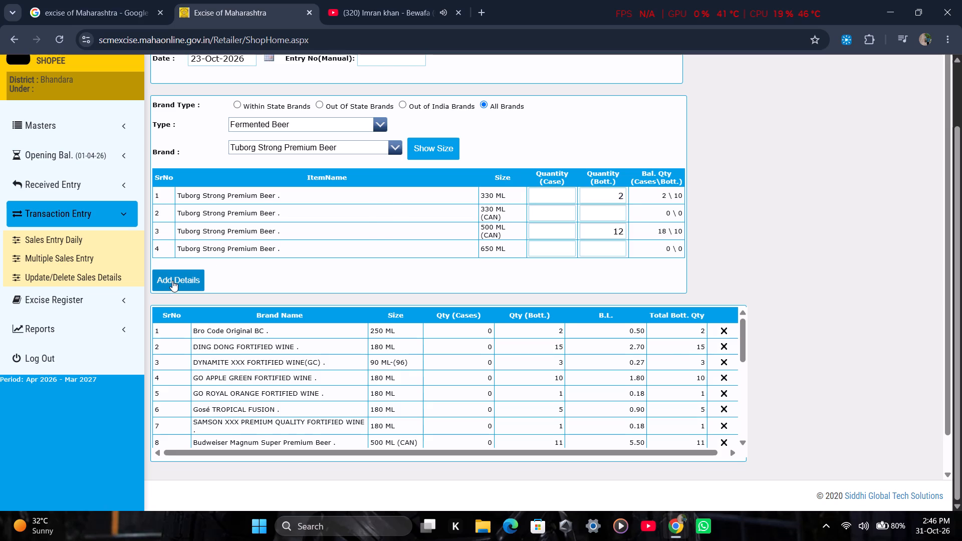
Add Tuborg Strong International Premium Beer to the sales list with 15 bottles of 650 ML.
scroll(402, 262, down, 8)
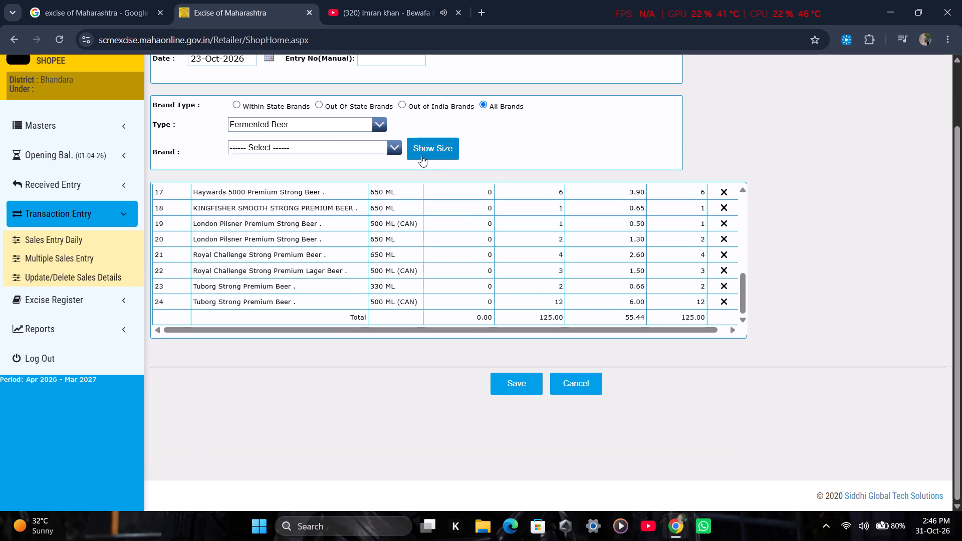
click(392, 150)
scroll(365, 362, down, 16)
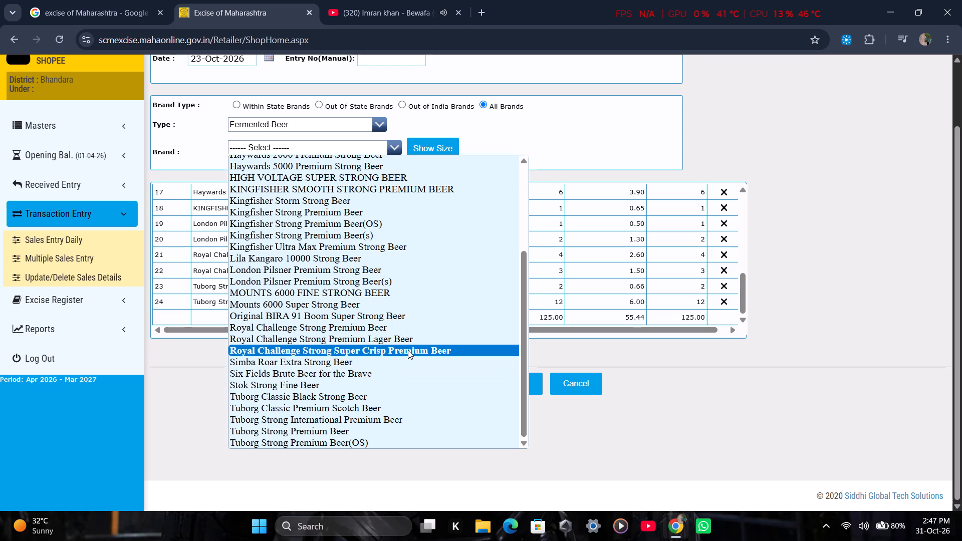
click(422, 416)
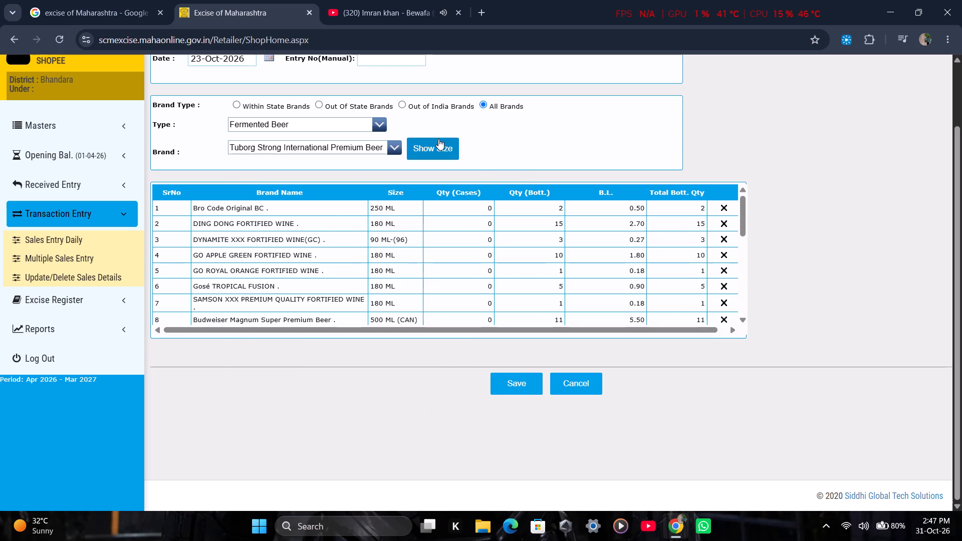
click(438, 139)
click(598, 218)
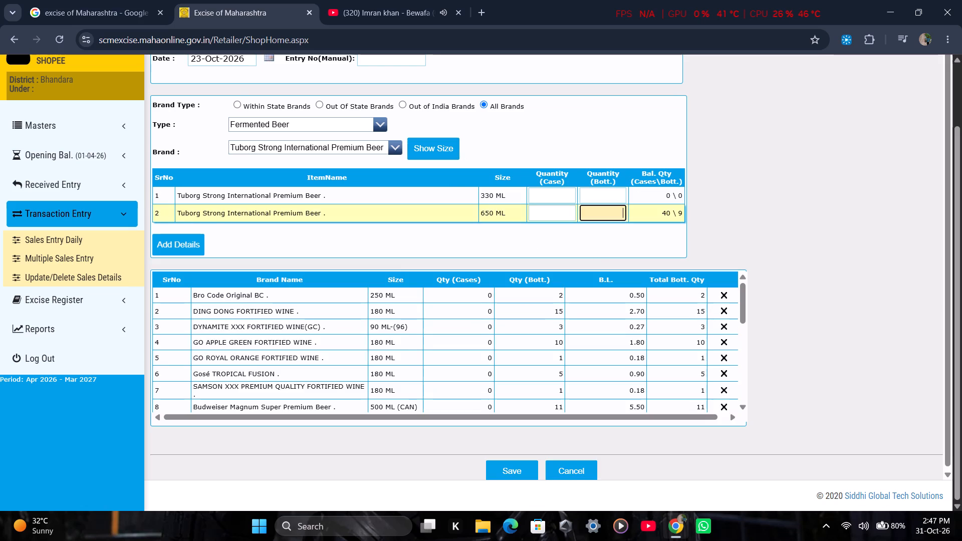
text(15)
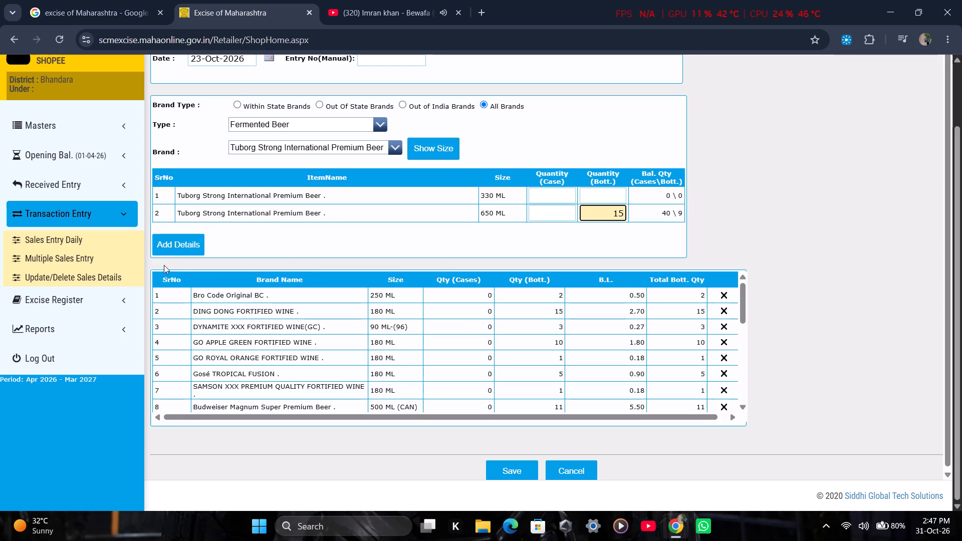
click(172, 249)
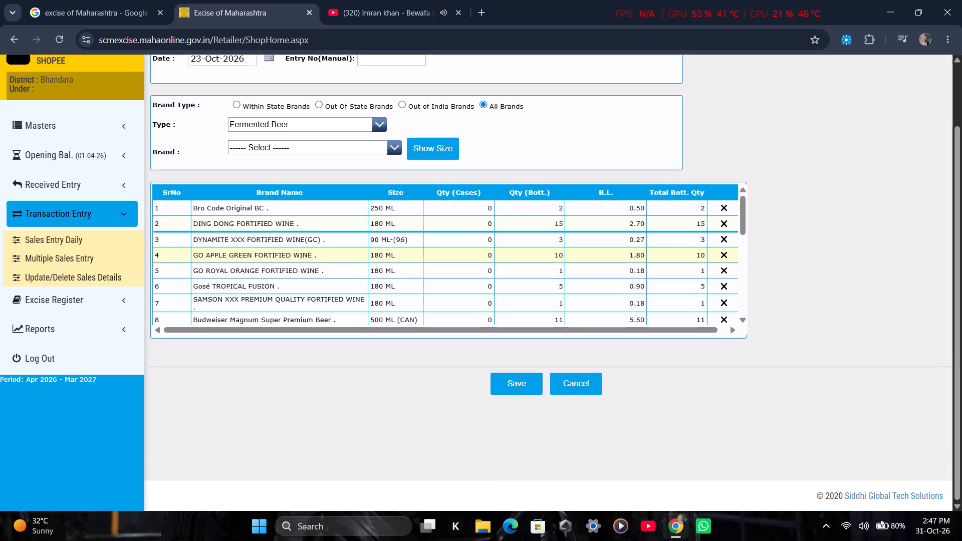
Switch the liquor type to Mild Beer and enter 1 bottle of 500 ML (CAN) for Budweiser Premium King of Beer.
scroll(268, 224, down, 8)
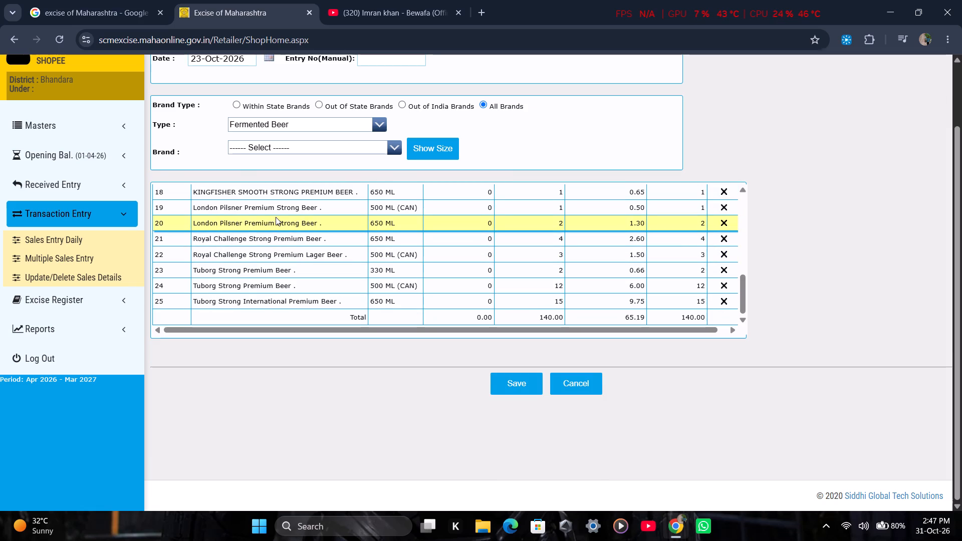
click(383, 116)
click(376, 126)
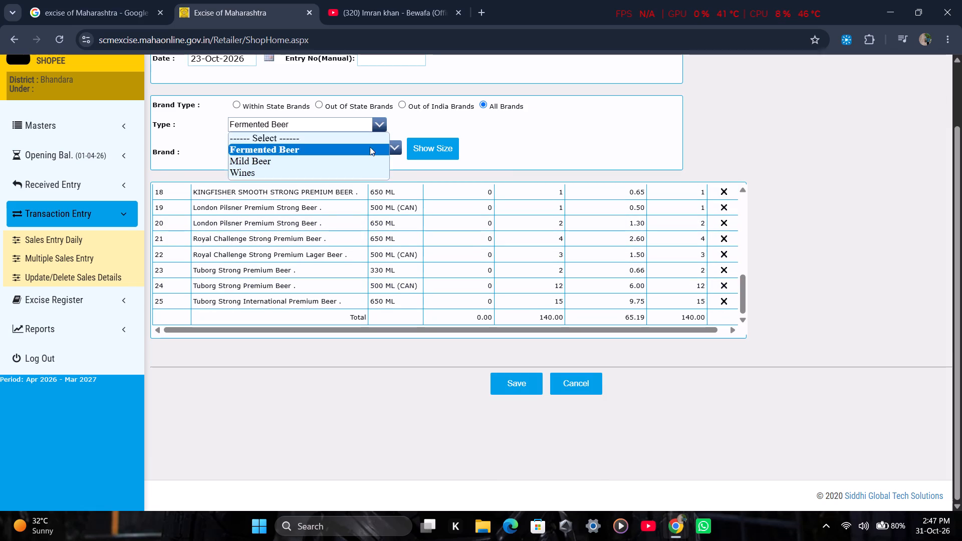
click(369, 156)
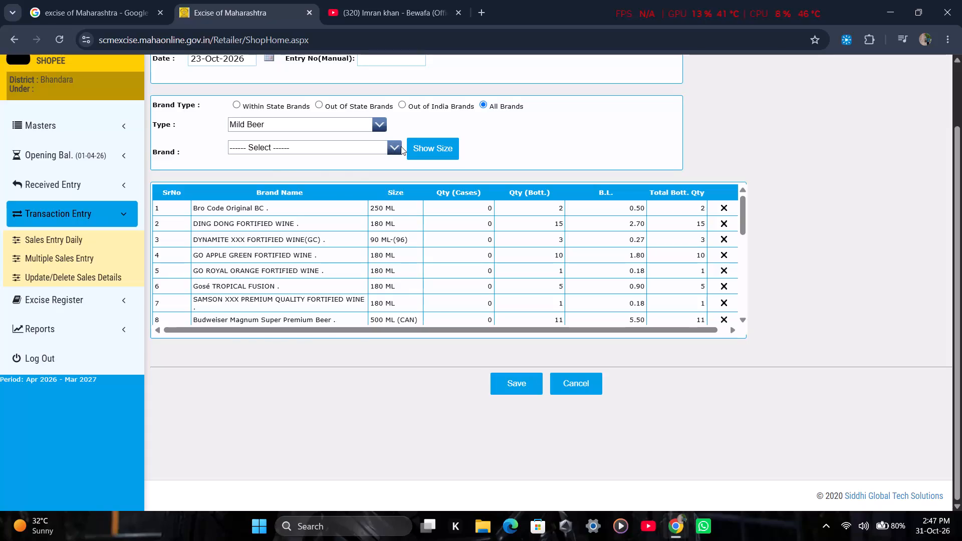
click(400, 146)
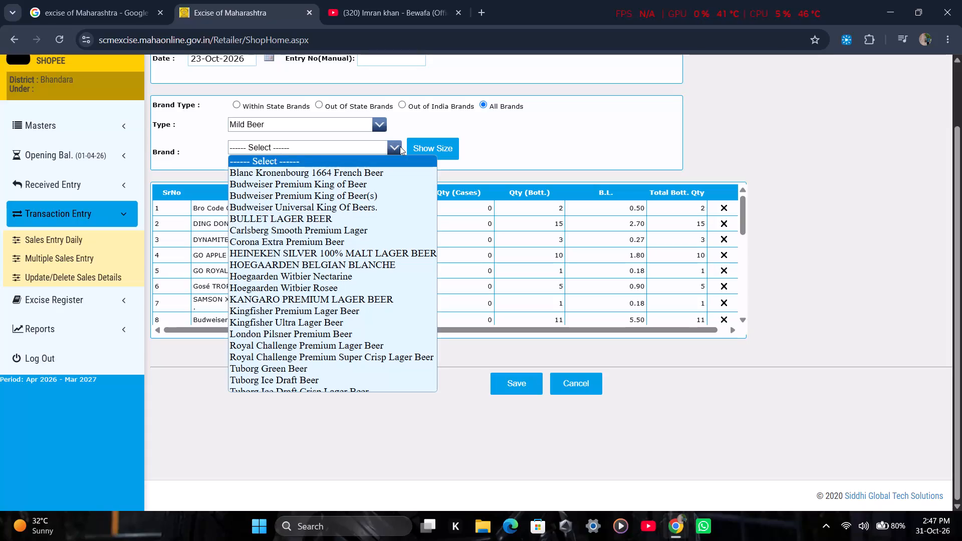
click(394, 183)
click(424, 150)
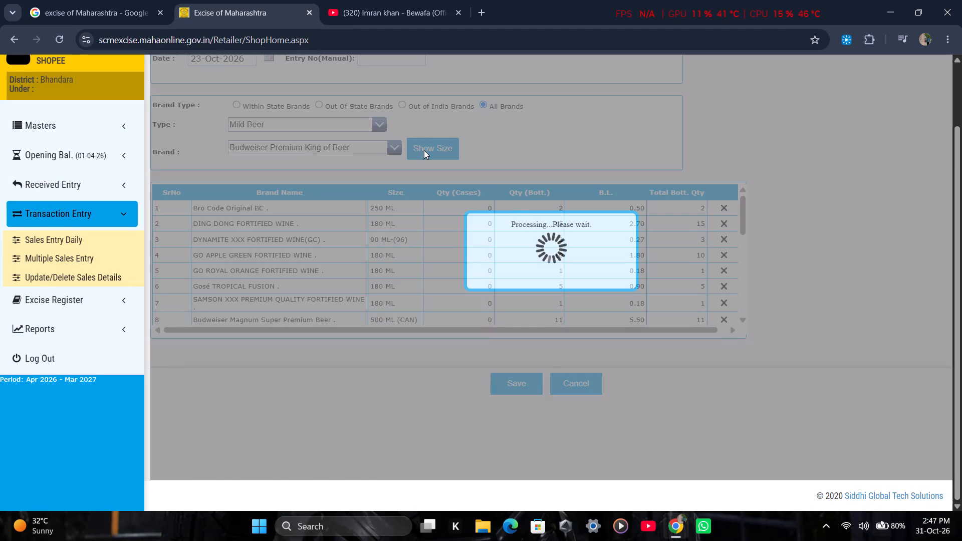
click(424, 150)
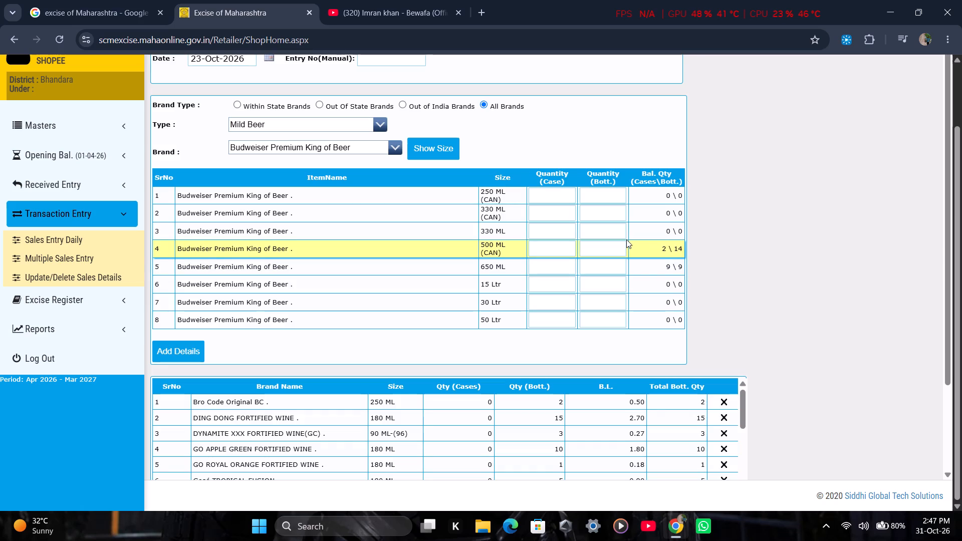
click(605, 253)
key(1)
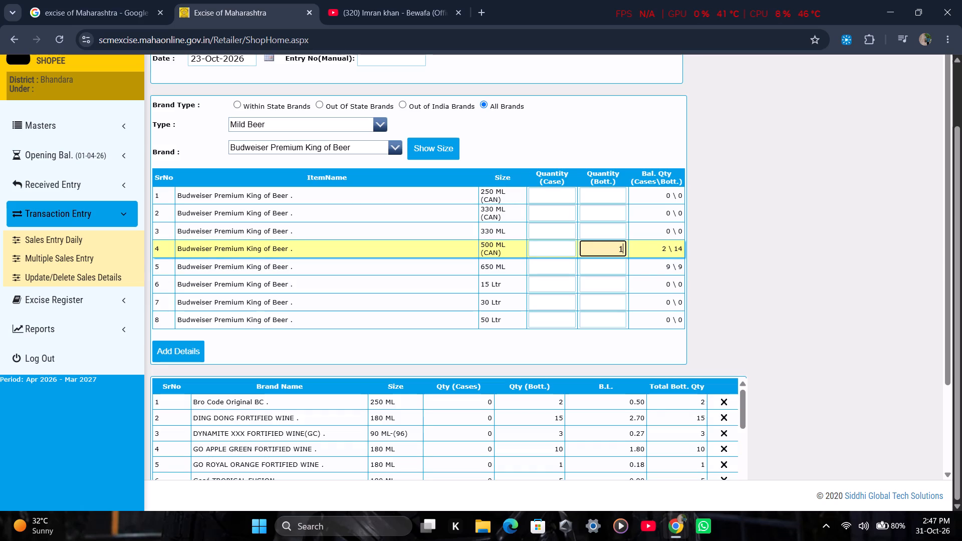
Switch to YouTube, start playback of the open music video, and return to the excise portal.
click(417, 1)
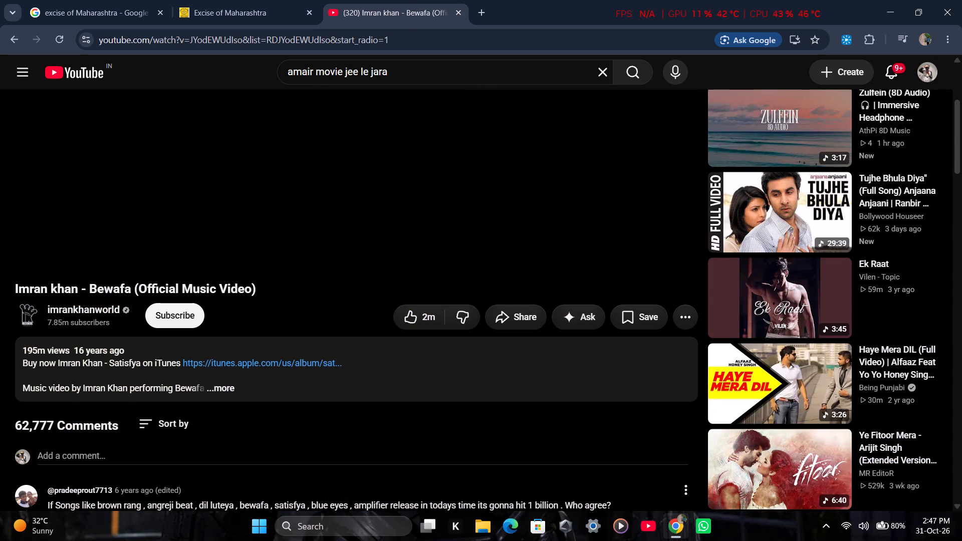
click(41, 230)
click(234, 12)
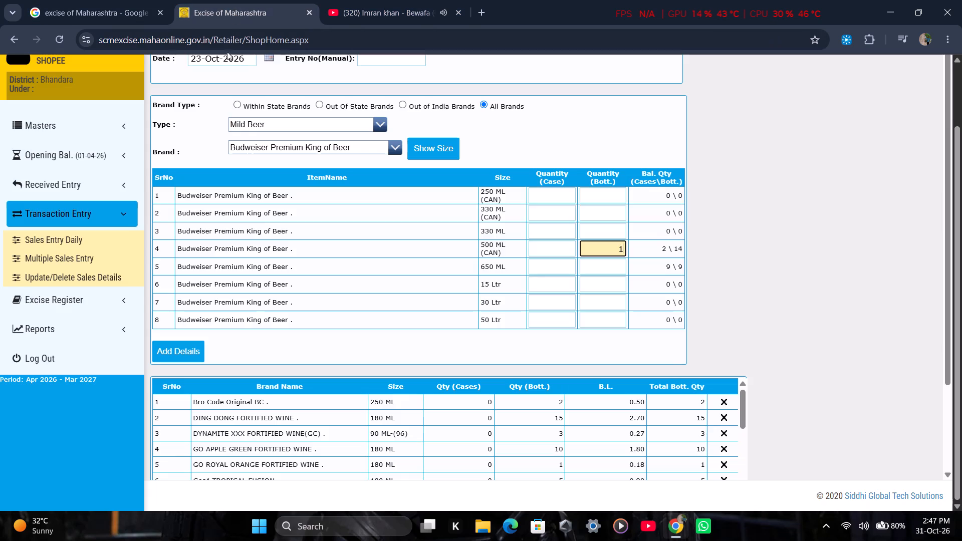
Add the entered Budweiser Premium King of Beer quantity to the sales list.
click(173, 349)
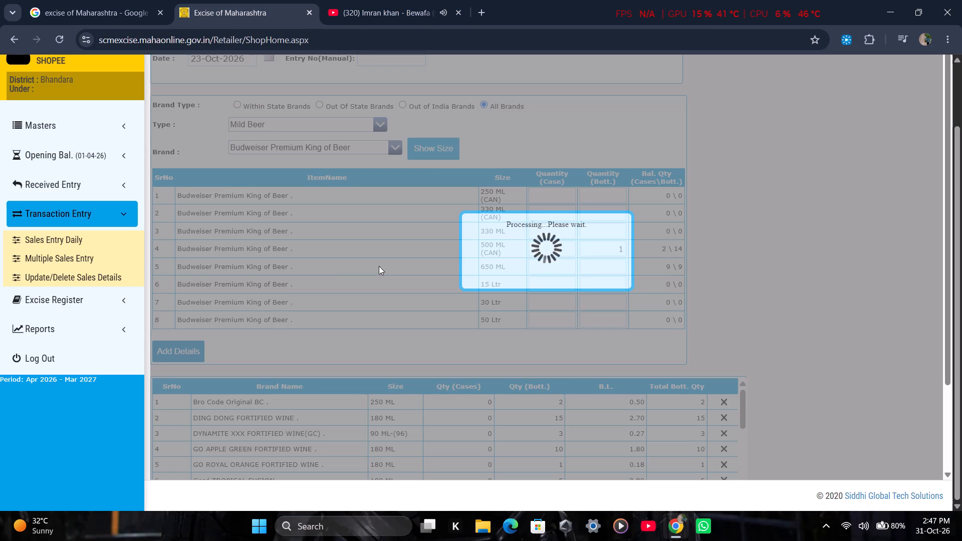
Add BULLET LAGER BEER to the sales list with 5 bottles of 650 ML.
scroll(403, 253, down, 8)
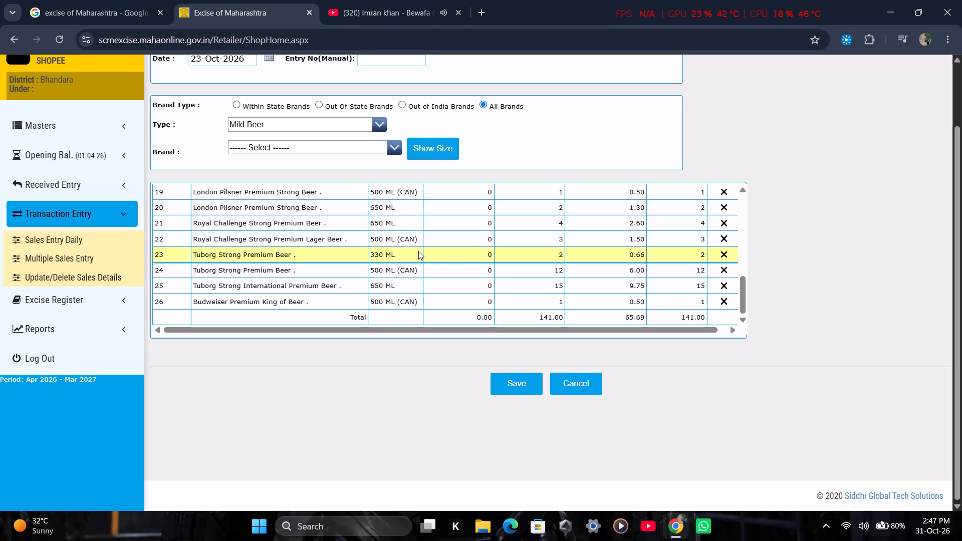
scroll(418, 251, down, 5)
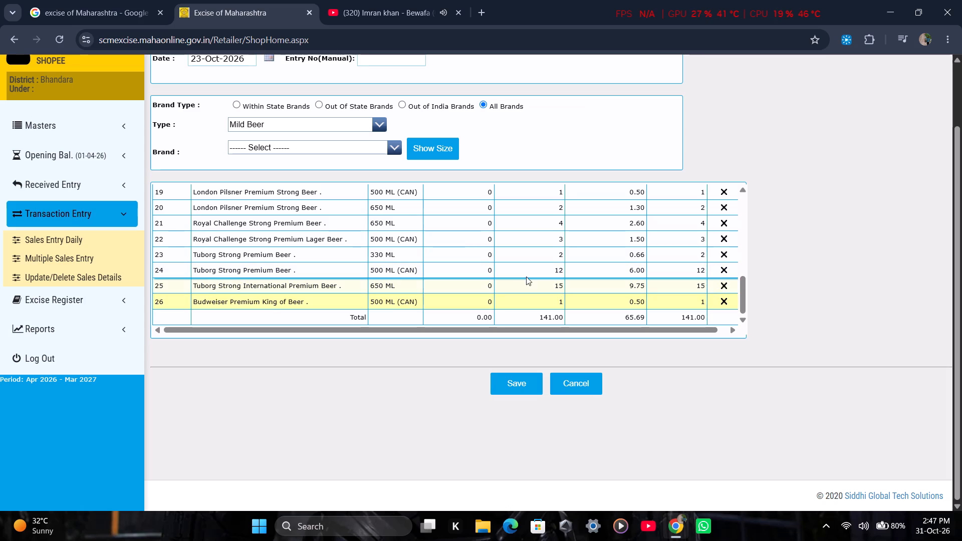
click(391, 151)
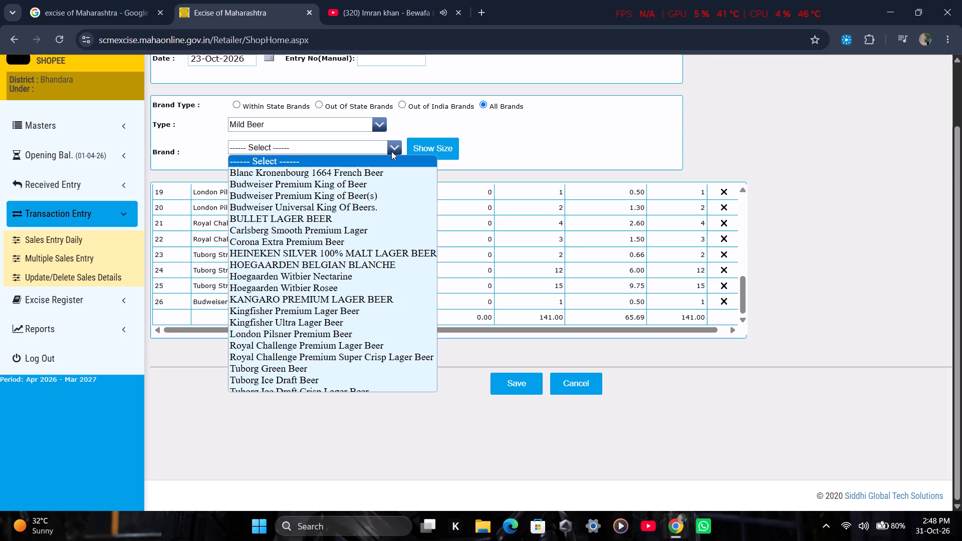
click(403, 218)
click(444, 143)
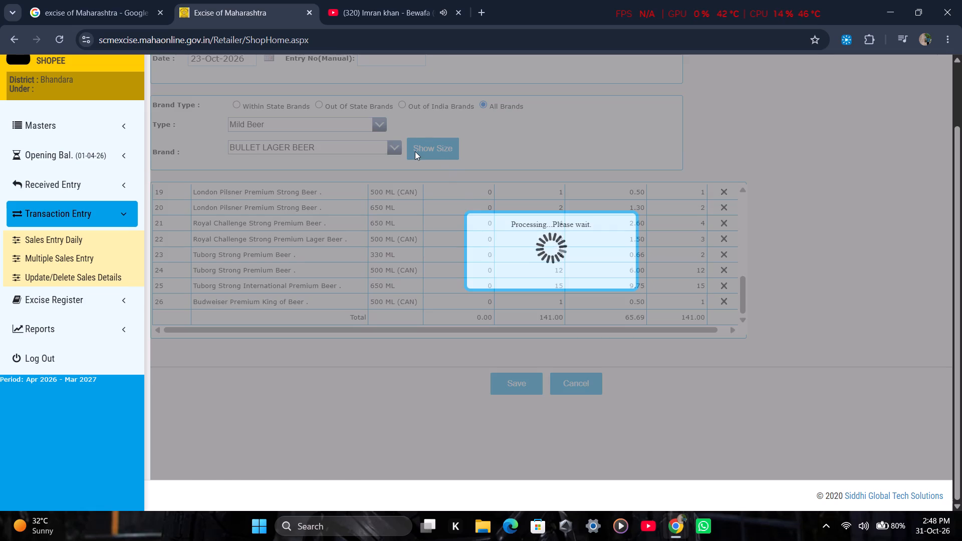
click(427, 151)
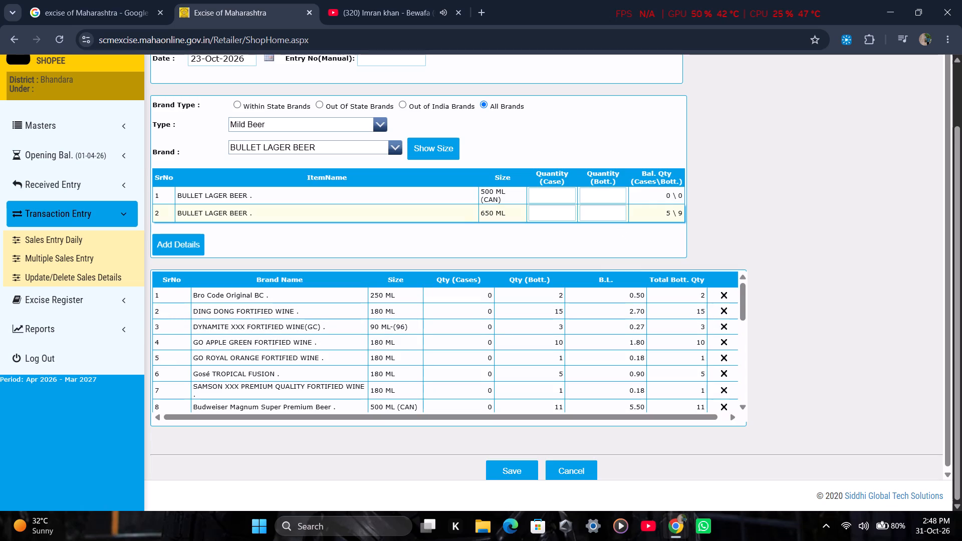
click(608, 213)
key(5)
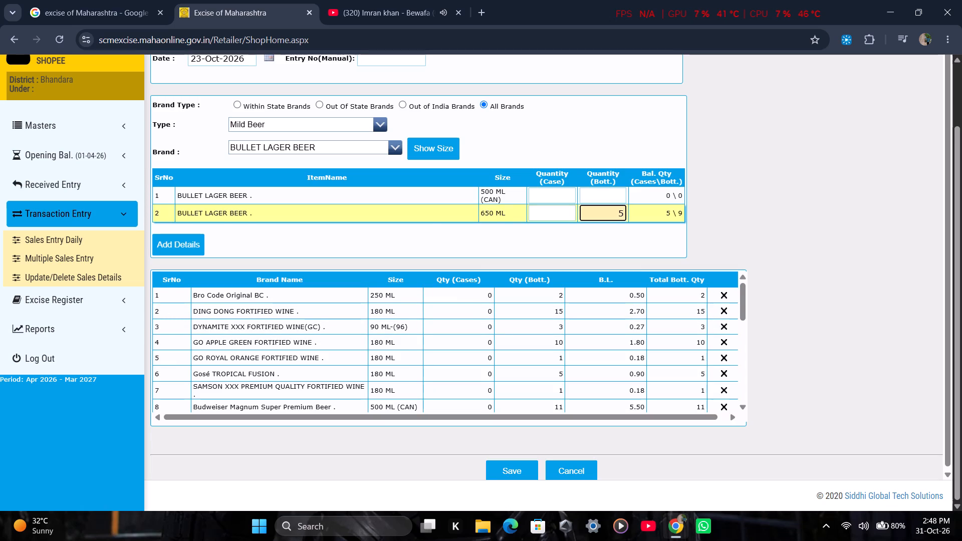
click(187, 244)
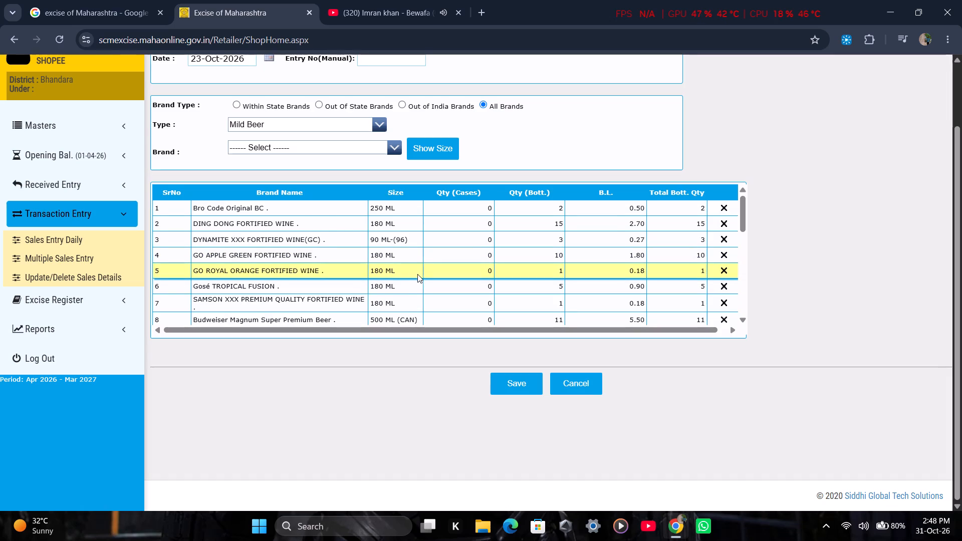
Add London Pilsner Premium Beer to the sales list with 6 bottles of 650 ML and 5 of 500 ML (CAN).
scroll(432, 282, down, 6)
click(391, 149)
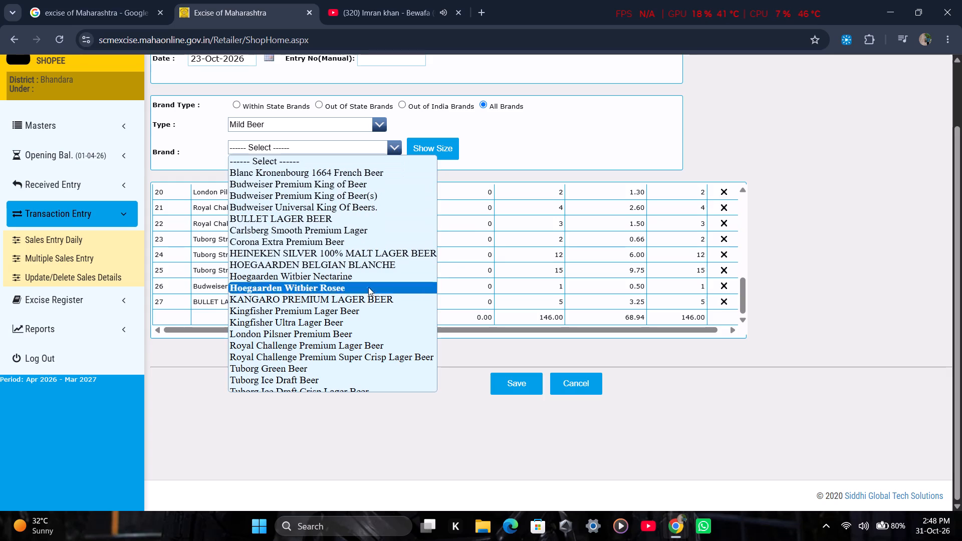
click(362, 337)
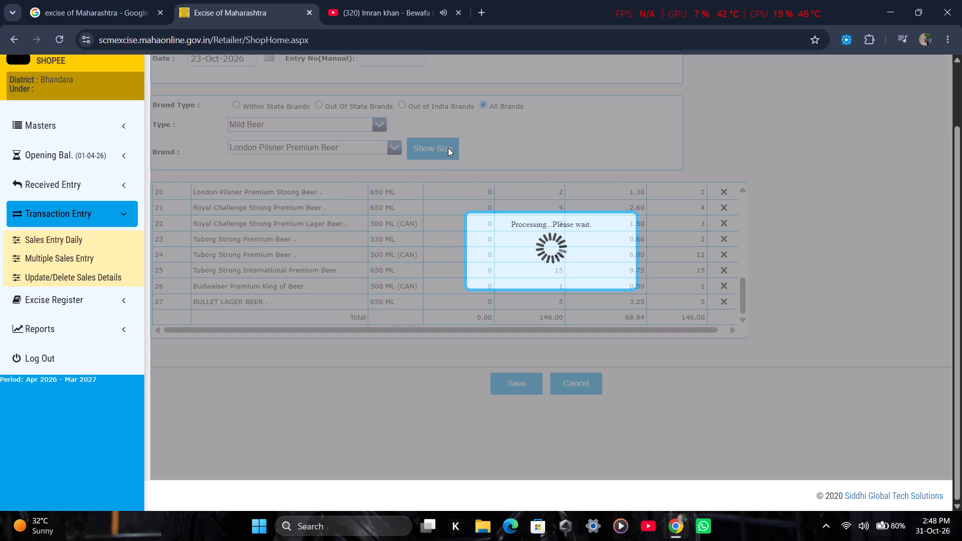
click(448, 148)
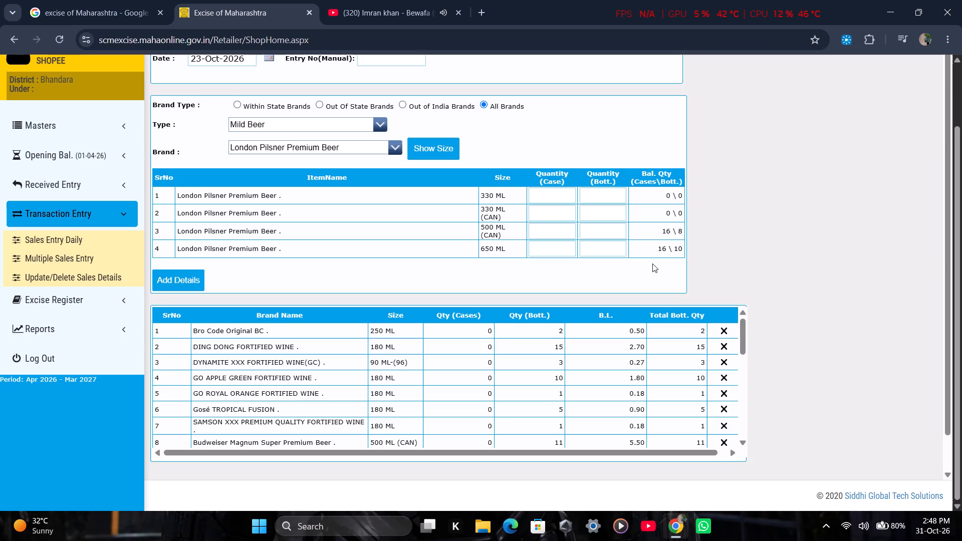
click(609, 250)
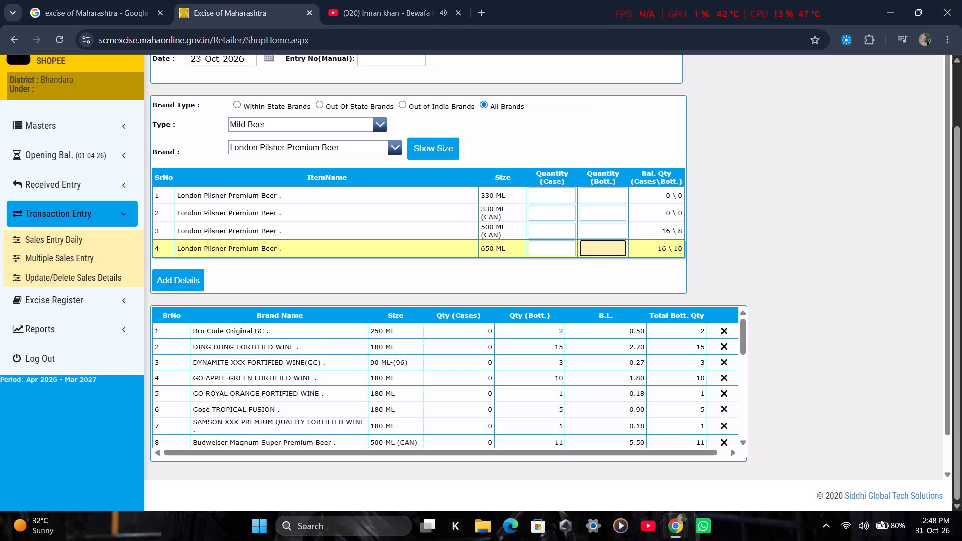
key(6)
click(604, 228)
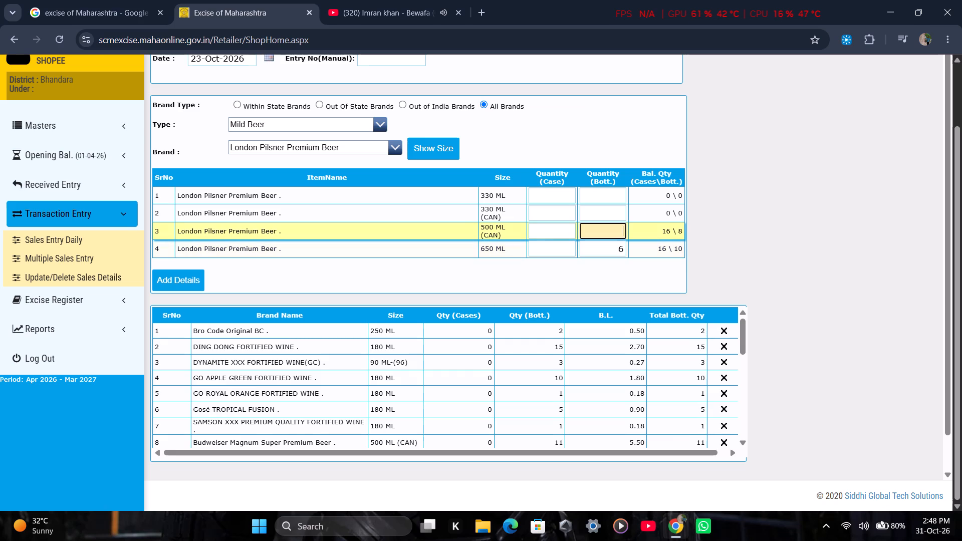
key(5)
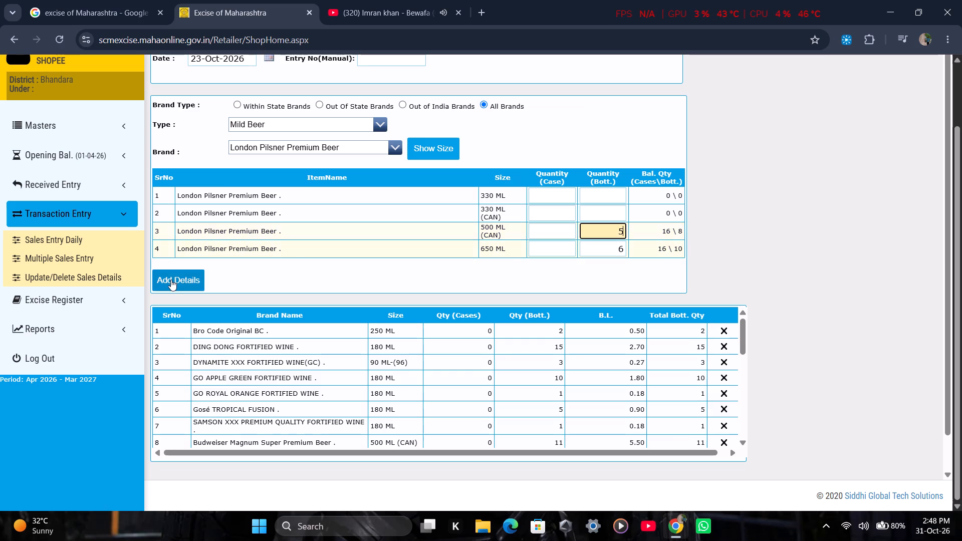
click(171, 280)
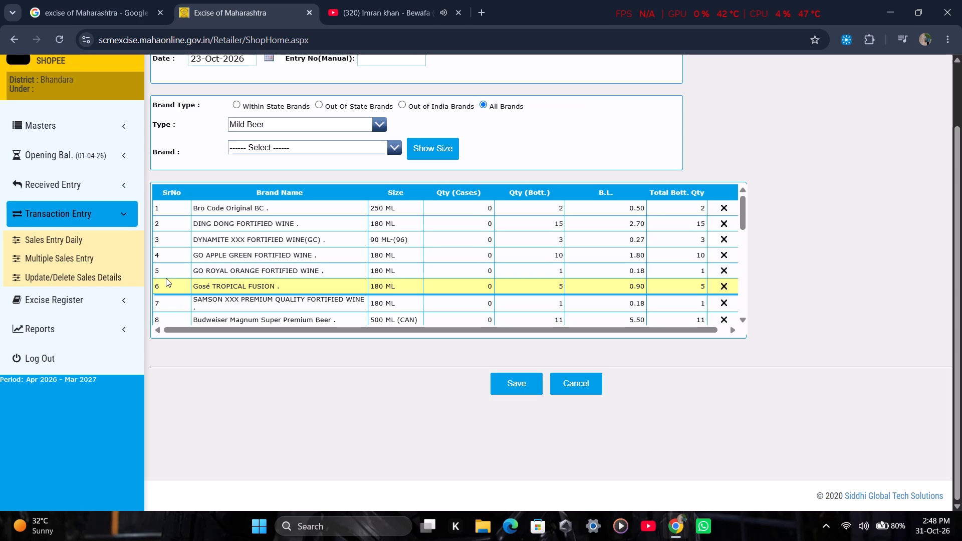
Add Royal Challenge Premium Lager Beer to the sales list with 11 bottles of 650 ML.
scroll(475, 265, down, 7)
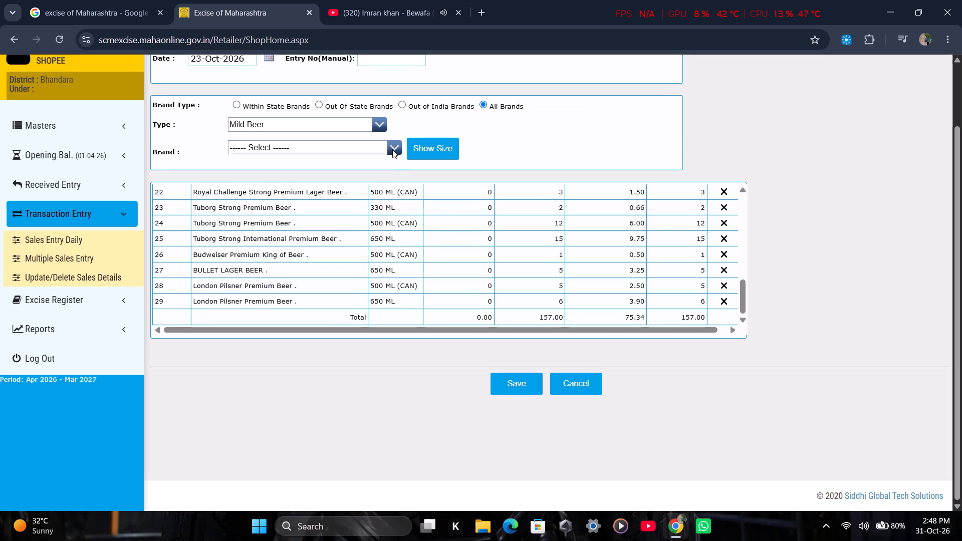
click(392, 149)
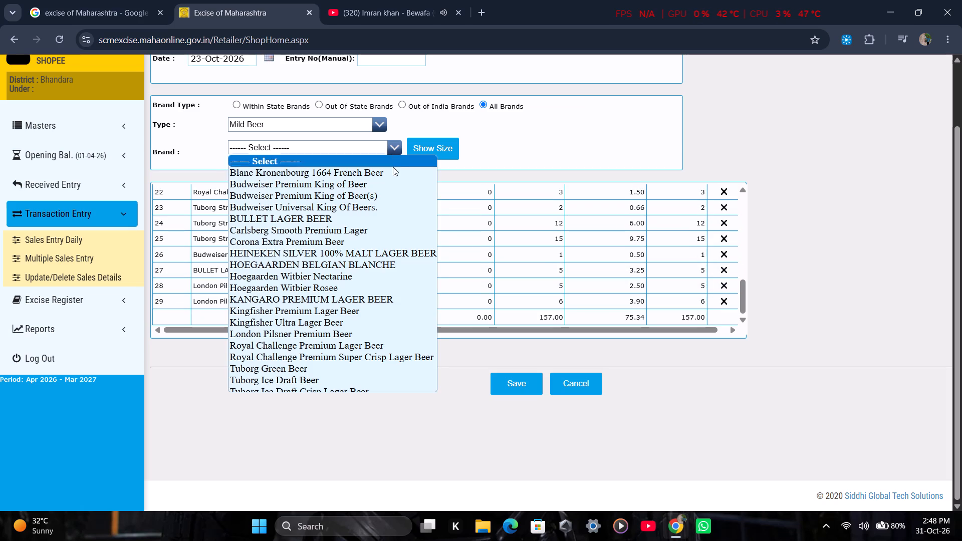
click(391, 348)
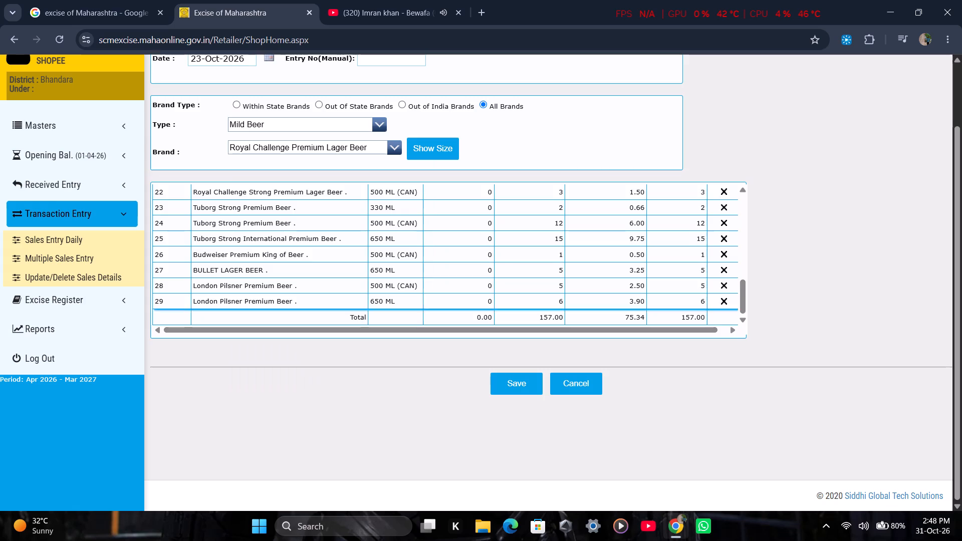
click(448, 149)
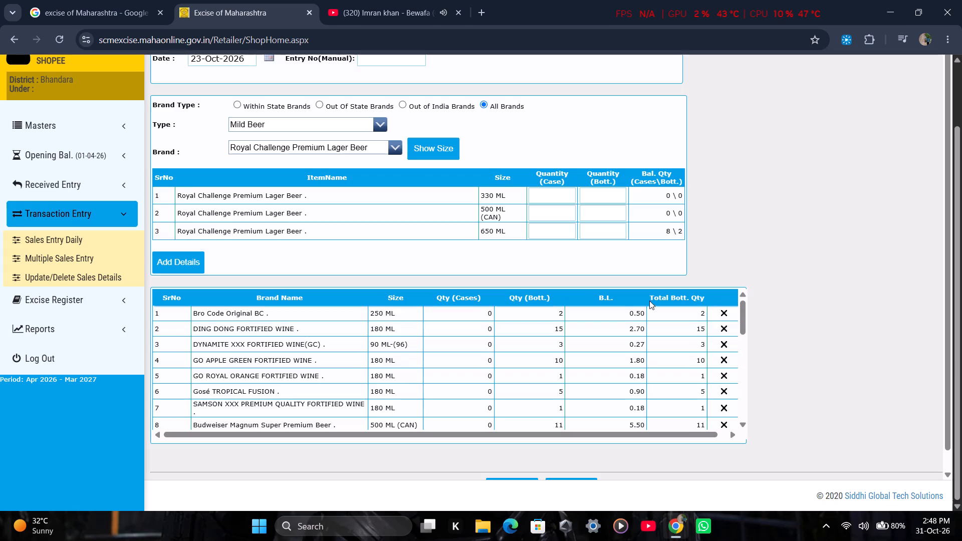
click(601, 234)
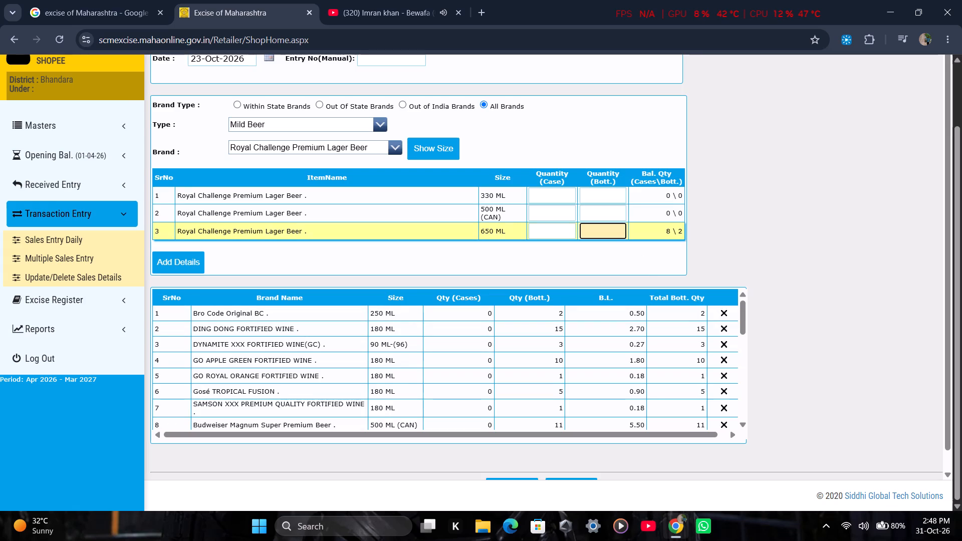
text(11)
click(185, 266)
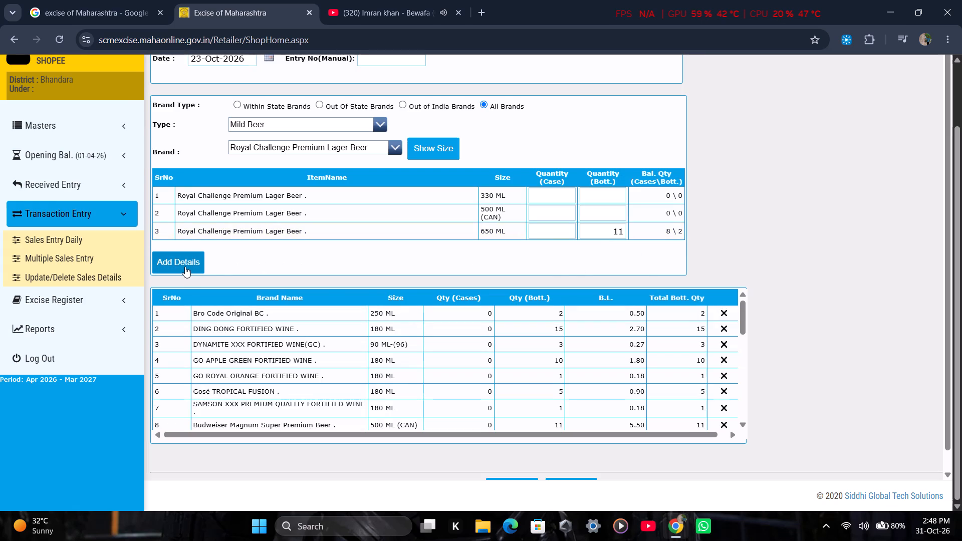
Add Royal Challenge Premium Super Crisp Lager Beer to the sales list with 12 bottles of 500 ML (CAN).
scroll(352, 269, down, 8)
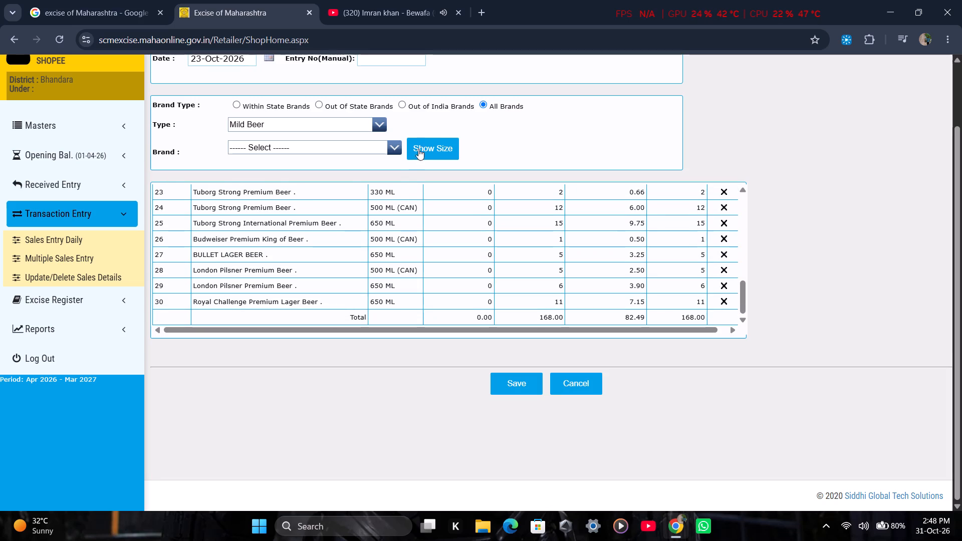
click(393, 146)
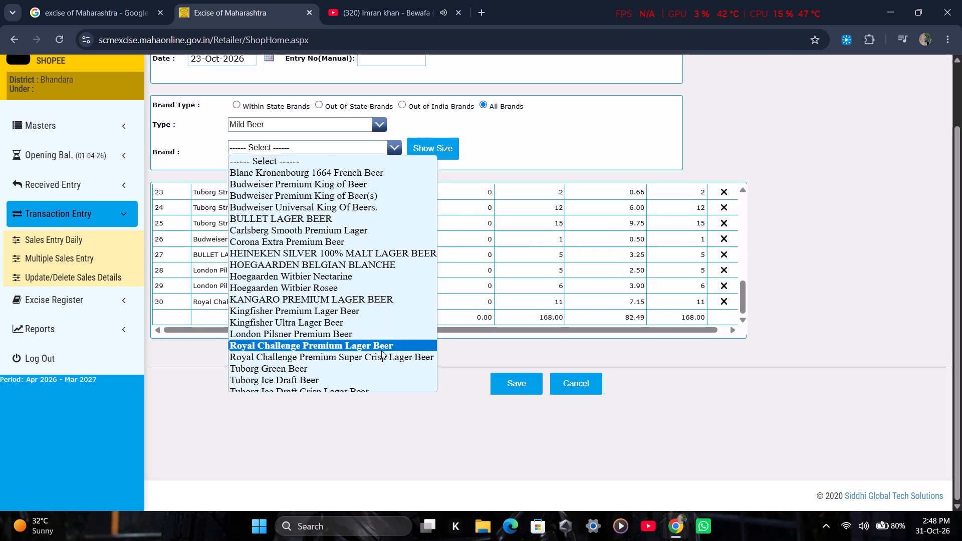
click(381, 352)
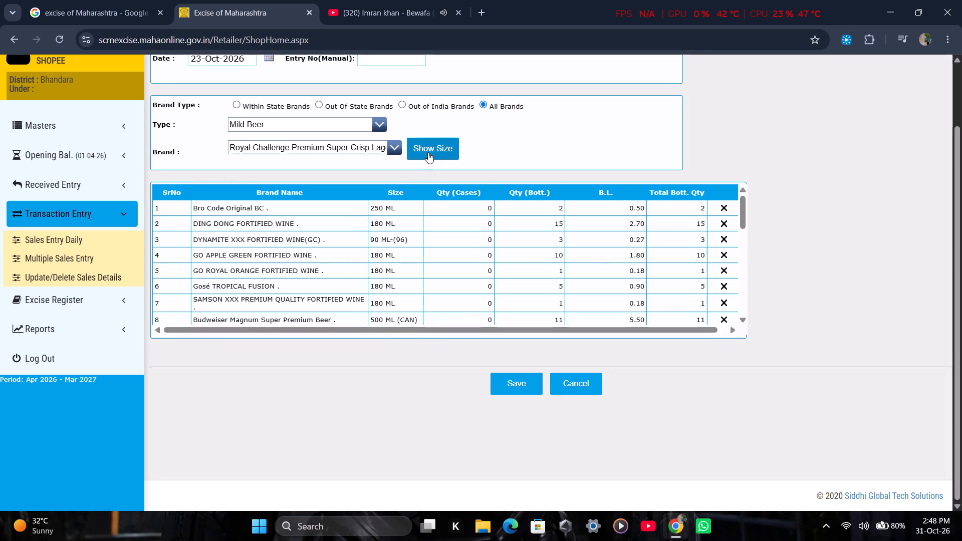
click(428, 152)
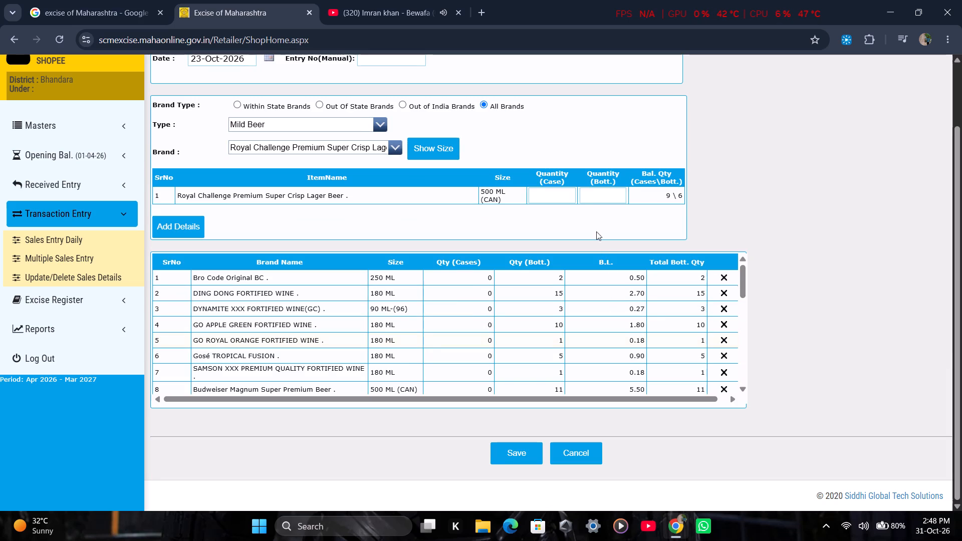
click(591, 201)
text(12)
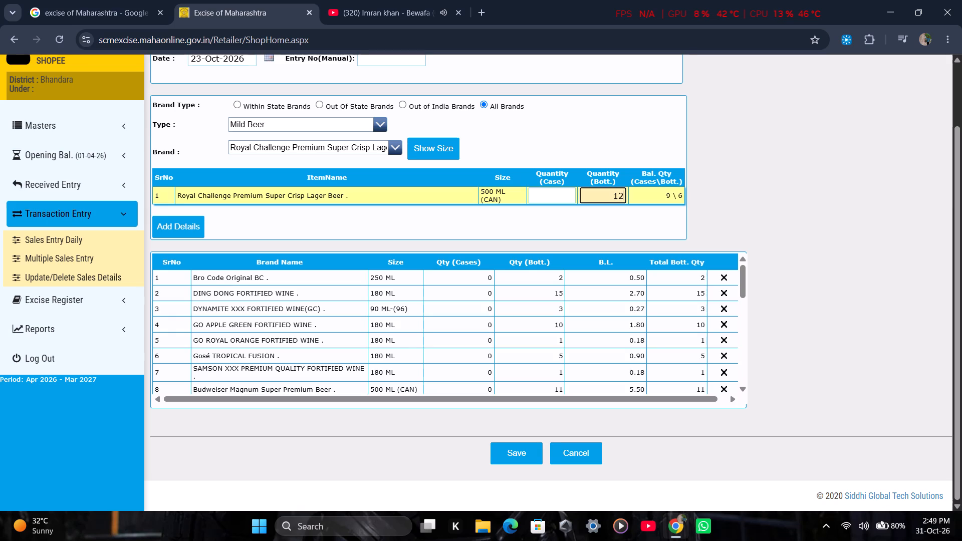
click(183, 222)
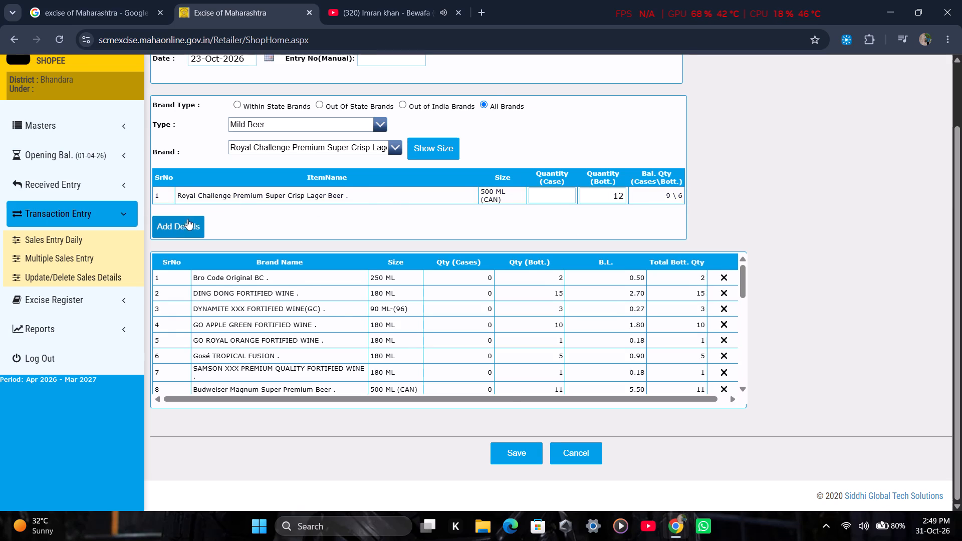
Review the end of the sales list and save the 23-Oct-2026 sales entry.
scroll(396, 298, down, 7)
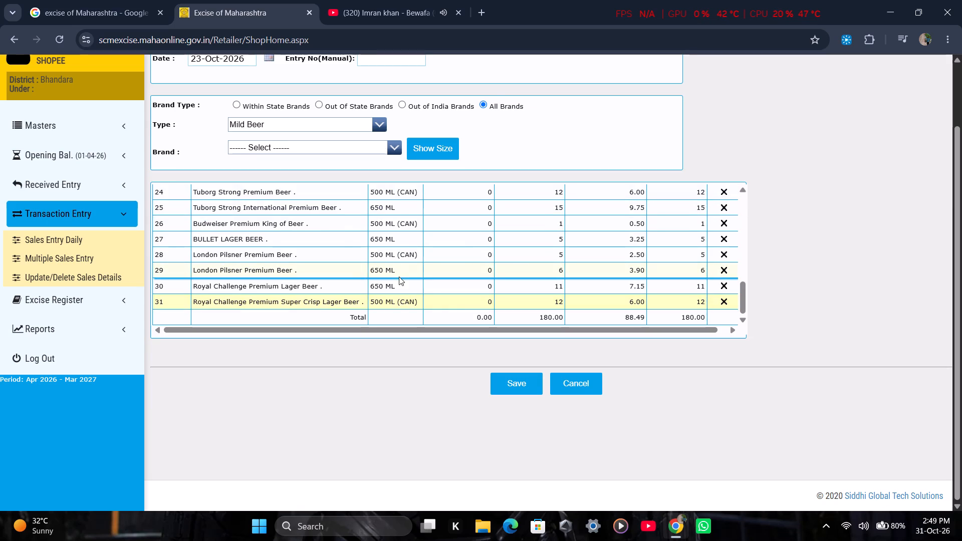
scroll(522, 251, down, 7)
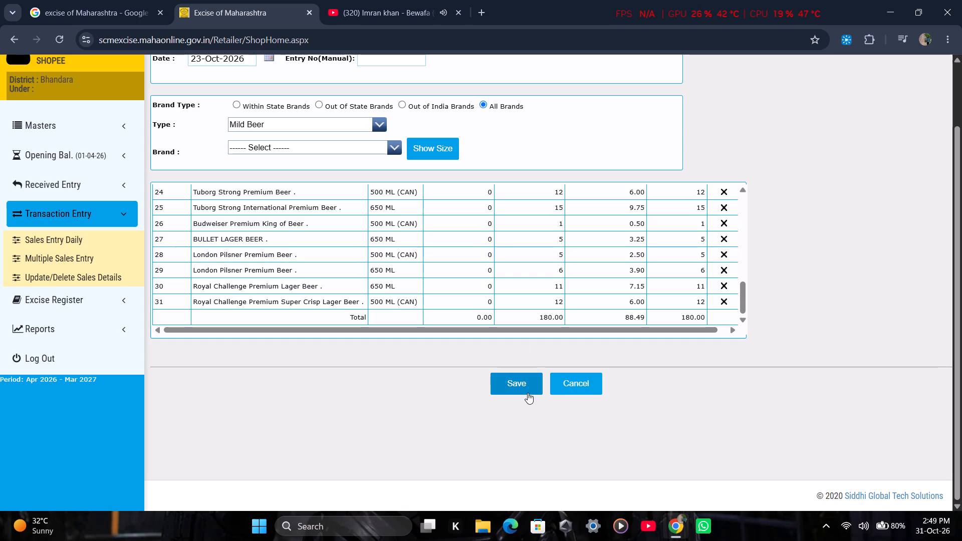
click(528, 393)
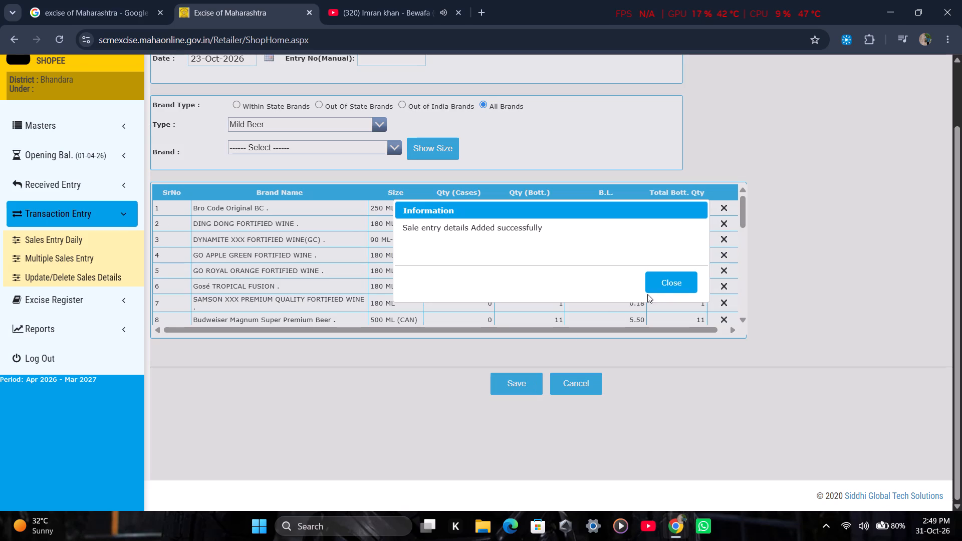
click(665, 280)
Show the bottle-wise FLR 4A monthly statement from 23-Oct-2026 to 23-Oct-2026 and examine the quantities sold.
click(92, 296)
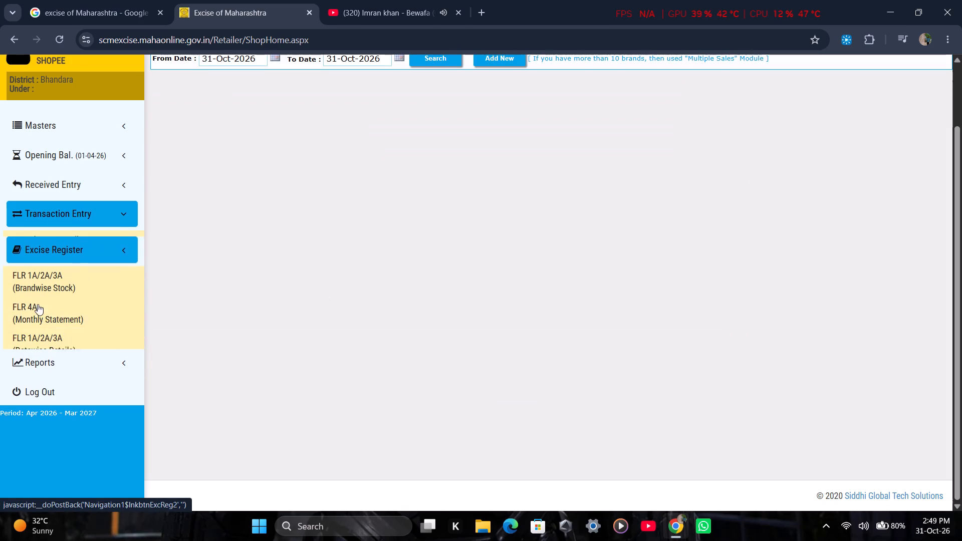
click(30, 310)
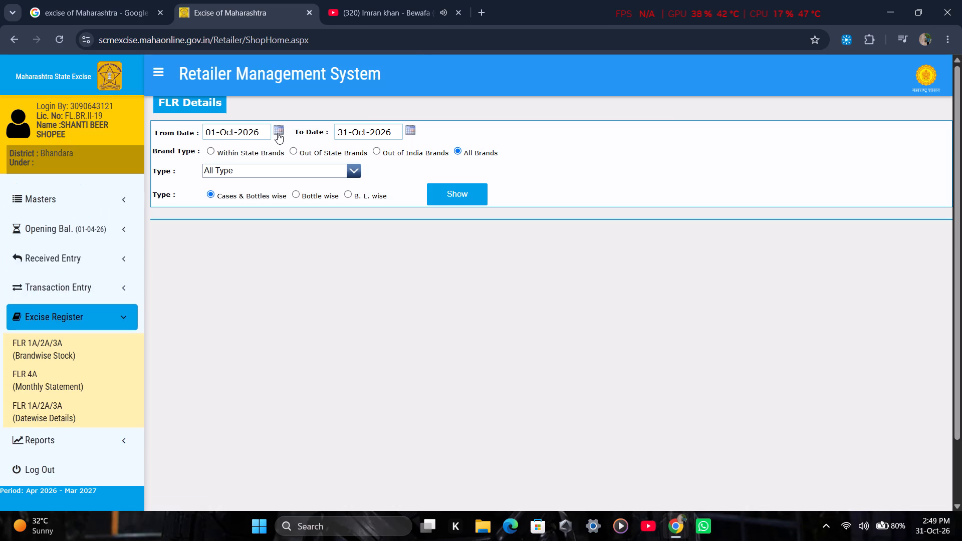
click(279, 129)
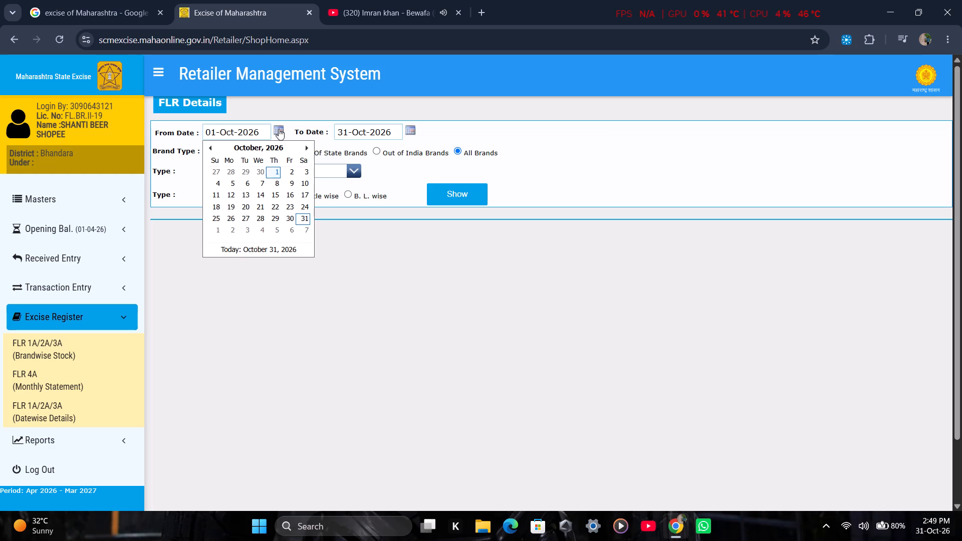
click(292, 205)
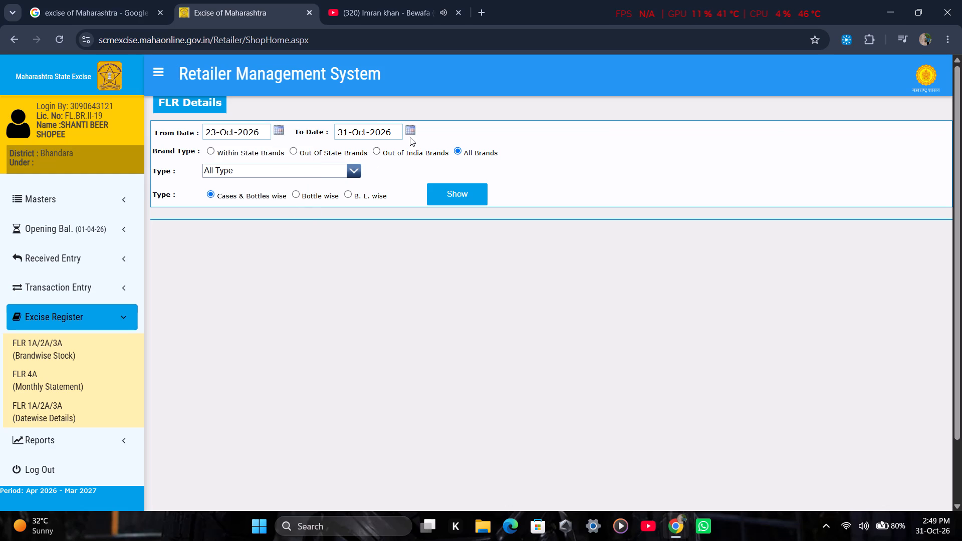
click(410, 128)
click(424, 207)
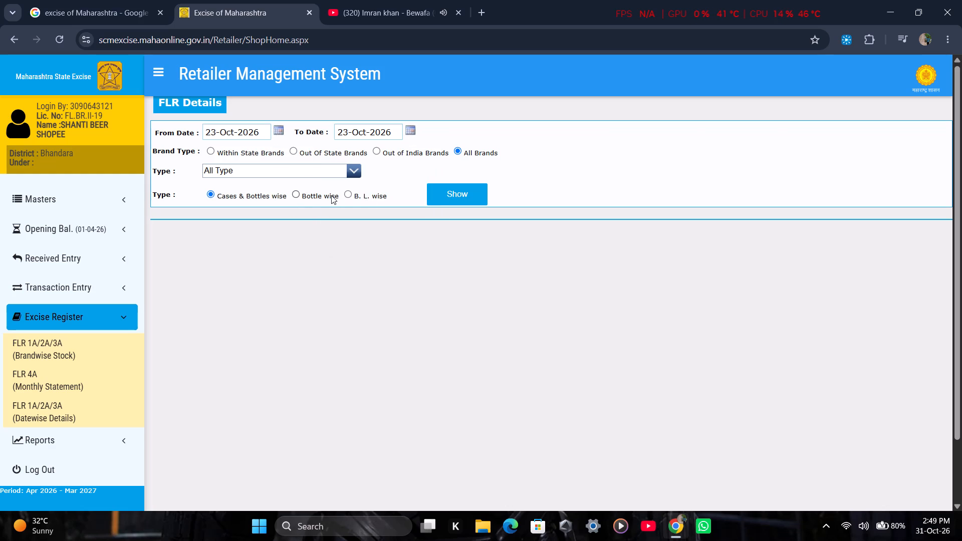
click(331, 195)
click(467, 201)
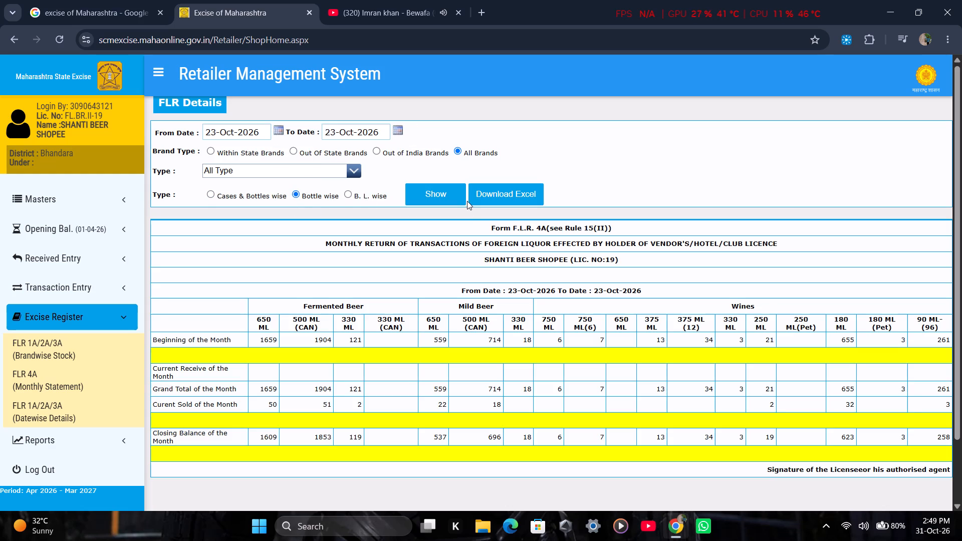
scroll(441, 429, down, 3)
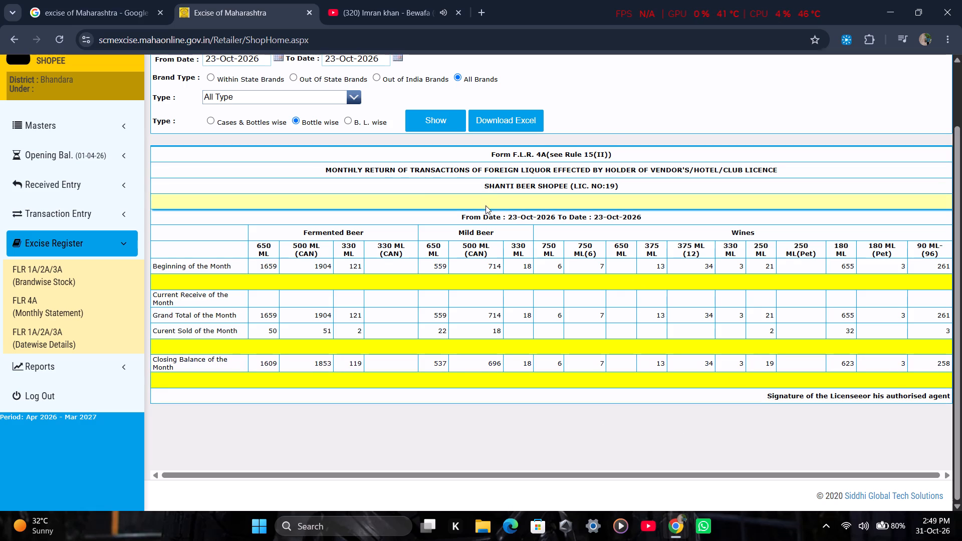
Start a new daily sales entry dated 24-Oct-2026.
click(32, 212)
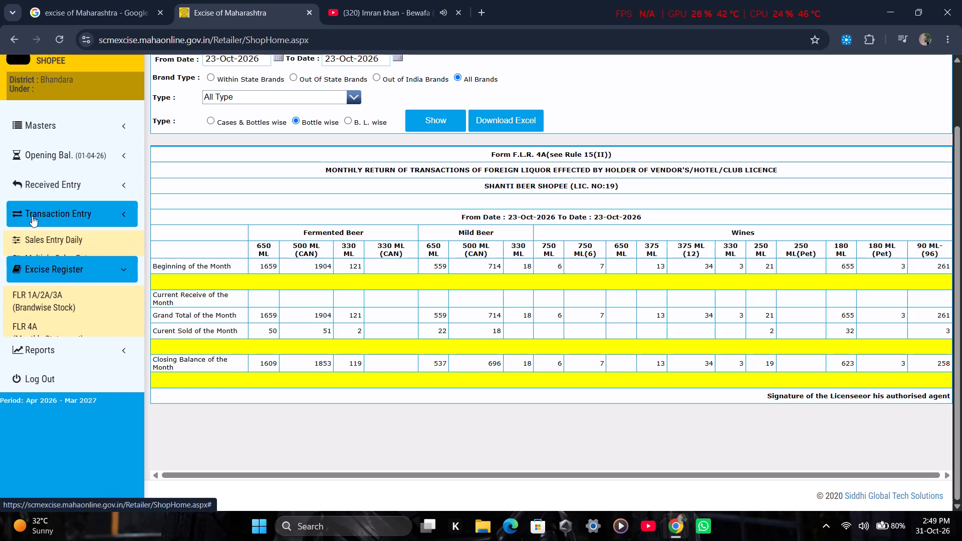
click(53, 241)
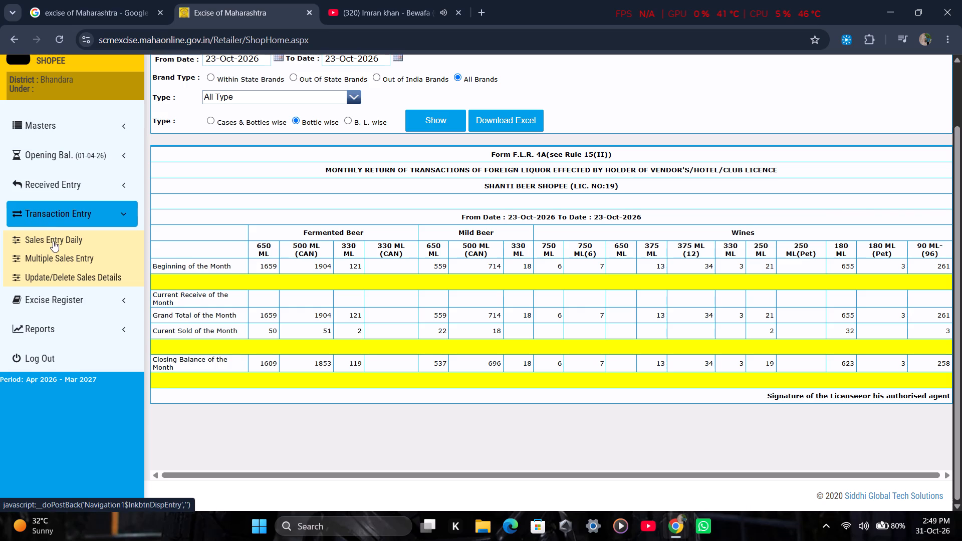
click(512, 135)
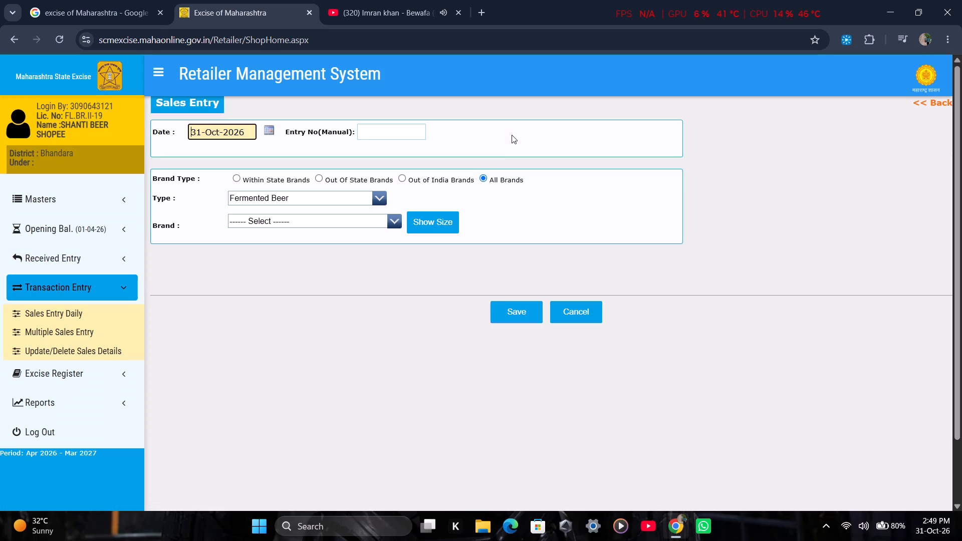
click(269, 127)
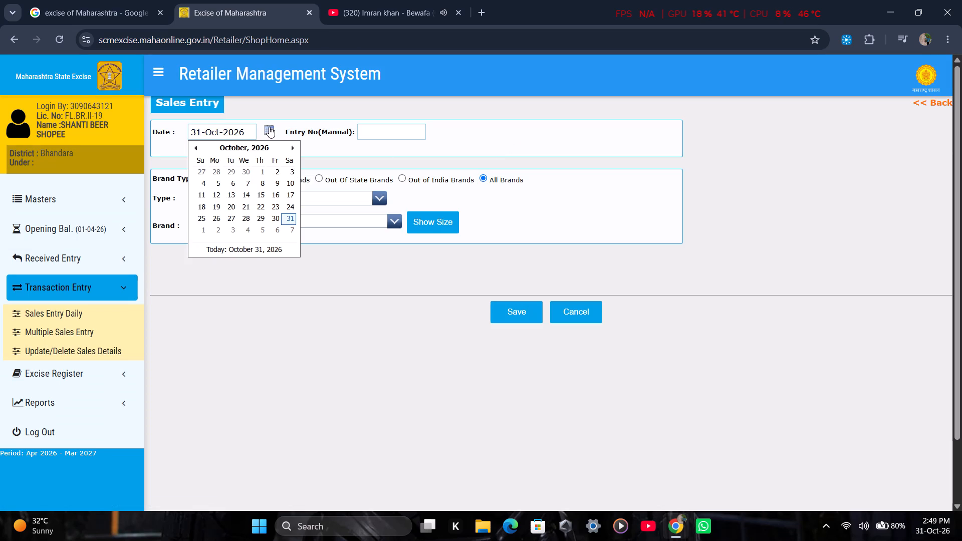
click(289, 204)
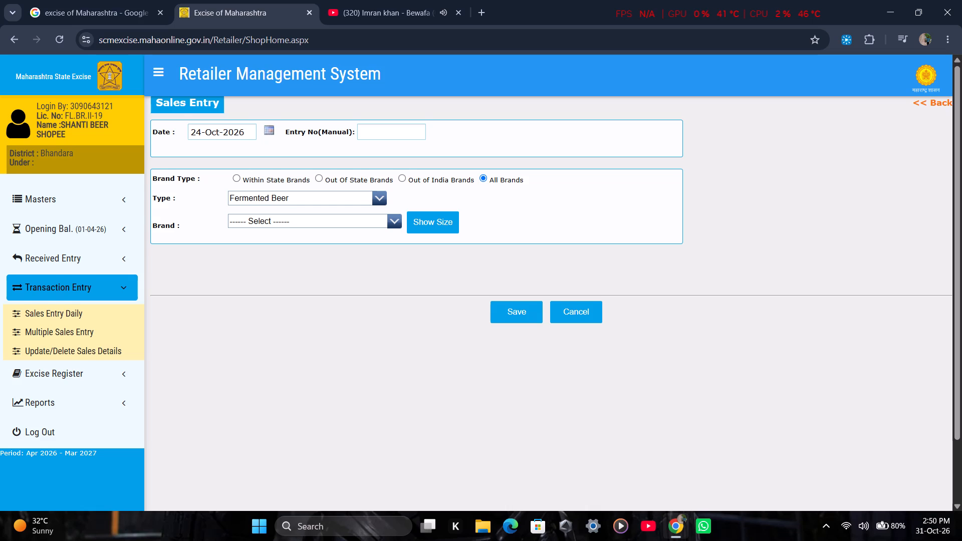
Set the liquor type of the 24-Oct-2026 sales entry to Wines.
scroll(232, 226, down, 3)
click(375, 127)
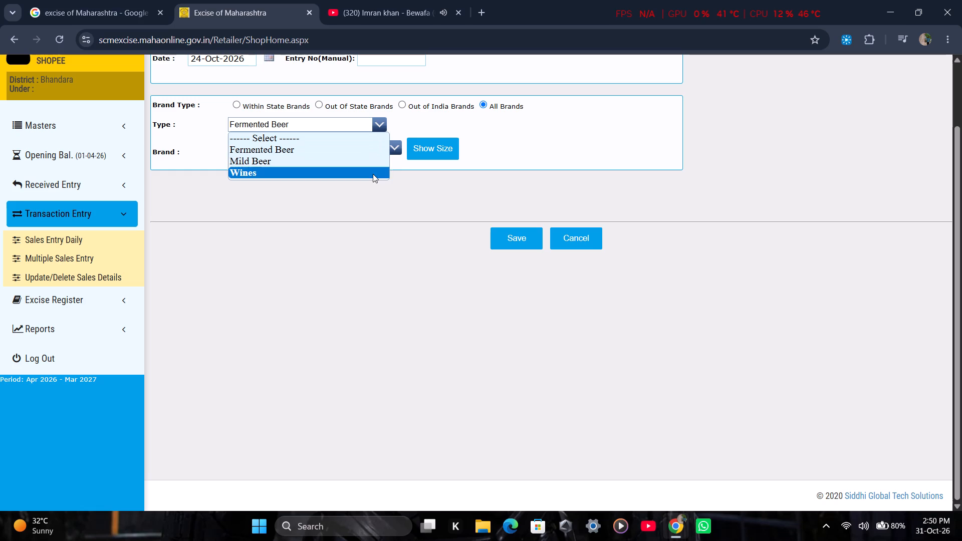
click(373, 173)
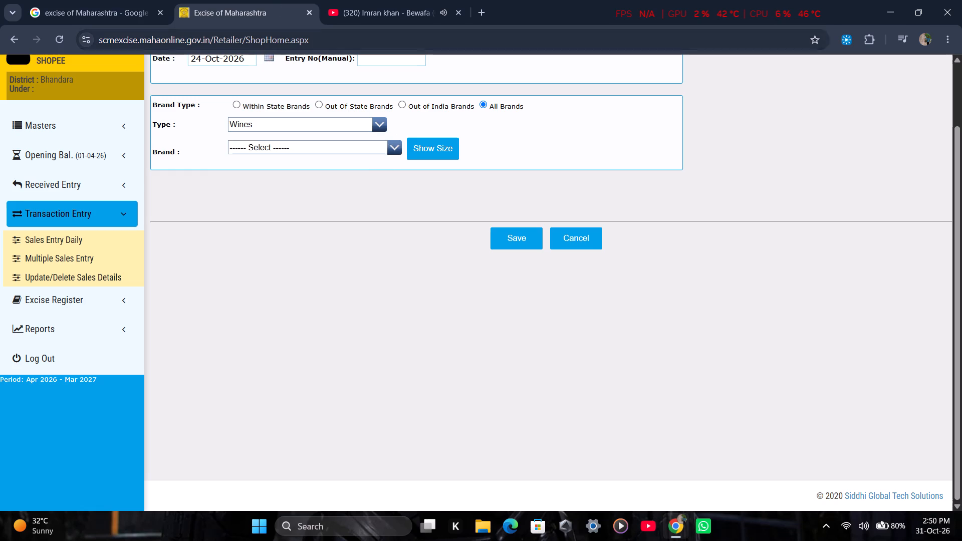
Switch to YouTube, restart the Bewafa music video from the beginning, and return to the excise portal.
click(374, 13)
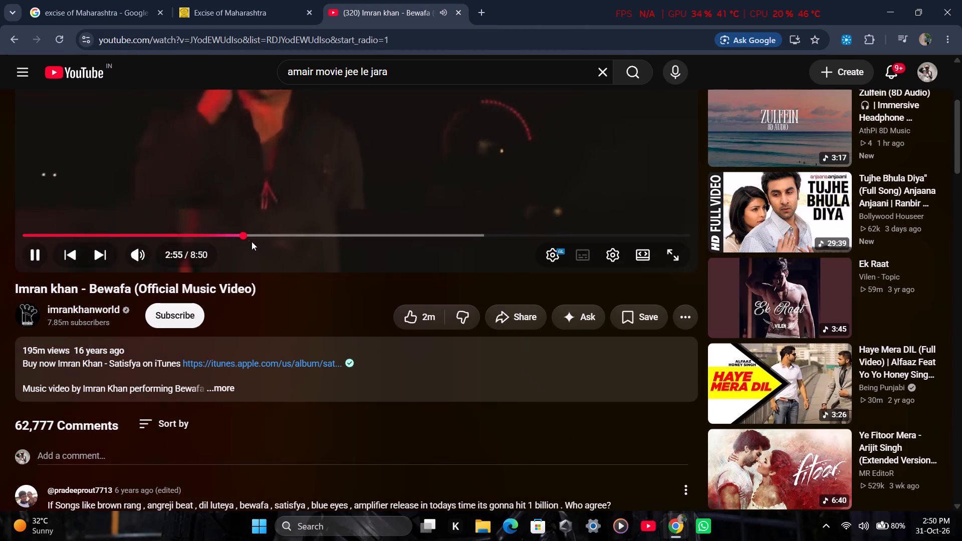
drag(246, 235, 23, 250)
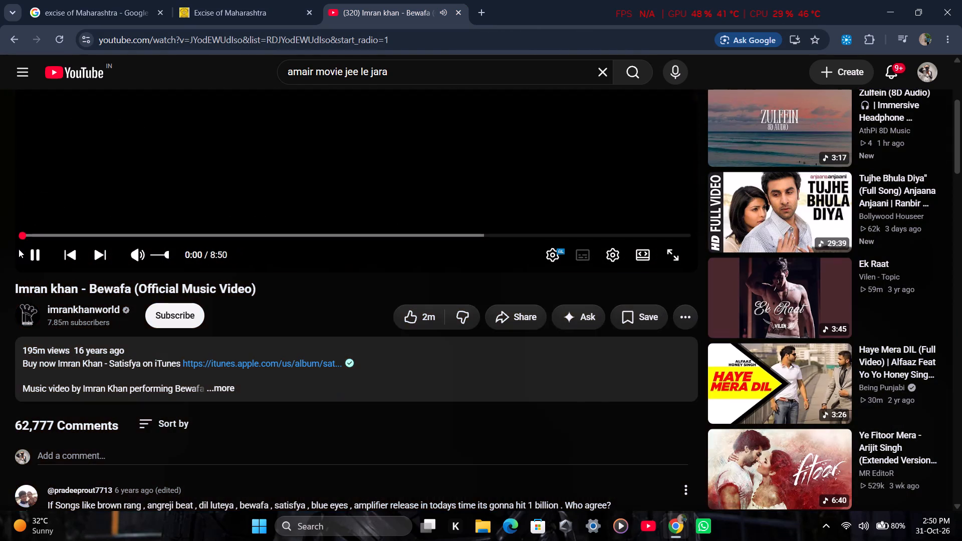
click(225, 7)
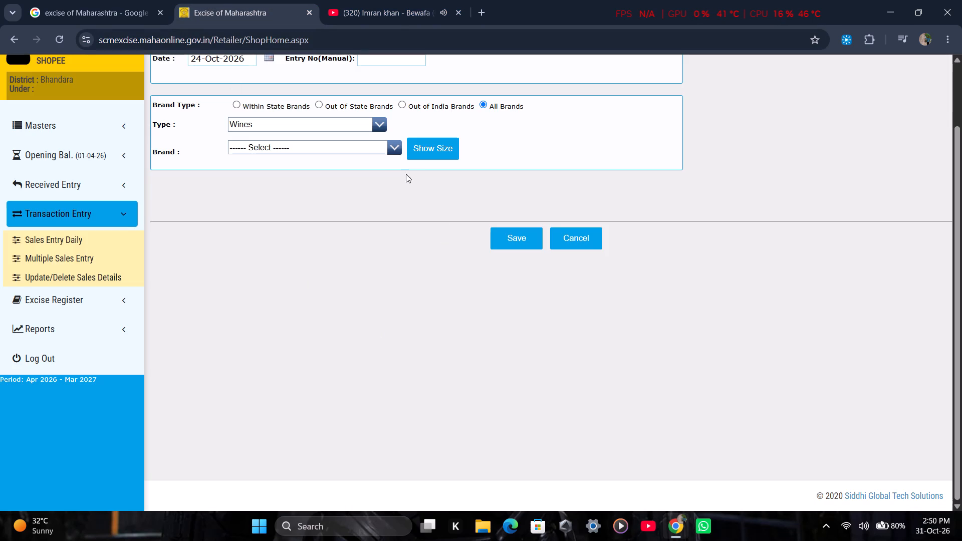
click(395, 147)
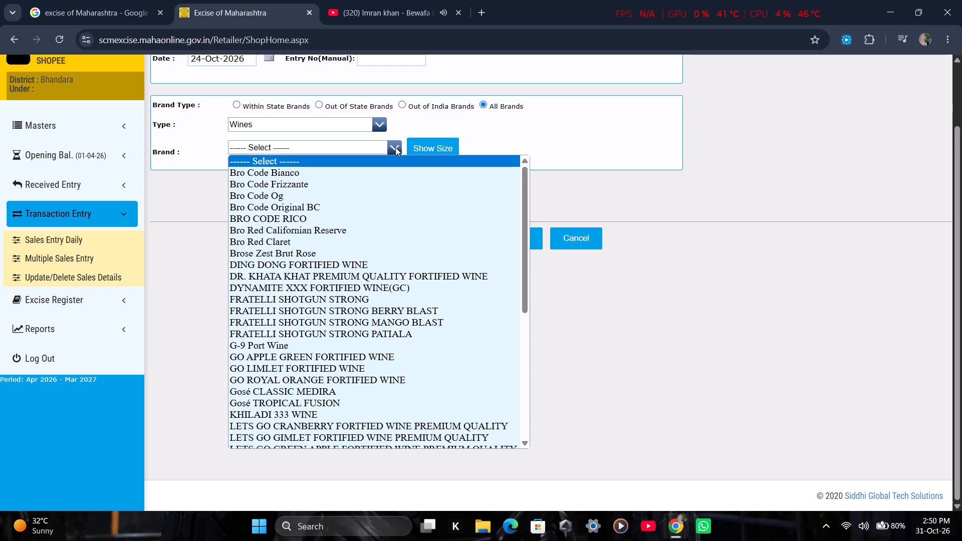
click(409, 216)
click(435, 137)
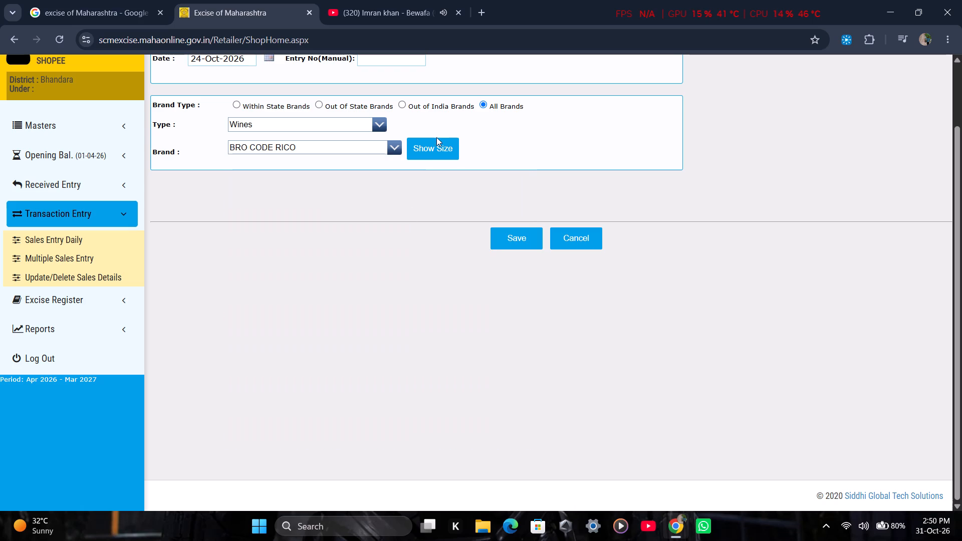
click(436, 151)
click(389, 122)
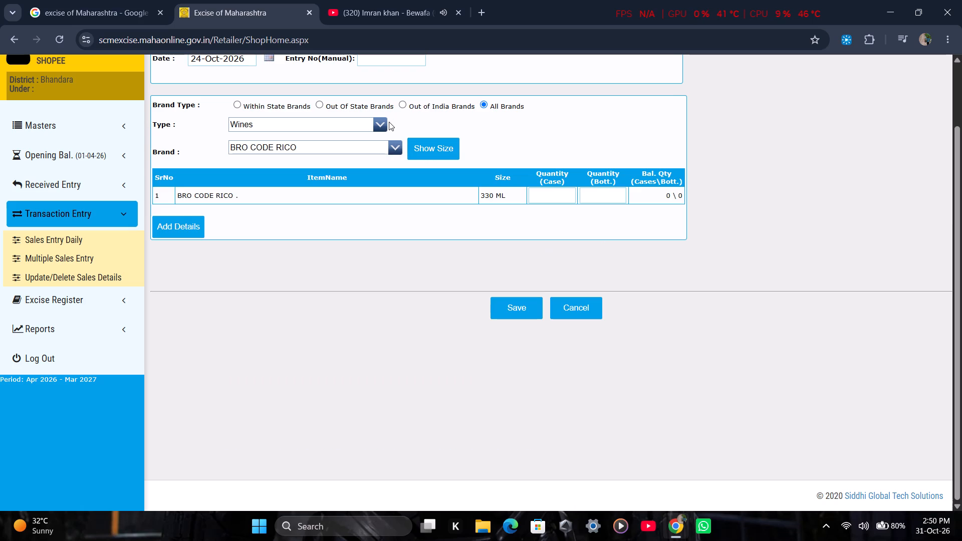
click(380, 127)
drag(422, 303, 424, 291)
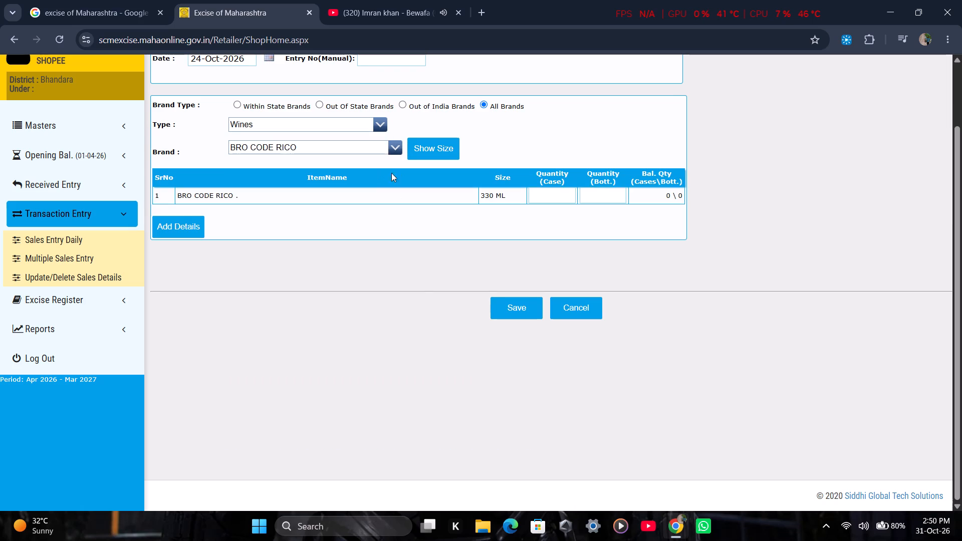
Add Bro Code Original BC to the sales list with 2 bottles of 250 ML.
click(394, 142)
click(388, 208)
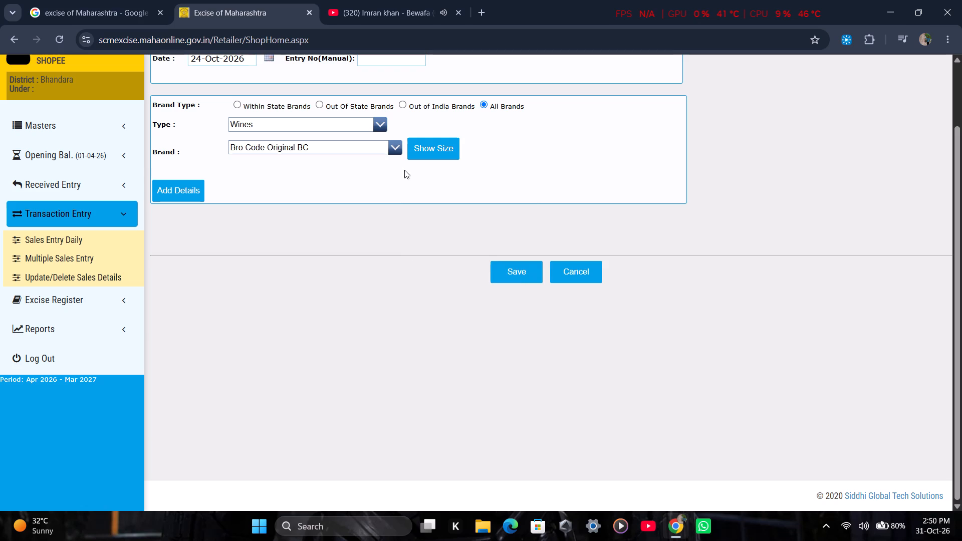
click(419, 151)
click(590, 189)
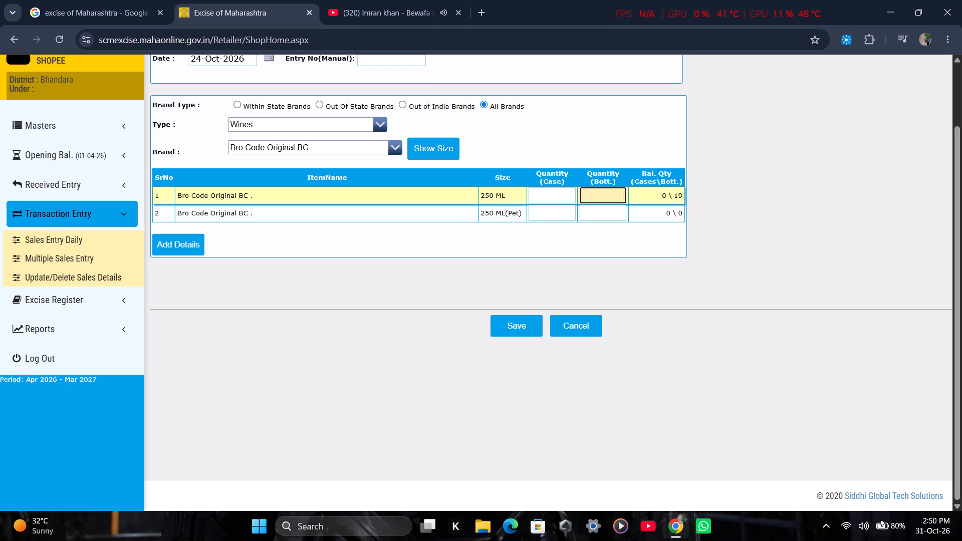
key(2)
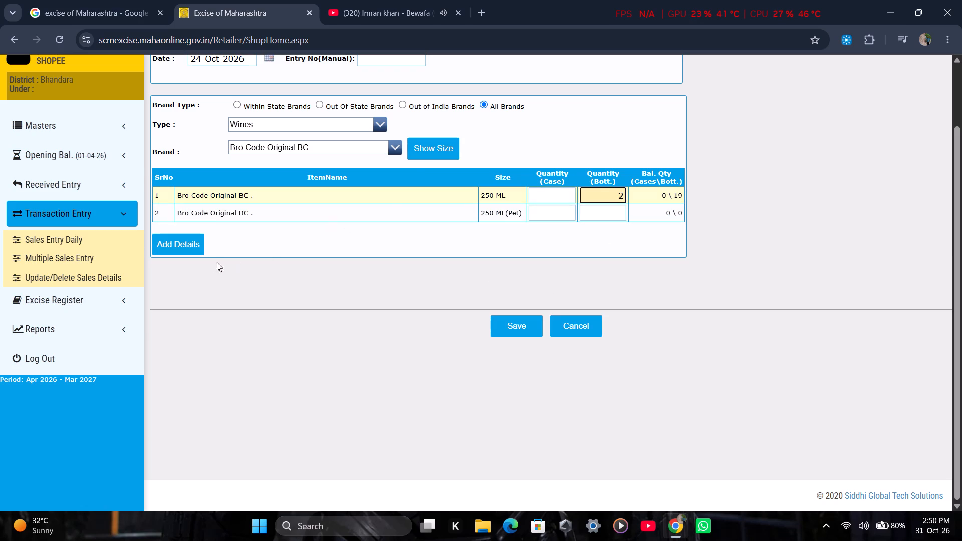
click(181, 239)
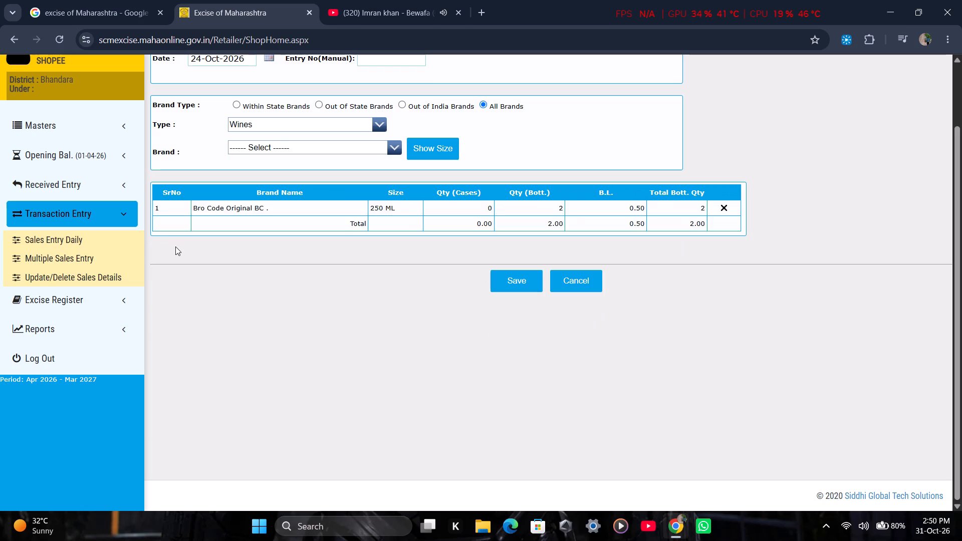
Add DING DONG FORTIFIED WINE to the sales list with 4 bottles of 180 ML.
scroll(244, 242, down, 3)
click(395, 153)
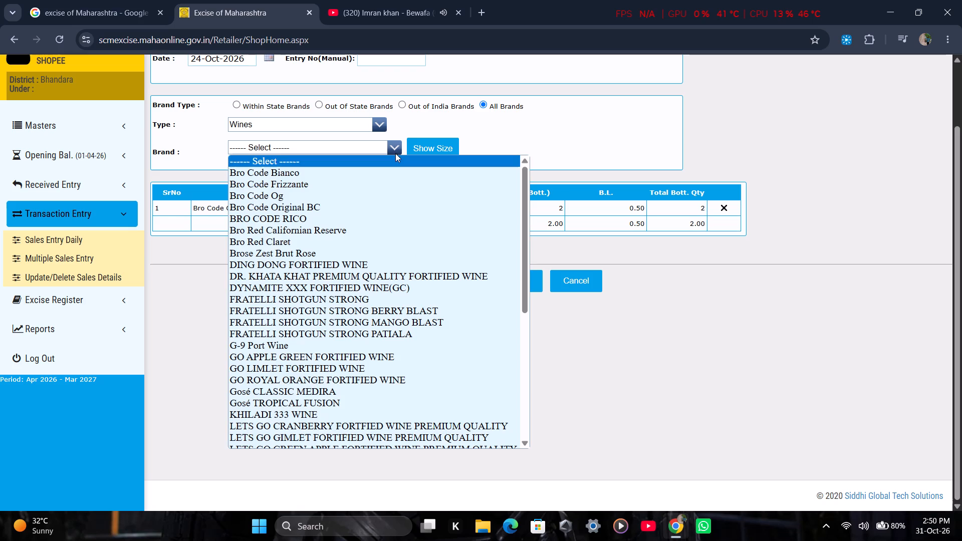
click(390, 262)
click(429, 139)
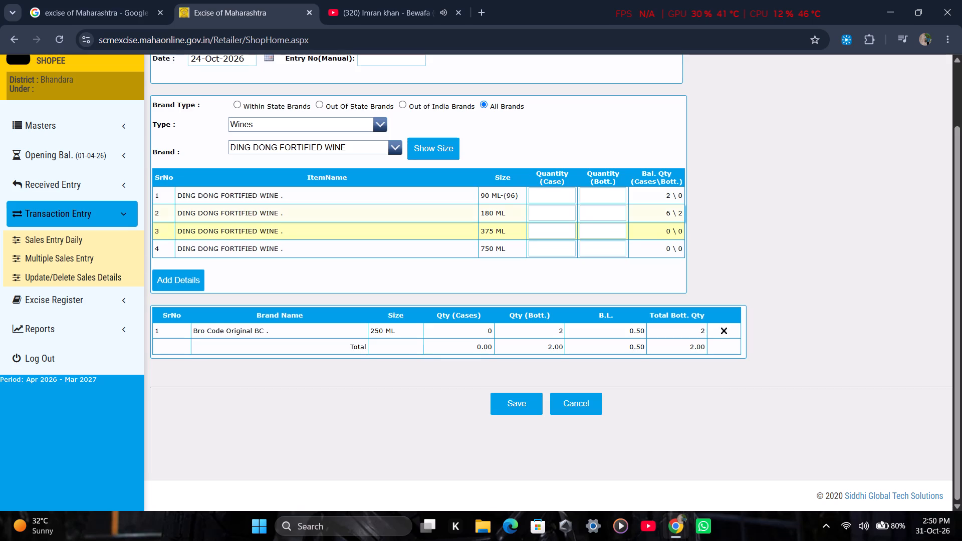
click(597, 213)
key(4)
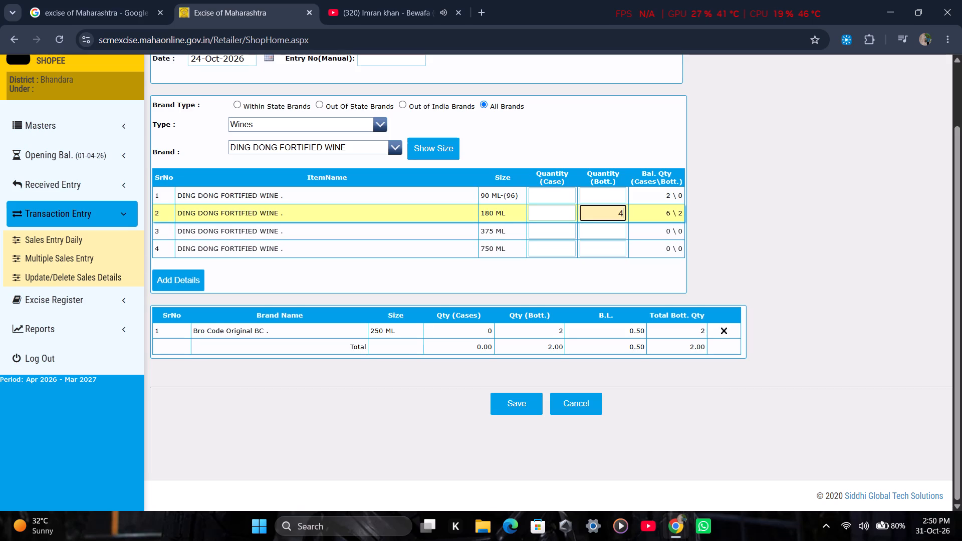
click(193, 278)
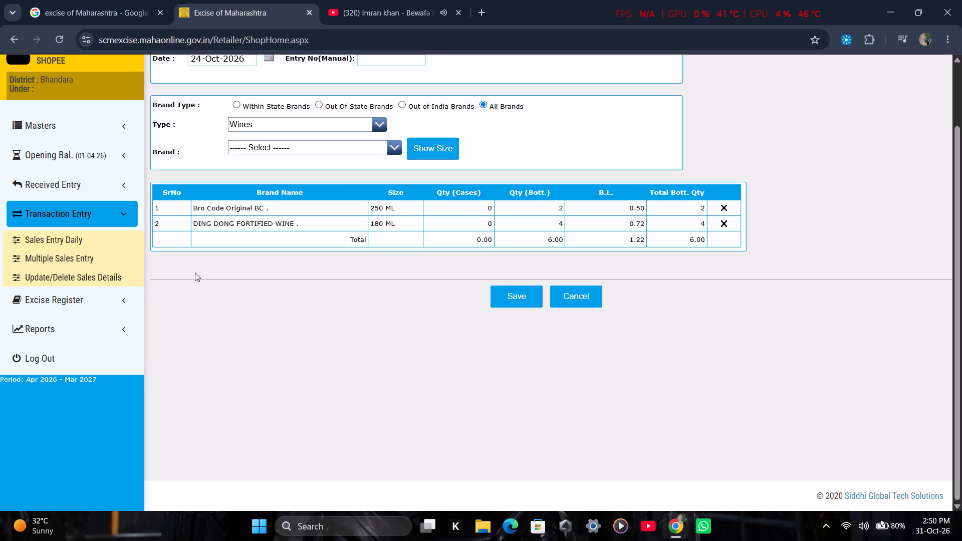
Add DYNAMITE XXX FORTIFIED WINE(GC) to the sales list with 4 bottles of 180 ML and 1 bottle of 90 ML-(96).
click(394, 147)
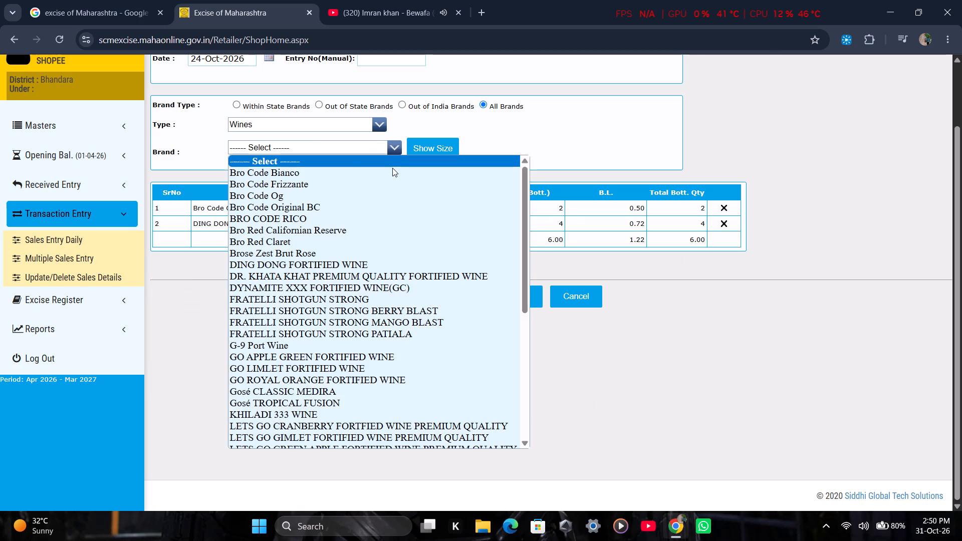
click(399, 288)
click(424, 149)
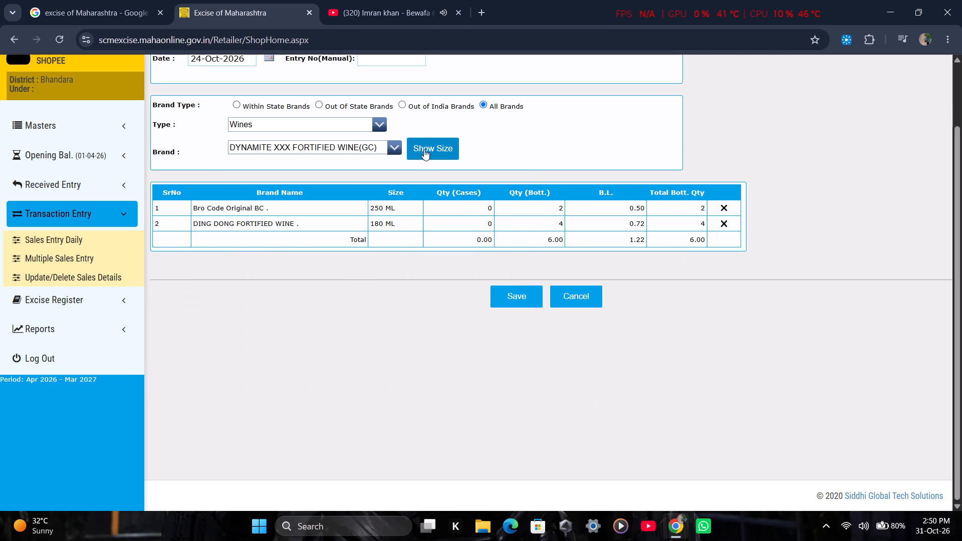
click(602, 212)
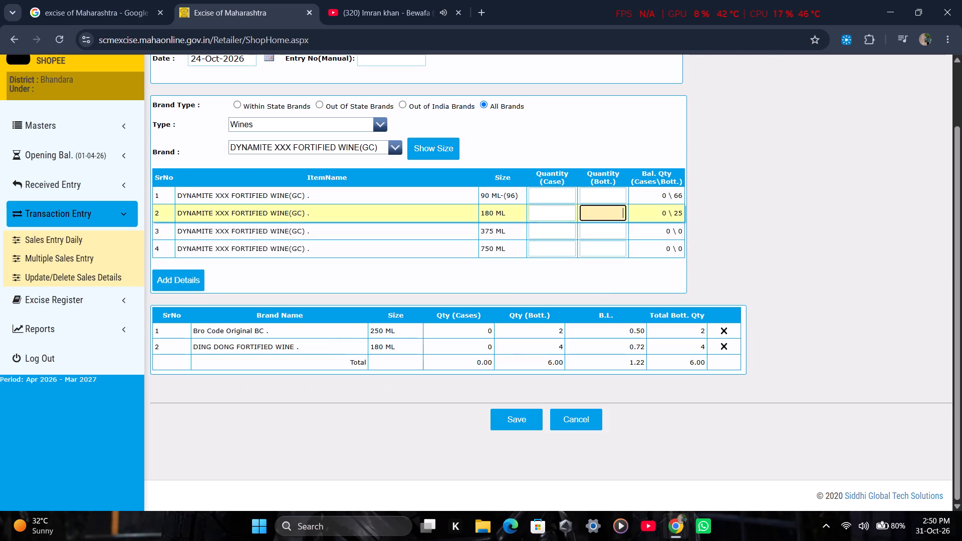
key(4)
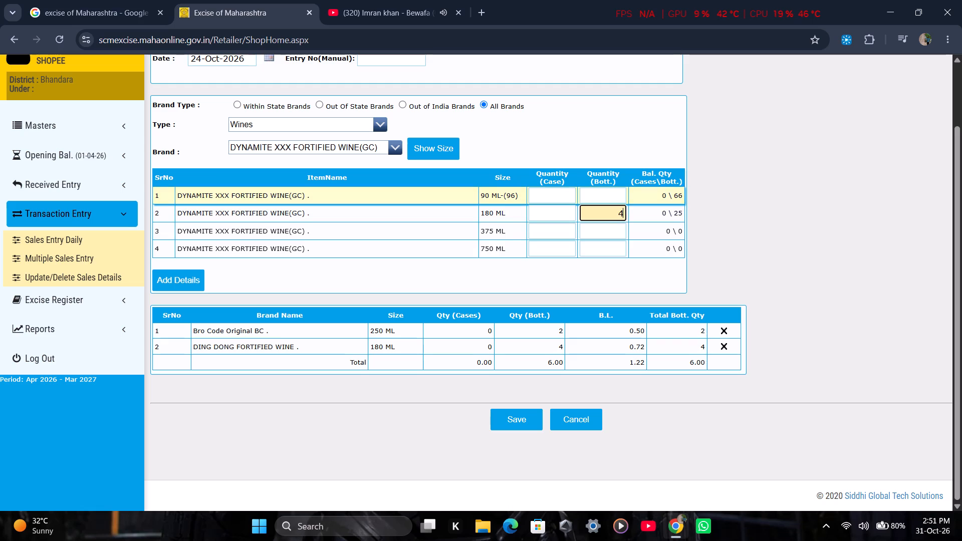
click(617, 199)
key(1)
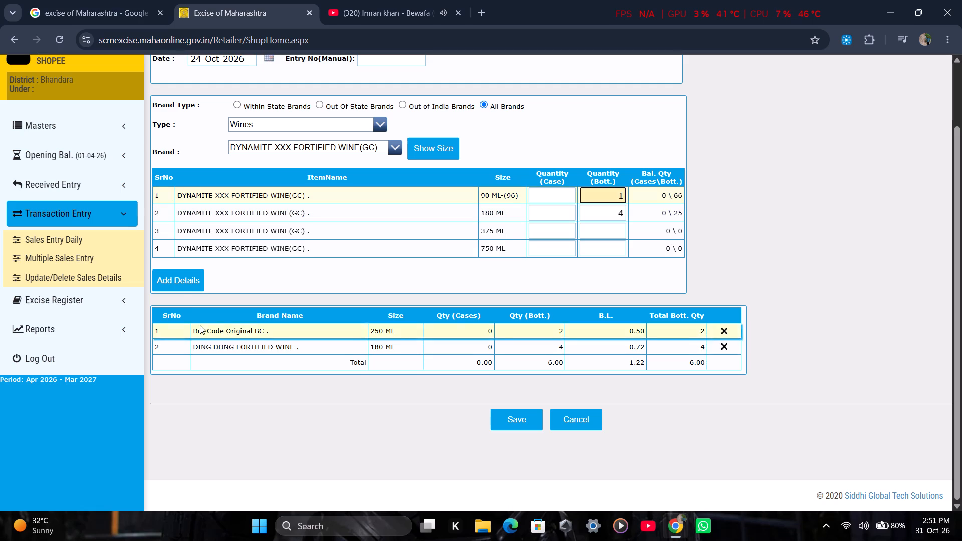
click(178, 284)
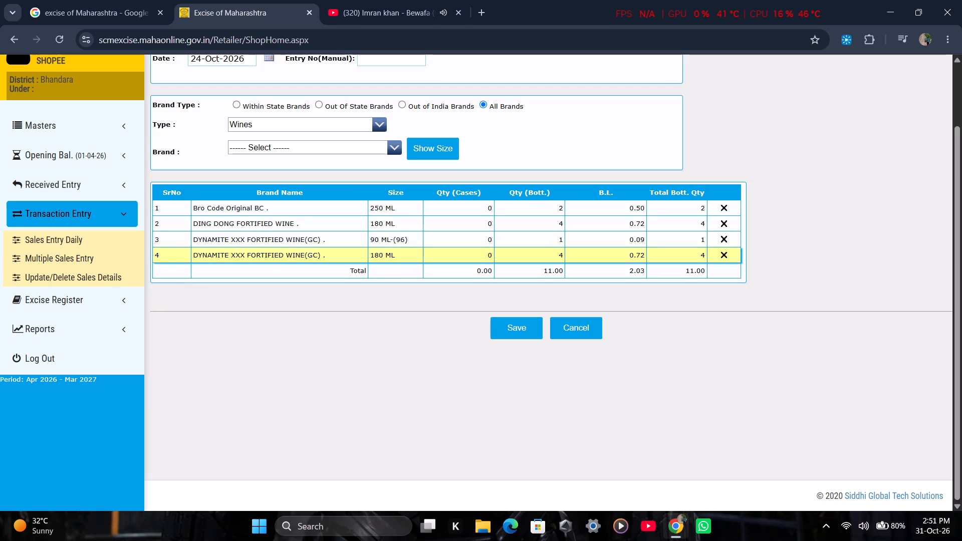
Add GO APPLE GREEN FORTIFIED WINE to the sales list with 2 bottles of 180 ML.
click(391, 149)
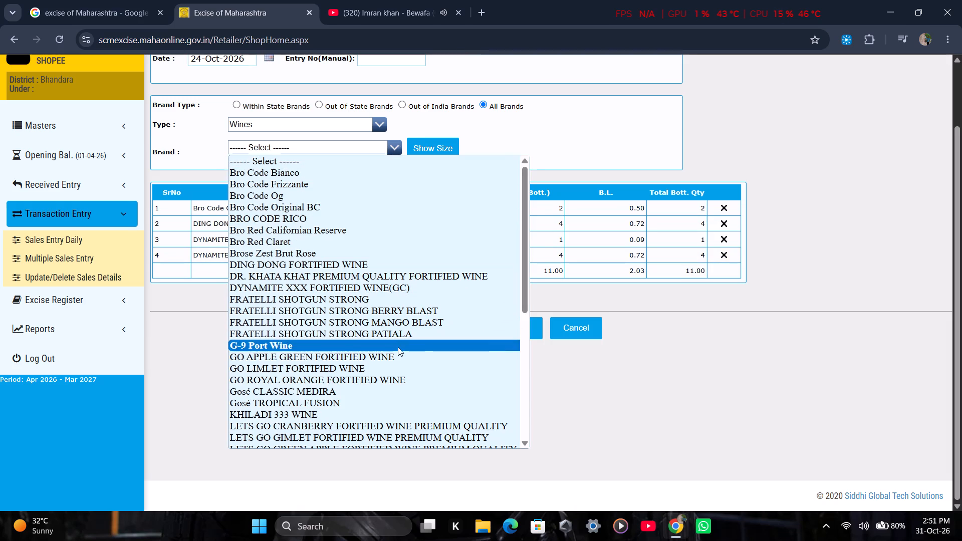
click(400, 357)
click(418, 149)
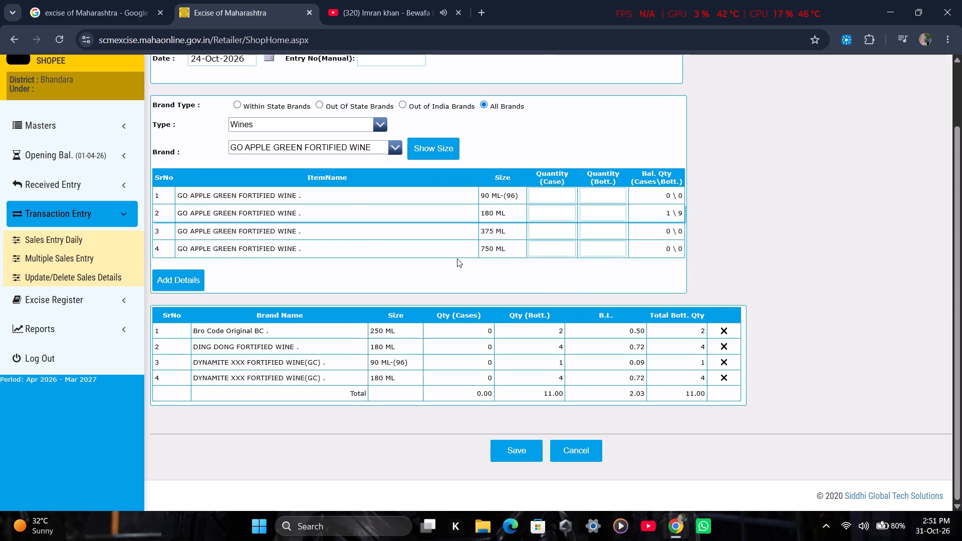
click(613, 215)
key(2)
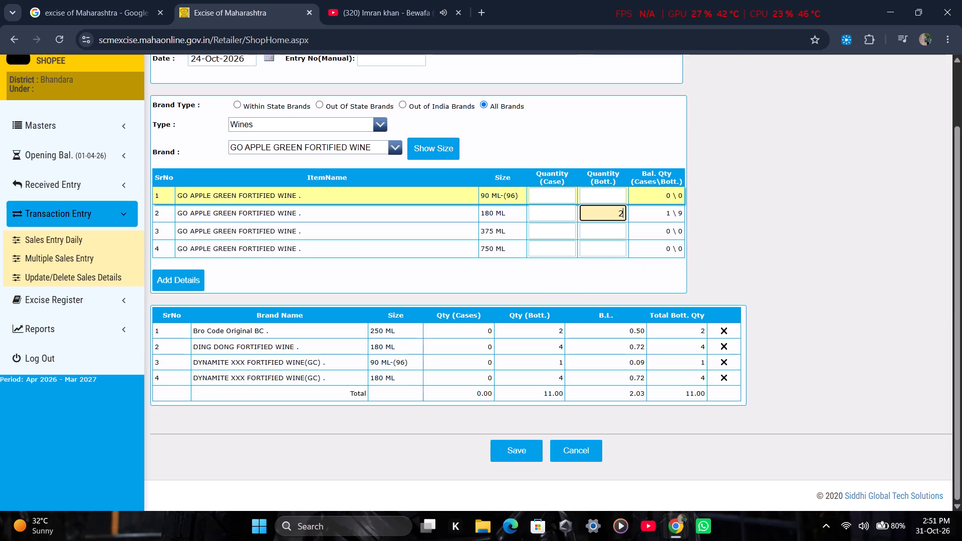
click(181, 281)
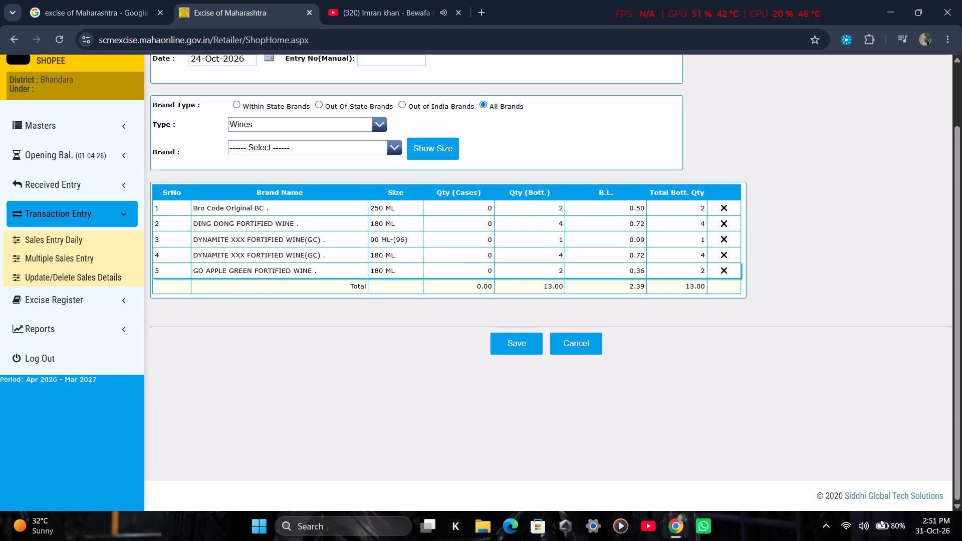
Add GO ROYAL ORANGE FORTIFIED WINE to the sales list with 4 bottles of 180 ML.
scroll(417, 205, down, 3)
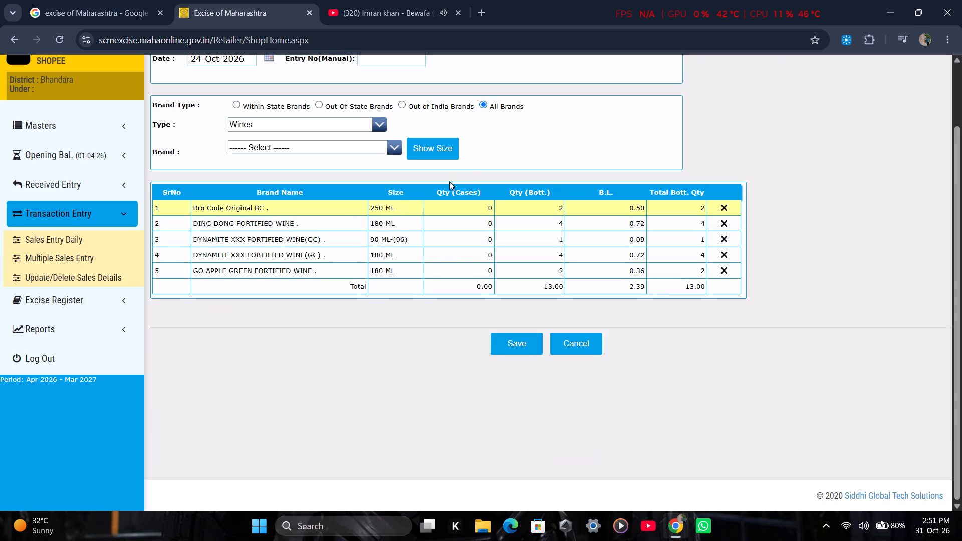
click(393, 150)
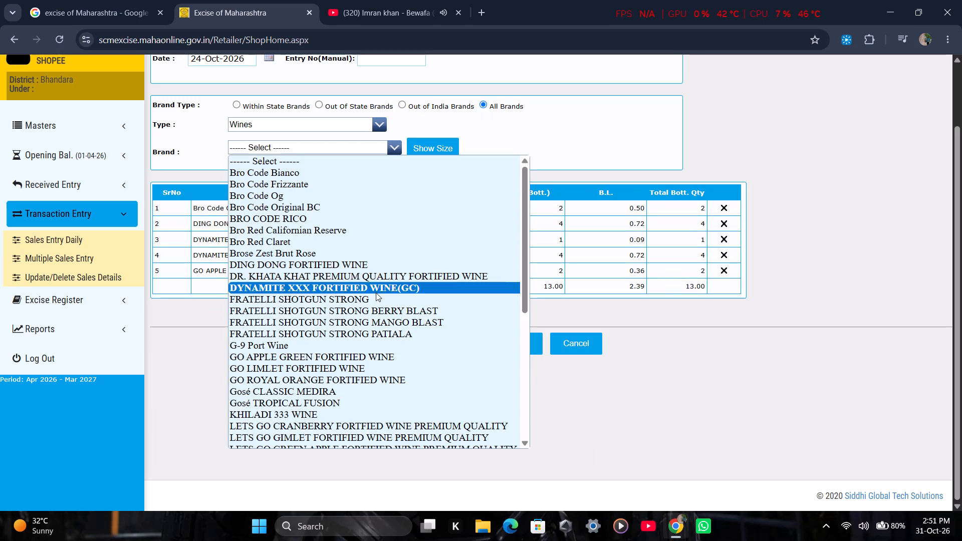
click(384, 380)
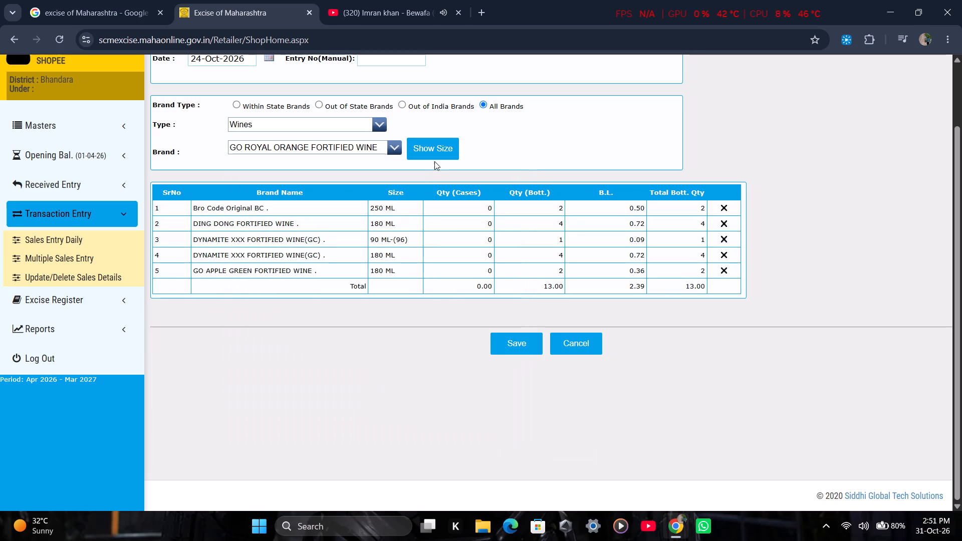
click(434, 160)
click(448, 151)
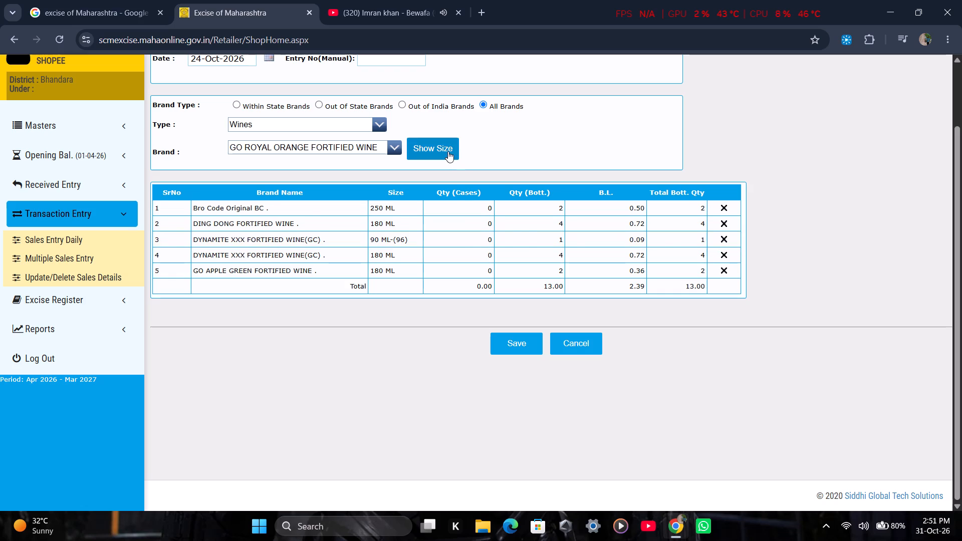
click(600, 215)
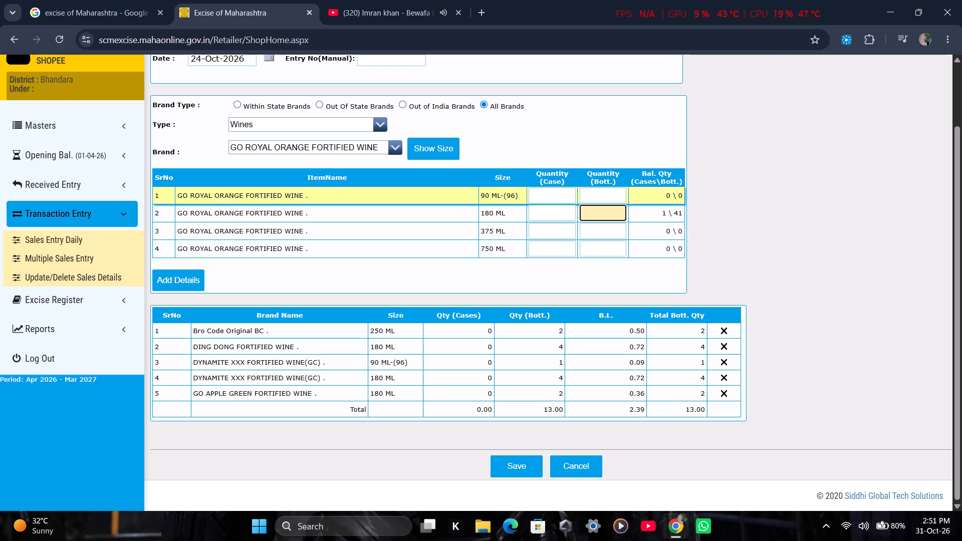
key(4)
click(195, 278)
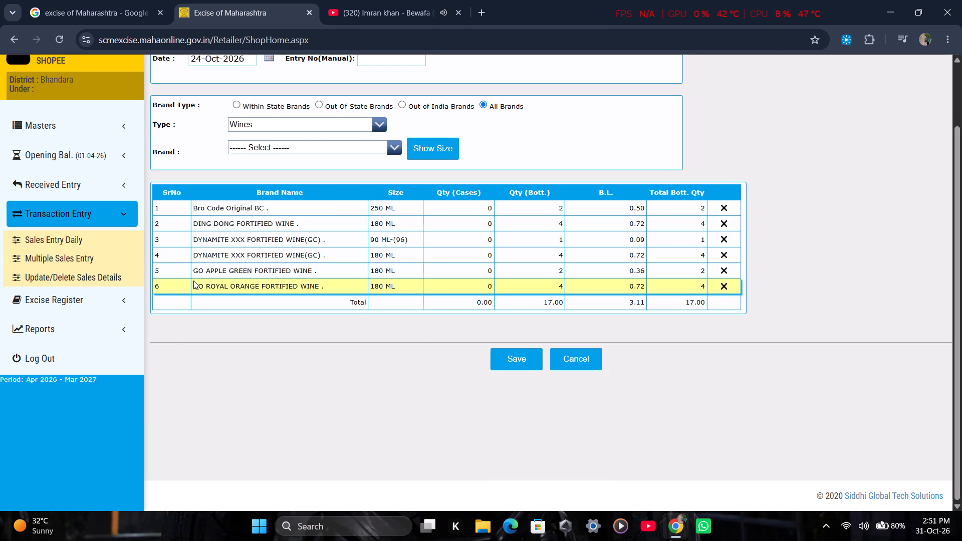
Add Gosé TROPICAL FUSION to the sales list with 6 bottles of 180 ML.
scroll(174, 333, down, 6)
click(391, 145)
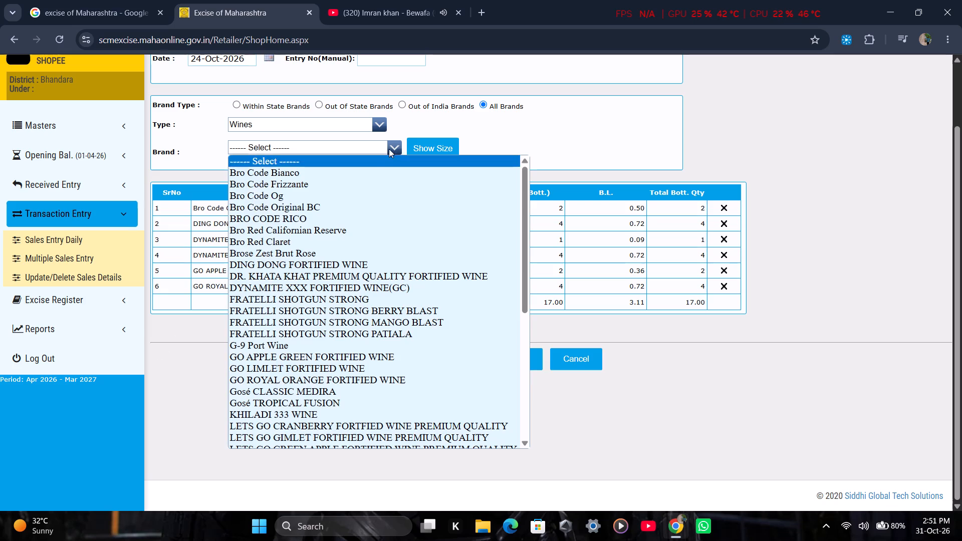
click(380, 400)
click(420, 147)
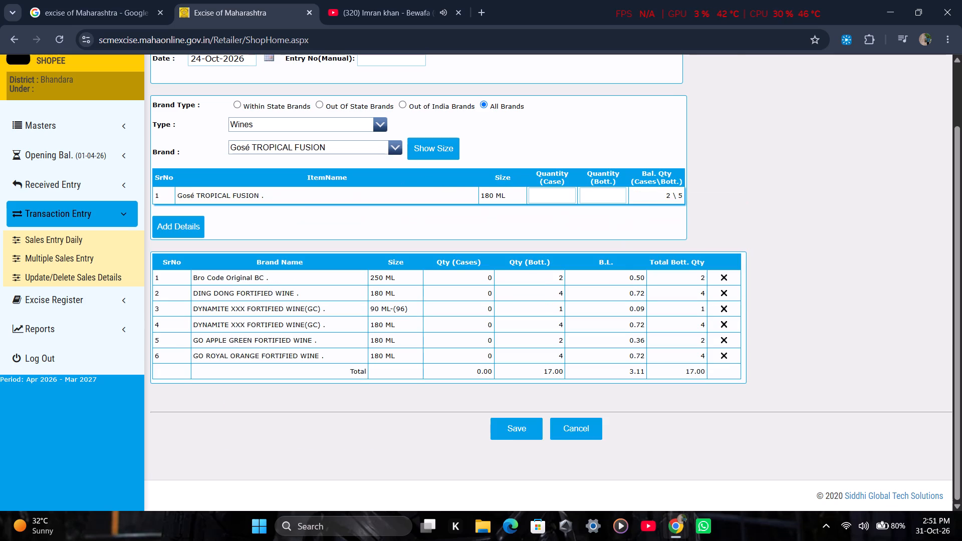
click(606, 196)
key(6)
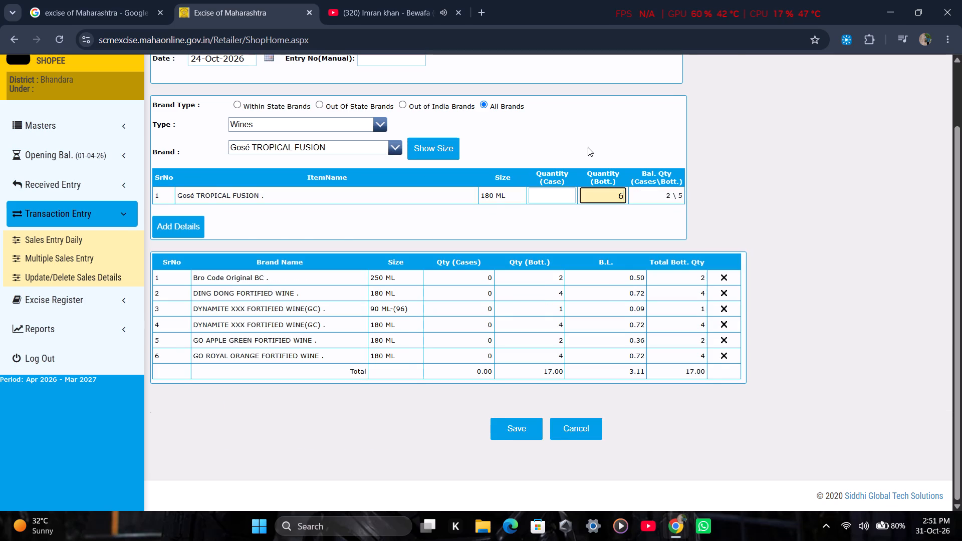
click(199, 224)
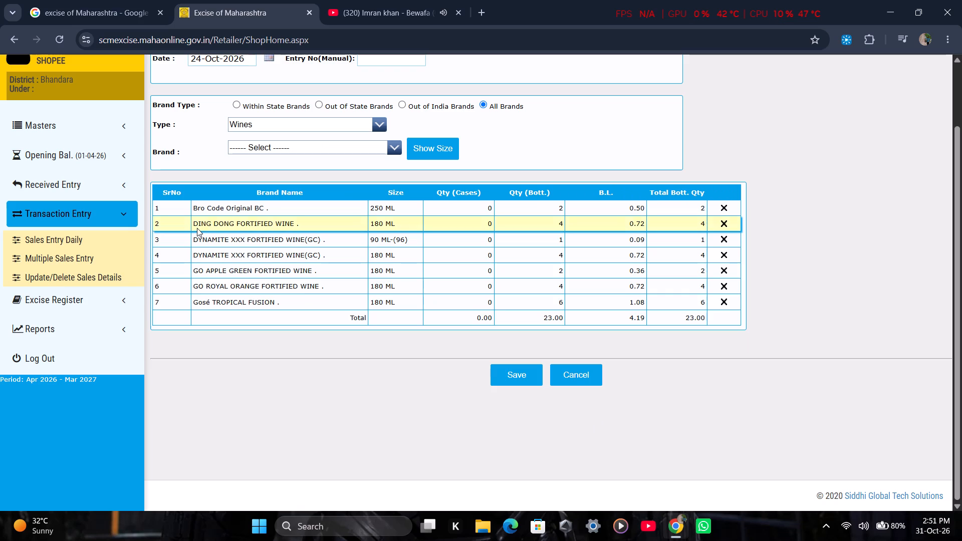
Switch the type to Fermented Beer and add Budweiser Magnum Super Premium Beer with 12 of 500 ML (CAN) and 1 bottle of 650 ML.
scroll(249, 258, down, 2)
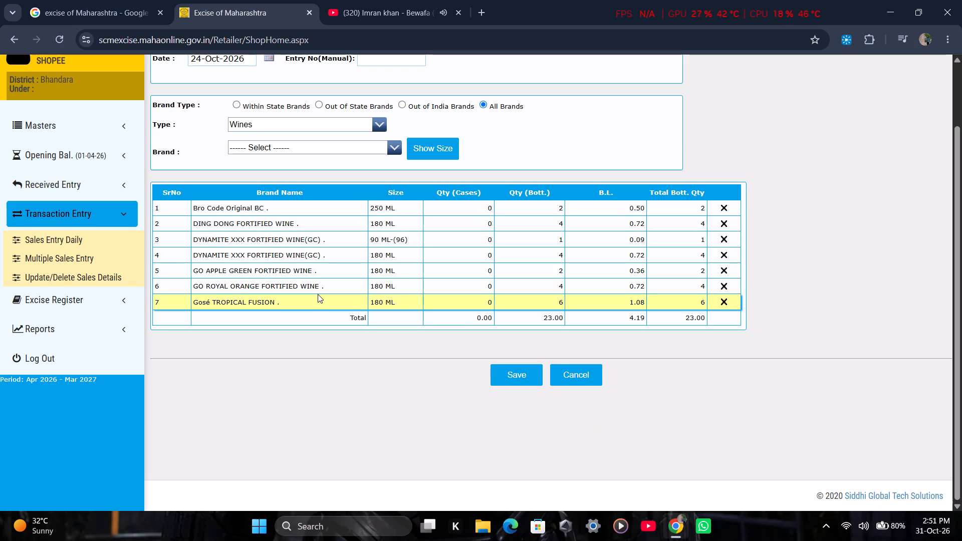
scroll(390, 296, down, 5)
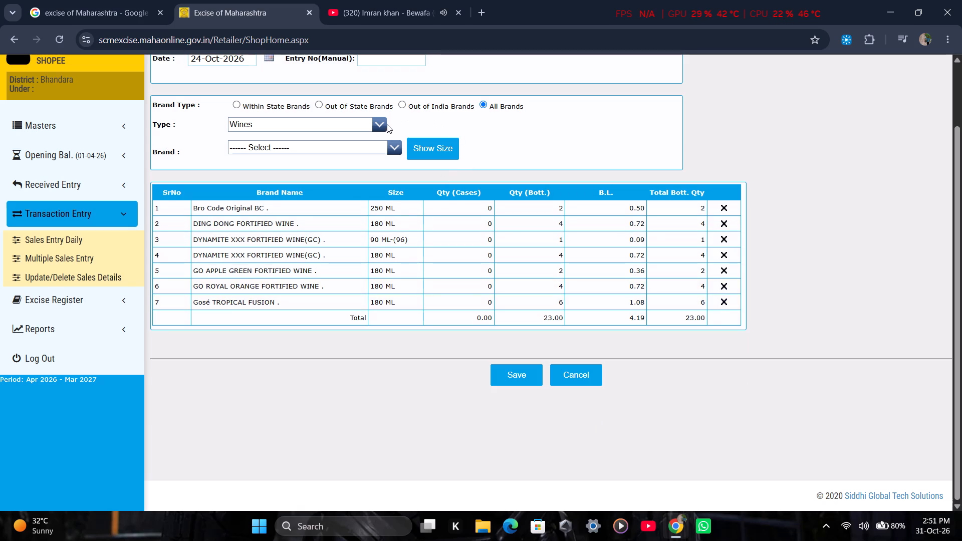
click(376, 121)
click(365, 151)
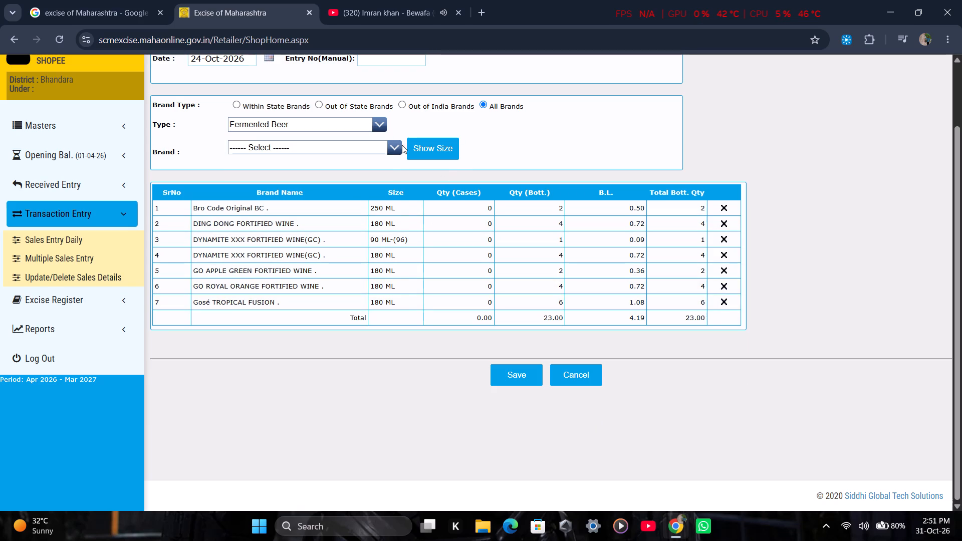
click(399, 145)
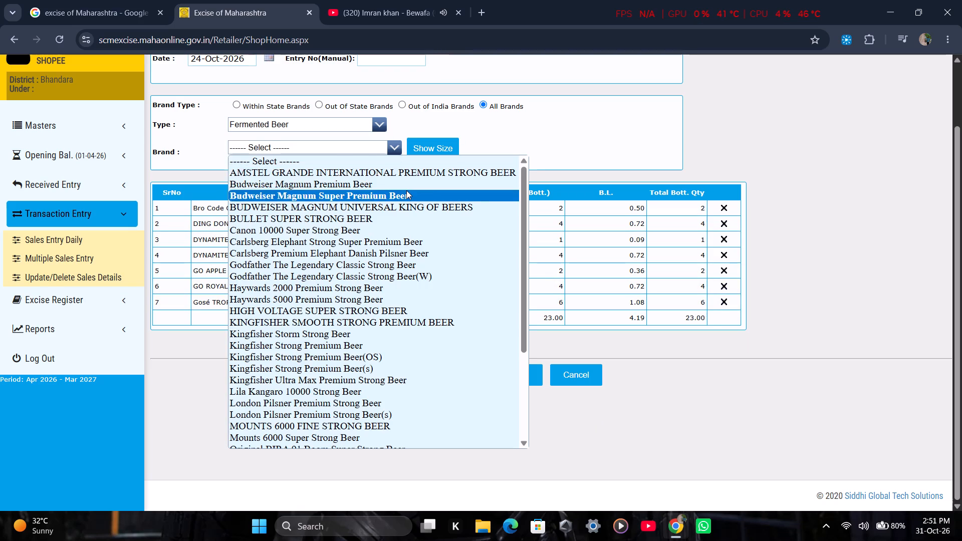
click(406, 190)
click(444, 145)
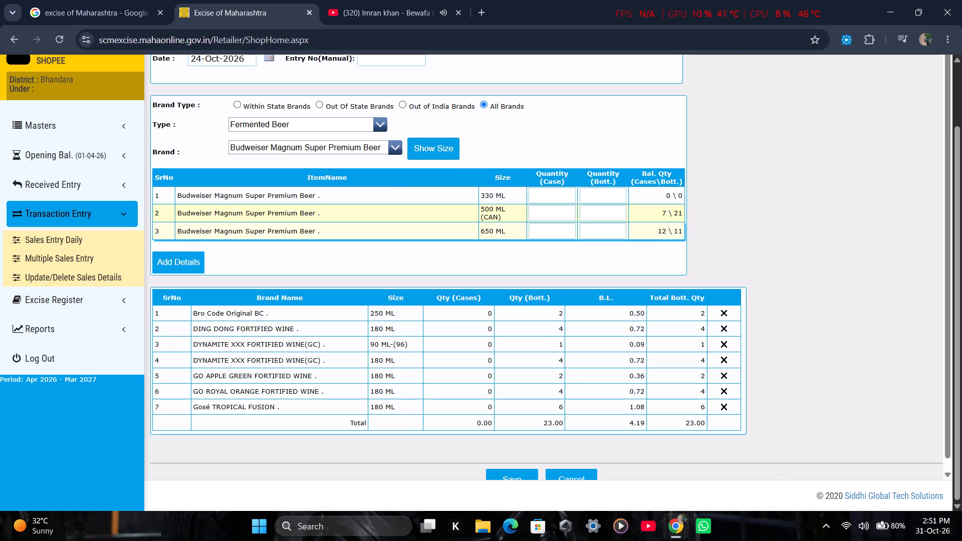
click(604, 228)
key(1)
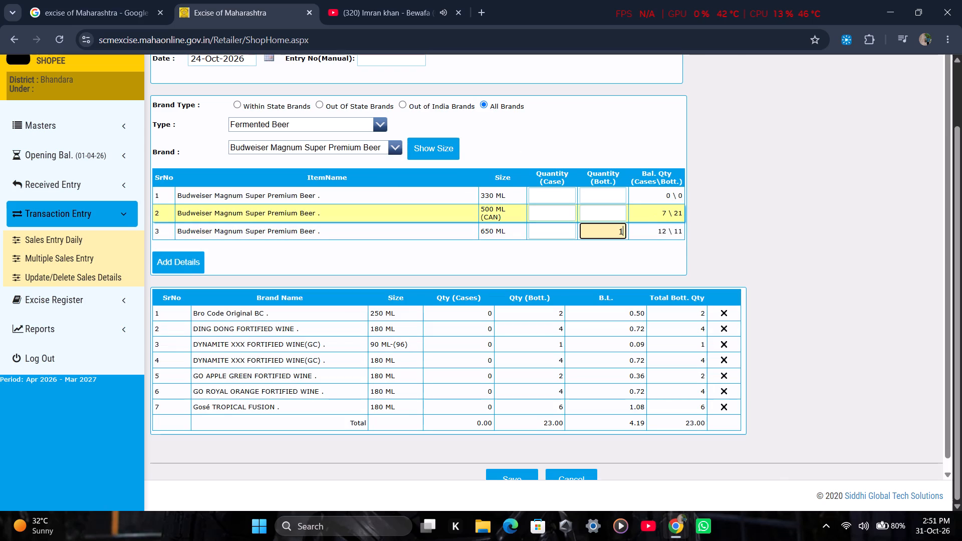
click(618, 210)
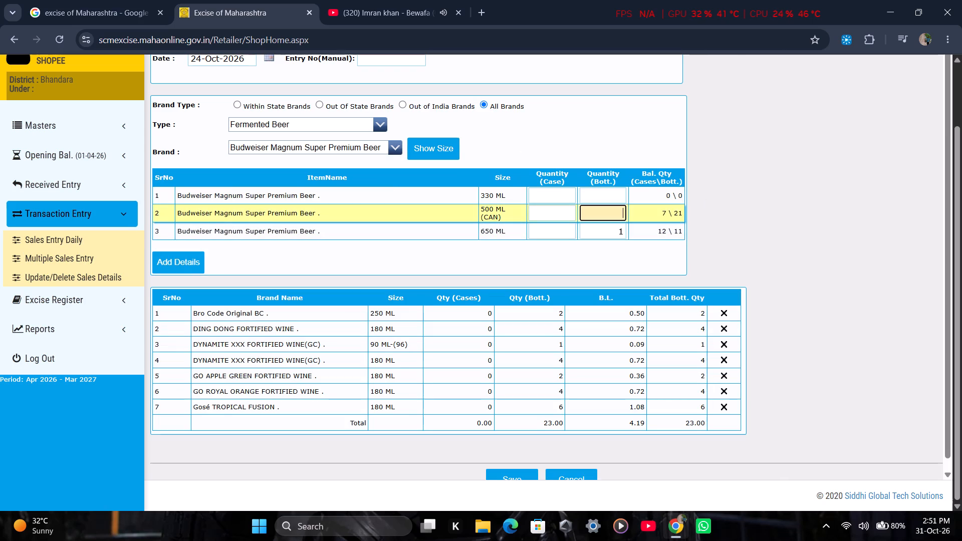
text(12)
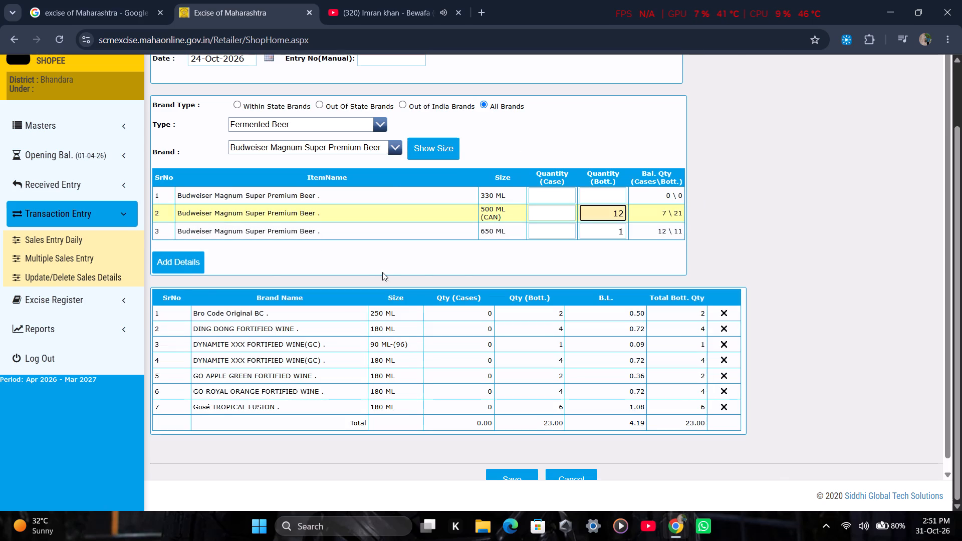
click(169, 259)
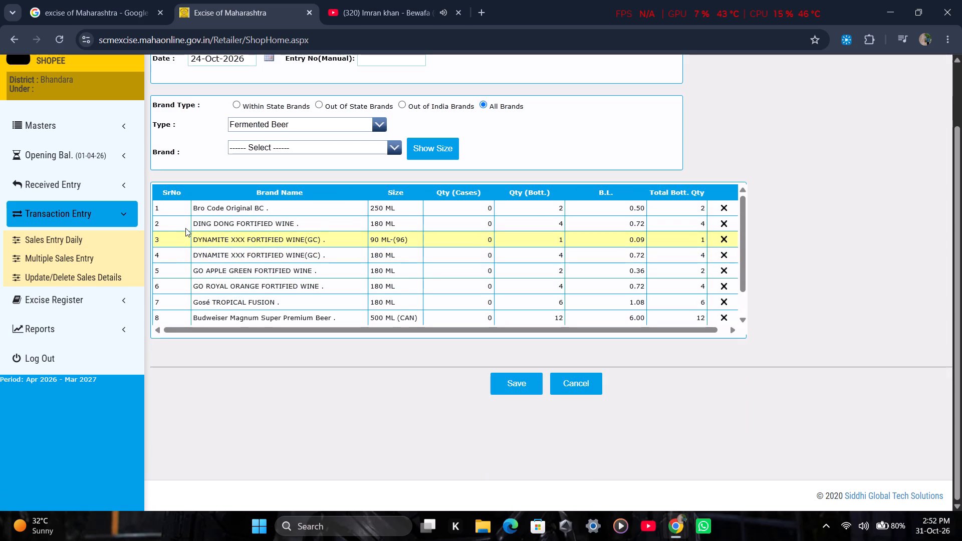
Add BULLET SUPER STRONG BEER to the sales list with 15 bottles of 650 ML.
scroll(296, 220, down, 5)
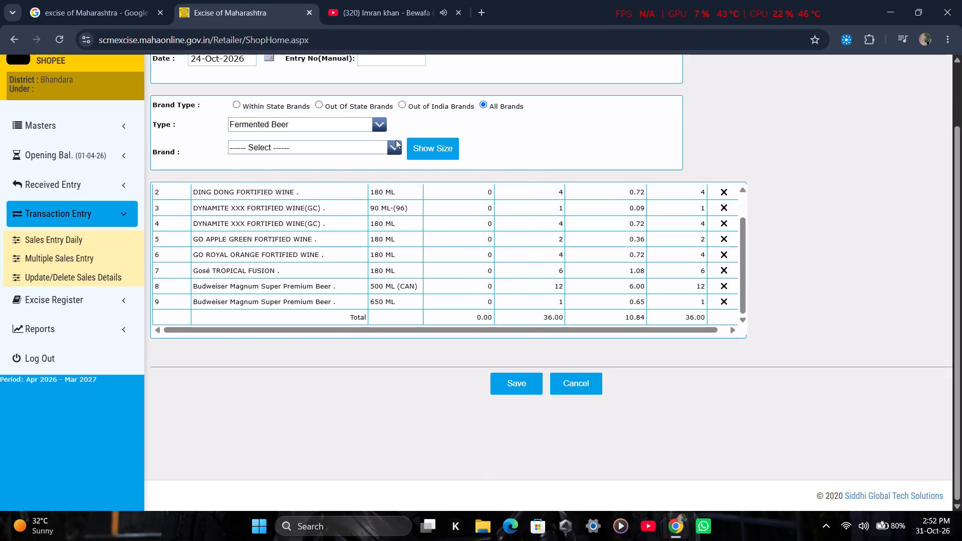
click(396, 140)
click(407, 222)
click(442, 138)
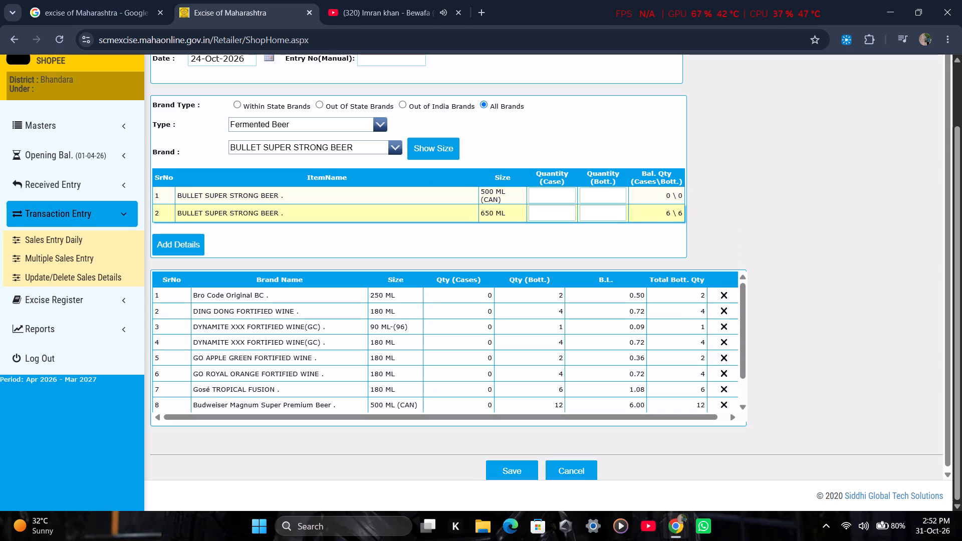
click(603, 215)
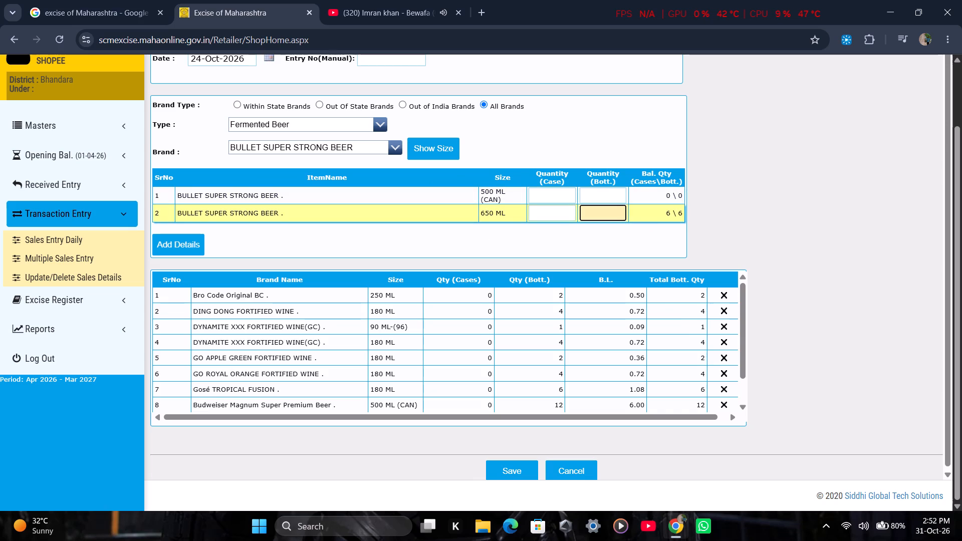
text(15)
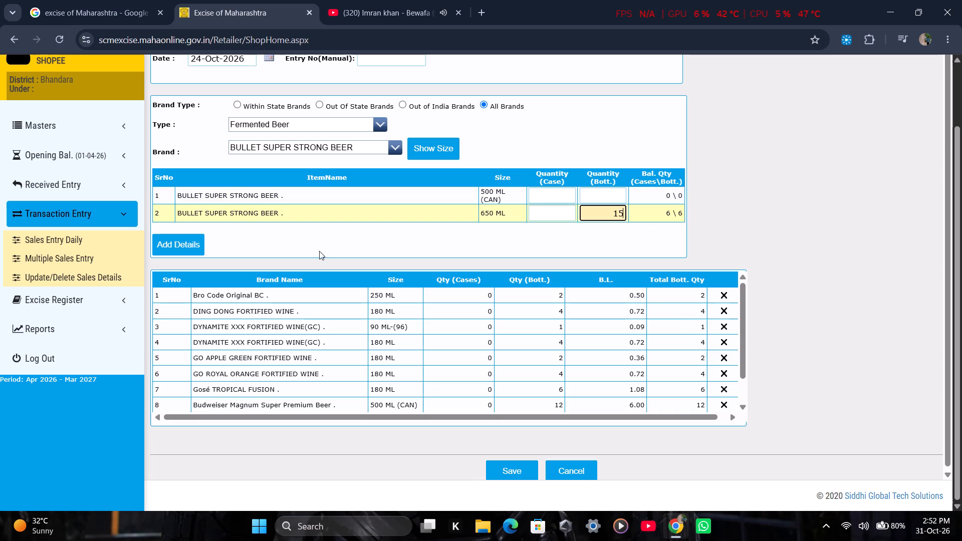
click(183, 239)
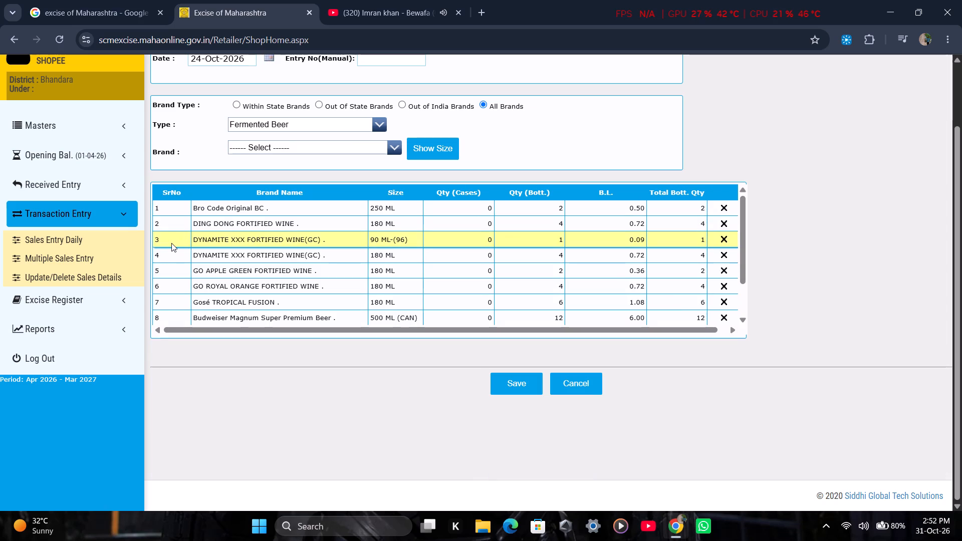
Add Carlsberg Elephant Strong Super Premium Beer to the sales list with 4 of 500 ML (CAN) and 3 bottles of 650 ML.
scroll(170, 243, down, 5)
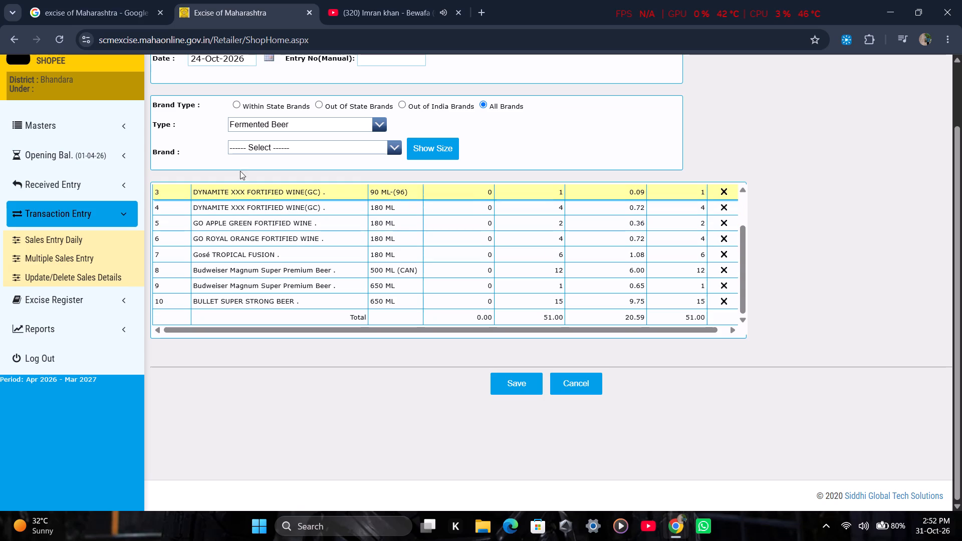
click(389, 149)
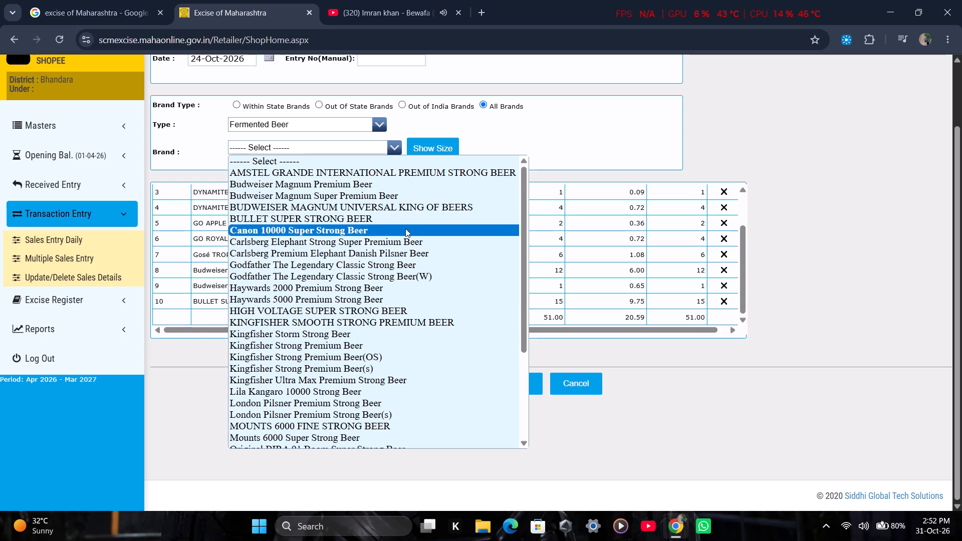
click(408, 236)
click(423, 151)
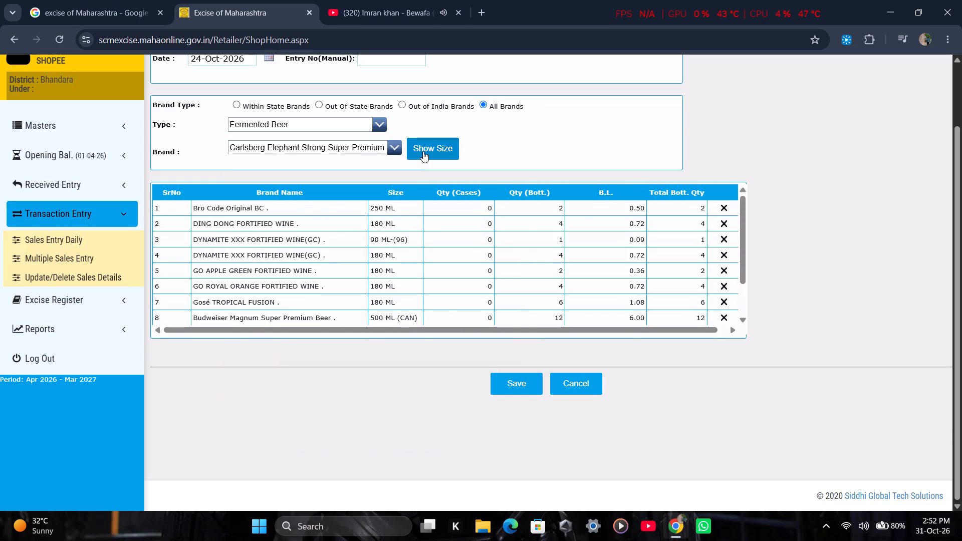
click(603, 235)
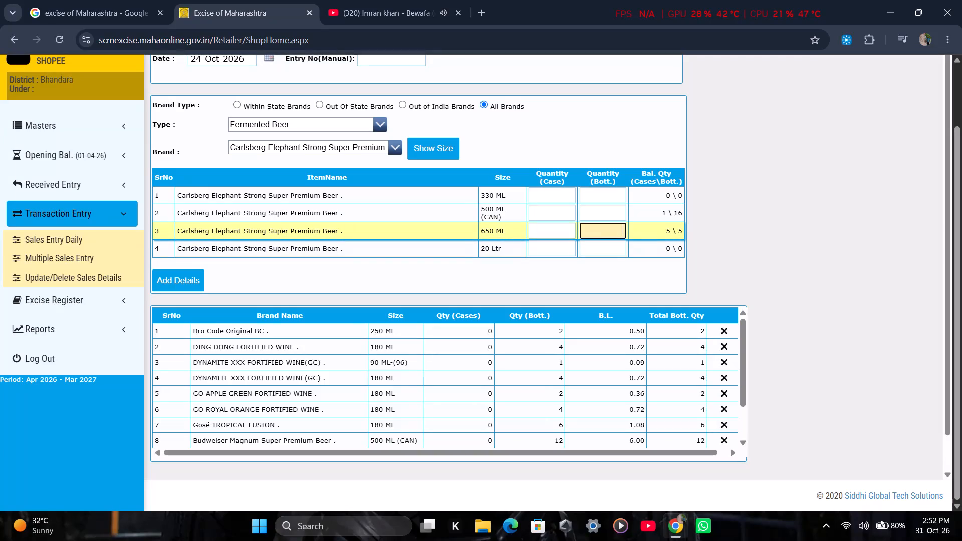
key(3)
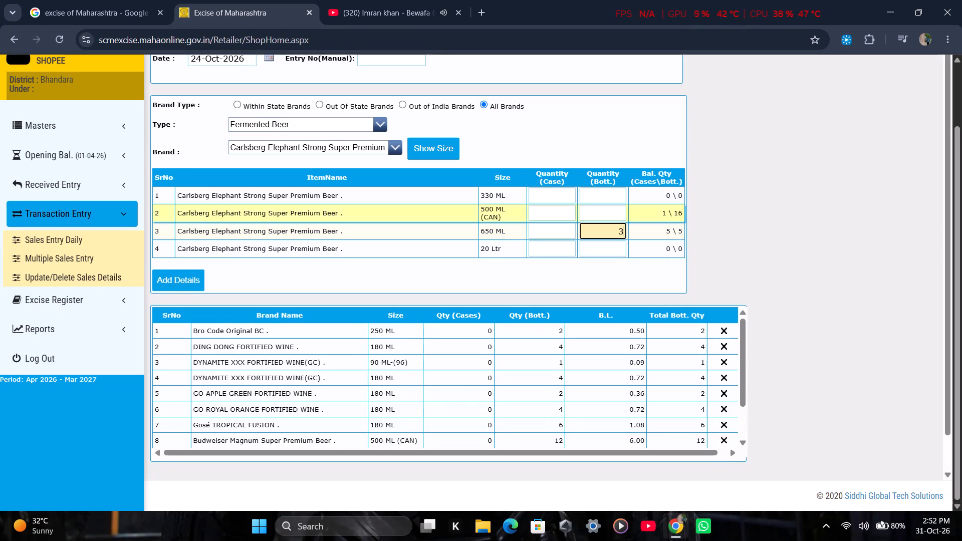
click(616, 211)
key(4)
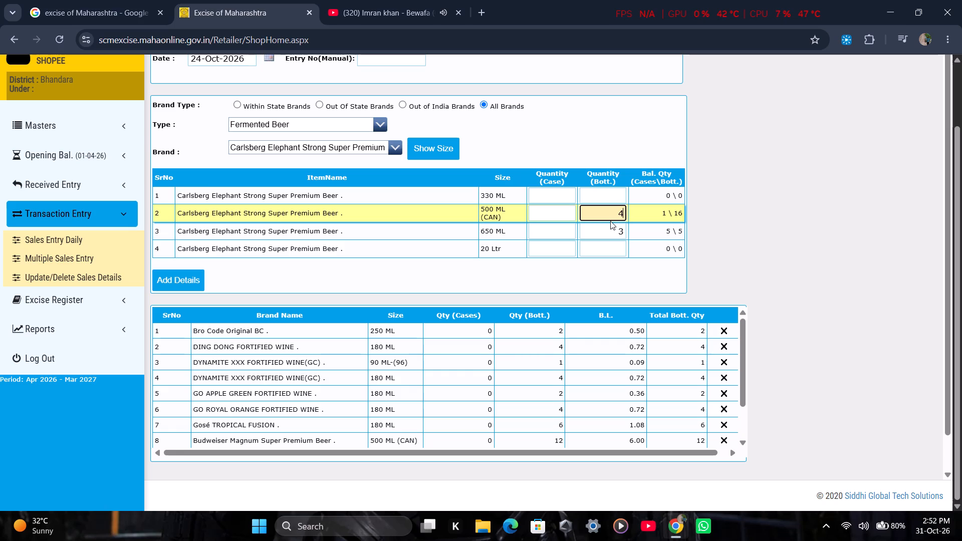
click(184, 277)
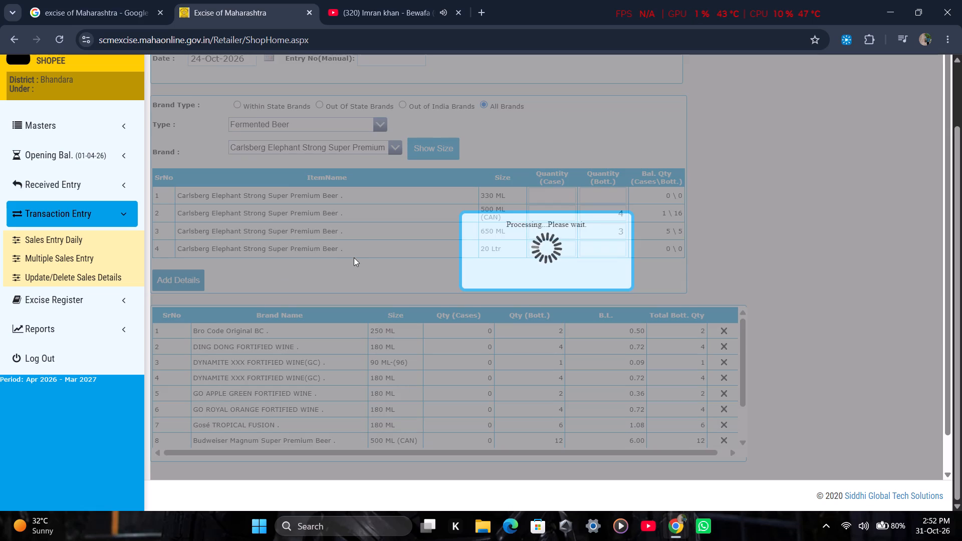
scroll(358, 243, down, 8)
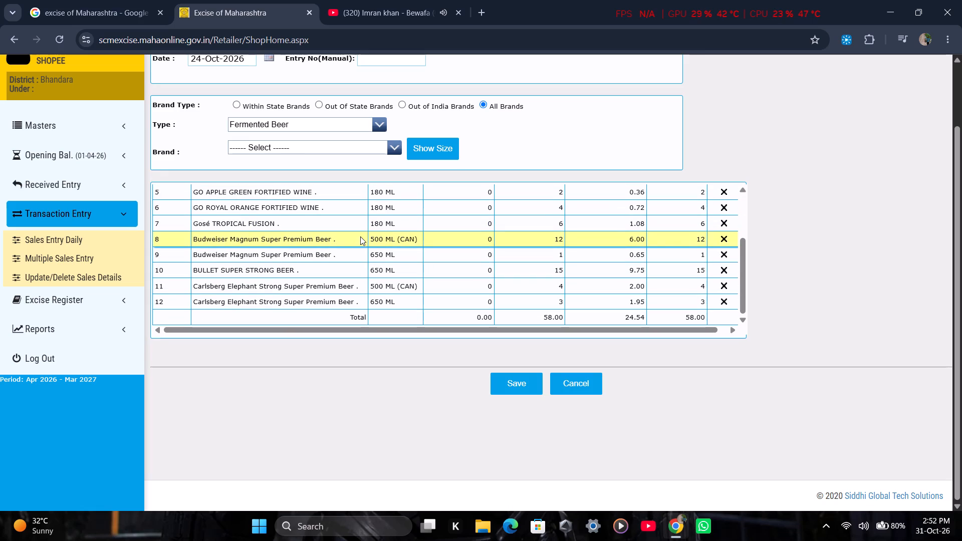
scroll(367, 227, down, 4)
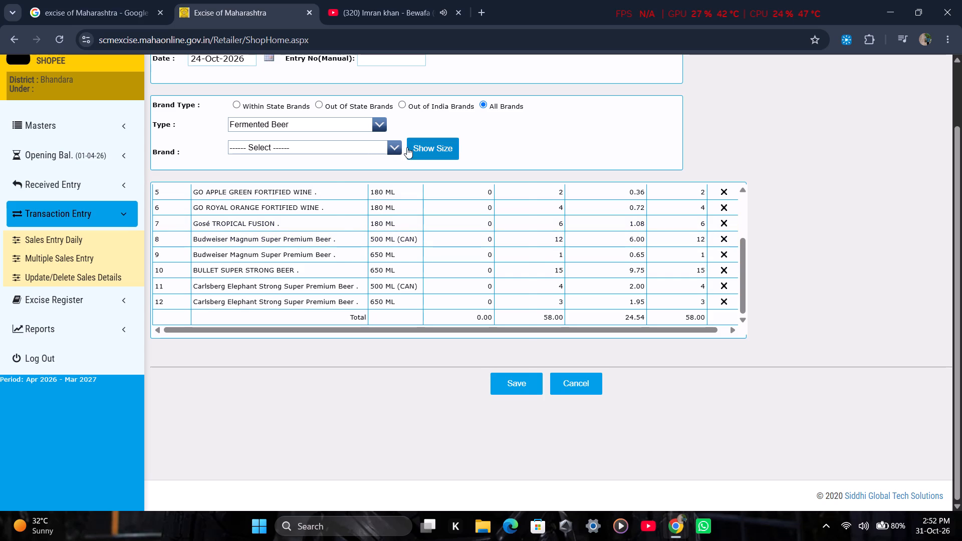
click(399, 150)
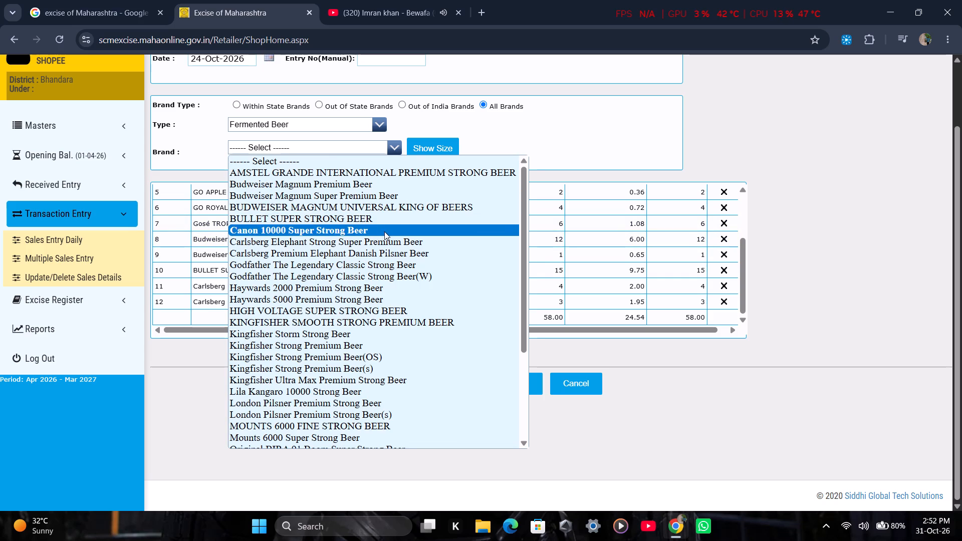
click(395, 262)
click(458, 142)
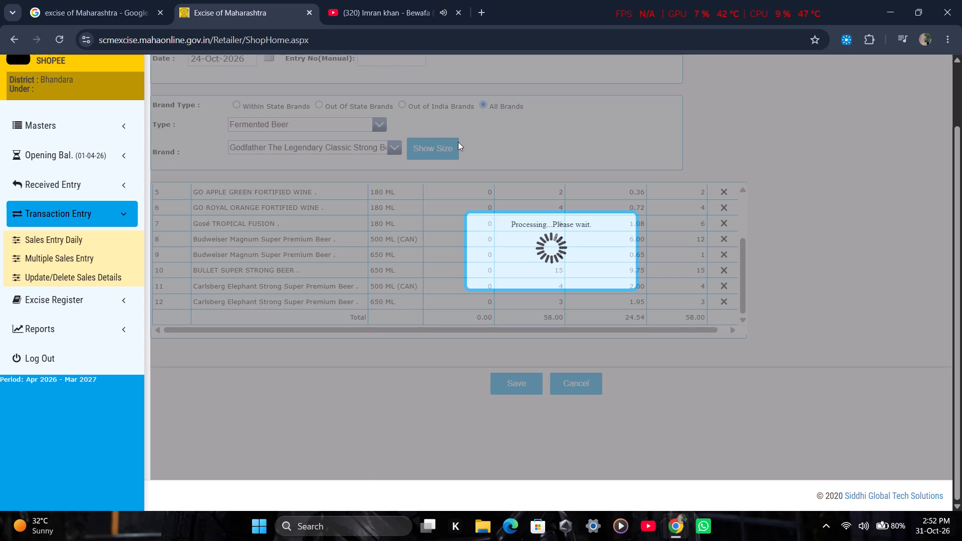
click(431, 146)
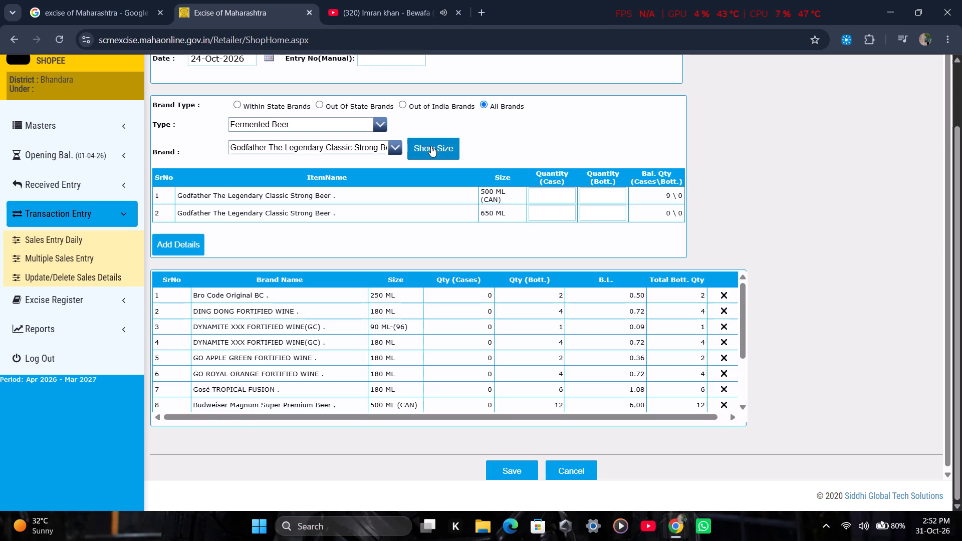
Add Godfather The Legendary Classic Strong Beer(W) to the sales list with 3 bottles of 650 ML.
click(399, 145)
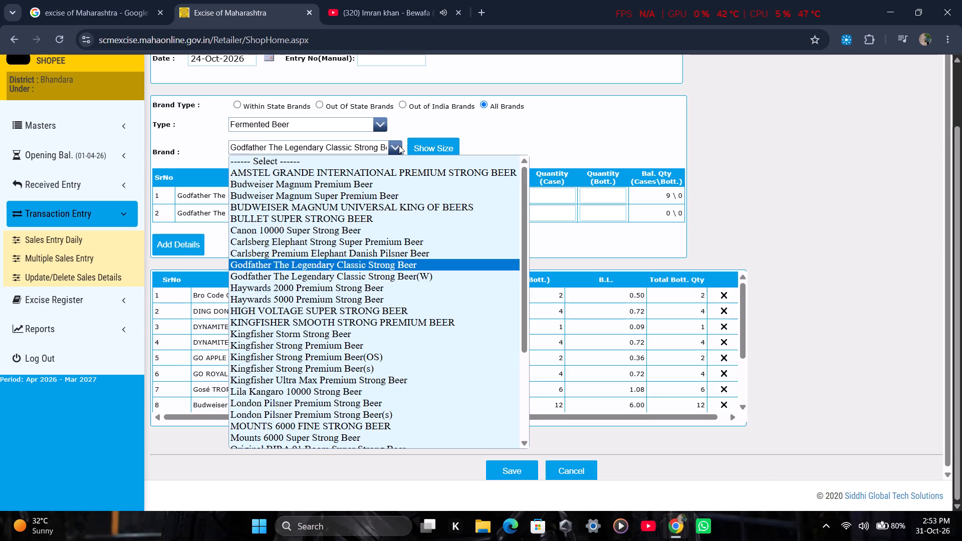
click(416, 278)
click(422, 145)
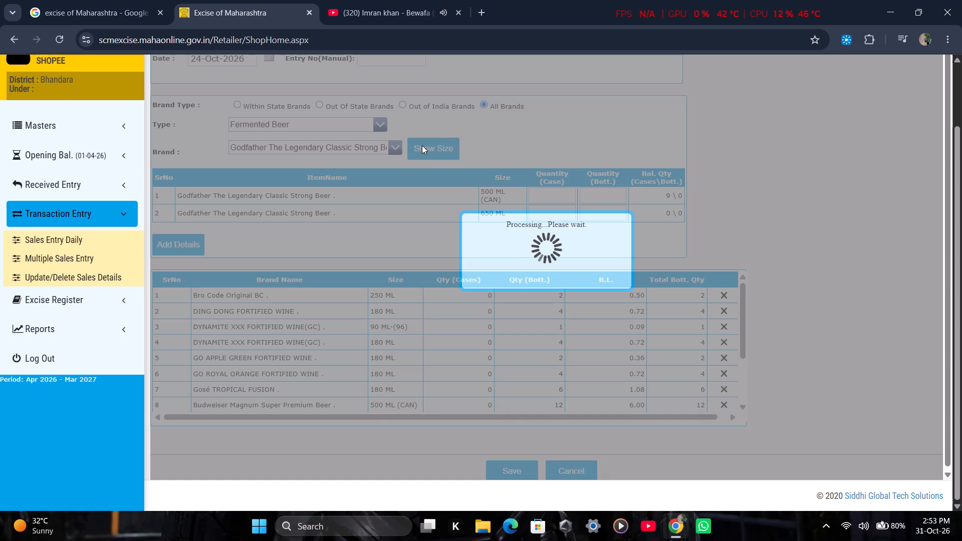
click(442, 145)
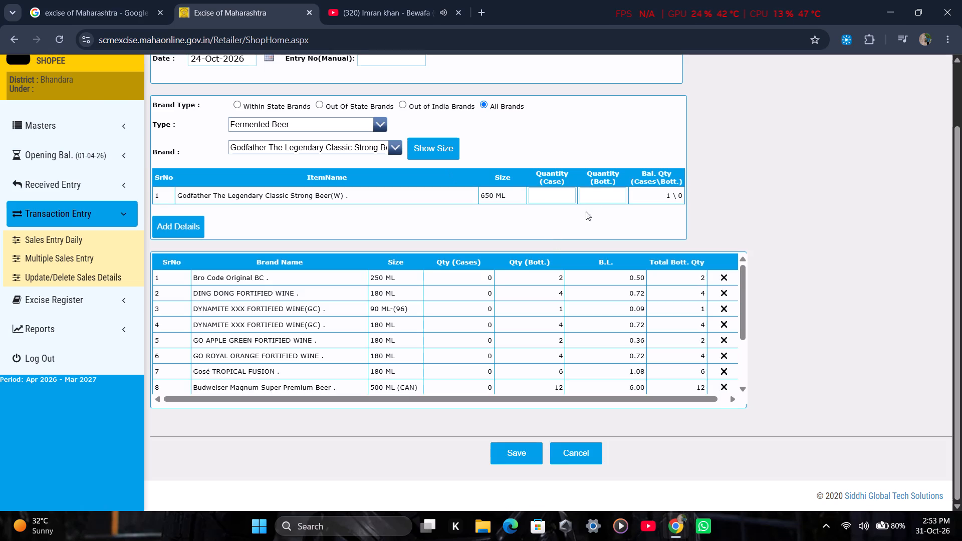
click(600, 197)
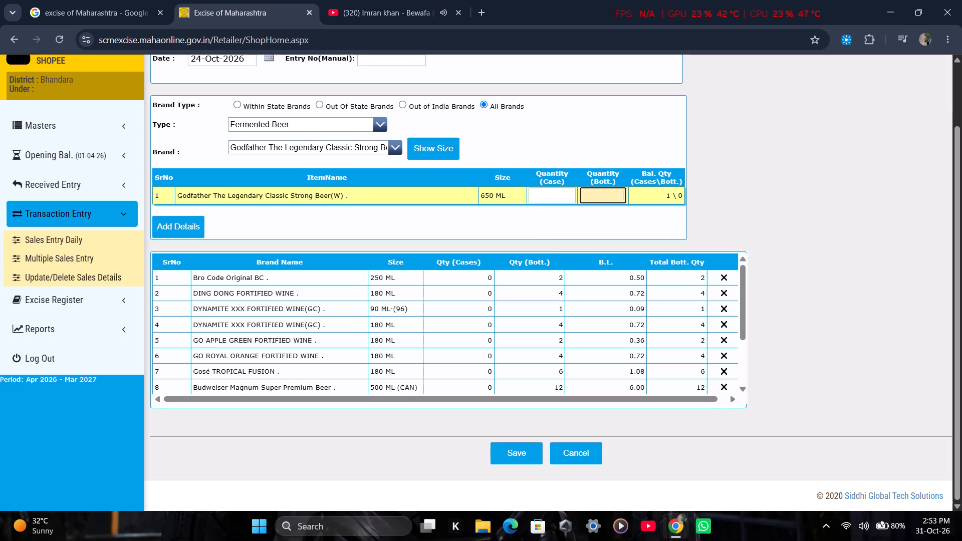
key(3)
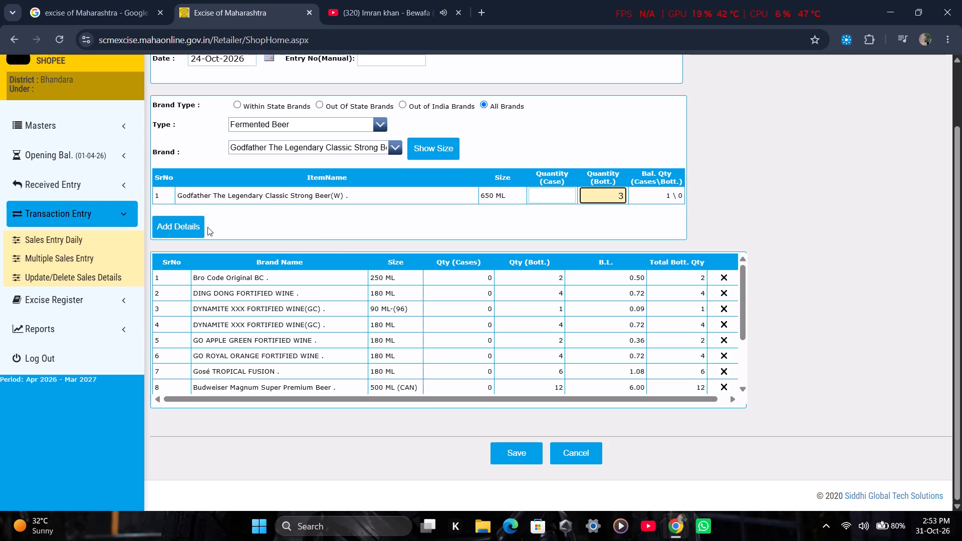
click(207, 227)
click(192, 226)
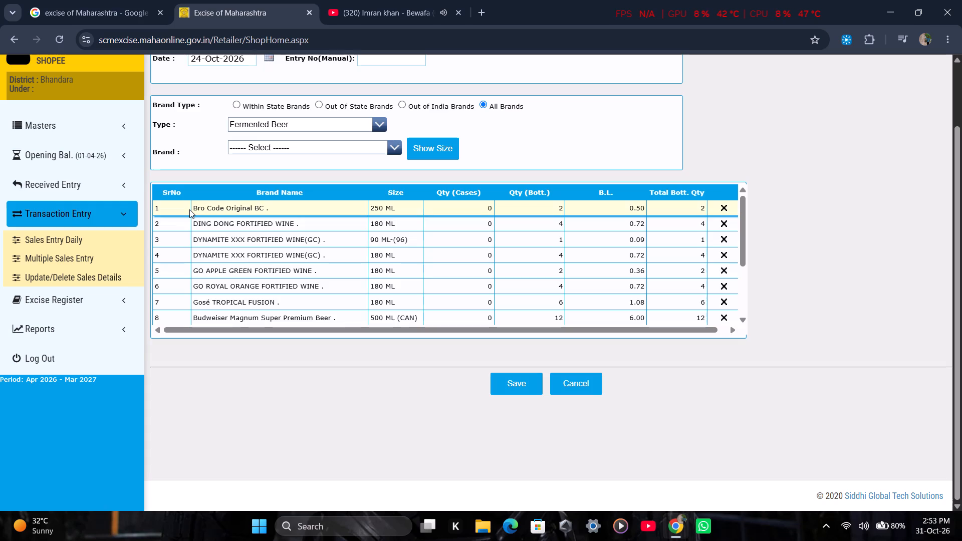
scroll(242, 197, down, 8)
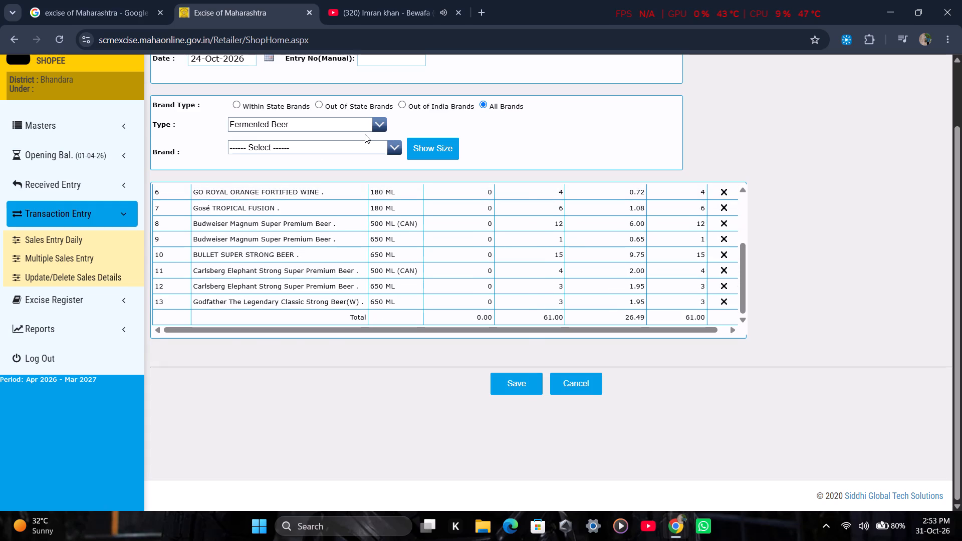
Add Haywards 2000 Premium Strong Beer to the sales list with 1 of 500 ML (CAN).
click(399, 146)
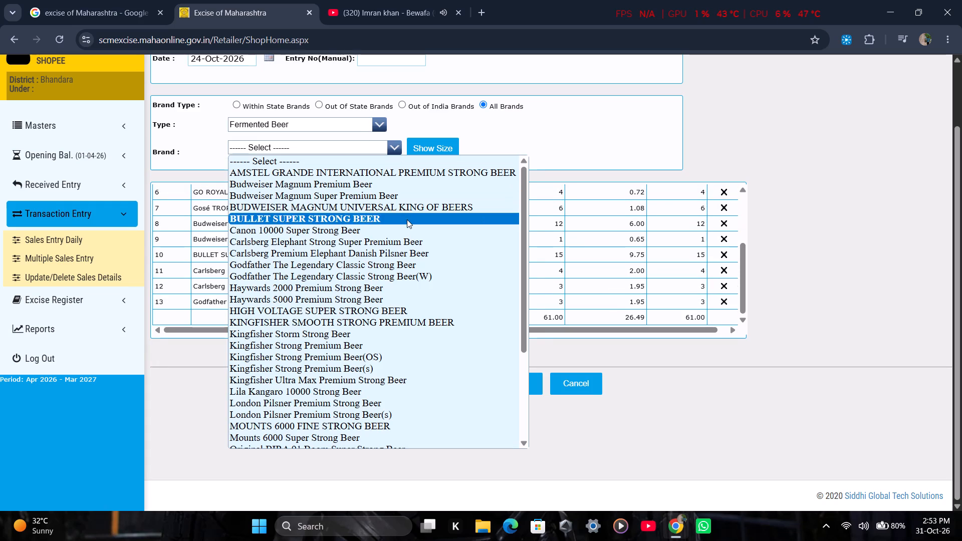
click(432, 285)
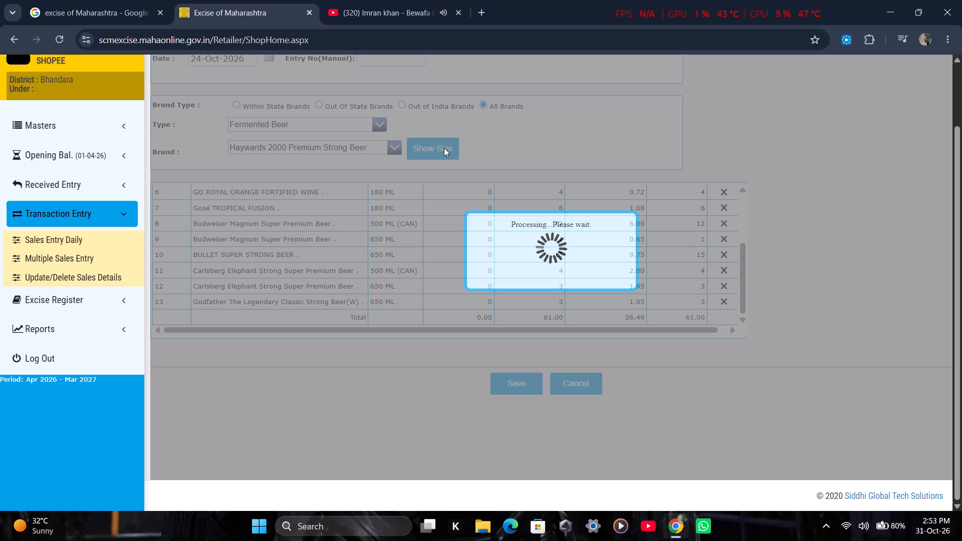
click(445, 140)
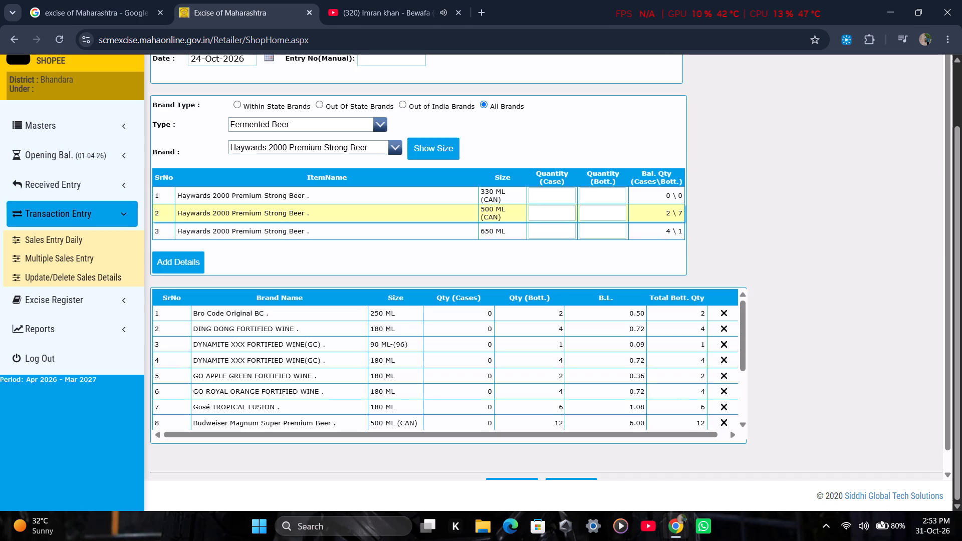
click(606, 211)
key(1)
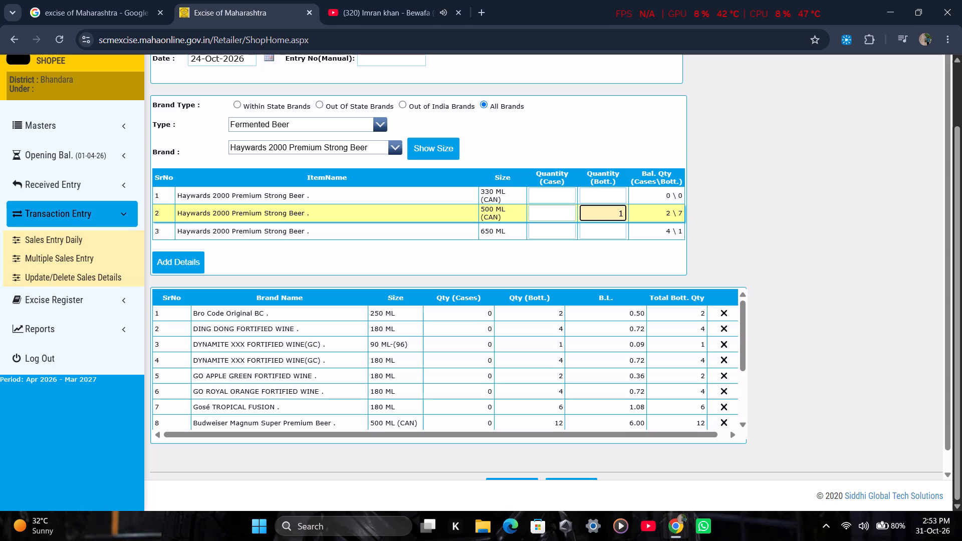
click(194, 261)
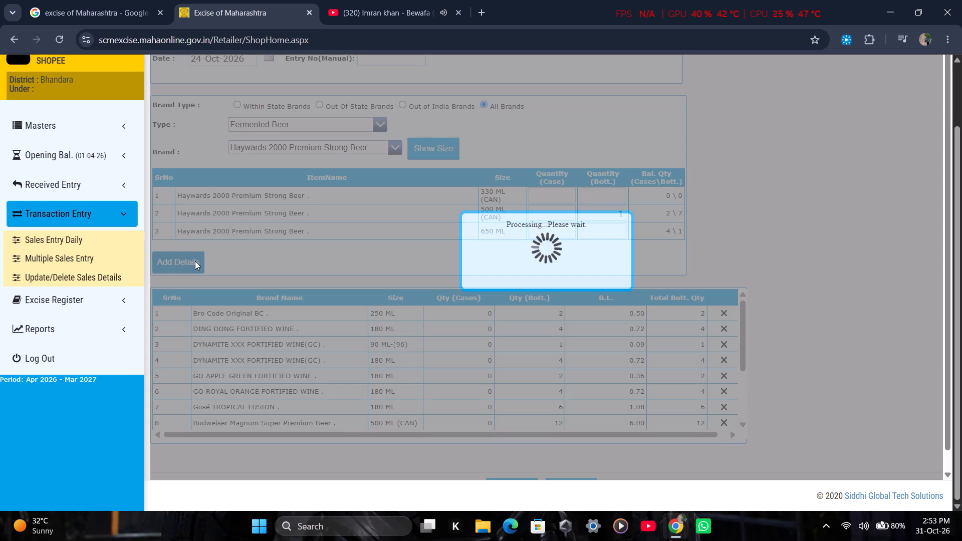
scroll(225, 236, down, 7)
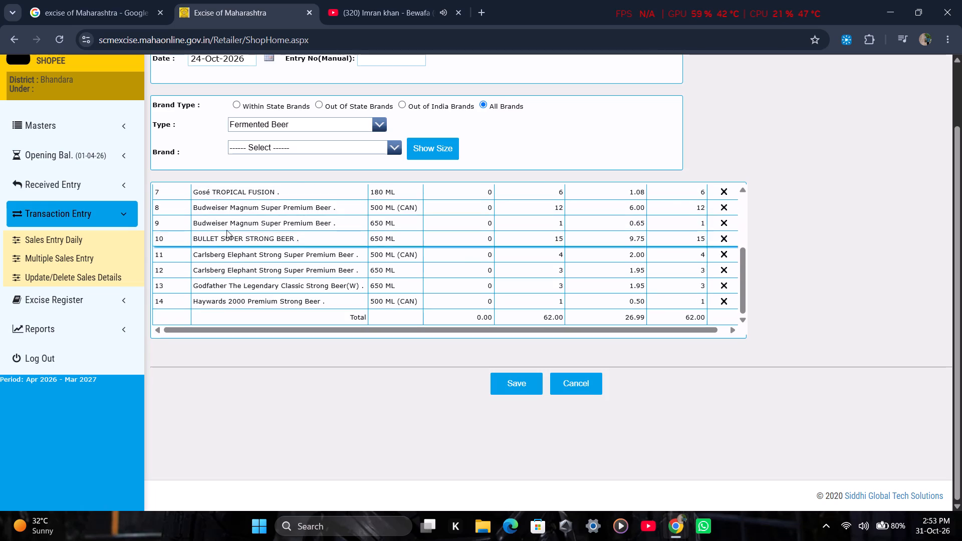
Add Haywards 5000 Premium Strong Beer to the sales list with 16 of 500 ML (CAN) and 7 bottles of 650 ML.
click(397, 150)
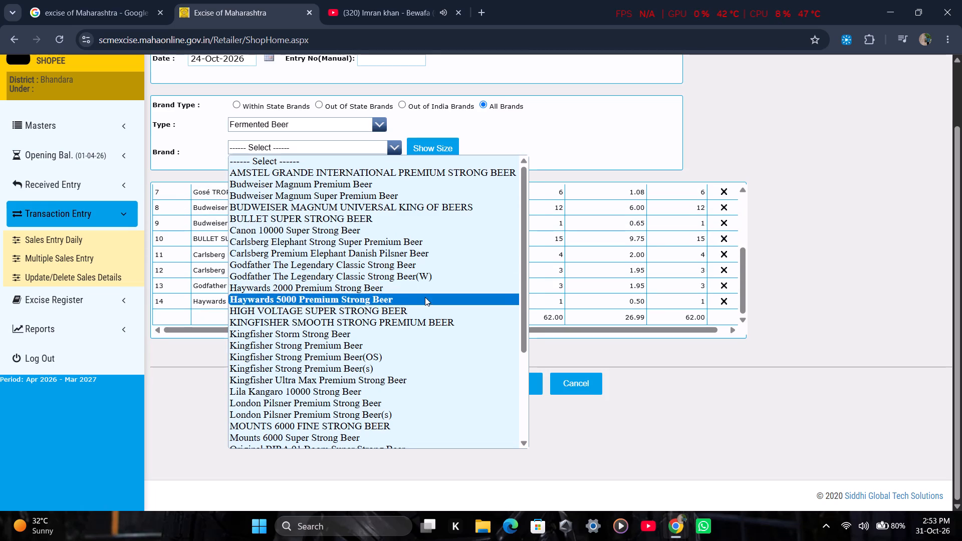
click(426, 299)
click(424, 152)
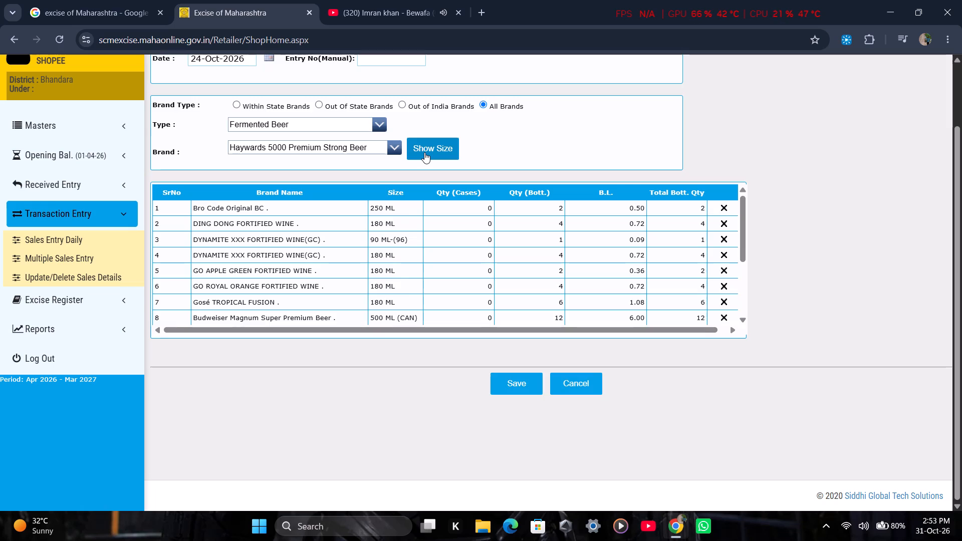
click(424, 151)
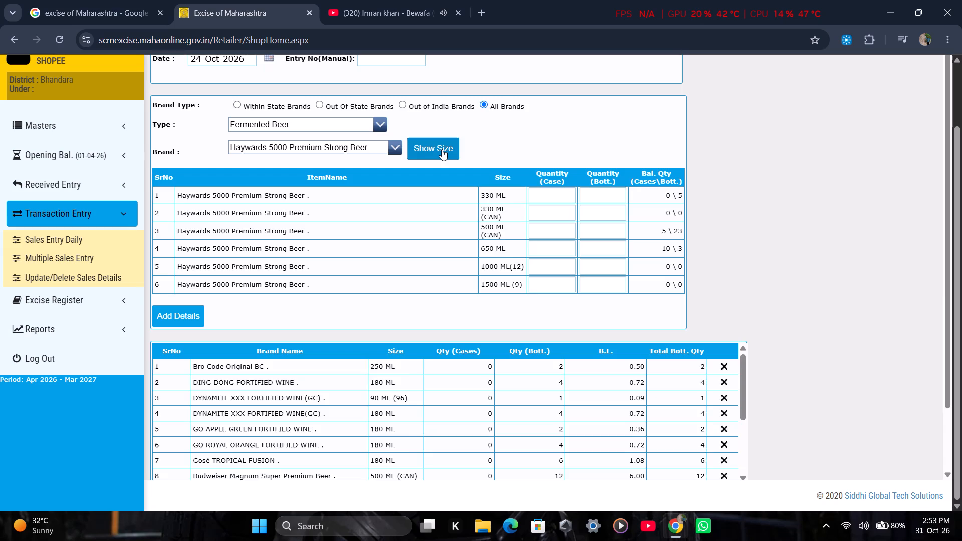
click(613, 250)
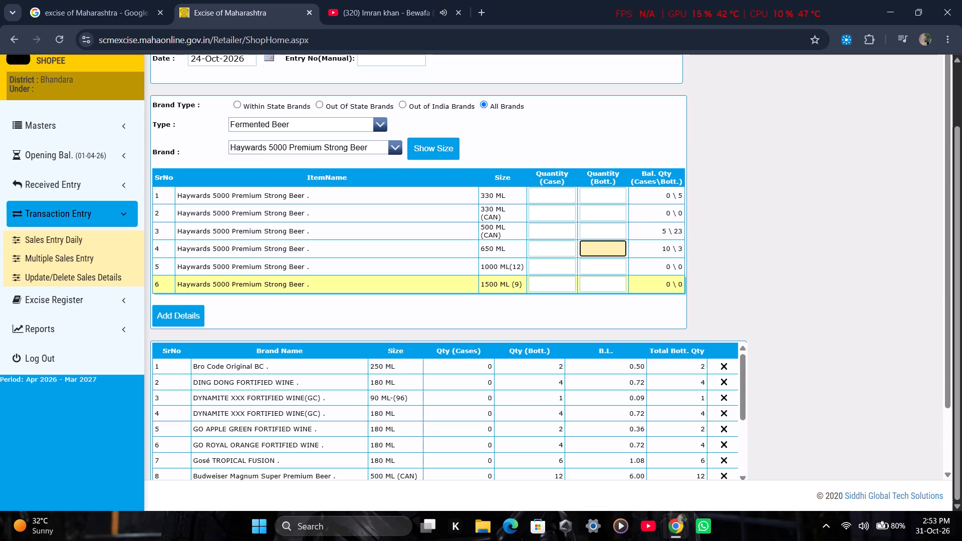
key(7)
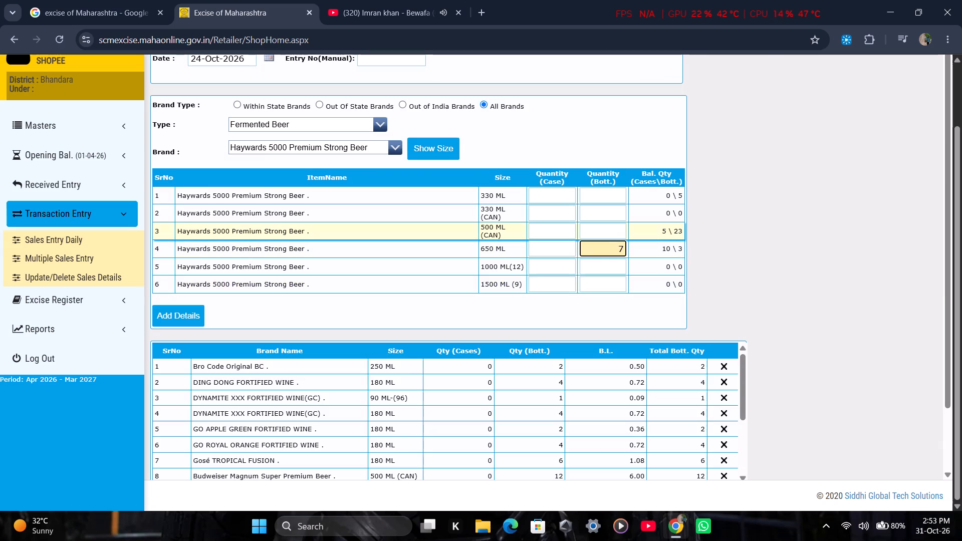
click(618, 228)
text(16)
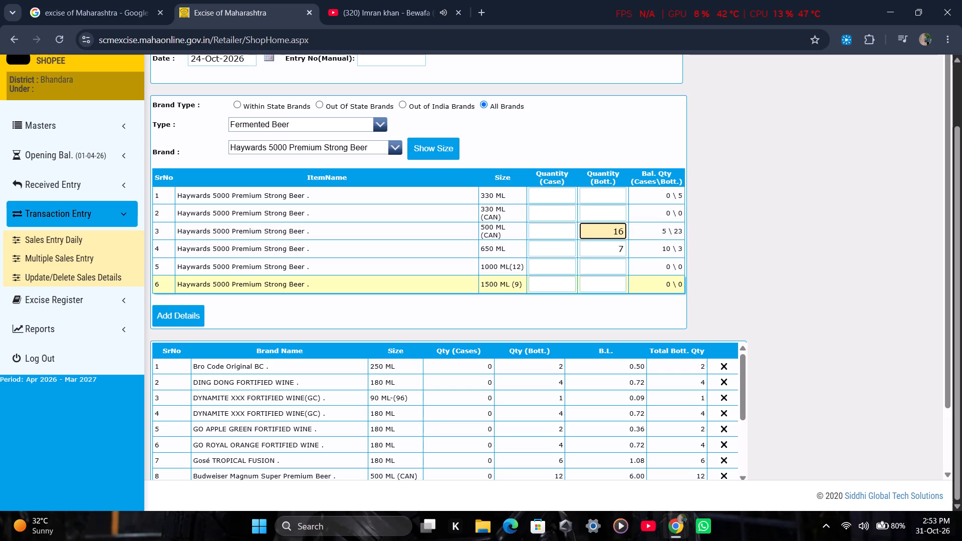
click(169, 315)
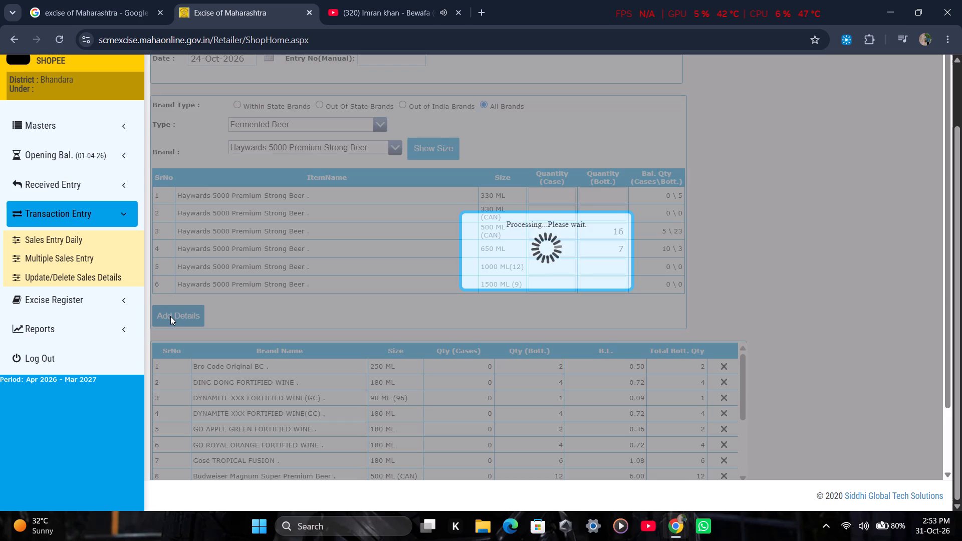
scroll(342, 248, down, 6)
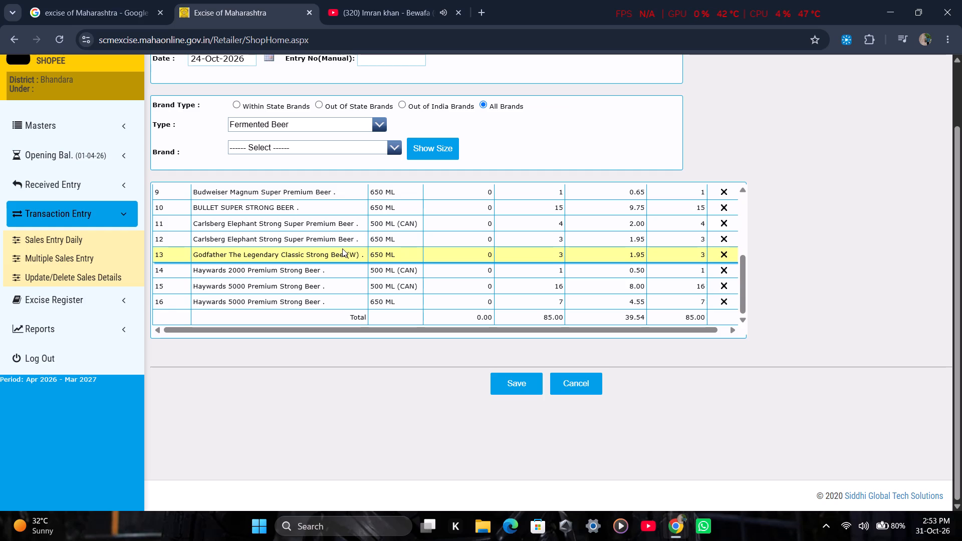
Add KINGFISHER SMOOTH STRONG PREMIUM BEER to the sales list with 3 of 500 ML (CAN).
click(390, 145)
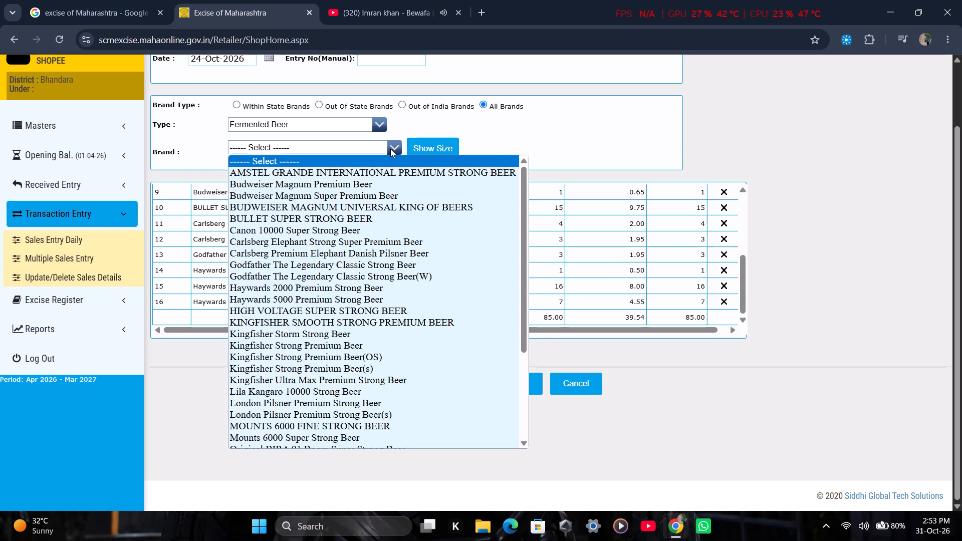
click(443, 318)
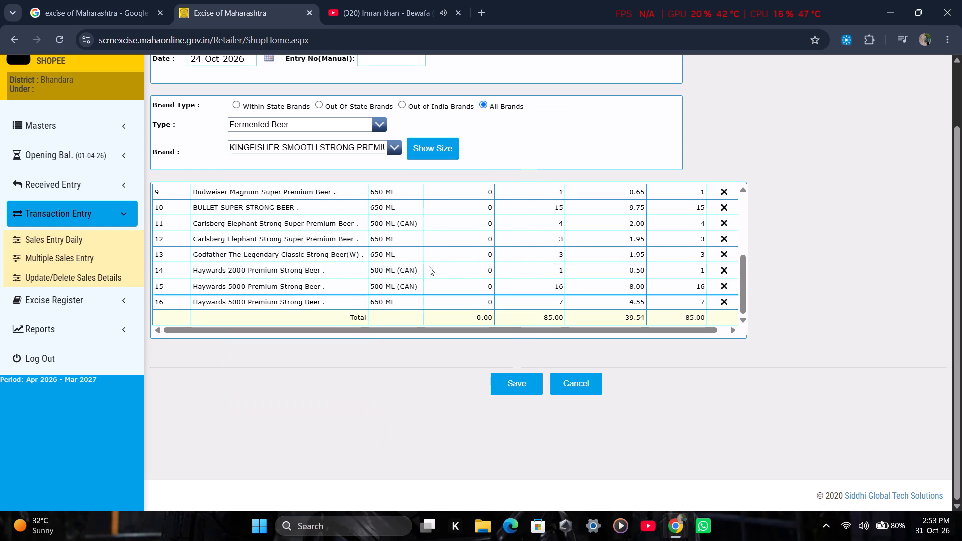
click(426, 155)
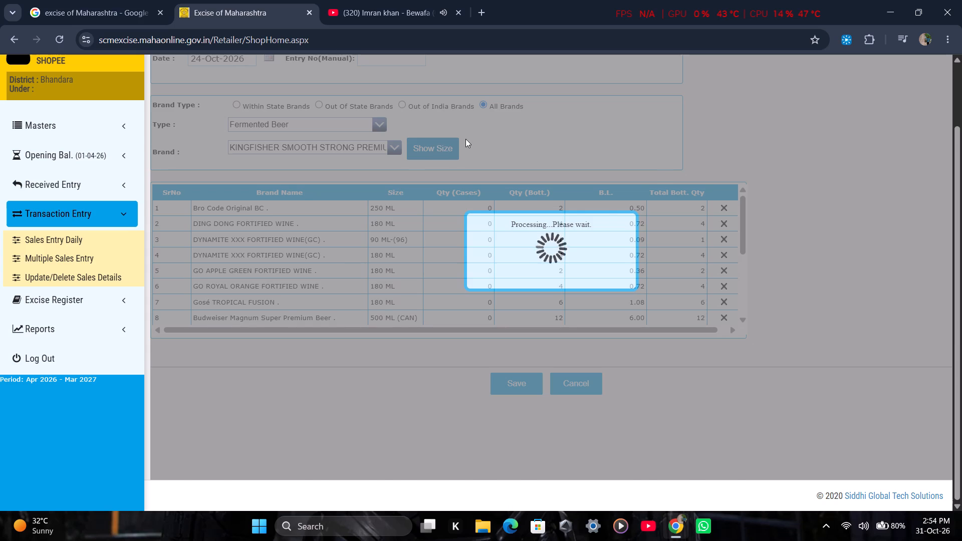
click(610, 229)
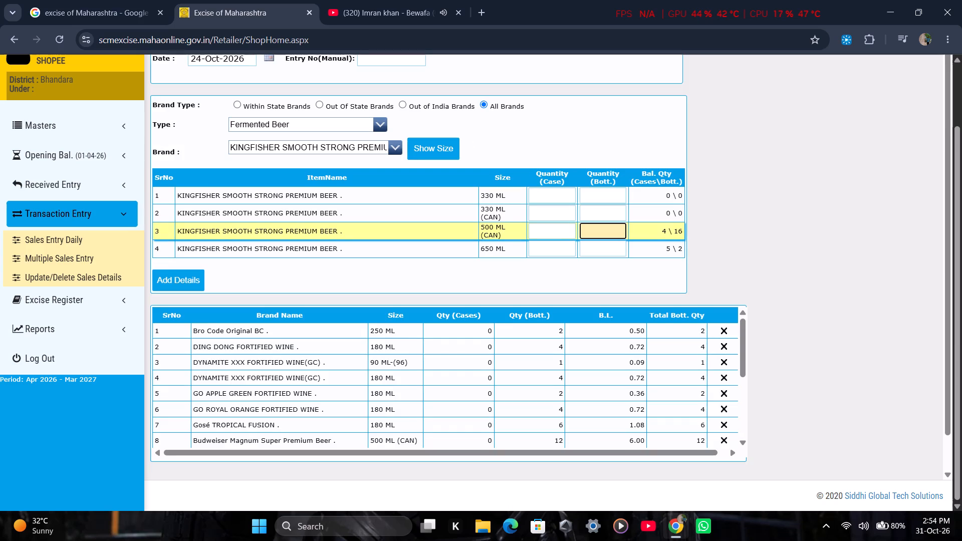
key(3)
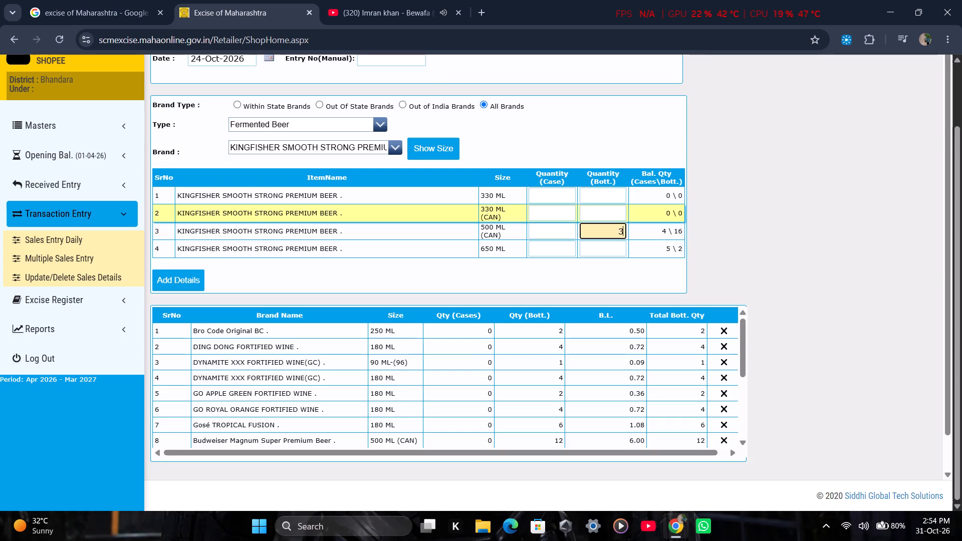
click(195, 274)
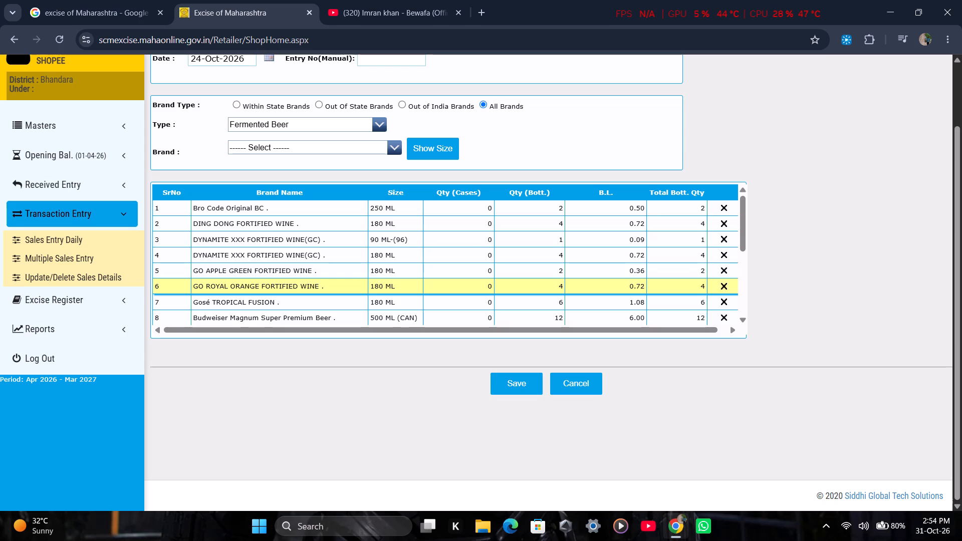
scroll(193, 277, down, 6)
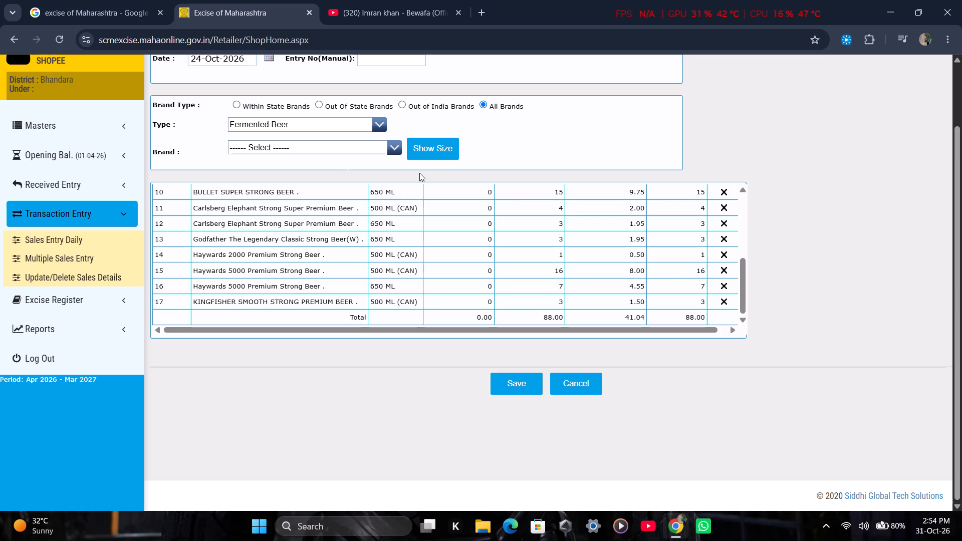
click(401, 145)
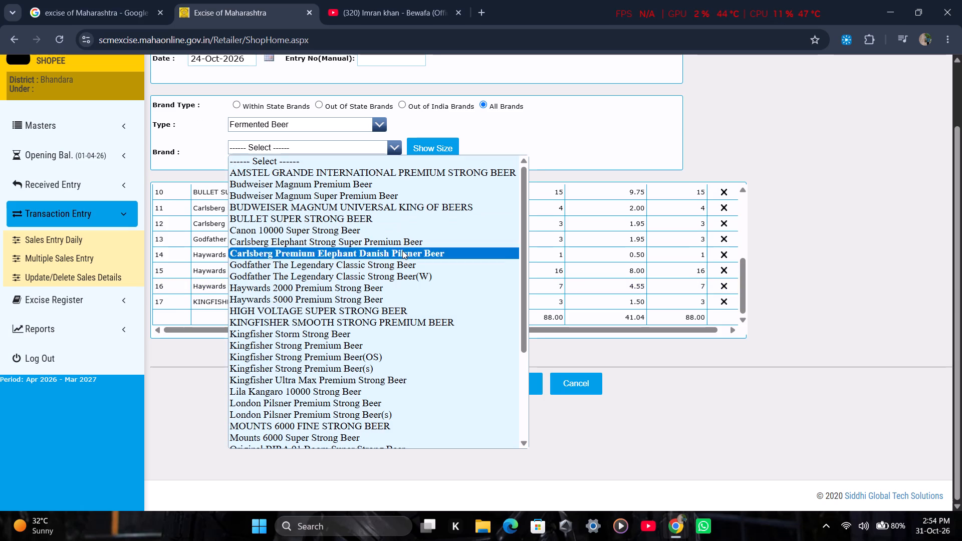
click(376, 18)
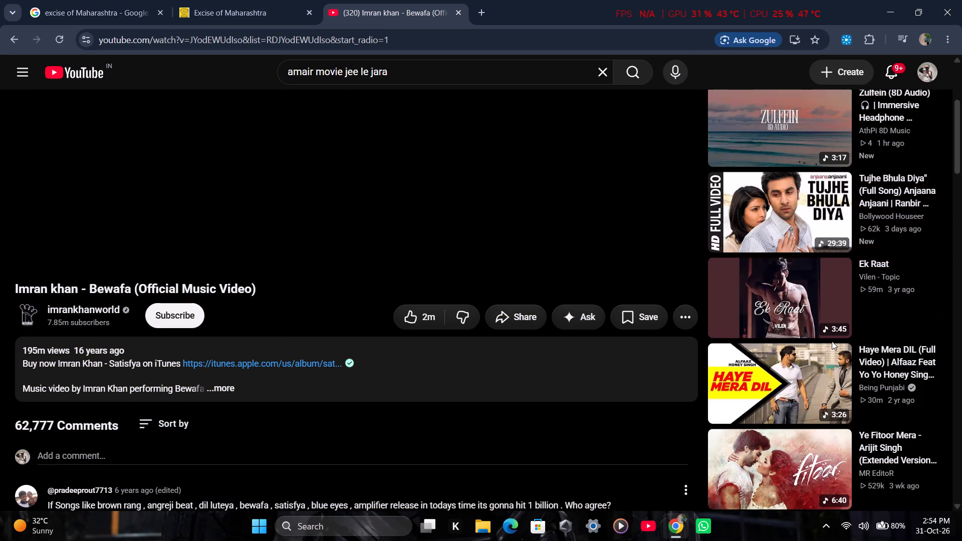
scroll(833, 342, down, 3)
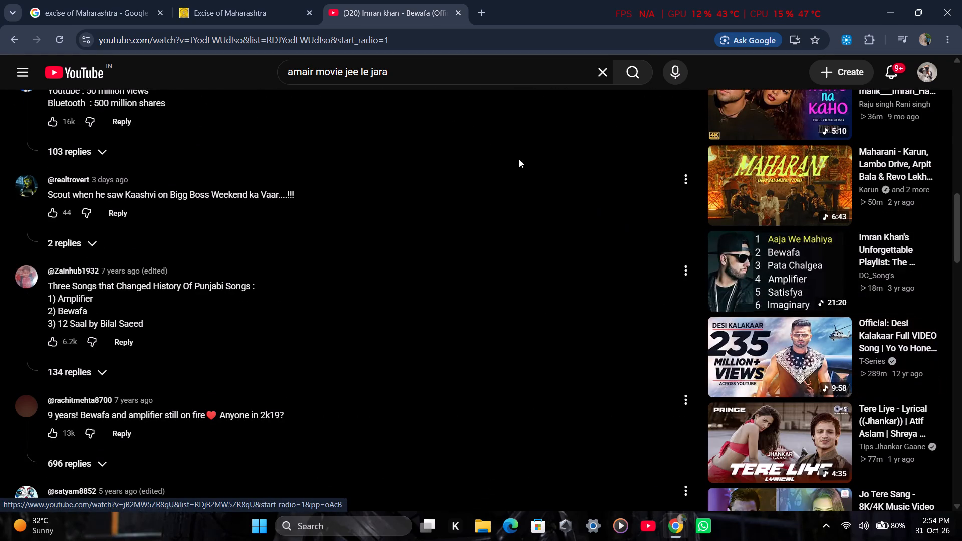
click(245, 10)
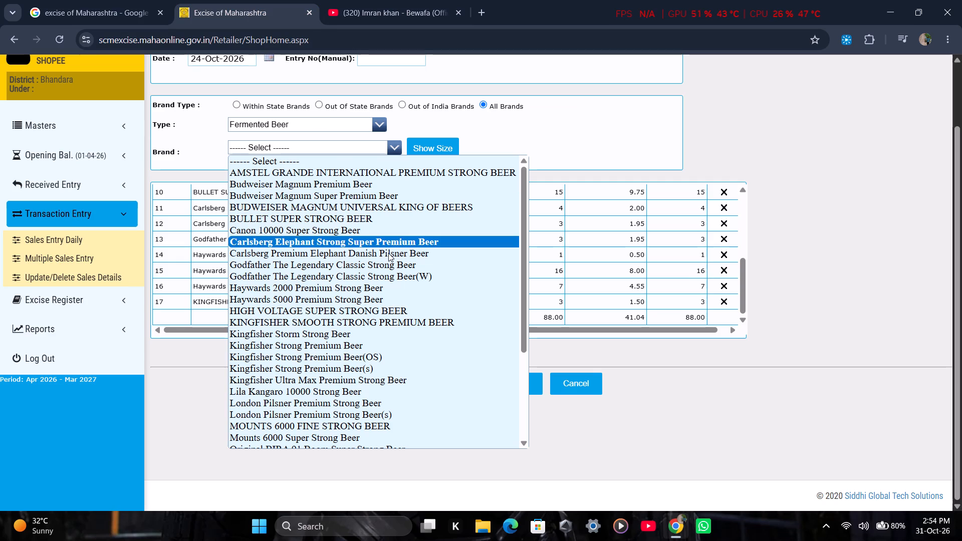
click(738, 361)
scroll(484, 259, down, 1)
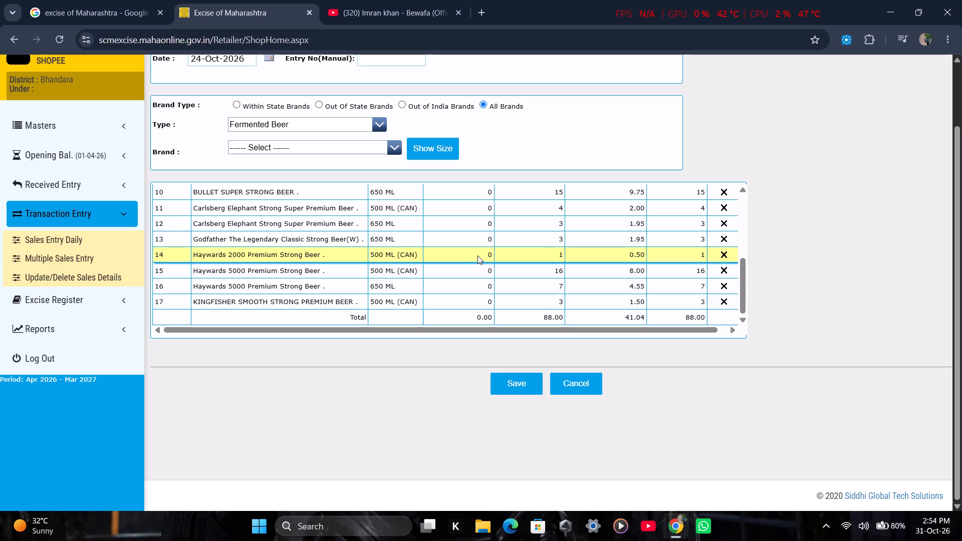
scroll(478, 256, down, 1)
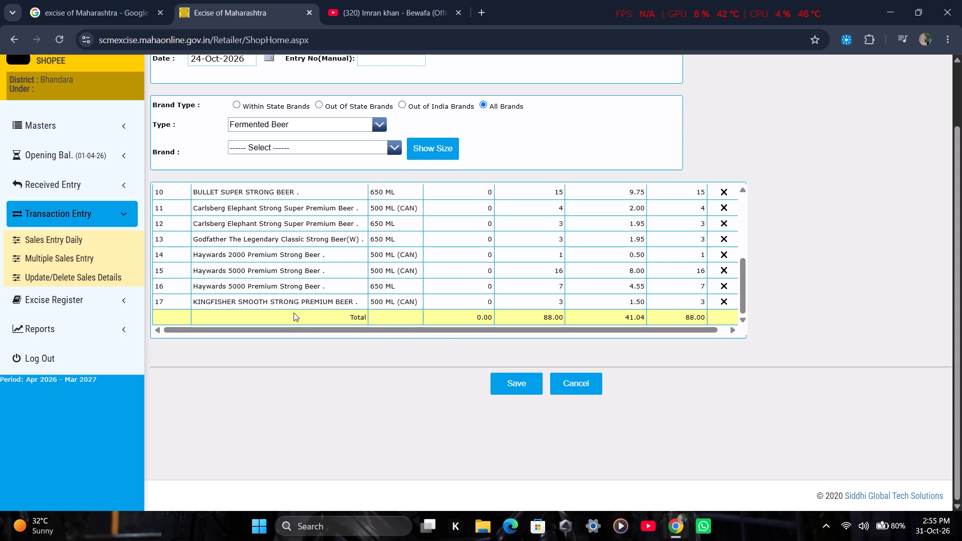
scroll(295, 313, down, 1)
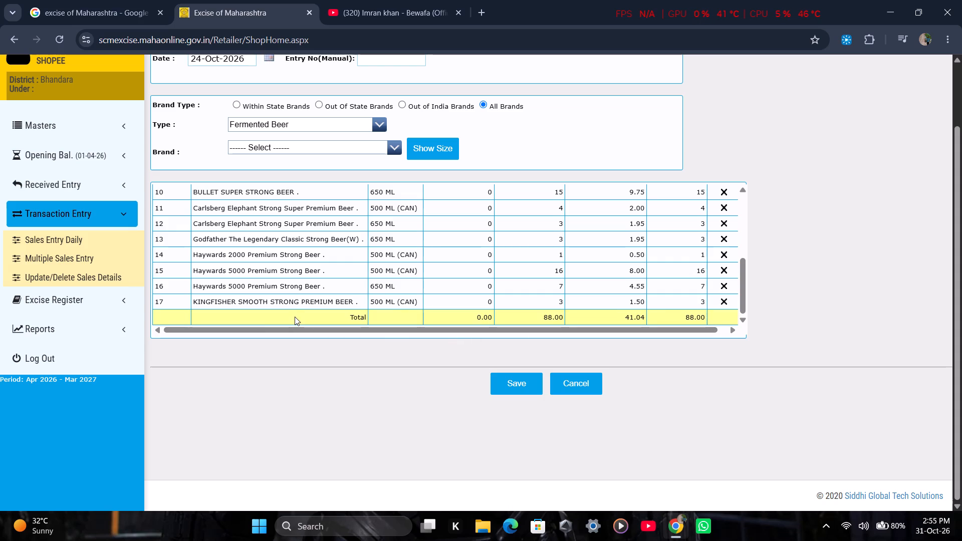
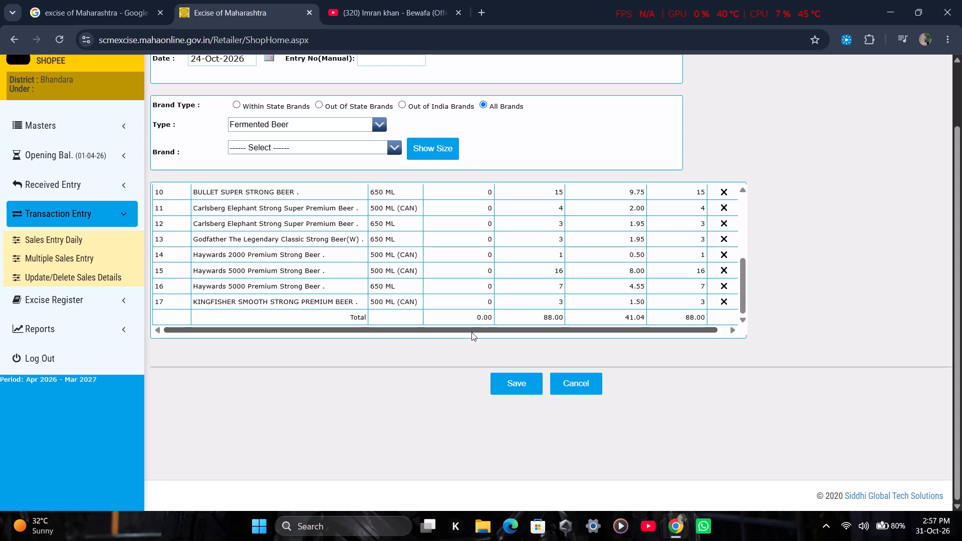
Add Kingfisher Ultra Max Premium Strong Beer to the sales list with 2 of 500 ML (CAN) and 4 bottles of 650 ML.
scroll(434, 272, down, 3)
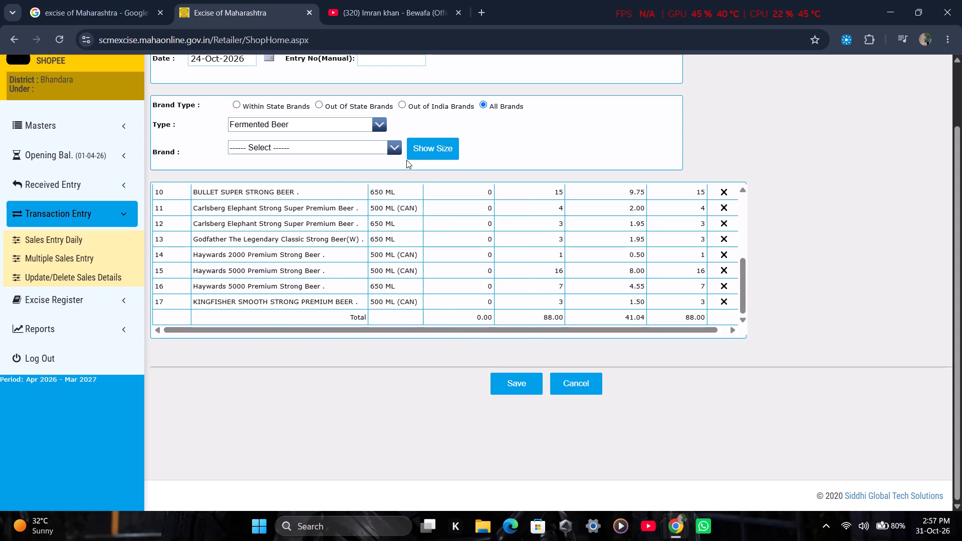
click(398, 148)
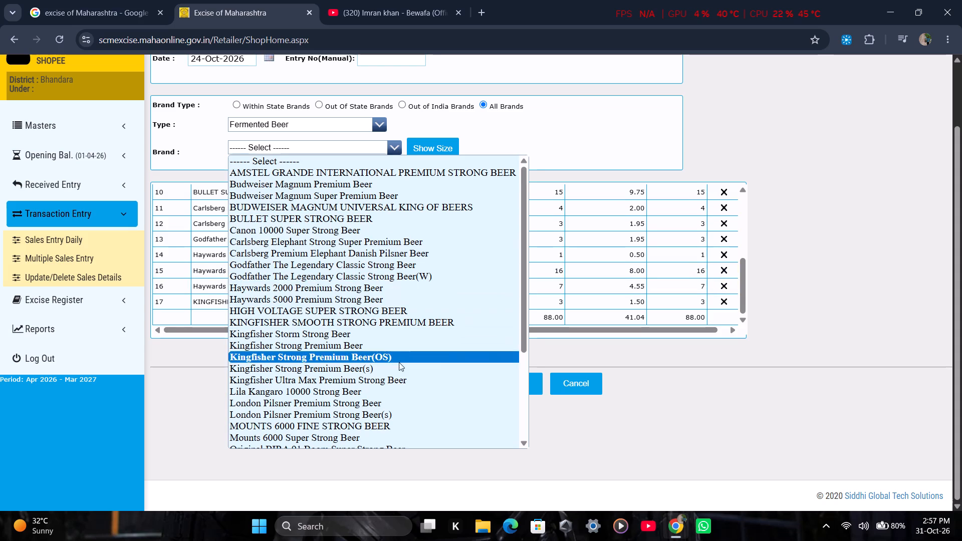
scroll(408, 414, down, 3)
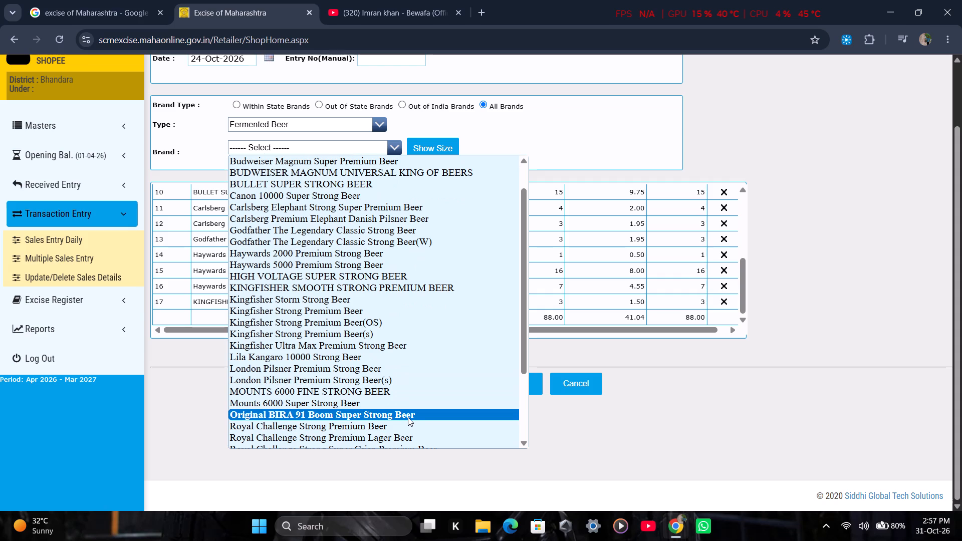
scroll(408, 417, up, 3)
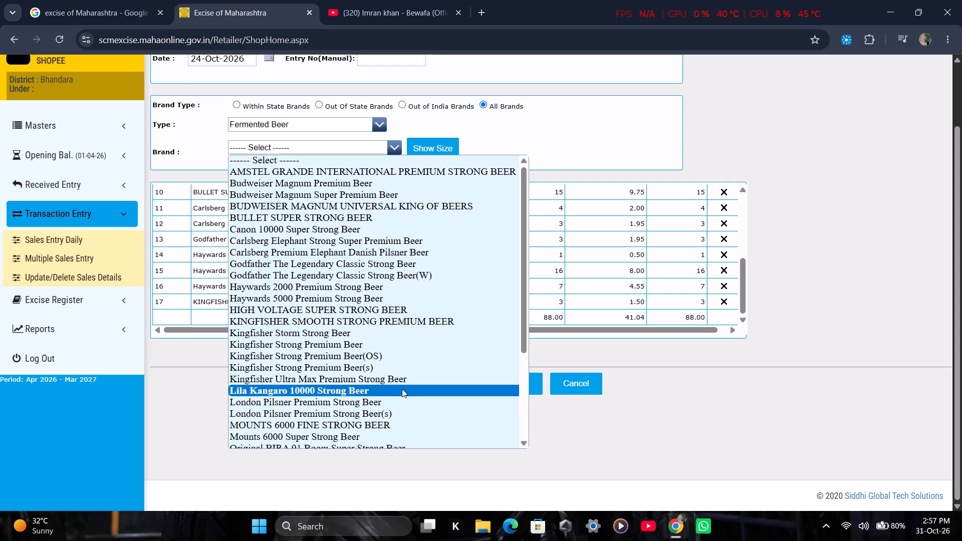
click(401, 380)
click(437, 148)
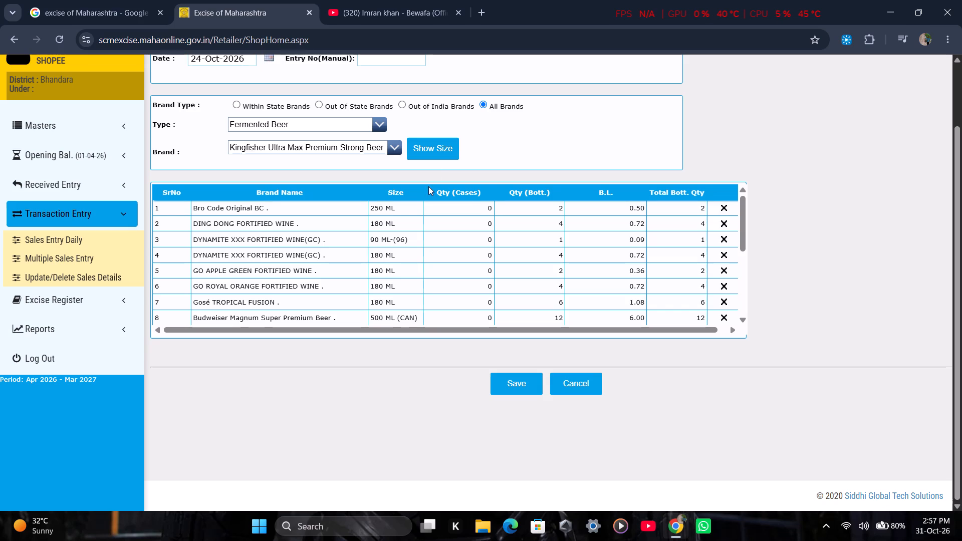
click(442, 147)
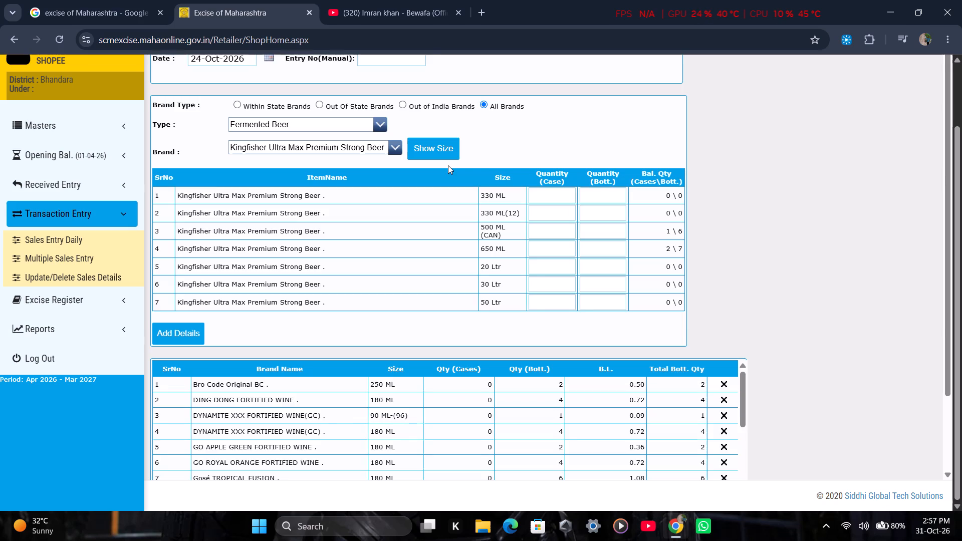
click(590, 250)
key(4)
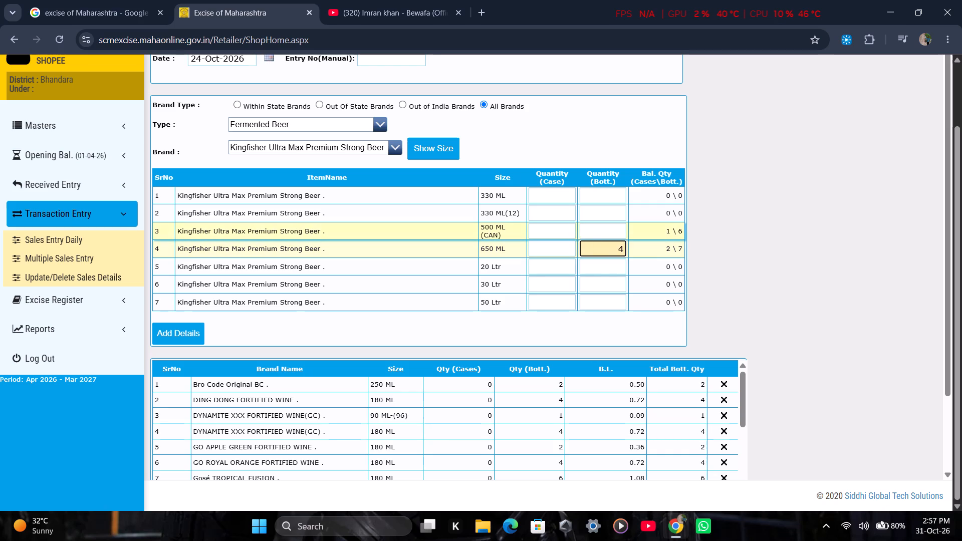
click(592, 227)
key(2)
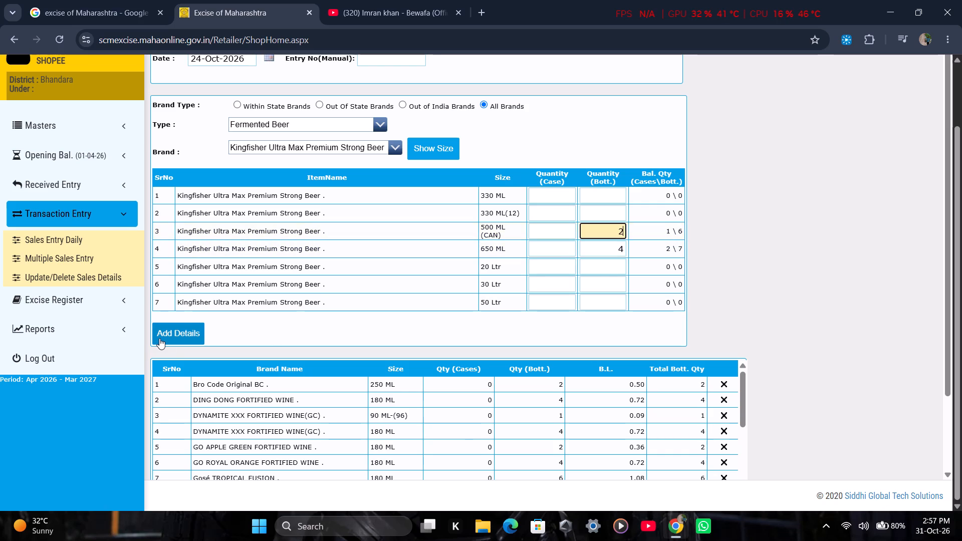
click(159, 338)
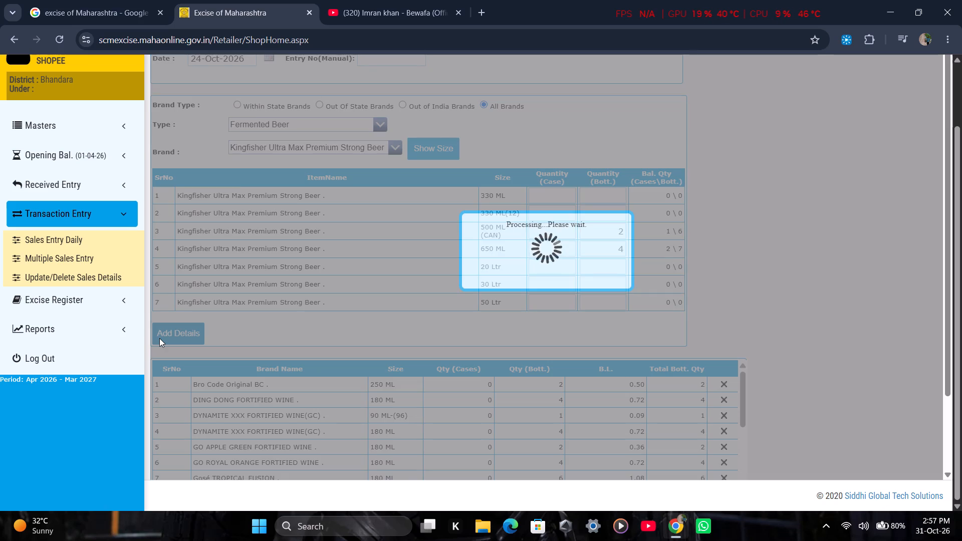
Switch to YouTube and play the Talwiinder Mega Mashup video from the recommended videos.
click(363, 3)
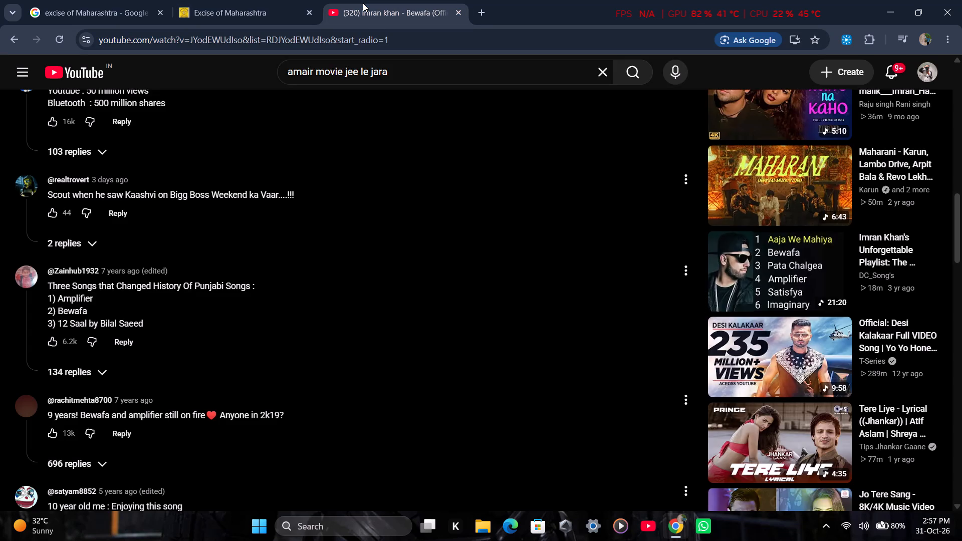
click(381, 11)
scroll(824, 205, down, 1)
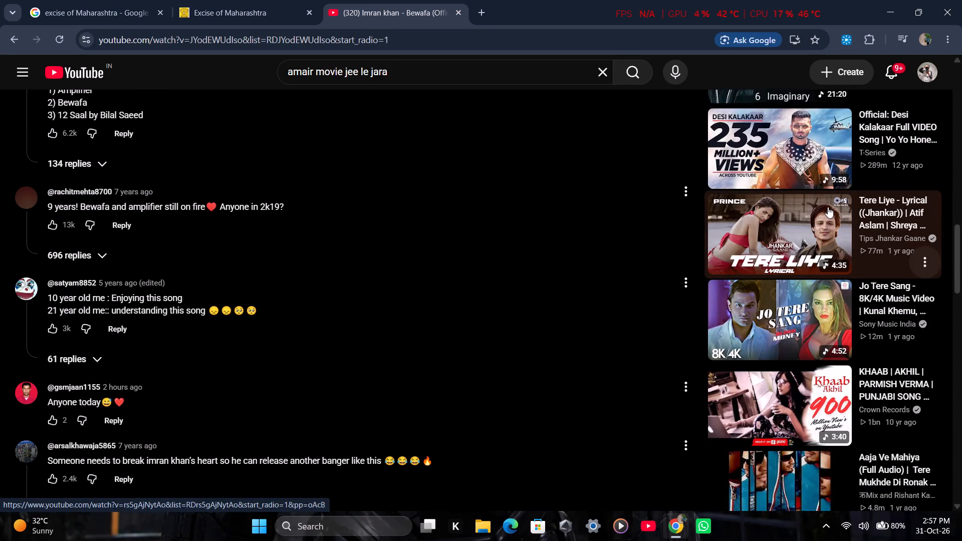
scroll(828, 207, down, 3)
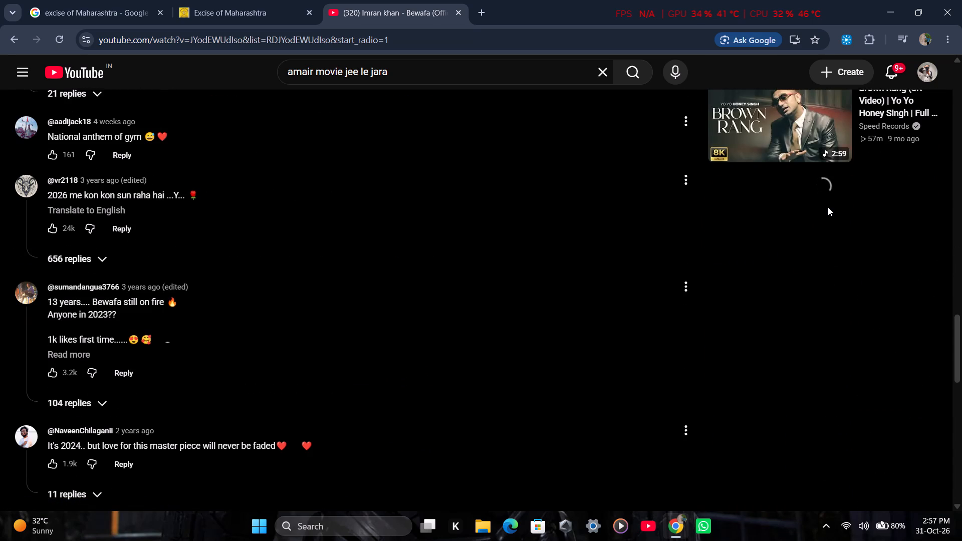
scroll(832, 205, up, 2)
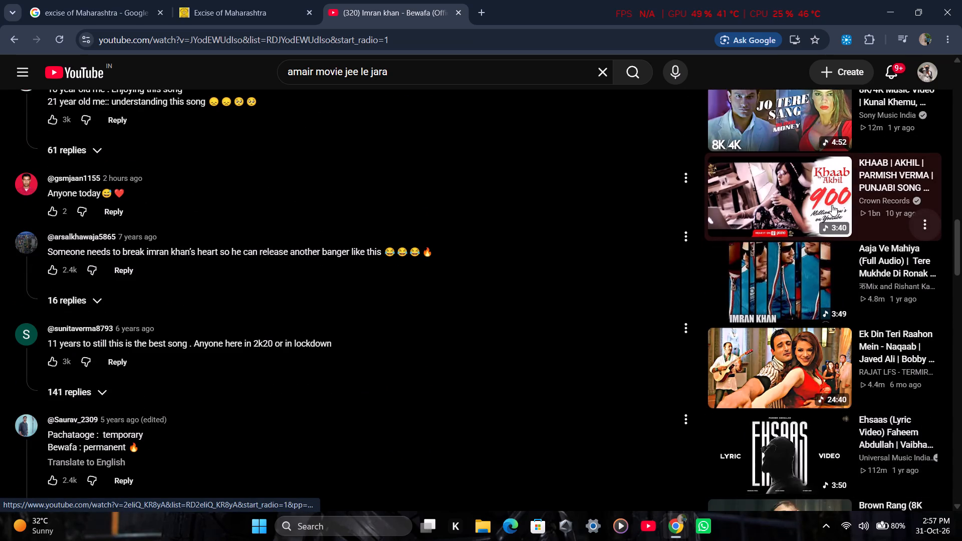
scroll(832, 205, down, 3)
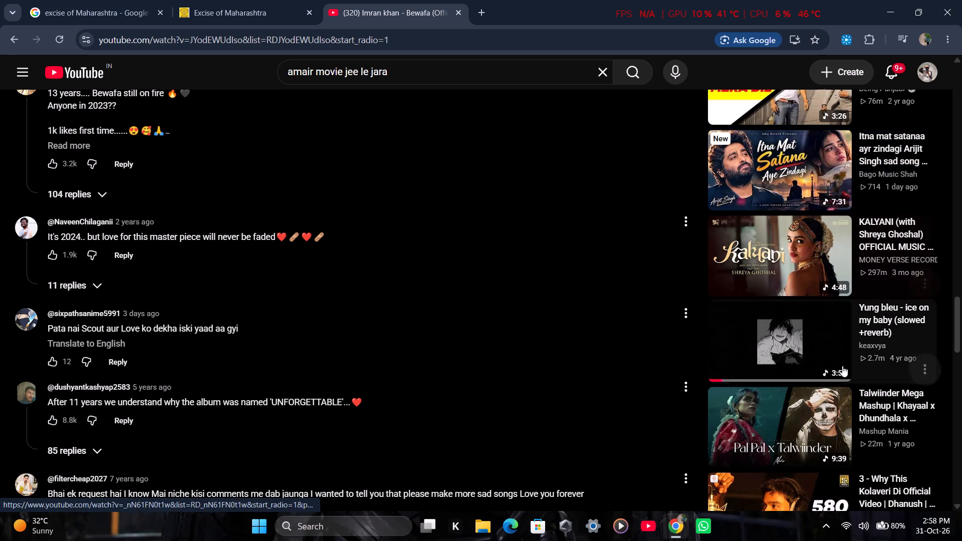
click(792, 411)
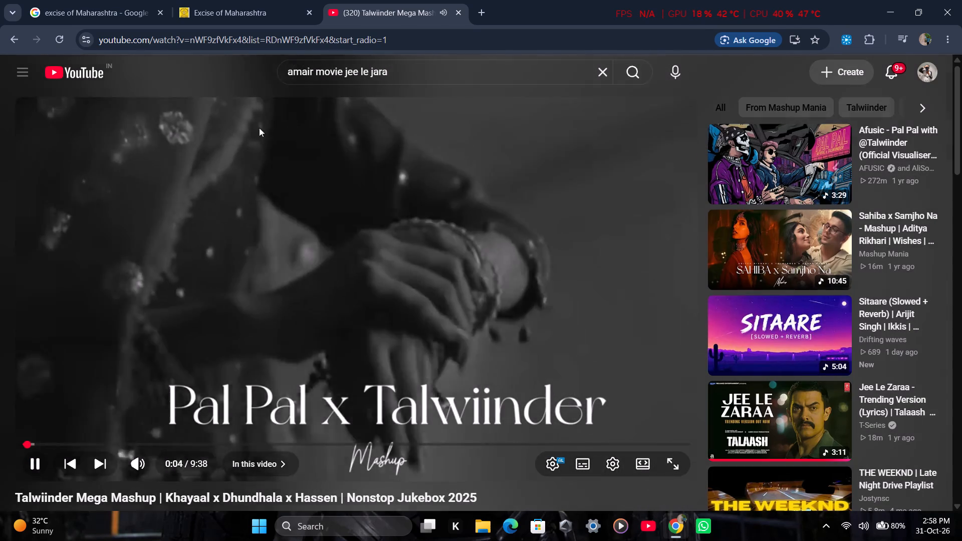
Return to the excise portal and add Kingfisher Strong Premium Beer to the sales list with 2 bottles of 330 ML and 47 of 650 ML.
click(223, 13)
scroll(446, 321, down, 5)
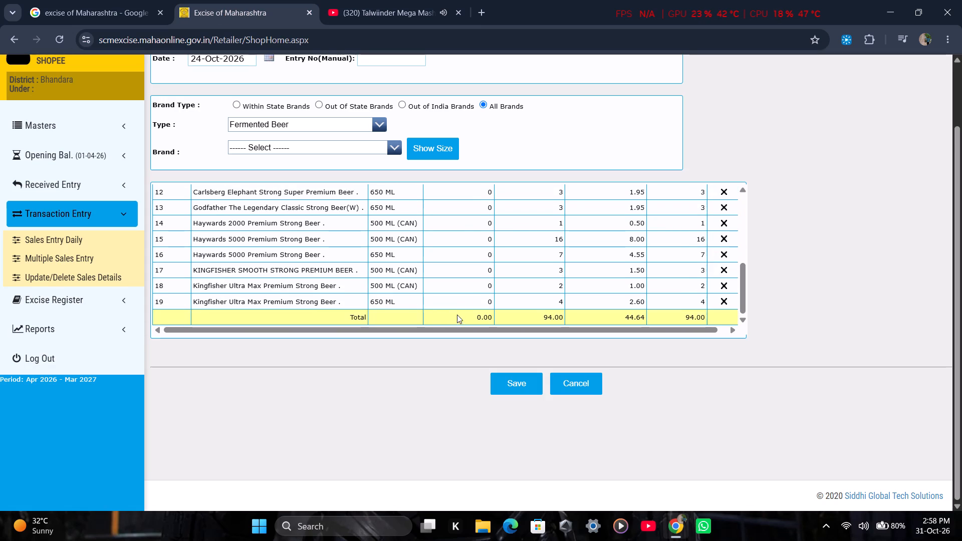
click(394, 148)
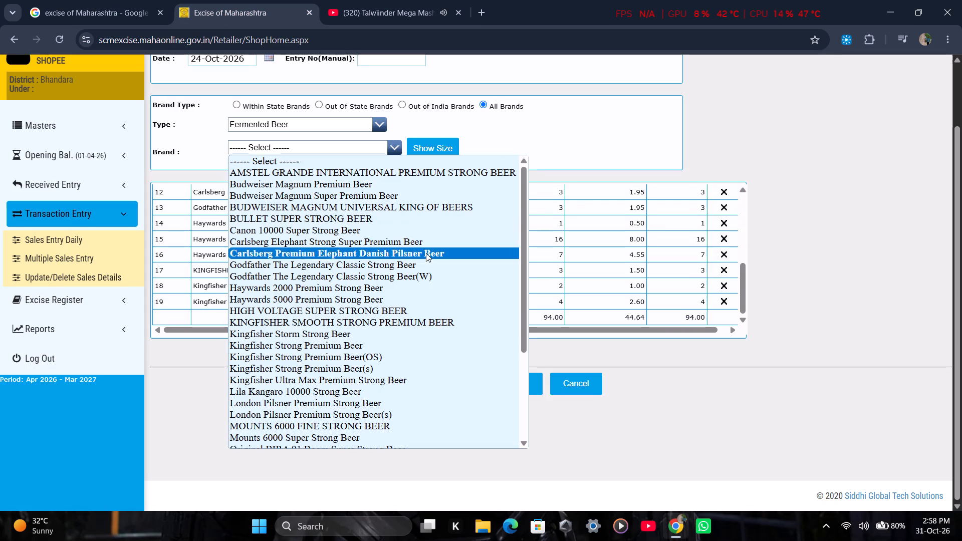
click(445, 345)
click(435, 145)
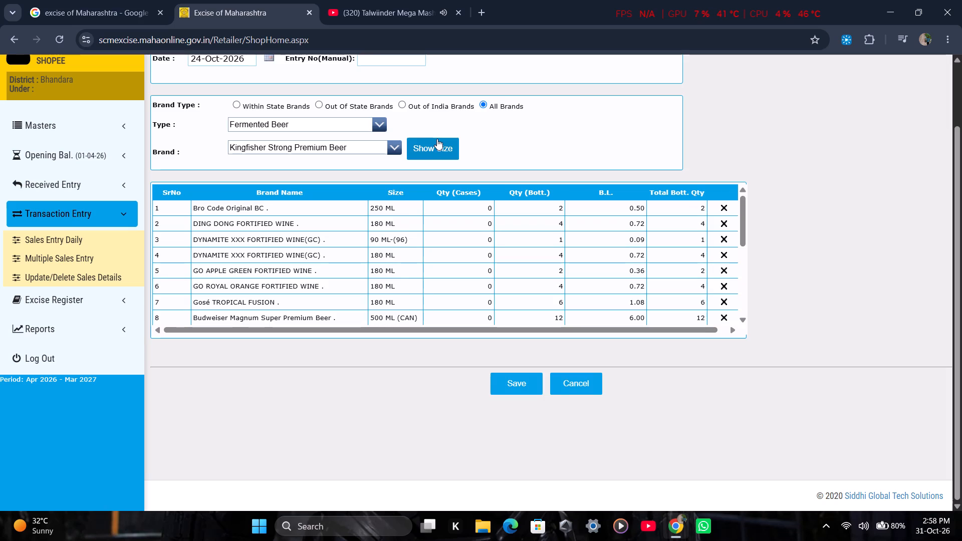
click(440, 143)
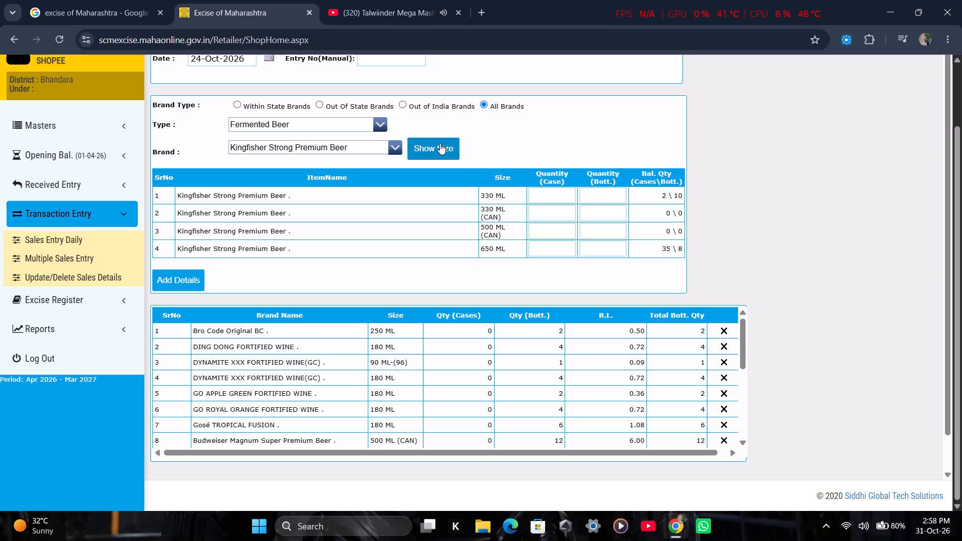
click(596, 249)
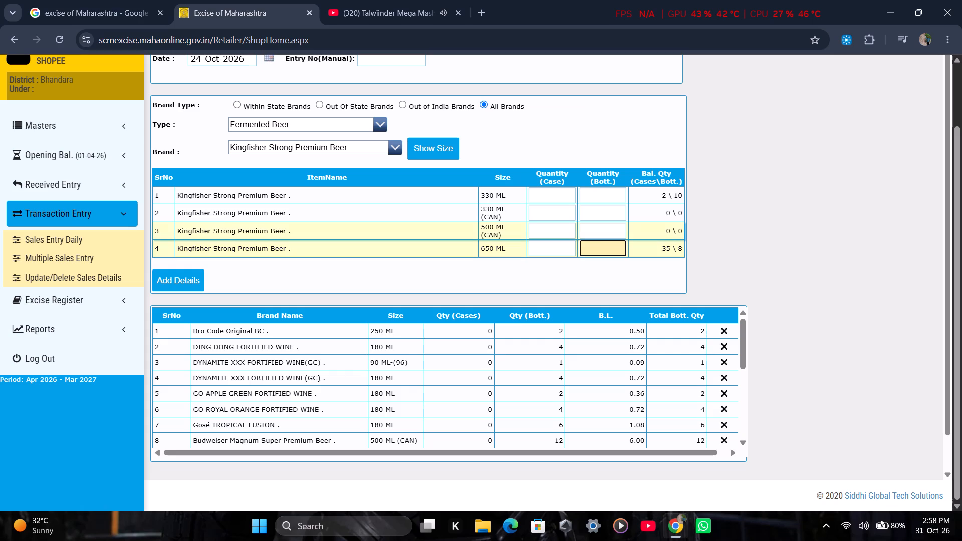
text(47)
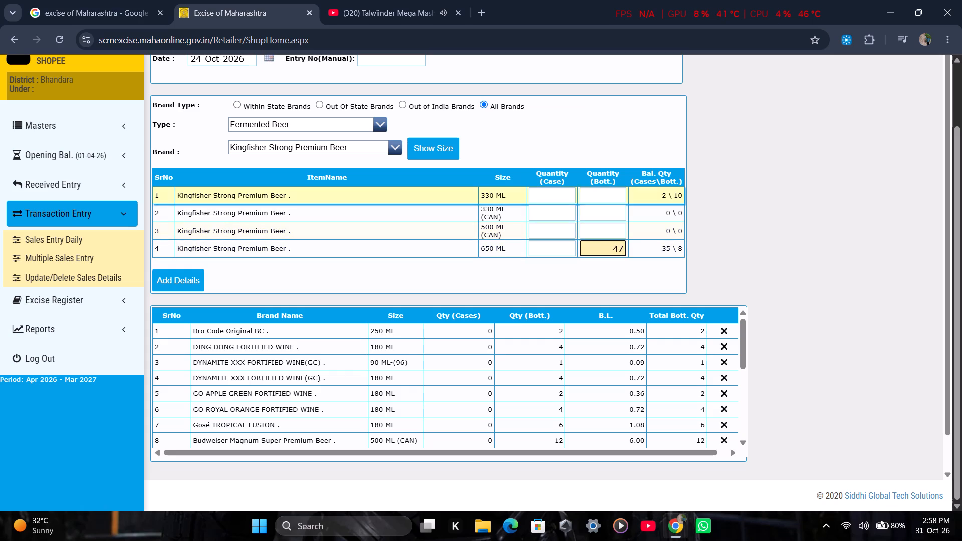
click(585, 191)
key(2)
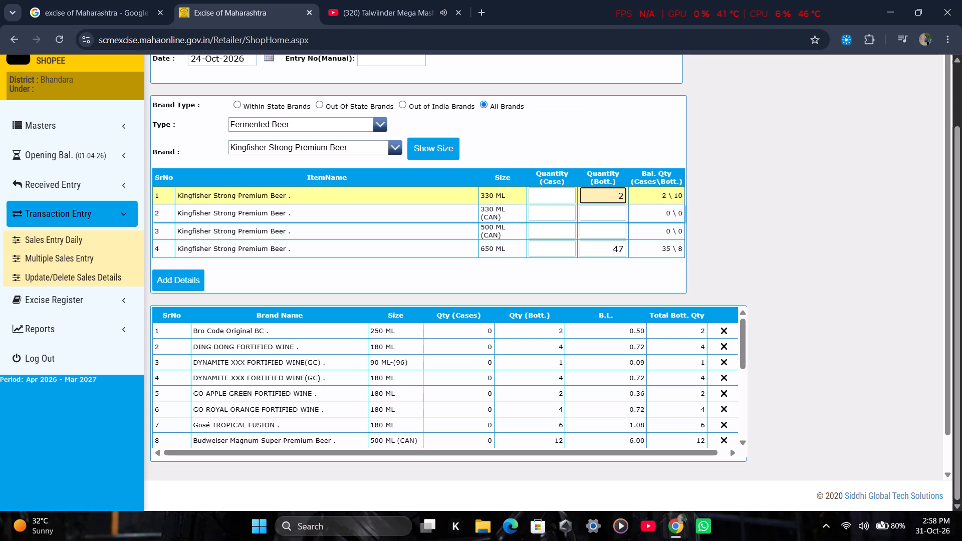
click(190, 282)
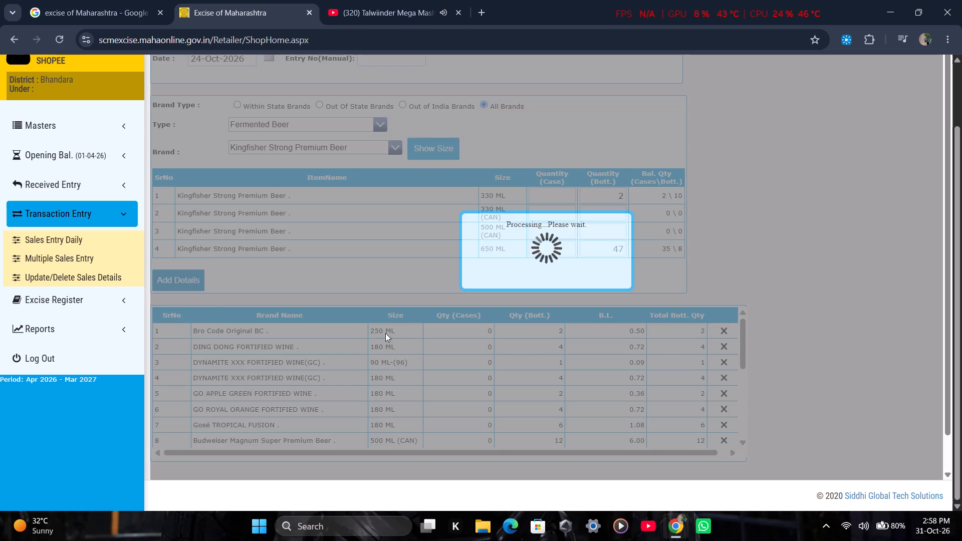
scroll(424, 338, down, 6)
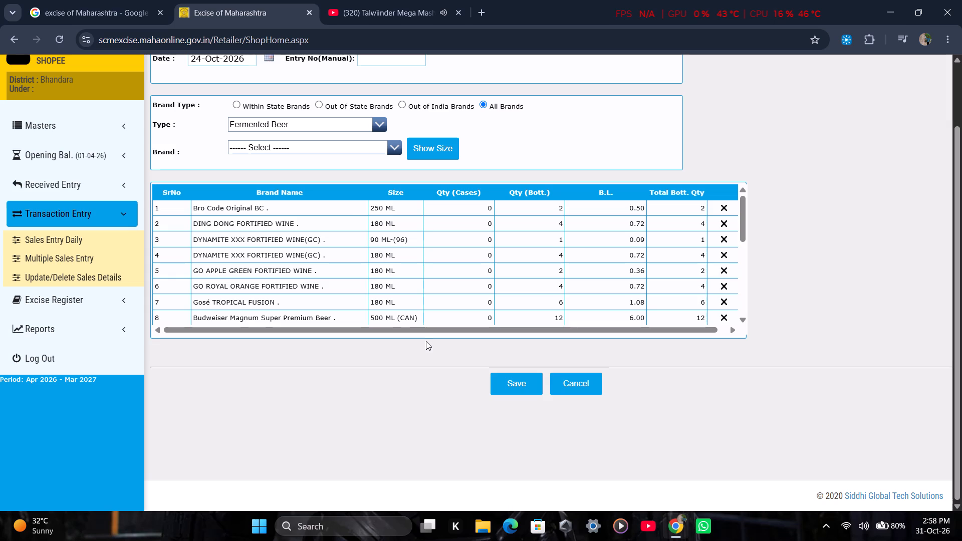
scroll(357, 263, down, 5)
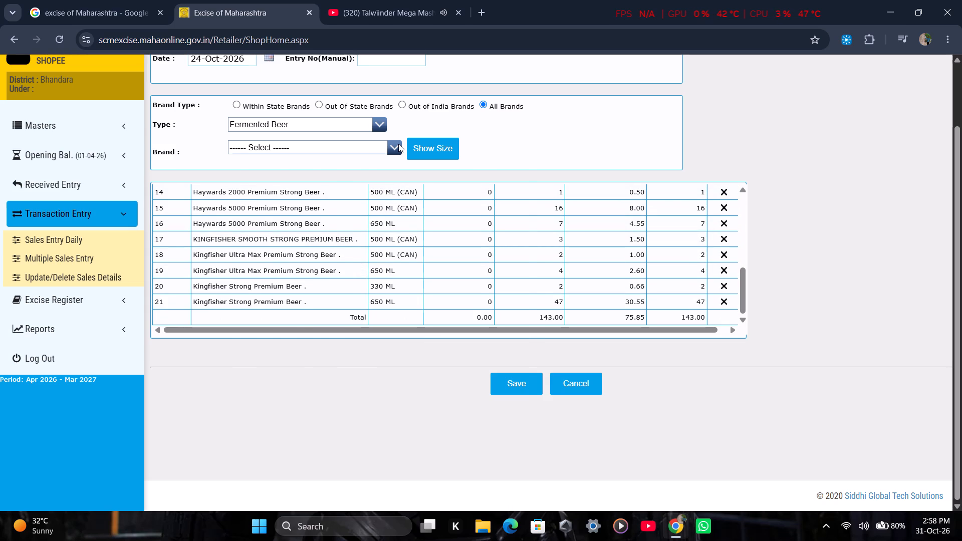
Add Kingfisher Strong Premium Beer(OS) to the sales list with 14 of 500 ML (CAN).
click(398, 144)
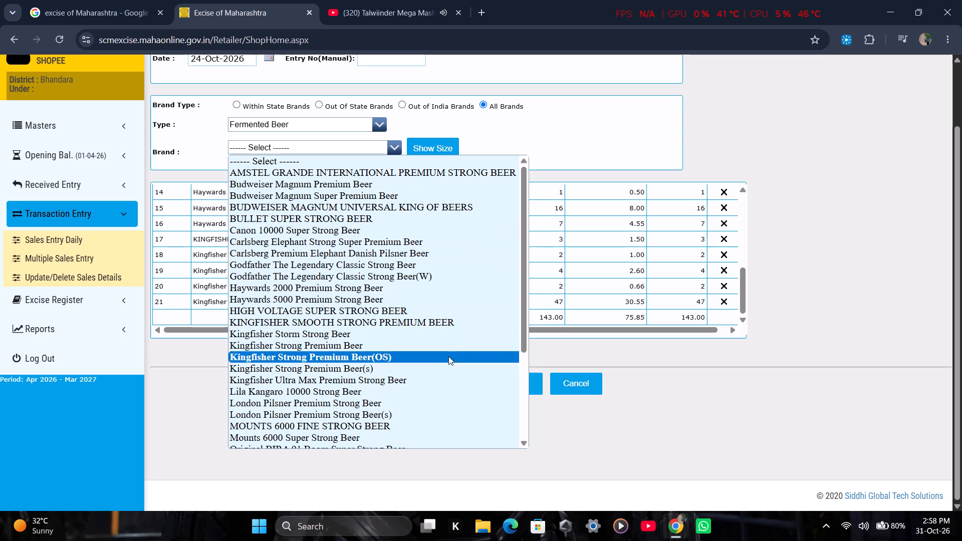
click(448, 356)
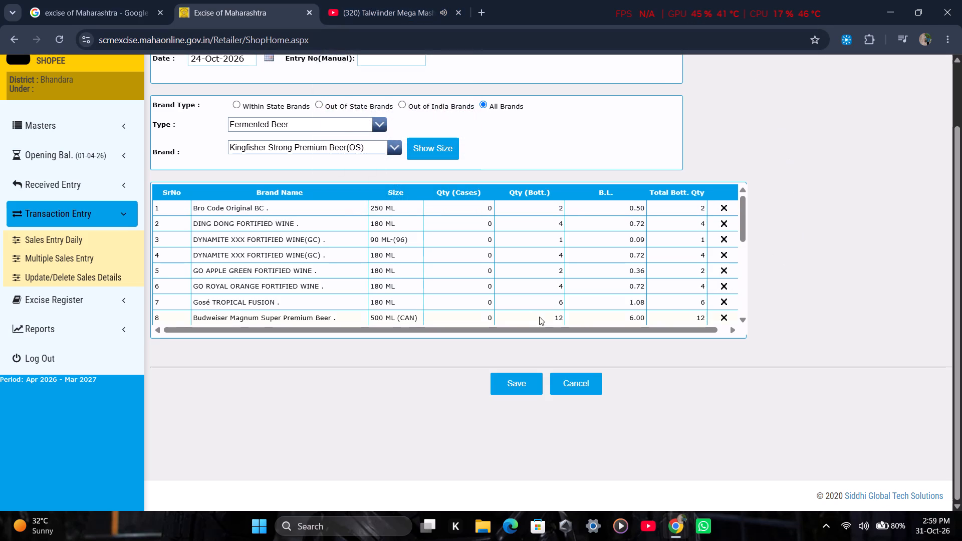
click(435, 152)
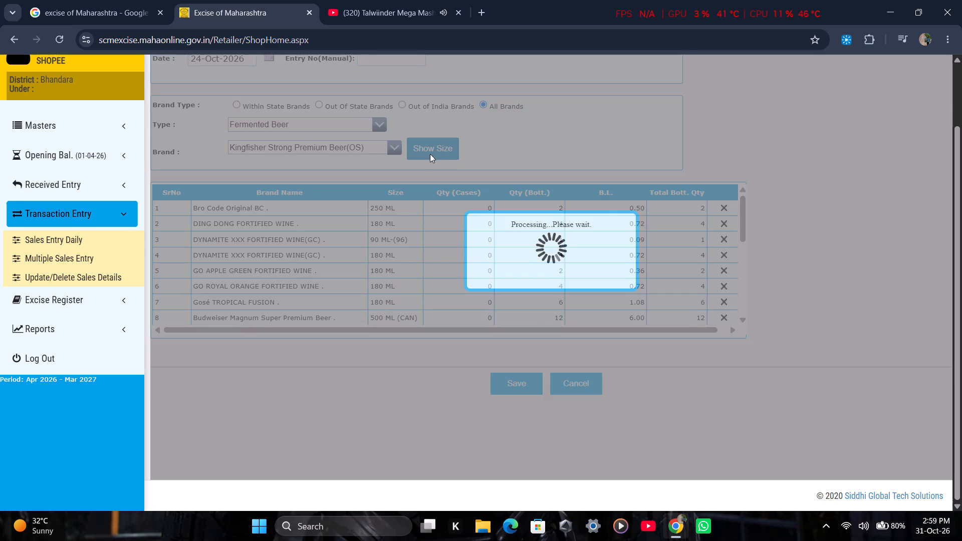
click(611, 229)
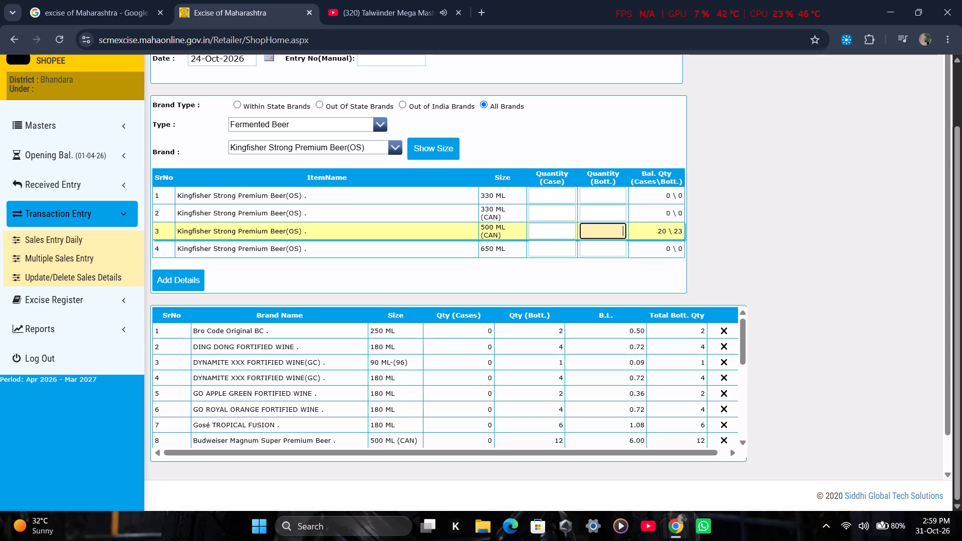
text(14)
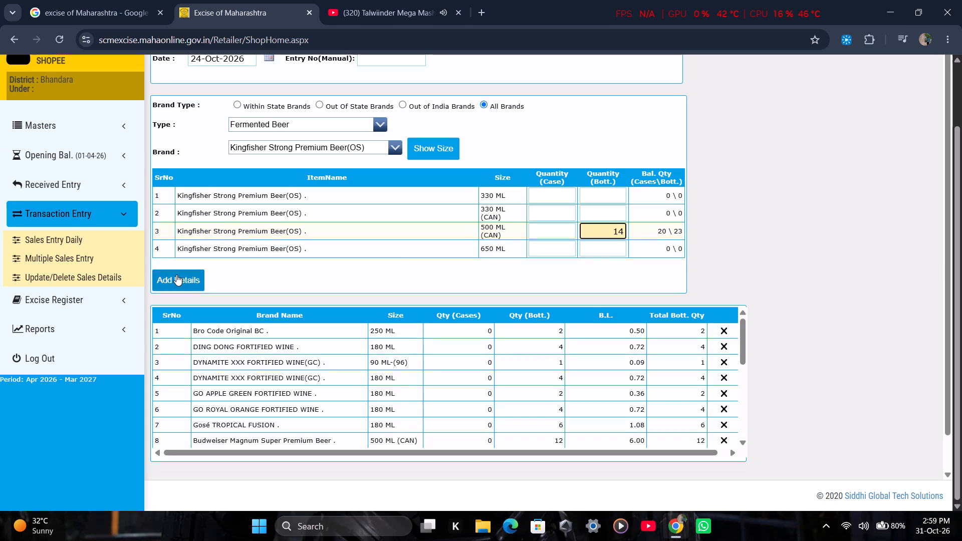
click(176, 275)
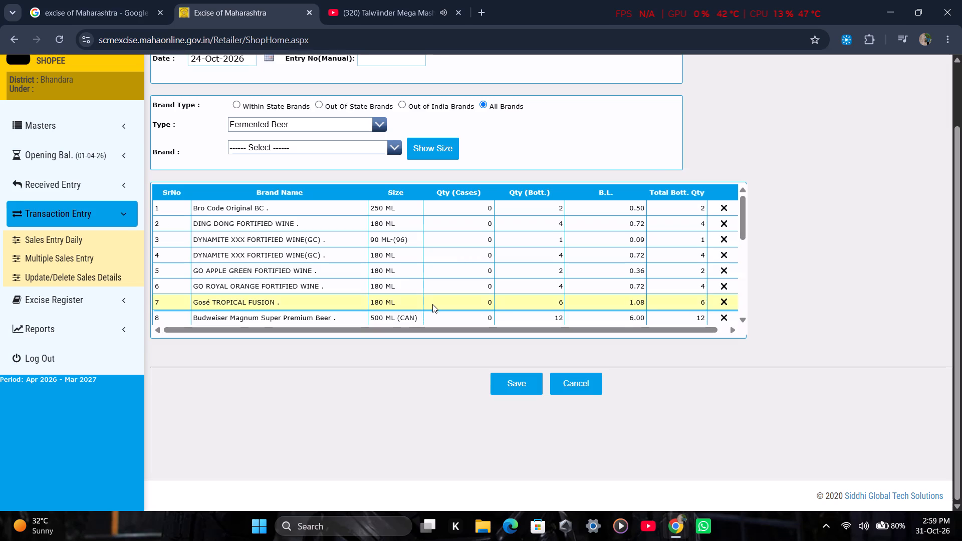
scroll(433, 304, down, 6)
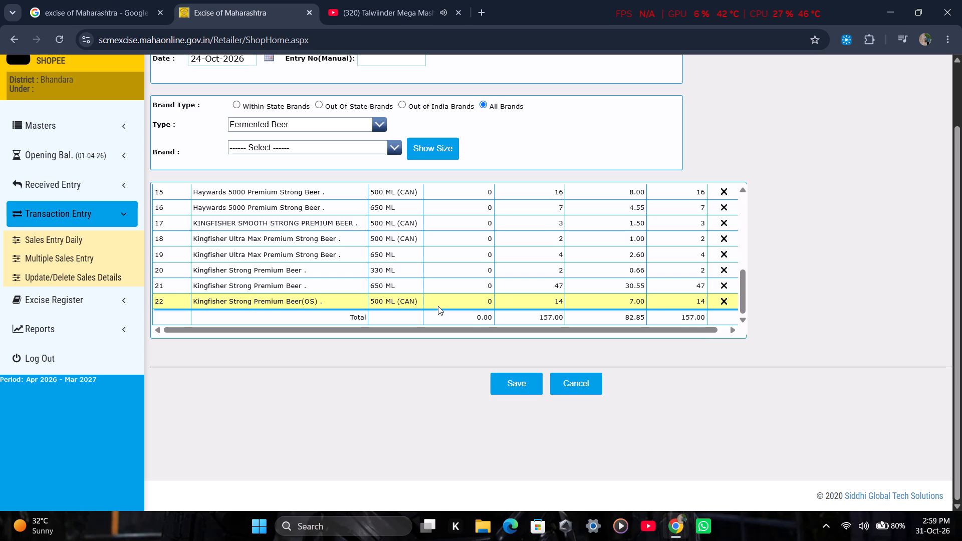
Switch the type to Mild Beer and add Budweiser Premium King of Beer to the sales list with 2 bottles of 650 ML.
click(382, 124)
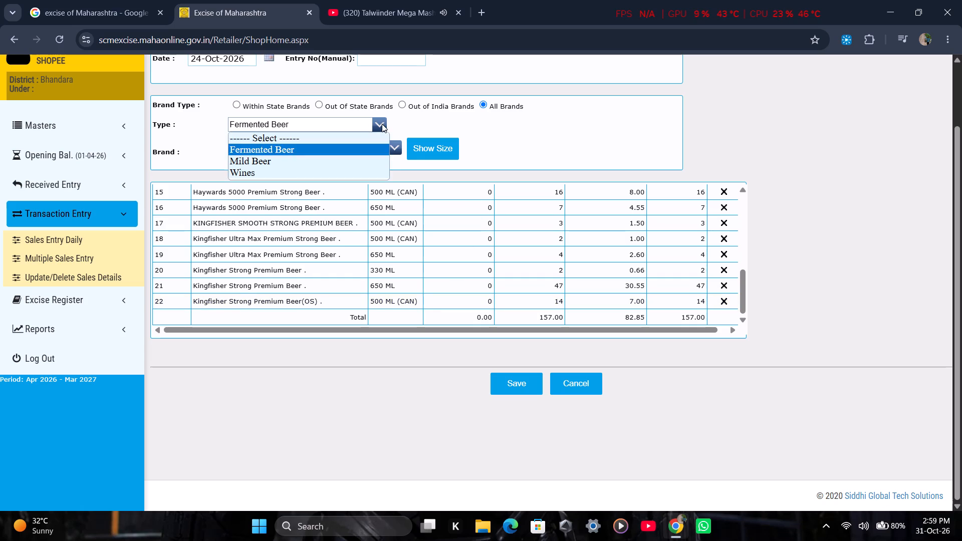
click(371, 160)
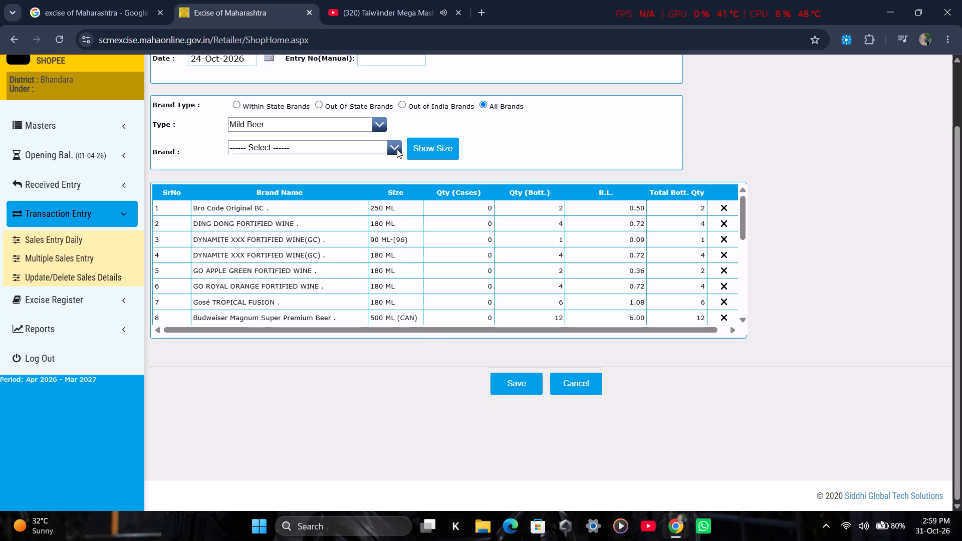
click(395, 155)
click(395, 141)
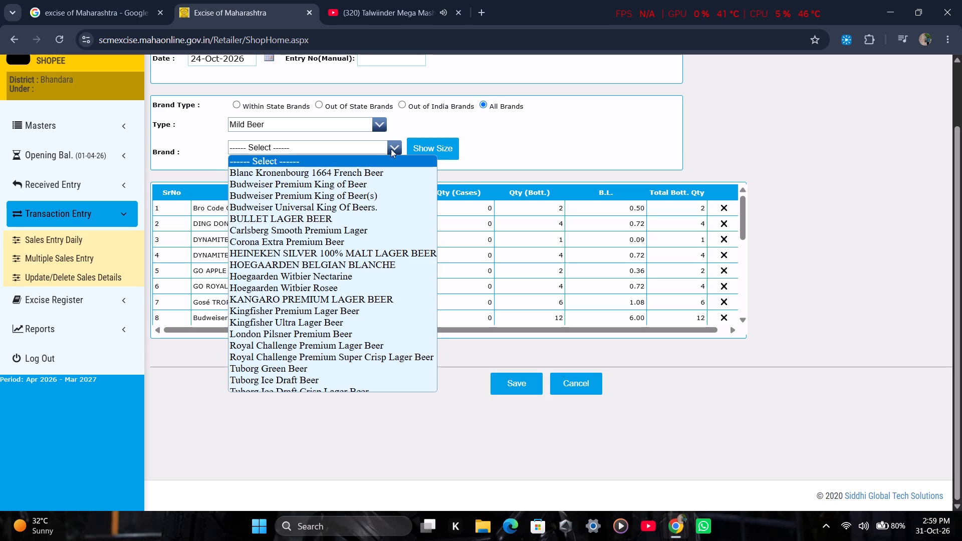
click(370, 181)
click(434, 146)
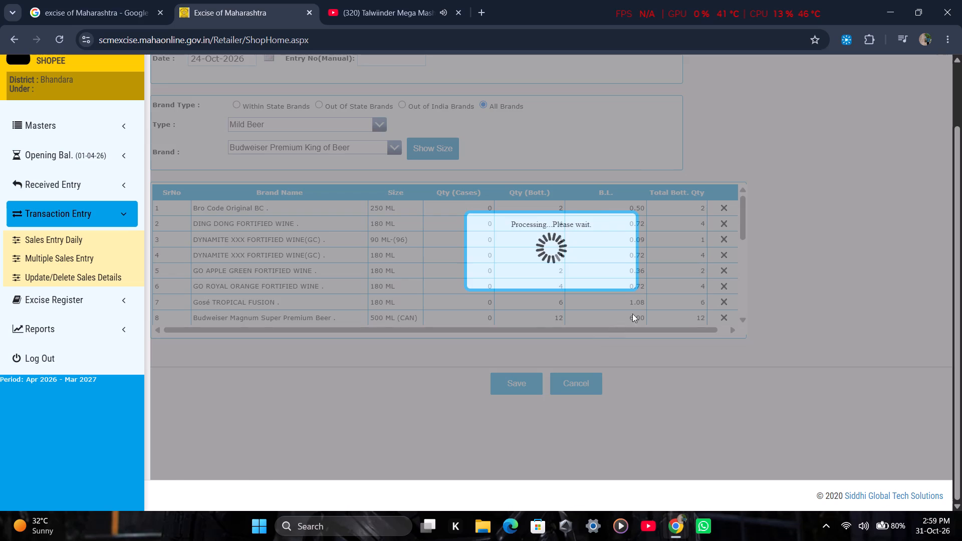
click(603, 269)
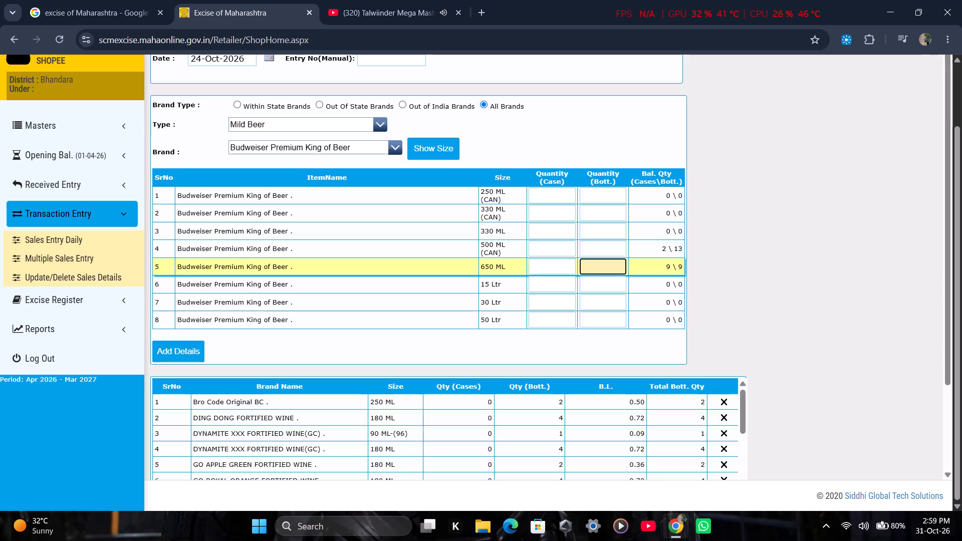
key(2)
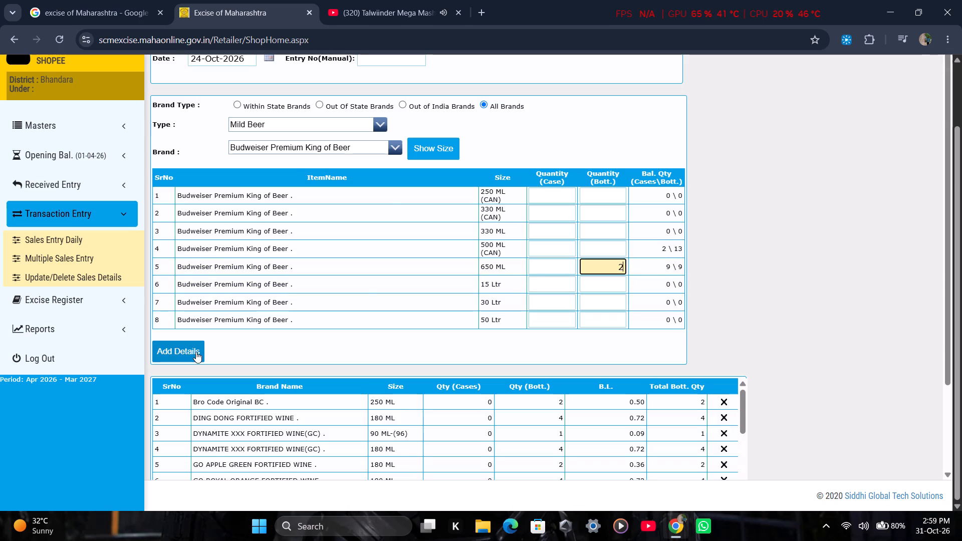
click(196, 352)
scroll(310, 311, down, 6)
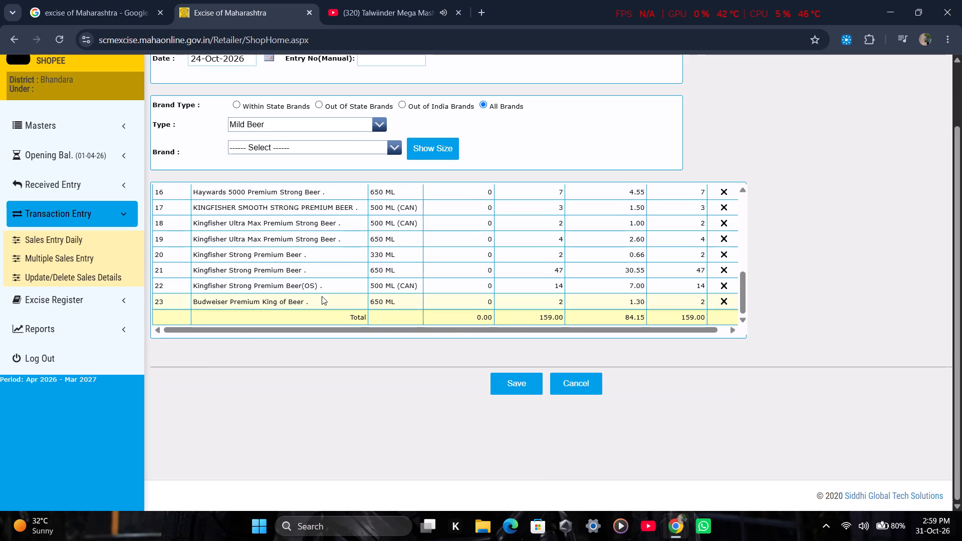
Add BULLET LAGER BEER to the sales list with 1 bottle of 650 ML.
click(394, 142)
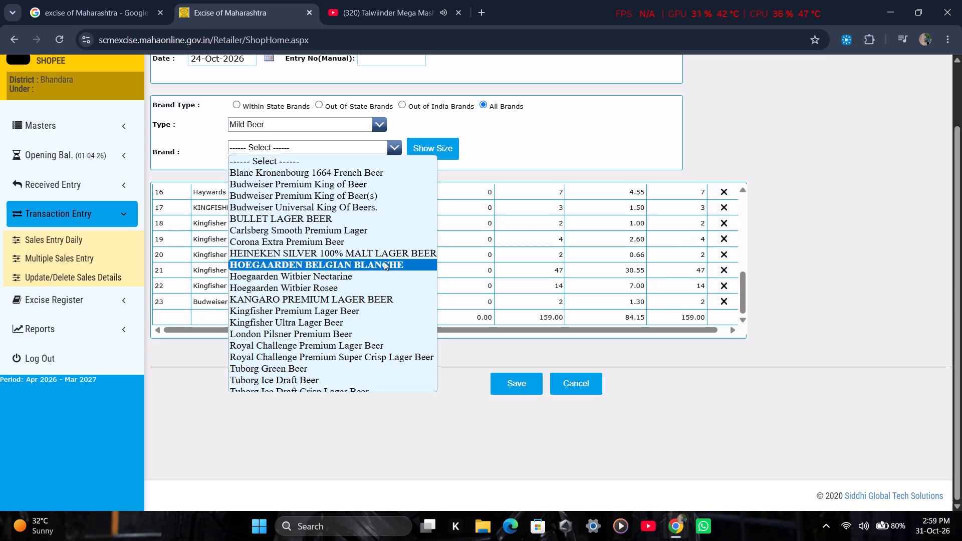
click(384, 218)
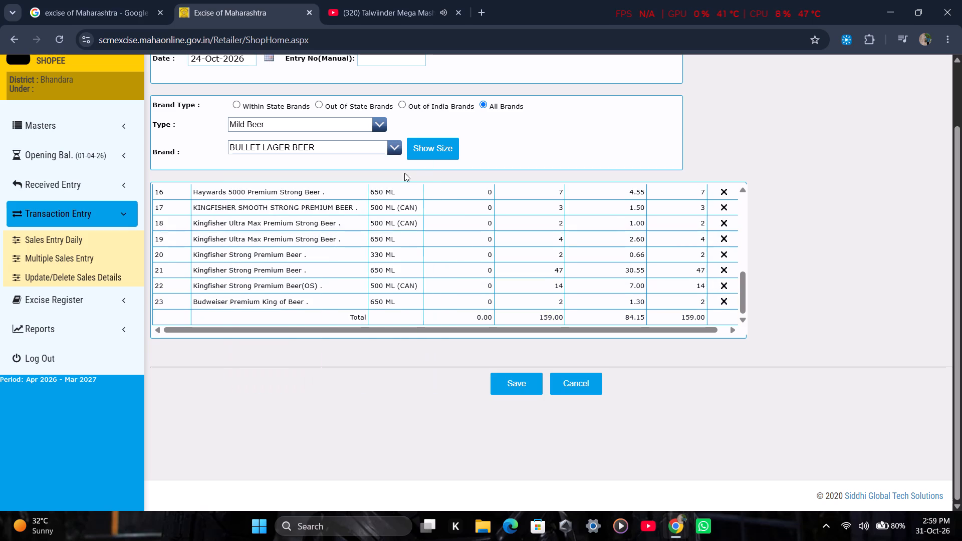
click(426, 151)
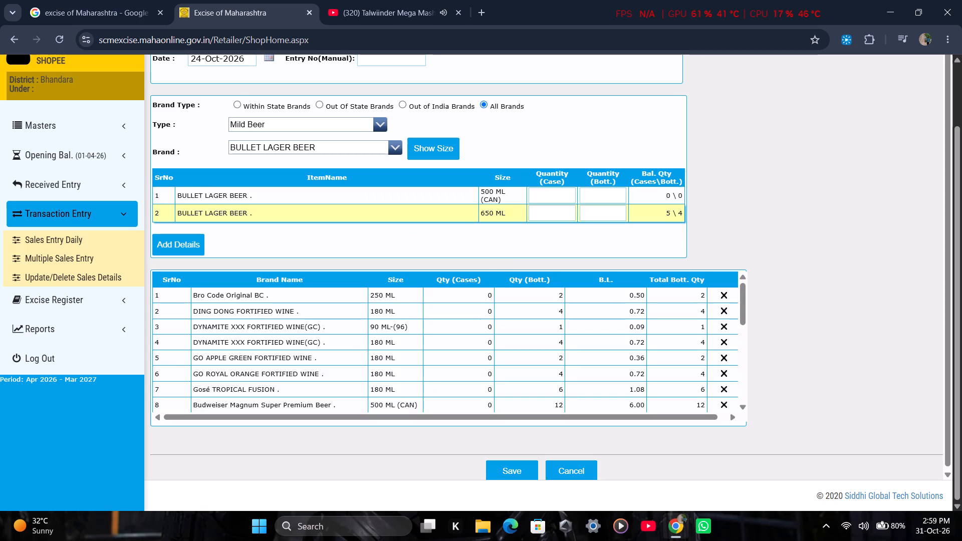
click(599, 214)
key(1)
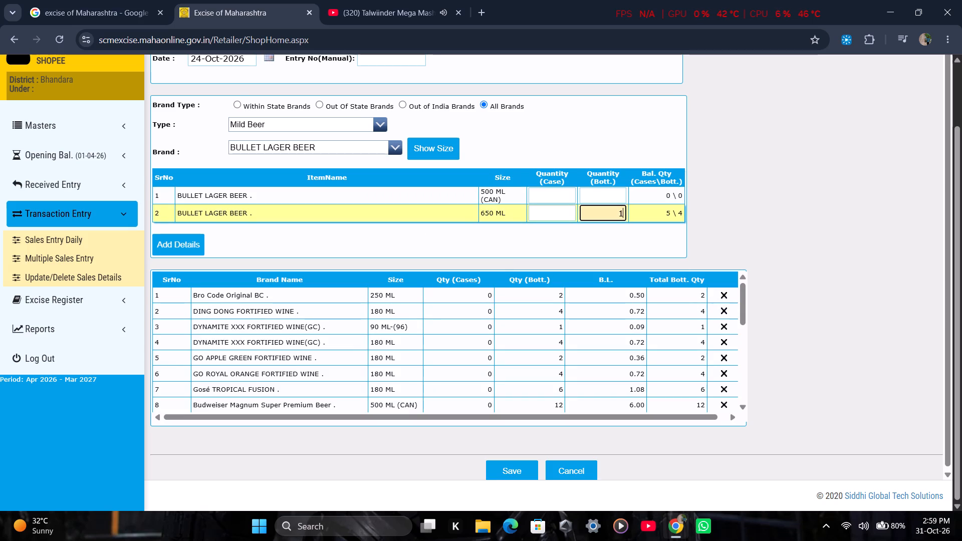
click(166, 238)
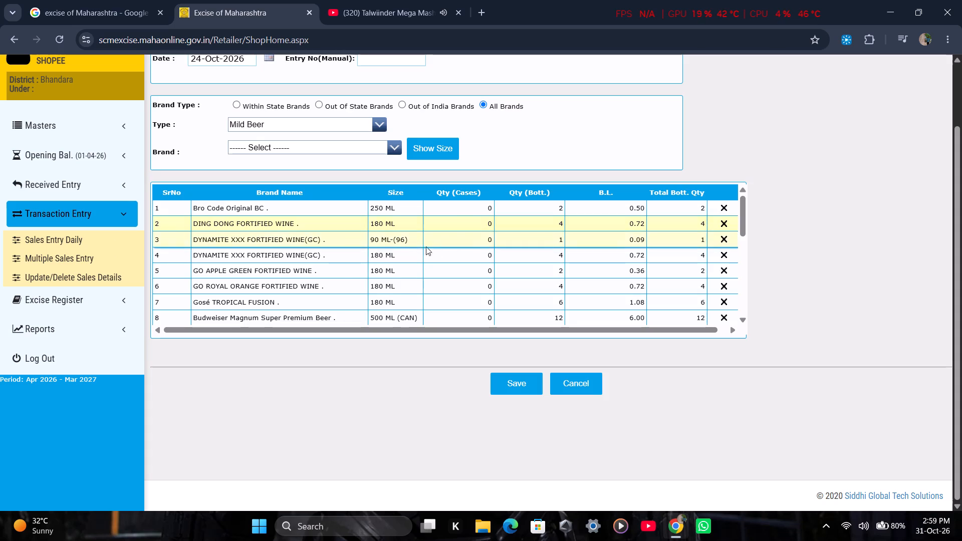
scroll(480, 255, down, 4)
Add London Pilsner Premium Beer to the sales list with 28 of 500 ML (CAN) and 7 bottles of 650 ML.
click(391, 142)
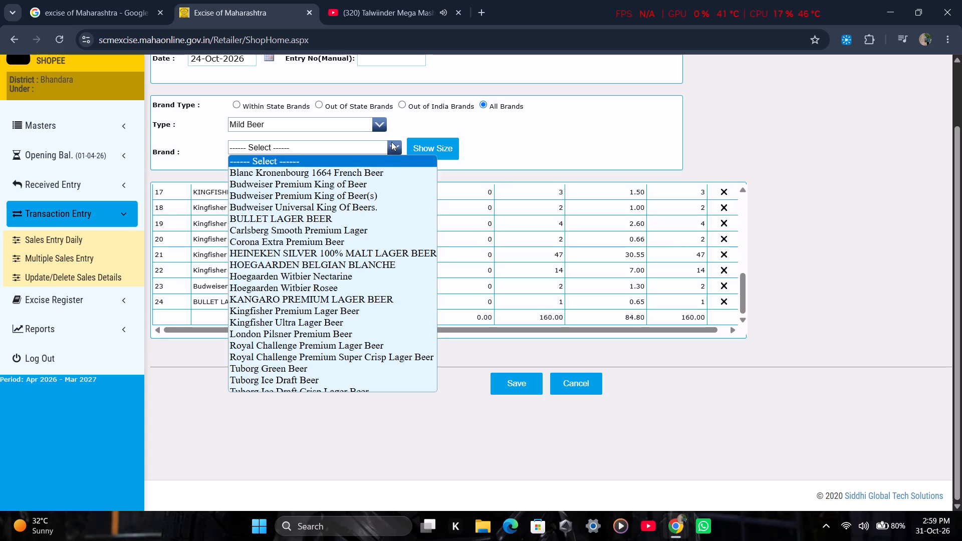
click(351, 329)
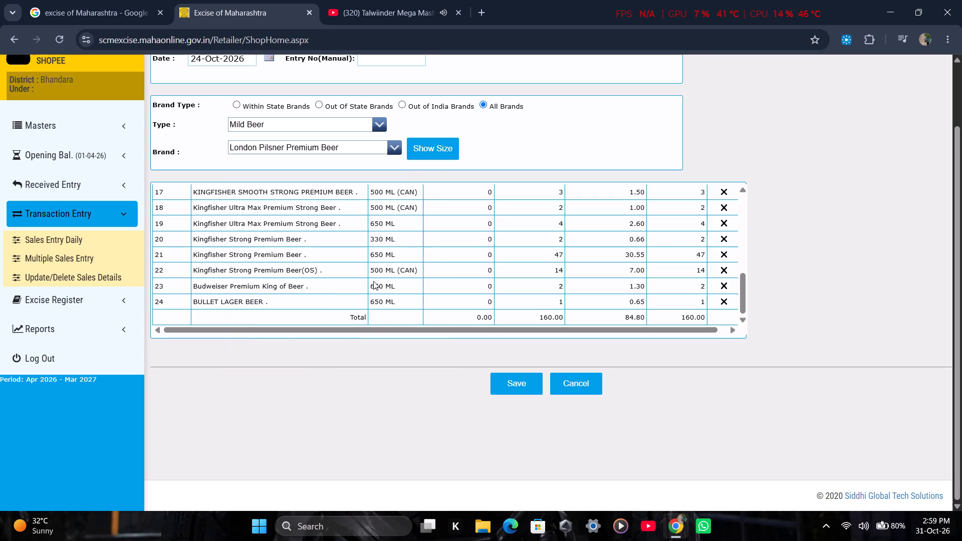
click(434, 148)
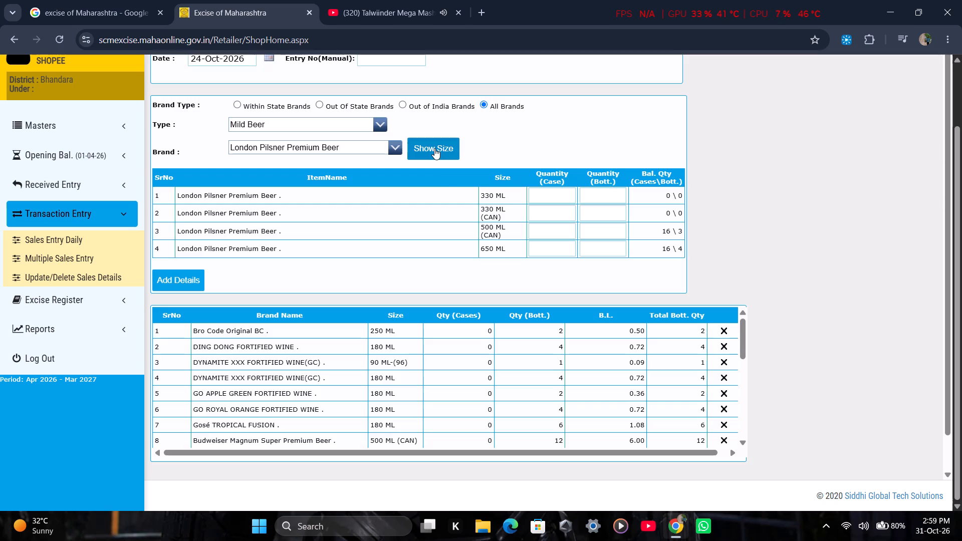
click(615, 252)
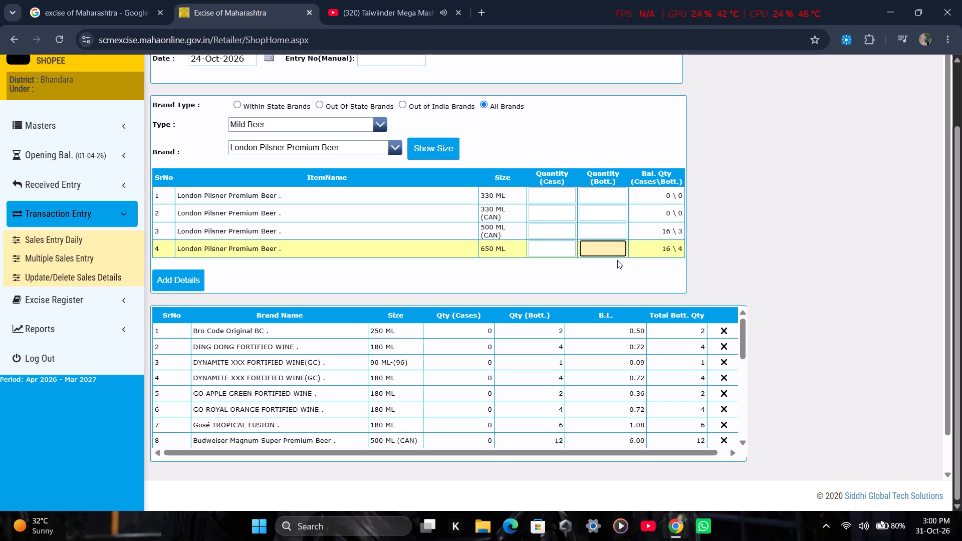
key(7)
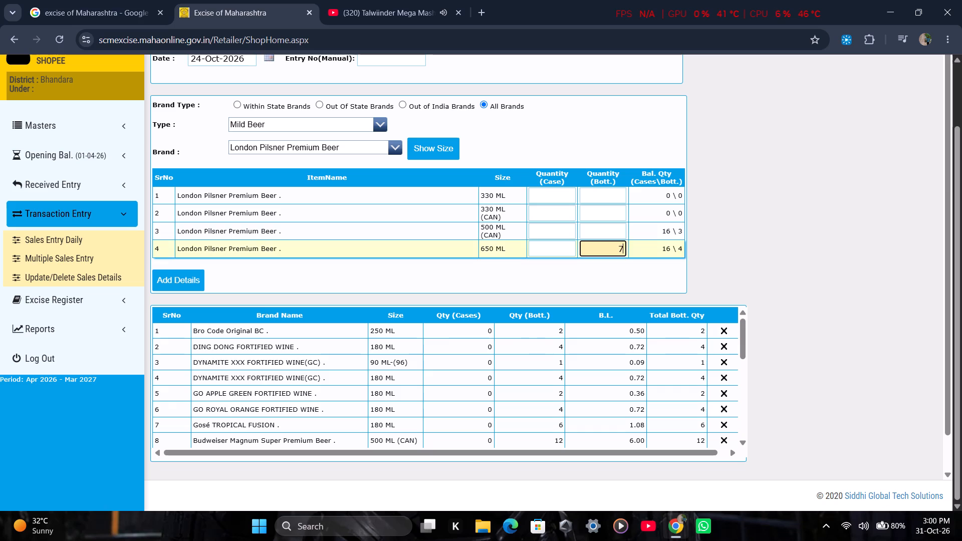
click(613, 228)
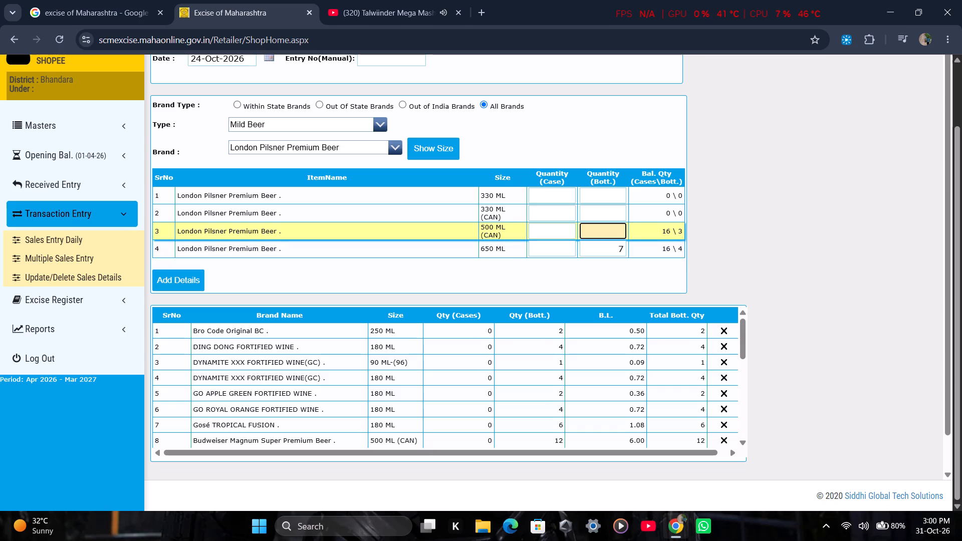
text(28)
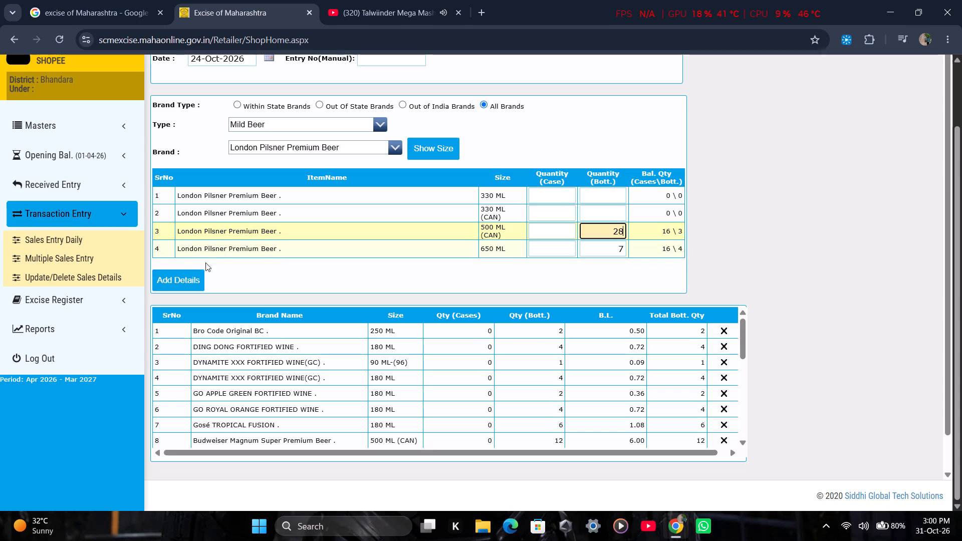
click(186, 283)
scroll(273, 253, down, 6)
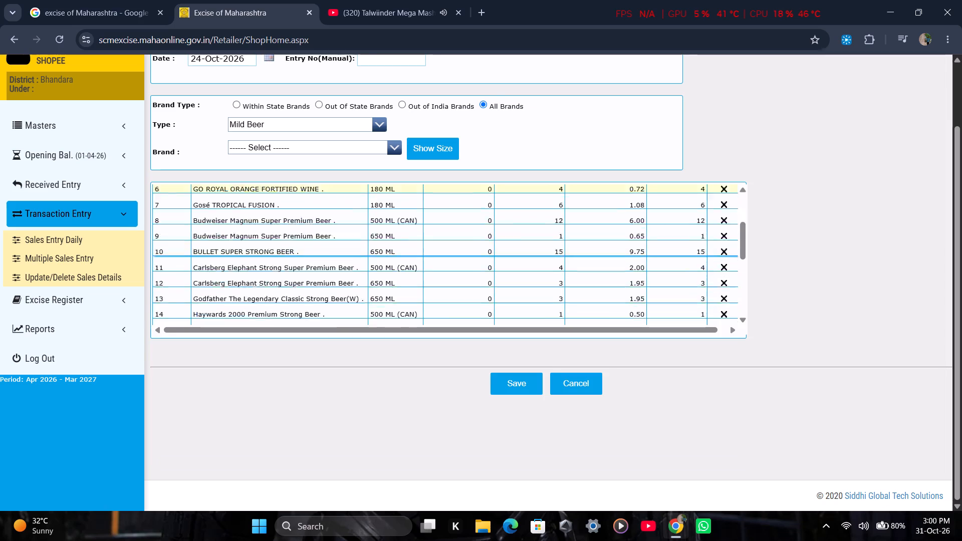
scroll(277, 266, down, 3)
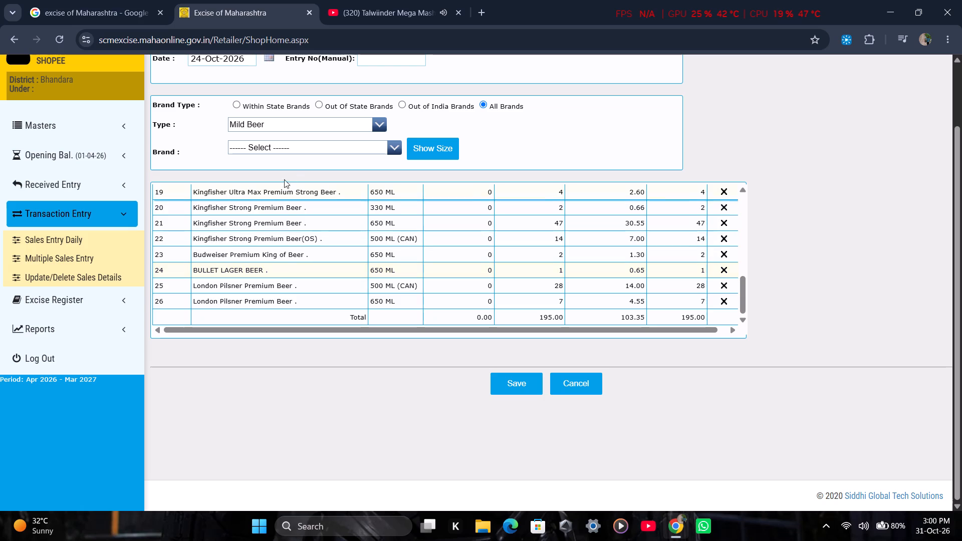
Add Royal Challenge Premium Lager Beer to the sales list with 9 bottles of 650 ML.
click(392, 149)
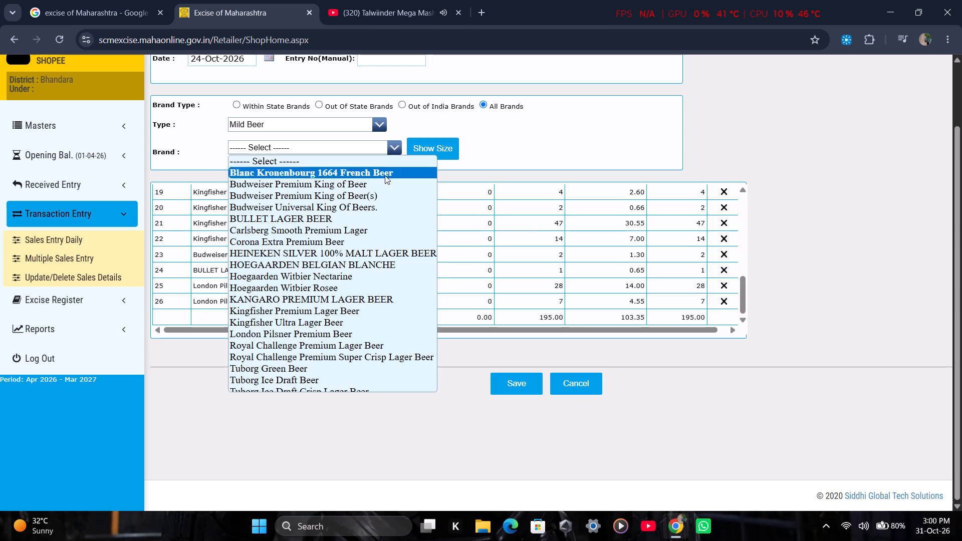
click(390, 343)
click(415, 148)
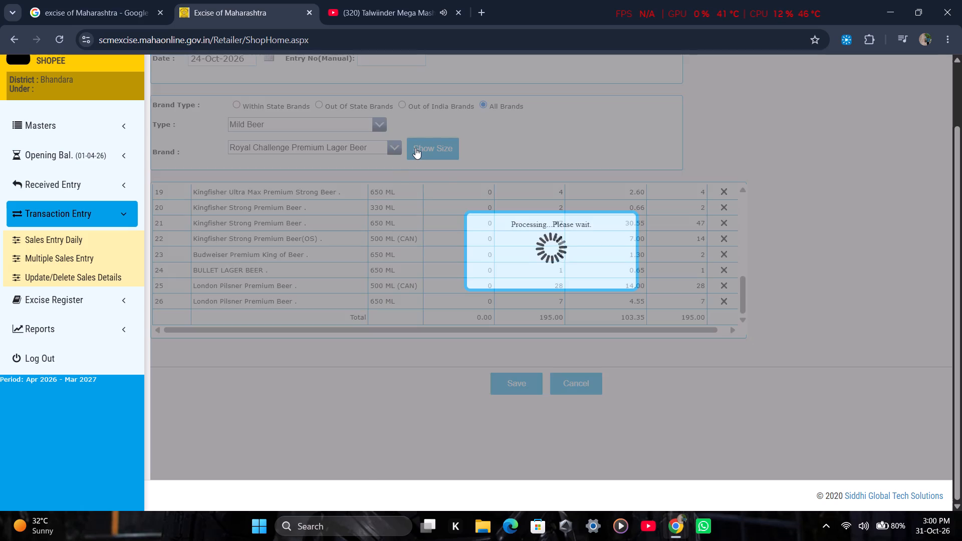
click(415, 148)
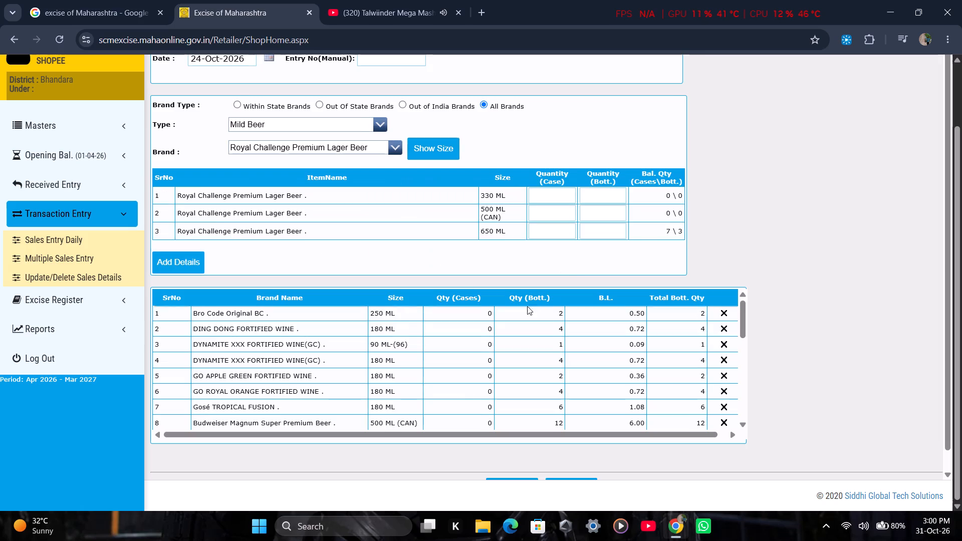
click(602, 221)
click(604, 228)
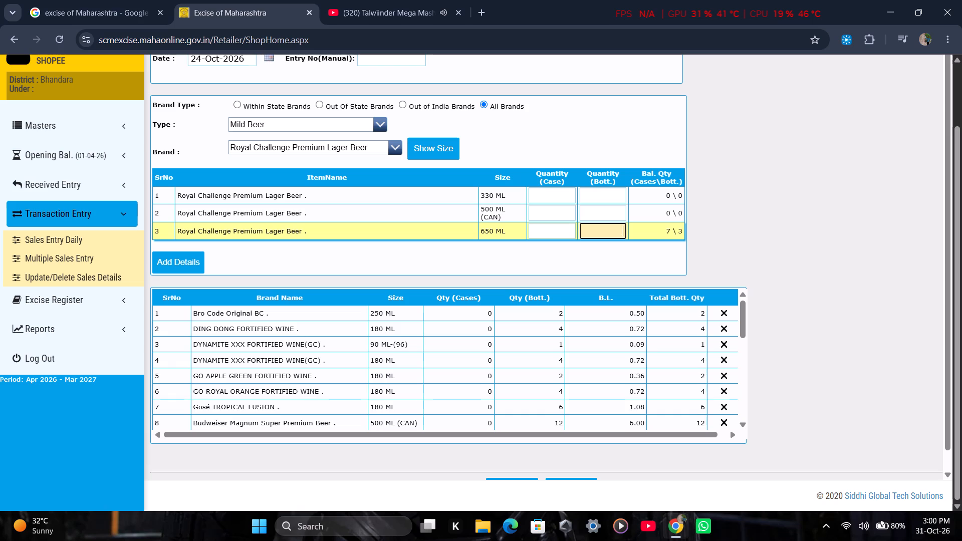
key(9)
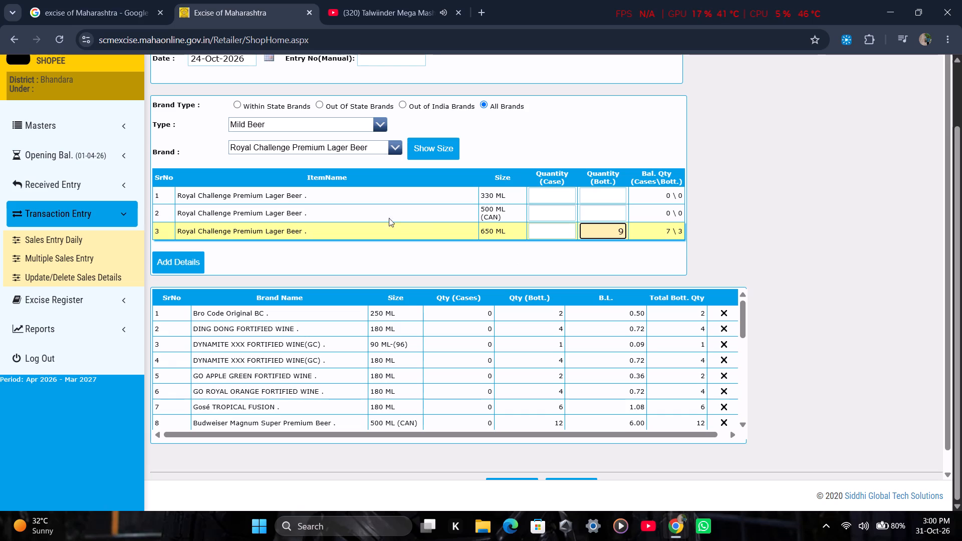
click(183, 267)
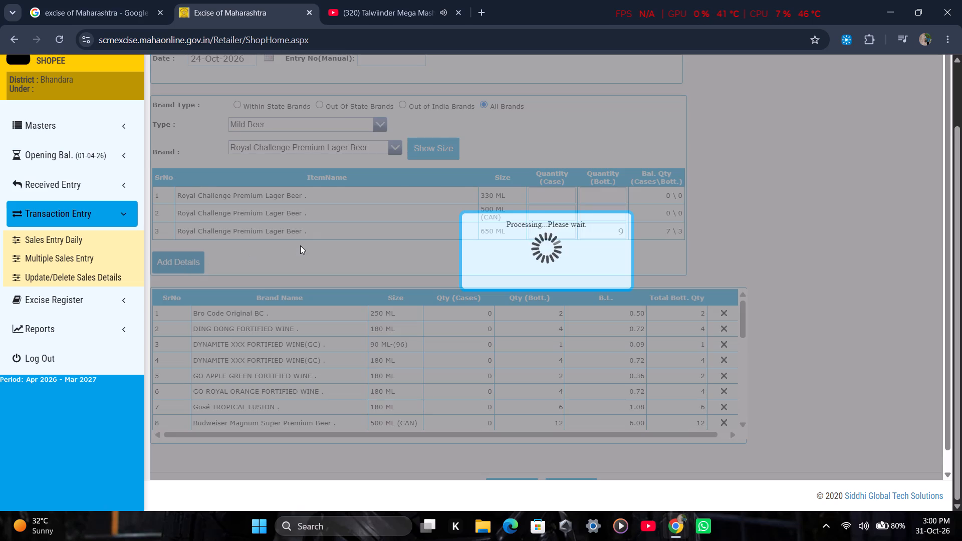
scroll(303, 247, down, 9)
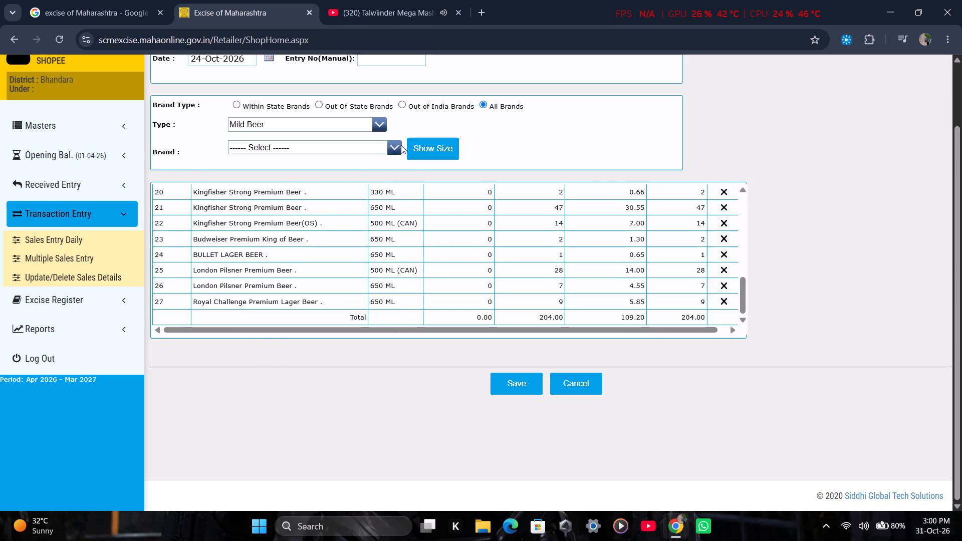
Add Royal Challenge Premium Super Crisp Lager Beer to the sales list with 22 of 500 ML (CAN).
click(397, 145)
click(384, 355)
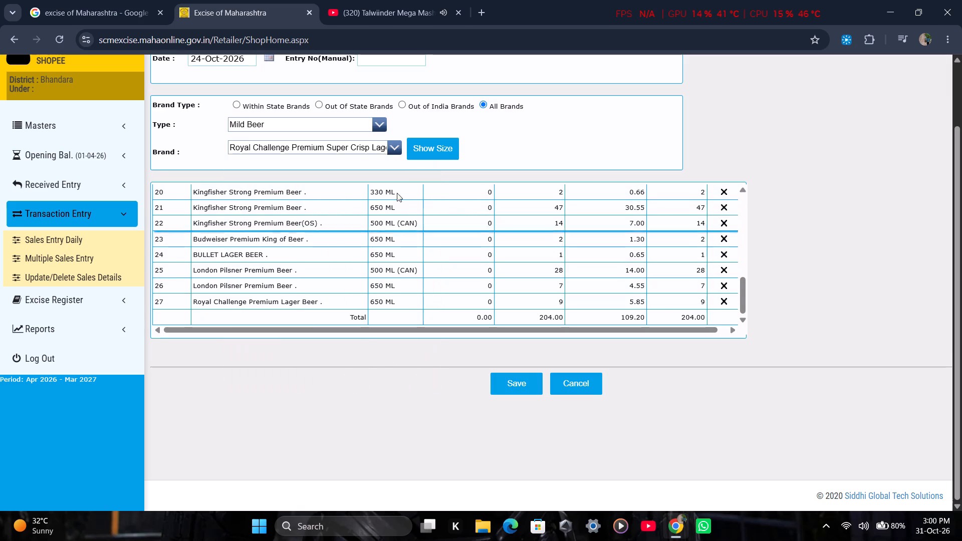
click(412, 155)
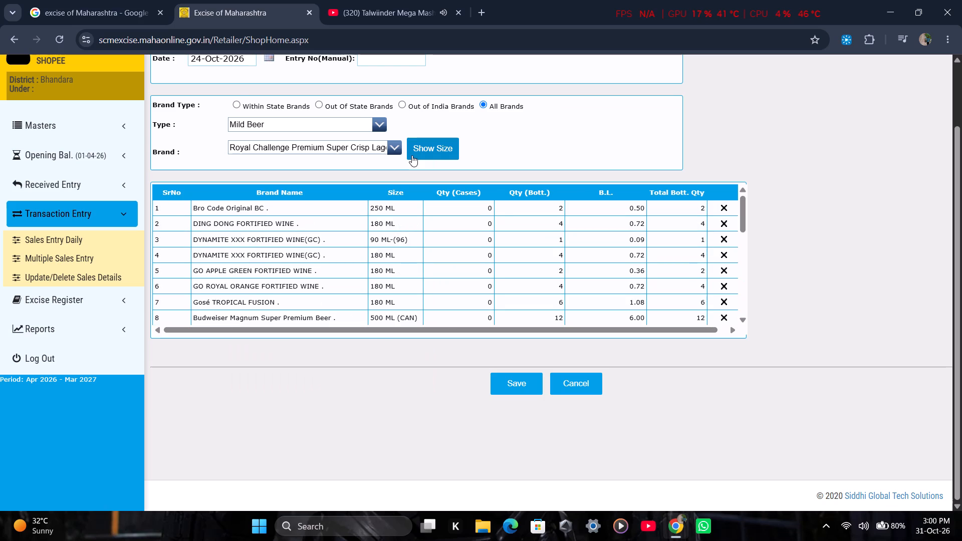
click(601, 201)
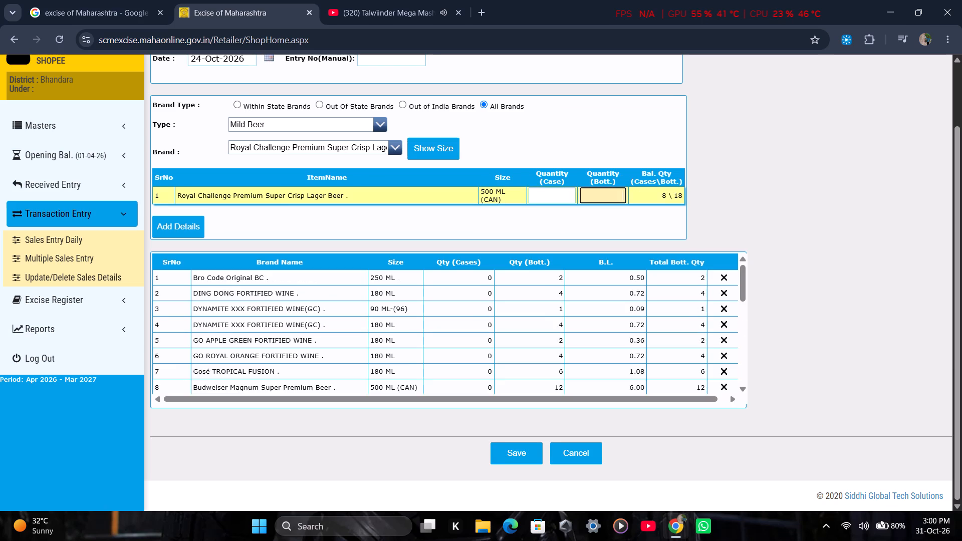
text(22)
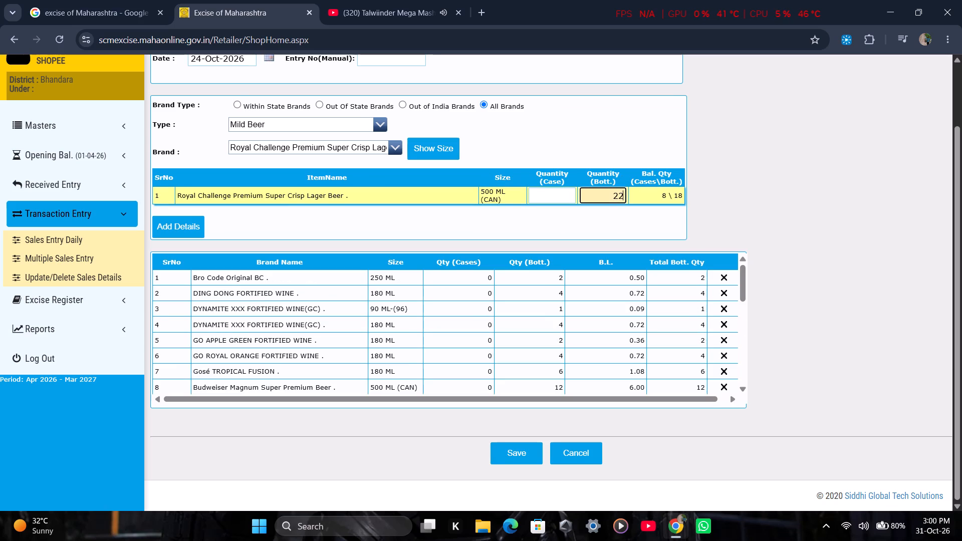
click(176, 226)
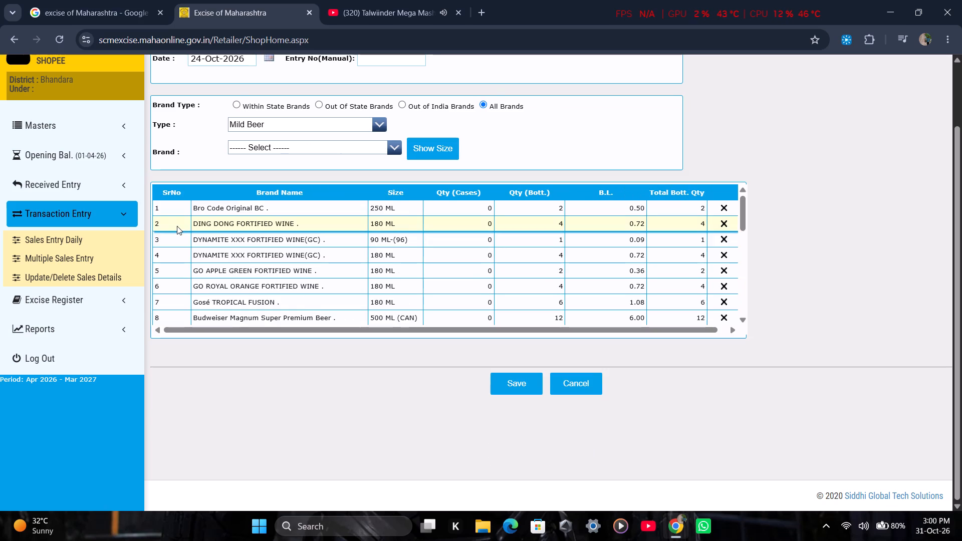
Check the end of the sales list and save the 24-Oct-2026 sales entry.
scroll(372, 308, down, 9)
scroll(373, 310, up, 10)
scroll(373, 316, down, 8)
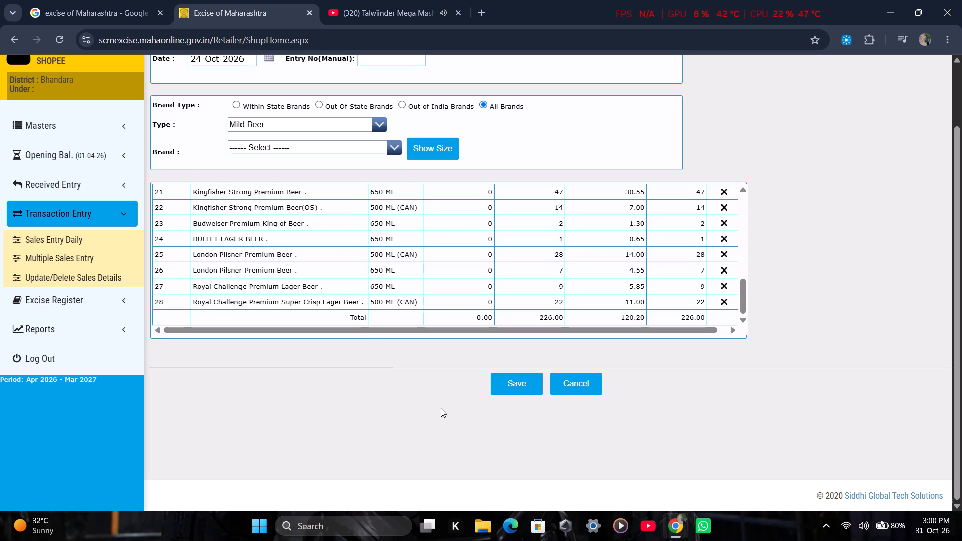
click(500, 381)
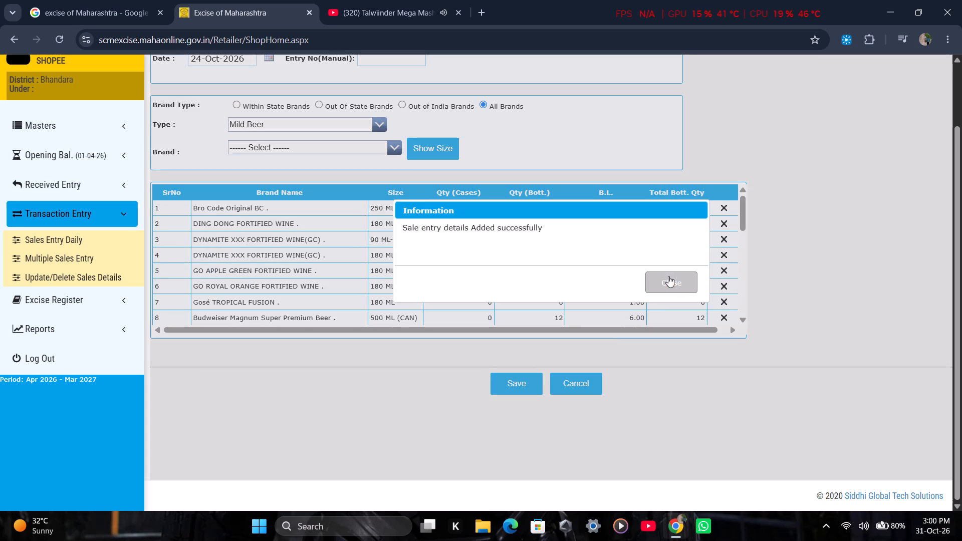
Search the pending TP details of goods received from traders, from 01-Oct-2026 to 31-Oct-2026.
click(668, 276)
click(55, 183)
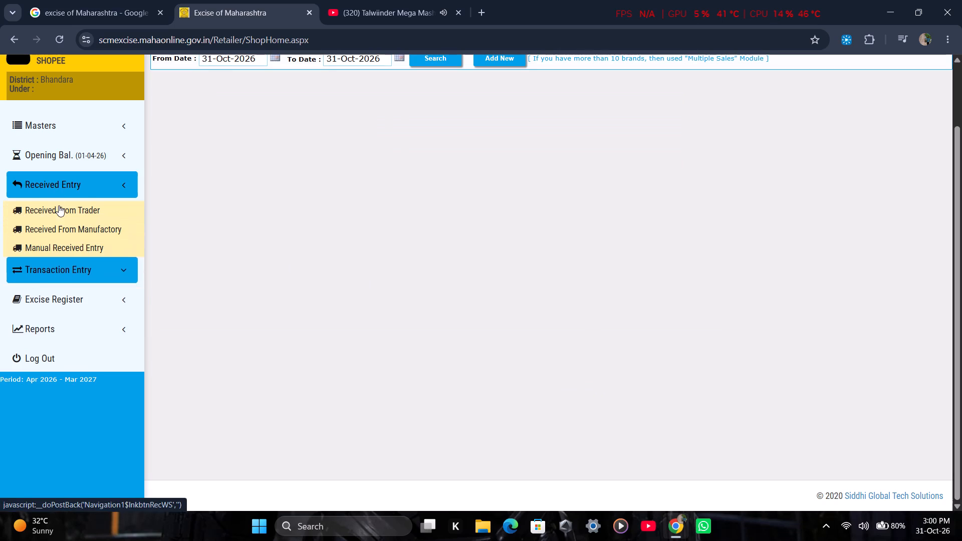
click(59, 206)
click(514, 127)
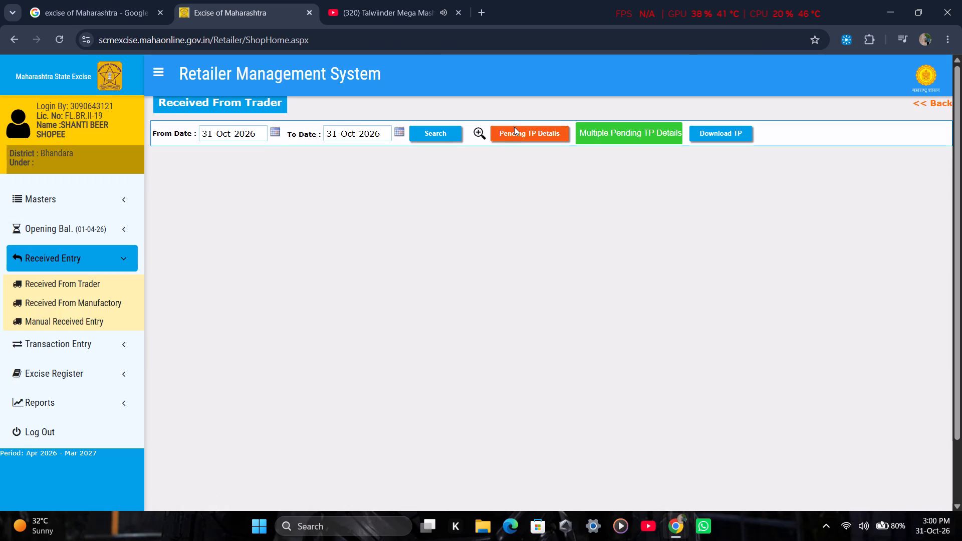
click(277, 131)
click(271, 177)
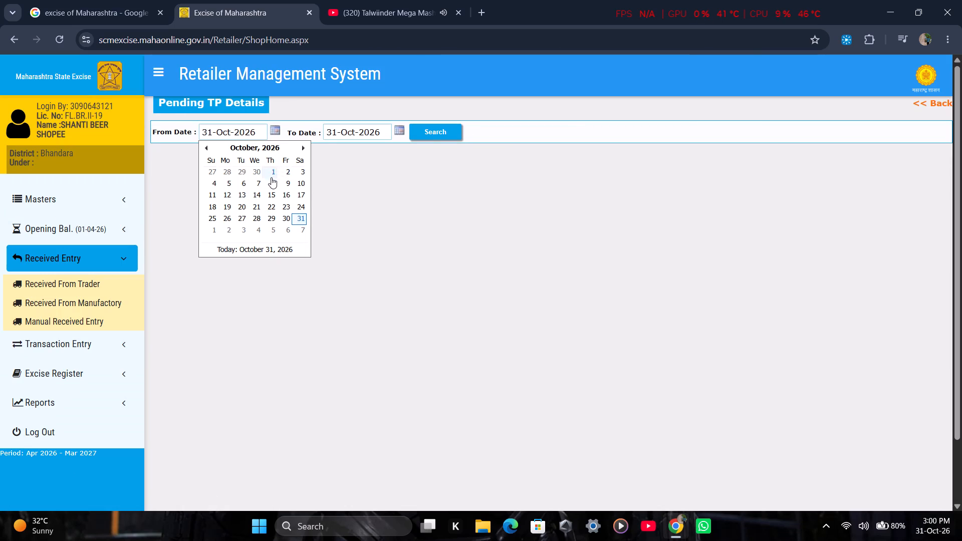
click(433, 135)
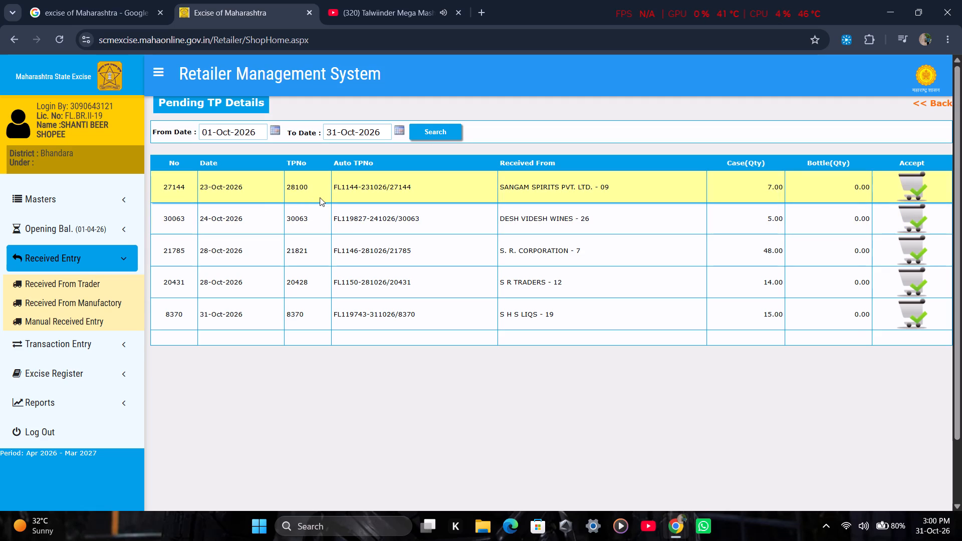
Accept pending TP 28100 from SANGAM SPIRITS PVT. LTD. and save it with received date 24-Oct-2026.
click(900, 180)
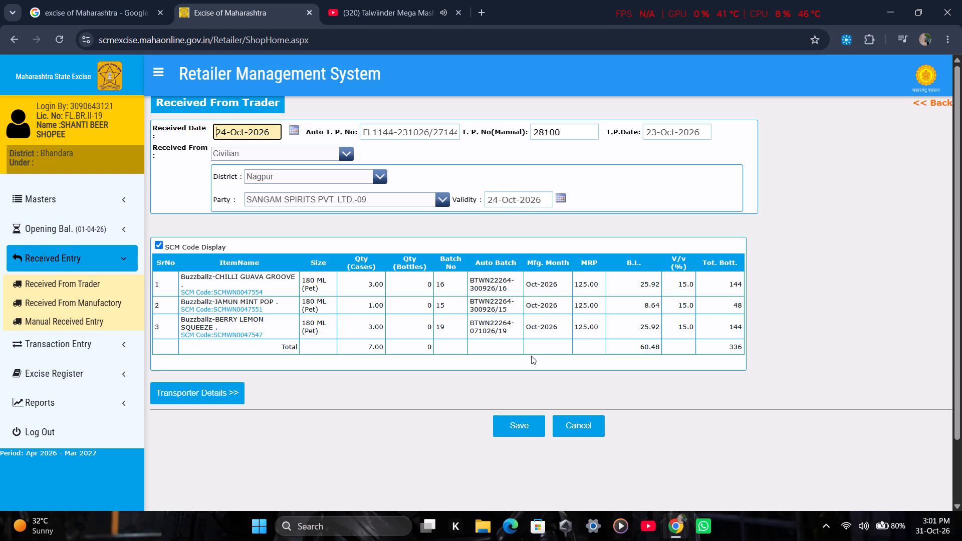
click(536, 431)
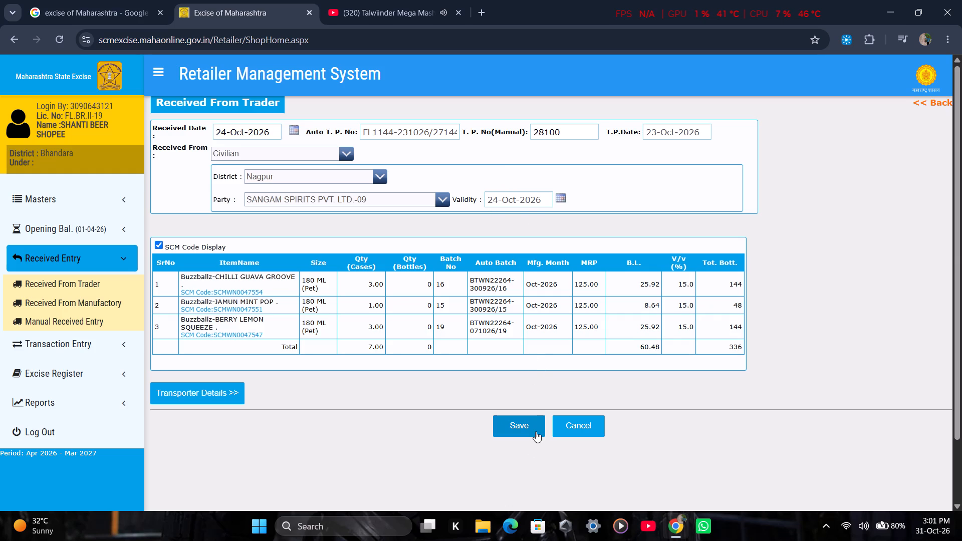
click(616, 355)
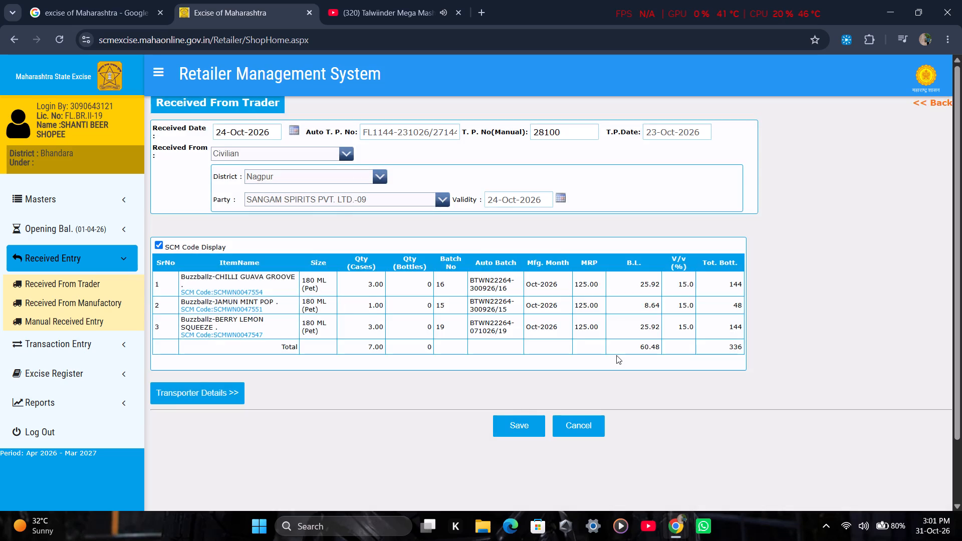
click(680, 350)
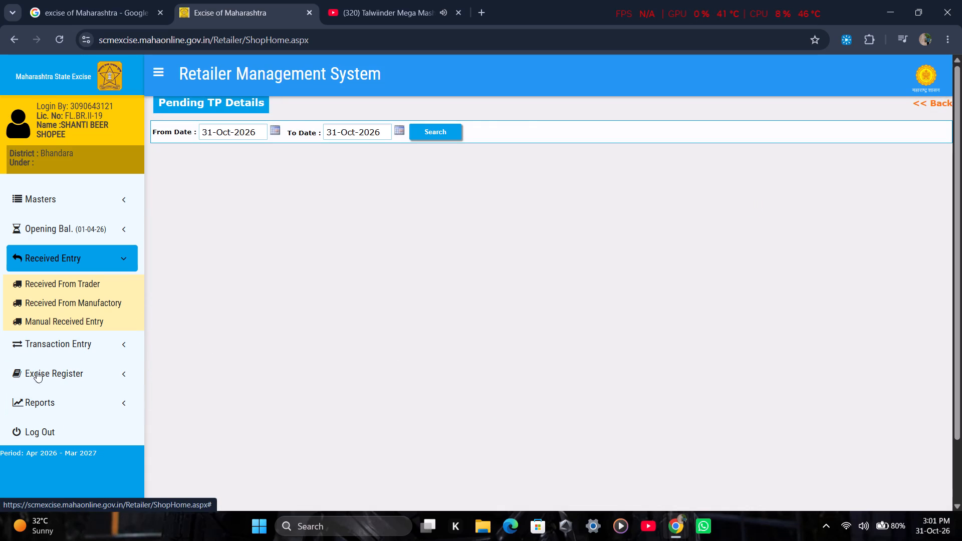
Show the bottle-wise FLR 4A monthly statement for all brands and types, from 24-Oct-2026 to 24-Oct-2026.
click(64, 369)
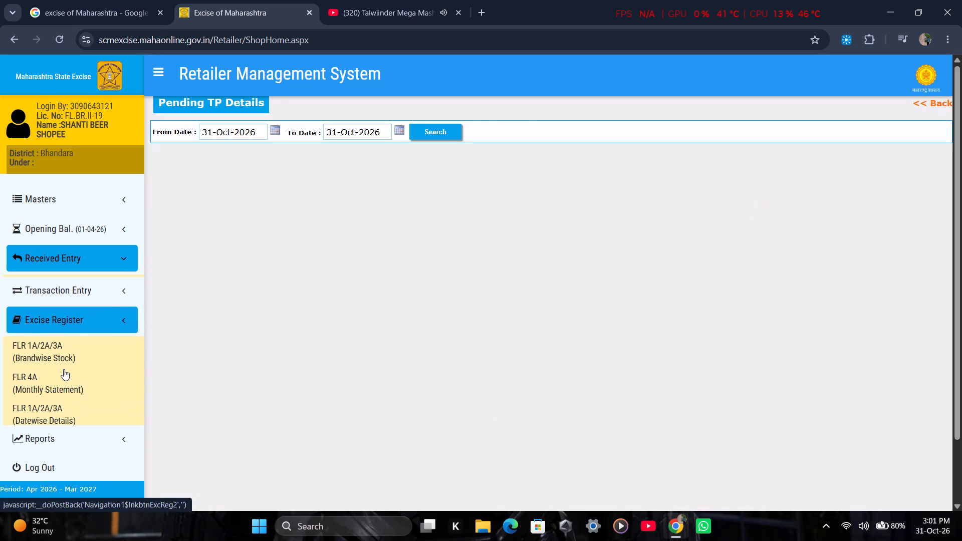
click(38, 383)
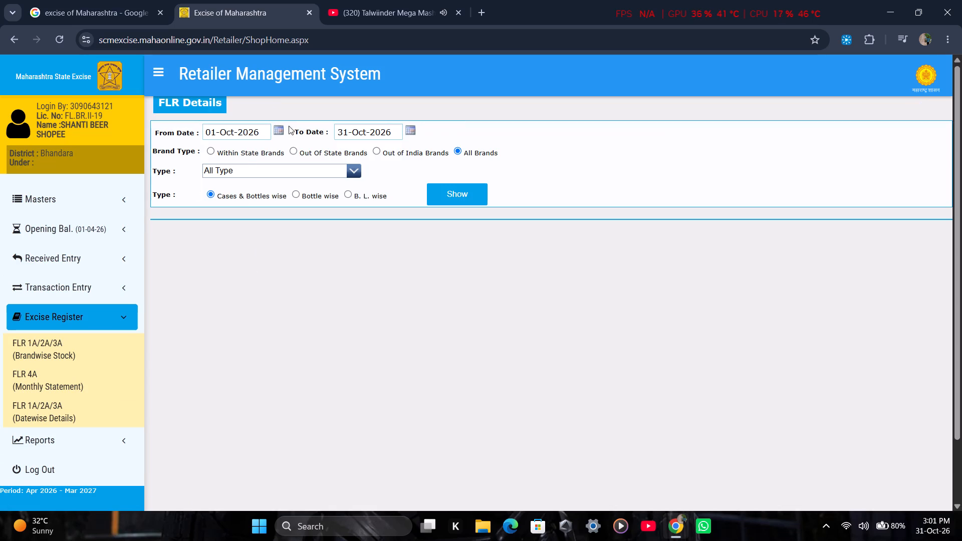
click(277, 129)
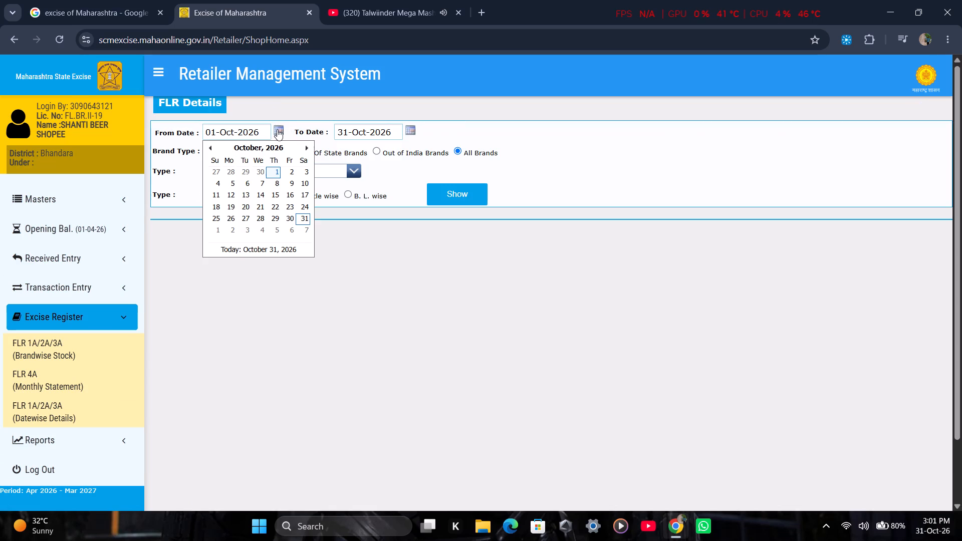
click(305, 203)
click(414, 131)
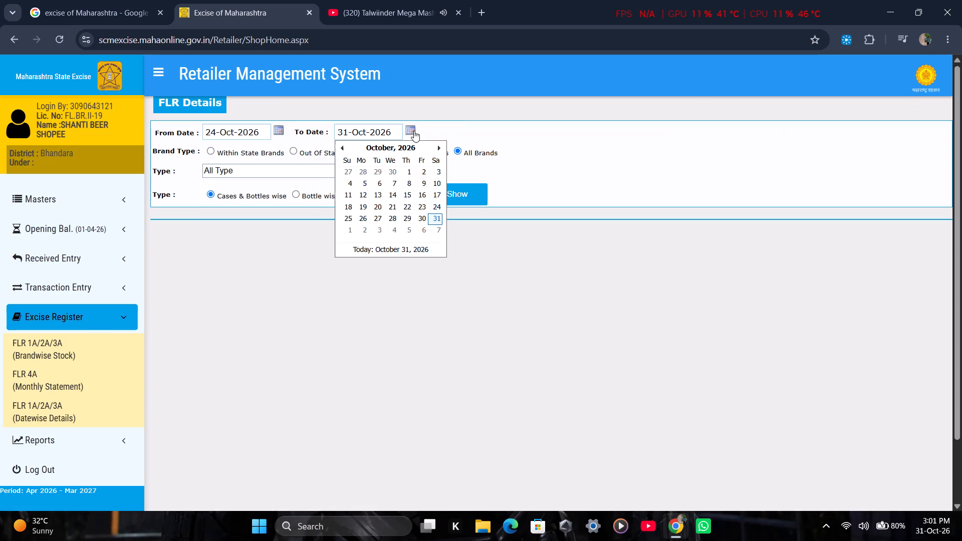
click(434, 209)
click(323, 193)
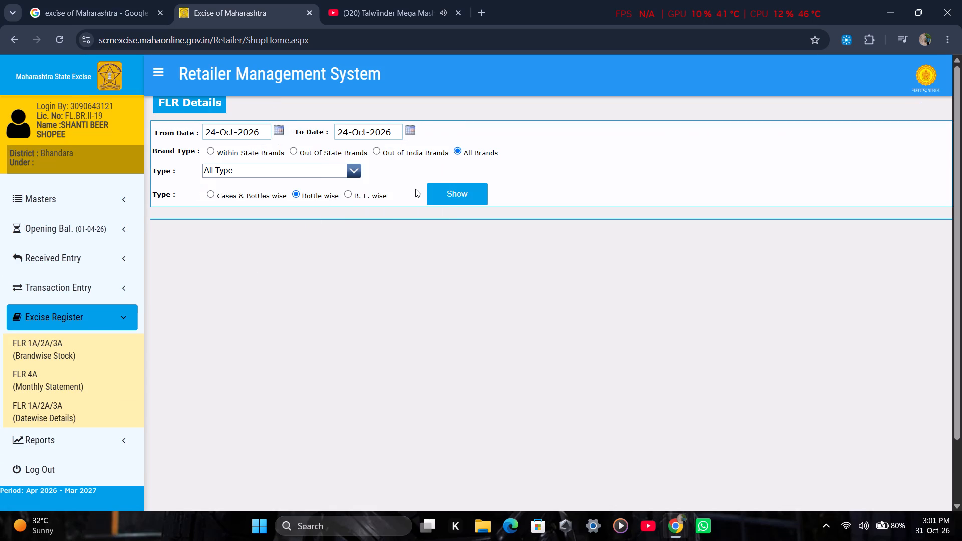
click(459, 190)
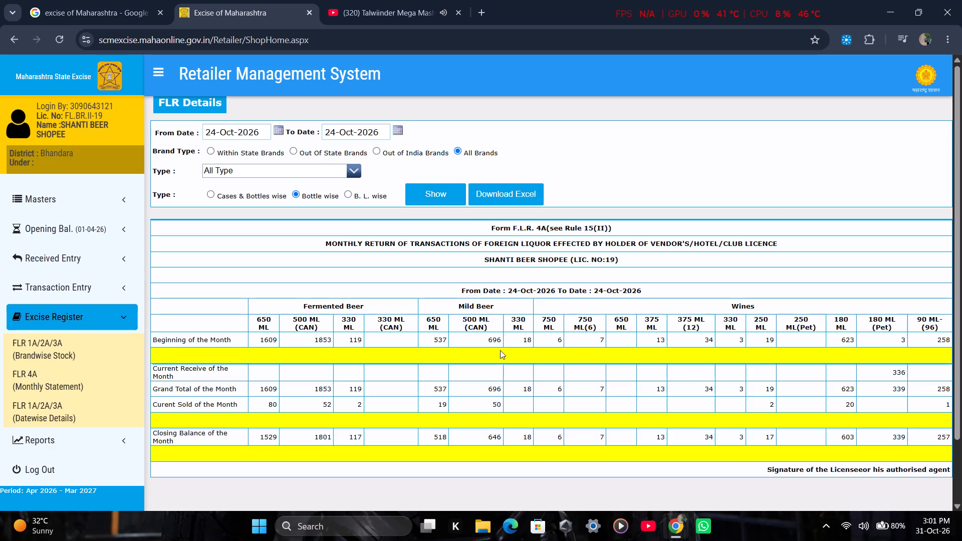
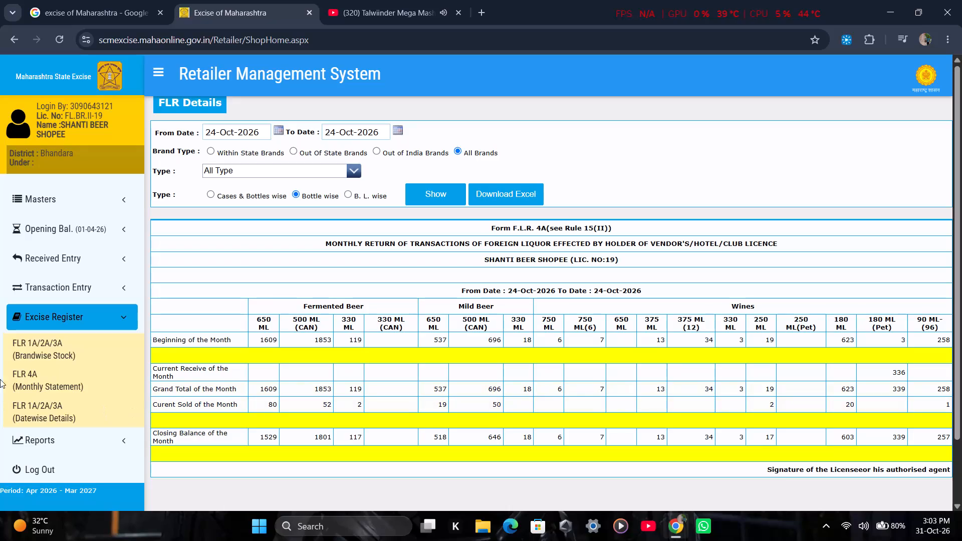
Go to the daily sales entries and search them from 01-Oct-2026 to 31-Oct-2026.
click(74, 298)
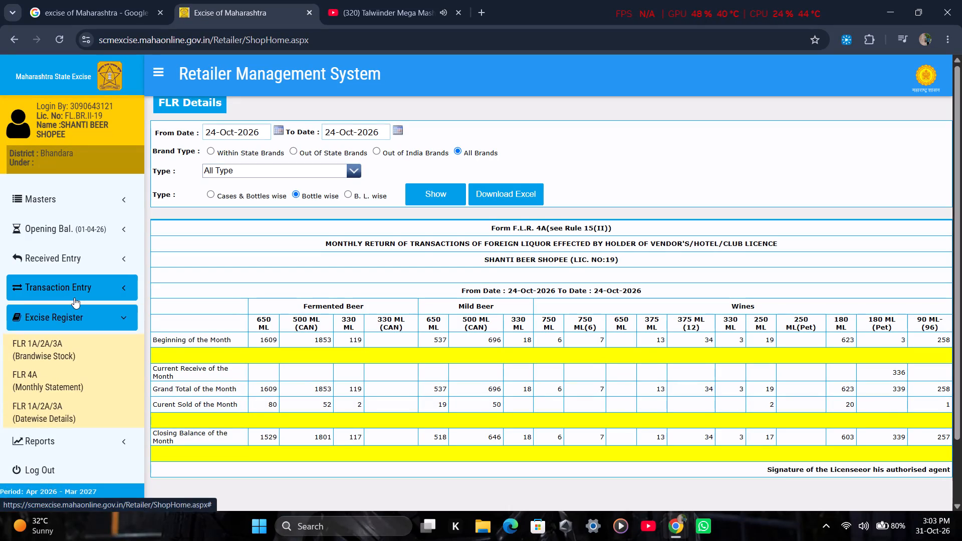
click(71, 313)
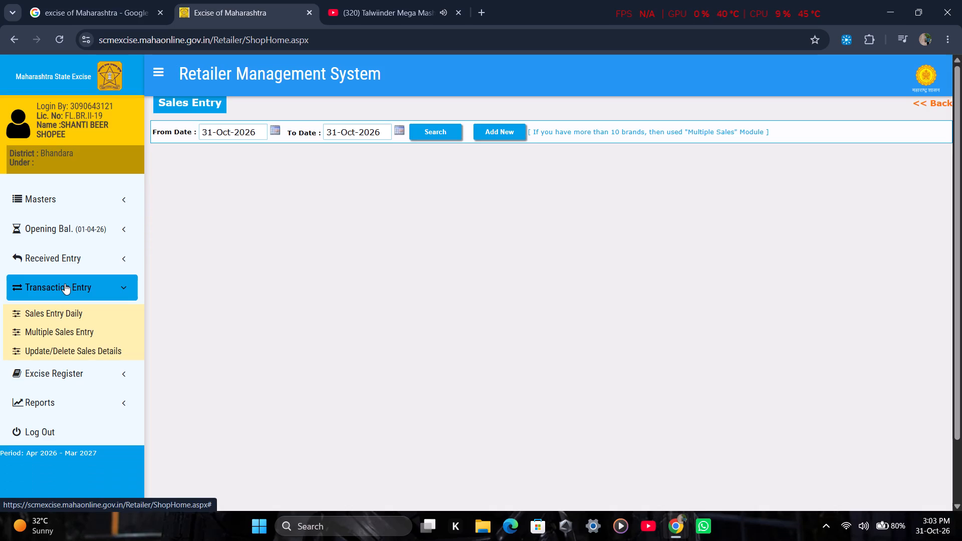
click(273, 127)
click(272, 172)
click(435, 124)
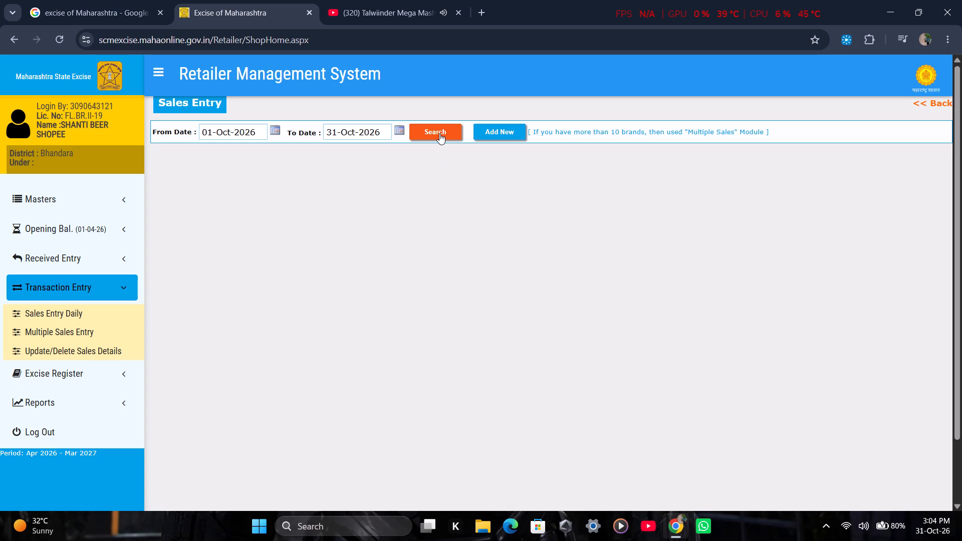
click(439, 133)
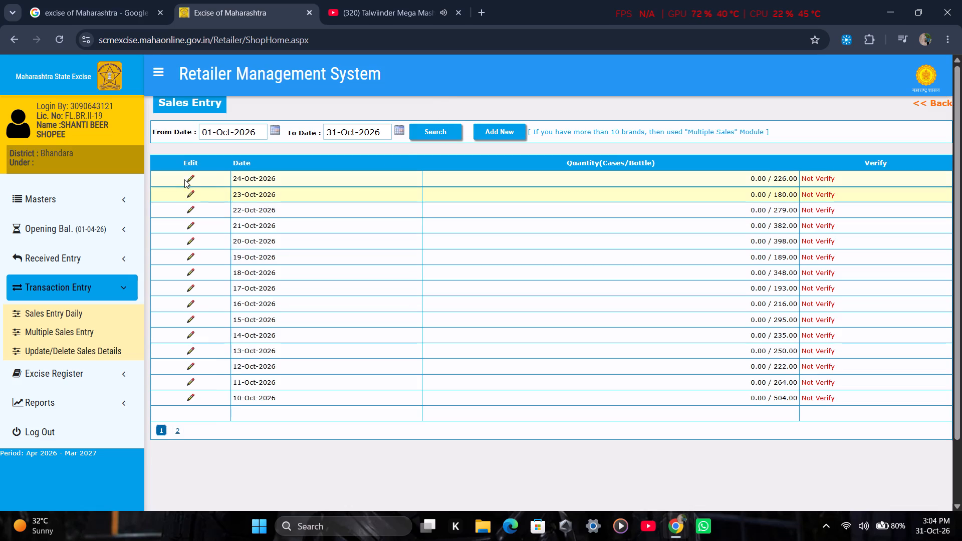
Open the 24-Oct-2026 sales entry for editing.
click(191, 173)
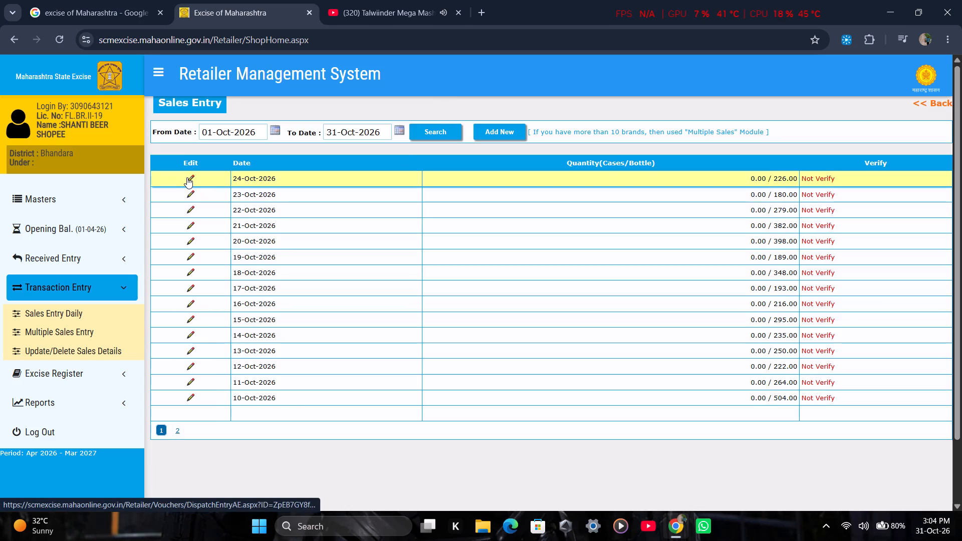
click(187, 177)
Review the brands, sizes and bottle quantities listed in the 24-Oct-2026 sales entry.
scroll(381, 275, down, 6)
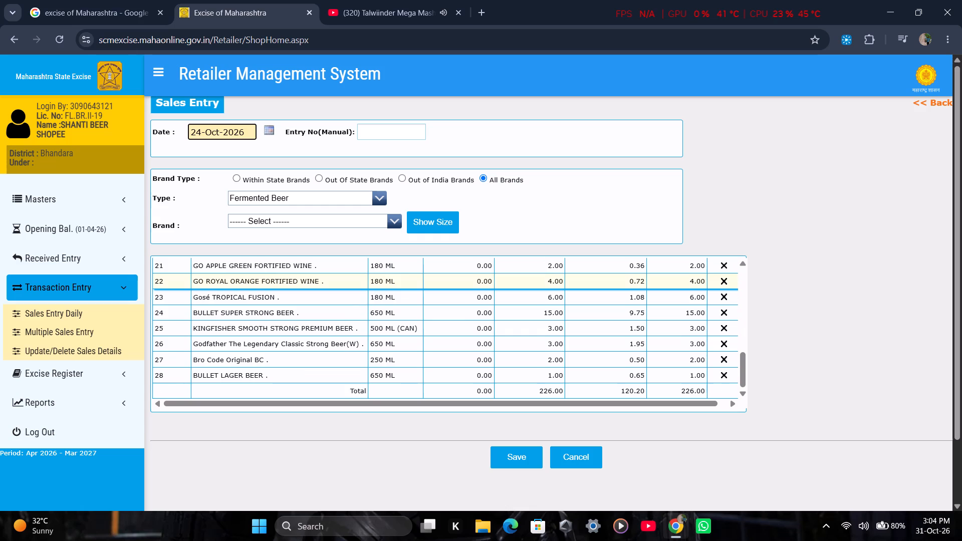
drag(742, 375, 743, 356)
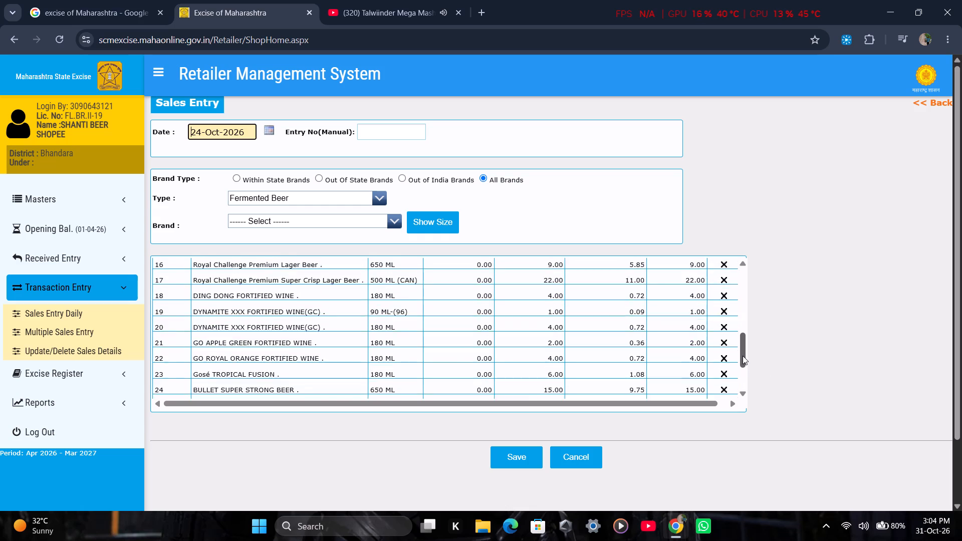
drag(743, 356, 725, 306)
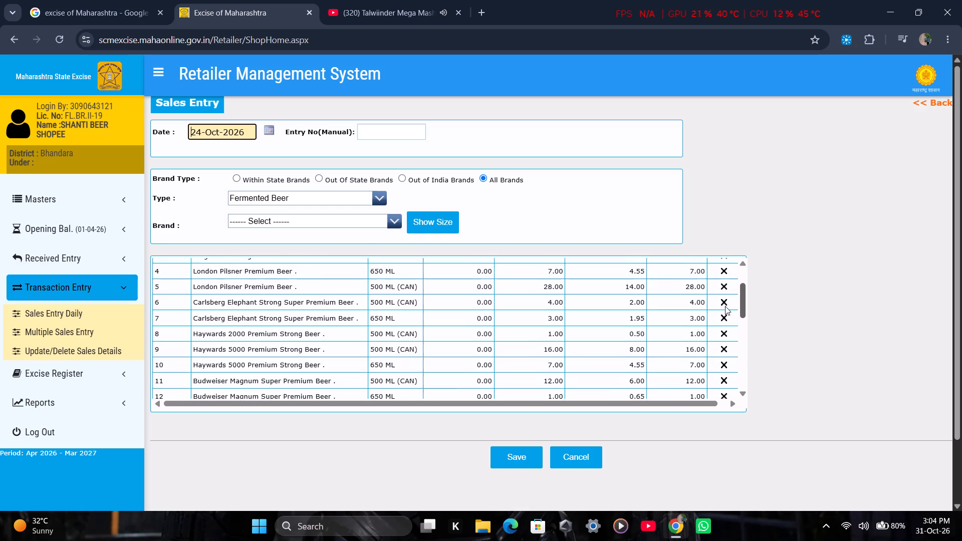
drag(725, 306, 718, 282)
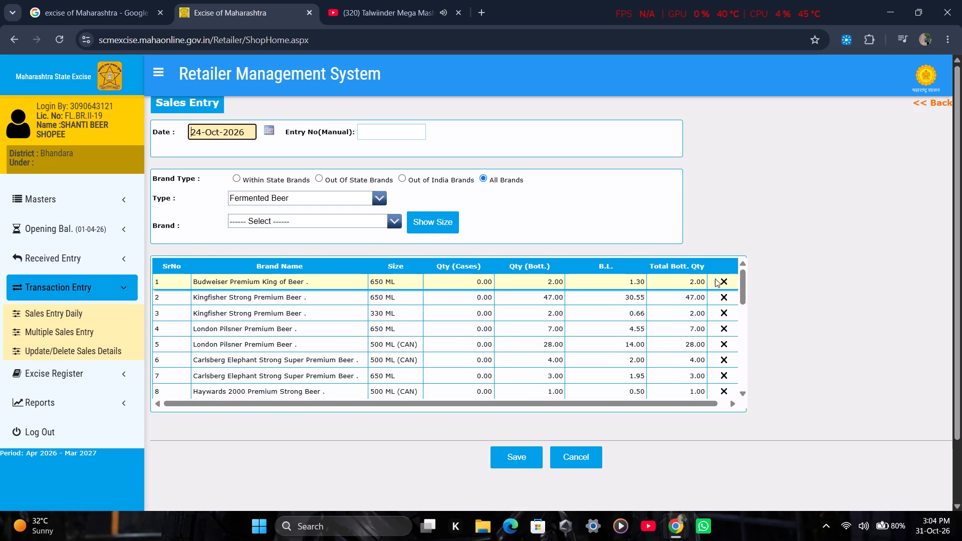
drag(740, 282, 767, 318)
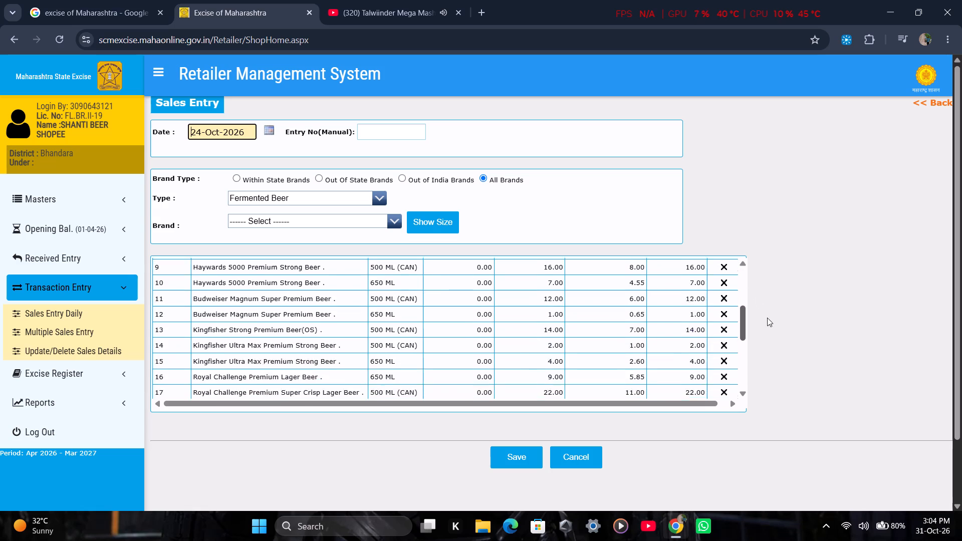
drag(767, 318, 795, 370)
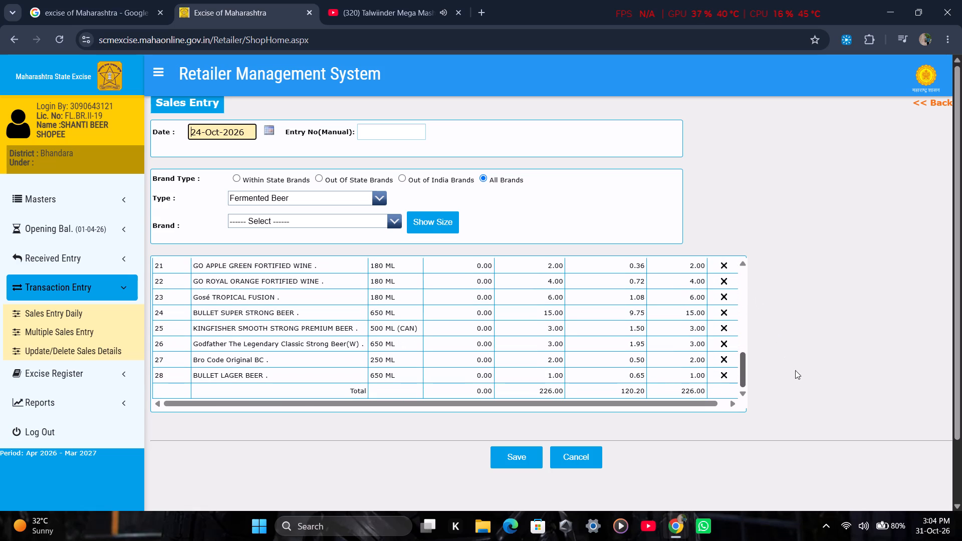
drag(795, 370, 793, 345)
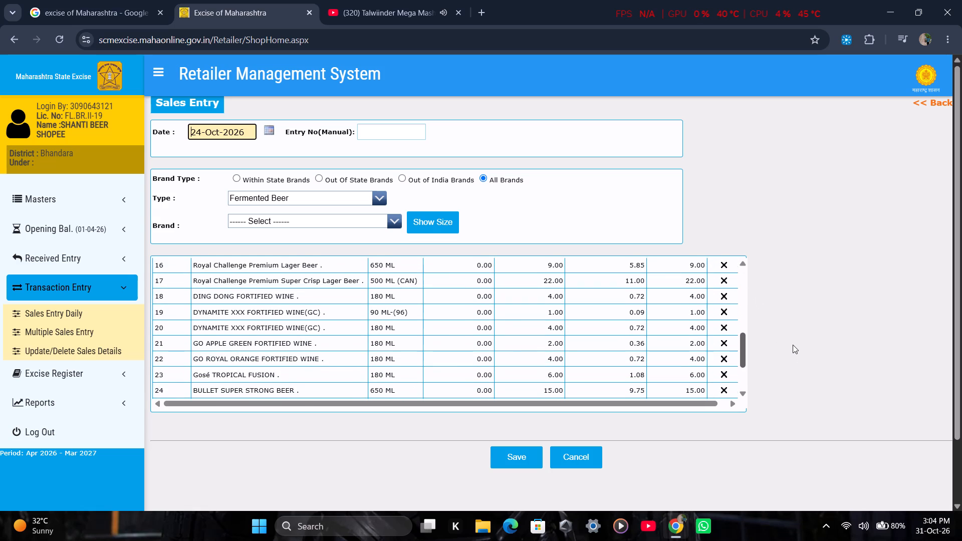
drag(793, 345, 785, 289)
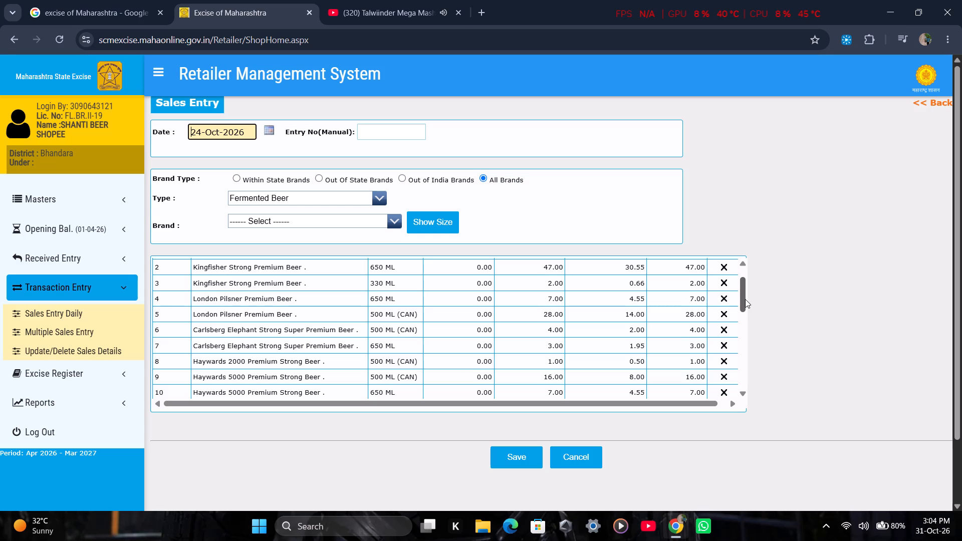
drag(742, 301, 756, 292)
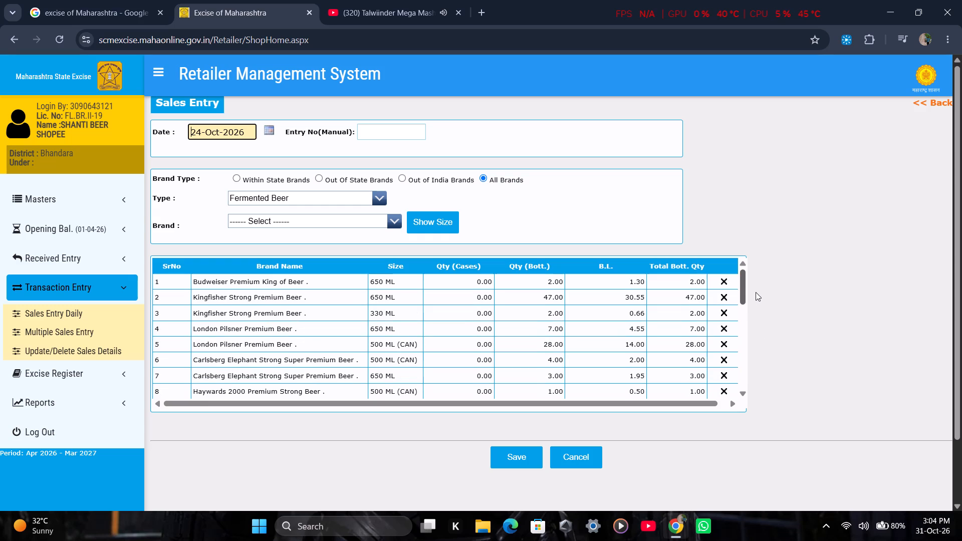
drag(756, 292, 756, 293)
Delete the Kingfisher Strong Premium Beer(OS) 500 ML (CAN) row from the sales entry.
drag(745, 292, 751, 317)
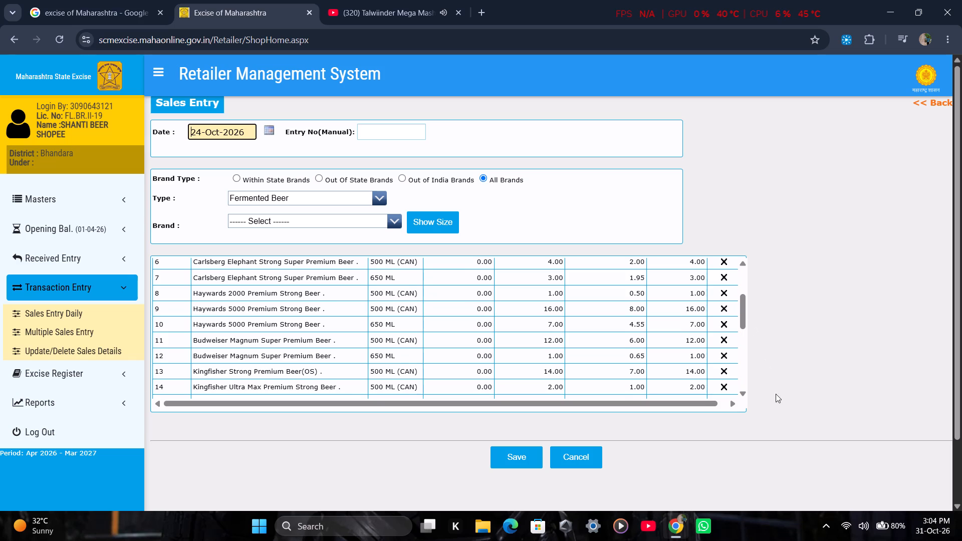
click(726, 368)
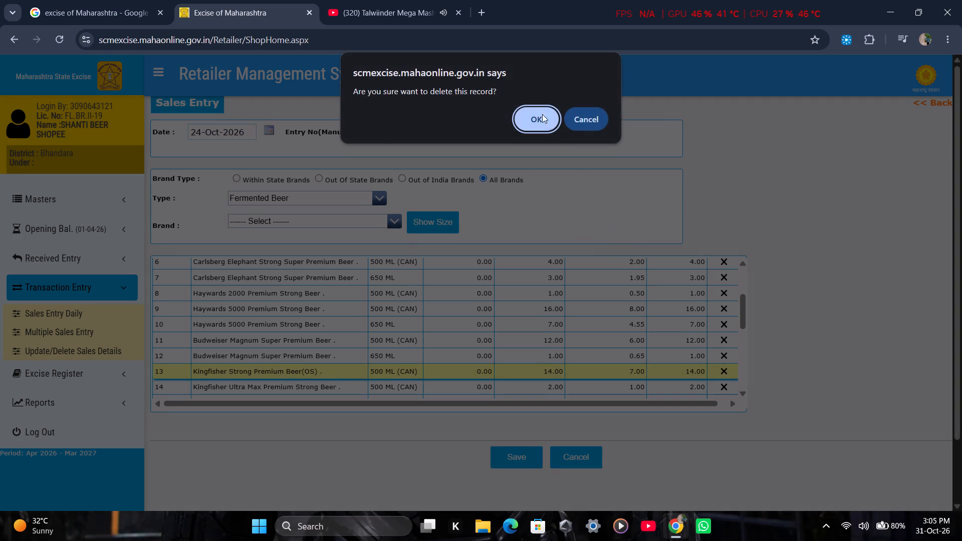
click(537, 110)
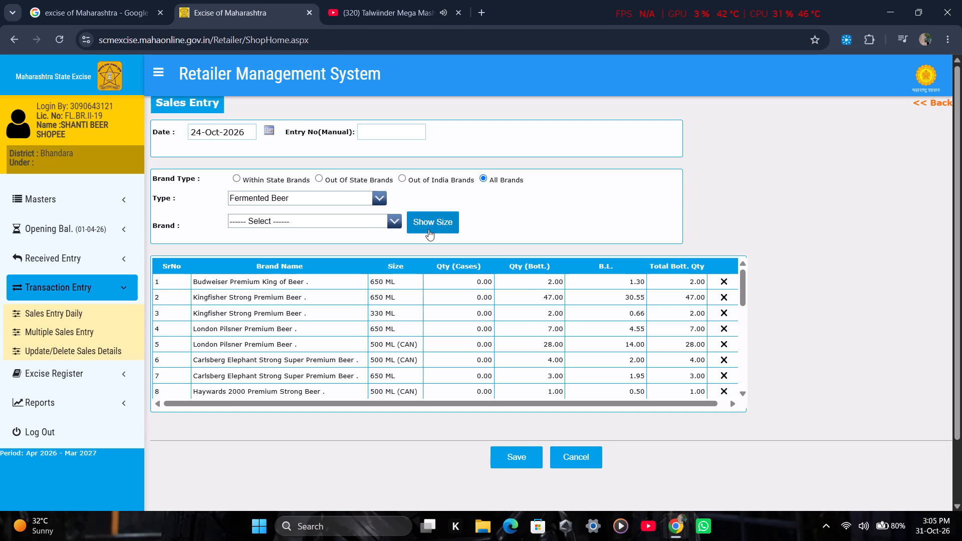
Add Kingfisher Strong Premium Beer(OS) 500 ML (CAN) to the sales entry with a quantity of 8 bottles.
click(394, 219)
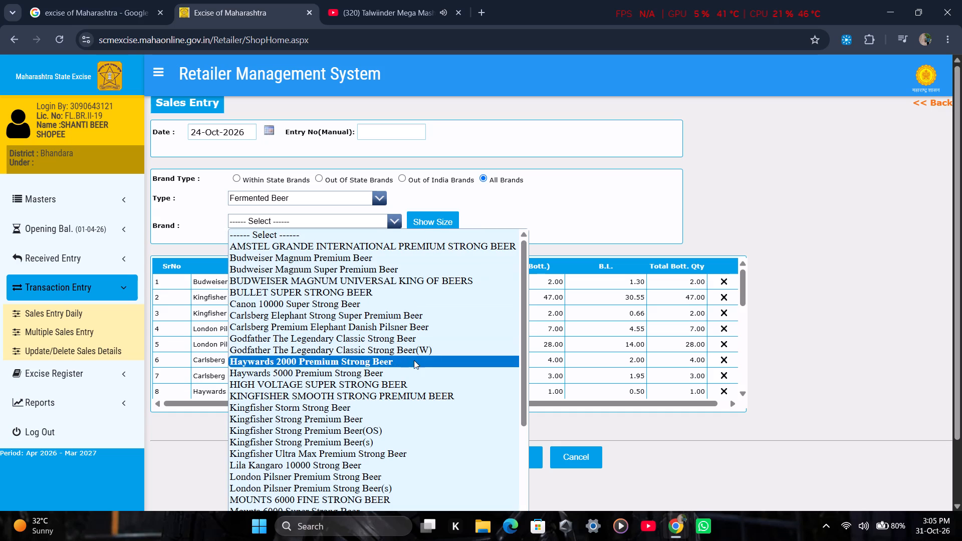
click(461, 435)
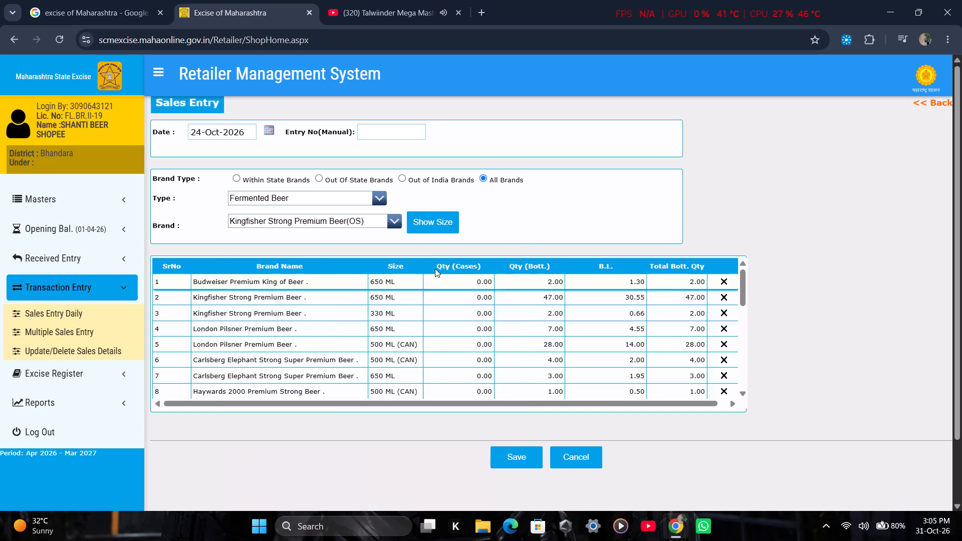
click(424, 223)
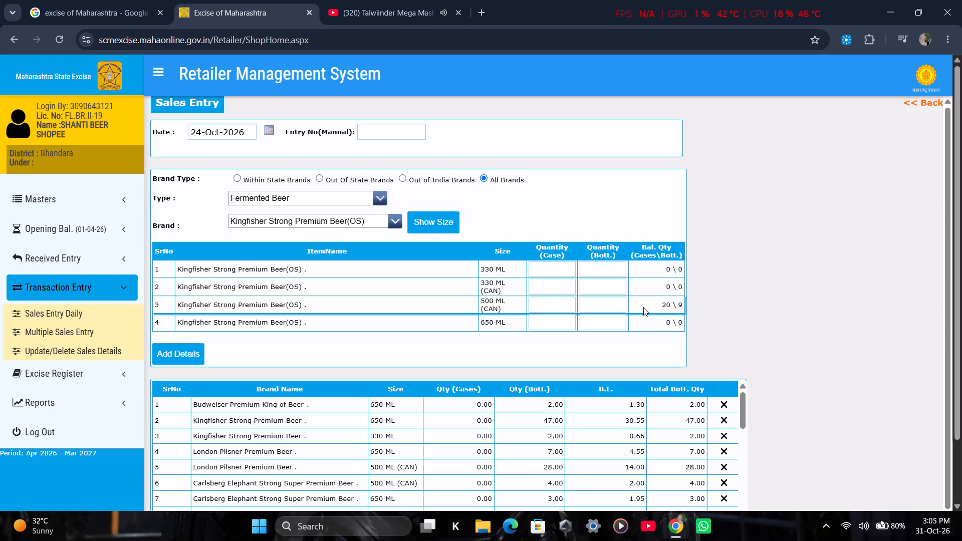
click(600, 308)
key(8)
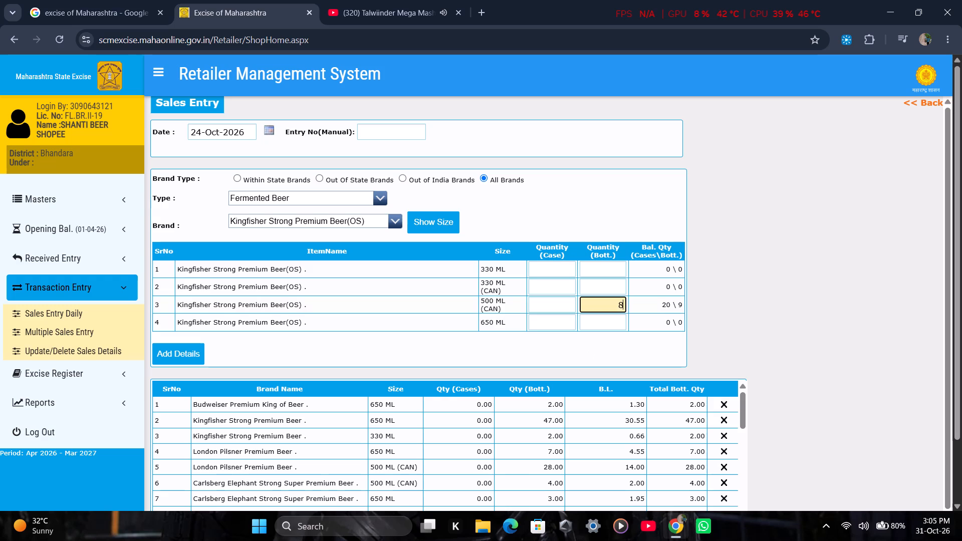
click(191, 352)
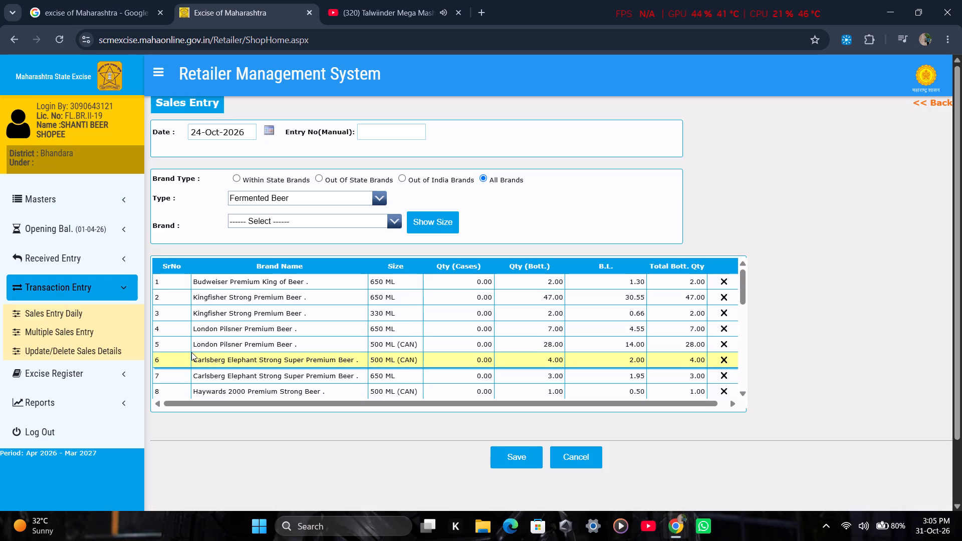
Add Tuborg Strong International Premium Beer 650 ML to the sales entry with a quantity of 24 bottles.
scroll(191, 352, down, 1)
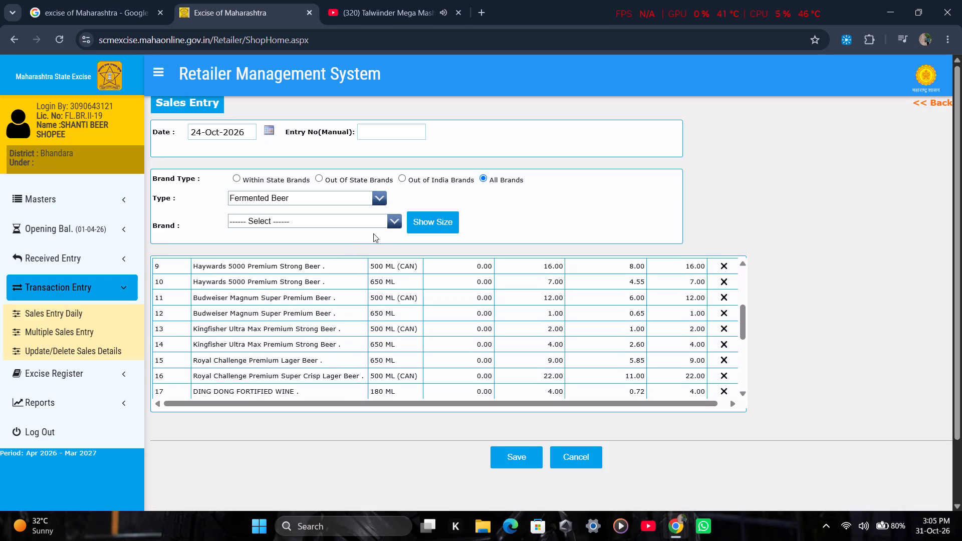
click(392, 223)
scroll(379, 352, down, 16)
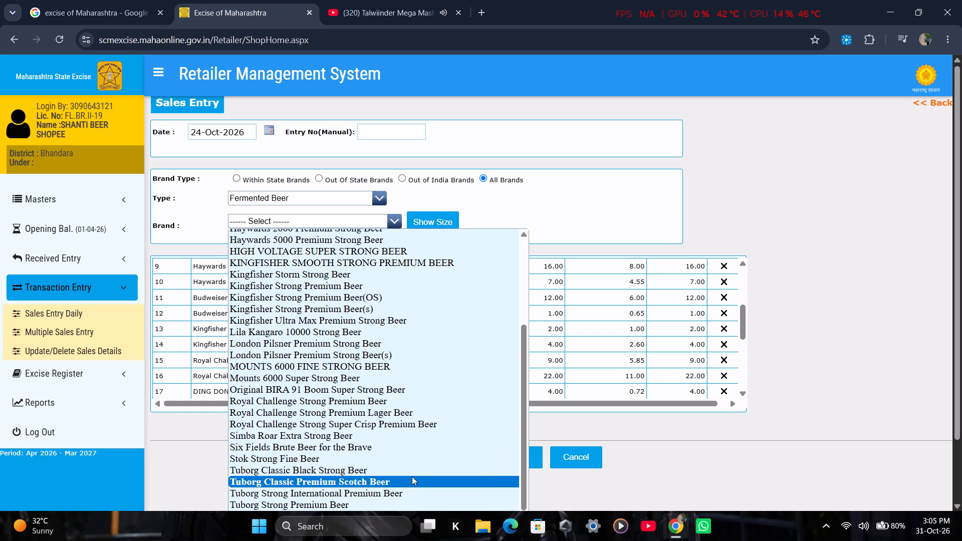
scroll(412, 476, down, 5)
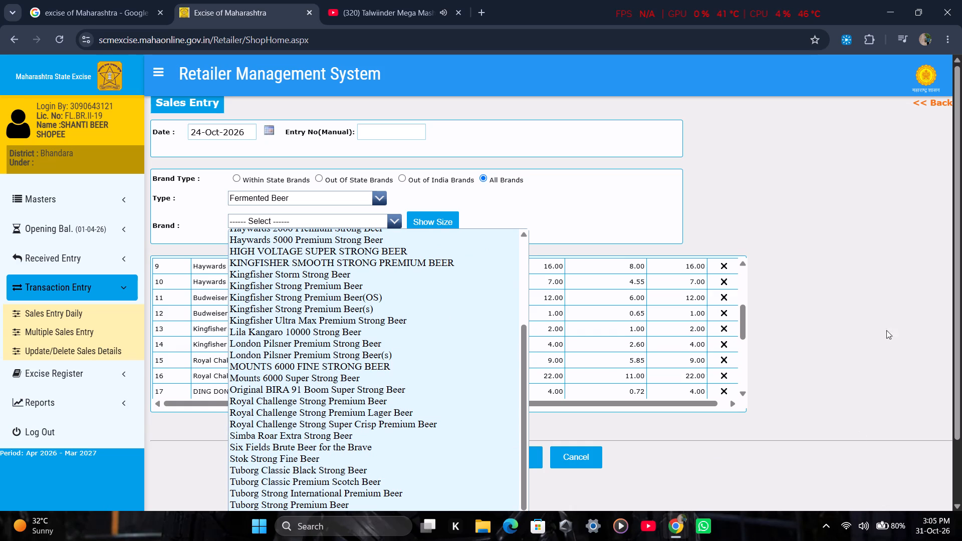
scroll(867, 275, down, 6)
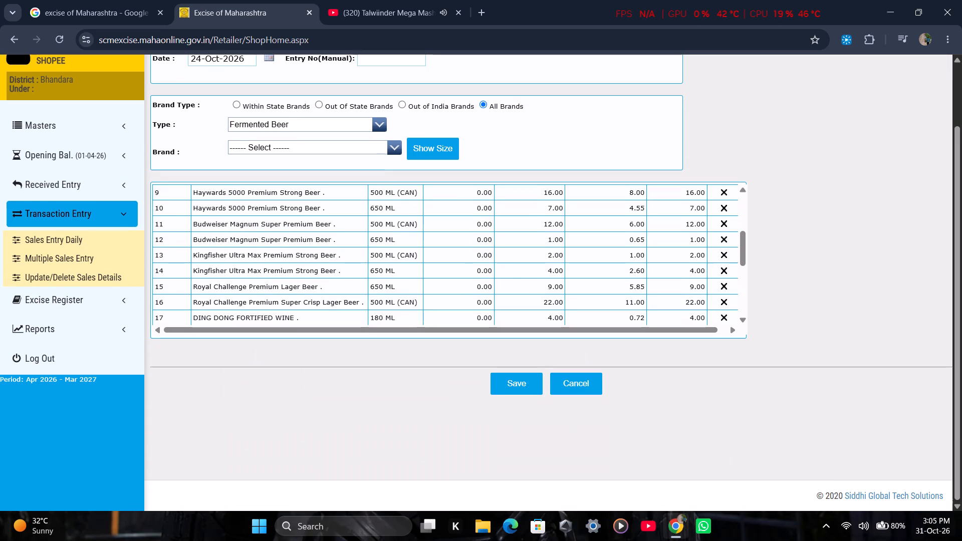
click(396, 144)
scroll(374, 342, down, 5)
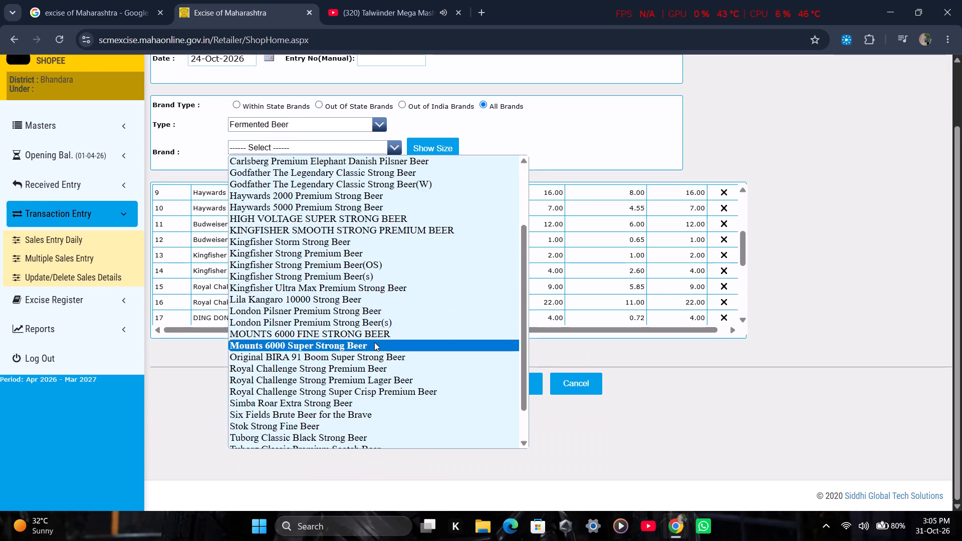
scroll(374, 342, down, 13)
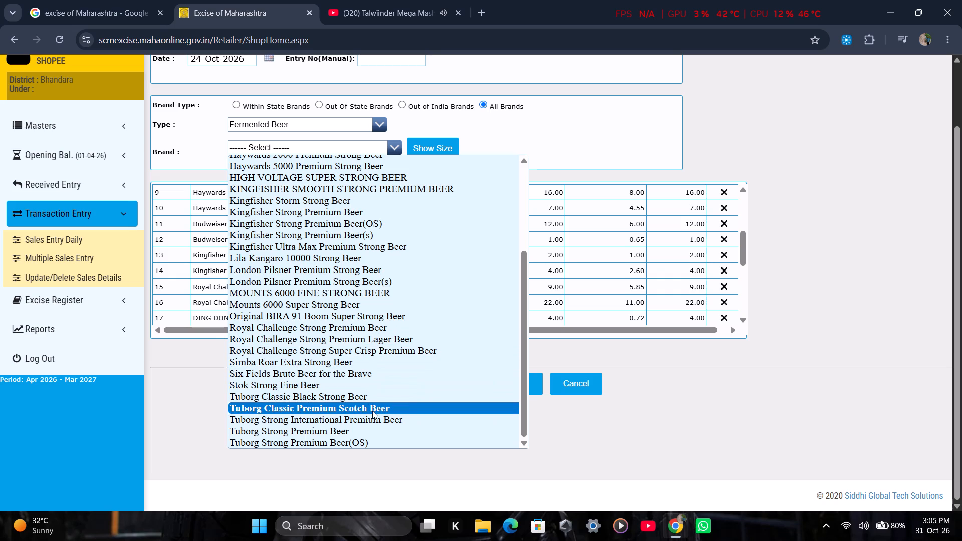
click(375, 418)
click(419, 151)
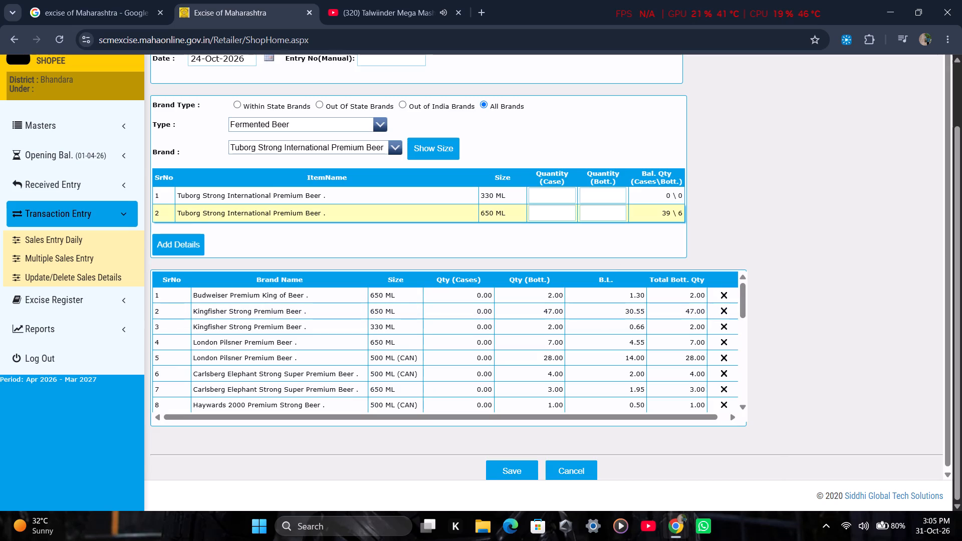
click(611, 215)
text(24)
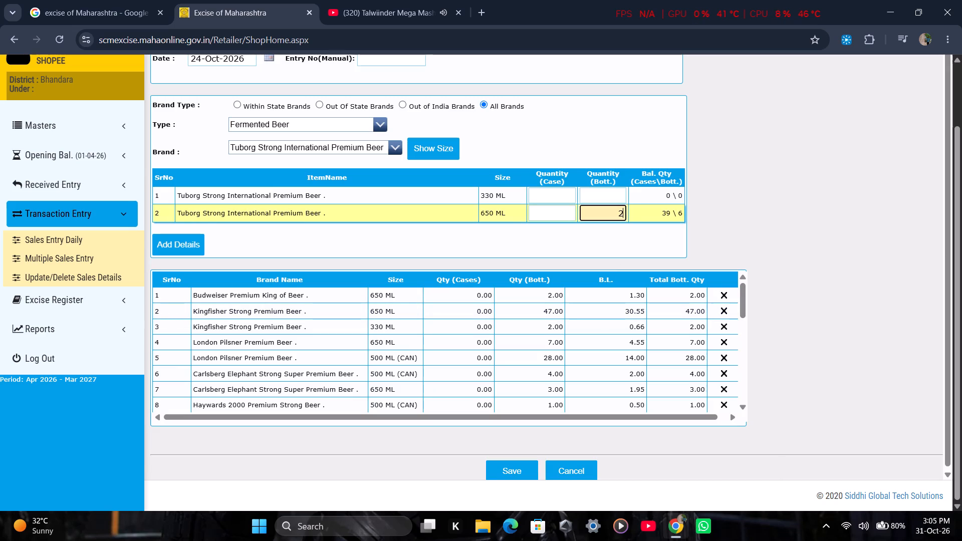
click(187, 247)
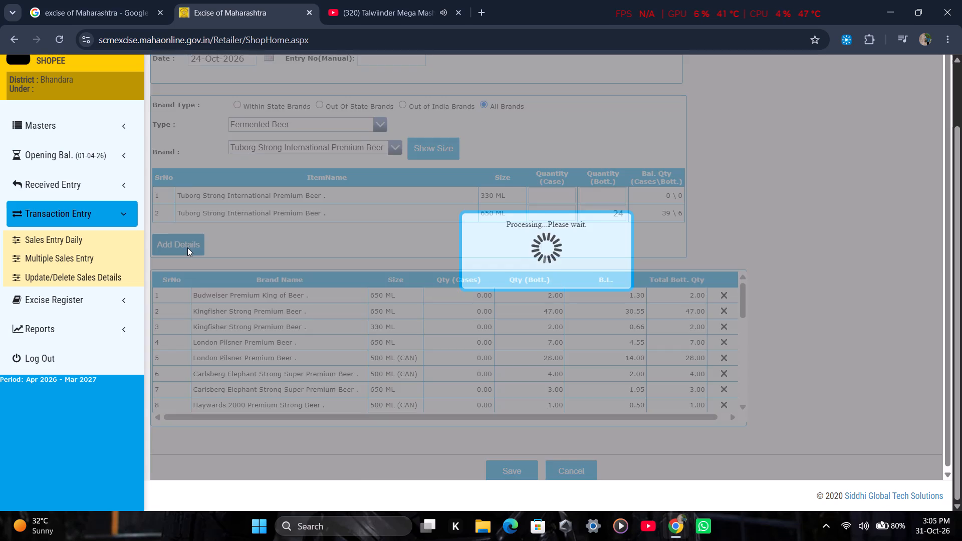
Add Tuborg Strong Premium Beer to the sales entry with 14 bottles of 500 ML (CAN) and 3 bottles of 330 ML.
scroll(299, 251, down, 7)
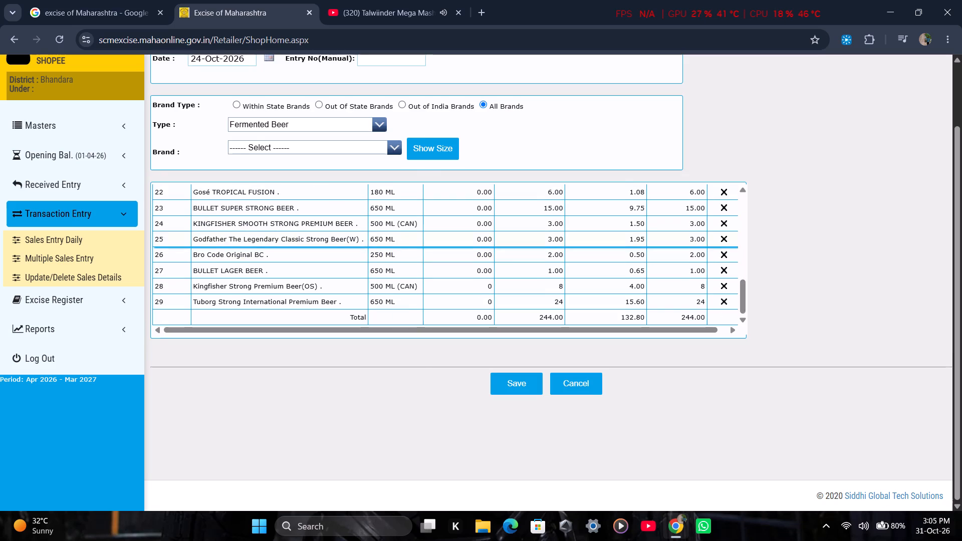
click(390, 145)
scroll(384, 320, down, 14)
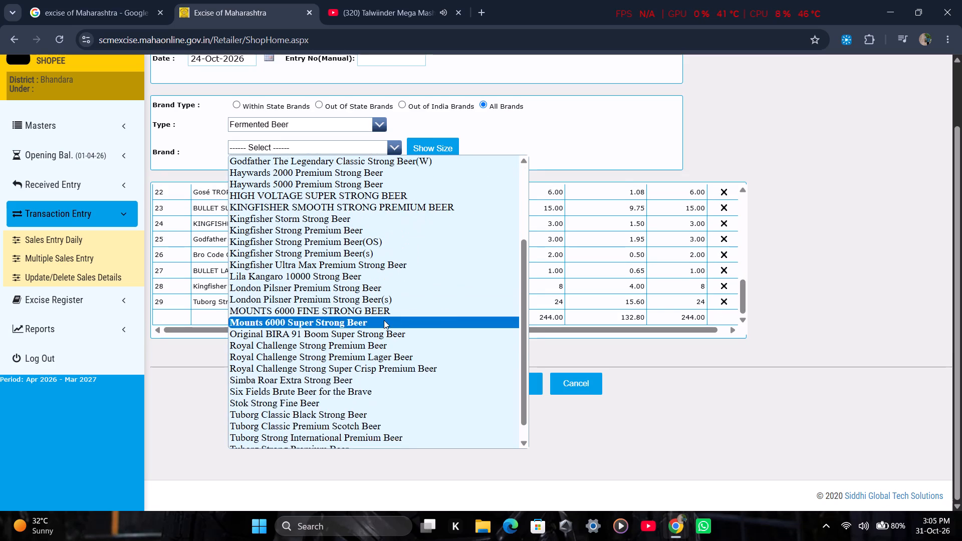
scroll(384, 320, down, 3)
scroll(384, 320, up, 1)
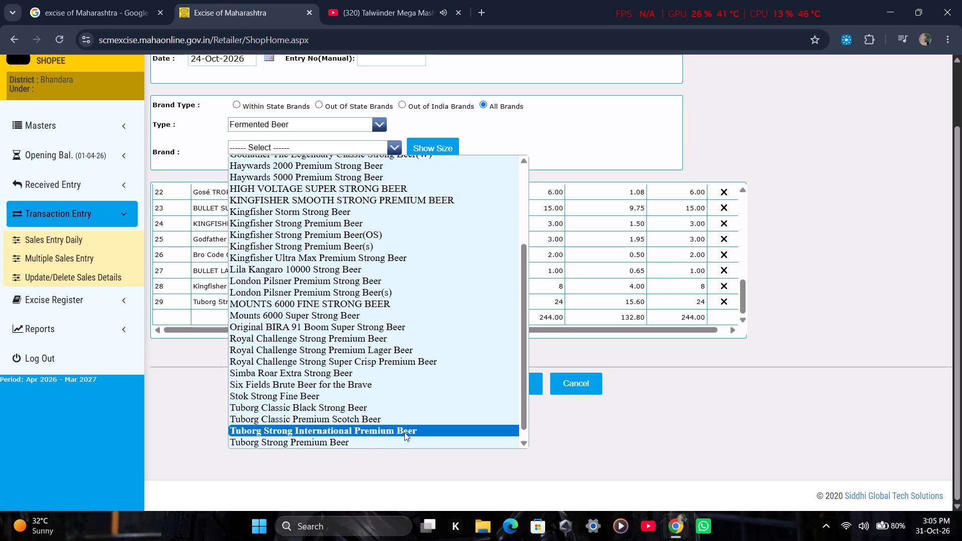
click(404, 442)
click(455, 157)
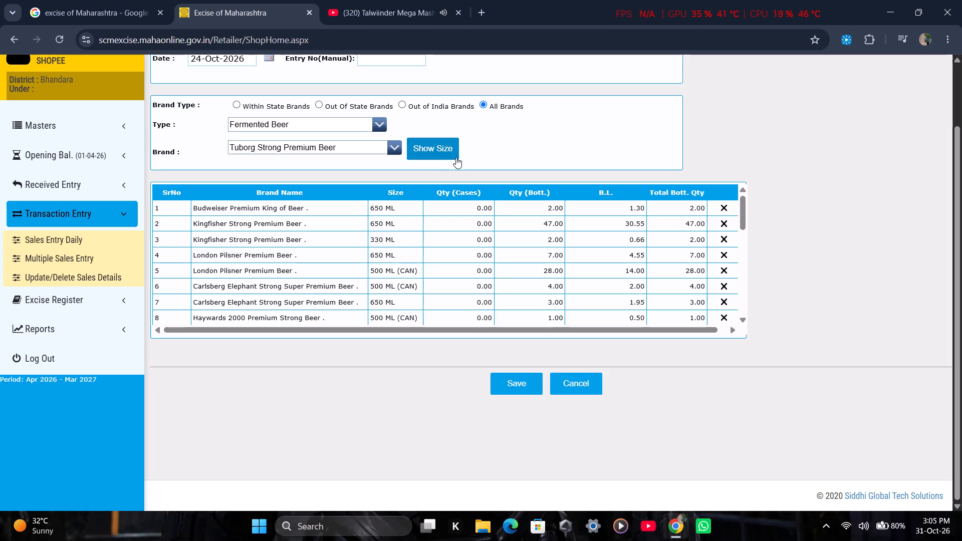
click(604, 229)
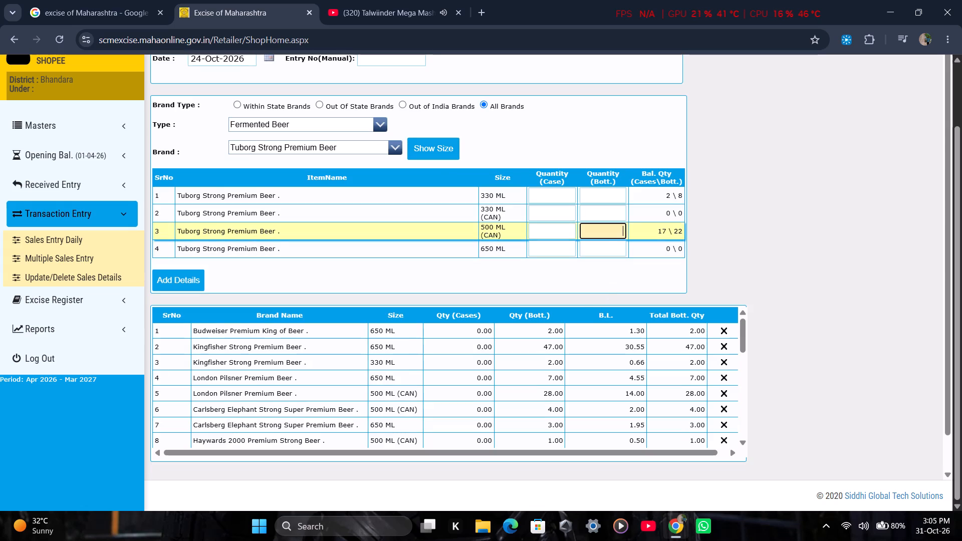
text(14)
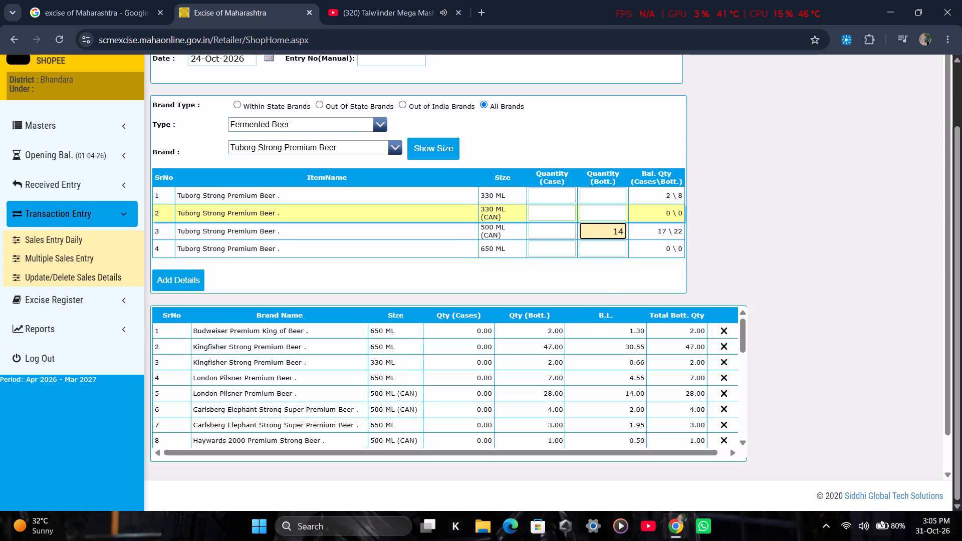
click(598, 199)
key(3)
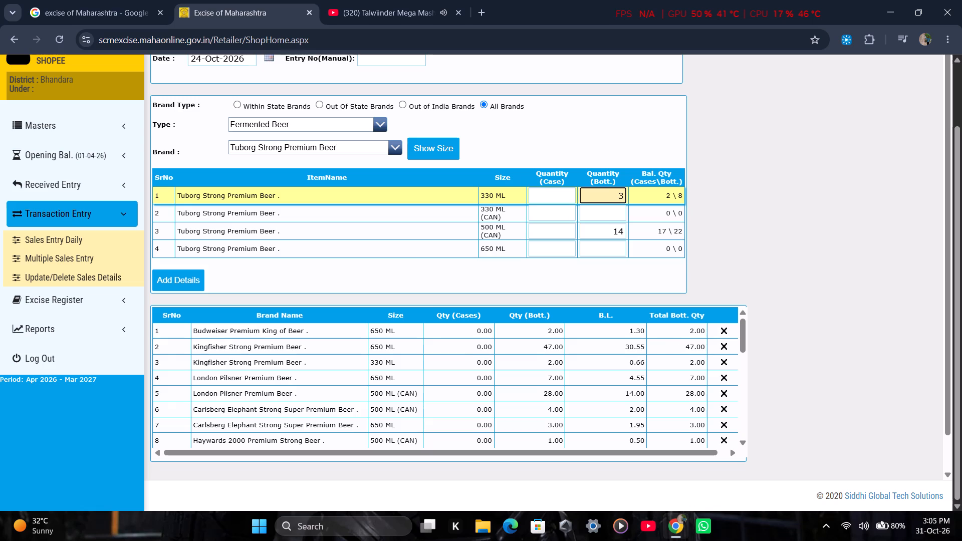
click(186, 280)
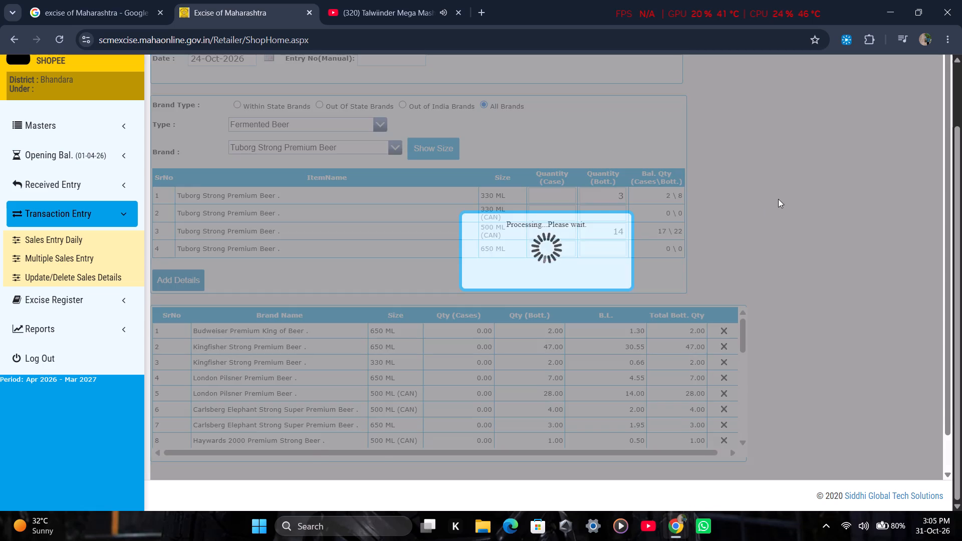
scroll(778, 199, down, 8)
Save the updated 24-Oct-2026 sales entry.
click(511, 390)
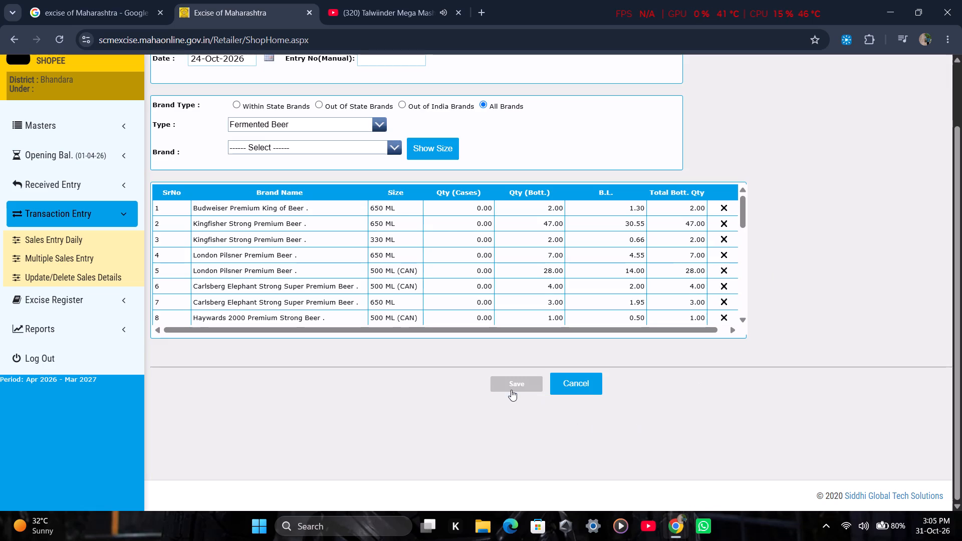
click(680, 273)
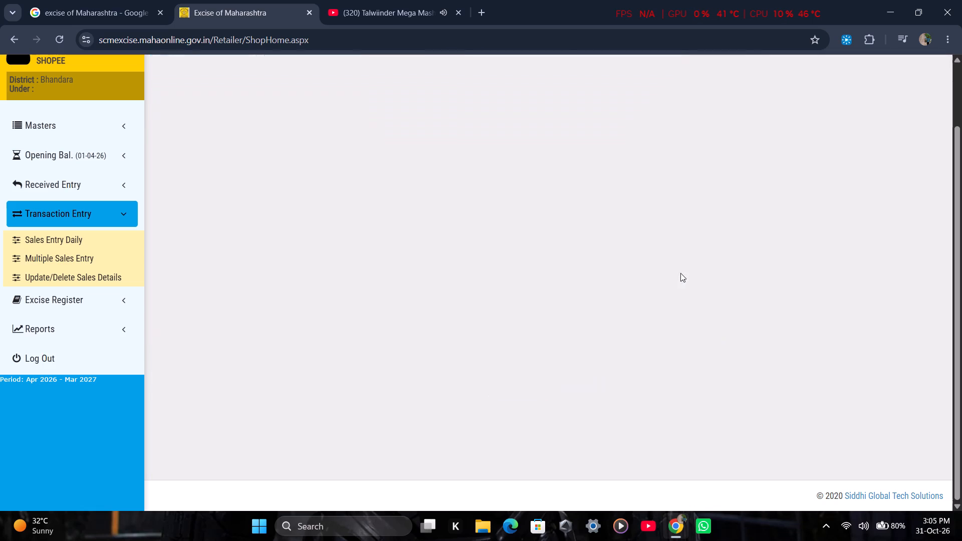
Show the FLR 4A monthly statement bottle wise from 24-Oct-2026 to 24-Oct-2026 for all brands.
click(74, 304)
click(34, 312)
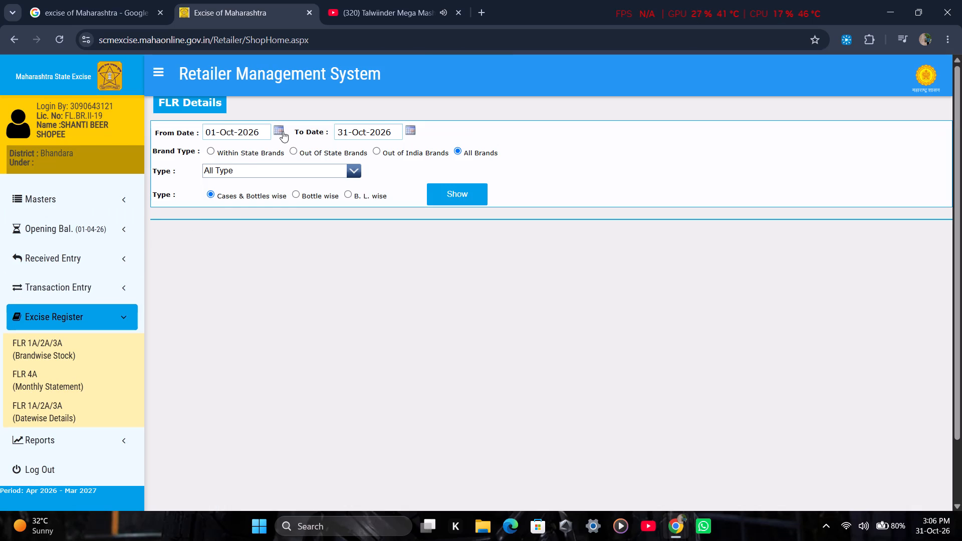
click(283, 131)
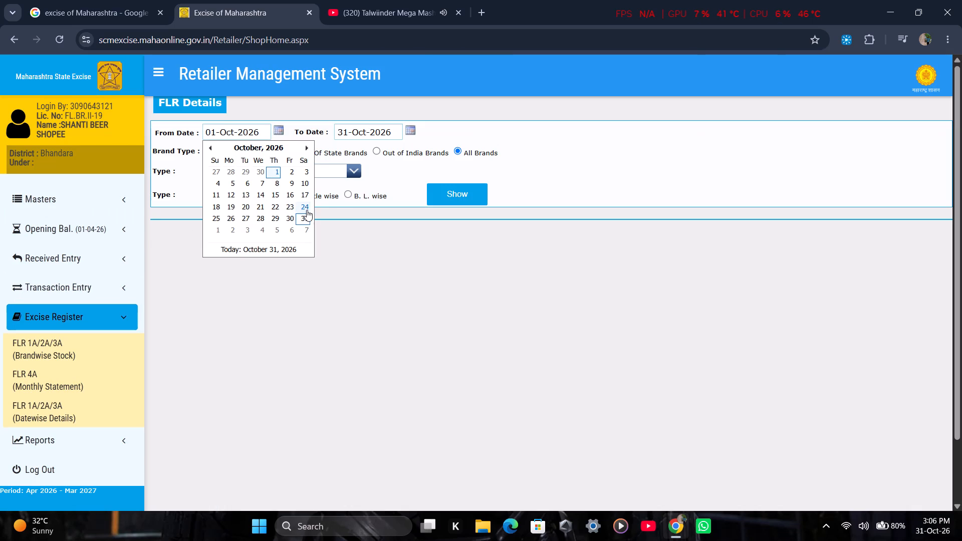
click(307, 210)
click(413, 129)
click(436, 204)
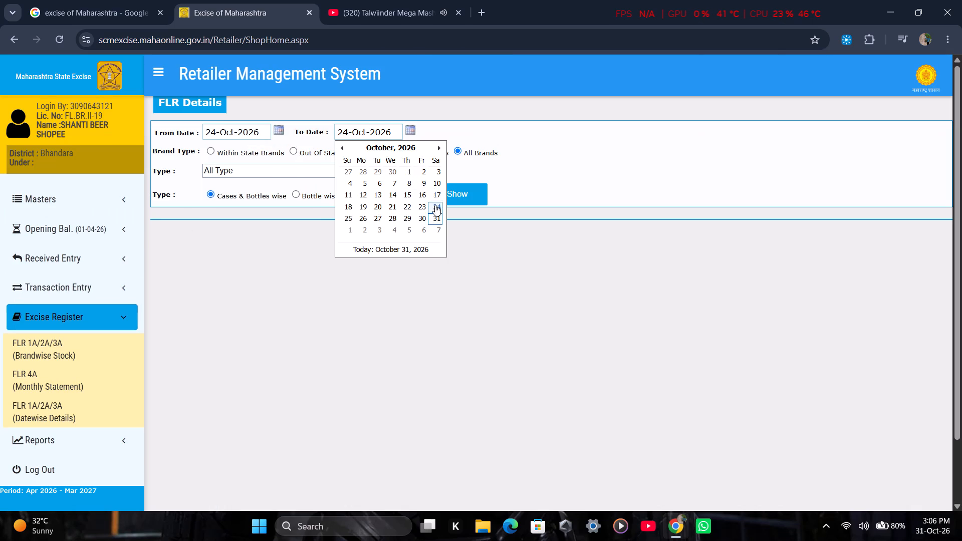
click(324, 199)
click(456, 189)
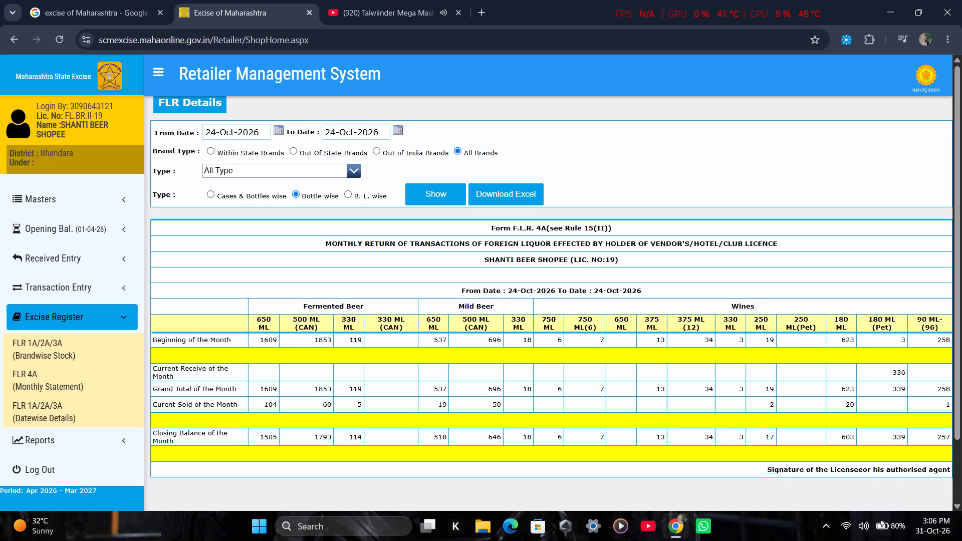
Search the daily sales entries from 08-Oct-2026 to 31-Oct-2026 and open the 24-Oct-2026 entry for editing.
click(64, 293)
click(41, 316)
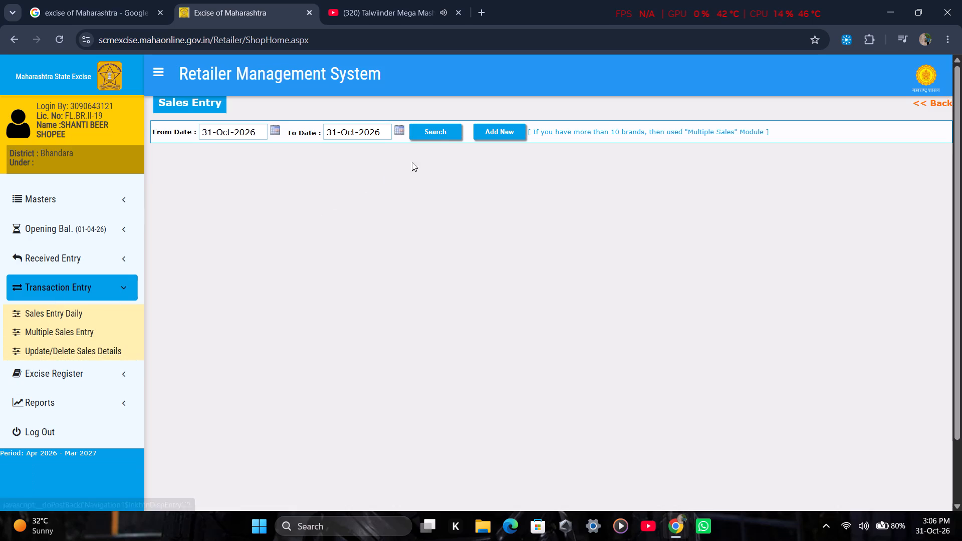
click(275, 130)
click(265, 182)
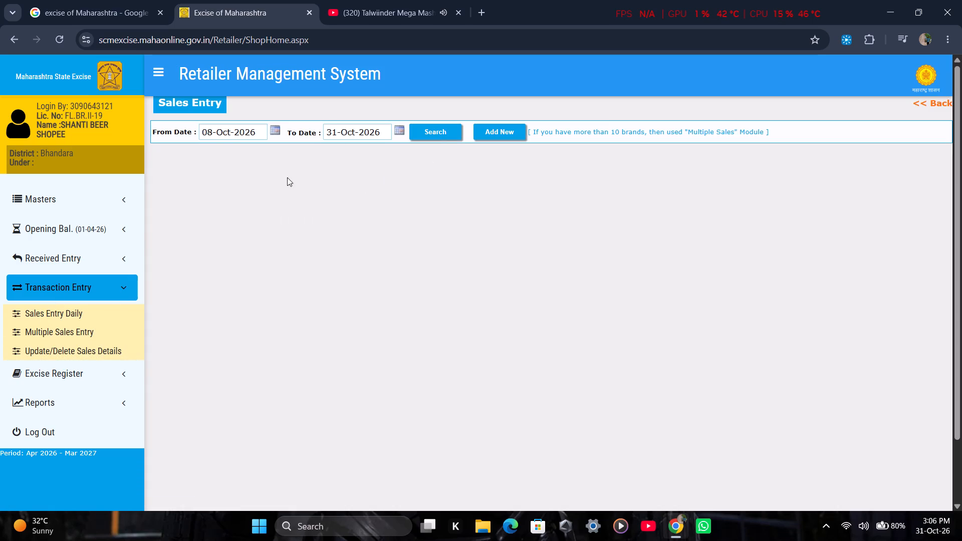
click(442, 131)
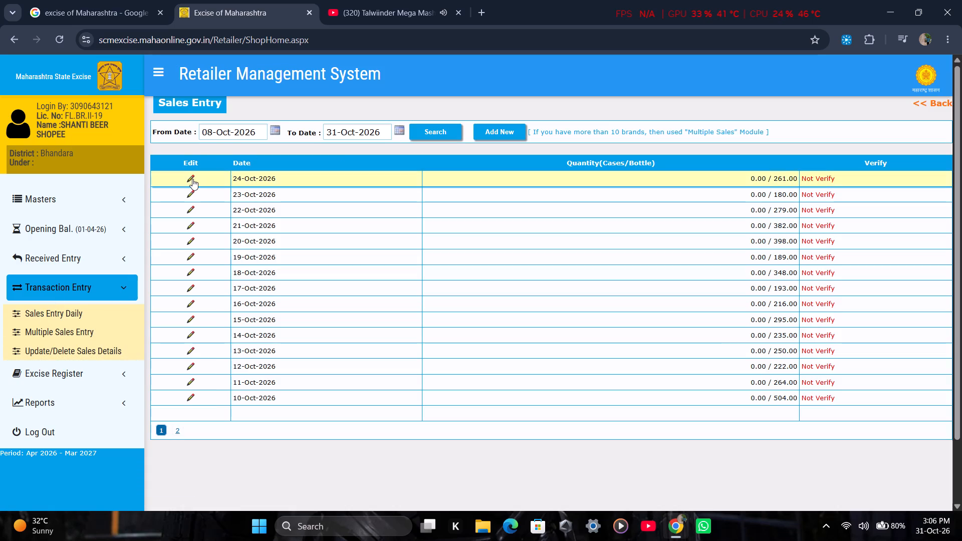
click(190, 179)
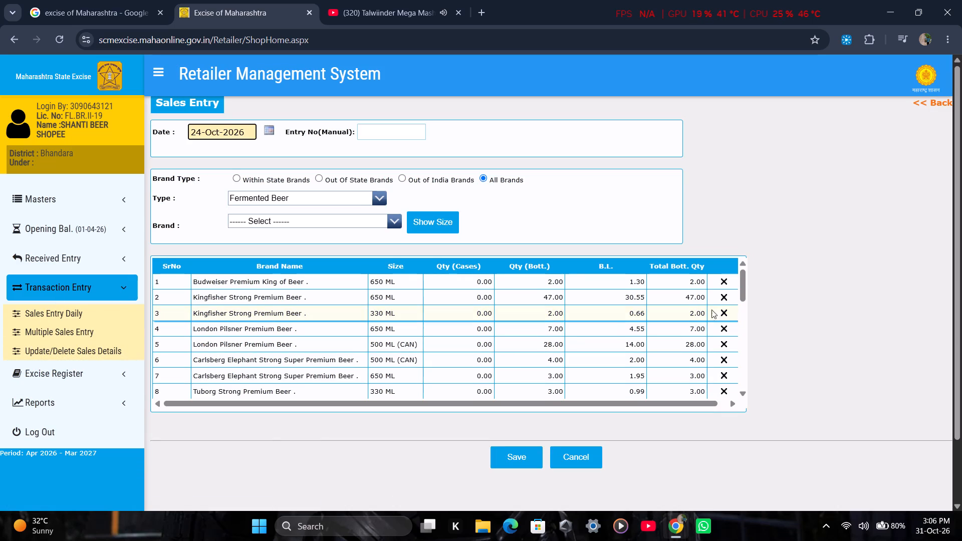
Review the brands, sizes and bottle quantities in the full item list of the 24-Oct-2026 sales entry.
drag(746, 286, 756, 294)
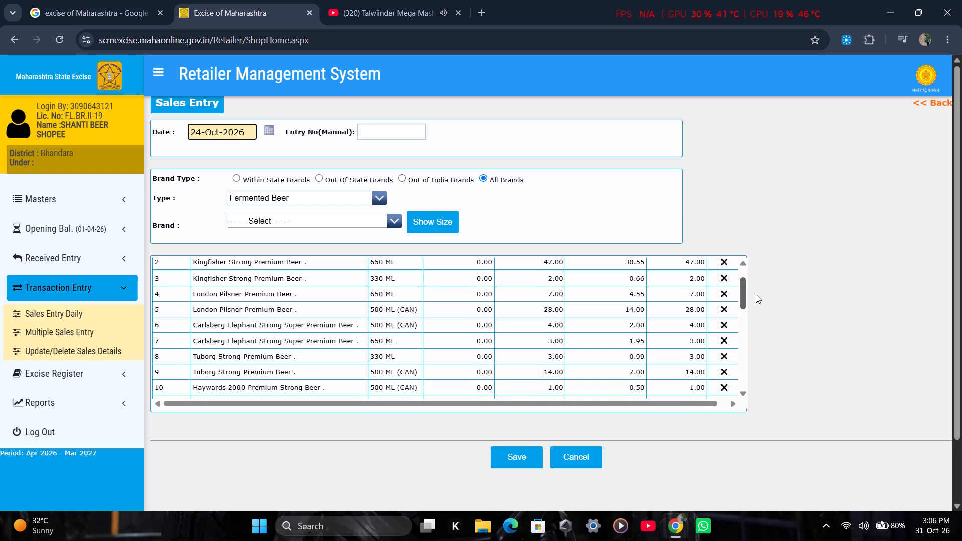
drag(756, 294, 768, 312)
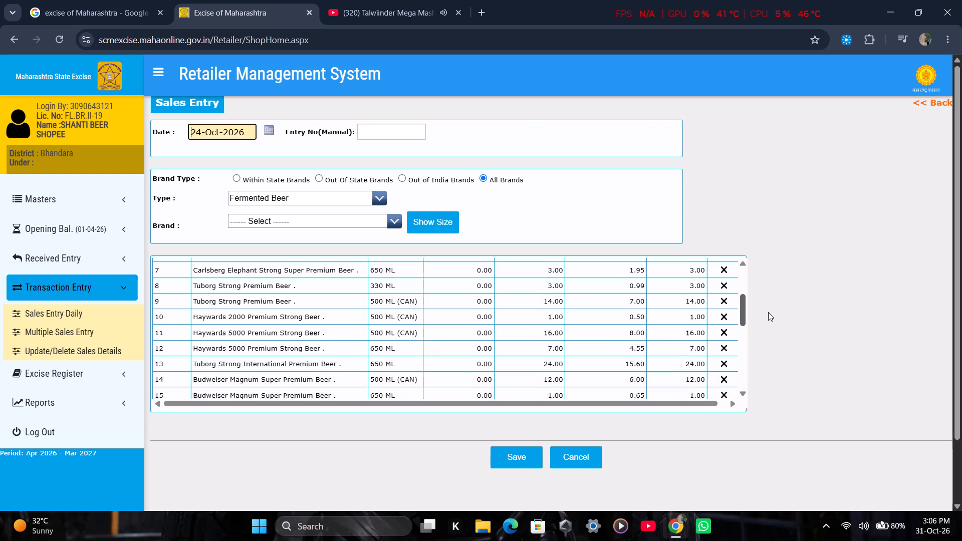
drag(768, 312, 785, 334)
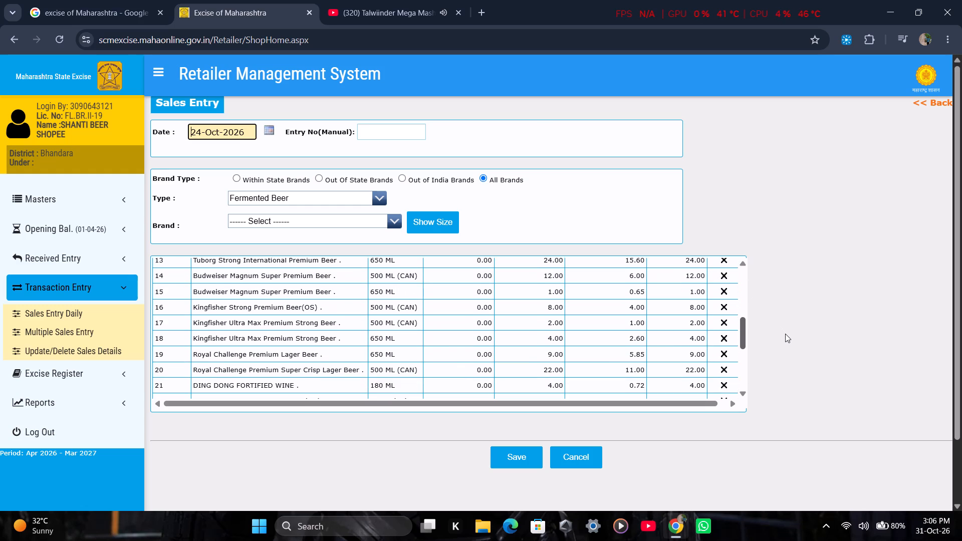
drag(785, 334, 793, 358)
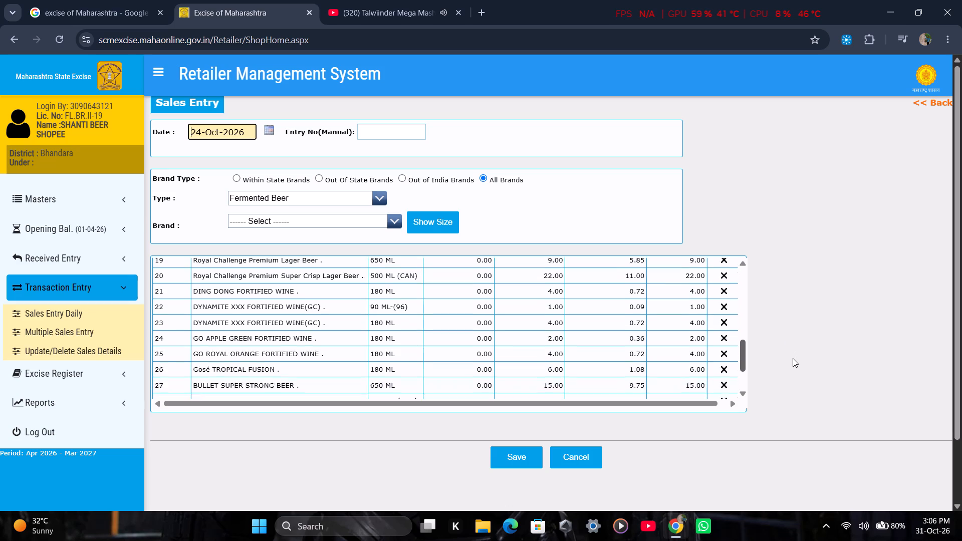
drag(793, 358, 793, 367)
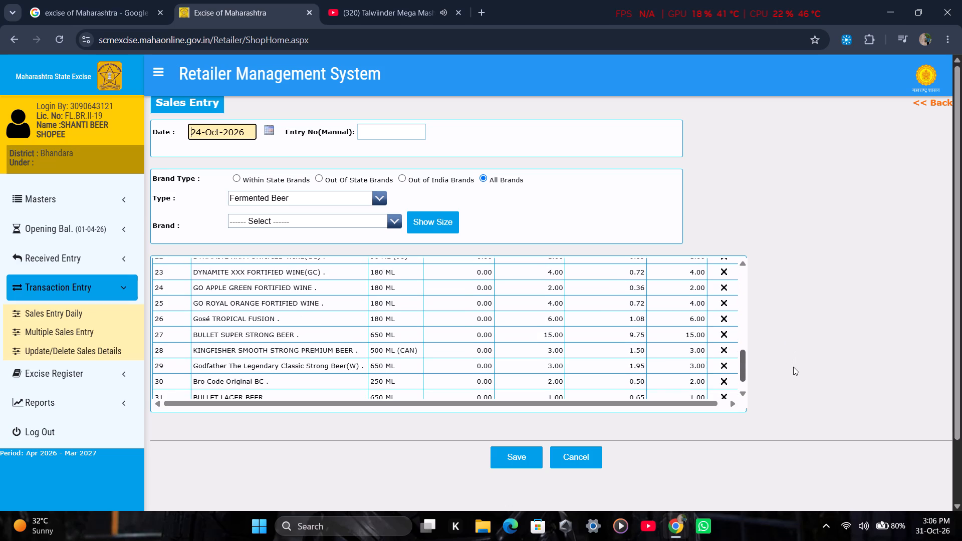
drag(793, 367, 795, 374)
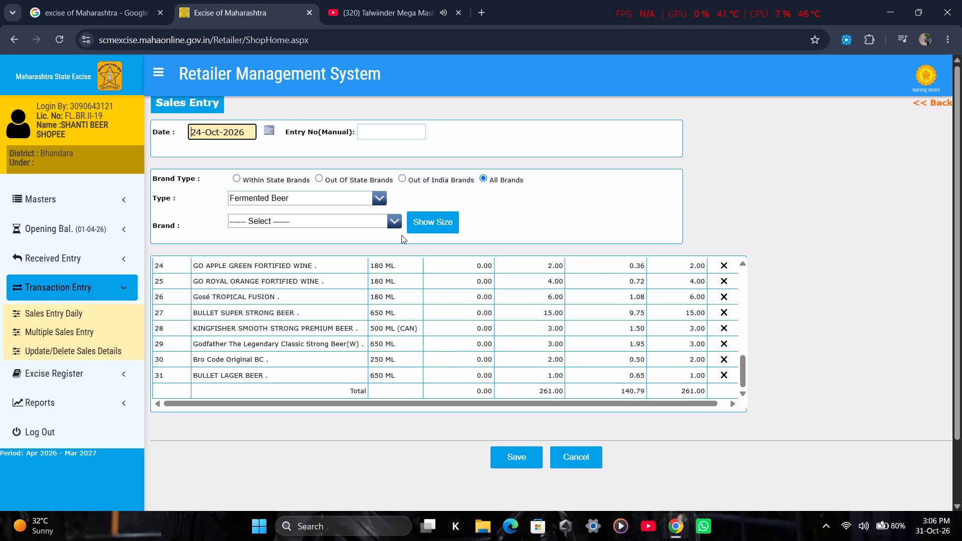
Add Royal Challenge Strong Premium Lager Beer 500 ML (CAN) to the sales entry with a quantity of 2 bottles.
click(395, 219)
scroll(402, 330, down, 15)
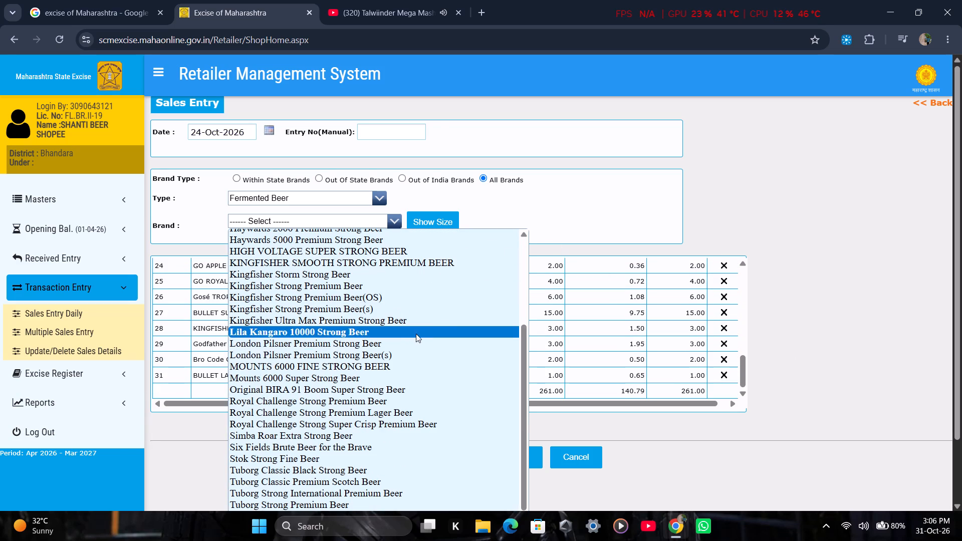
click(430, 411)
click(422, 222)
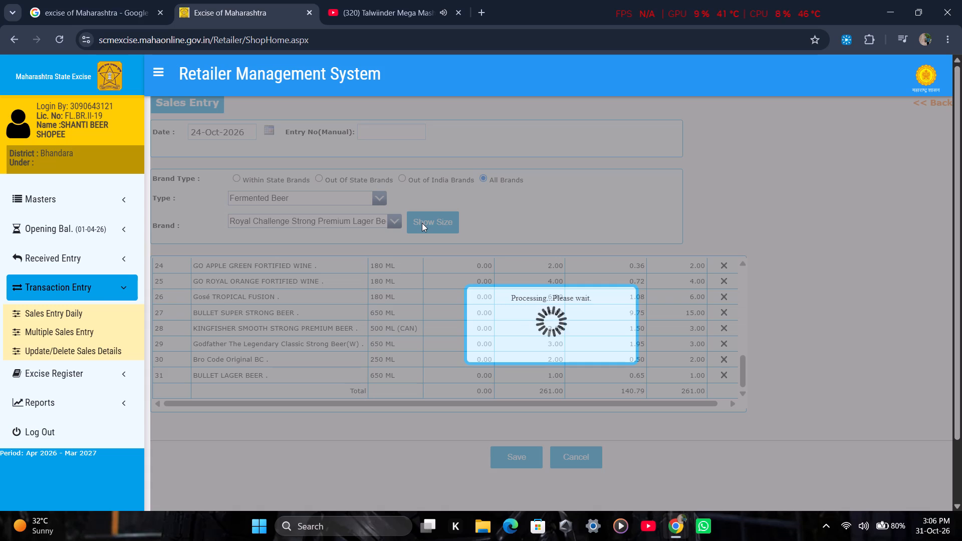
click(422, 223)
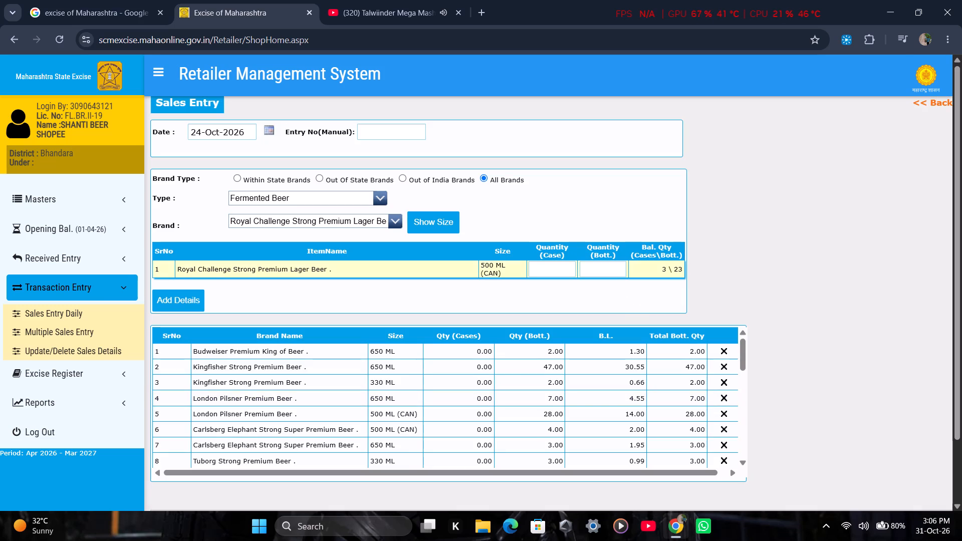
click(598, 269)
key(2)
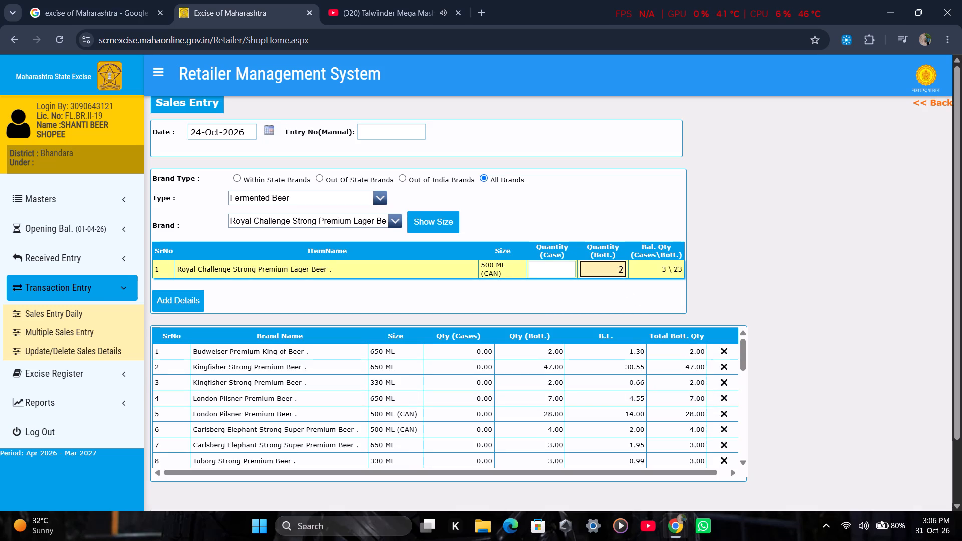
click(181, 303)
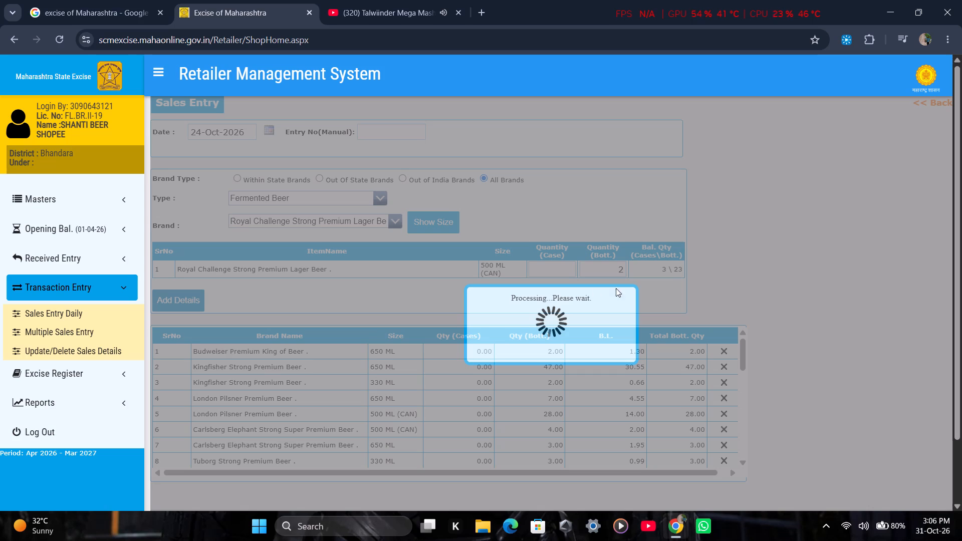
scroll(726, 262, down, 10)
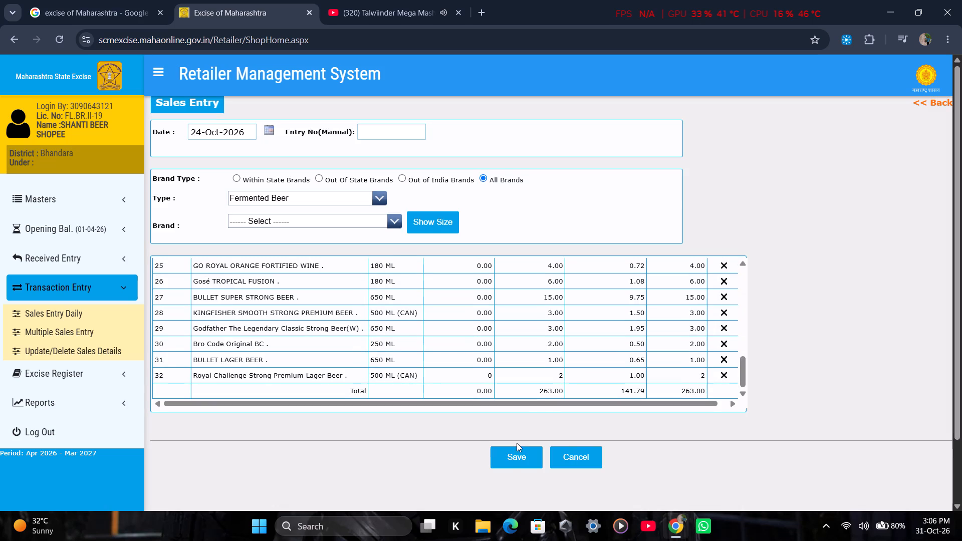
Save the 24-Oct-2026 sales entry with the added Royal Challenge item.
click(514, 453)
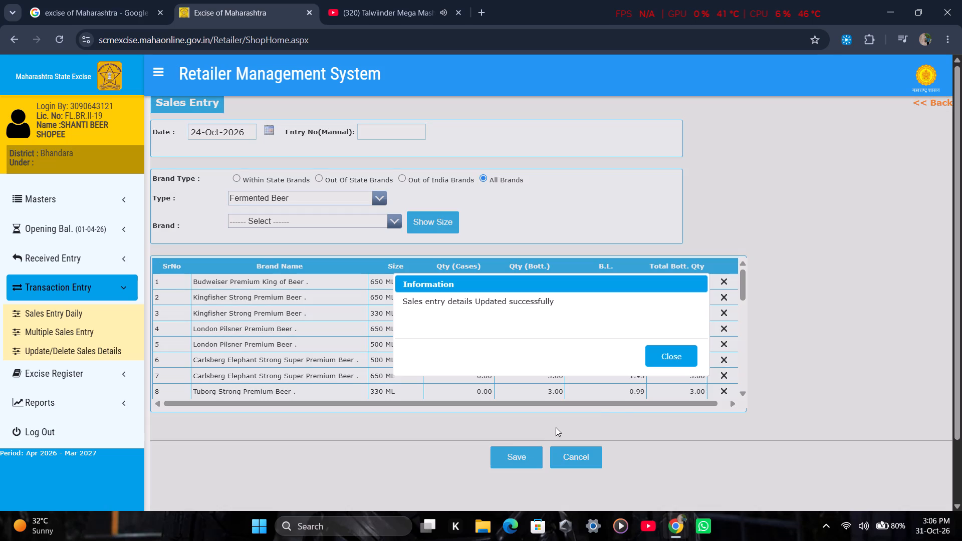
click(676, 360)
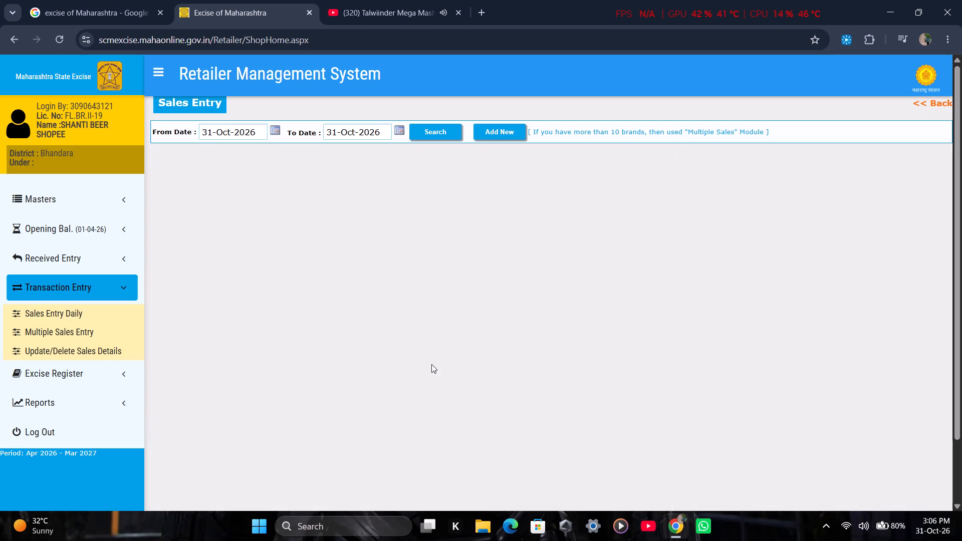
Show the FLR 4A monthly statement bottle-wise for 24-Oct-2026 to 24-Oct-2026 and check the sold and closing quantities.
click(29, 383)
click(30, 383)
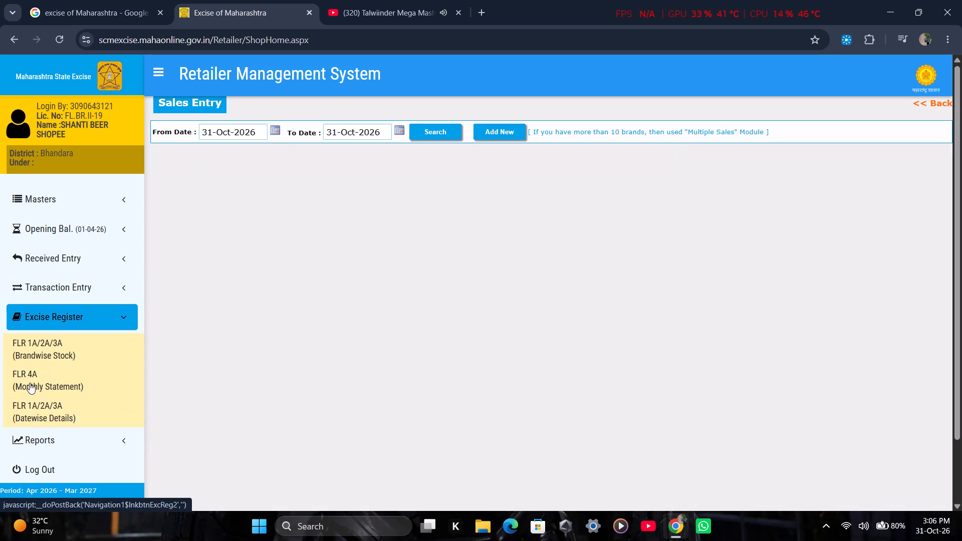
click(277, 127)
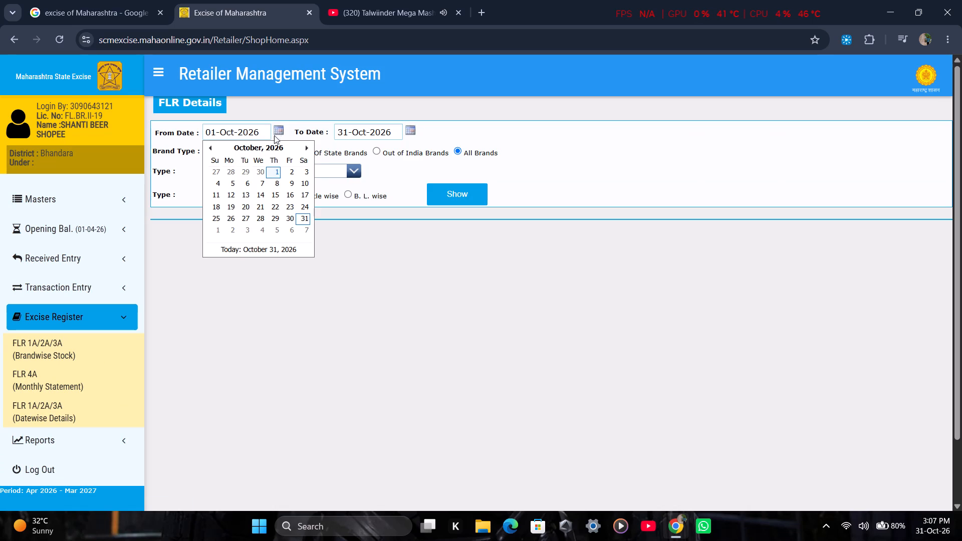
click(307, 204)
click(412, 133)
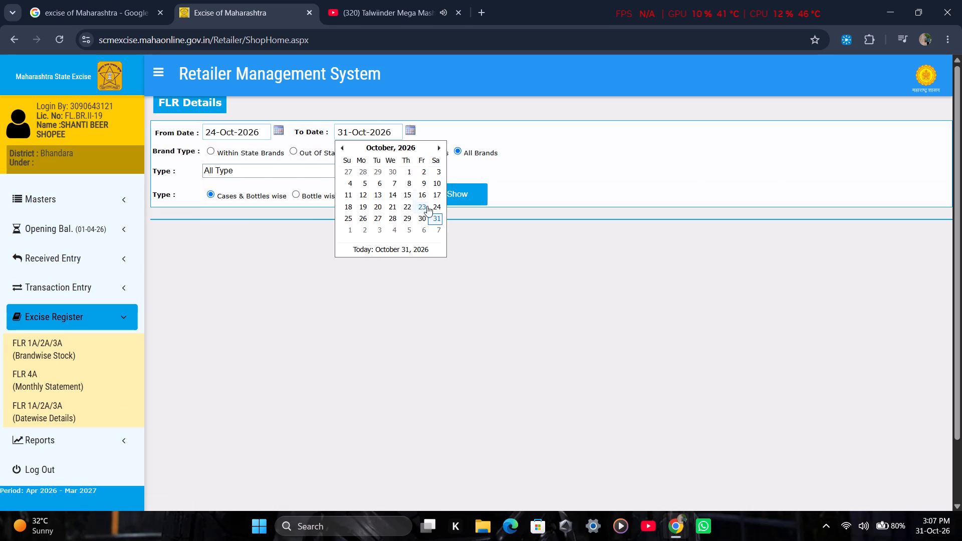
click(439, 208)
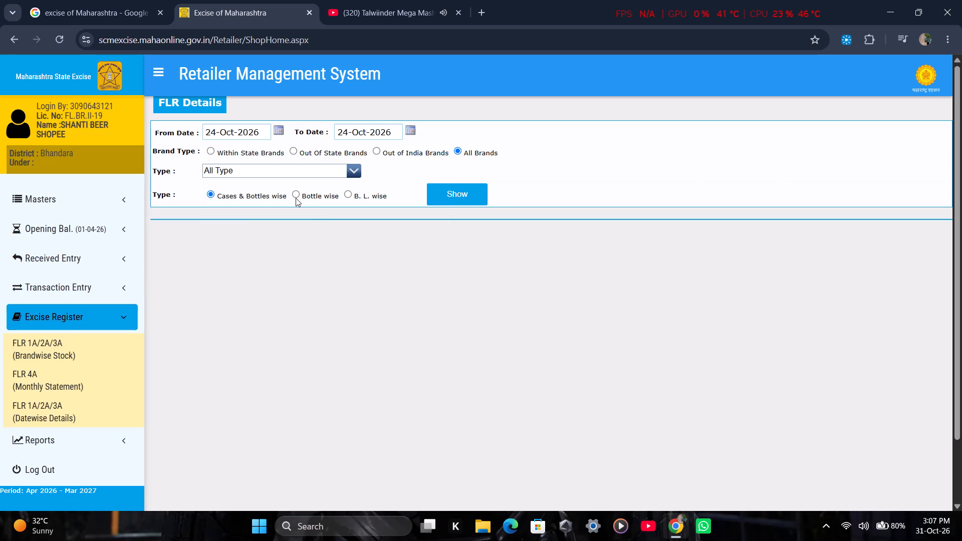
click(296, 194)
click(468, 198)
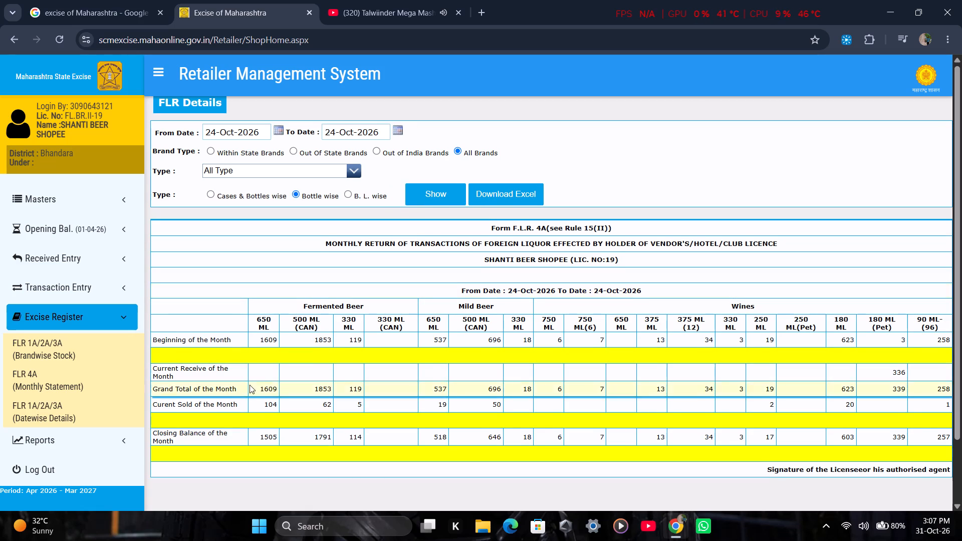
scroll(254, 385, down, 5)
Start a new daily sales entry dated 25-Oct-2026.
click(32, 207)
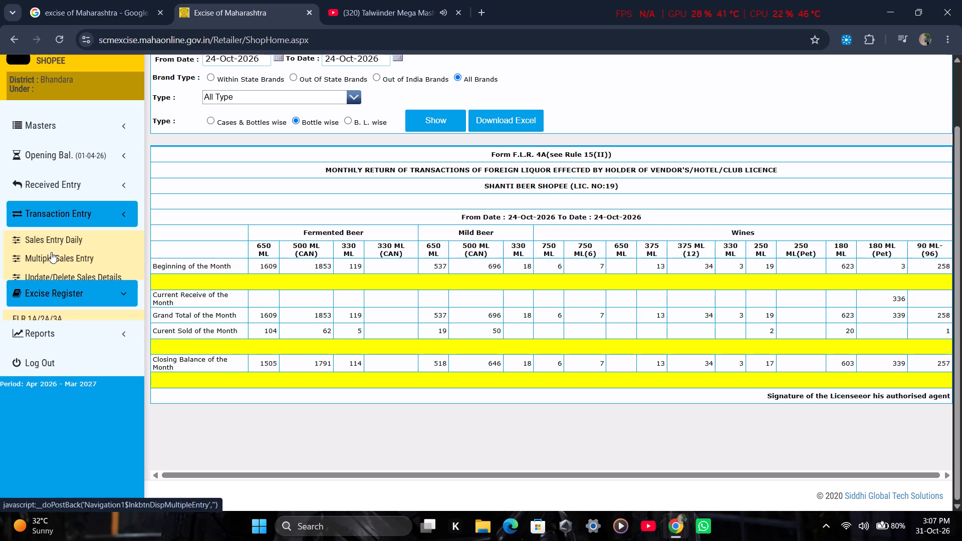
click(54, 235)
click(491, 135)
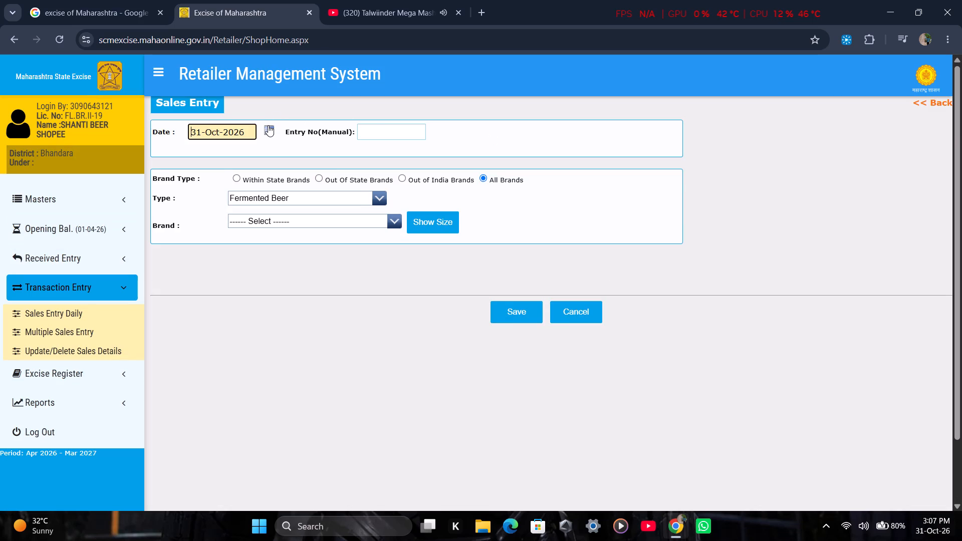
click(268, 130)
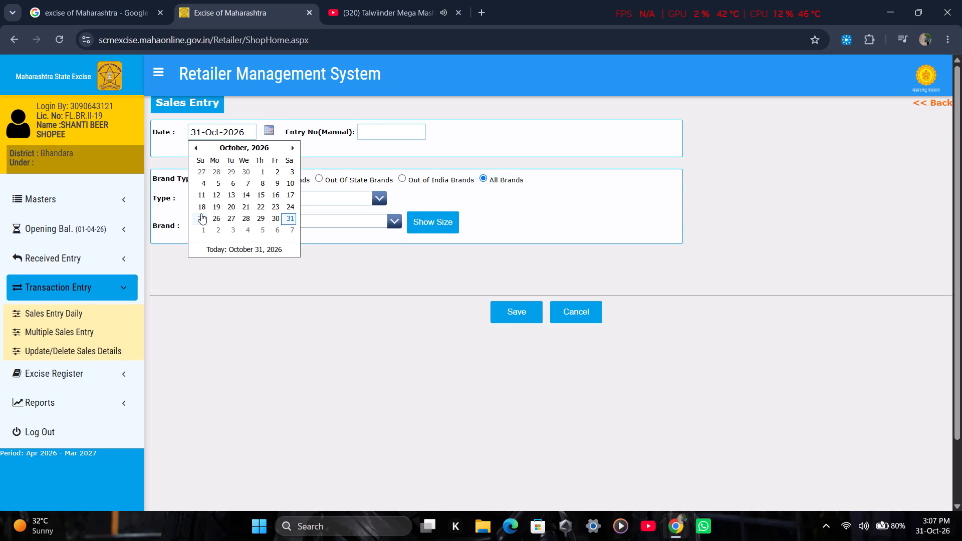
click(201, 214)
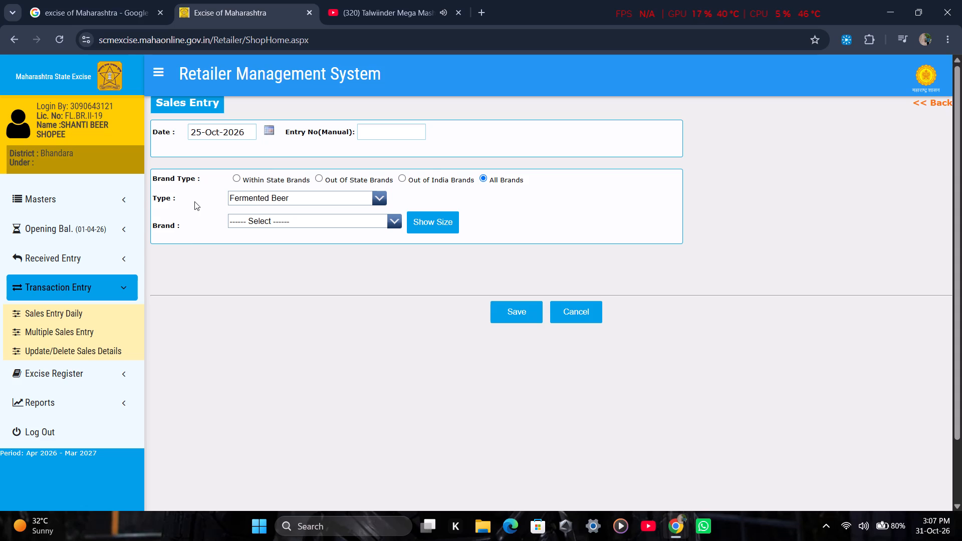
Add the wine Bro Code Original BC 250 ML to the sales entry with a quantity of 2 bottles.
scroll(196, 170, down, 4)
click(379, 125)
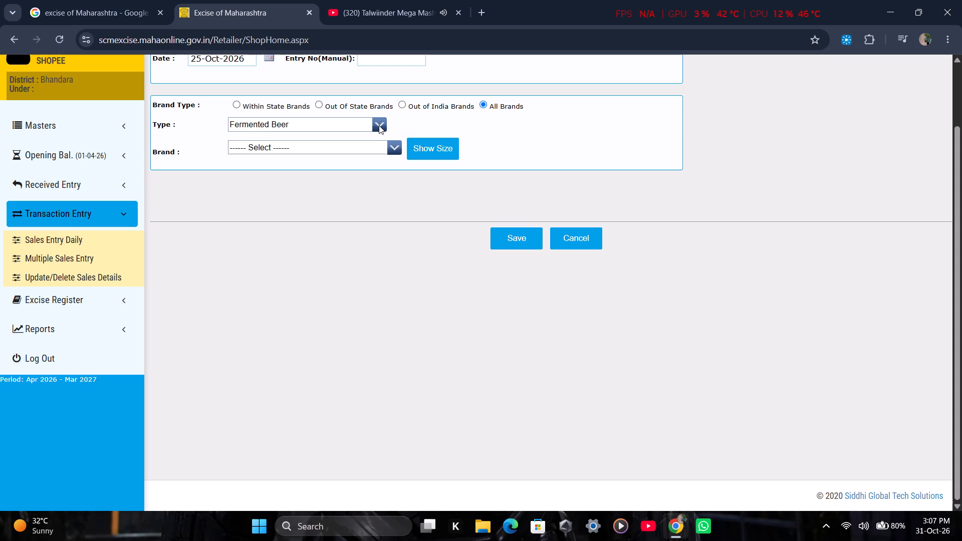
click(370, 170)
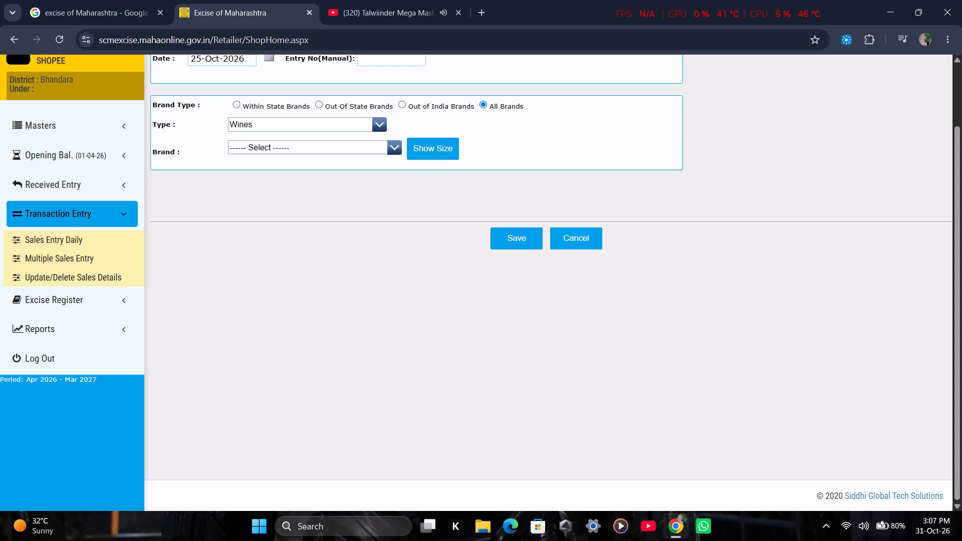
click(390, 144)
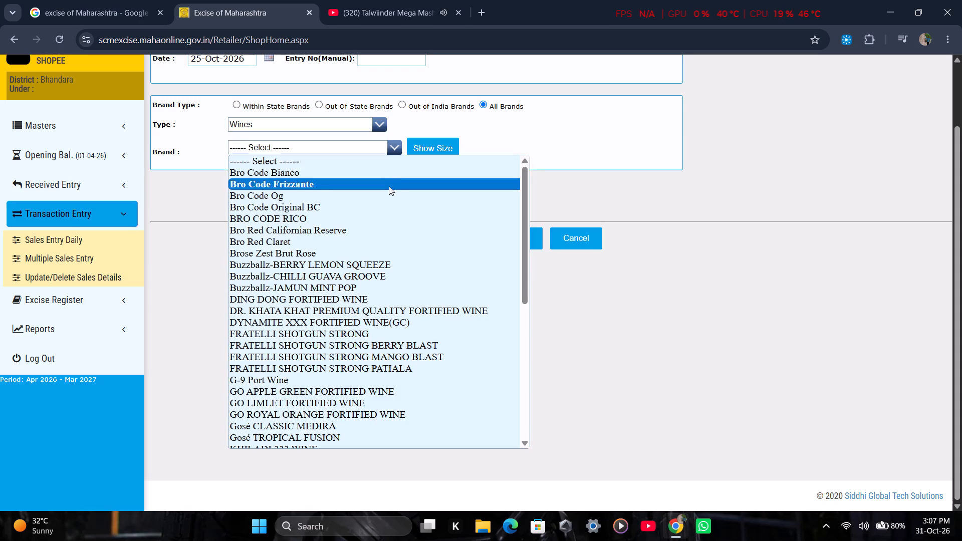
click(391, 203)
click(423, 156)
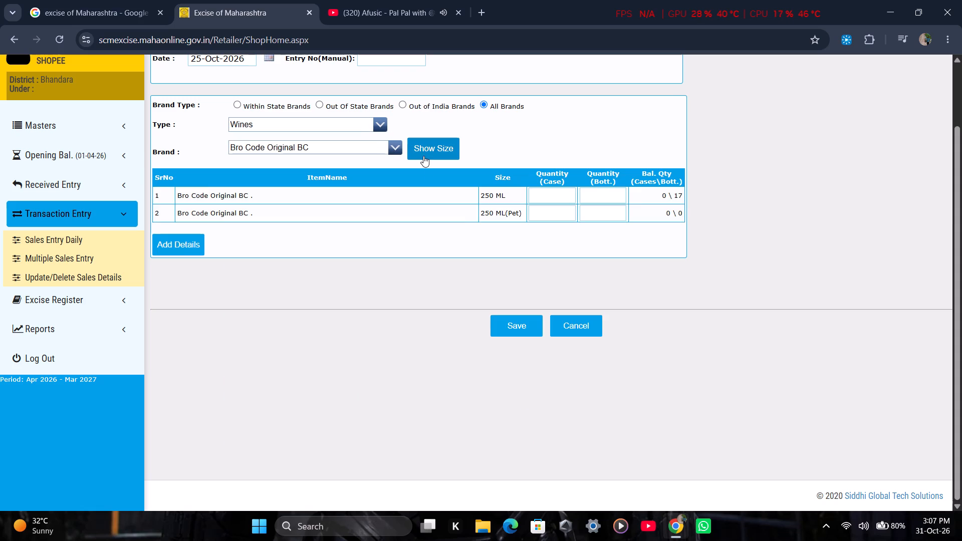
click(609, 196)
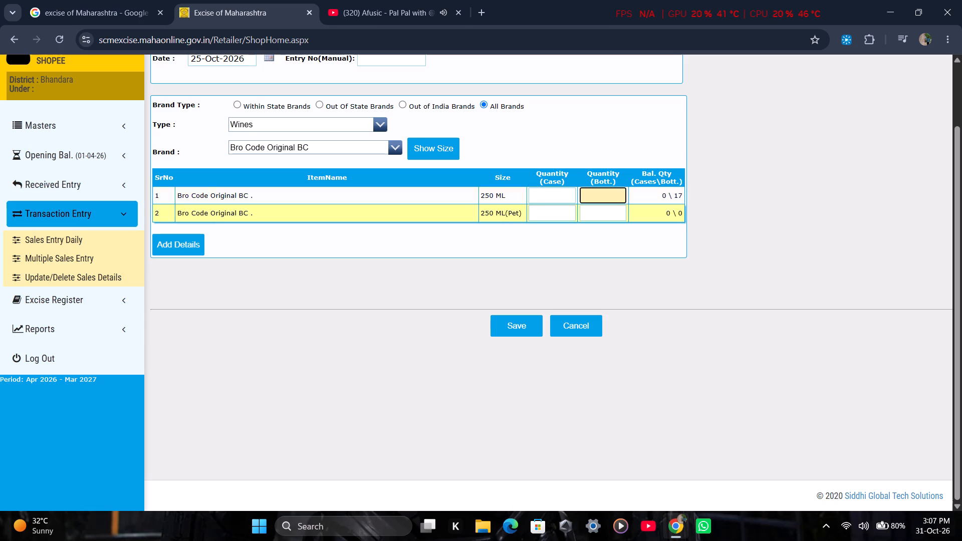
key(2)
click(178, 246)
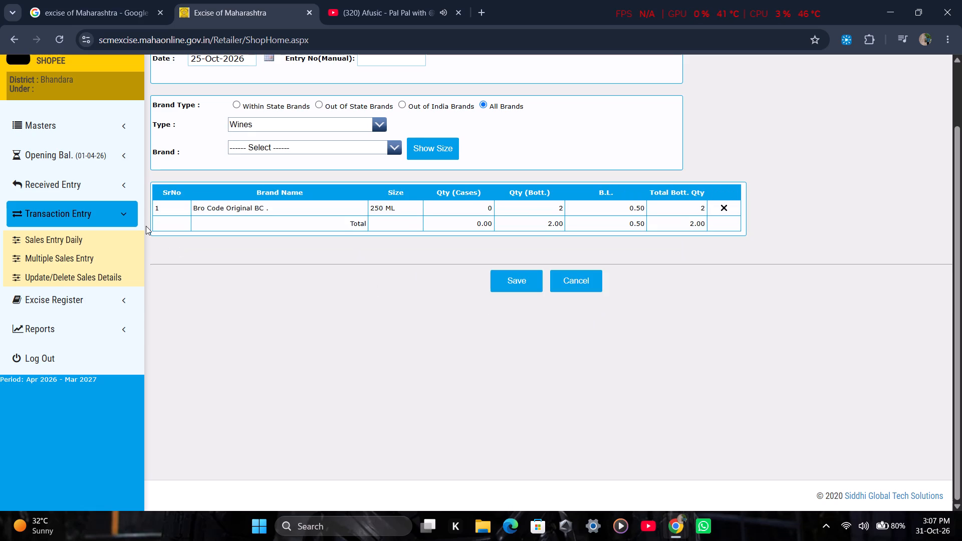
Add DING DONG FORTIFIED WINE 180 ML to the sales entry with a quantity of 33 bottles.
scroll(223, 187, down, 4)
click(397, 150)
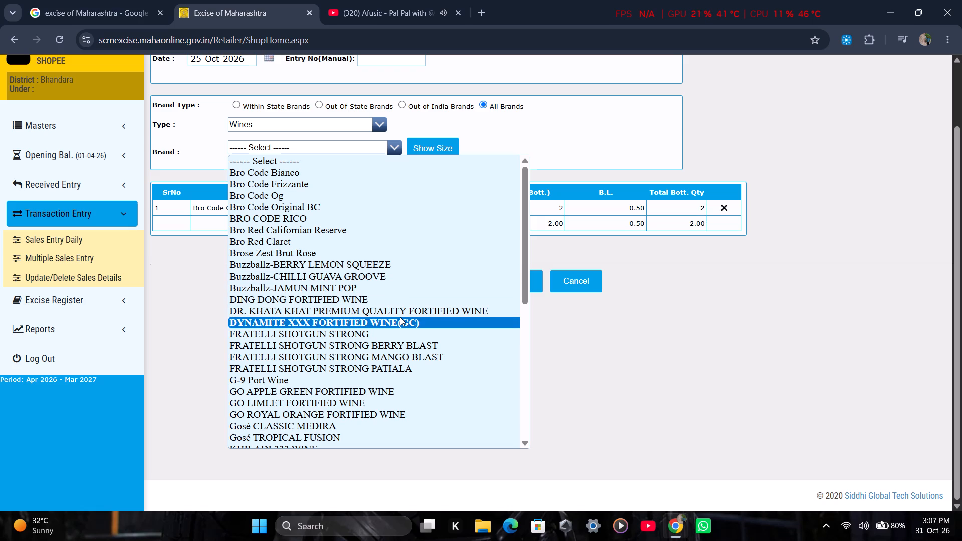
click(392, 293)
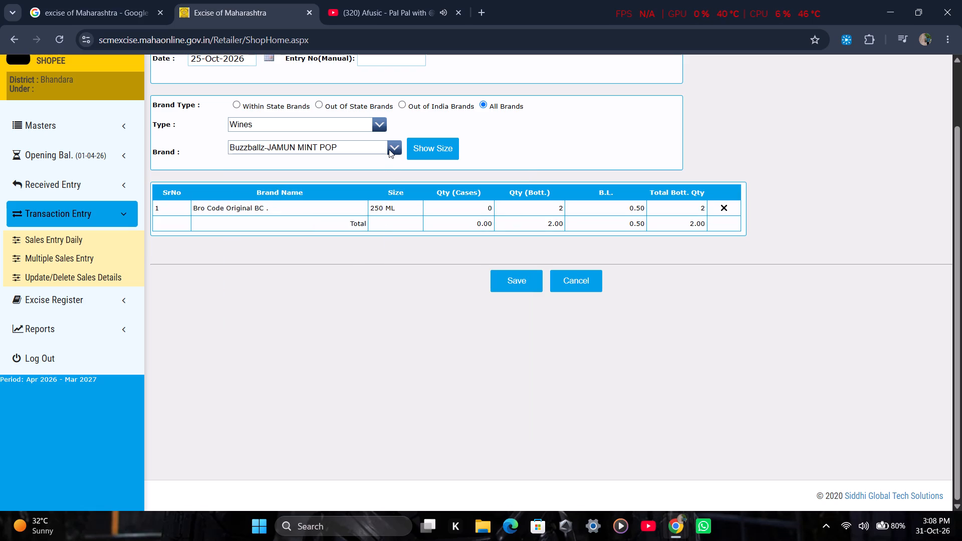
click(389, 149)
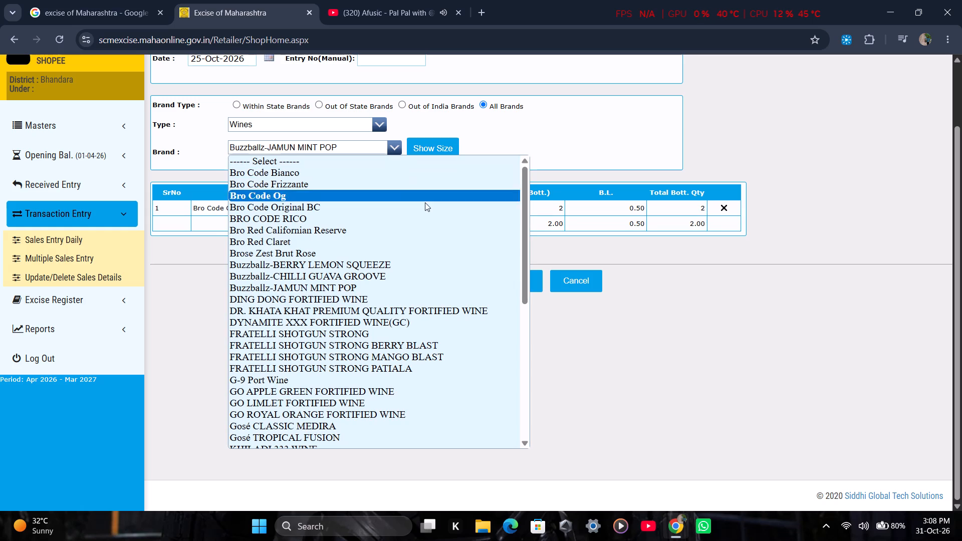
click(474, 302)
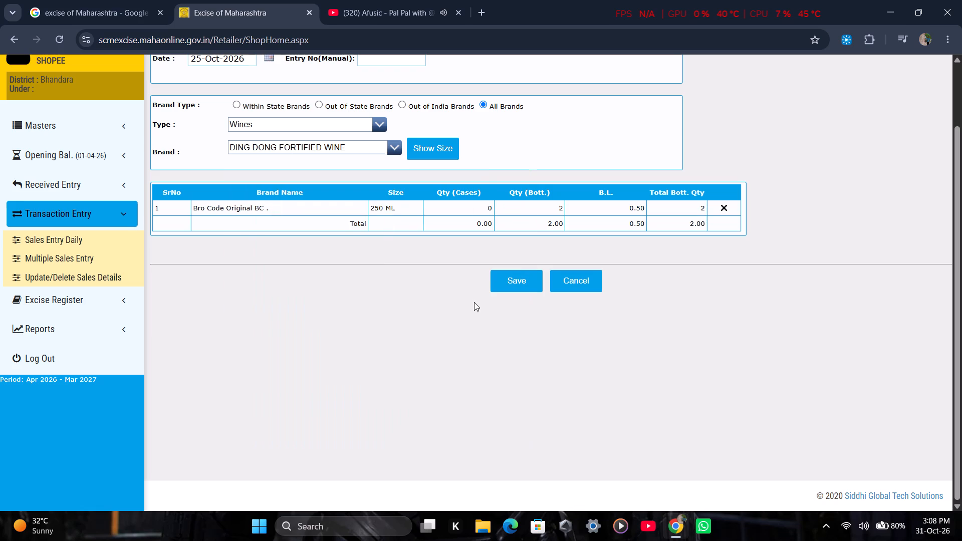
click(447, 149)
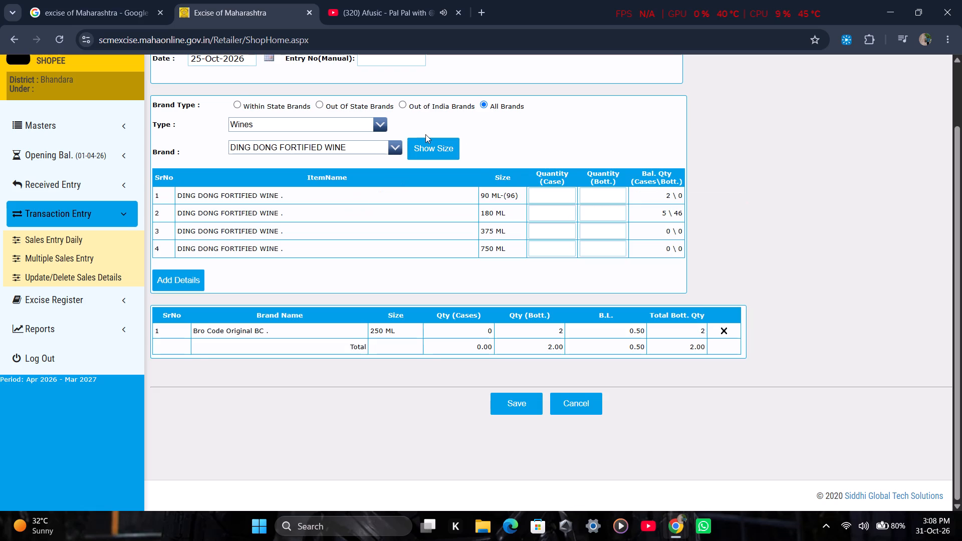
click(603, 217)
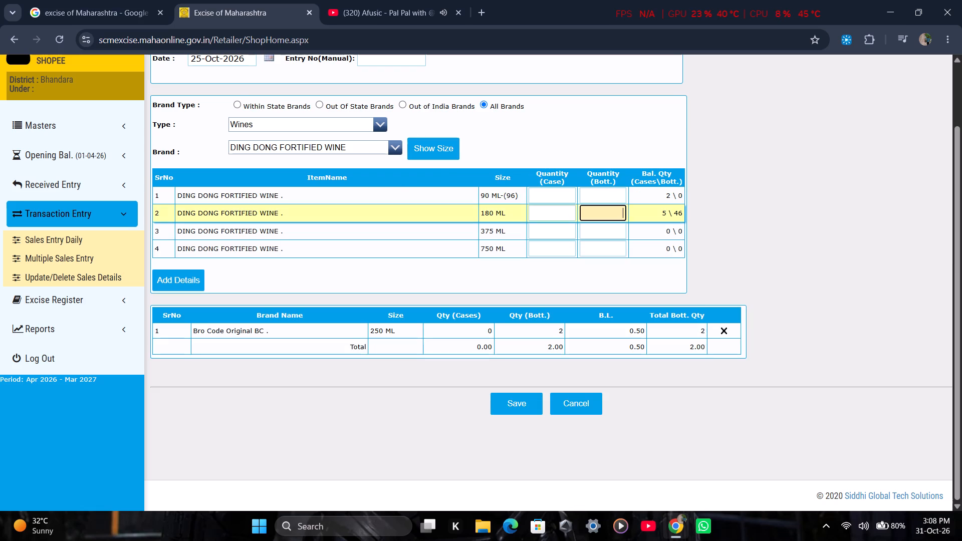
text(33)
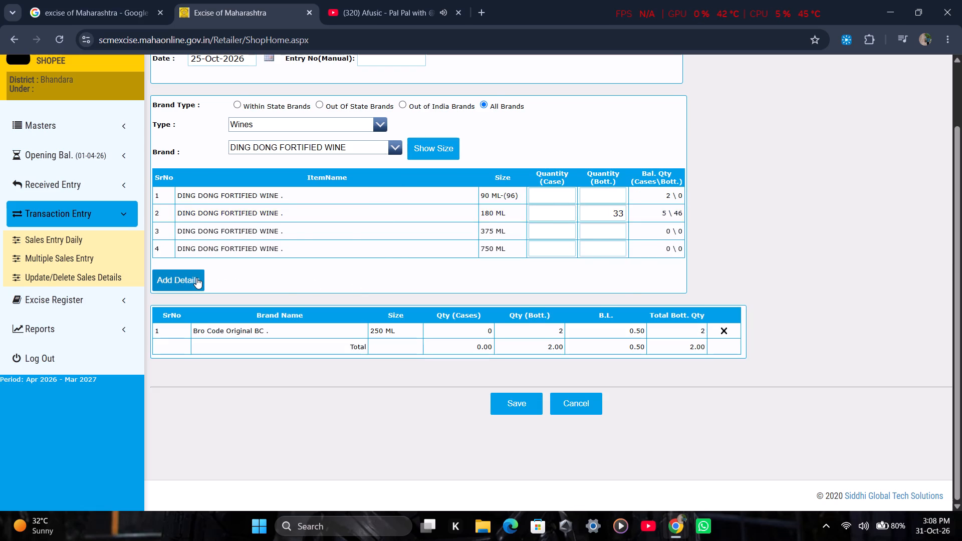
click(196, 278)
Add DYNAMITE XXX FORTIFIED WINE(GC) to the sales entry with 8 bottles of 90 ML-(96) and 2 bottles of 180 ML.
scroll(196, 278, down, 7)
click(397, 143)
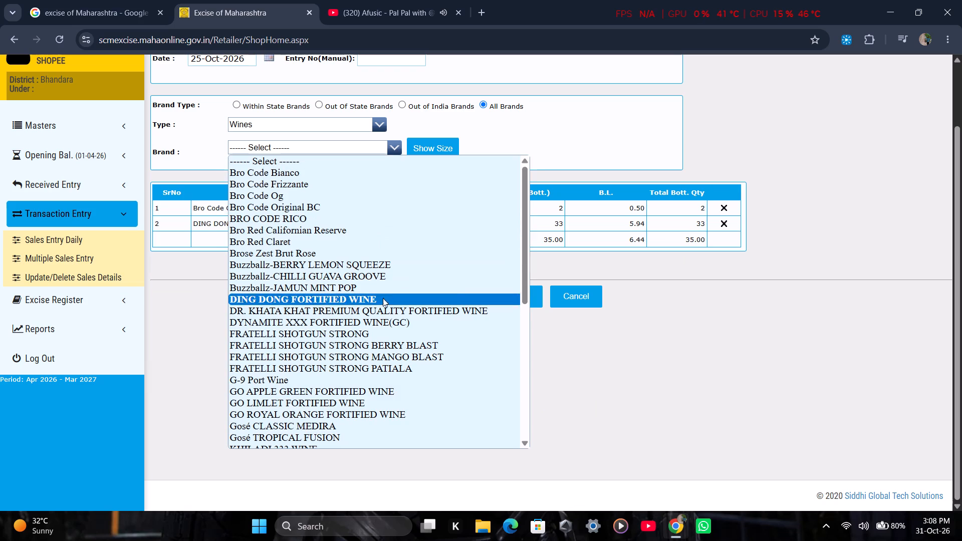
click(384, 321)
click(437, 147)
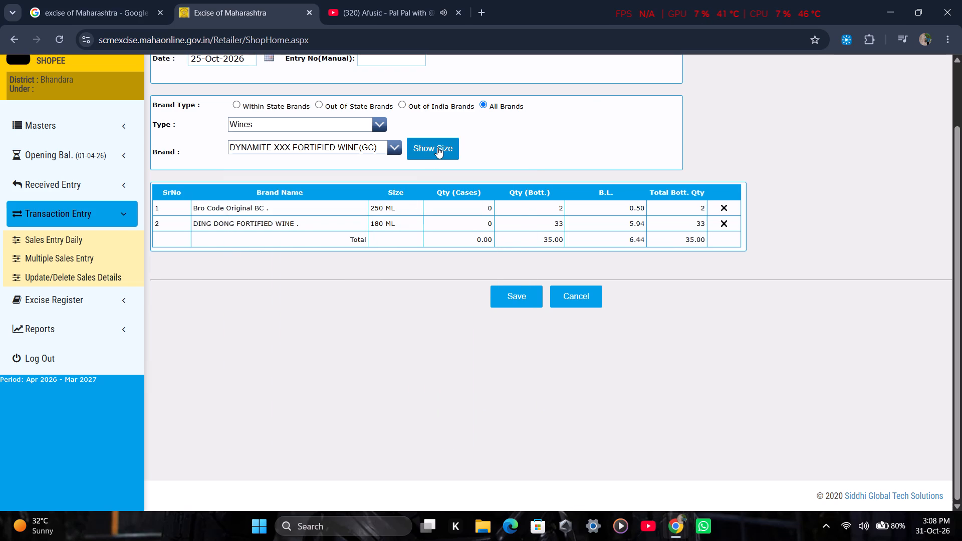
click(605, 213)
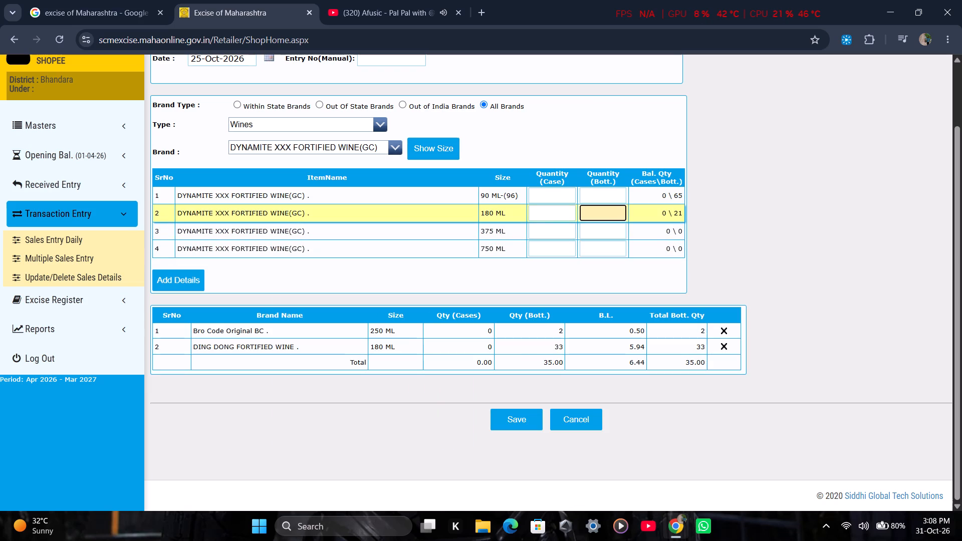
key(2)
click(608, 198)
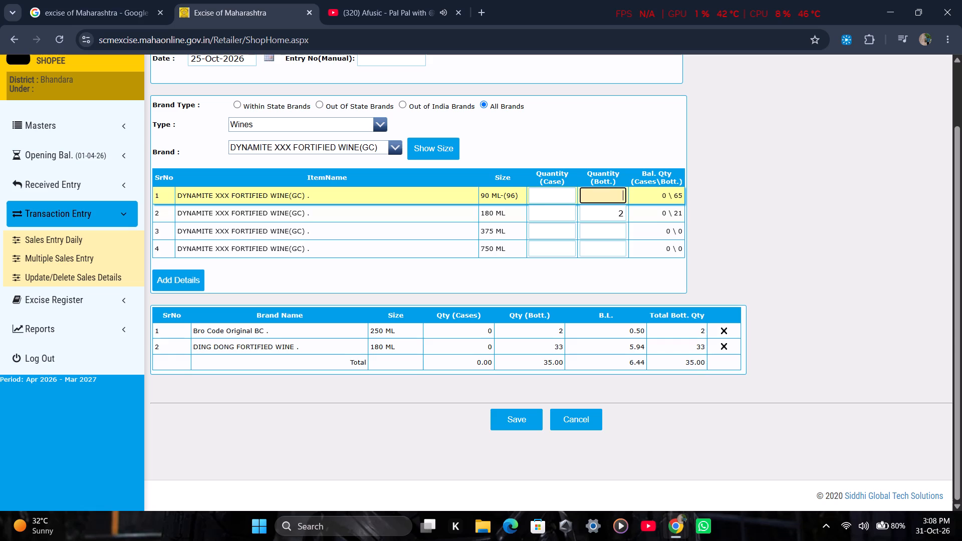
key(8)
click(175, 285)
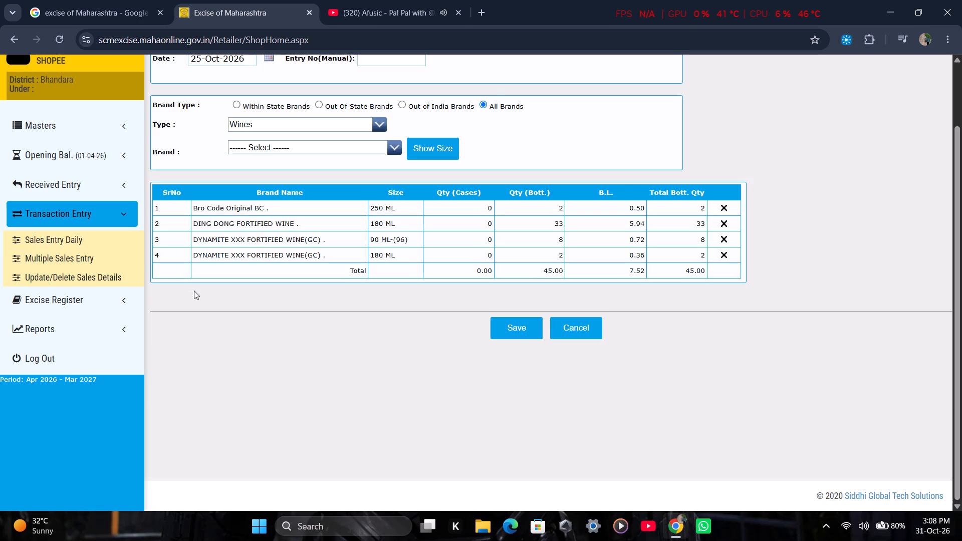
Add GO APPLE GREEN FORTIFIED WINE 180 ML to the sales entry with a quantity of 5 bottles.
scroll(277, 291, down, 6)
click(388, 148)
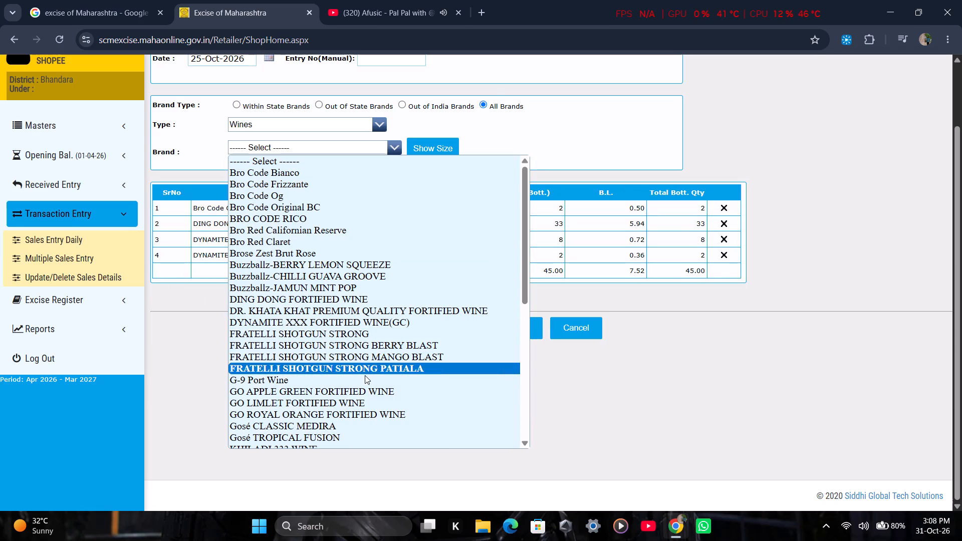
click(368, 385)
click(426, 148)
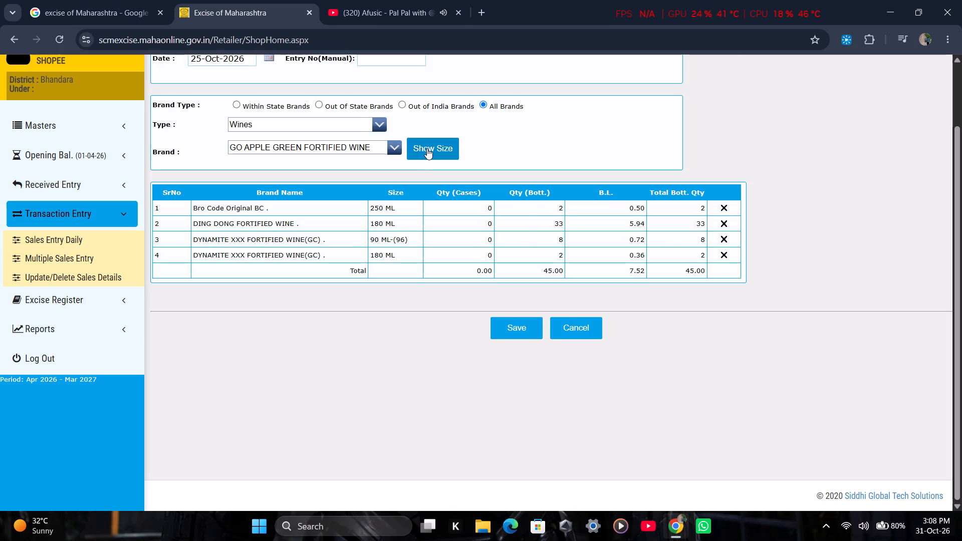
click(596, 214)
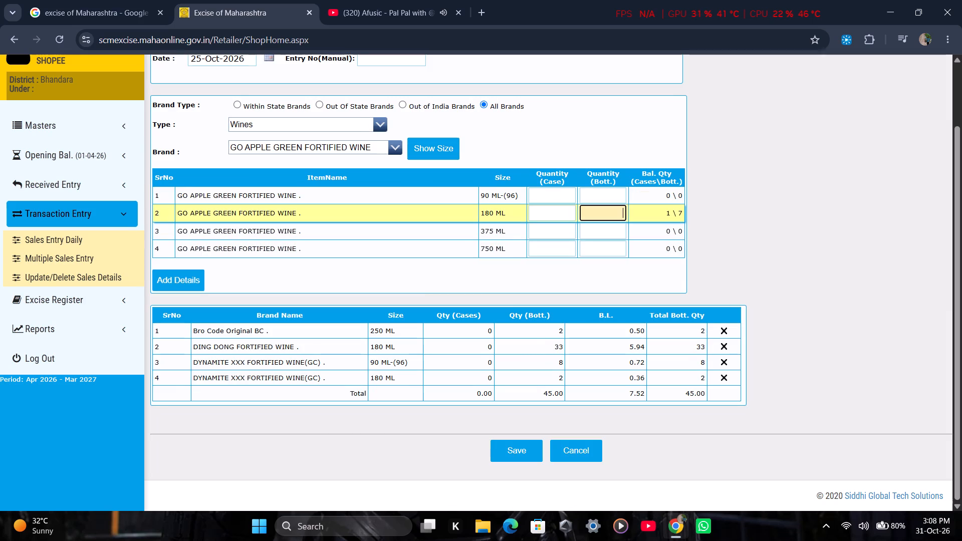
key(5)
click(176, 270)
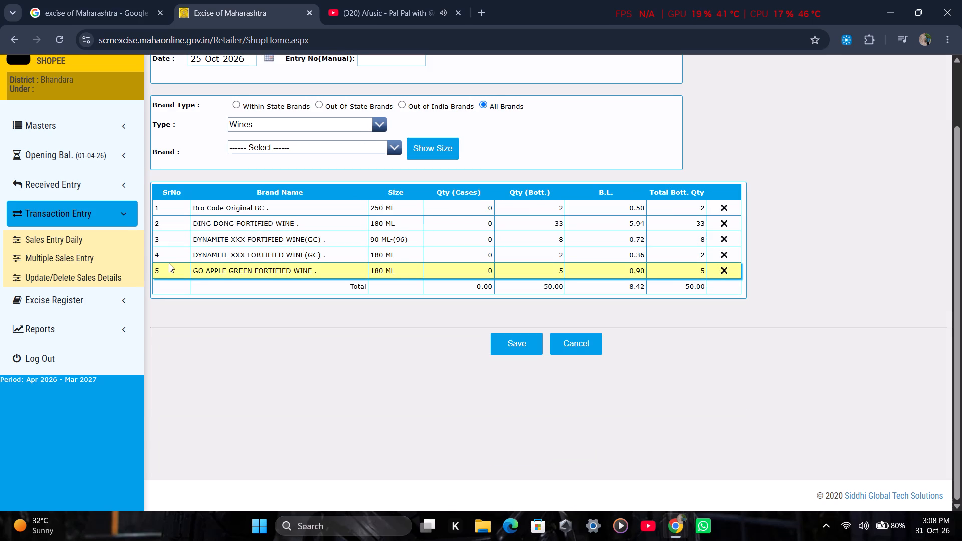
Add Gosé TROPICAL FUSION 180 ML to the sales entry with a quantity of 10 bottles.
scroll(276, 350, down, 5)
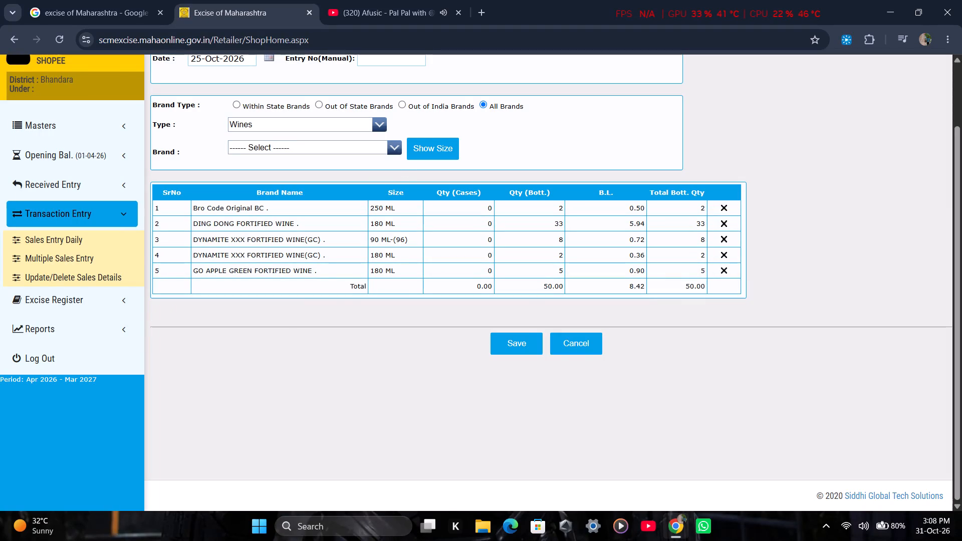
click(393, 148)
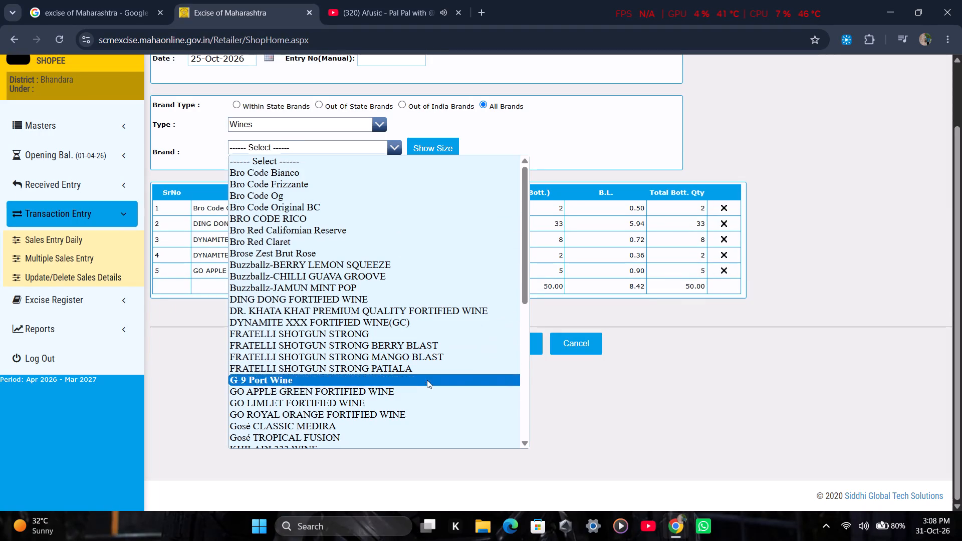
drag(436, 431, 436, 430)
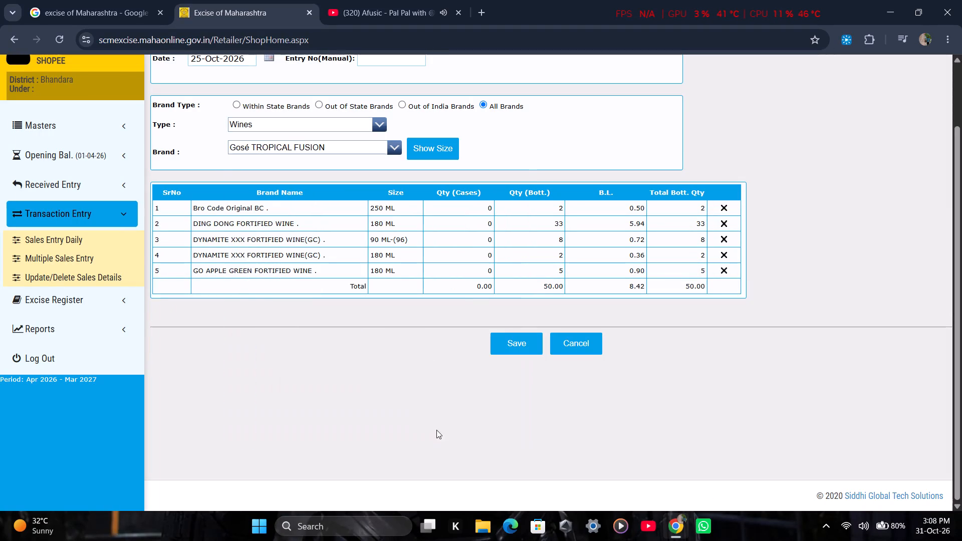
drag(436, 430, 436, 425)
click(427, 154)
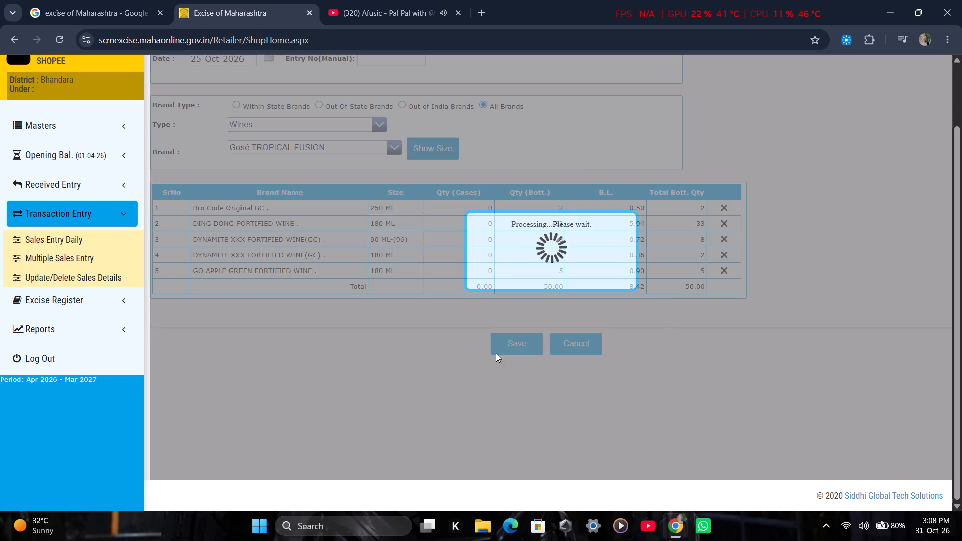
click(613, 197)
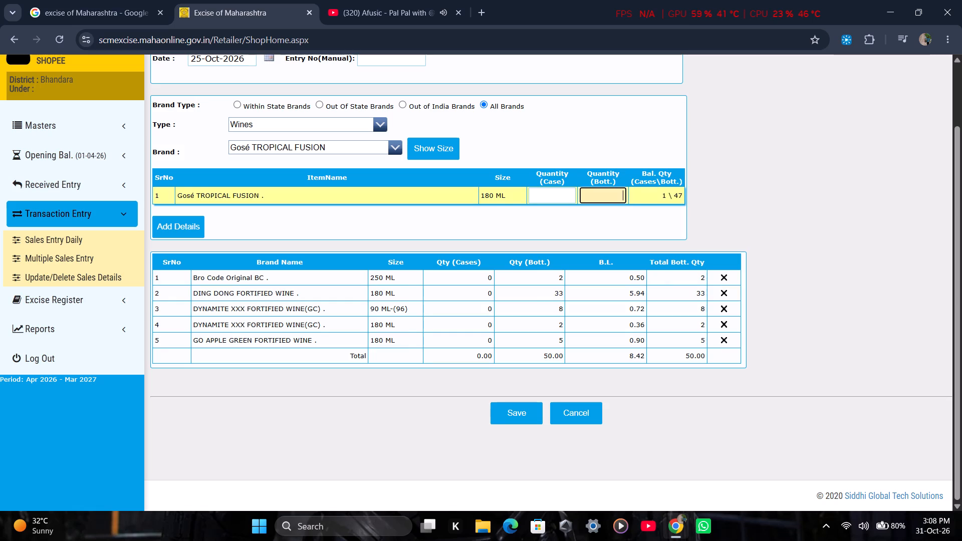
text(10)
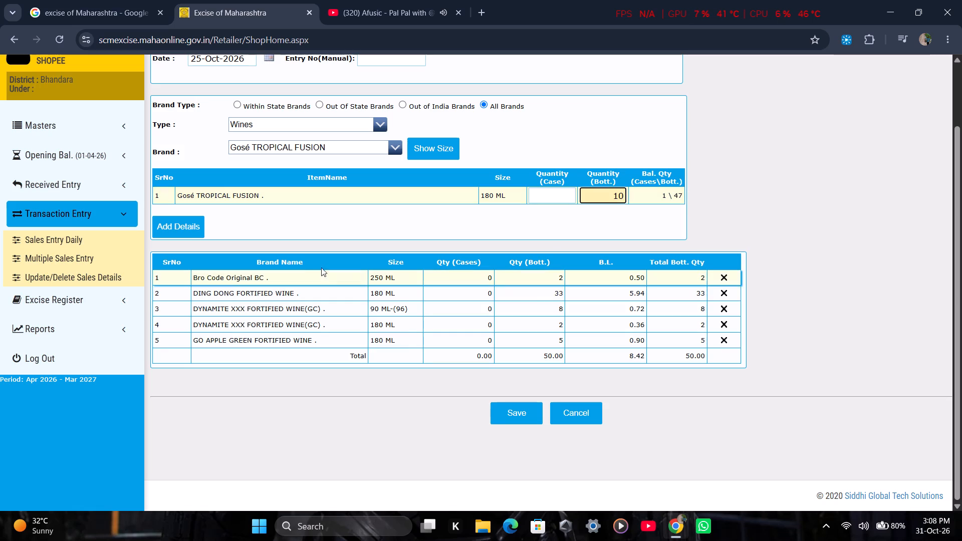
click(182, 232)
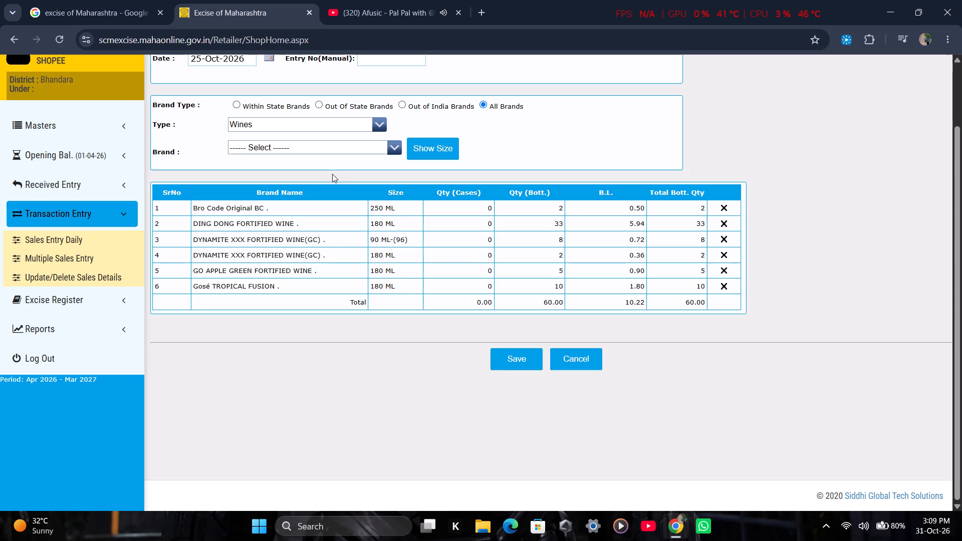
Add LETS GO JAMUN FORTIFIED WINE PREMIUM QUALITY 180 ML (Pet) to the sales entry with a quantity of 3 bottles.
scroll(332, 174, down, 6)
click(393, 142)
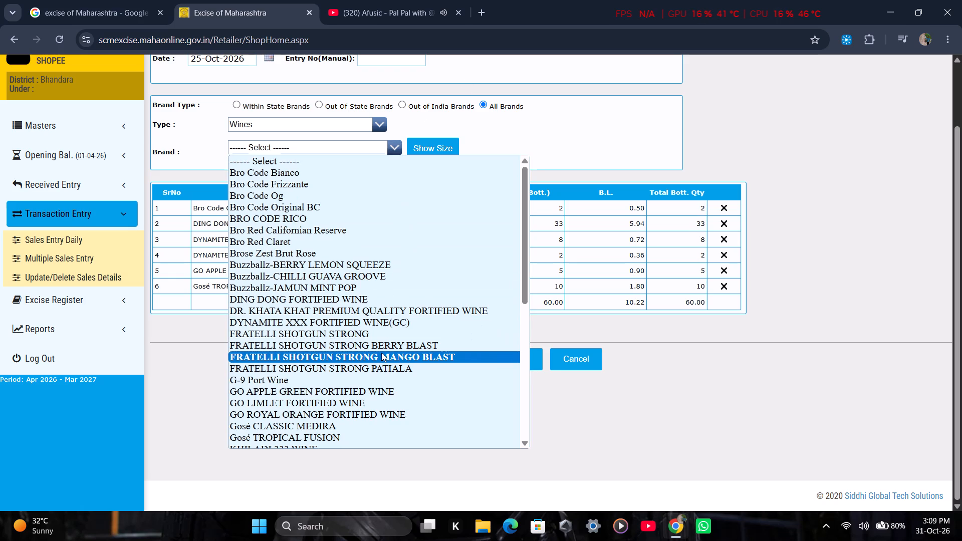
scroll(381, 353, down, 5)
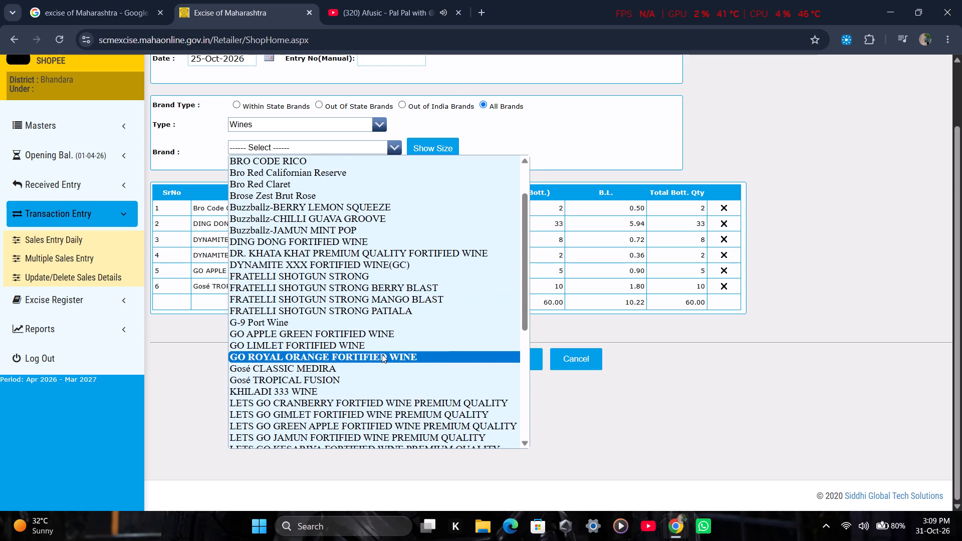
scroll(382, 354, down, 3)
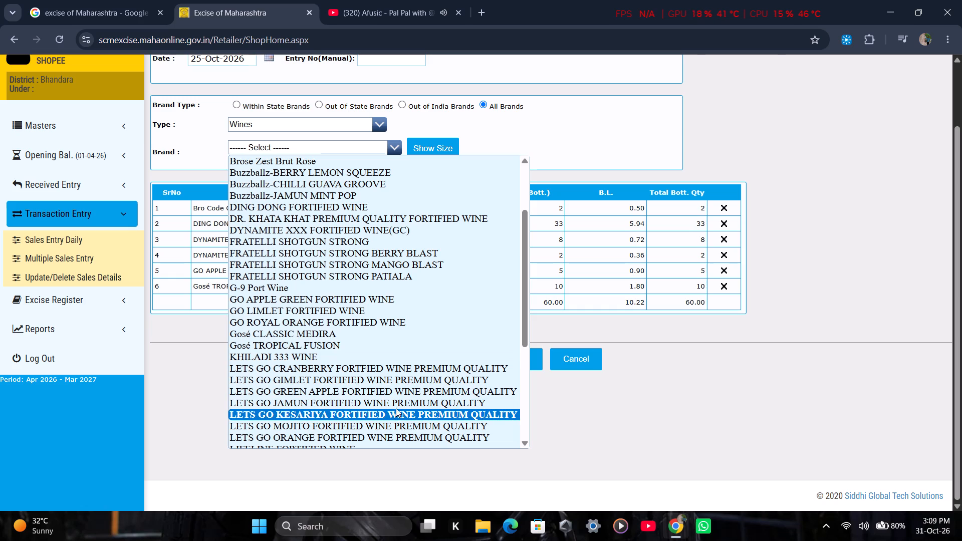
click(398, 403)
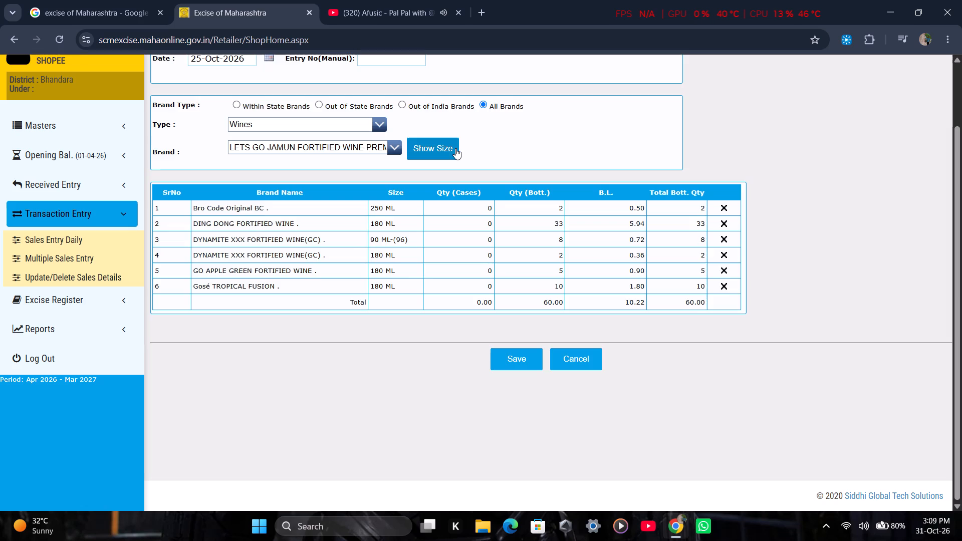
click(455, 148)
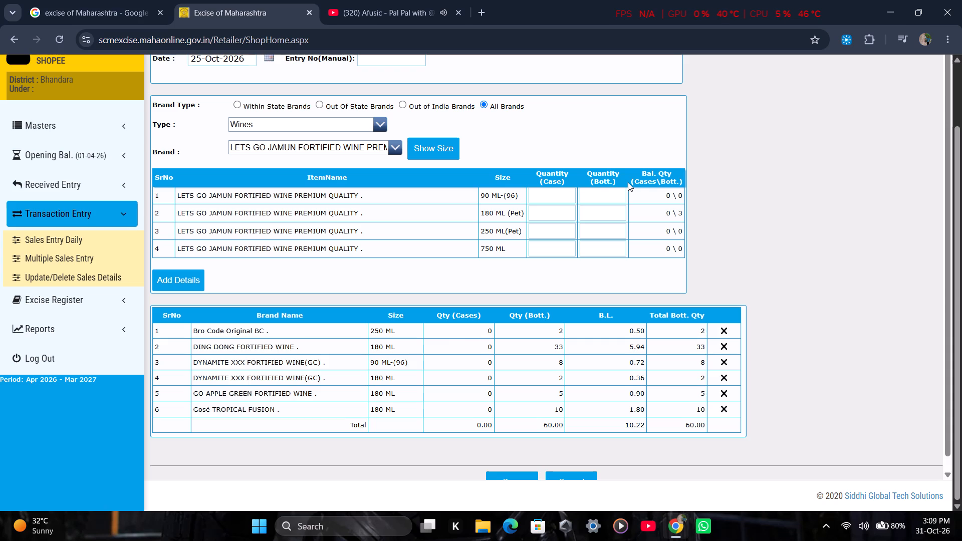
click(610, 214)
key(3)
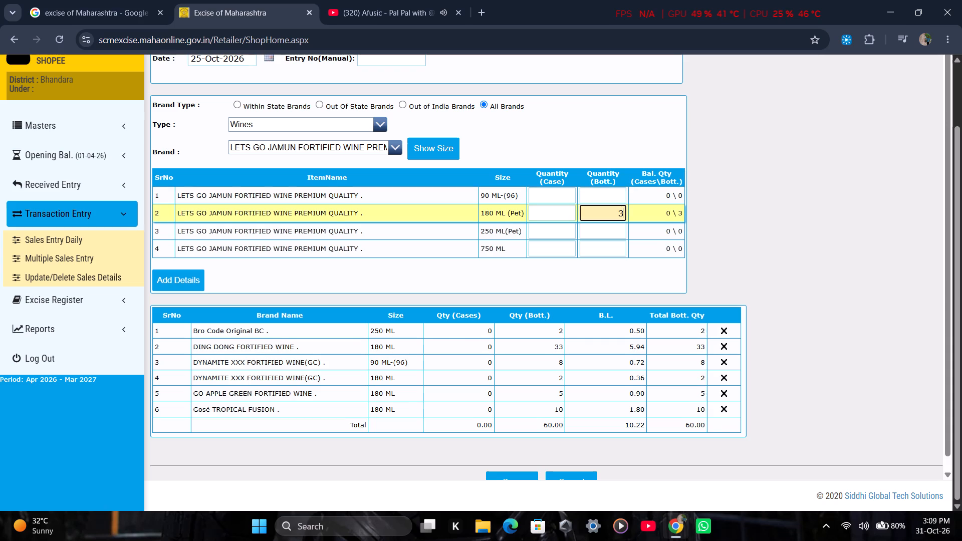
click(187, 273)
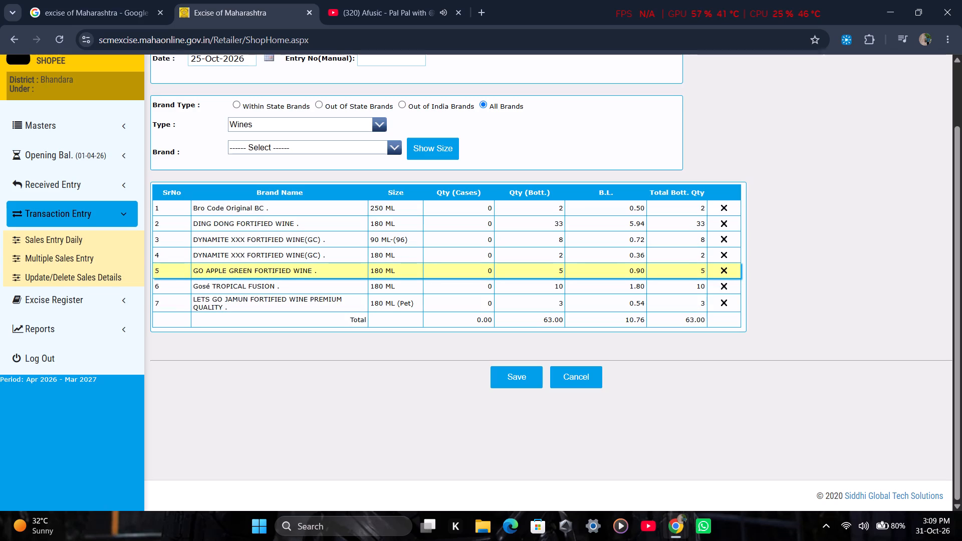
Add LIFELINE FORTIFIED WINE 180 ML to the sales entry with a quantity of 1 bottle.
scroll(275, 270, down, 7)
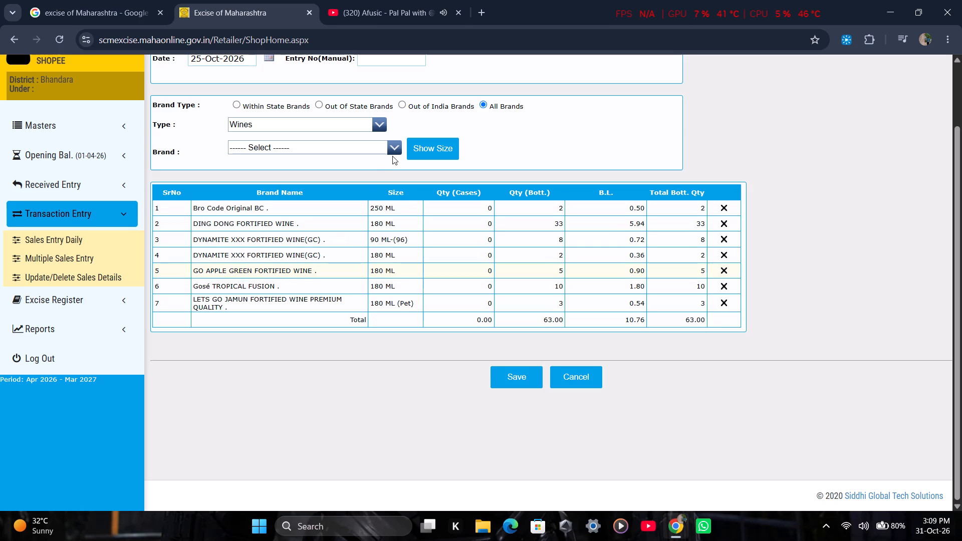
click(402, 151)
click(394, 146)
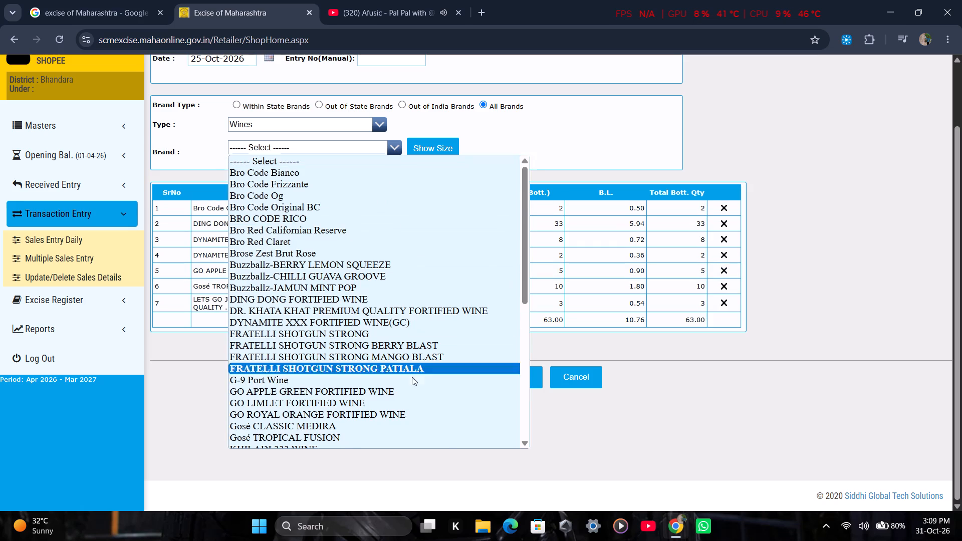
scroll(412, 392, down, 9)
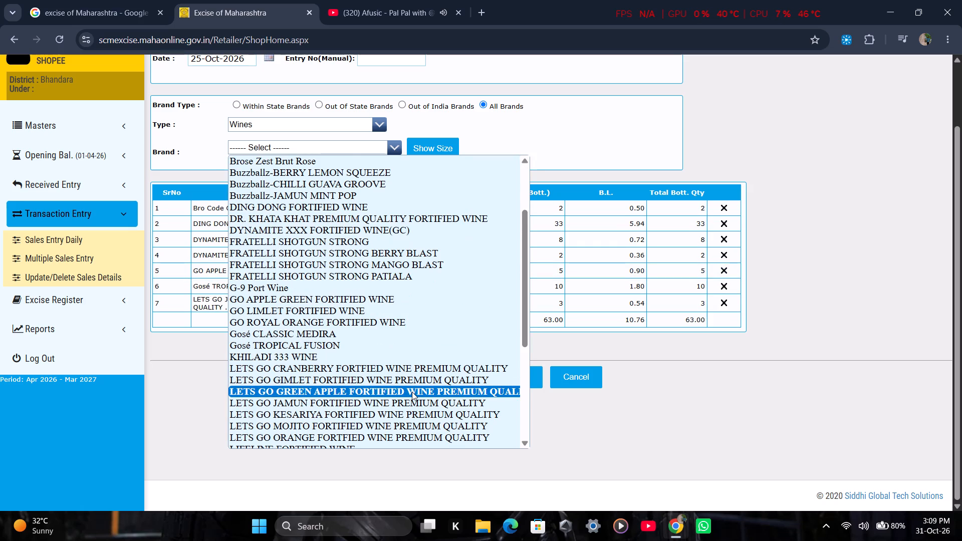
scroll(412, 392, down, 3)
click(409, 413)
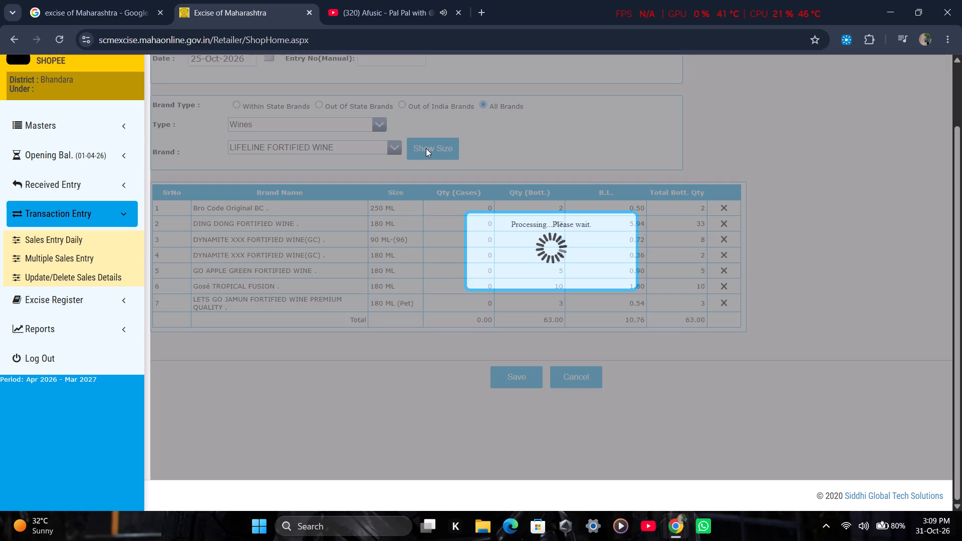
click(426, 148)
click(426, 148)
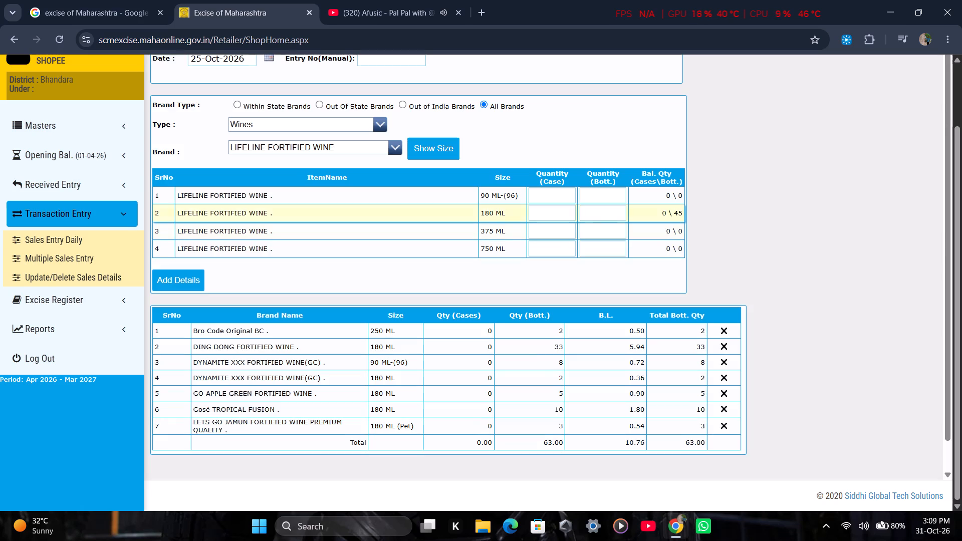
click(608, 214)
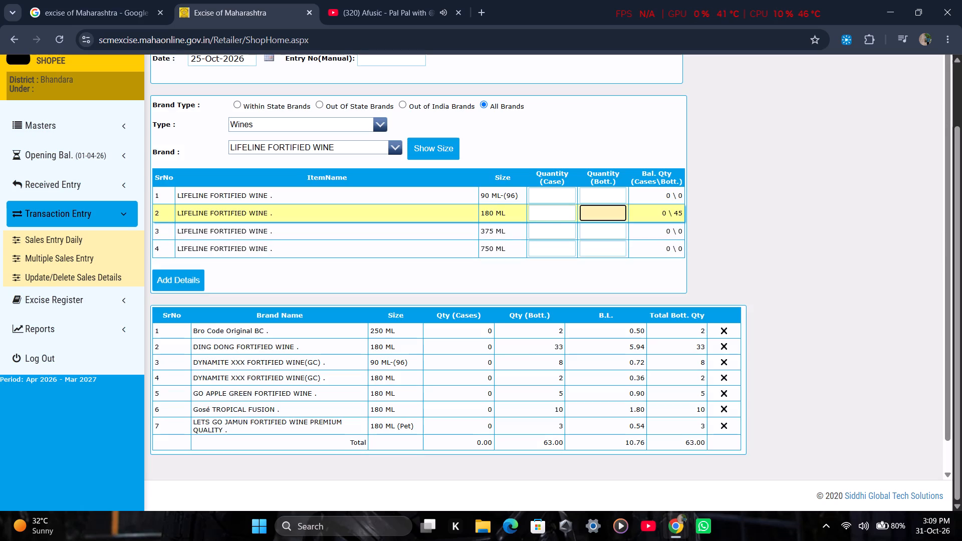
key(1)
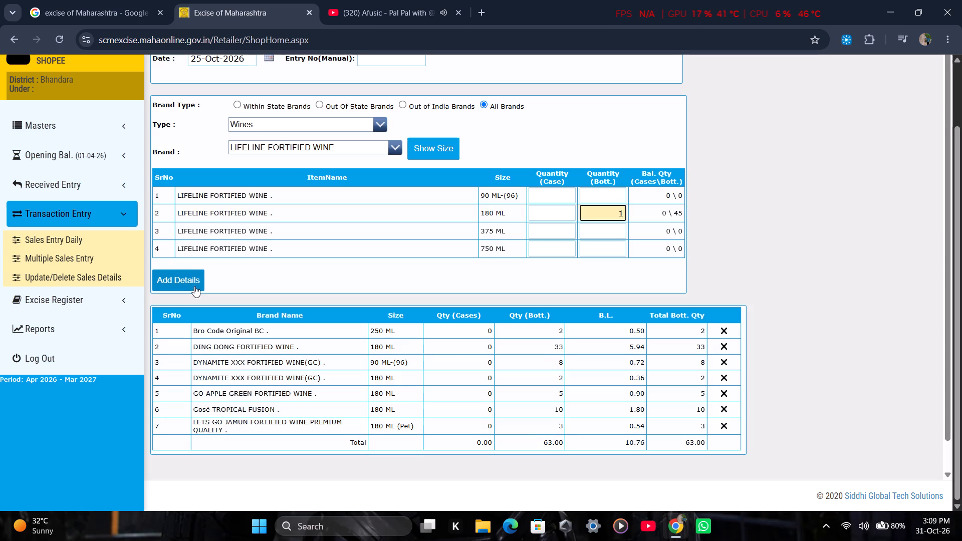
click(197, 273)
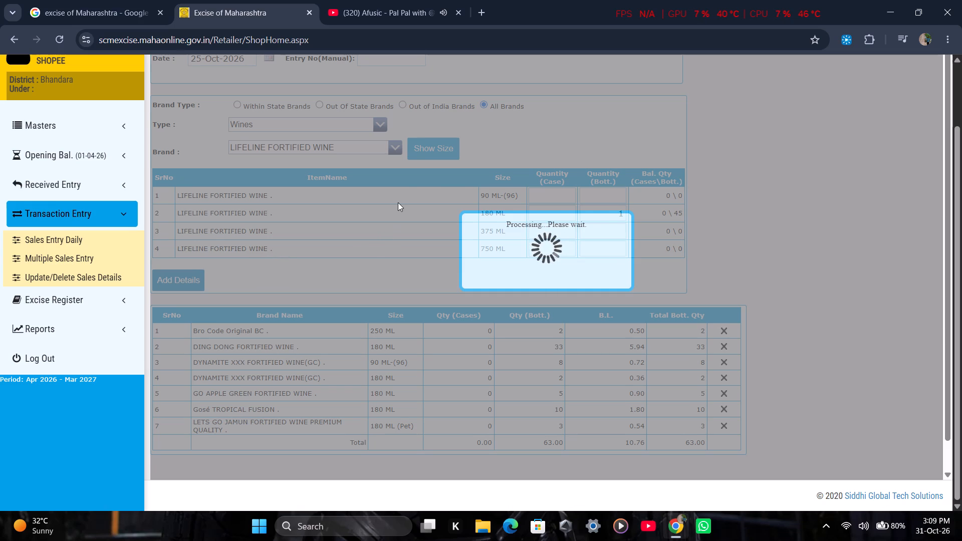
Add SAMSON XXX PREMIUM QUALITY FORTIFIED WINE 180 ML to the sales entry with a quantity of 10 bottles.
scroll(409, 266, down, 8)
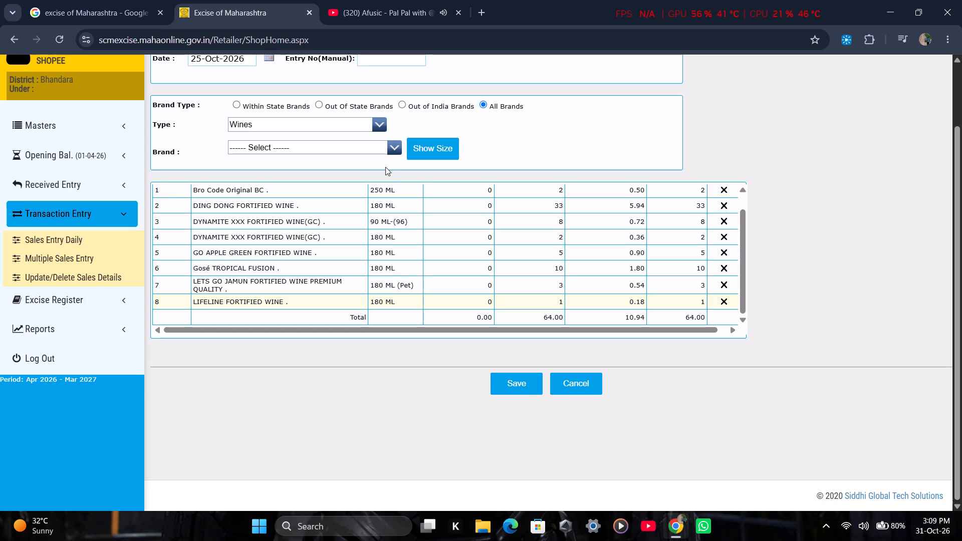
click(397, 152)
scroll(371, 283, down, 7)
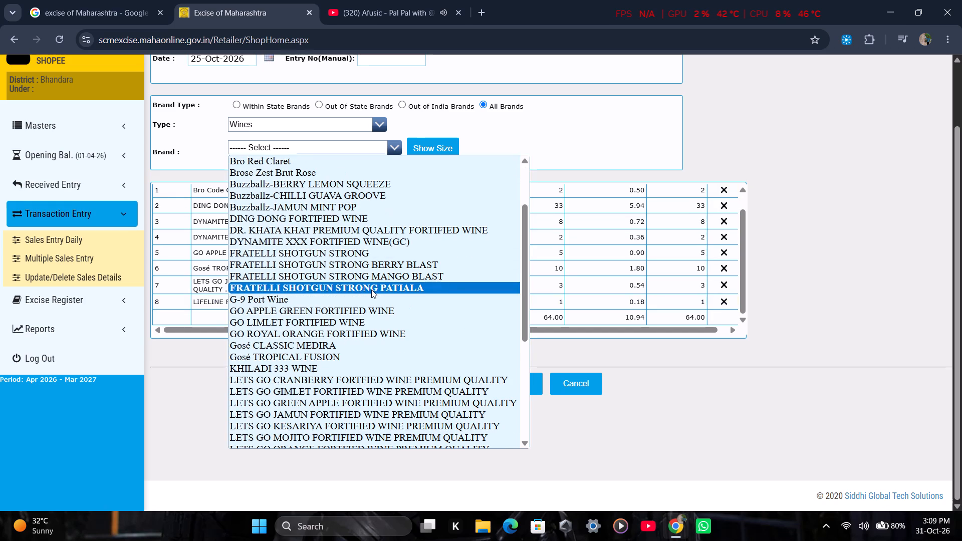
scroll(371, 291, down, 16)
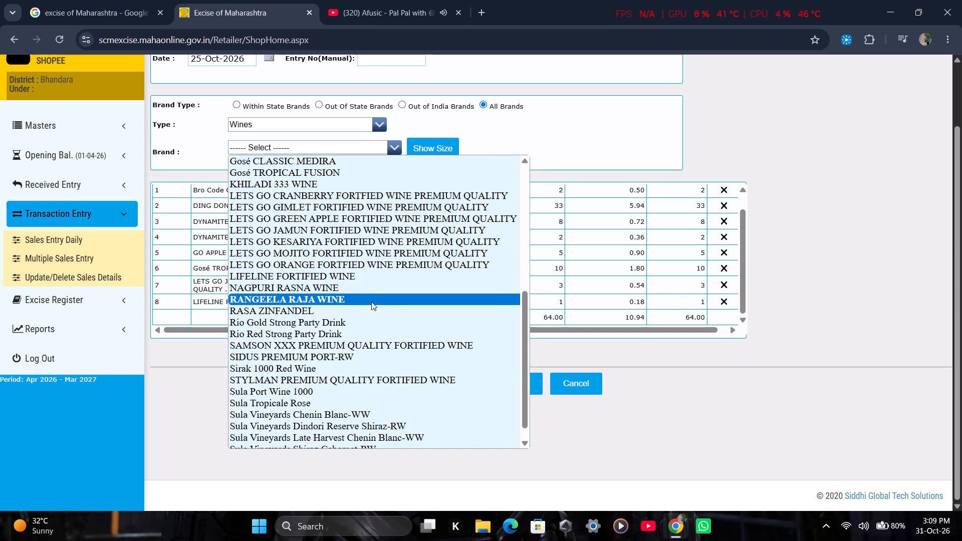
scroll(371, 302, down, 1)
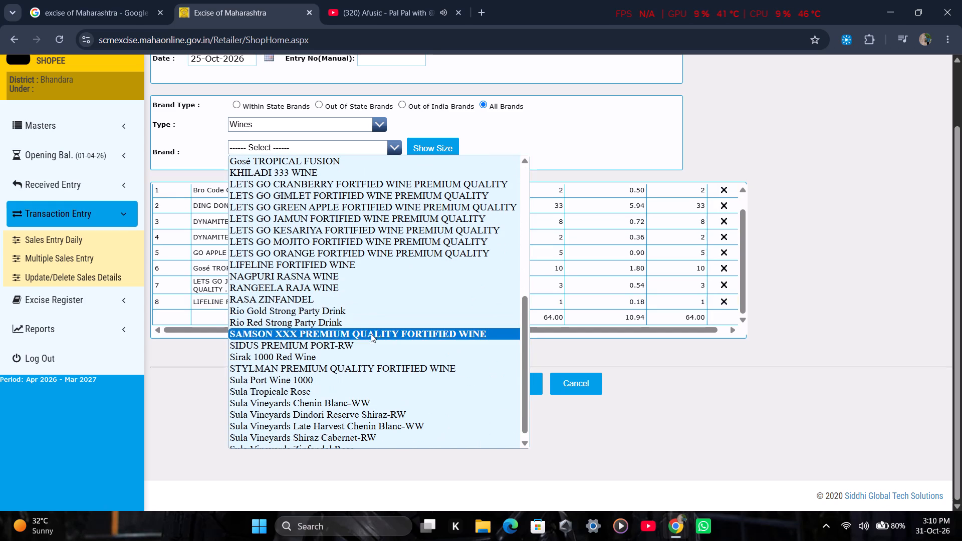
click(371, 334)
click(436, 148)
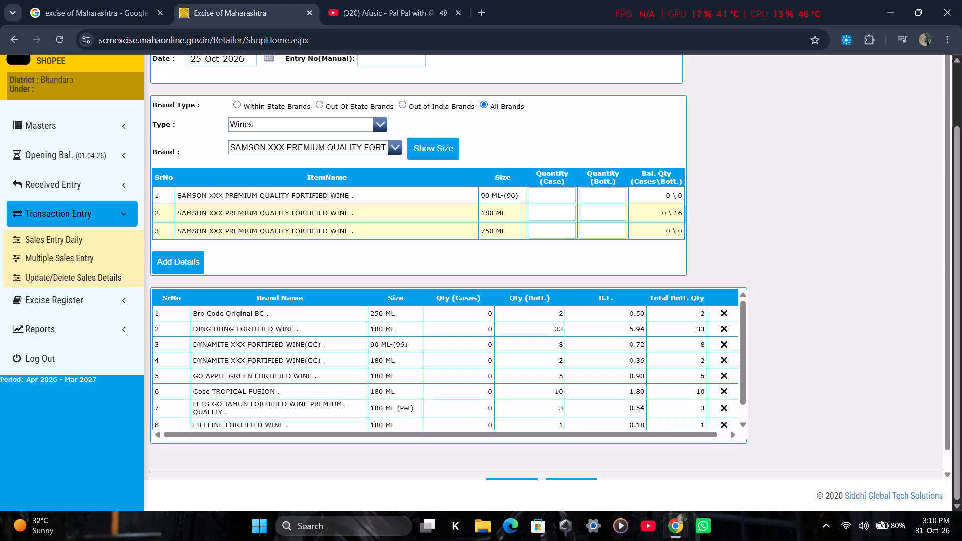
click(597, 210)
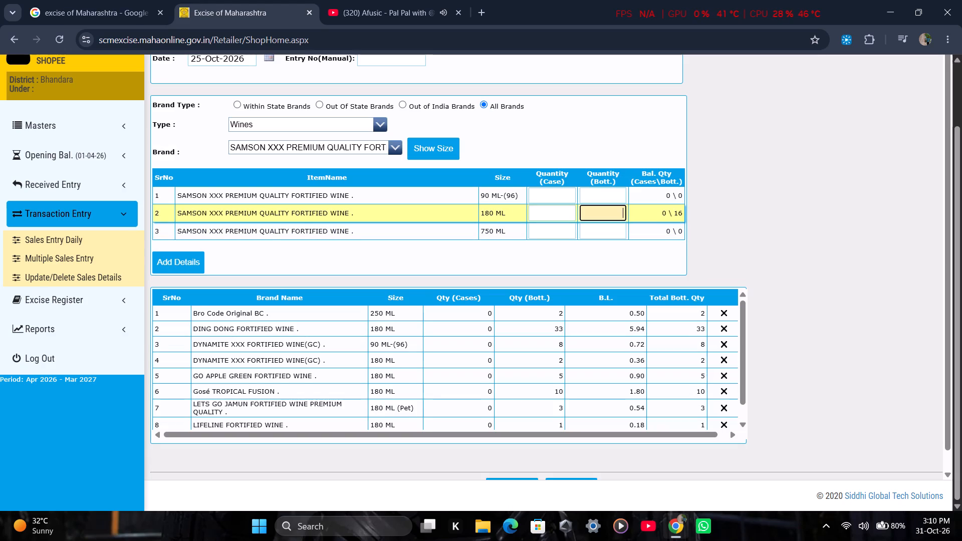
text(10)
click(178, 255)
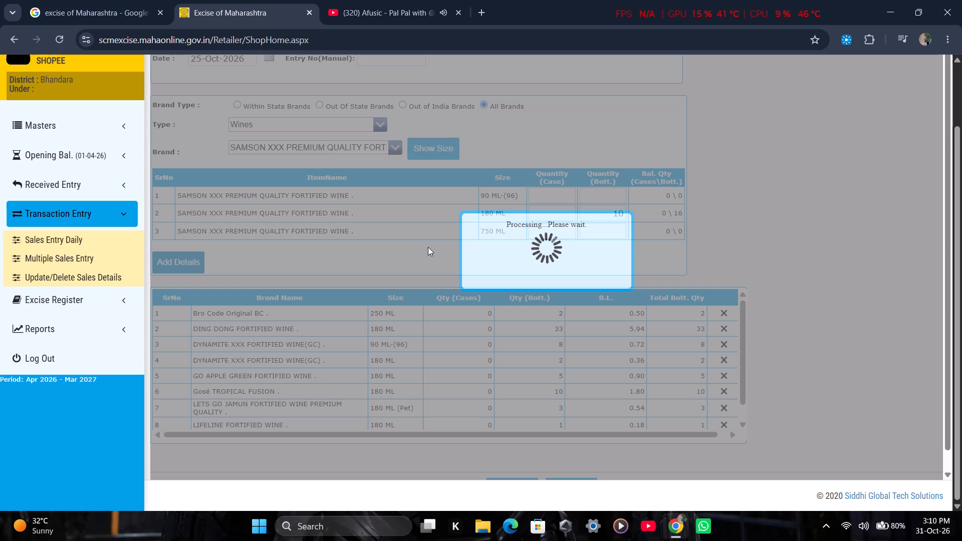
Check the sizes and stock balances of DYNAMITE XXX FORTIFIED WINE(GC) and GO APPLE GREEN FORTIFIED WINE against the listed sales.
scroll(442, 242, down, 8)
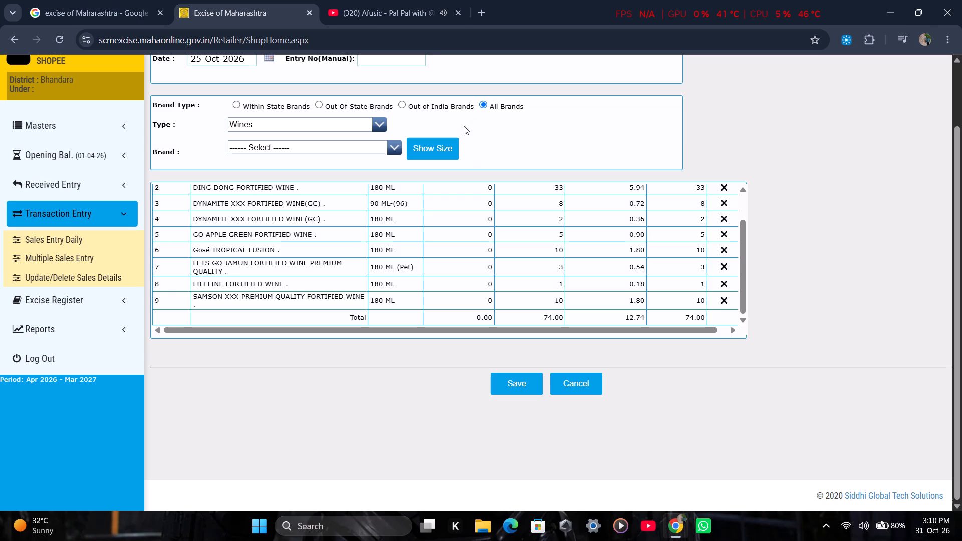
click(396, 148)
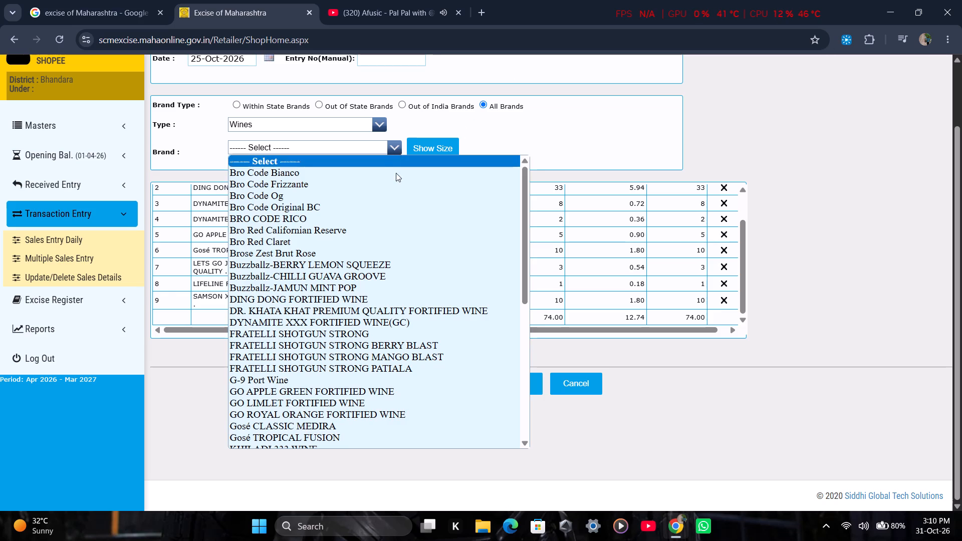
scroll(431, 275, down, 6)
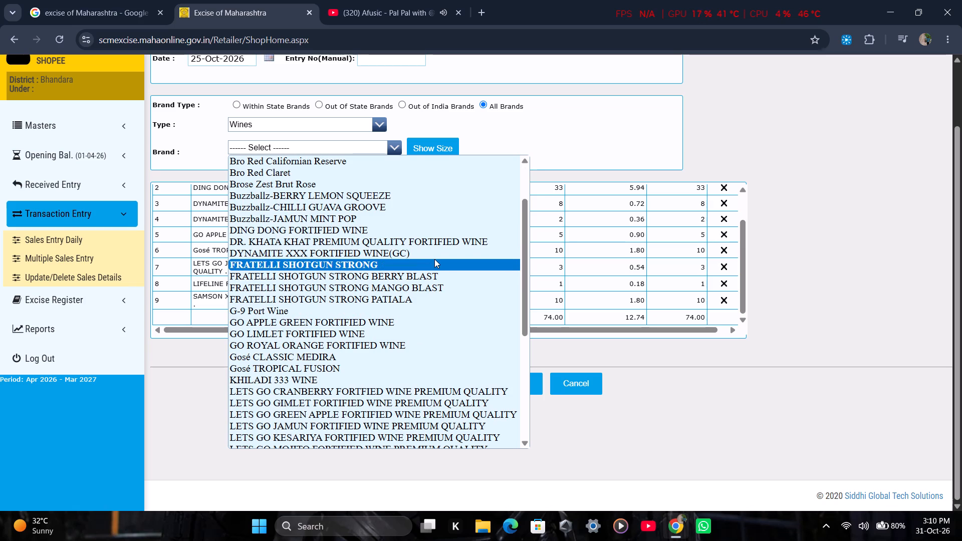
click(435, 253)
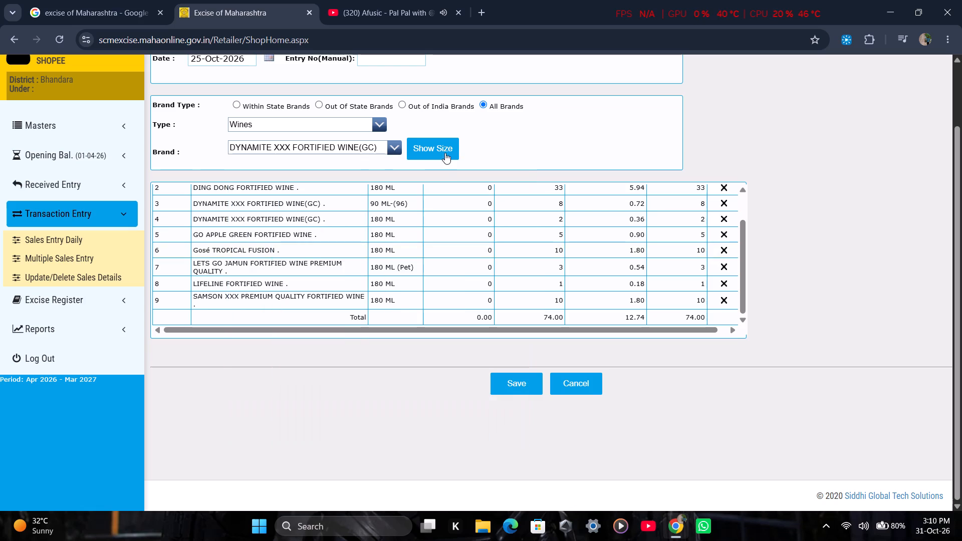
click(445, 153)
click(444, 153)
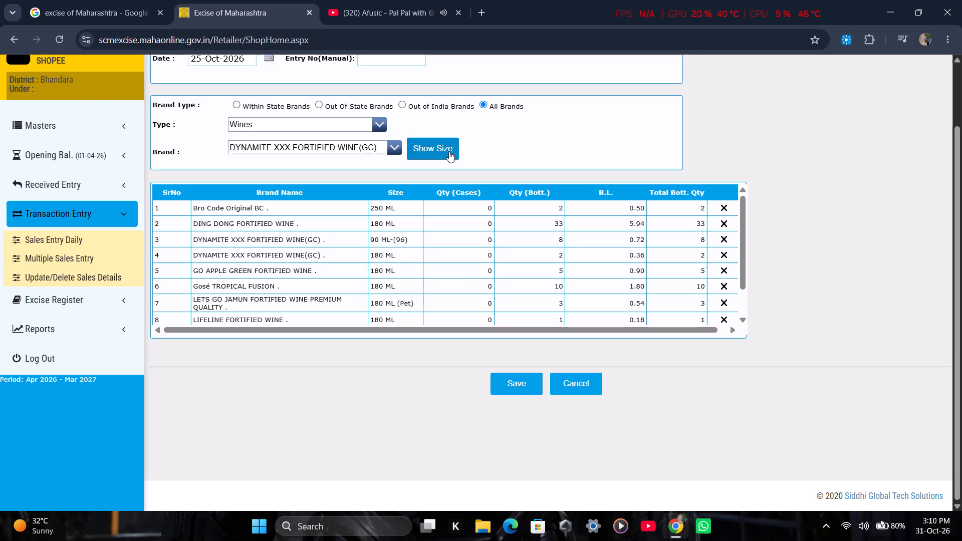
click(449, 151)
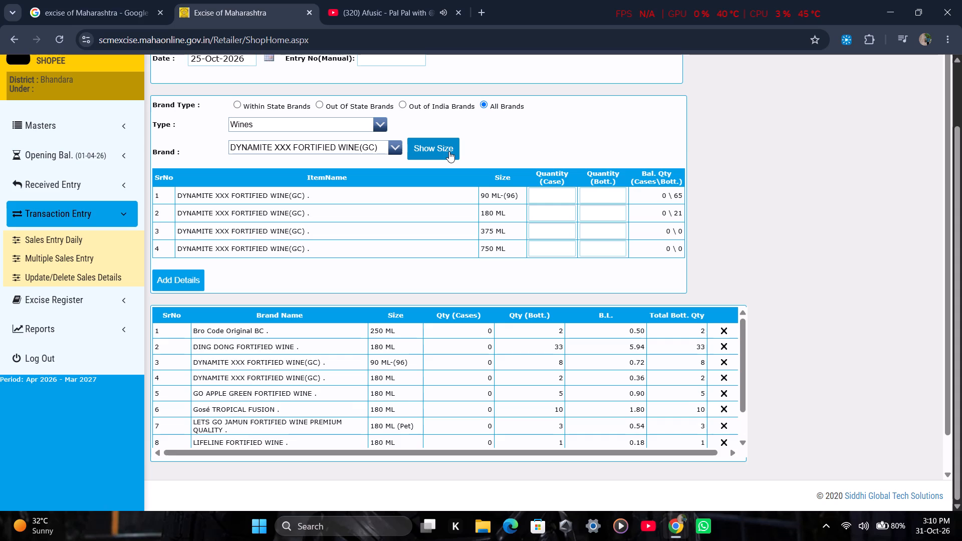
click(394, 154)
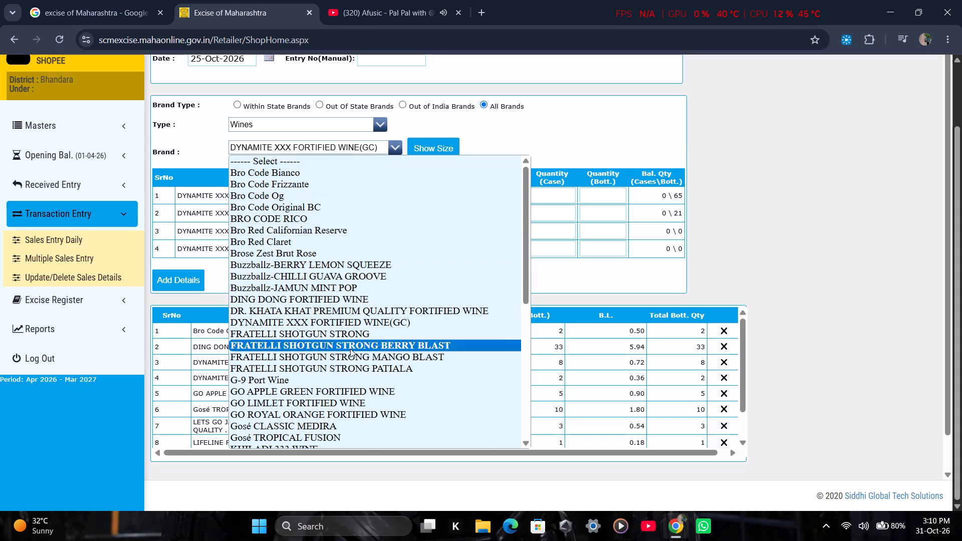
click(346, 389)
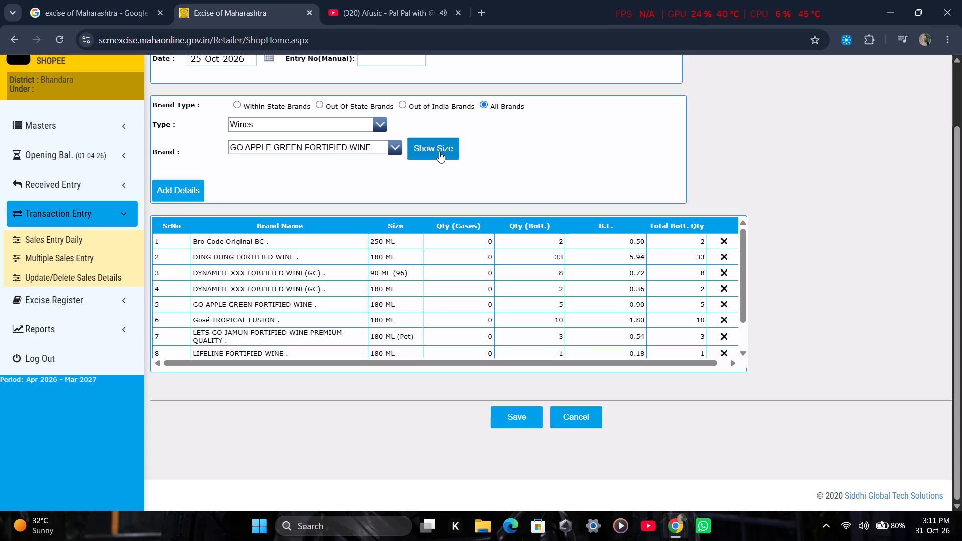
click(439, 152)
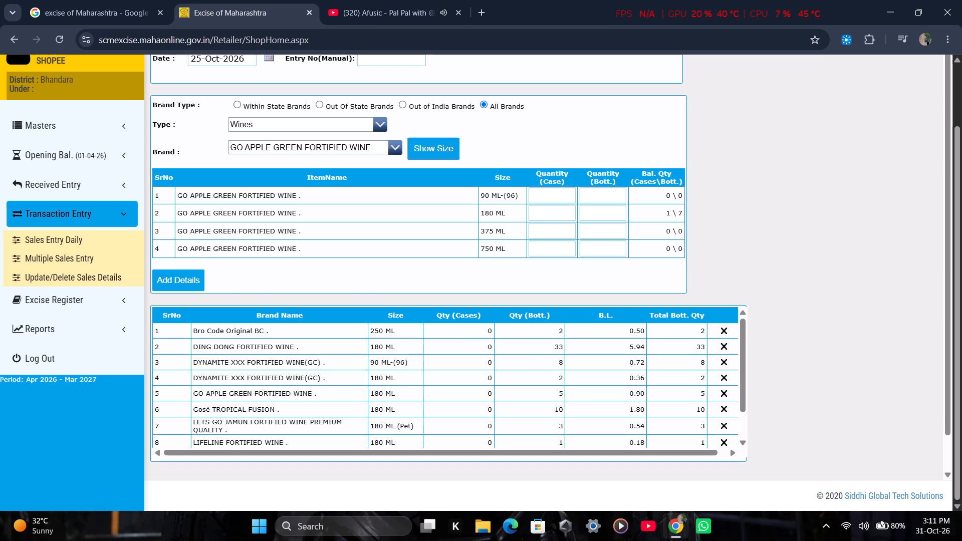
Add GO ROYAL ORANGE FORTIFIED WINE 180 ML to the sales entry with a quantity of 2 bottles.
click(391, 146)
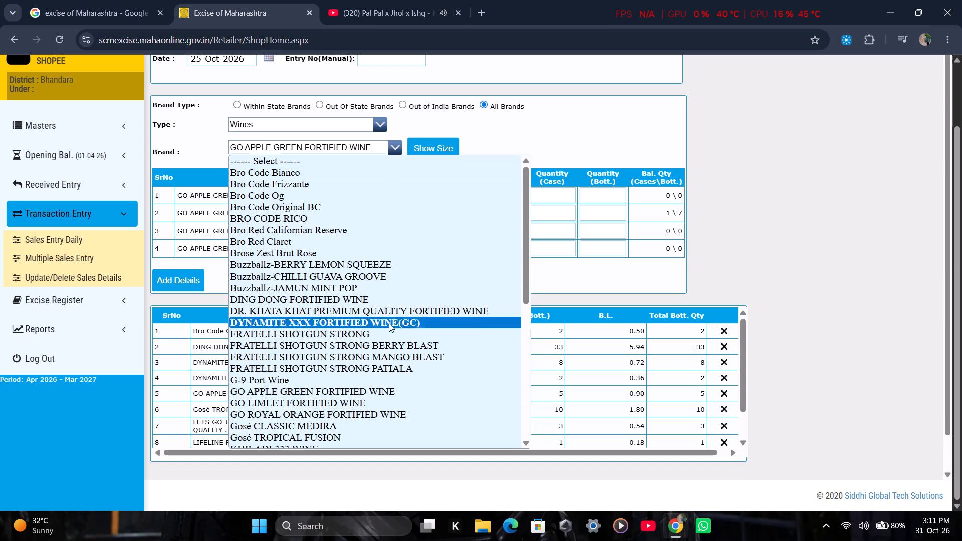
click(399, 417)
click(430, 151)
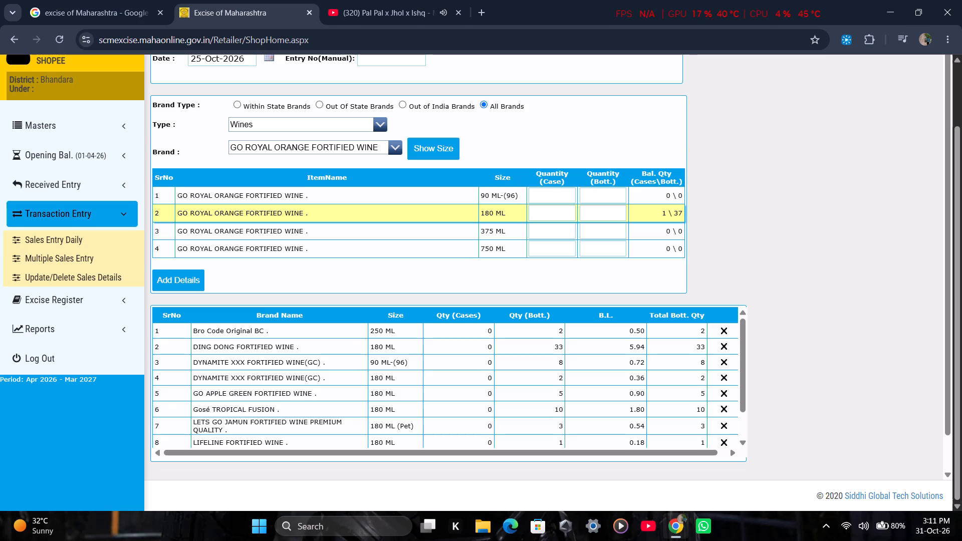
click(609, 218)
key(2)
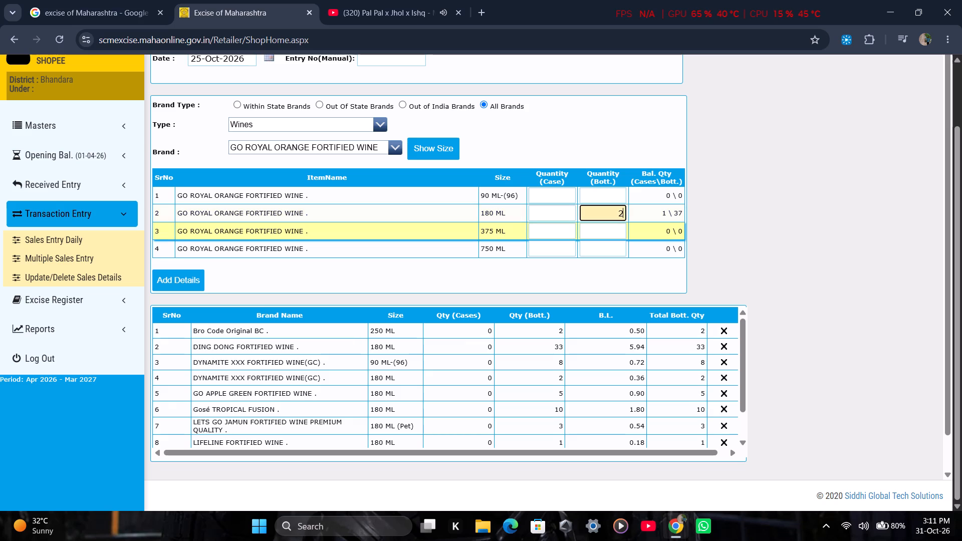
click(186, 278)
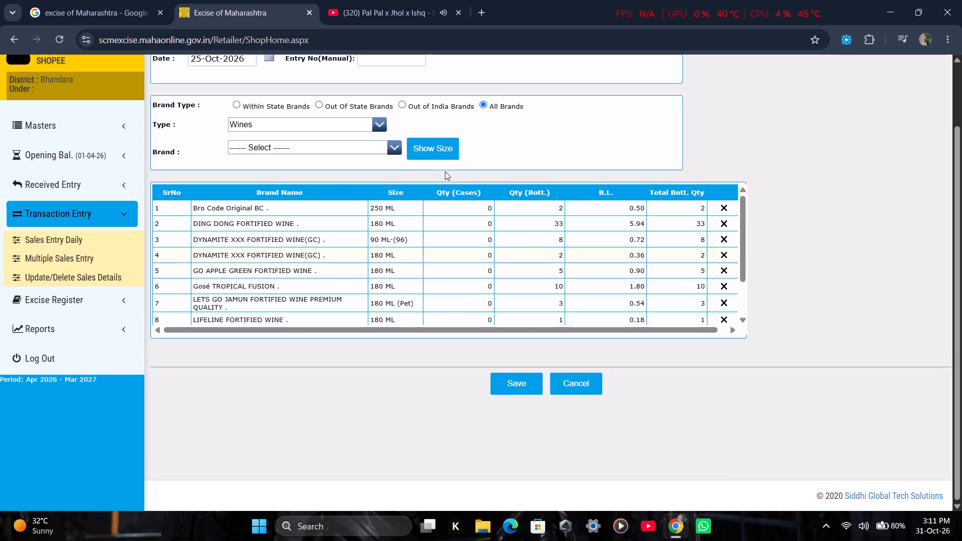
Check the sizes and stock balances of Gosé CLASSIC MEDIRA and Gosé TROPICAL FUSION.
click(397, 150)
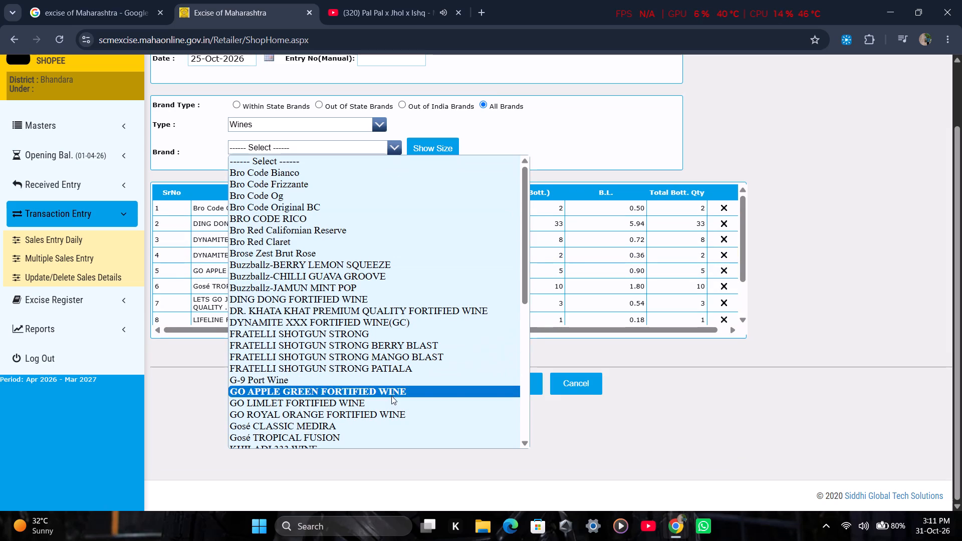
click(401, 427)
click(448, 149)
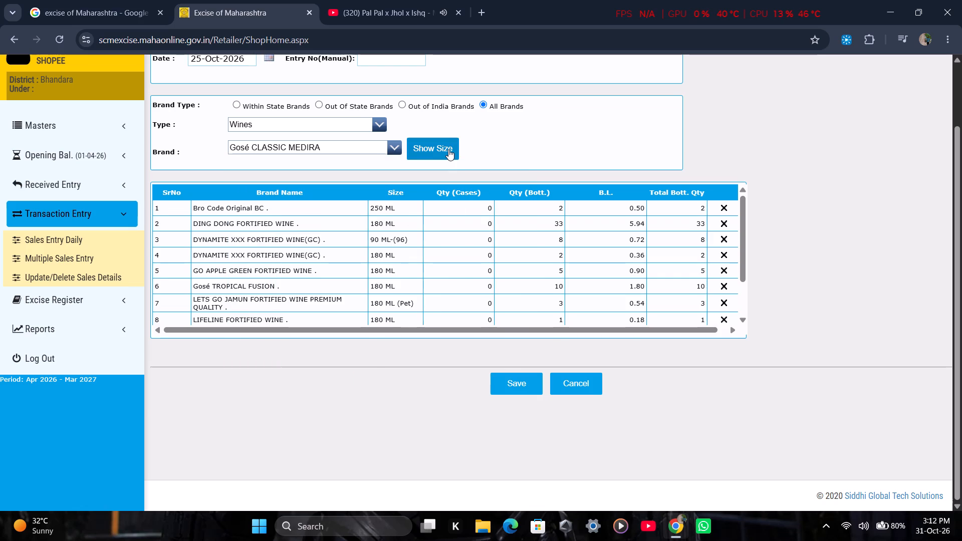
click(393, 143)
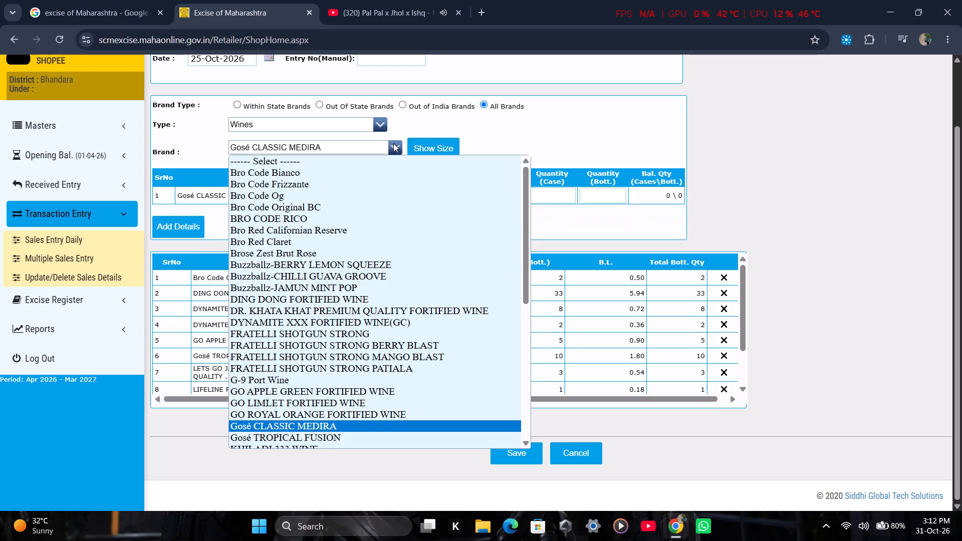
click(404, 437)
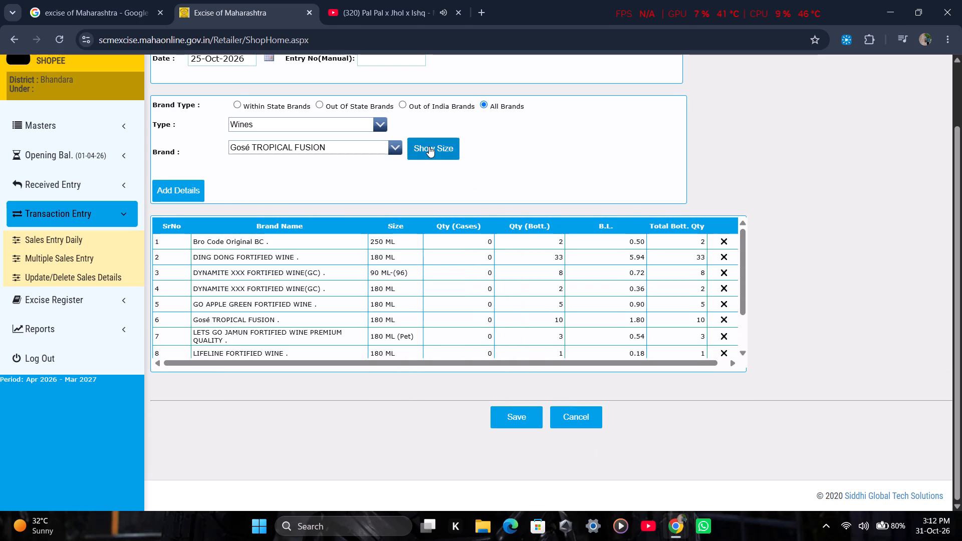
click(429, 146)
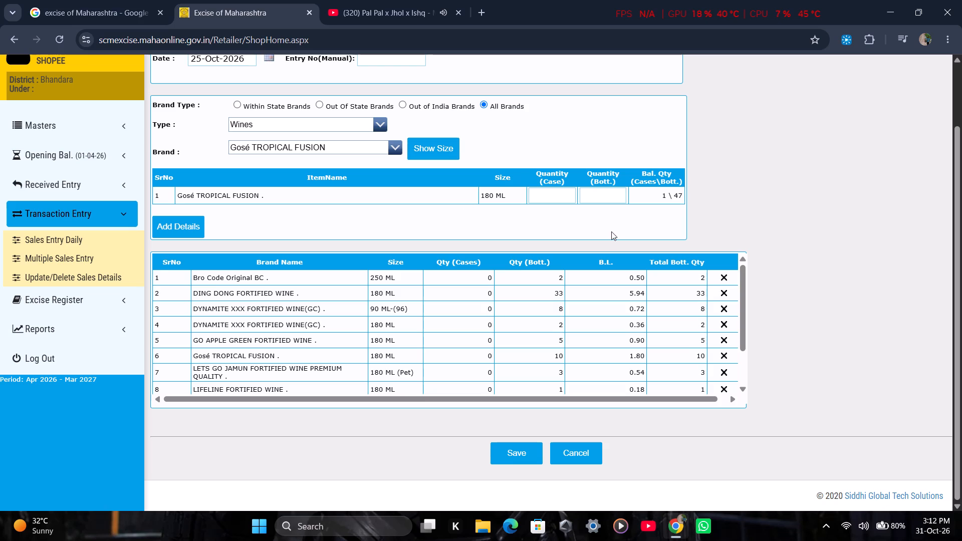
scroll(561, 338, down, 6)
scroll(561, 338, up, 6)
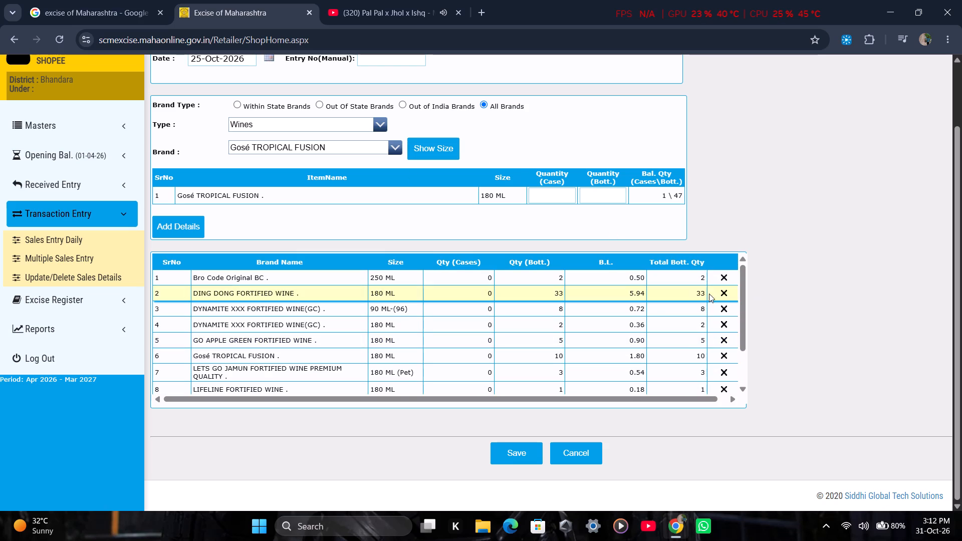
Delete the DING DONG FORTIFIED WINE 180 ML record from the sales entry.
click(724, 290)
click(547, 118)
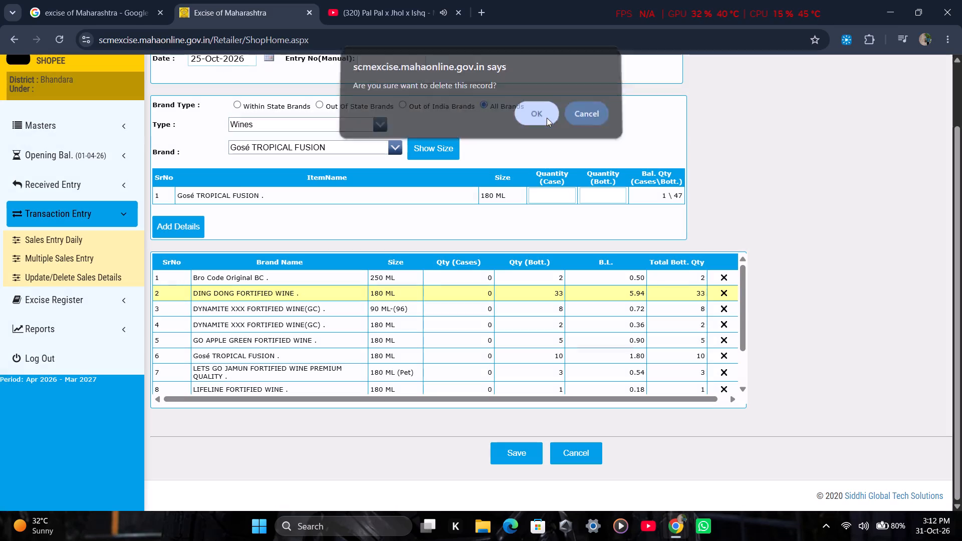
Add DING DONG FORTIFIED WINE 180 ML to the sales entry with a quantity of 34 bottles.
click(391, 148)
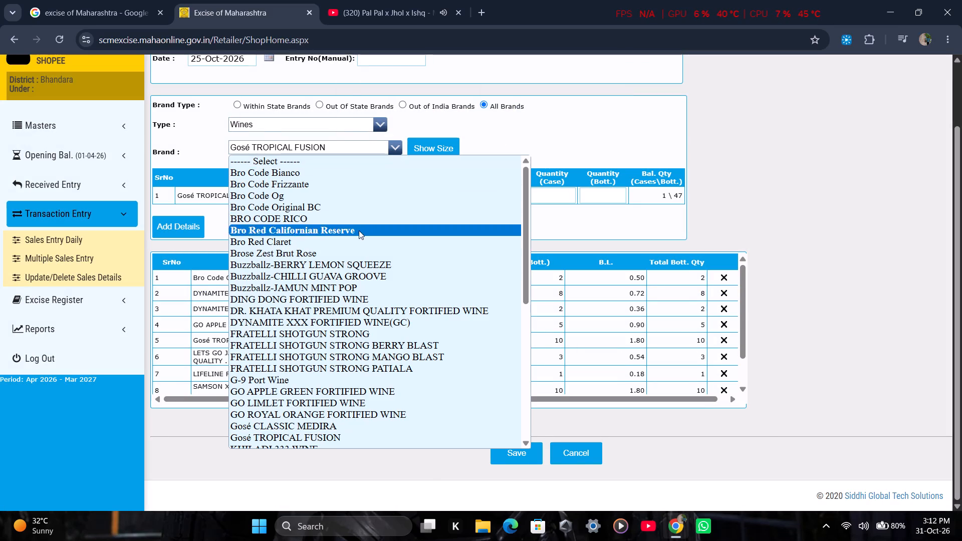
click(349, 297)
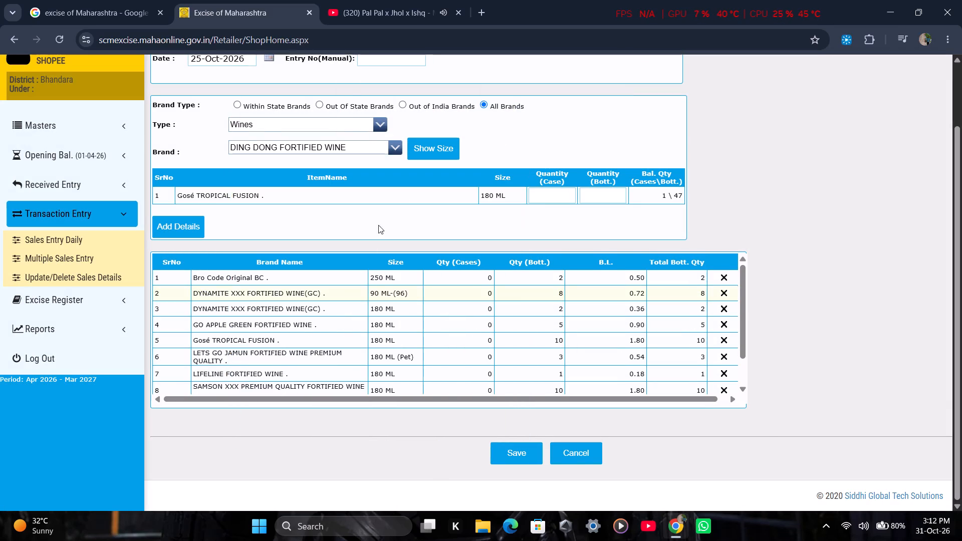
click(428, 139)
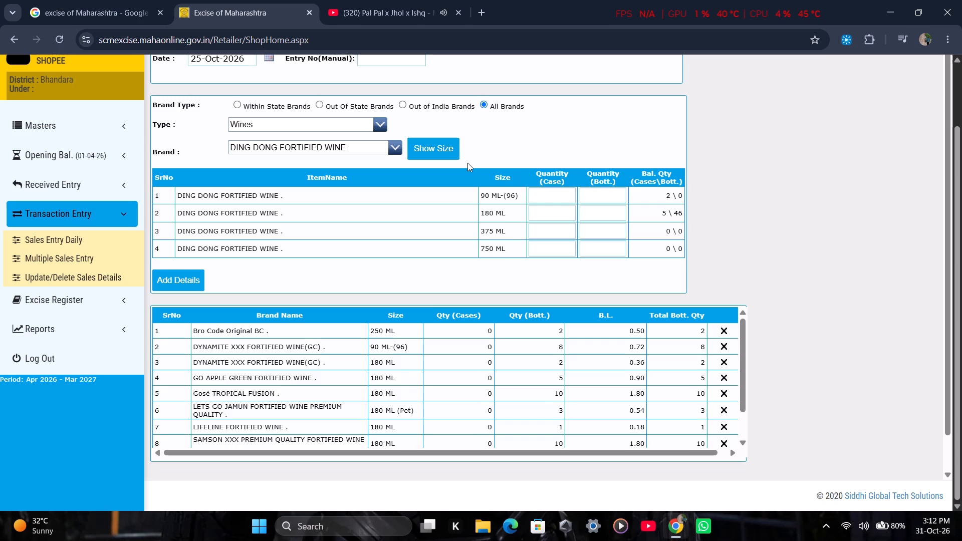
click(608, 216)
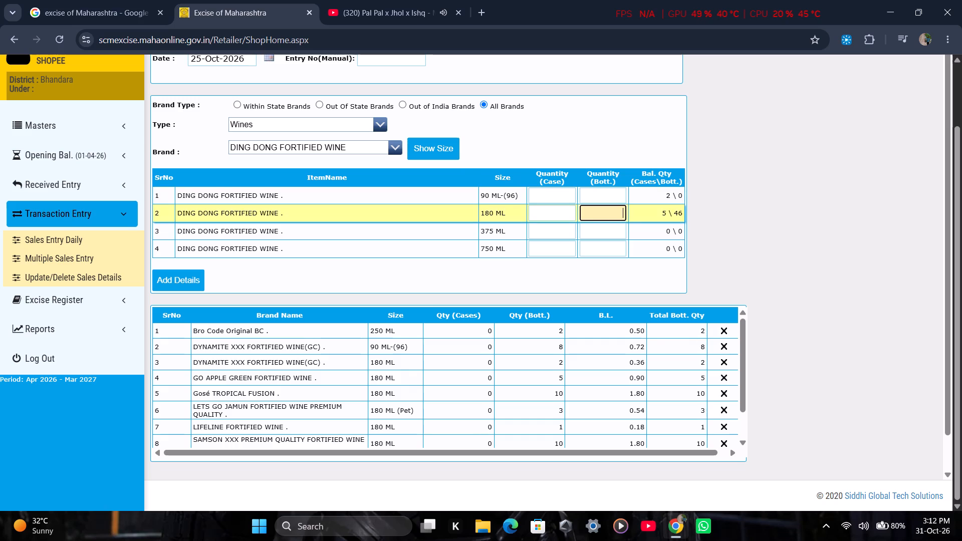
text(34)
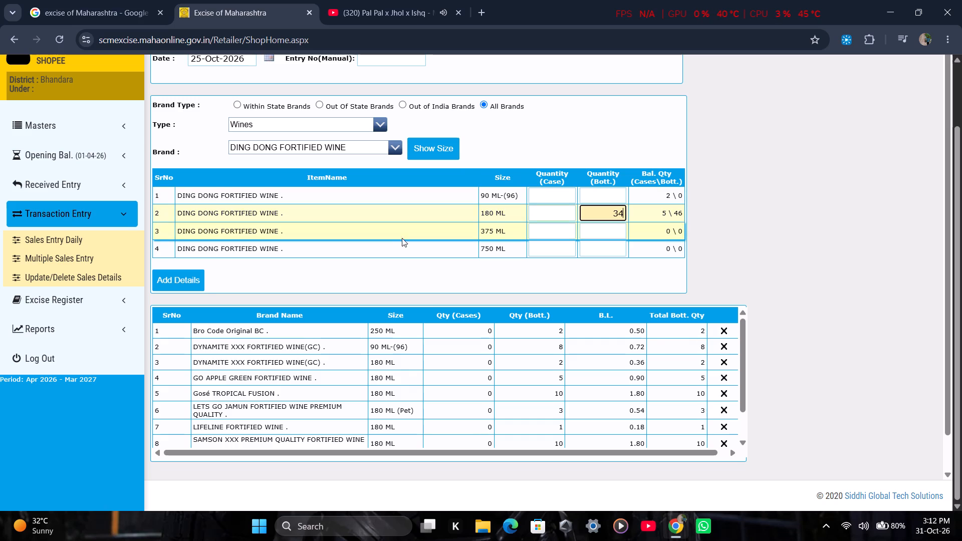
click(204, 281)
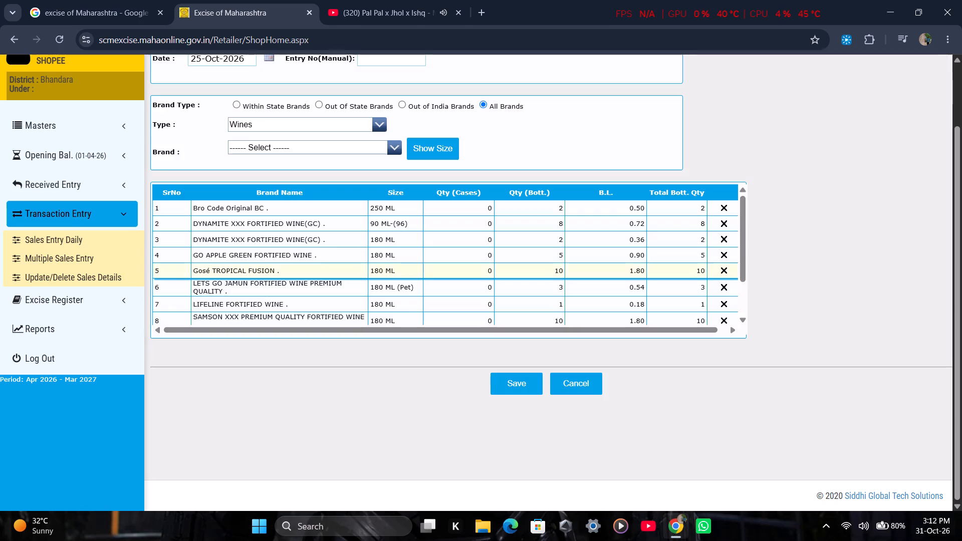
scroll(290, 270, down, 8)
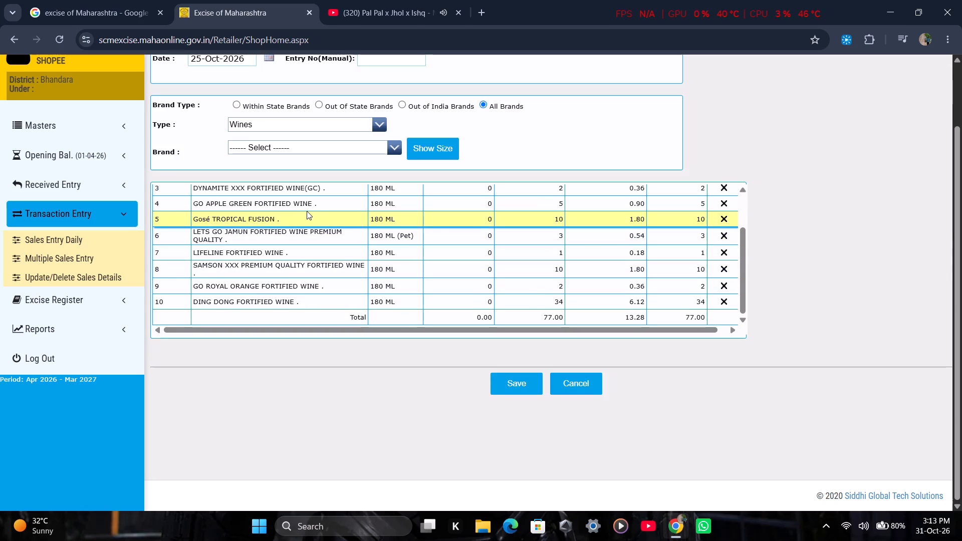
scroll(312, 202, down, 3)
Under Fermented Beer, add Budweiser Magnum Super Premium Beer to the sales entry: 14 bottles of 500 ML (CAN) and 3 of 650 ML.
click(381, 121)
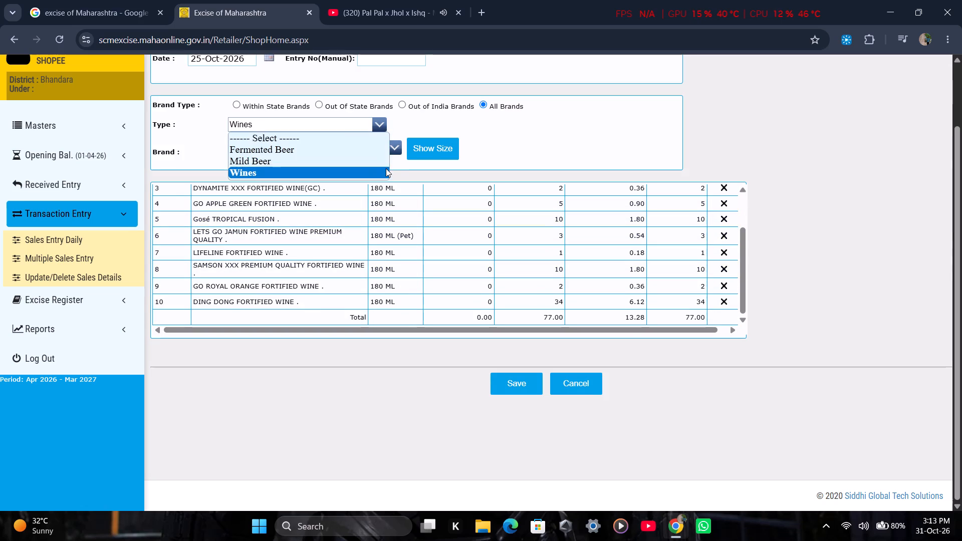
click(387, 154)
click(399, 149)
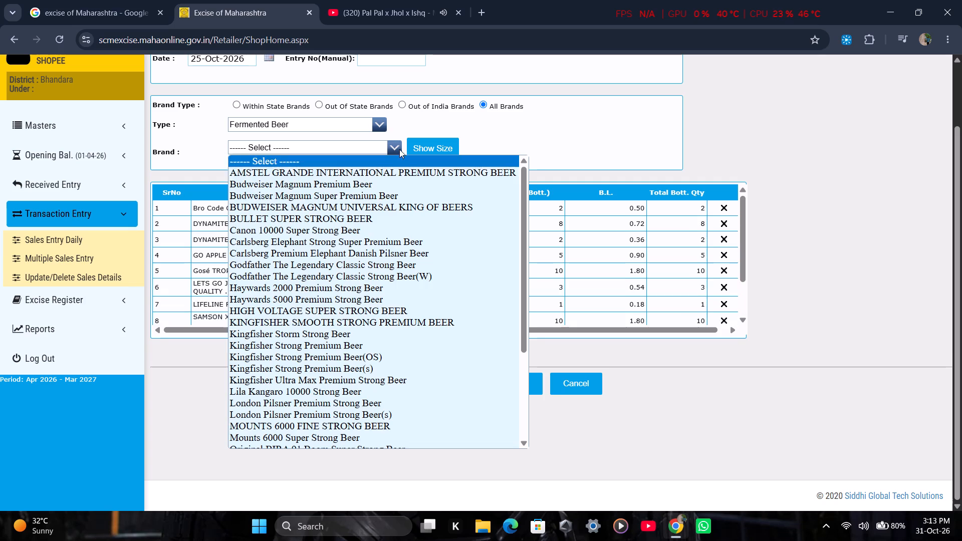
click(411, 192)
click(447, 153)
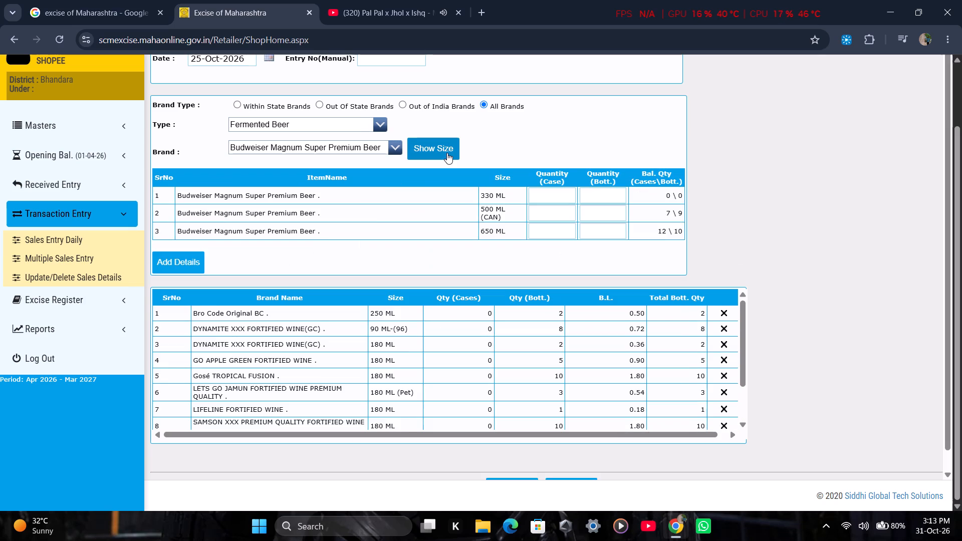
click(621, 236)
key(3)
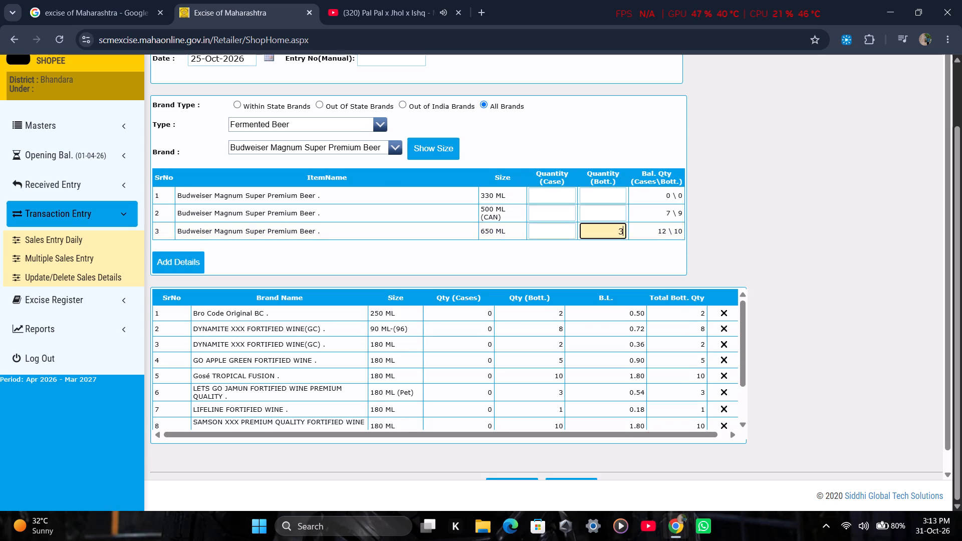
click(598, 217)
text(14)
click(188, 259)
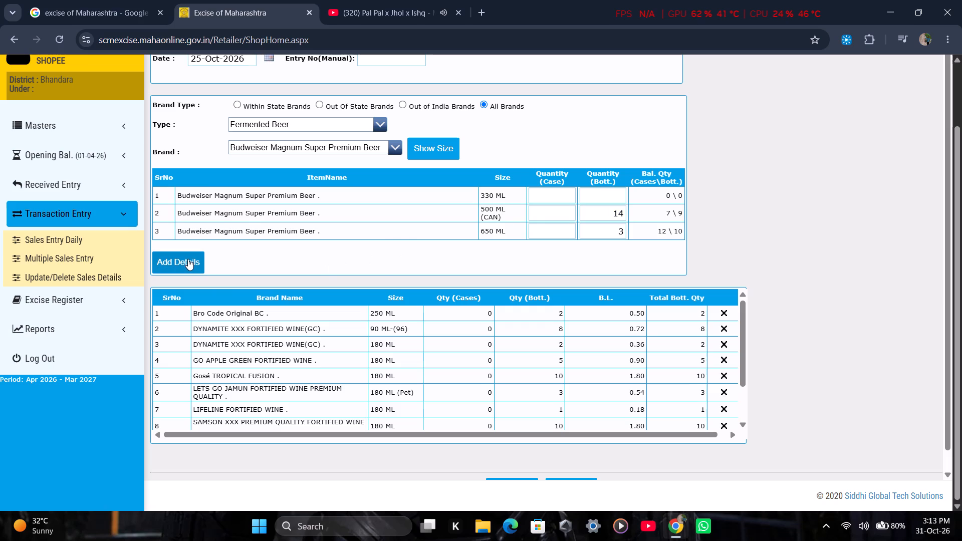
scroll(223, 293, down, 7)
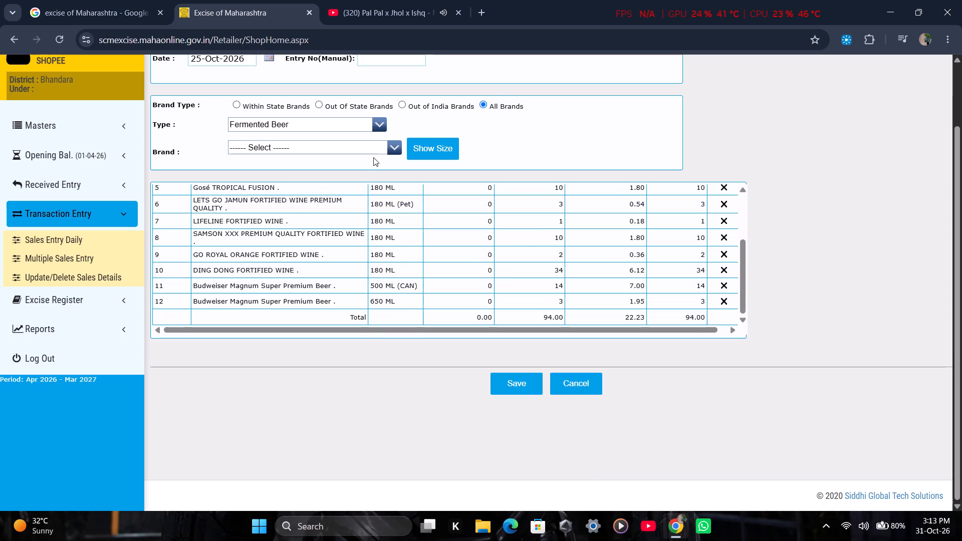
Add BULLET SUPER STRONG BEER 650 ML to the sales entry with a quantity of 5 bottles.
click(394, 144)
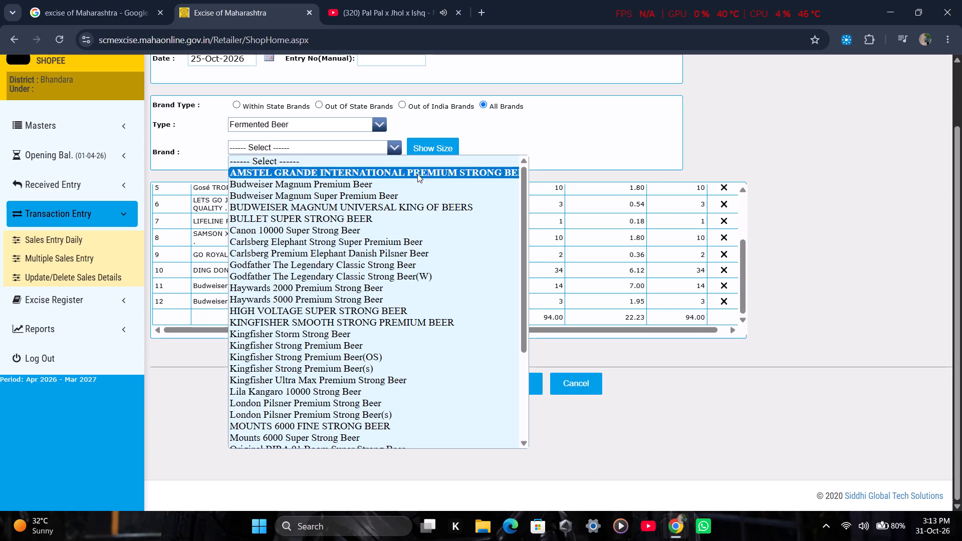
click(428, 216)
click(429, 150)
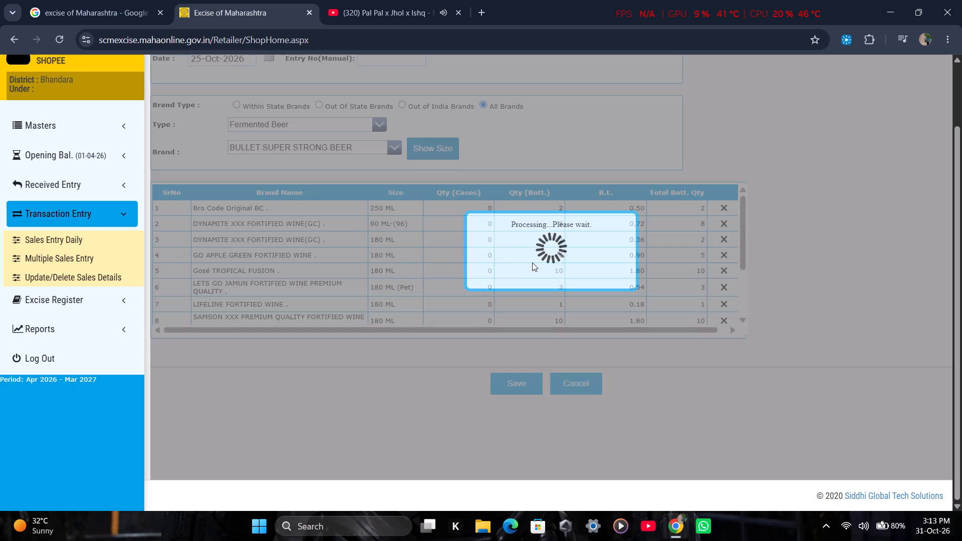
click(622, 214)
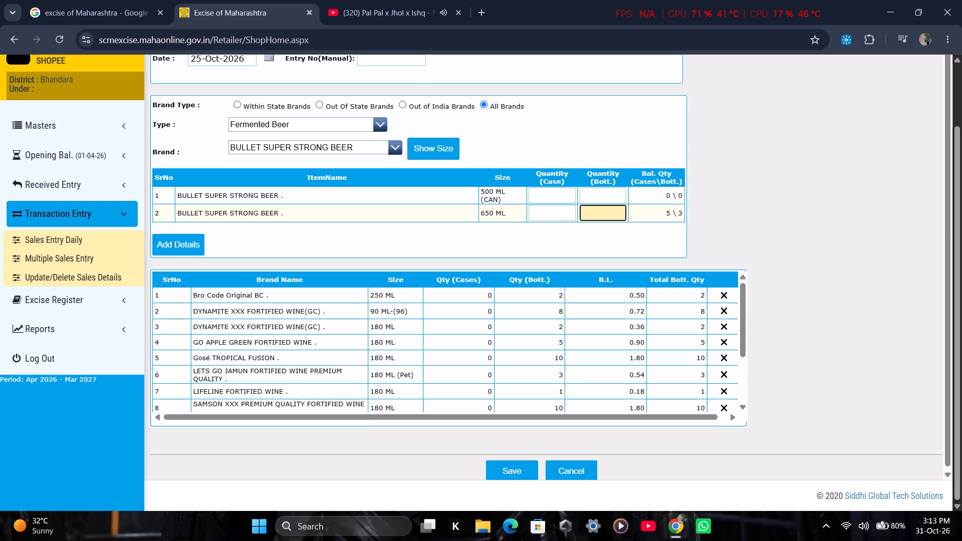
key(5)
click(171, 243)
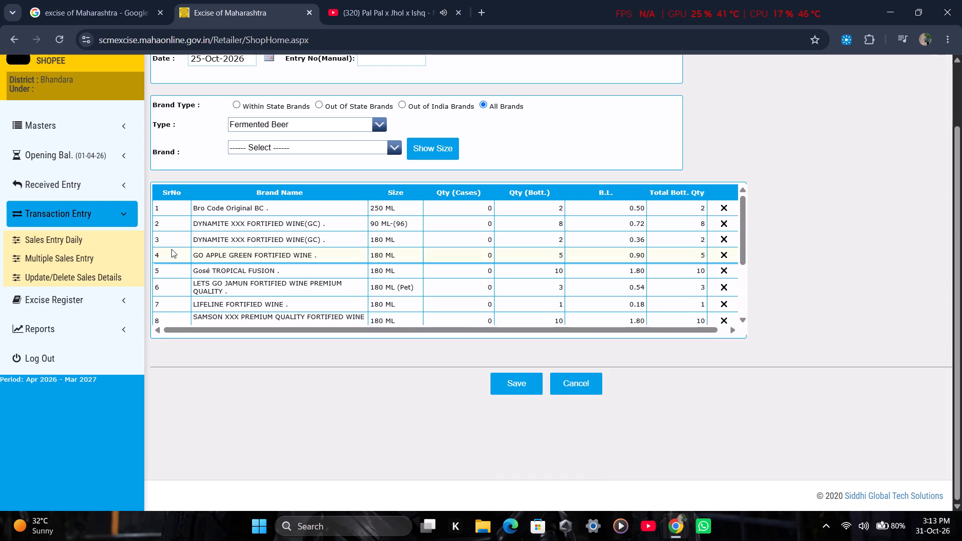
scroll(289, 236, down, 8)
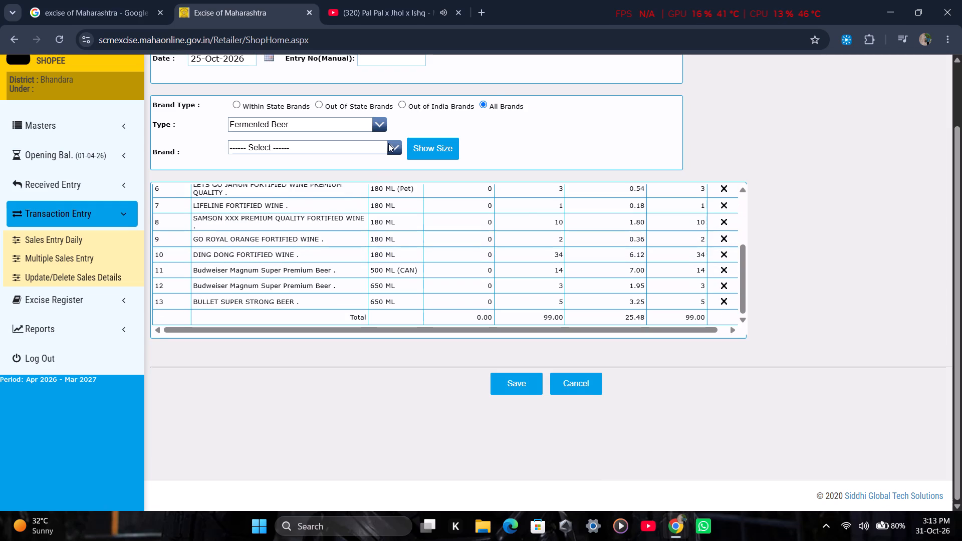
Add Godfather The Legendary Classic Strong Beer 500 ML (CAN) to the sales entry with a bottle quantity of 5.
click(393, 149)
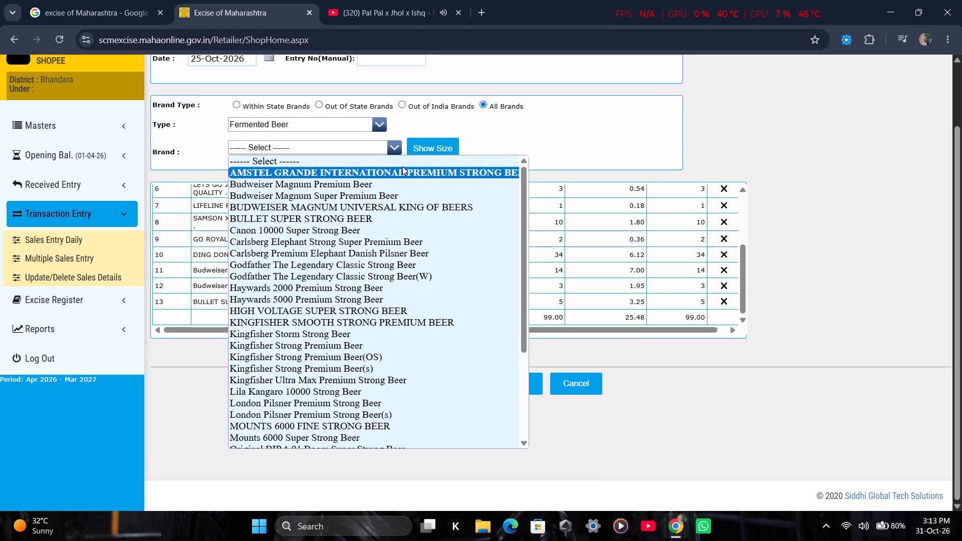
click(442, 263)
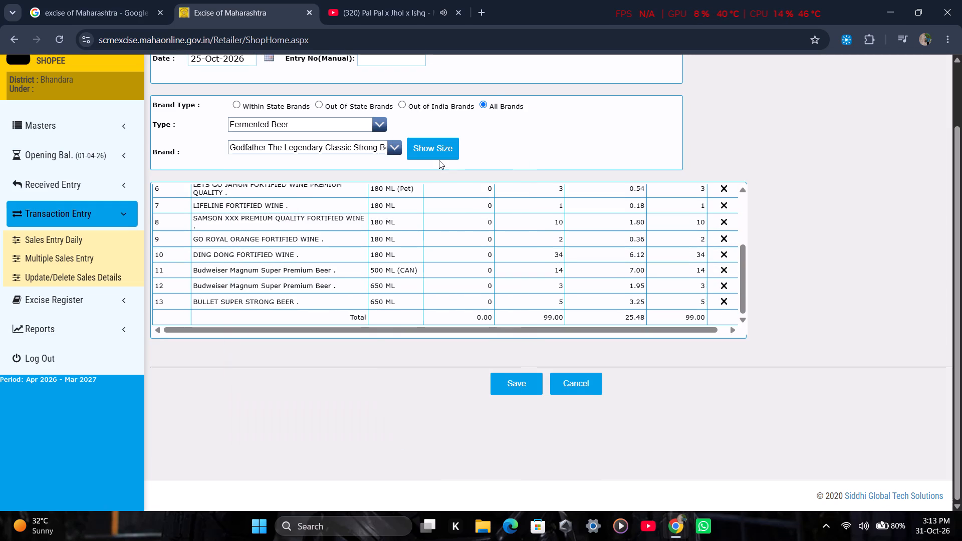
click(439, 160)
click(439, 158)
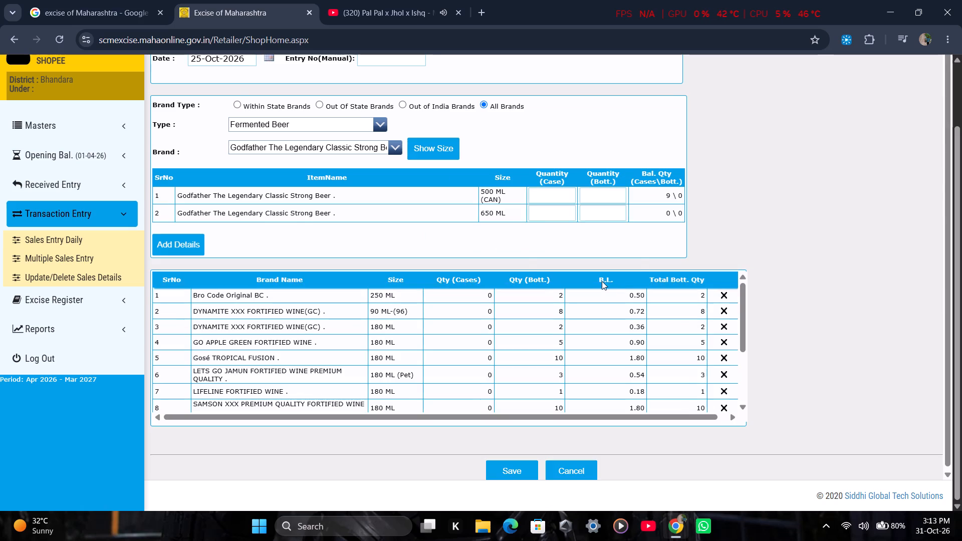
click(605, 200)
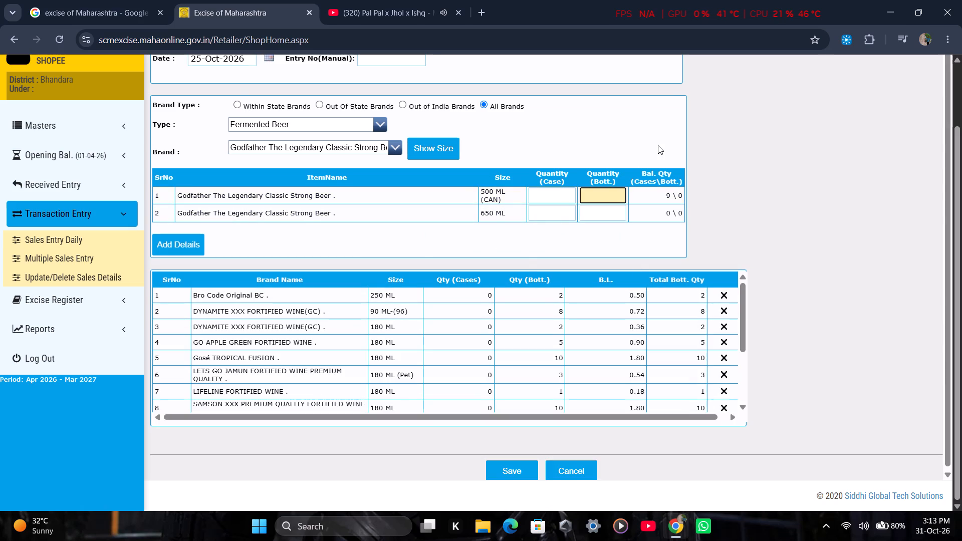
key(5)
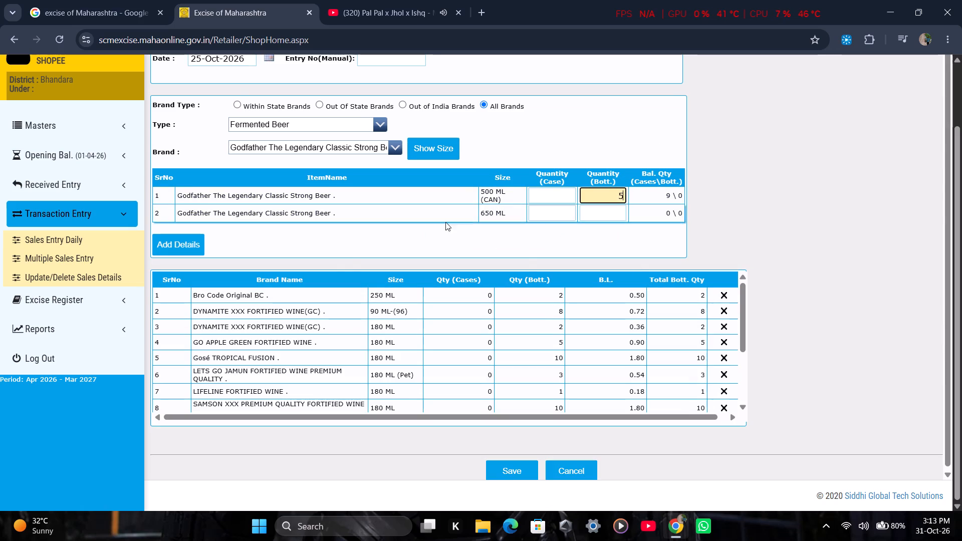
click(191, 240)
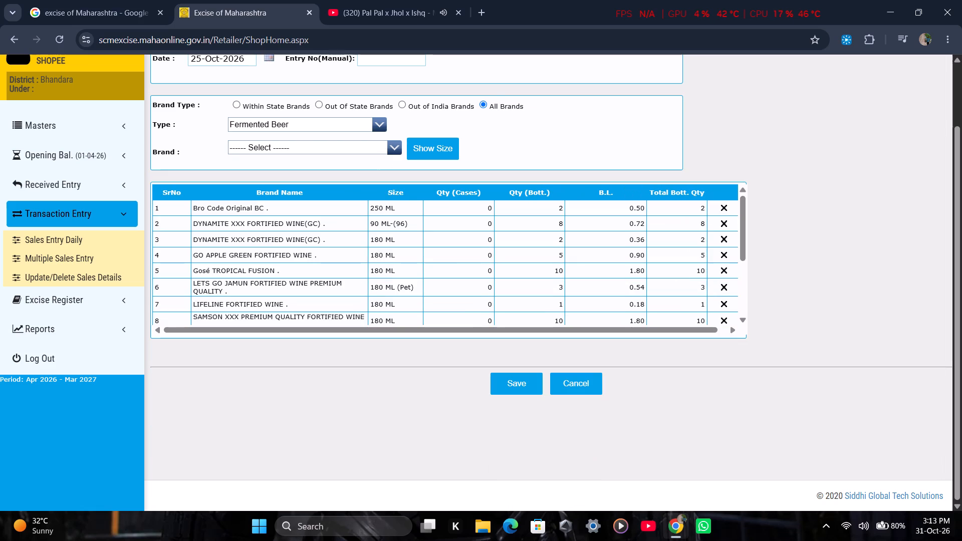
Add Godfather The Legendary Classic Strong Beer(W) 650 ML to the sales entry with a quantity of 3 bottles.
click(402, 142)
click(392, 148)
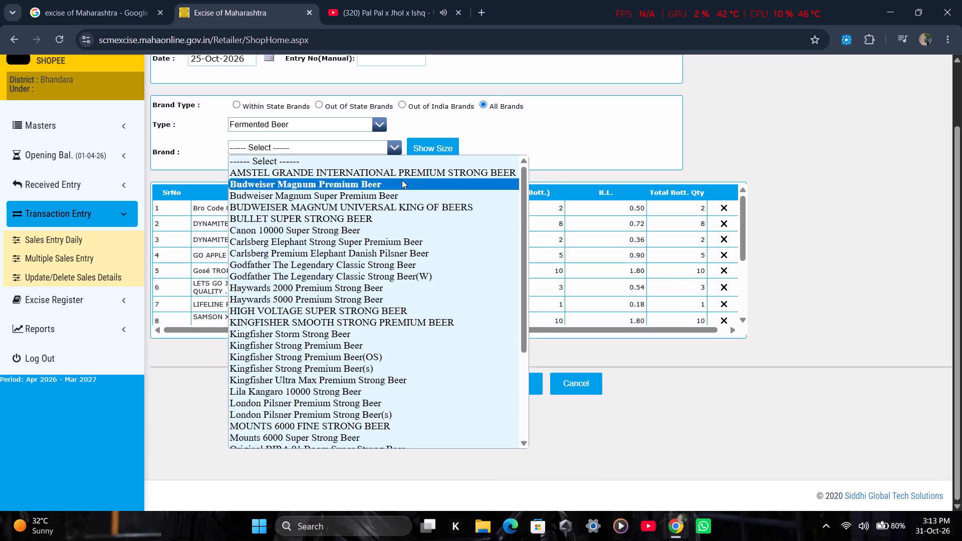
click(441, 272)
click(434, 156)
click(434, 156)
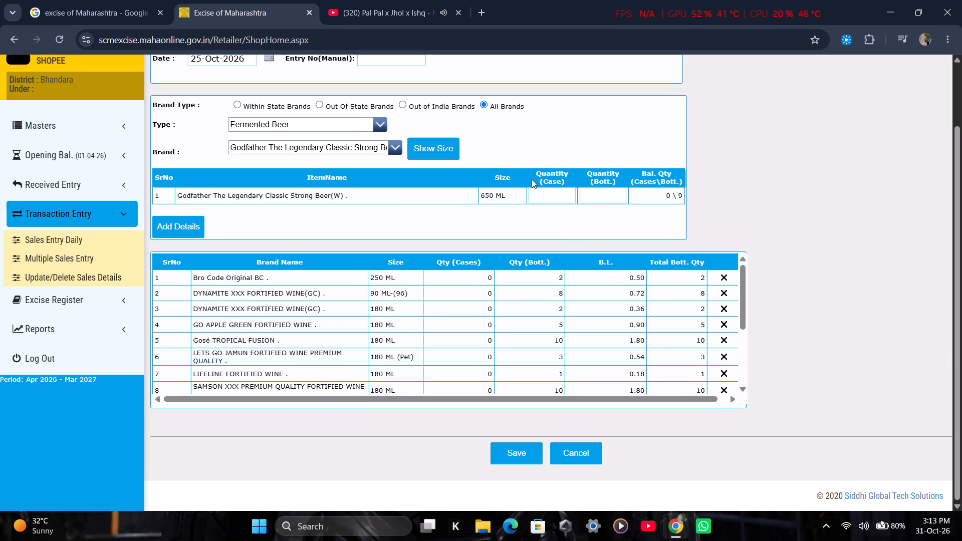
click(607, 195)
key(3)
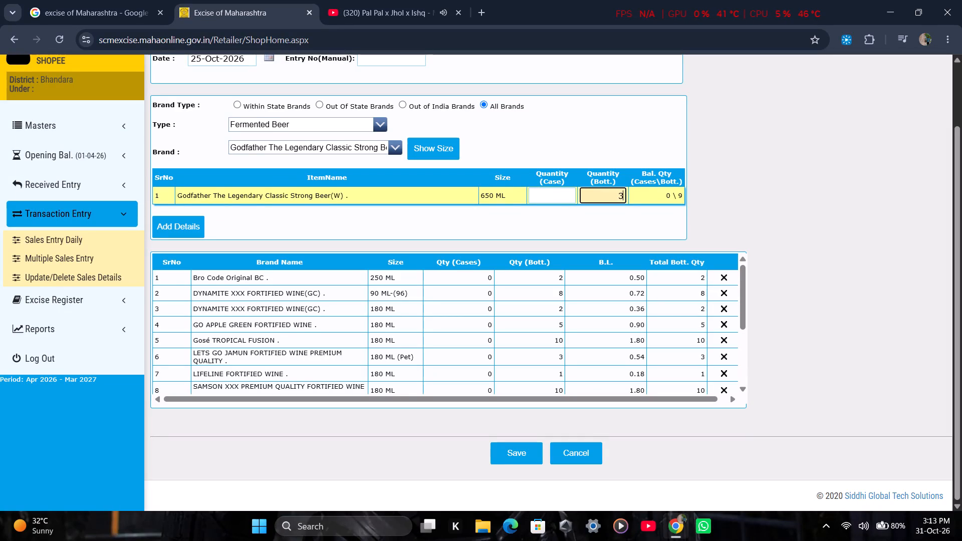
click(188, 224)
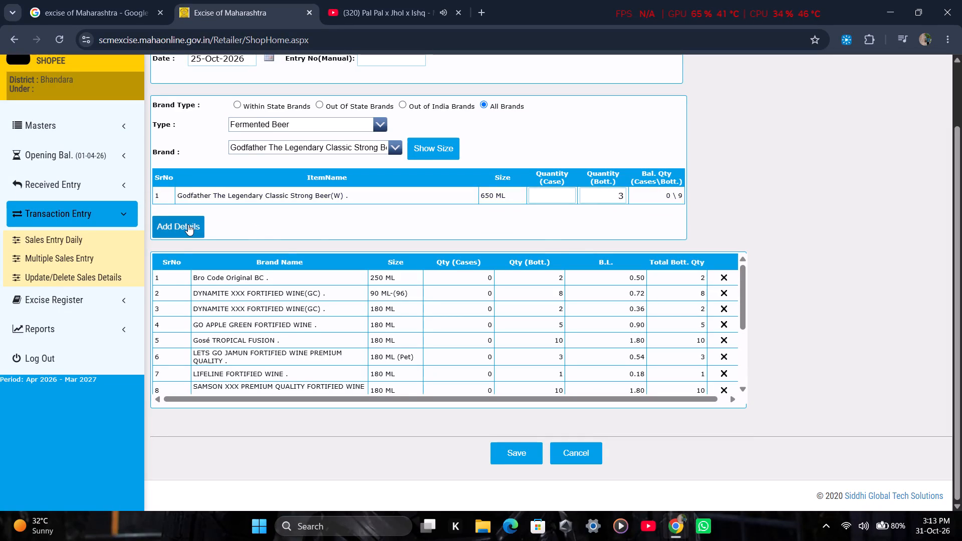
scroll(434, 236, down, 8)
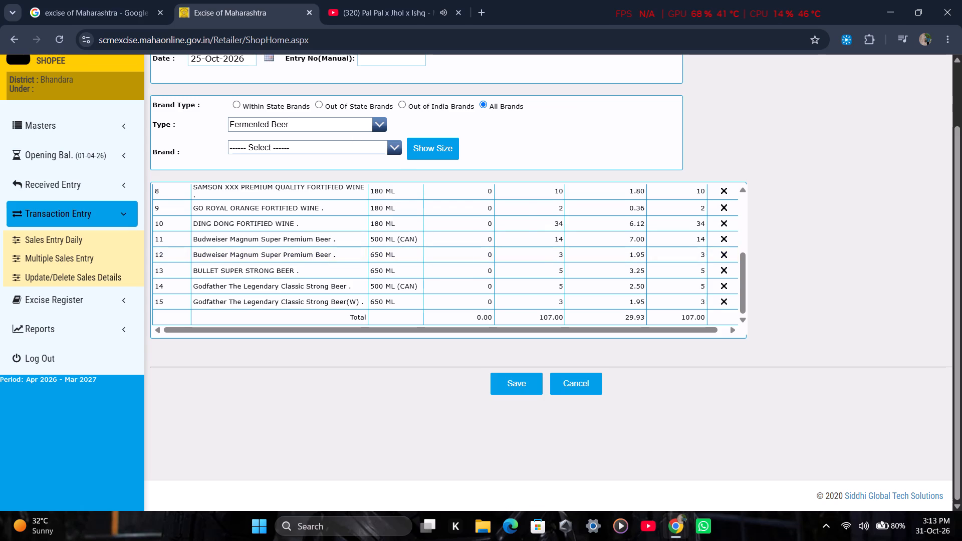
Add Haywards 2000 Premium Strong Beer 500 ML (CAN) to the sales entry with a bottle quantity of 3.
click(400, 148)
click(403, 283)
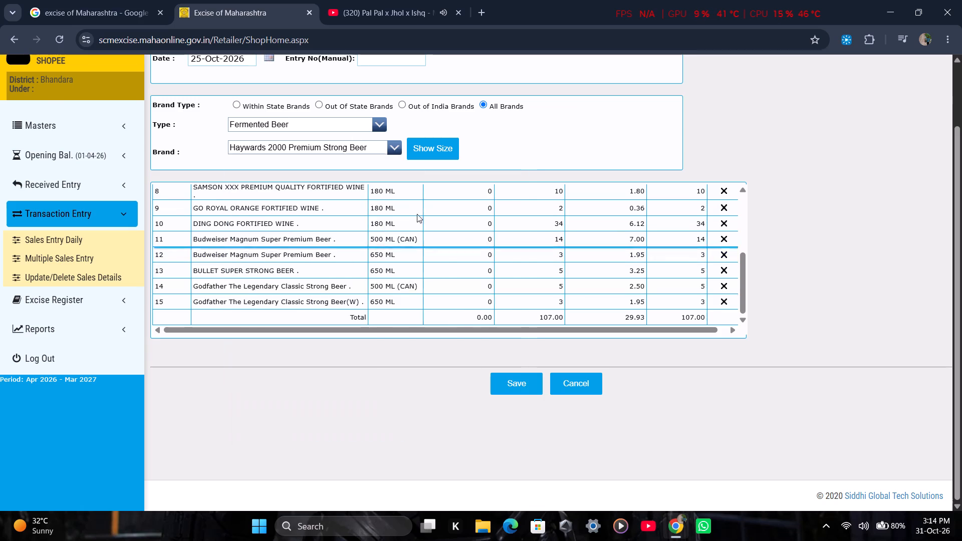
click(425, 153)
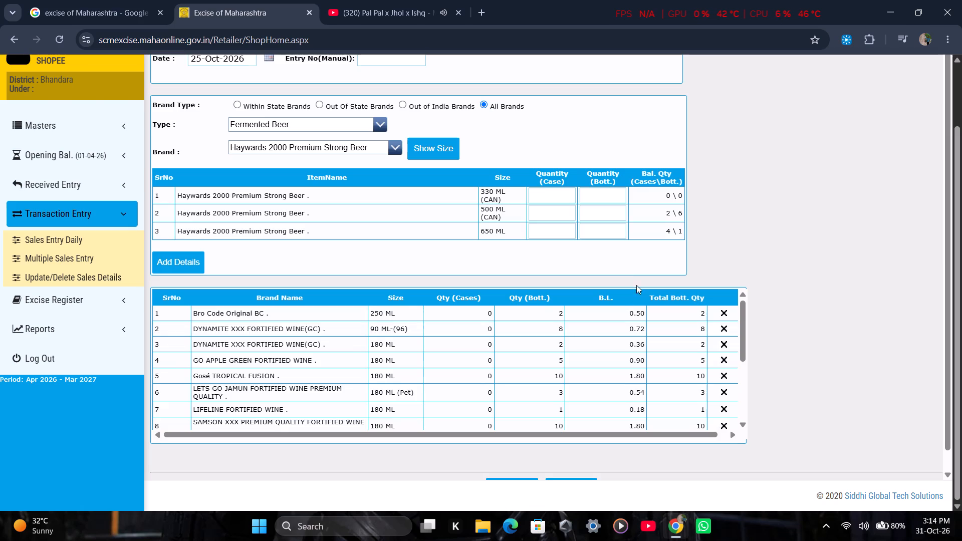
click(618, 228)
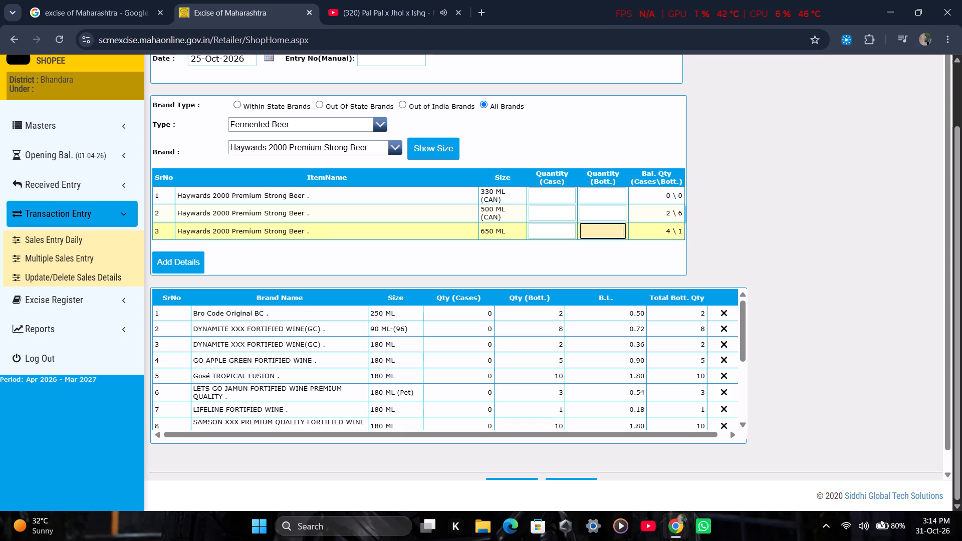
click(612, 213)
key(3)
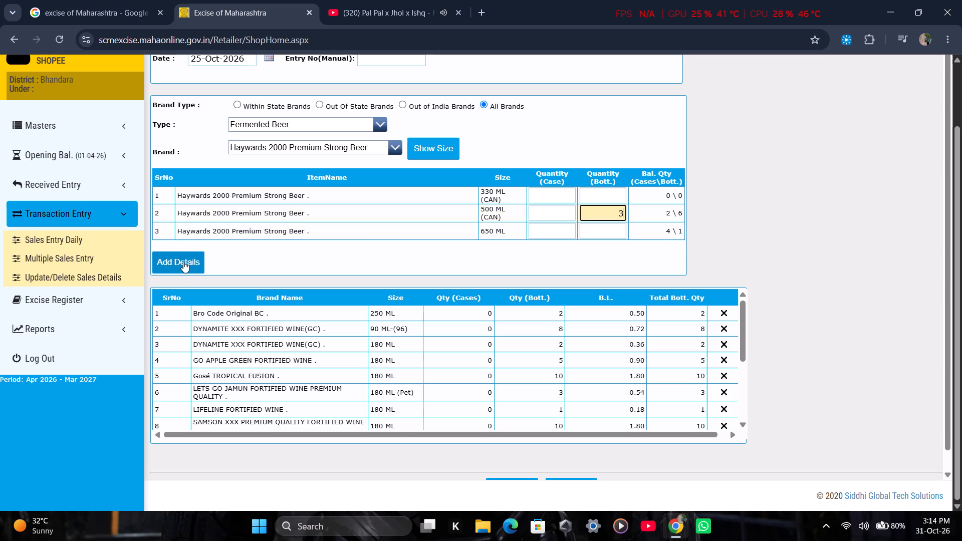
click(183, 261)
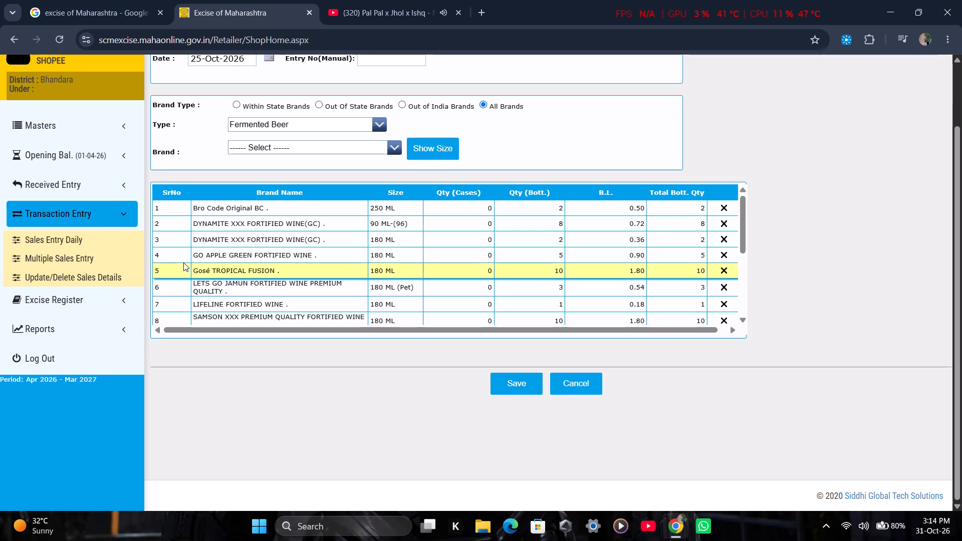
scroll(187, 254, down, 7)
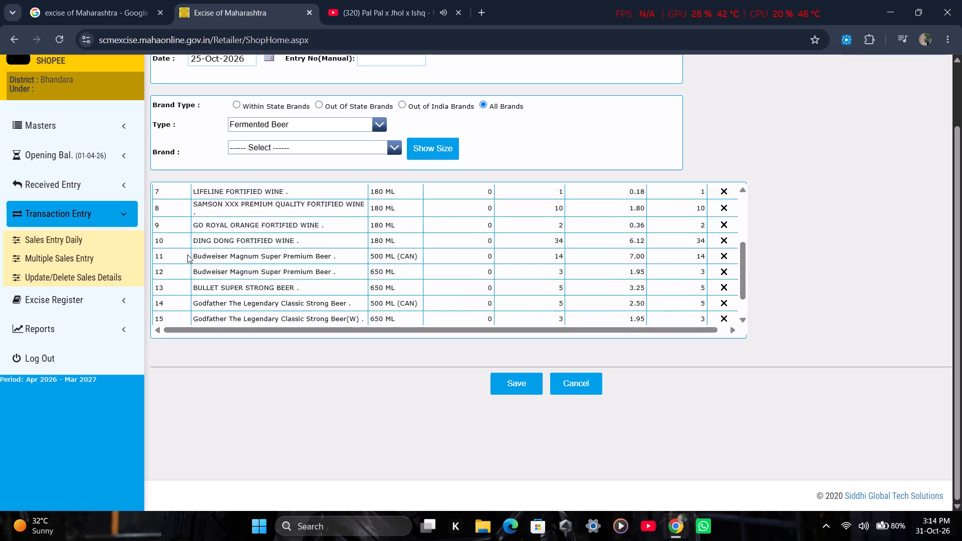
Add Haywards 5000 Premium Strong Beer 650 ML to the sales entry with a quantity of 10 bottles.
click(395, 149)
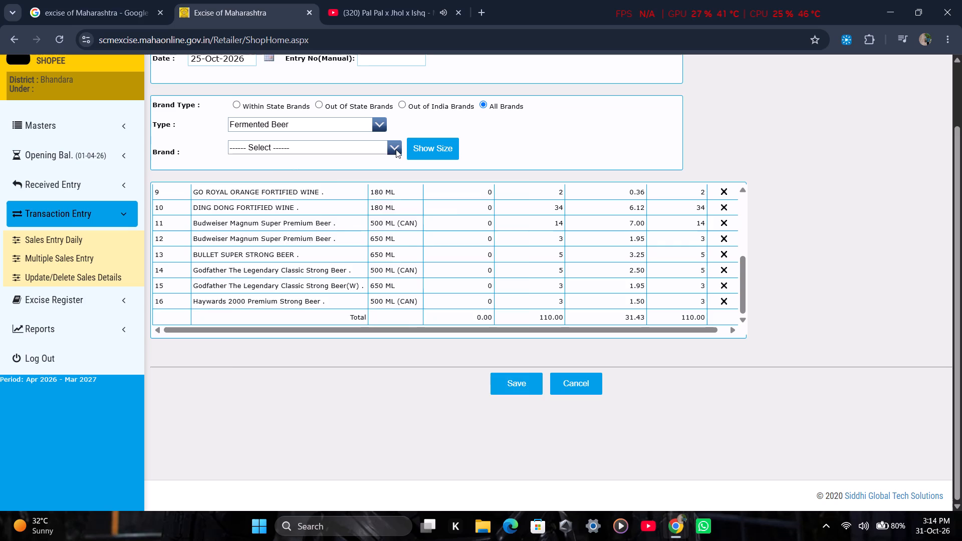
click(413, 295)
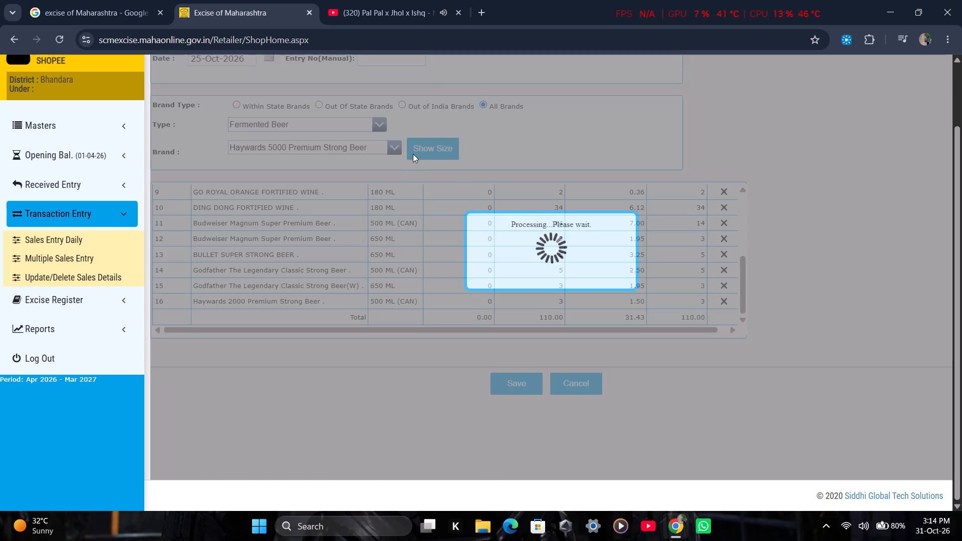
click(413, 153)
click(413, 153)
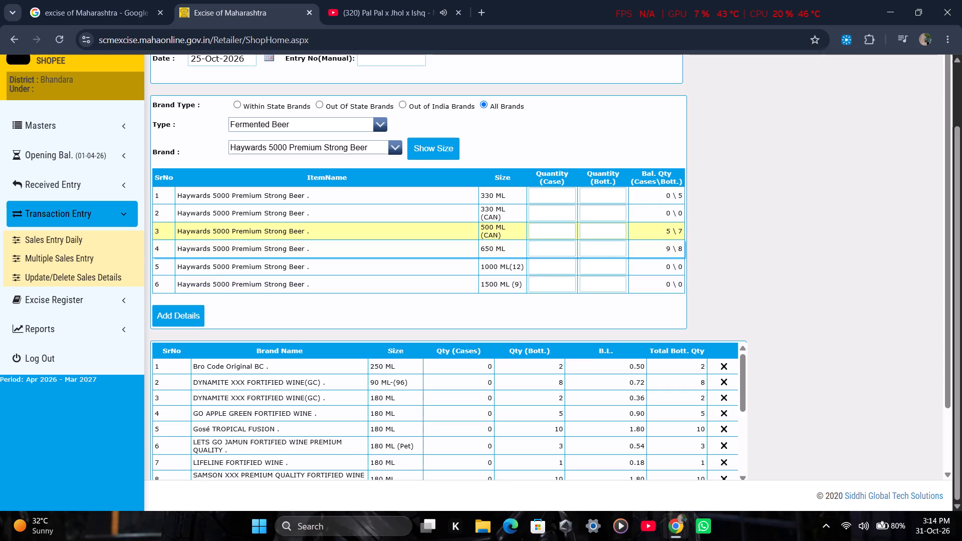
click(610, 248)
text(10)
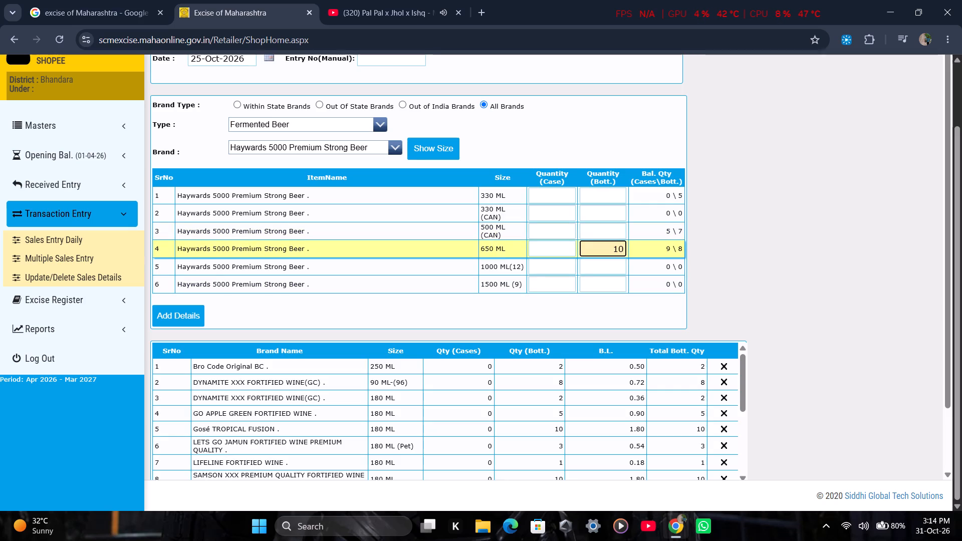
click(192, 323)
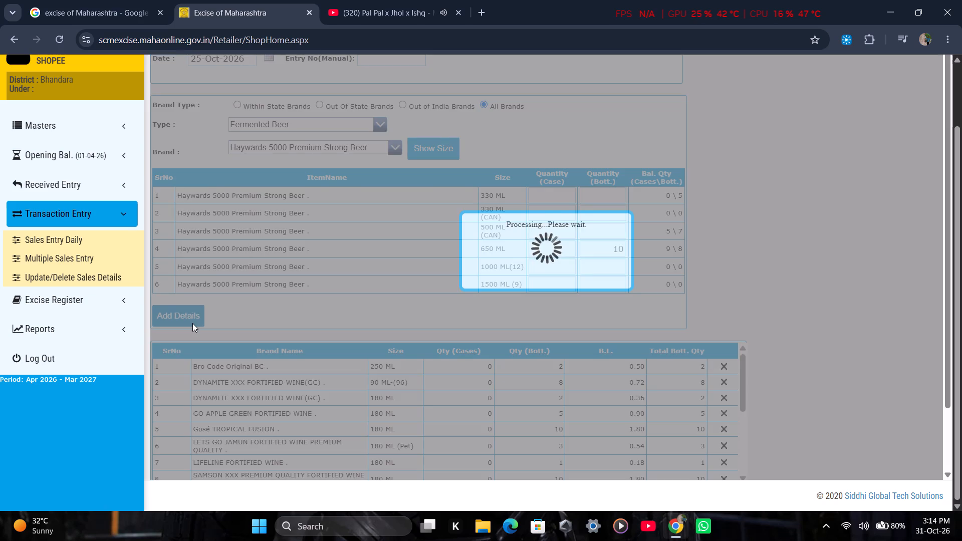
scroll(345, 246, down, 7)
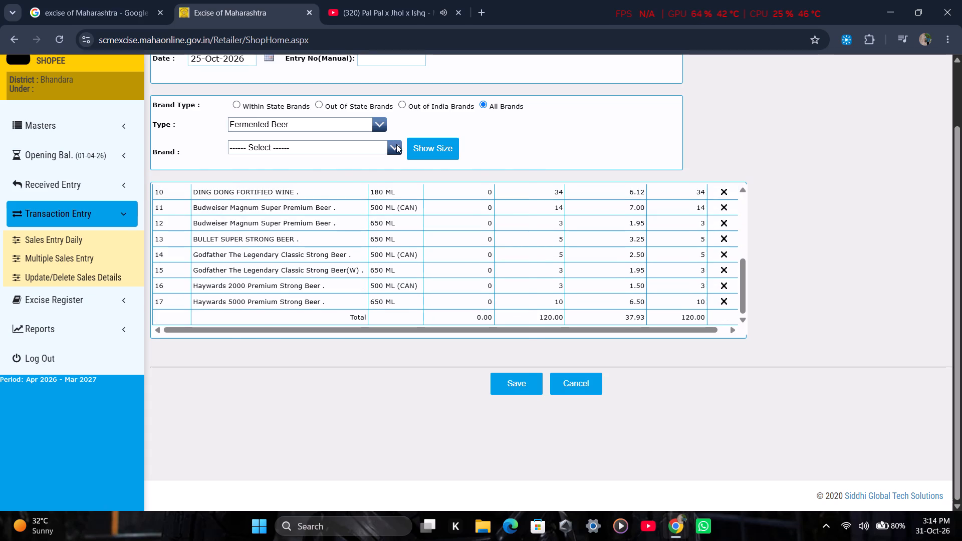
Add KINGFISHER SMOOTH STRONG PREMIUM BEER 650 ML to the sales entry with a quantity of 3 bottles.
click(396, 144)
click(422, 324)
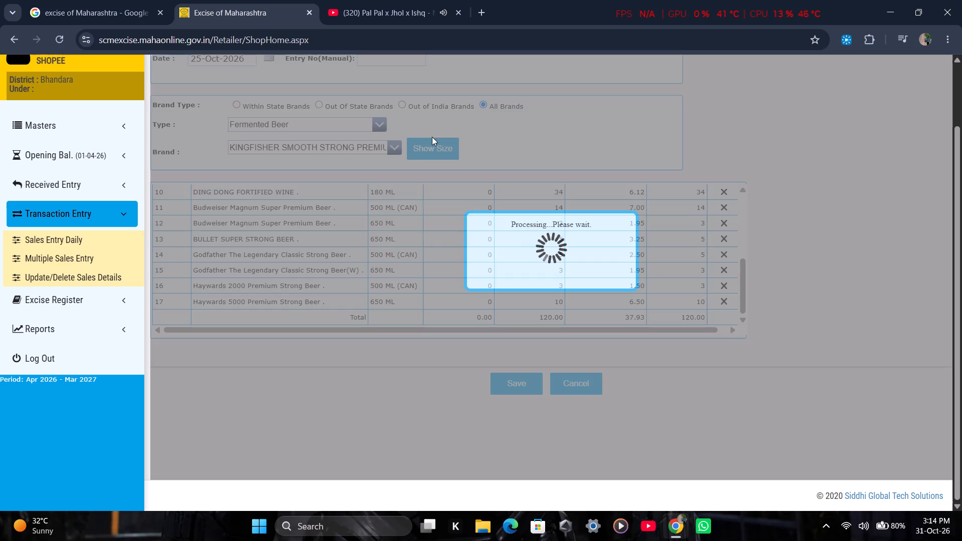
click(432, 150)
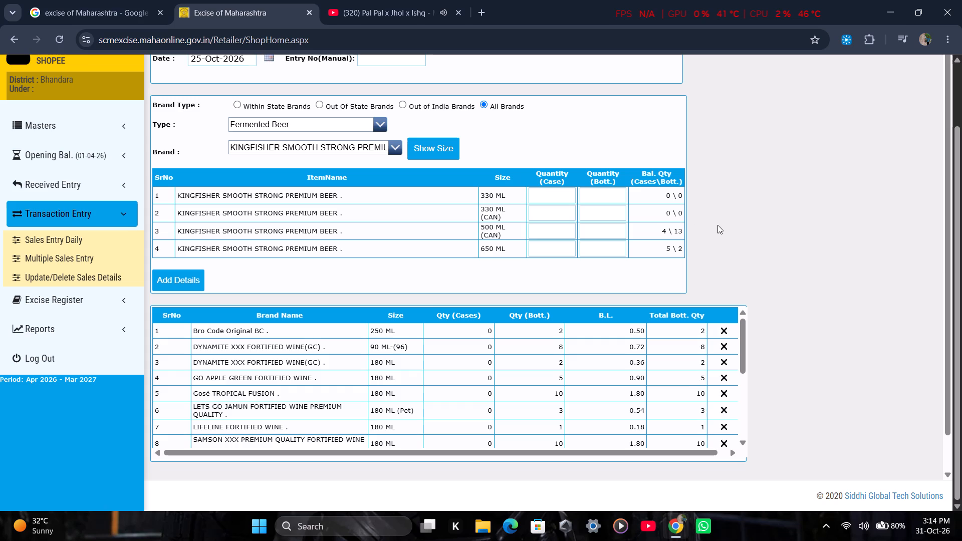
click(599, 246)
key(3)
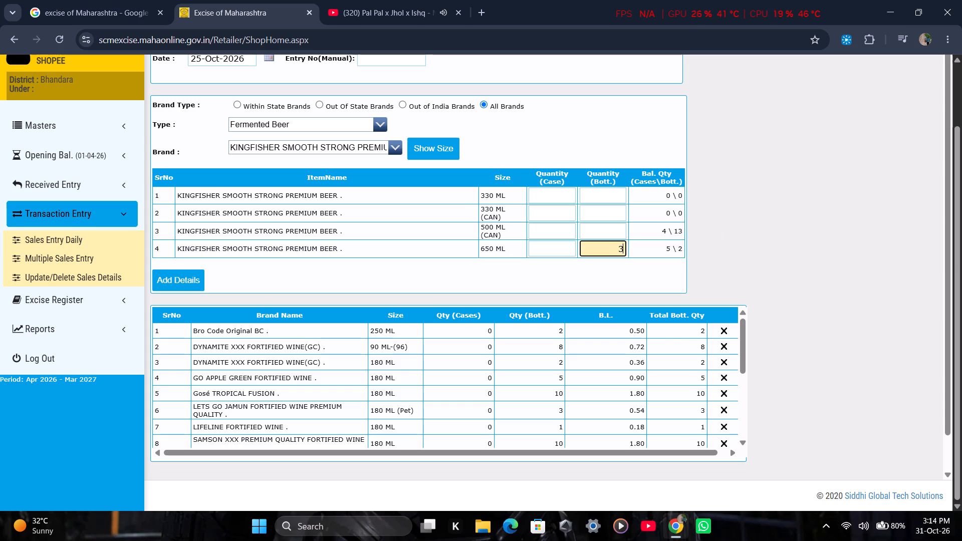
click(175, 272)
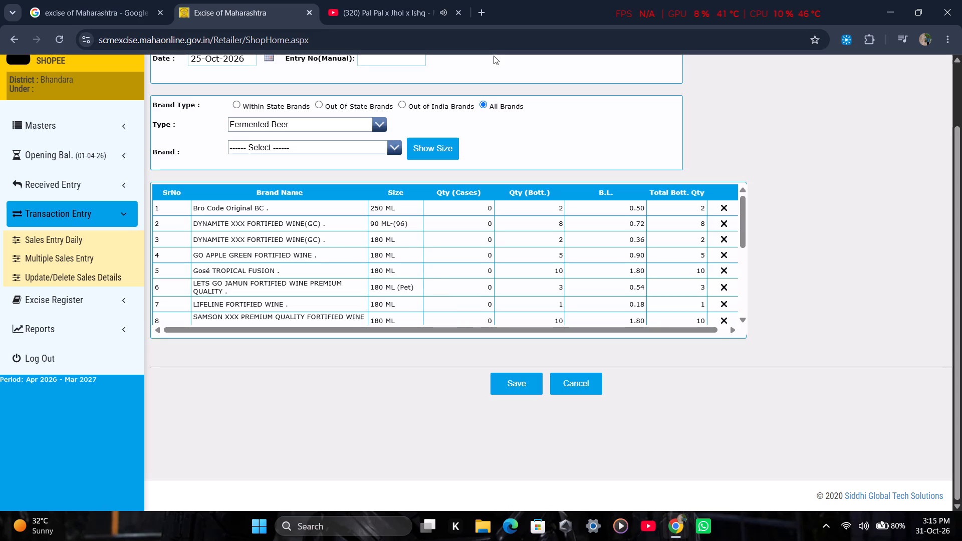
scroll(619, 97, down, 6)
scroll(639, 305, down, 8)
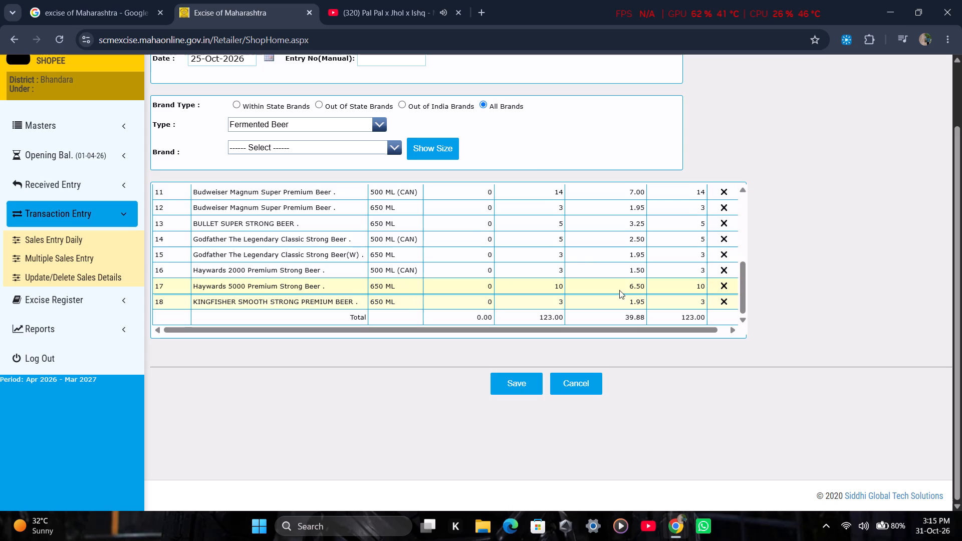
Add Kingfisher Ultra Max Premium Strong Beer to the sales entry with 1 bottle of 650 ML and 1 of 500 ML (CAN).
click(395, 145)
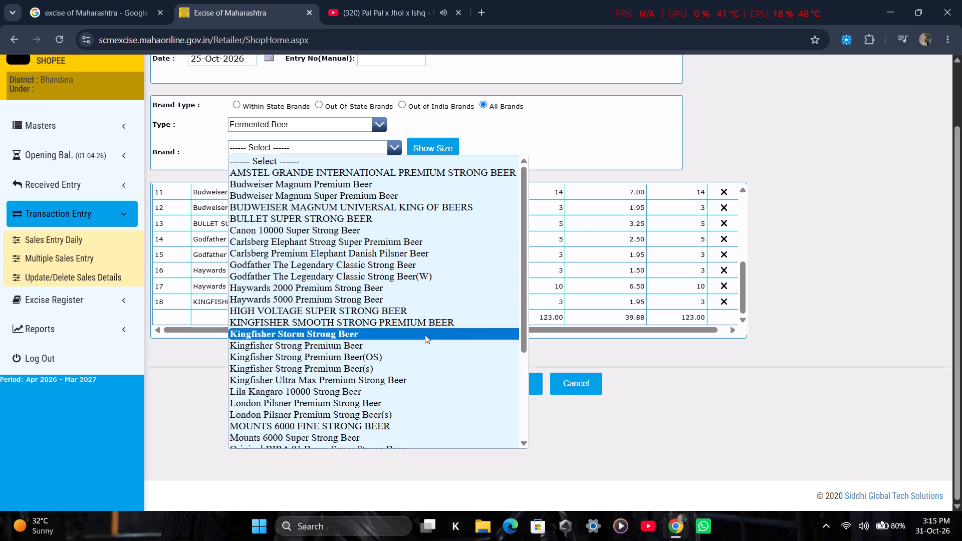
click(424, 379)
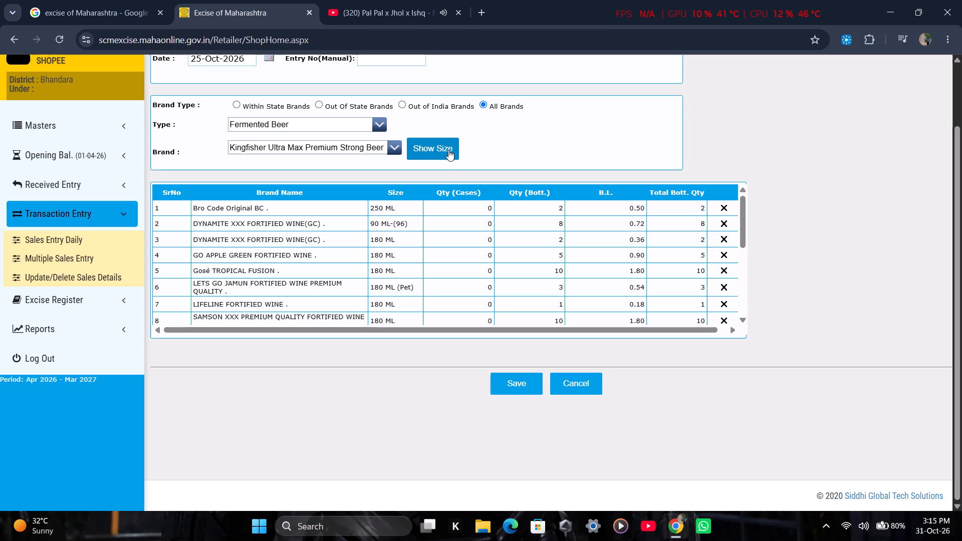
click(448, 150)
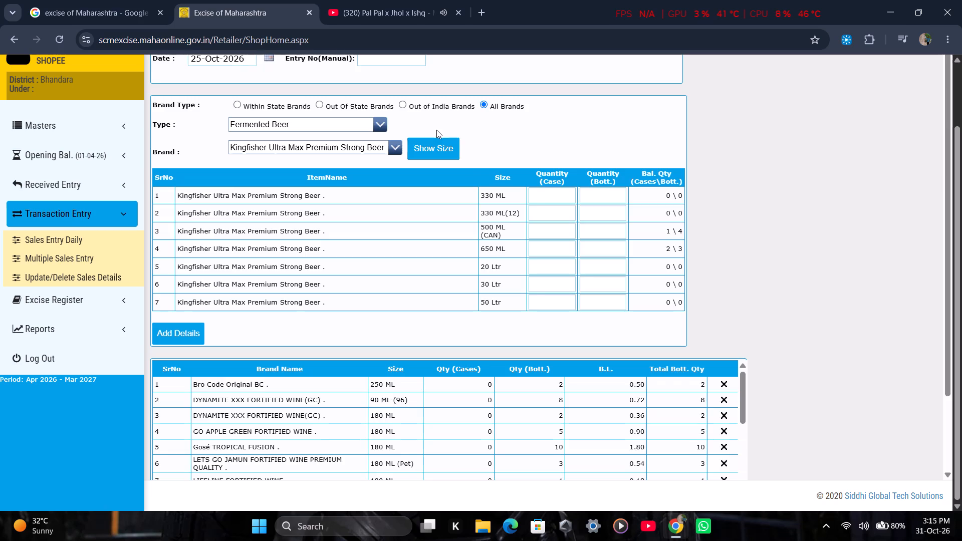
click(603, 251)
key(1)
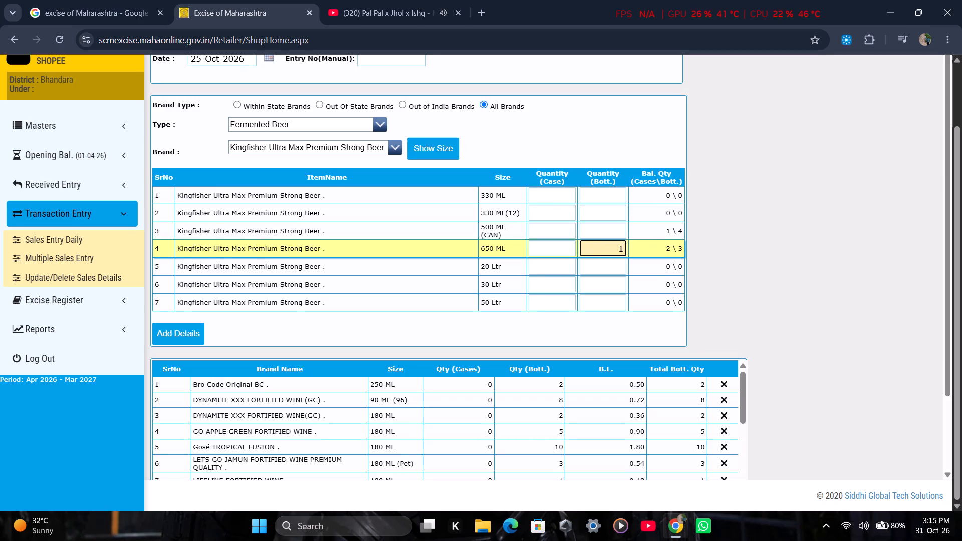
click(595, 228)
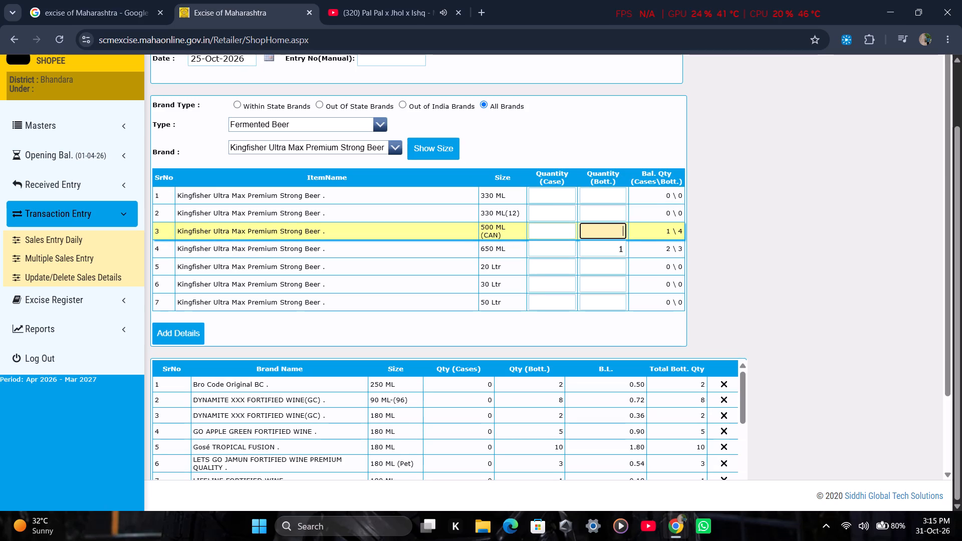
key(1)
click(195, 336)
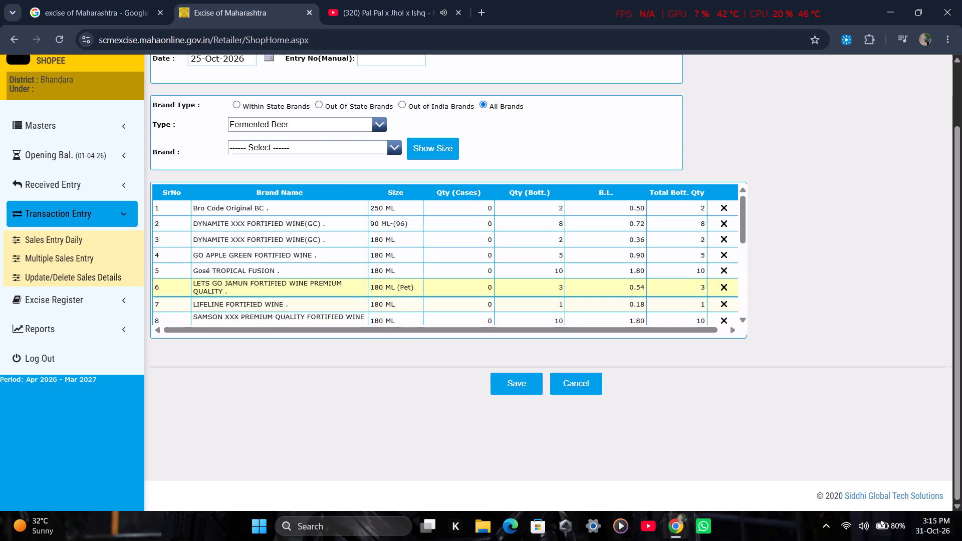
scroll(434, 278, down, 8)
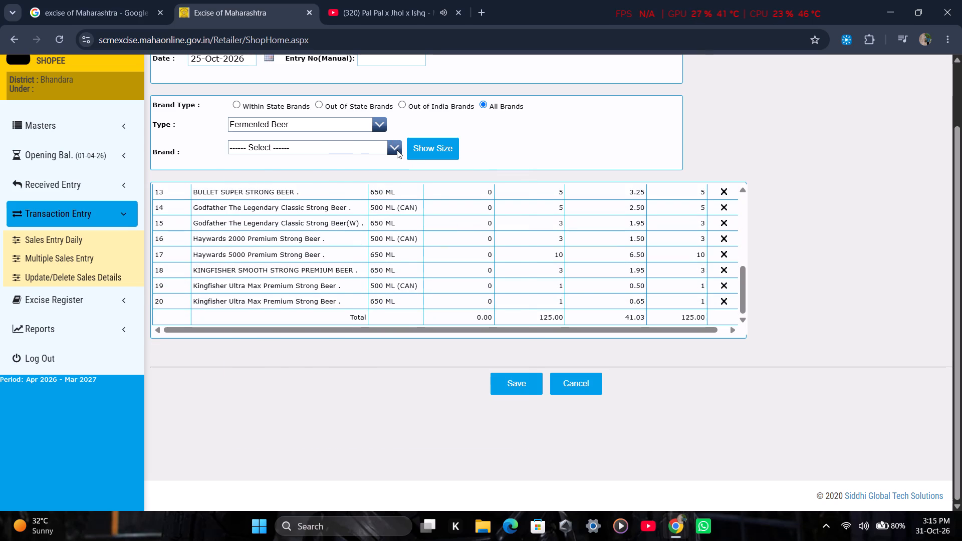
Add Kingfisher Strong Premium Beer to the sales entry with 33 bottles of 650 ML and 3 bottles of 330 ML.
click(397, 150)
click(400, 346)
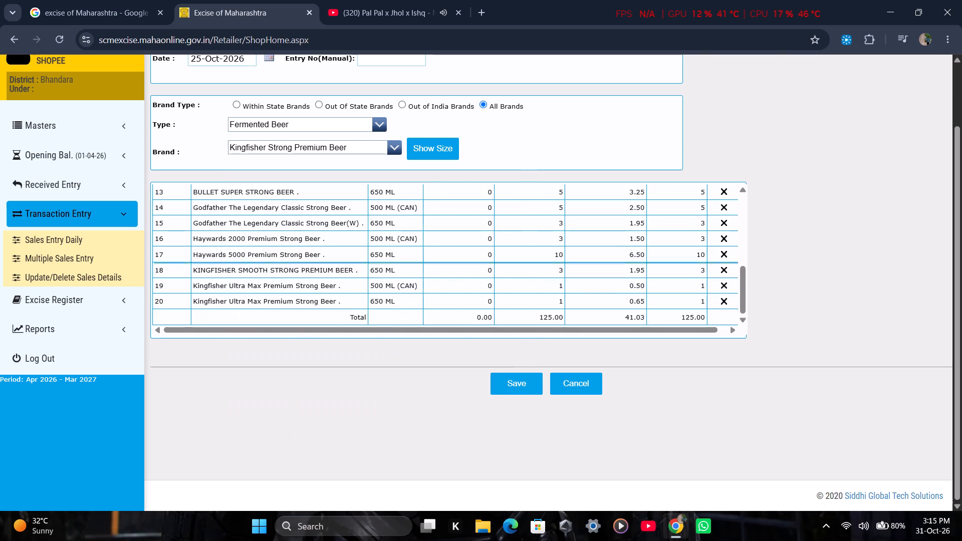
click(435, 155)
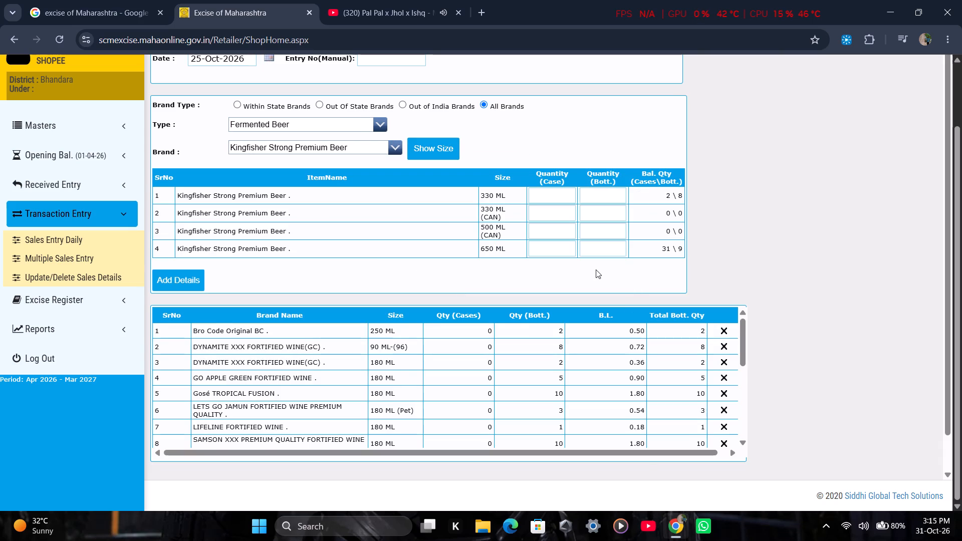
click(593, 250)
text(33)
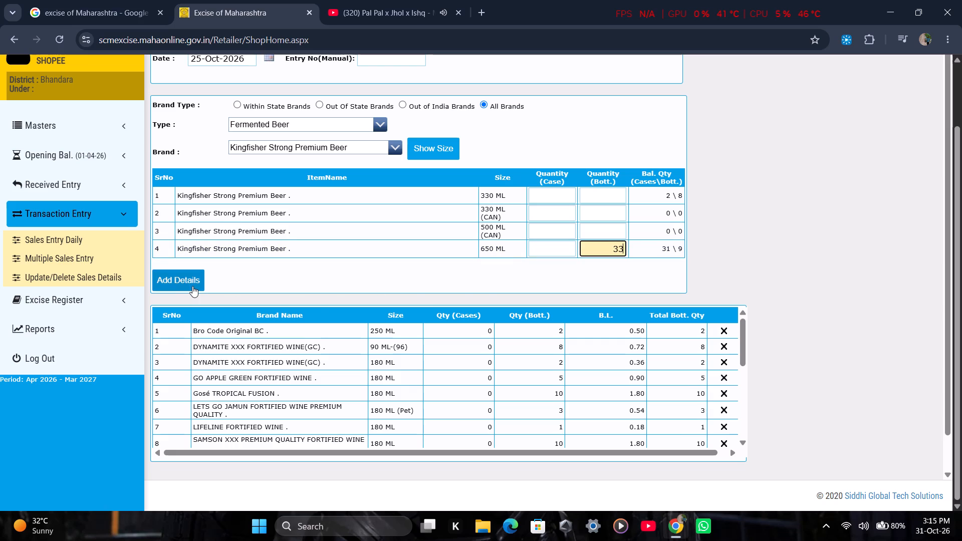
click(604, 188)
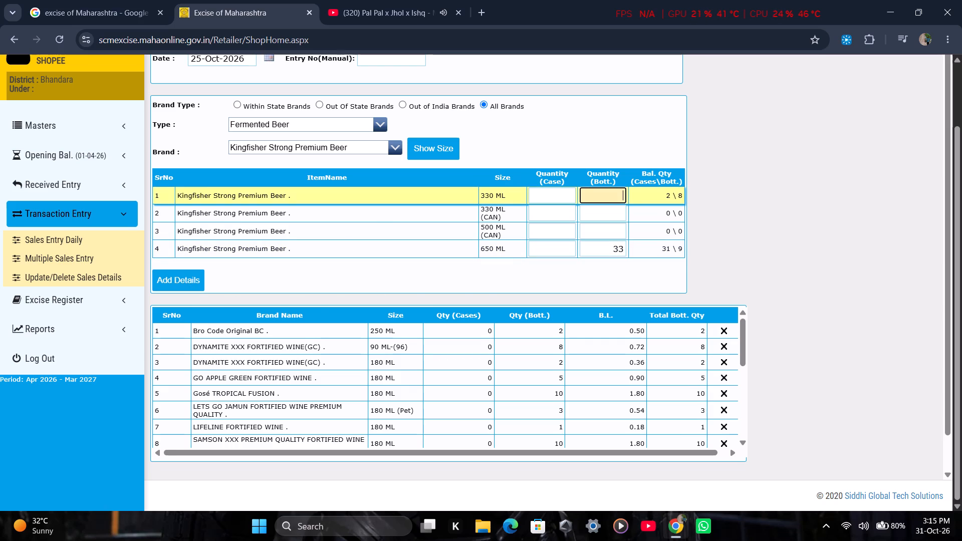
key(3)
click(178, 270)
scroll(212, 280, down, 9)
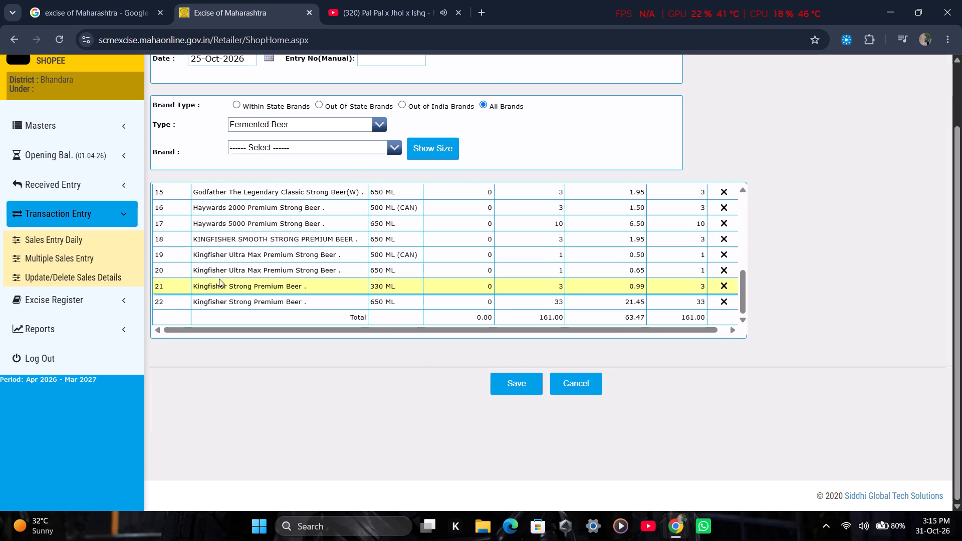
Add Kingfisher Strong Premium Beer(OS) 500 ML (CAN) to the sales entry with a bottle quantity of 33.
click(392, 148)
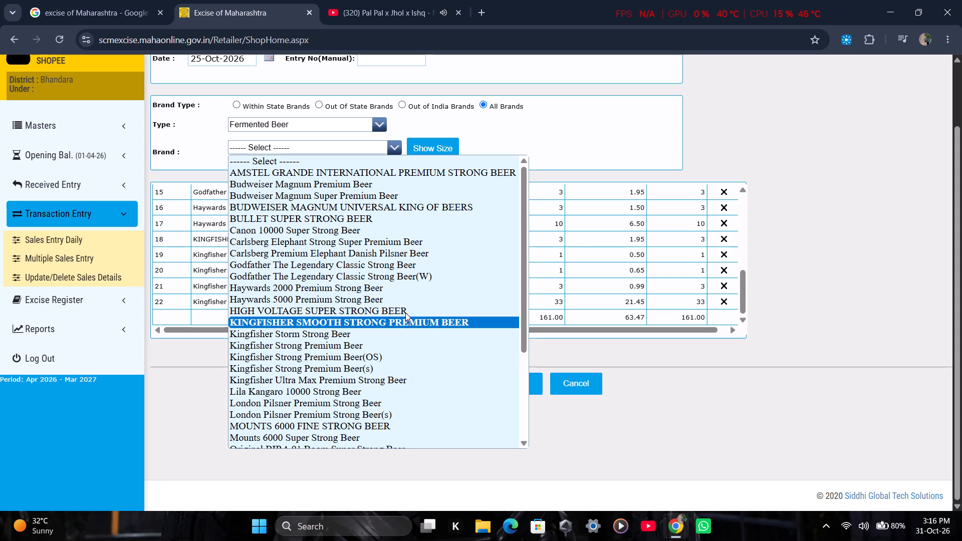
click(411, 360)
click(432, 160)
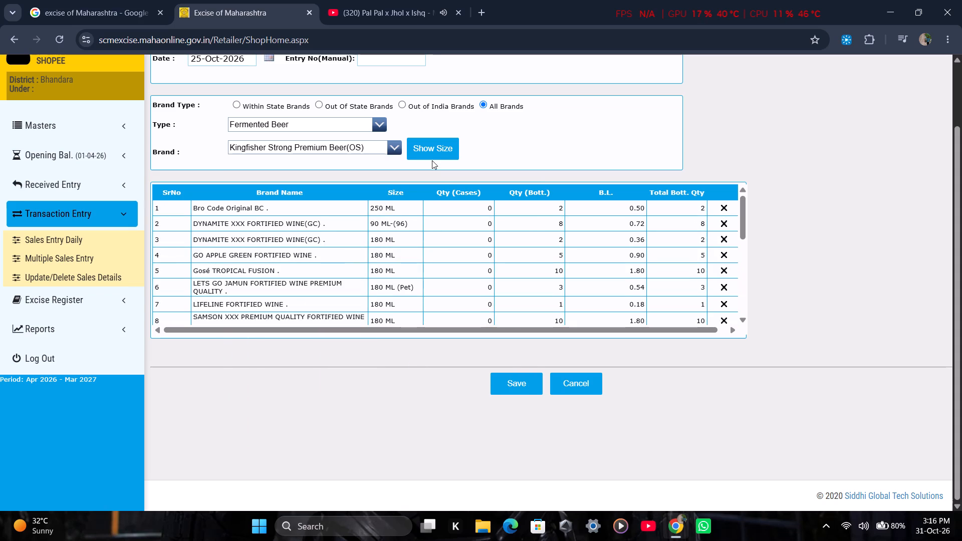
click(432, 156)
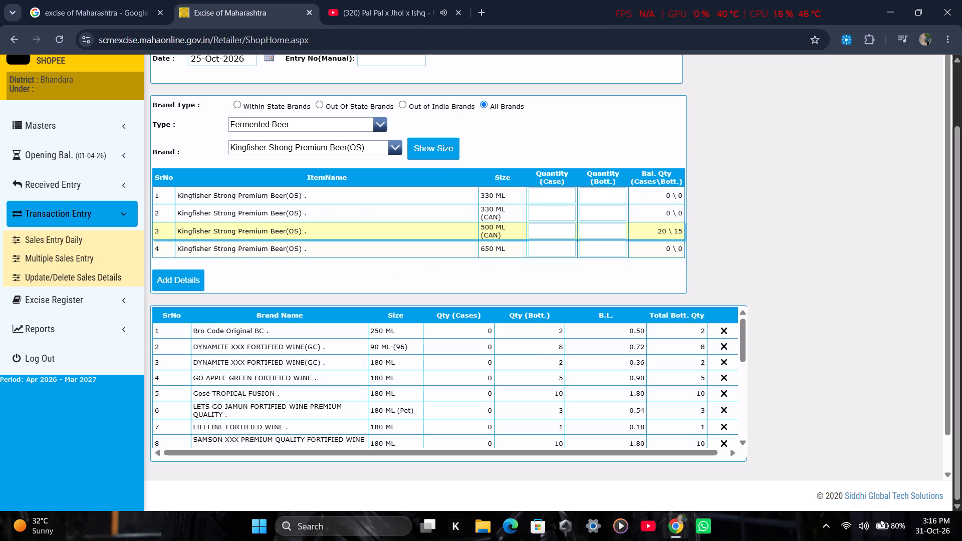
click(600, 227)
text(33)
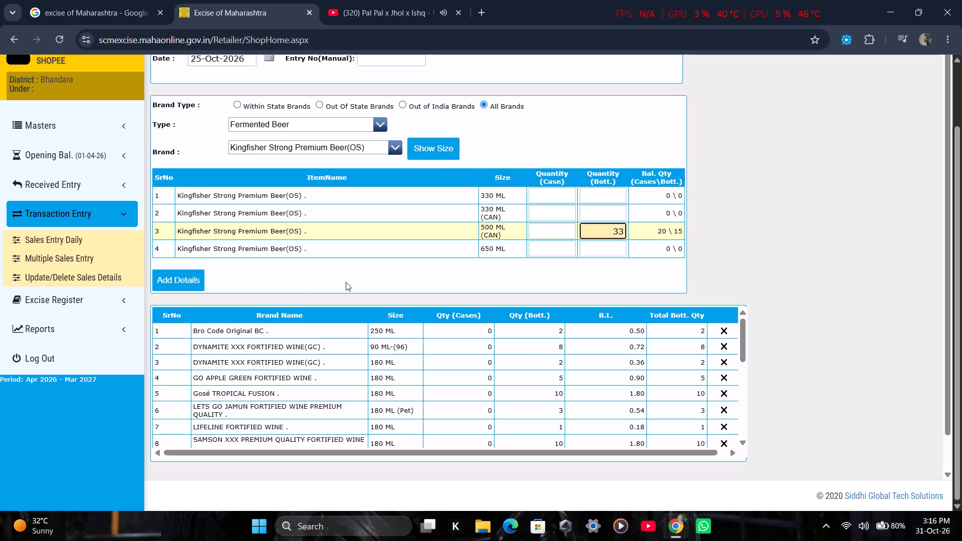
click(162, 285)
scroll(390, 292, down, 7)
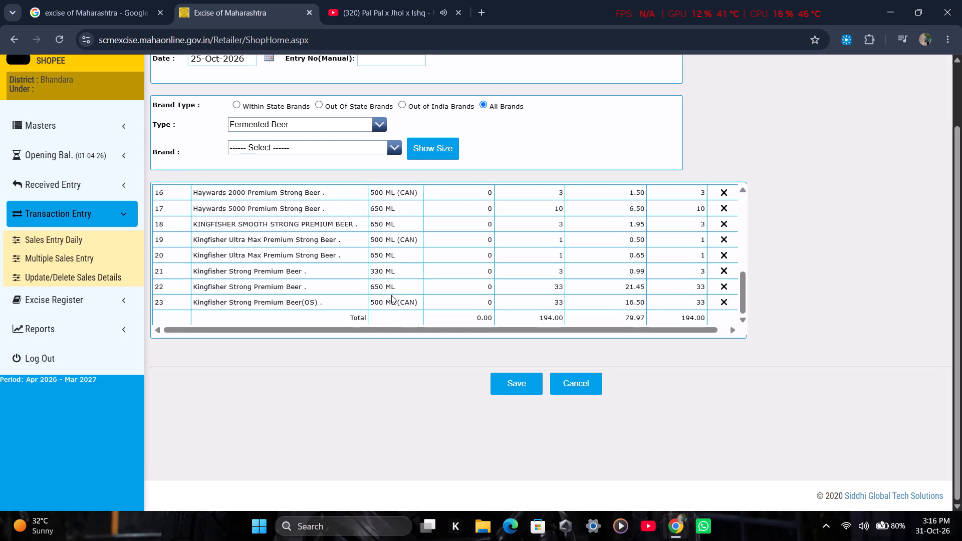
scroll(423, 293, down, 5)
Add London Pilsner Premium Strong Beer to the sales entry with 4 bottles of 650 ML and 2 of 500 ML (CAN).
click(392, 148)
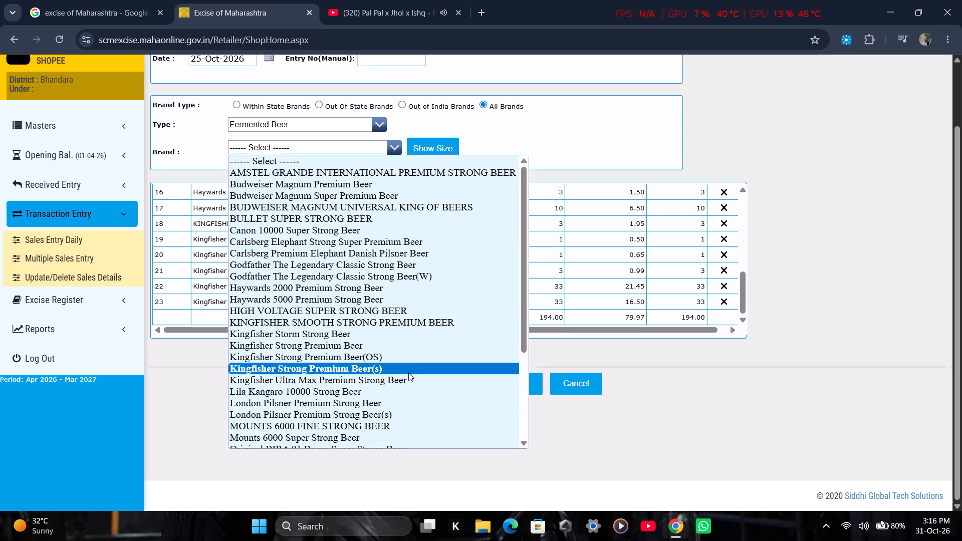
click(405, 402)
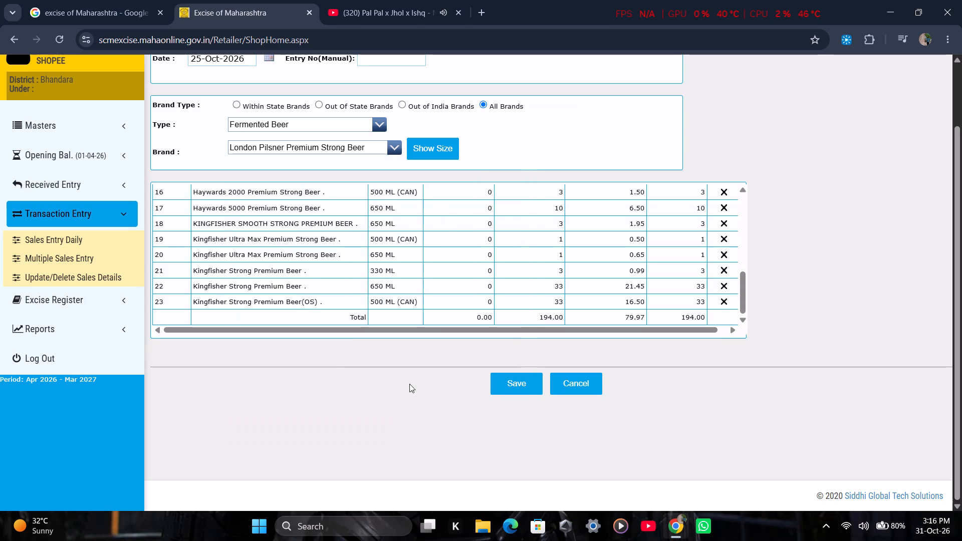
click(441, 146)
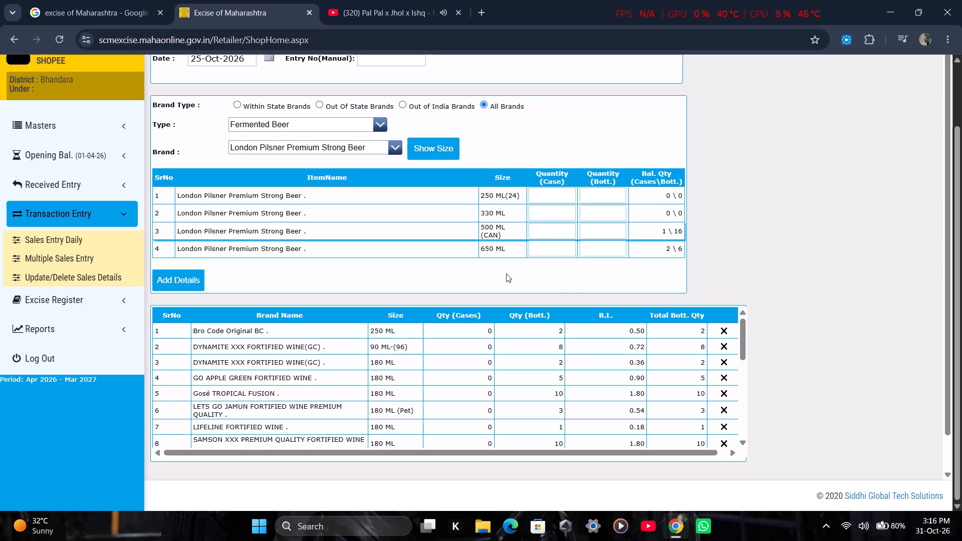
click(604, 251)
key(4)
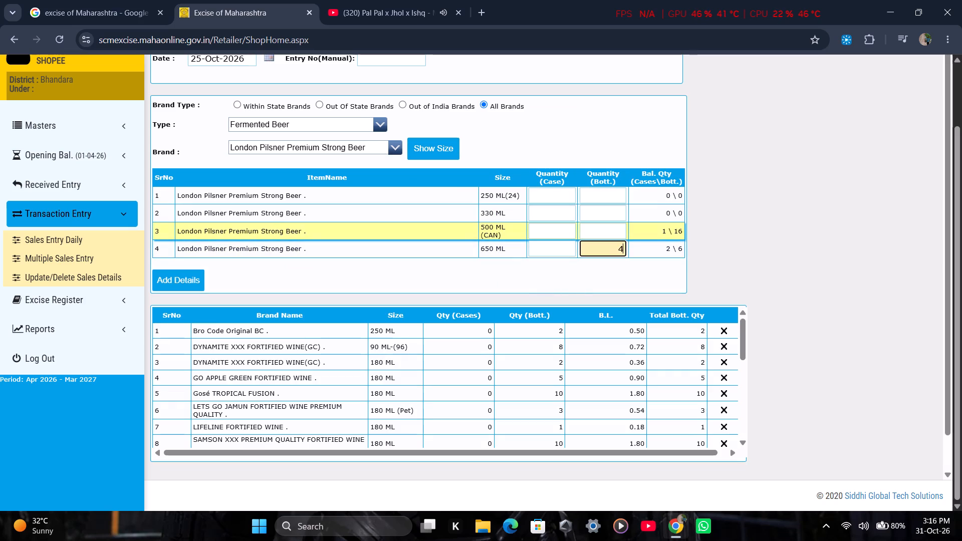
click(606, 235)
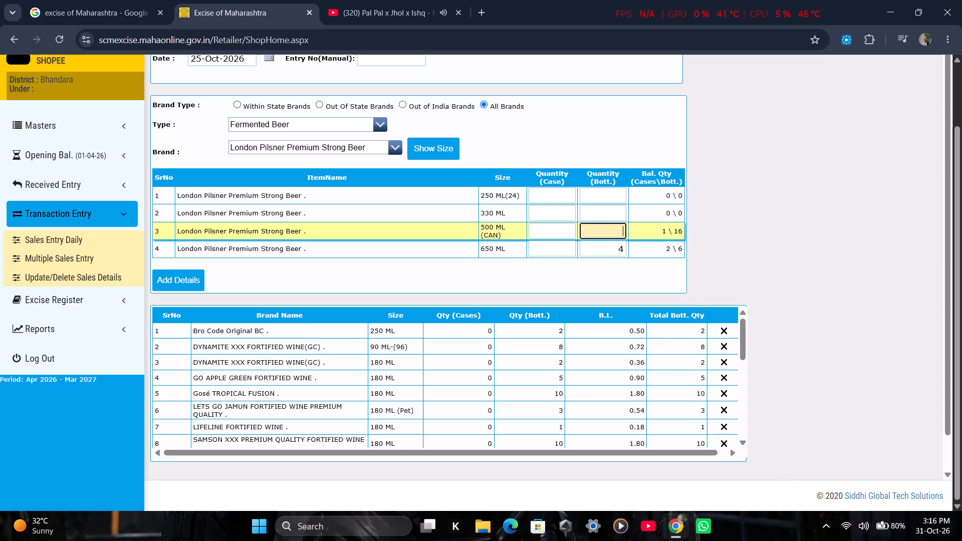
key(2)
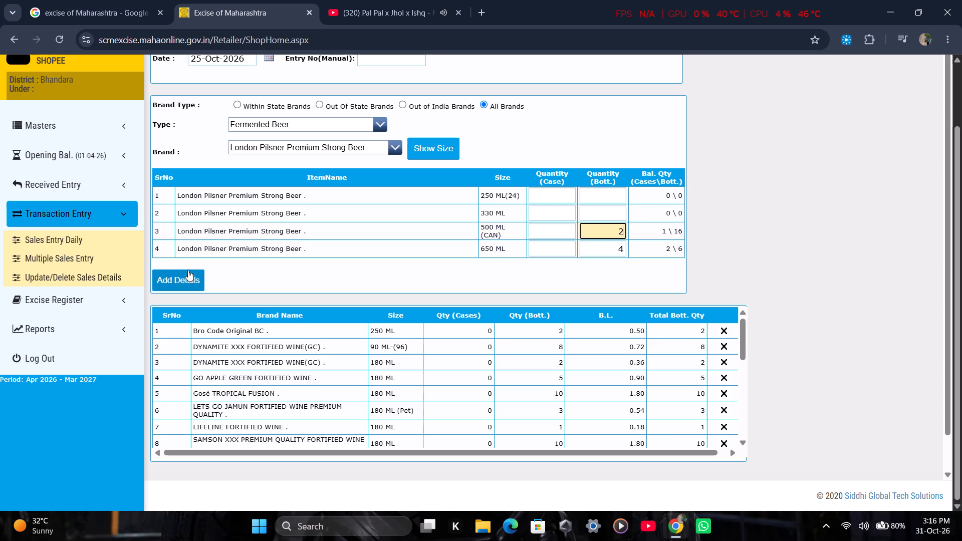
click(179, 273)
scroll(333, 251, down, 8)
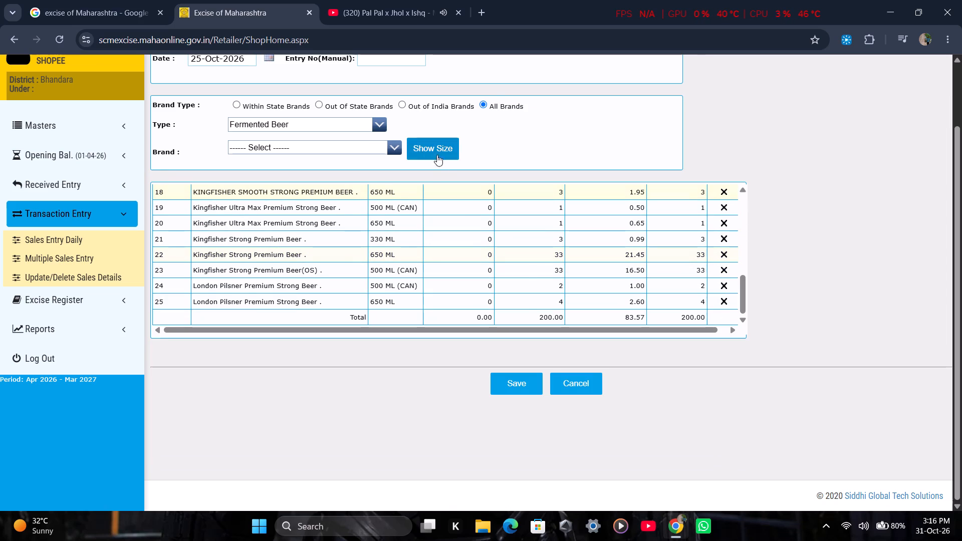
Add Royal Challenge Strong Premium Lager Beer 500 ML (CAN) to the sales entry with a bottle quantity of 2.
click(393, 144)
scroll(403, 415, down, 6)
click(405, 398)
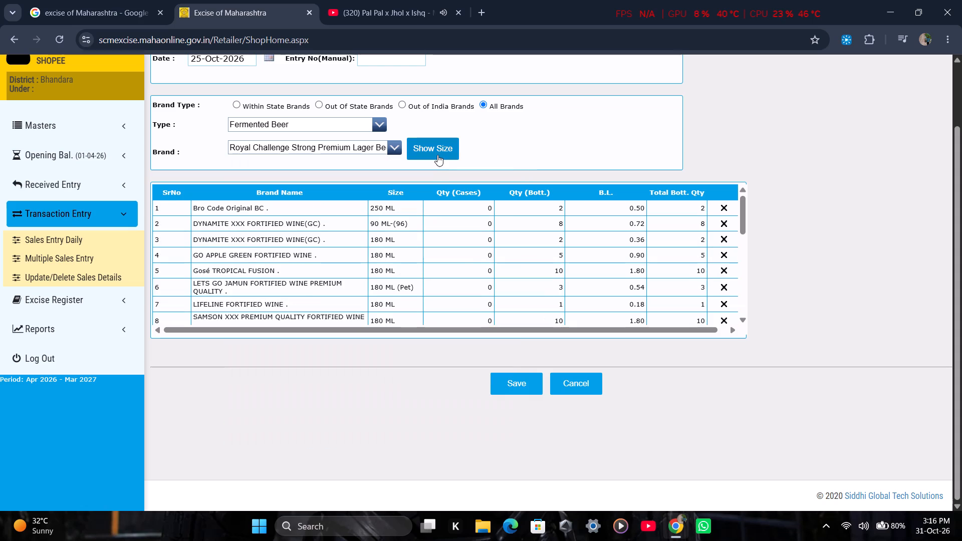
click(437, 155)
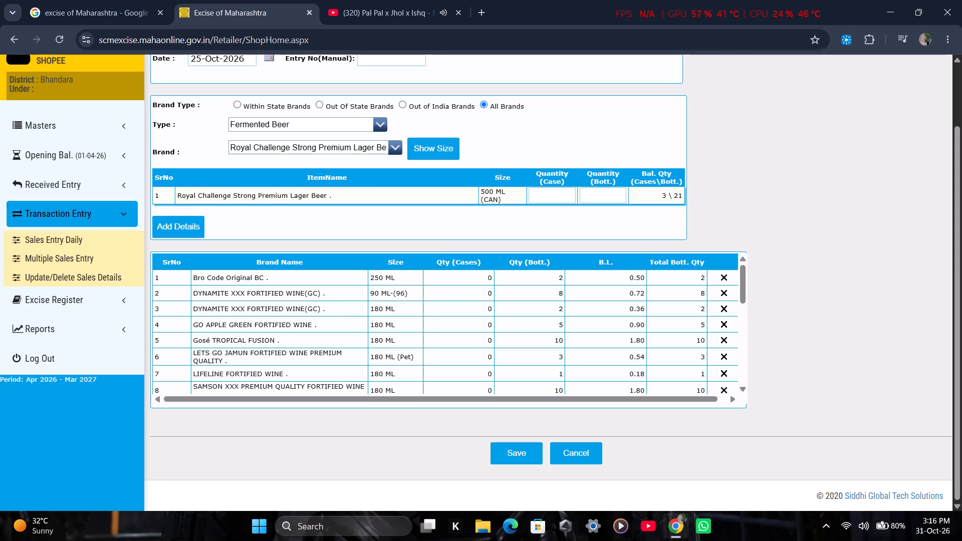
click(601, 194)
key(2)
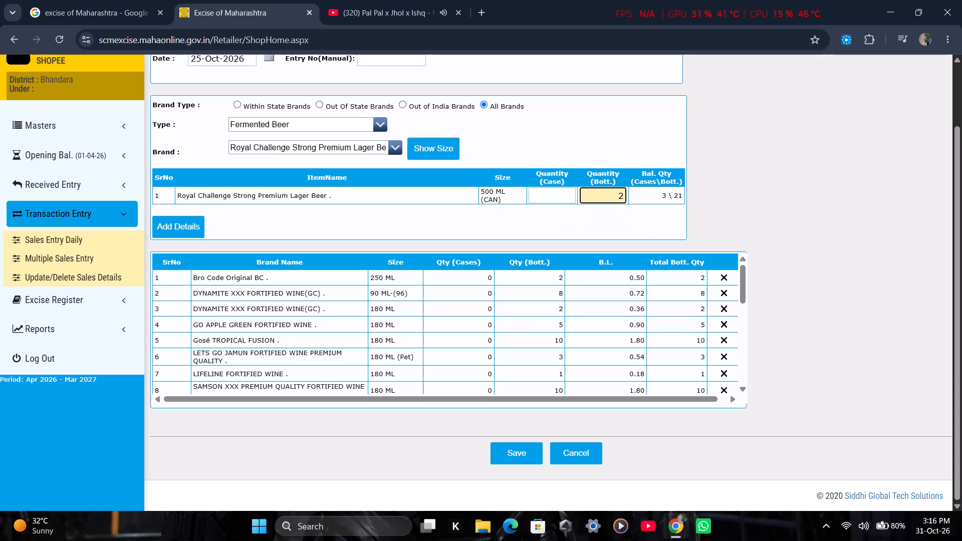
click(176, 225)
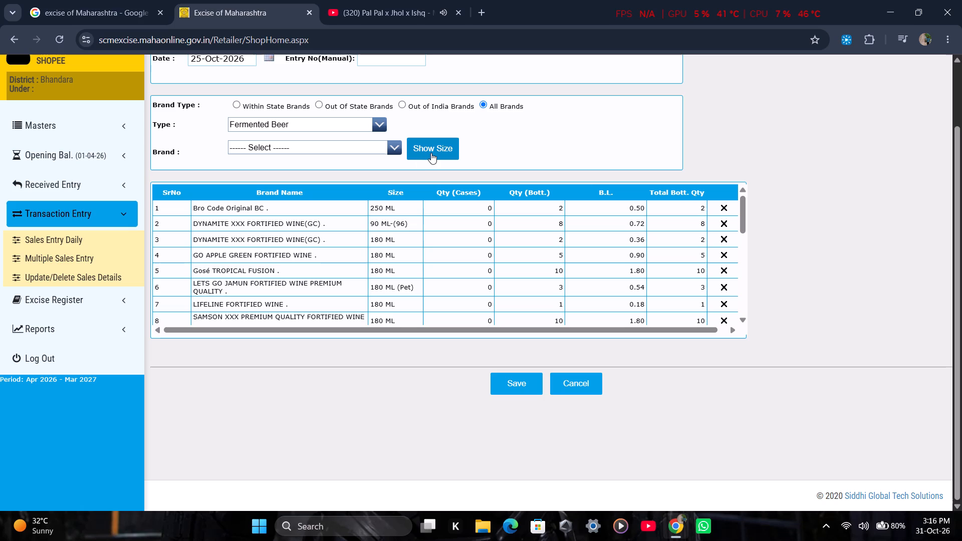
Add Royal Challenge Strong Premium Beer 650 ML to the sales entry with a quantity of 2 bottles.
click(396, 139)
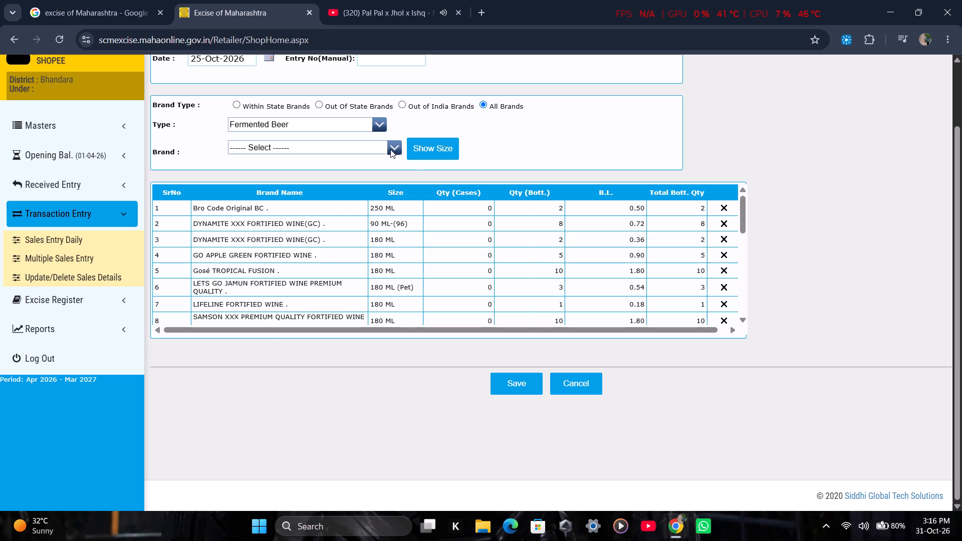
click(390, 149)
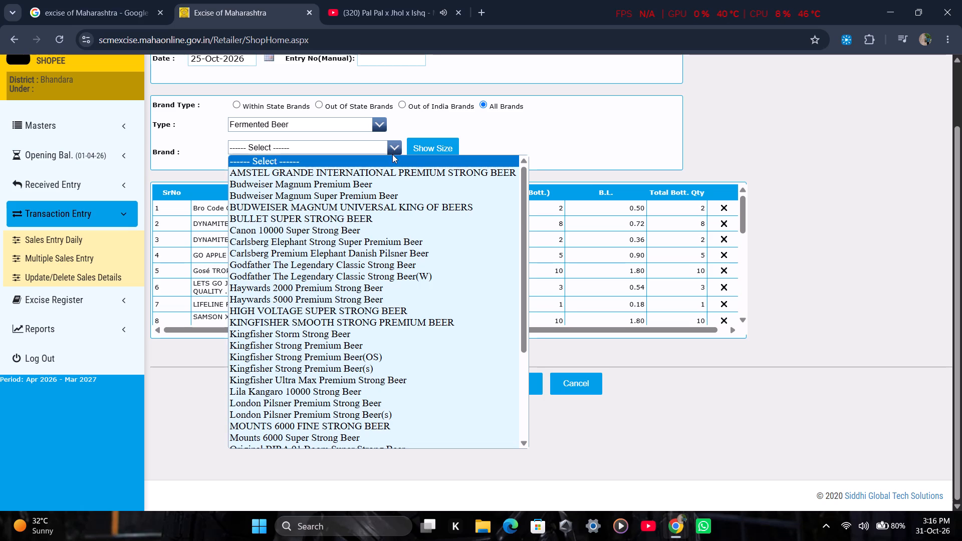
scroll(411, 300, down, 7)
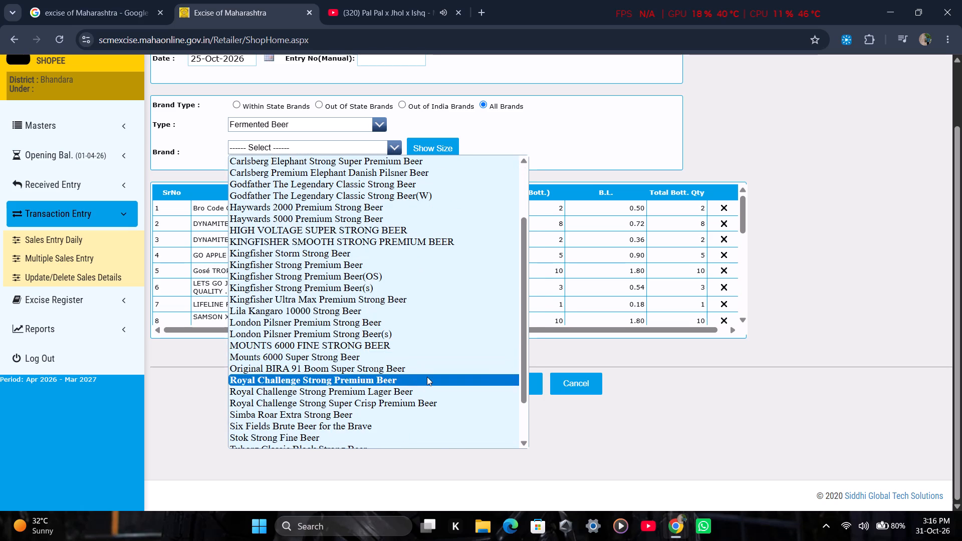
click(427, 377)
click(417, 143)
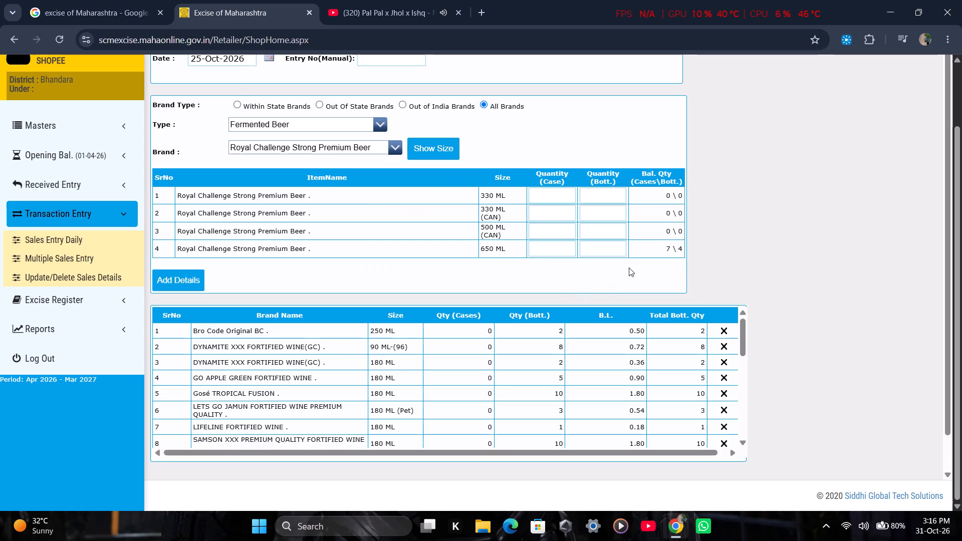
click(598, 247)
key(2)
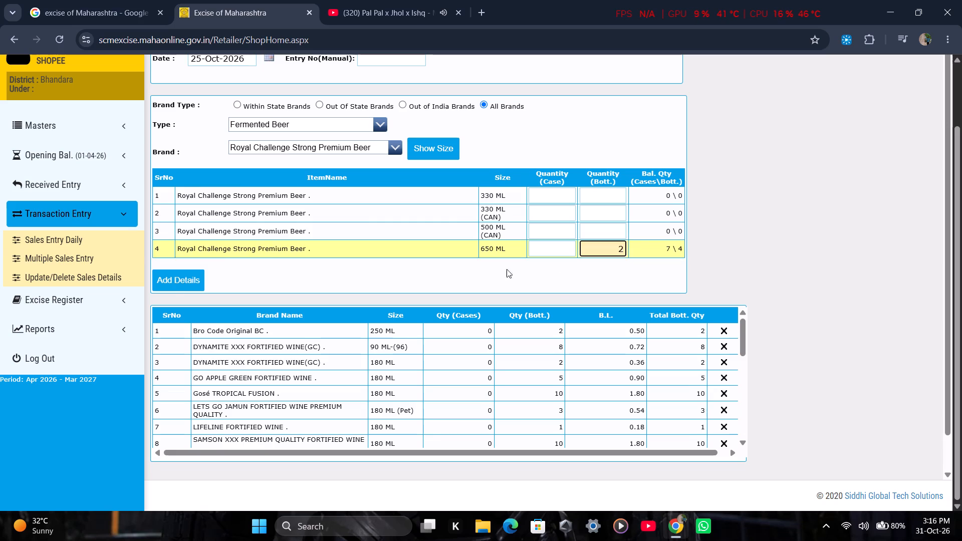
click(171, 286)
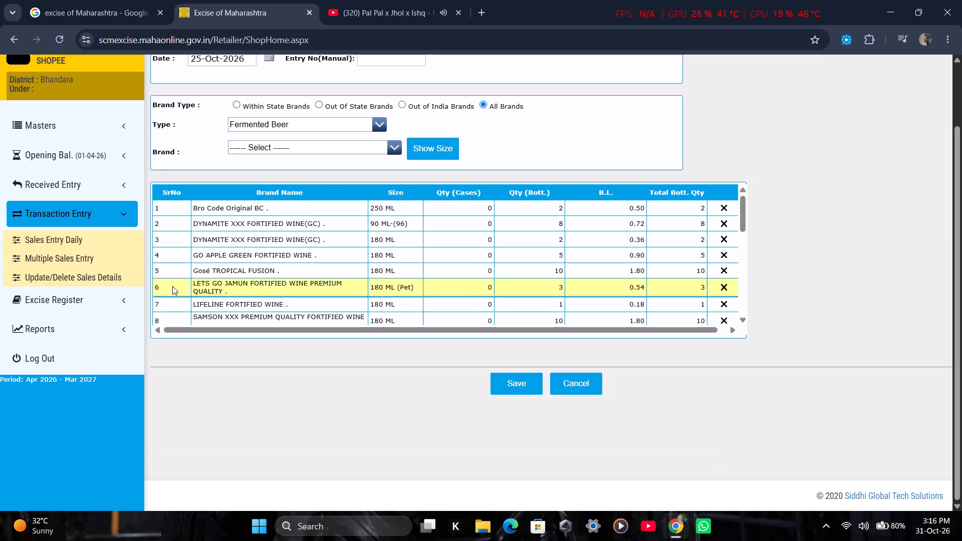
Add Tuborg Strong International Premium Beer 650 ML to the sales entry with a quantity of 21 bottles.
scroll(337, 234, down, 7)
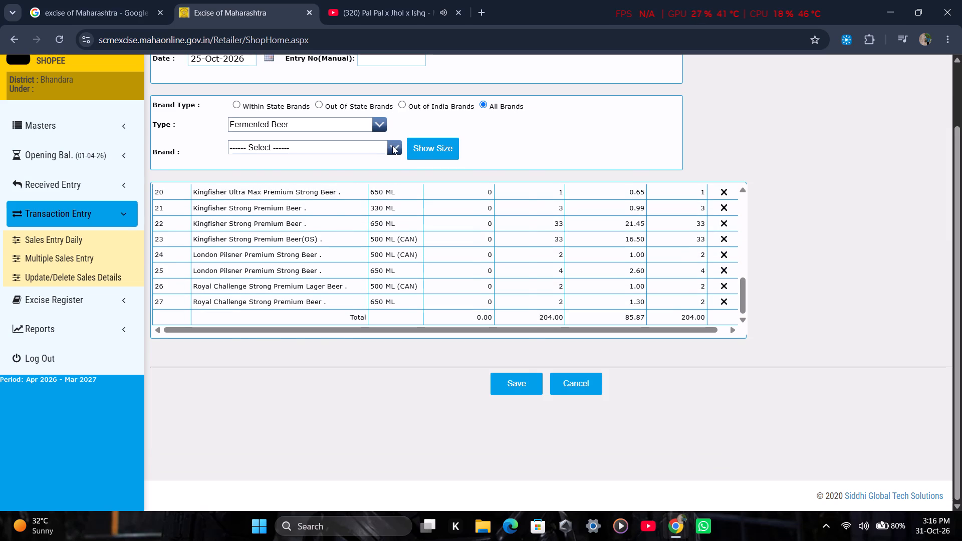
click(392, 146)
scroll(383, 354, down, 18)
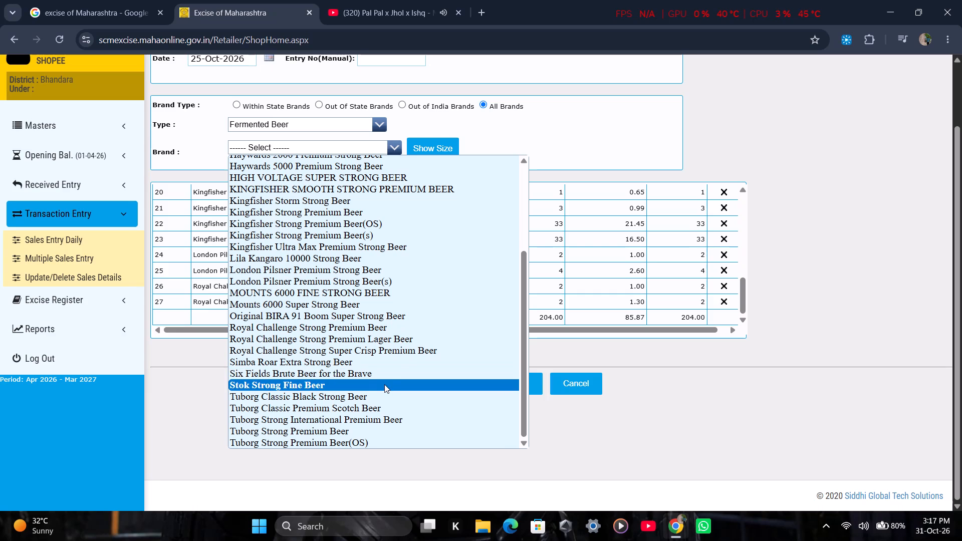
click(387, 419)
click(449, 142)
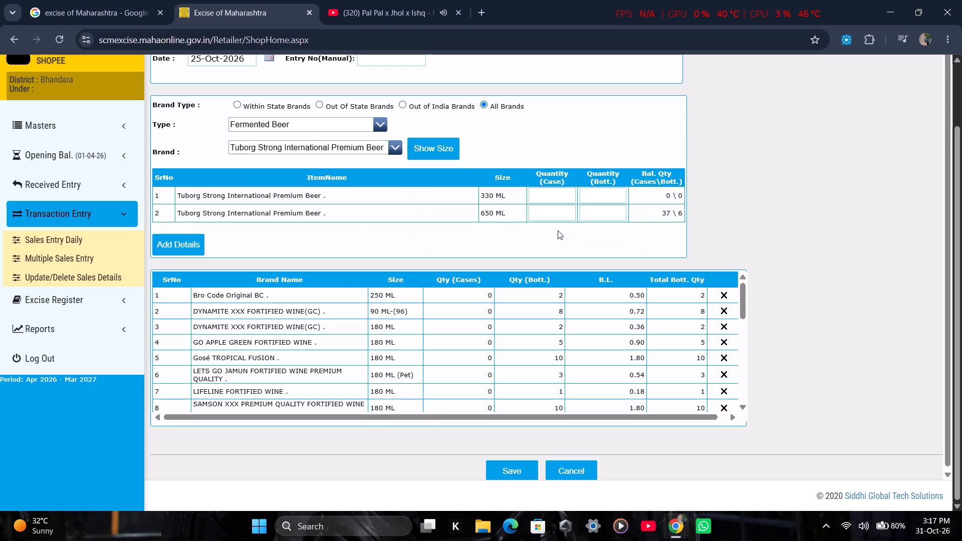
click(605, 213)
text(21)
click(189, 243)
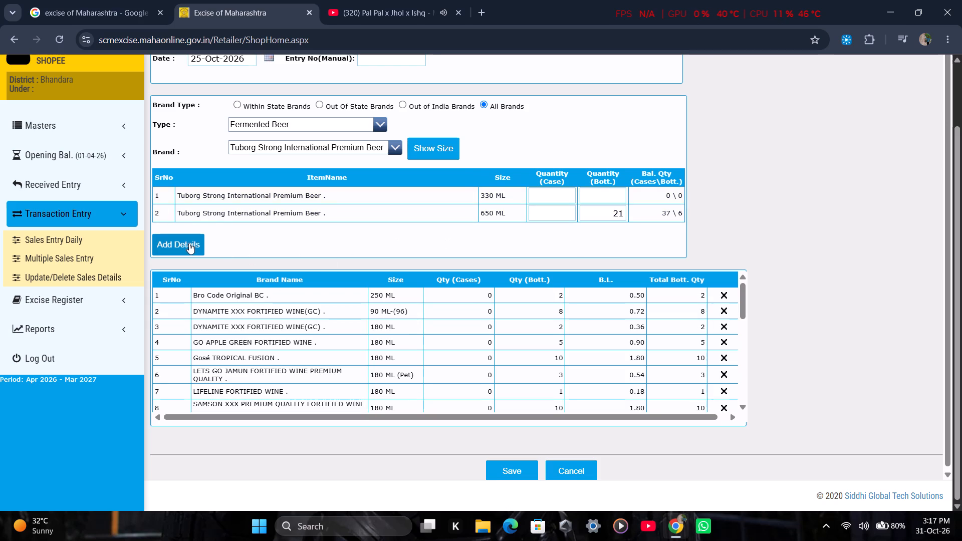
Add Tuborg Strong Premium Beer to the sales entry with 27 bottles of 500 ML (CAN) and 5 of 330 ML.
scroll(346, 218, down, 10)
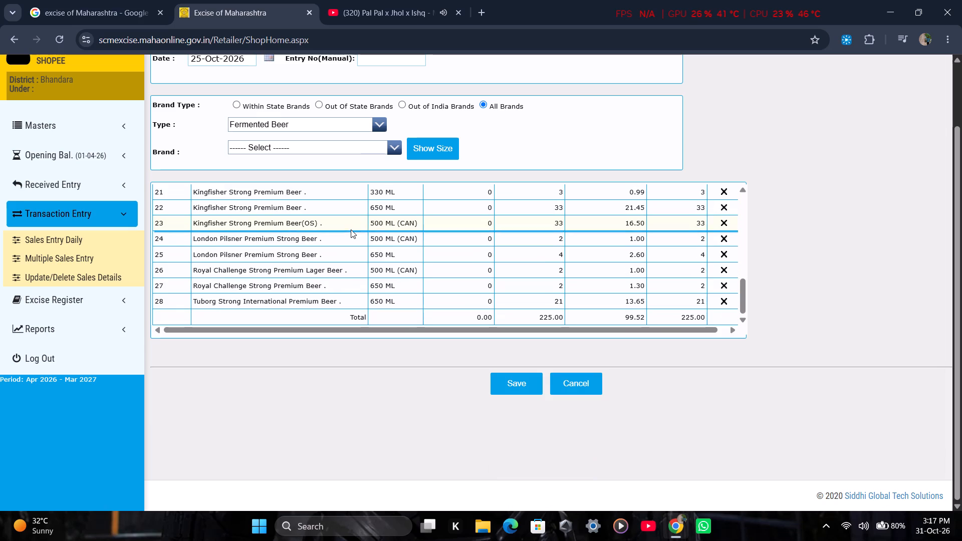
click(395, 143)
scroll(413, 328, down, 9)
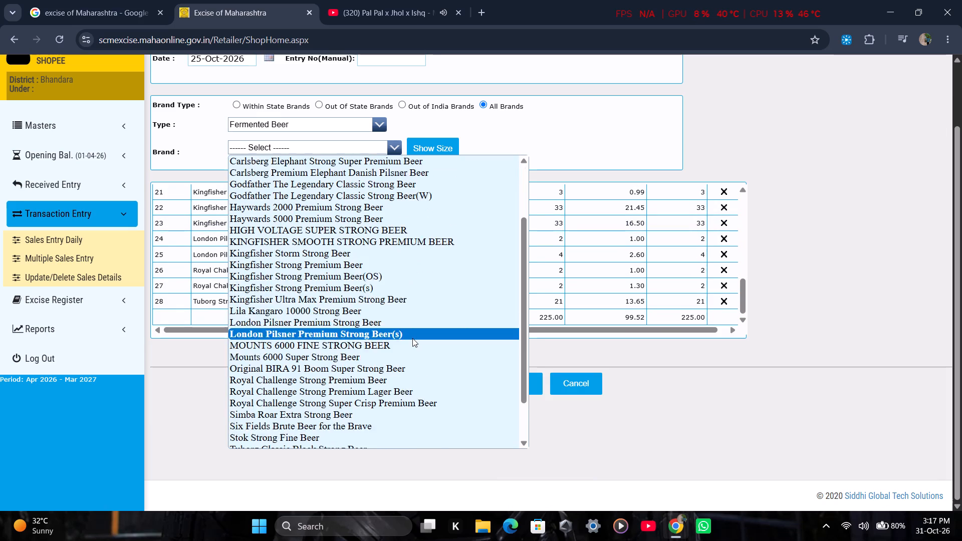
scroll(412, 338, down, 8)
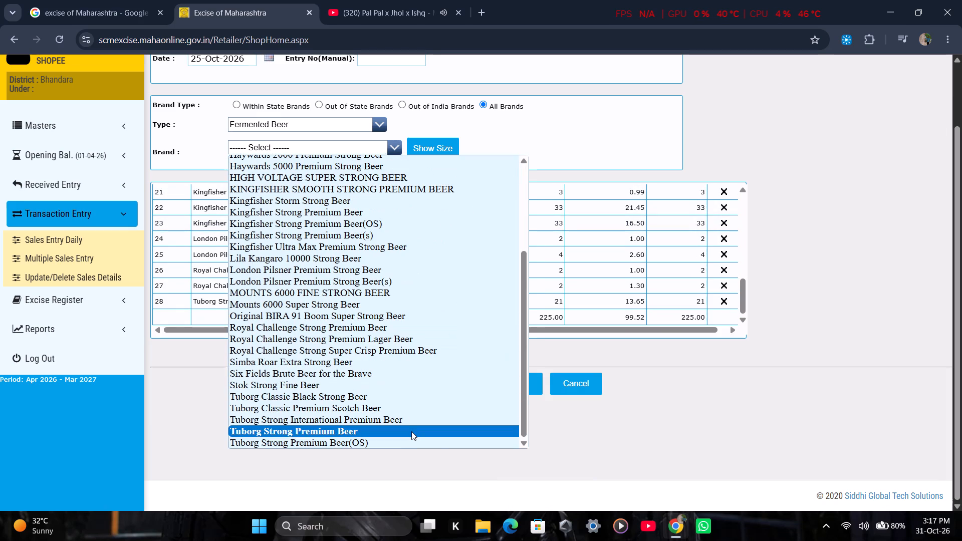
click(411, 431)
click(436, 163)
click(437, 154)
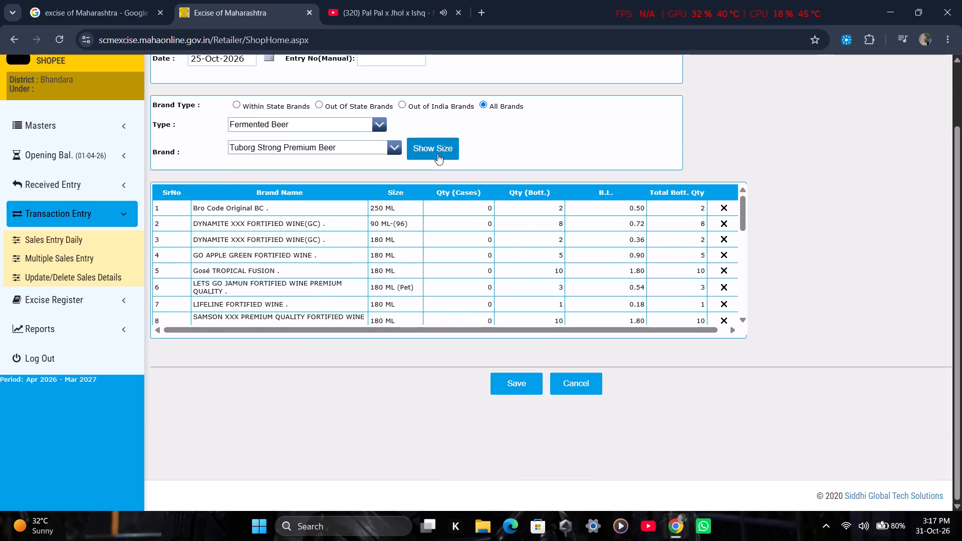
click(624, 233)
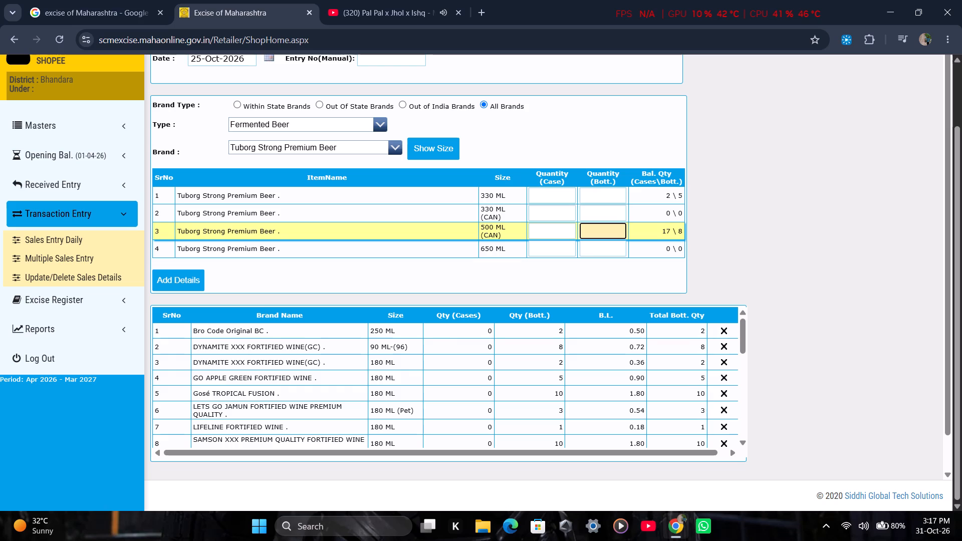
text(27)
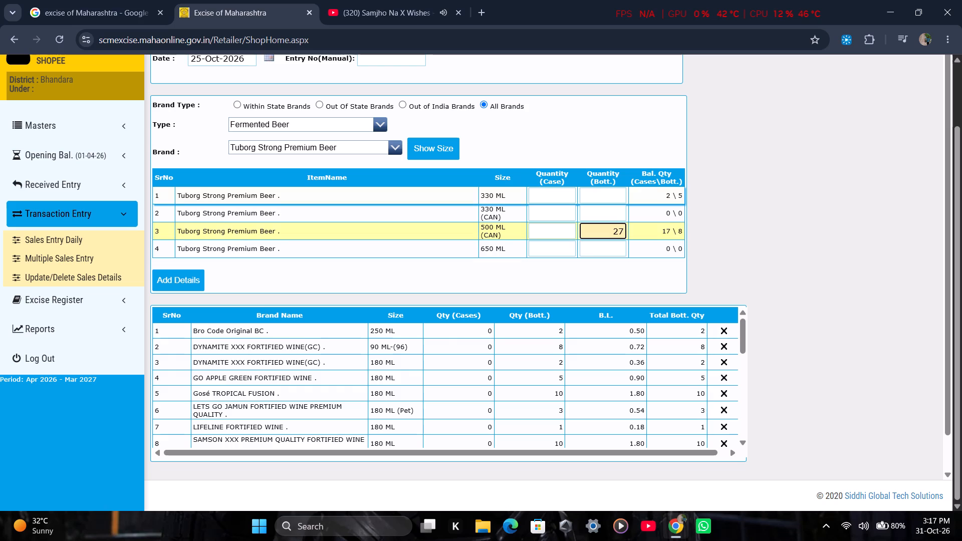
click(606, 196)
key(5)
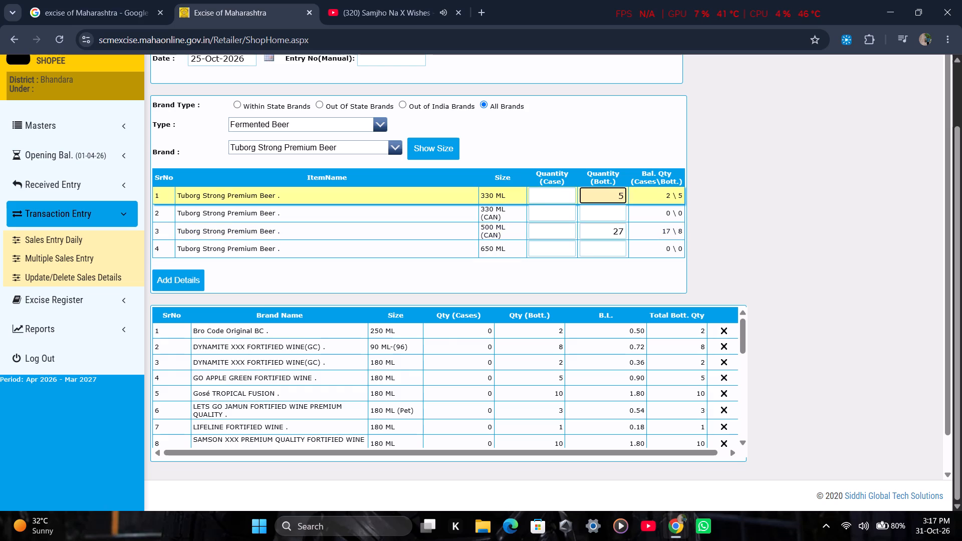
click(186, 285)
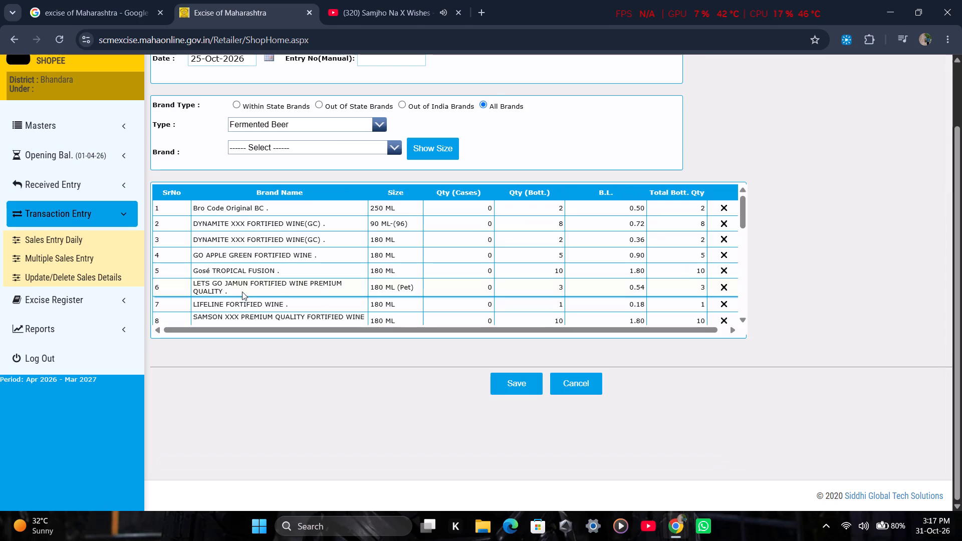
Switch the liquor type to Mild Beer and add Budweiser Premium King of Beer 650 ML with a quantity of 12 bottles.
scroll(417, 292, down, 9)
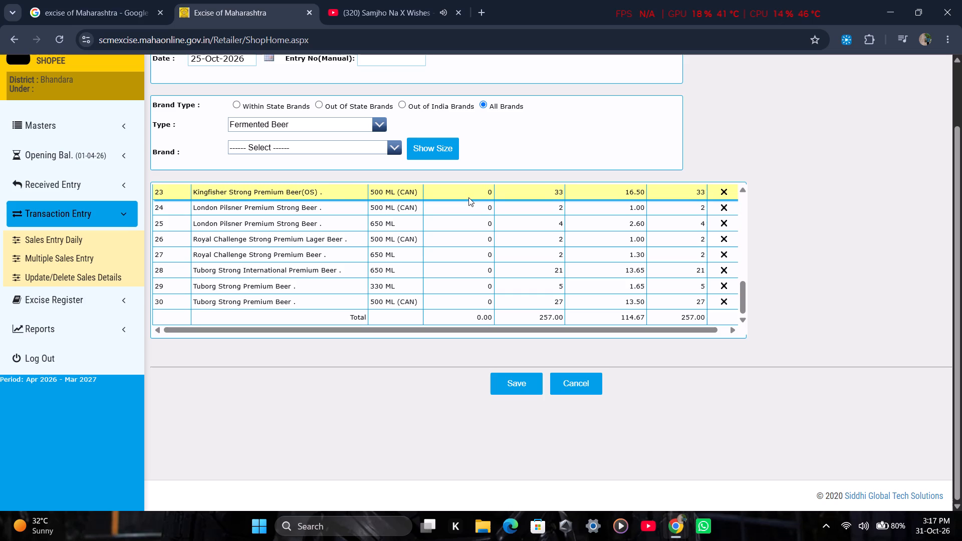
click(376, 126)
click(376, 159)
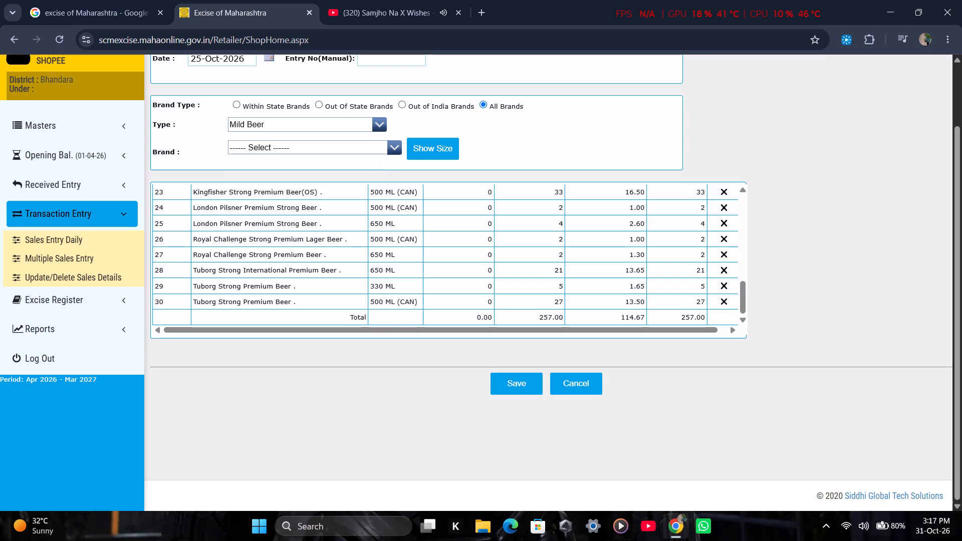
click(393, 152)
click(395, 182)
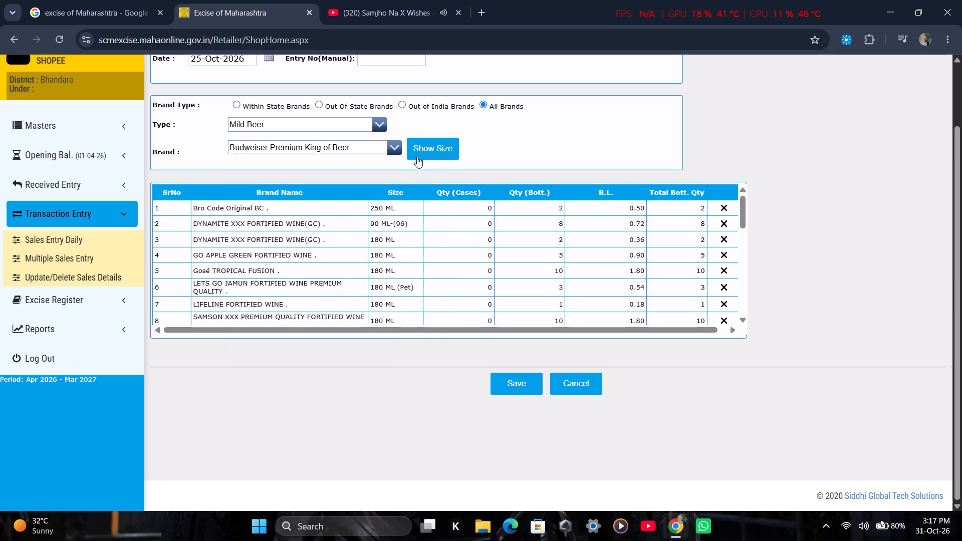
click(419, 156)
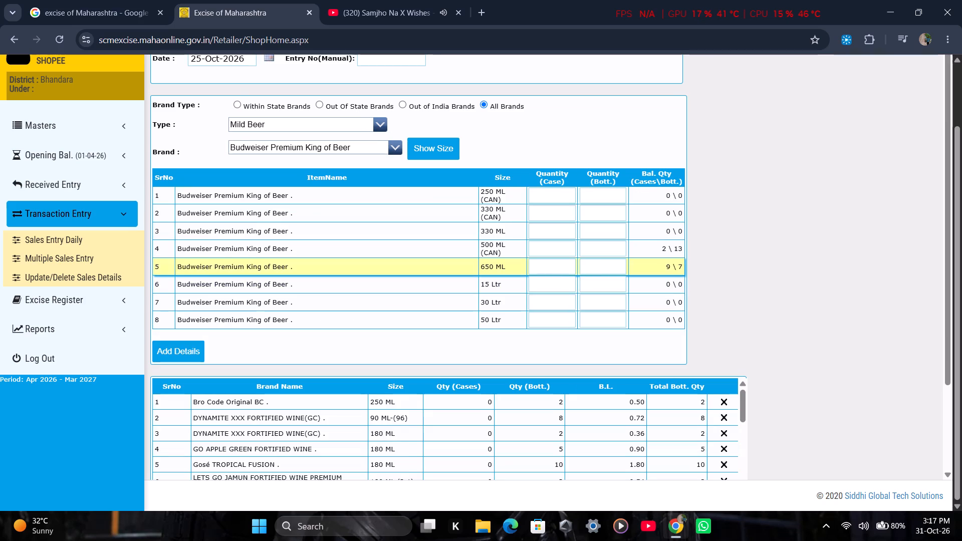
click(592, 267)
text(123)
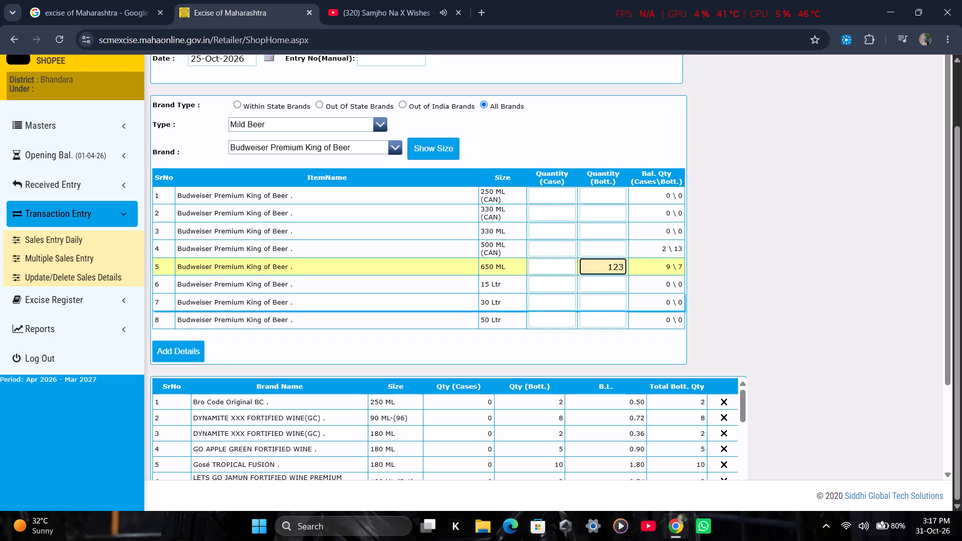
click(185, 358)
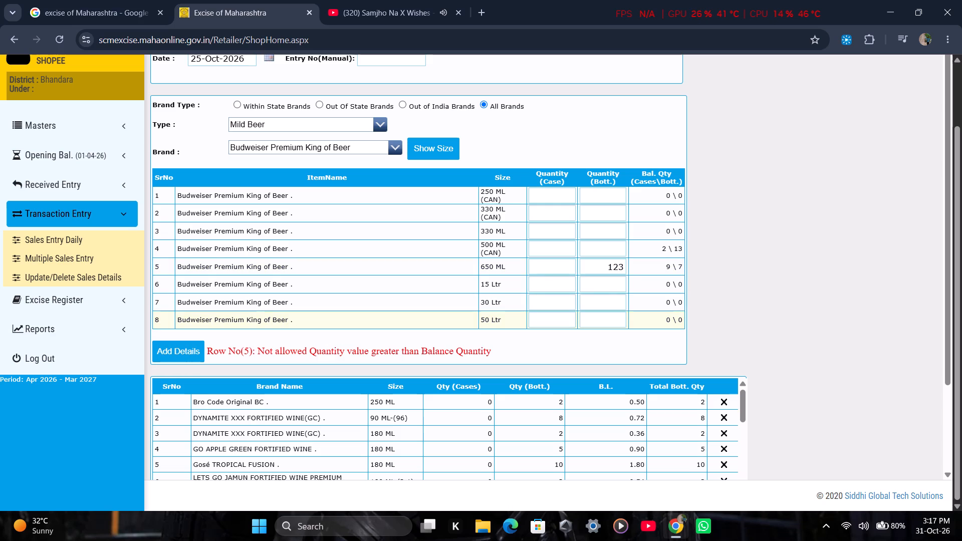
click(623, 269)
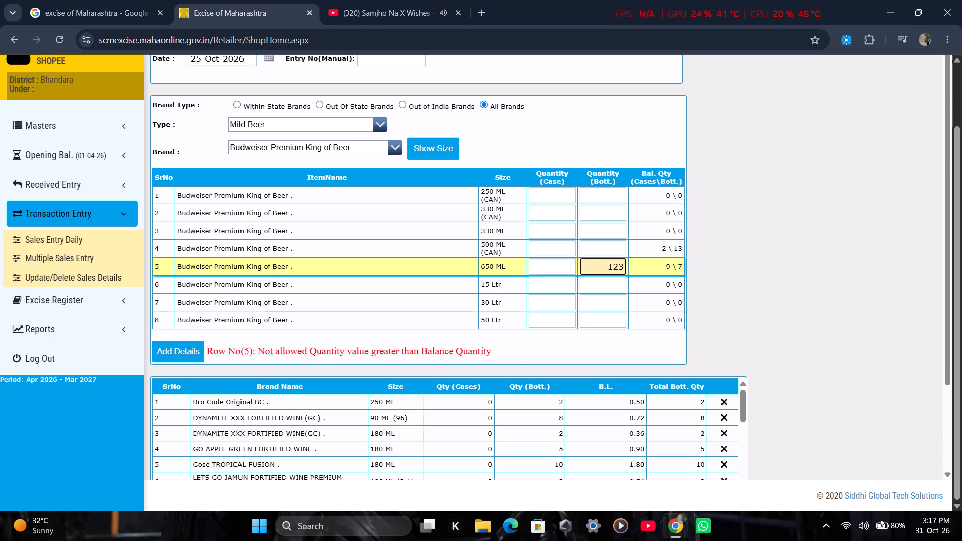
key(BackSpace)
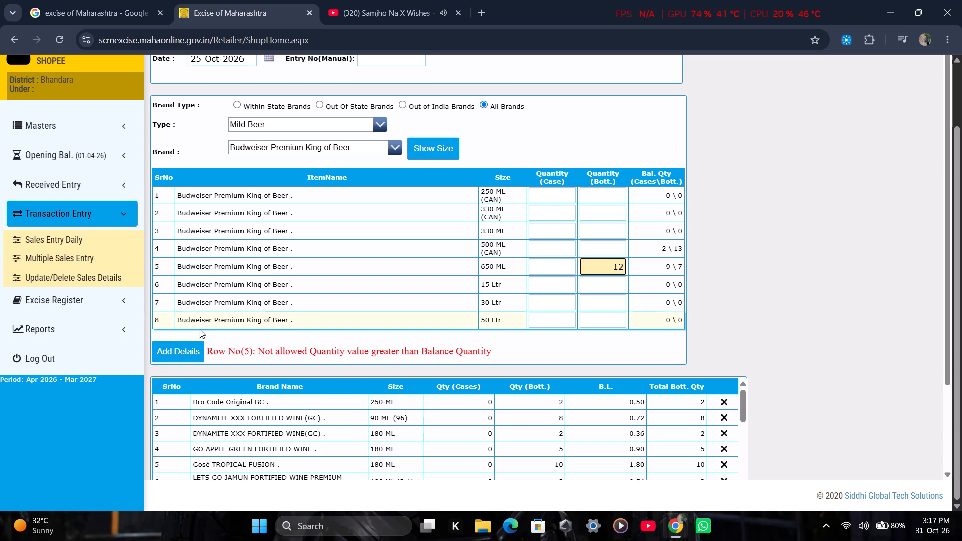
click(174, 343)
Add BULLET LAGER BEER 650 ML to the sales entry with a quantity of 2 bottles.
scroll(174, 343, down, 9)
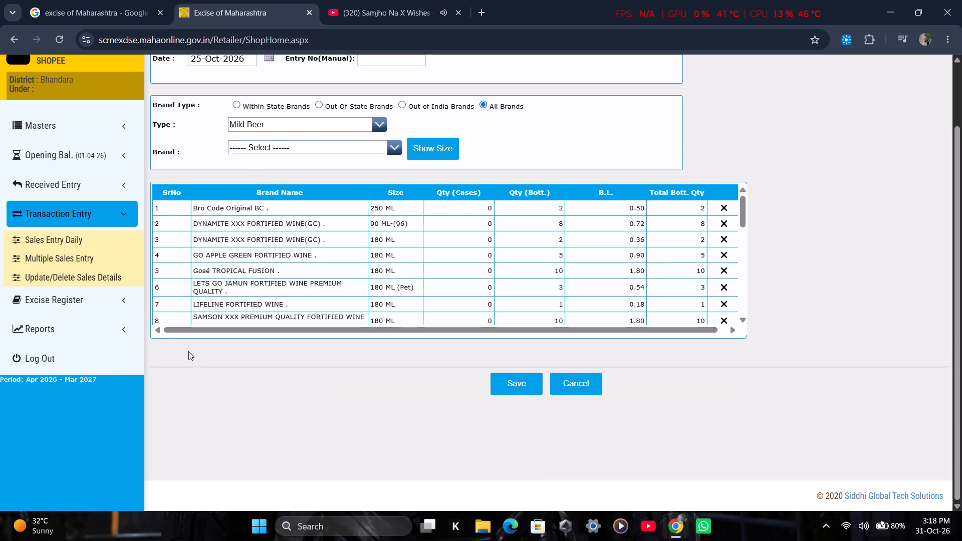
scroll(278, 293, down, 8)
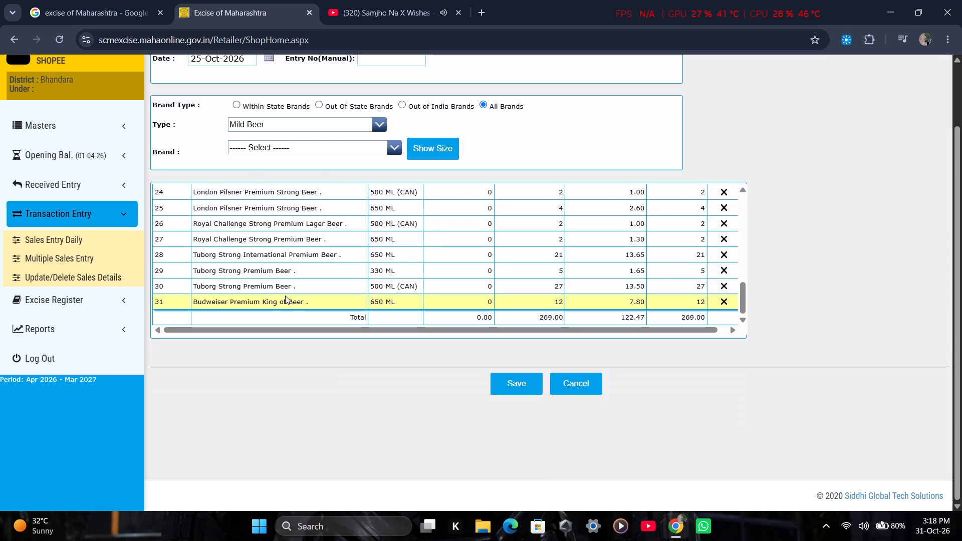
click(396, 148)
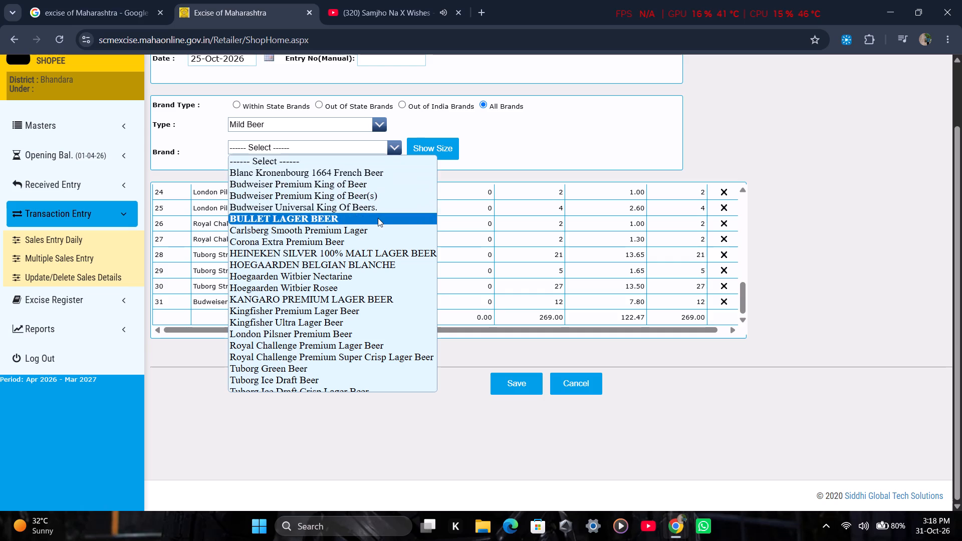
click(378, 219)
click(417, 150)
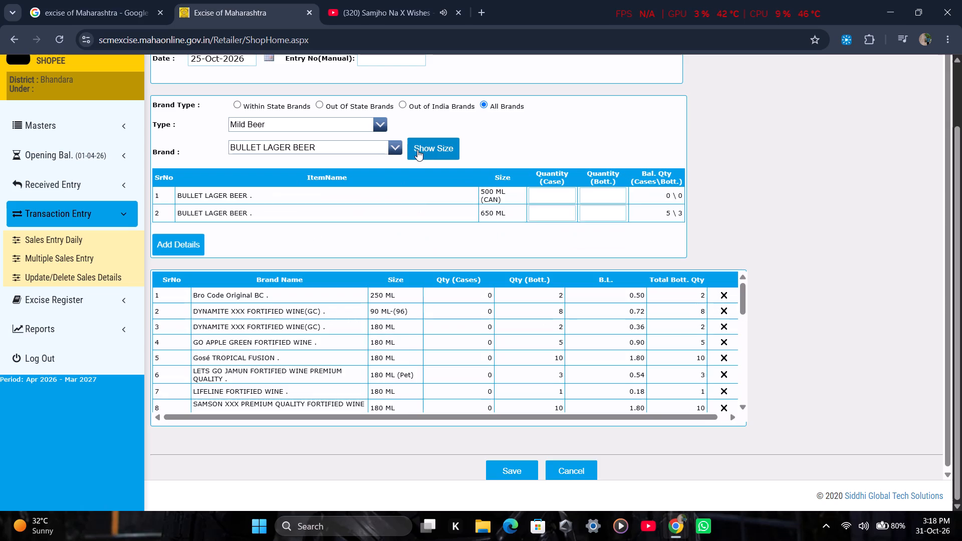
click(605, 217)
key(2)
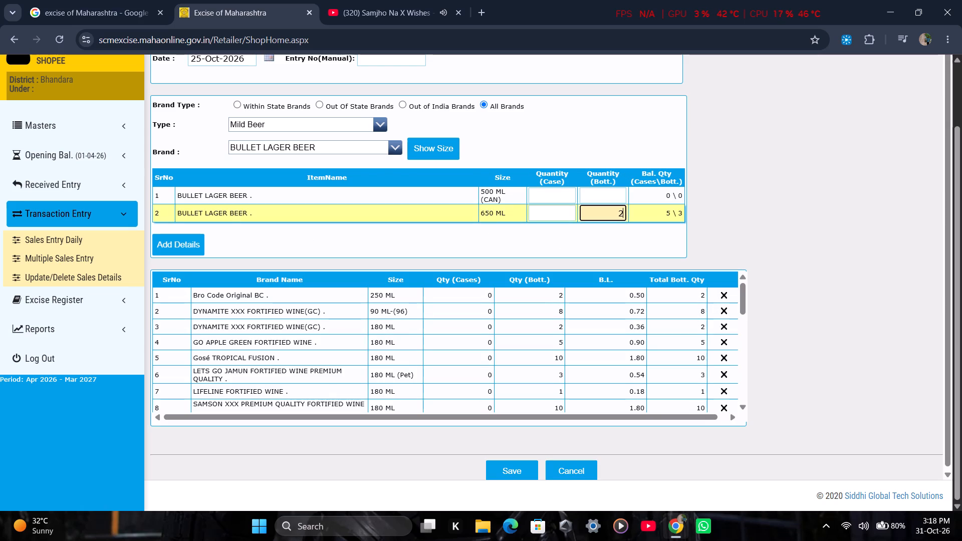
click(163, 245)
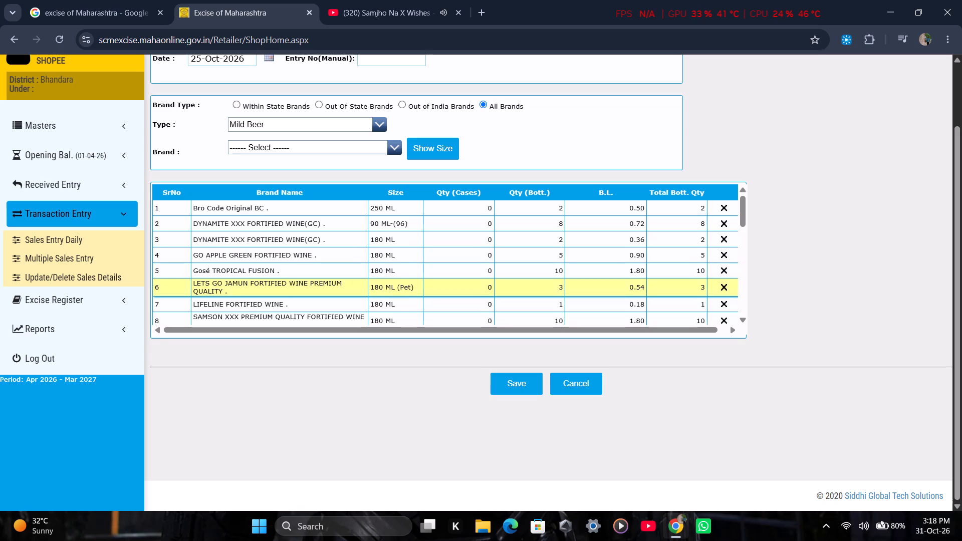
Add Corona Extra Premium Beer 500 ML (CAN) to the sales entry with a bottle quantity of 1.
scroll(324, 282, down, 7)
click(394, 144)
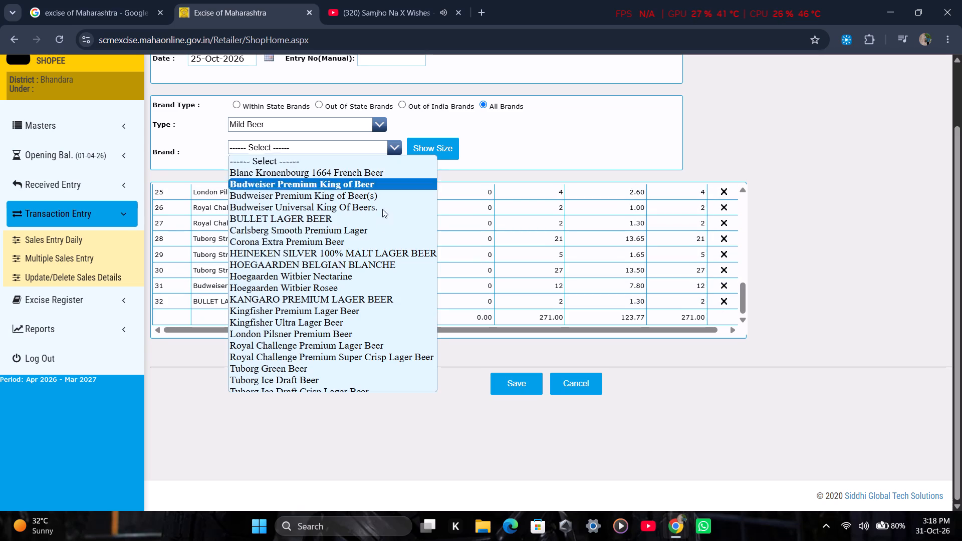
click(382, 237)
click(444, 157)
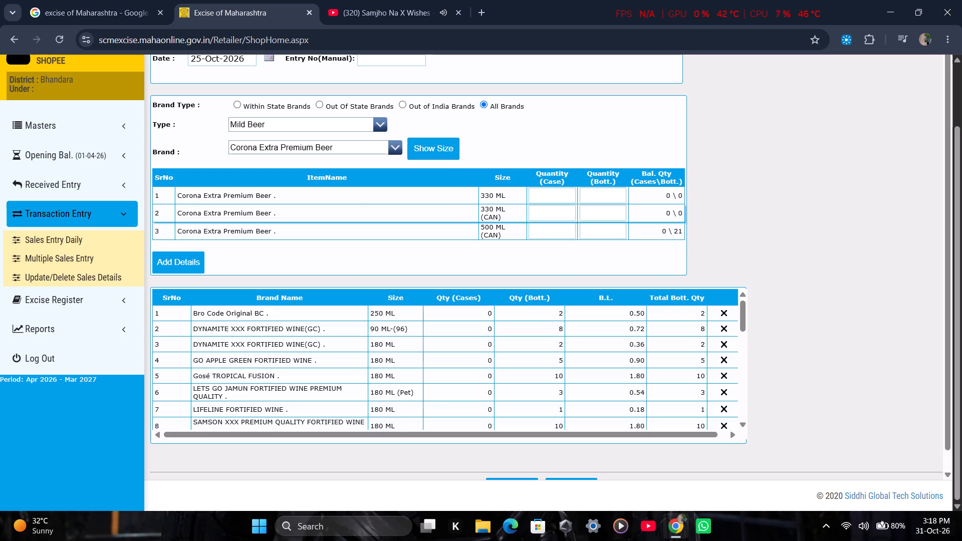
click(601, 232)
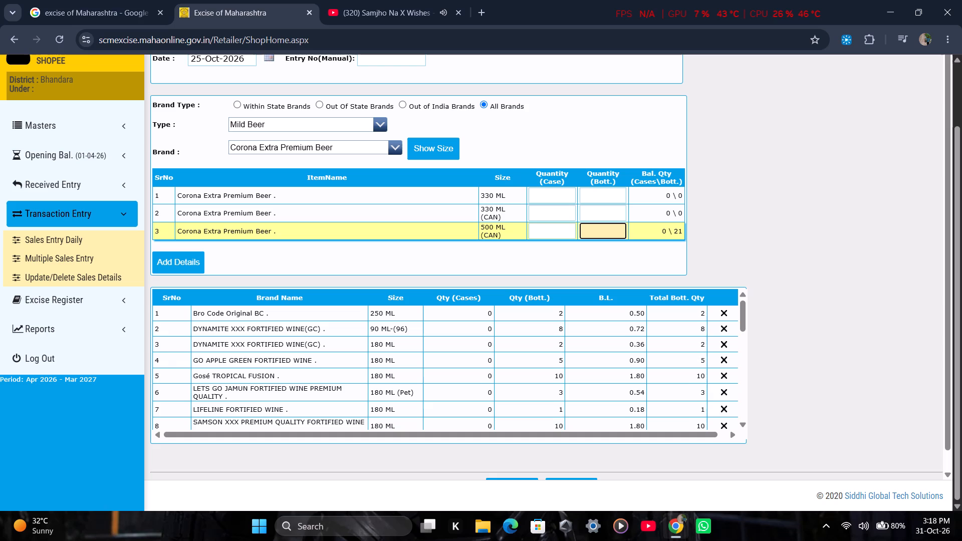
key(1)
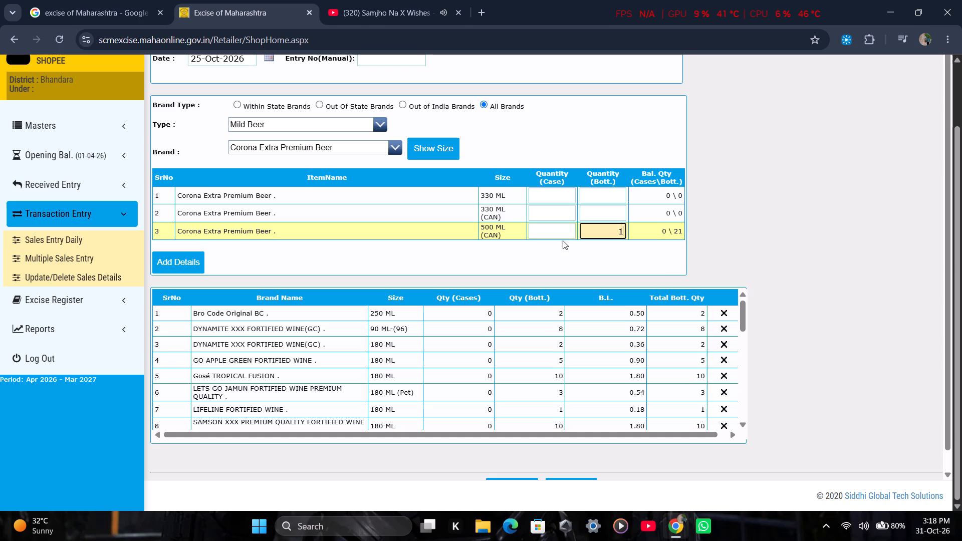
click(188, 260)
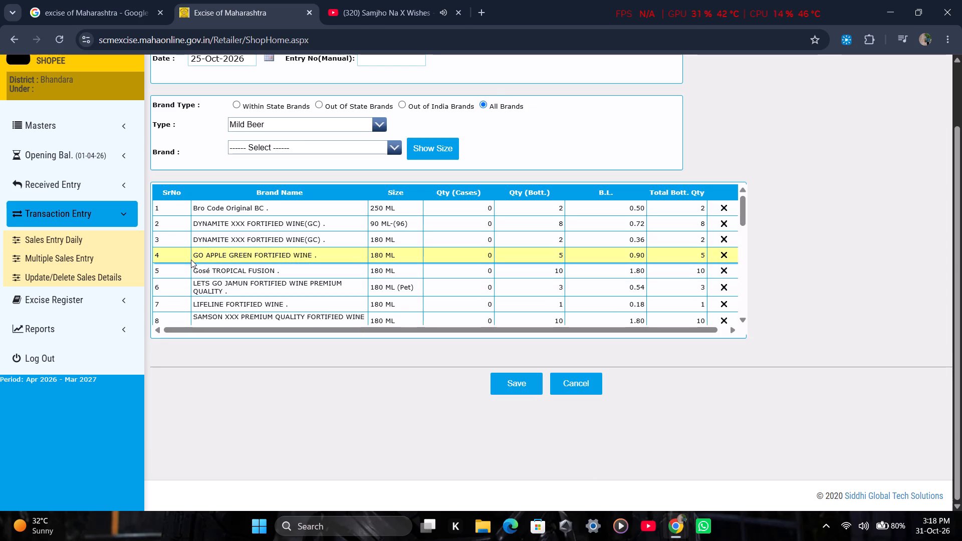
Add London Pilsner Premium Beer to the sales entry with 7 bottles of 650 ML and 17 of 500 ML (CAN).
scroll(179, 279, down, 9)
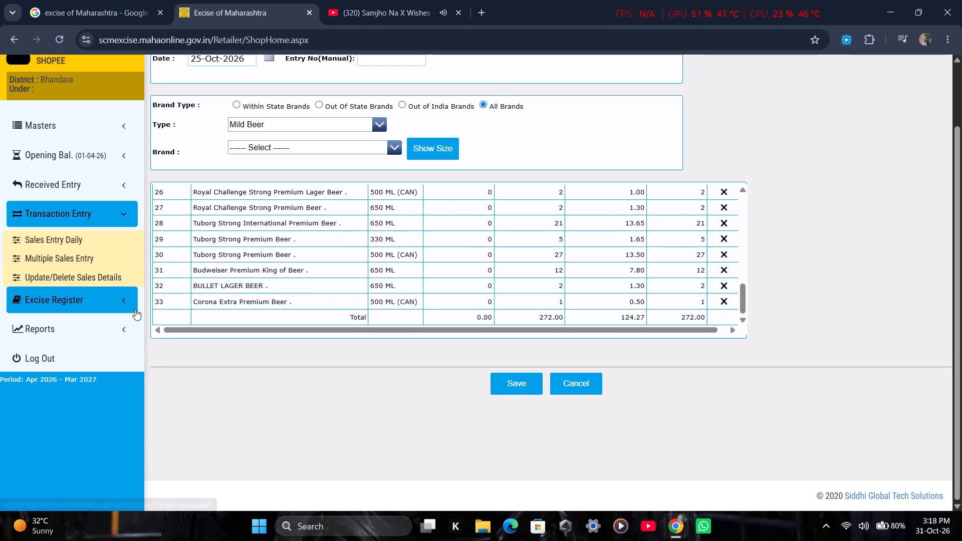
click(396, 149)
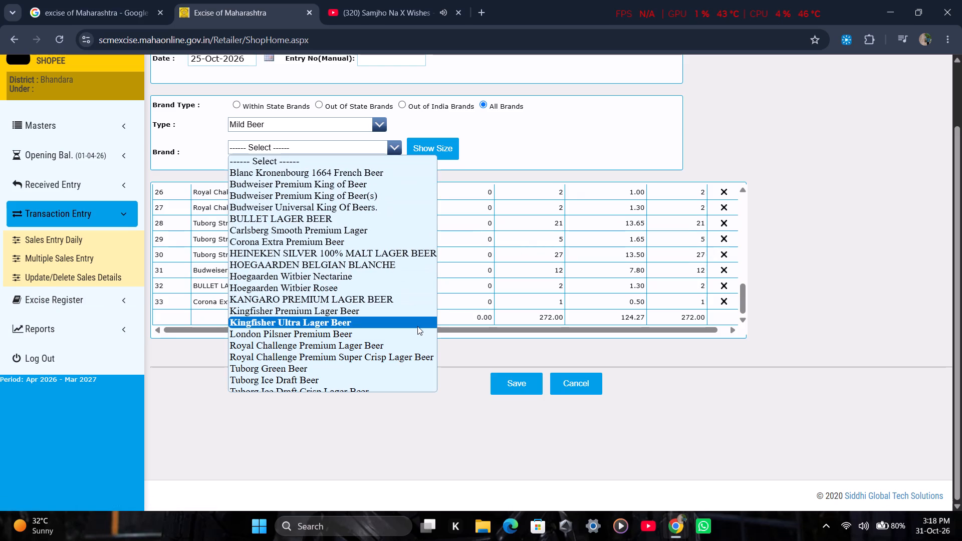
click(417, 332)
click(444, 149)
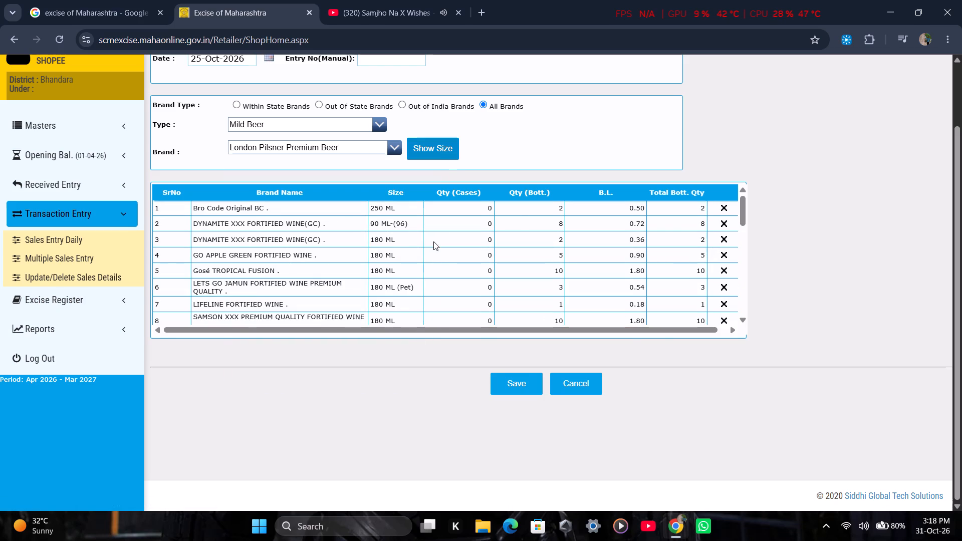
click(602, 251)
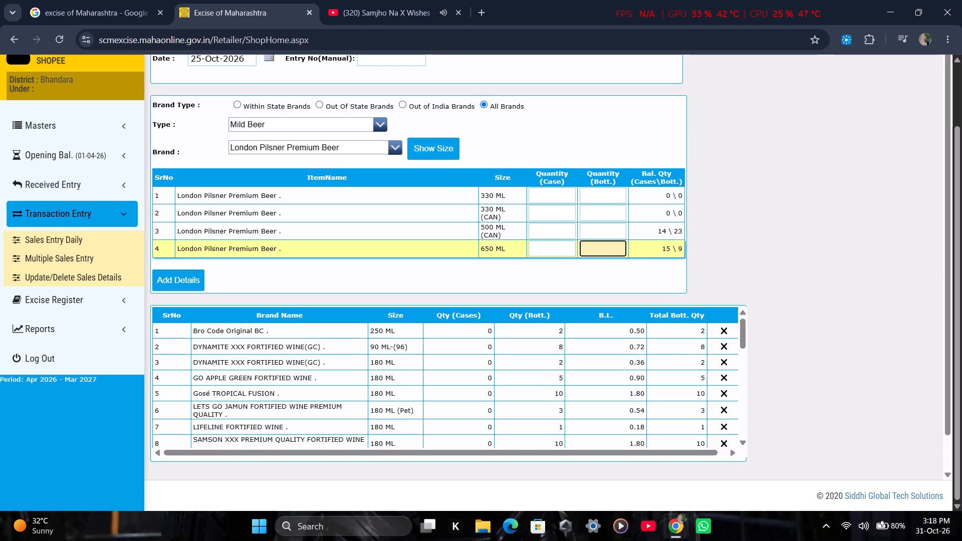
key(7)
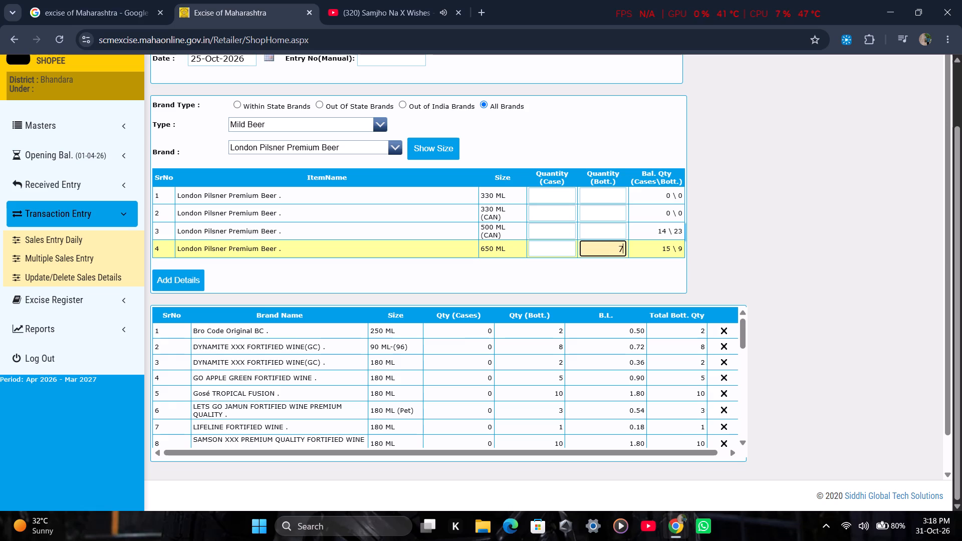
click(612, 234)
text(17)
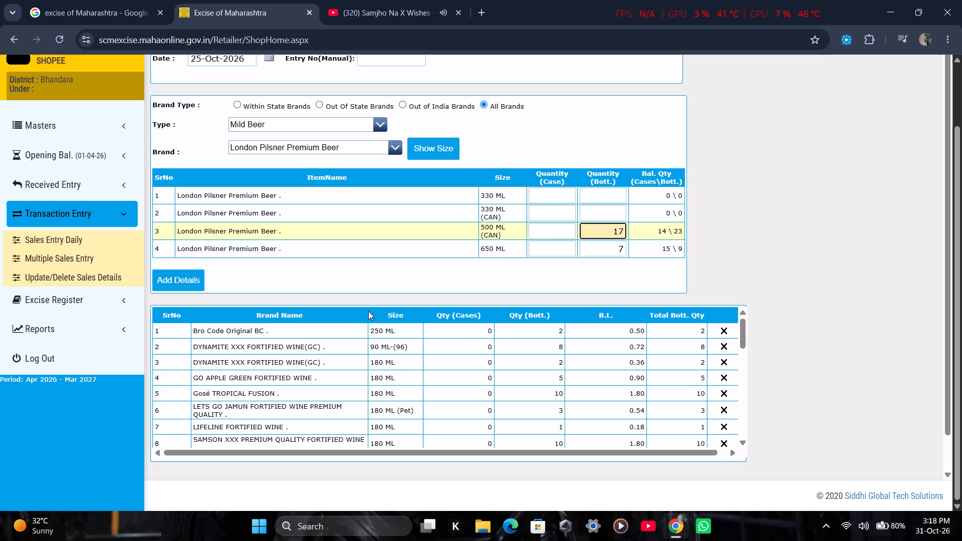
click(193, 280)
scroll(351, 230, down, 9)
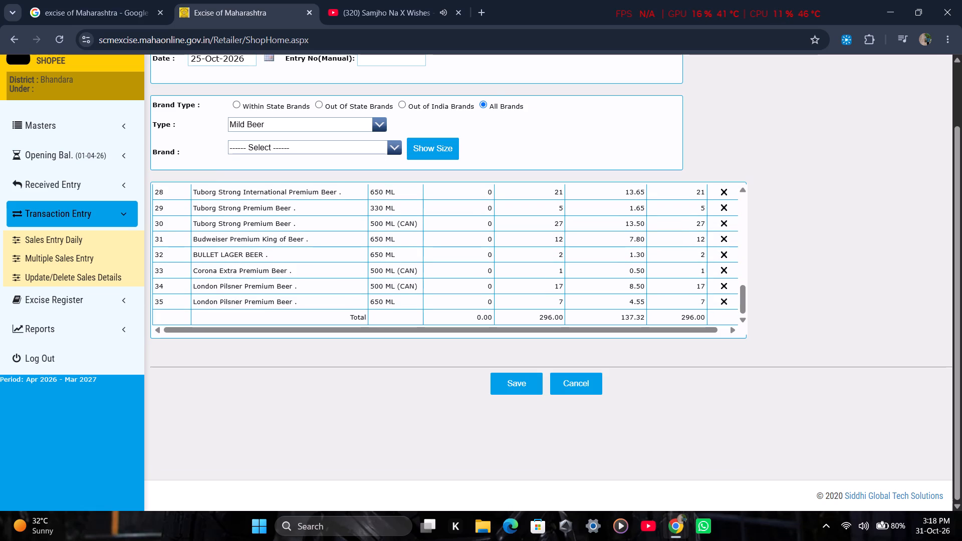
Add Royal Challenge Premium Lager Beer 650 ML to the sales entry with a quantity of 4 bottles.
click(388, 151)
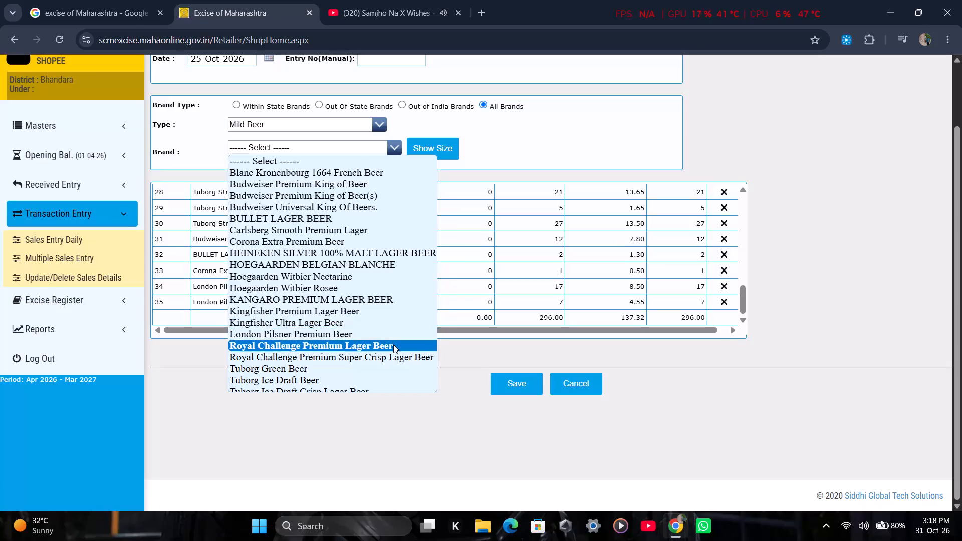
click(393, 345)
click(446, 142)
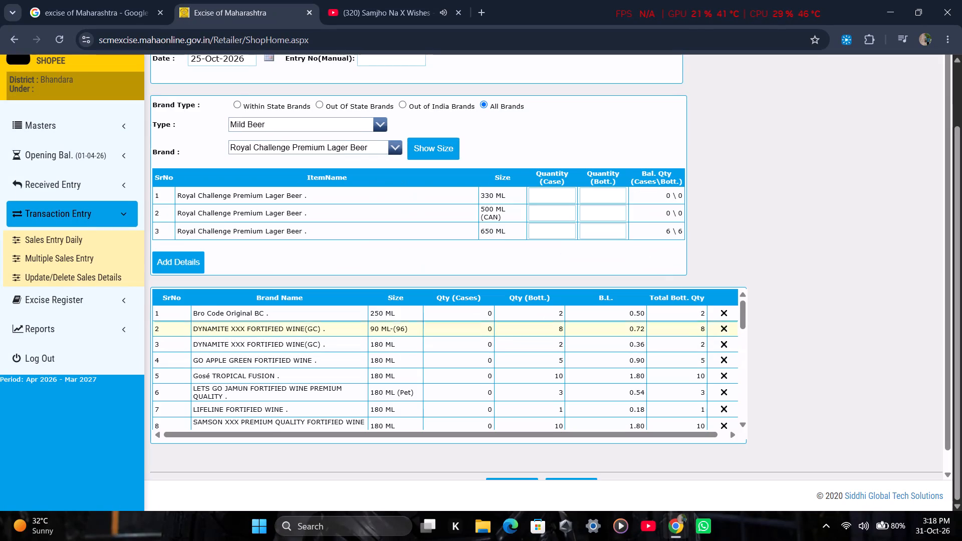
click(599, 232)
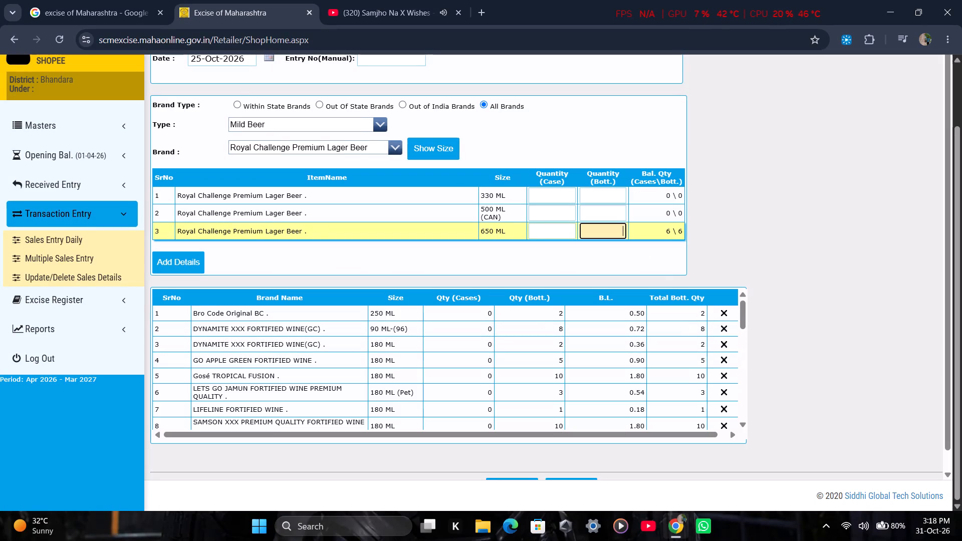
key(4)
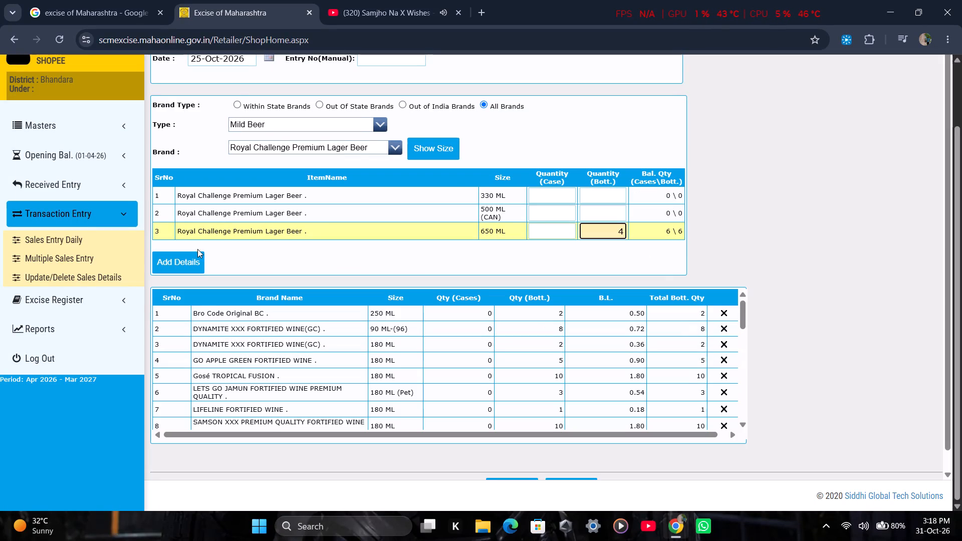
click(190, 257)
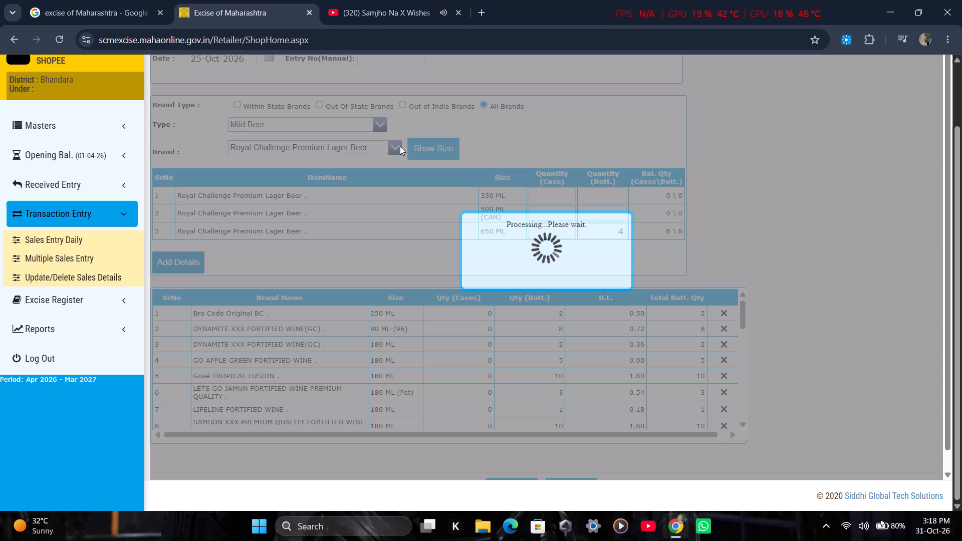
Add Royal Challenge Premium Super Crisp Lager Beer 500 ML (CAN) to the sales entry with a bottle quantity of 18.
click(394, 144)
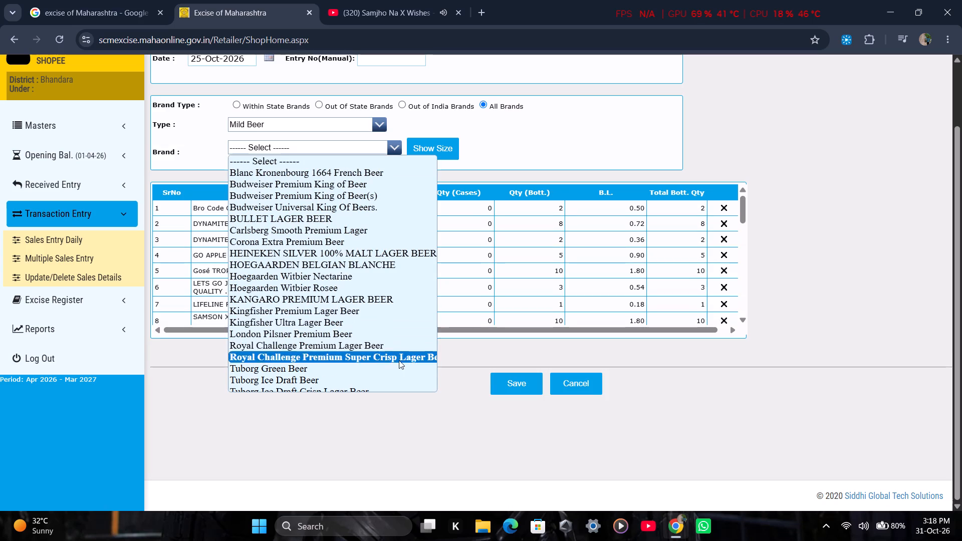
click(407, 350)
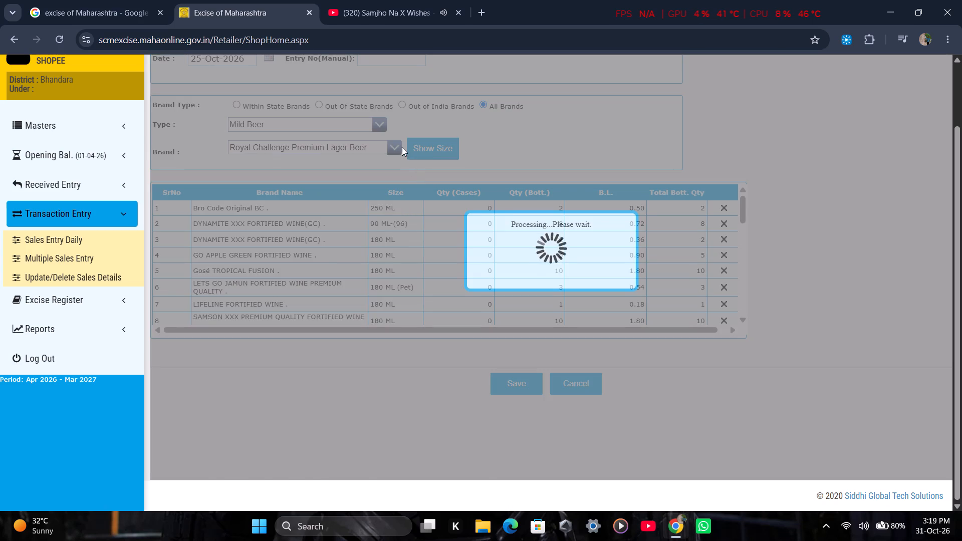
click(396, 146)
click(402, 354)
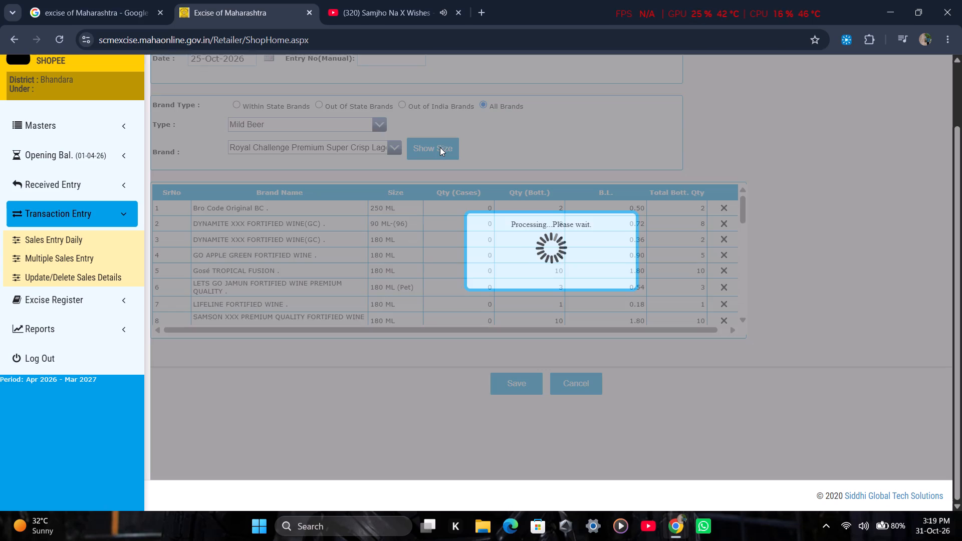
click(440, 147)
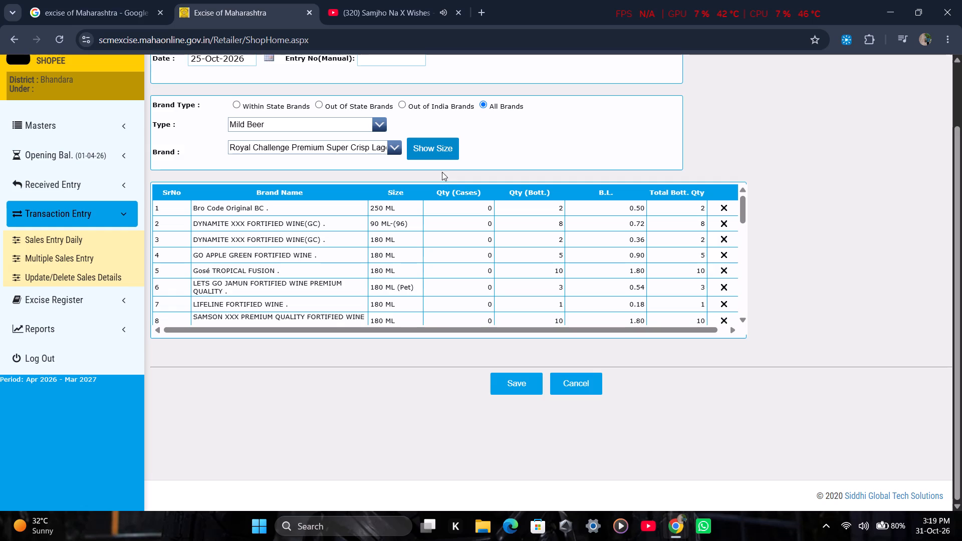
click(437, 144)
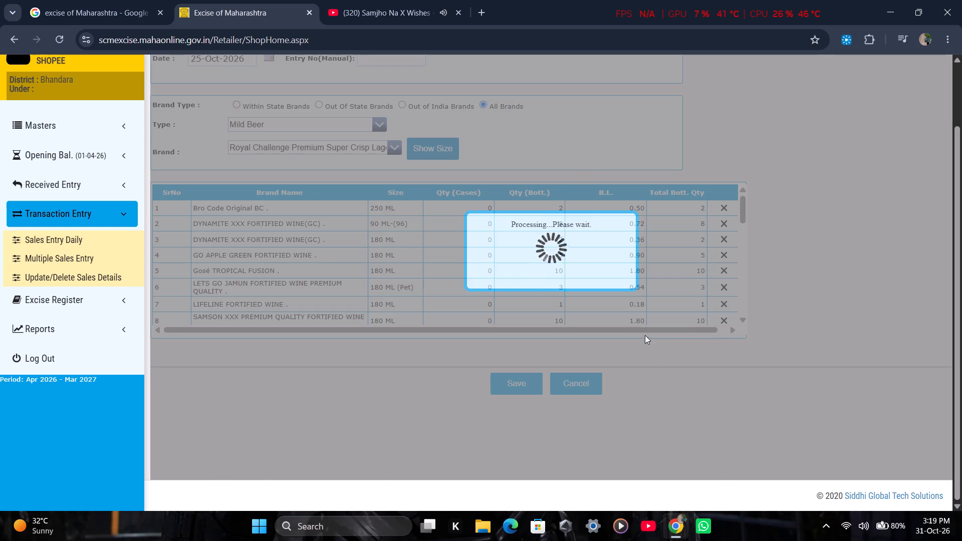
click(600, 195)
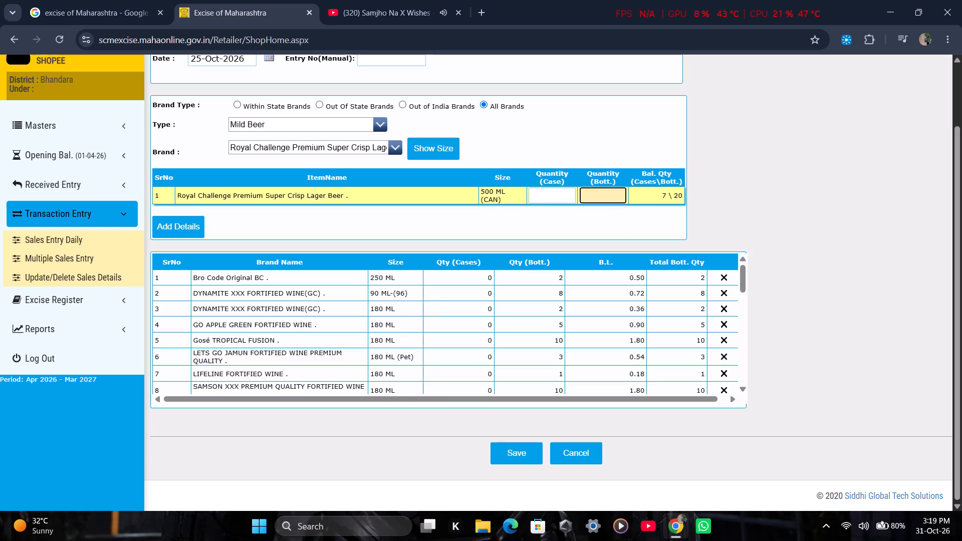
text(18)
click(195, 214)
click(188, 222)
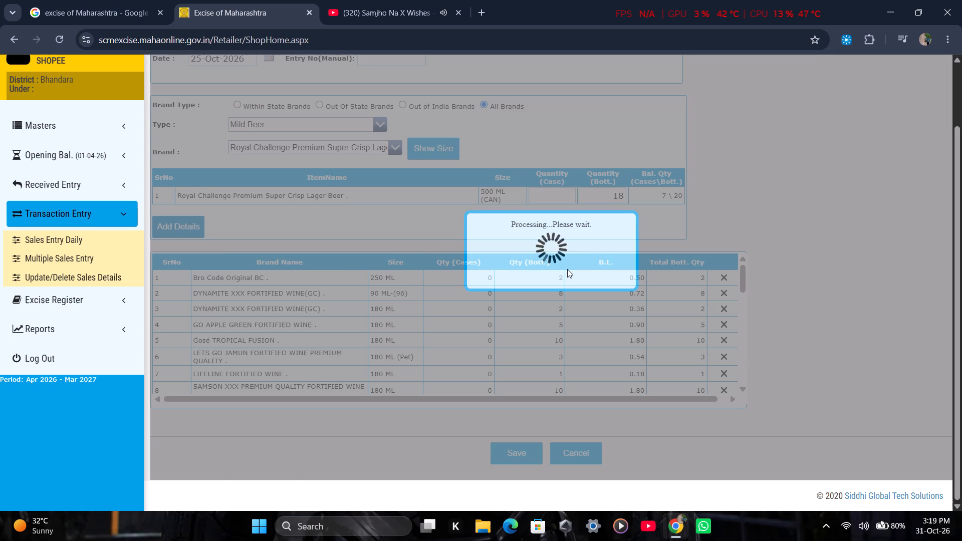
scroll(653, 269, down, 7)
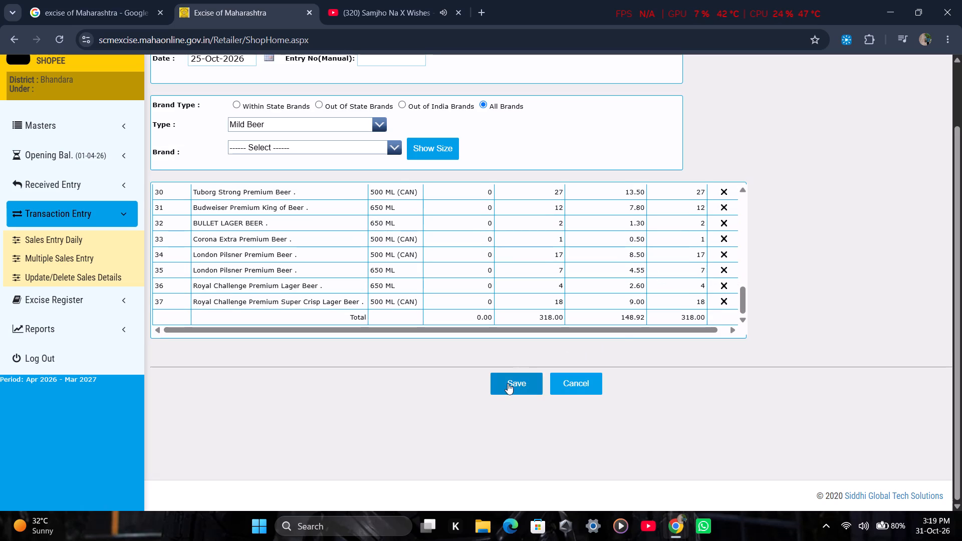
Save the completed 25-Oct-2026 sales entry and dismiss the confirmation.
click(509, 383)
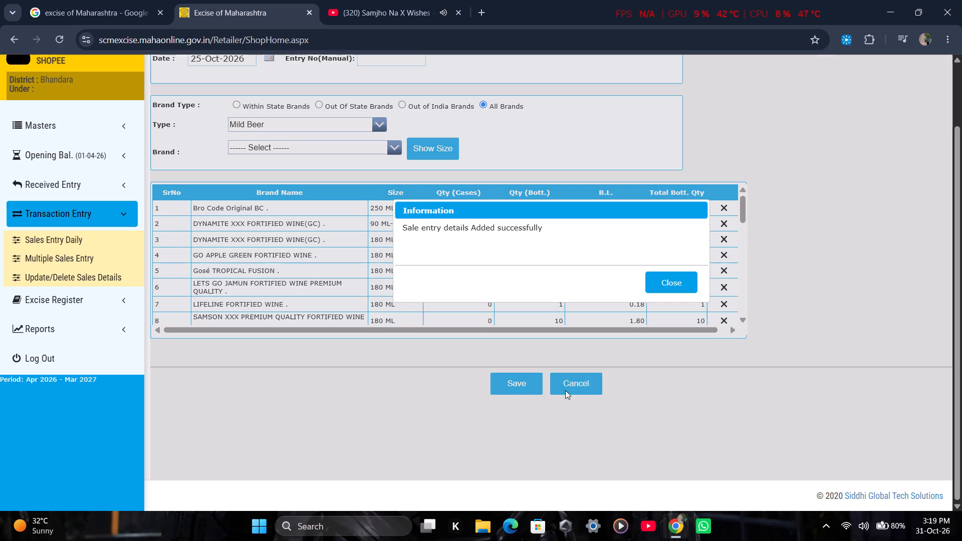
click(670, 281)
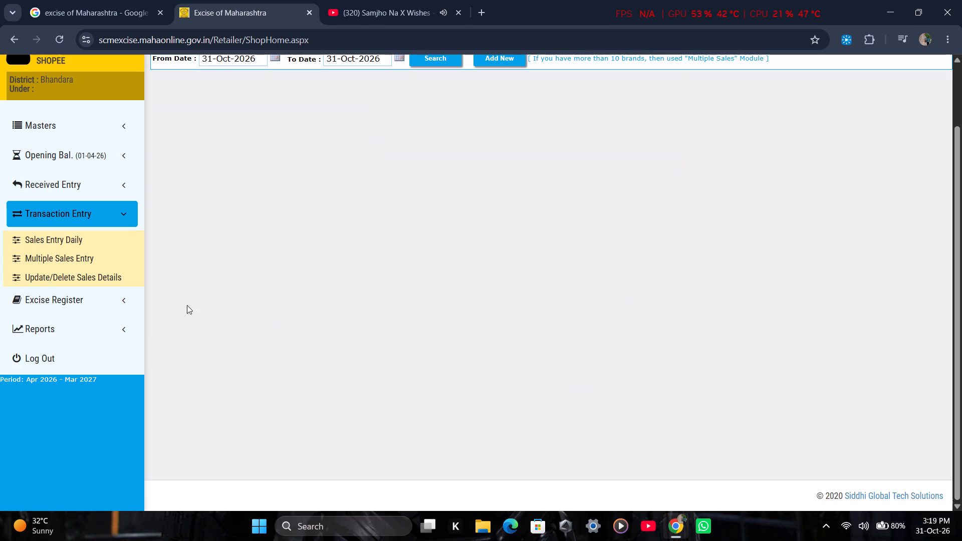
Open the FLR 4A (Monthly Statement) page of the Excise Register.
click(68, 305)
click(39, 309)
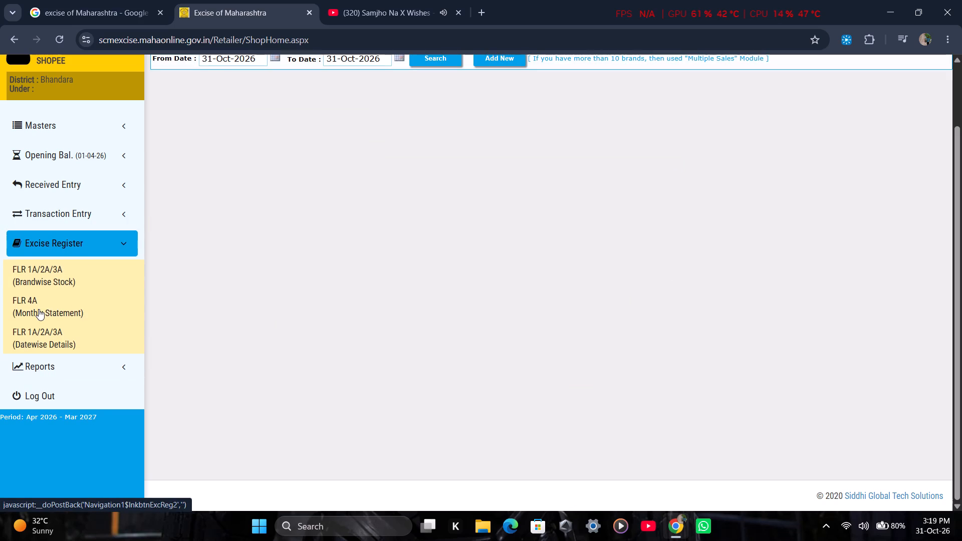
scroll(315, 266, up, 7)
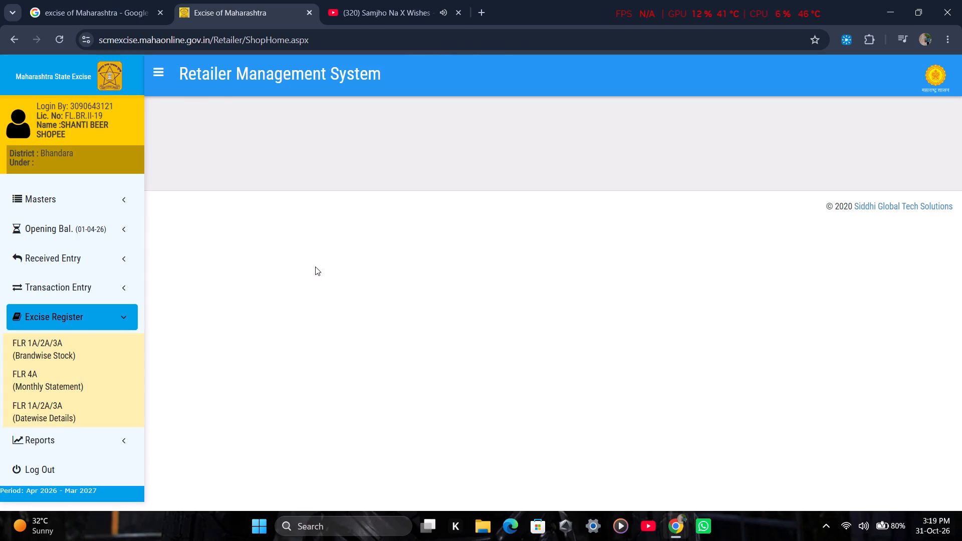
scroll(315, 266, down, 5)
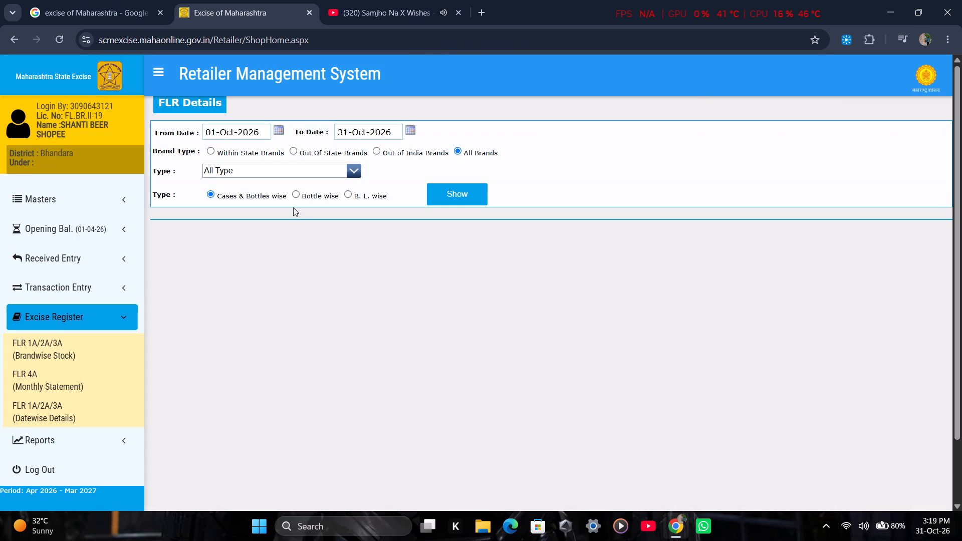
Set both the from and to dates to 25-Oct-2026, choose the bottle-wise view and request the FLR report.
click(280, 131)
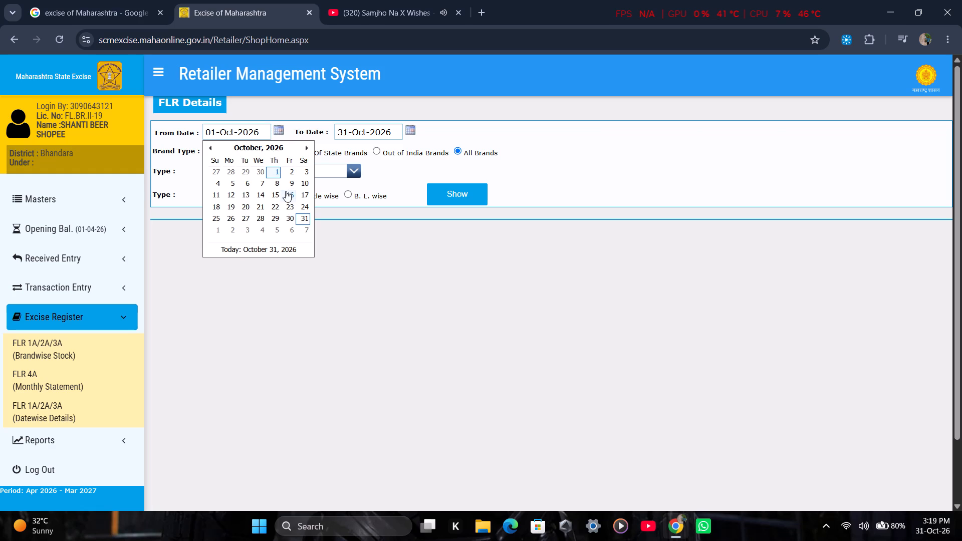
click(219, 217)
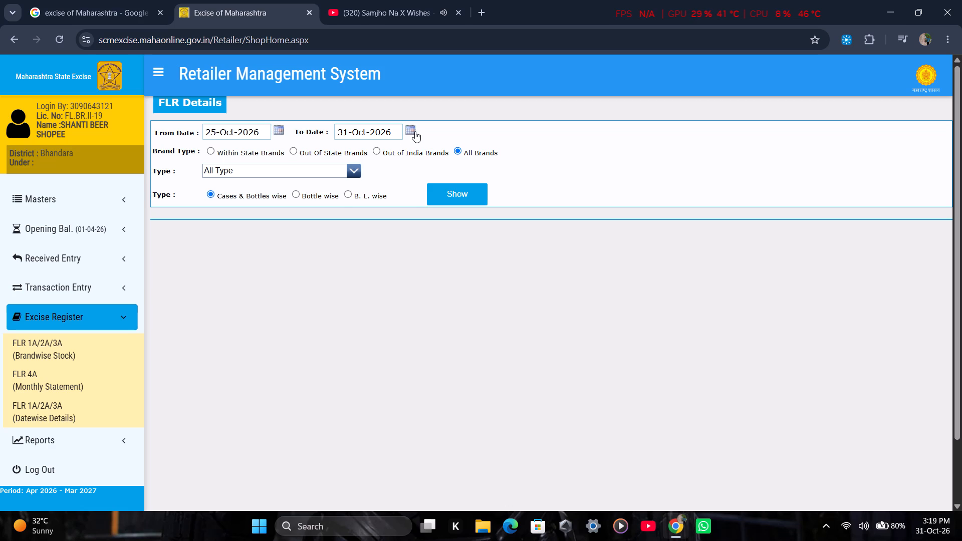
click(415, 131)
click(346, 220)
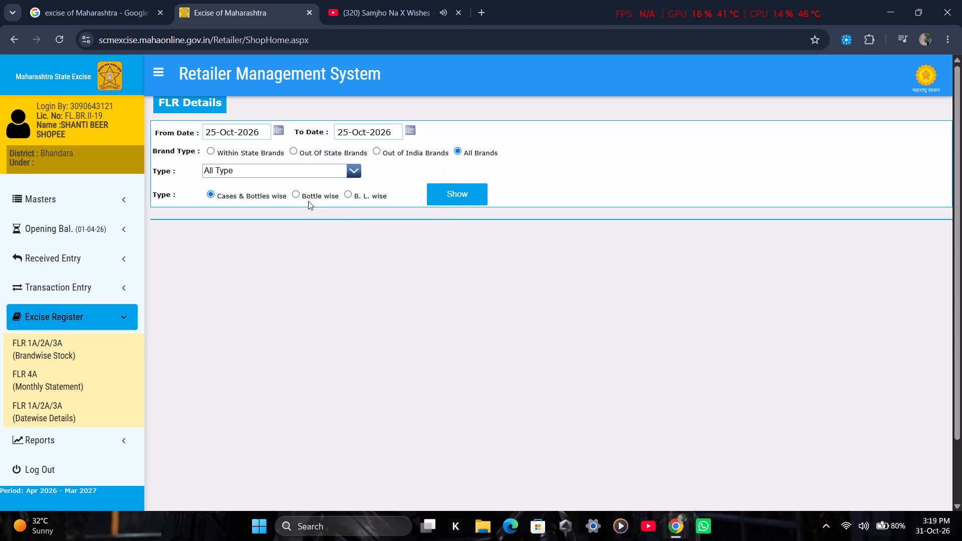
click(307, 196)
click(458, 187)
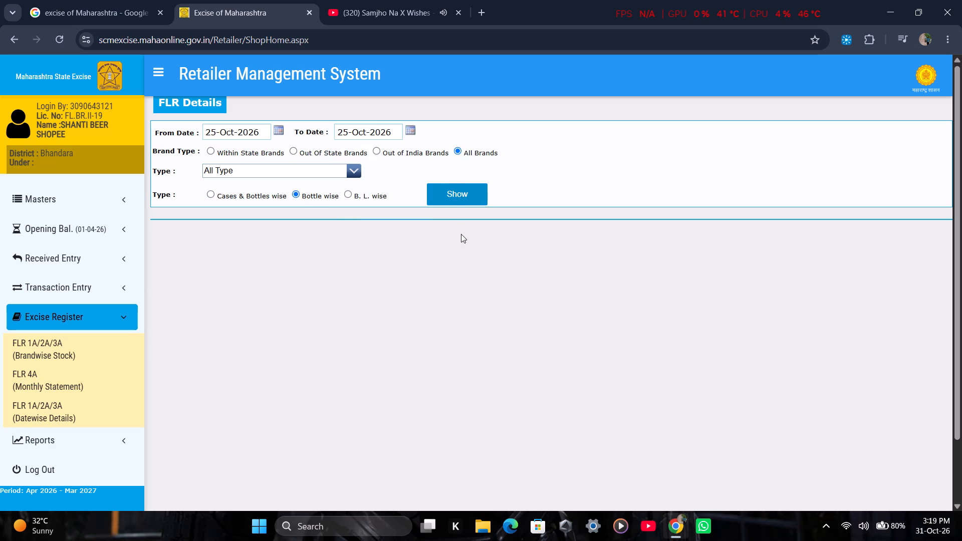
click(458, 190)
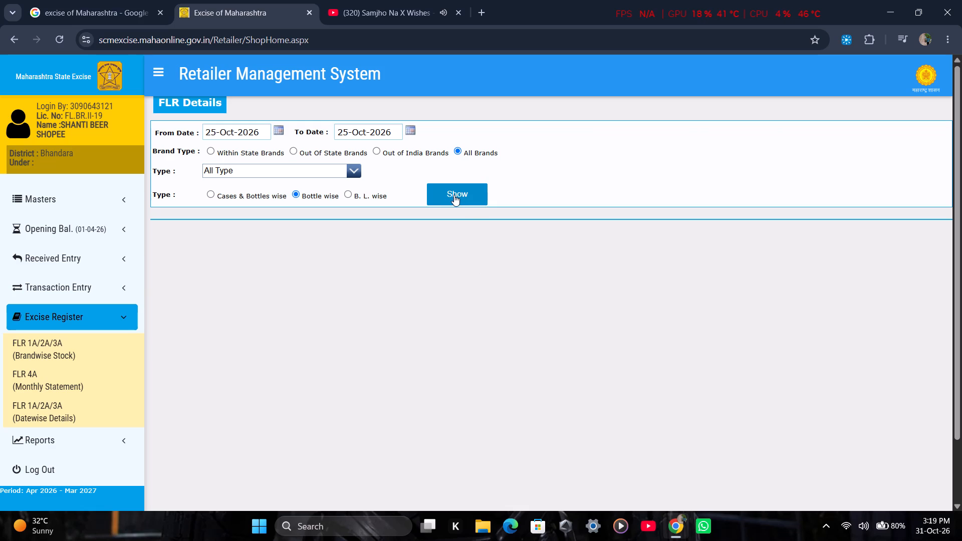
triple_click(454, 195)
click(594, 279)
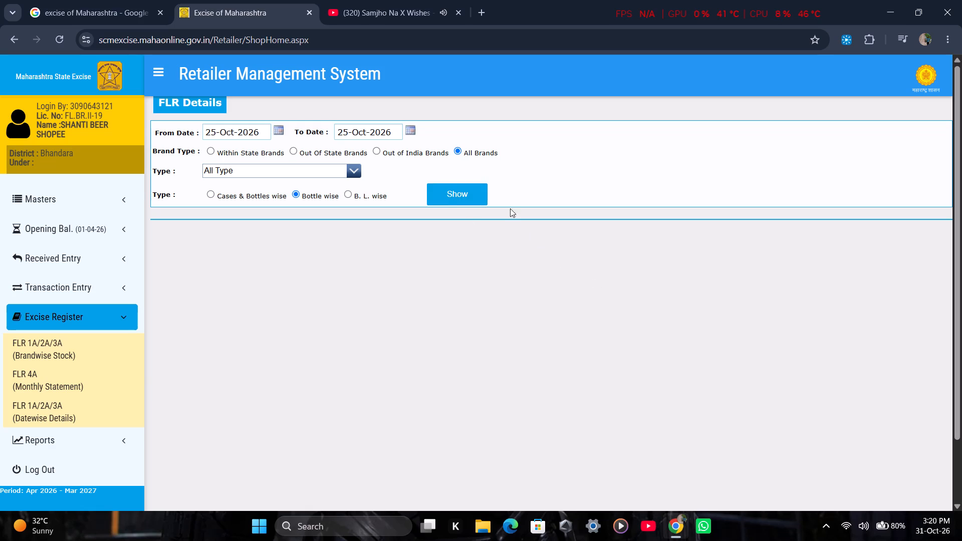
click(447, 197)
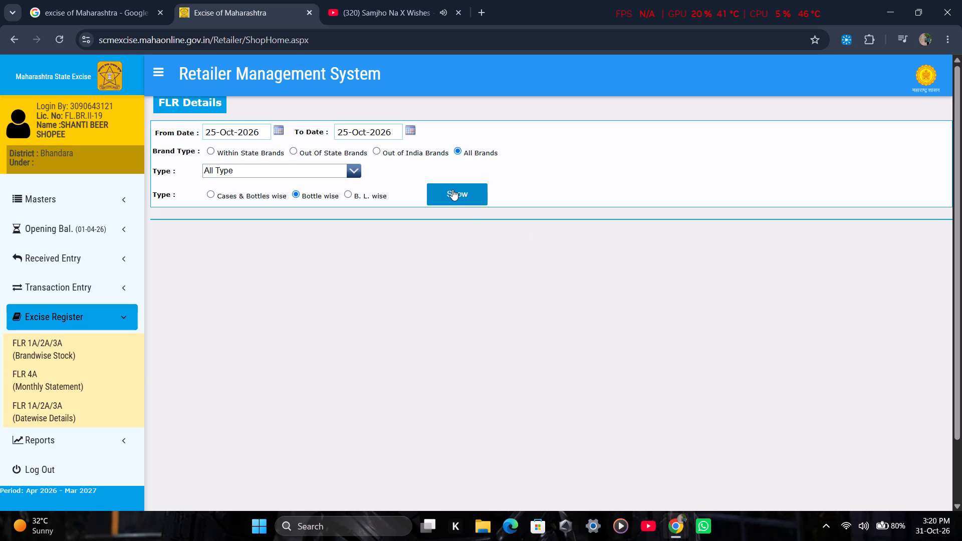
click(454, 187)
triple_click(458, 188)
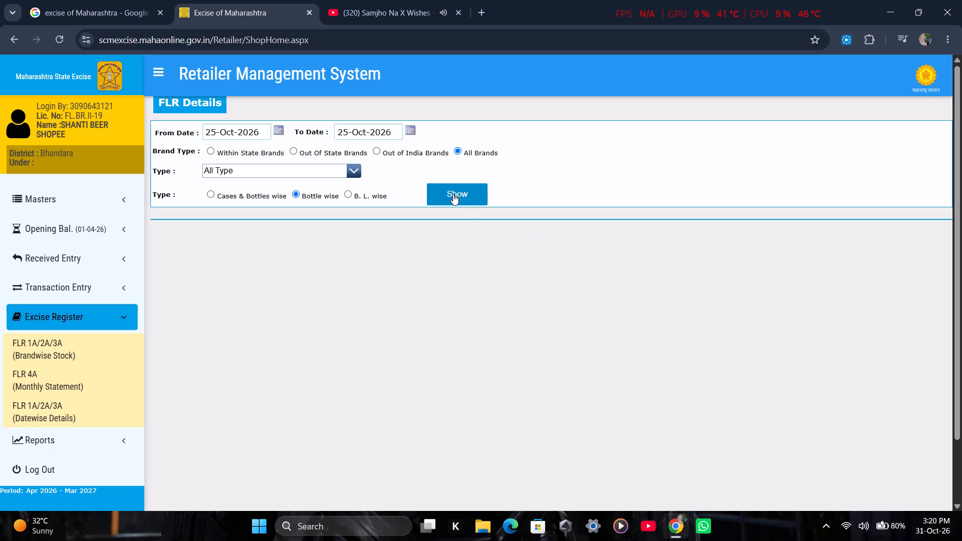
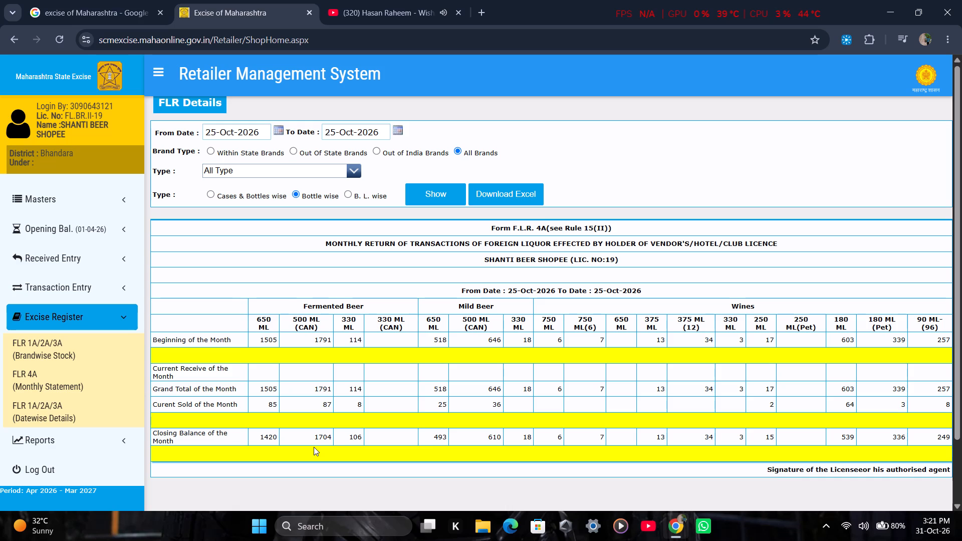
Open the Received From Trader page and search the pending TPs from 01-Oct-2026 to 31-Oct-2026.
scroll(164, 503, down, 1)
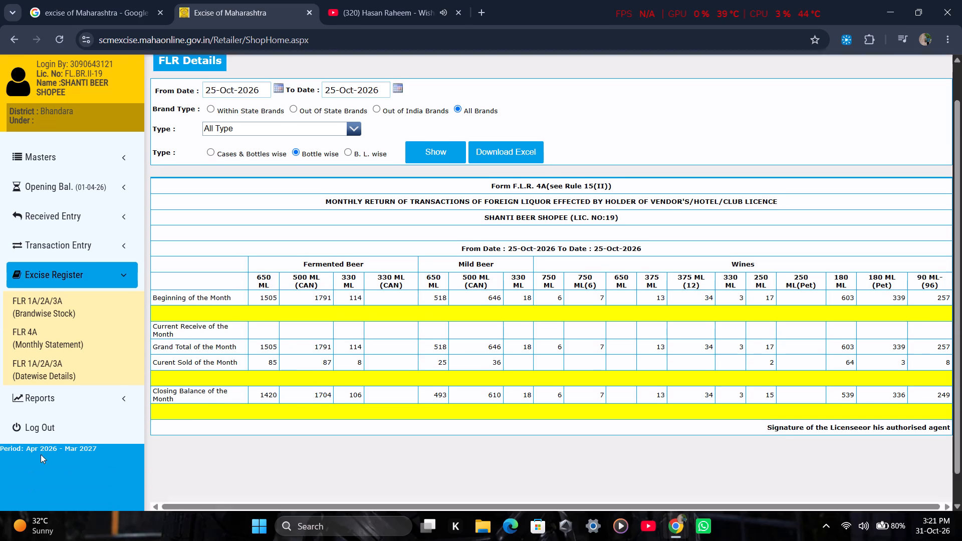
click(46, 181)
click(50, 186)
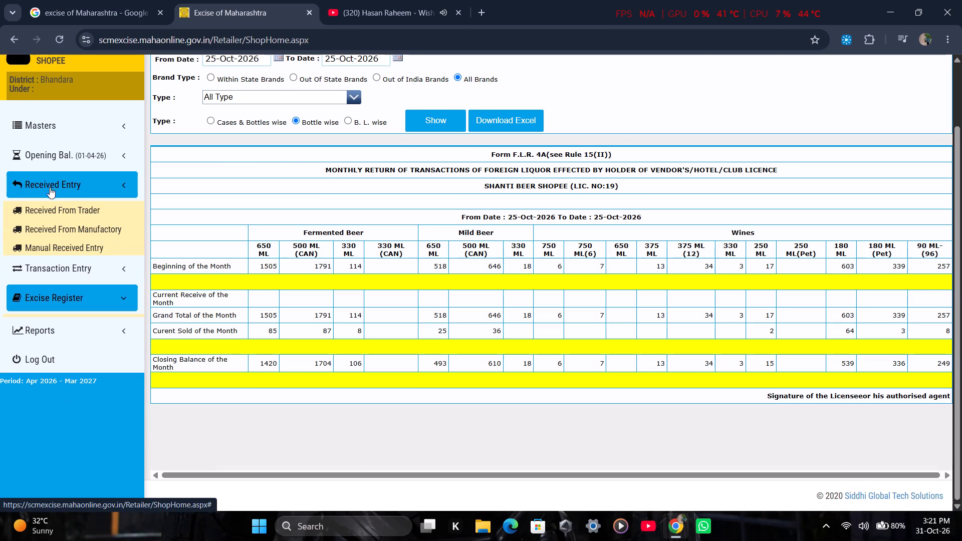
click(55, 212)
click(542, 129)
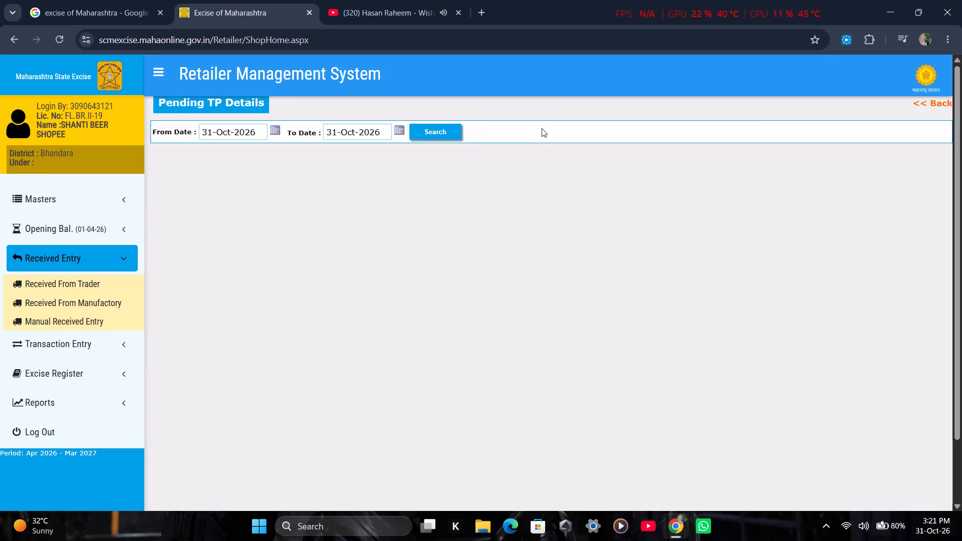
click(273, 130)
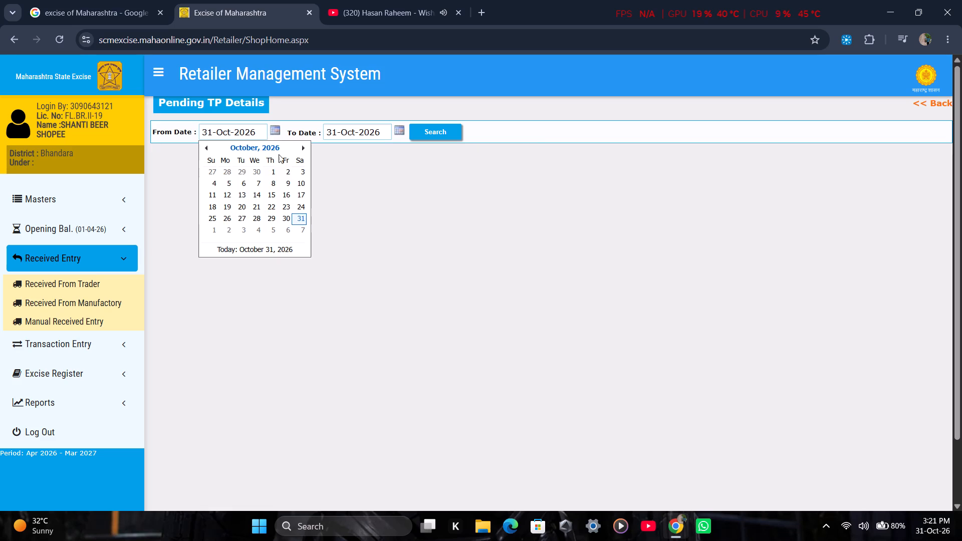
click(271, 172)
click(443, 129)
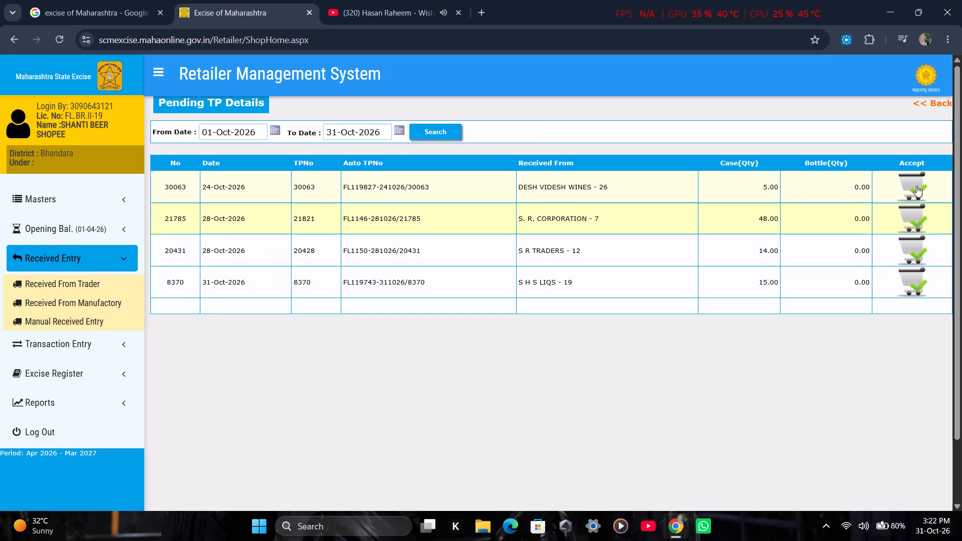
Accept pending TP 30063 from DESH VIDESH WINES, save it as received stock and dismiss the confirmation.
click(916, 176)
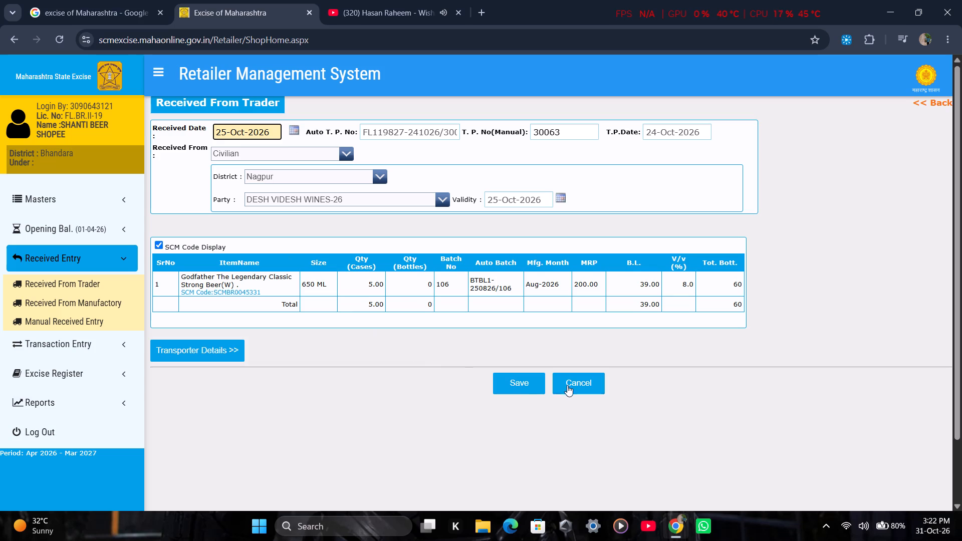
click(526, 381)
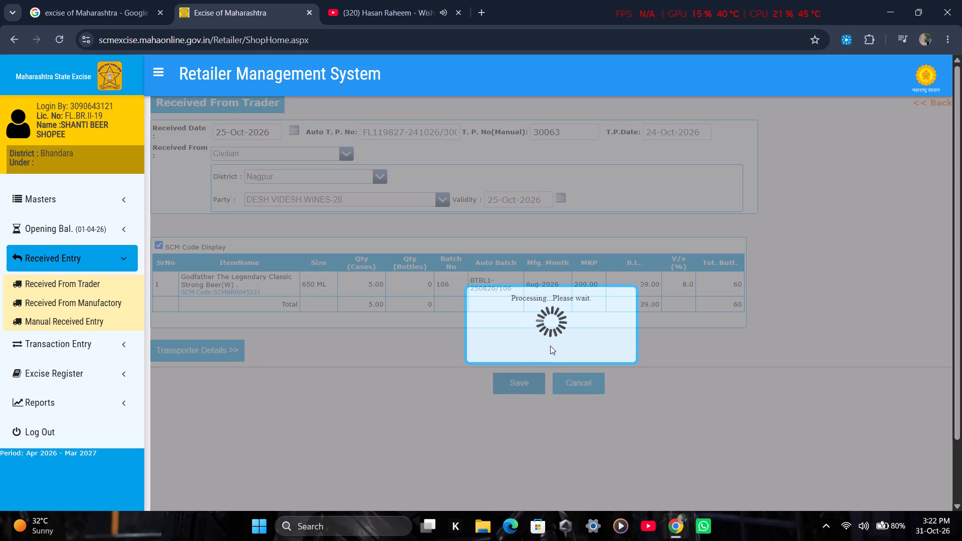
click(635, 363)
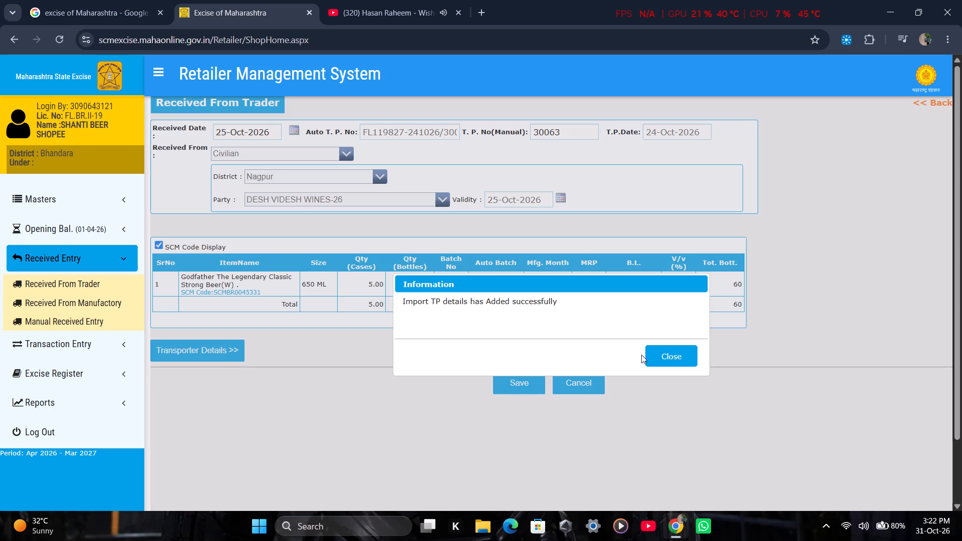
click(677, 357)
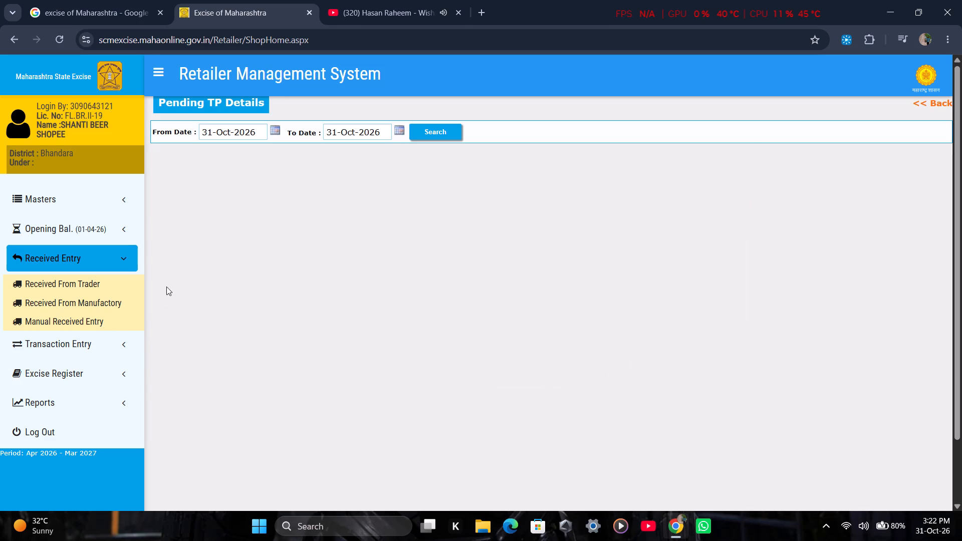
In Sales Entry Daily, search entries from 01-Oct-2026 to 31-Oct-2026 and open the 25-Oct-2026 entry for editing.
click(48, 343)
click(52, 308)
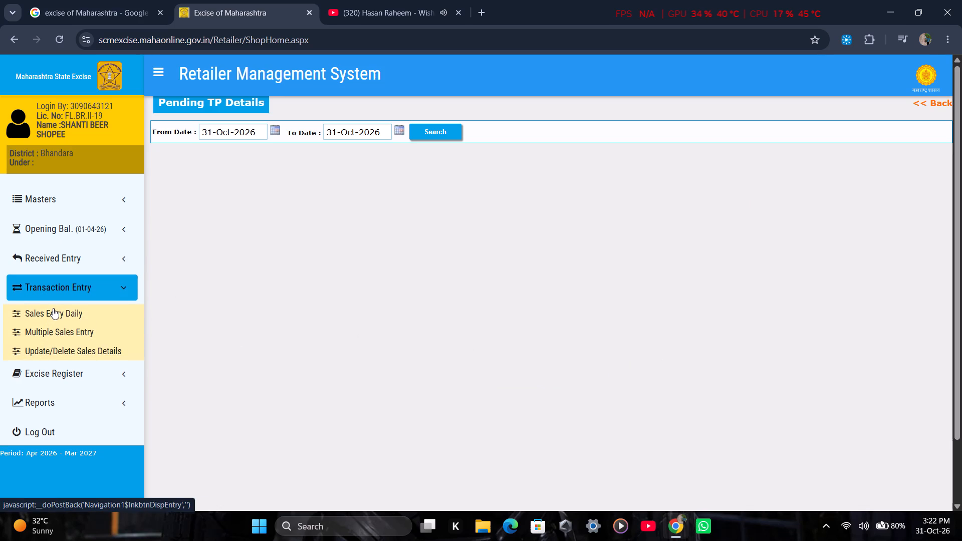
click(276, 130)
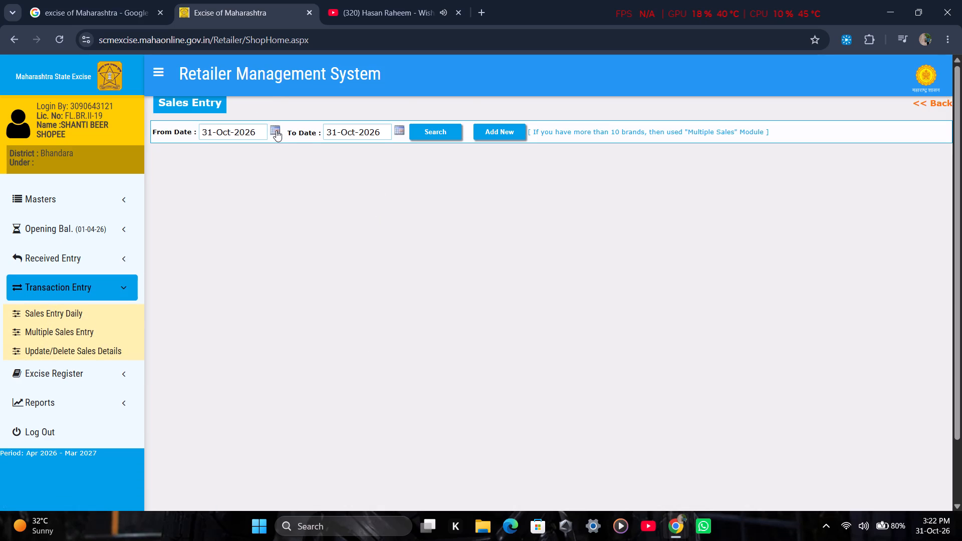
click(270, 172)
click(430, 135)
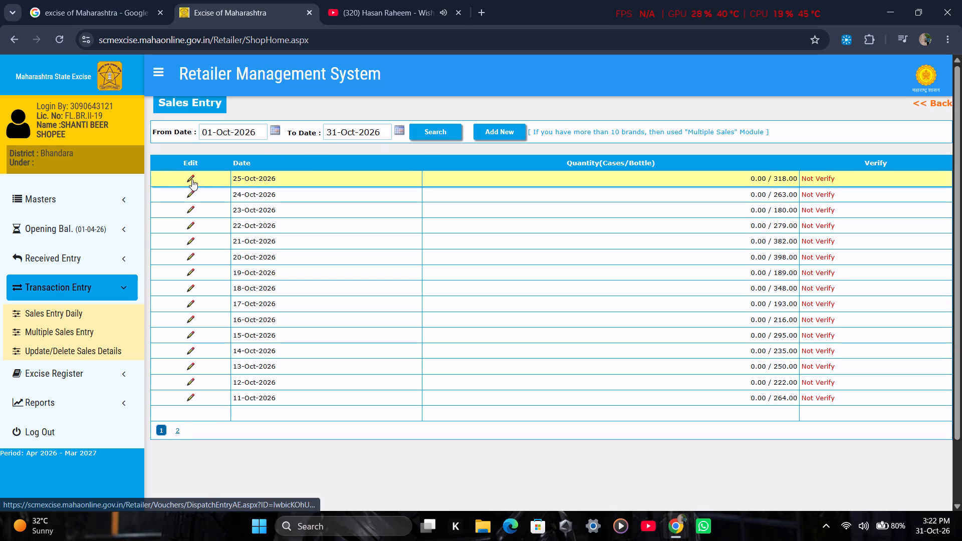
click(192, 179)
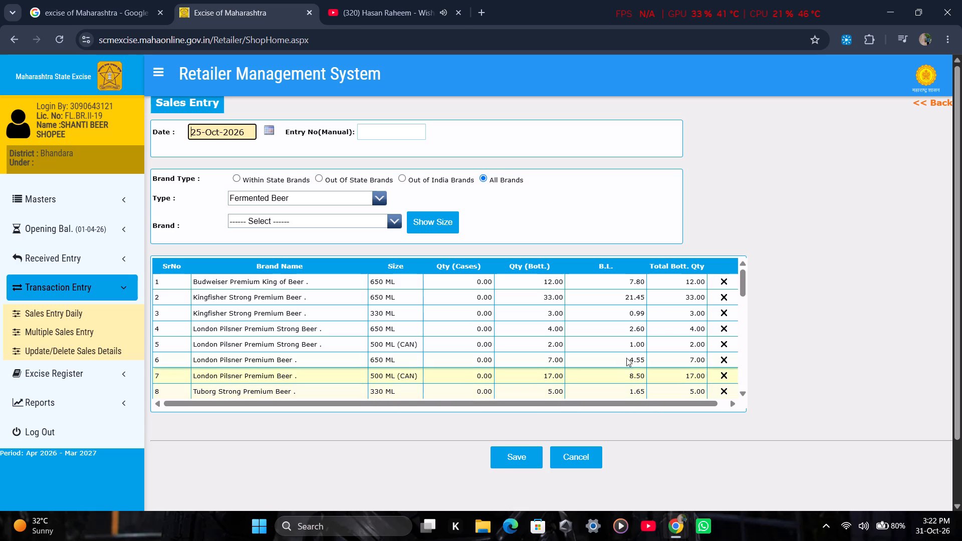
Review the brands, sizes and bottle quantities listed in the 25-Oct-2026 sales entry from first row to last.
drag(744, 282, 766, 372)
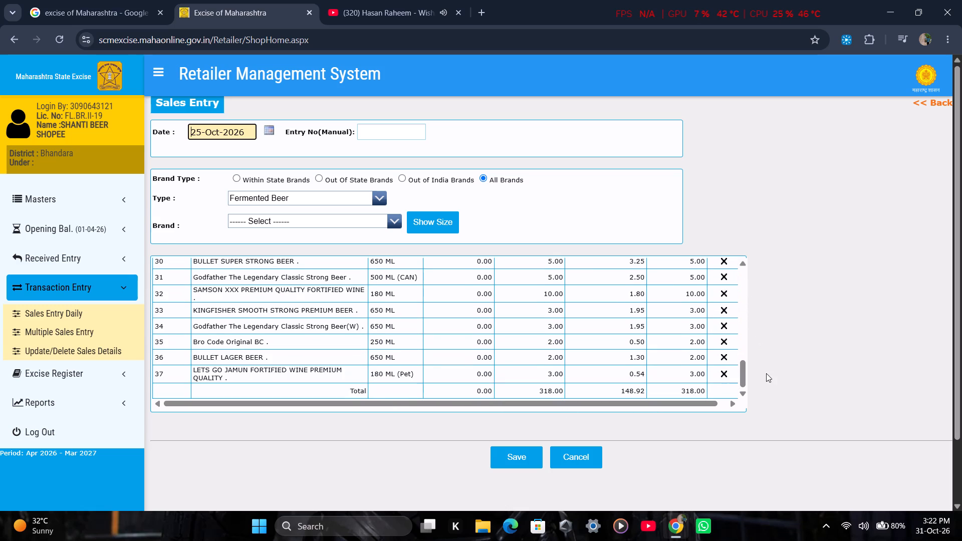
drag(742, 374, 763, 283)
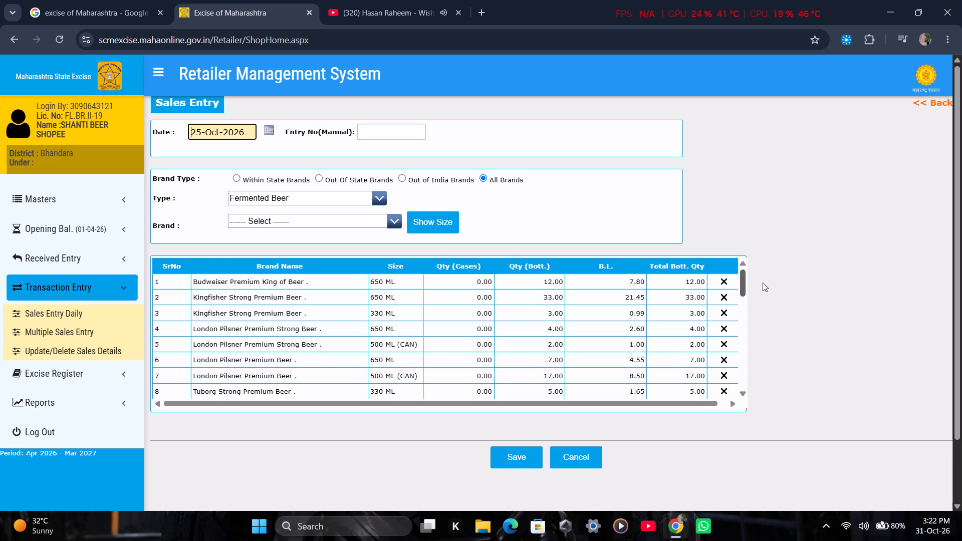
drag(763, 283, 762, 284)
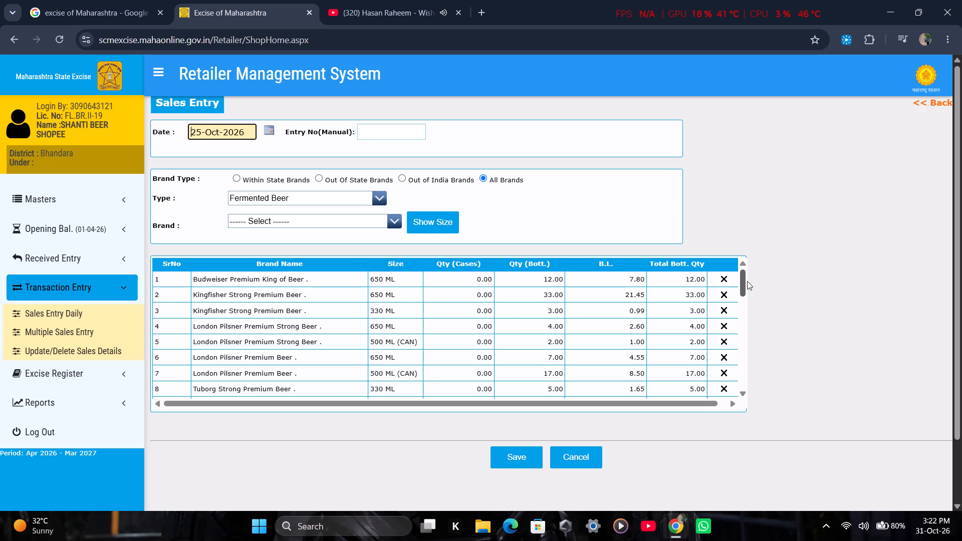
drag(741, 282, 745, 306)
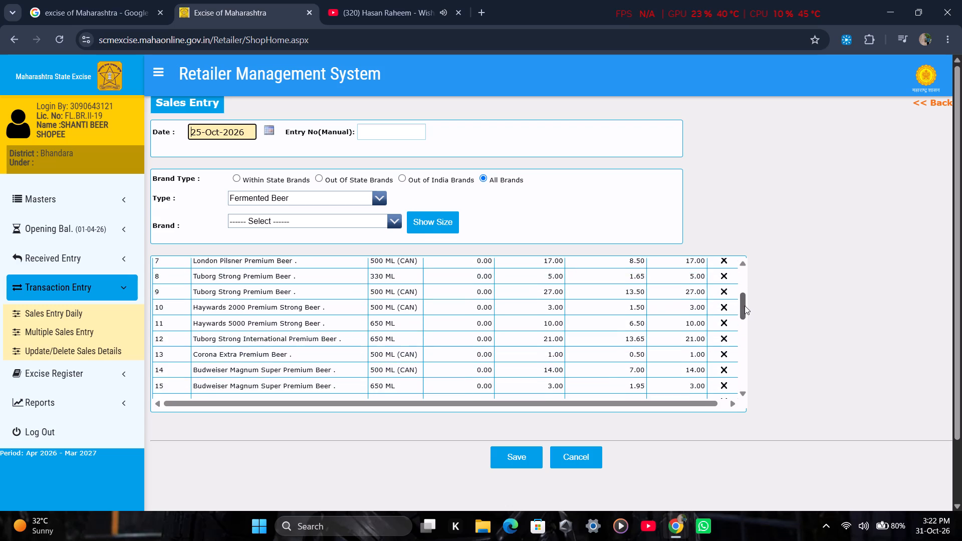
drag(745, 306, 746, 315)
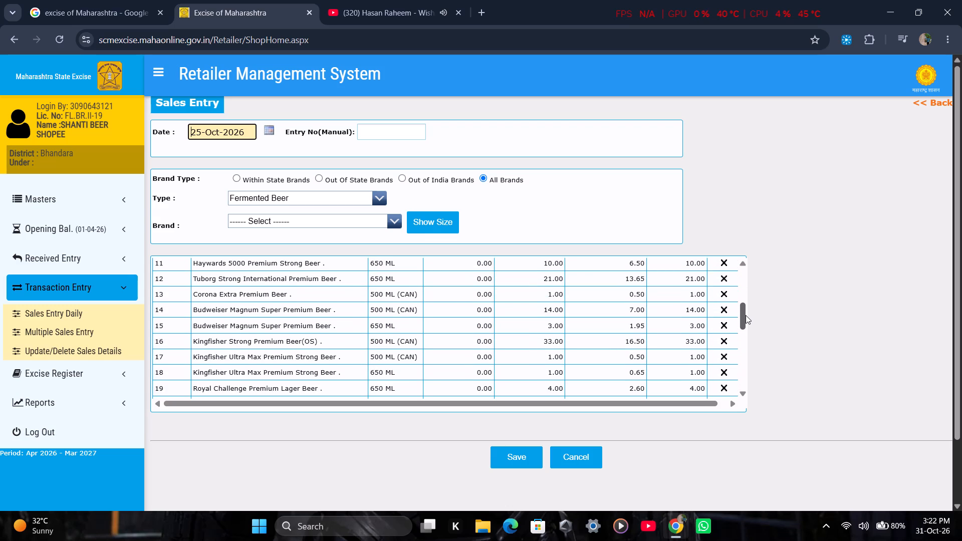
drag(746, 315, 746, 280)
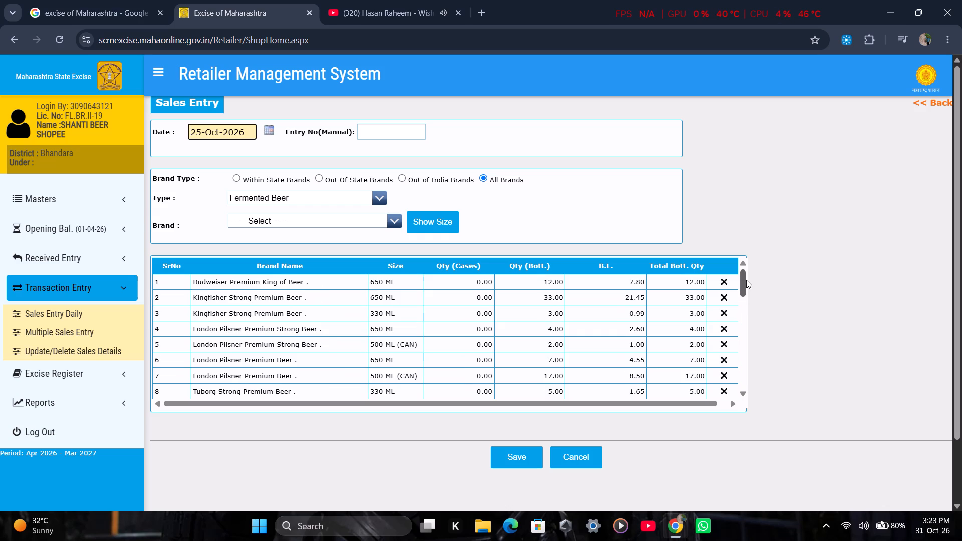
drag(746, 280, 750, 286)
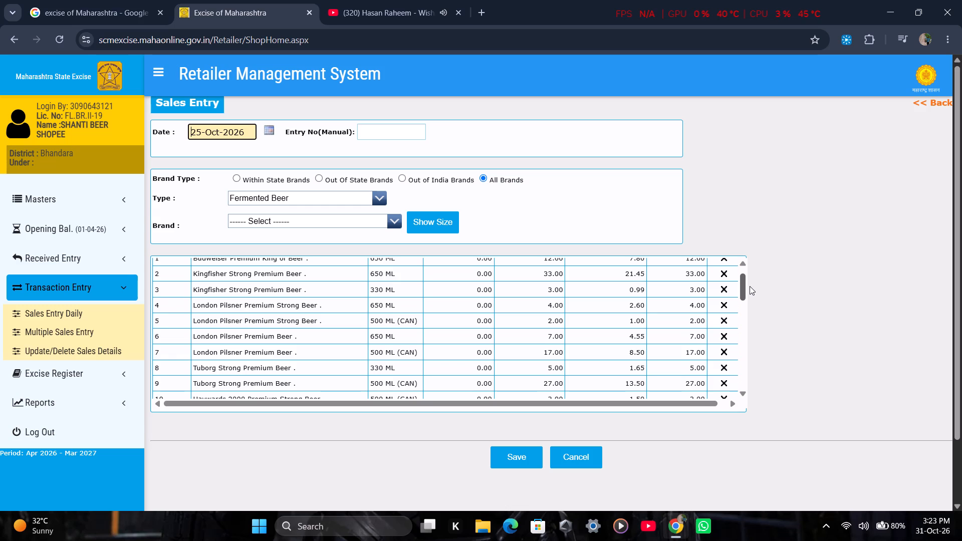
drag(750, 286, 756, 290)
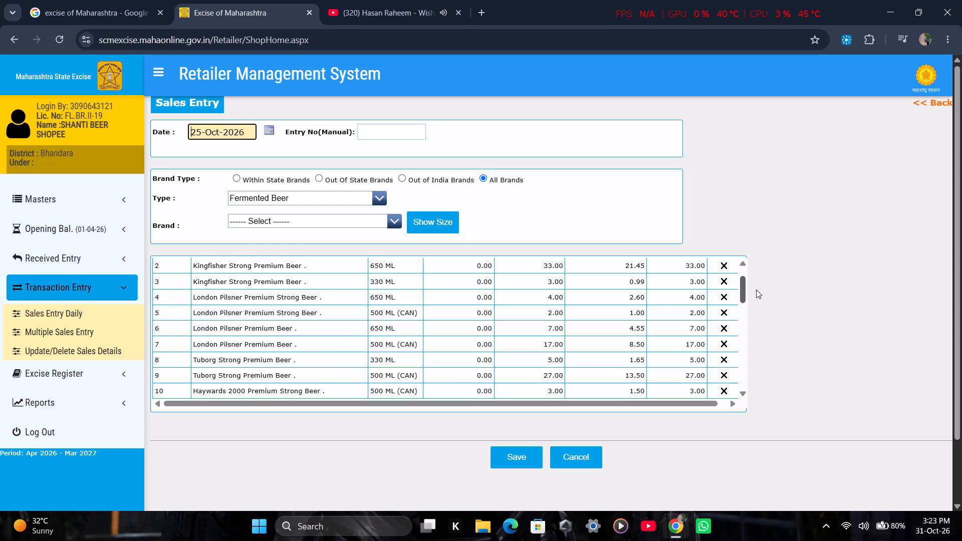
drag(756, 290, 760, 299)
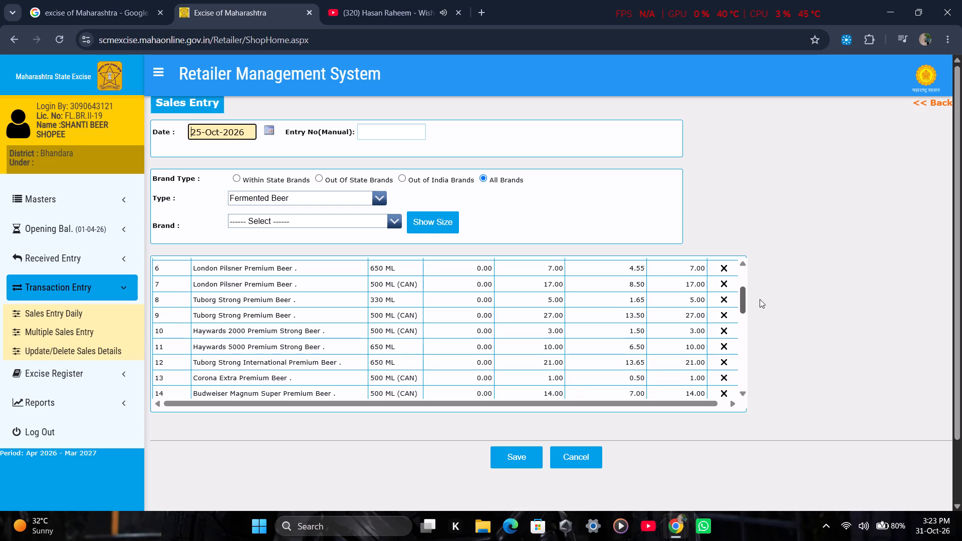
drag(760, 299, 750, 296)
drag(746, 290, 732, 263)
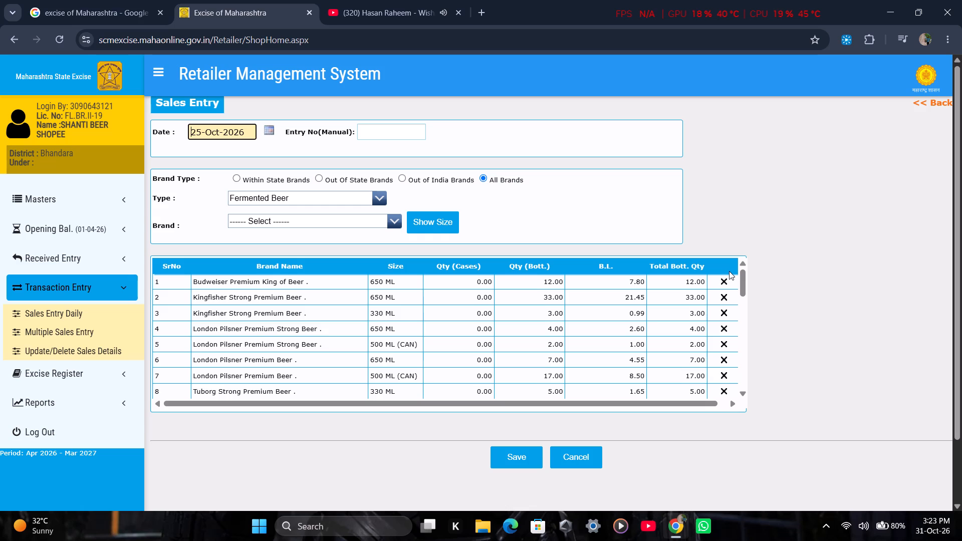
scroll(811, 446, down, 1)
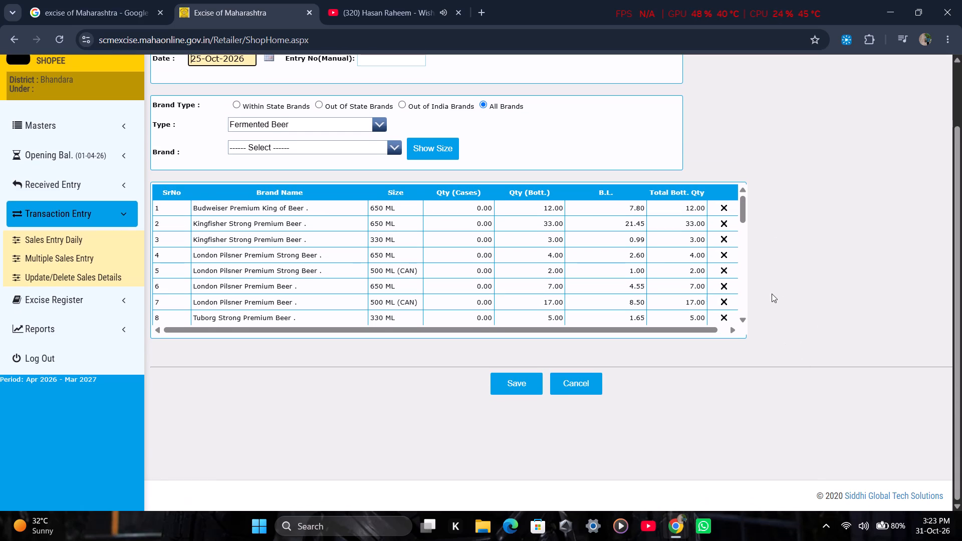
scroll(772, 306, down, 2)
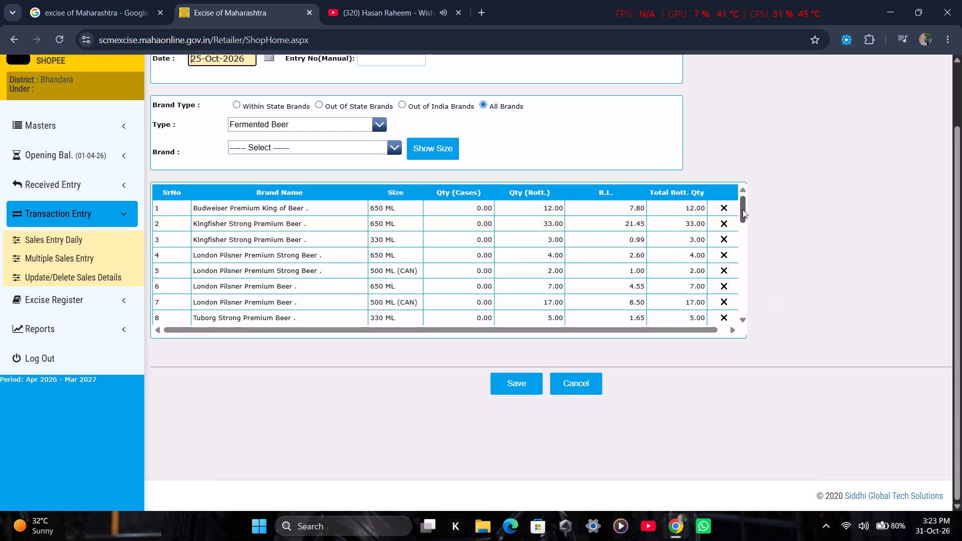
drag(743, 209, 757, 237)
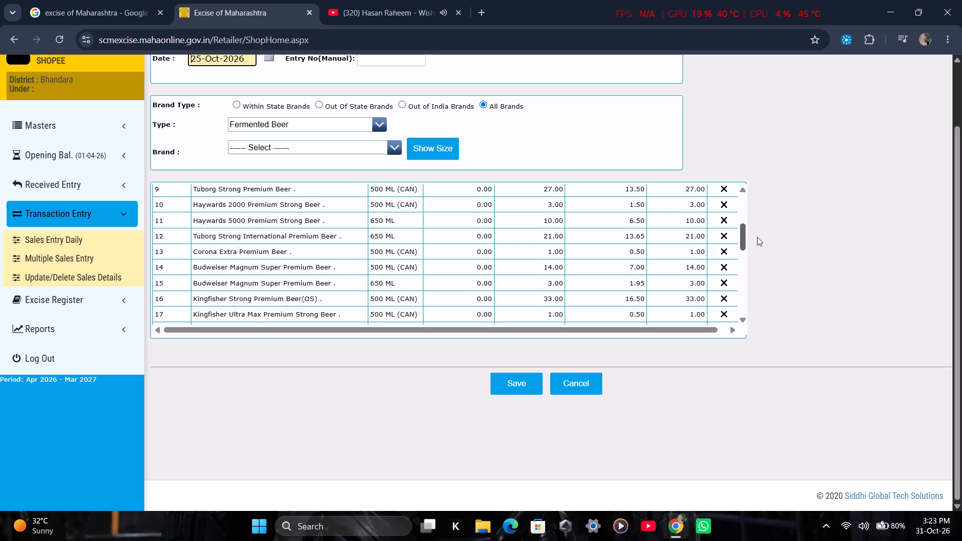
drag(757, 237, 761, 202)
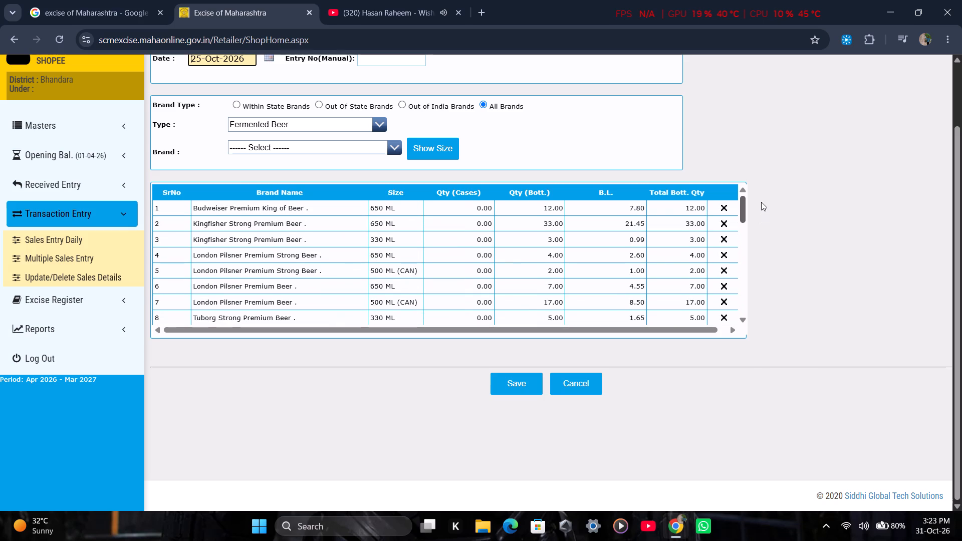
drag(761, 202, 768, 220)
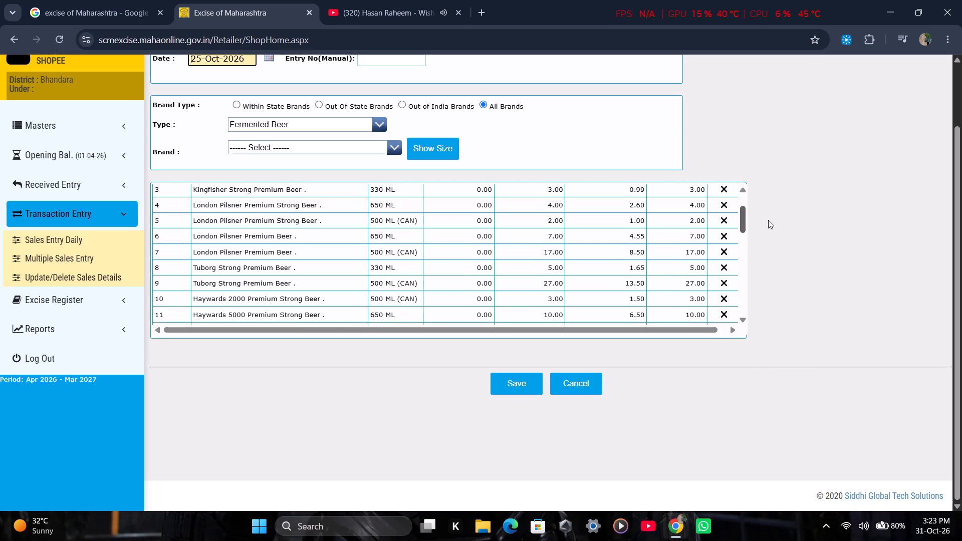
drag(768, 220, 780, 236)
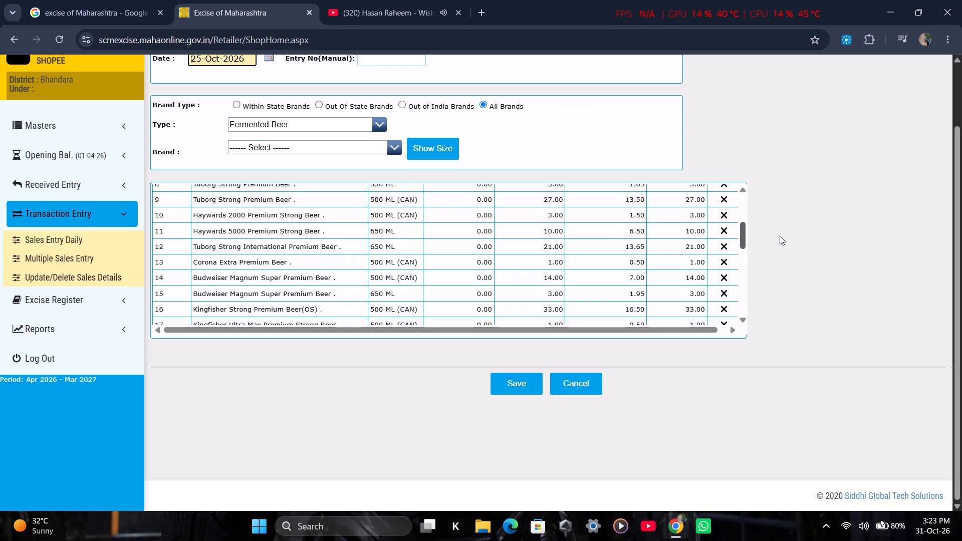
drag(780, 236, 790, 256)
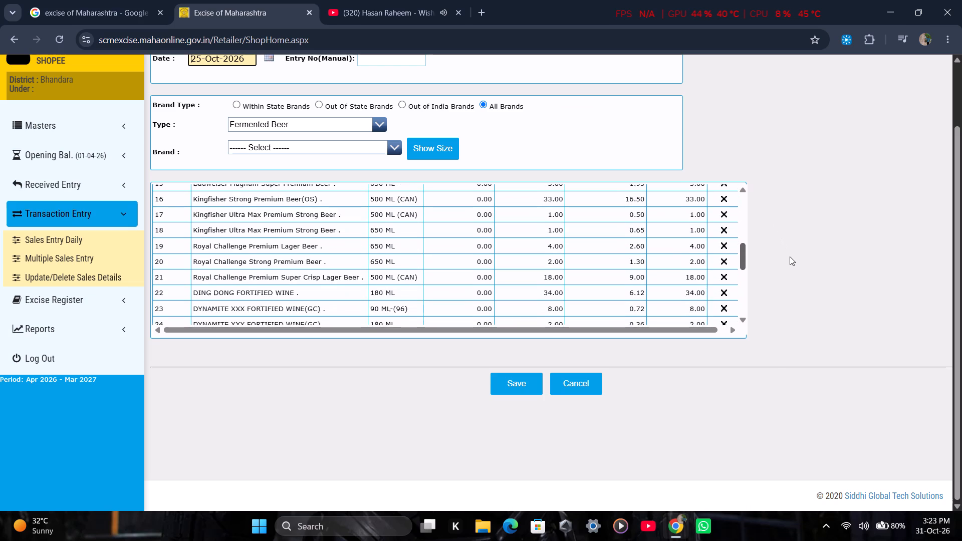
drag(790, 256, 815, 275)
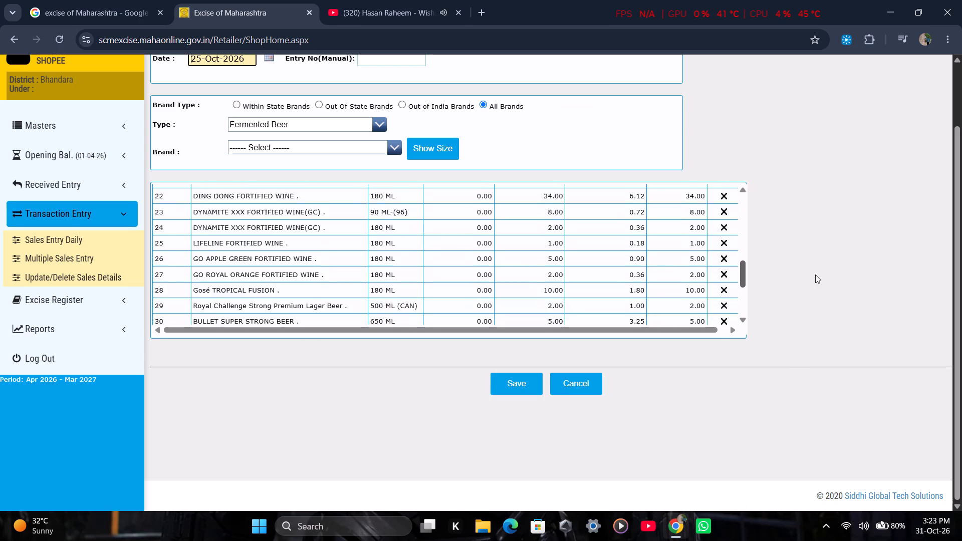
drag(815, 275, 820, 280)
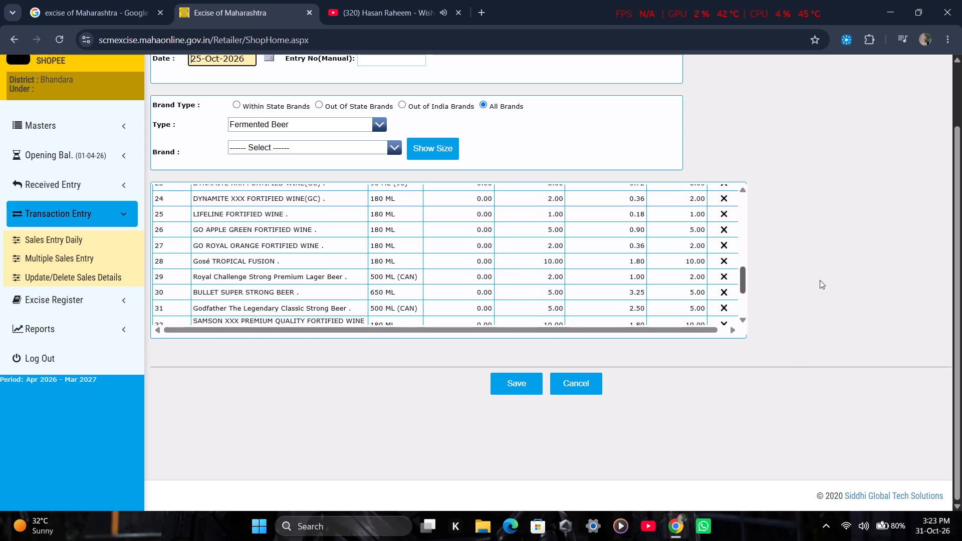
drag(820, 280, 822, 280)
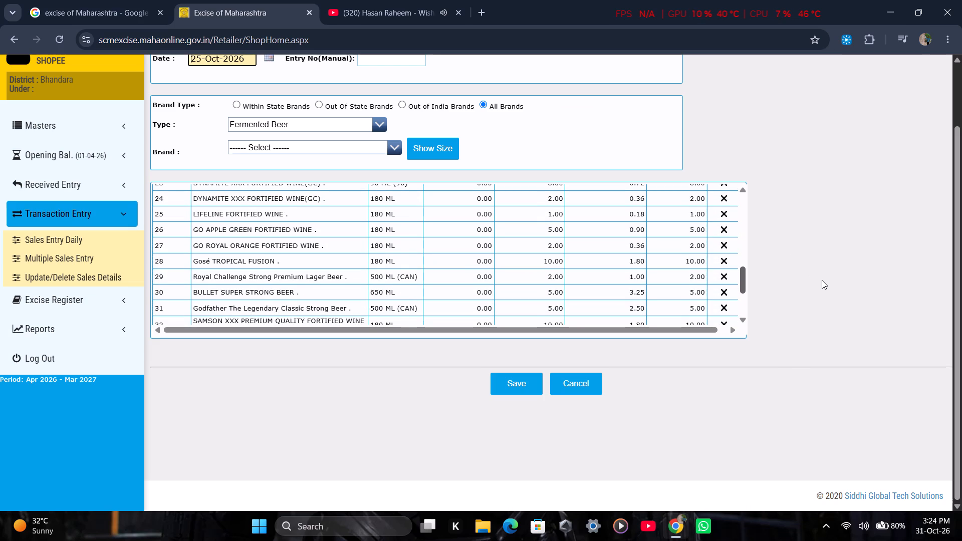
drag(822, 280, 825, 273)
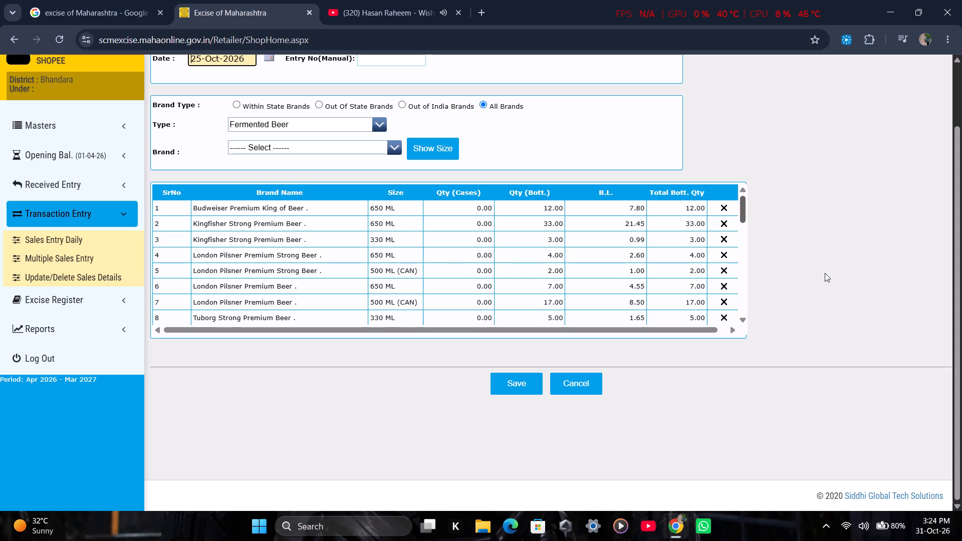
drag(825, 273, 837, 282)
drag(742, 212, 752, 216)
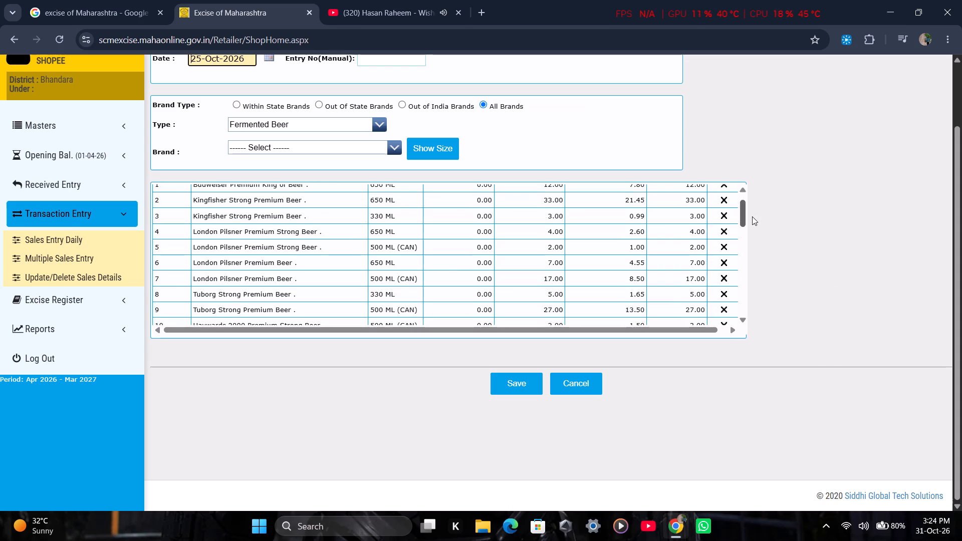
Recheck the brands, sizes and bottle quantities in the 25-Oct-2026 sales entry, from the Budweiser rows through the fortified wines and last beers.
drag(752, 216, 780, 242)
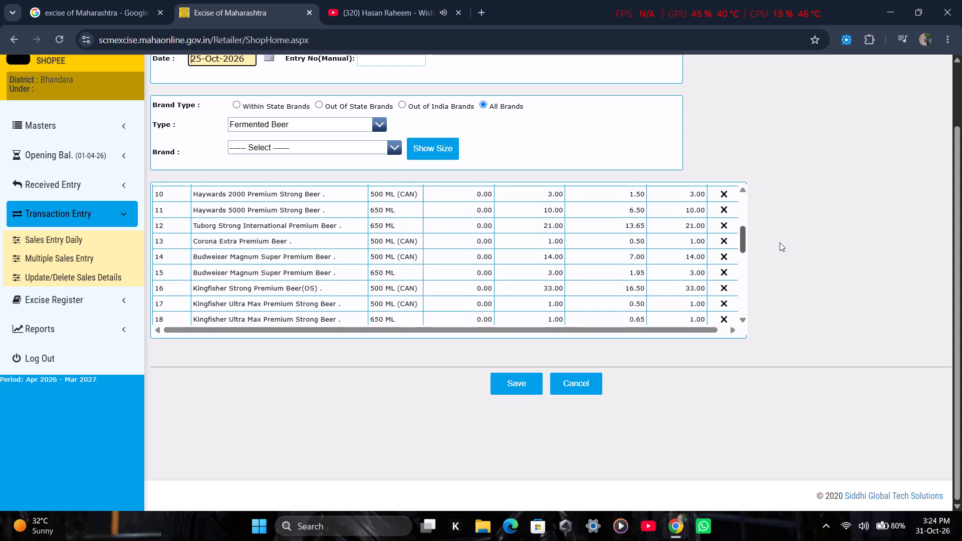
drag(780, 242, 807, 267)
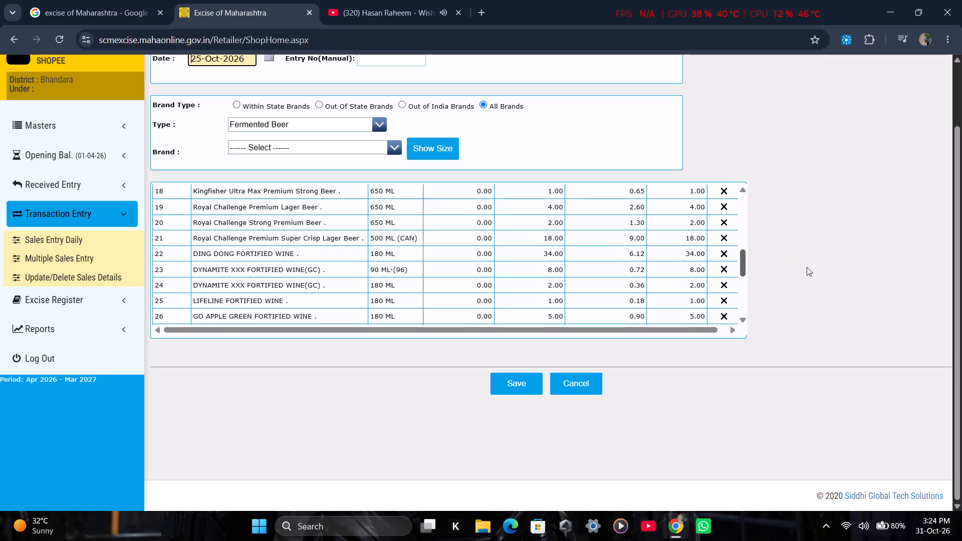
drag(807, 267, 820, 287)
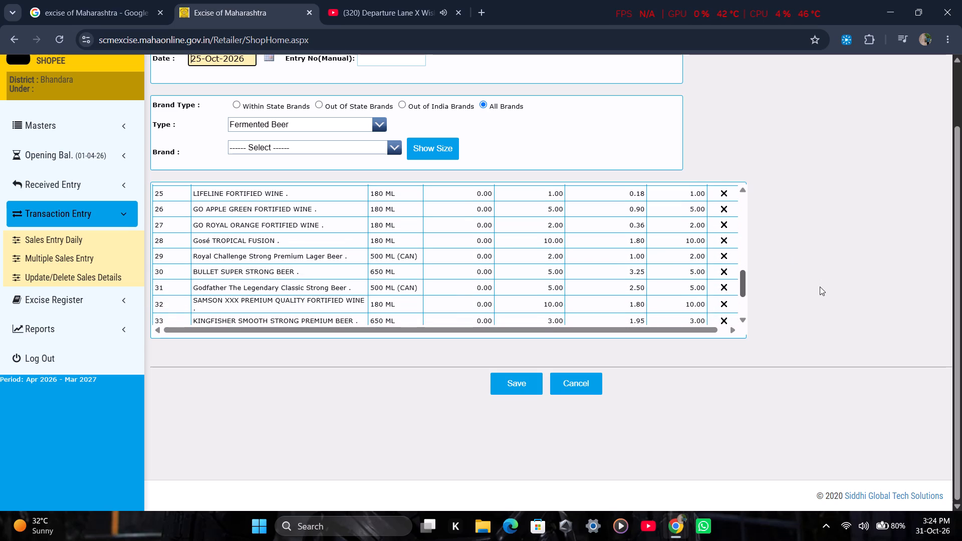
drag(820, 287, 822, 288)
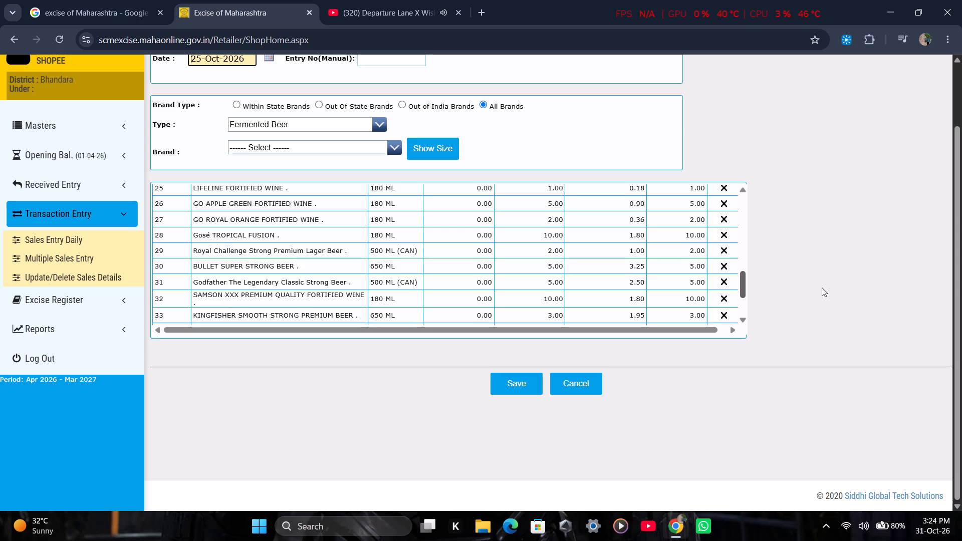
drag(822, 288, 826, 291)
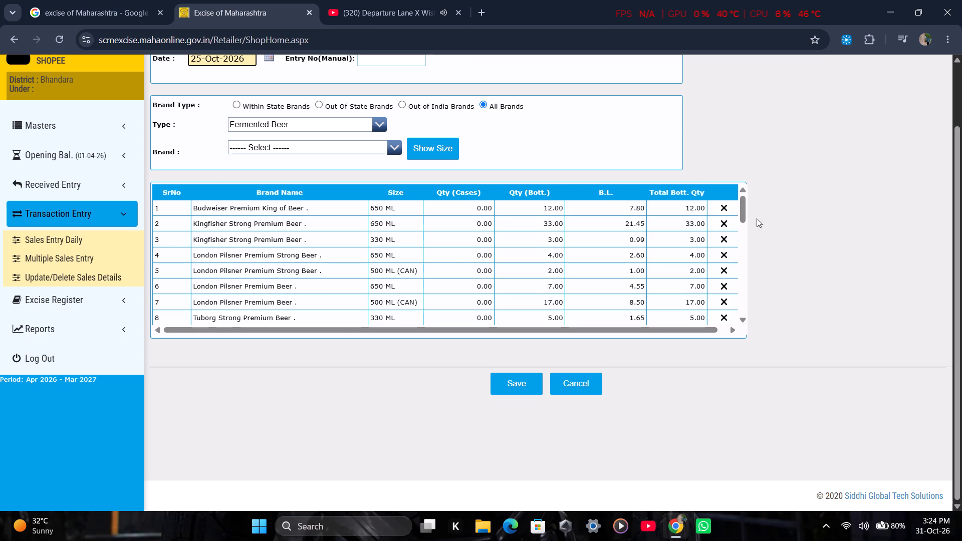
drag(743, 205, 756, 228)
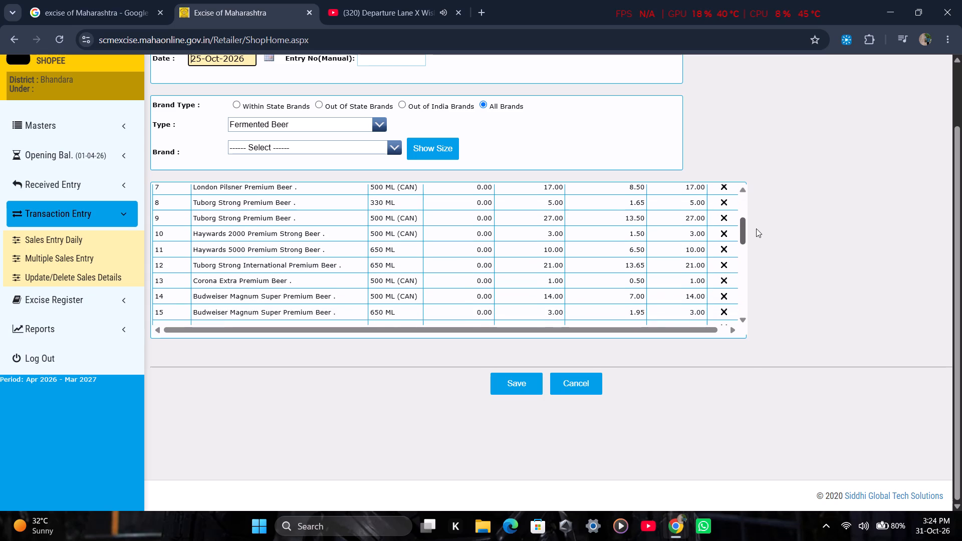
drag(756, 228, 757, 228)
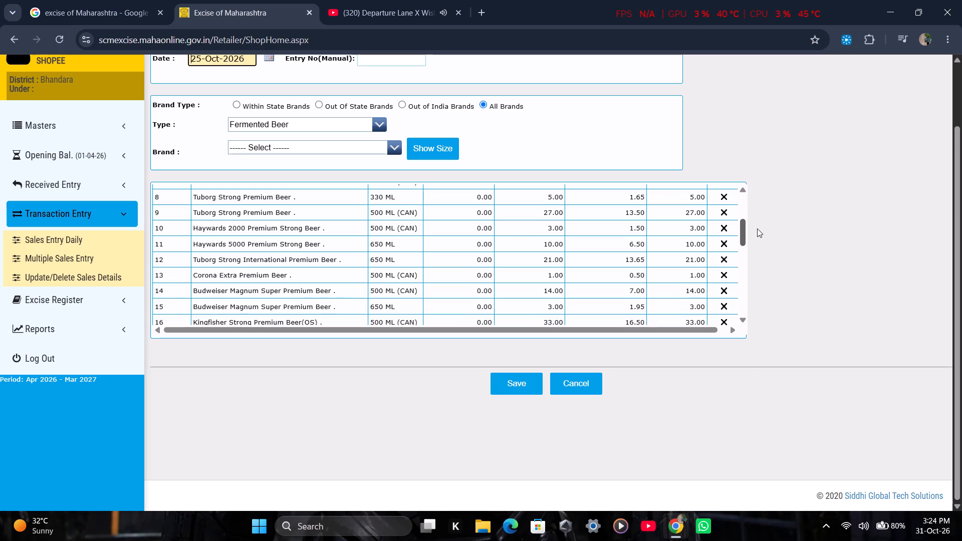
drag(757, 228, 774, 254)
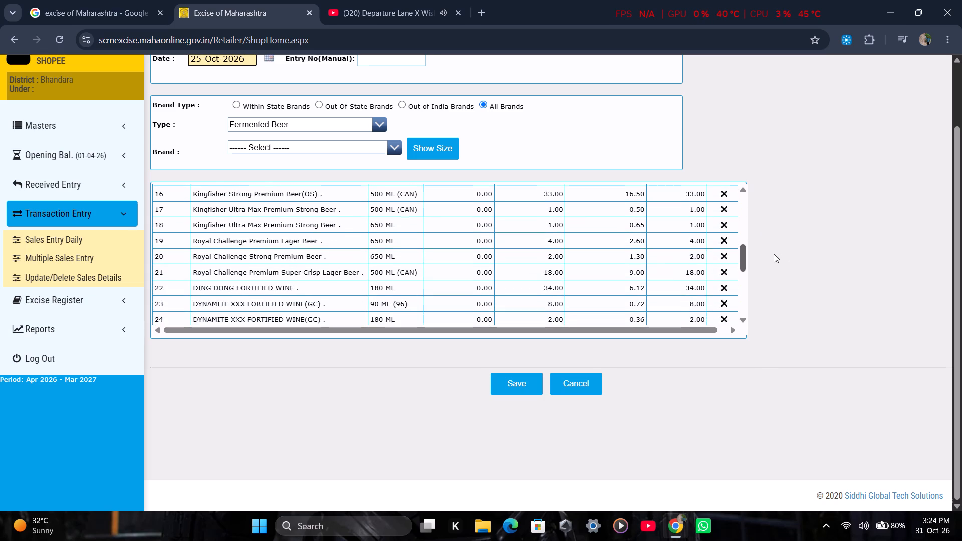
drag(774, 254, 788, 278)
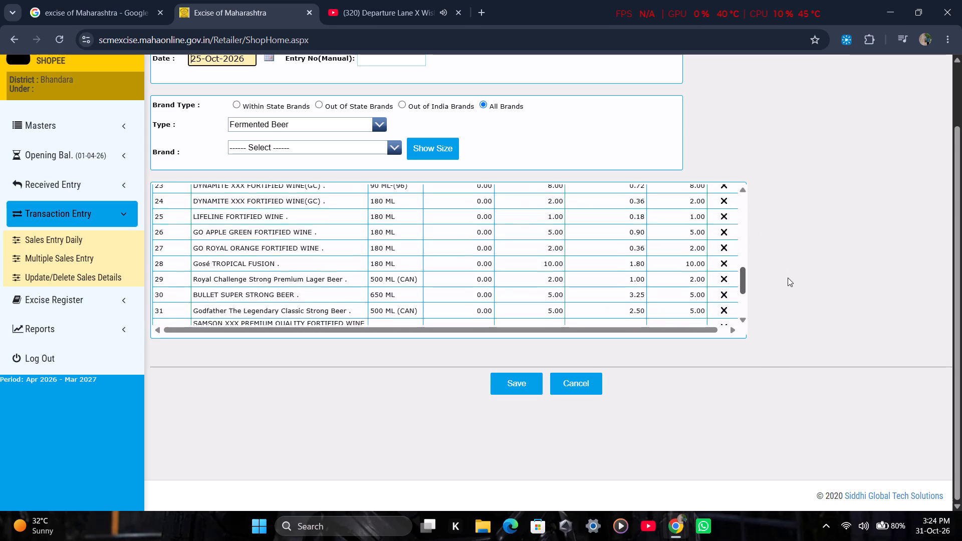
drag(788, 278, 791, 287)
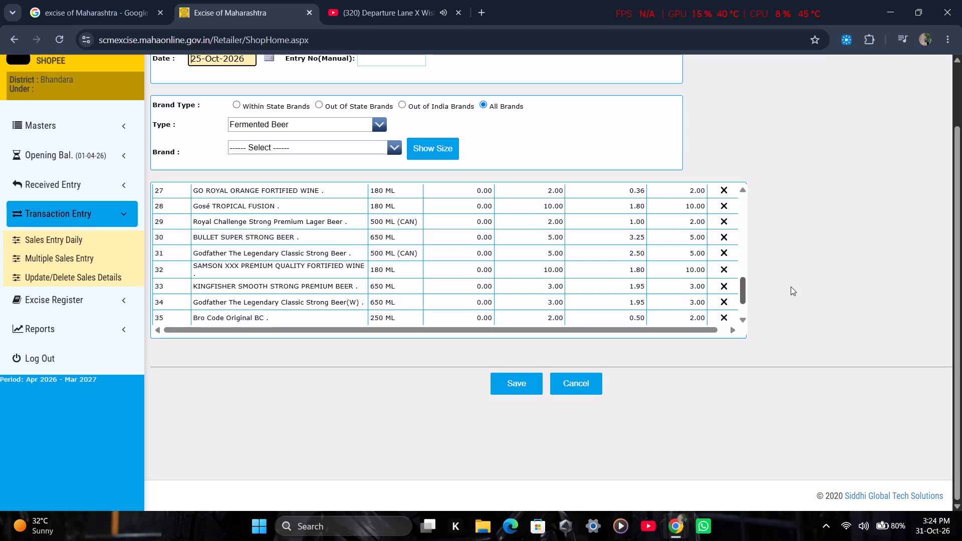
drag(791, 287, 793, 290)
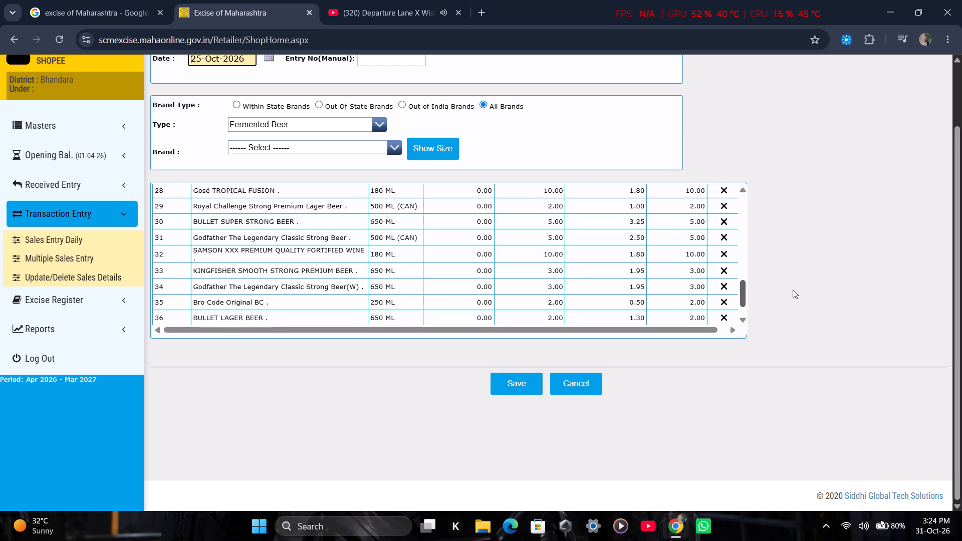
drag(793, 290, 802, 301)
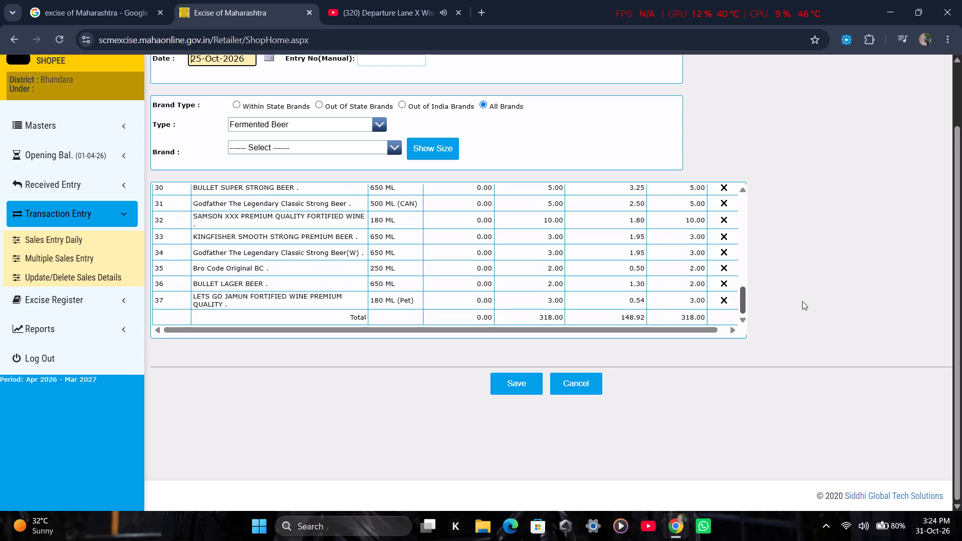
drag(802, 301, 775, 222)
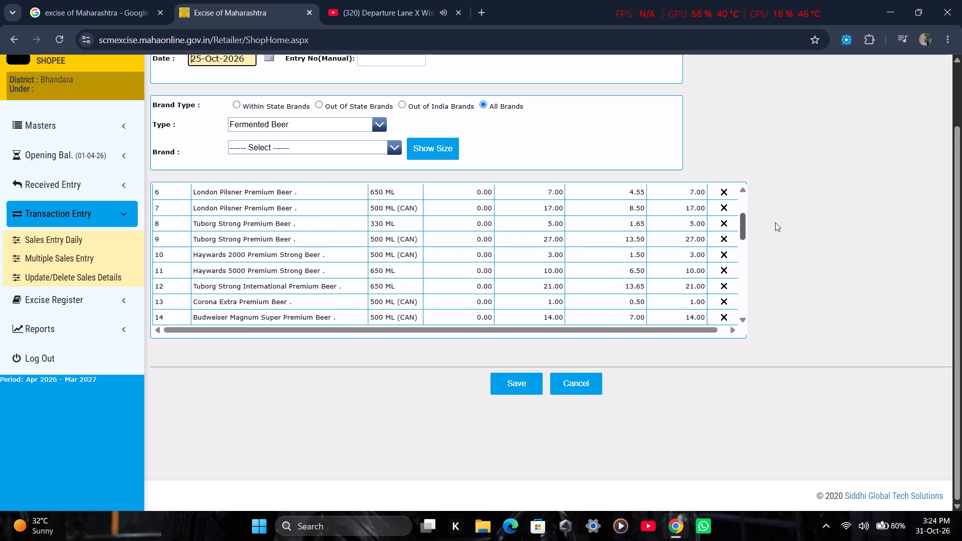
drag(775, 222, 772, 195)
drag(742, 203, 765, 224)
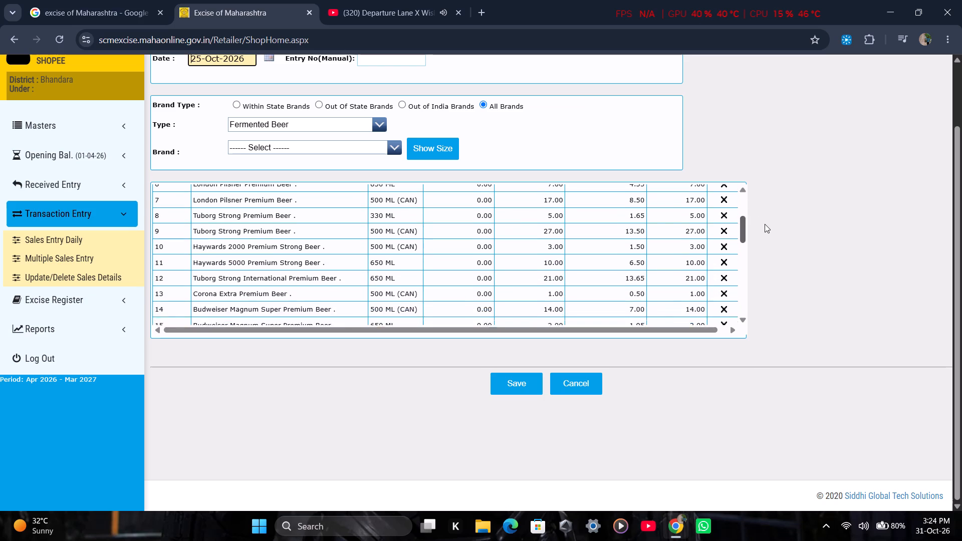
drag(765, 224, 773, 236)
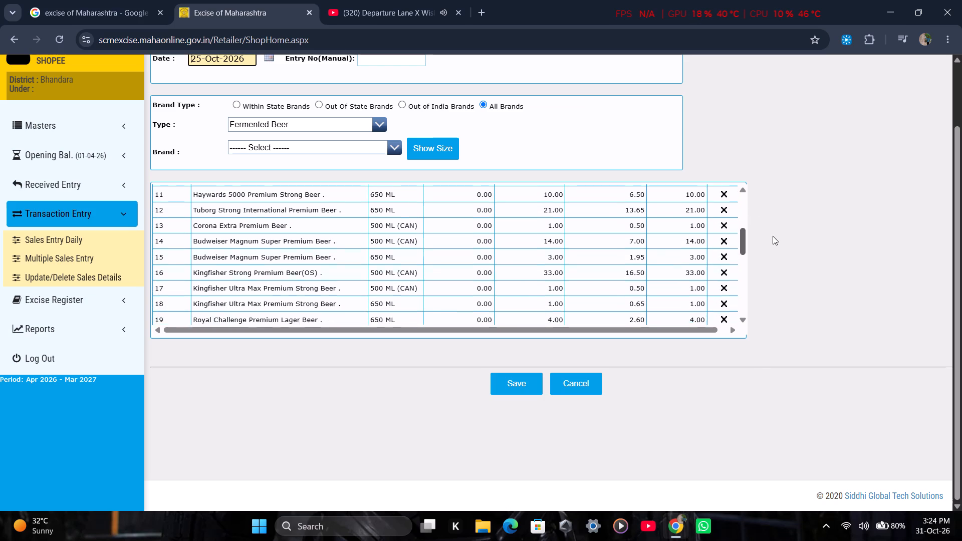
drag(773, 236, 787, 256)
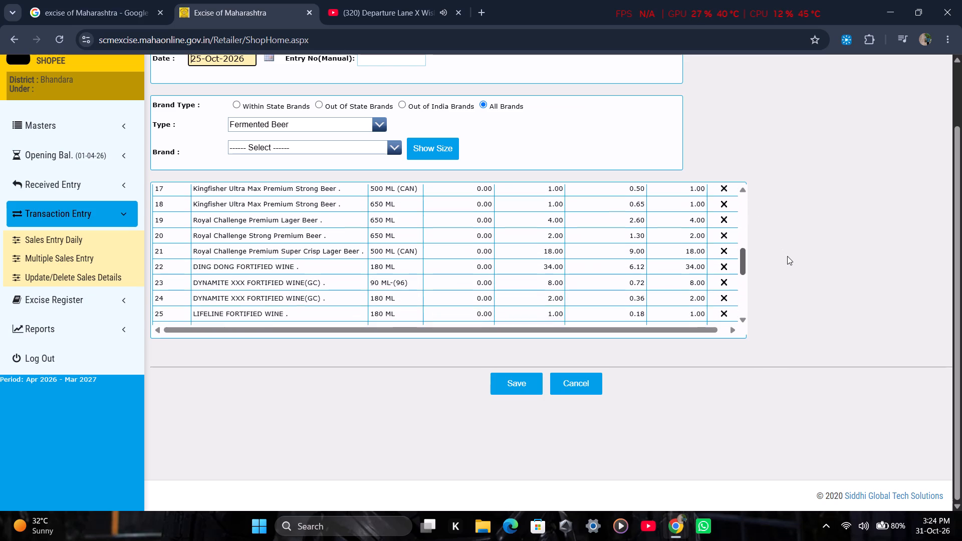
drag(787, 256, 796, 272)
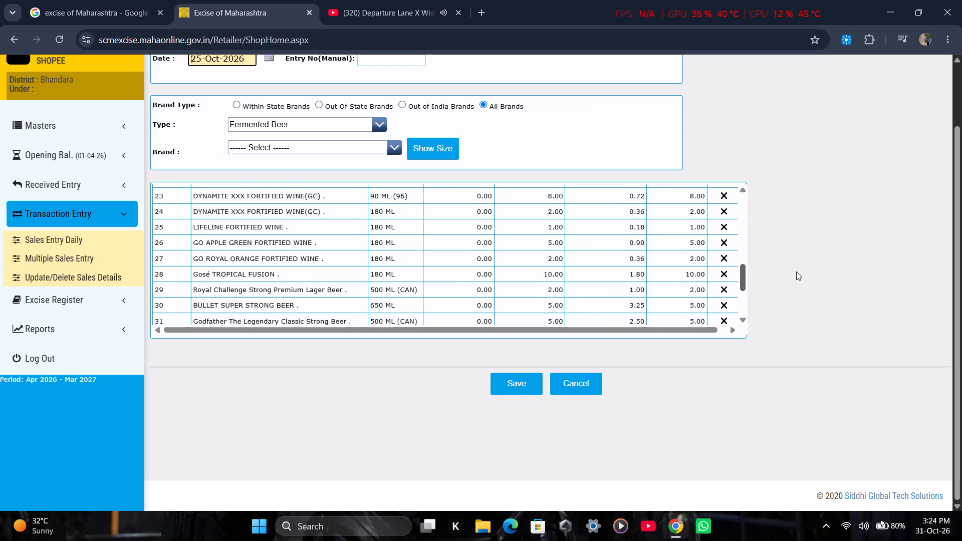
drag(796, 272, 803, 279)
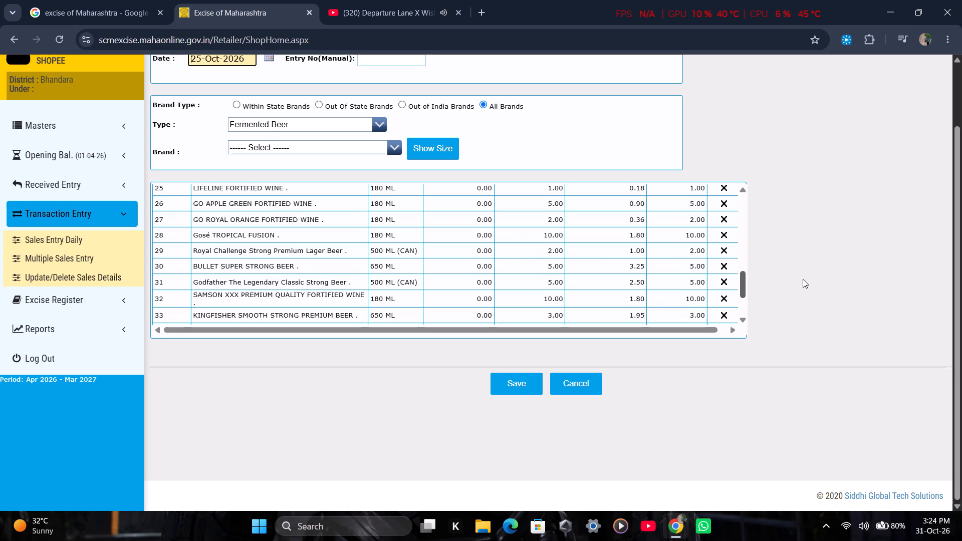
drag(803, 279, 806, 280)
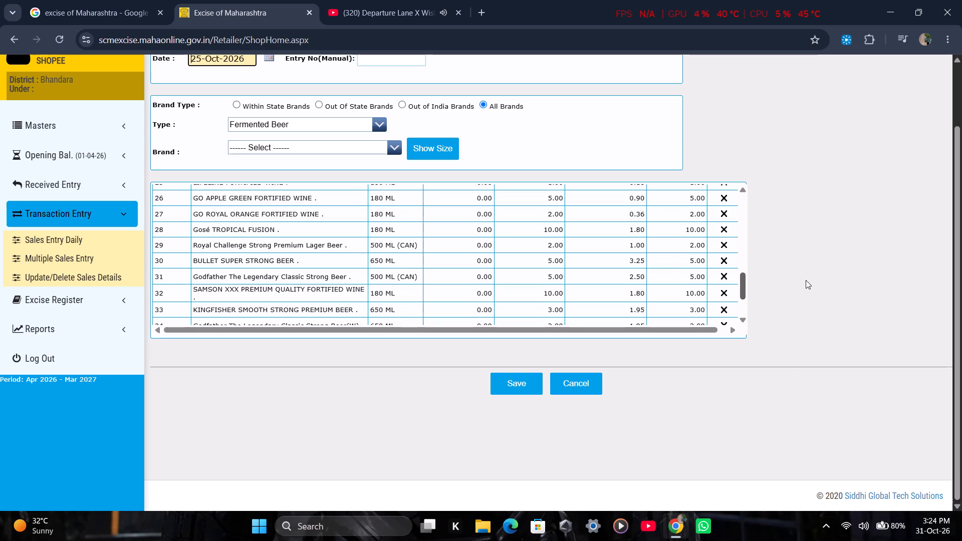
drag(806, 280, 811, 284)
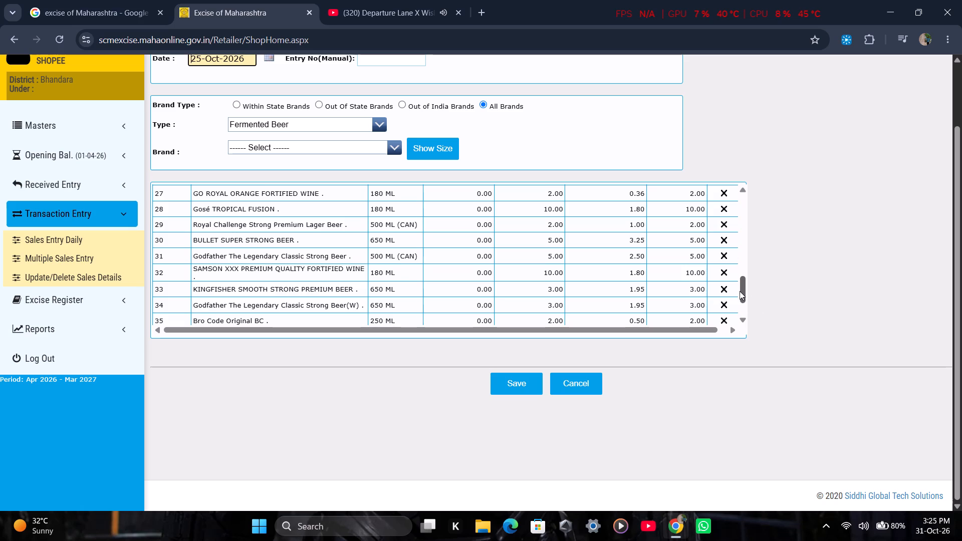
Delete the Haywards 5000 Premium Strong Beer 650 ML and Haywards 2000 Premium Strong Beer 500 ML (CAN) rows from the 25-Oct-2026 sales entry.
drag(743, 291, 741, 229)
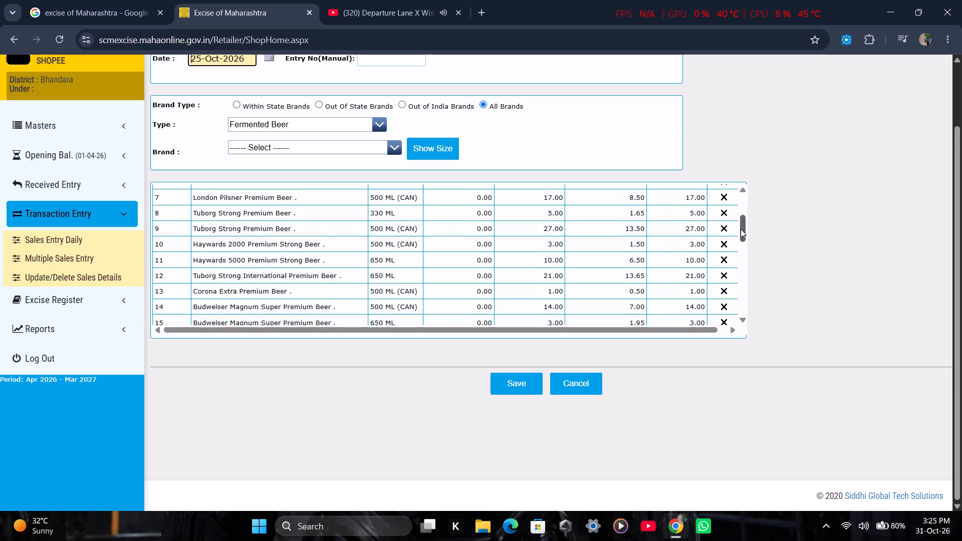
drag(741, 229, 741, 226)
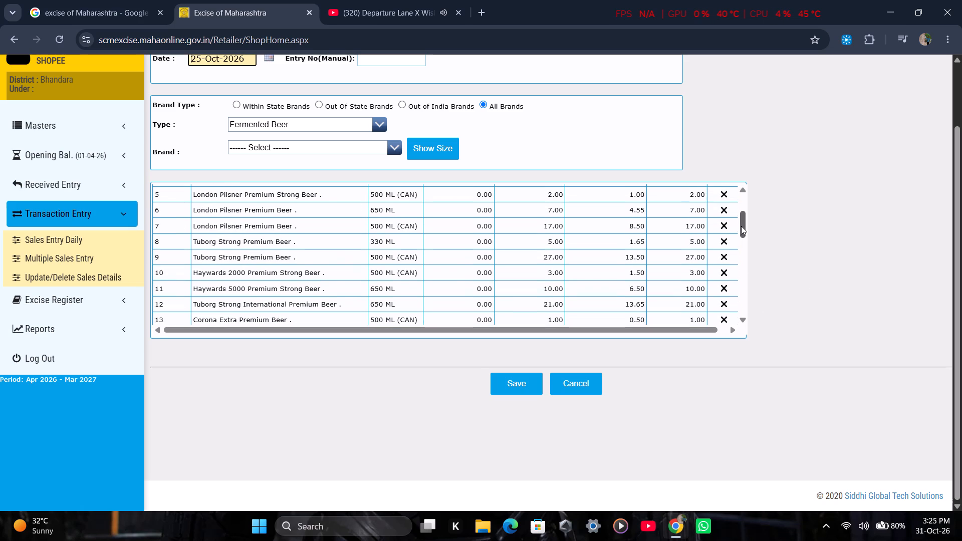
drag(741, 226, 759, 233)
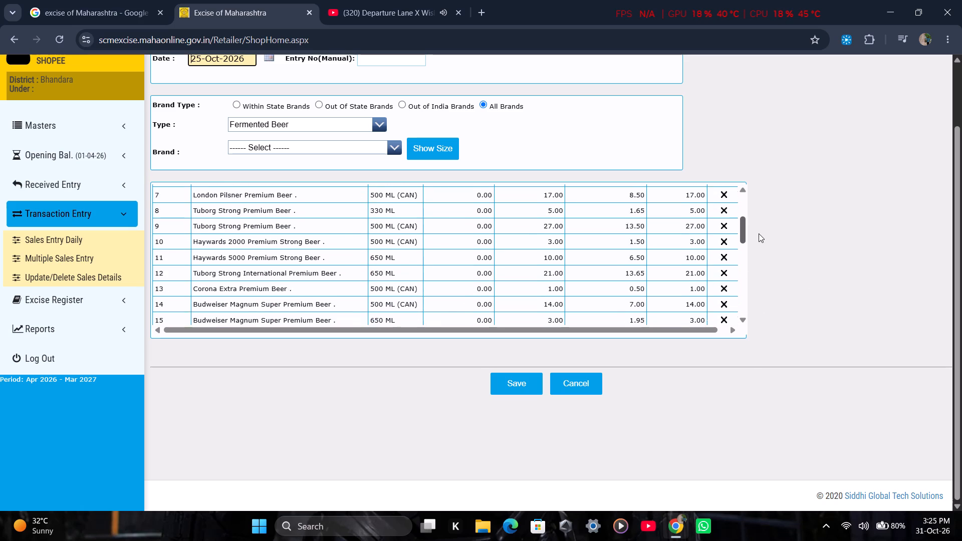
drag(759, 233, 773, 244)
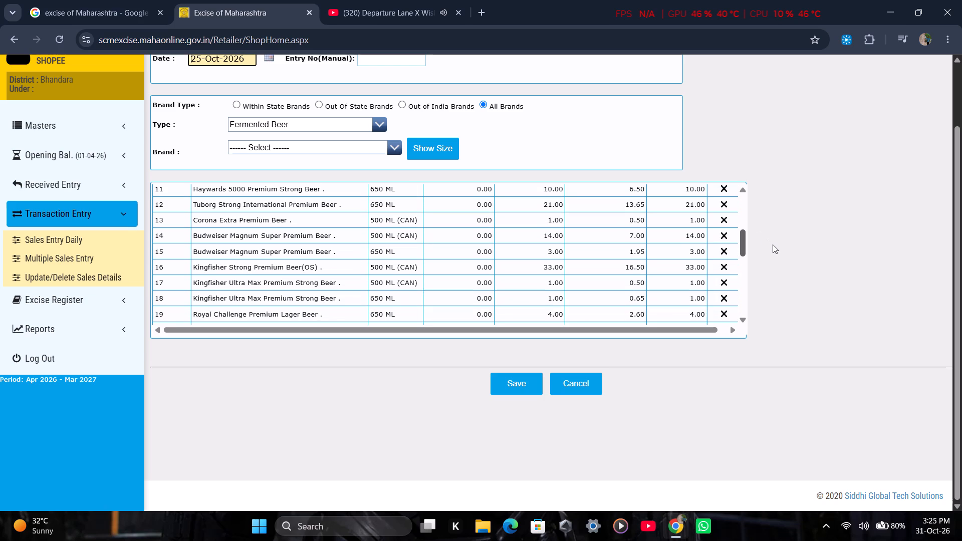
drag(773, 244, 785, 256)
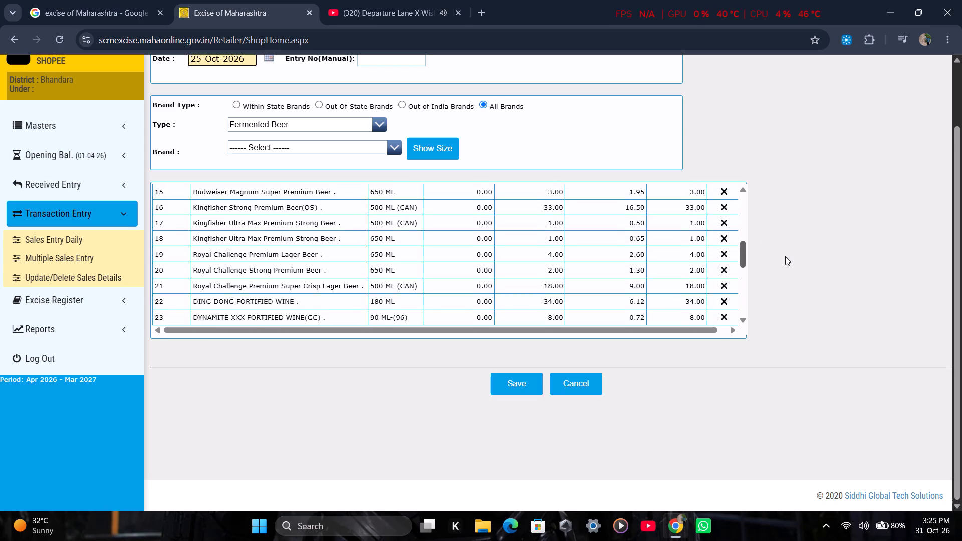
drag(785, 256, 781, 237)
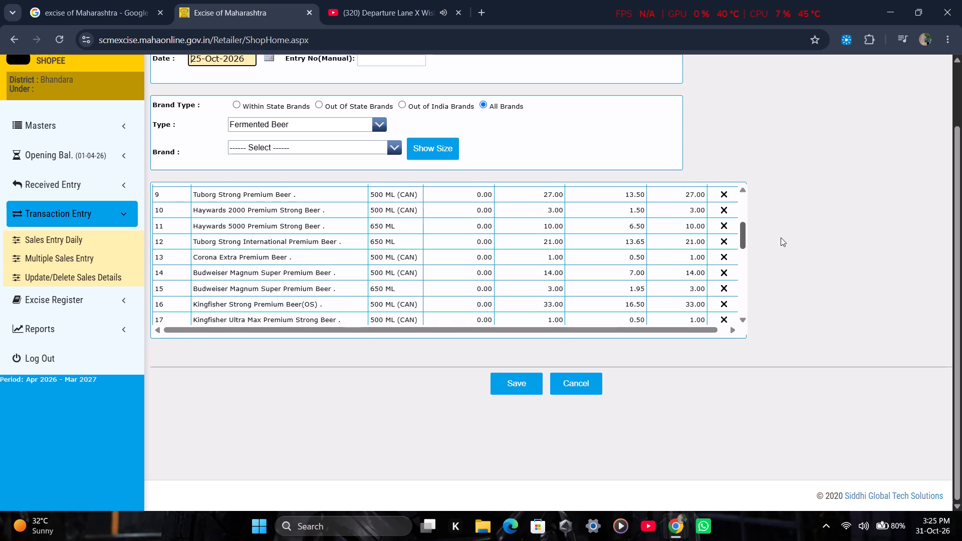
drag(781, 237, 787, 241)
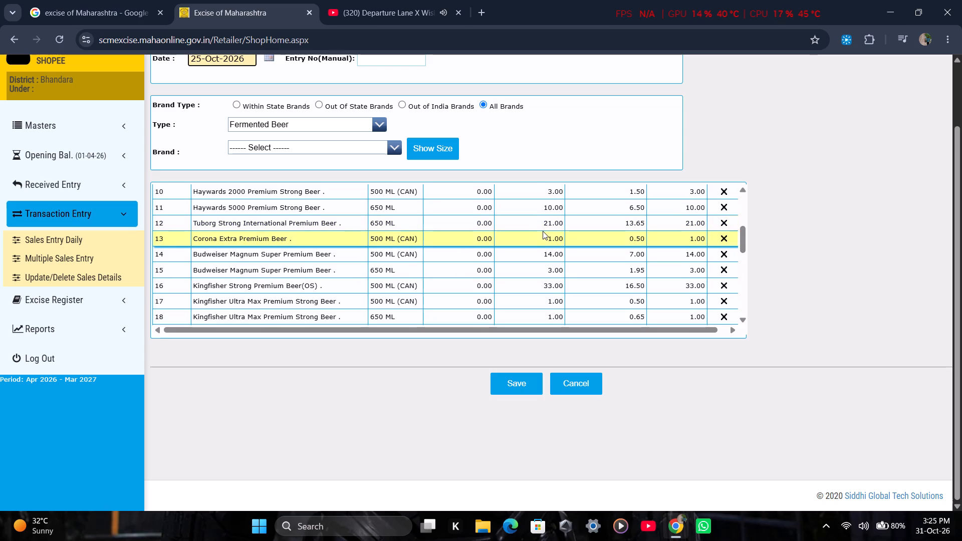
click(725, 205)
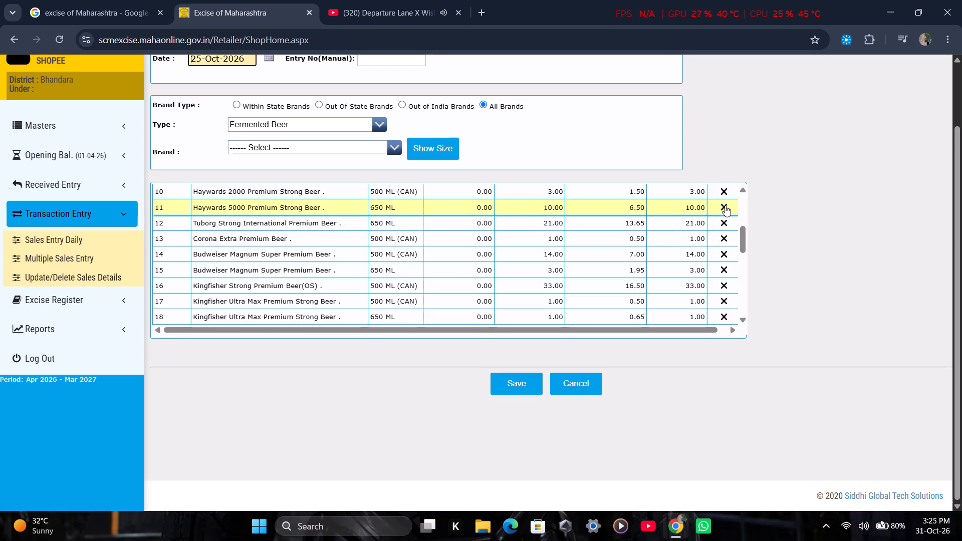
click(533, 120)
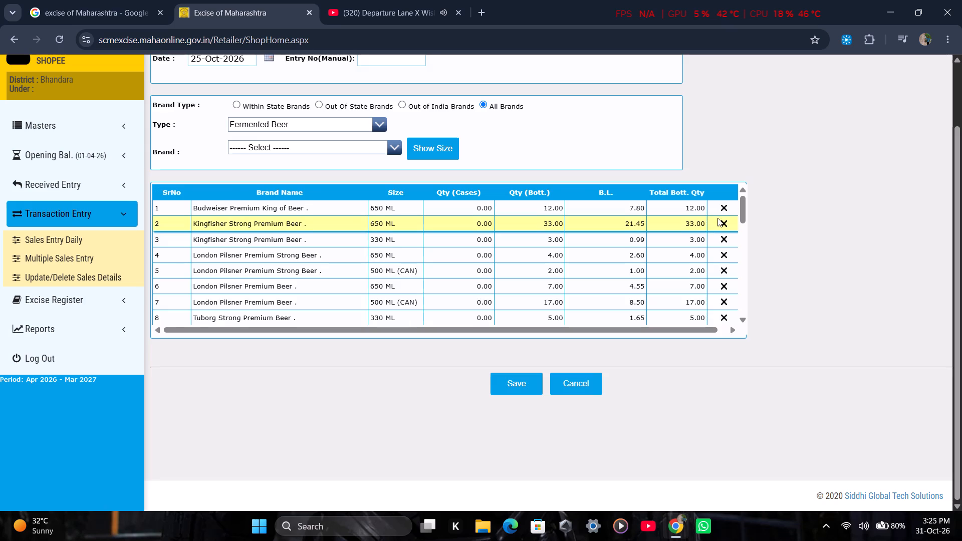
scroll(504, 272, down, 1)
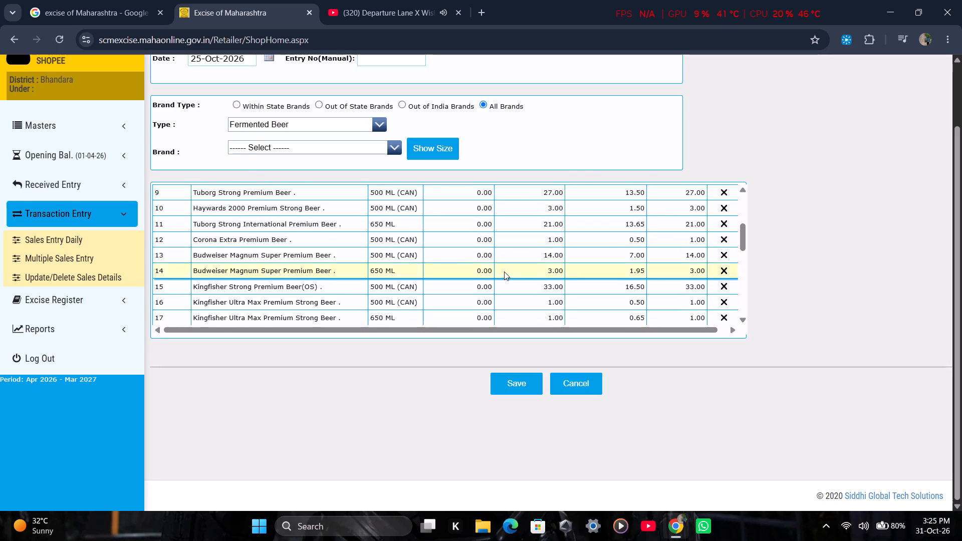
click(722, 208)
click(546, 126)
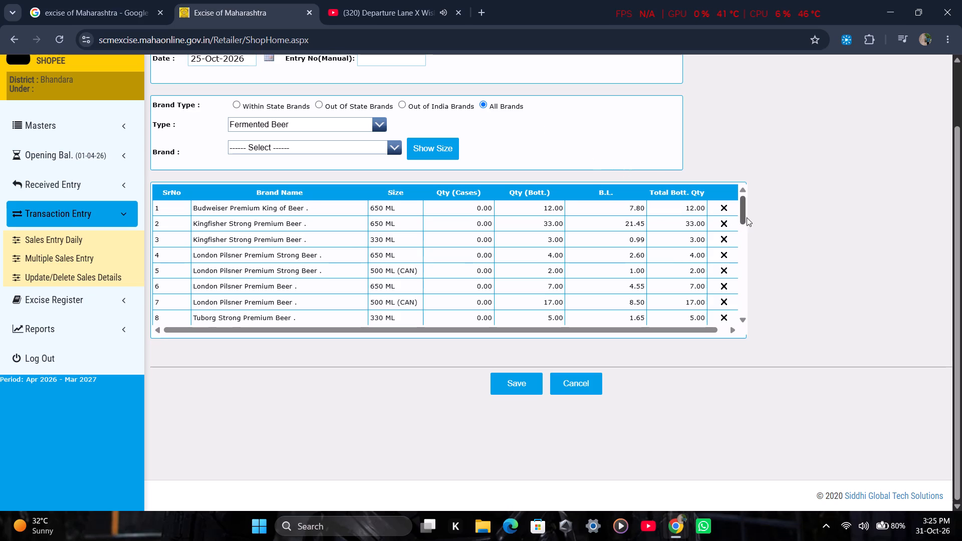
Delete the Godfather The Legendary Classic Strong Beer(W) 650 ML row from the 25-Oct-2026 sales entry.
drag(742, 215, 749, 229)
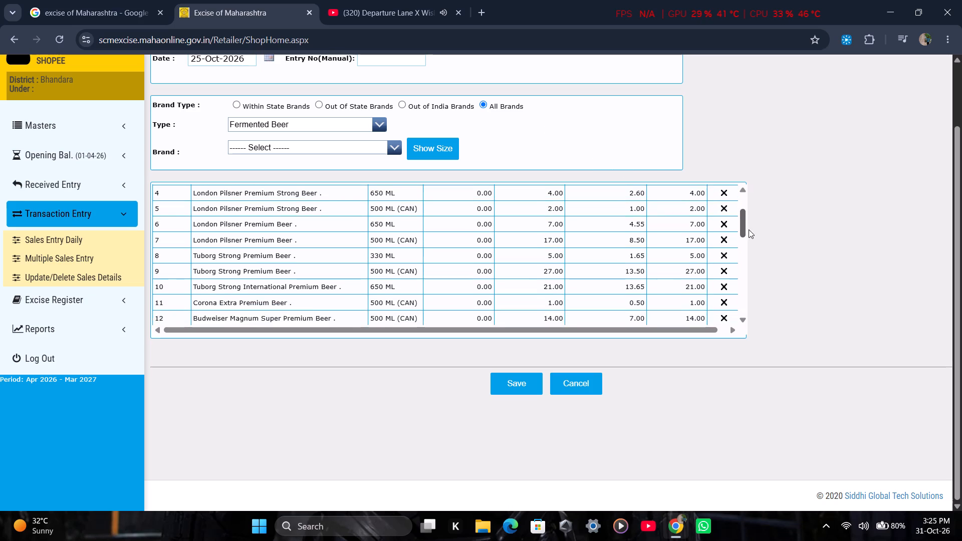
drag(749, 229, 758, 246)
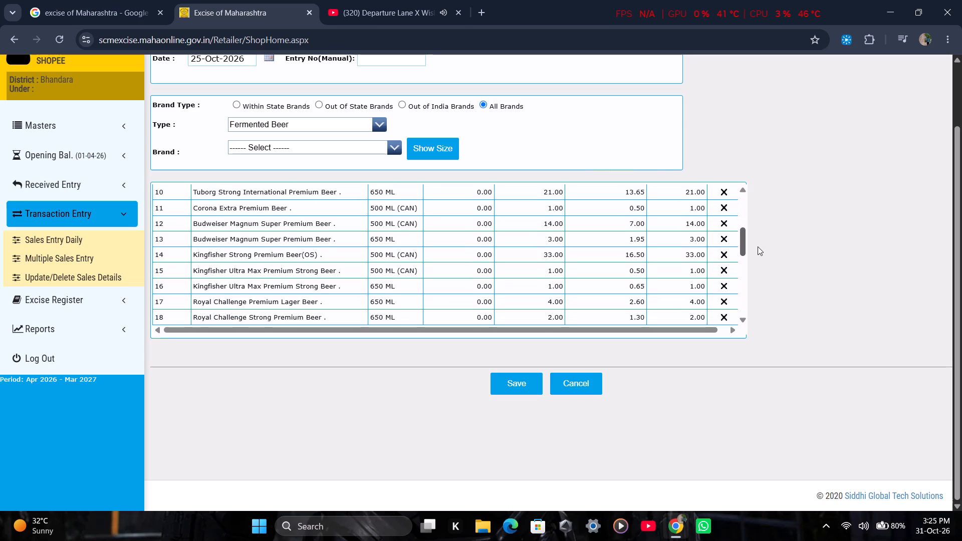
drag(758, 246, 765, 278)
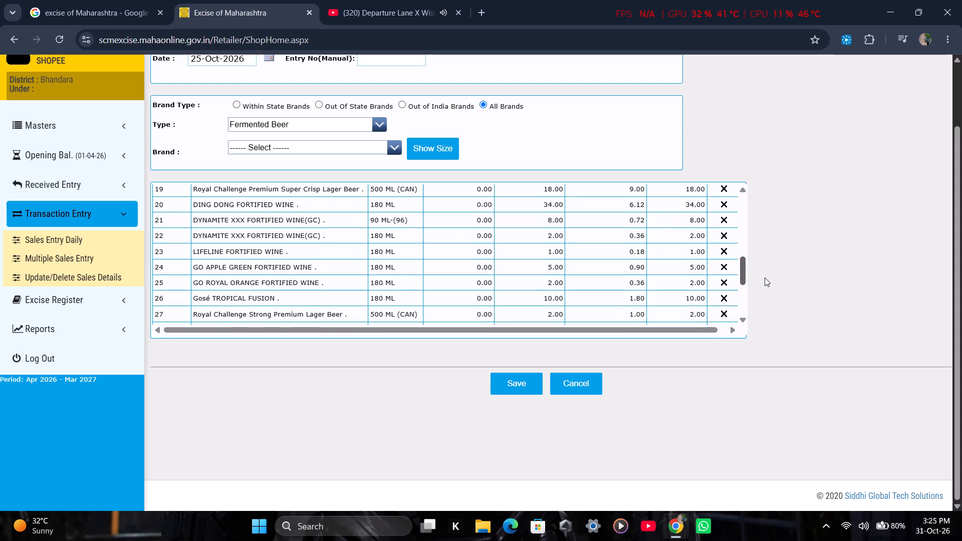
drag(765, 278, 773, 295)
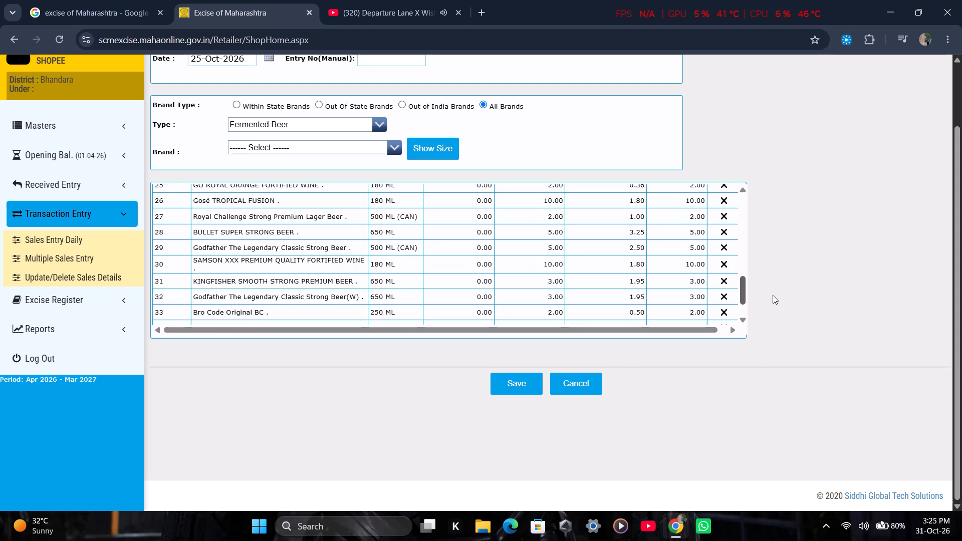
drag(773, 295, 774, 295)
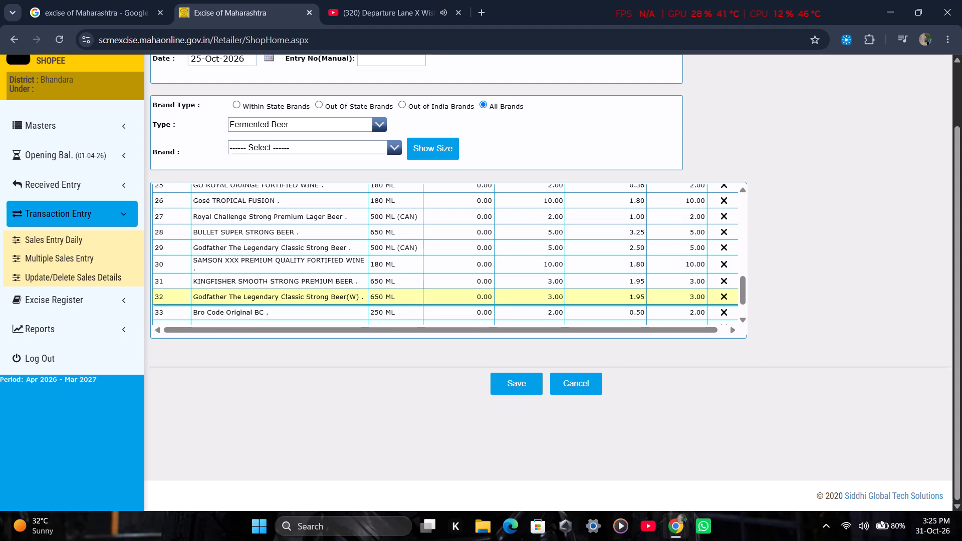
click(723, 297)
click(549, 125)
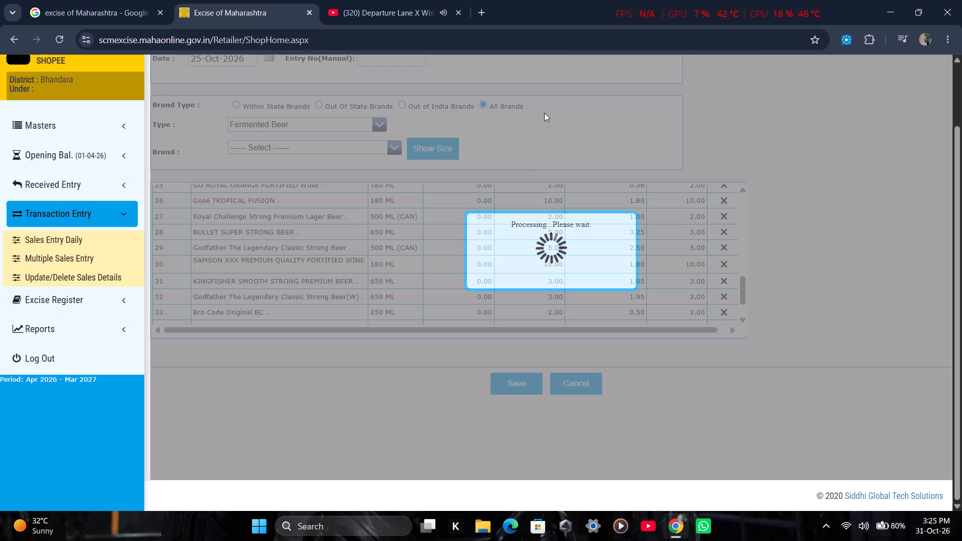
Add 3 bottles of Haywards 2000 Premium Strong Beer 500 ML (CAN) to the 25-Oct-2026 sales entry.
click(392, 147)
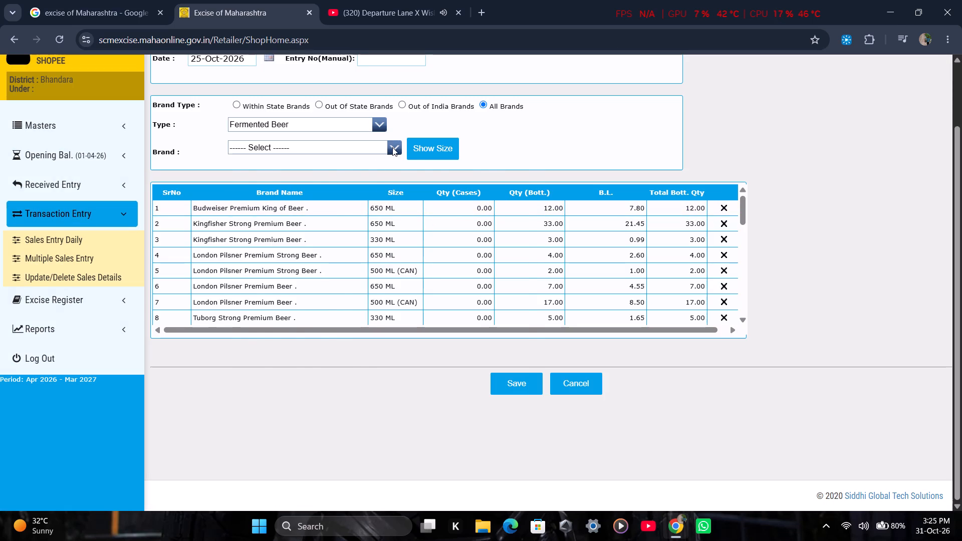
click(402, 284)
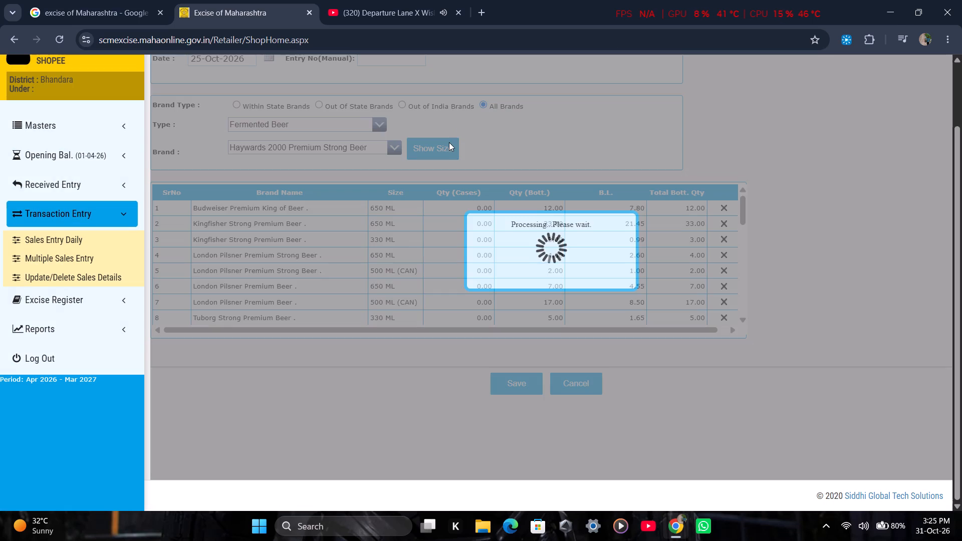
click(449, 143)
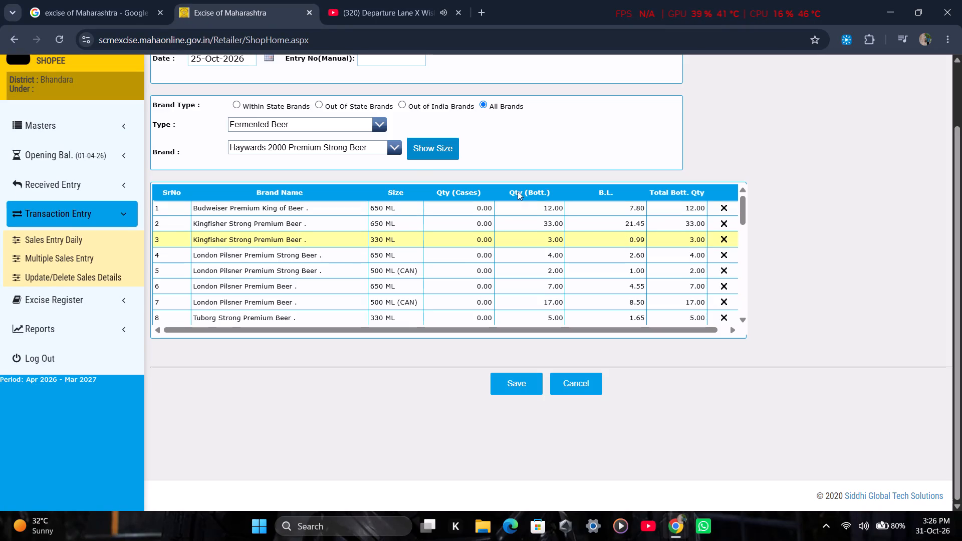
click(421, 128)
click(416, 158)
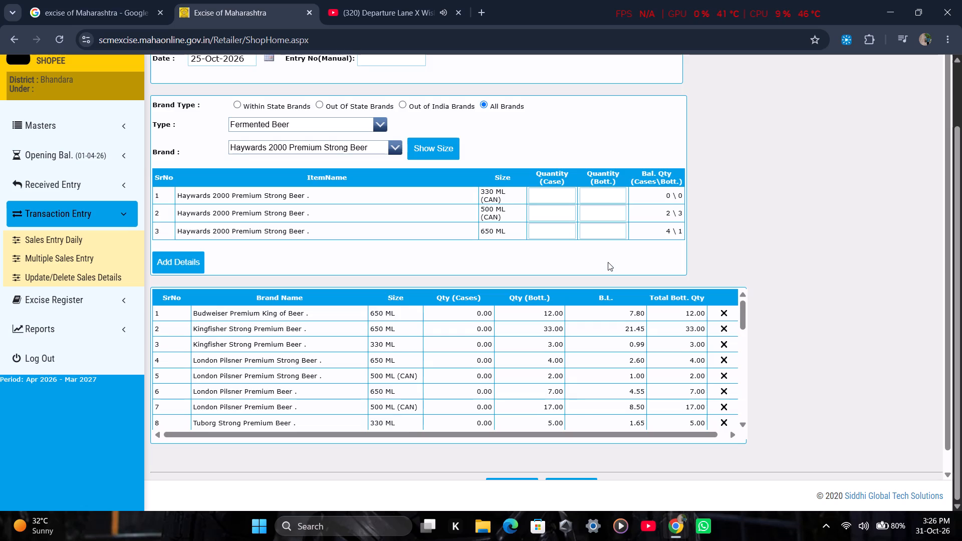
click(592, 213)
text(32)
key(BackSpace)
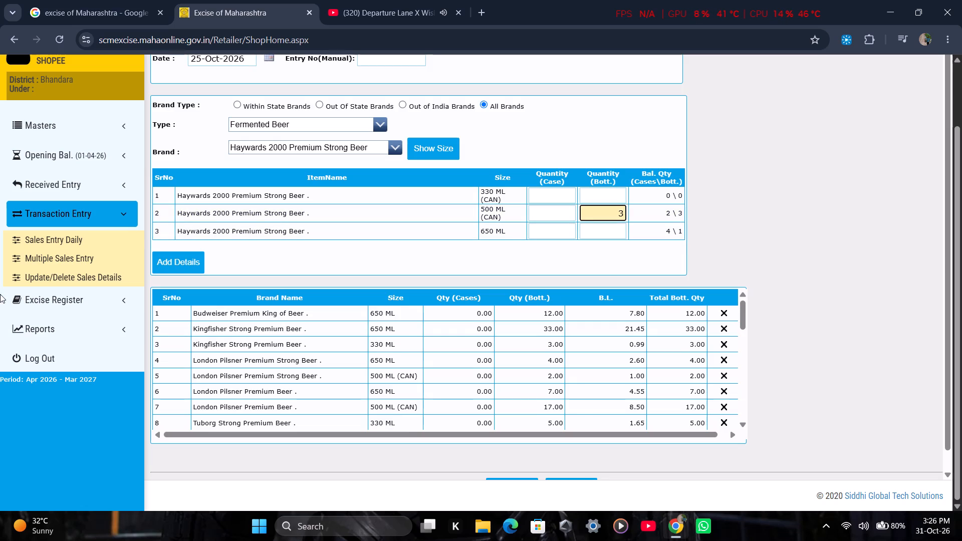
click(163, 263)
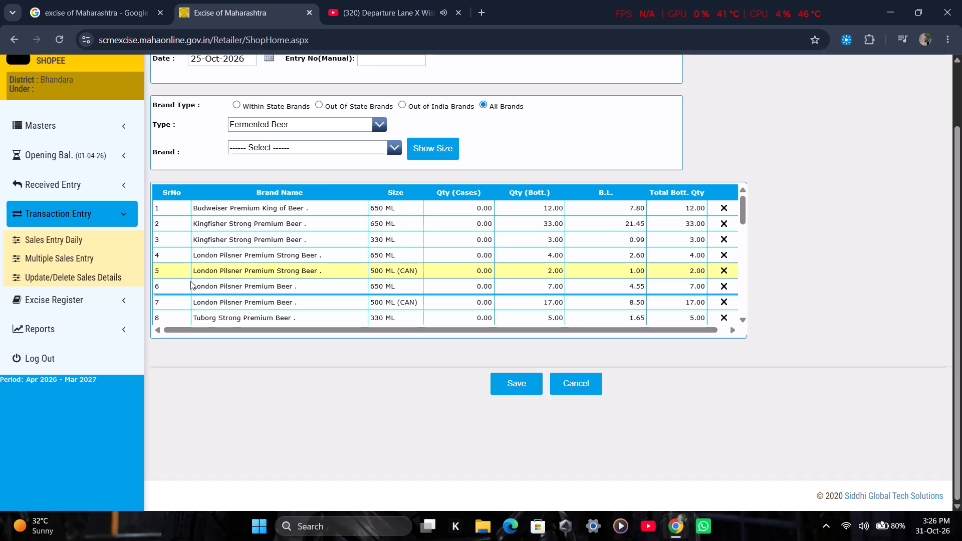
Add 10 bottles of Haywards 5000 Premium Strong Beer 500 ML (CAN) to the 25-Oct-2026 sales entry.
scroll(200, 292, down, 6)
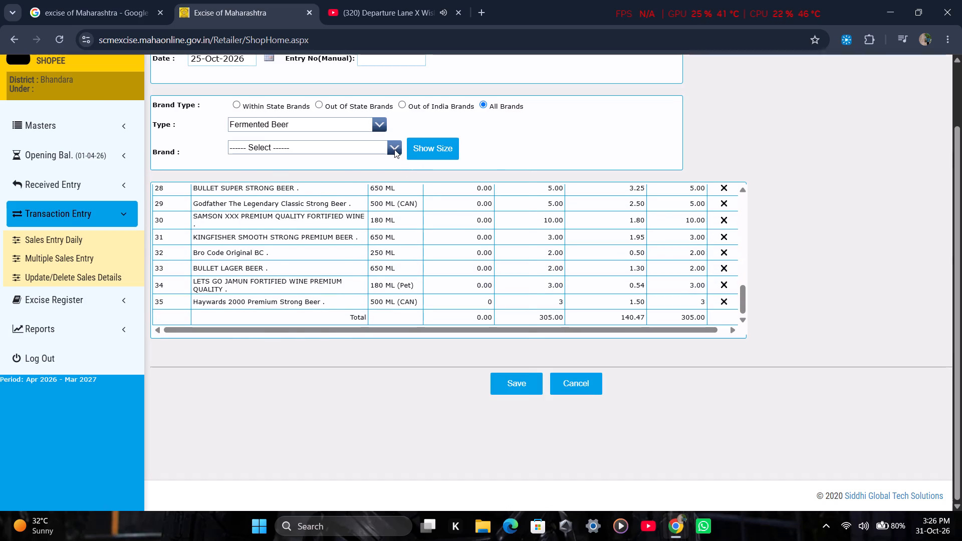
click(394, 149)
click(391, 301)
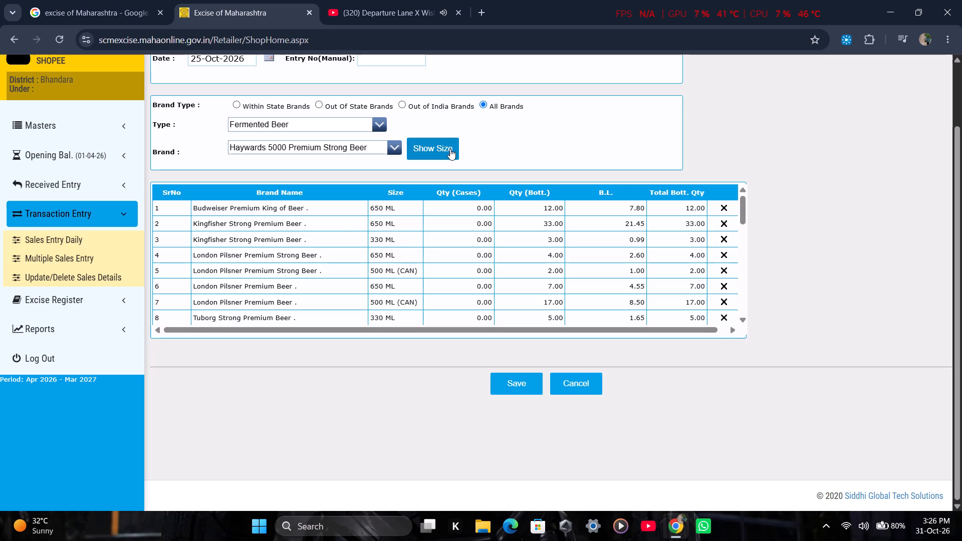
click(449, 149)
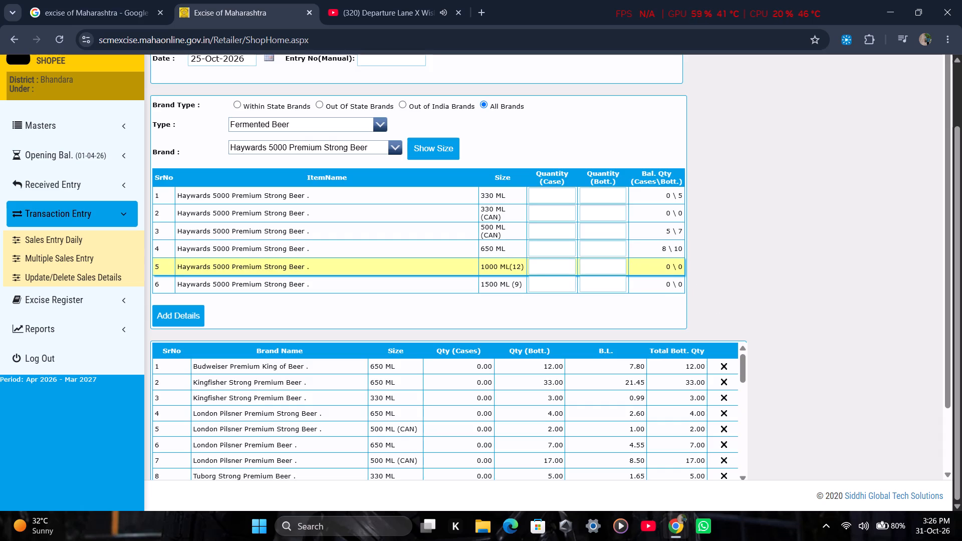
click(598, 232)
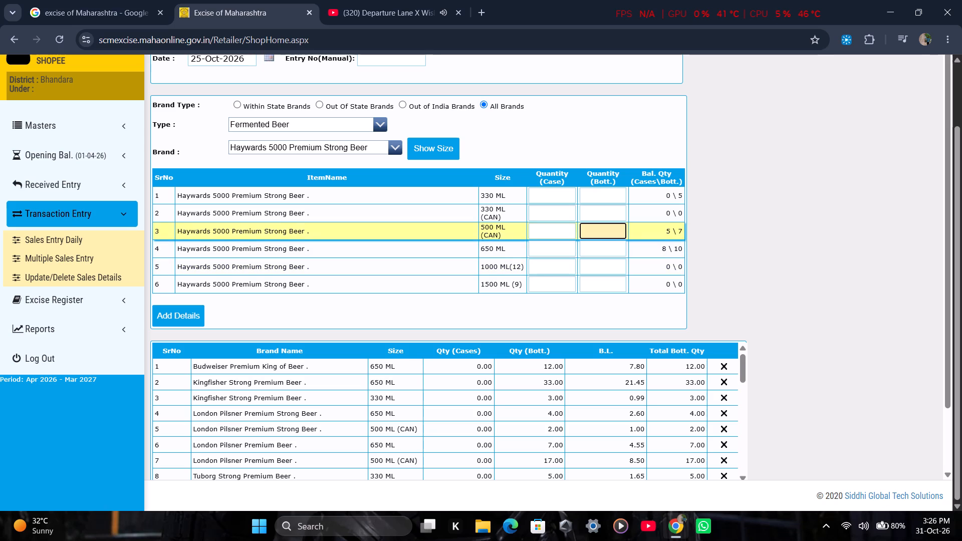
key(1)
key(0)
click(168, 318)
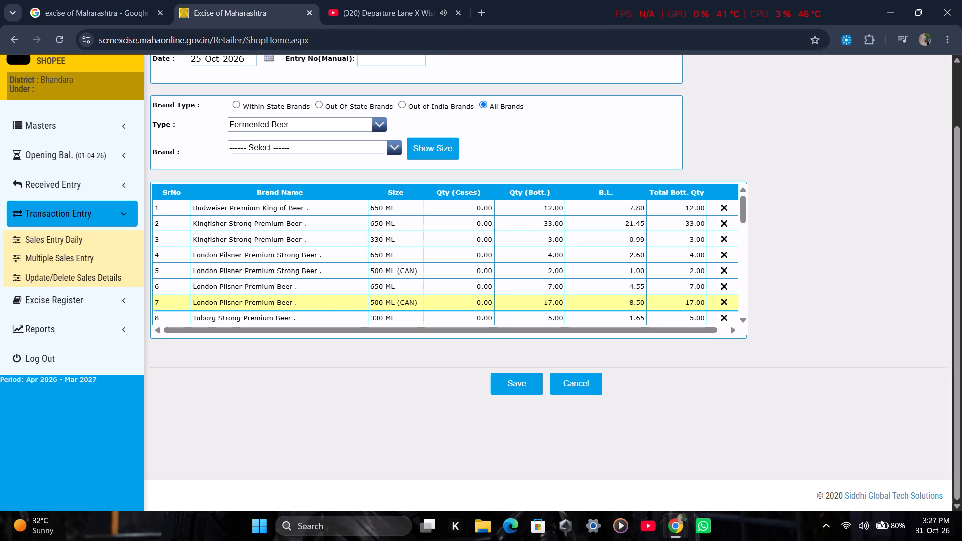
Add 3 bottles of Kingfisher Smooth Strong Premium Beer 500 ML (CAN) to the 25-Oct-2026 sales entry.
scroll(402, 301, down, 5)
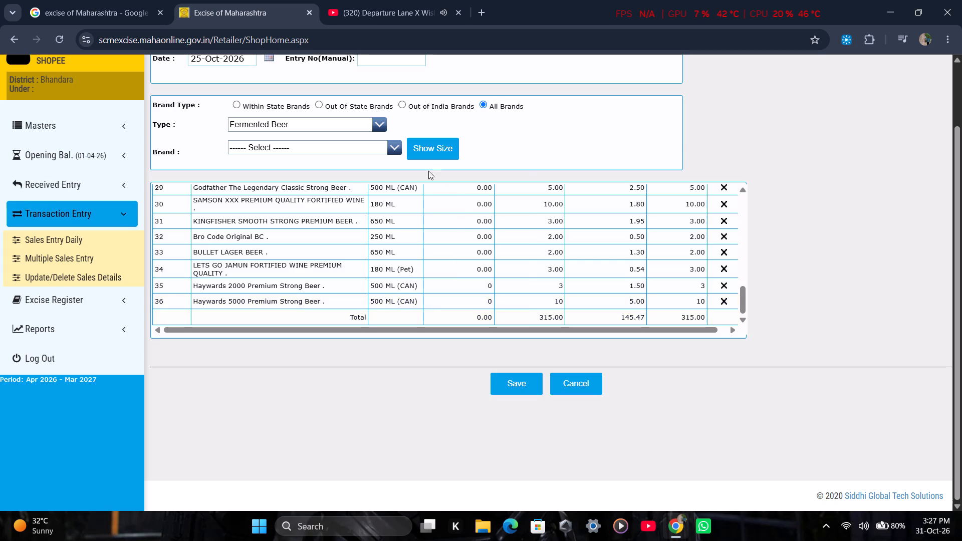
click(400, 143)
click(422, 322)
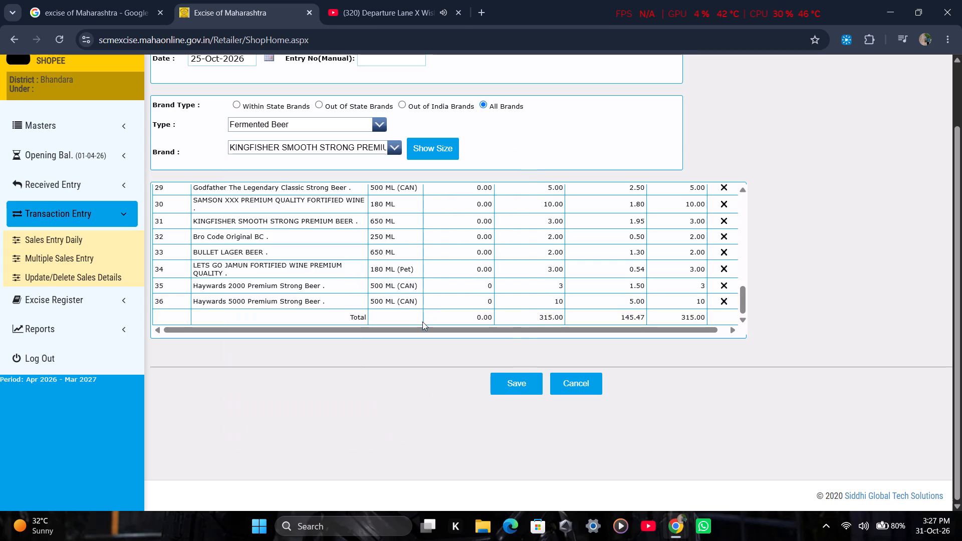
click(449, 149)
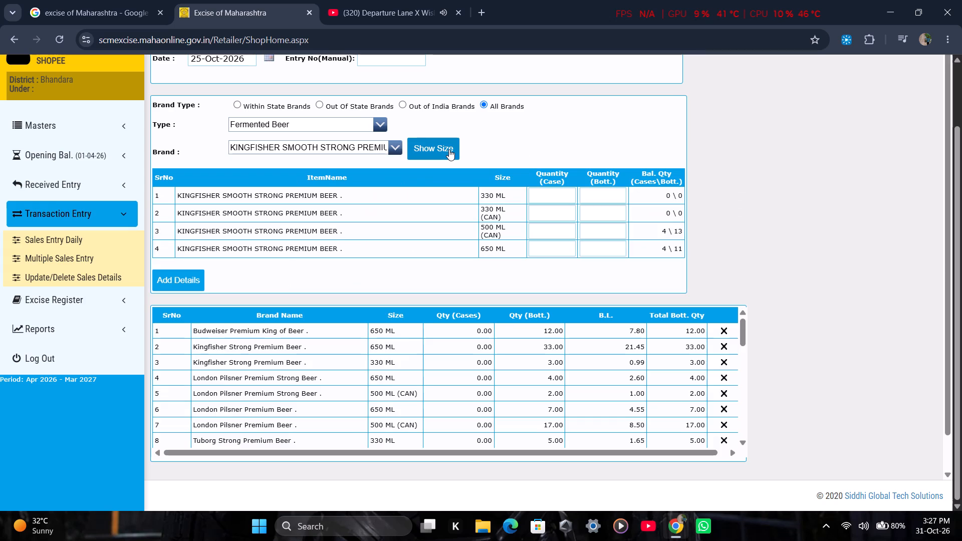
click(616, 235)
key(3)
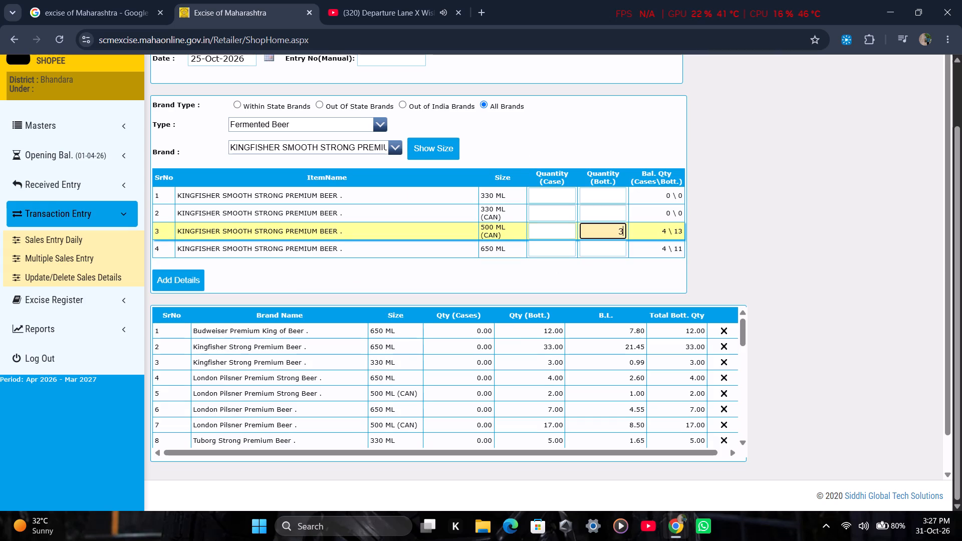
click(180, 286)
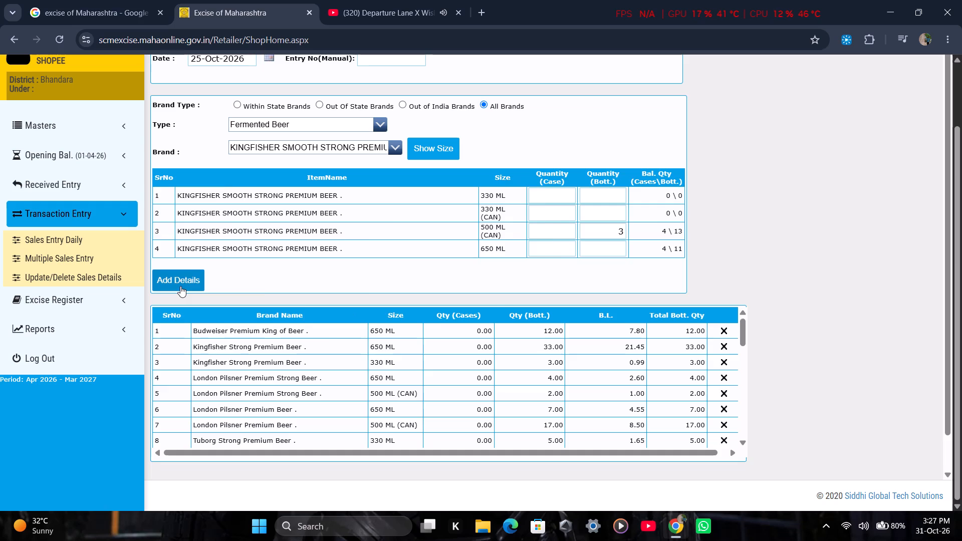
Save the corrected 25-Oct-2026 sales entry and dismiss the notice.
scroll(302, 267, down, 6)
click(517, 390)
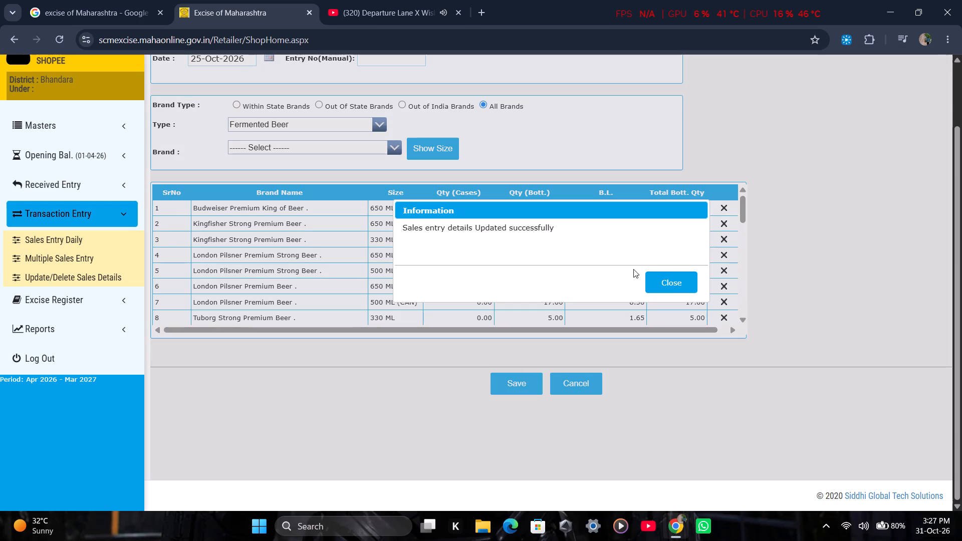
click(686, 282)
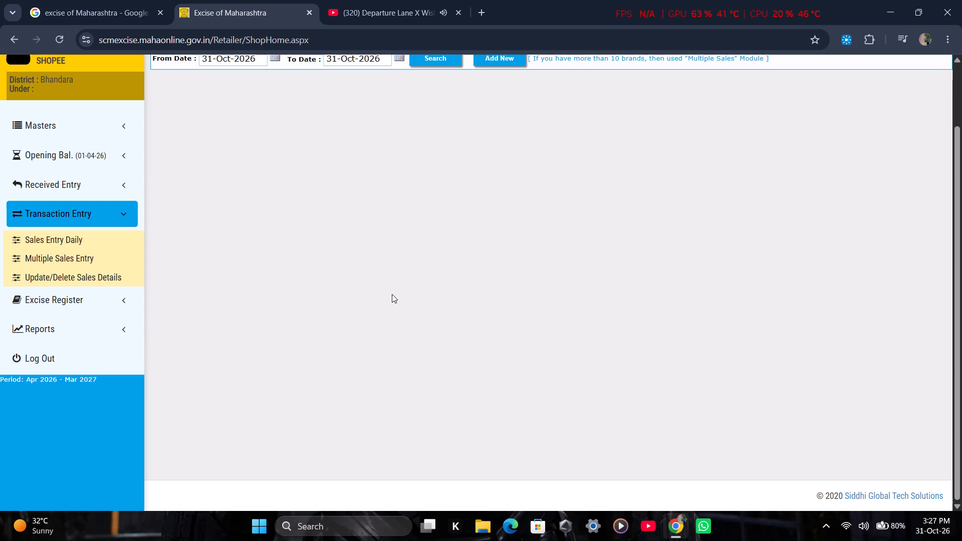
Show the FLR 4A (Monthly Statement) register from 25-Oct-2026 to 25-Oct-2026, bottle wise, for all brands and types.
click(48, 300)
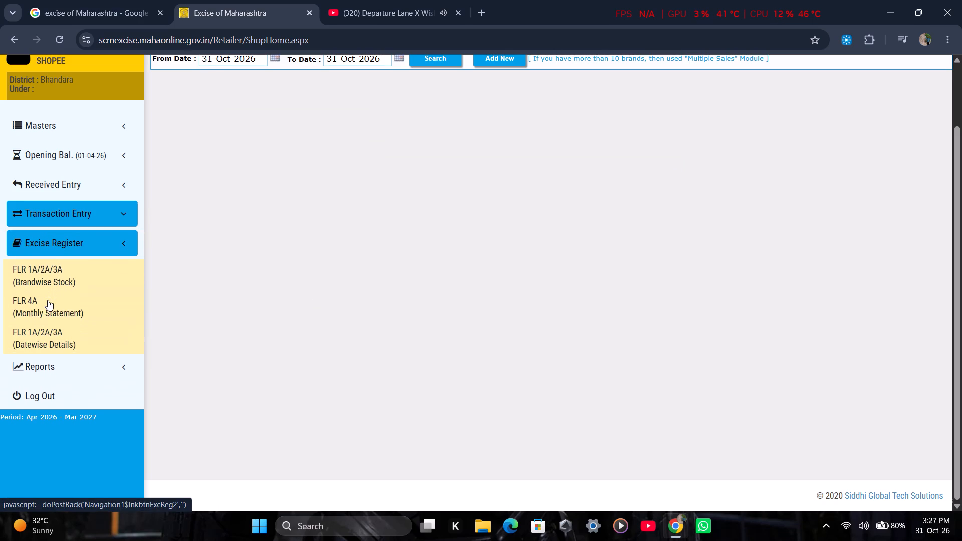
click(42, 308)
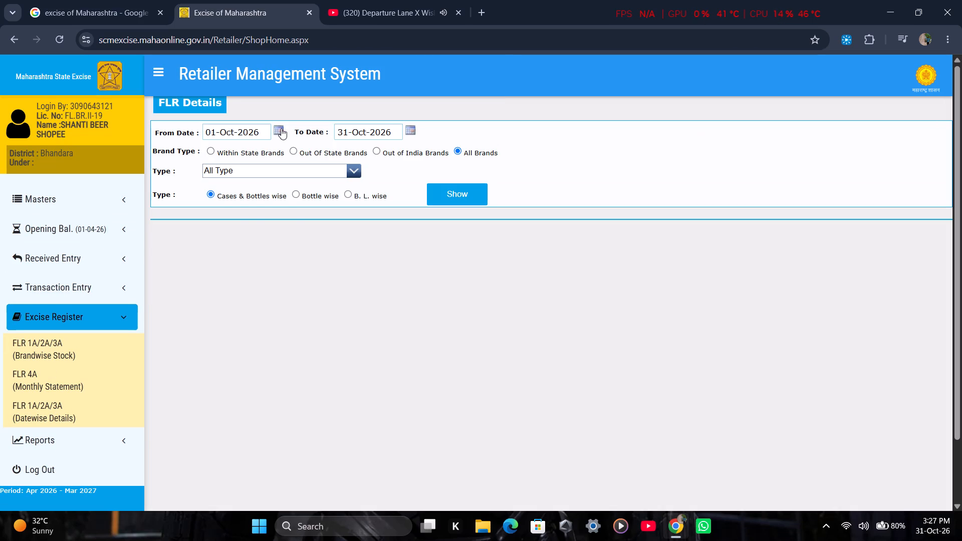
click(281, 128)
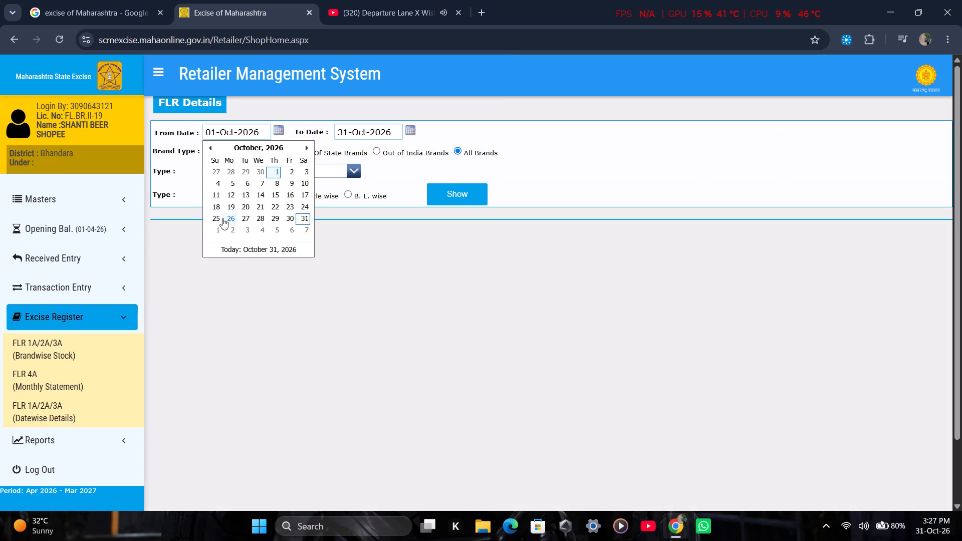
click(212, 218)
click(413, 128)
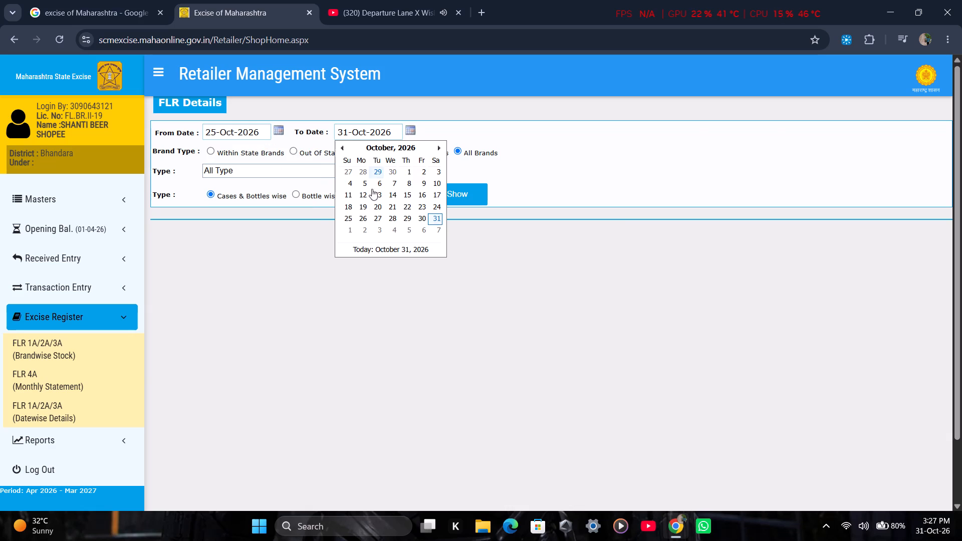
click(341, 222)
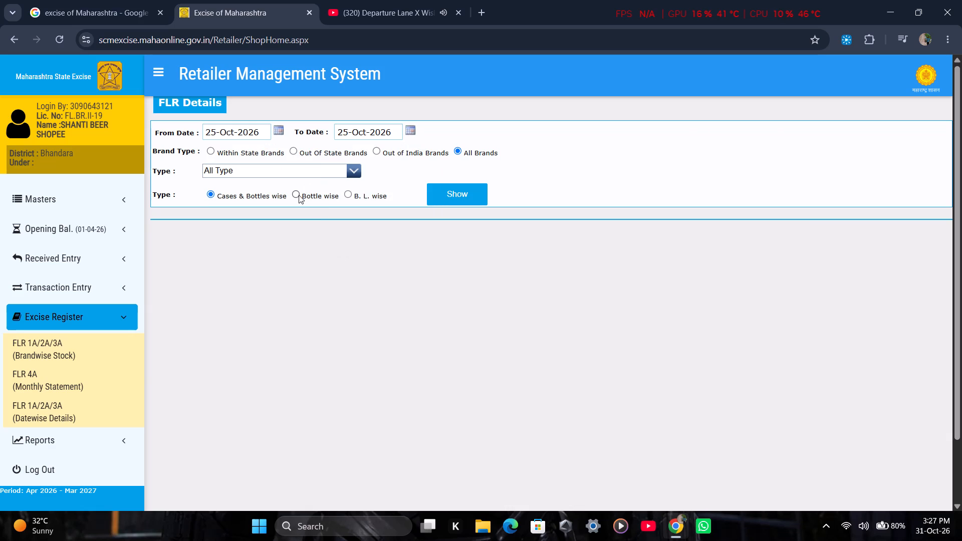
click(298, 194)
click(462, 192)
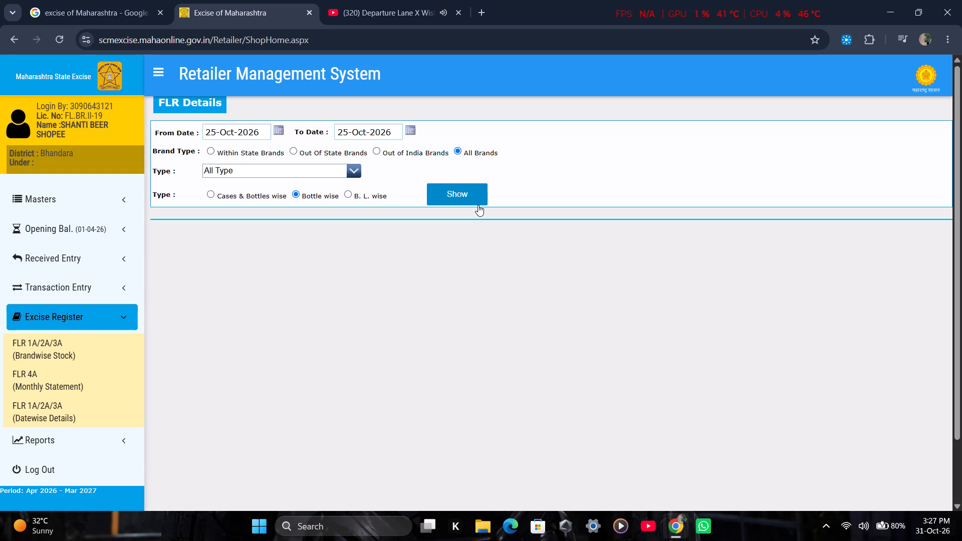
click(478, 205)
click(456, 198)
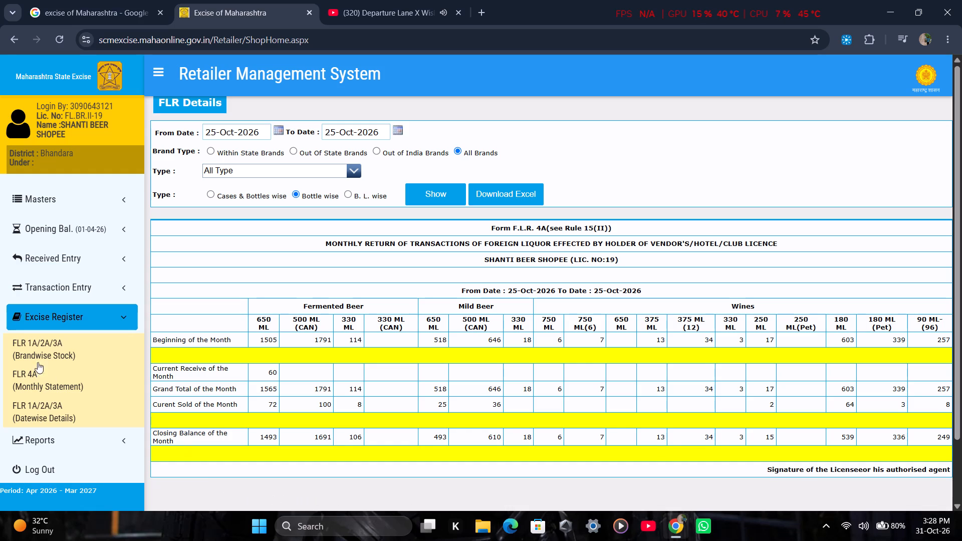
Open the daily sales entry page.
click(45, 282)
click(50, 286)
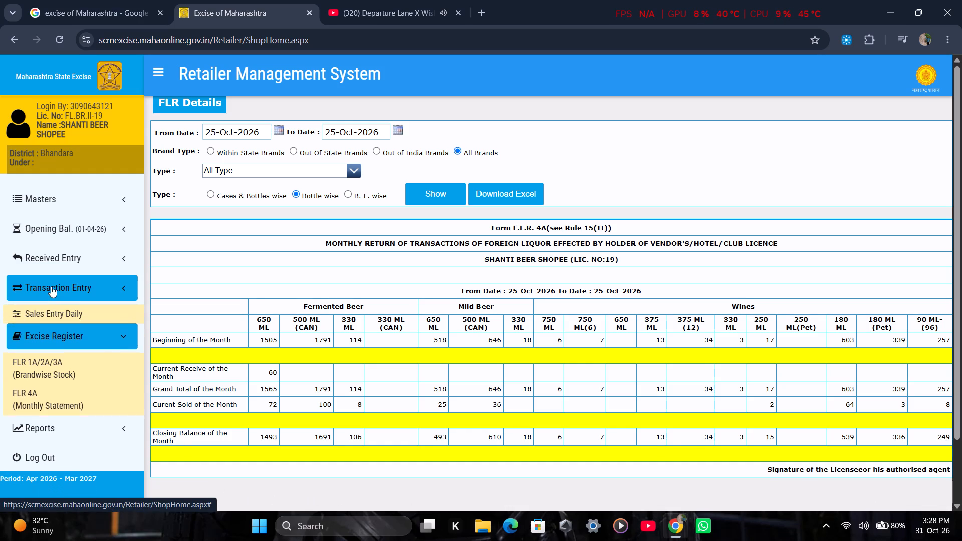
click(53, 308)
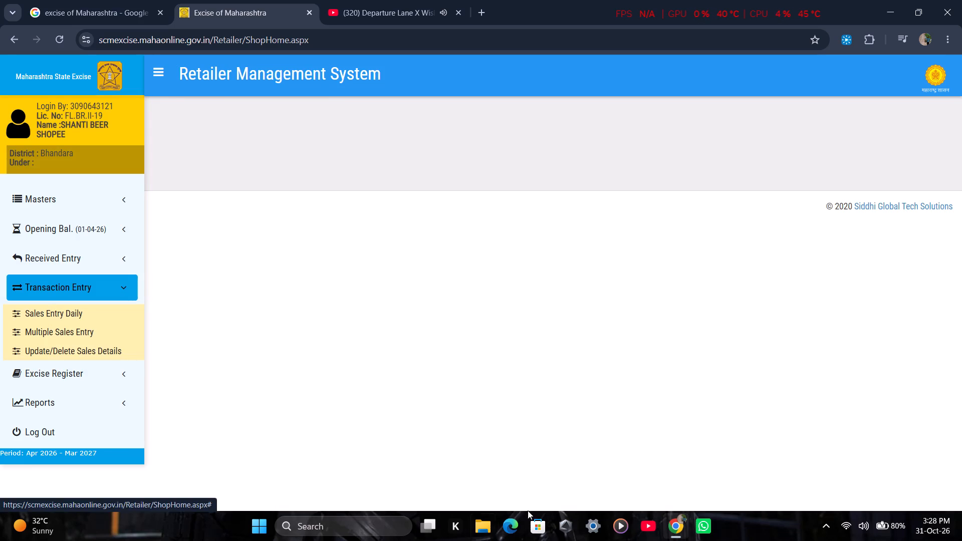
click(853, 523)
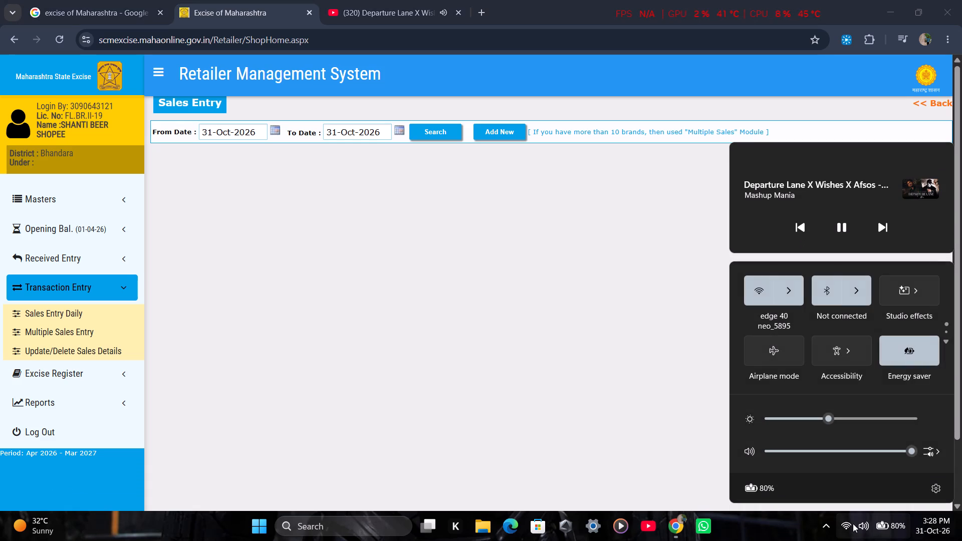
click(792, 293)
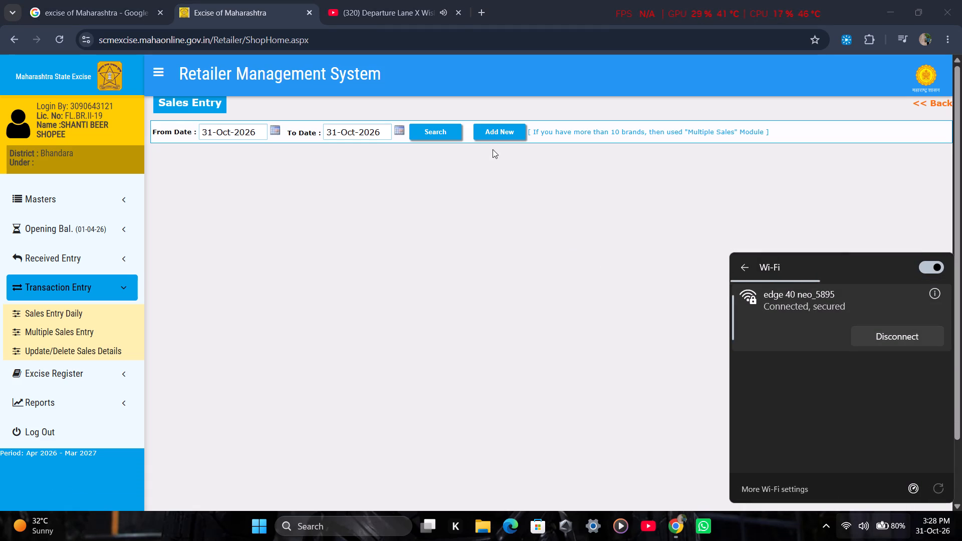
Start a new daily sales entry.
click(499, 130)
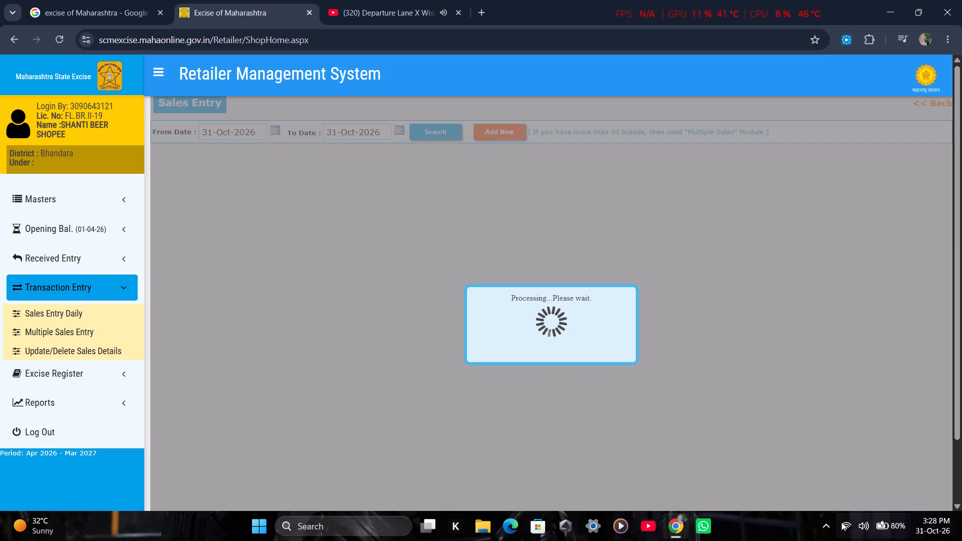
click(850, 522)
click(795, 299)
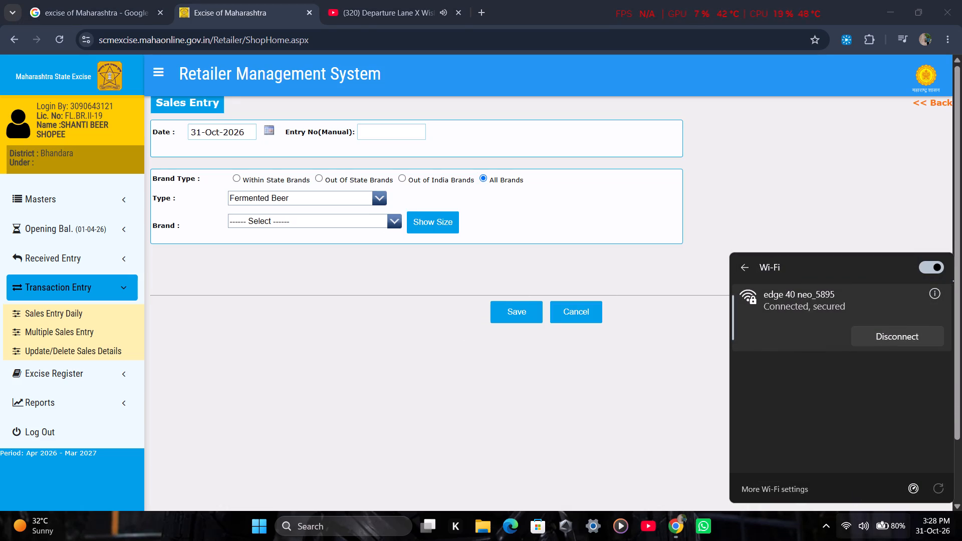
Set the date of the new sales entry to 26-Oct-2026.
click(379, 198)
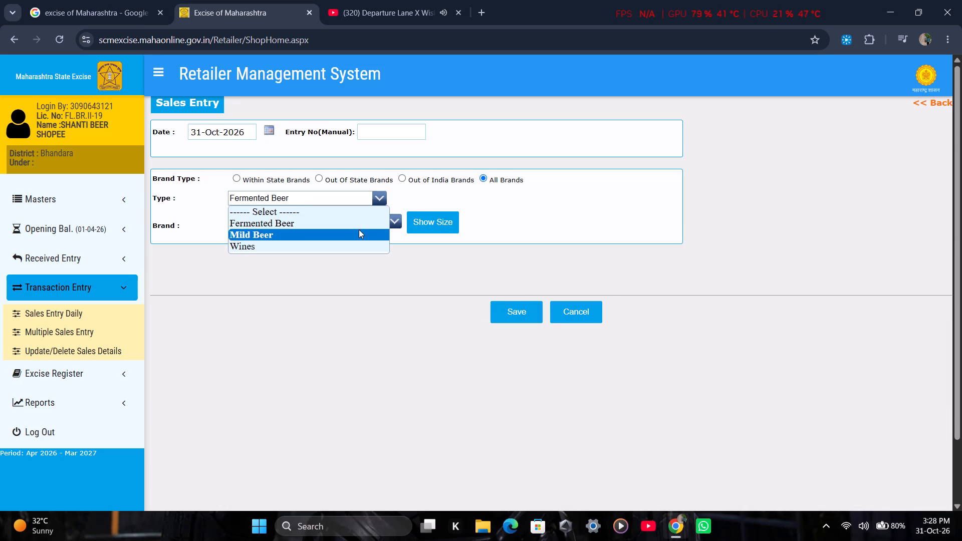
scroll(316, 335, down, 5)
click(266, 59)
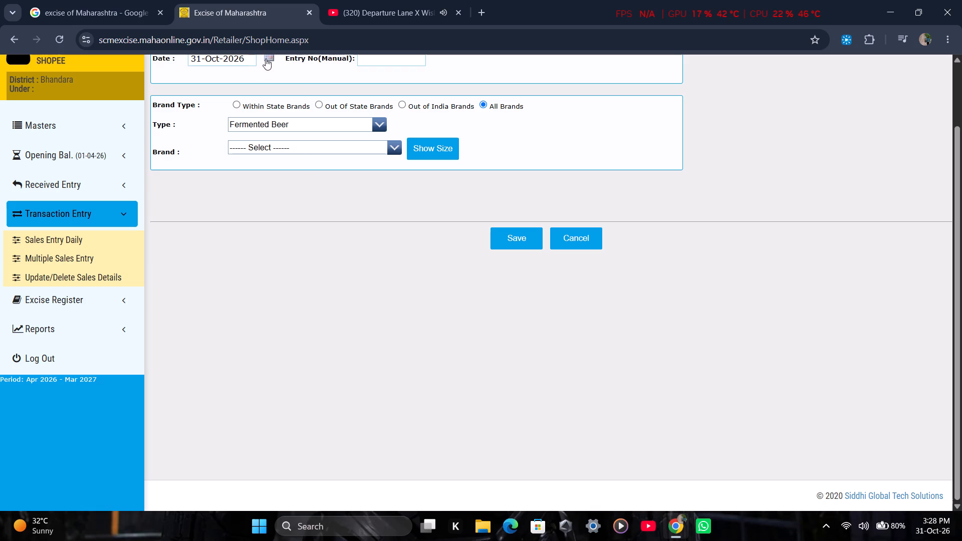
click(220, 144)
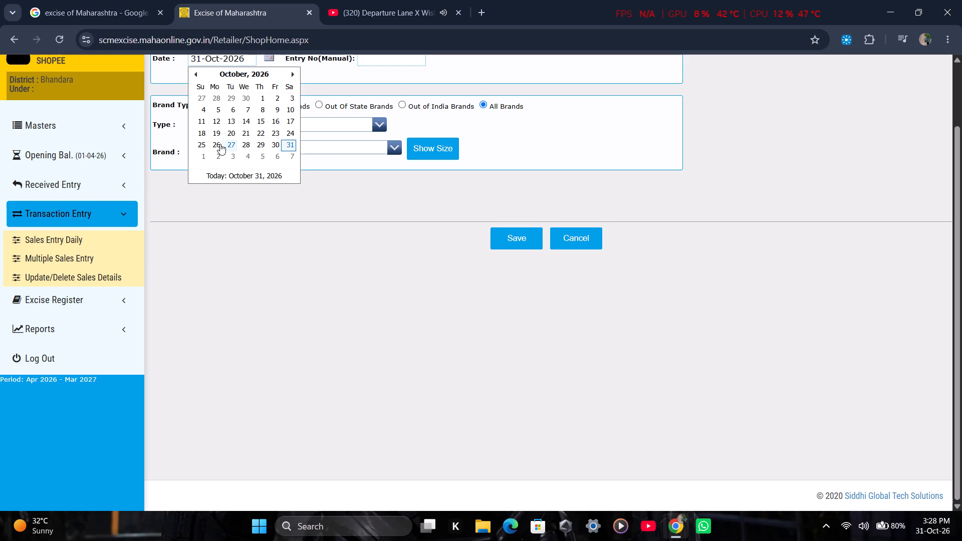
Switch the computer's Wi-Fi connection to the AirFiber network and return to the sales entry form.
click(839, 537)
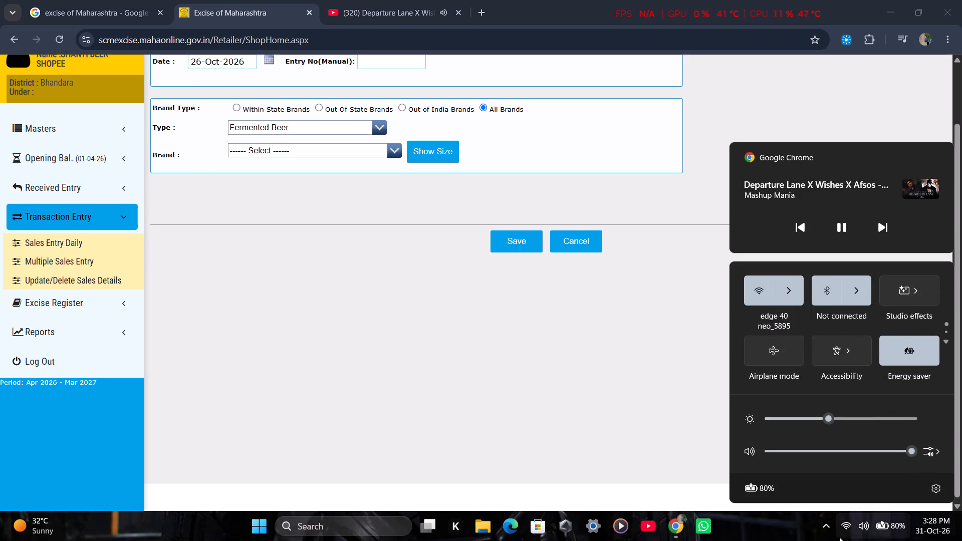
click(794, 293)
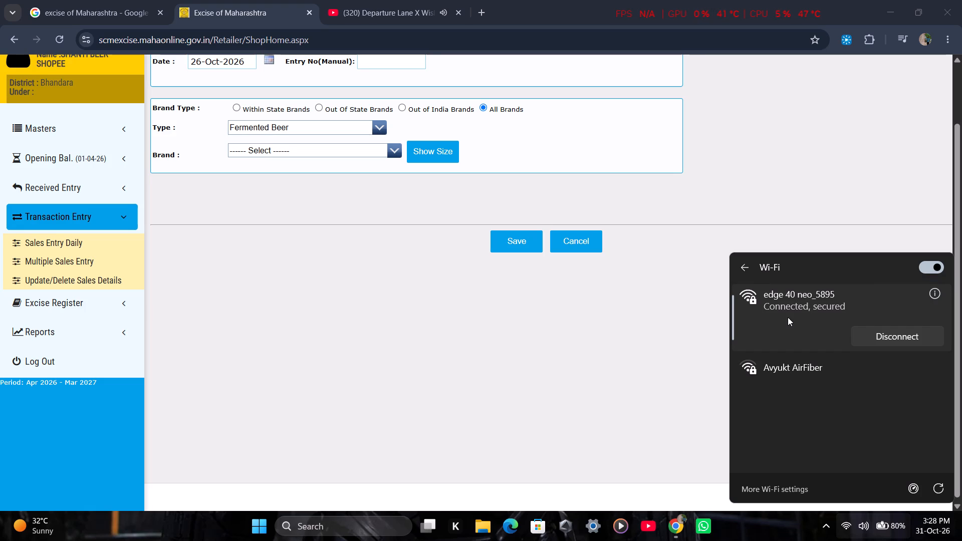
click(785, 372)
click(878, 391)
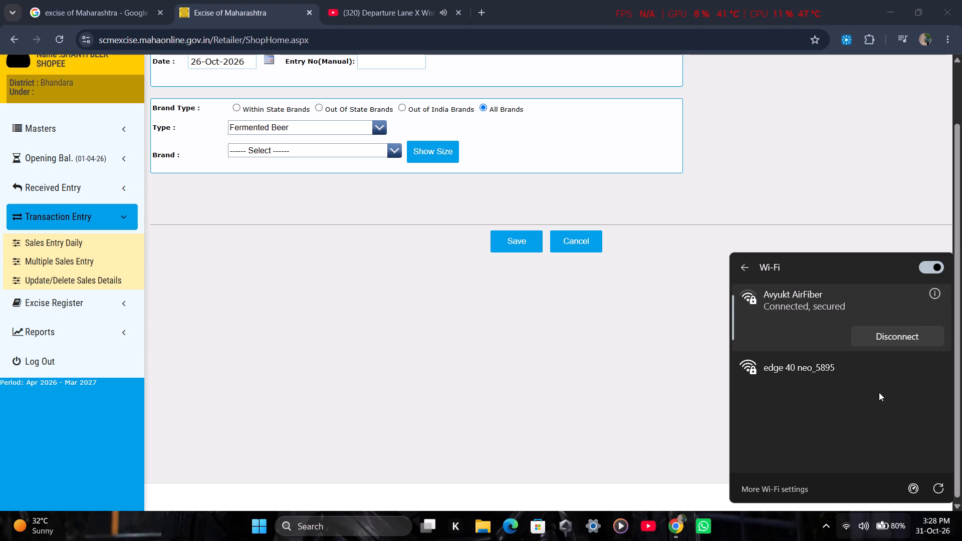
click(605, 317)
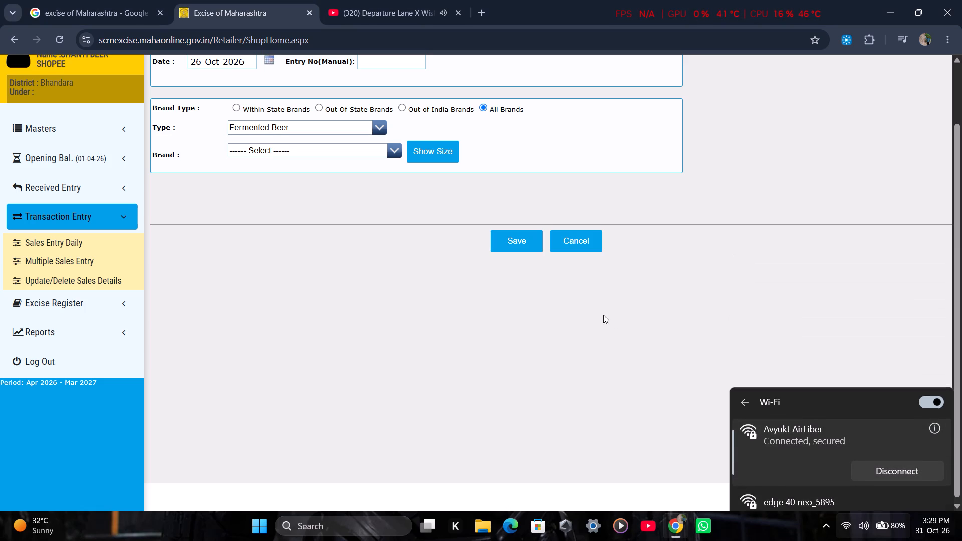
Add 8 bottles of the Mild Beer brand Royal Challenge Premium Lager Beer 650 ML to the 26-Oct-2026 sales entry.
click(384, 127)
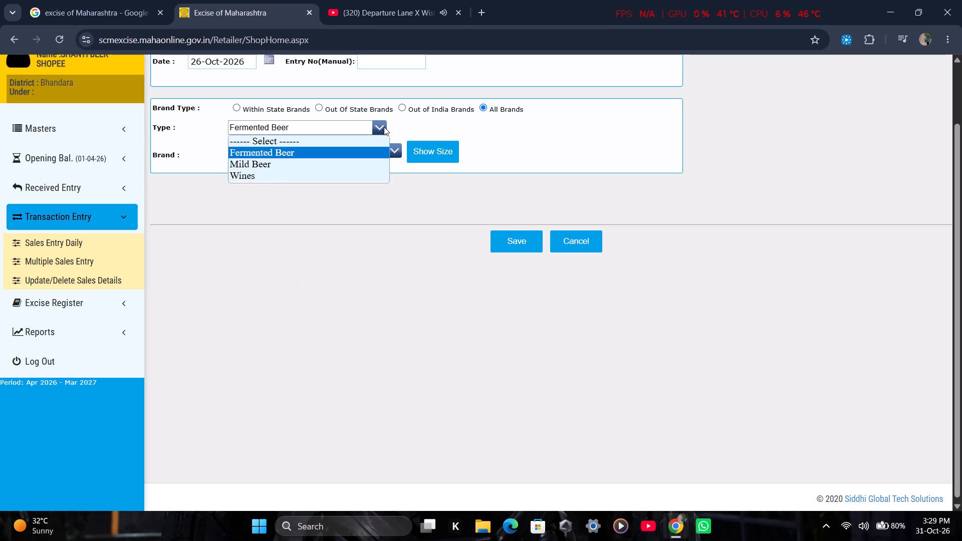
click(373, 166)
click(387, 152)
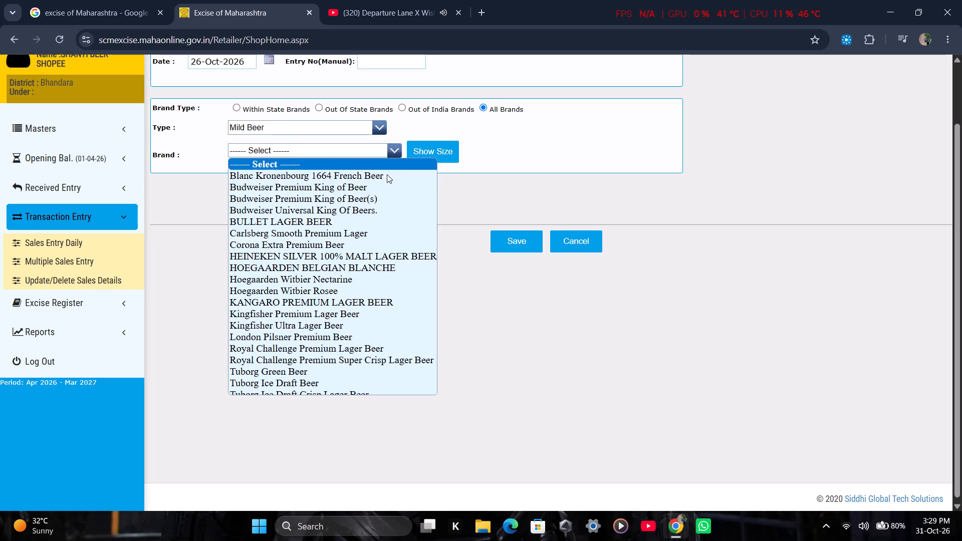
click(394, 347)
click(446, 144)
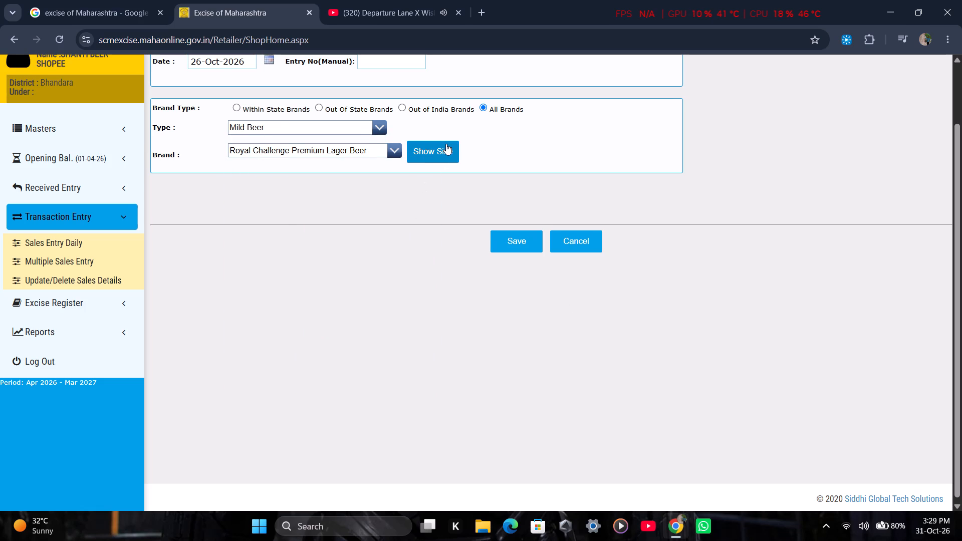
click(594, 236)
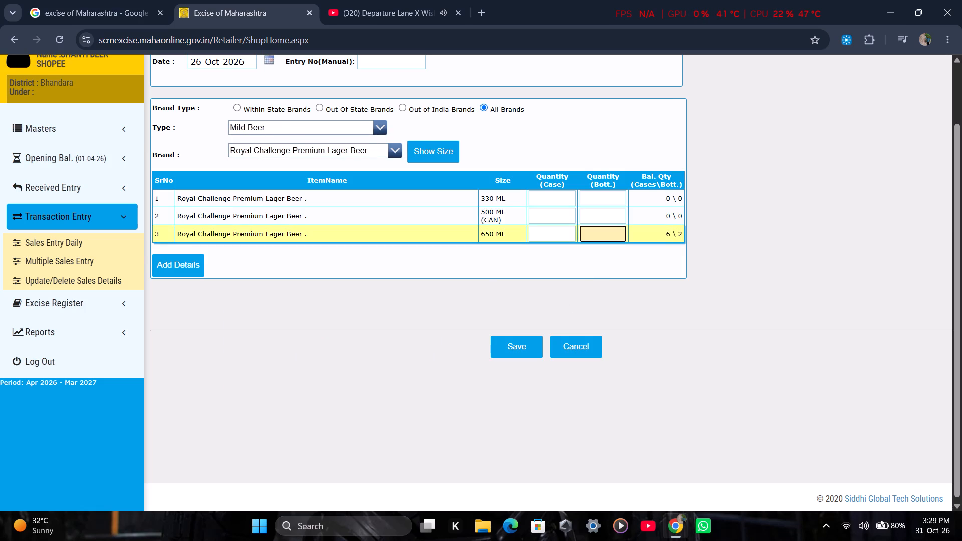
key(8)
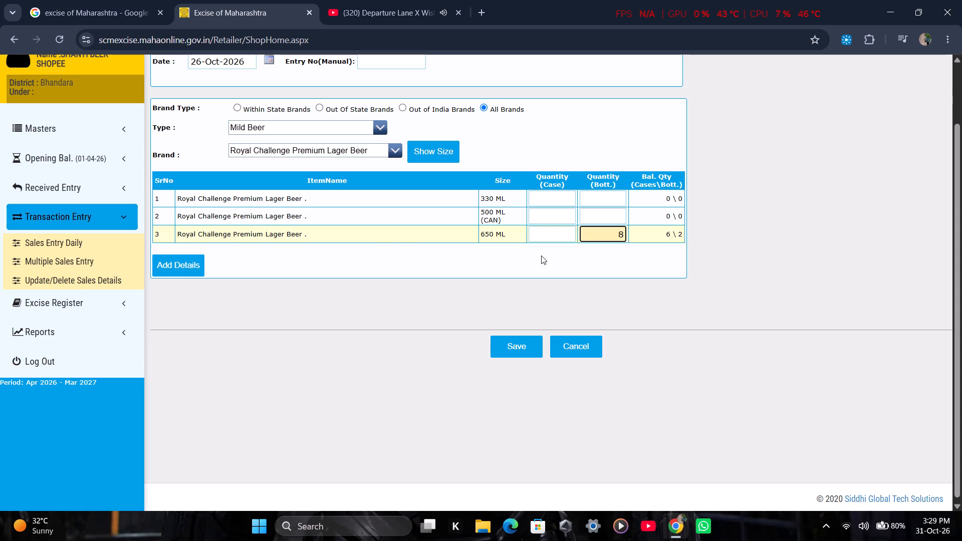
Add the 8 bottles of Royal Challenge Premium Lager Beer 650 ML to the 26-Oct-2026 sales entry.
click(176, 267)
Add 14 bottles of Royal Challenge Premium Super Crisp Lager Beer 500 ML (CAN) to the 26-Oct-2026 sales entry.
click(395, 146)
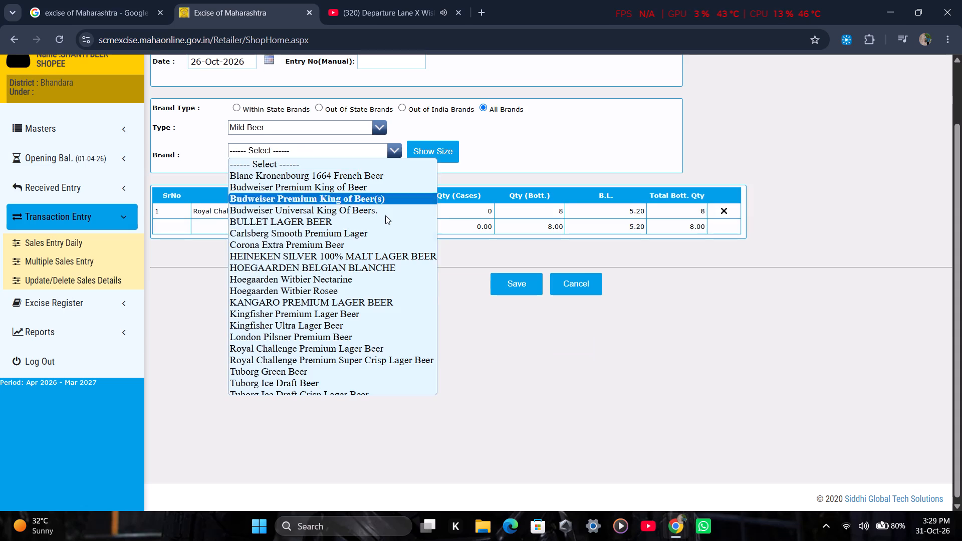
click(362, 364)
click(409, 149)
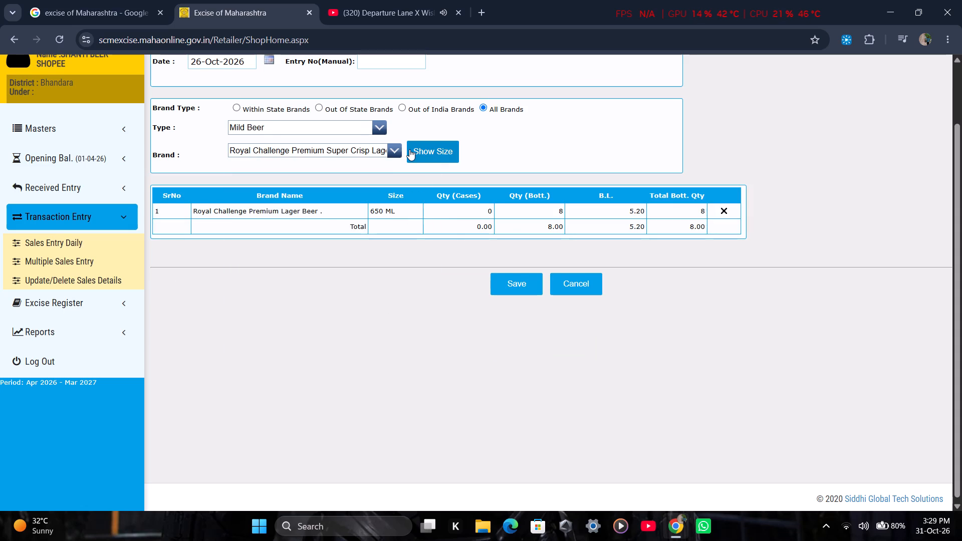
click(606, 197)
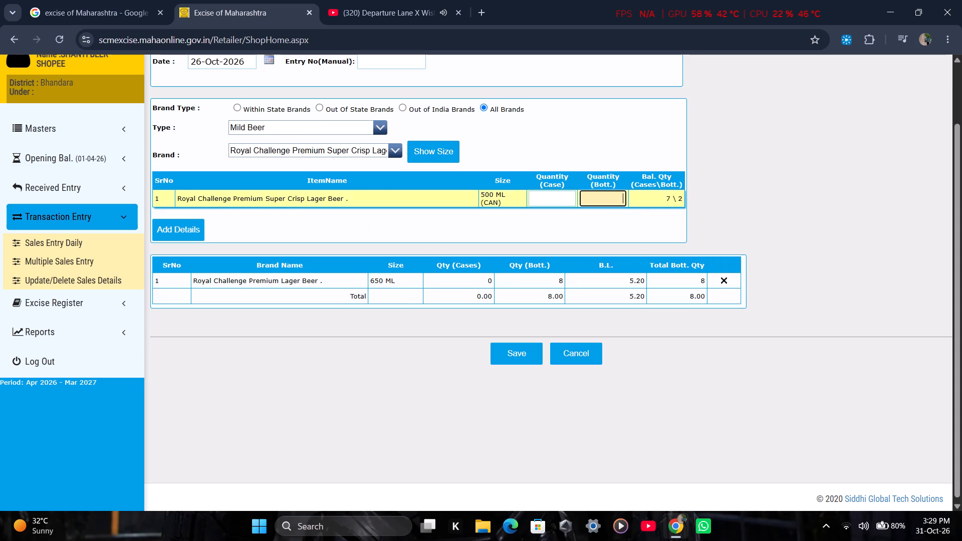
text(14)
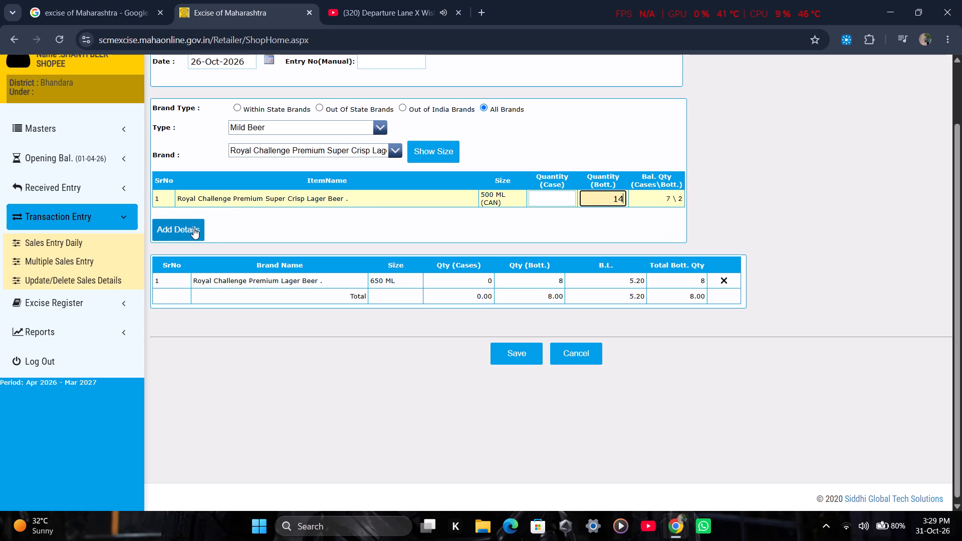
click(193, 228)
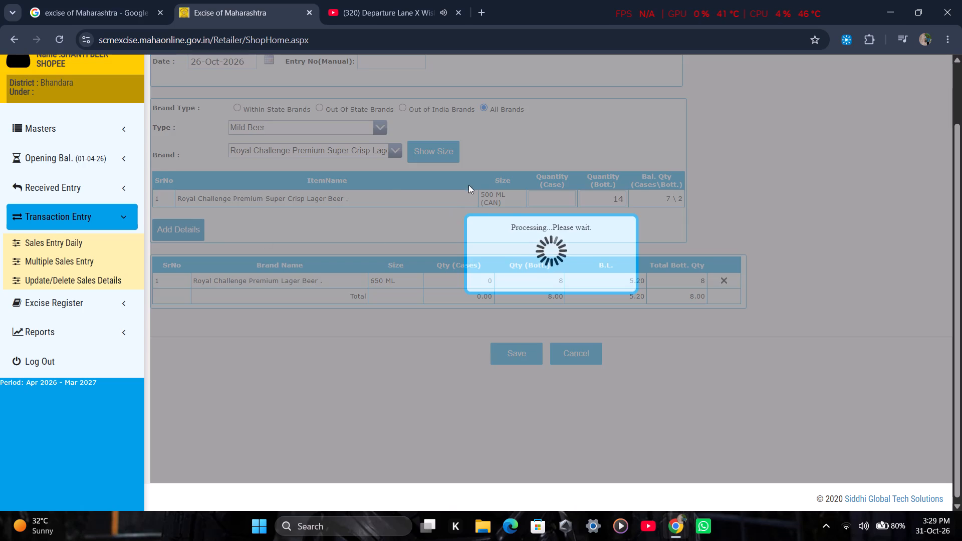
Add London Pilsner Premium Beer to the sales entry: 4 bottles of 650 ML and 13 of 500 ML (CAN).
click(391, 154)
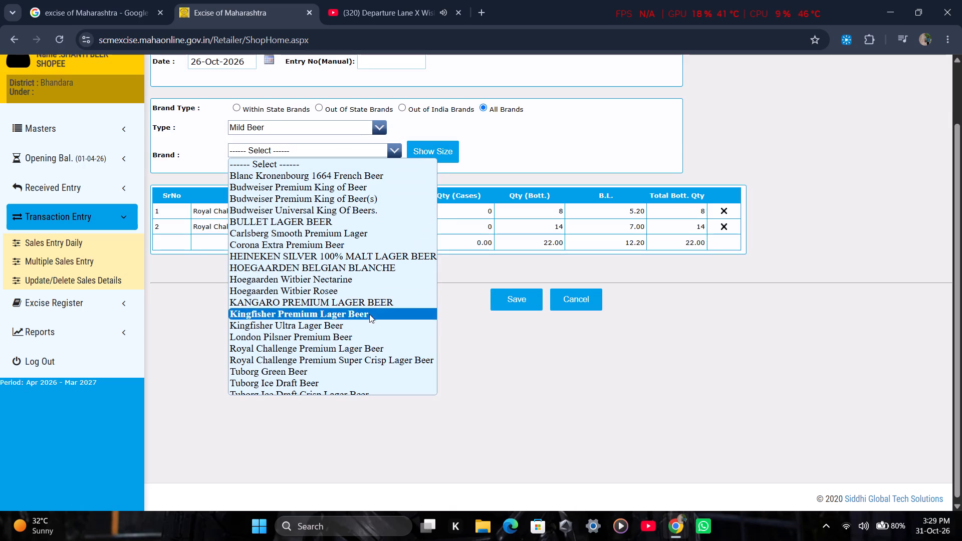
click(367, 341)
click(436, 143)
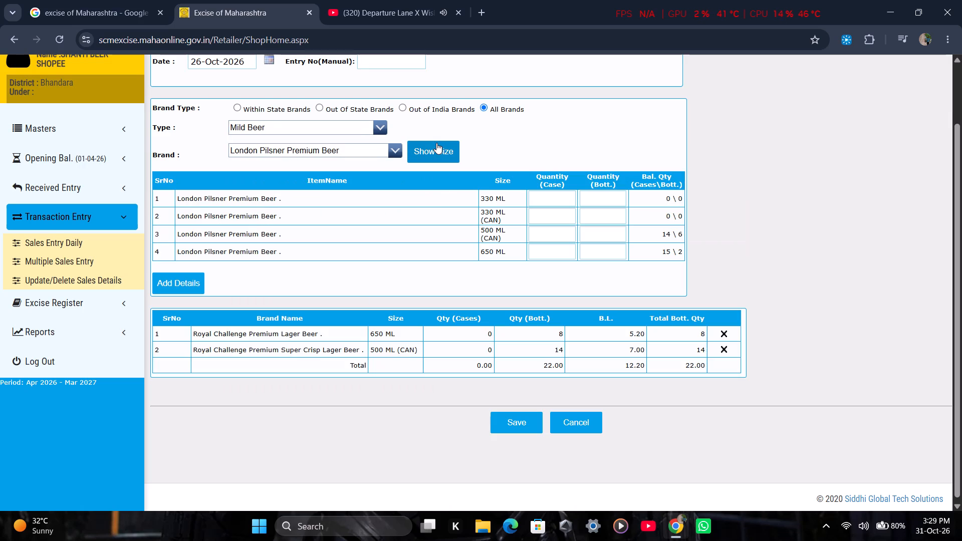
click(591, 251)
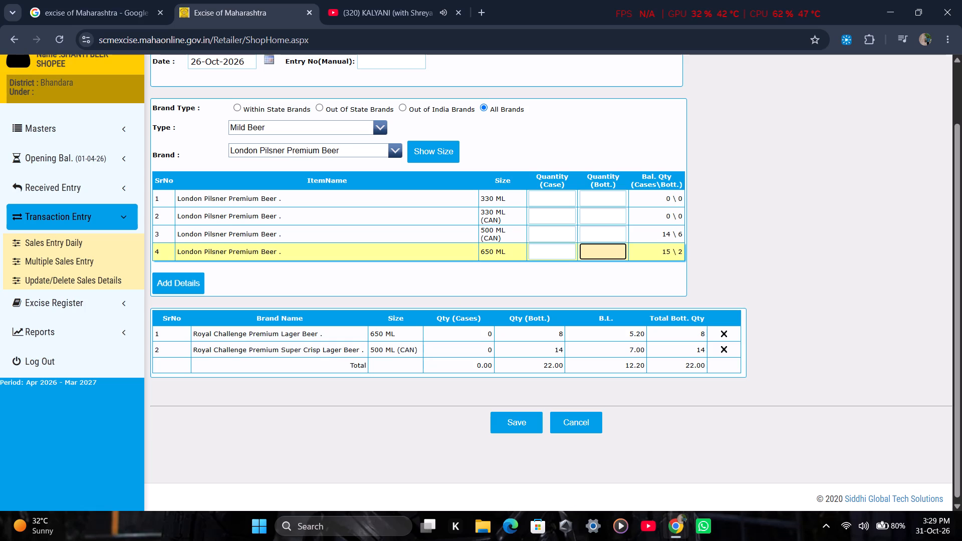
key(4)
click(611, 234)
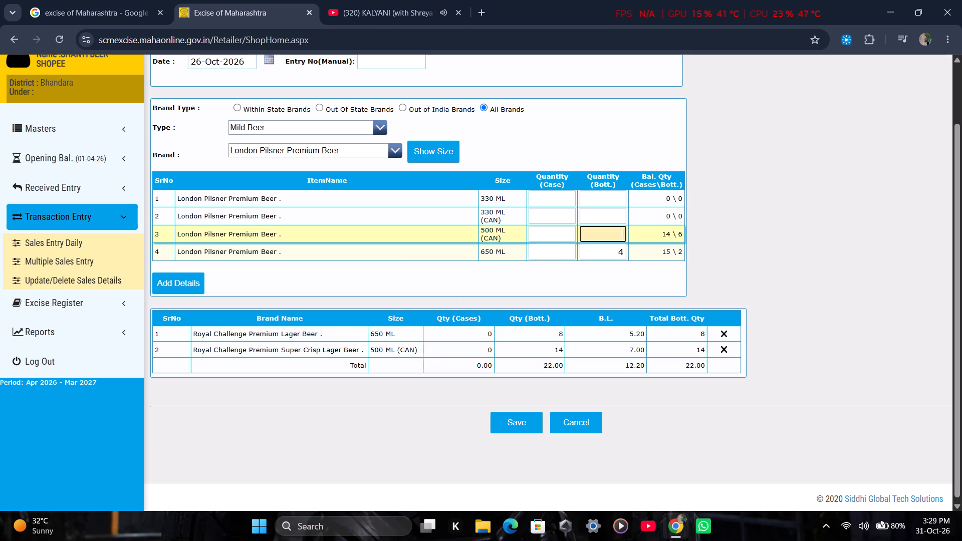
text(13)
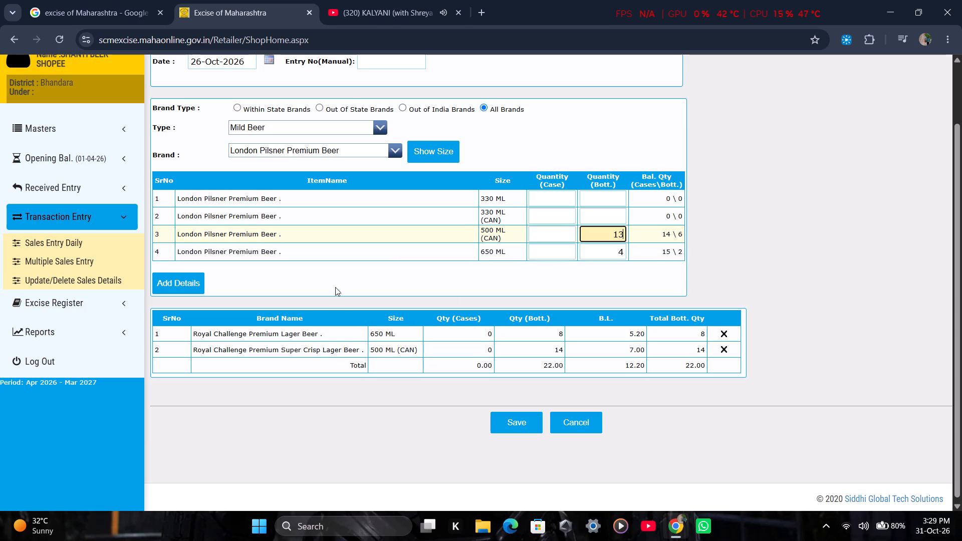
click(195, 278)
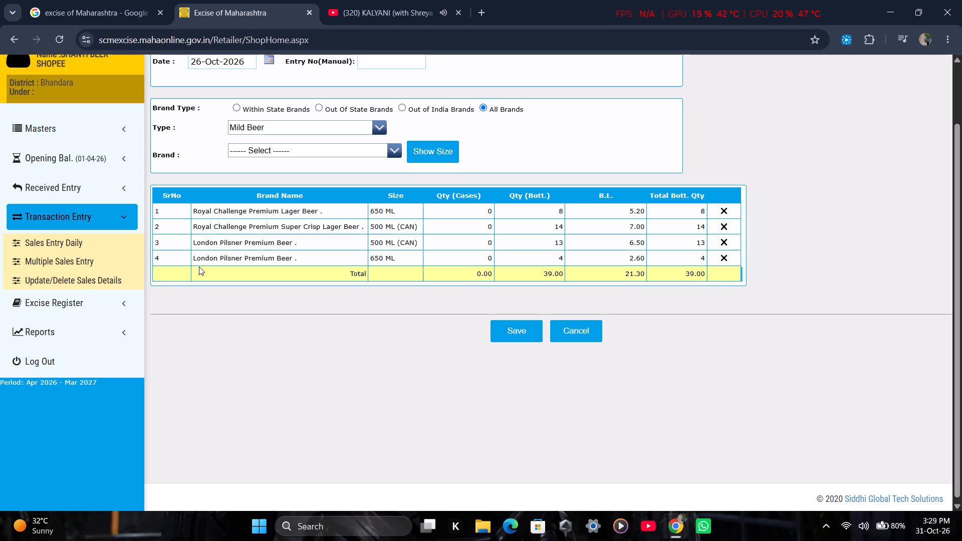
Add 3 bottles of HEINEKEN SILVER 100% MALT LAGER BEER 650 ML to the 26-Oct-2026 sales entry.
scroll(261, 252, down, 3)
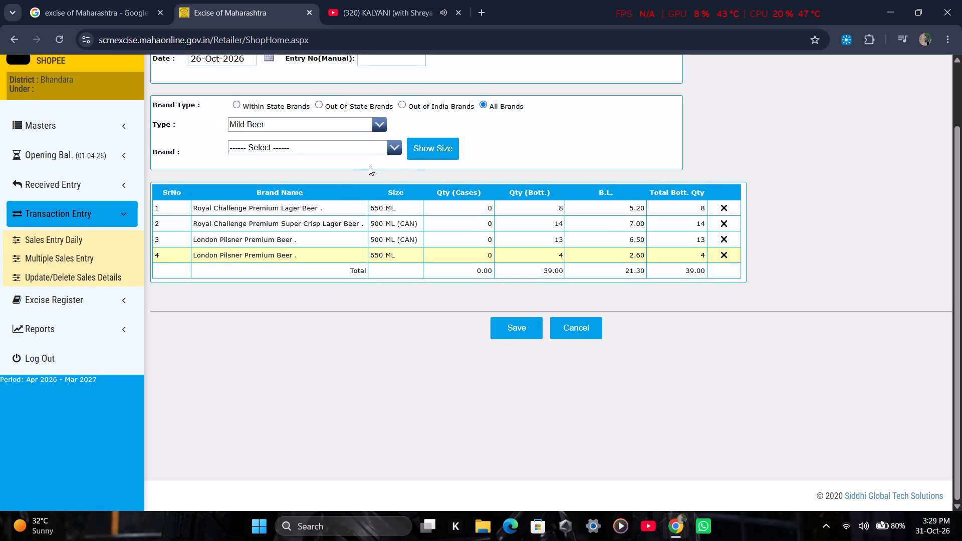
click(394, 149)
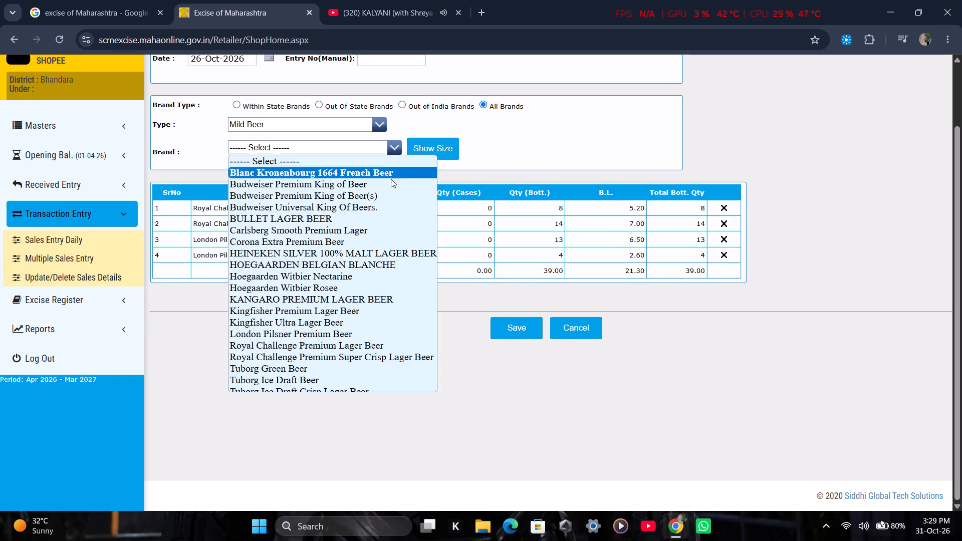
click(388, 253)
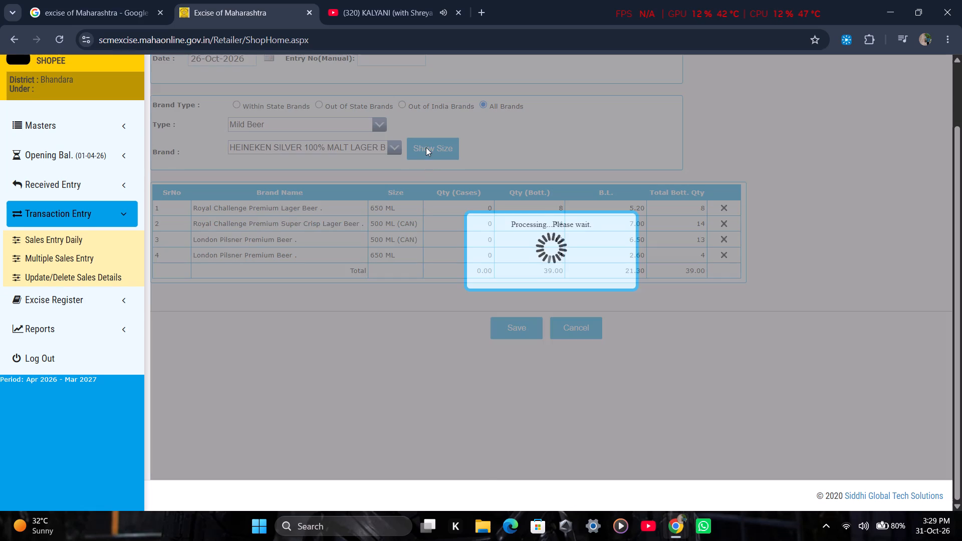
click(426, 147)
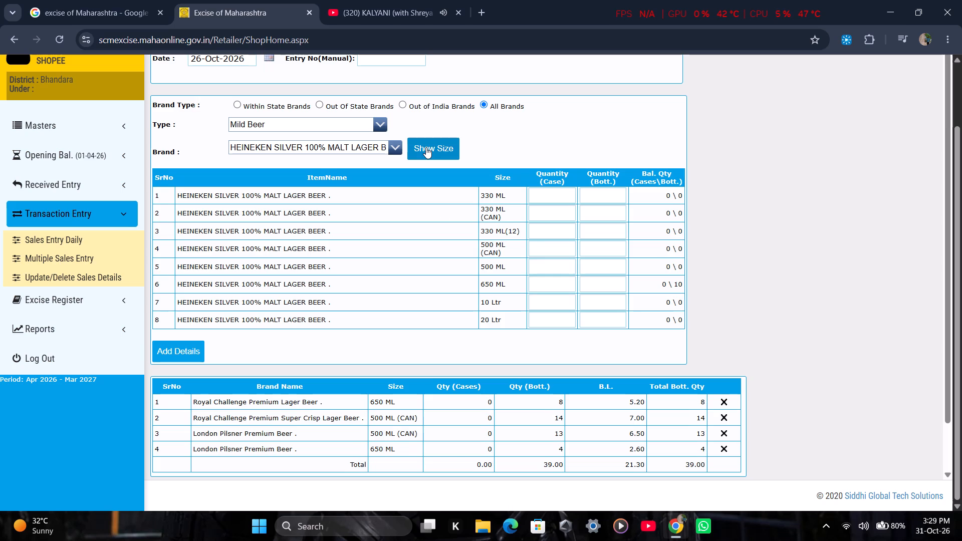
click(600, 281)
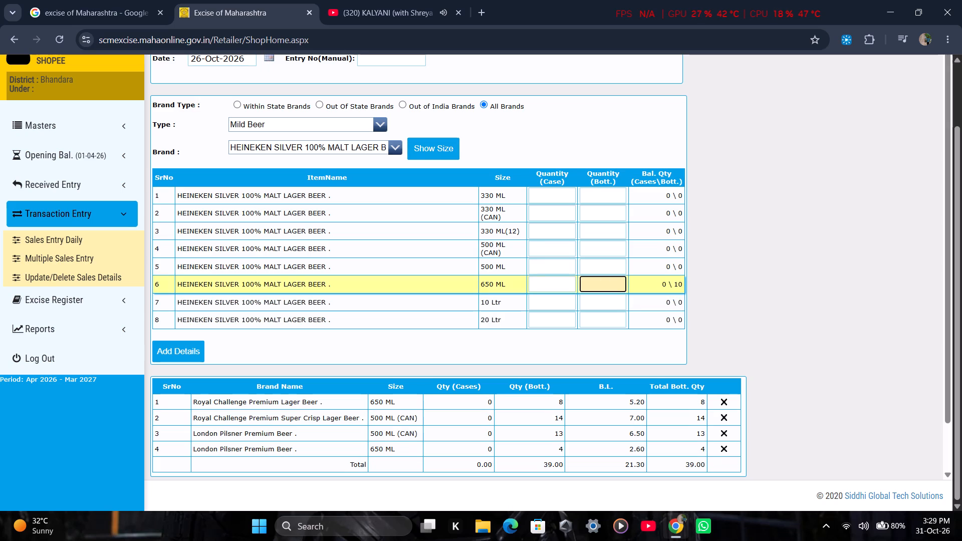
key(3)
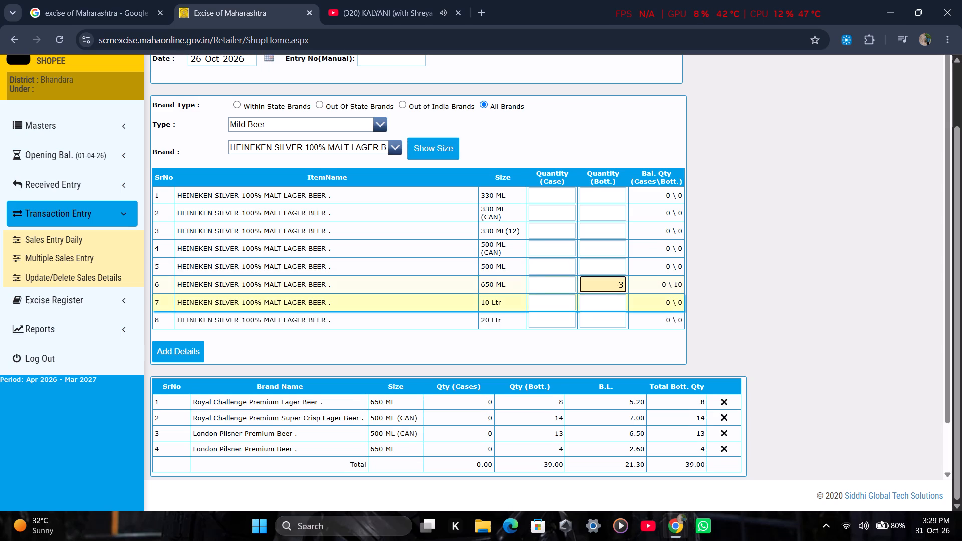
click(200, 355)
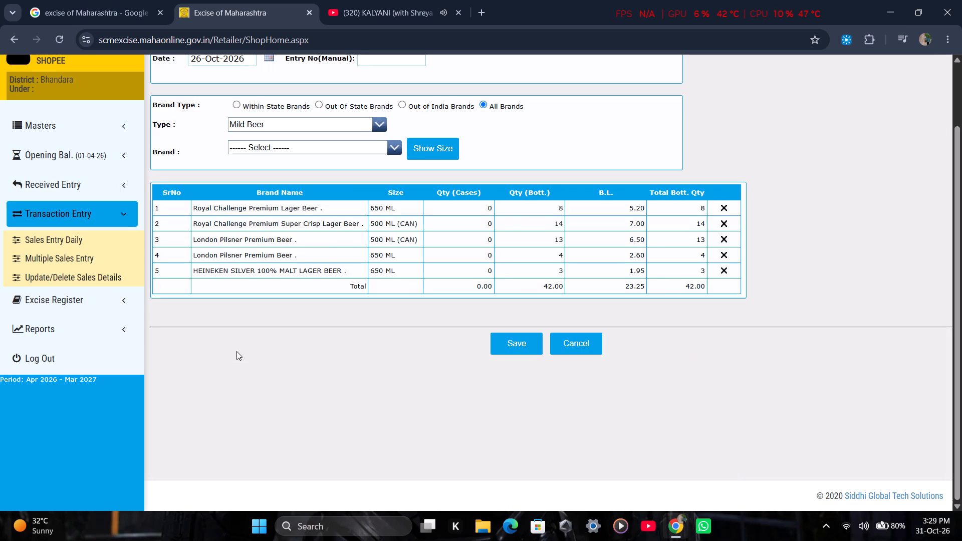
Add 2 bottles of BULLET LAGER BEER 650 ML to the 26-Oct-2026 sales entry.
click(399, 150)
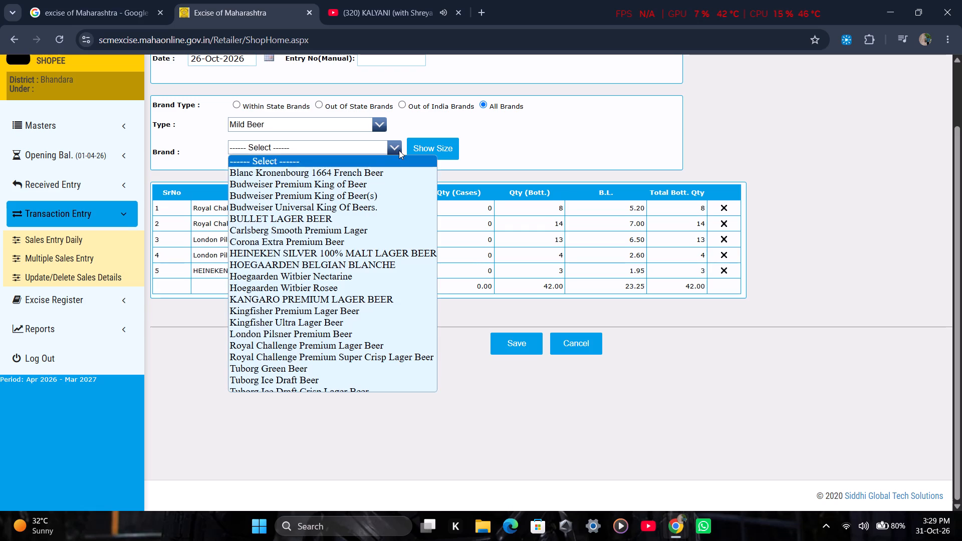
click(404, 219)
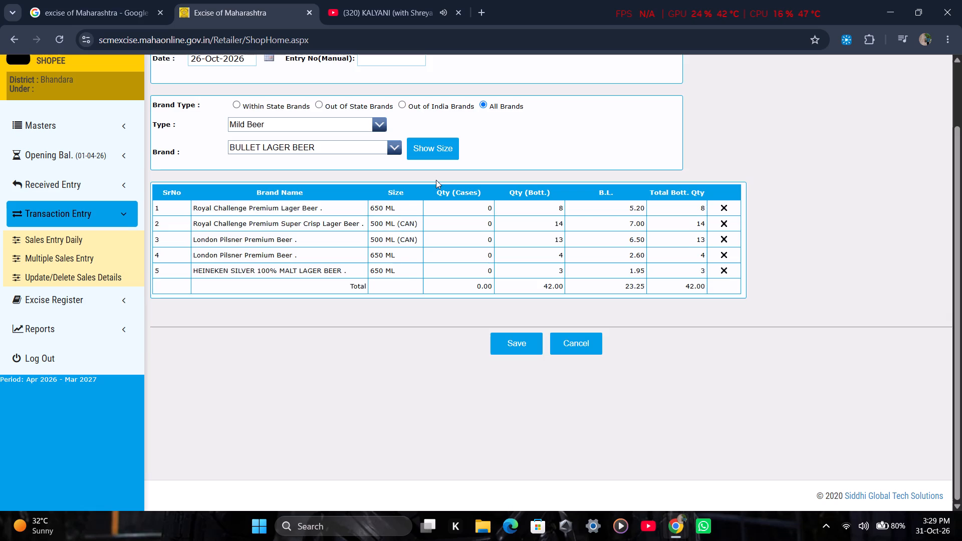
click(449, 162)
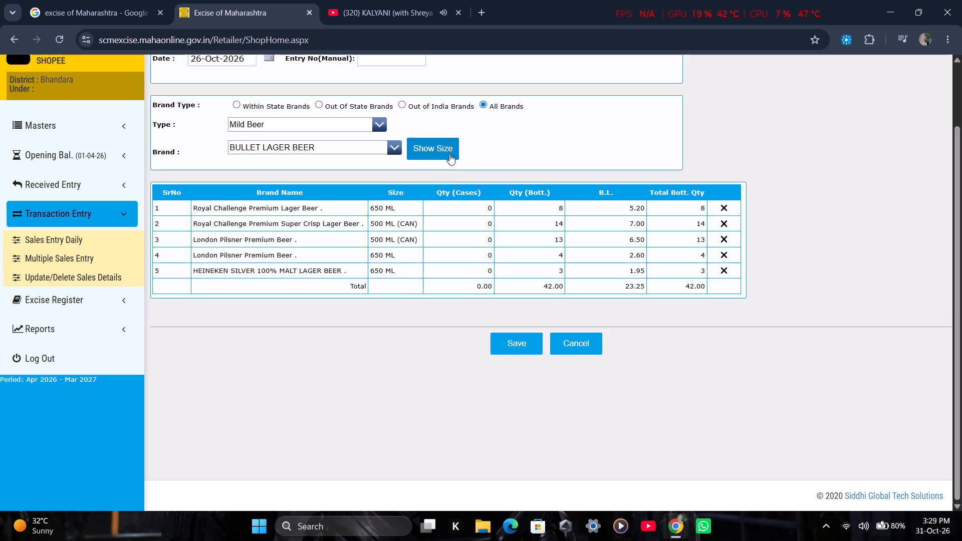
click(449, 153)
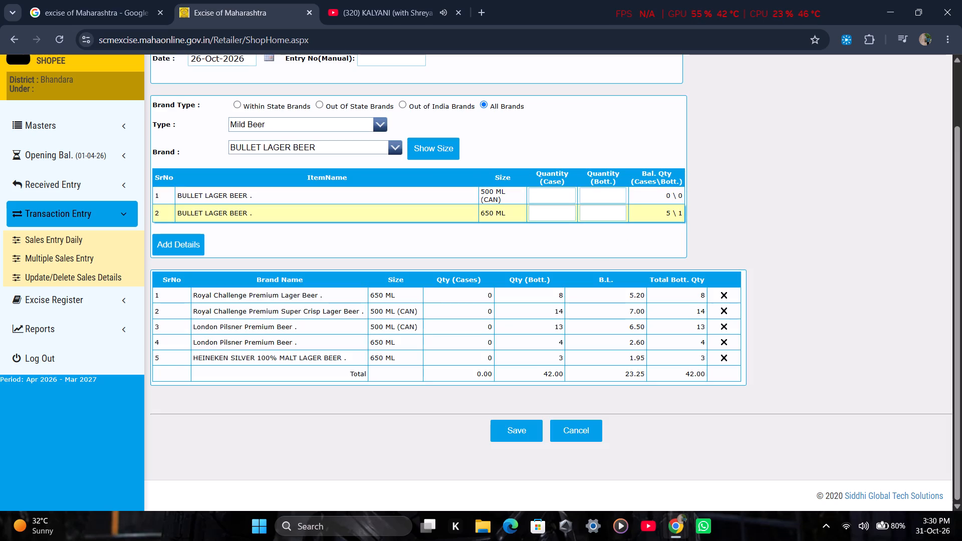
click(616, 207)
key(2)
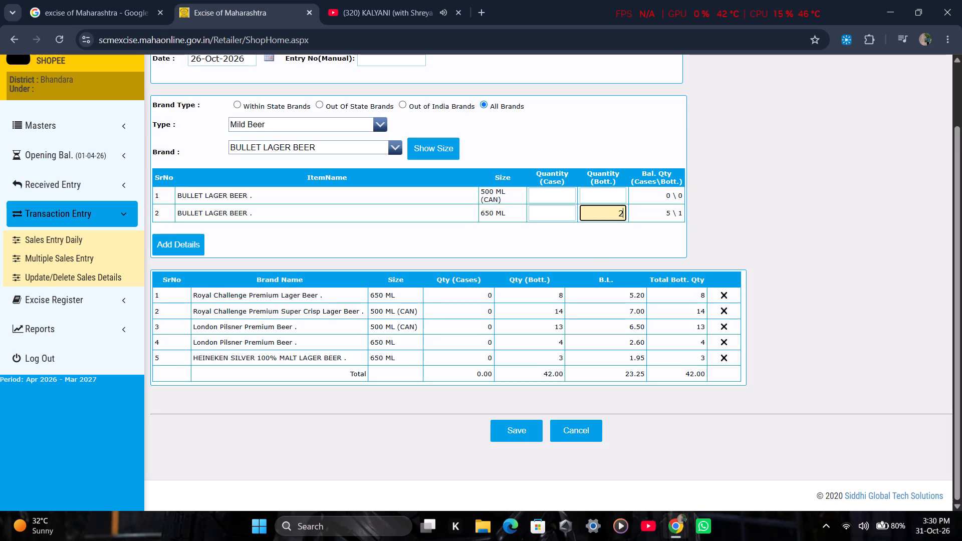
click(171, 245)
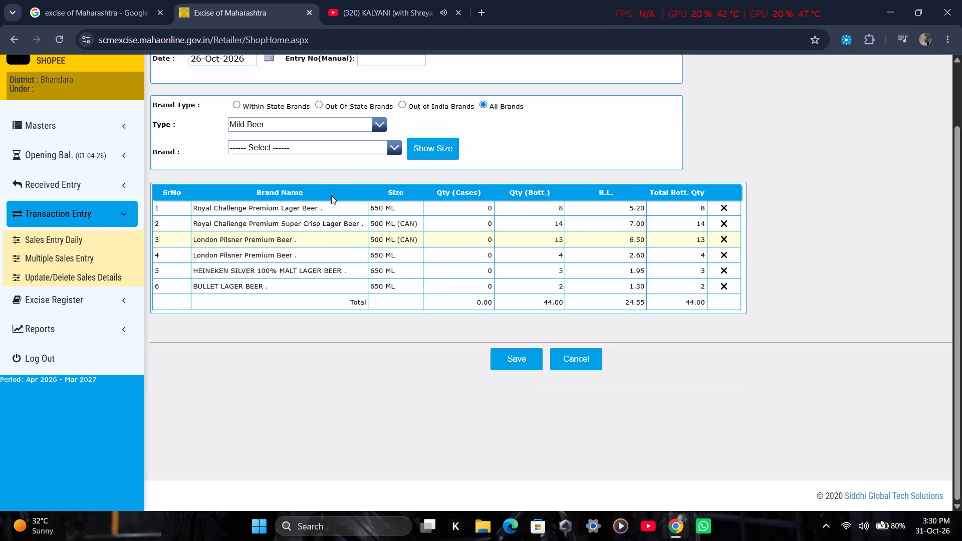
Add 1 bottle of Budweiser Premium King of Beer 650 ML to the 26-Oct-2026 sales entry.
scroll(333, 194, down, 7)
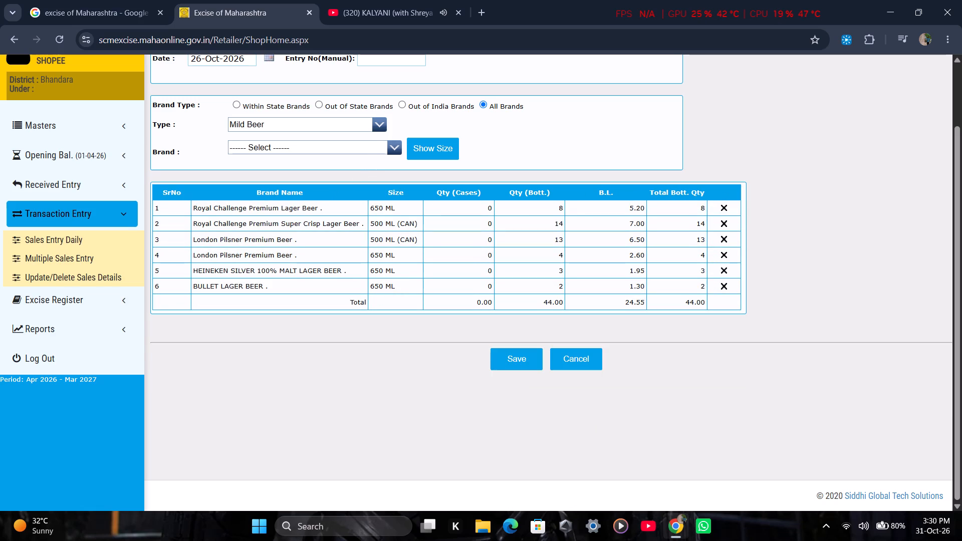
click(393, 143)
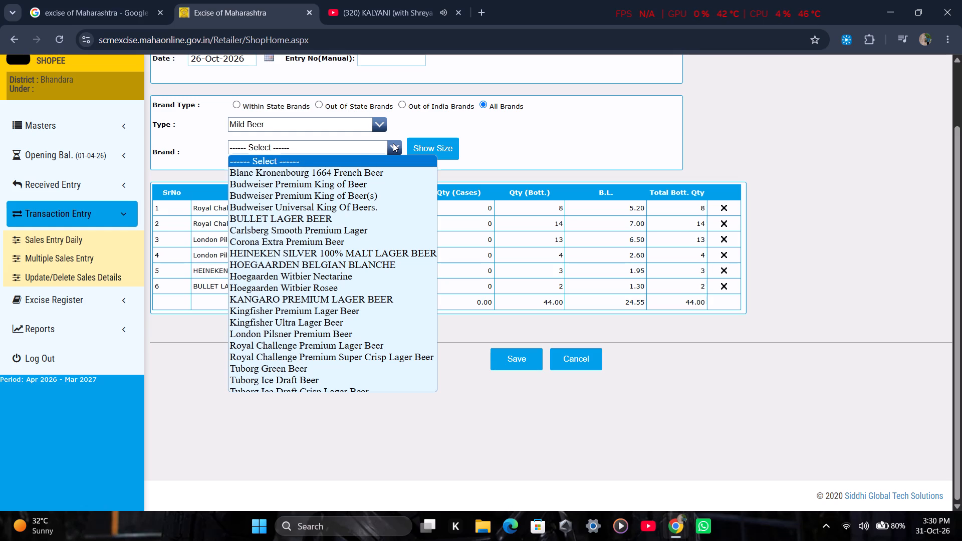
click(329, 186)
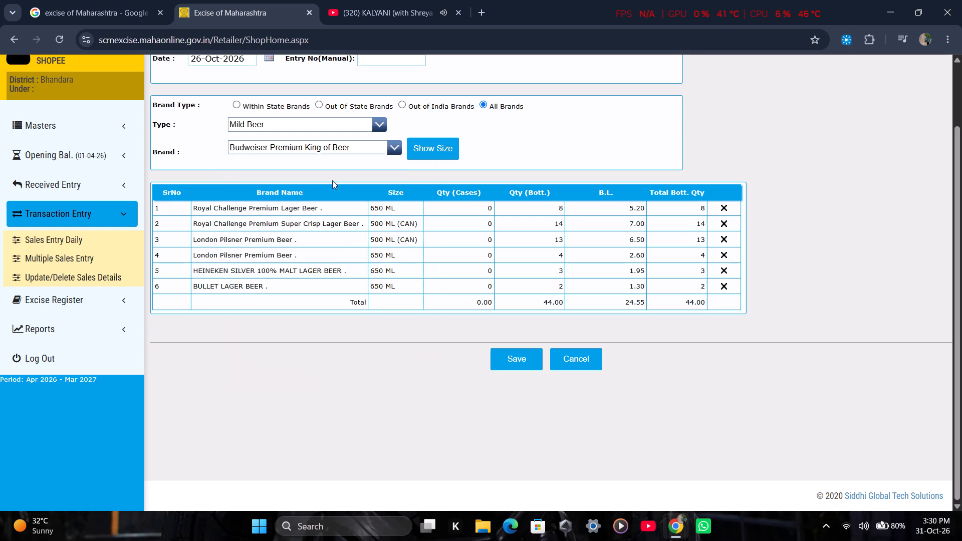
click(436, 142)
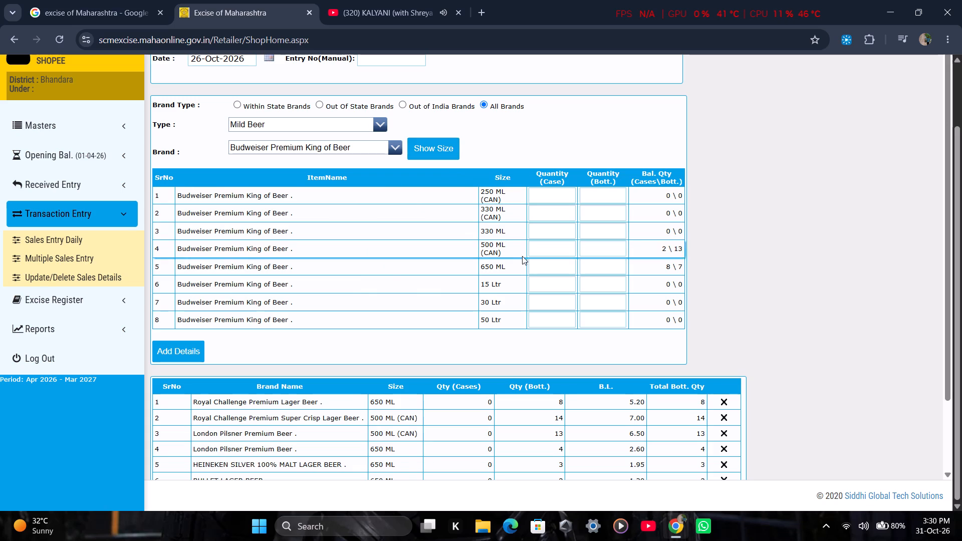
click(605, 270)
key(1)
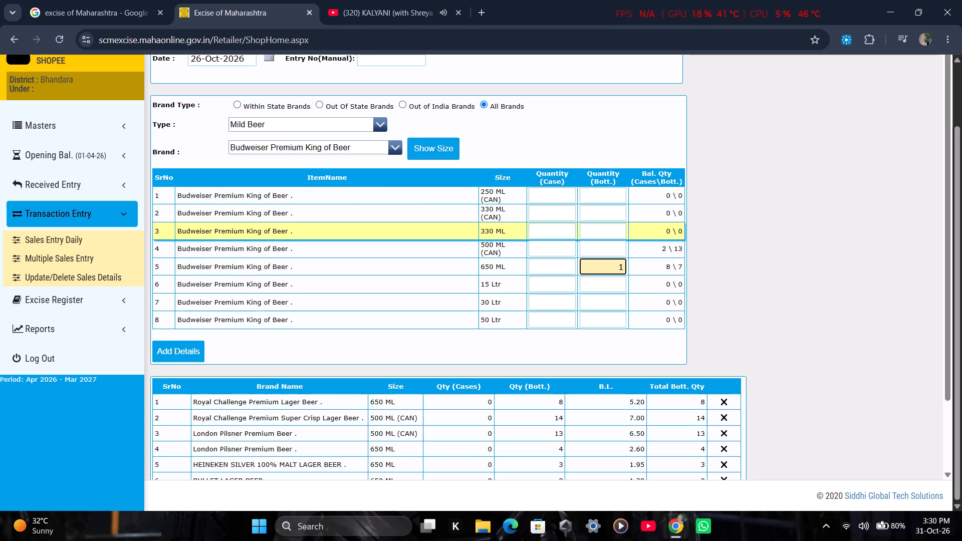
click(176, 350)
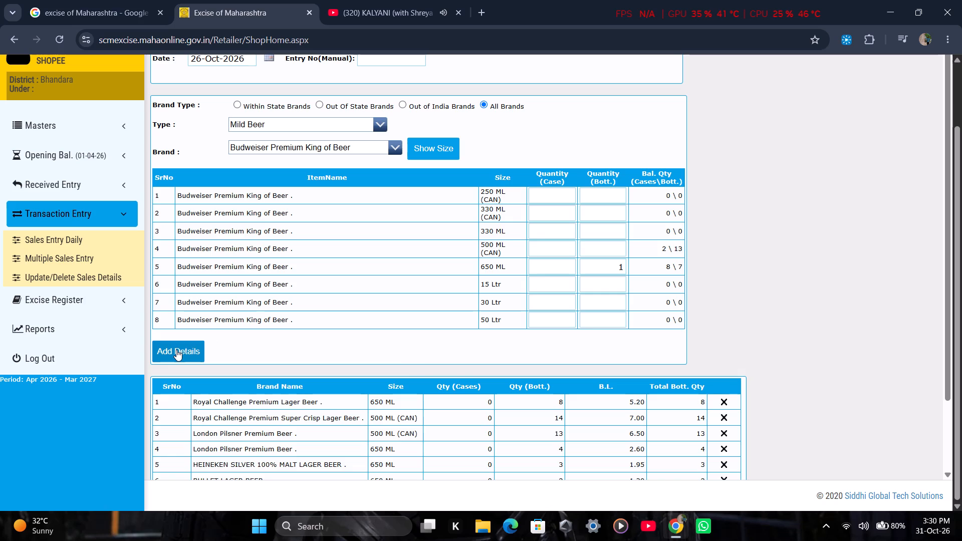
Switch the type to Fermented Beer and add 16 bottles of Tuborg Strong International Premium Beer 650 ML to the sales entry.
scroll(372, 301, down, 2)
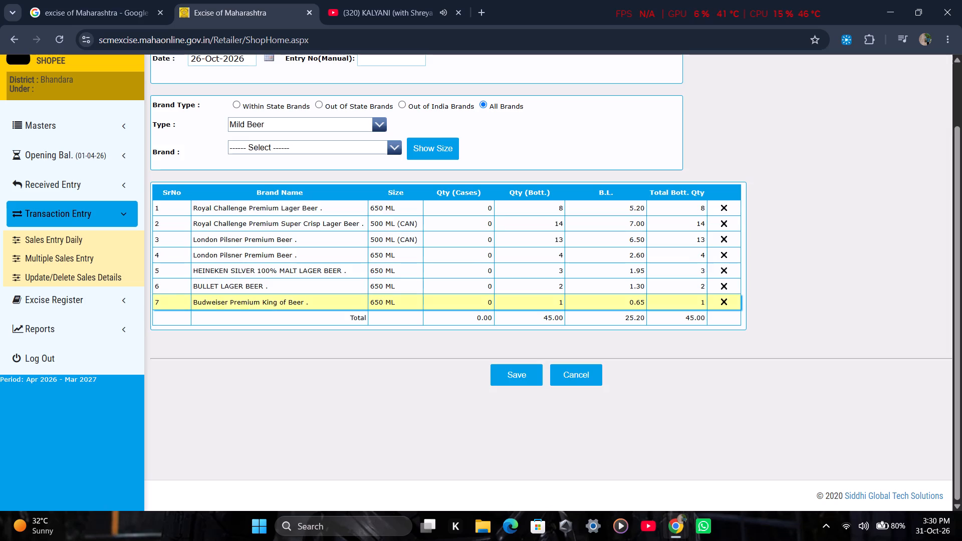
scroll(372, 301, down, 5)
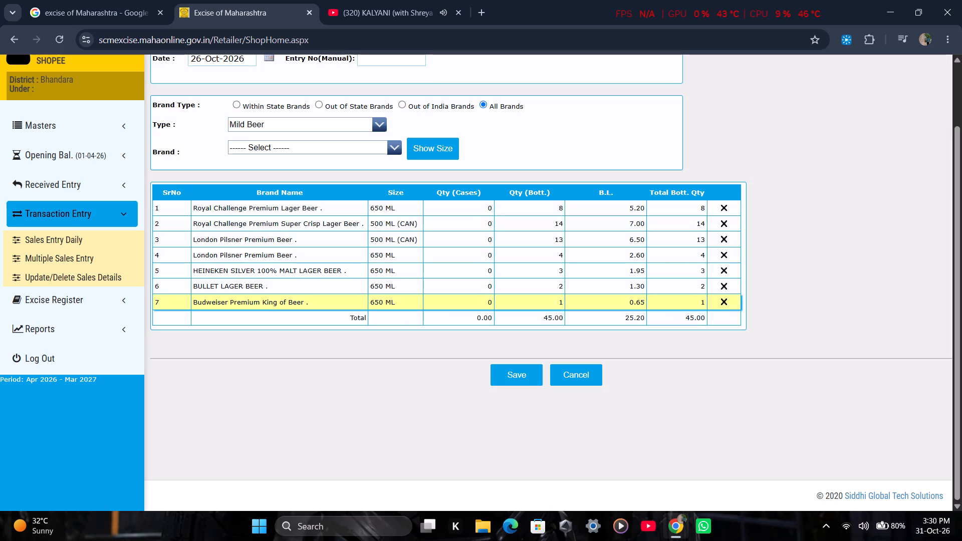
scroll(380, 293, down, 2)
click(379, 120)
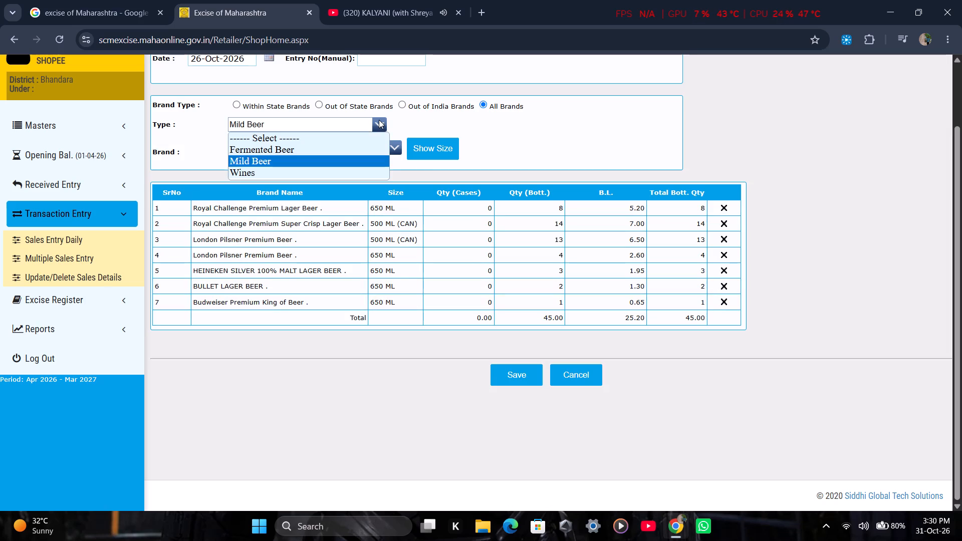
click(371, 145)
click(398, 145)
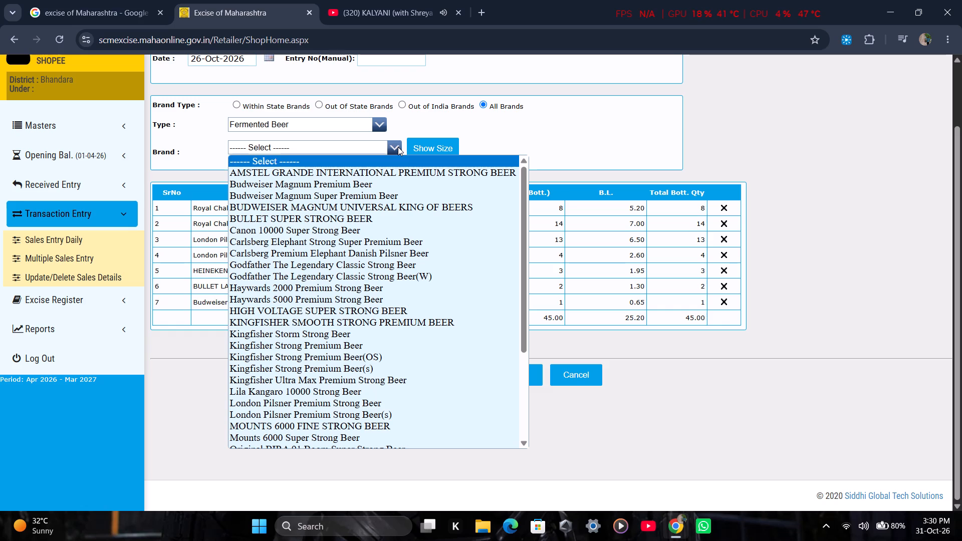
scroll(366, 323, down, 6)
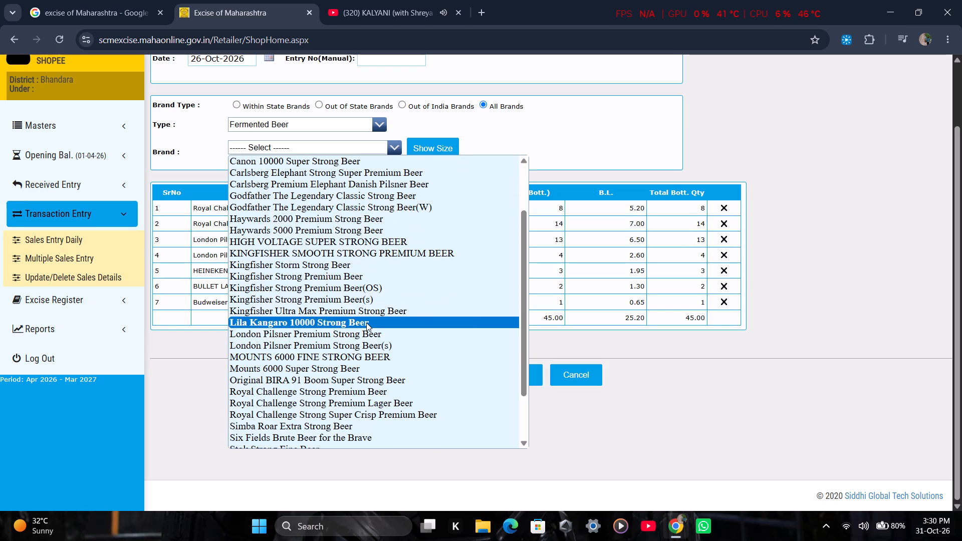
scroll(368, 321, down, 10)
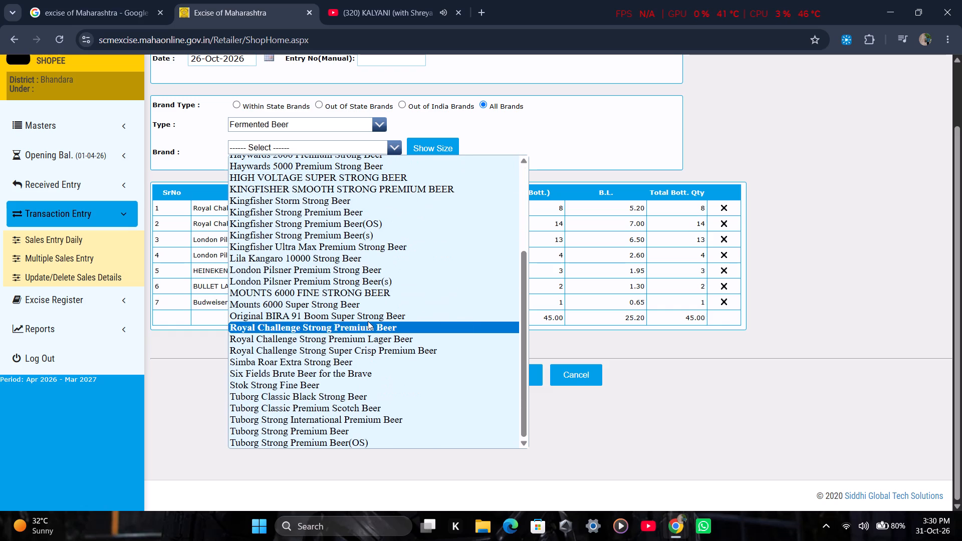
click(393, 417)
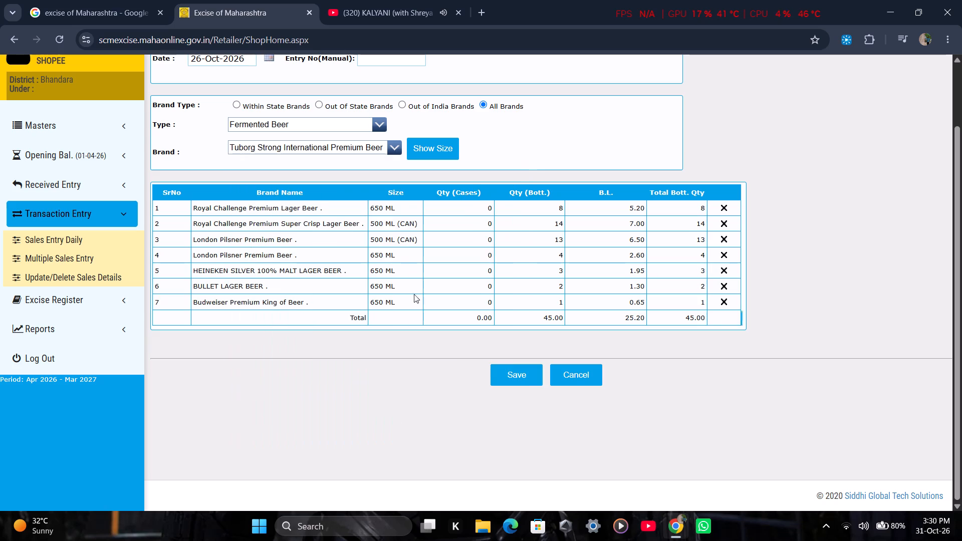
click(442, 147)
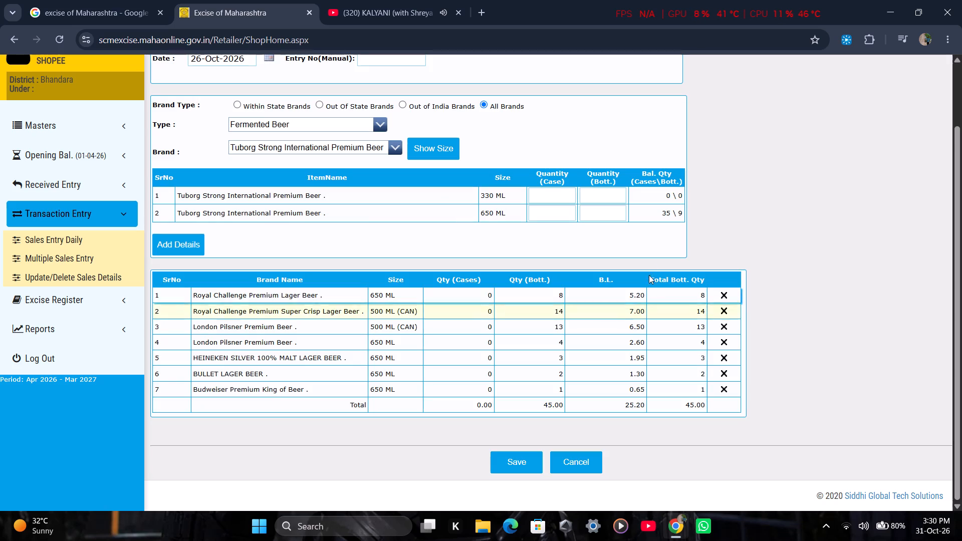
click(597, 214)
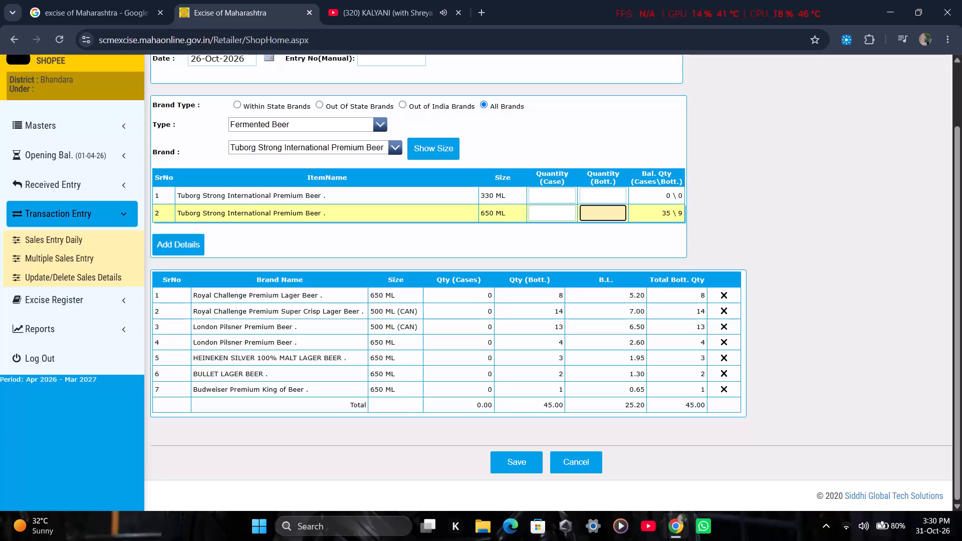
text(16)
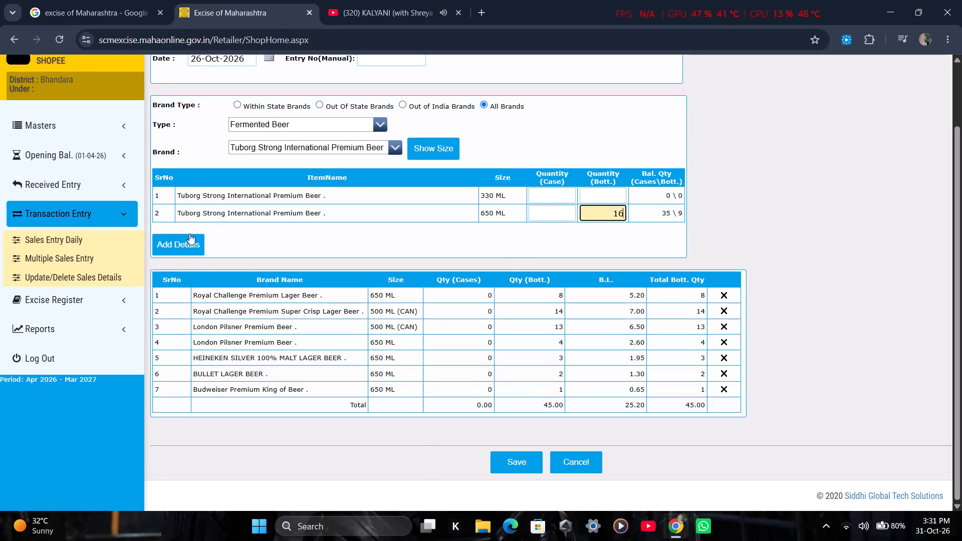
click(187, 248)
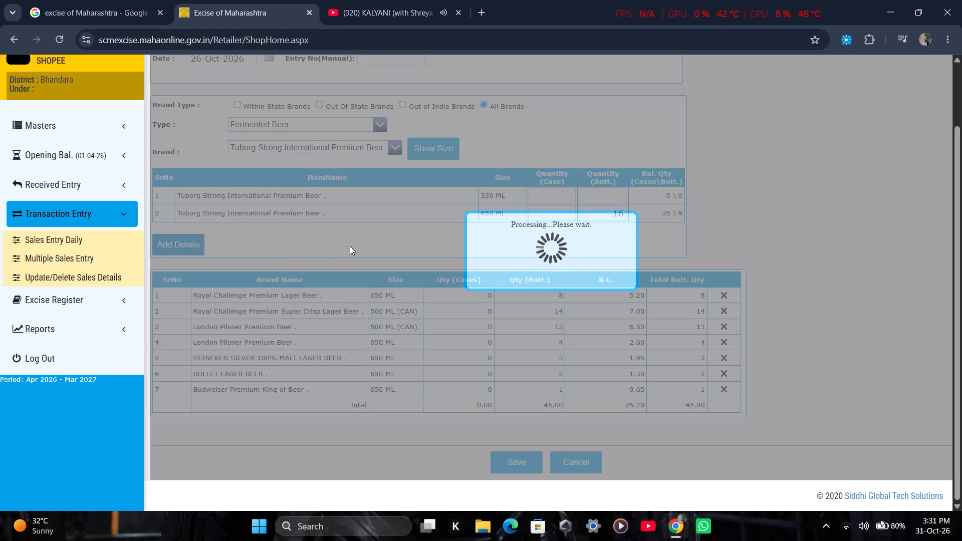
Add Tuborg Strong Premium Beer to the sales entry: 16 bottles of 500 ML (CAN) and 6 of 330 ML.
scroll(356, 254, down, 6)
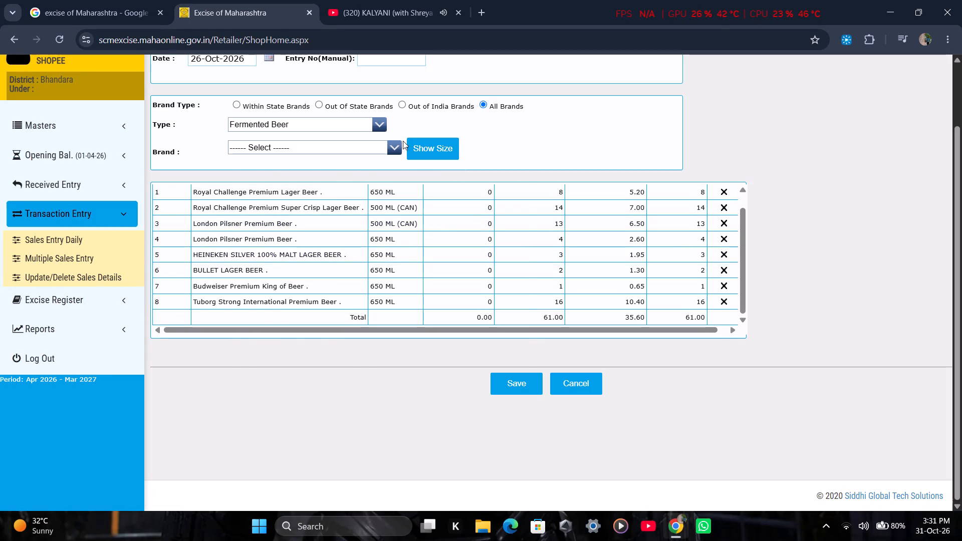
click(396, 145)
scroll(376, 375, down, 6)
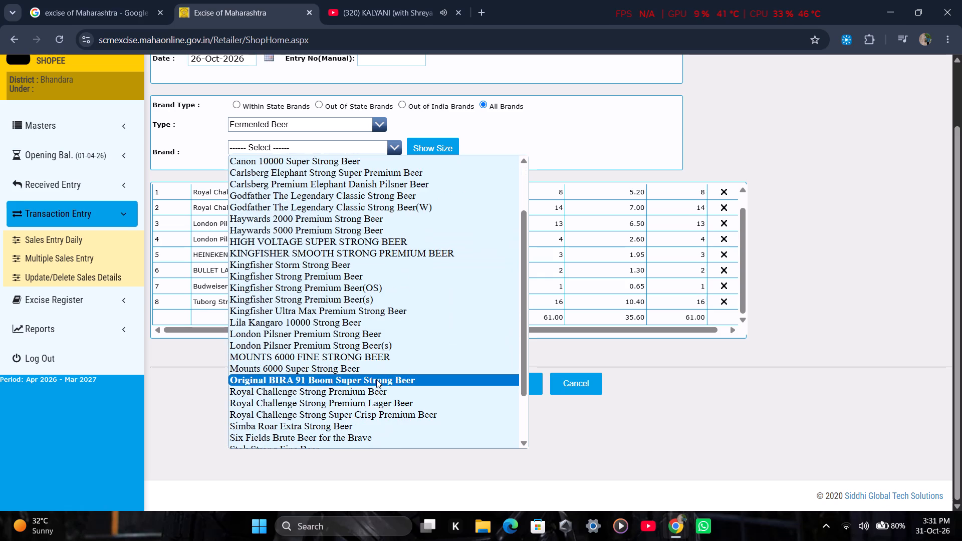
scroll(376, 379, down, 10)
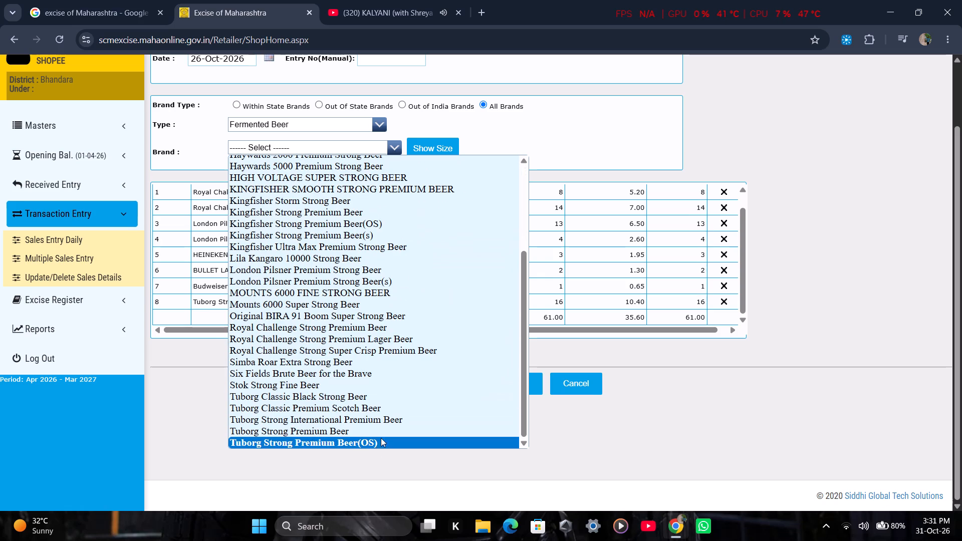
click(383, 432)
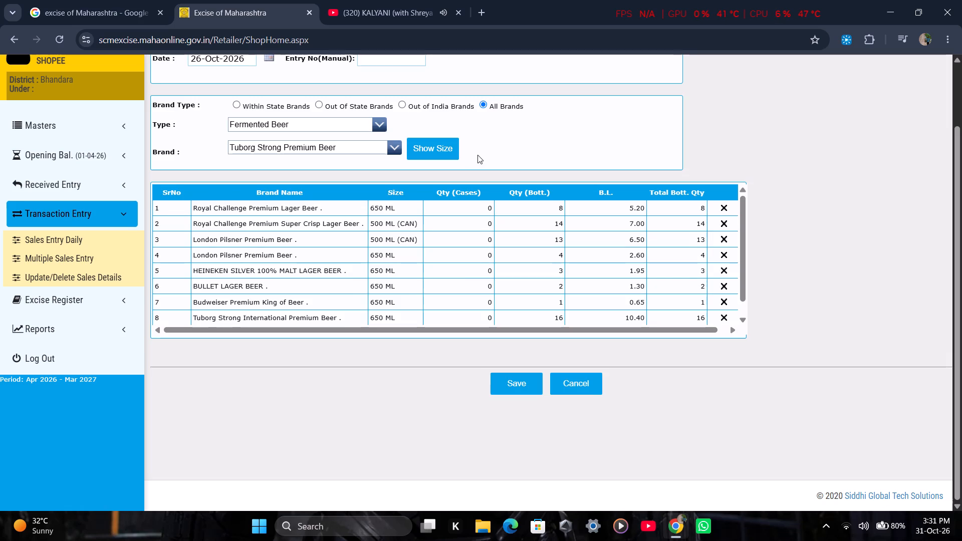
scroll(500, 147, down, 5)
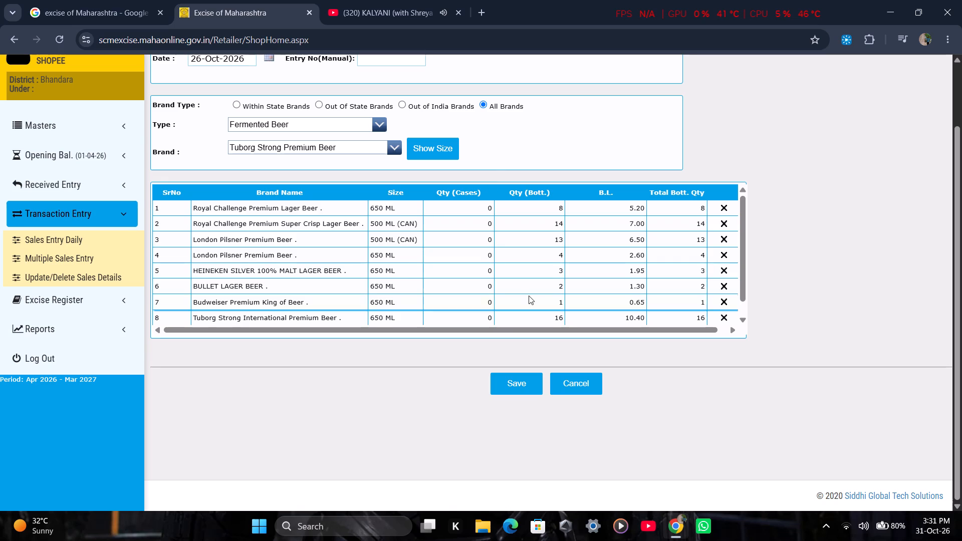
scroll(529, 296, down, 6)
click(438, 152)
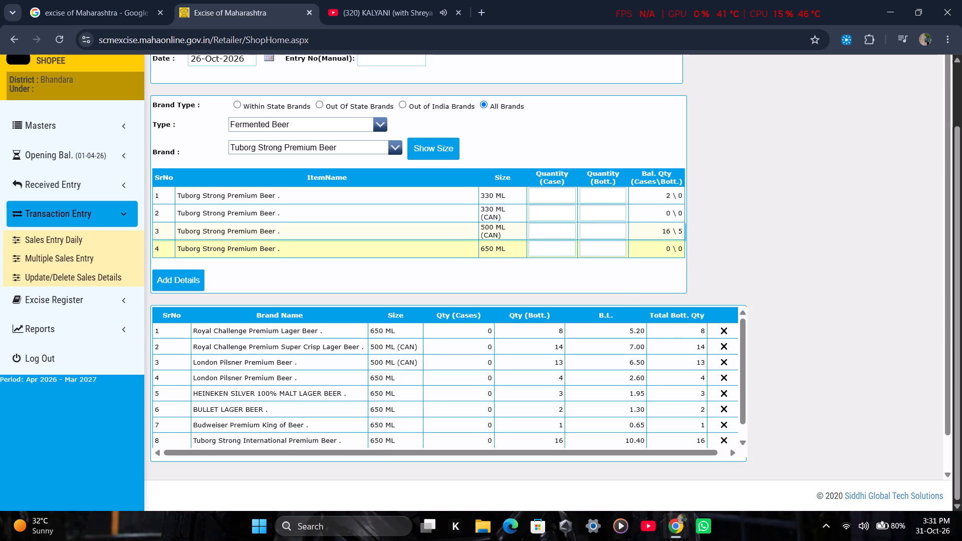
click(609, 234)
text(16)
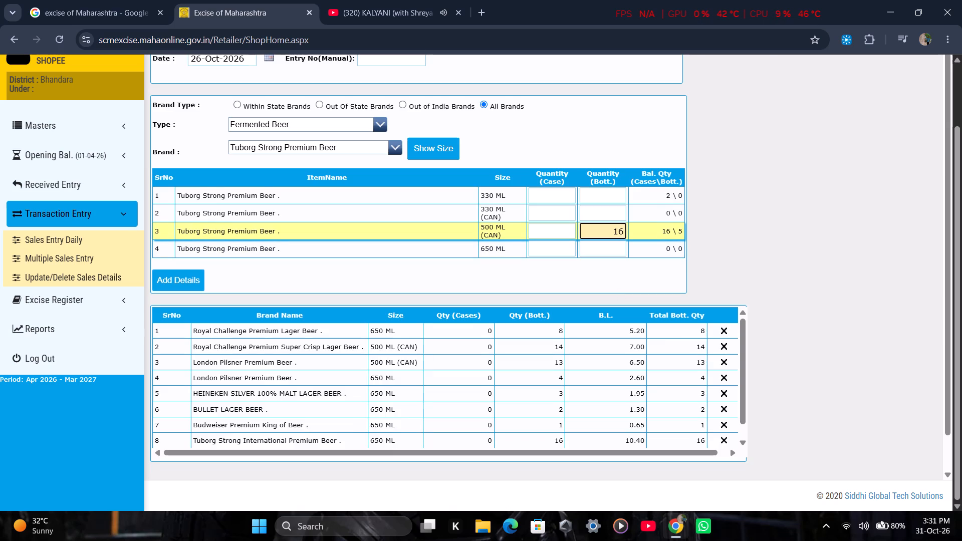
click(597, 188)
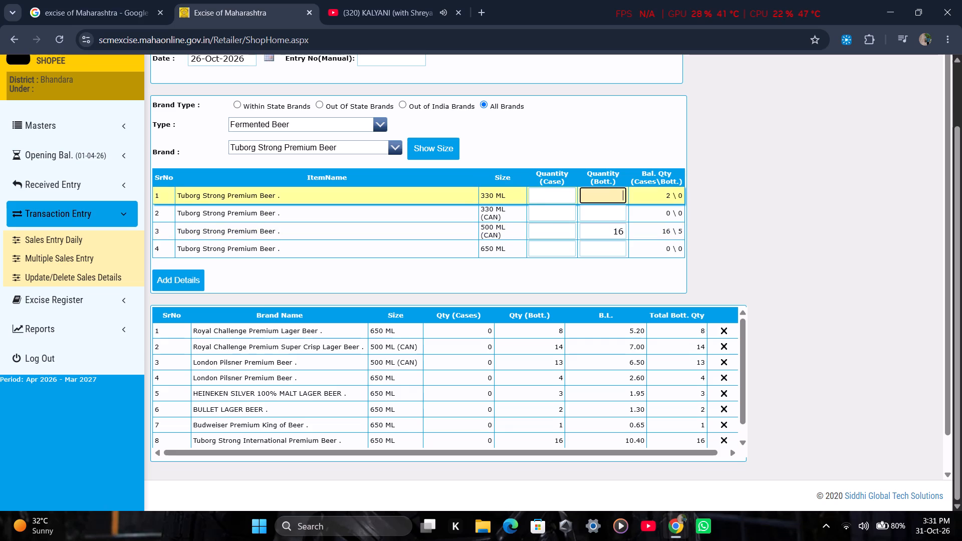
key(6)
click(189, 274)
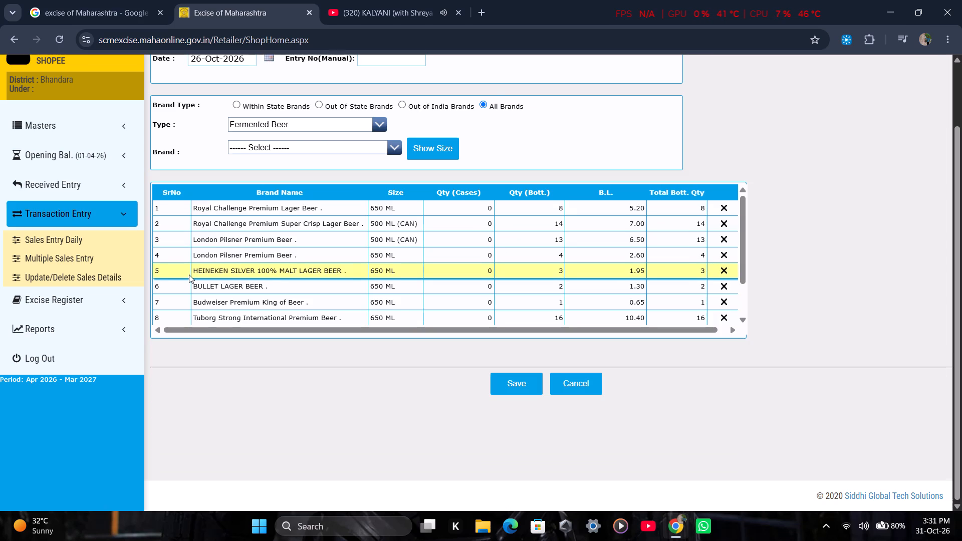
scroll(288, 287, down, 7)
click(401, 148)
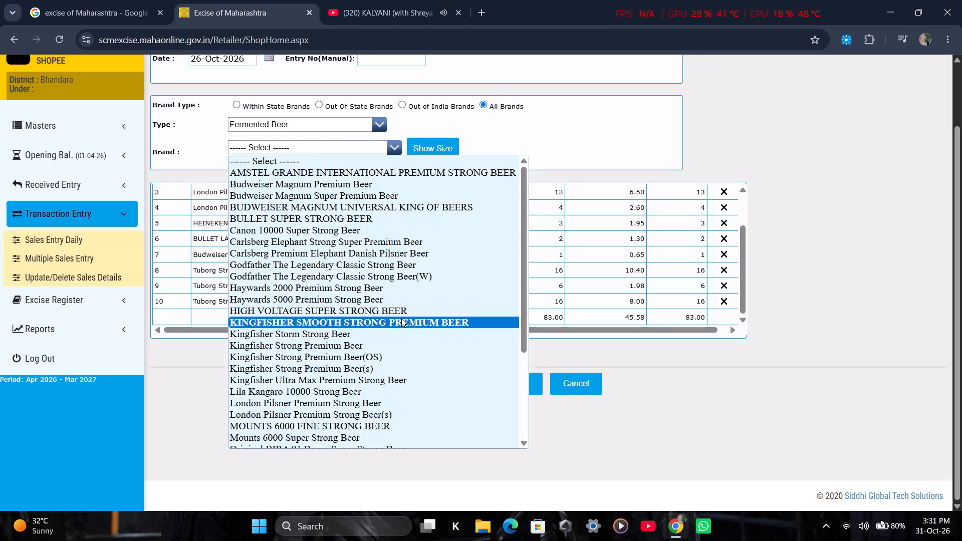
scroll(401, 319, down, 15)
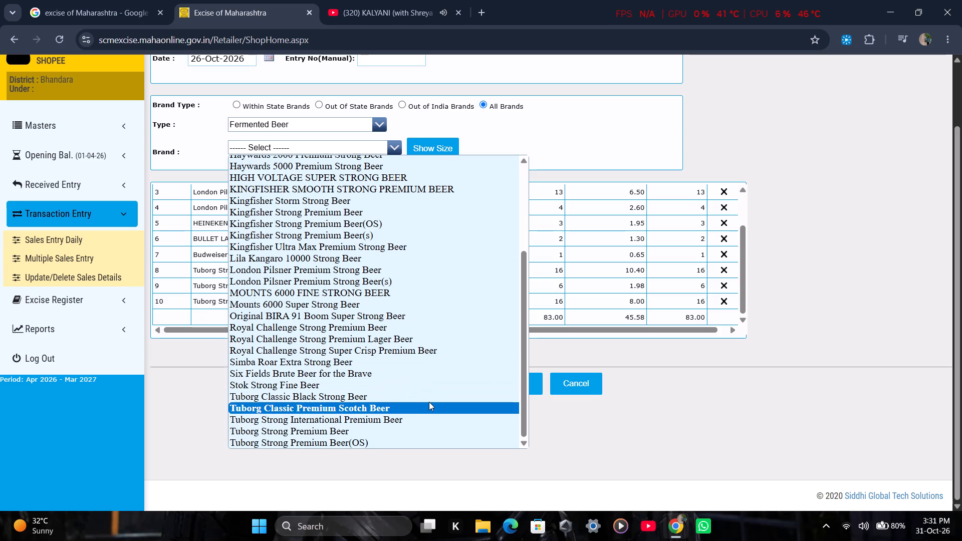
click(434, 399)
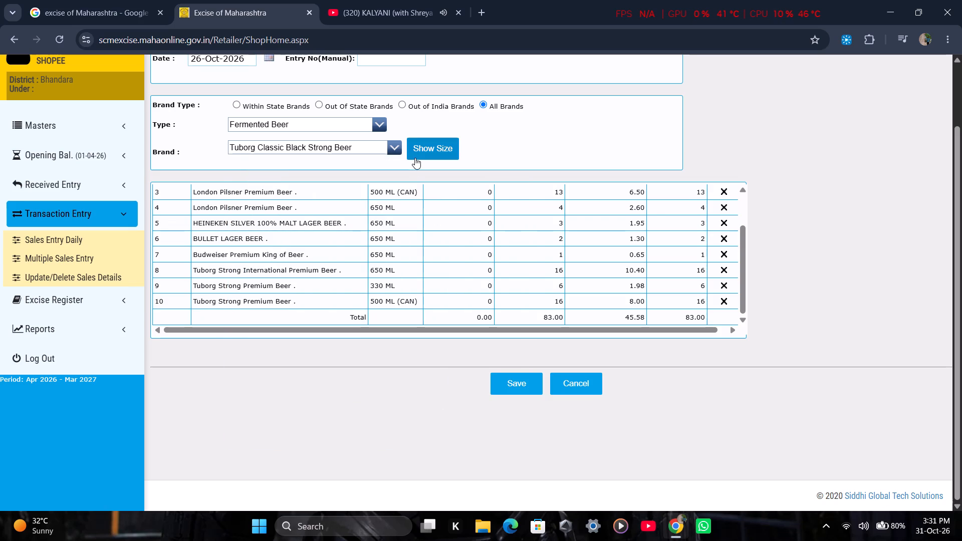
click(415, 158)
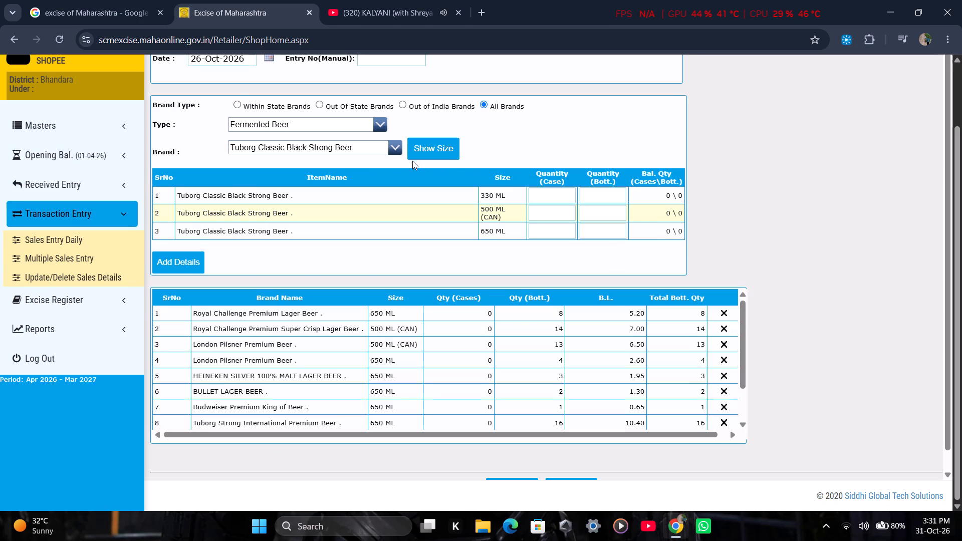
Add 2 bottles of Tuborg Classic Premium Scotch Beer 650 ML to the 26-Oct-2026 sales entry.
click(391, 147)
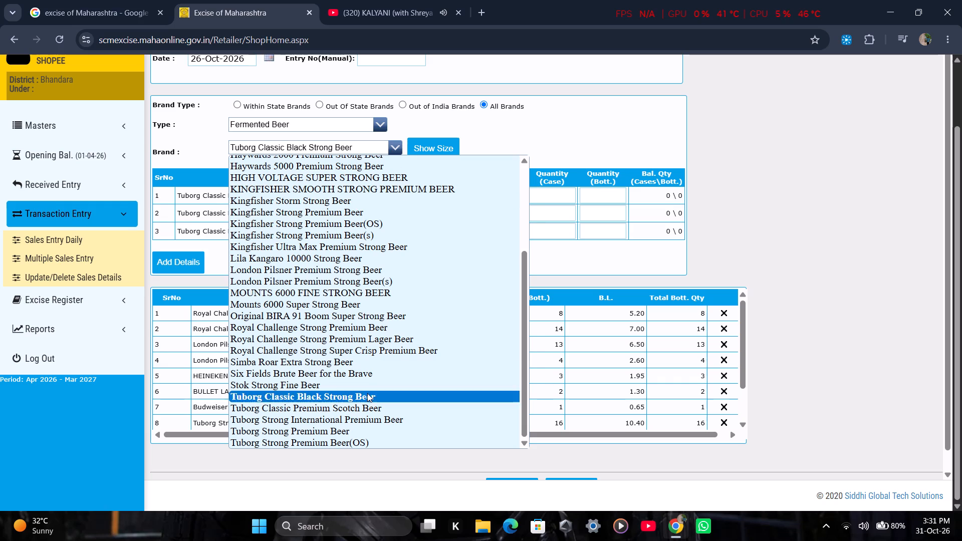
click(374, 410)
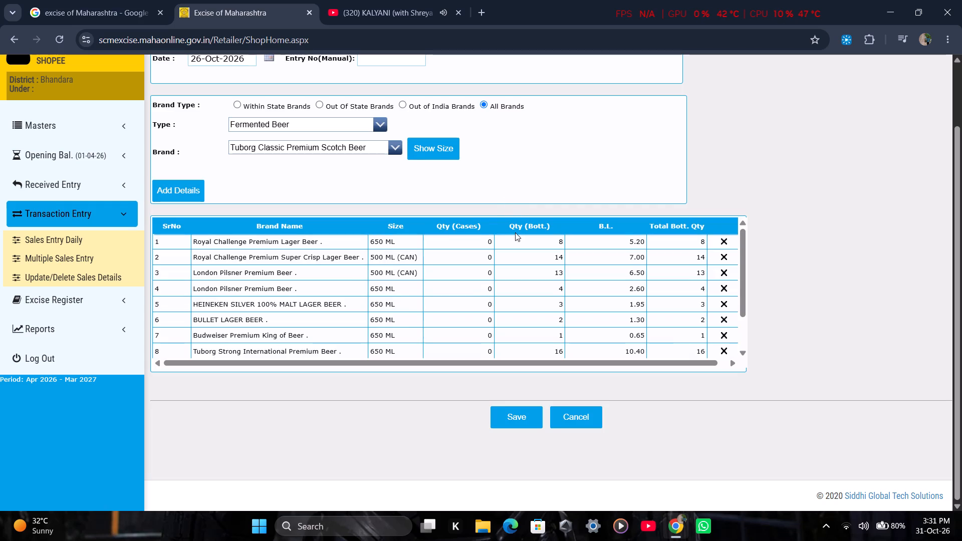
scroll(471, 297, down, 5)
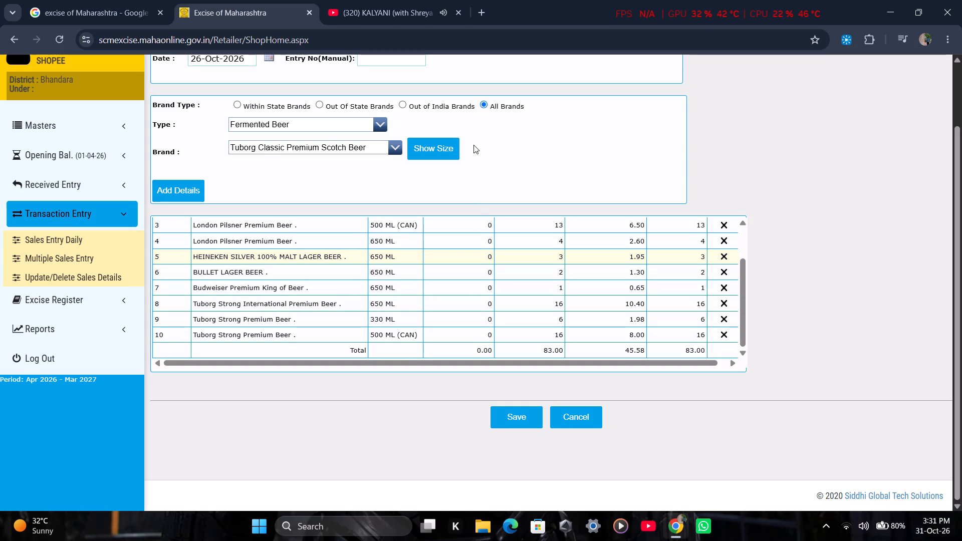
click(437, 145)
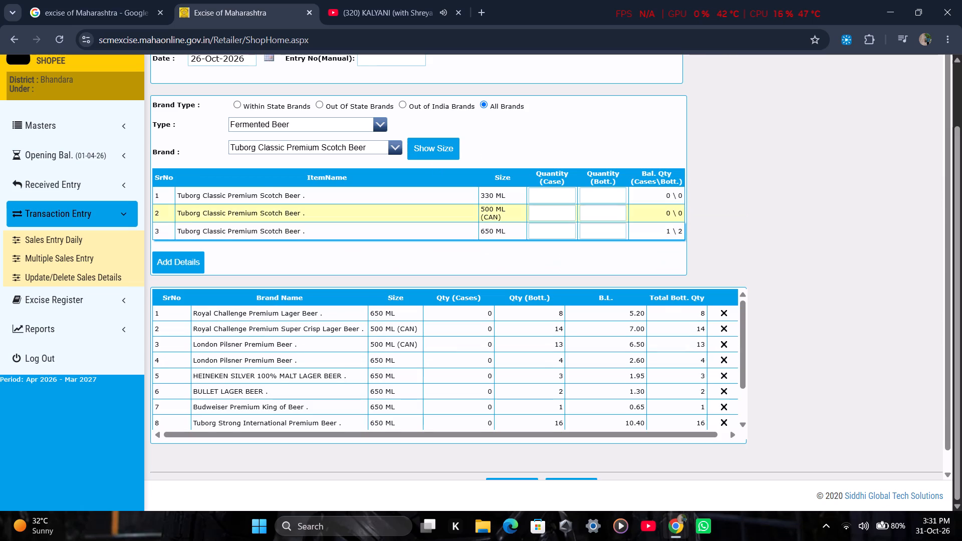
click(618, 227)
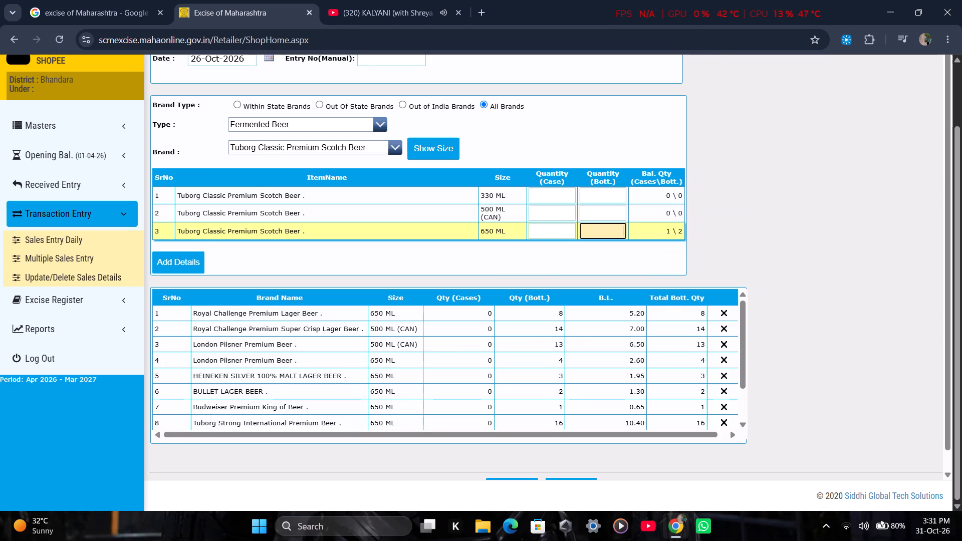
key(2)
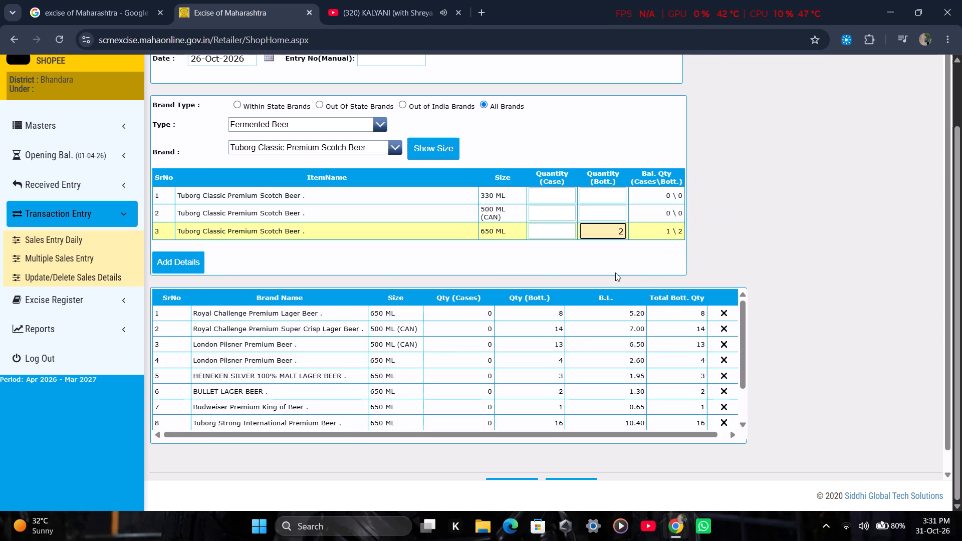
click(201, 268)
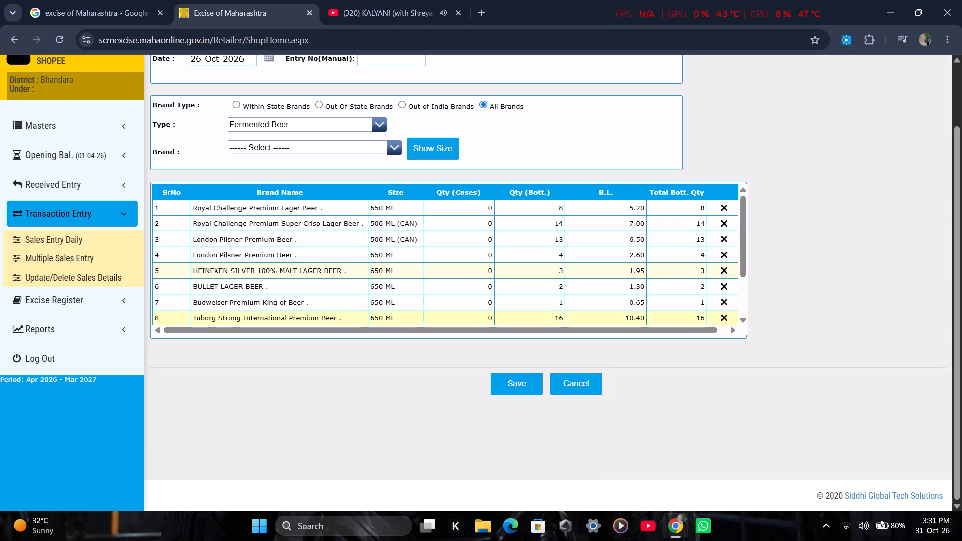
Add 1 unit of Royal Challenge Strong Premium Lager Beer 500 ML (CAN) to the 26-Oct-2026 sales entry.
scroll(217, 311, down, 6)
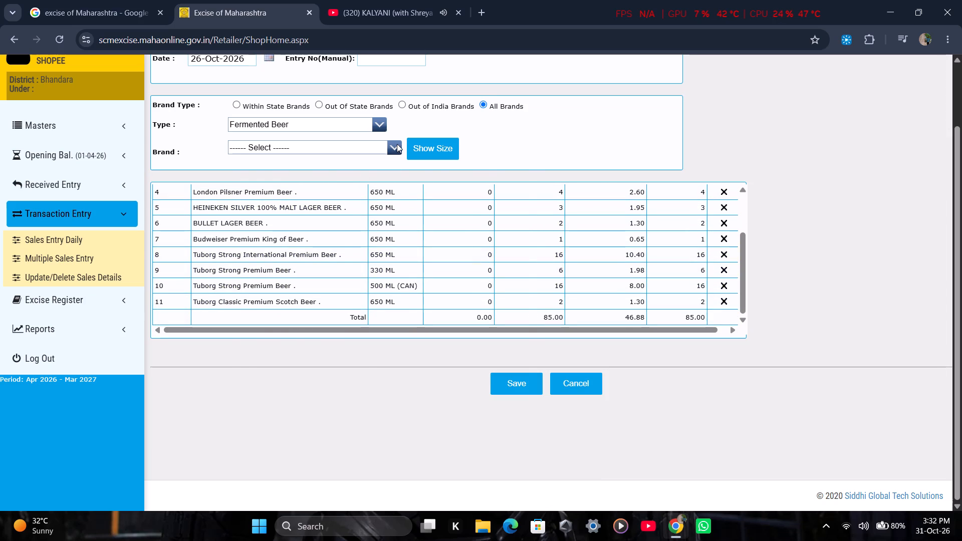
click(397, 144)
scroll(367, 333, down, 15)
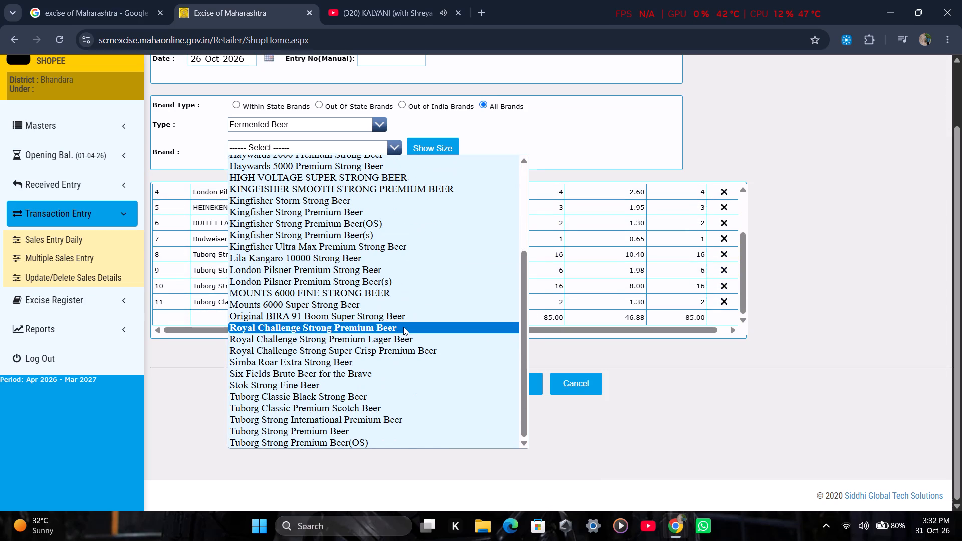
click(405, 342)
click(447, 142)
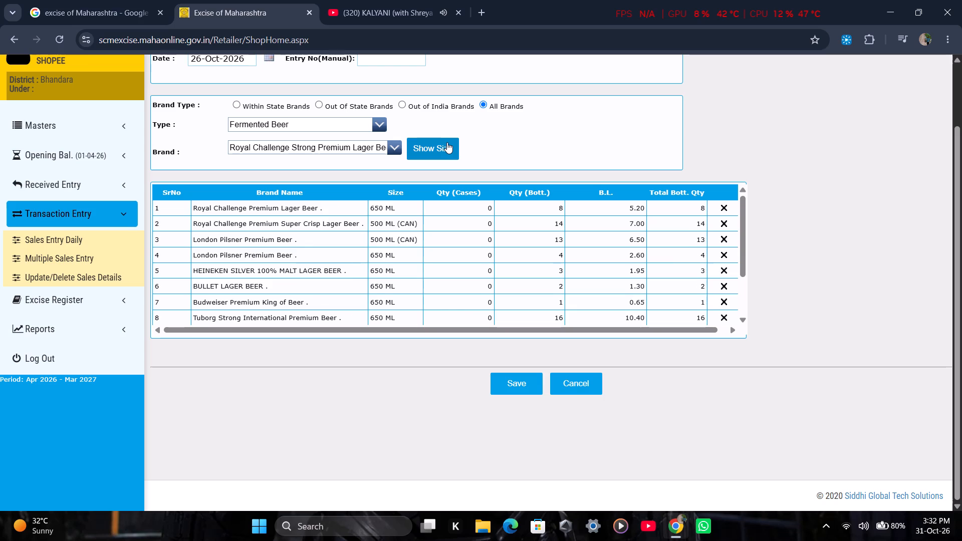
click(593, 191)
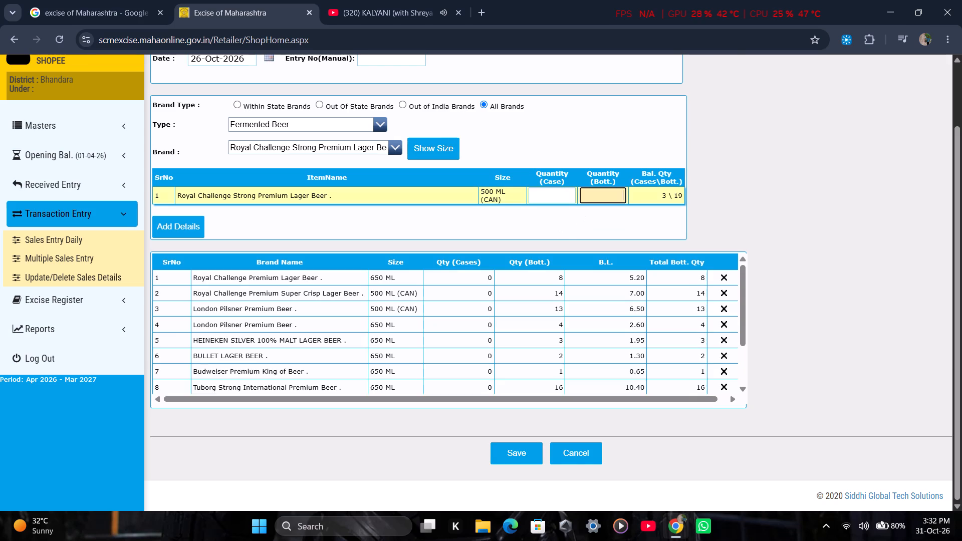
key(1)
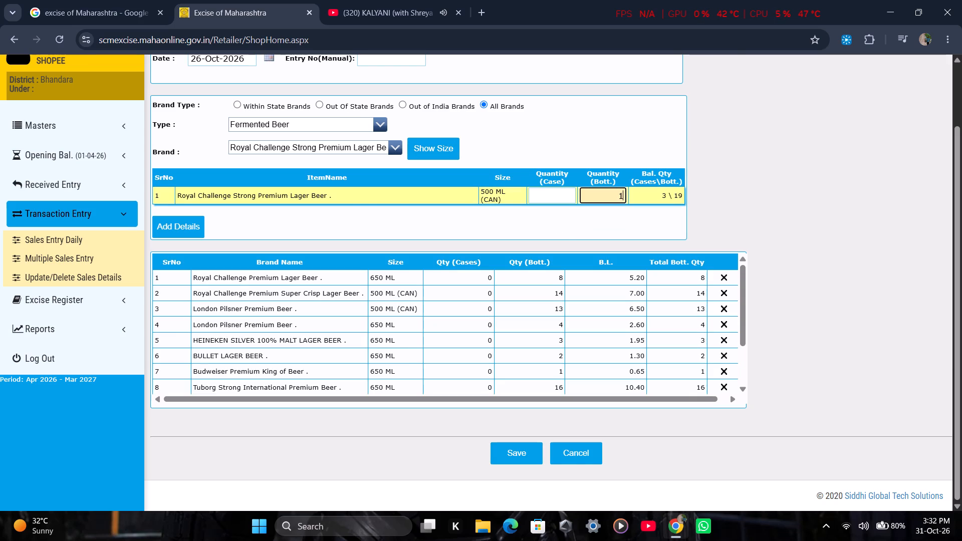
click(189, 226)
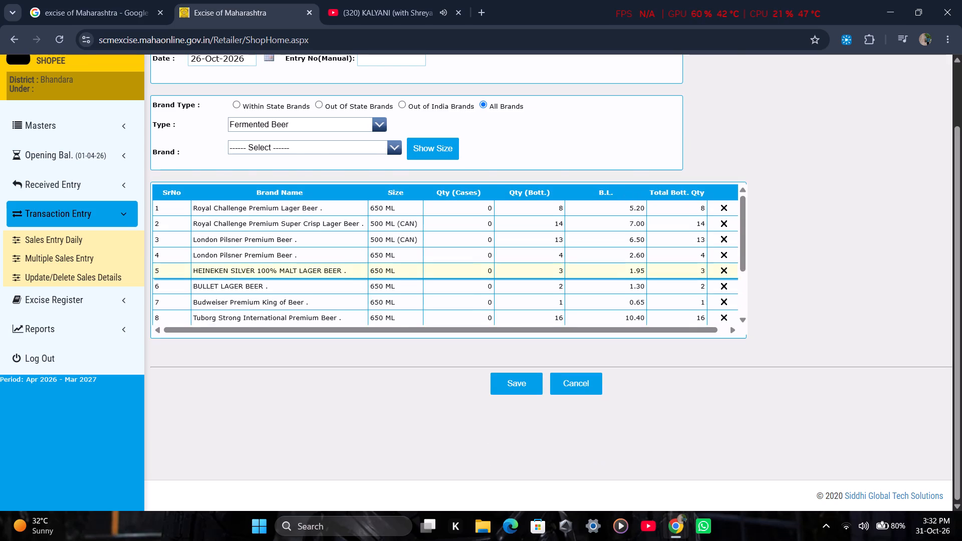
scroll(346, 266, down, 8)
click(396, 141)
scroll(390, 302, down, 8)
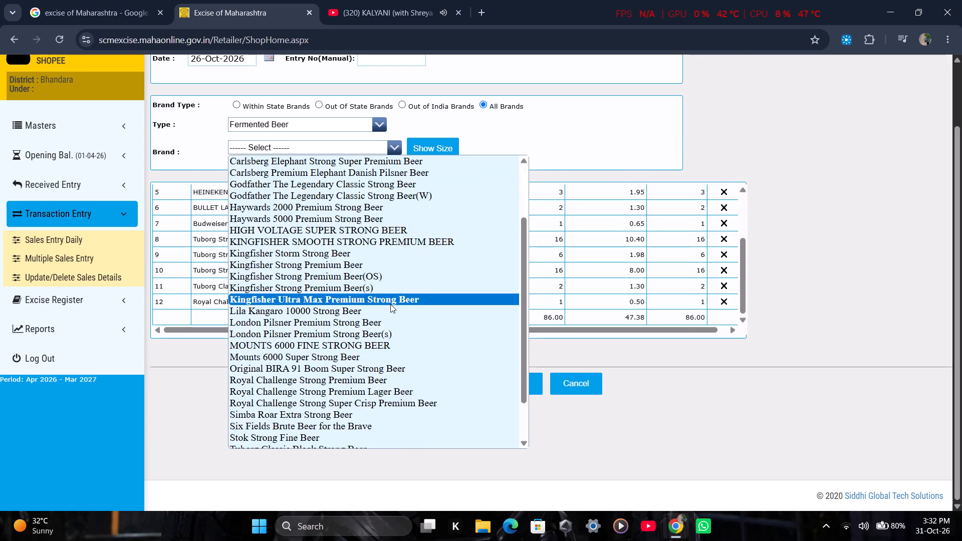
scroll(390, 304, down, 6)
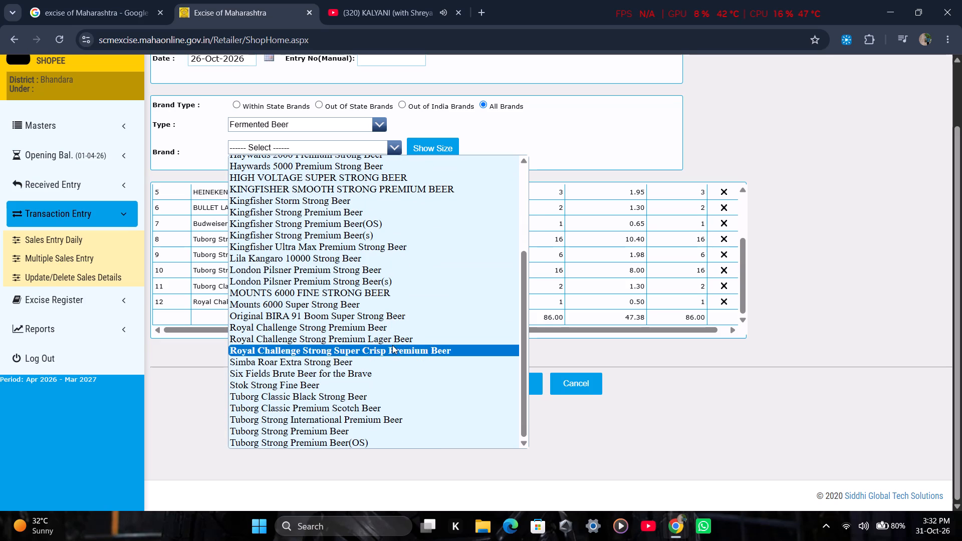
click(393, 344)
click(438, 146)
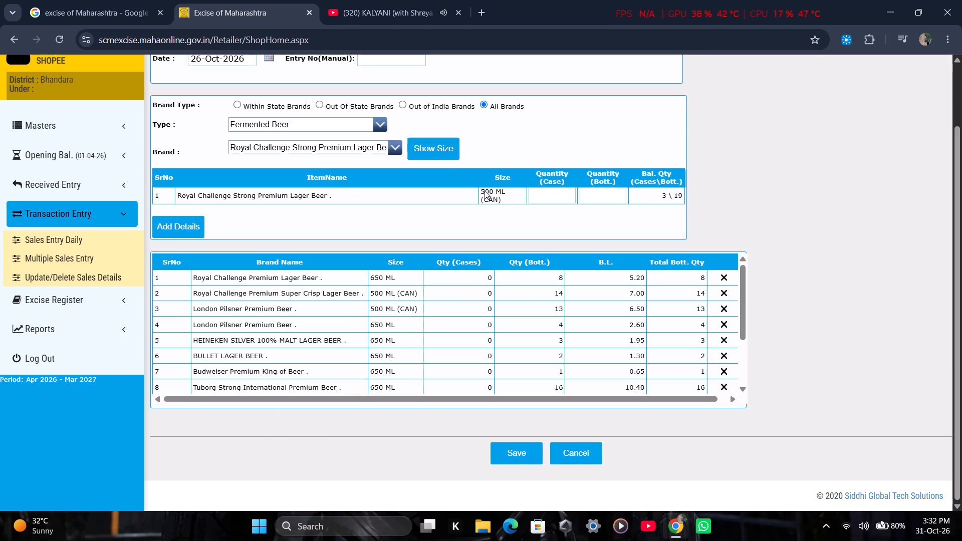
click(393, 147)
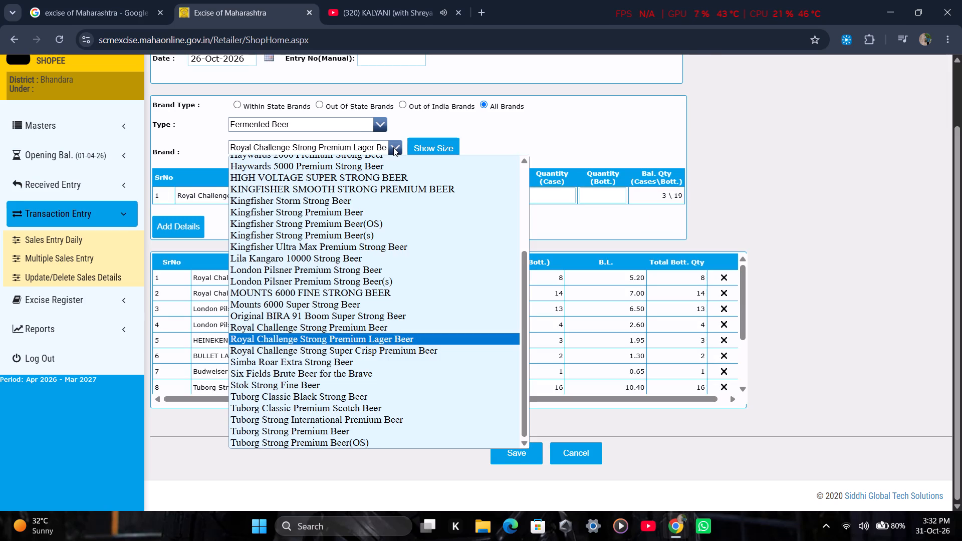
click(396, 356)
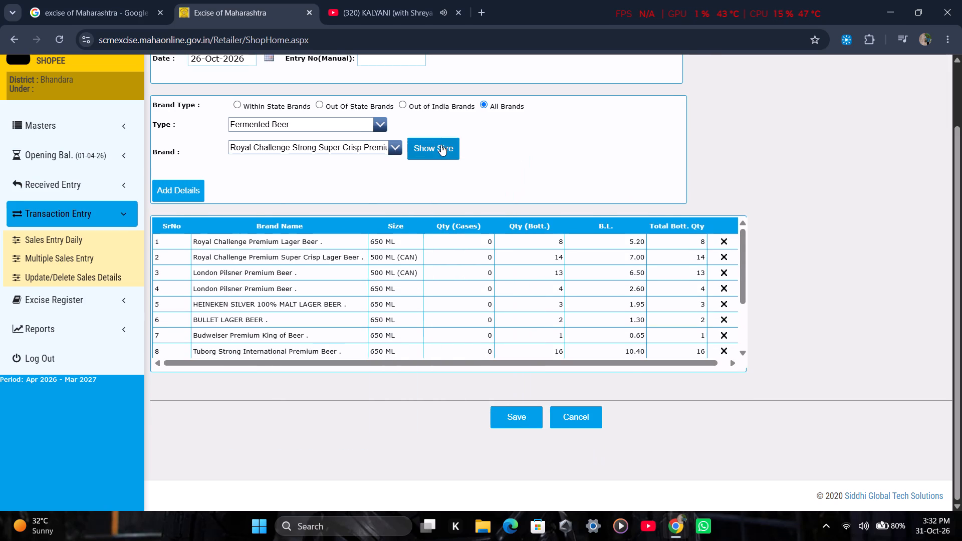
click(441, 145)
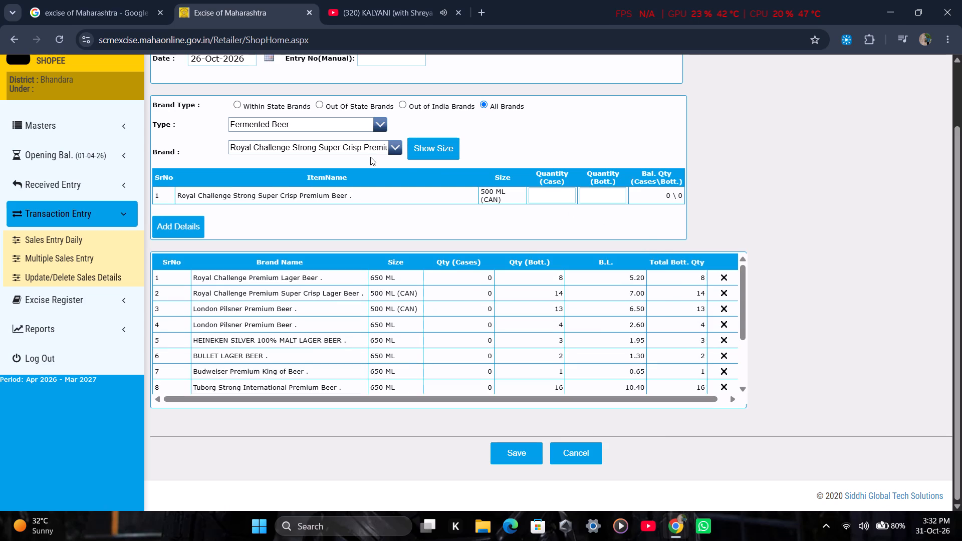
Add 2 bottles of Royal Challenge Strong Premium Beer 650 ML to the 26-Oct-2026 sales entry.
click(394, 147)
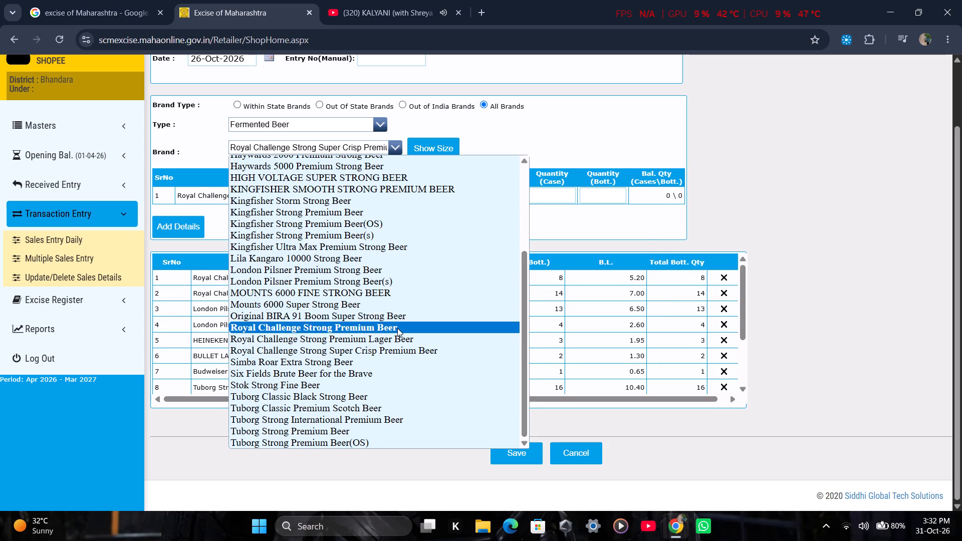
click(397, 328)
click(429, 149)
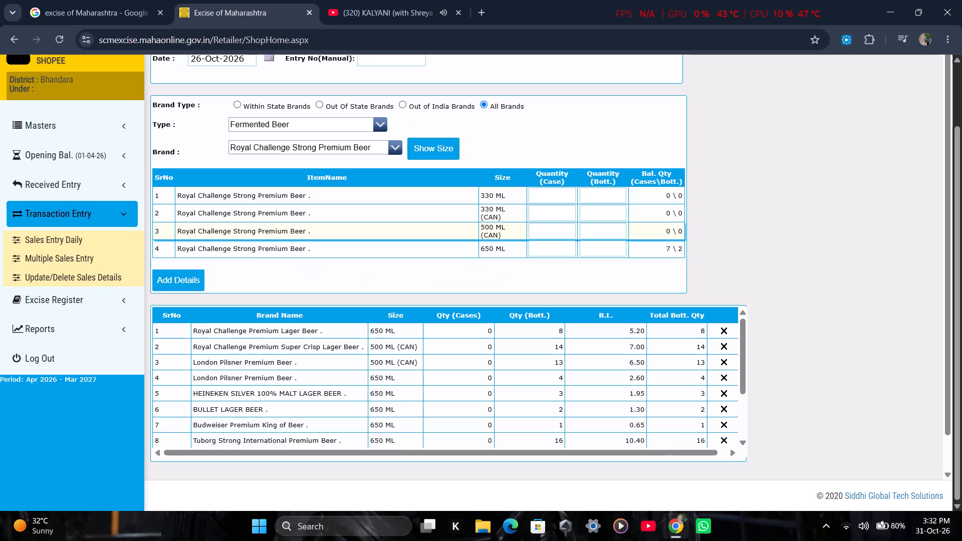
click(614, 246)
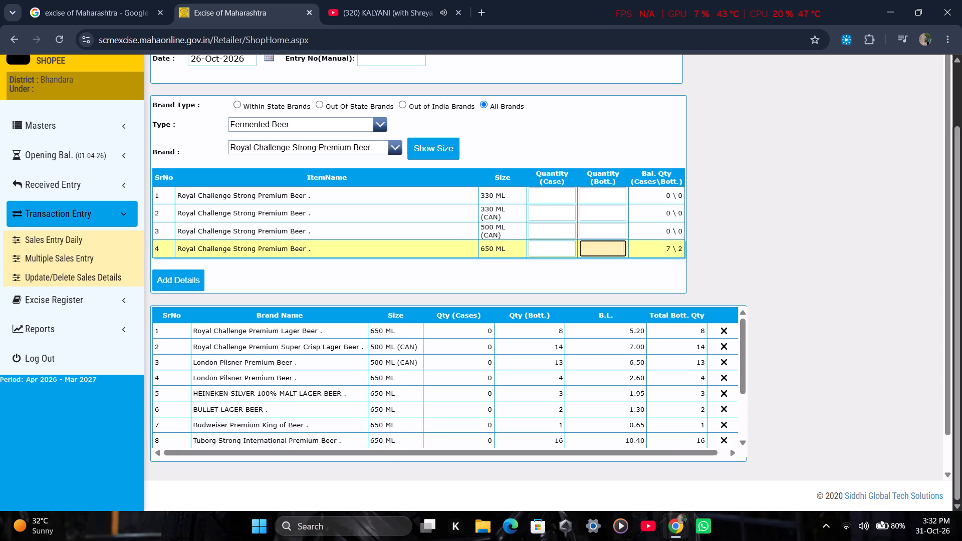
key(2)
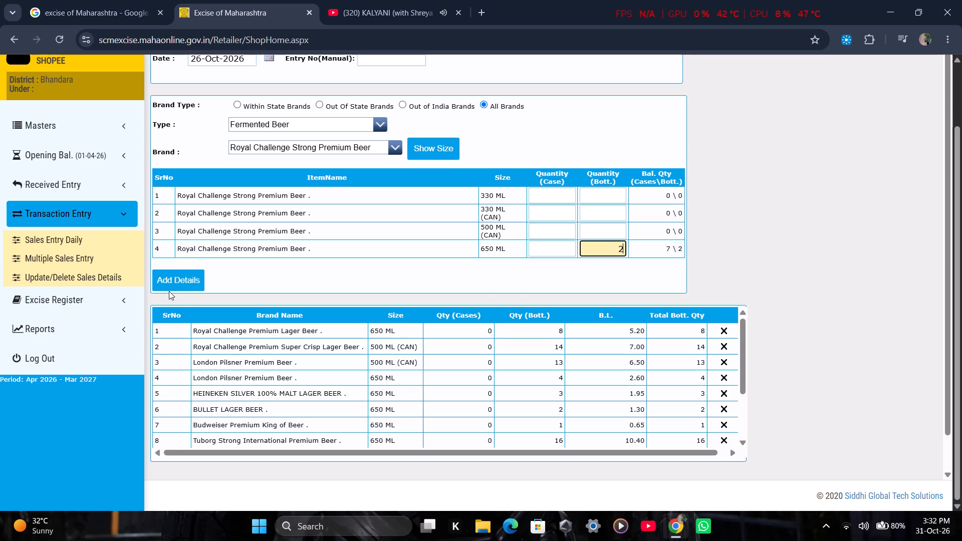
click(172, 280)
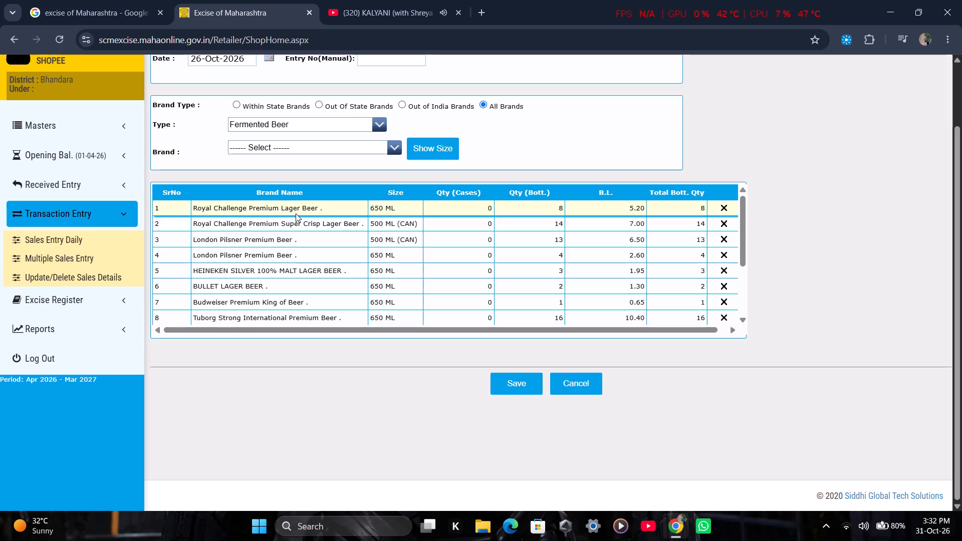
Choose the brand London Pilsner Premium Strong Beer and show its sizes for quantity entry.
scroll(419, 245, down, 6)
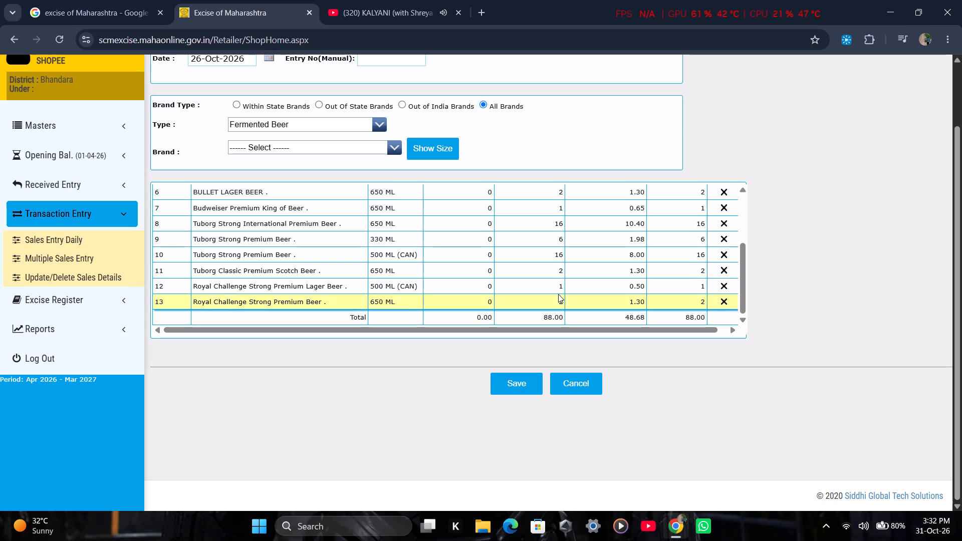
click(393, 144)
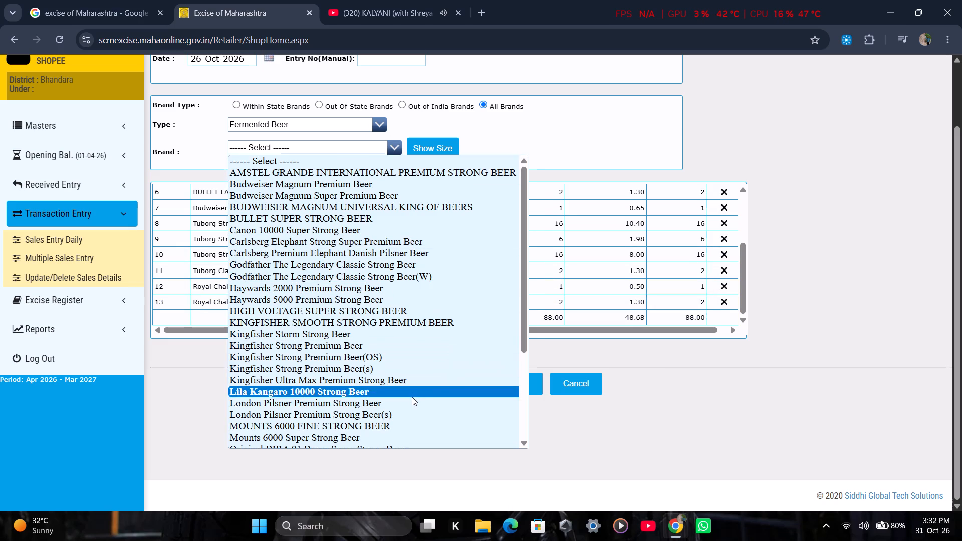
click(413, 400)
click(428, 161)
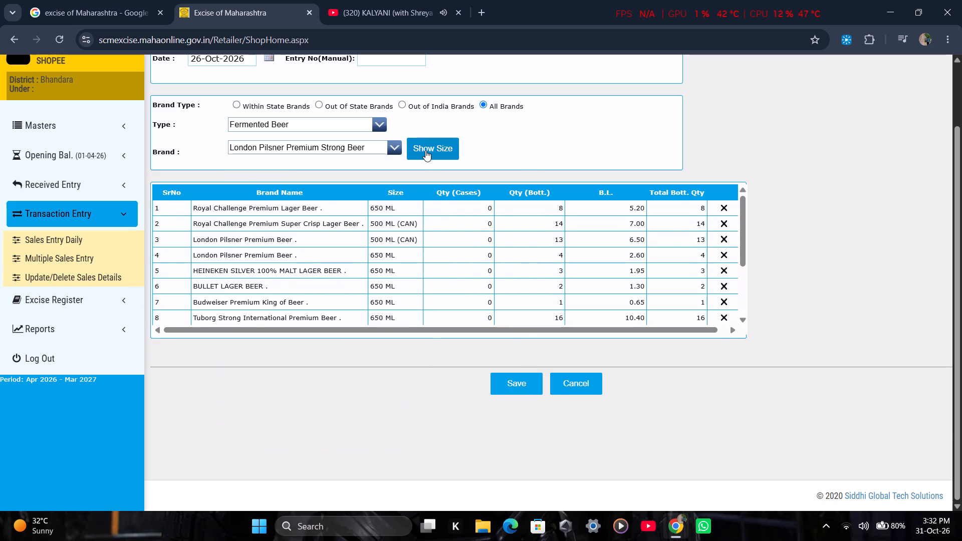
click(425, 150)
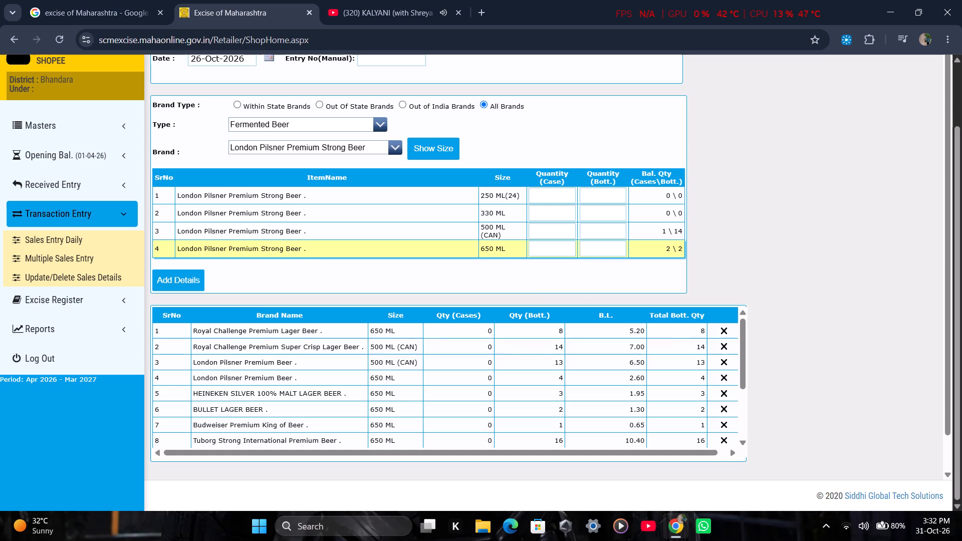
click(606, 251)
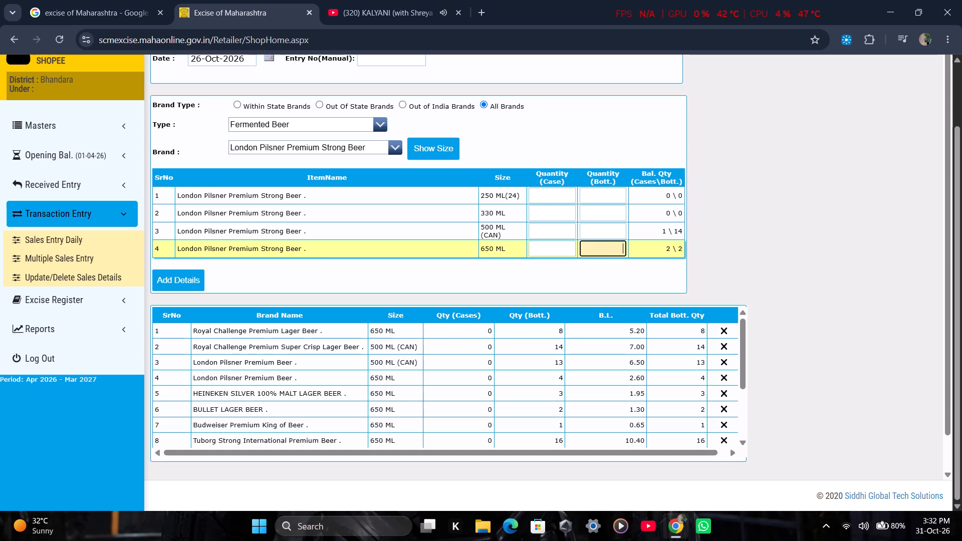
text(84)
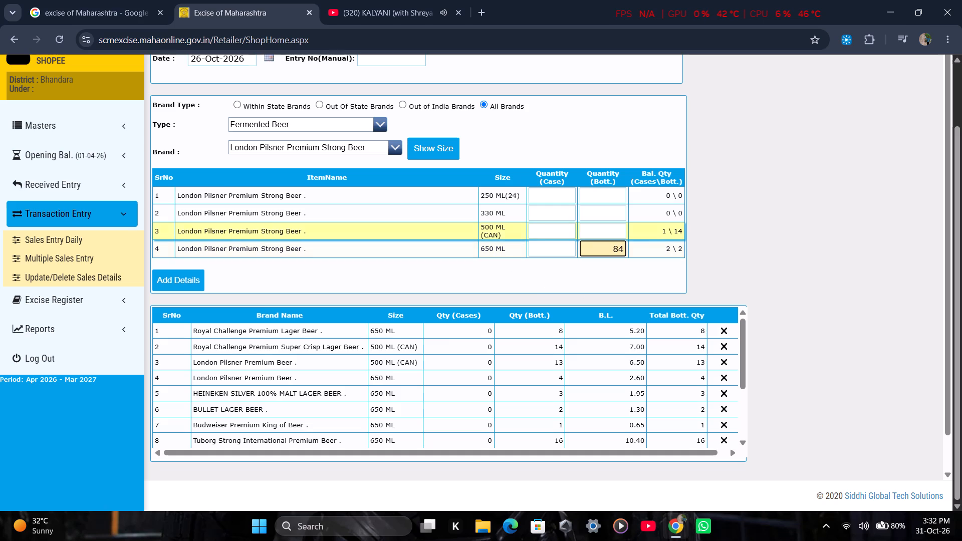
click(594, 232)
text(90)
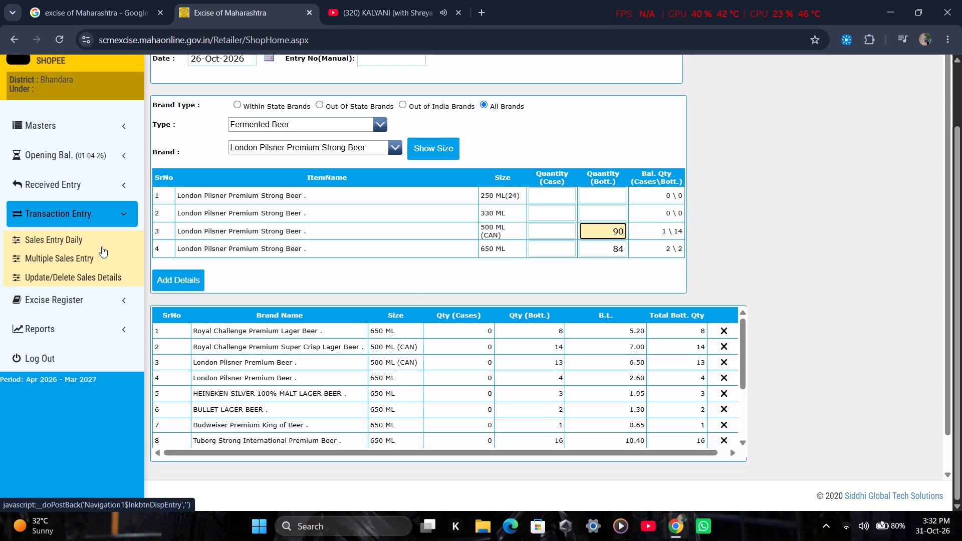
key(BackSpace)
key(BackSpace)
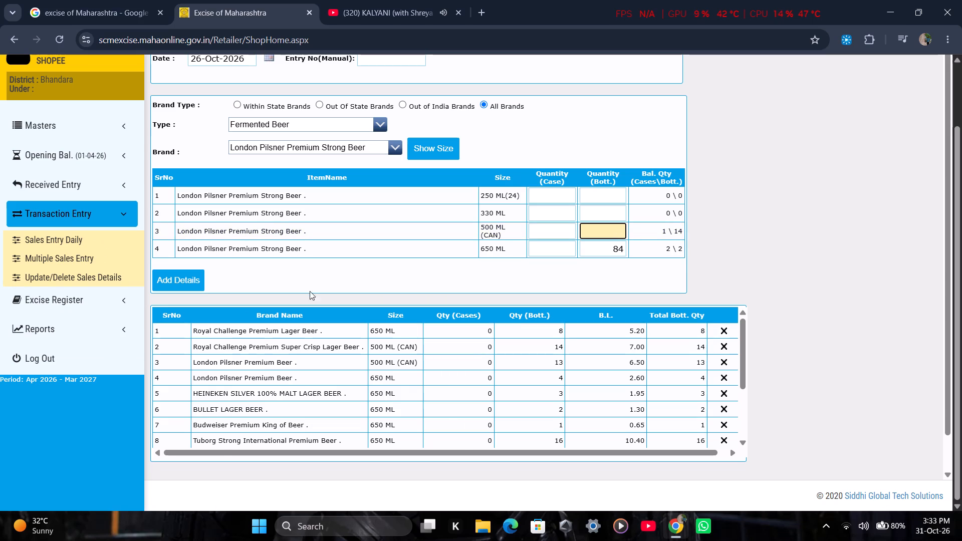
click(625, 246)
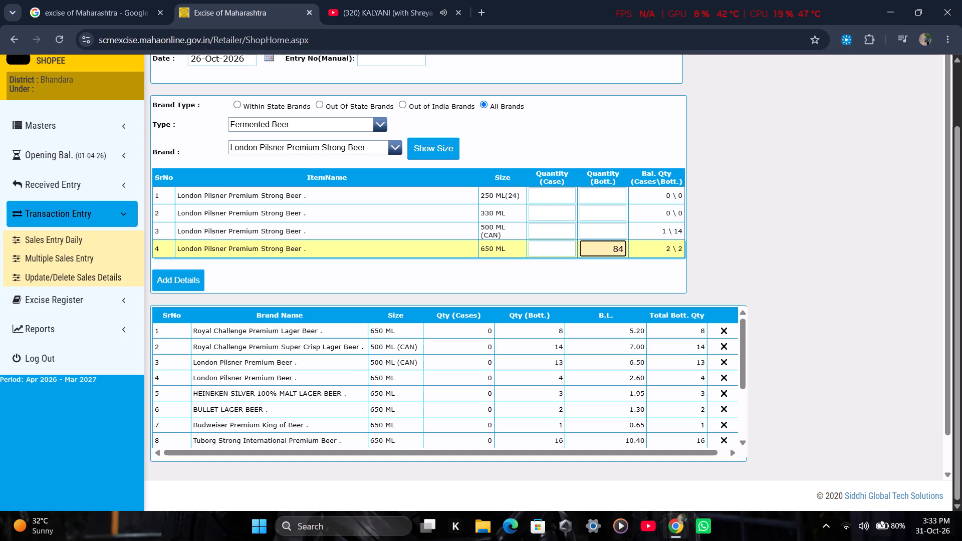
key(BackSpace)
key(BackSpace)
Add London Pilsner Premium Strong Beer to the sales entry: 8 bottles of 650 ML and 2 of 500 ML (CAN).
click(625, 246)
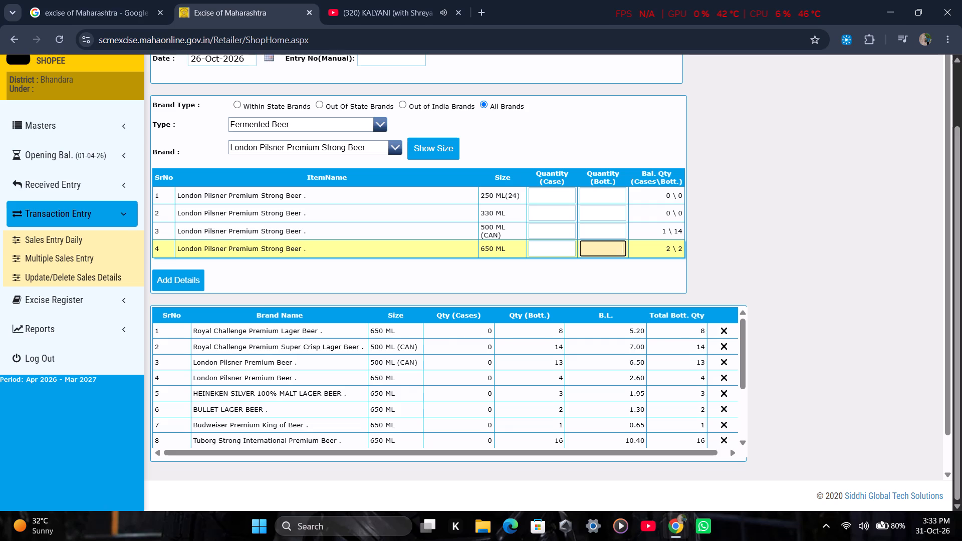
key(8)
click(613, 227)
key(2)
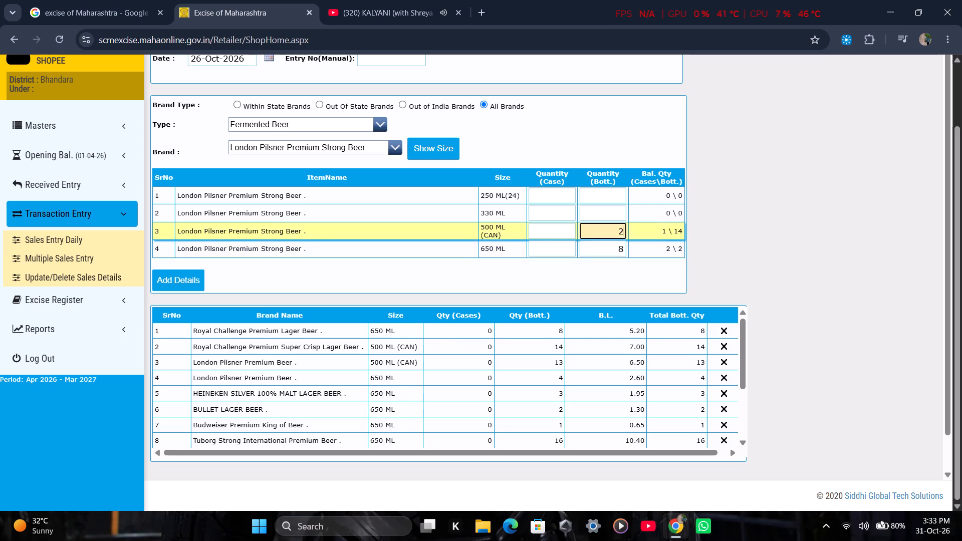
click(188, 287)
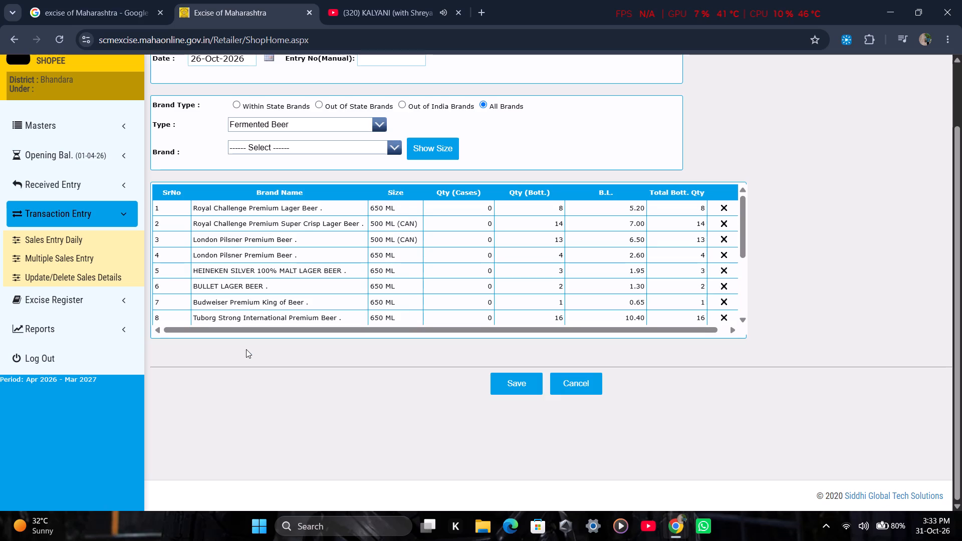
Add 12 units of Kingfisher Strong Premium Beer(OS) 500 ML (CAN) to the 26-Oct-2026 sales entry.
scroll(487, 295, down, 6)
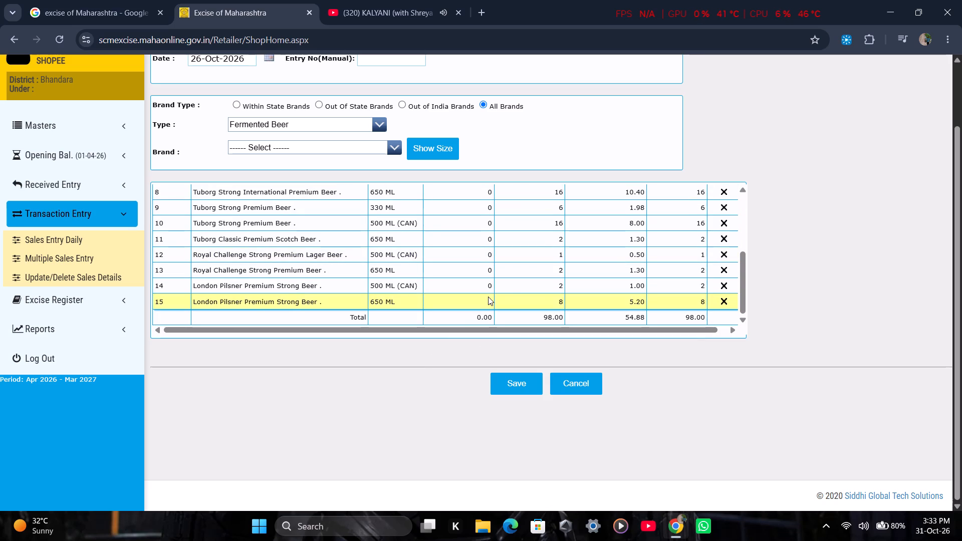
scroll(515, 332, down, 2)
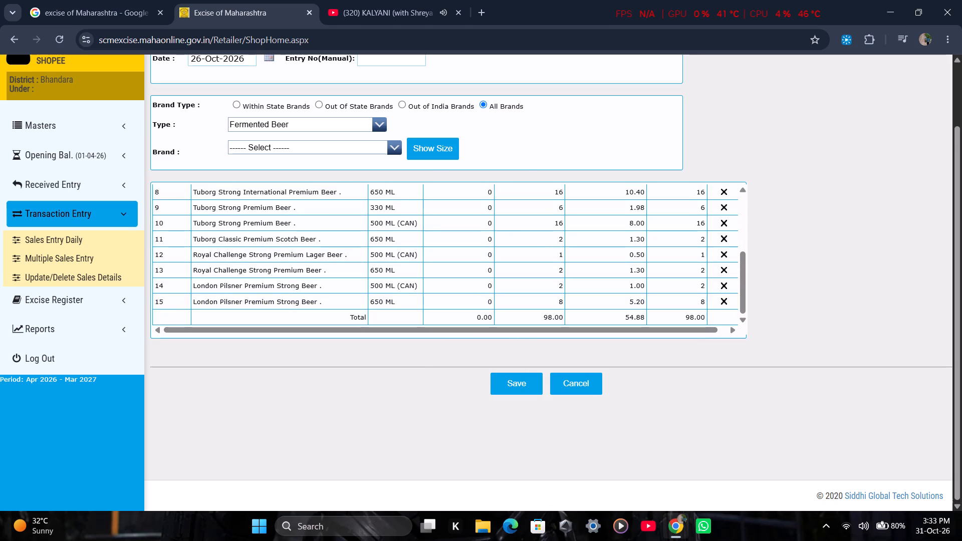
click(397, 142)
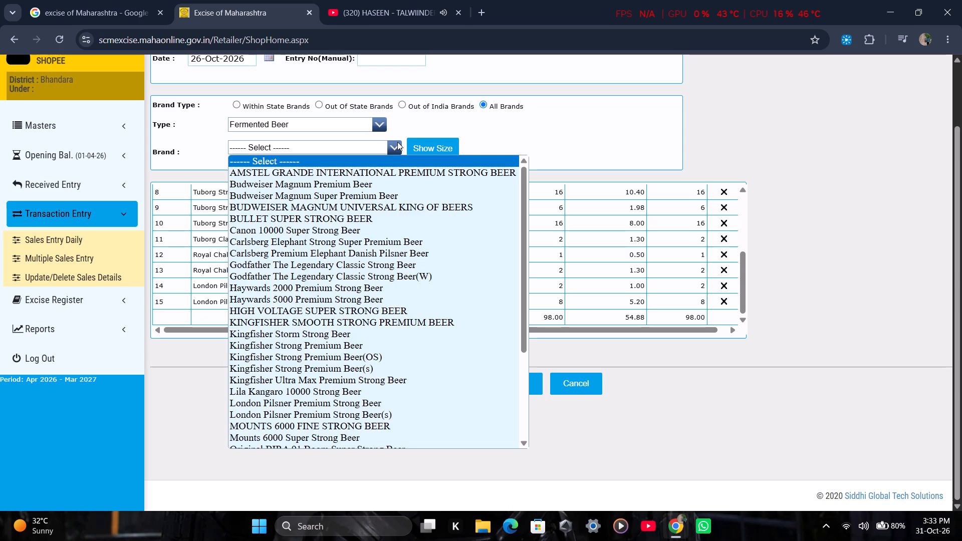
click(342, 351)
click(444, 142)
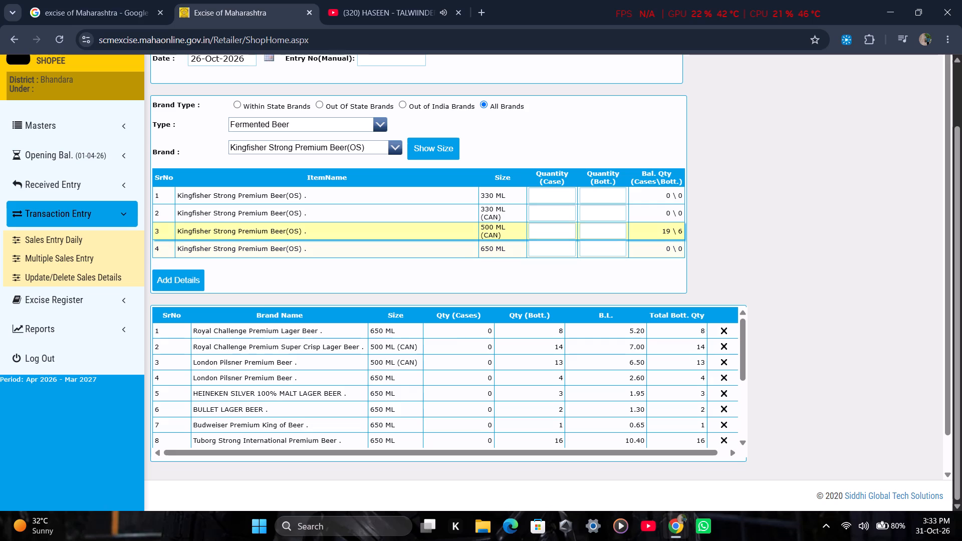
click(592, 233)
text(12)
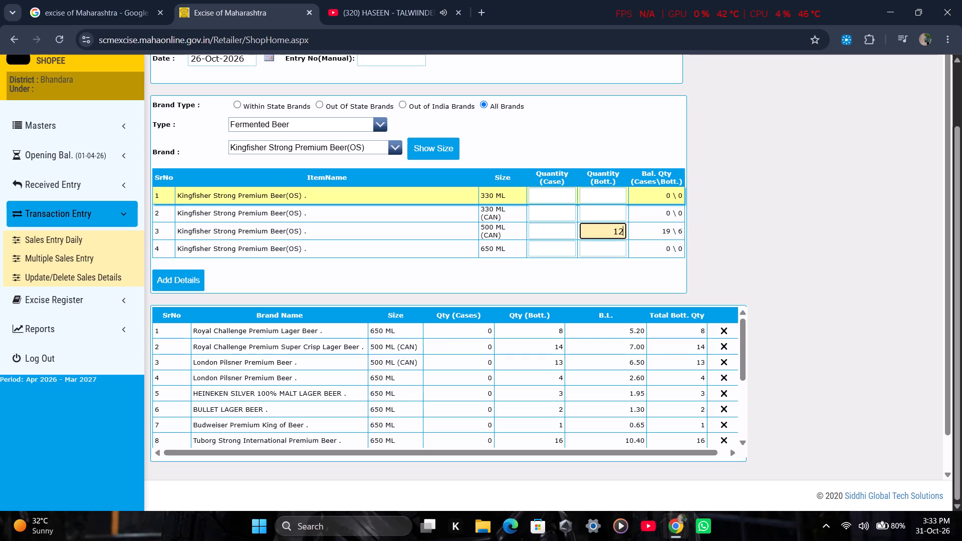
click(449, 152)
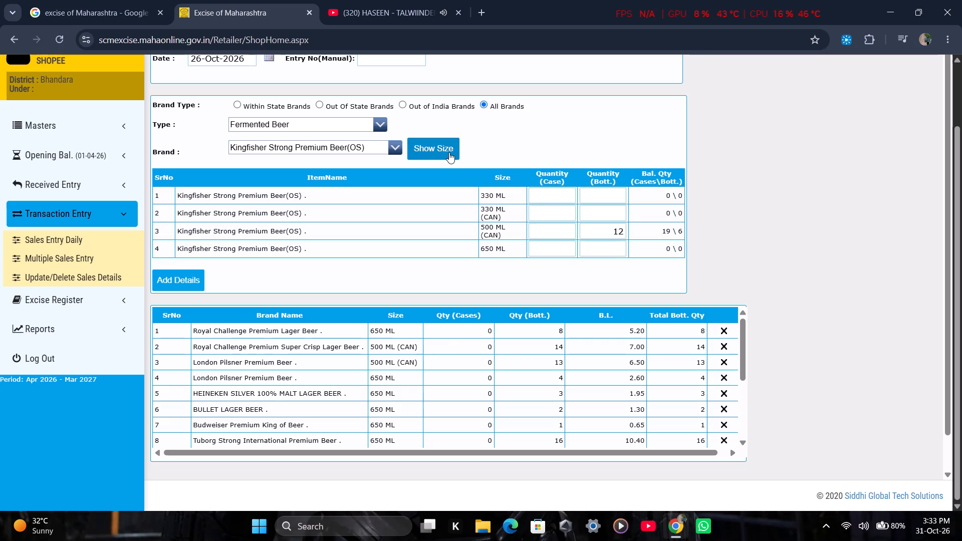
scroll(454, 146, down, 4)
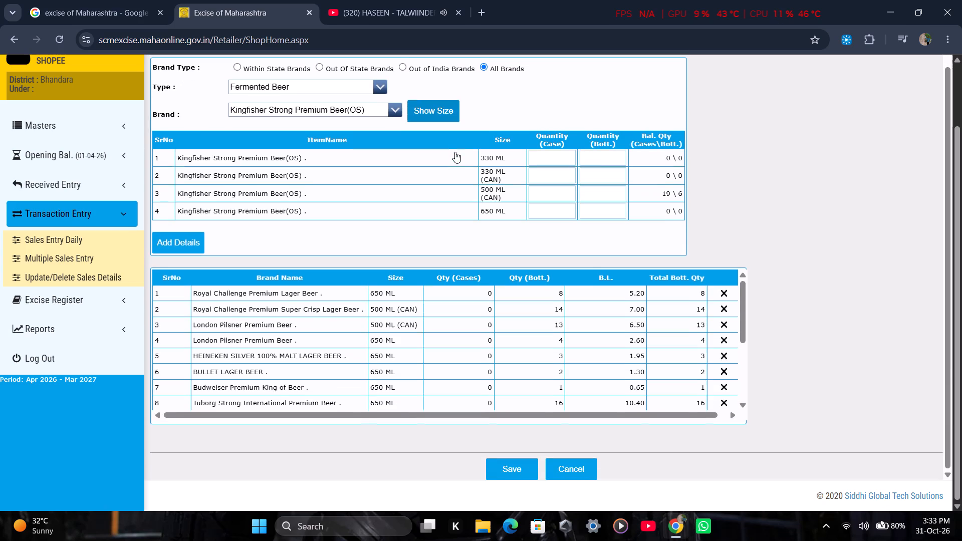
scroll(455, 152, up, 1)
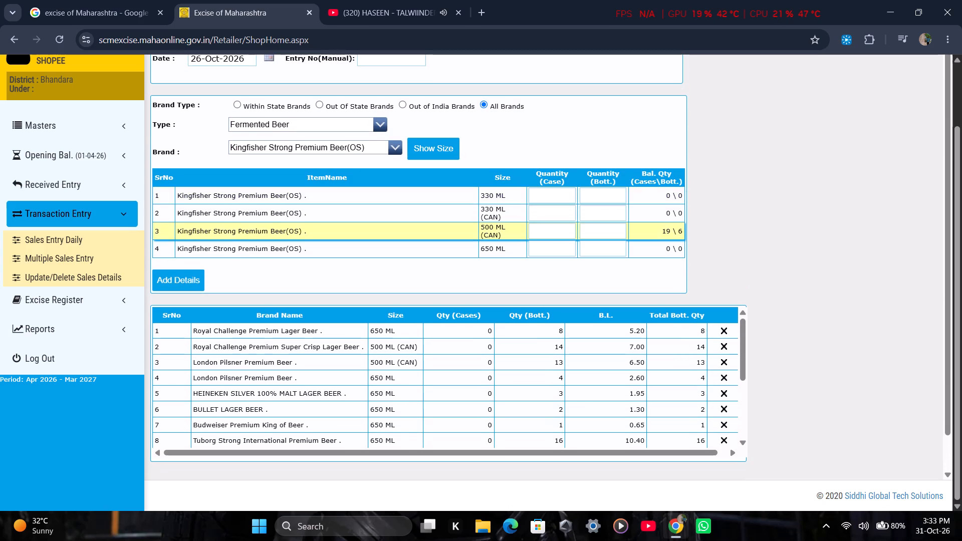
scroll(582, 343, down, 4)
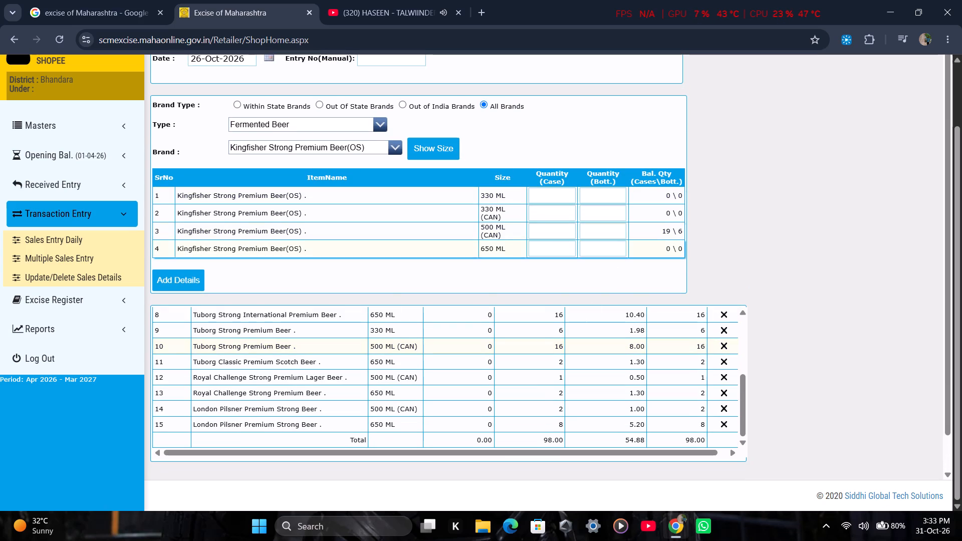
click(608, 234)
text(12)
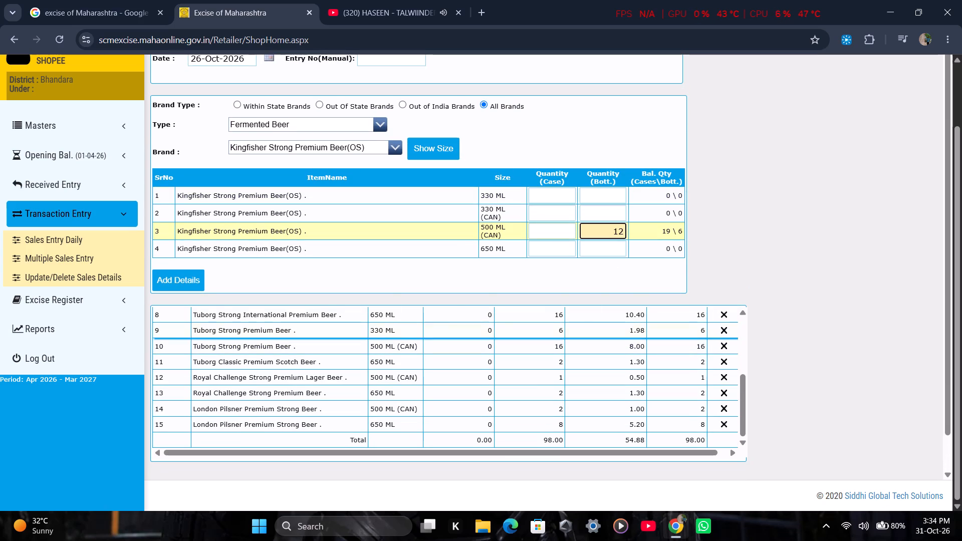
click(201, 282)
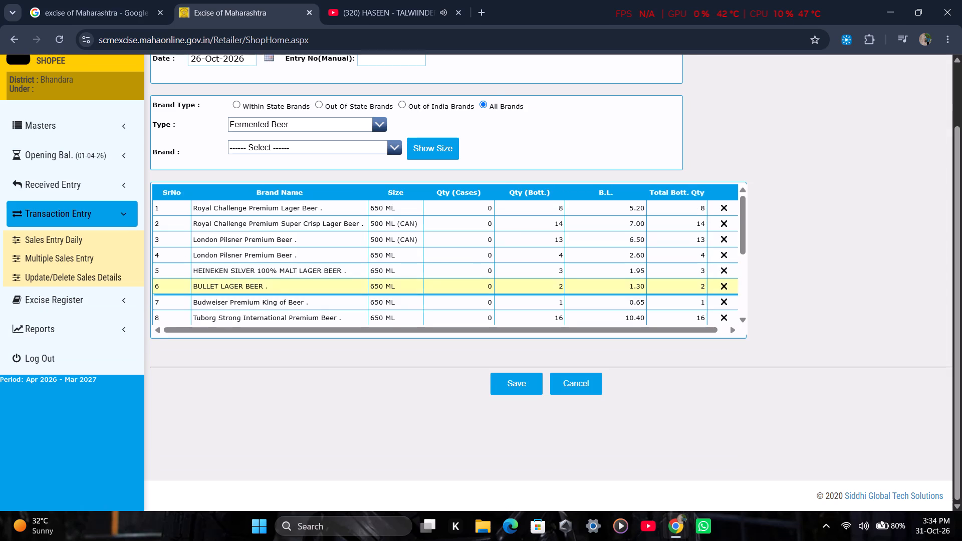
scroll(320, 266, down, 8)
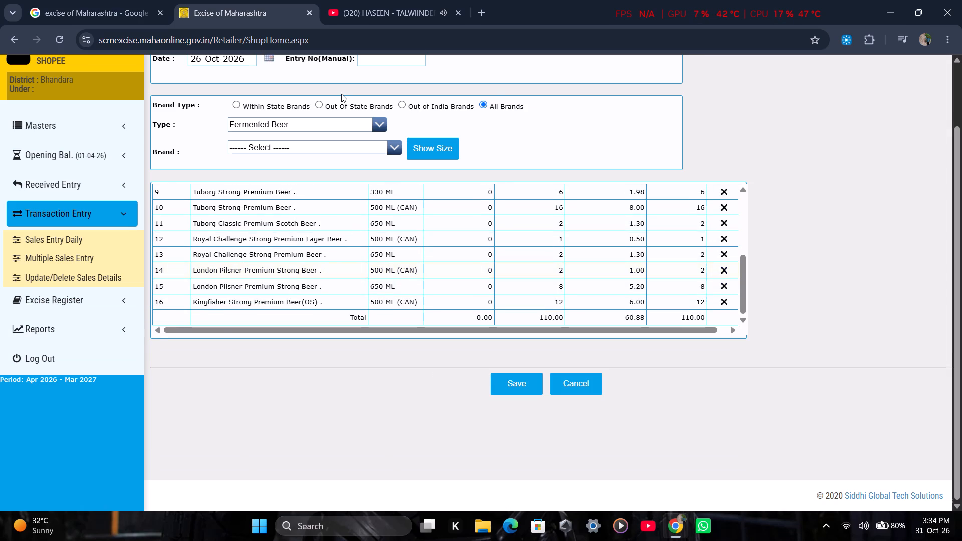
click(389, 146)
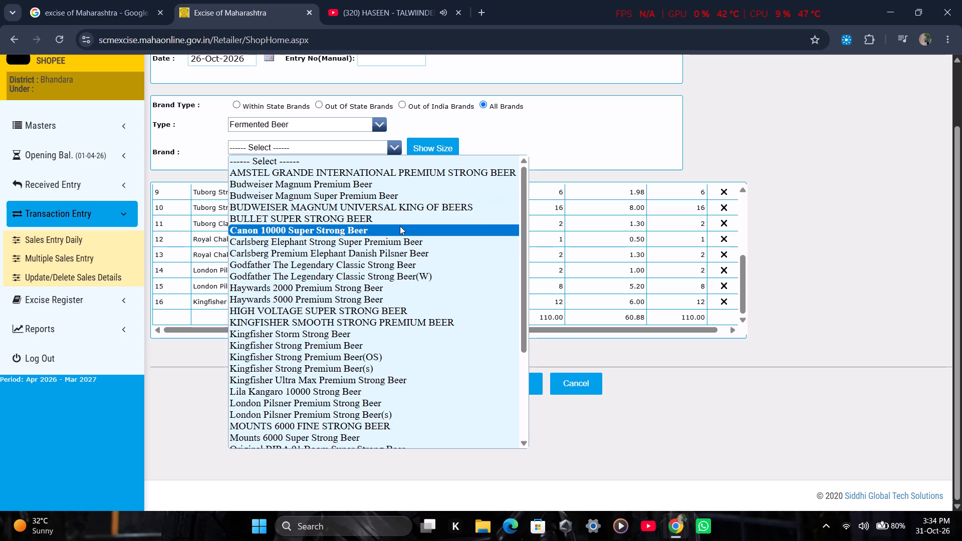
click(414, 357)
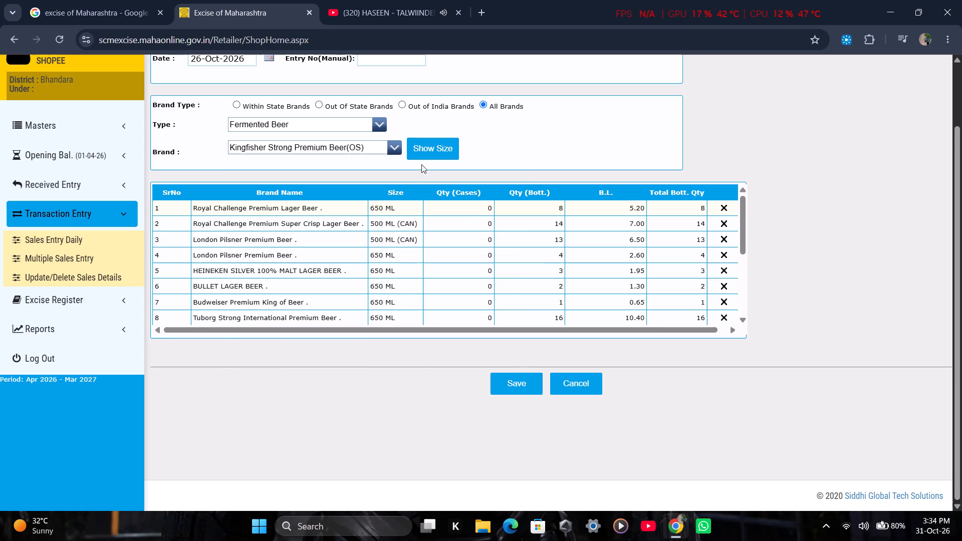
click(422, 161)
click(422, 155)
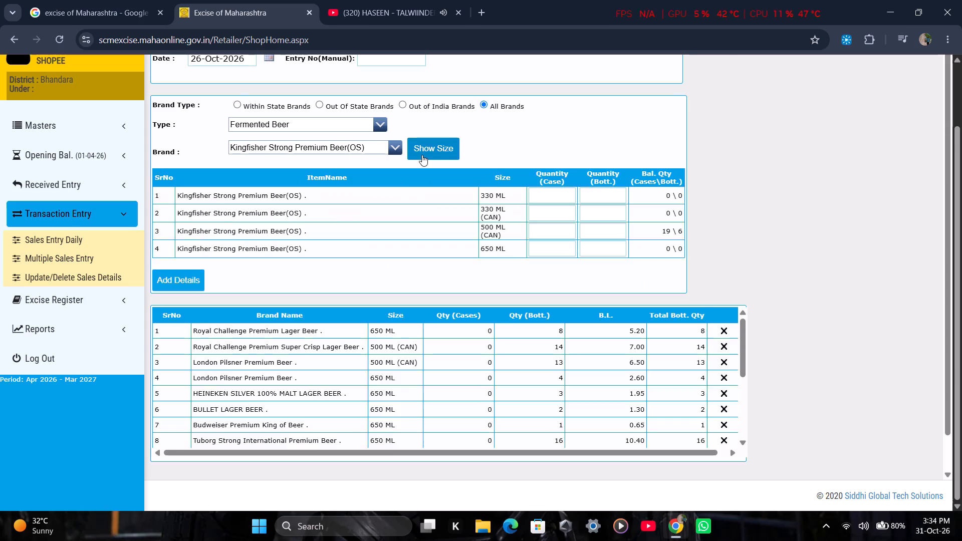
Add Kingfisher Strong Premium Beer to the 26-Oct-2026 sales entry: 17 bottles of 650 ML and 2 of 330 ML.
click(391, 151)
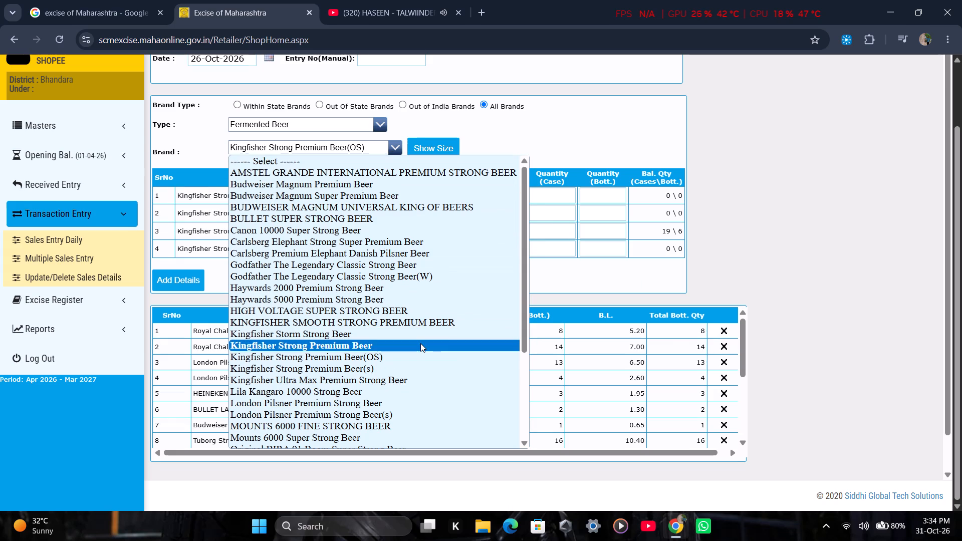
click(420, 343)
click(435, 161)
click(434, 150)
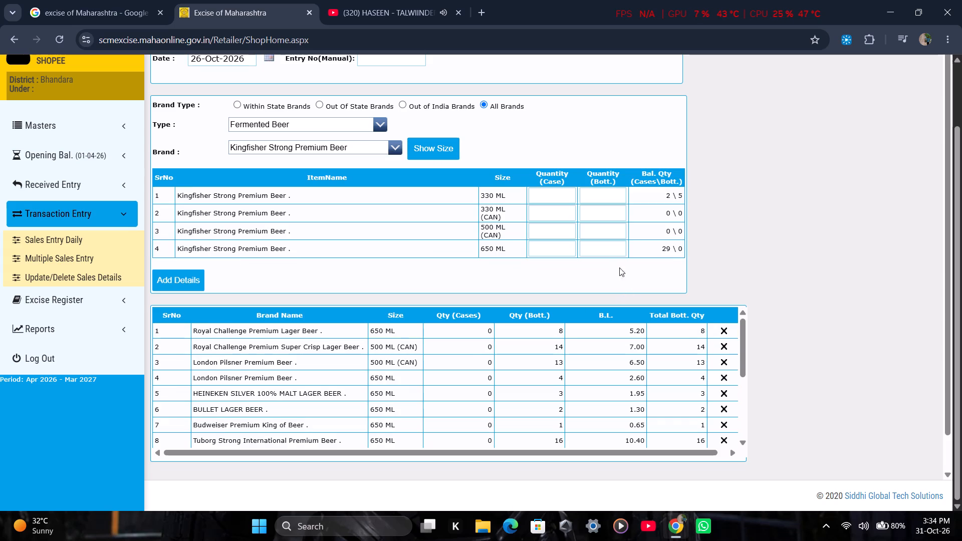
click(614, 254)
text(17)
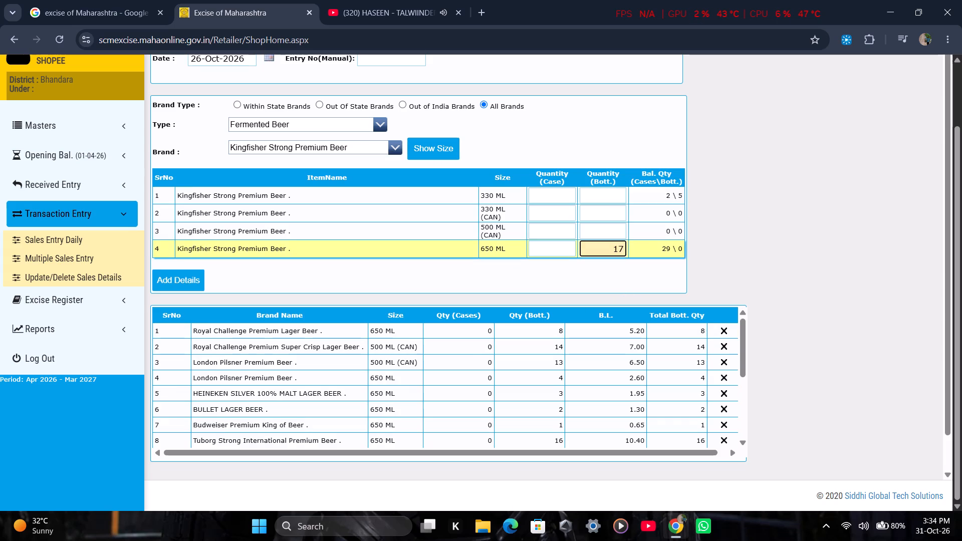
click(605, 199)
key(2)
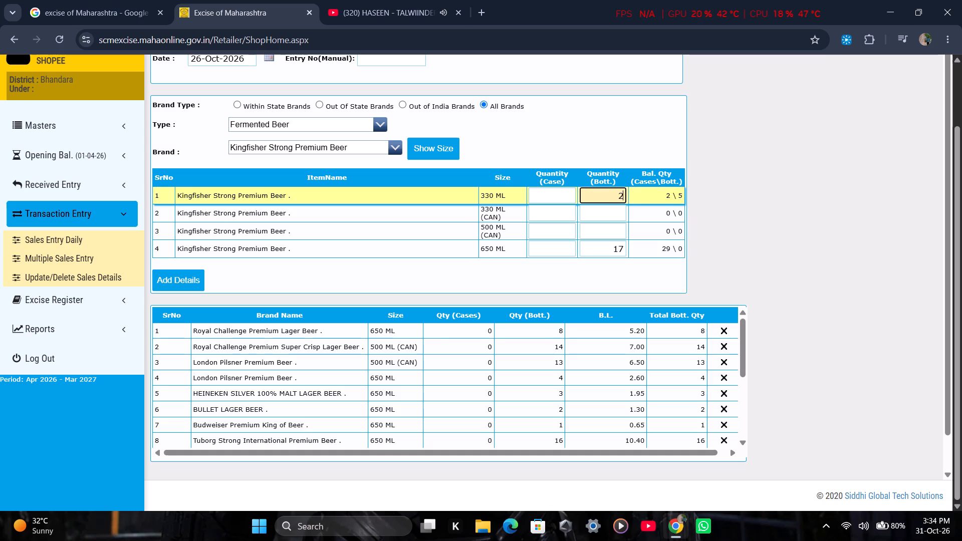
click(180, 289)
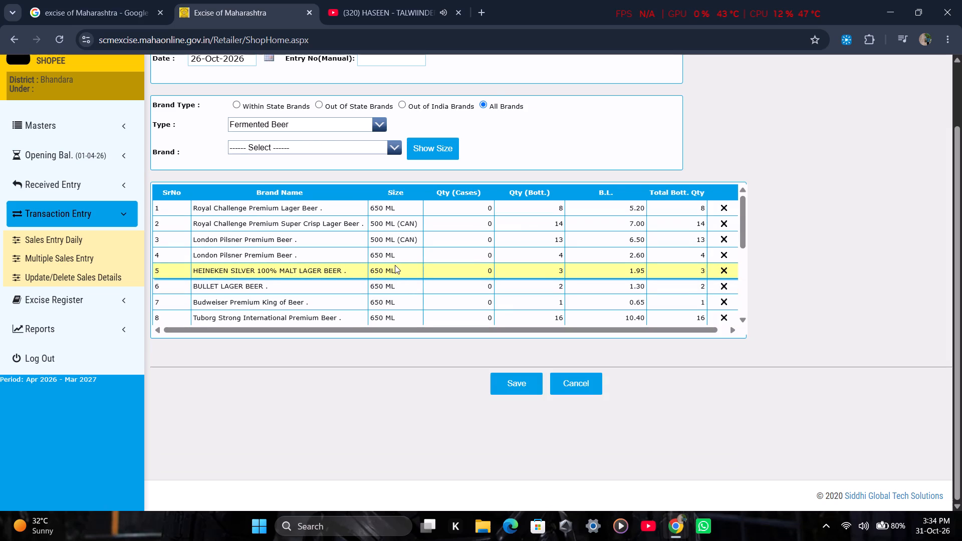
scroll(400, 253, down, 6)
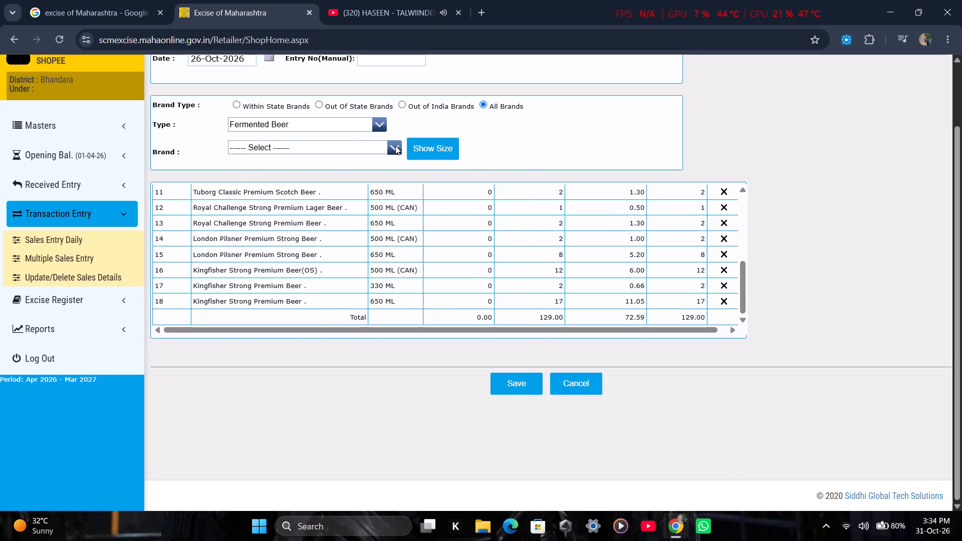
Add 3 bottles of Kingfisher Ultra Max Premium Strong Beer 650 ML to the 26-Oct-2026 sales entry.
click(395, 146)
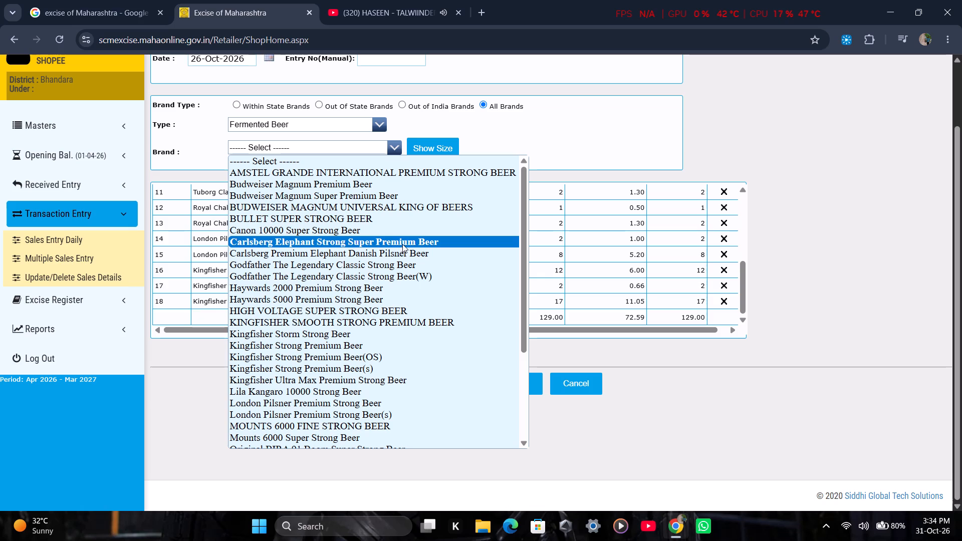
click(430, 376)
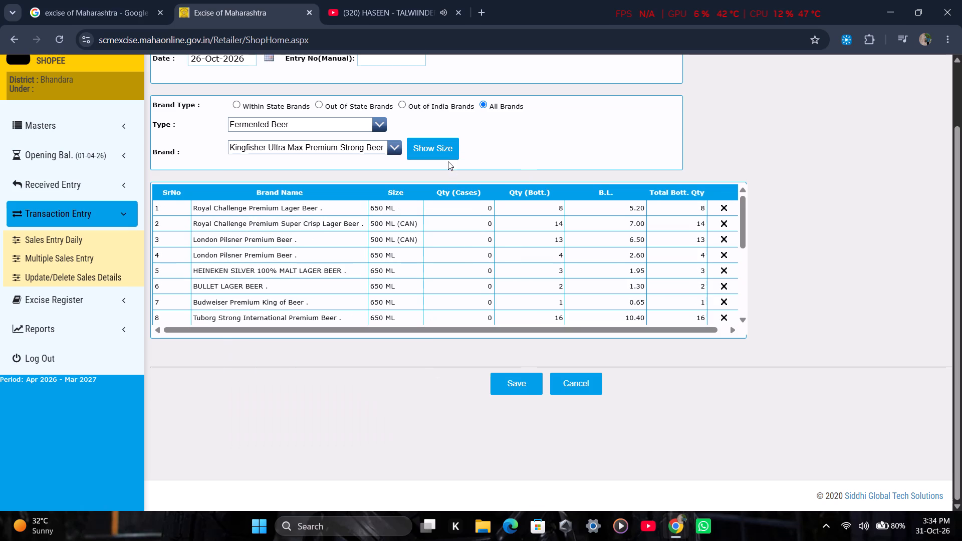
click(448, 161)
click(448, 154)
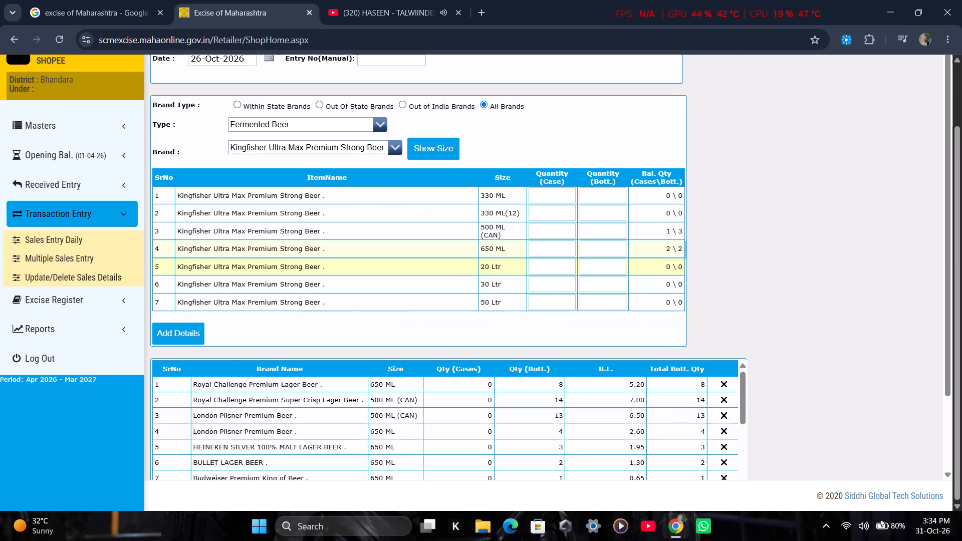
click(616, 253)
key(3)
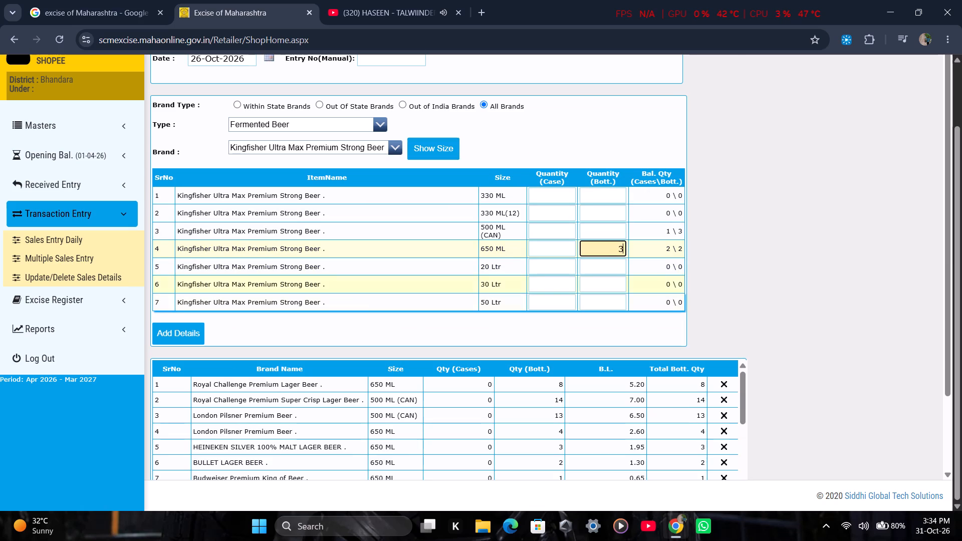
click(198, 331)
scroll(387, 288, down, 7)
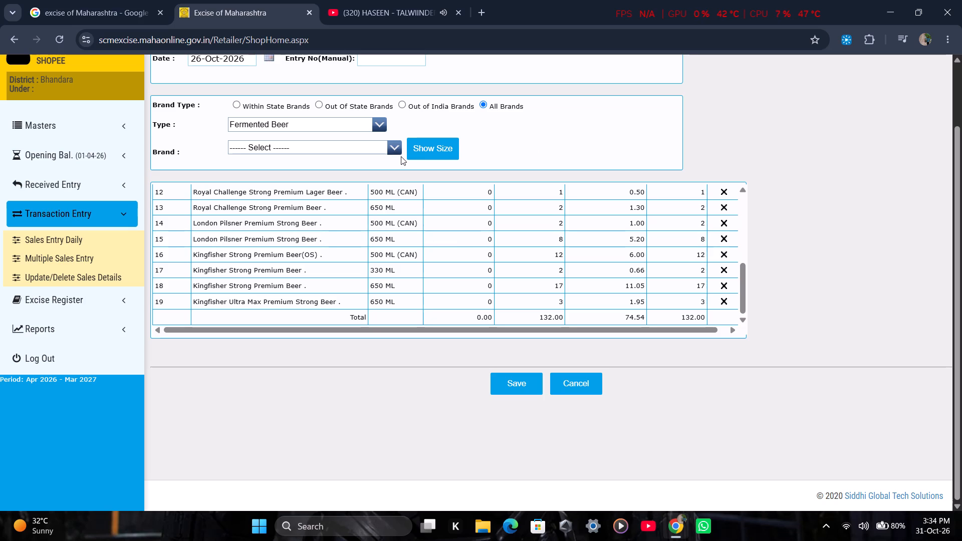
Add KINGFISHER SMOOTH STRONG PREMIUM BEER to the sales entry: 8 bottles of 650 ML and 1 of 500 ML (CAN).
click(395, 148)
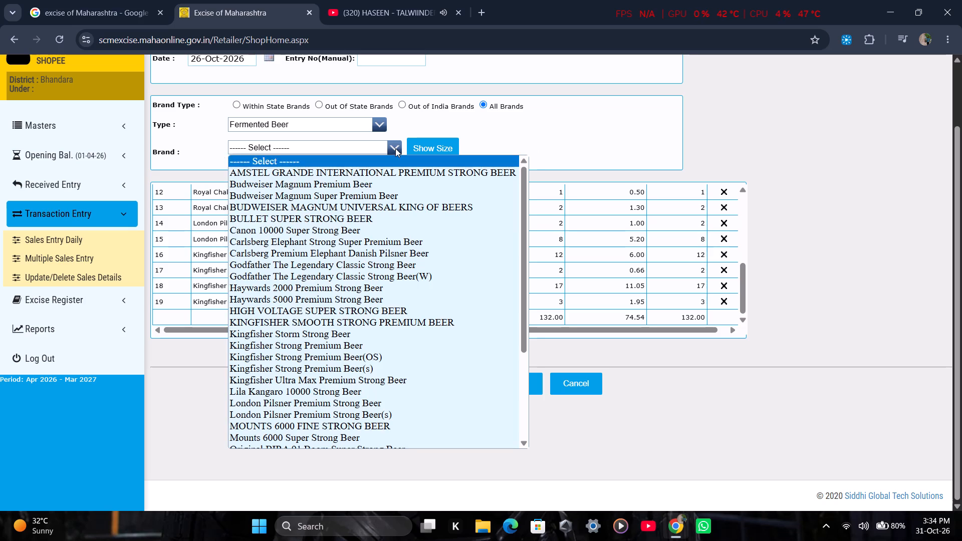
click(447, 321)
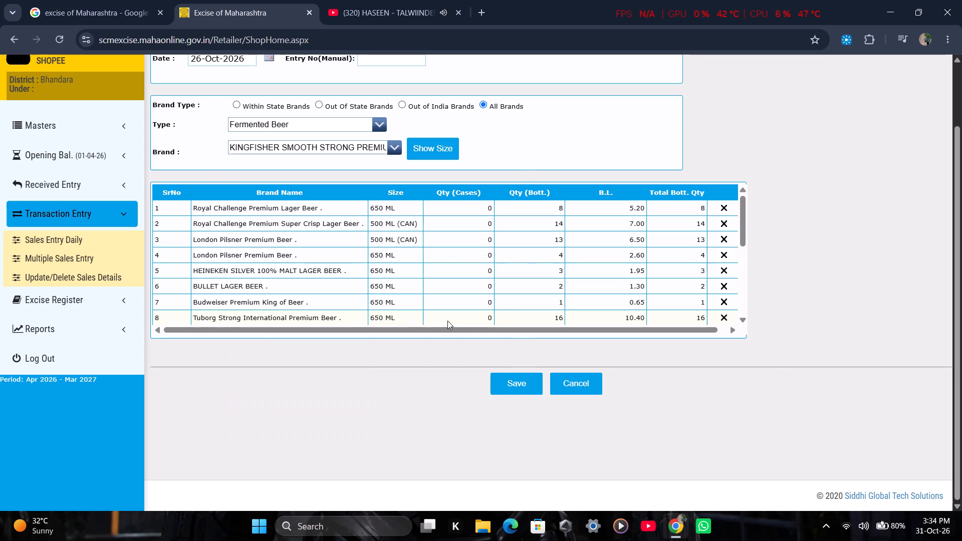
click(423, 131)
click(430, 157)
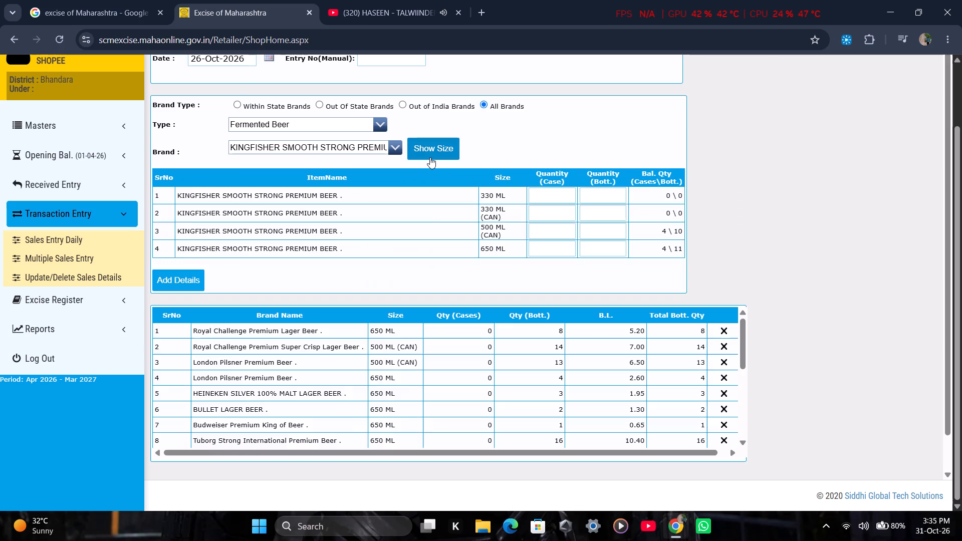
click(608, 249)
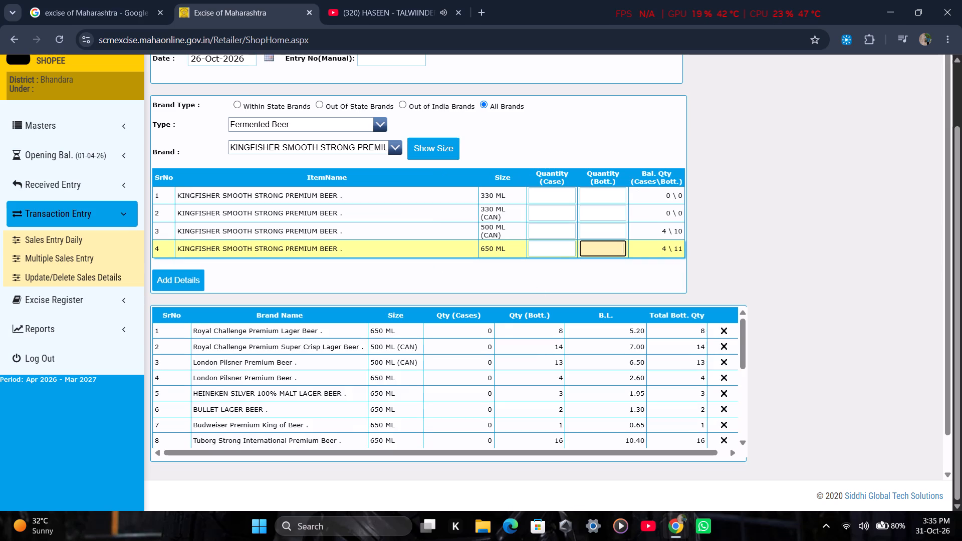
key(8)
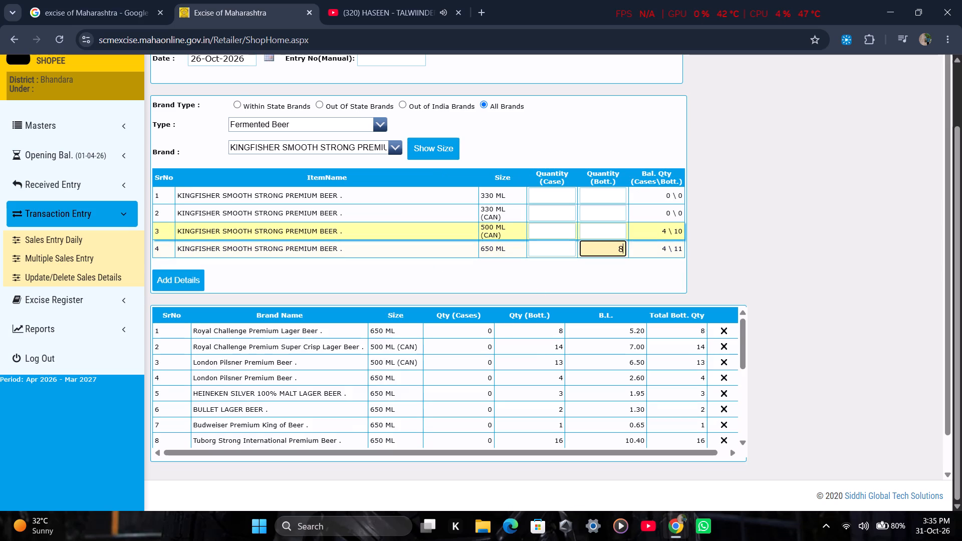
click(620, 231)
key(1)
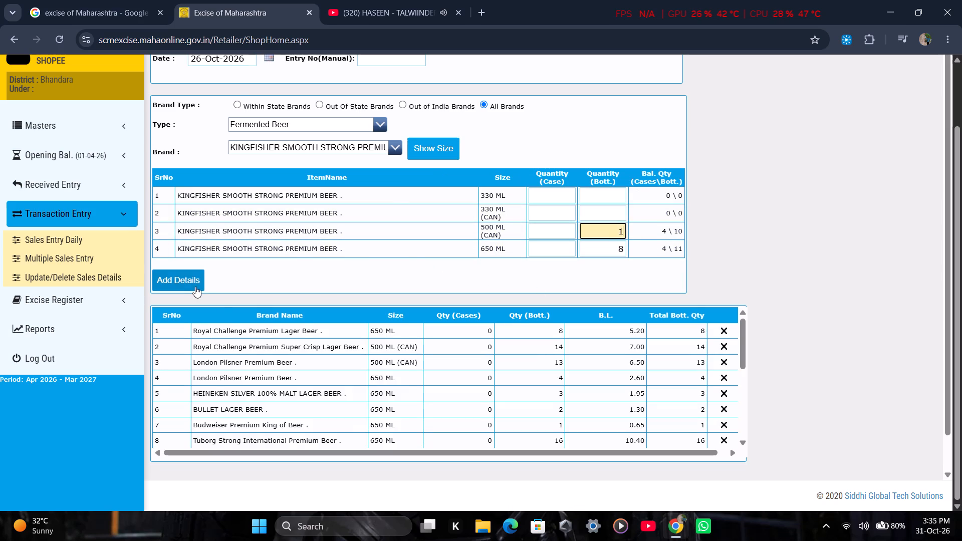
click(194, 279)
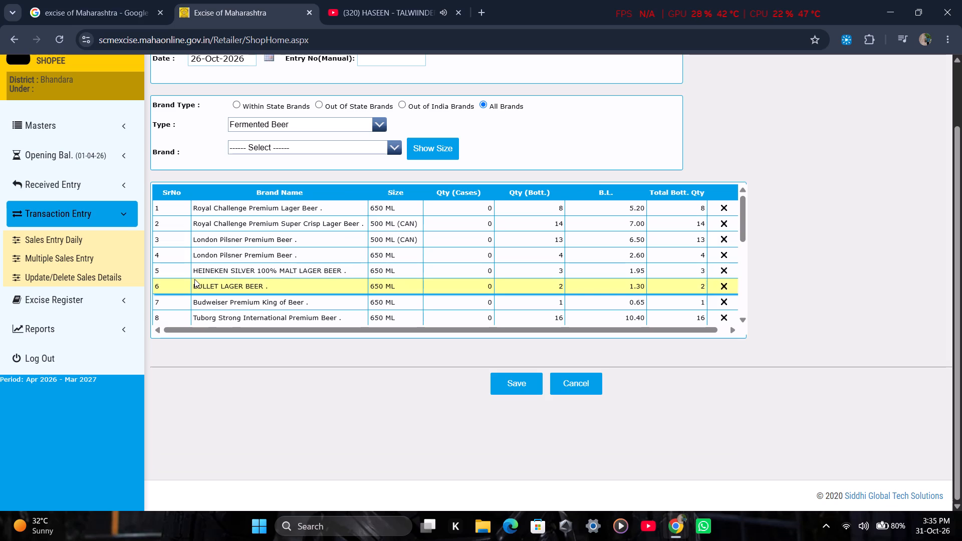
scroll(283, 269, down, 8)
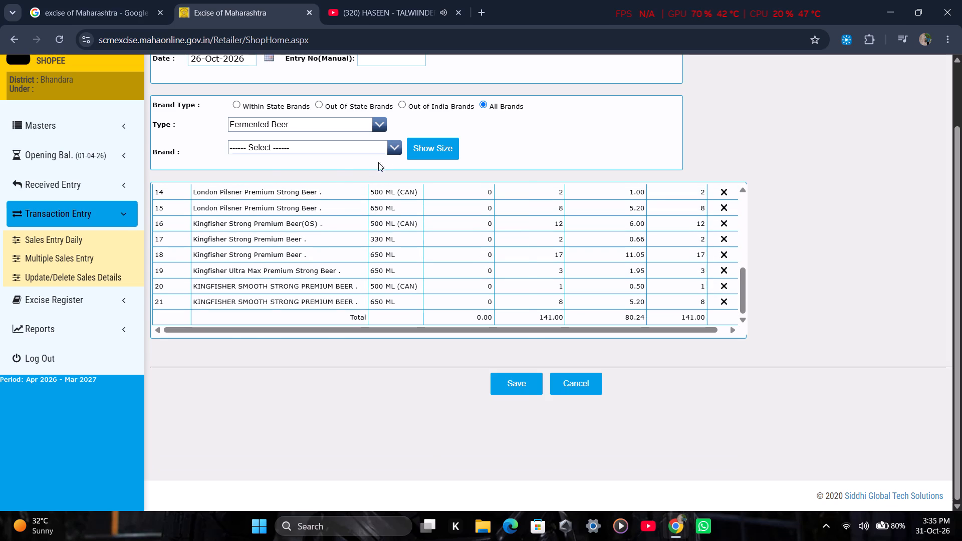
Add Haywards 2000 Premium Strong Beer to the 26-Oct-2026 sales entry: 2 bottles of 650 ML and 5 of 500 ML (CAN).
click(396, 148)
click(417, 289)
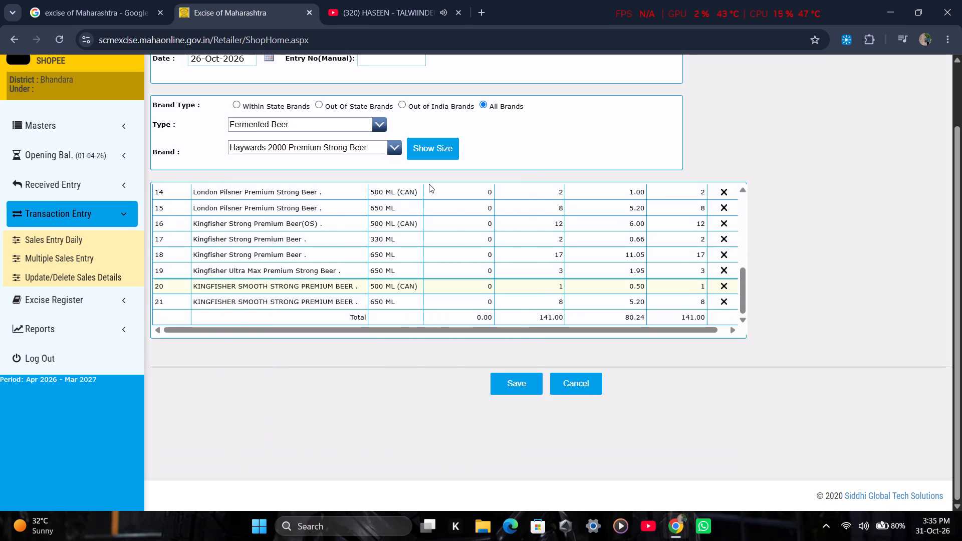
click(438, 154)
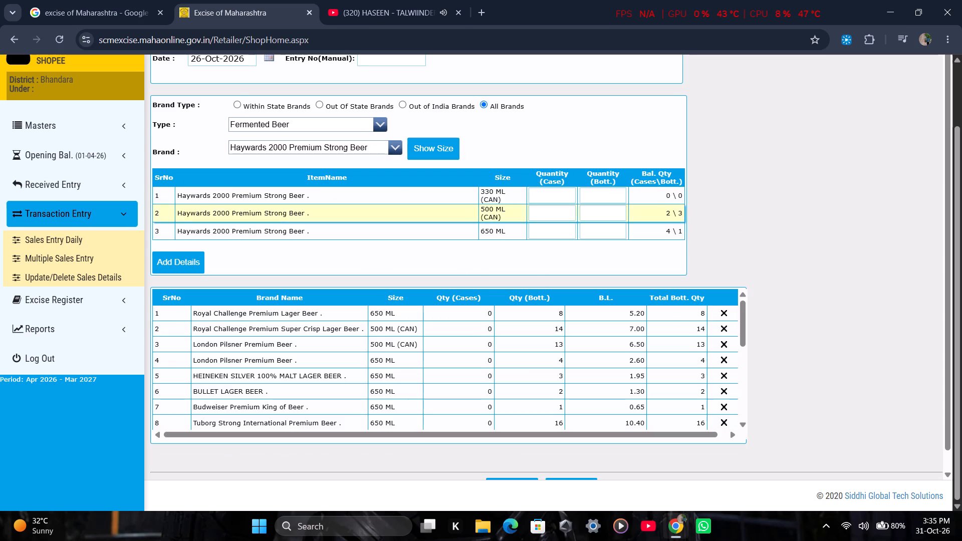
click(595, 232)
key(2)
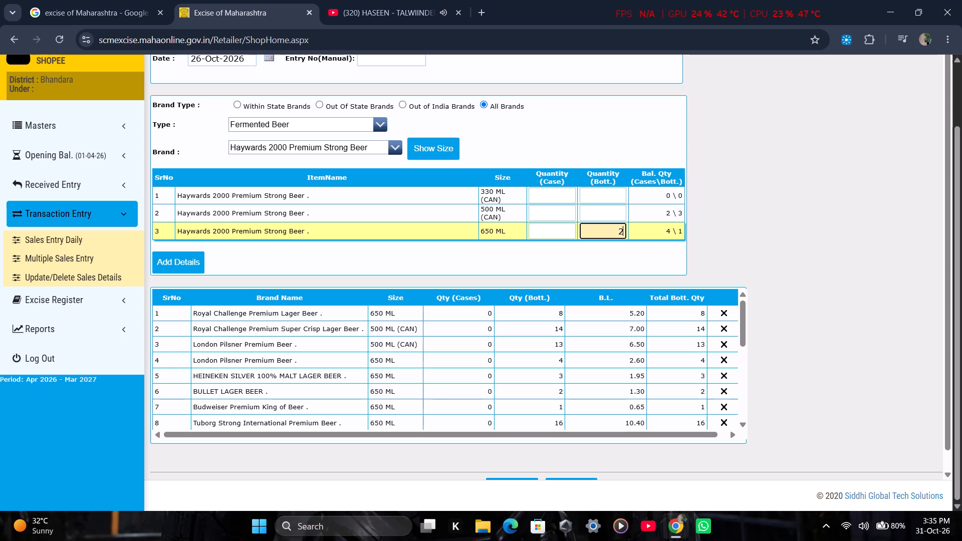
drag(597, 215, 602, 214)
key(5)
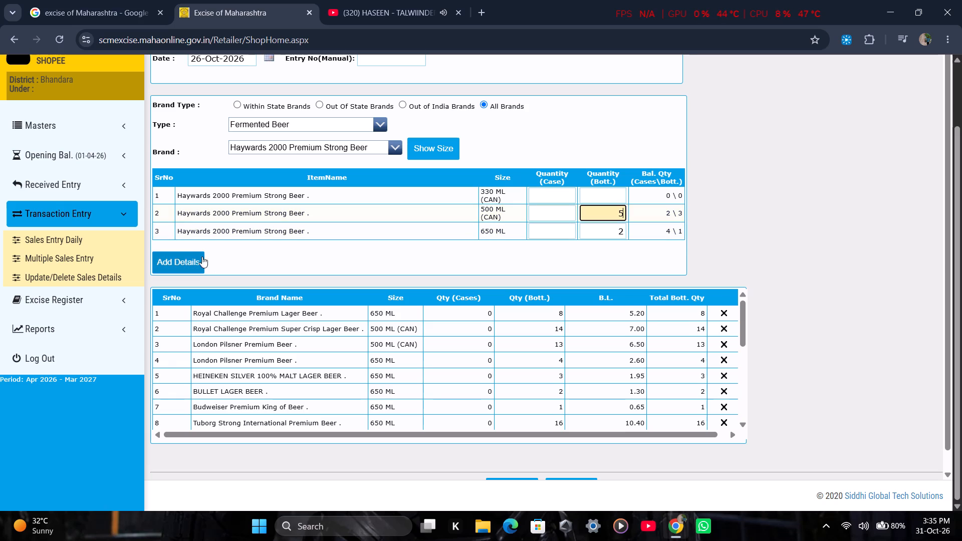
click(185, 259)
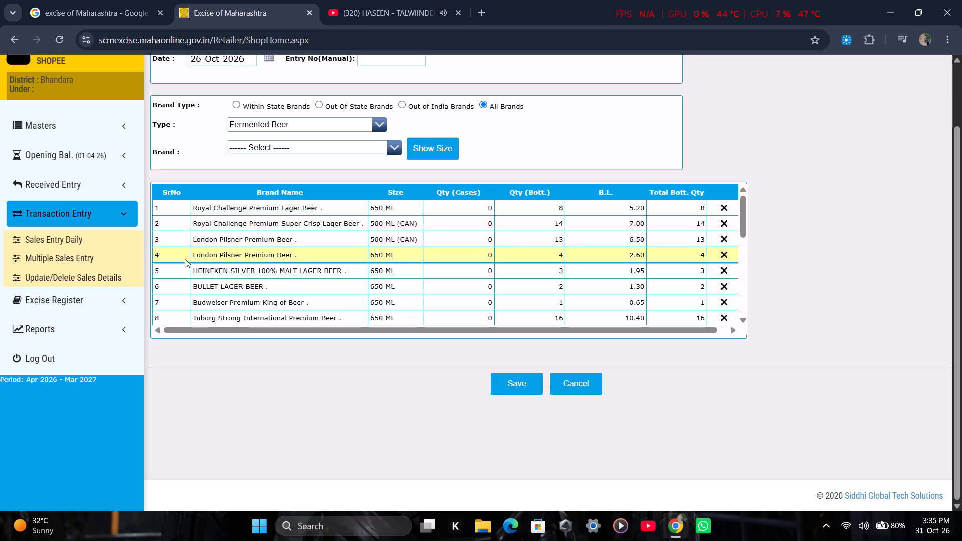
scroll(217, 261, down, 8)
Add 2 units of Godfather The Legendary Classic Strong Beer 500 ML (CAN) to the 26-Oct-2026 sales entry.
click(392, 145)
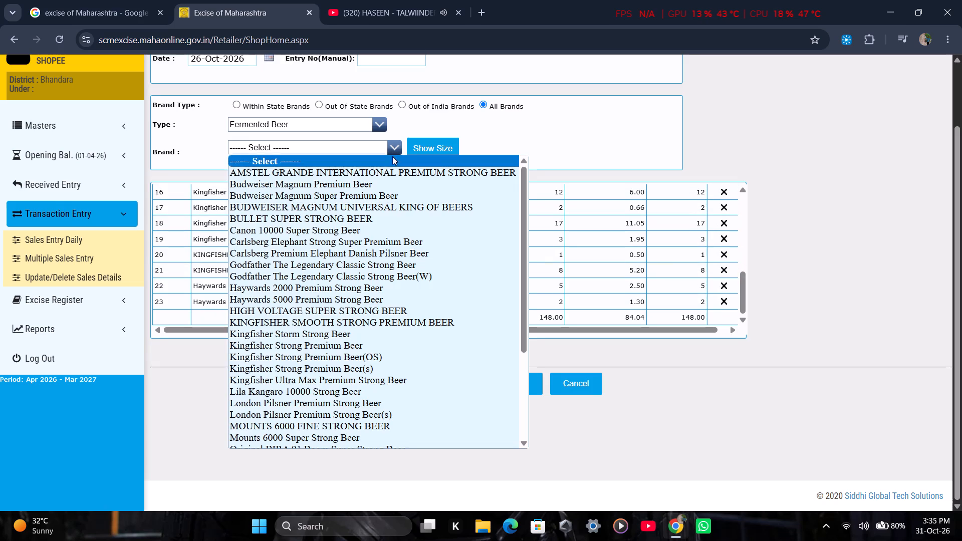
click(409, 260)
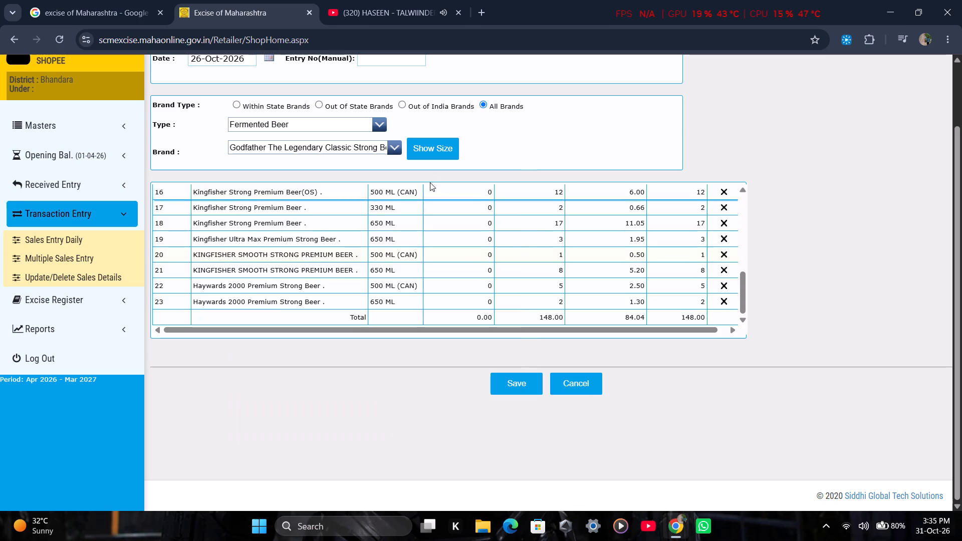
click(437, 148)
click(581, 197)
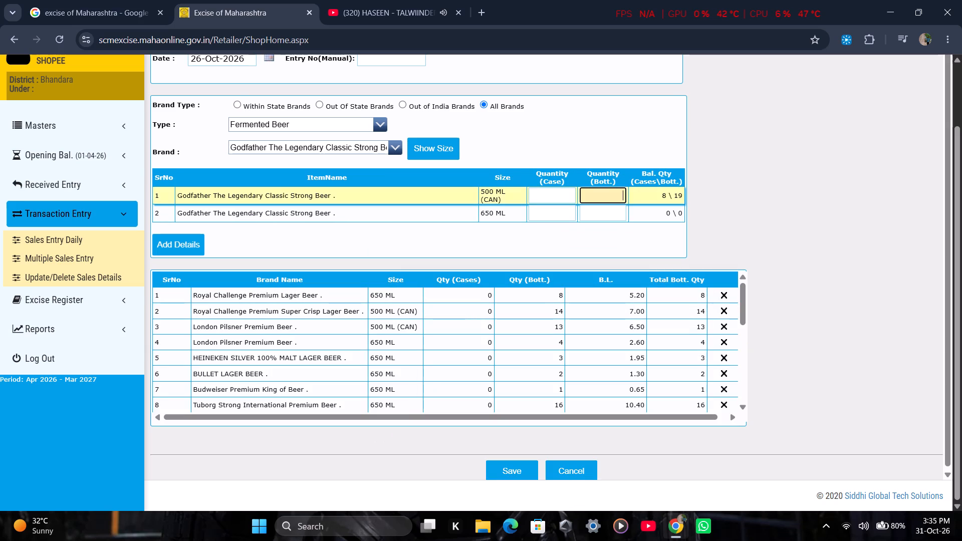
key(2)
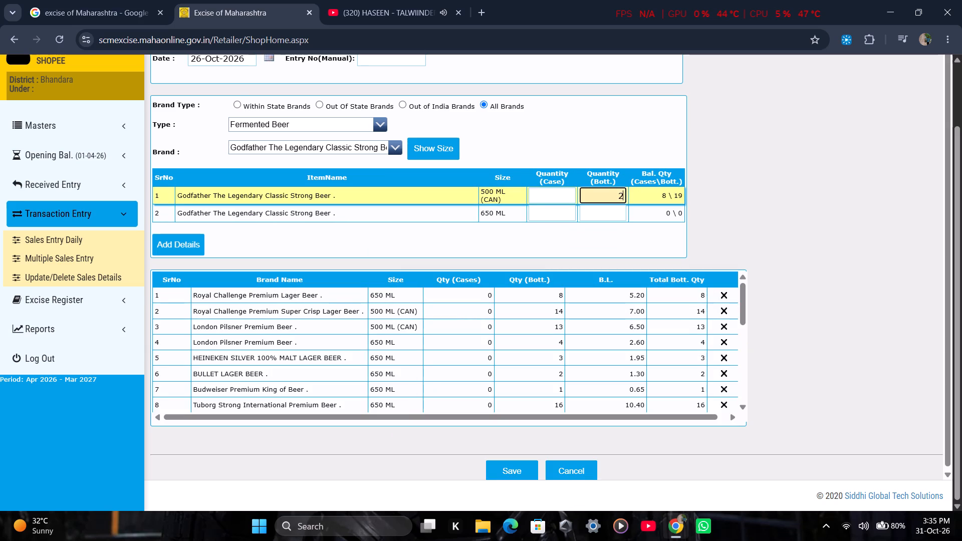
click(191, 237)
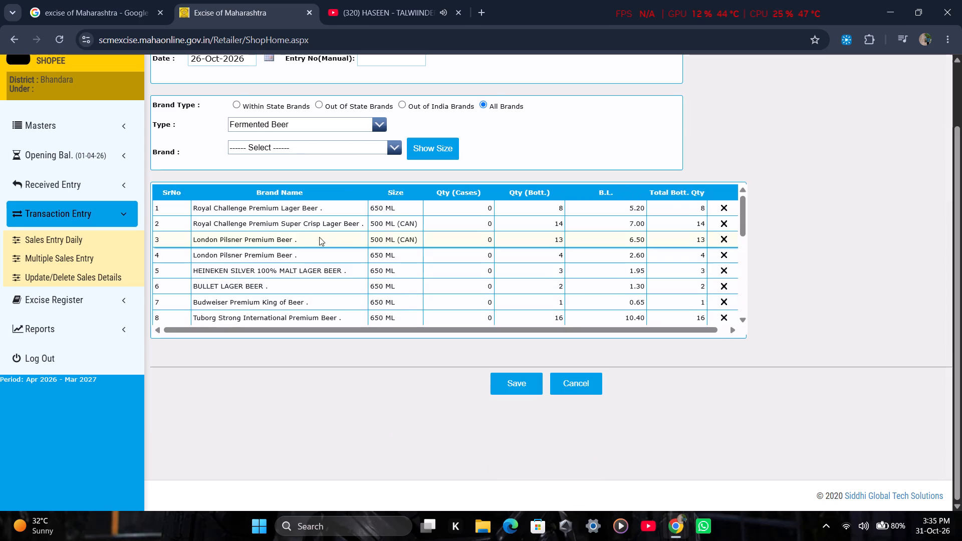
scroll(330, 238, down, 9)
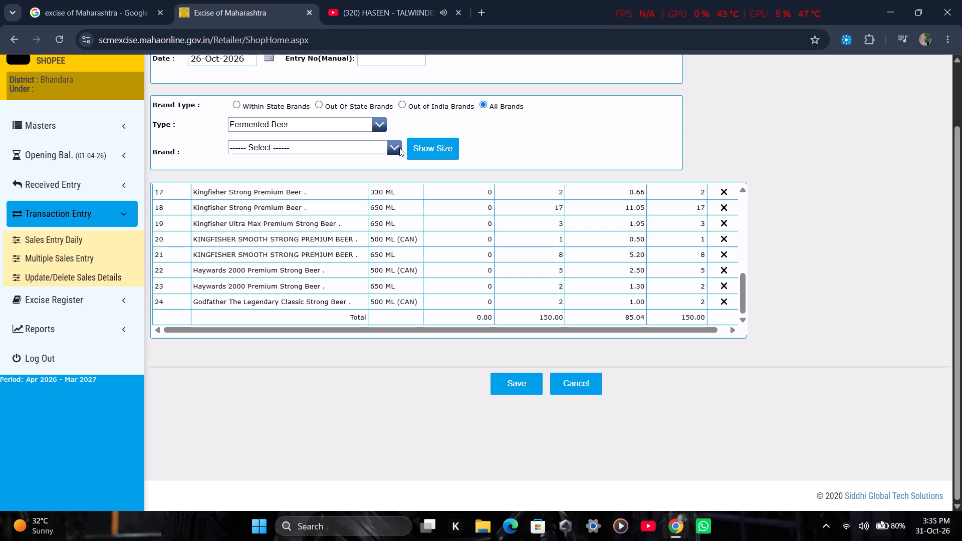
Add 1 bottle of Godfather The Legendary Classic Strong Beer(W) 650 ML to the 26-Oct-2026 sales entry.
click(399, 148)
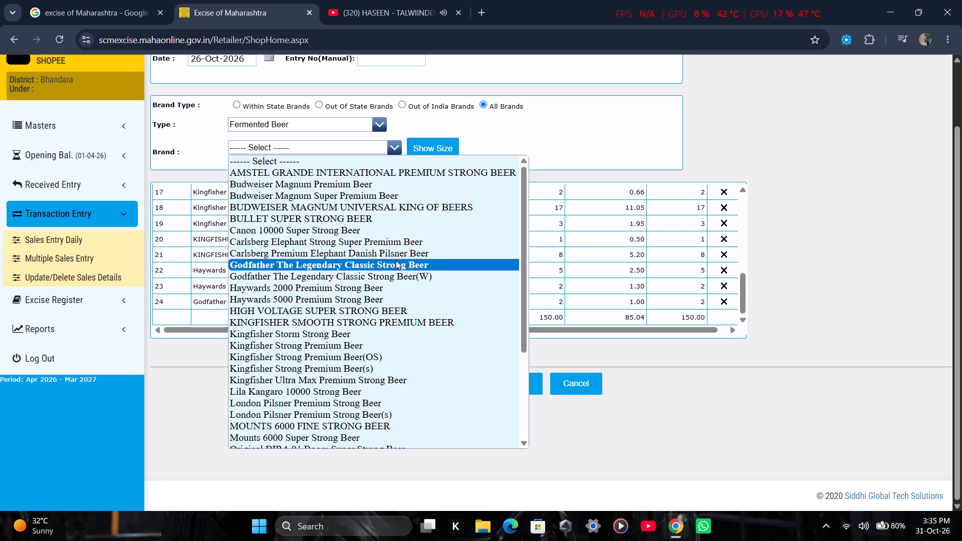
click(402, 272)
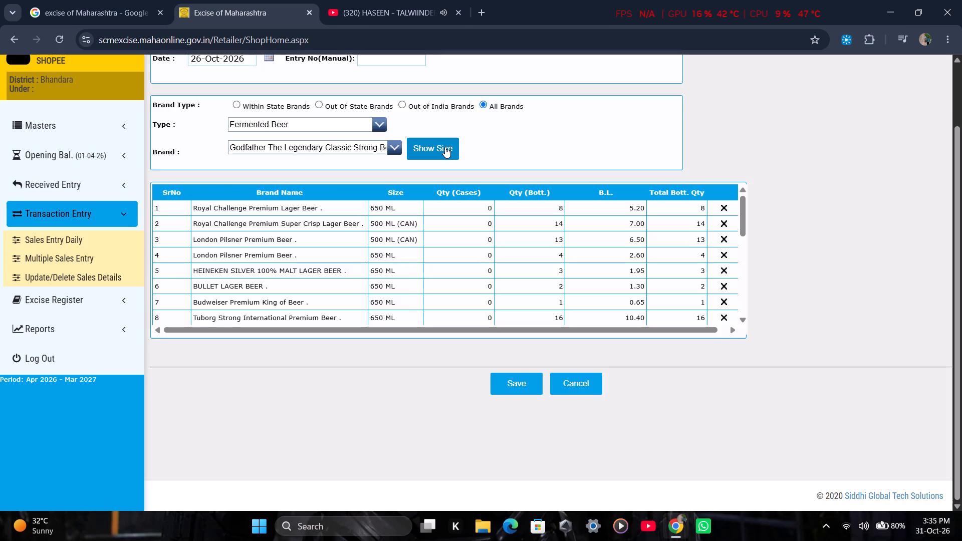
click(445, 147)
click(596, 195)
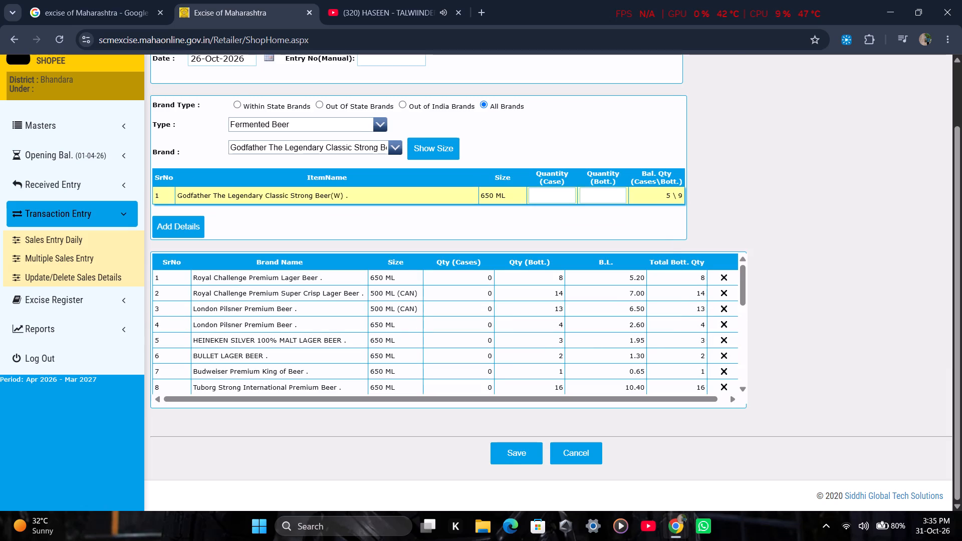
key(1)
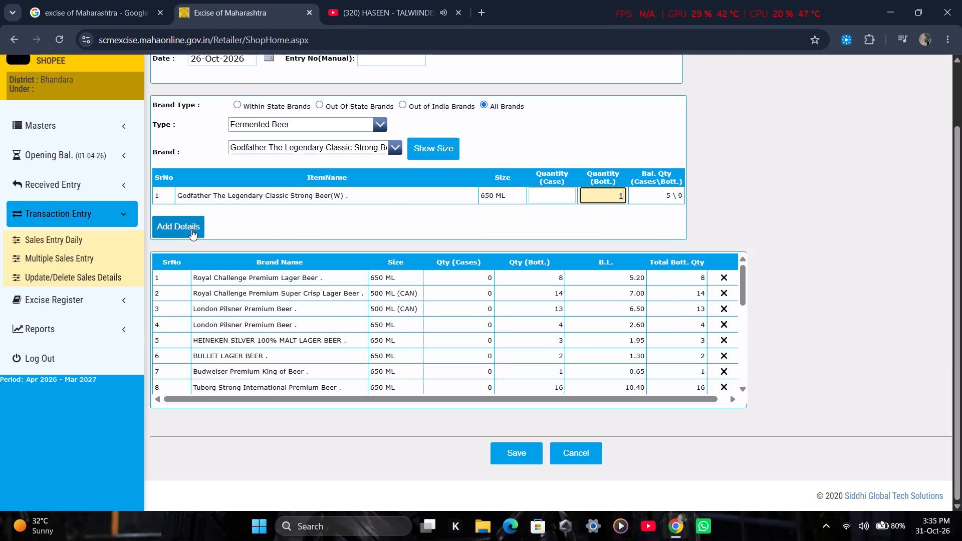
click(191, 229)
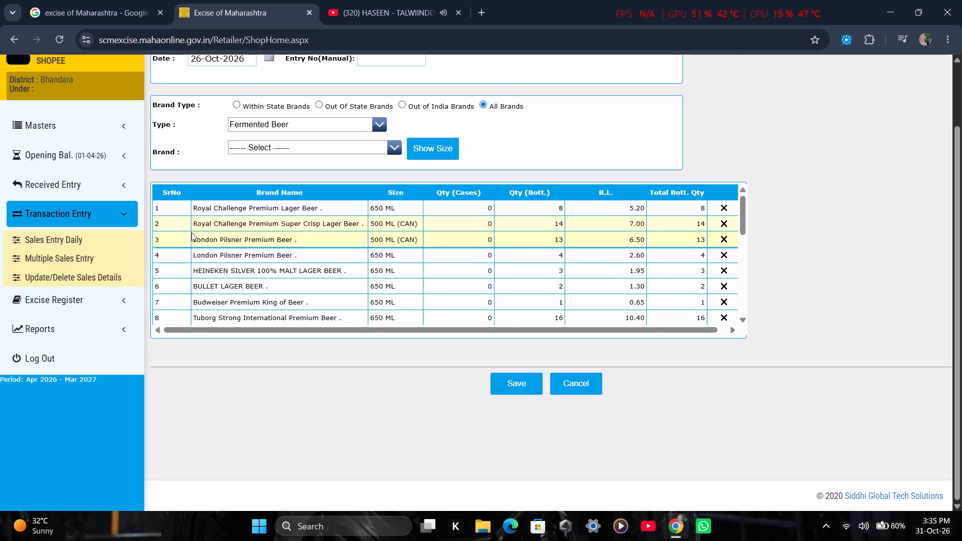
scroll(261, 218, down, 8)
Add 2 bottles of Carlsberg Elephant Strong Super Premium Beer 650 ML to the 26-Oct-2026 sales entry.
click(394, 154)
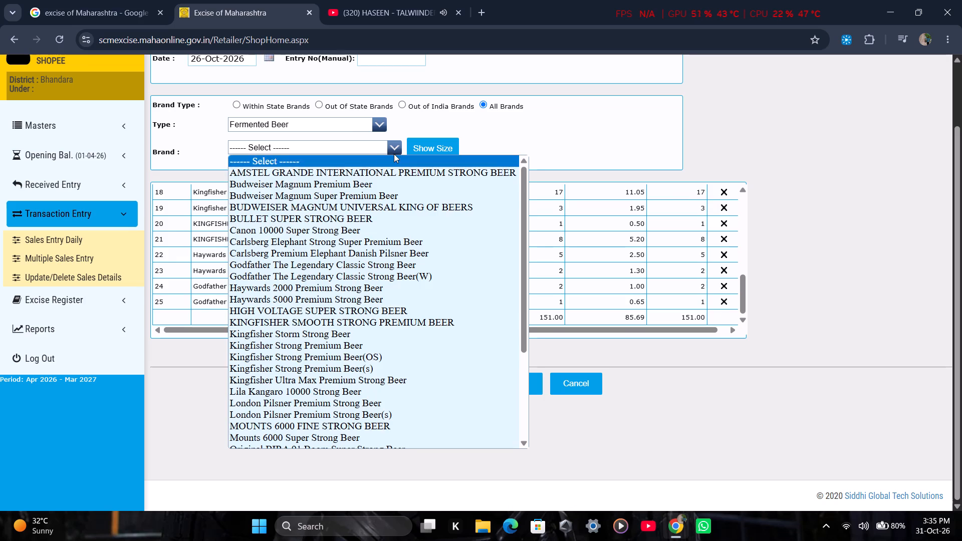
click(368, 235)
click(424, 146)
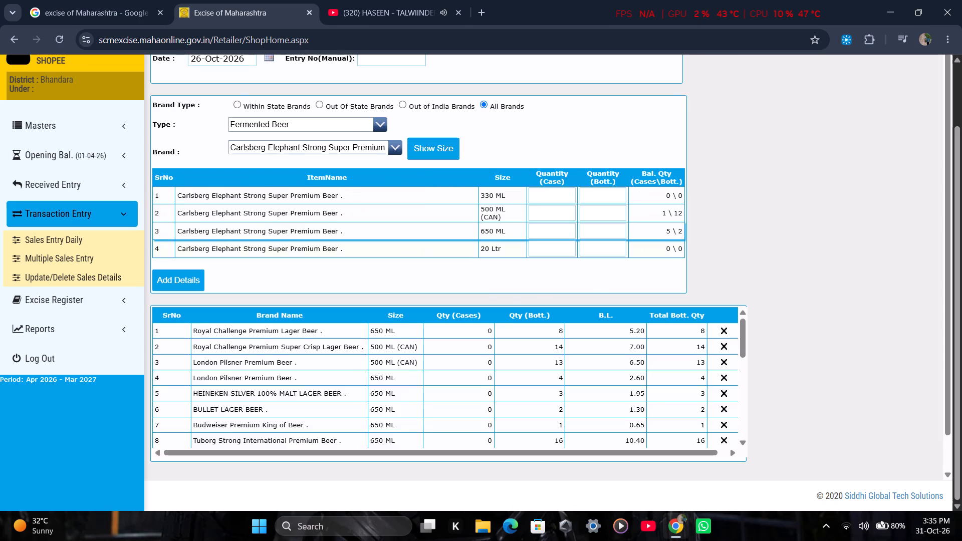
click(616, 235)
key(2)
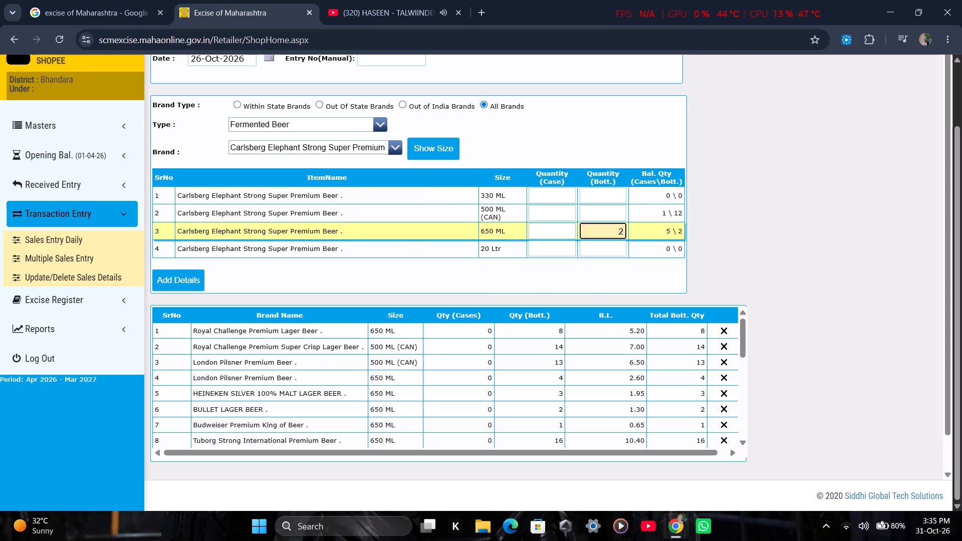
click(191, 279)
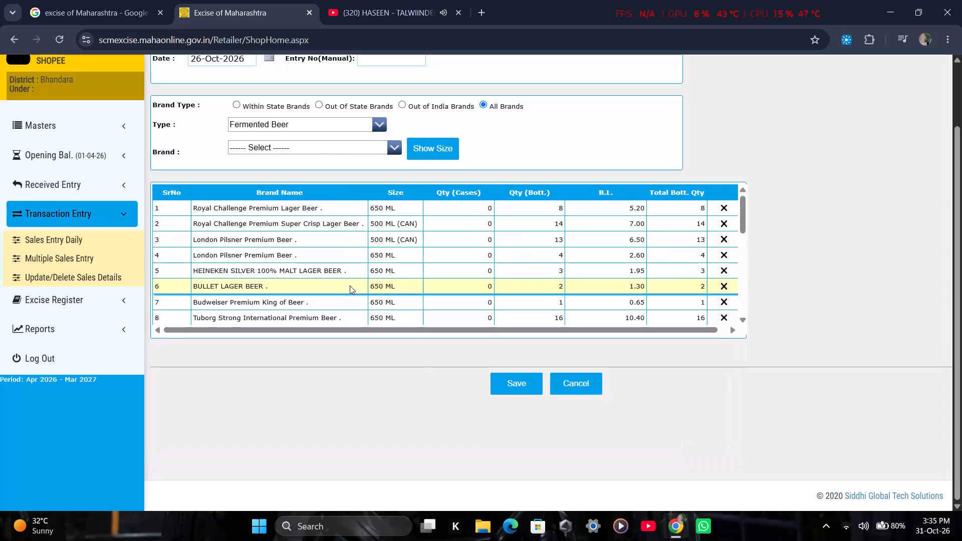
scroll(351, 290, down, 13)
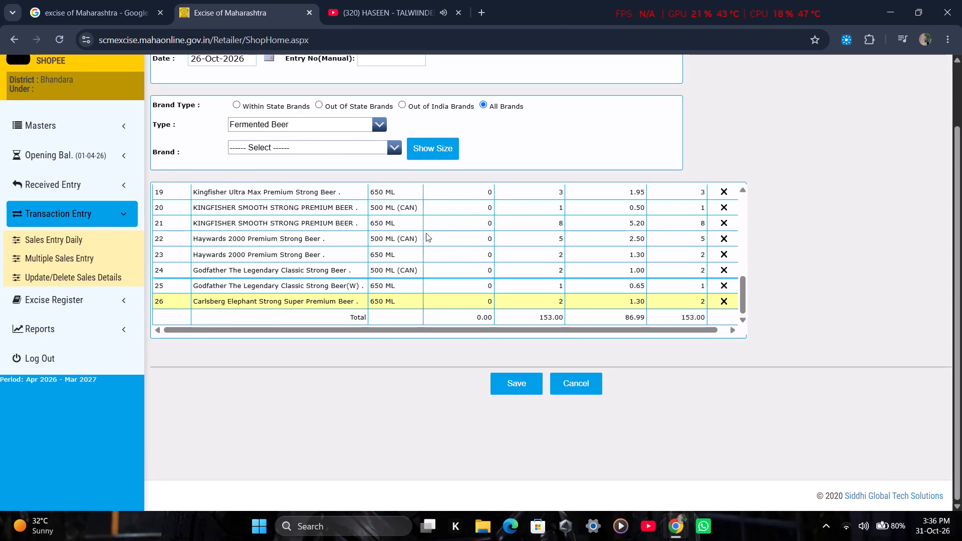
Add 10 bottles of BULLET SUPER STRONG BEER 650 ML to the 26-Oct-2026 sales entry.
click(390, 144)
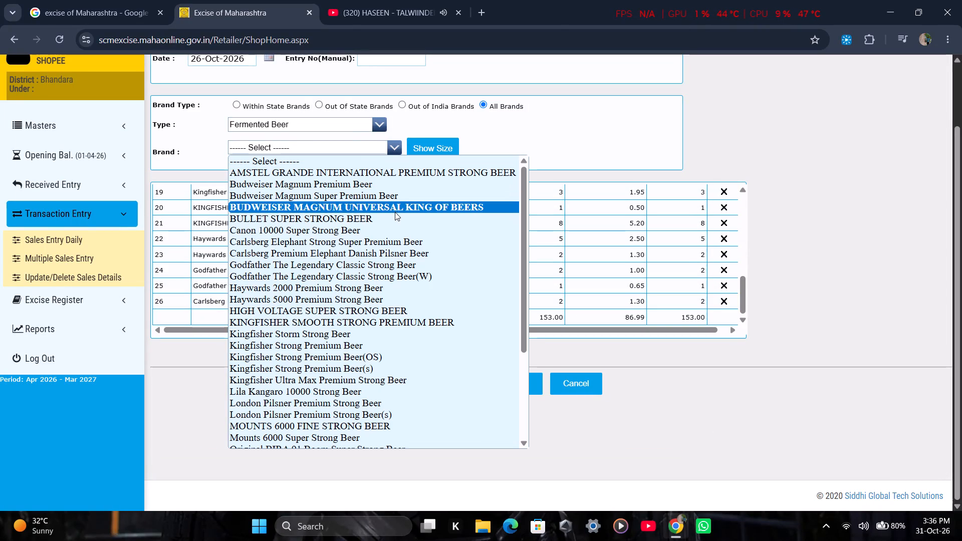
click(397, 215)
click(421, 151)
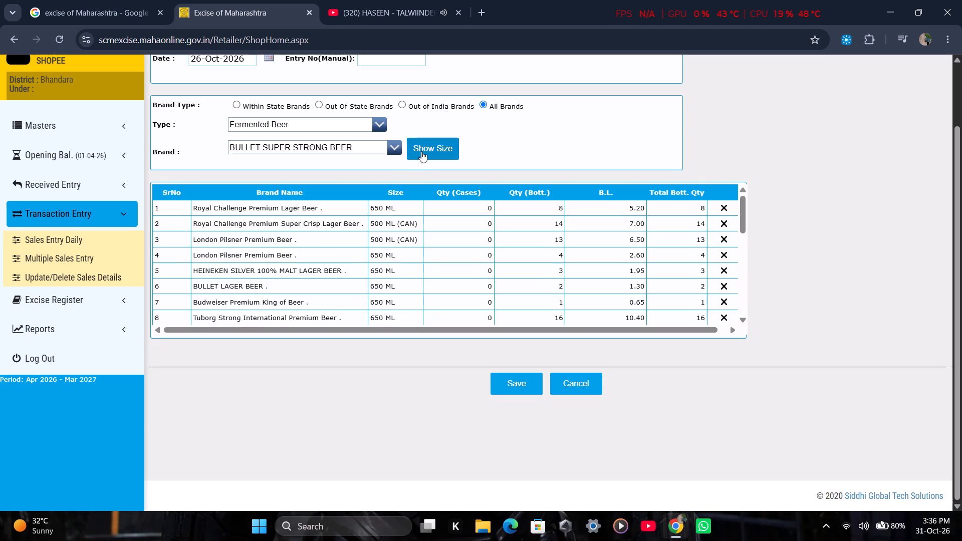
click(594, 210)
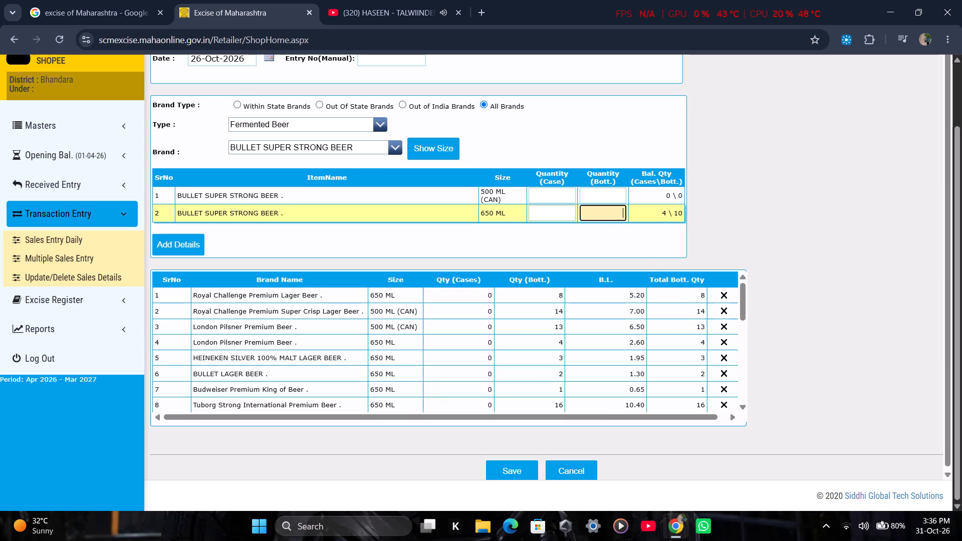
text(10)
click(191, 243)
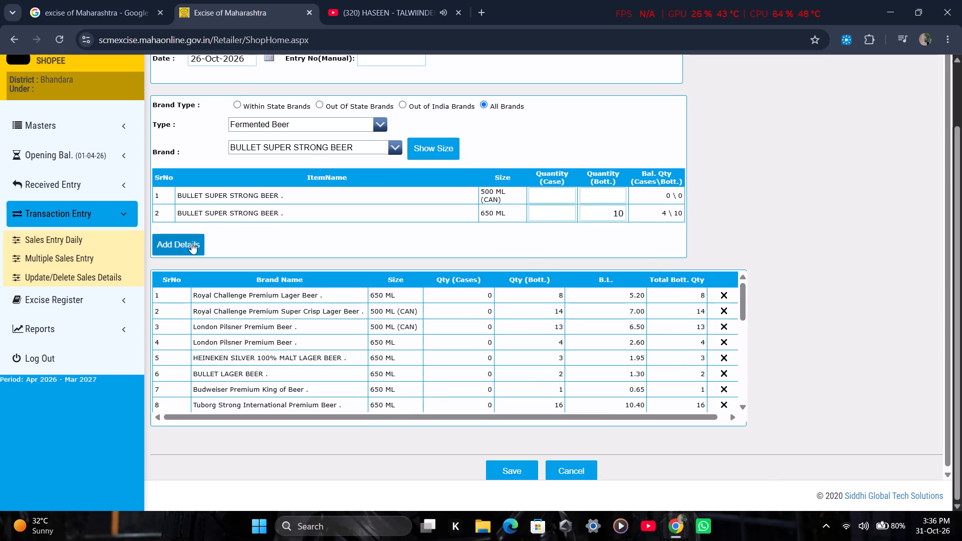
scroll(251, 220, down, 6)
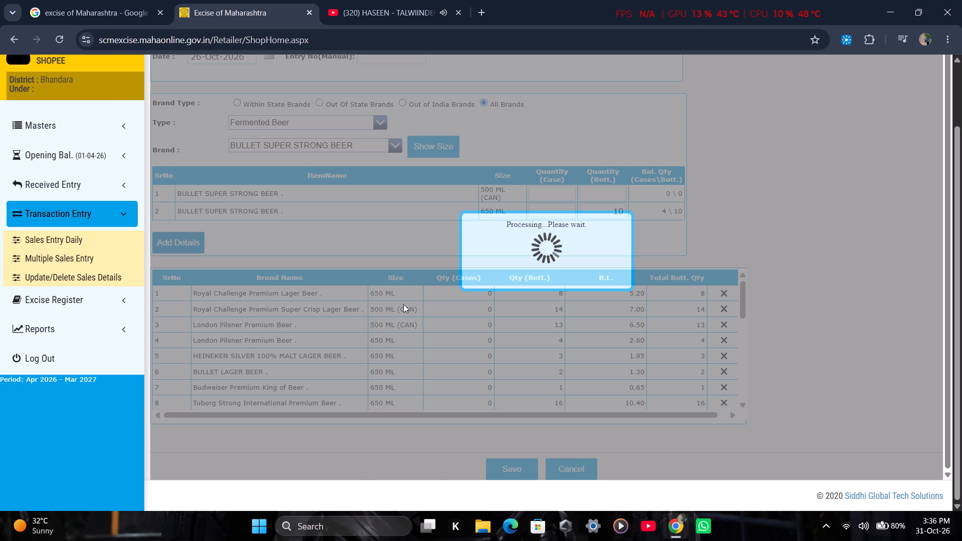
scroll(441, 297, down, 4)
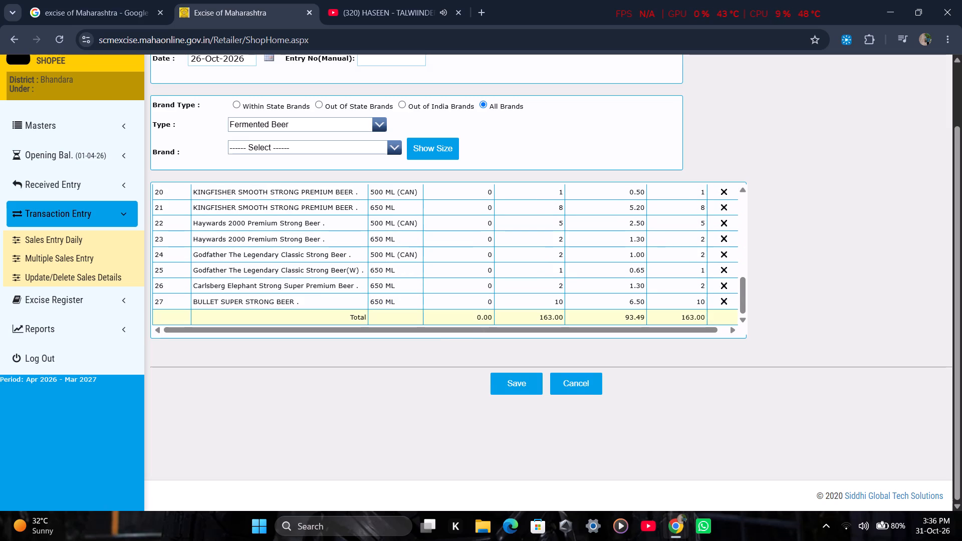
scroll(479, 318, down, 2)
Add Budweiser Magnum Super Premium Beer to the sales entry: 3 bottles of 650 ML and 6 of 500 ML (CAN).
click(395, 146)
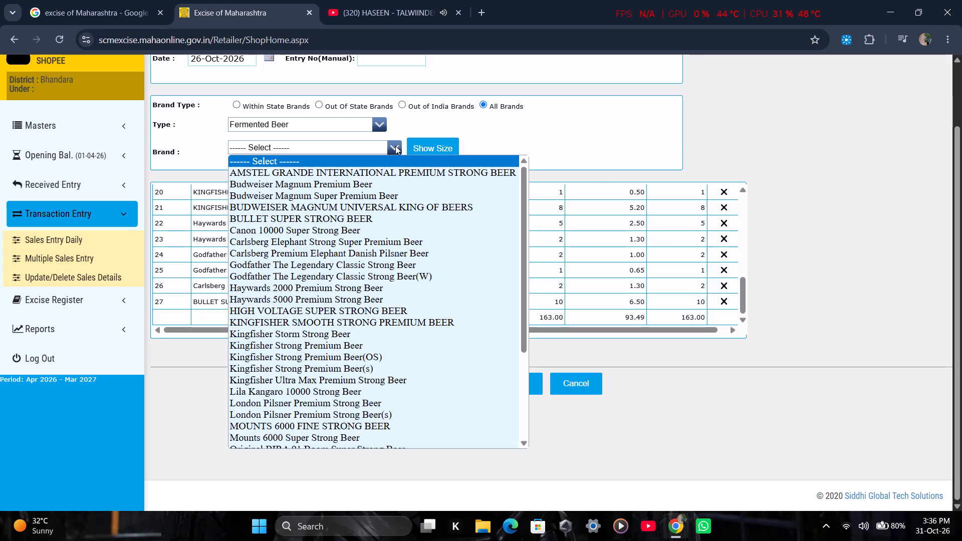
click(420, 196)
click(432, 152)
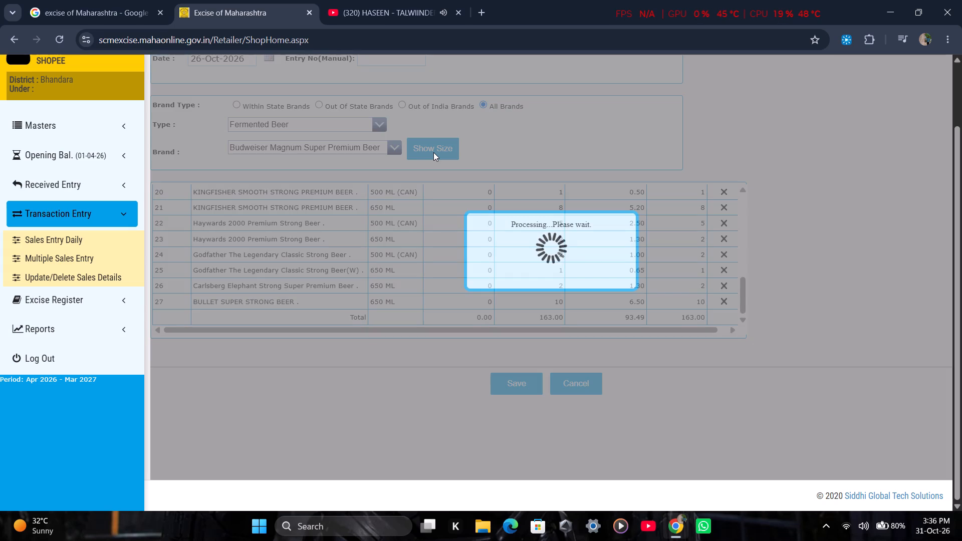
click(438, 144)
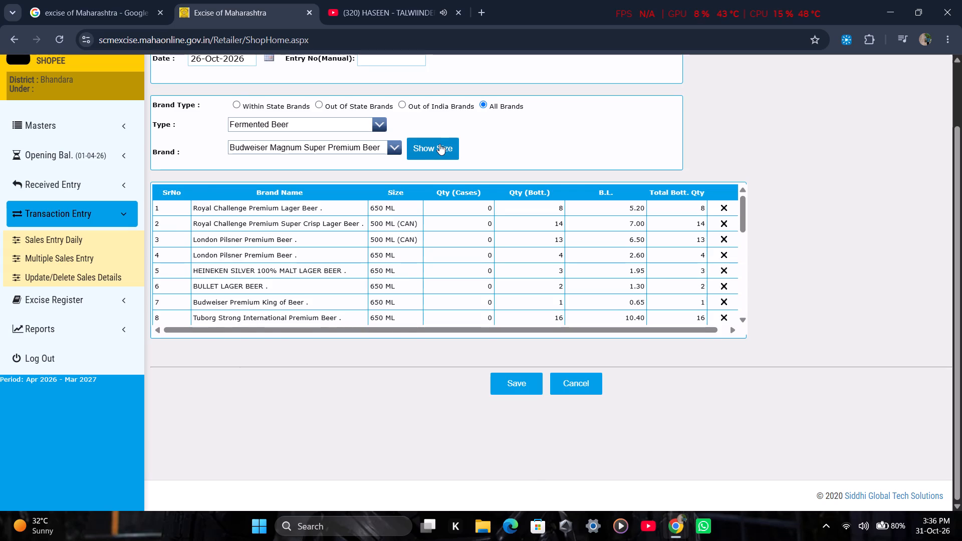
click(610, 230)
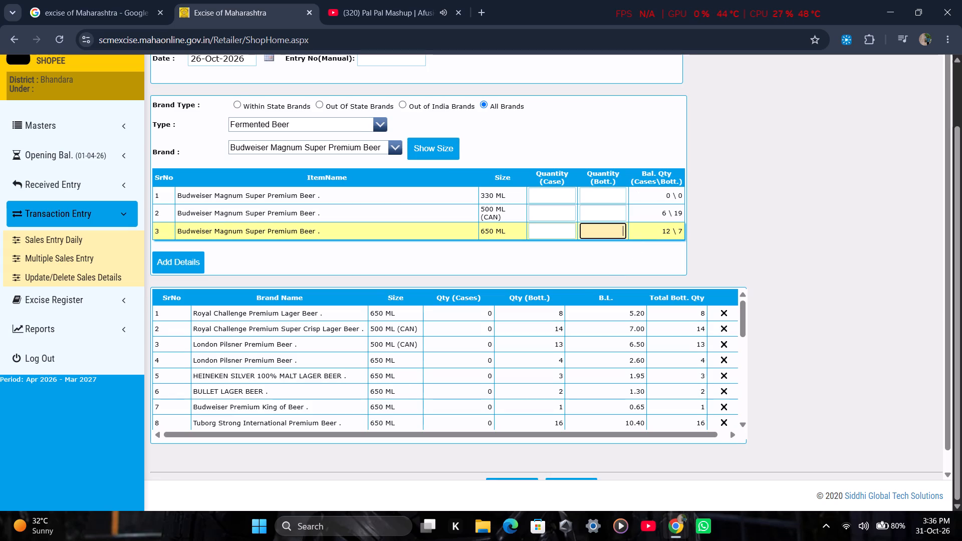
key(3)
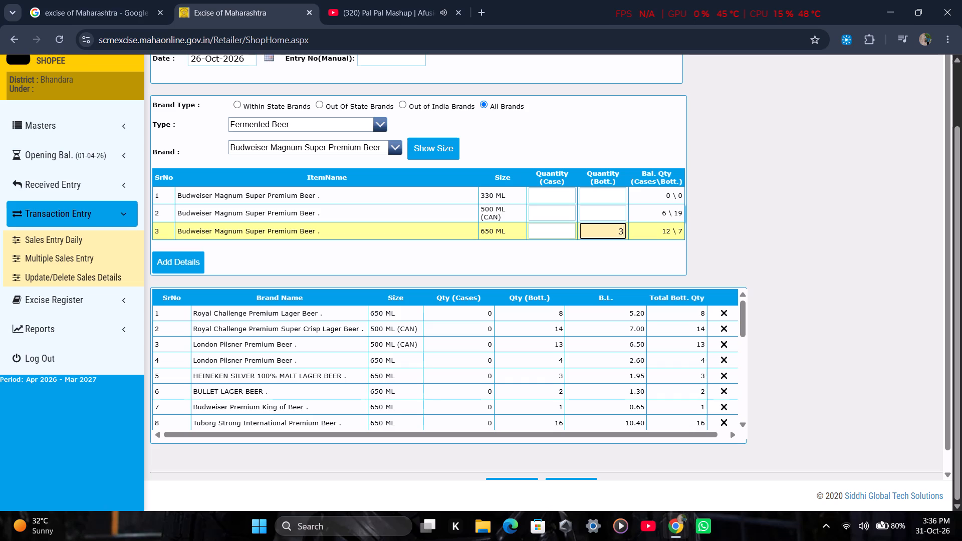
click(604, 211)
key(6)
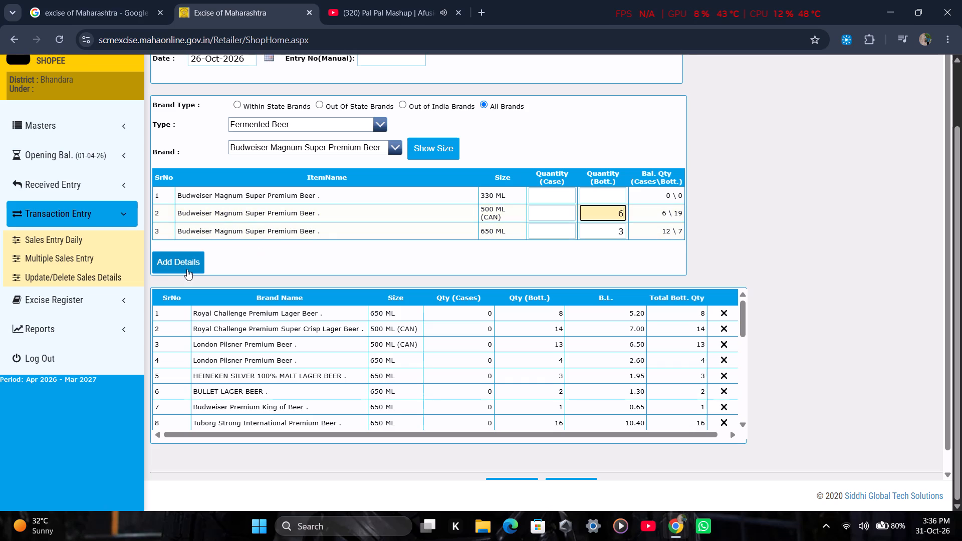
click(176, 266)
scroll(382, 275, down, 8)
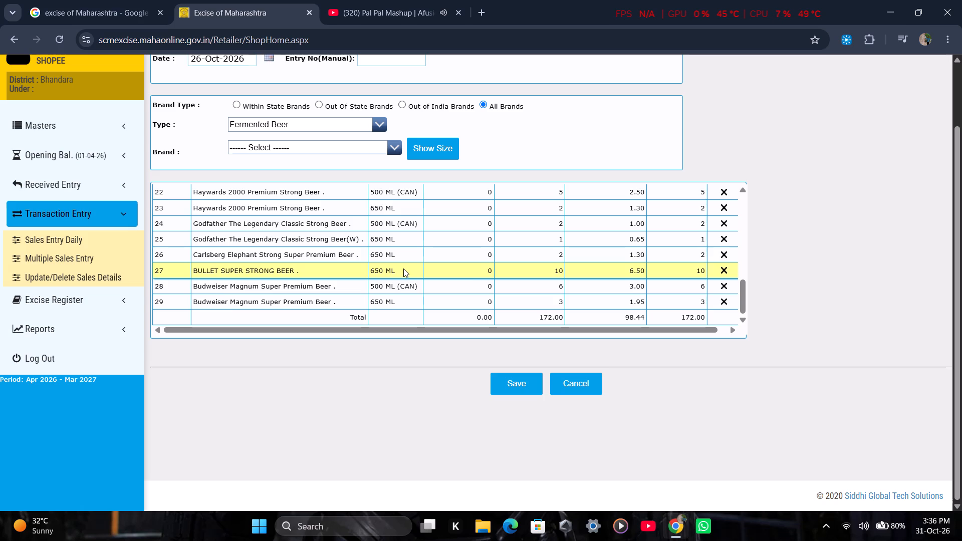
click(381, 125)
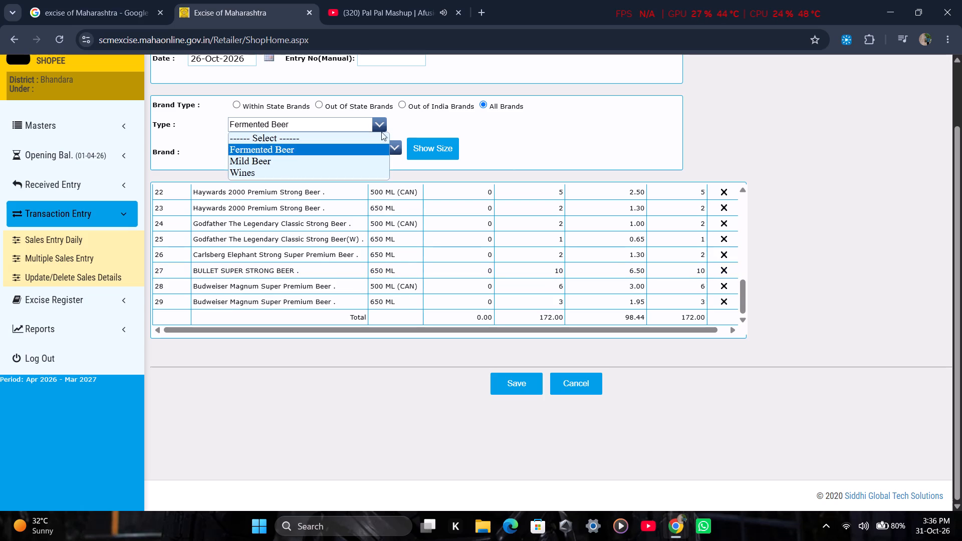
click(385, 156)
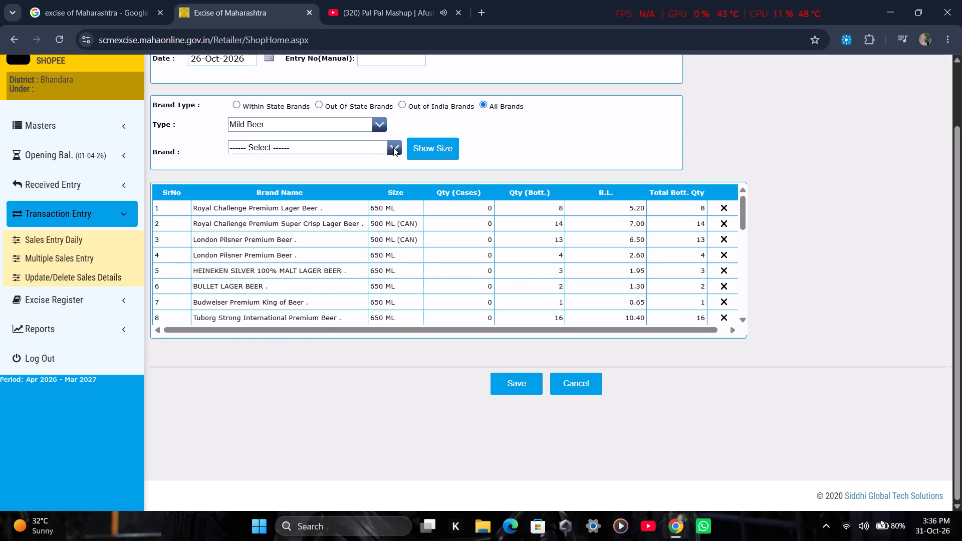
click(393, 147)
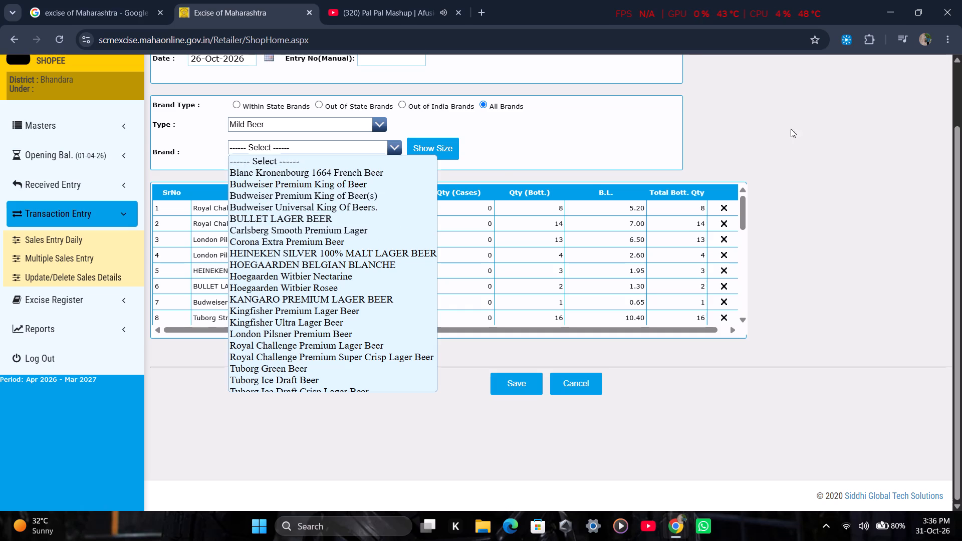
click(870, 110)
Switch the type to Wines and add 4 bottles of Buzzballz-CHILLI GUAVA GROOVE 180 ML (Pet) to the 26-Oct-2026 sales entry.
click(381, 121)
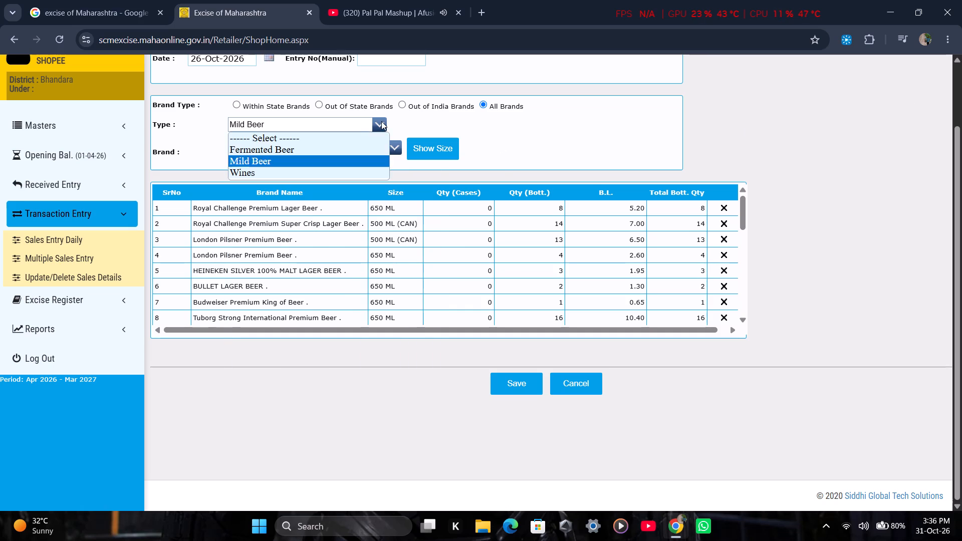
click(337, 172)
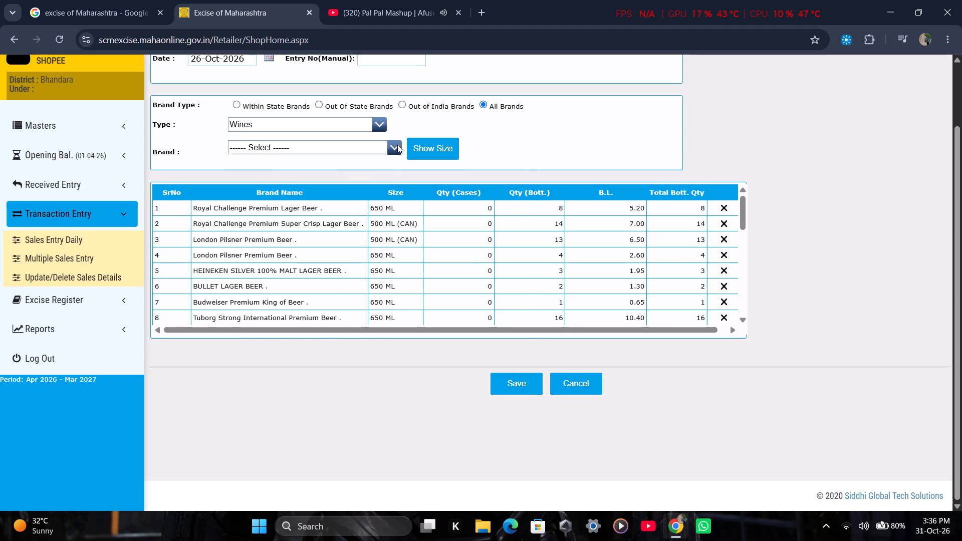
click(389, 145)
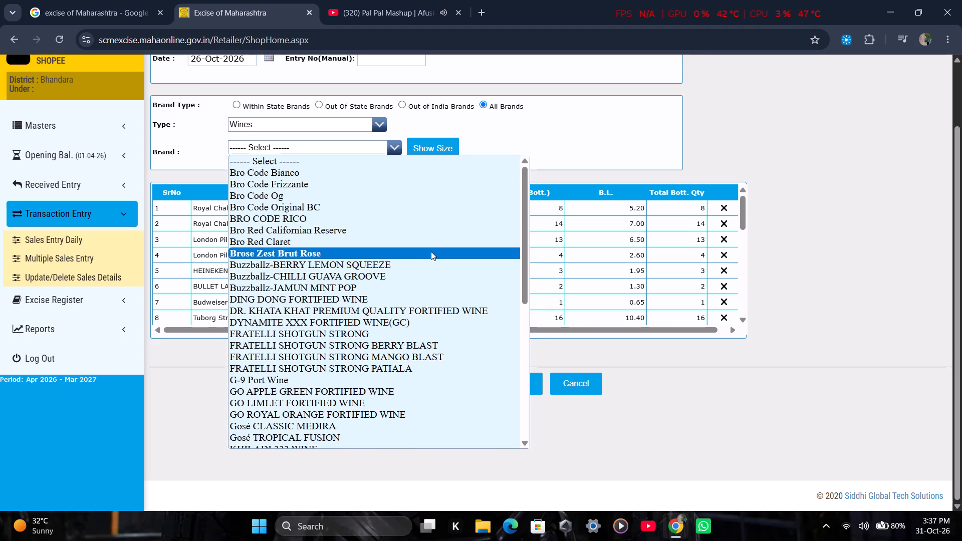
click(432, 280)
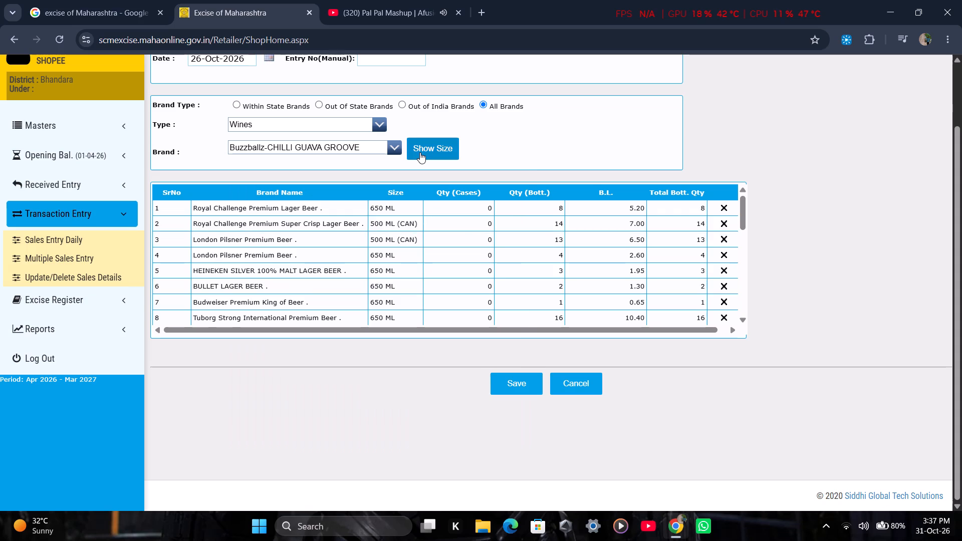
click(420, 152)
click(604, 214)
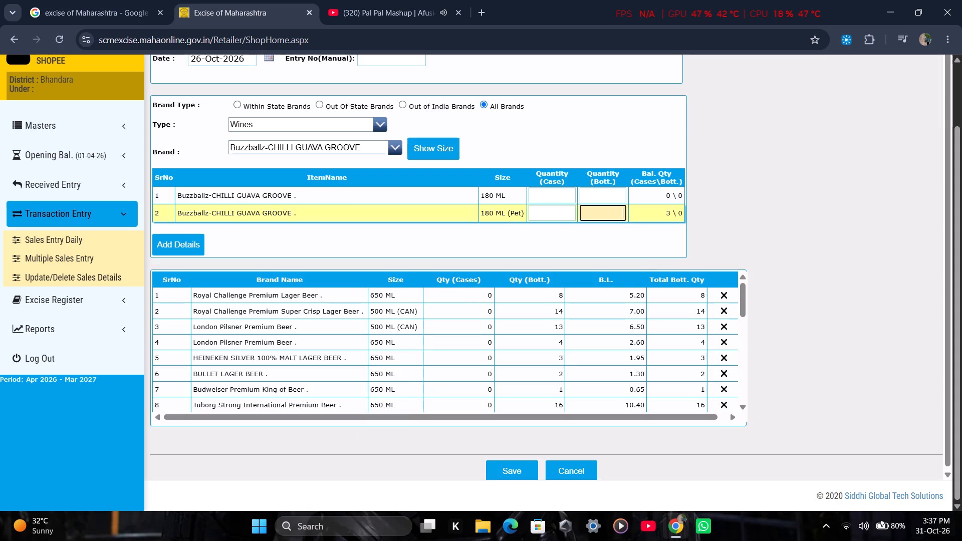
key(4)
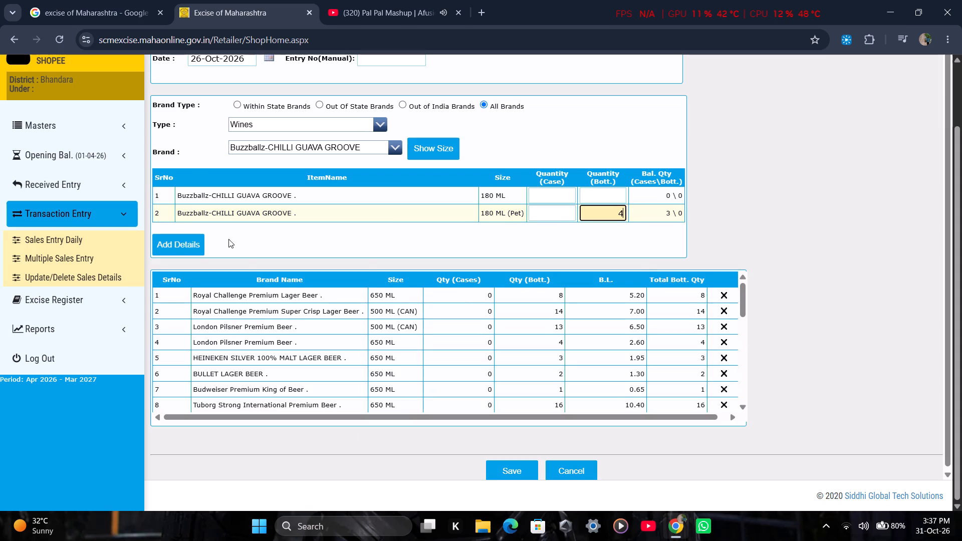
click(173, 241)
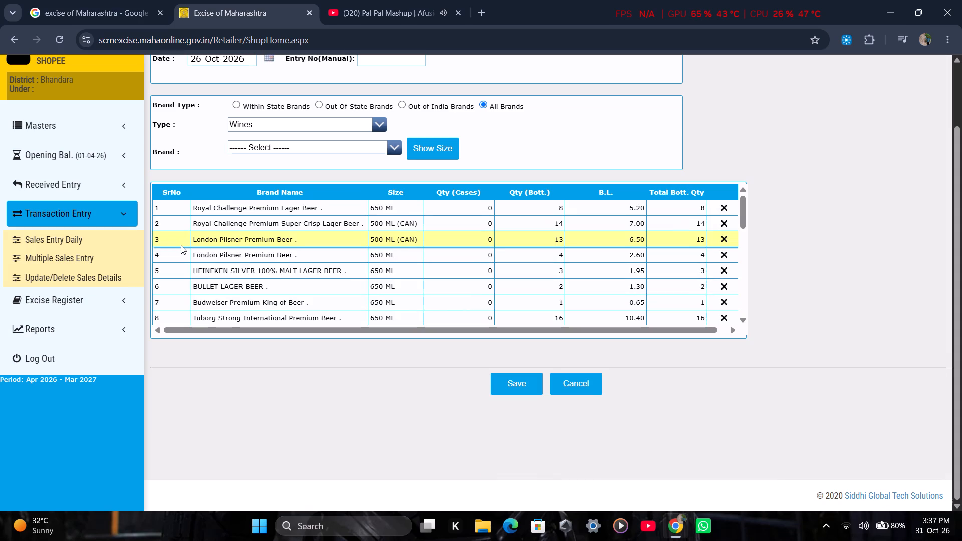
scroll(170, 244, down, 5)
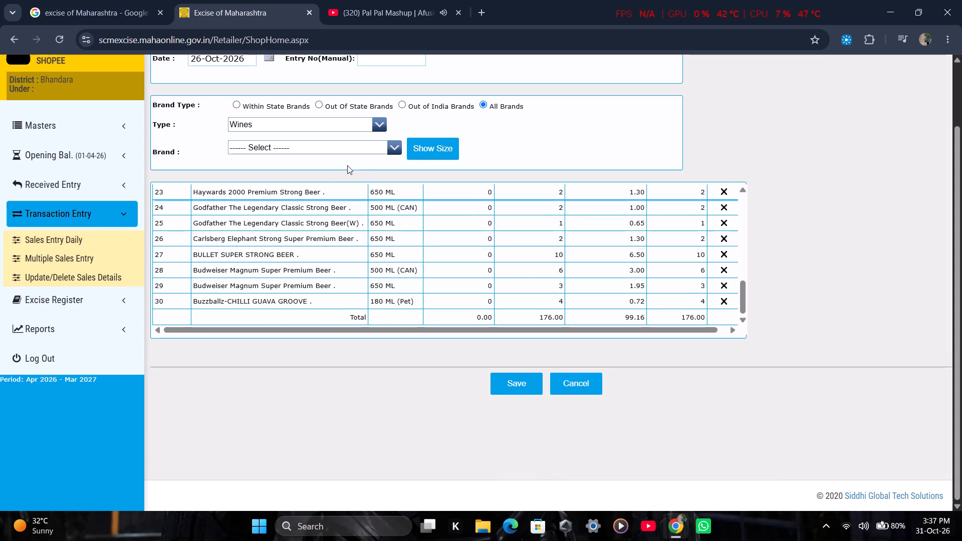
Add 26 bottles of DING DONG FORTIFIED WINE 180 ML to the 26-Oct-2026 sales entry.
click(395, 144)
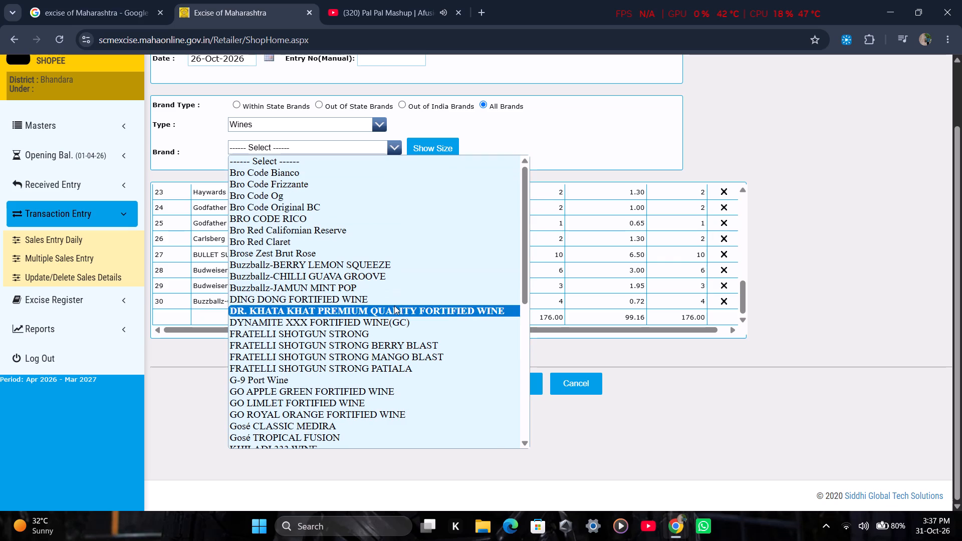
click(394, 300)
click(433, 155)
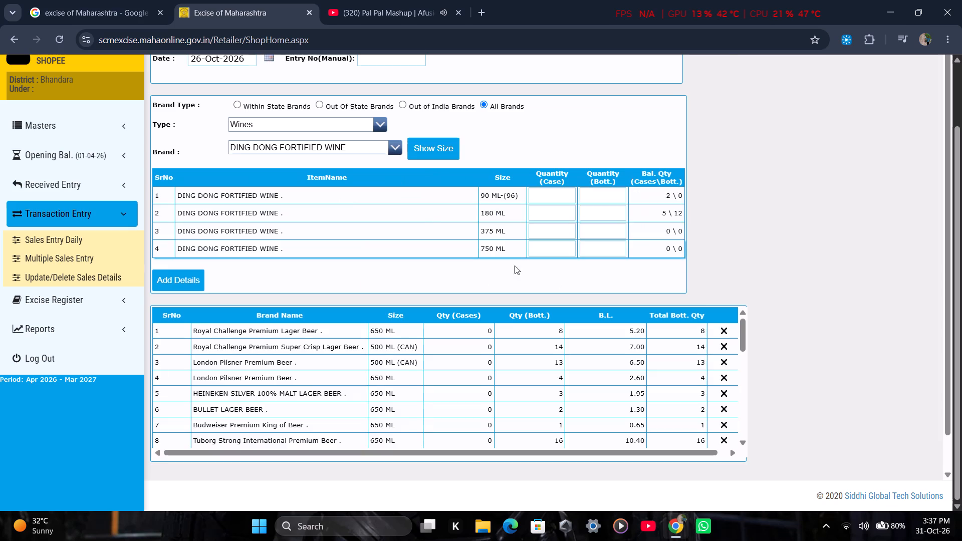
click(613, 210)
text(26)
click(179, 280)
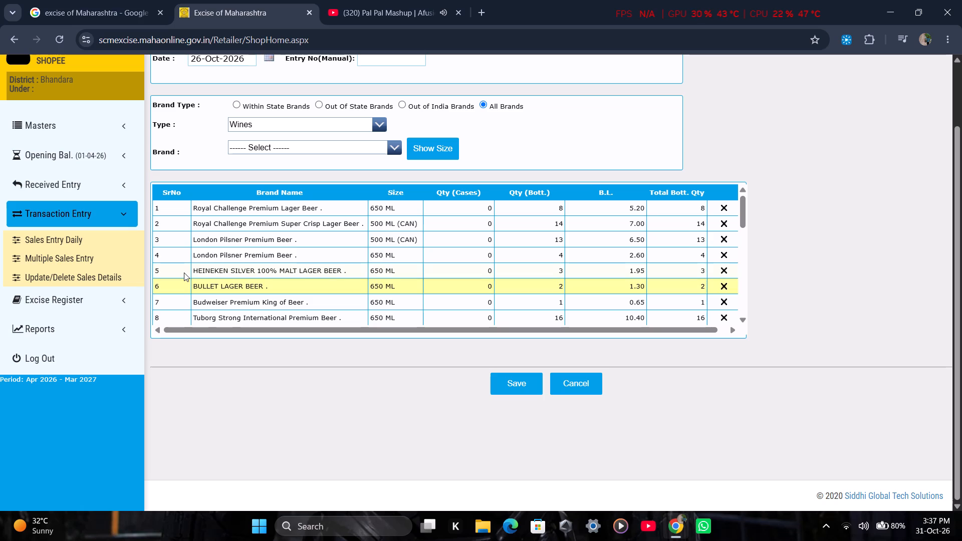
scroll(304, 261, down, 7)
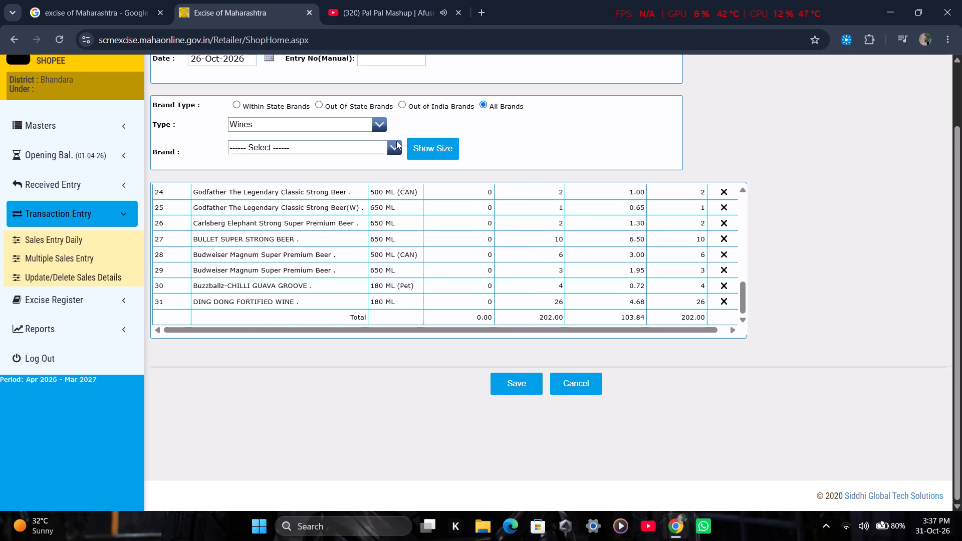
Add DYNAMITE XXX FORTIFIED WINE(GC) to the sales entry: 4 bottles of 180 ML and 4 of 90 ML-(96).
click(395, 141)
click(383, 324)
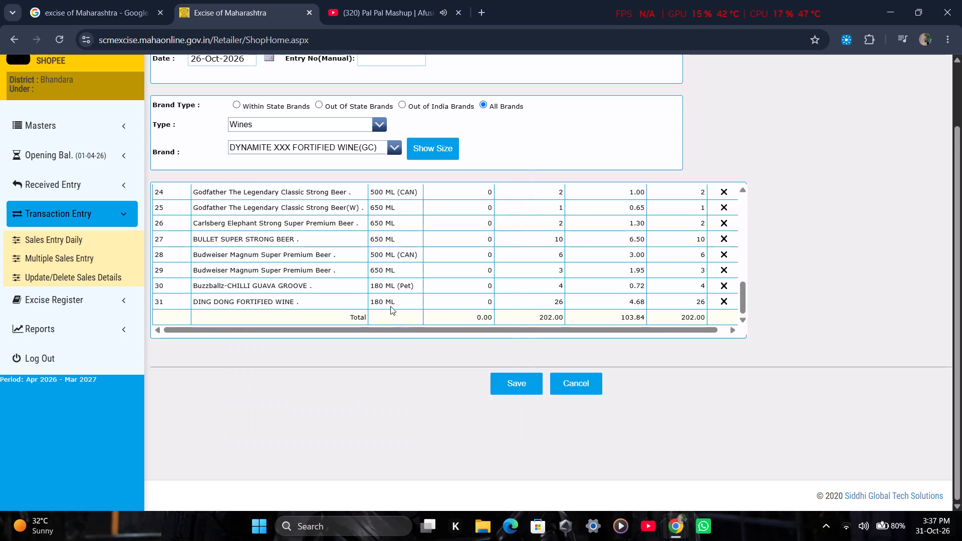
click(419, 149)
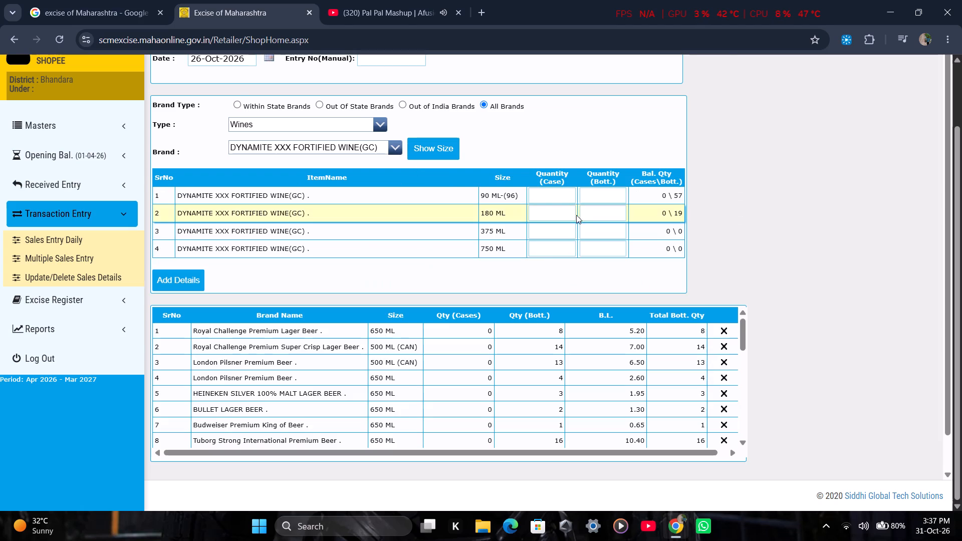
click(602, 214)
key(4)
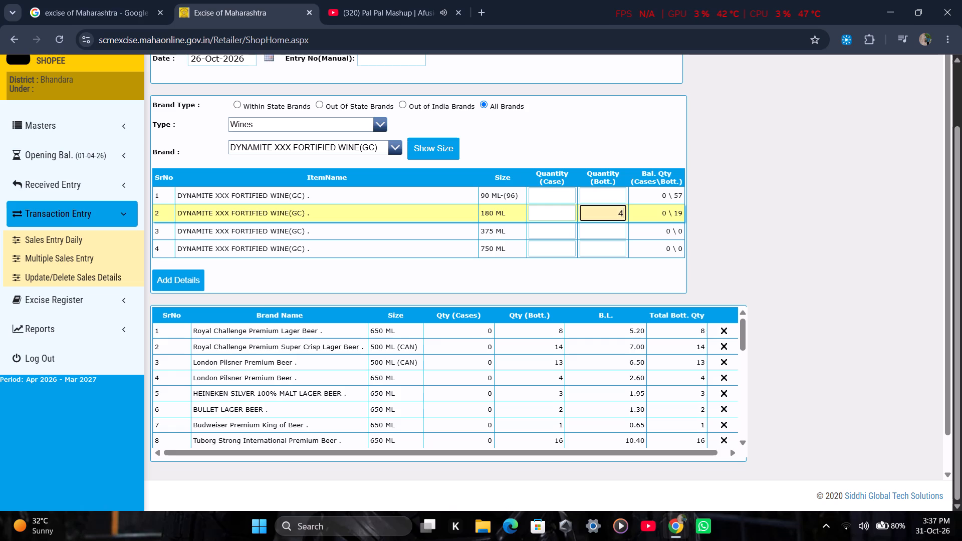
click(603, 193)
key(4)
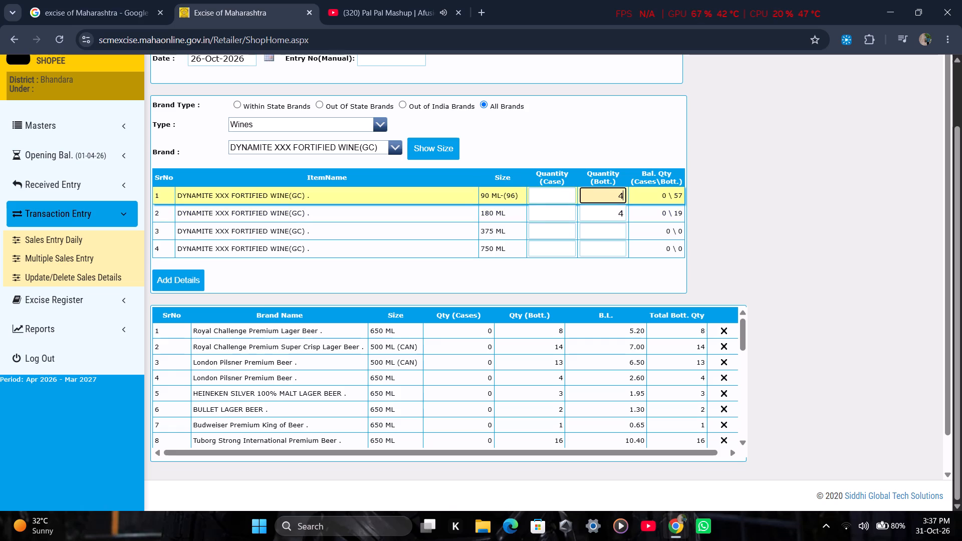
click(176, 278)
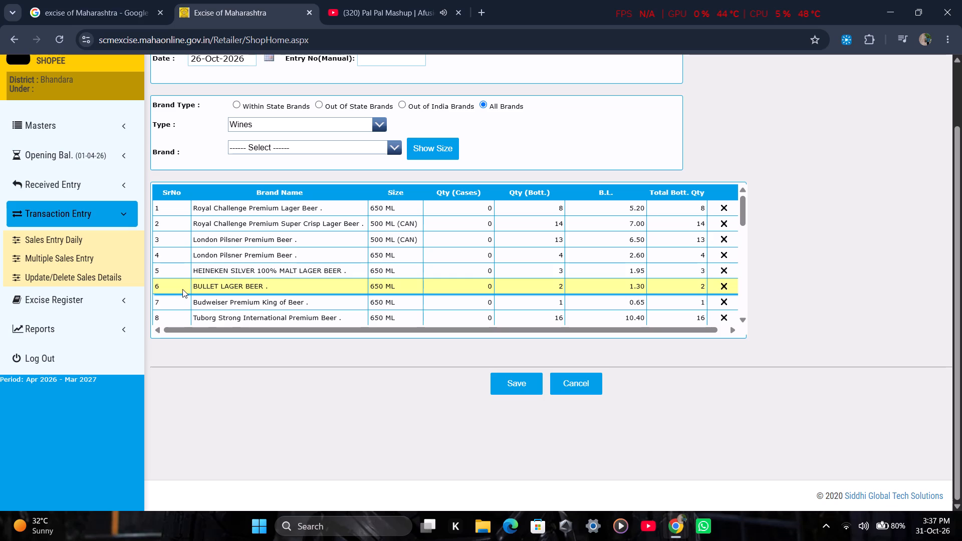
scroll(203, 310, down, 4)
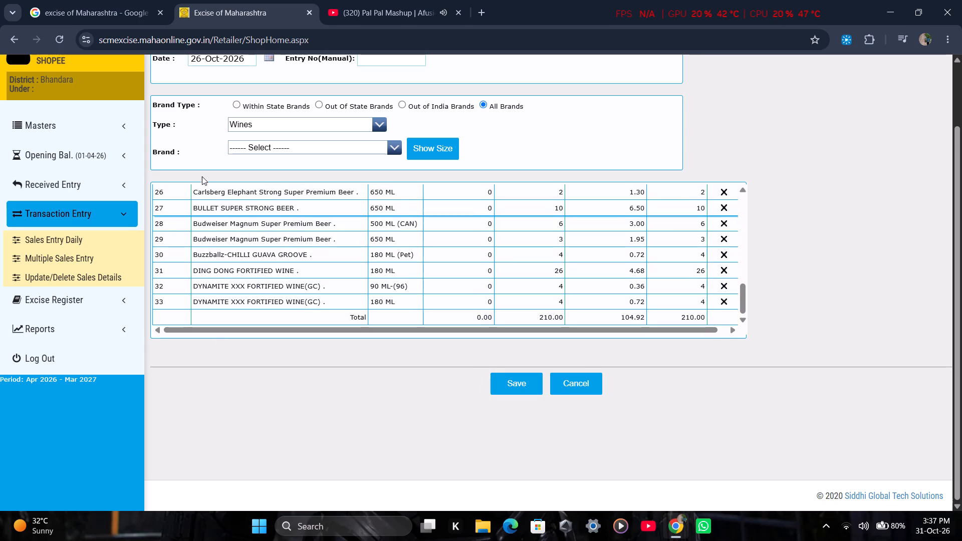
Add 5 bottles of GO APPLE GREEN FORTIFIED WINE 180 ML to the 26-Oct-2026 sales entry.
click(395, 151)
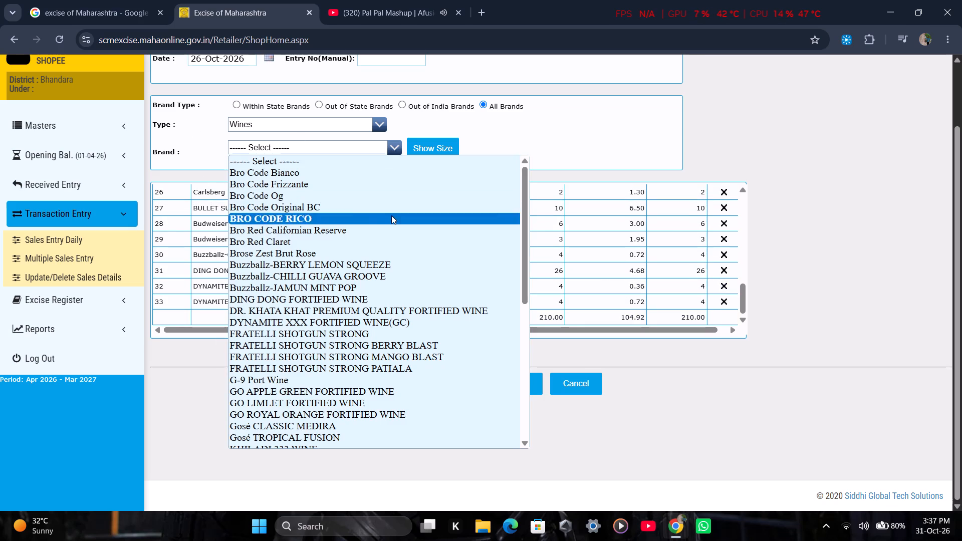
click(424, 387)
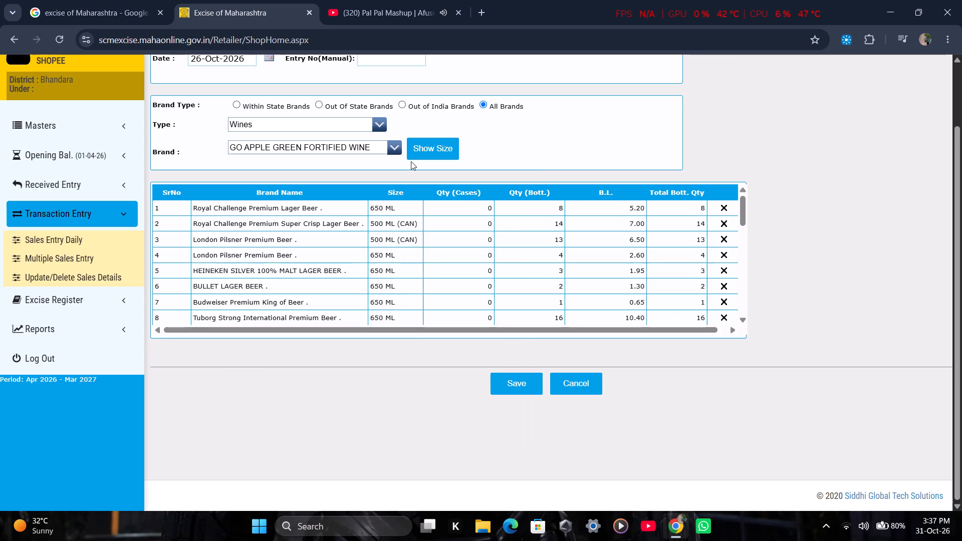
click(422, 154)
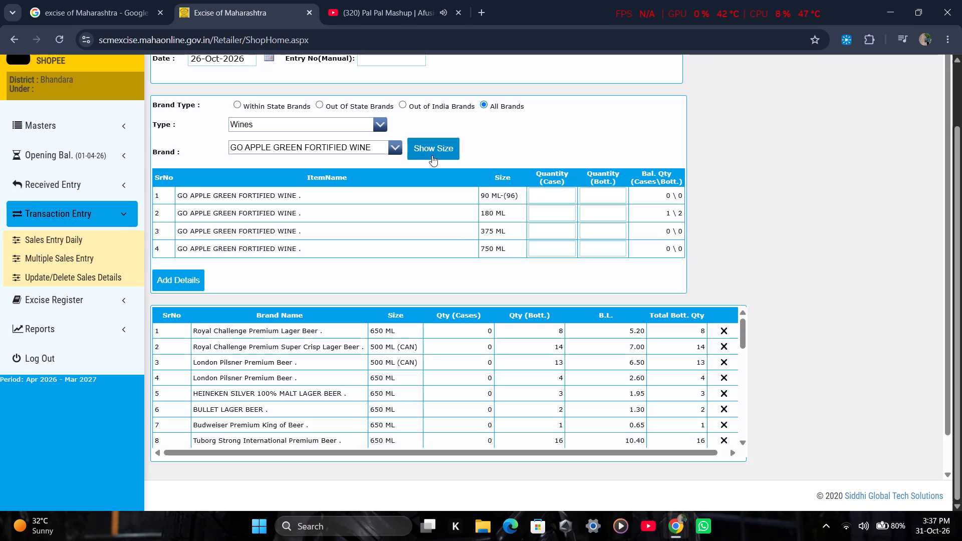
click(597, 214)
key(5)
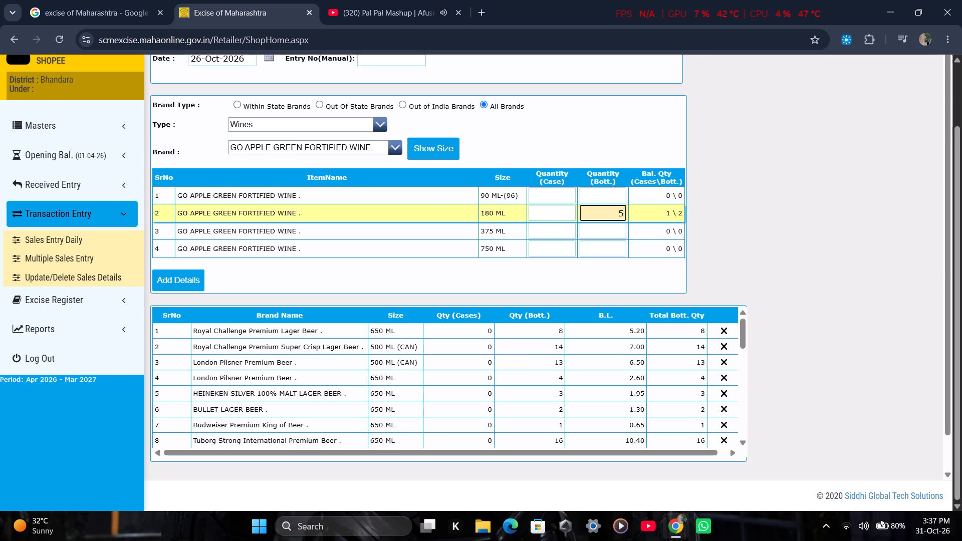
drag(178, 282, 184, 281)
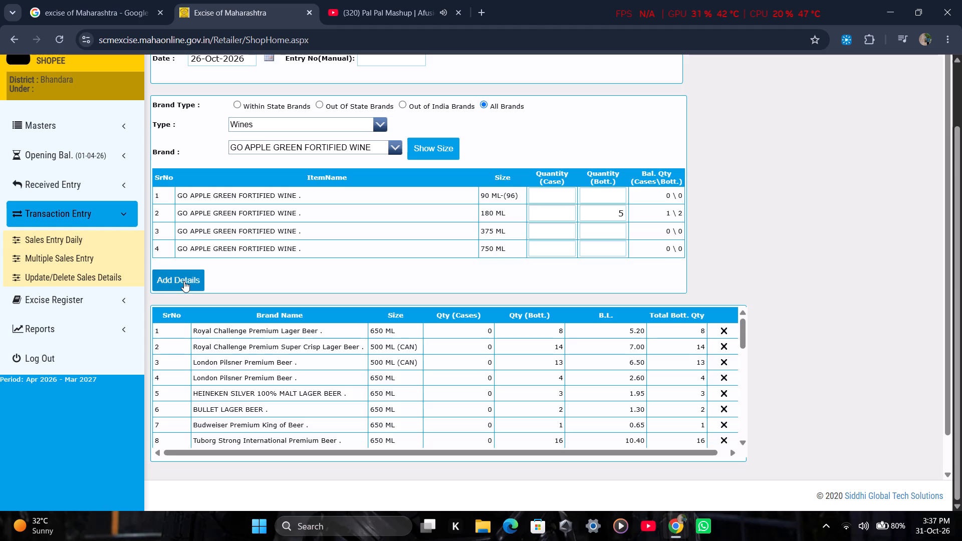
scroll(342, 237, down, 8)
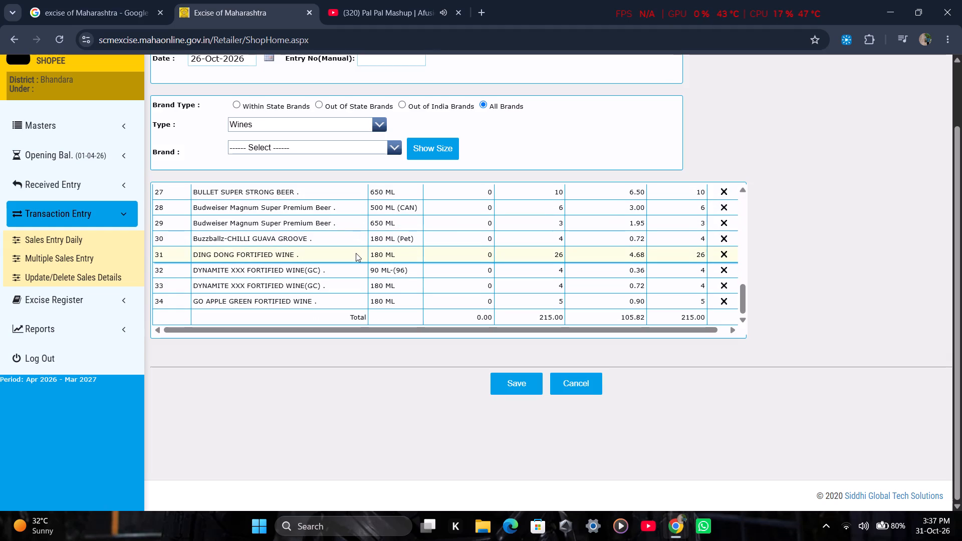
scroll(371, 259, down, 5)
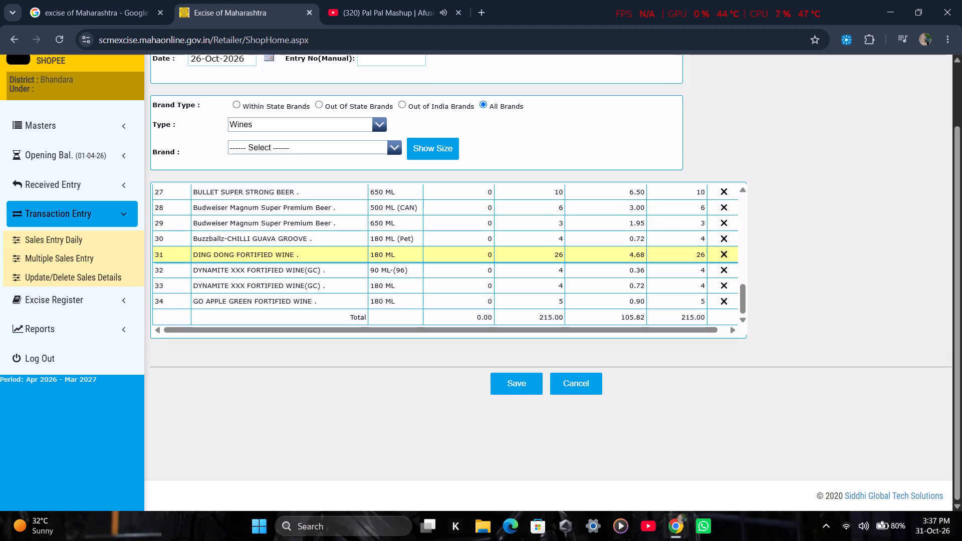
Add 2 bottles of GO ROYAL ORANGE FORTIFIED WINE 180 ML to the 26-Oct-2026 sales entry.
click(394, 145)
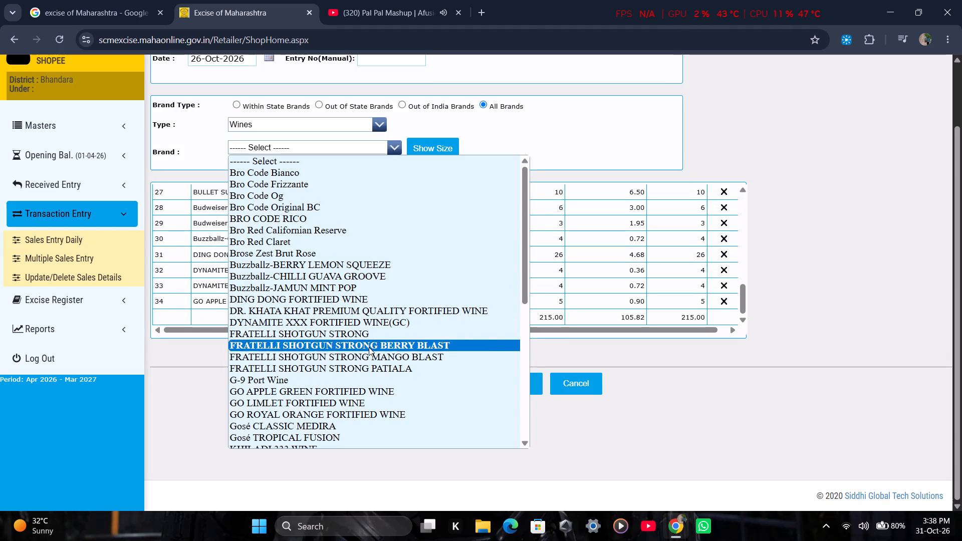
click(377, 409)
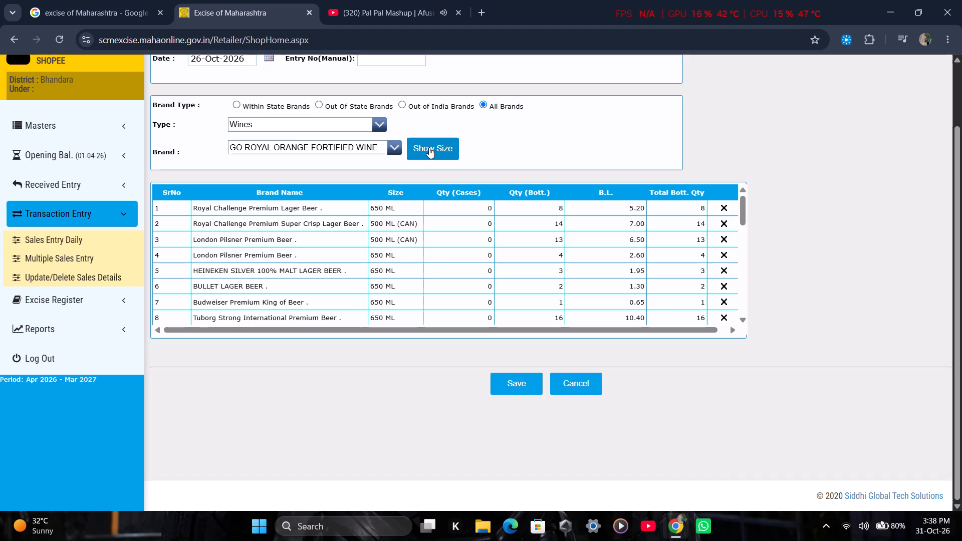
click(429, 147)
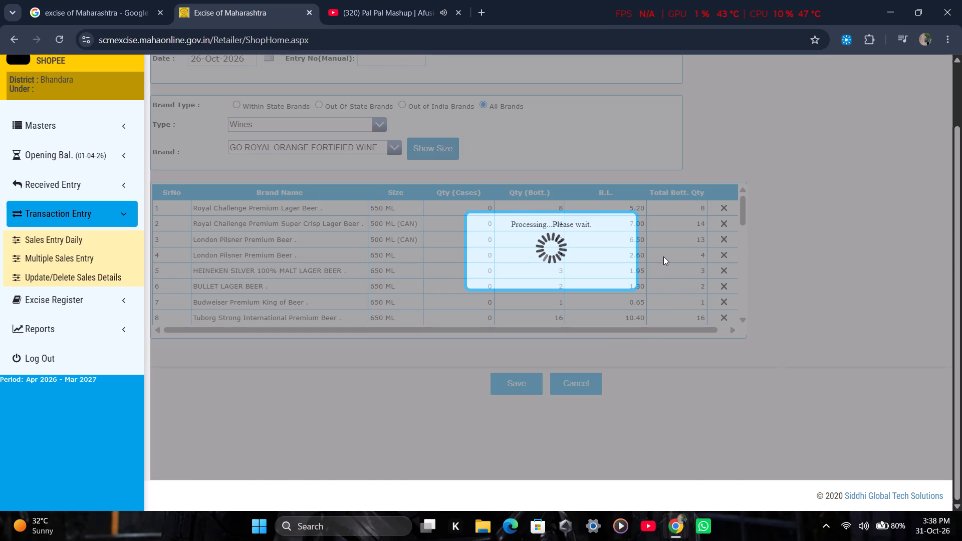
click(608, 212)
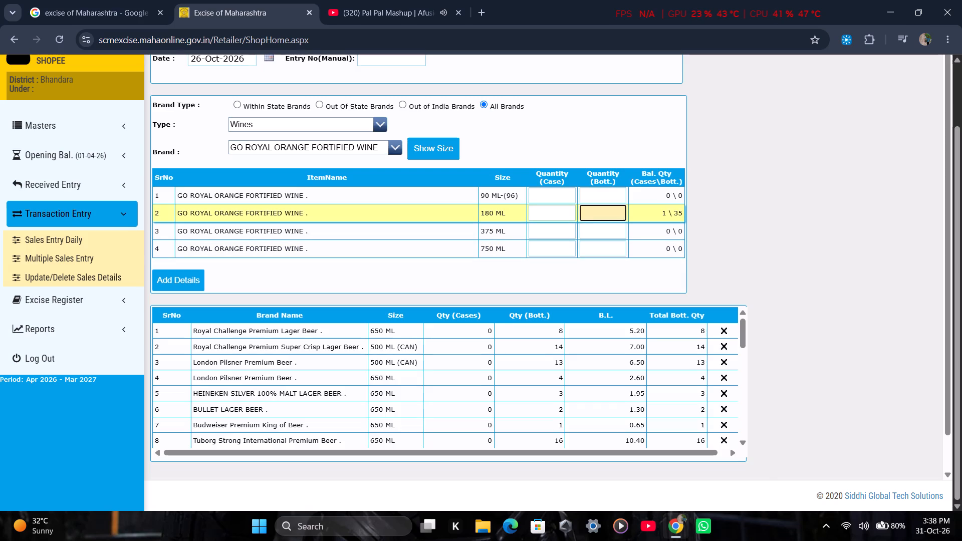
key(2)
click(192, 279)
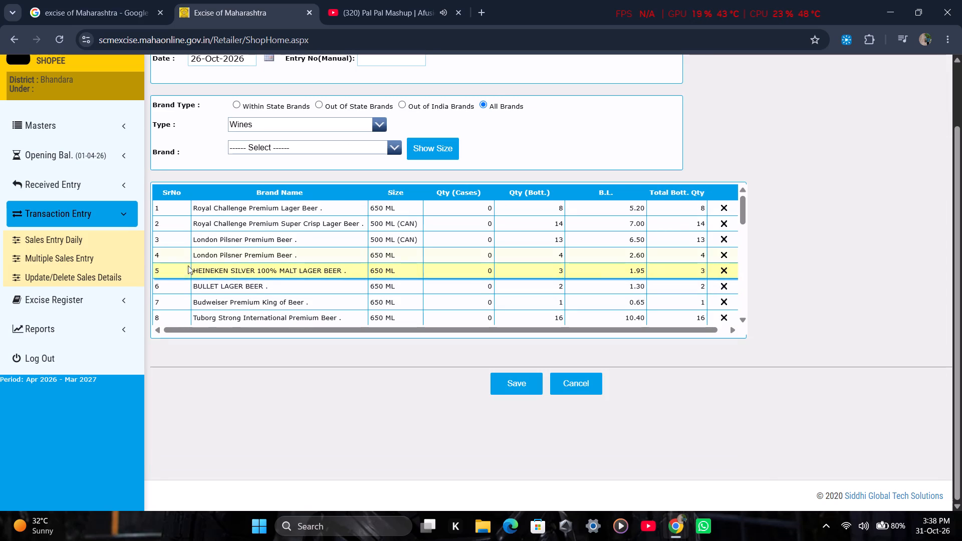
scroll(214, 275, down, 7)
Add 10 bottles of Gosé TROPICAL FUSION 180 ML to the 26-Oct-2026 sales entry.
click(385, 149)
click(409, 150)
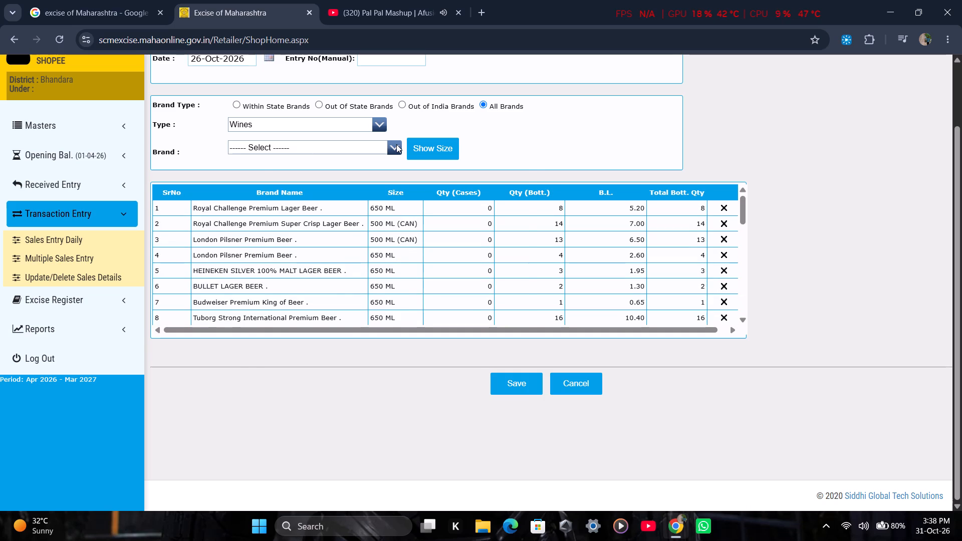
click(396, 144)
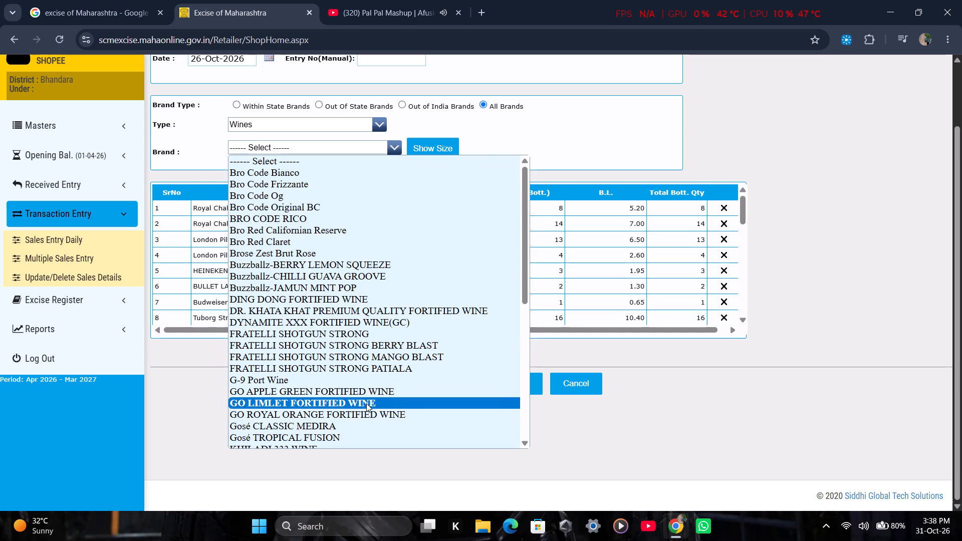
click(378, 433)
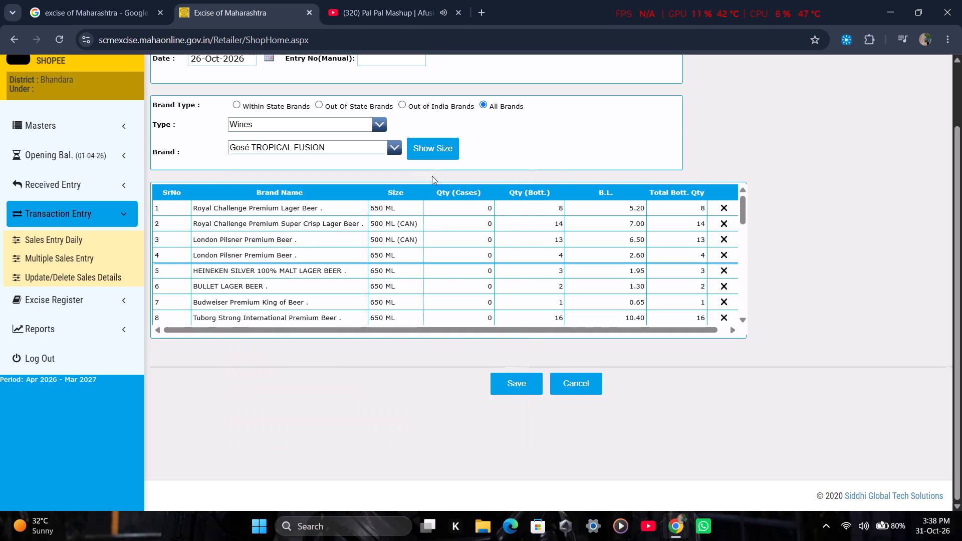
click(433, 152)
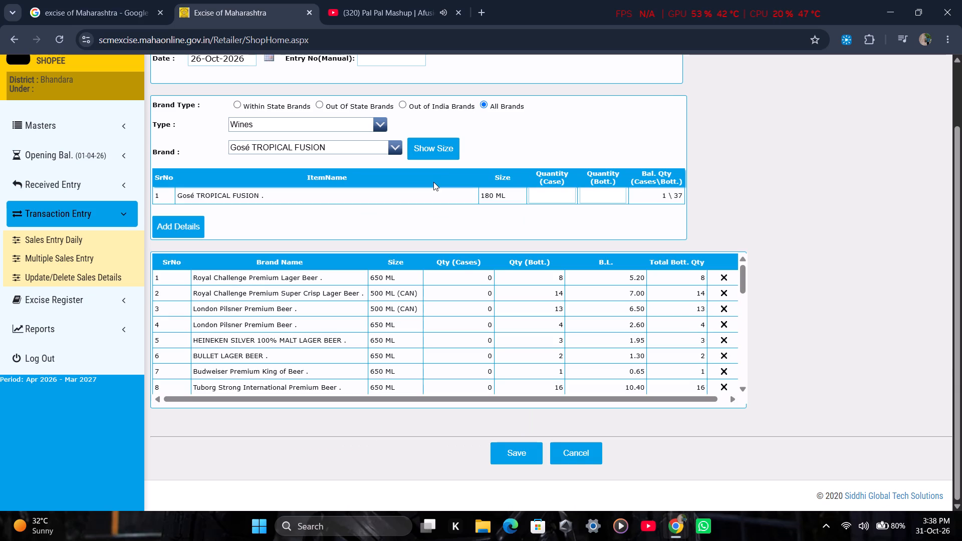
click(607, 195)
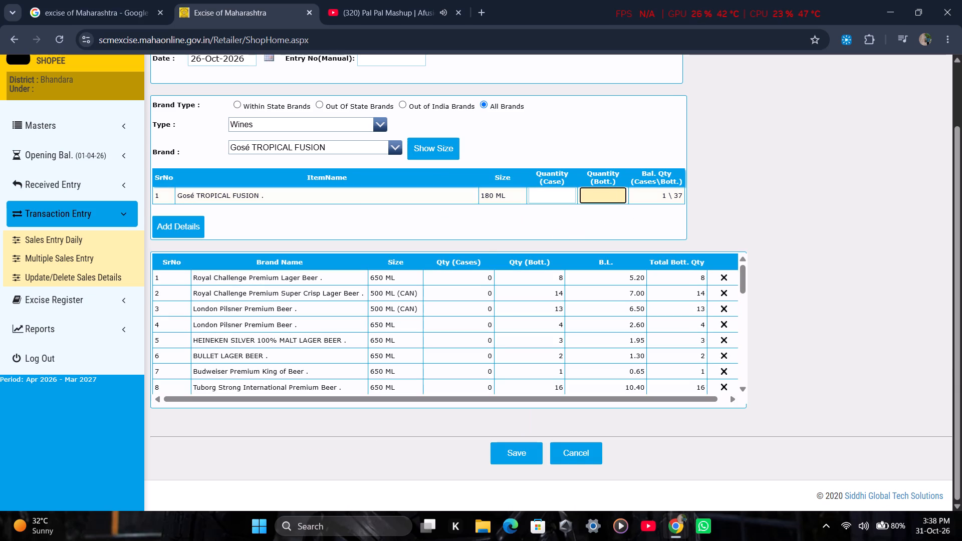
text(10)
click(172, 231)
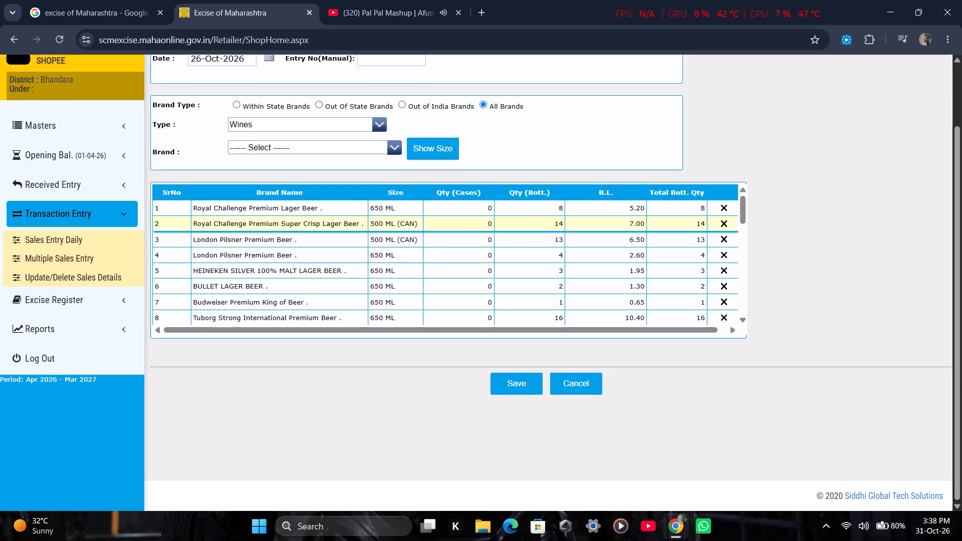
Add 10 bottles of LIFELINE FORTIFIED WINE 180 ML to the 26-Oct-2026 sales entry.
scroll(221, 197, down, 9)
click(396, 148)
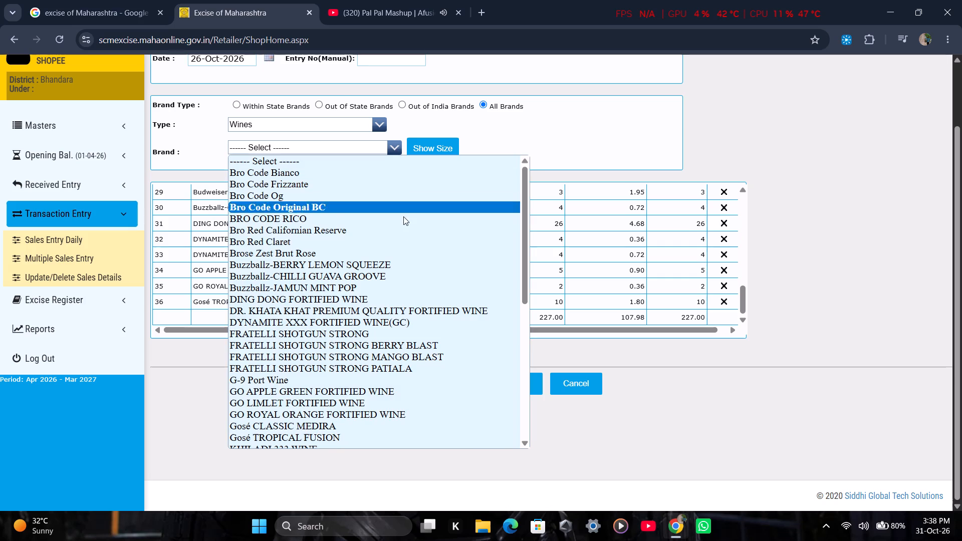
scroll(432, 398, down, 12)
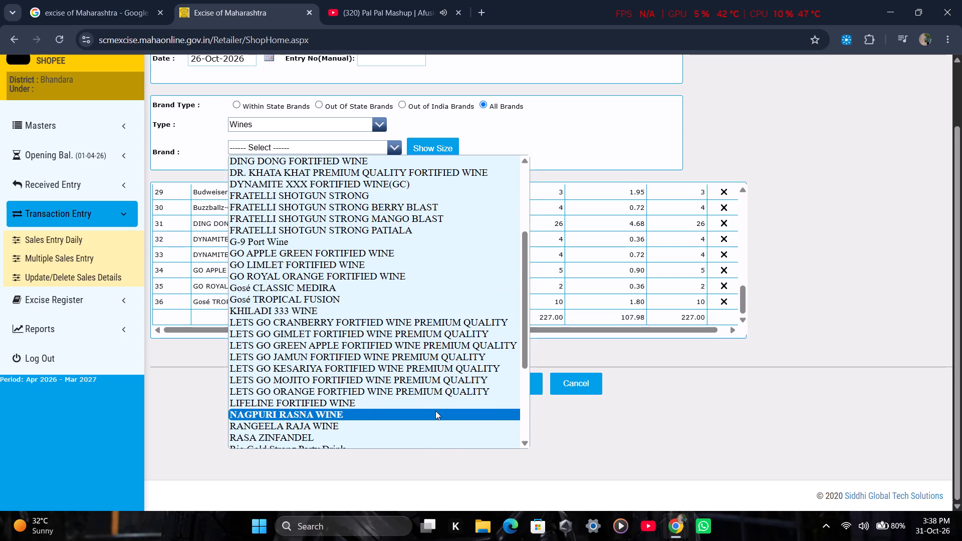
click(435, 408)
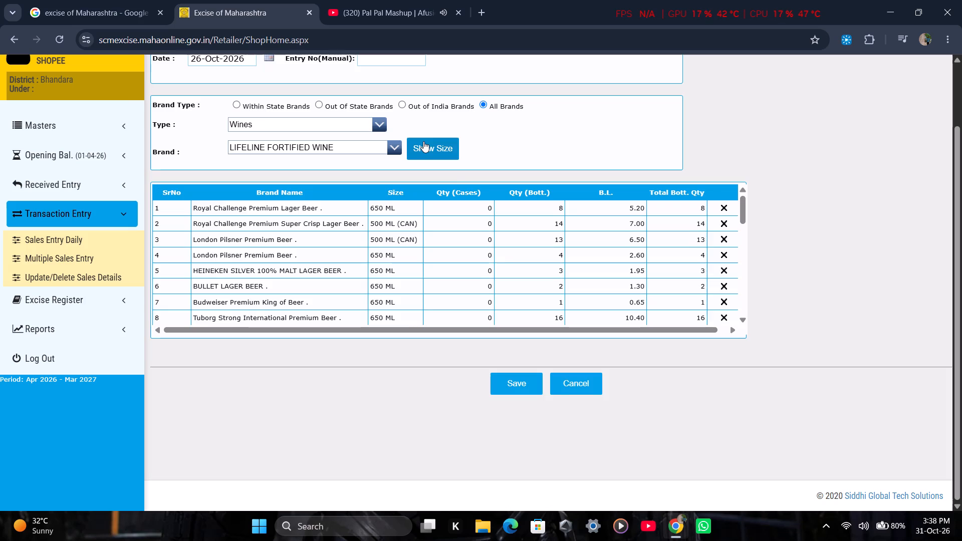
click(438, 143)
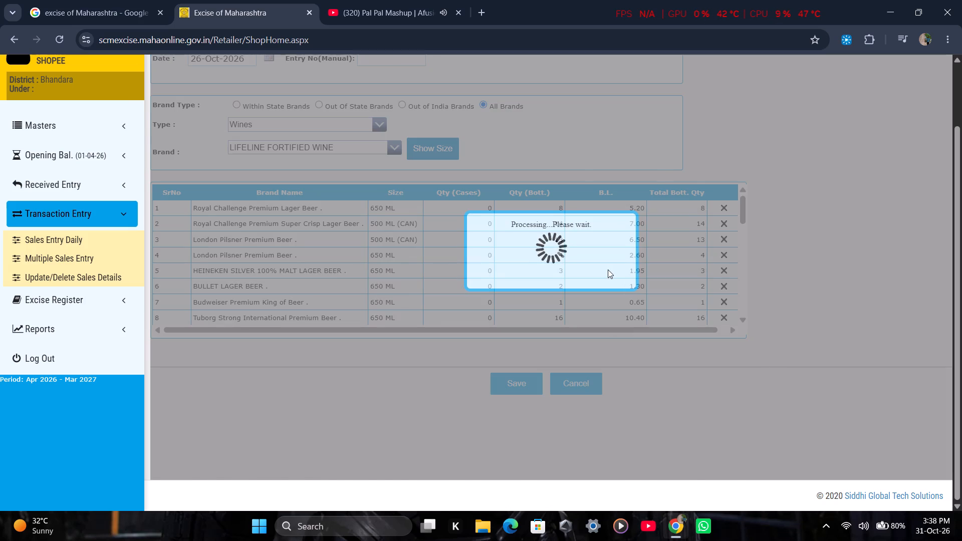
click(588, 213)
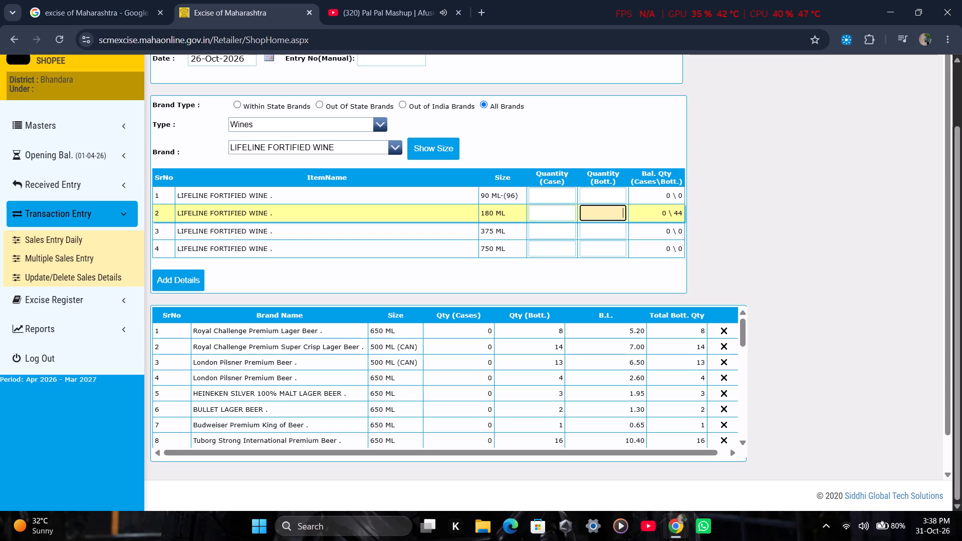
text(10)
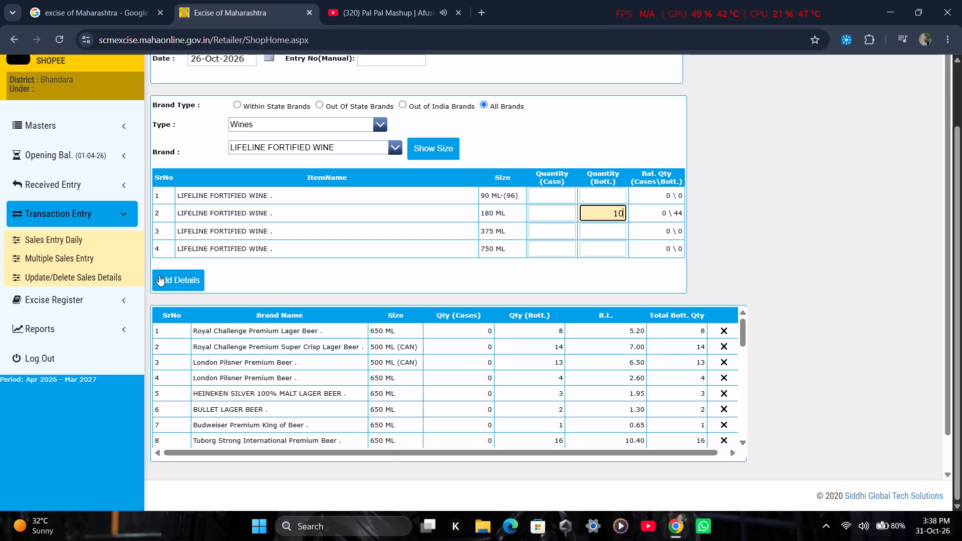
click(159, 274)
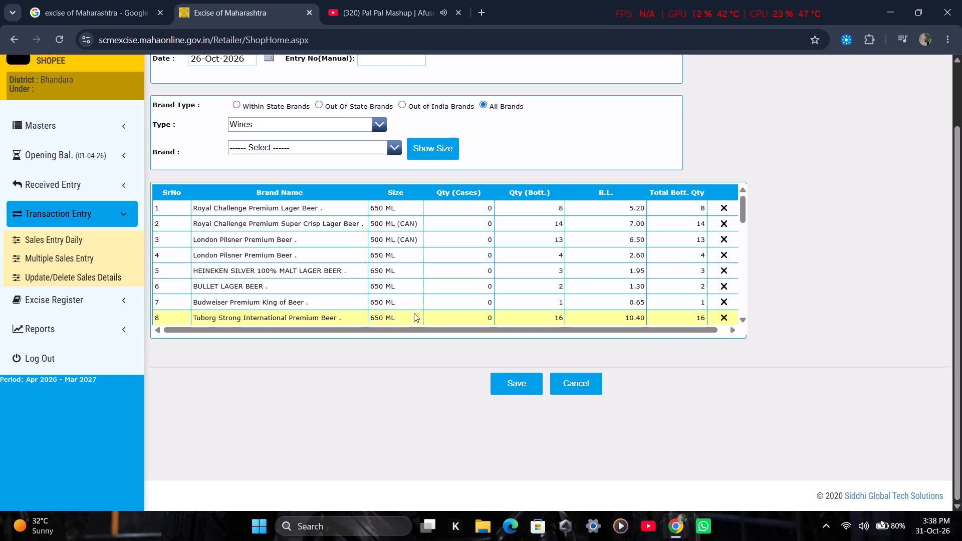
Add 1 bottle of SAMSON XXX PREMIUM QUALITY FORTIFIED WINE 180 ML to the 26-Oct-2026 sales entry.
scroll(432, 322, down, 6)
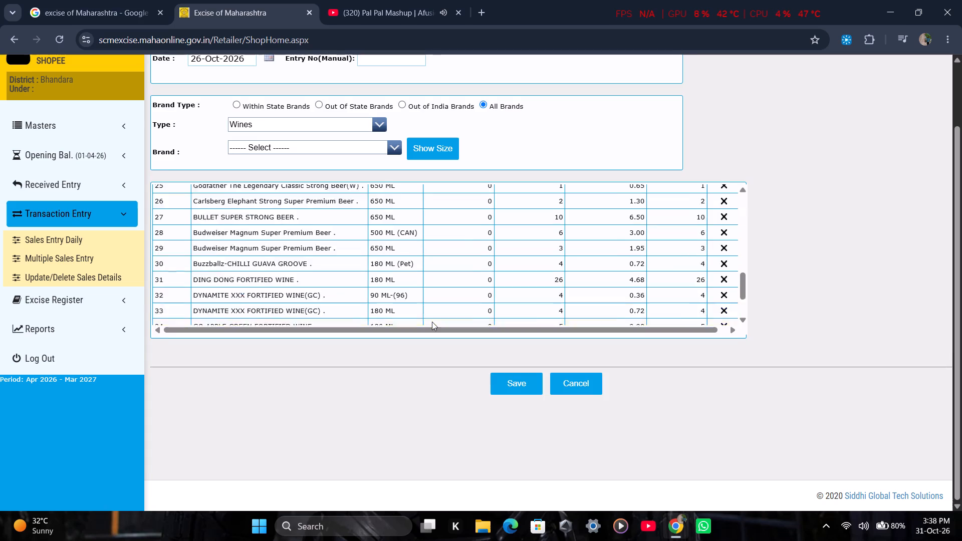
scroll(432, 322, down, 3)
click(394, 146)
scroll(409, 404, down, 5)
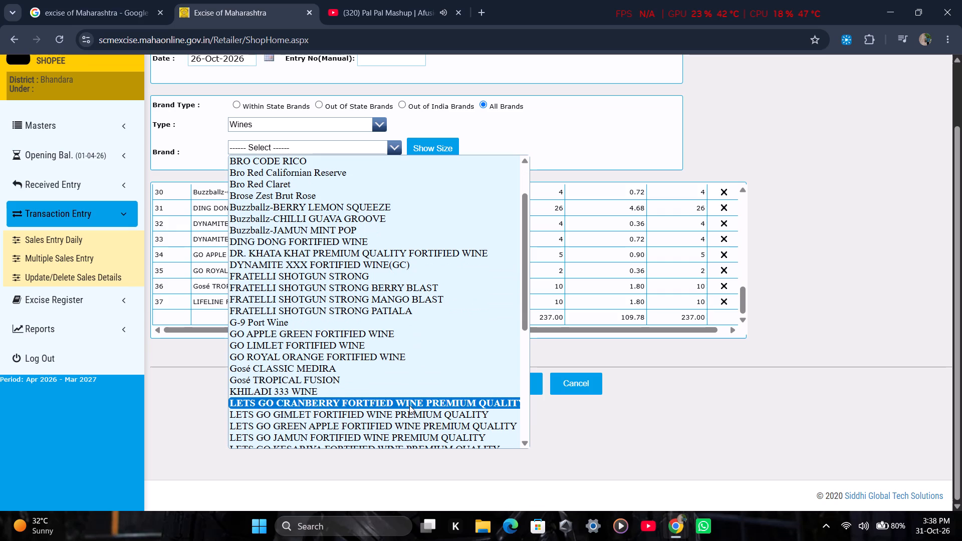
scroll(409, 405, down, 11)
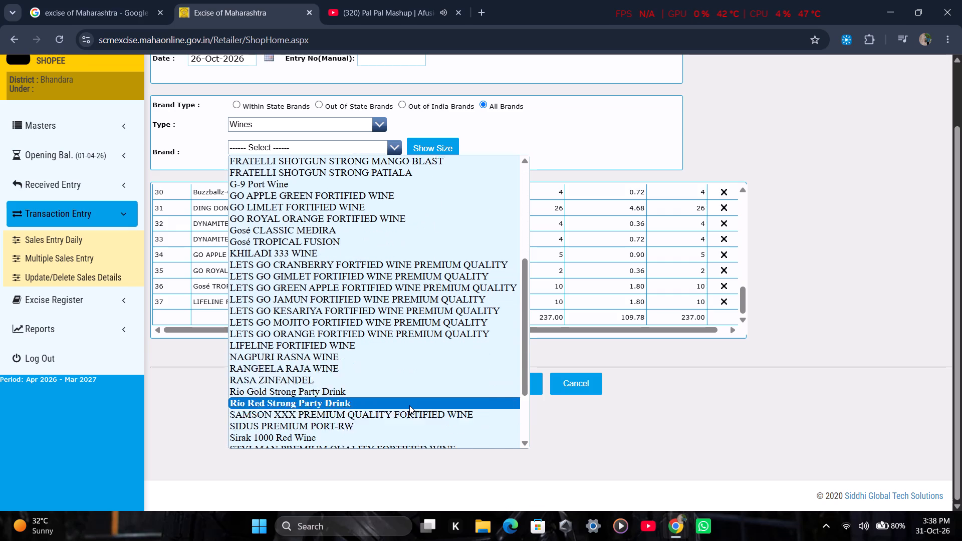
scroll(409, 405, down, 3)
click(411, 393)
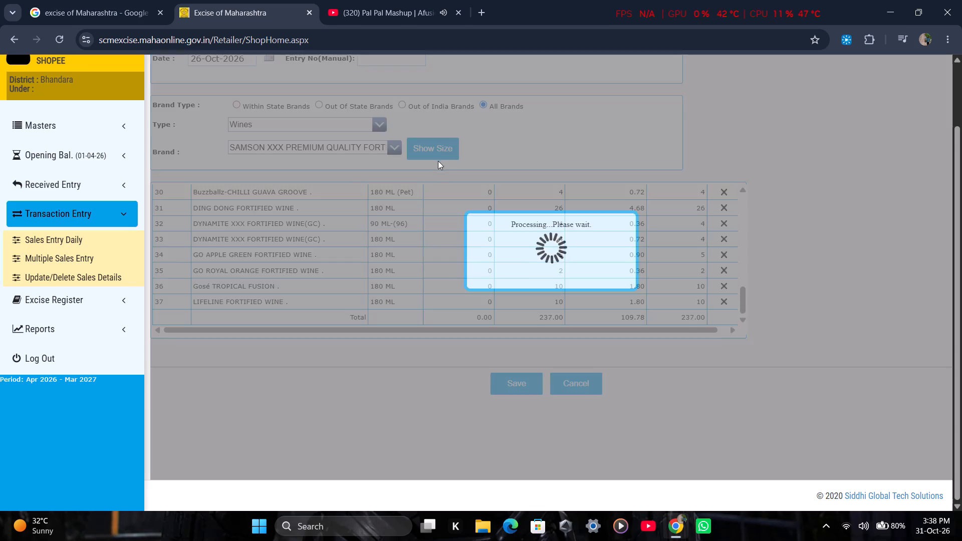
click(437, 150)
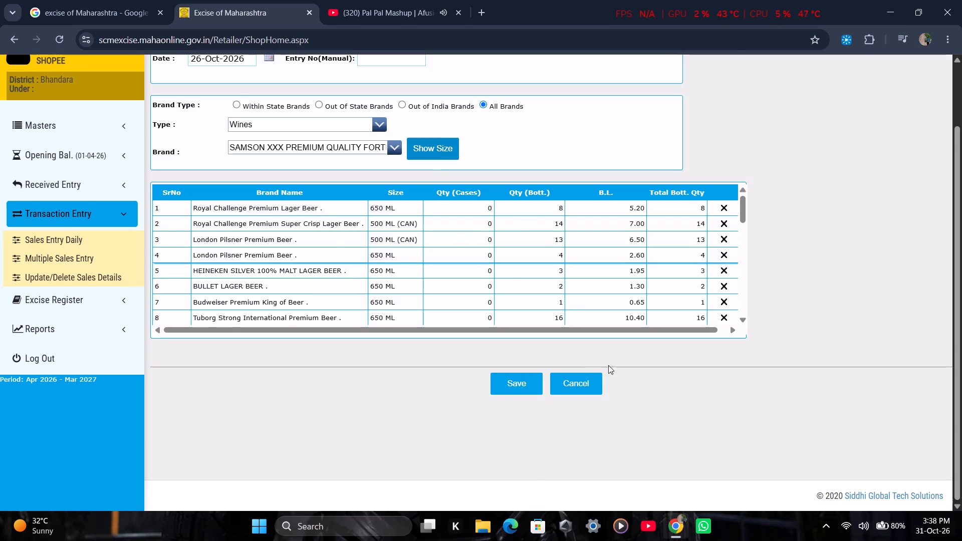
click(600, 212)
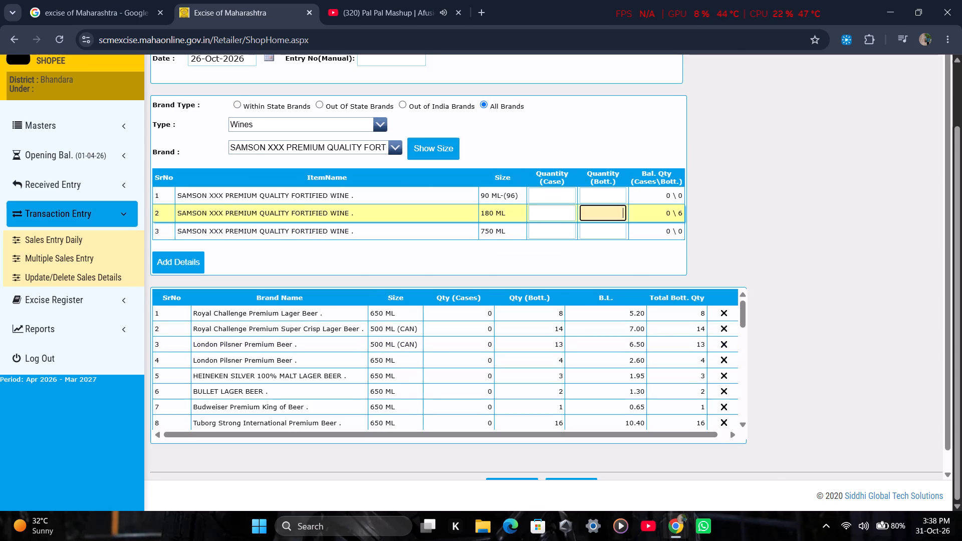
key(1)
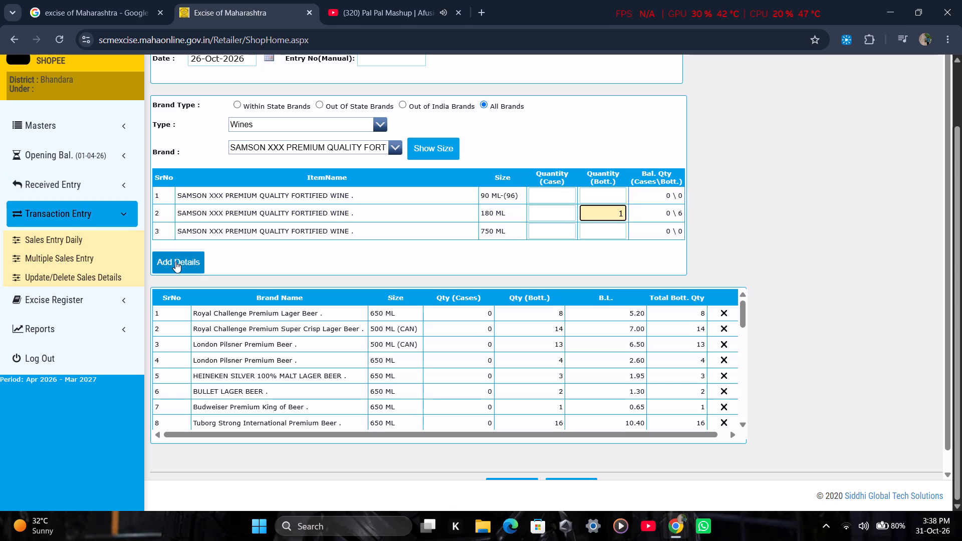
click(175, 261)
Save the completed 26-Oct-2026 sales entry and dismiss the information message.
scroll(487, 219, down, 8)
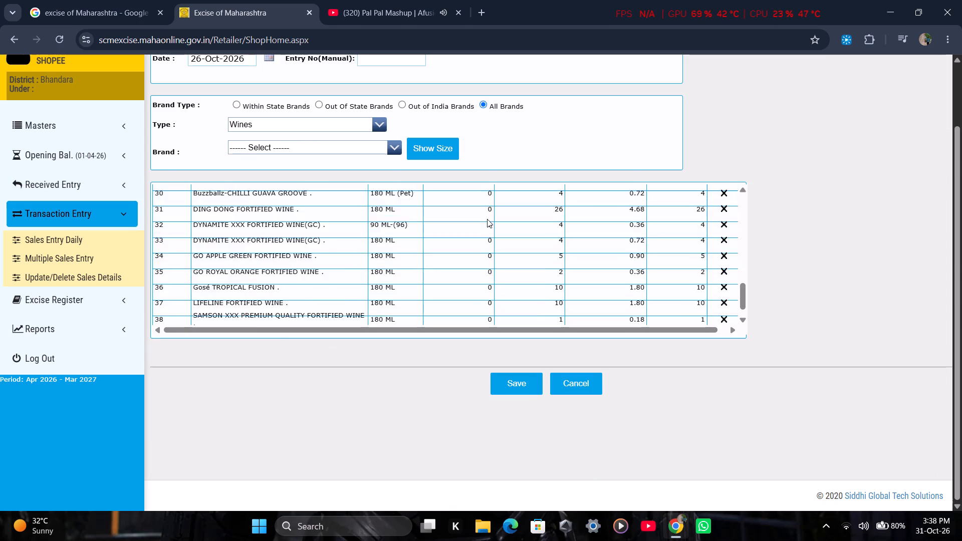
click(533, 383)
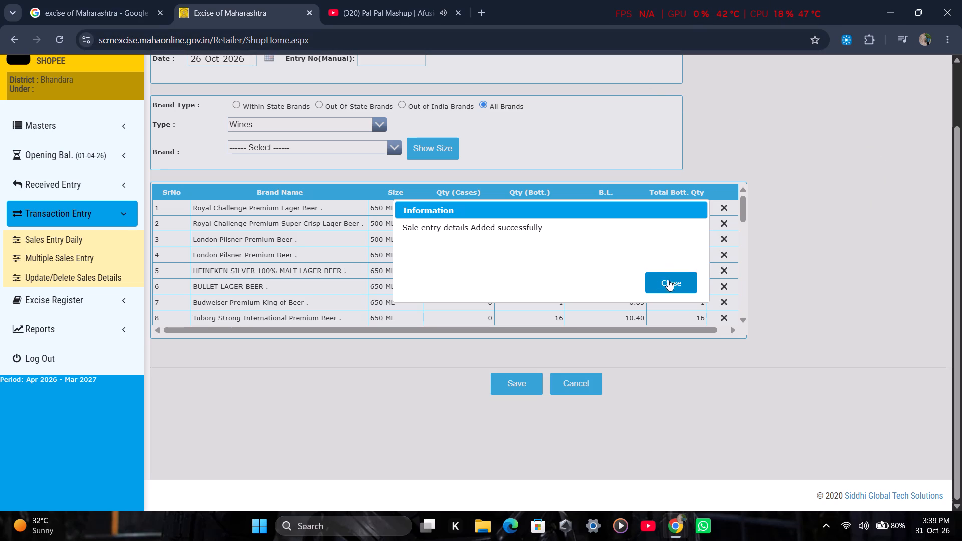
click(687, 281)
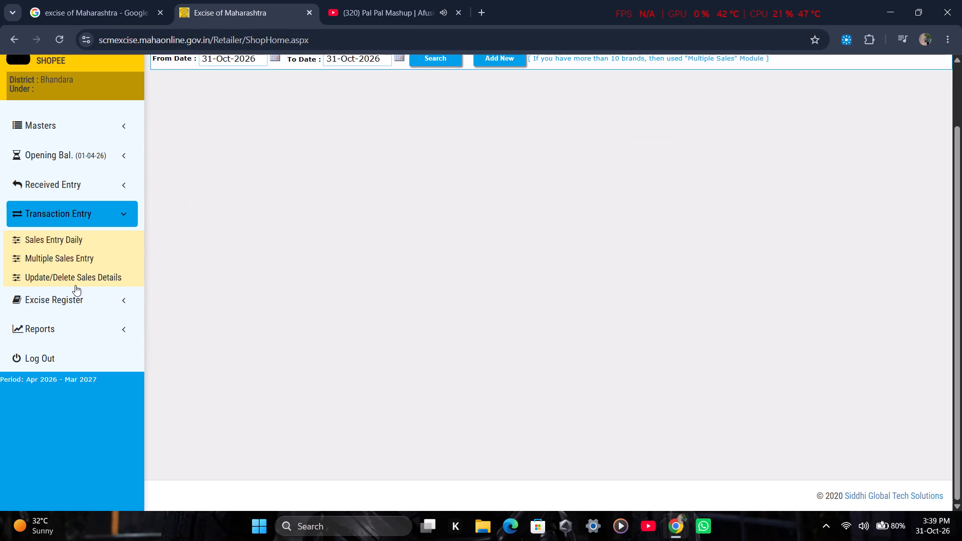
Show the excise register's FLR Details from 26-Oct-2026 to 26-Oct-2026, bottle wise, for all brands and types.
click(61, 295)
click(43, 317)
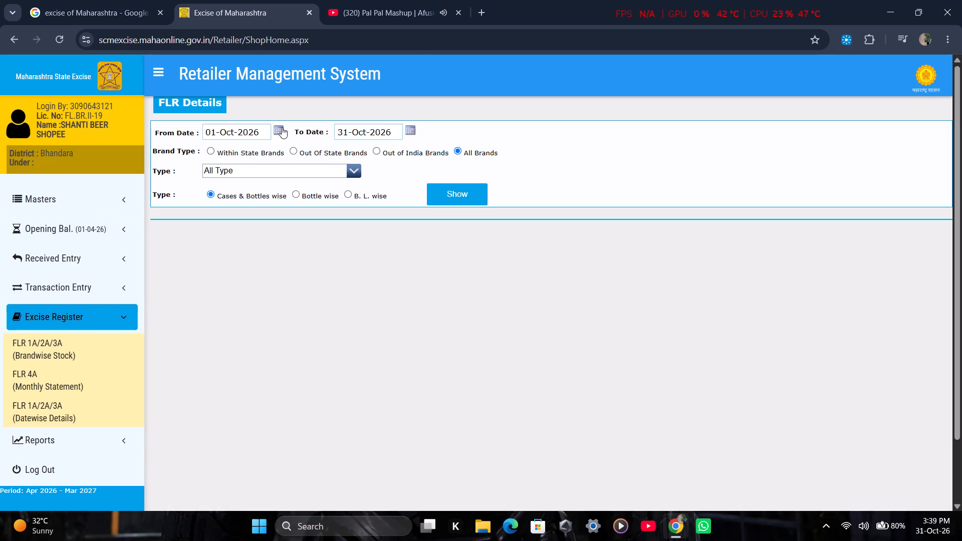
click(279, 129)
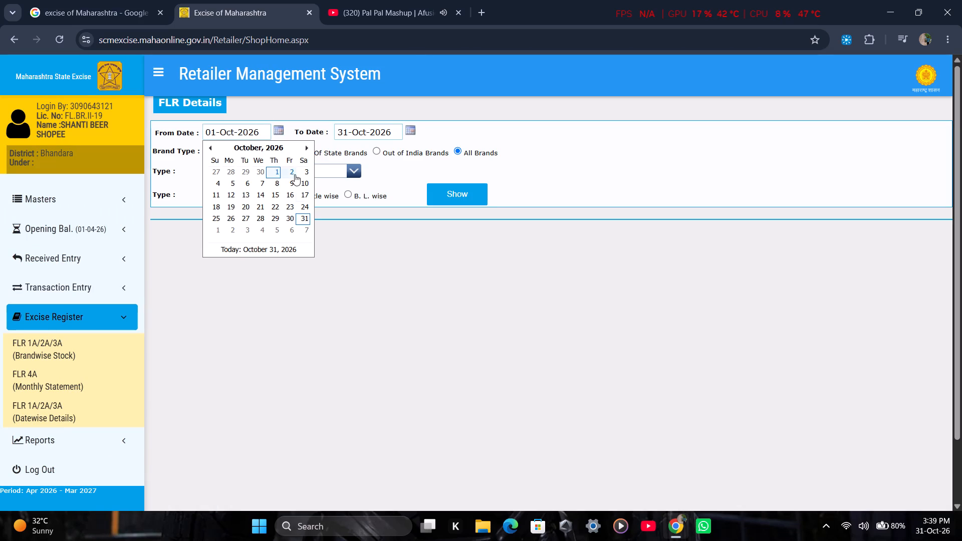
click(228, 223)
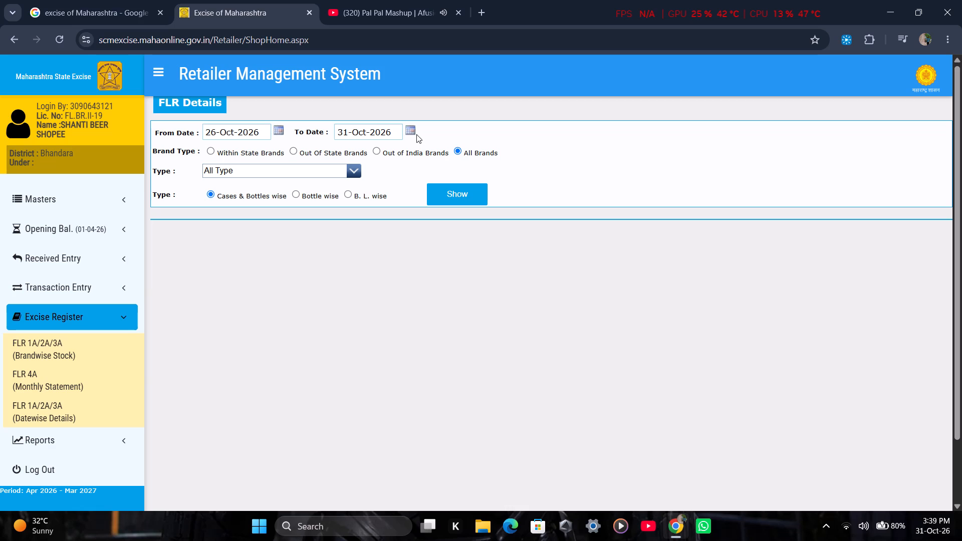
click(412, 130)
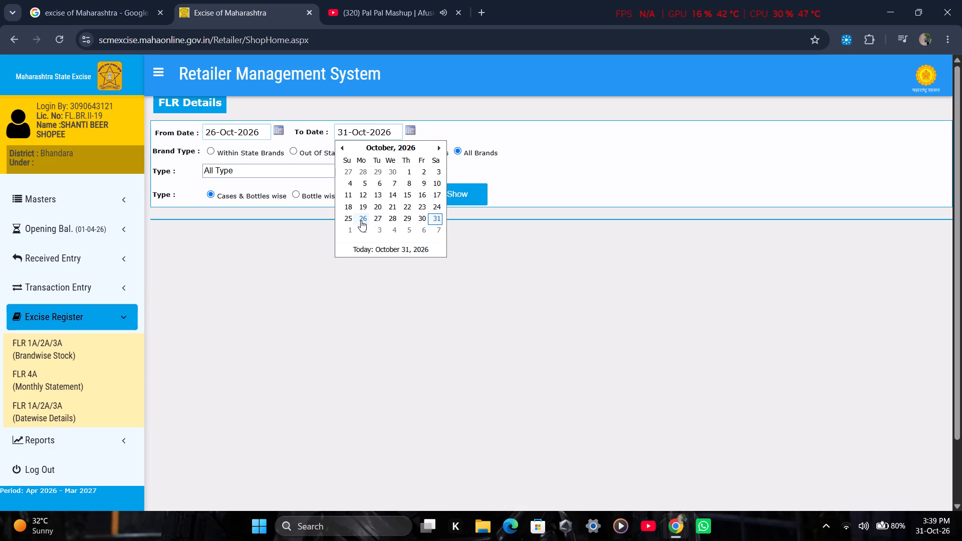
click(361, 220)
click(309, 199)
drag(437, 200, 443, 200)
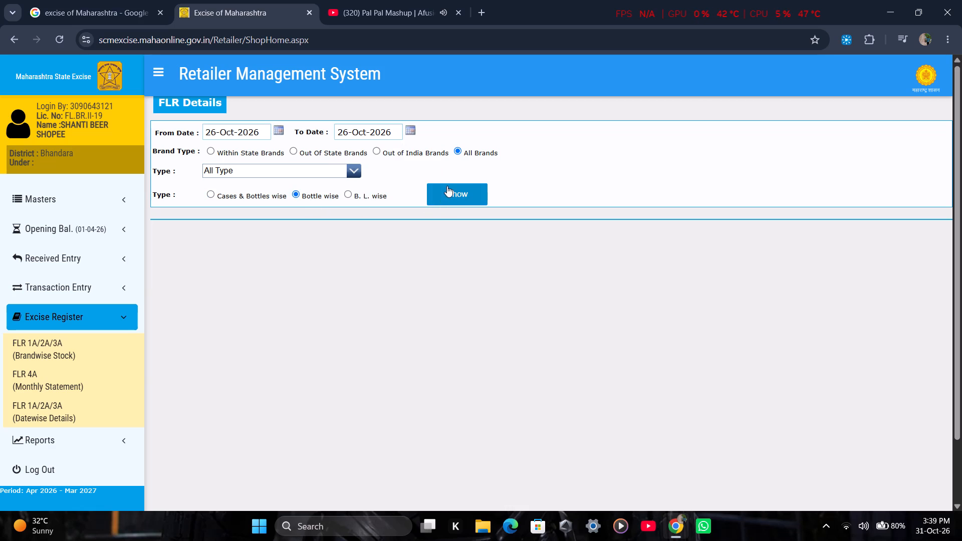
triple_click(451, 197)
scroll(400, 195, up, 1)
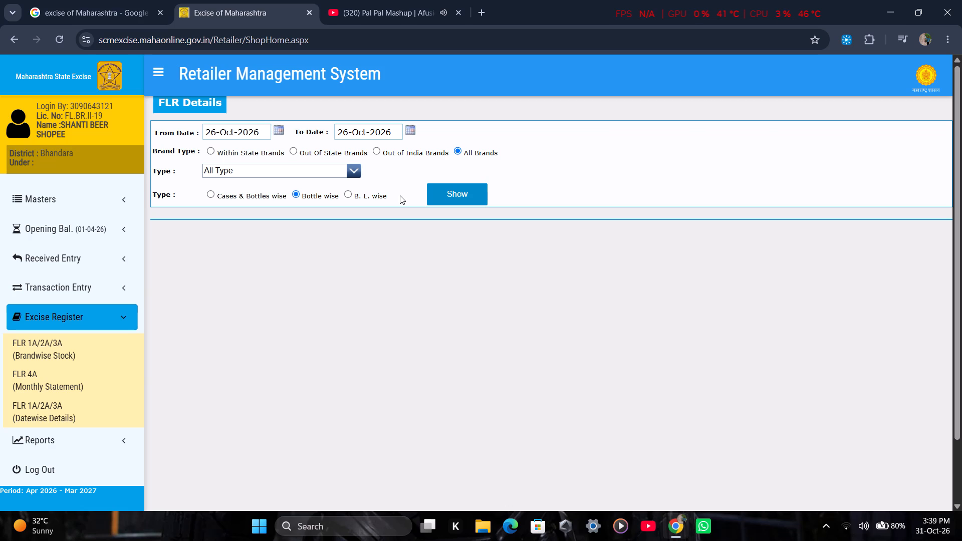
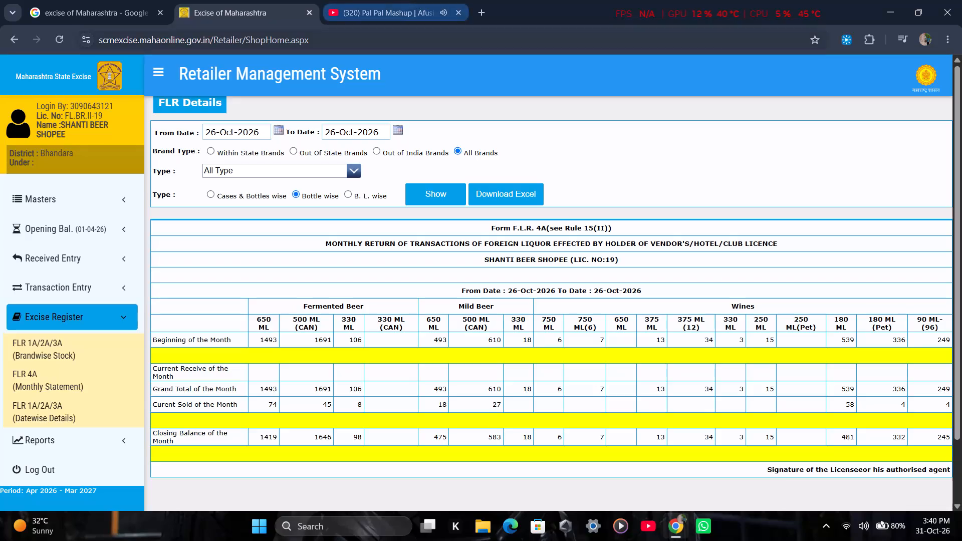
Switch to YouTube and pause the Pal Pal Mashup video.
click(382, 10)
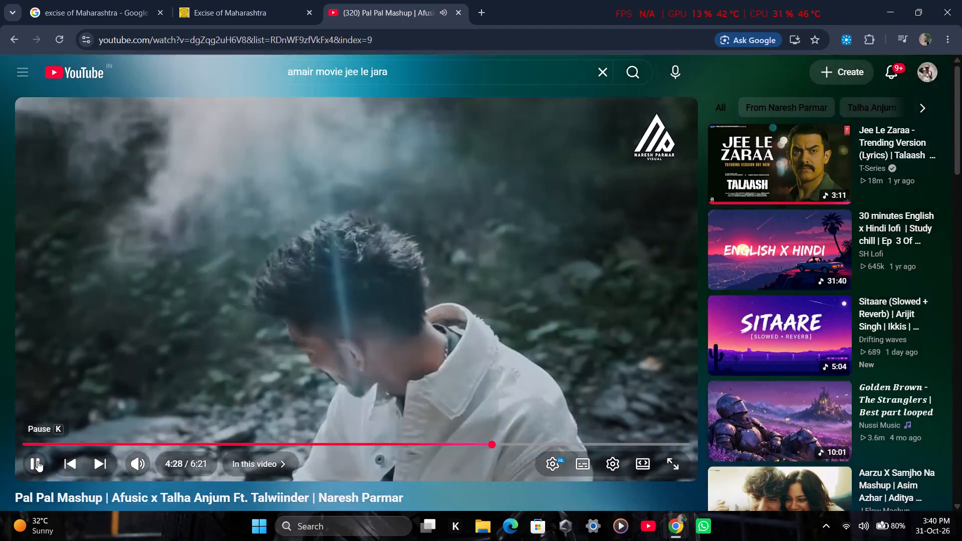
click(38, 461)
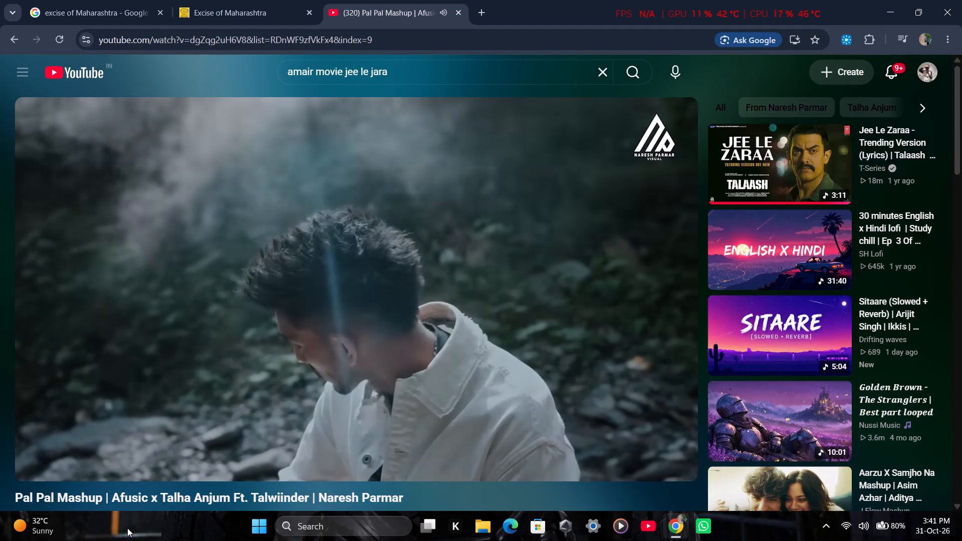
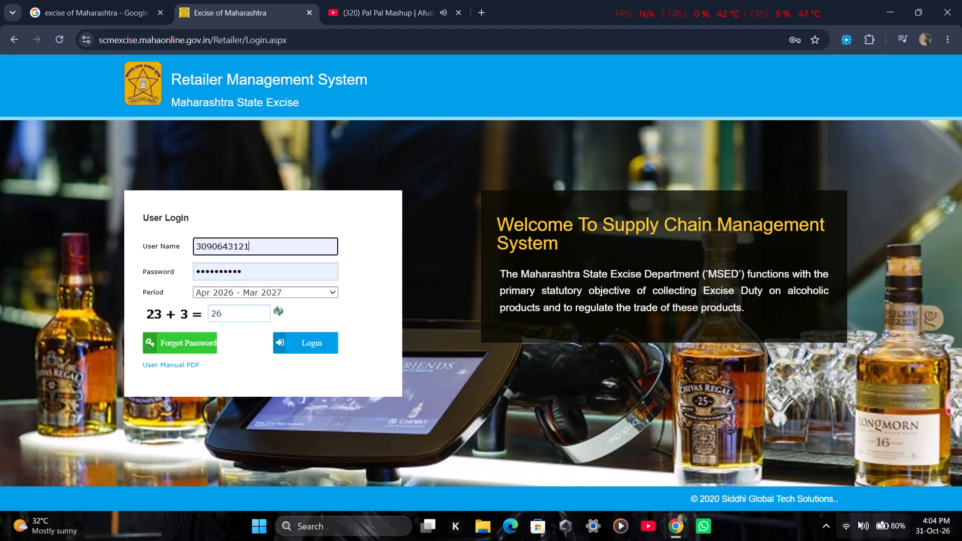
Switch the Wi-Fi connection from Avyukt AirFiber to the edge 40 neo_5895 network, keeping automatic connection enabled.
click(855, 528)
double_click(848, 532)
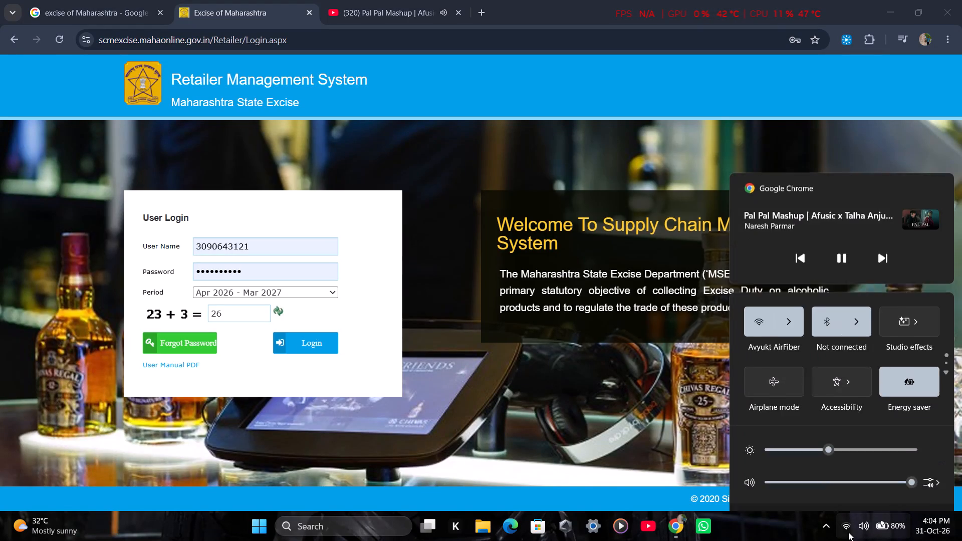
click(795, 283)
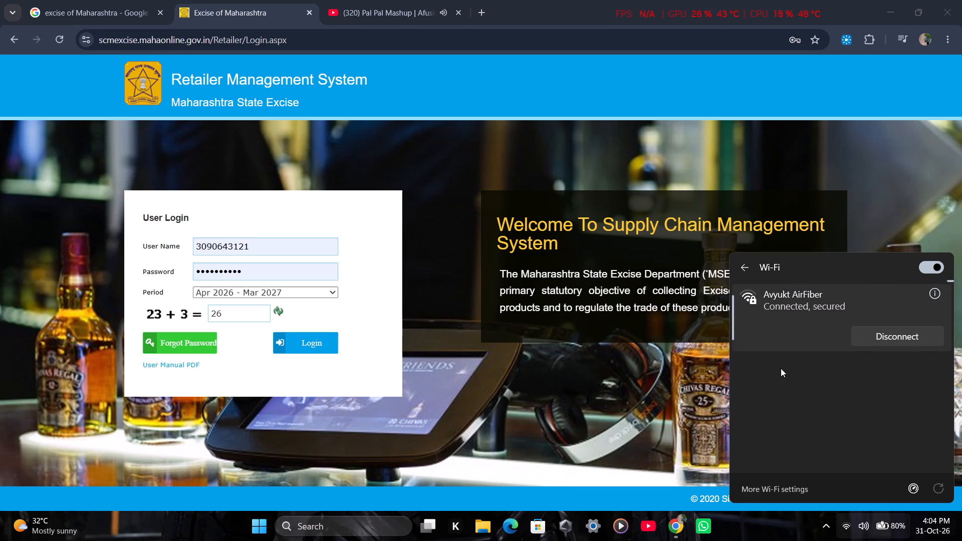
click(781, 364)
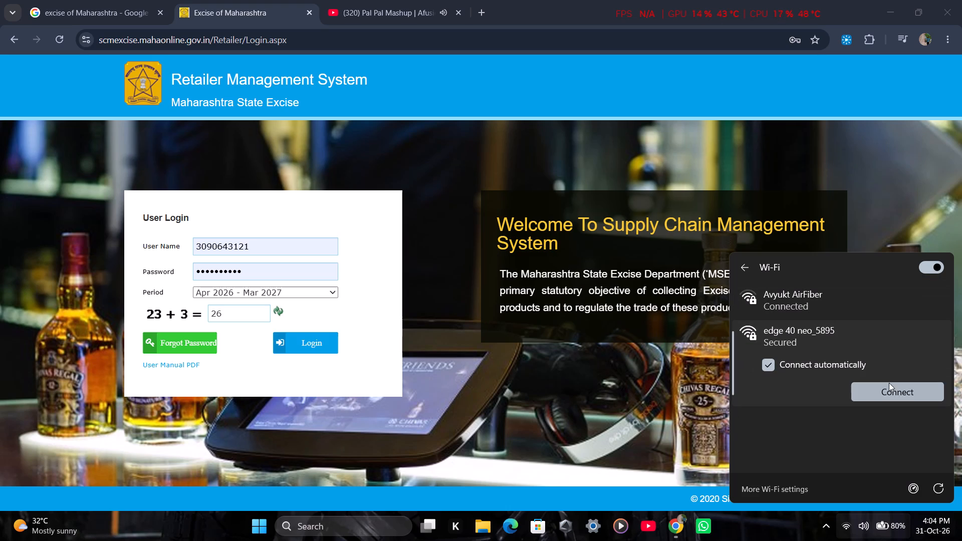
click(889, 385)
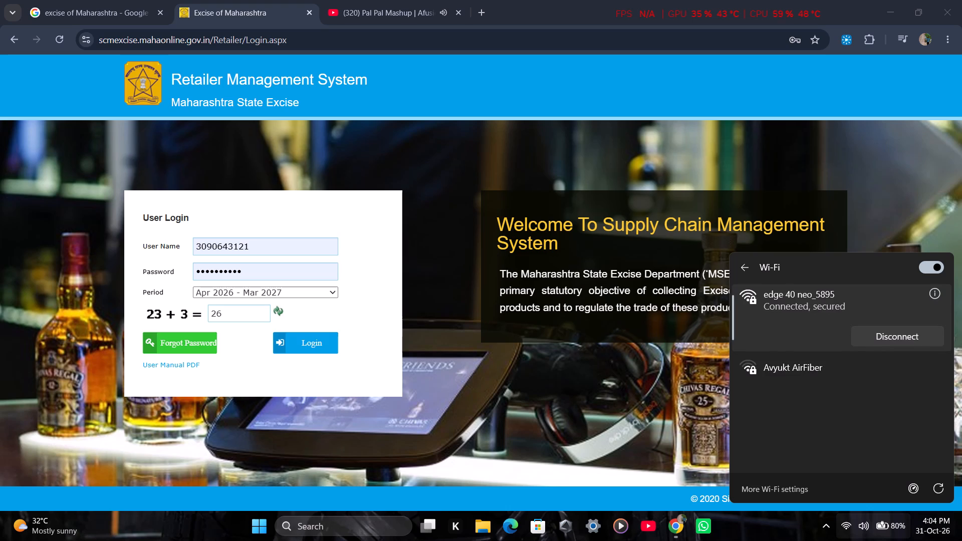
click(268, 241)
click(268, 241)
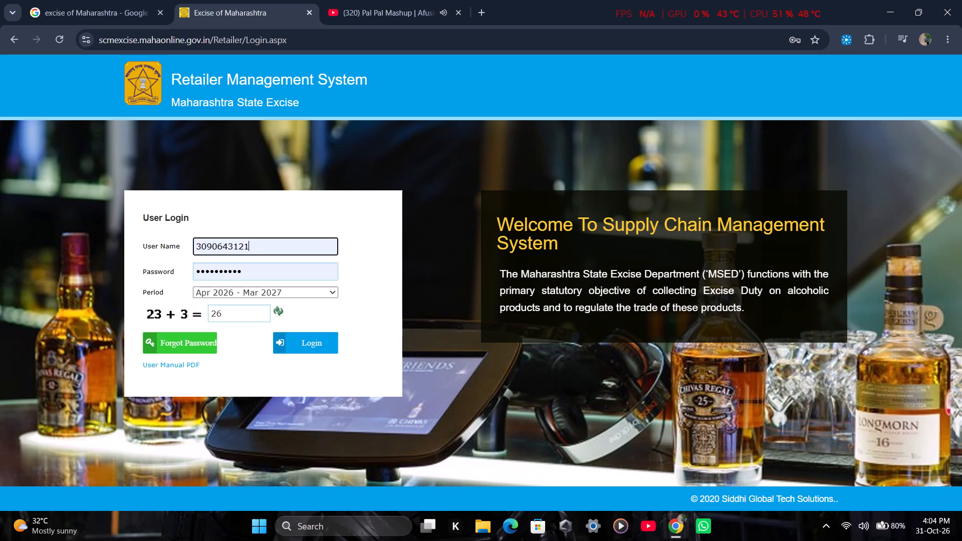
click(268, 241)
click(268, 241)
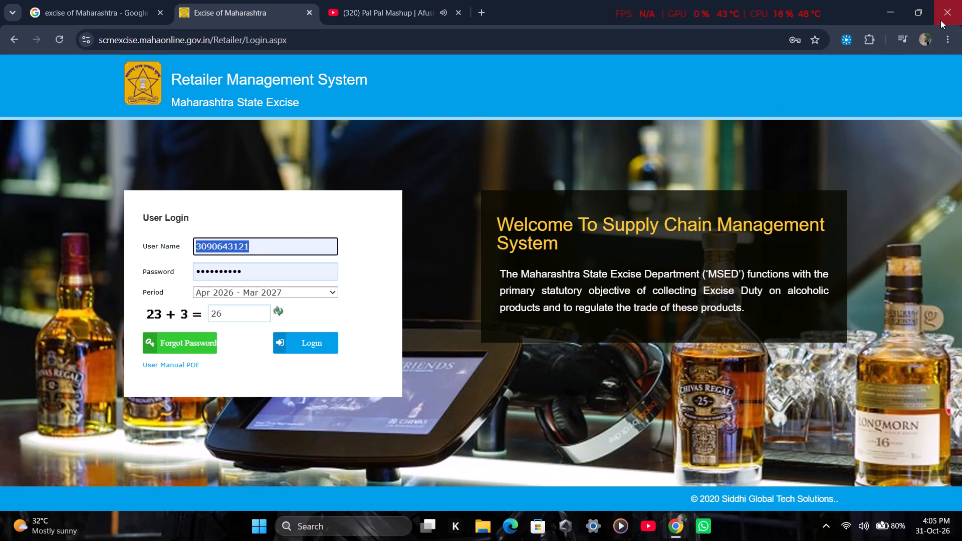
Close the whole browser window, including the excise login page and the YouTube video.
click(940, 20)
Bring up the context options for the empty desktop area.
right_click(520, 198)
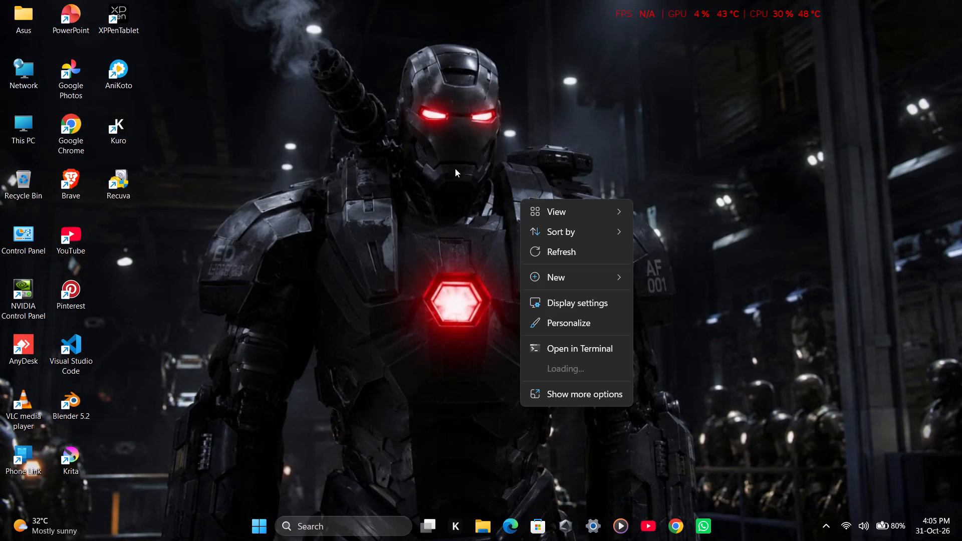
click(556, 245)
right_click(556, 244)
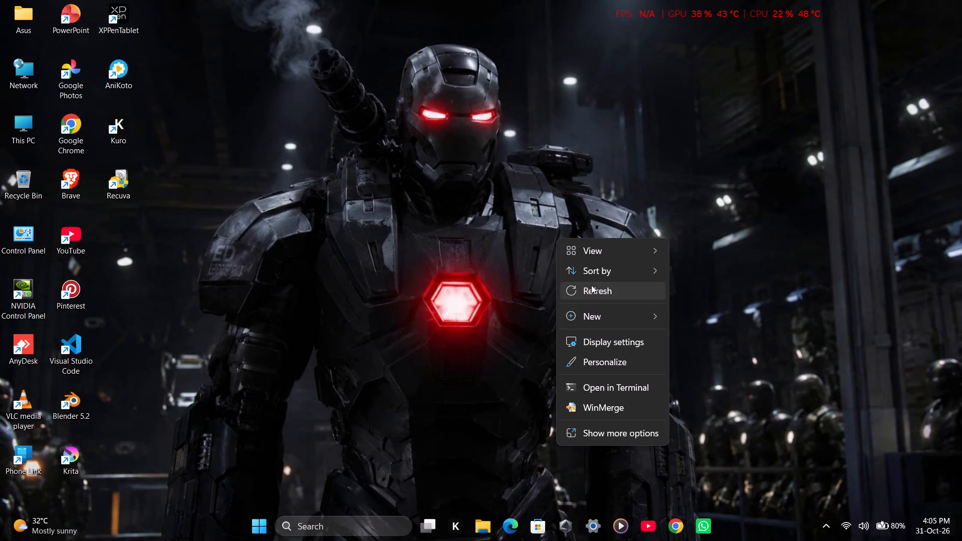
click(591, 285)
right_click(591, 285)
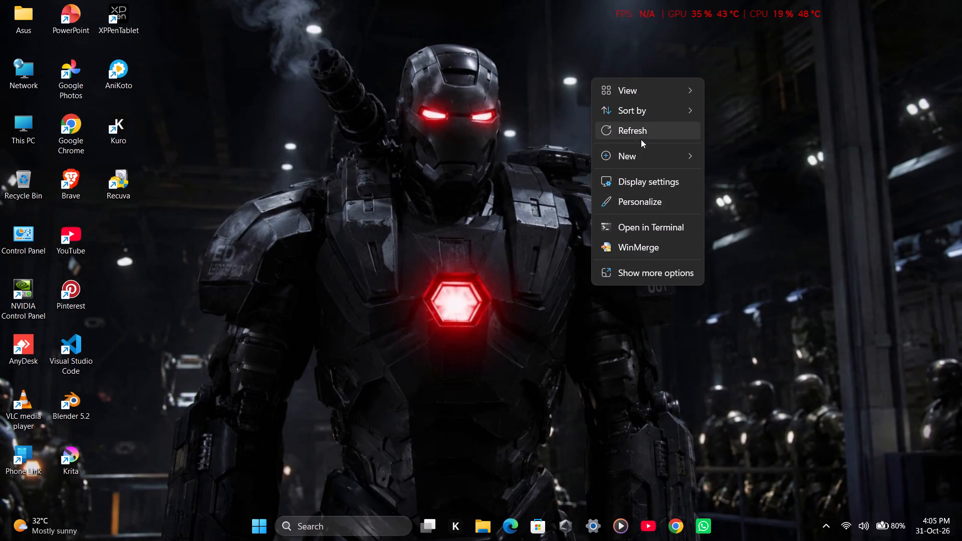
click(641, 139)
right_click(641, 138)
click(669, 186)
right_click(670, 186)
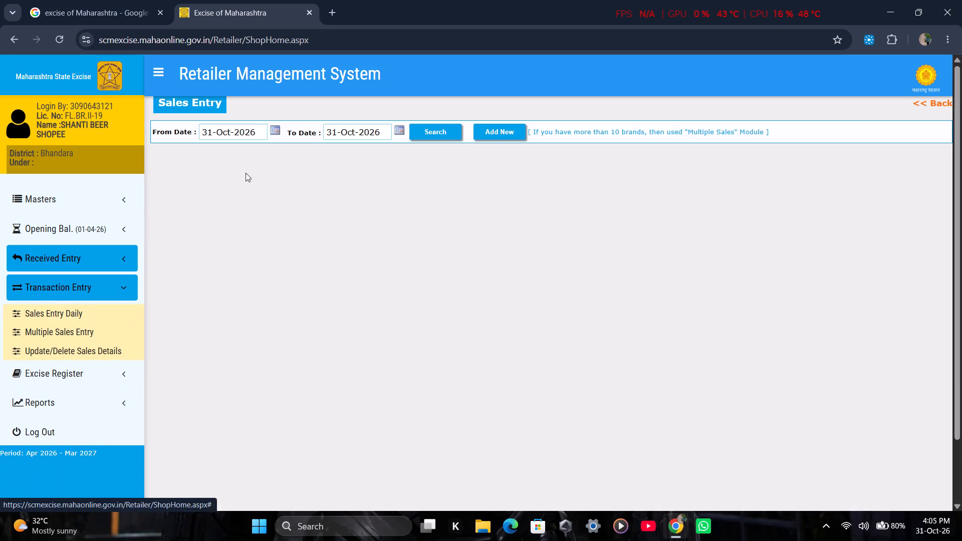
click(278, 126)
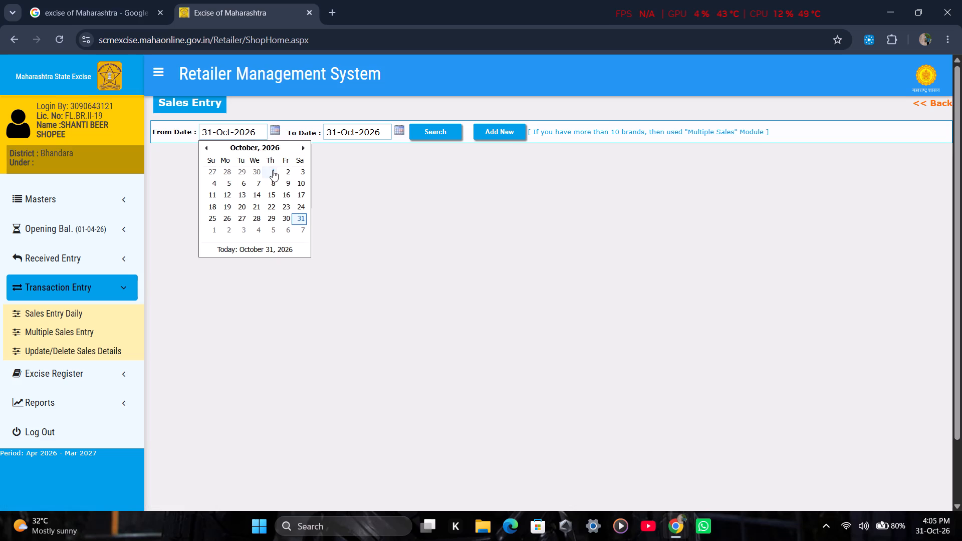
click(273, 170)
click(455, 127)
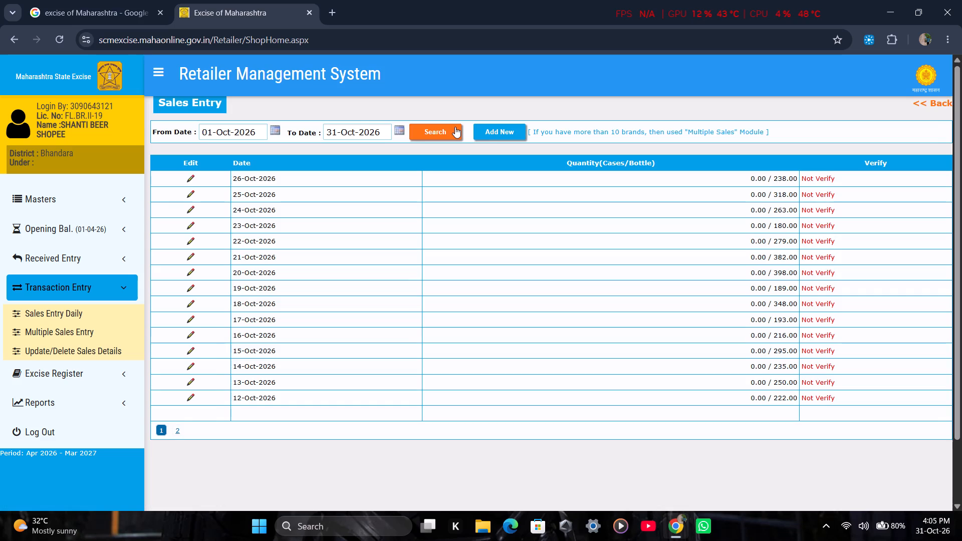
Start a new sales entry dated 27-Oct-2026.
click(485, 131)
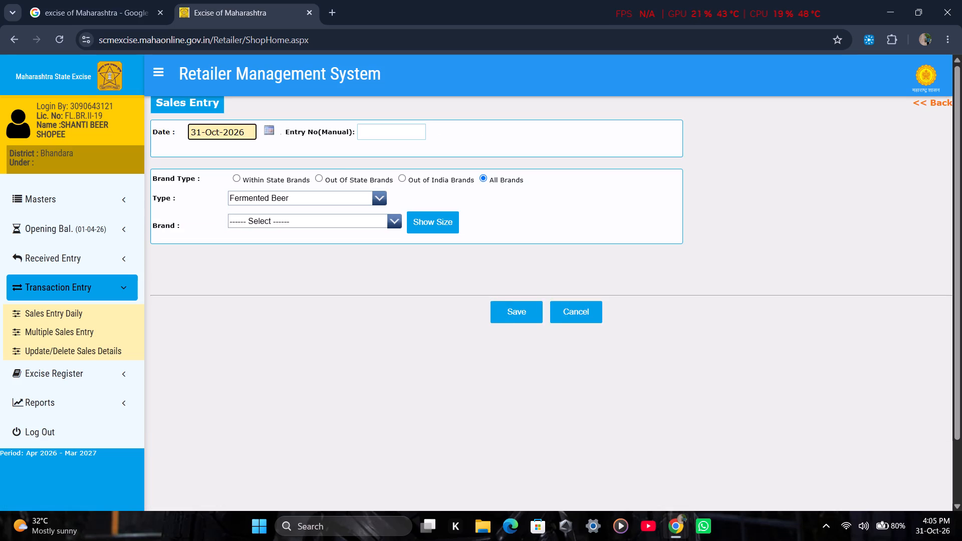
click(270, 132)
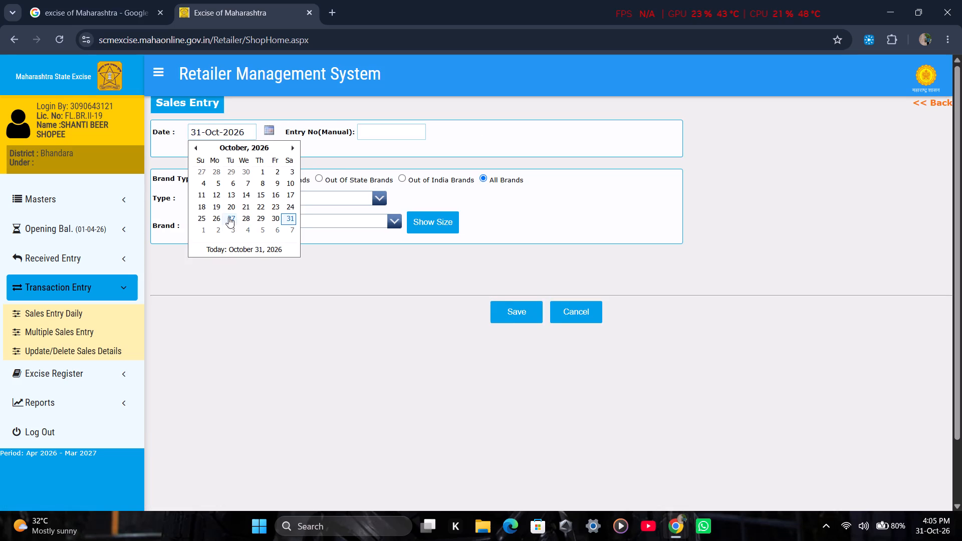
click(228, 217)
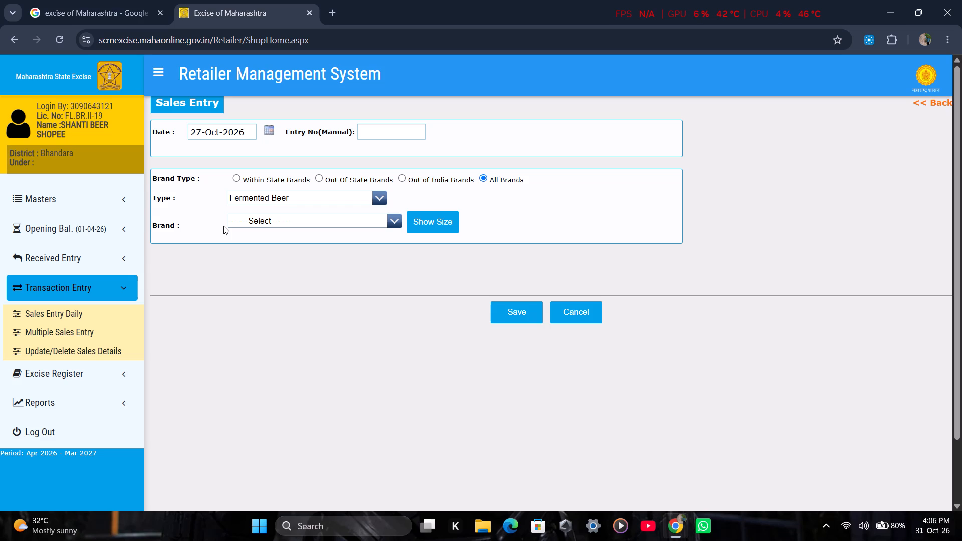
Add 4 bottles of the wine Buzzballz-CHILLI GUAVA GROOVE in the 180 ML (Pet) size to the sales entry.
scroll(332, 283, down, 2)
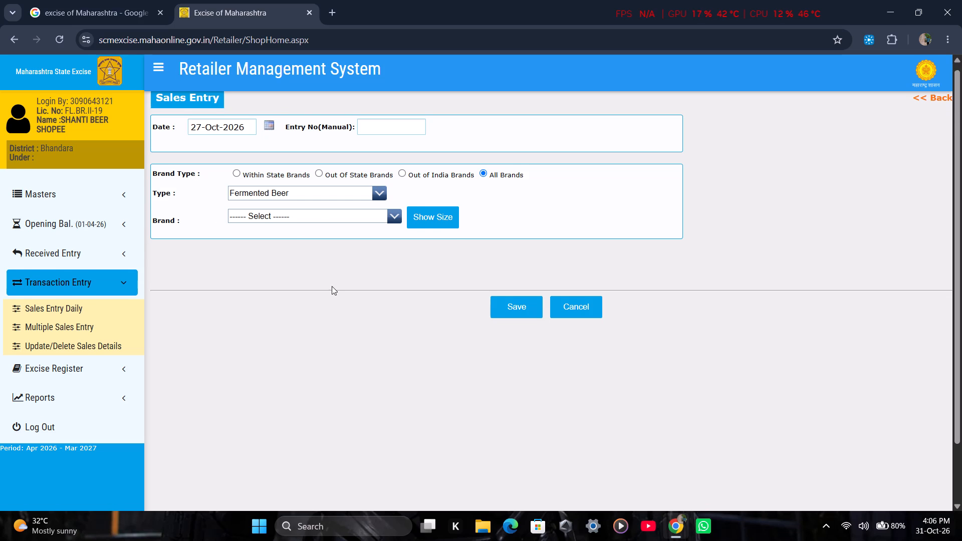
scroll(332, 286, down, 1)
click(377, 125)
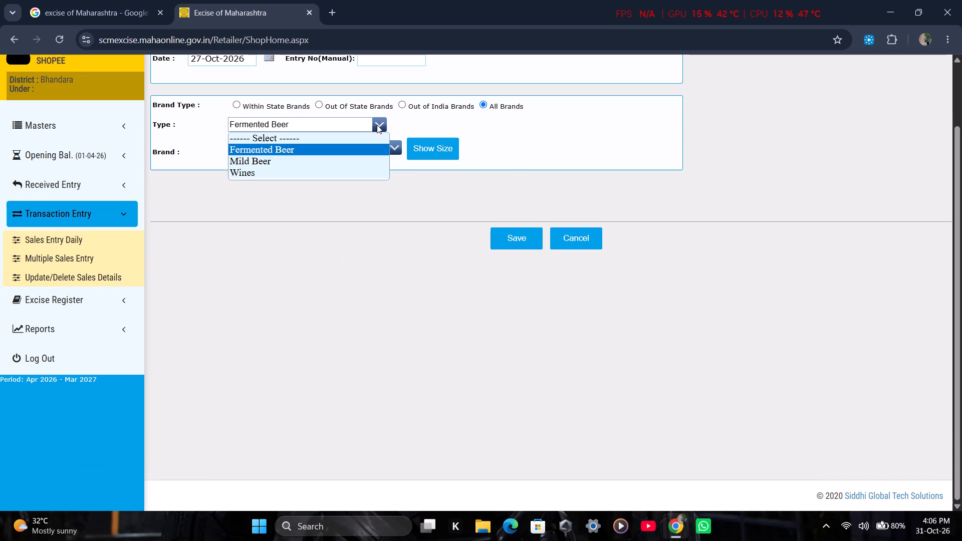
click(369, 171)
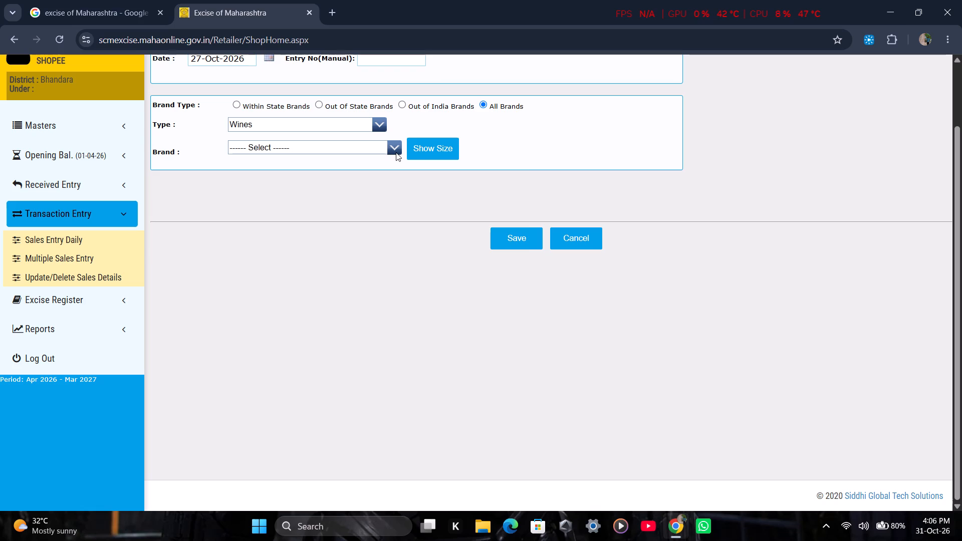
click(396, 152)
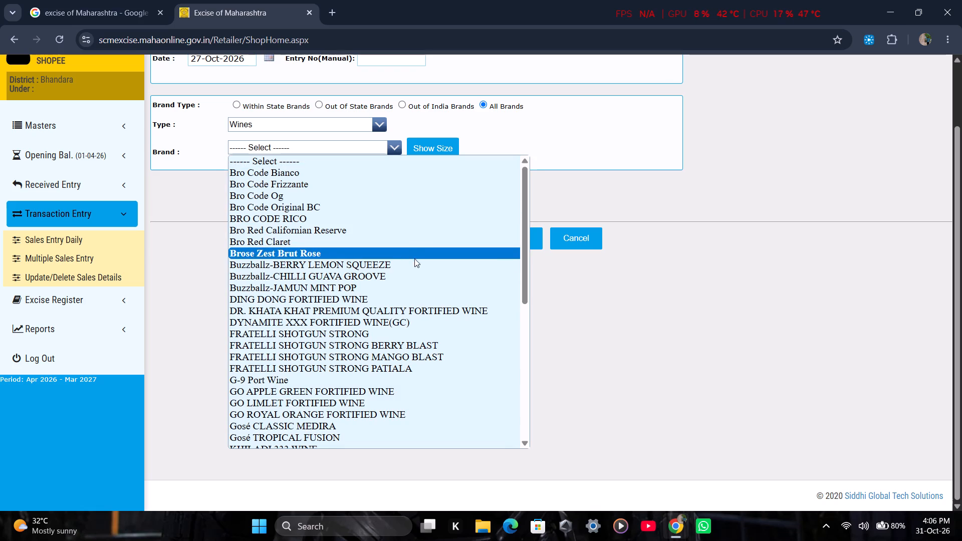
click(416, 277)
click(429, 148)
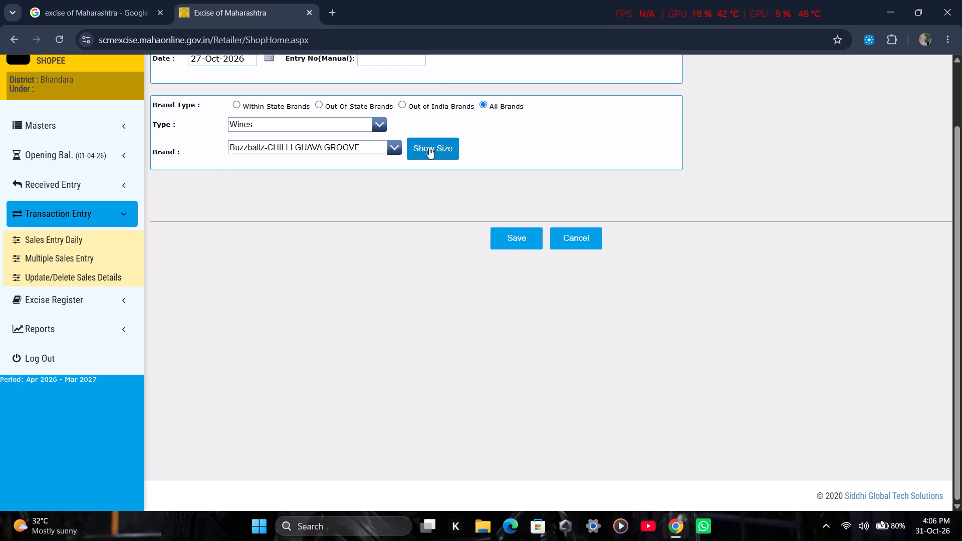
click(586, 218)
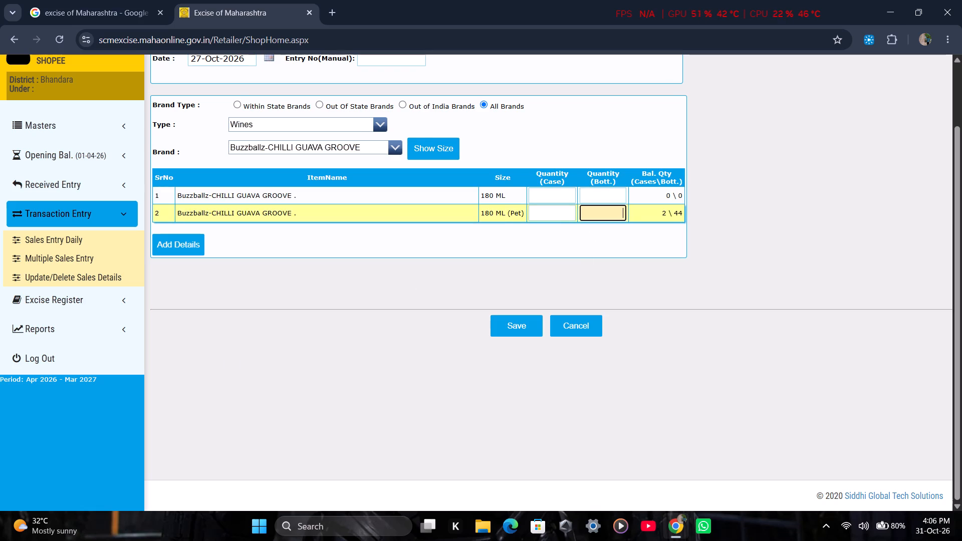
key(4)
click(193, 245)
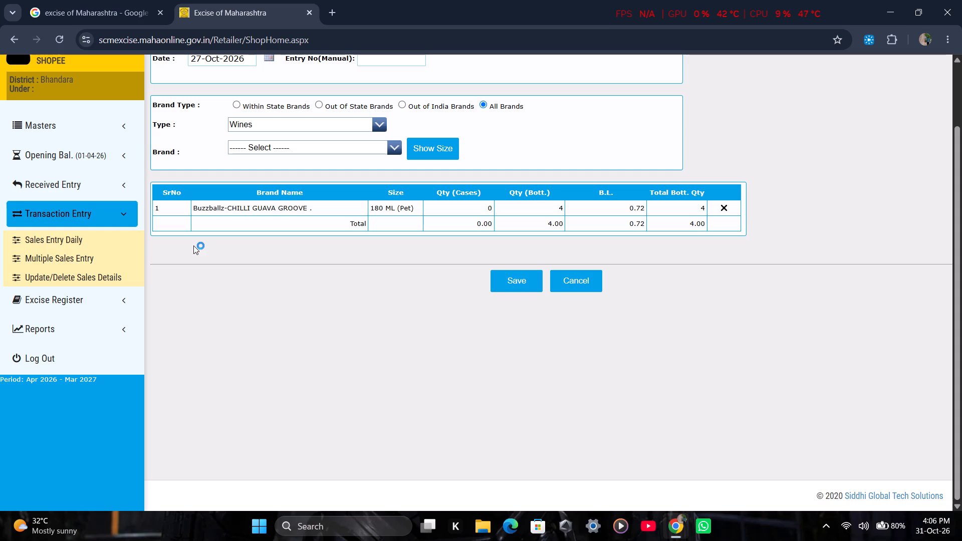
Open the wine brand choices for another item in the sales entry.
click(392, 146)
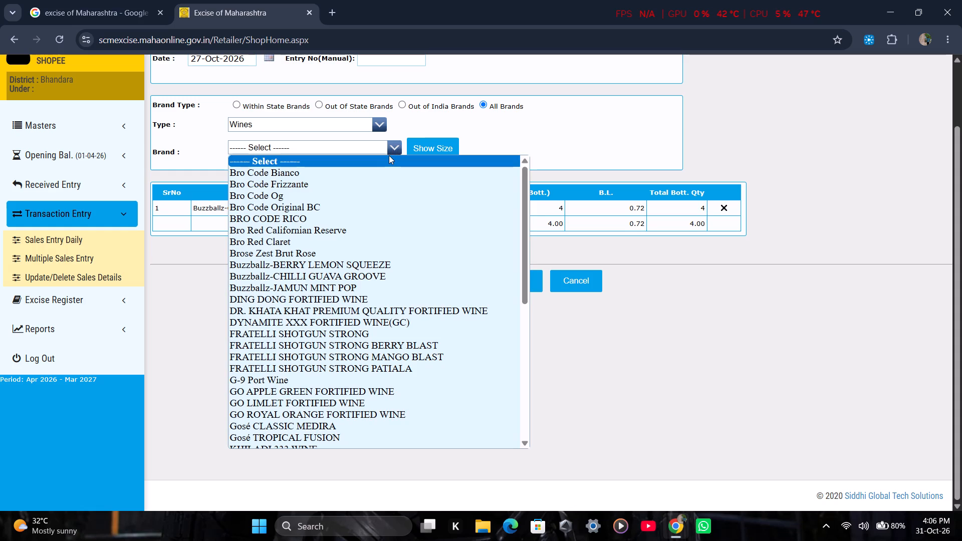
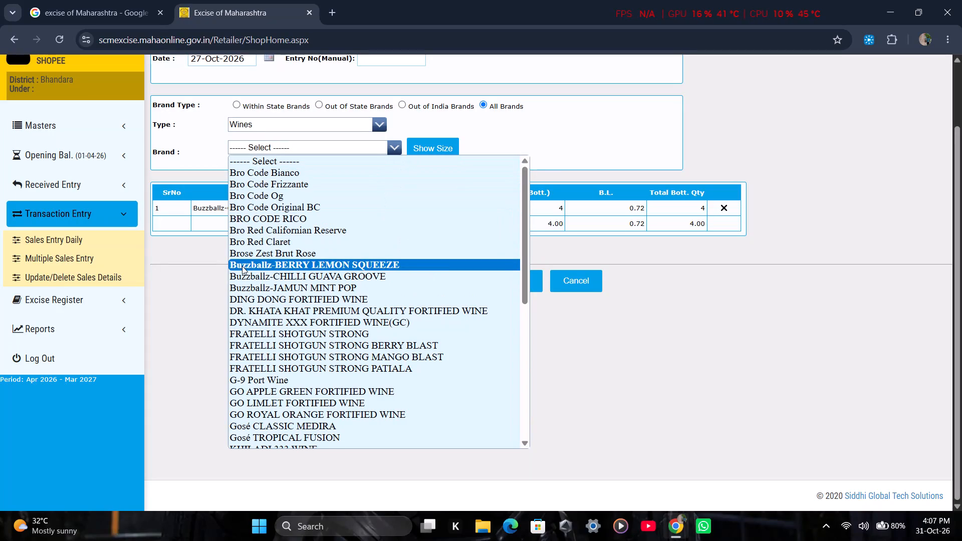
Add 26 bottles of DING DONG FORTIFIED WINE in the 180 ML size to the sales entry.
click(274, 299)
click(440, 152)
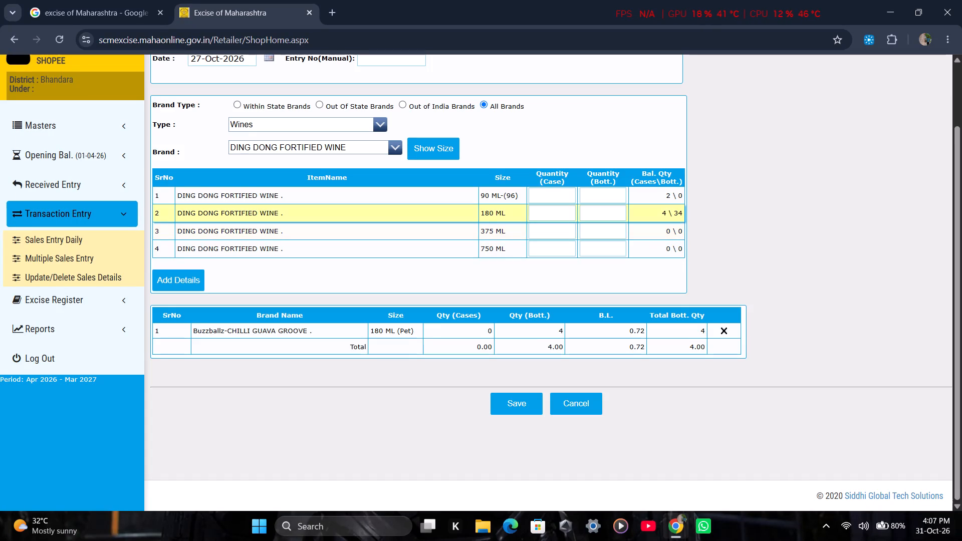
click(598, 219)
text(26)
click(174, 287)
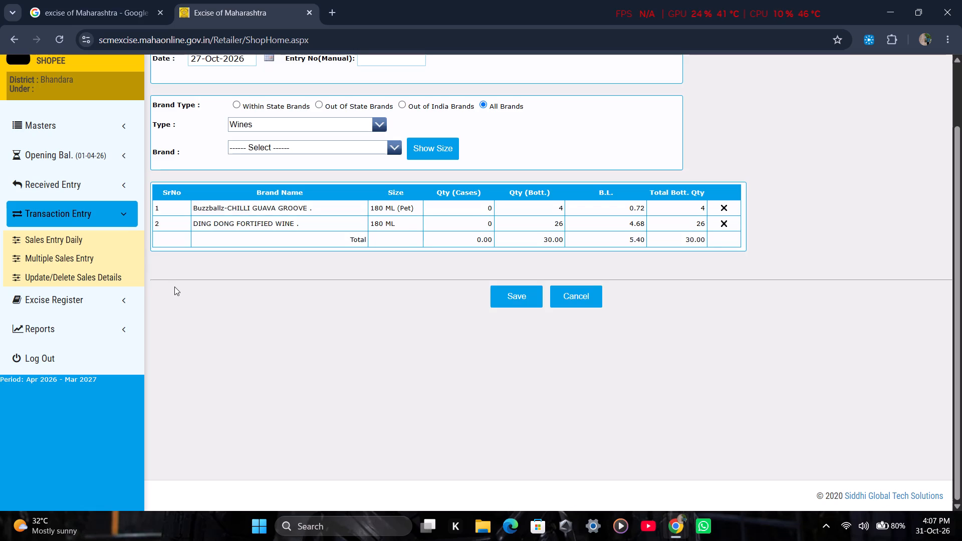
Add DYNAMITE XXX FORTIFIED WINE(GC) to the sales entry, with 4 bottles of 180 ML and 4 bottles of 90 ML-(96).
click(399, 151)
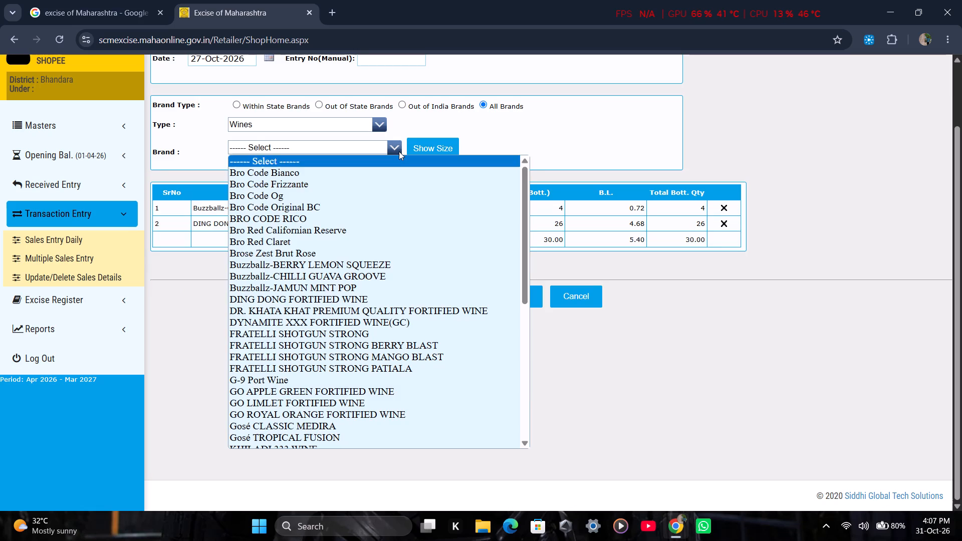
click(412, 325)
click(433, 152)
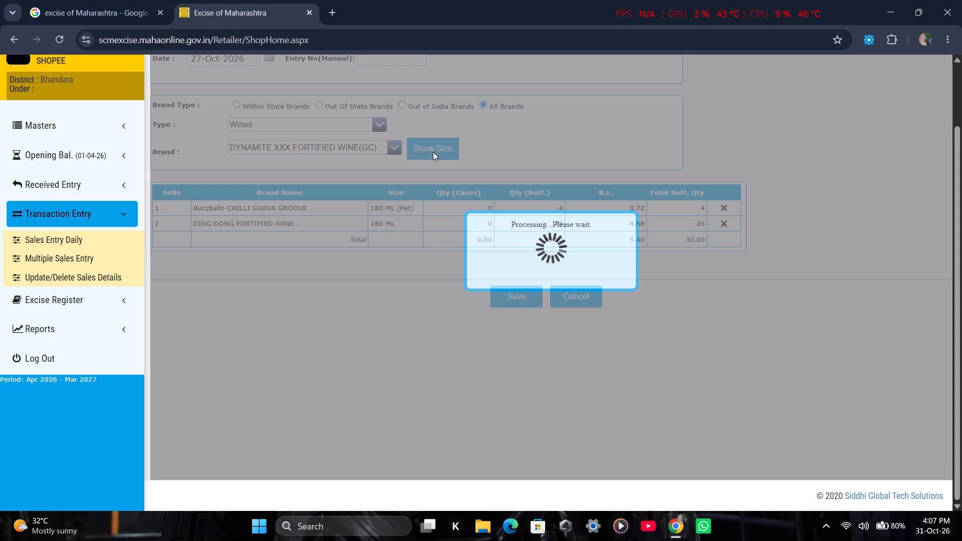
click(433, 152)
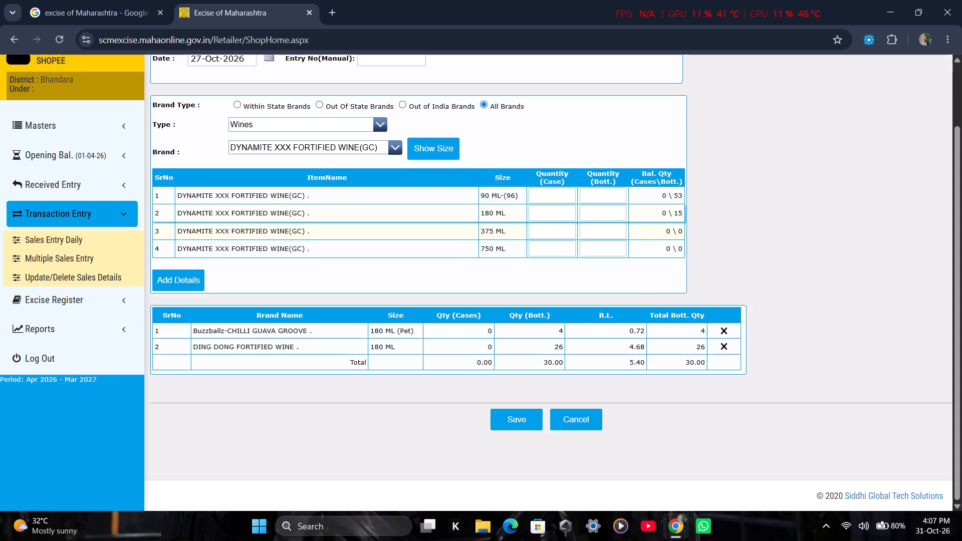
click(606, 215)
key(4)
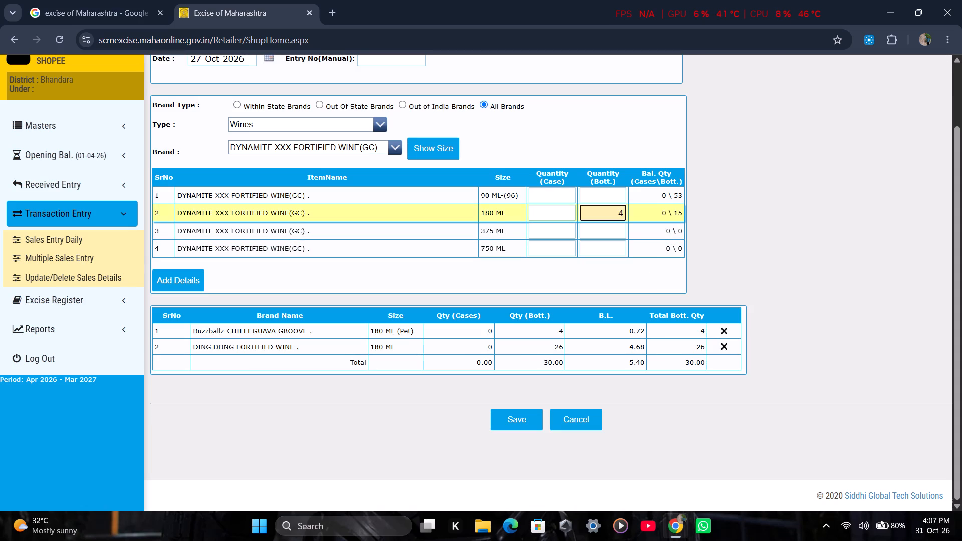
click(615, 198)
key(4)
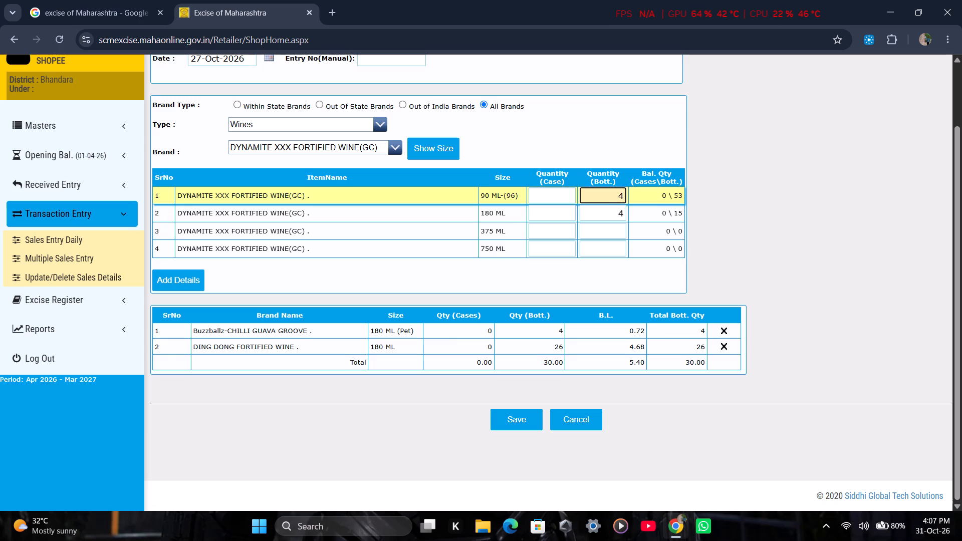
click(178, 280)
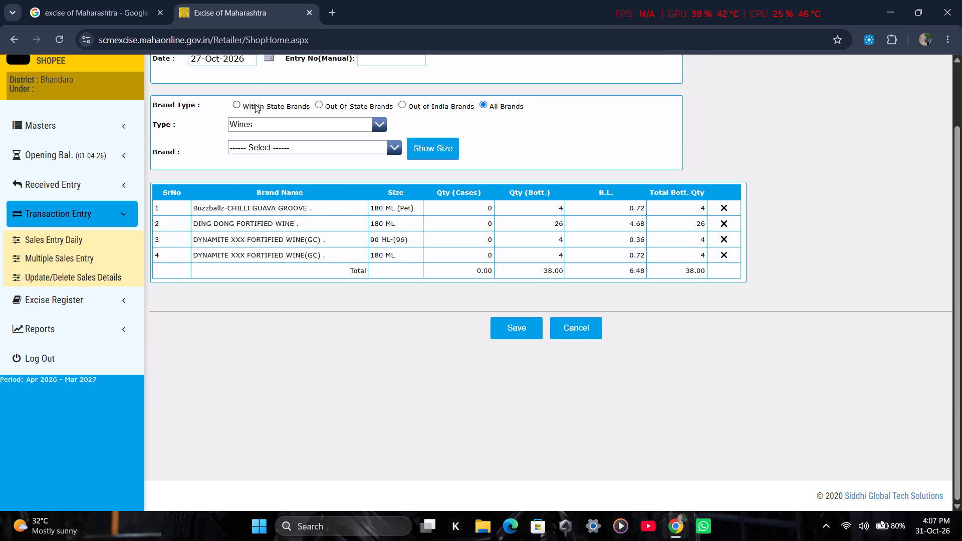
Open YouTube in a new browser tab and play the Jee Le Zaraa - Trending Version mix.
click(337, 16)
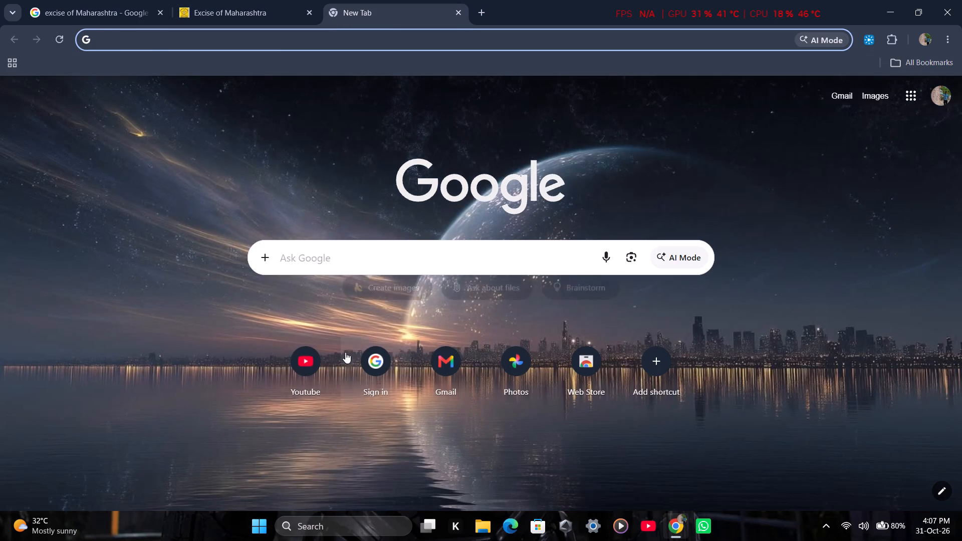
click(303, 366)
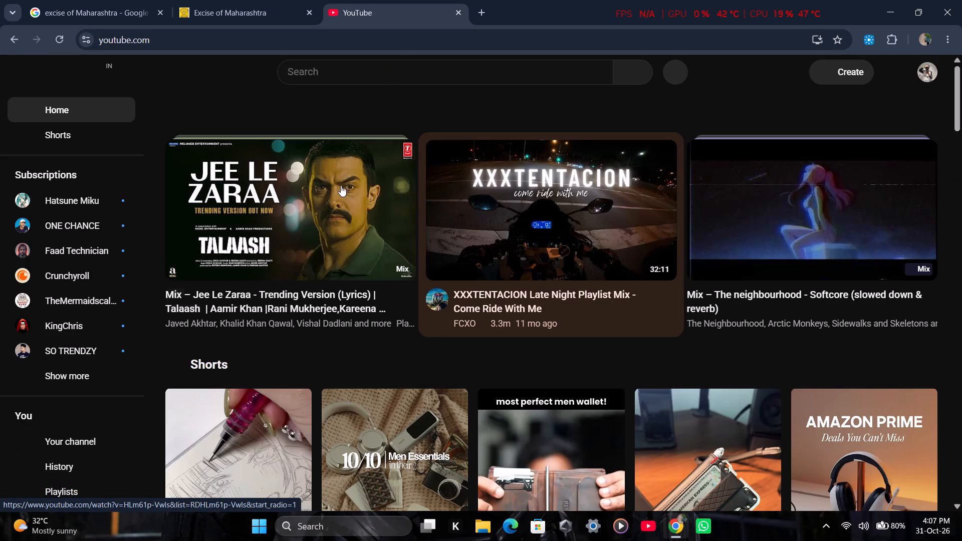
click(335, 183)
Return to the Excise of Maharashtra page and add 5 bottles of GO APPLE GREEN FORTIFIED WINE in the 180 ML size to the sales entry.
click(242, 15)
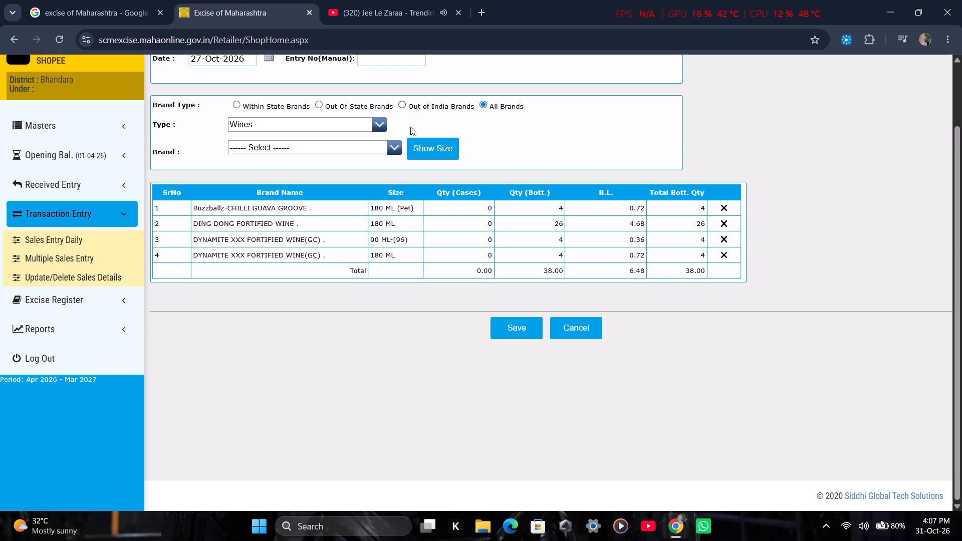
click(395, 151)
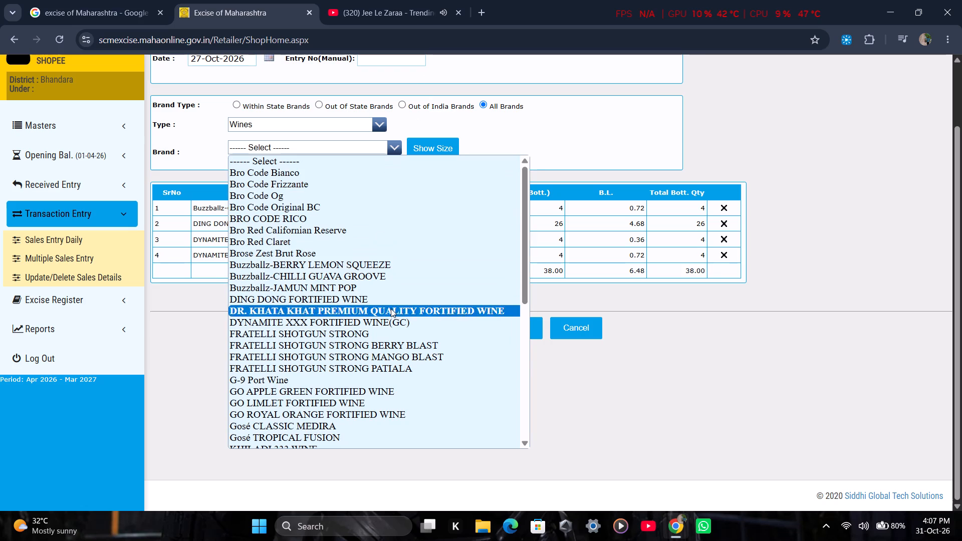
click(411, 392)
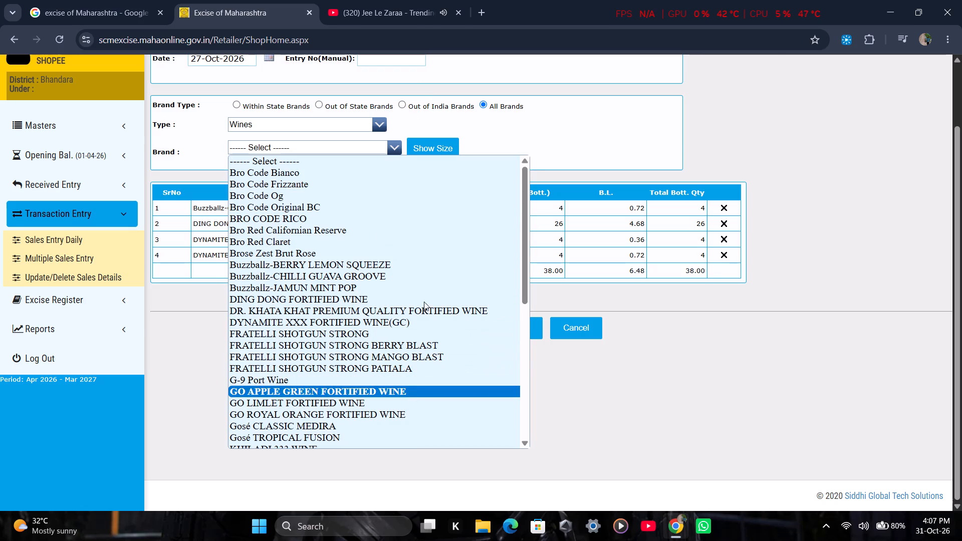
click(432, 160)
click(430, 149)
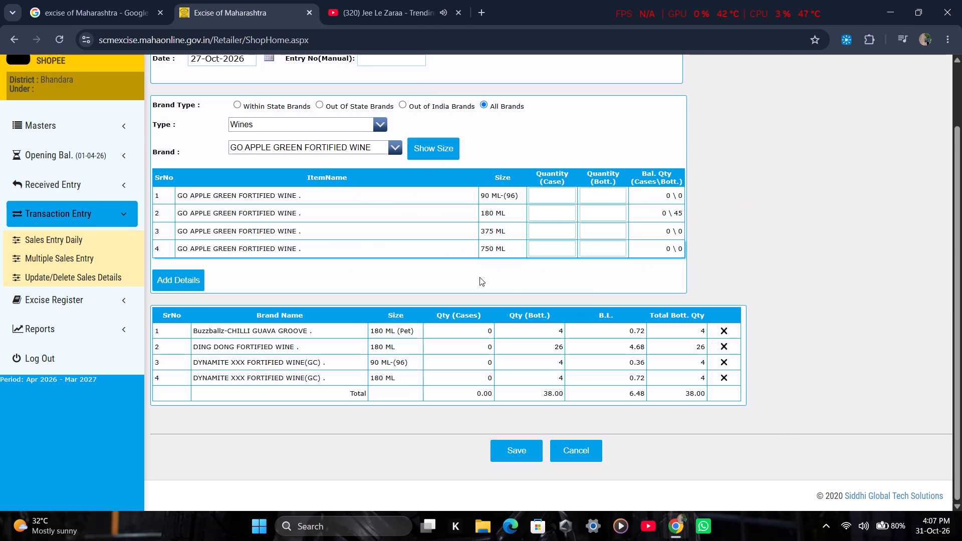
click(603, 211)
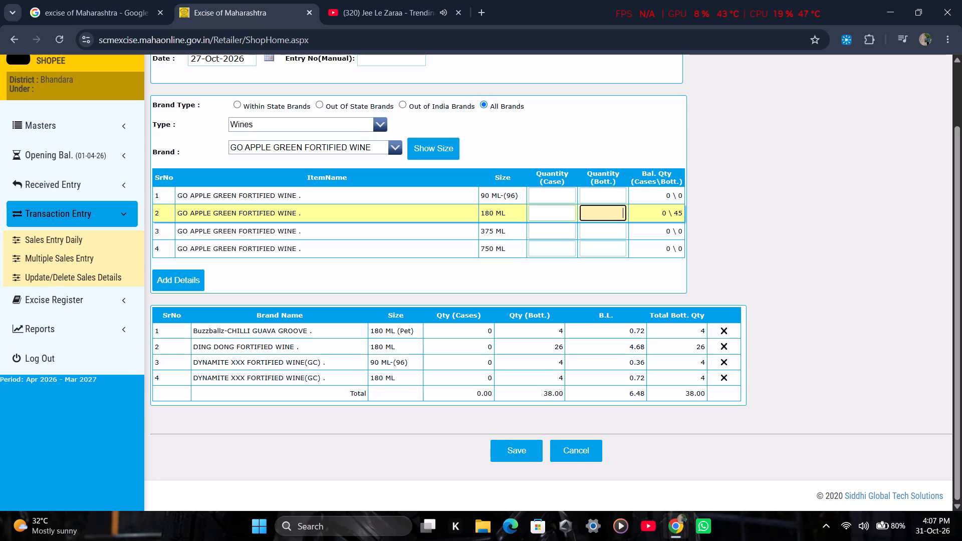
key(5)
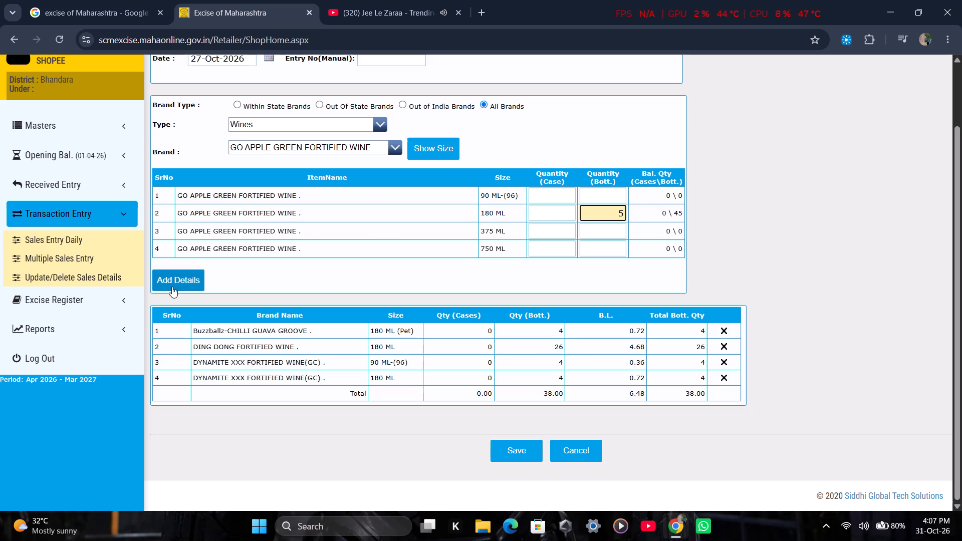
click(172, 287)
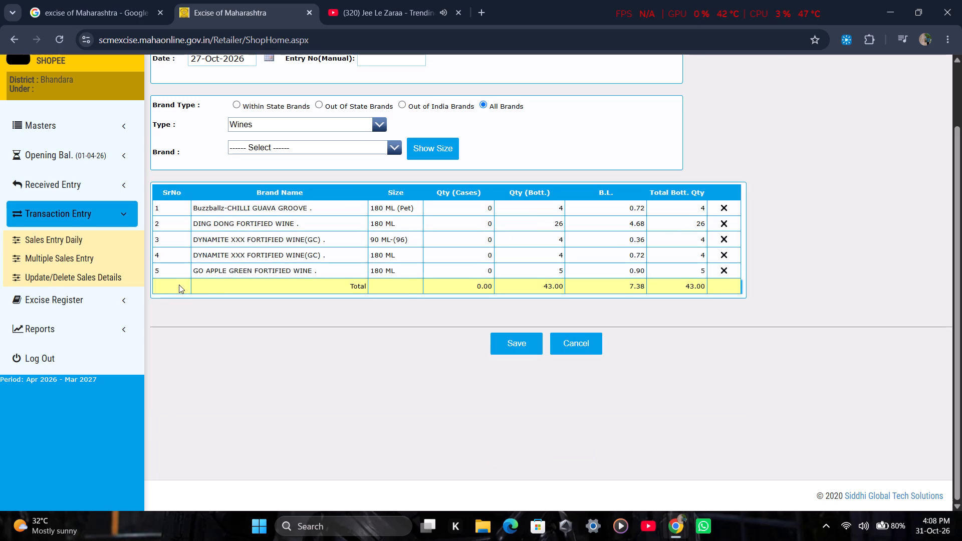
Add 2 bottles of GO ROYAL ORANGE FORTIFIED WINE in the 180 ML size to the sales entry.
click(393, 149)
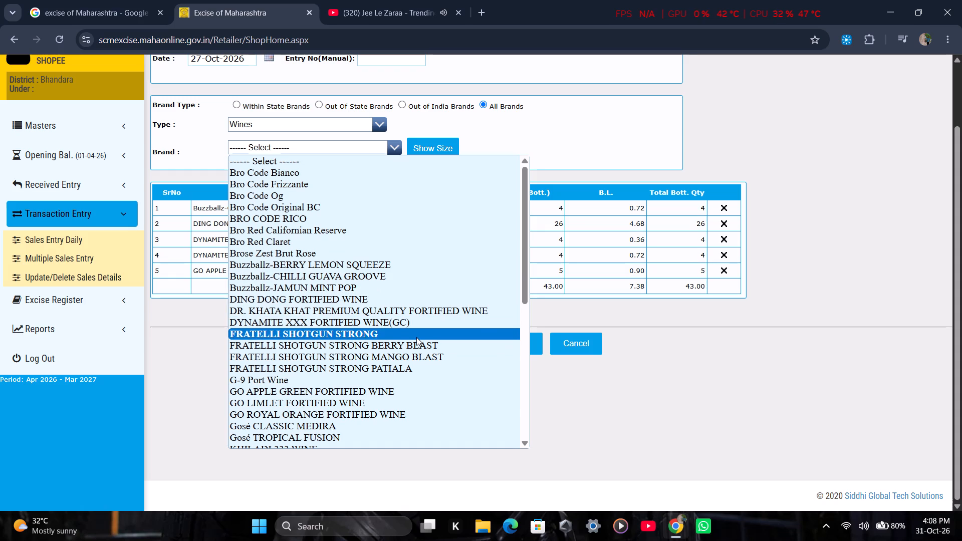
click(429, 411)
click(439, 153)
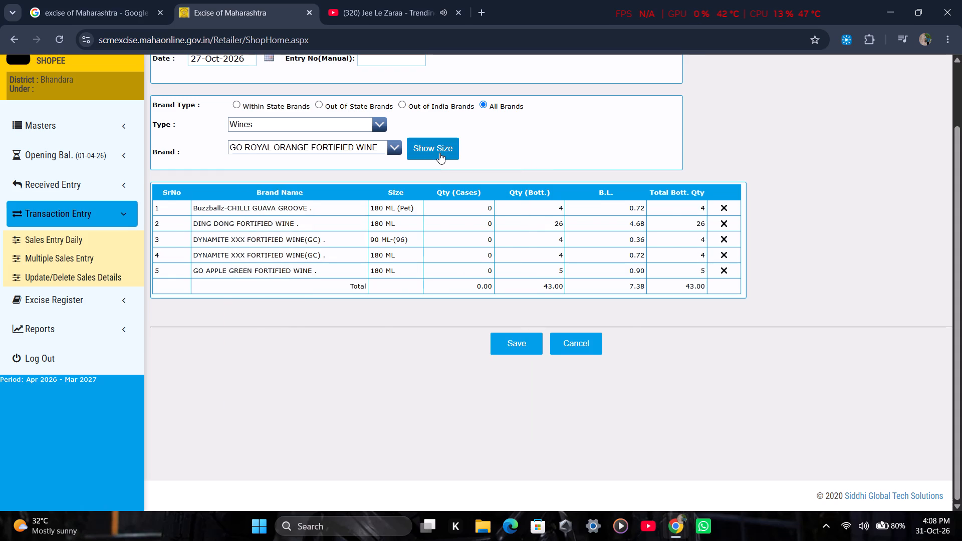
click(608, 207)
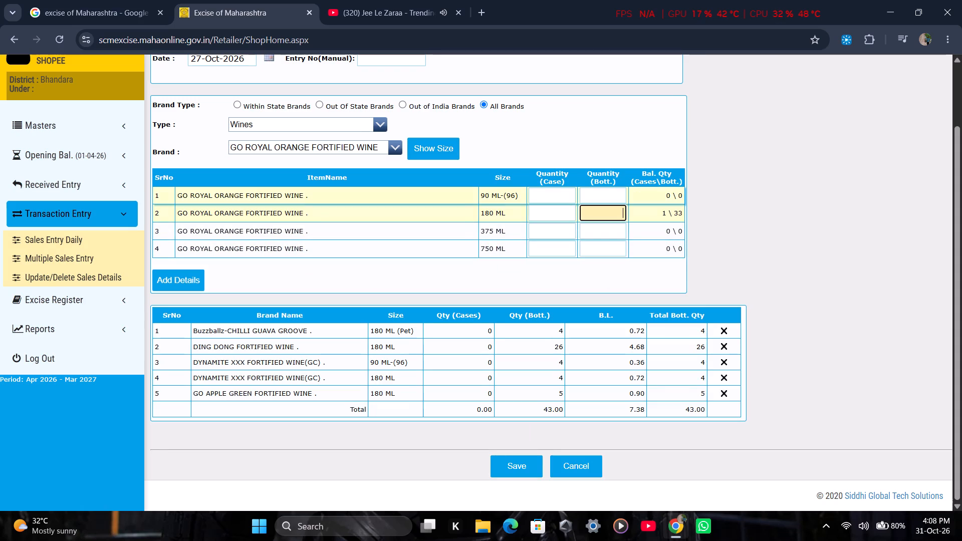
key(2)
click(171, 273)
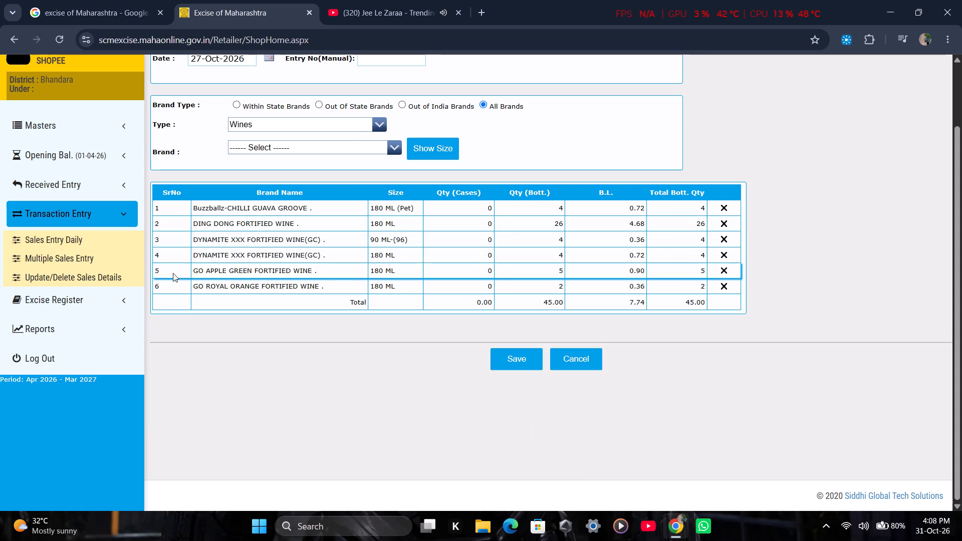
Add 10 bottles of the wine Gosé TROPICAL FUSION in the 180 ML size to the sales entry.
scroll(368, 231, down, 5)
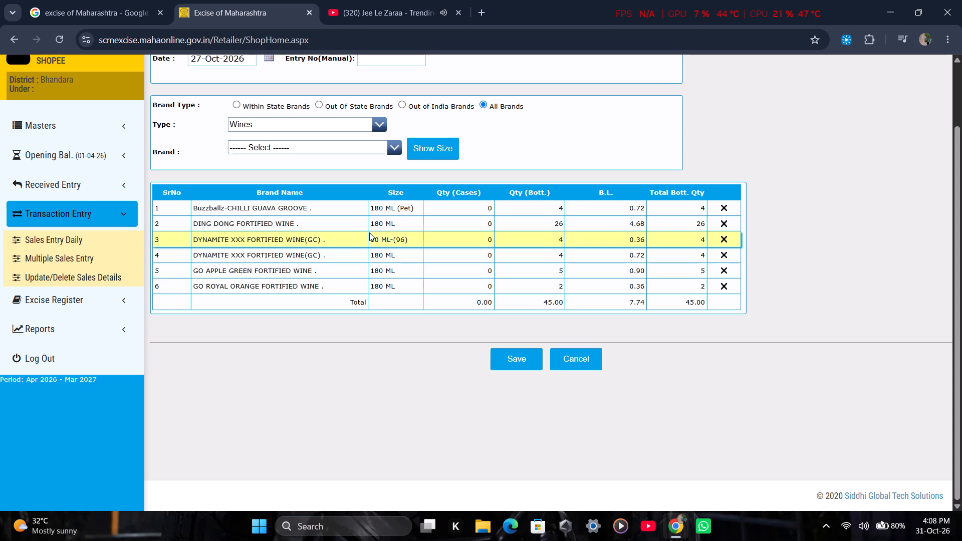
click(392, 142)
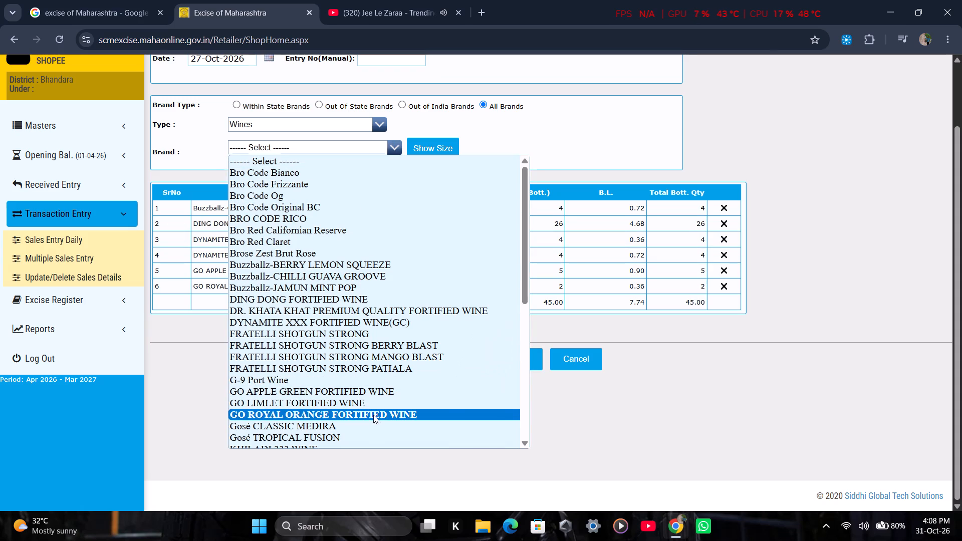
click(377, 434)
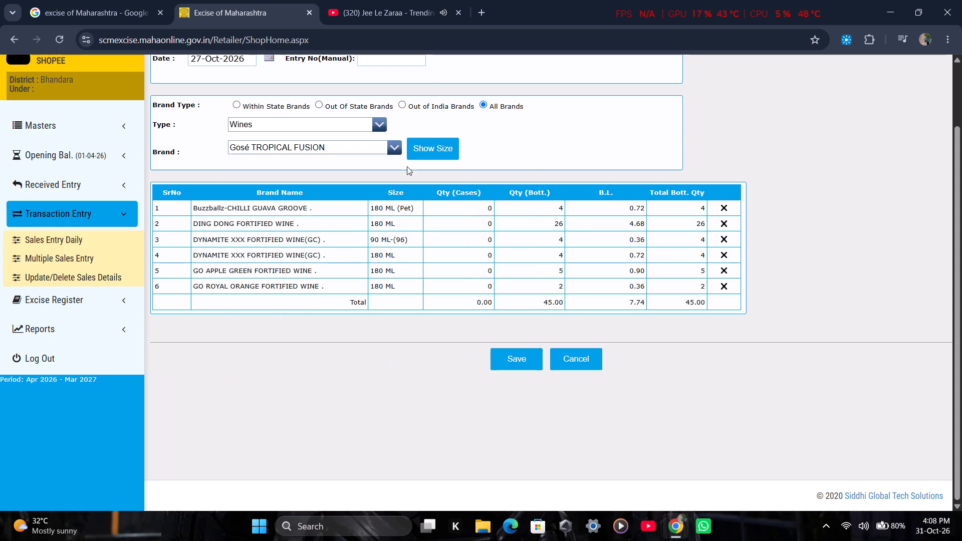
click(419, 151)
click(613, 195)
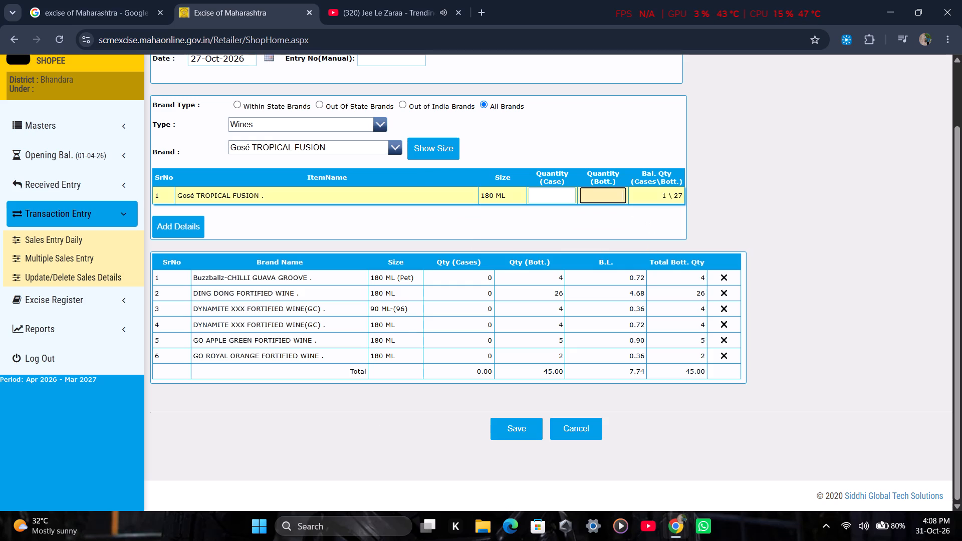
text(10)
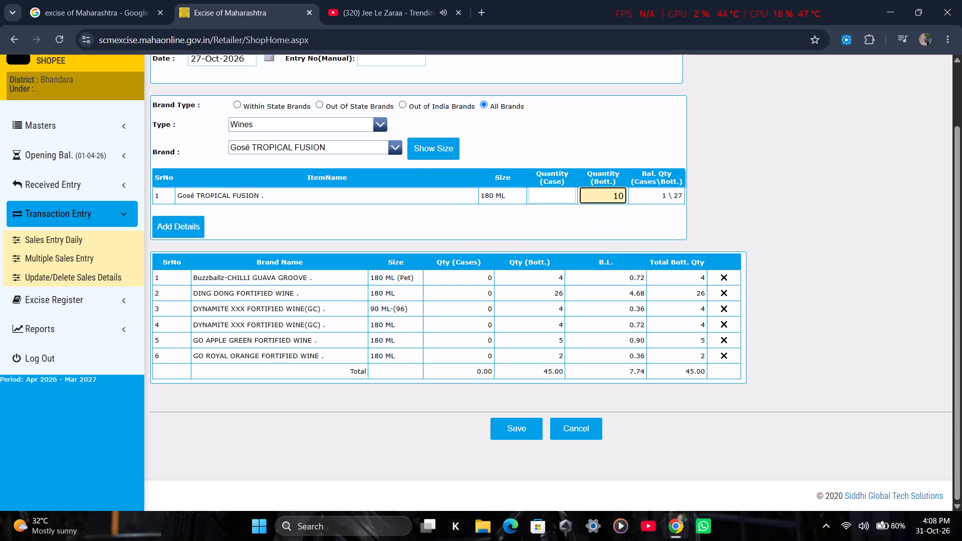
click(178, 222)
Add 10 bottles of LIFELINE FORTIFIED WINE in the 180 ML size to the sales entry.
scroll(338, 238, down, 6)
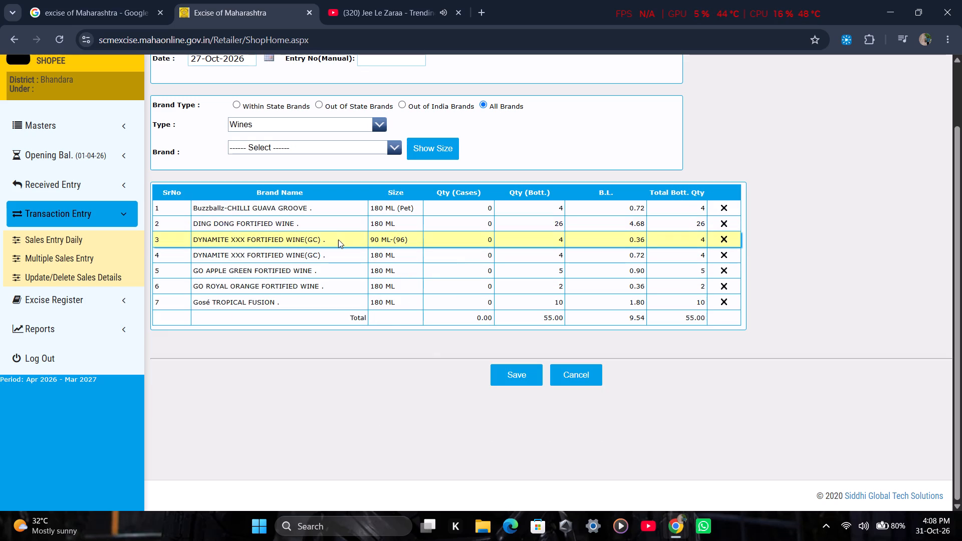
scroll(338, 239, down, 6)
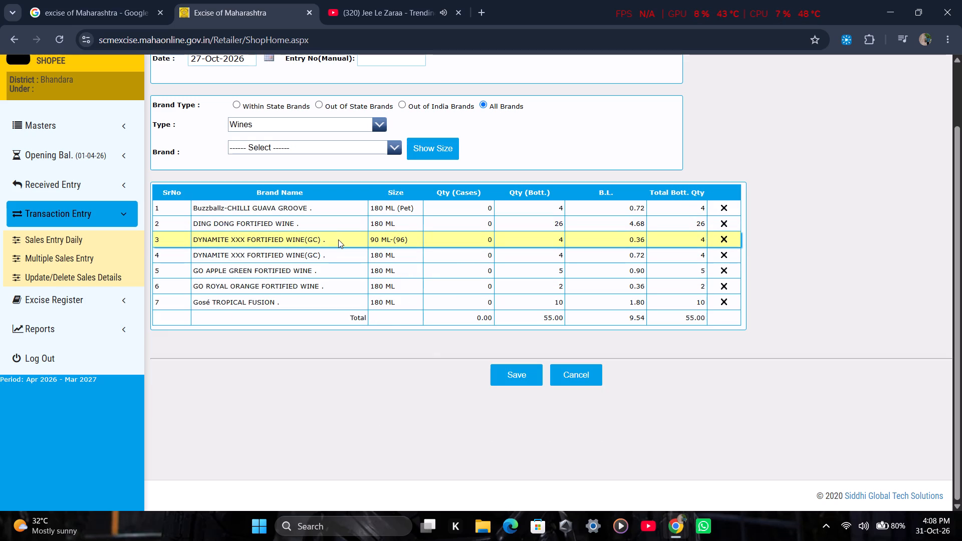
click(397, 143)
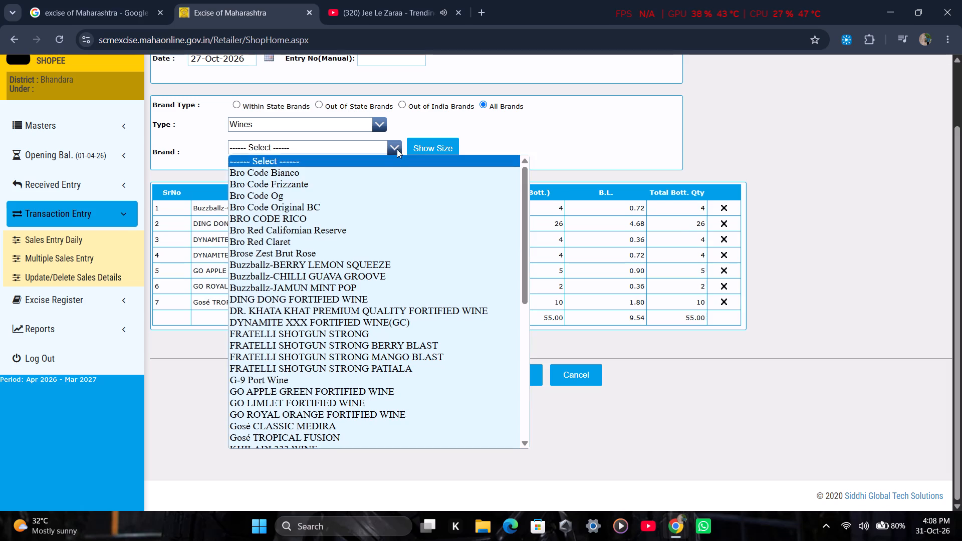
scroll(399, 386, down, 4)
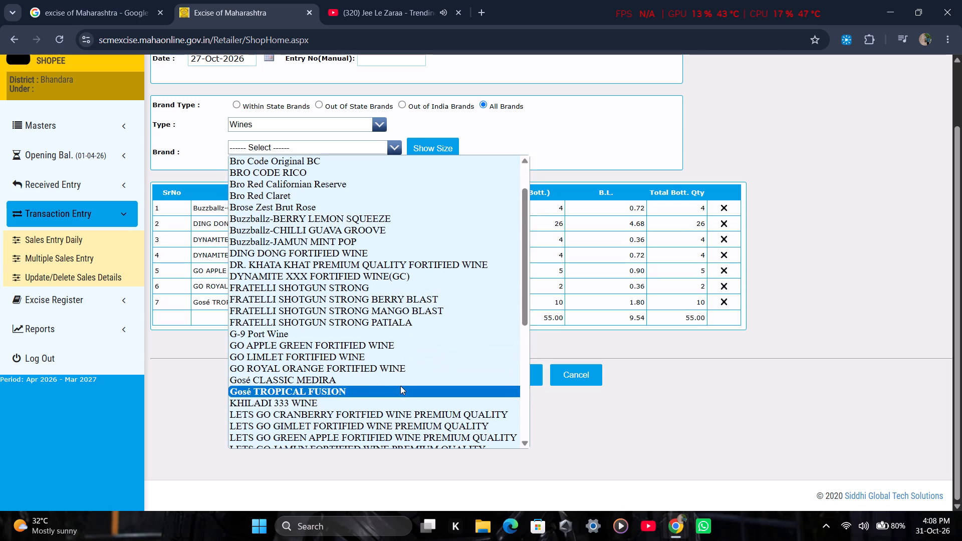
scroll(400, 386, down, 6)
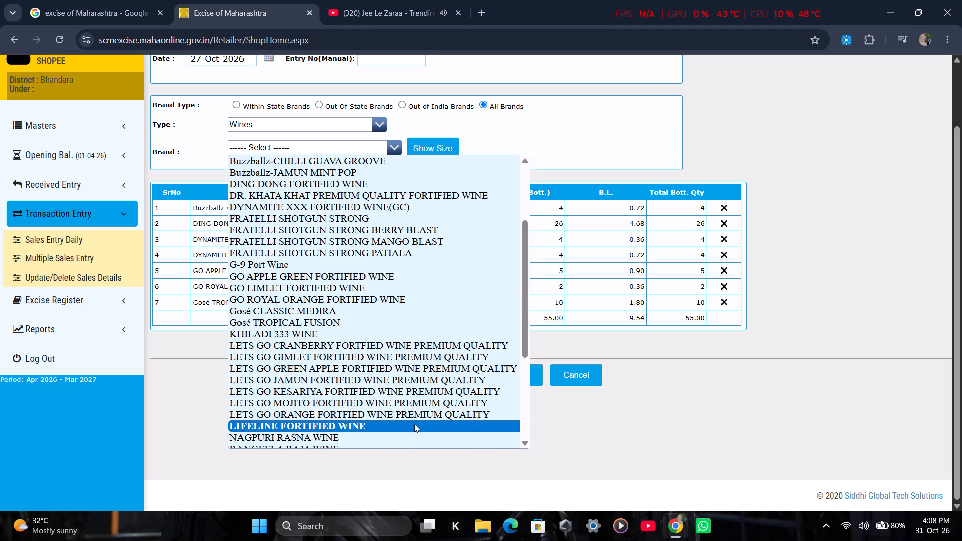
click(414, 424)
click(420, 141)
click(420, 141)
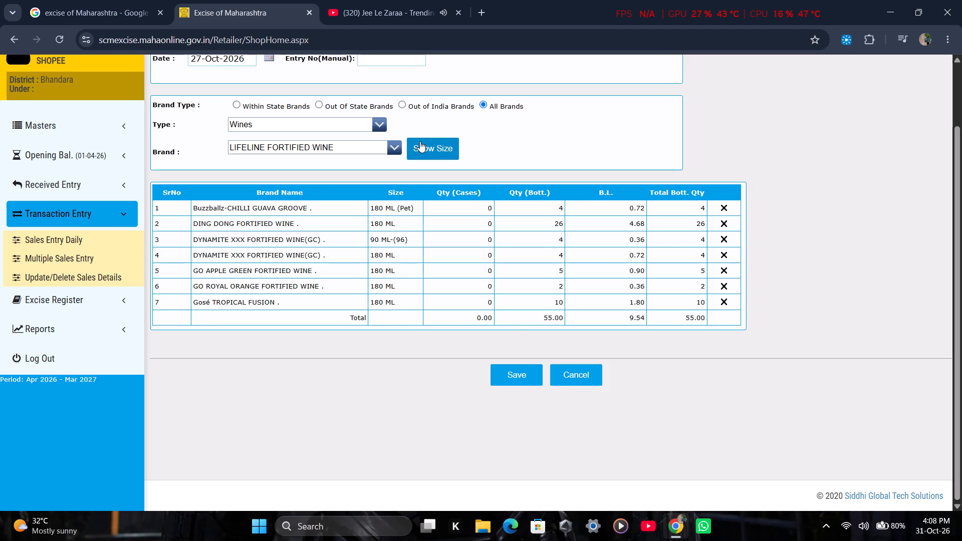
click(598, 213)
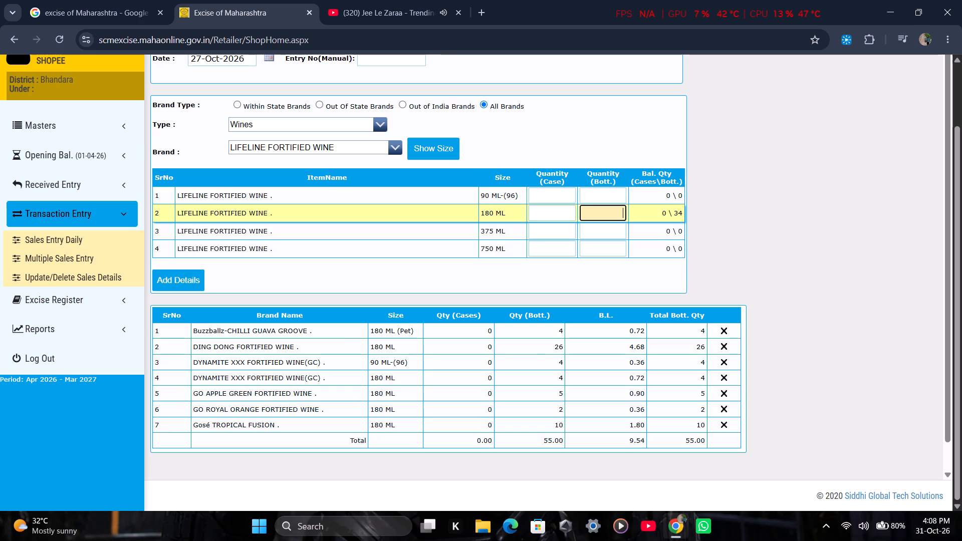
text(10)
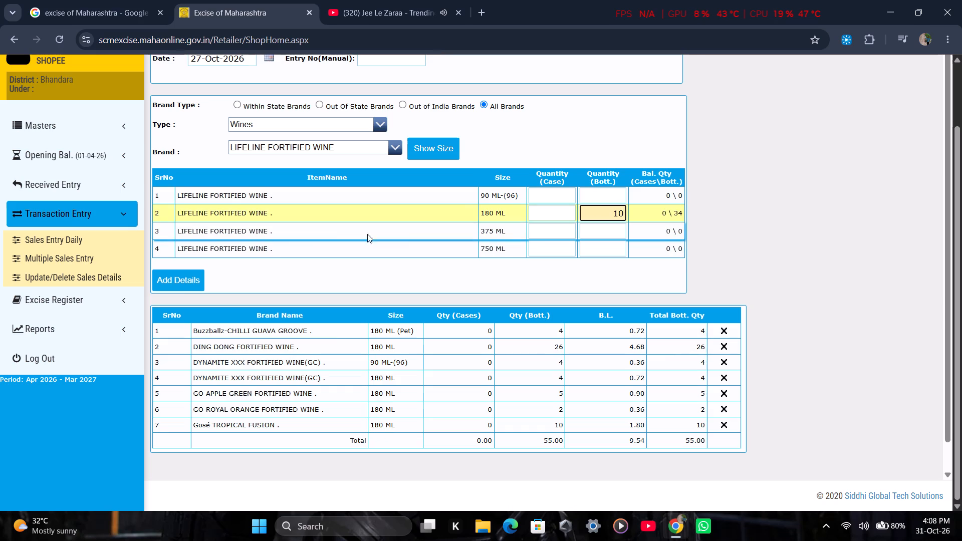
click(187, 280)
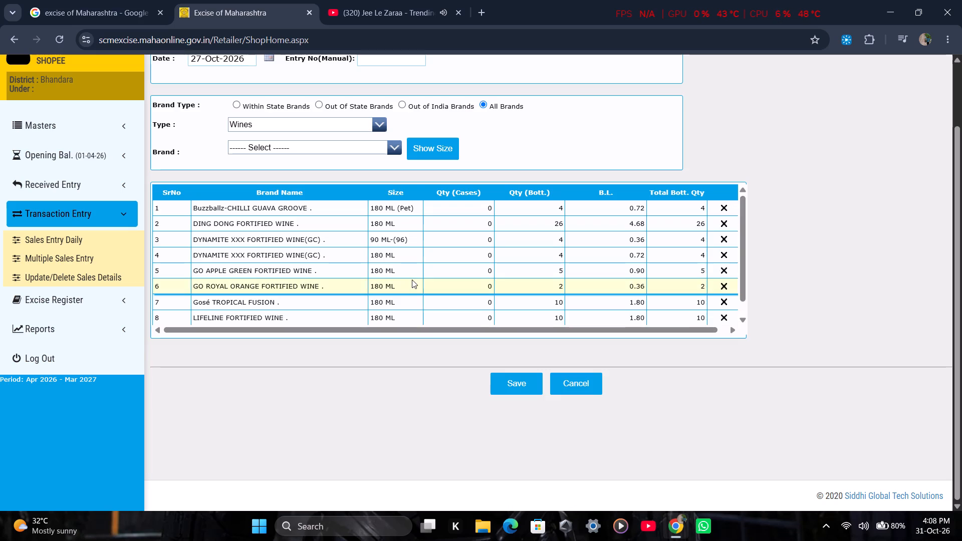
Add 1 bottle of SAMSON XXX PREMIUM QUALITY FORTIFIED WINE in the 180 ML size to the sales entry.
scroll(412, 280, down, 8)
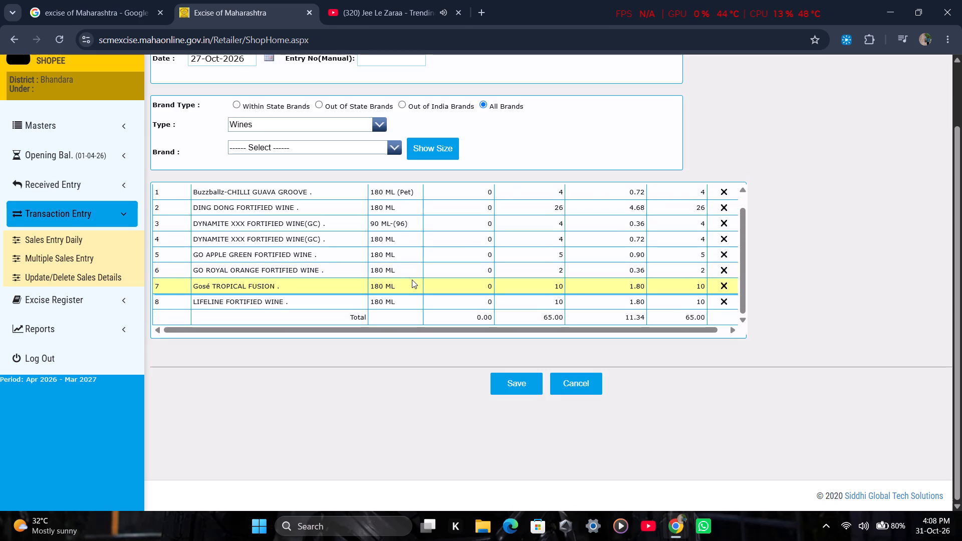
click(394, 149)
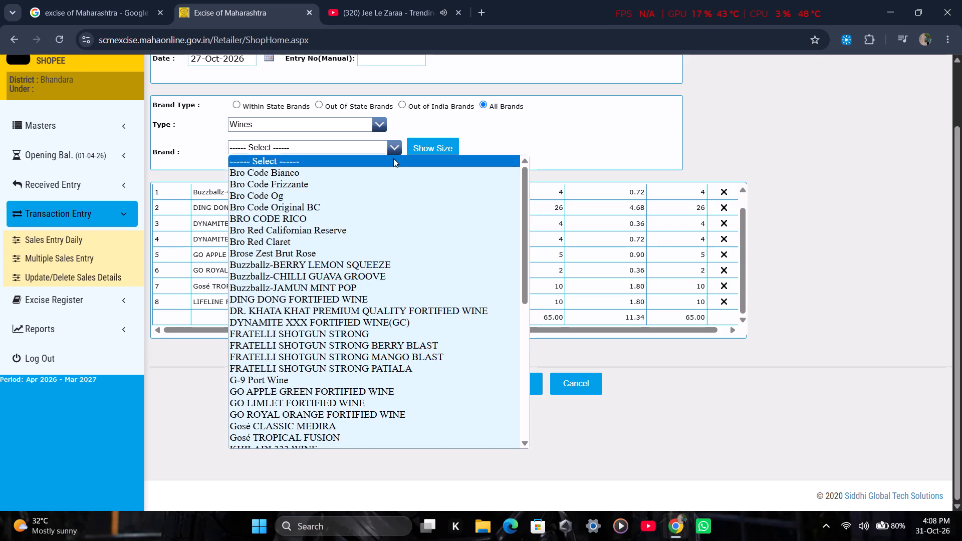
scroll(369, 355, down, 17)
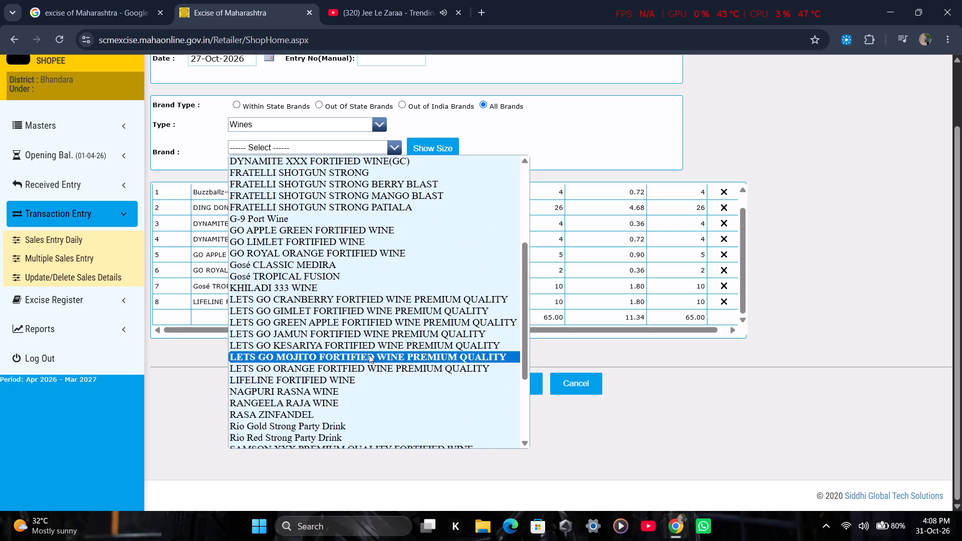
scroll(369, 355, down, 2)
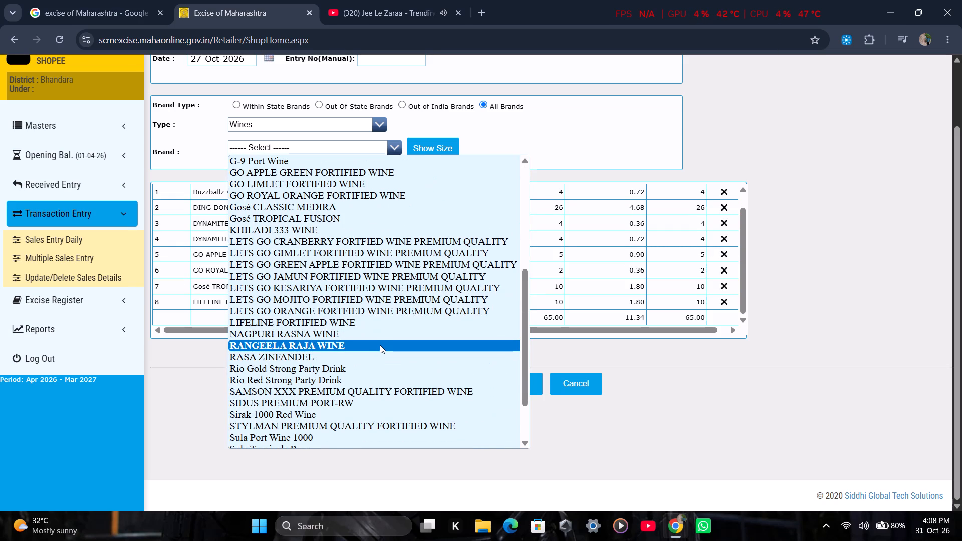
click(382, 394)
click(428, 157)
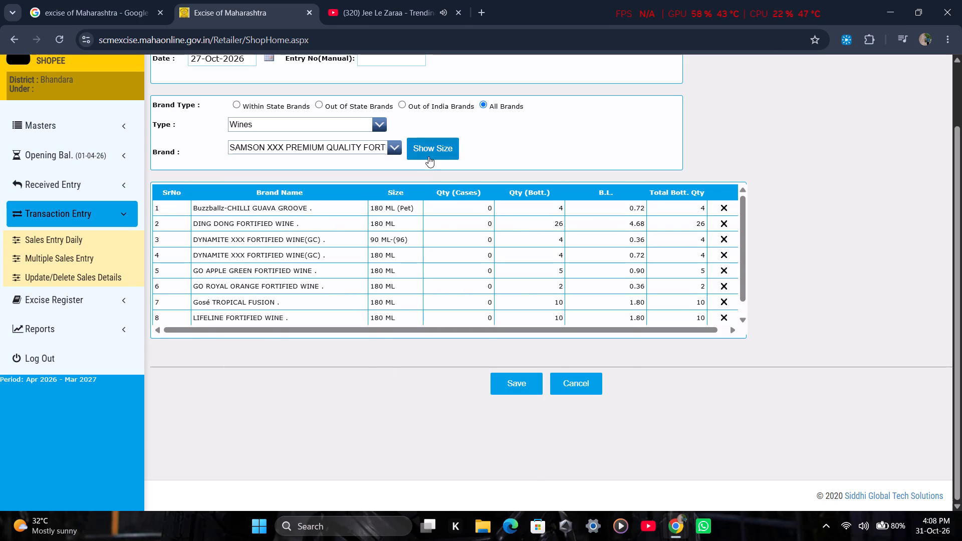
click(595, 214)
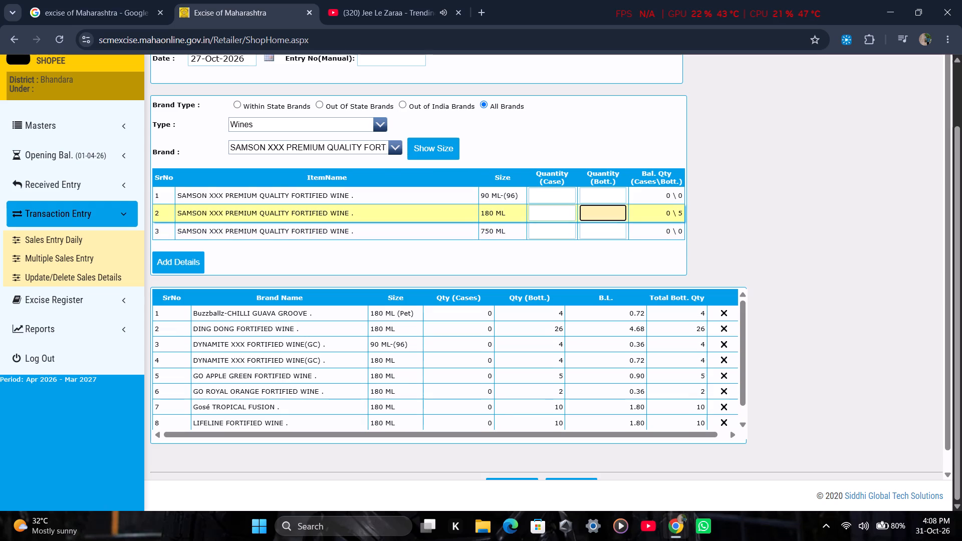
key(1)
click(186, 262)
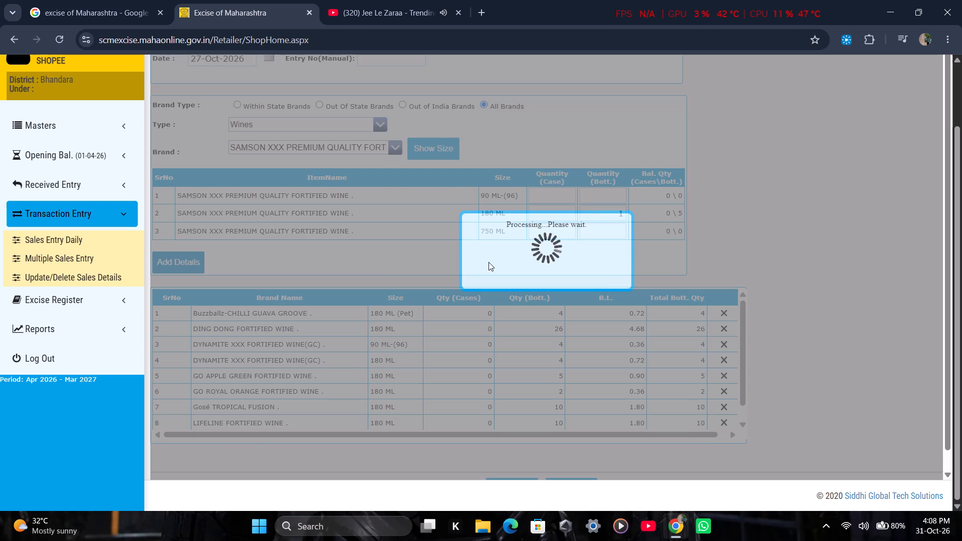
Switch the liquor type to Fermented Beer and add Budweiser Magnum Super Premium Beer: 6 of 500 ML (CAN) and 3 bottles of 650 ML.
scroll(478, 292, down, 5)
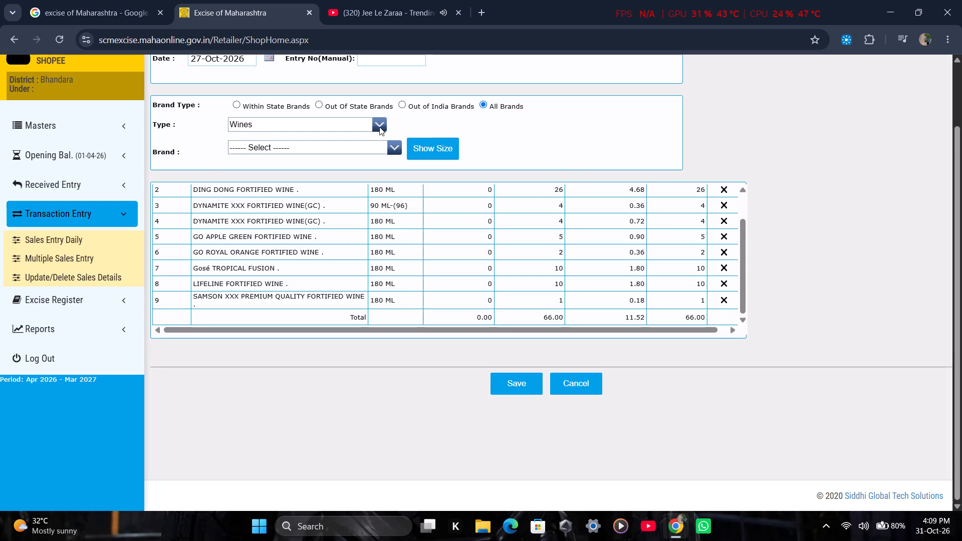
click(379, 126)
click(374, 150)
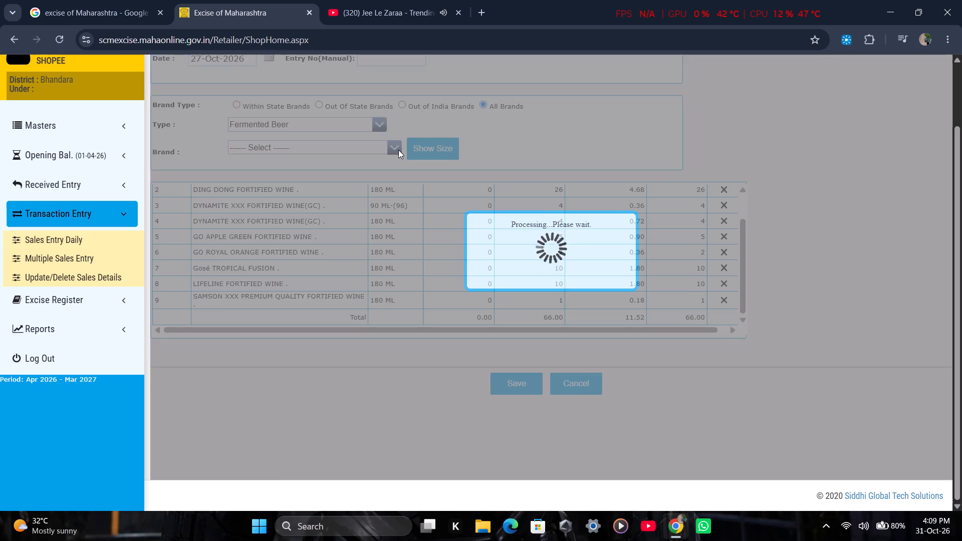
click(398, 150)
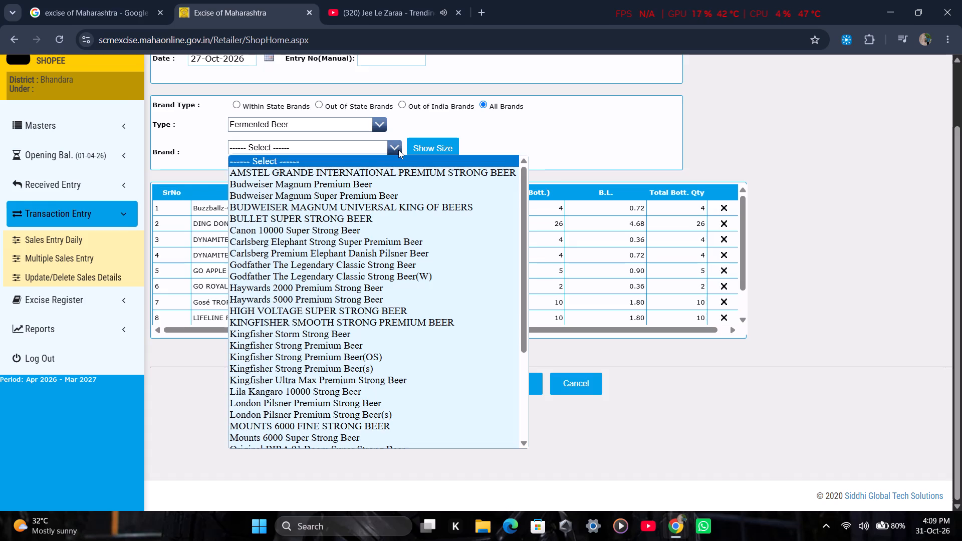
click(414, 195)
click(443, 146)
click(443, 146)
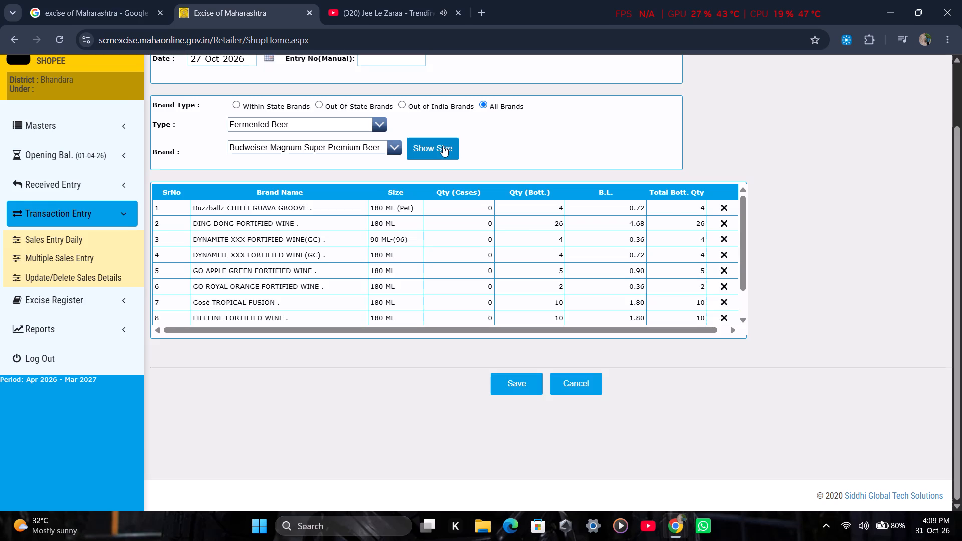
click(608, 230)
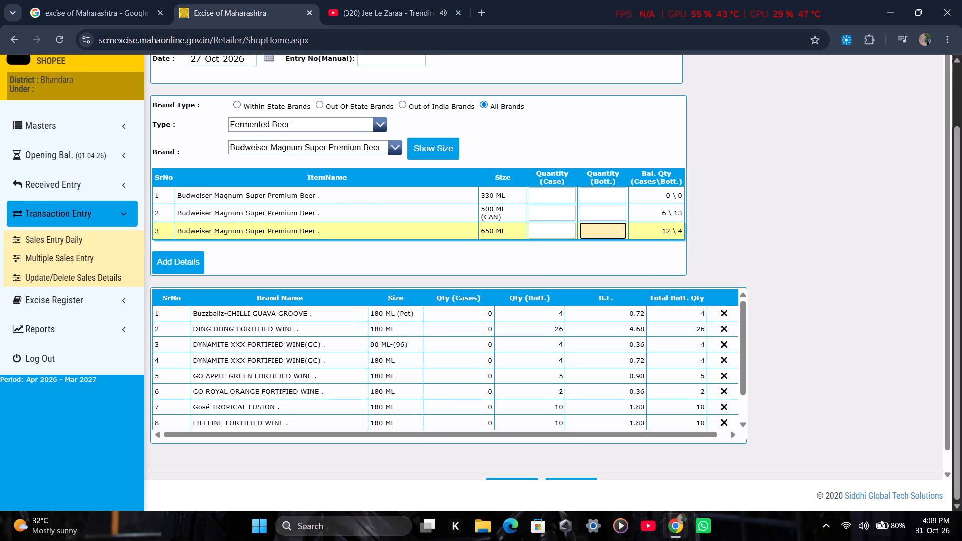
key(3)
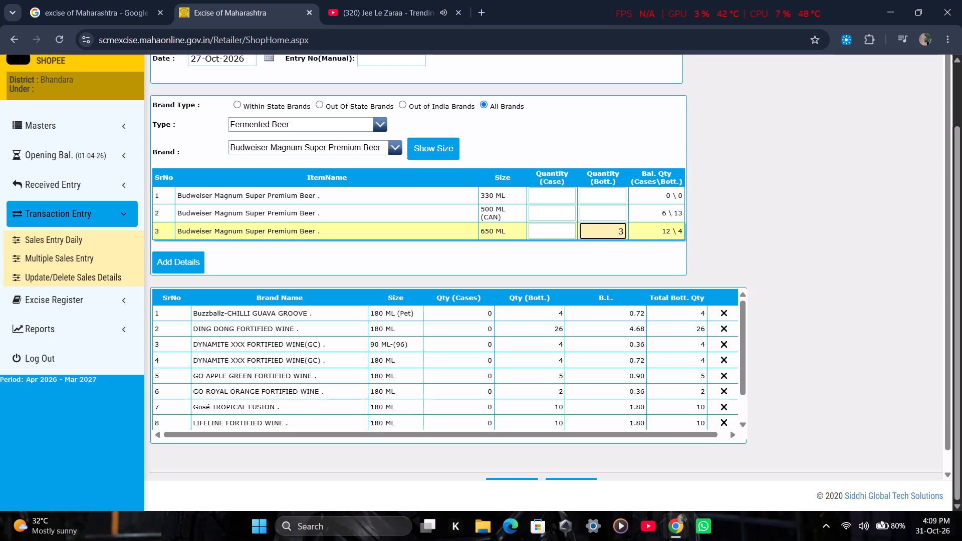
click(597, 209)
key(6)
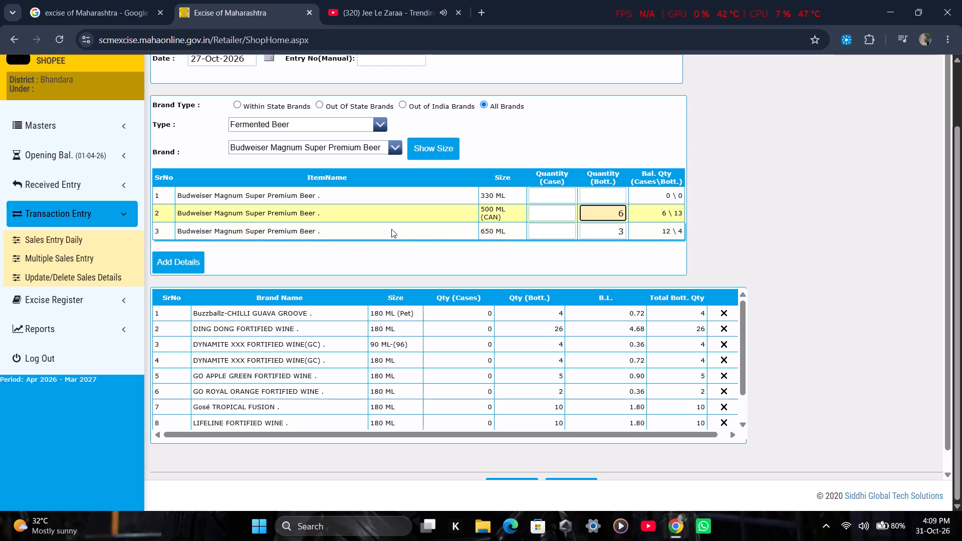
click(187, 252)
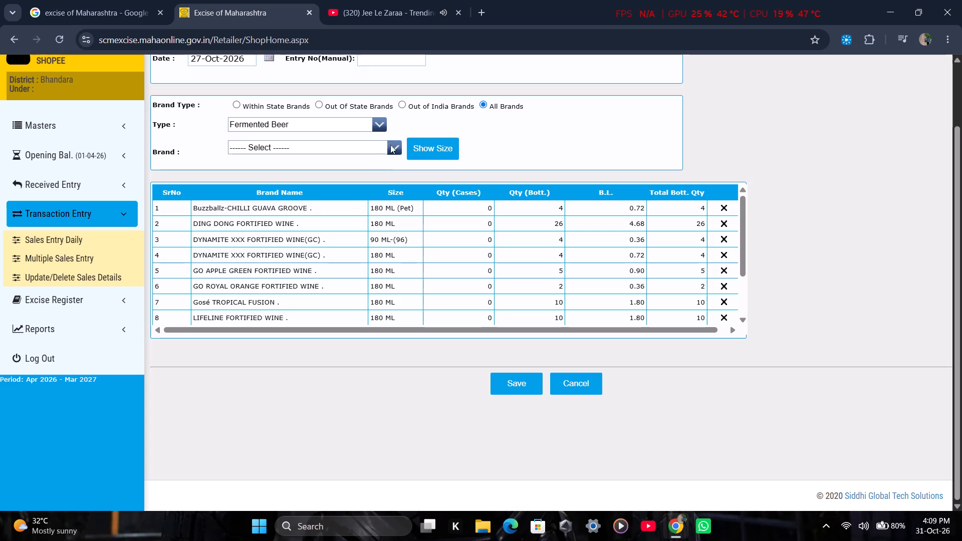
Add 10 bottles of BULLET SUPER STRONG BEER in the 650 ML size to the sales entry.
click(390, 145)
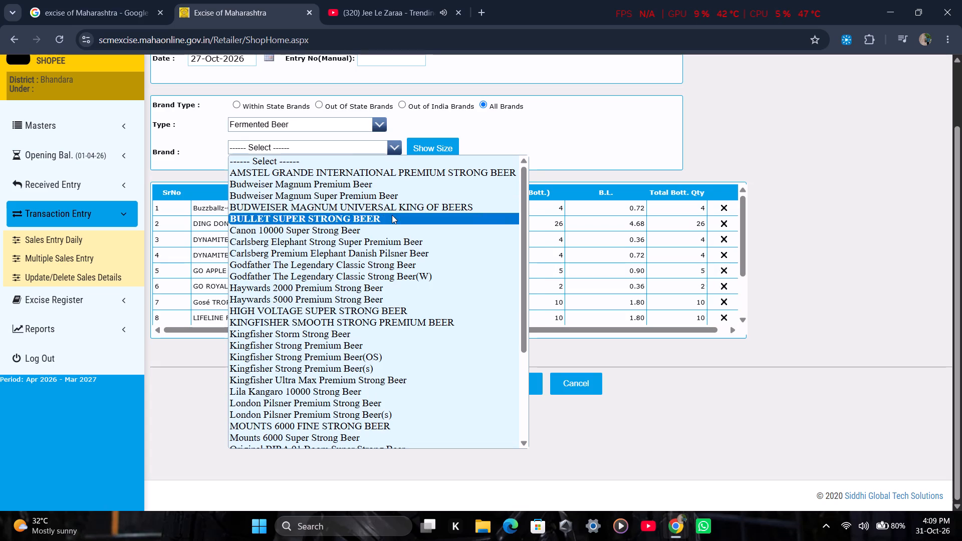
click(392, 215)
click(434, 138)
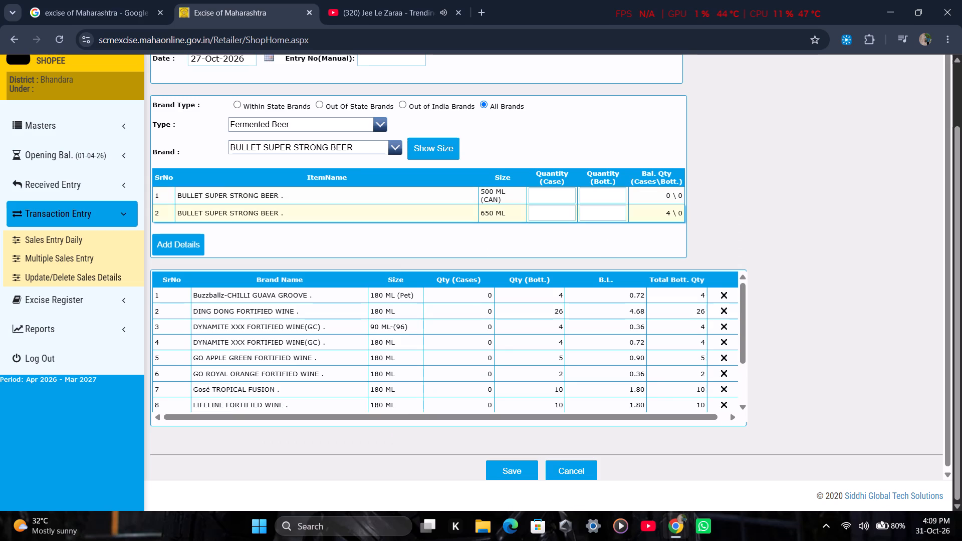
click(615, 213)
text(10)
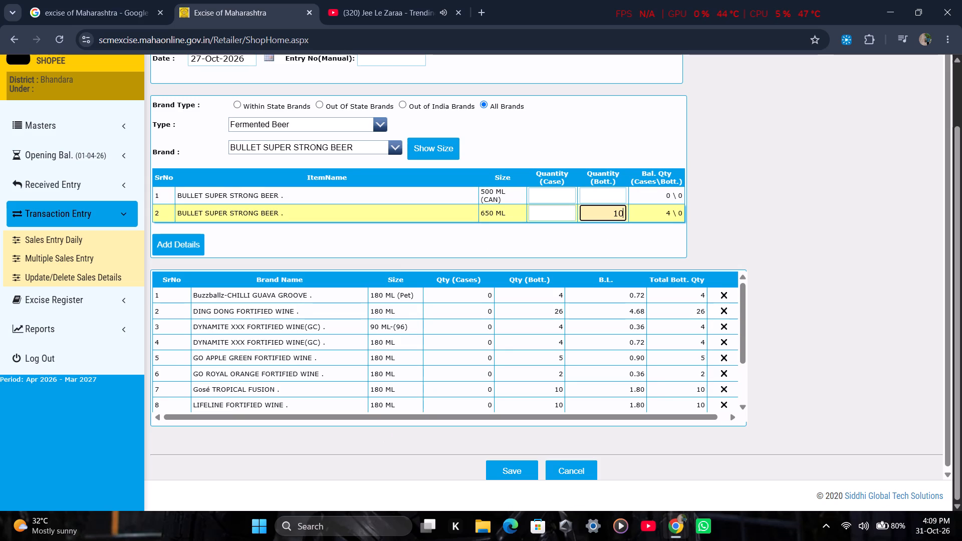
click(183, 245)
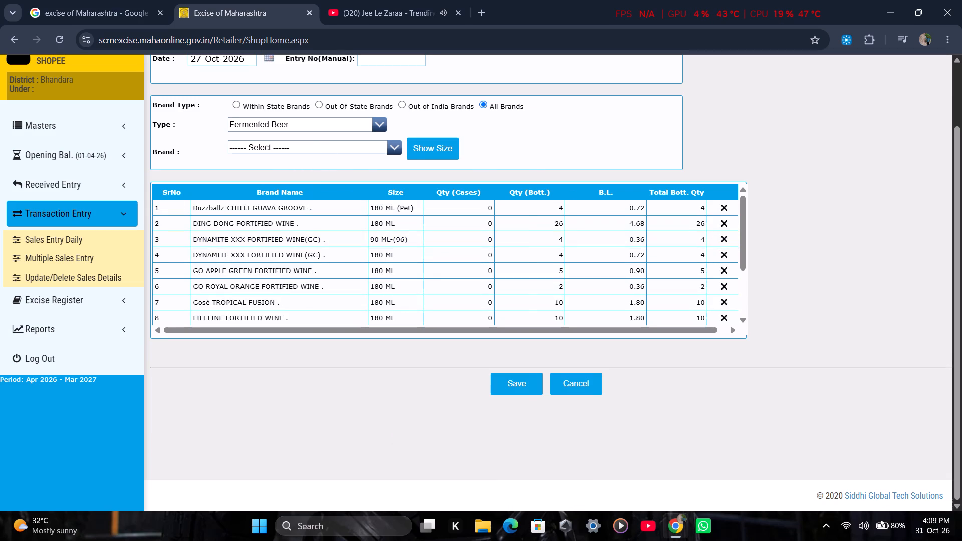
Add 2 units of Carlsberg Elephant Strong Super Premium Beer in the 500 ML (CAN) size to the sales entry.
click(393, 148)
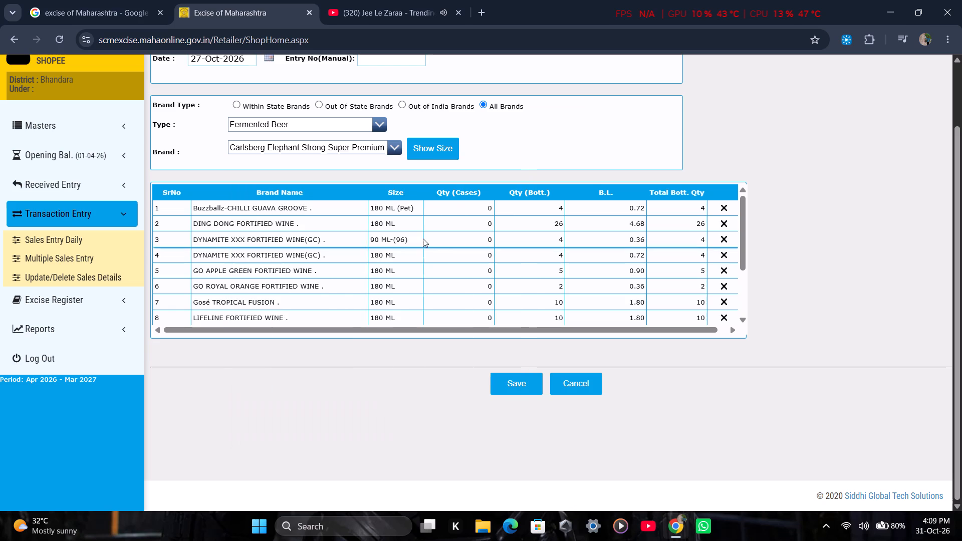
click(423, 238)
click(431, 156)
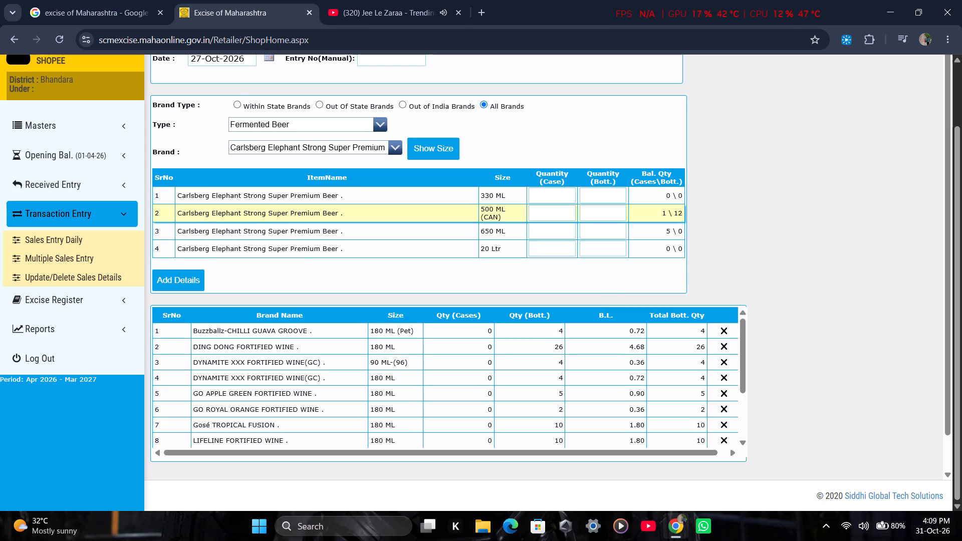
click(593, 215)
key(2)
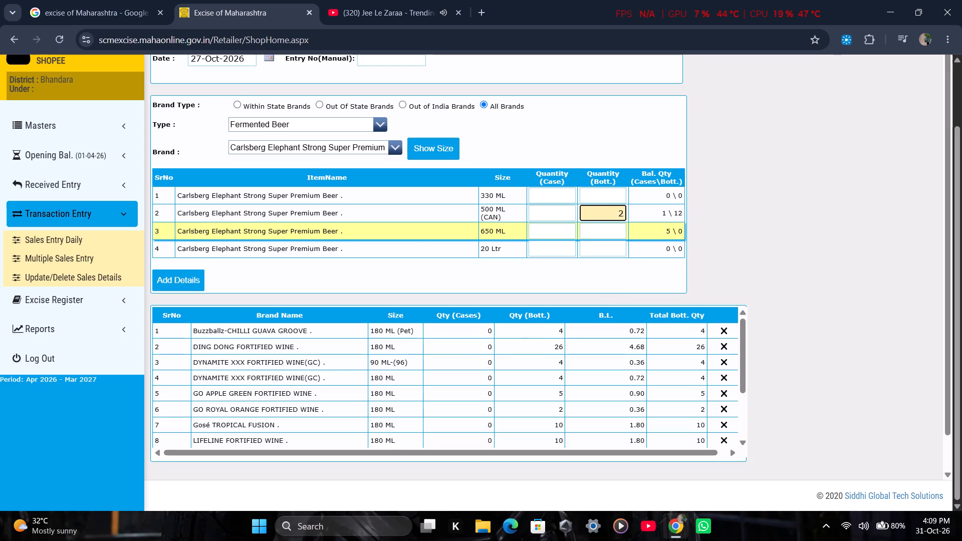
click(187, 283)
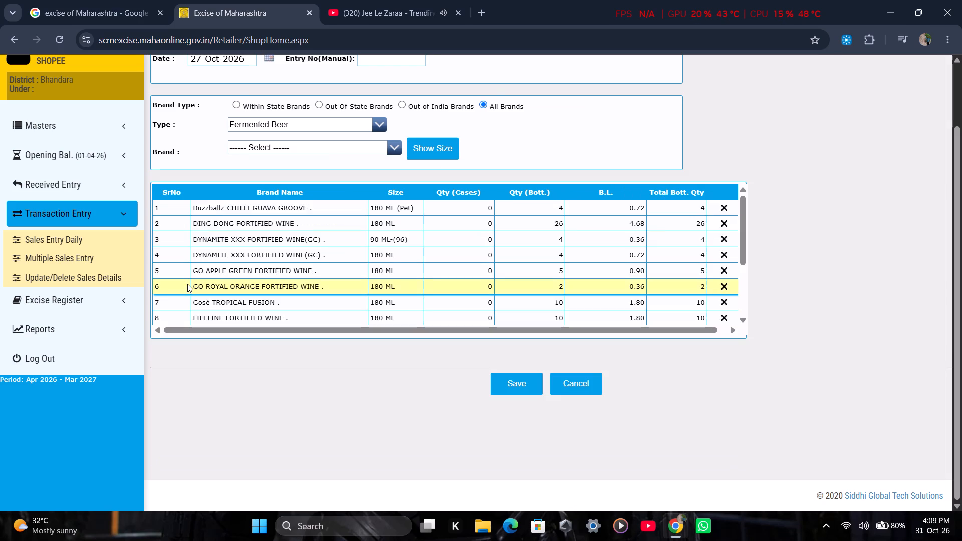
Add 2 units of Godfather The Legendary Classic Strong Beer in the 500 ML (CAN) size to the sales entry.
scroll(392, 232, down, 5)
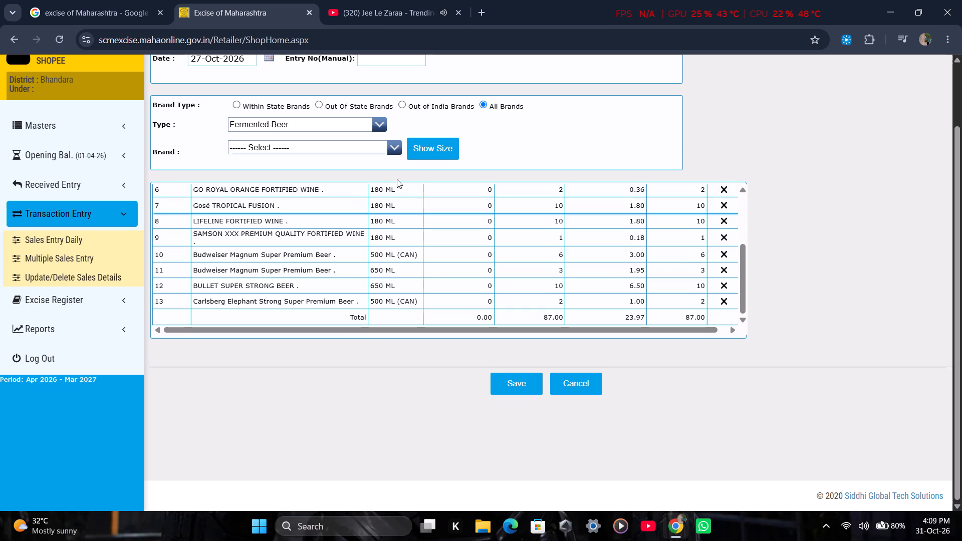
click(394, 145)
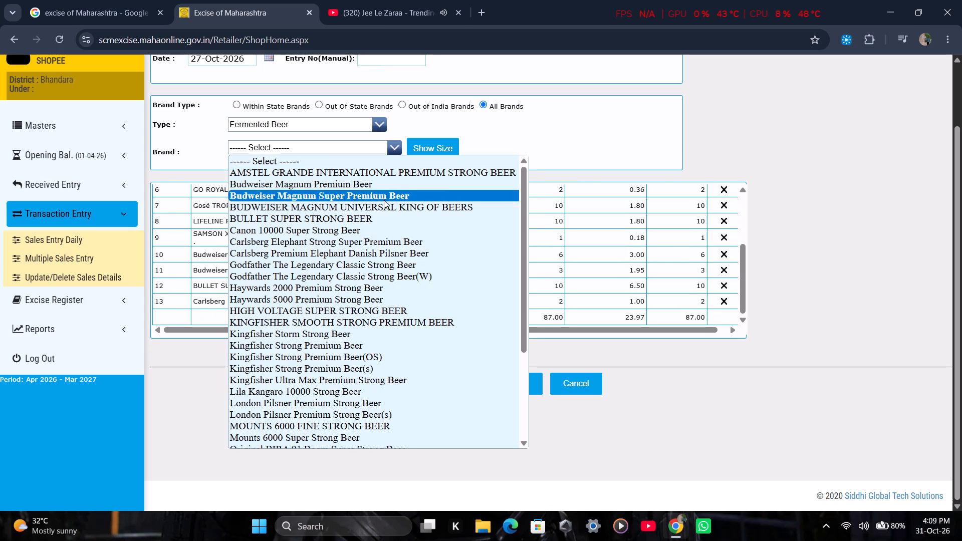
click(379, 265)
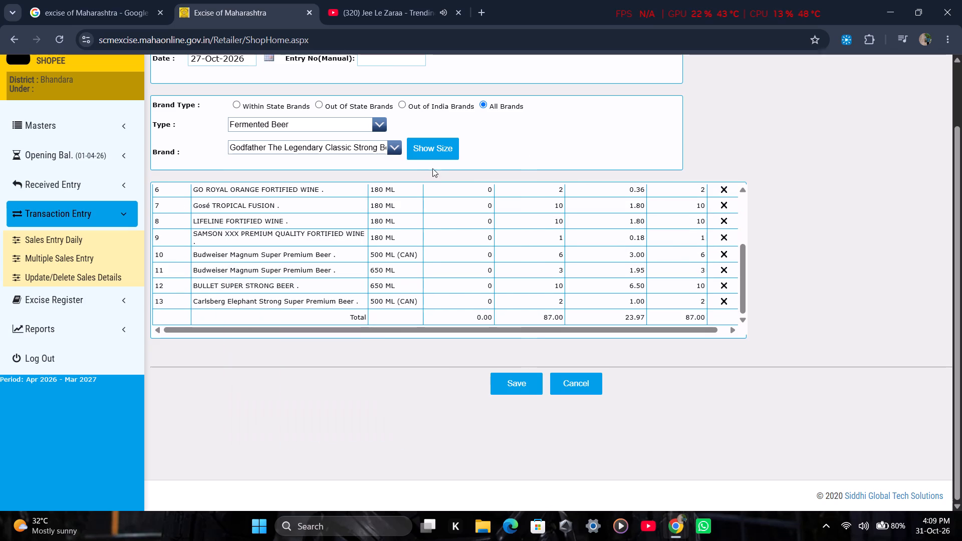
click(433, 150)
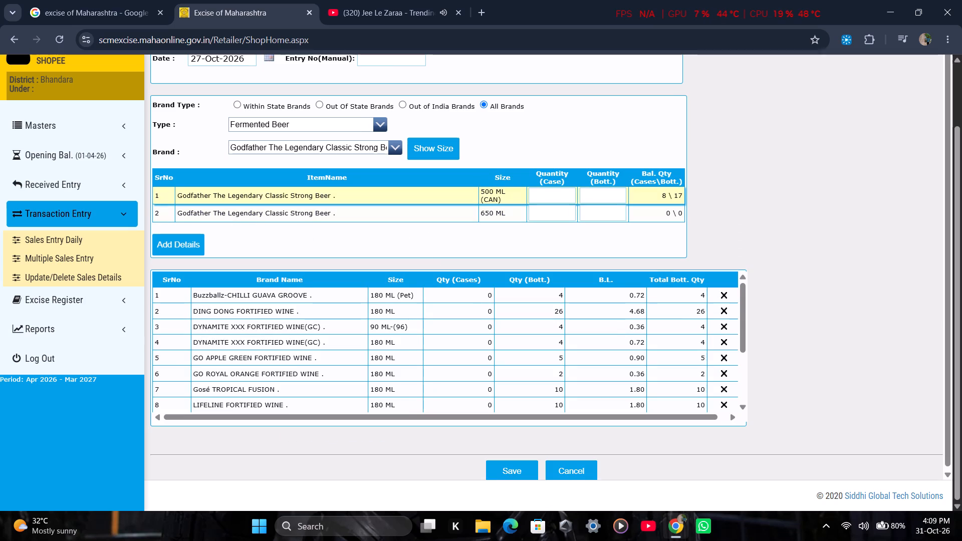
click(610, 195)
key(2)
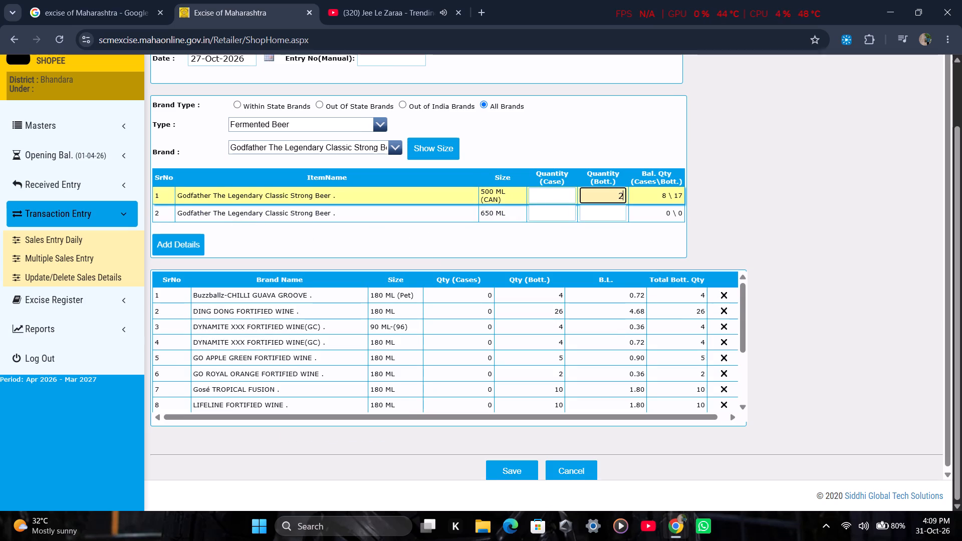
click(189, 247)
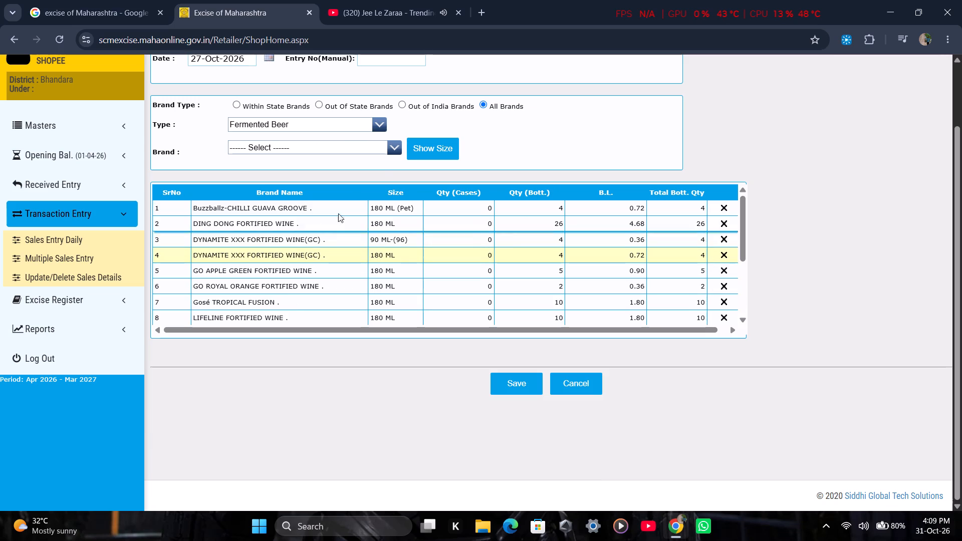
Add 1 bottle of Godfather The Legendary Classic Strong Beer(W) in the 650 ML size to the sales entry.
click(395, 146)
click(774, 122)
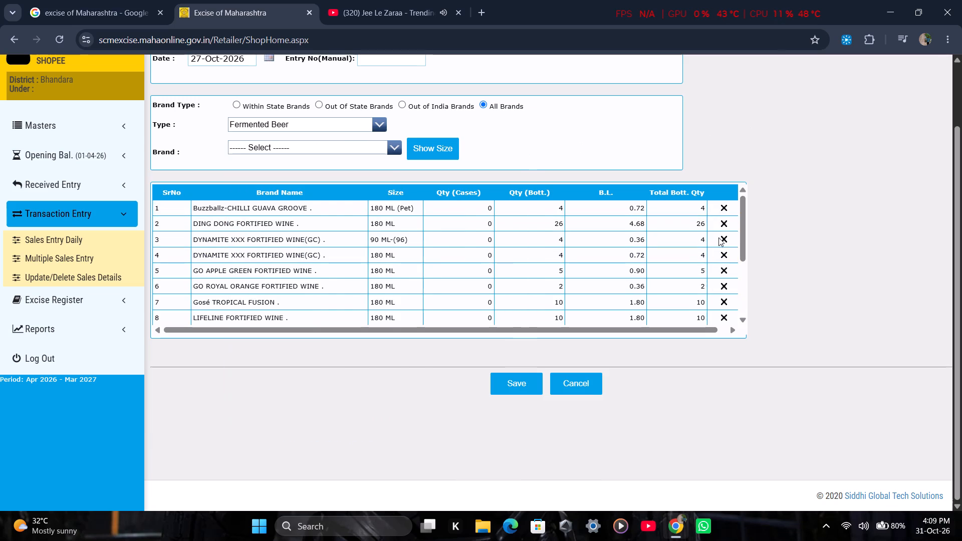
scroll(657, 278, down, 2)
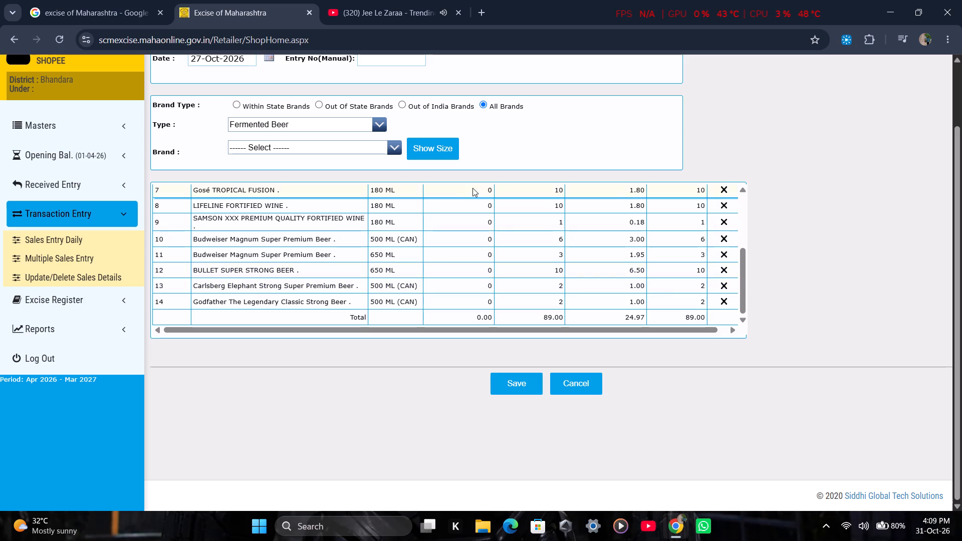
click(395, 149)
scroll(405, 299, down, 6)
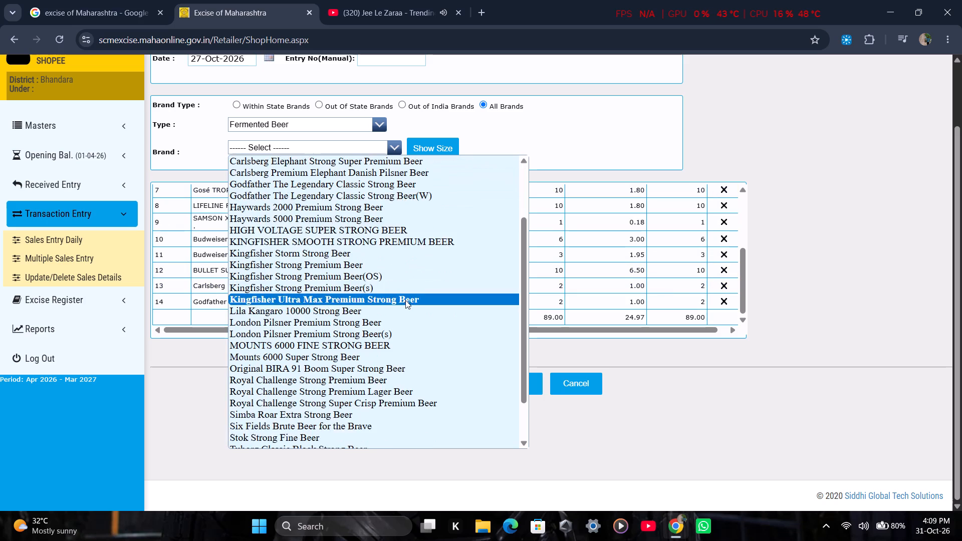
scroll(405, 300, down, 2)
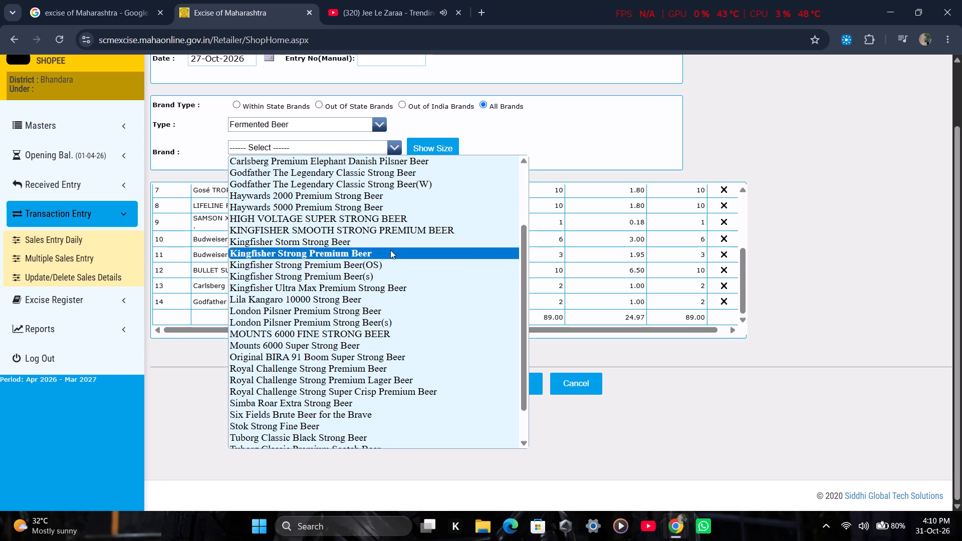
click(380, 187)
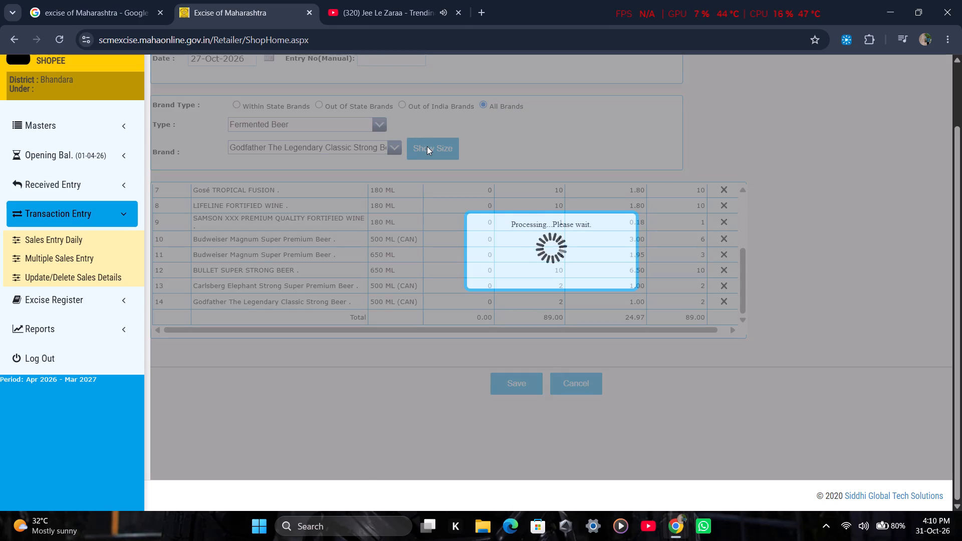
click(427, 146)
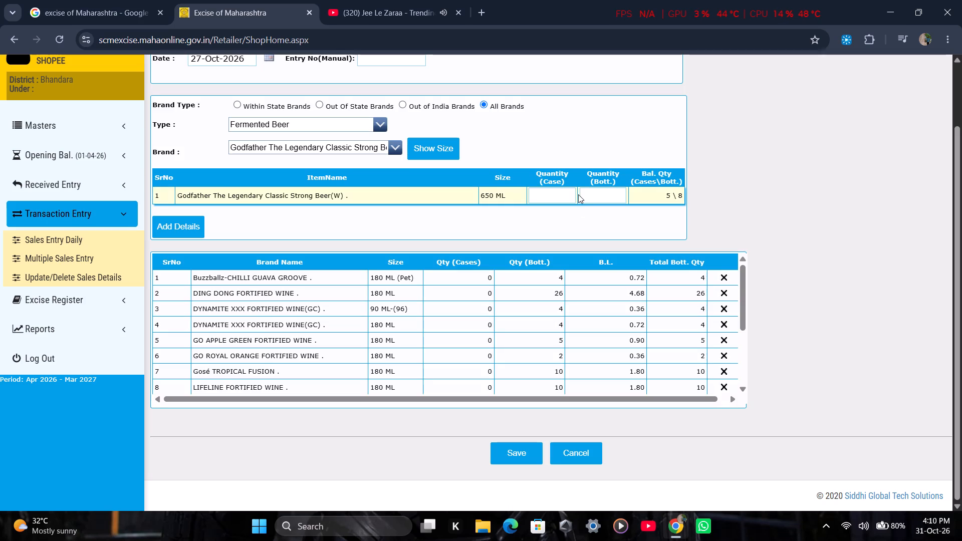
click(615, 195)
key(1)
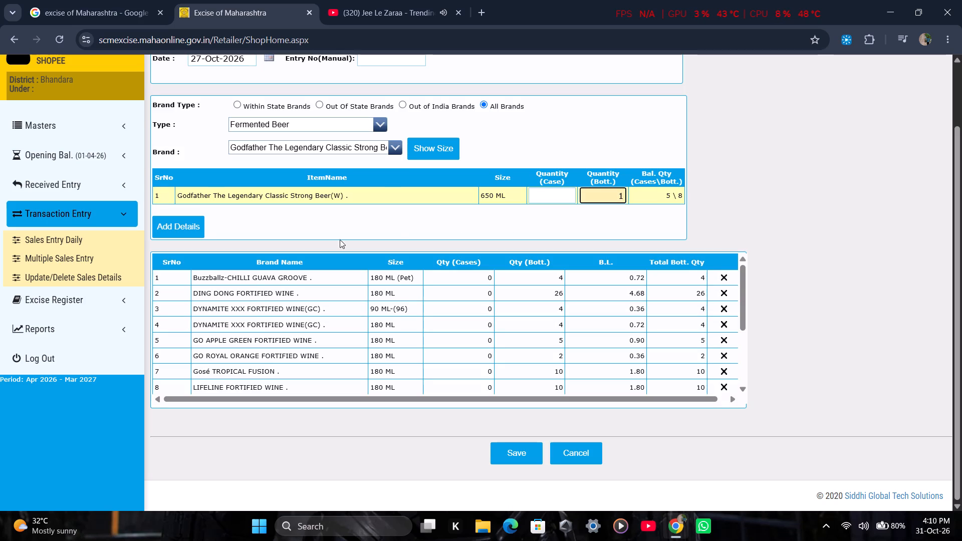
click(199, 230)
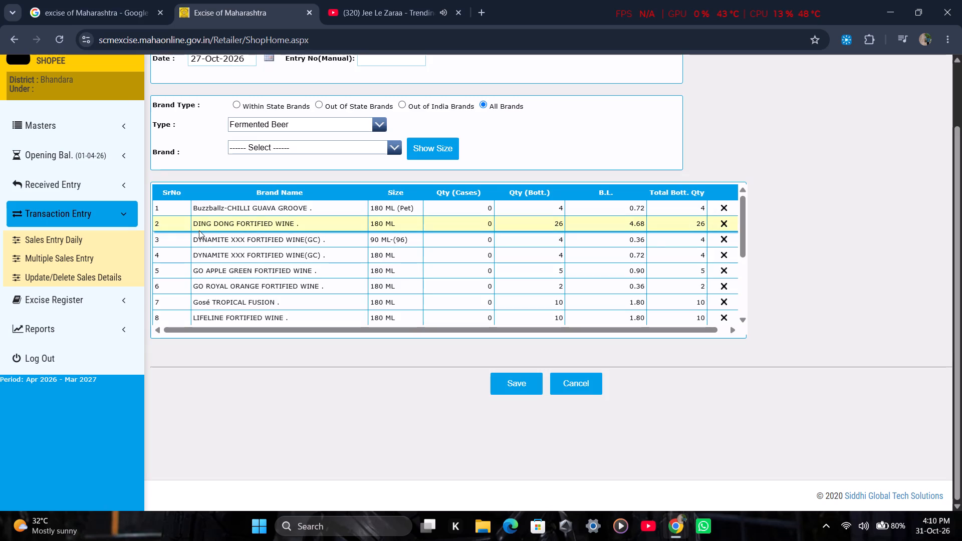
Add Haywards 2000 Premium Strong Beer to the sales entry: 5 of 500 ML (CAN) and 2 bottles of 650 ML.
scroll(292, 249, down, 7)
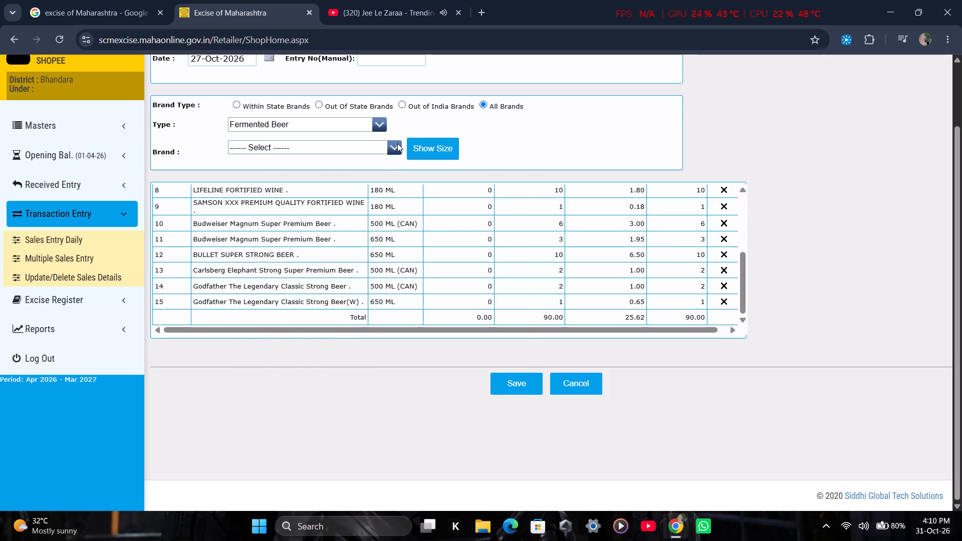
click(397, 143)
click(386, 286)
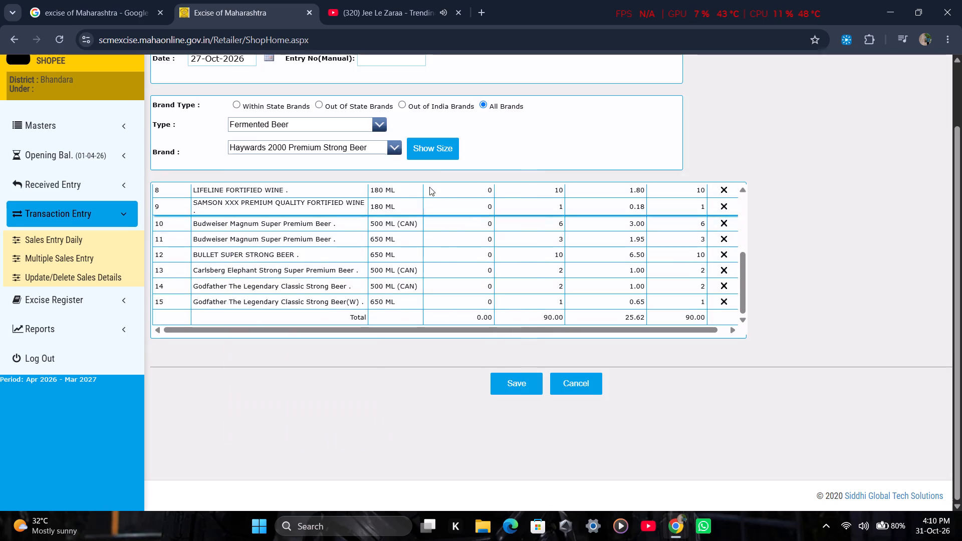
click(440, 151)
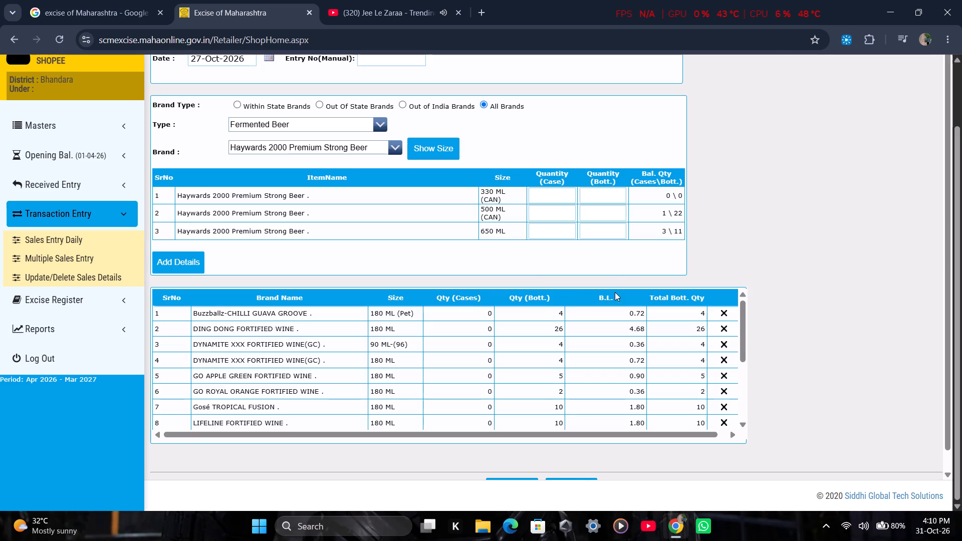
click(589, 229)
key(2)
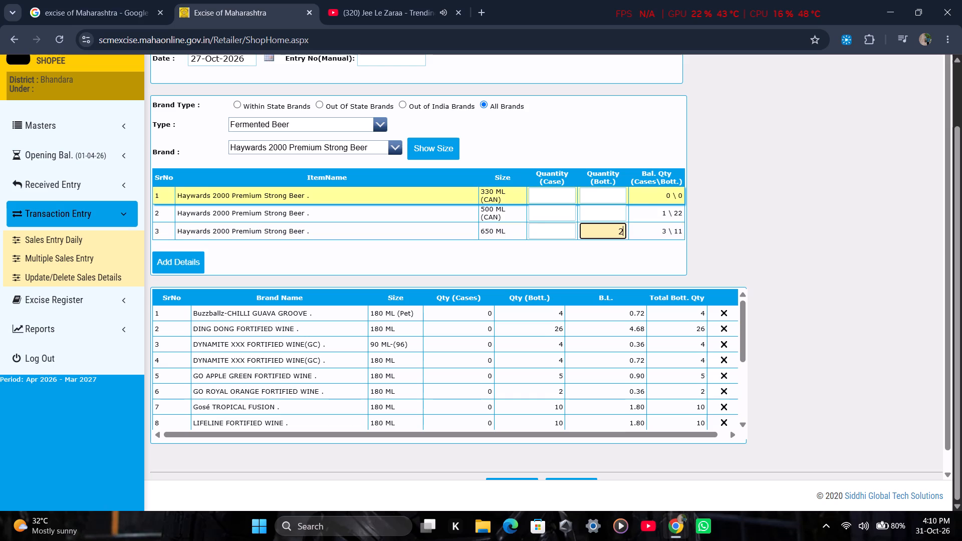
click(619, 218)
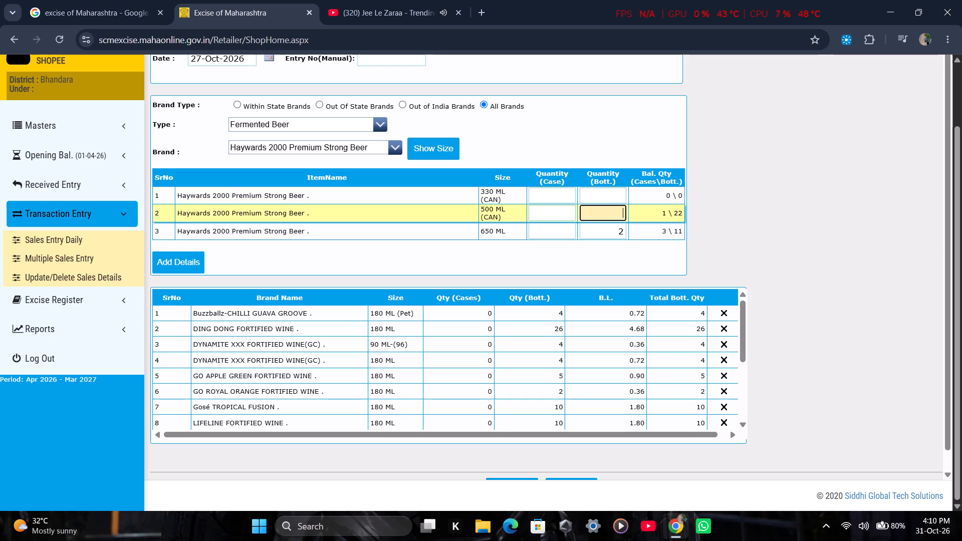
key(5)
click(190, 265)
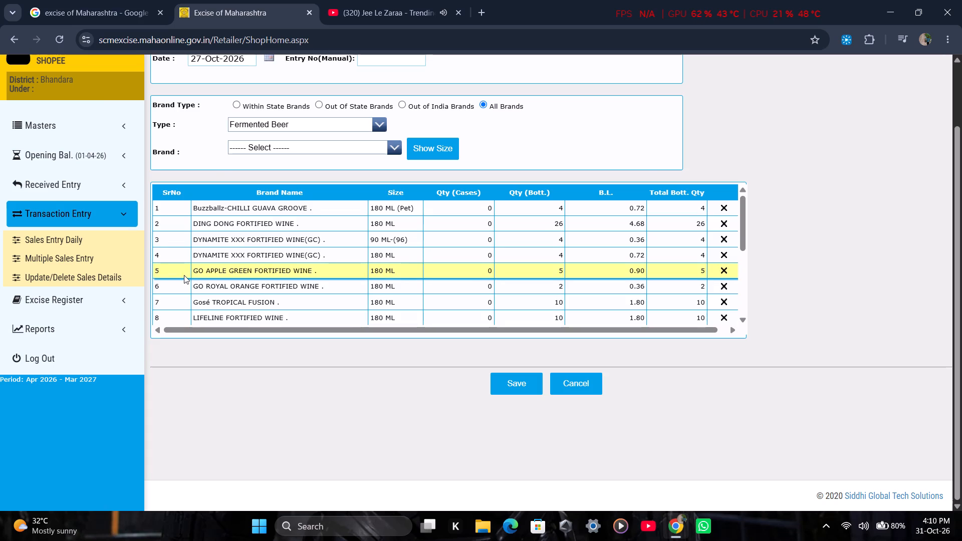
Add 9 units of Haywards 5000 Premium Strong Beer in the 500 ML (CAN) size to the sales entry.
scroll(184, 275, down, 7)
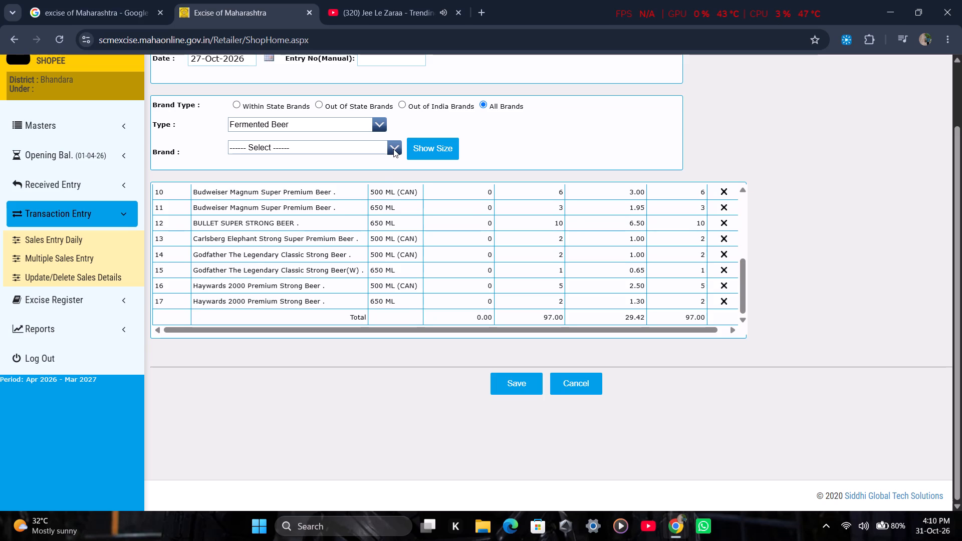
click(393, 149)
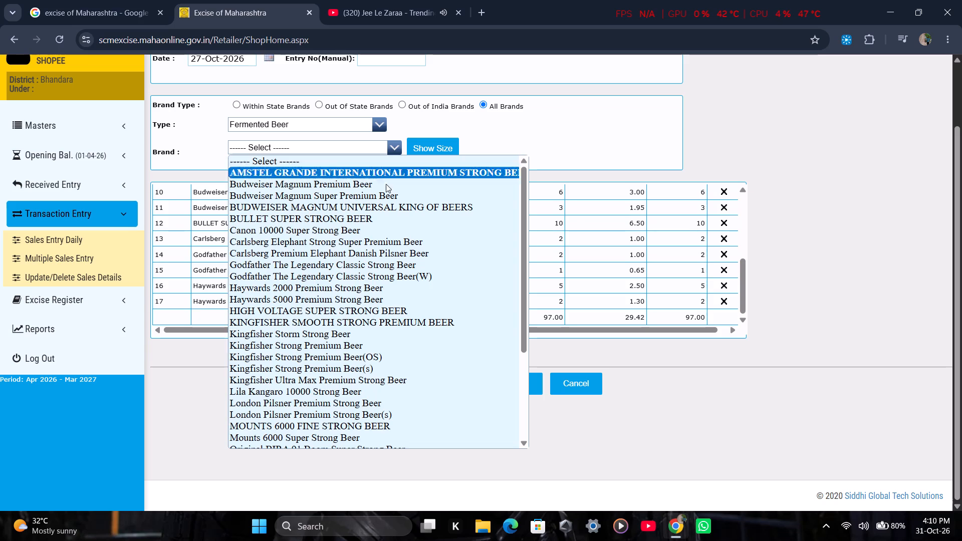
click(390, 295)
click(430, 159)
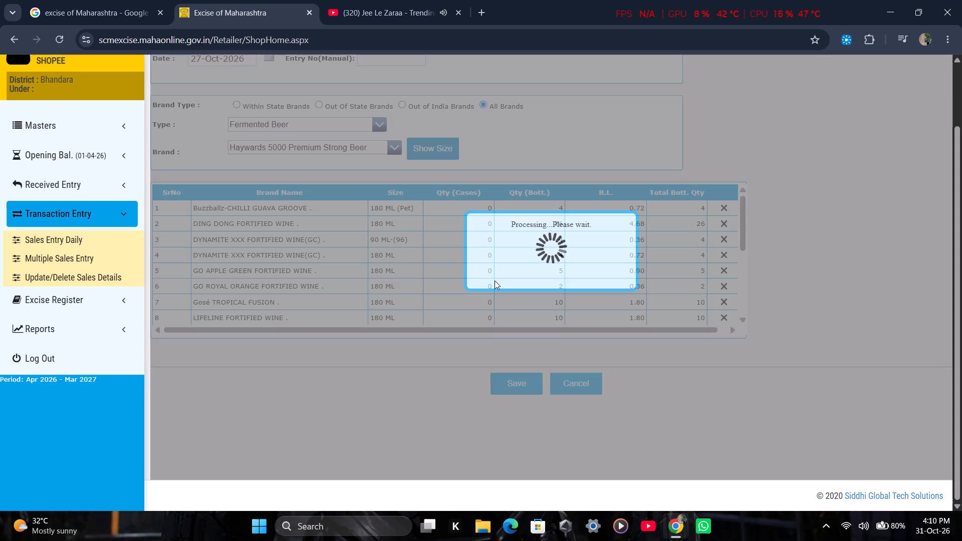
click(605, 234)
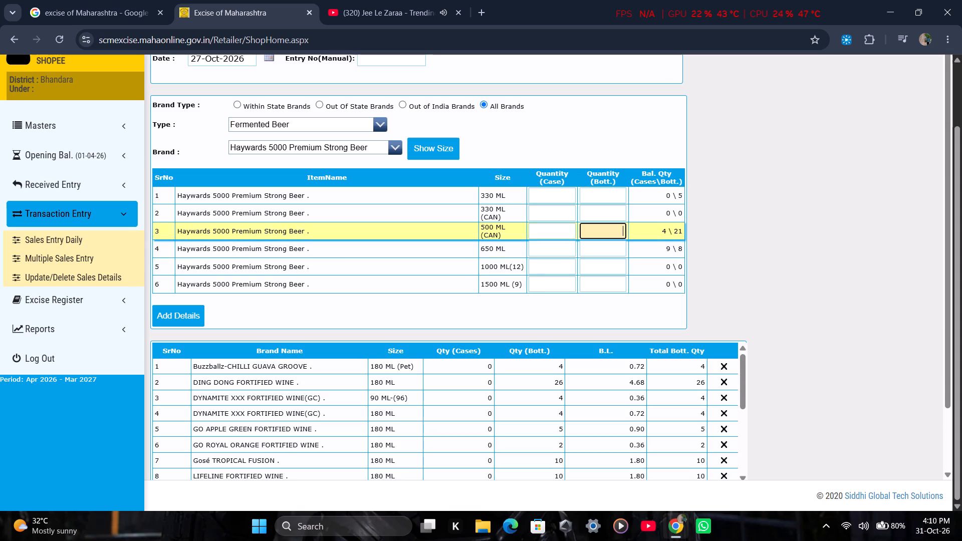
key(9)
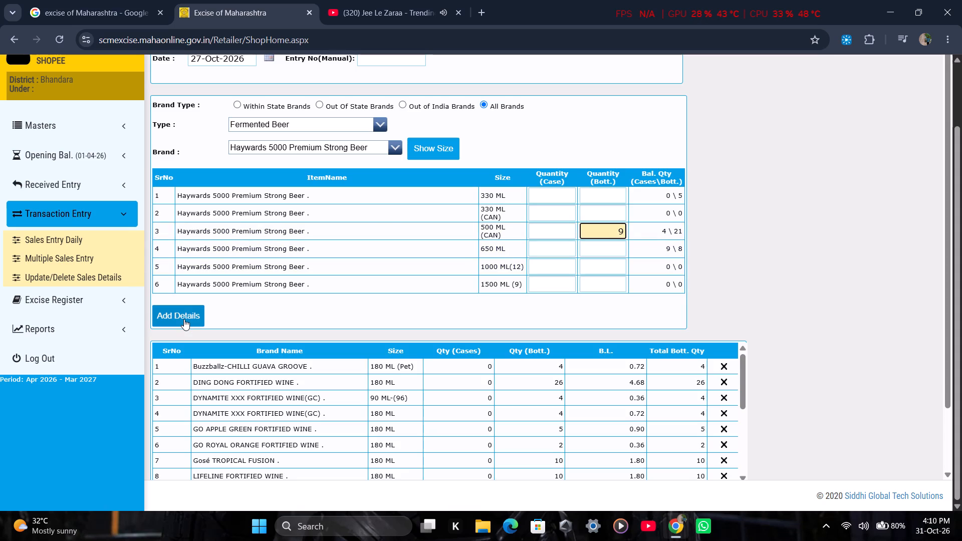
click(184, 319)
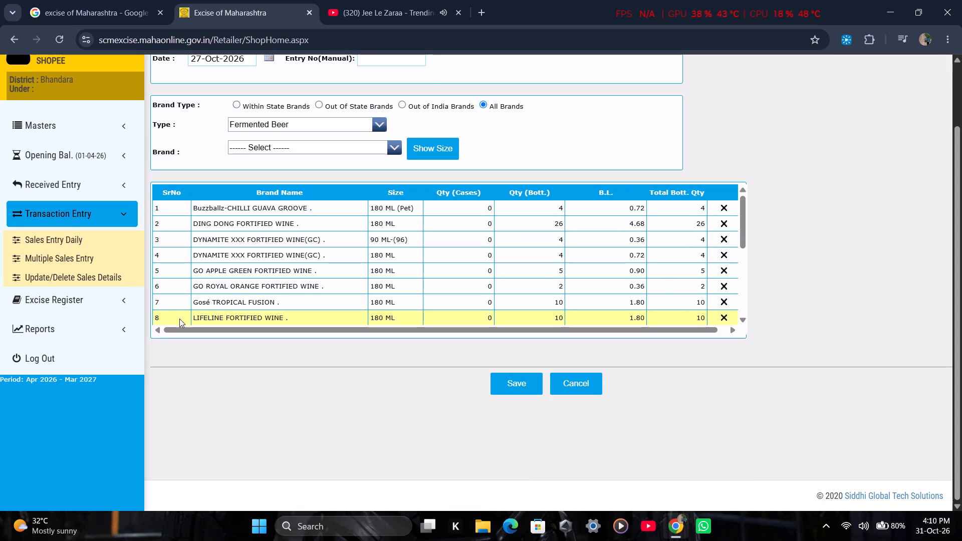
Add Kingfisher Ultra Max Premium Strong Beer to the sales entry: 1 of 500 ML (CAN) and 8 bottles of 650 ML.
scroll(174, 318, down, 6)
click(389, 147)
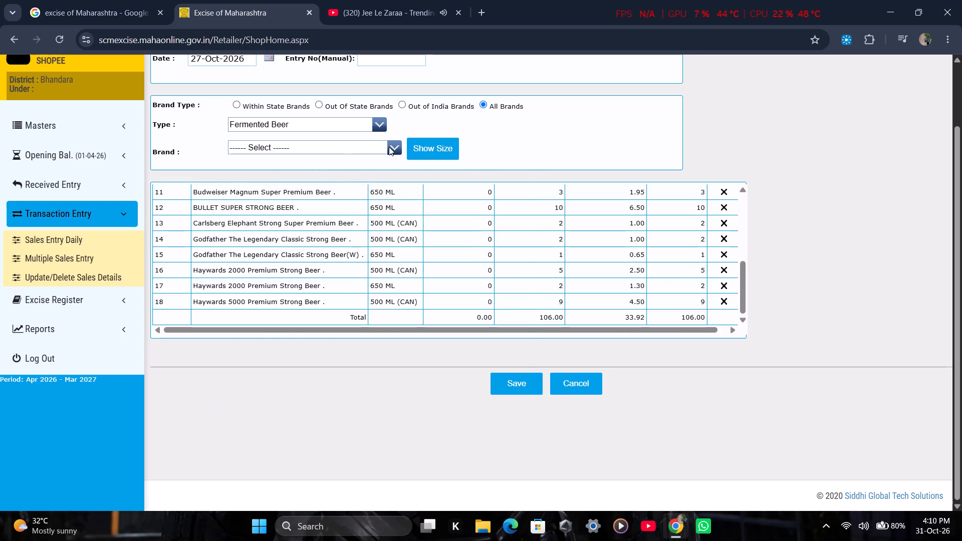
click(390, 381)
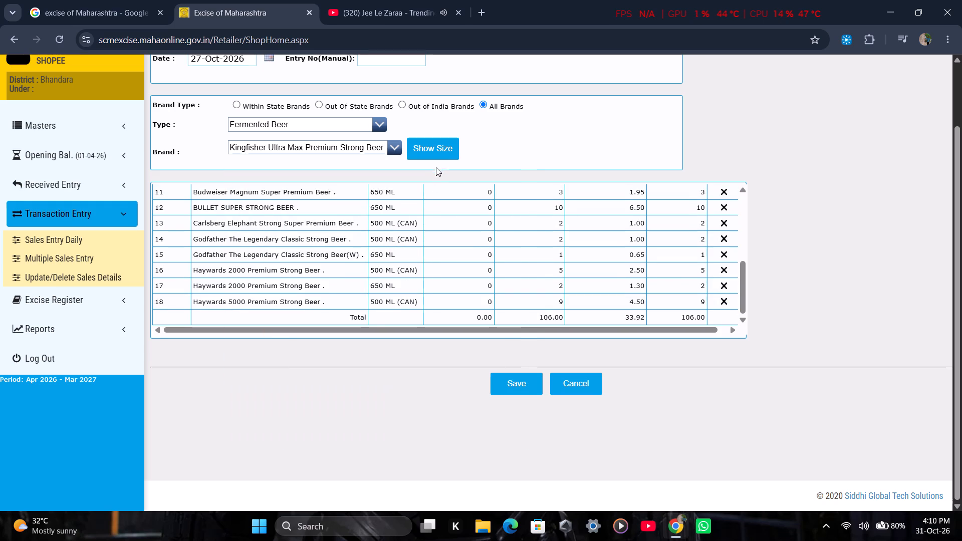
click(437, 155)
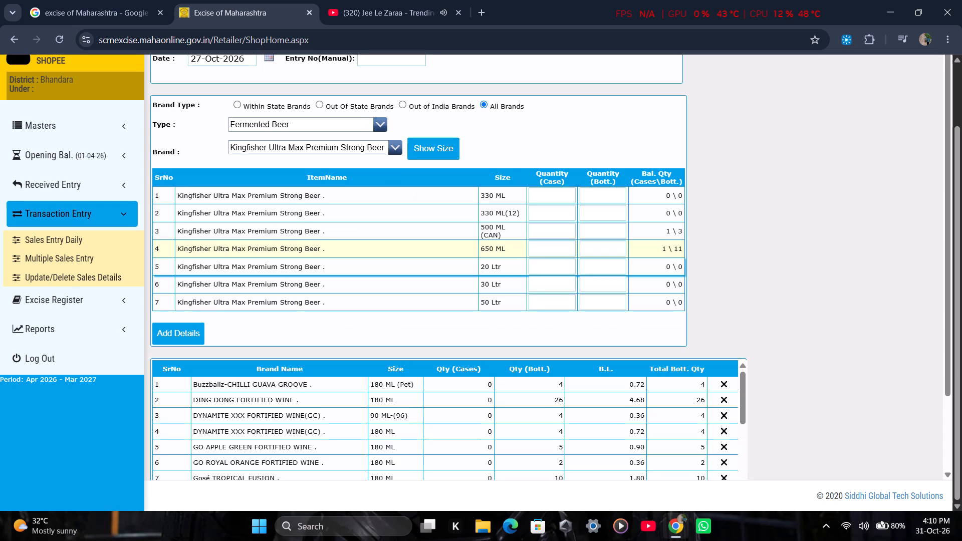
click(594, 247)
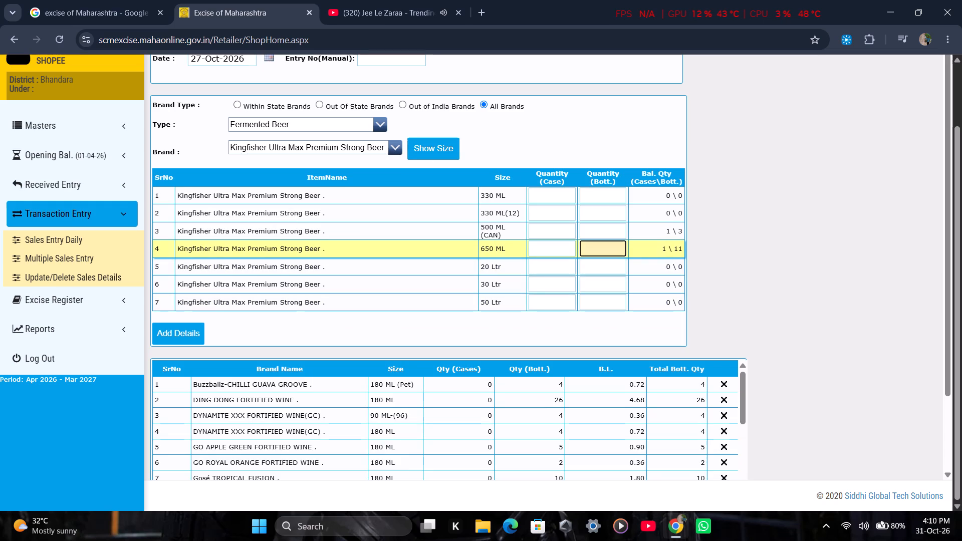
key(8)
click(610, 228)
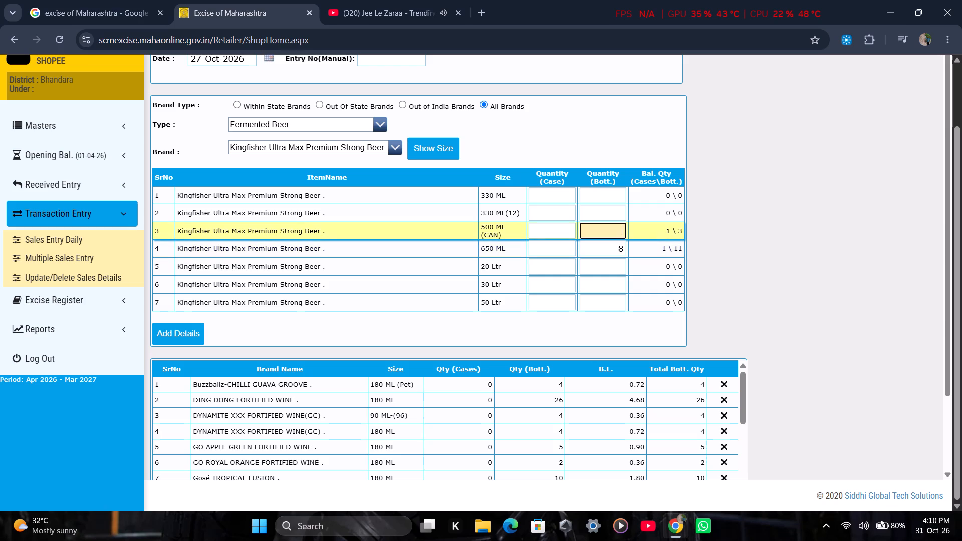
key(1)
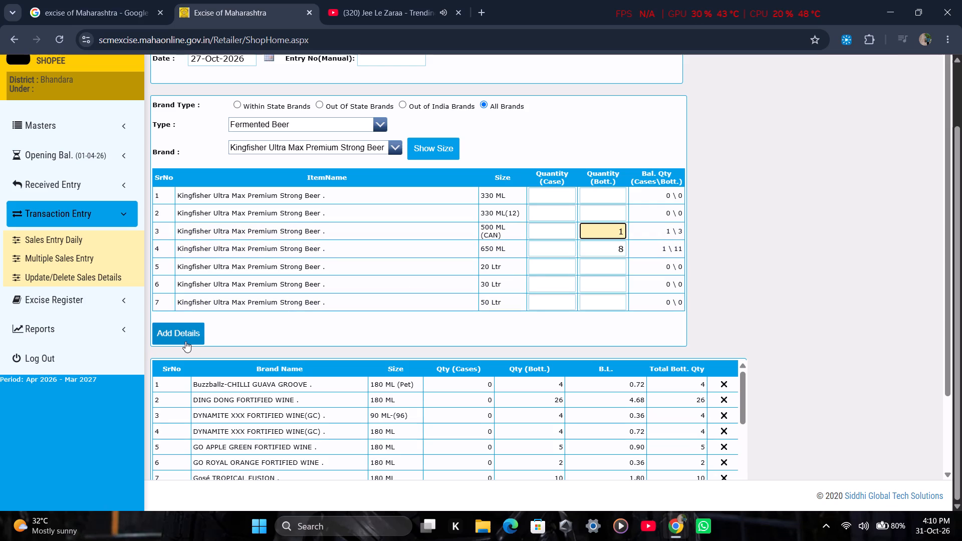
click(185, 340)
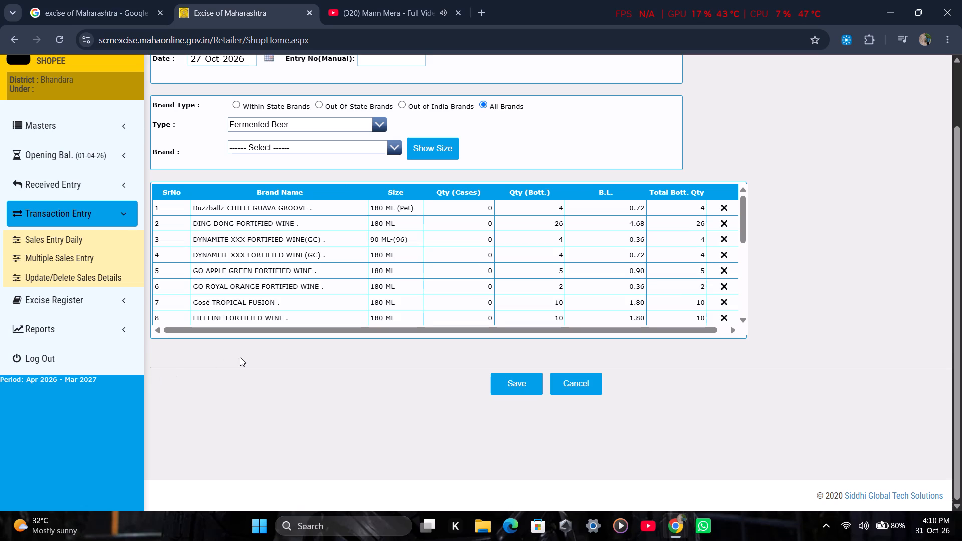
Add another line of 3 bottles of Kingfisher Ultra Max Premium Strong Beer in the 650 ML size.
scroll(243, 356, down, 7)
scroll(313, 285, down, 5)
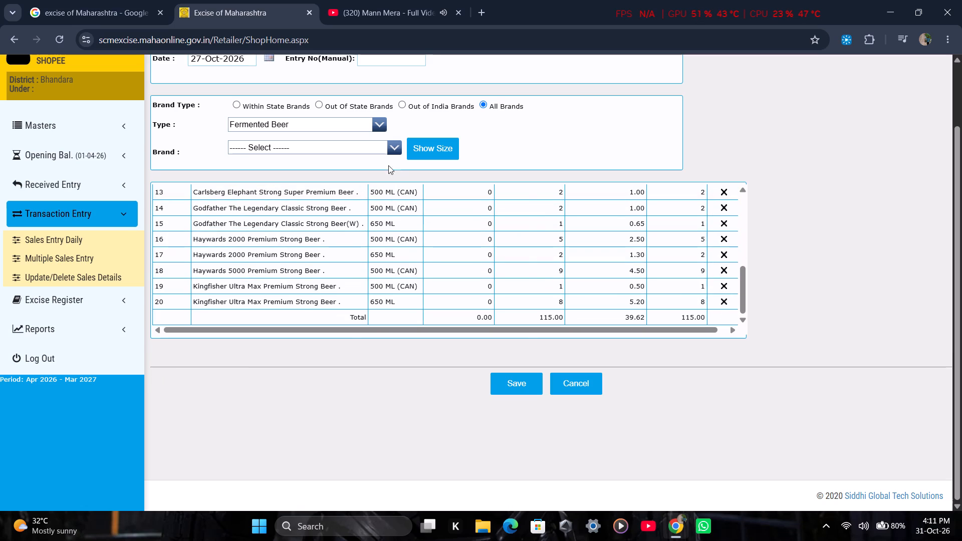
click(398, 148)
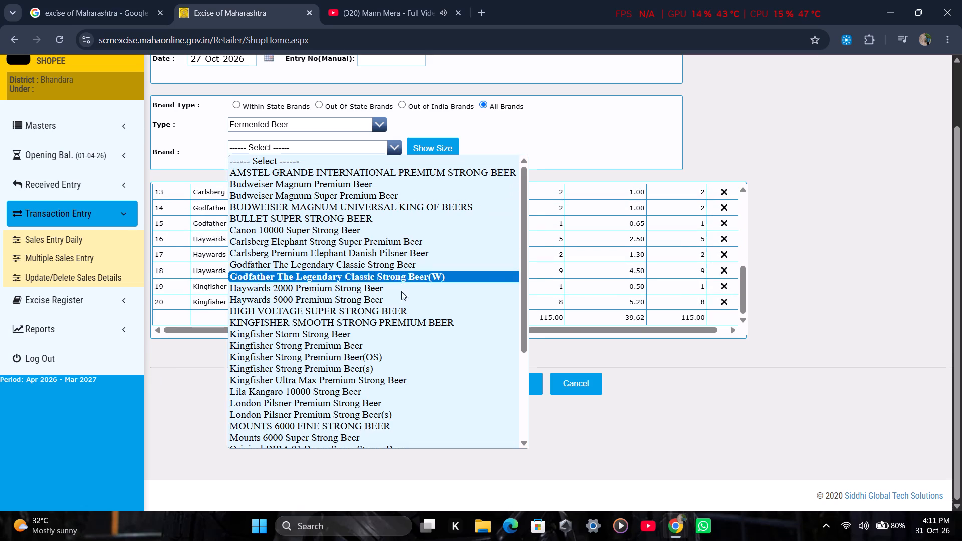
click(420, 375)
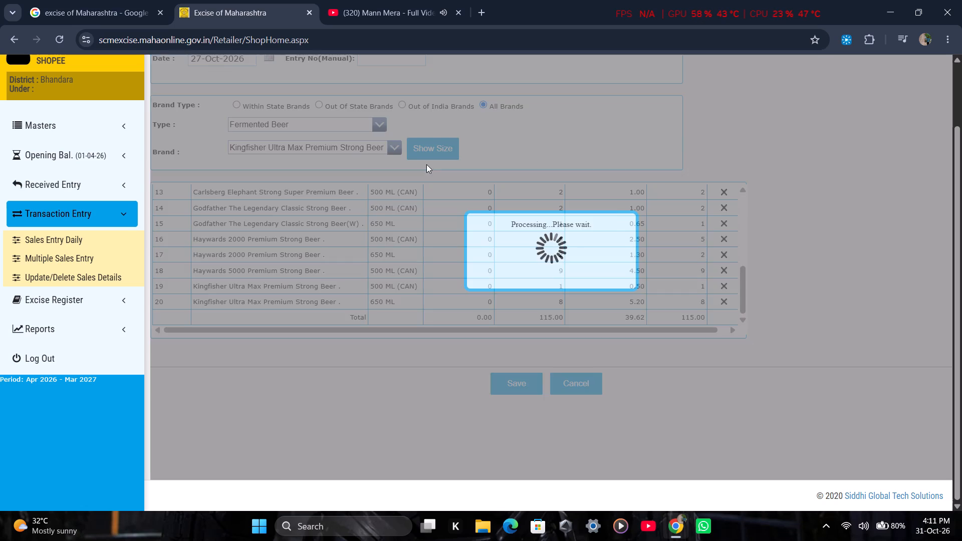
click(425, 159)
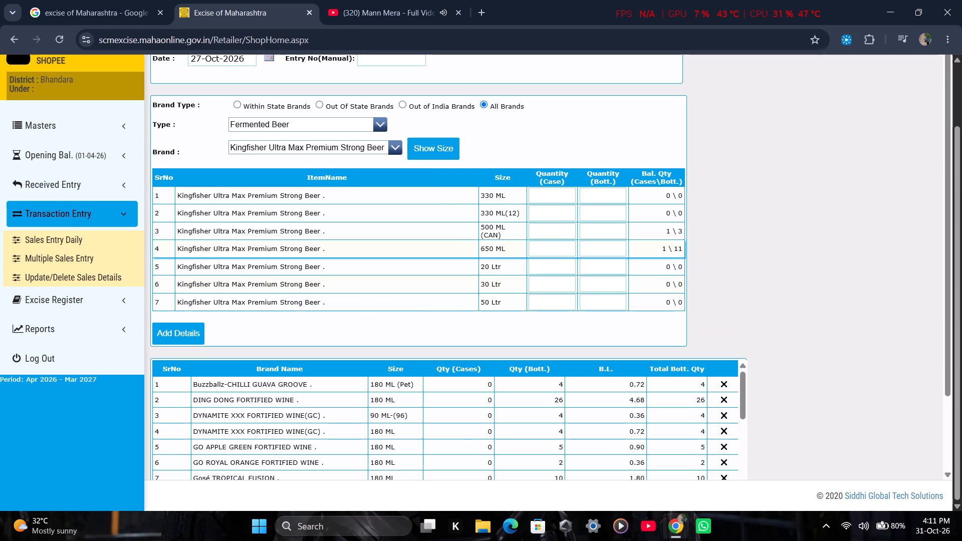
drag(597, 251, 615, 261)
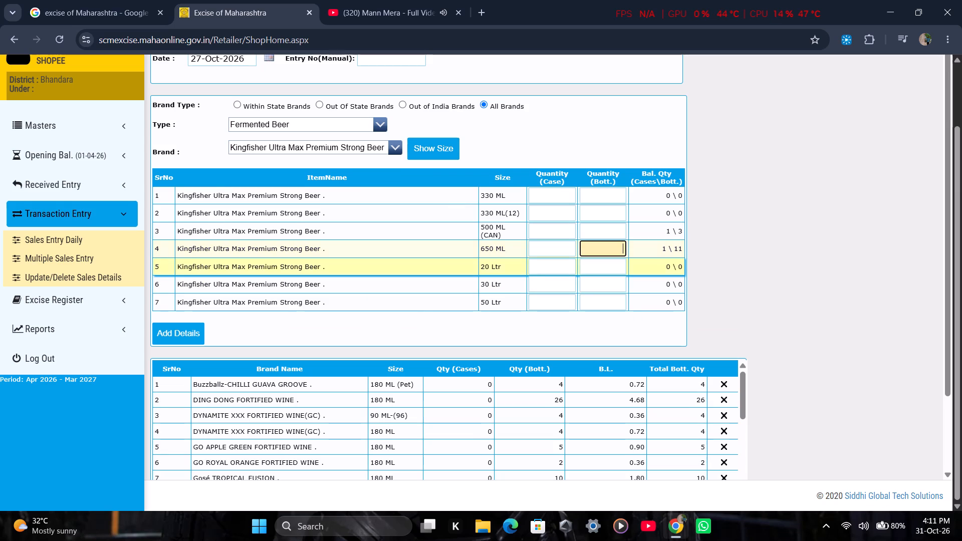
key(3)
click(191, 340)
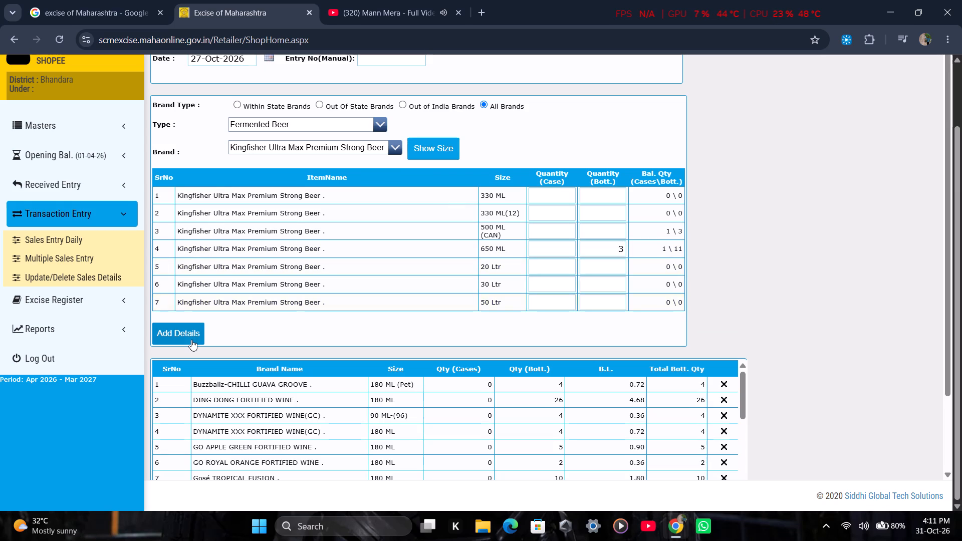
Add Kingfisher Strong Premium Beer to the sales entry: 2 bottles of 330 ML and 17 bottles of 650 ML.
scroll(378, 303, down, 9)
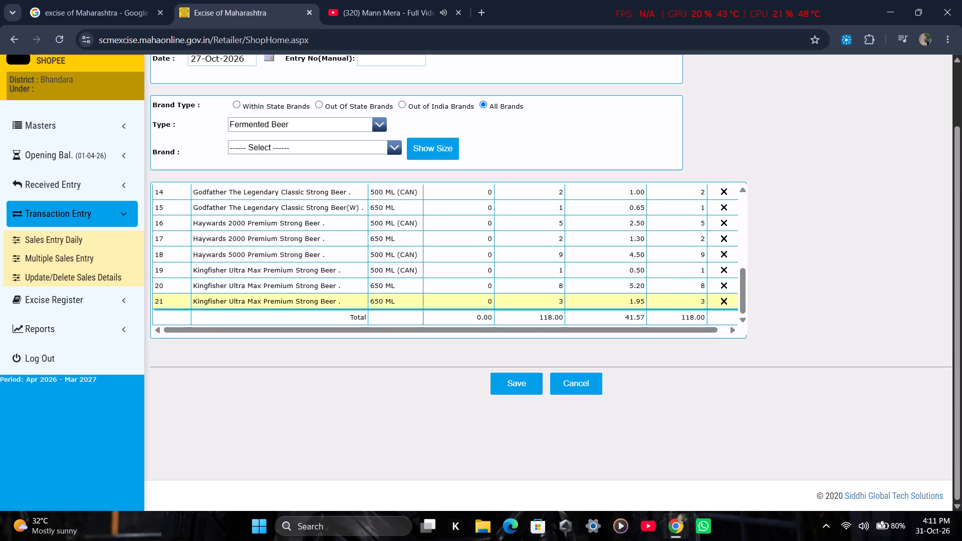
click(392, 149)
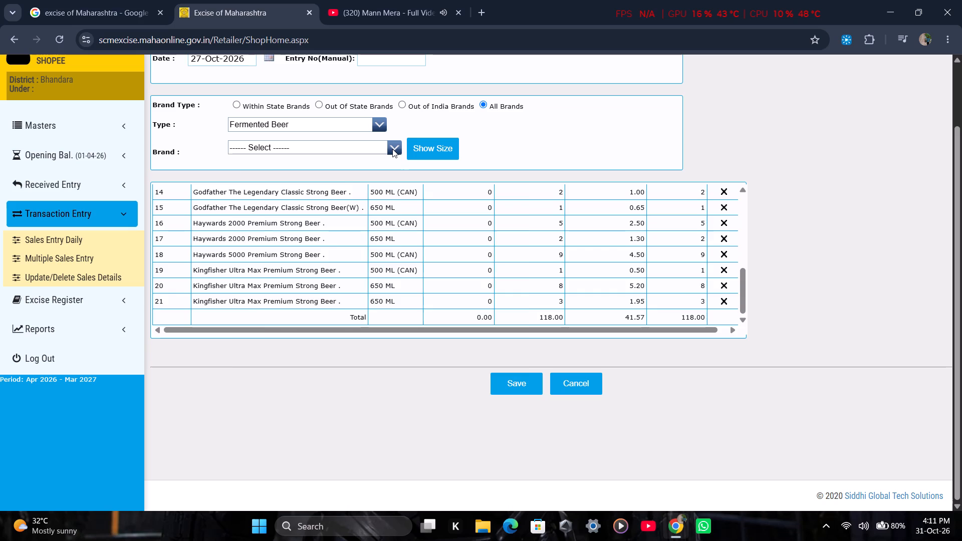
scroll(385, 319, down, 5)
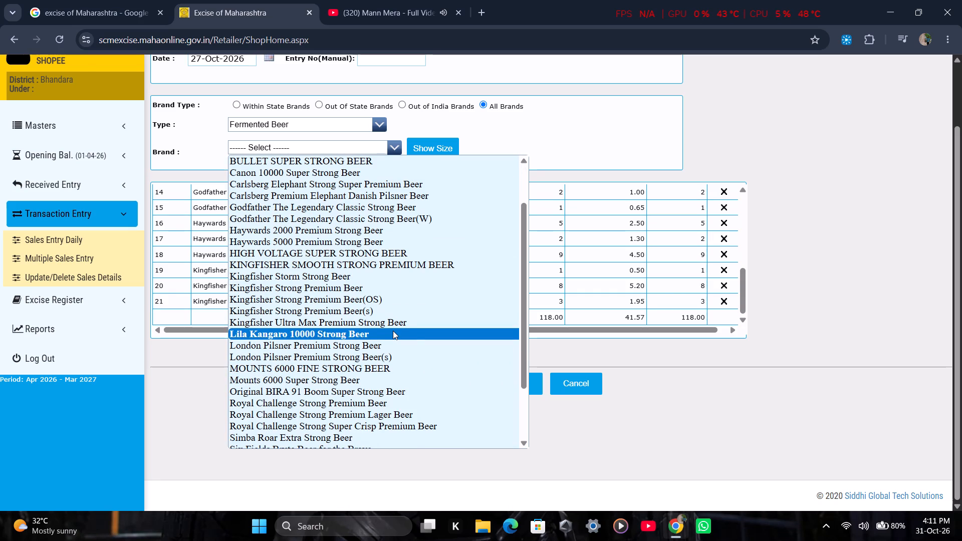
click(390, 288)
click(424, 156)
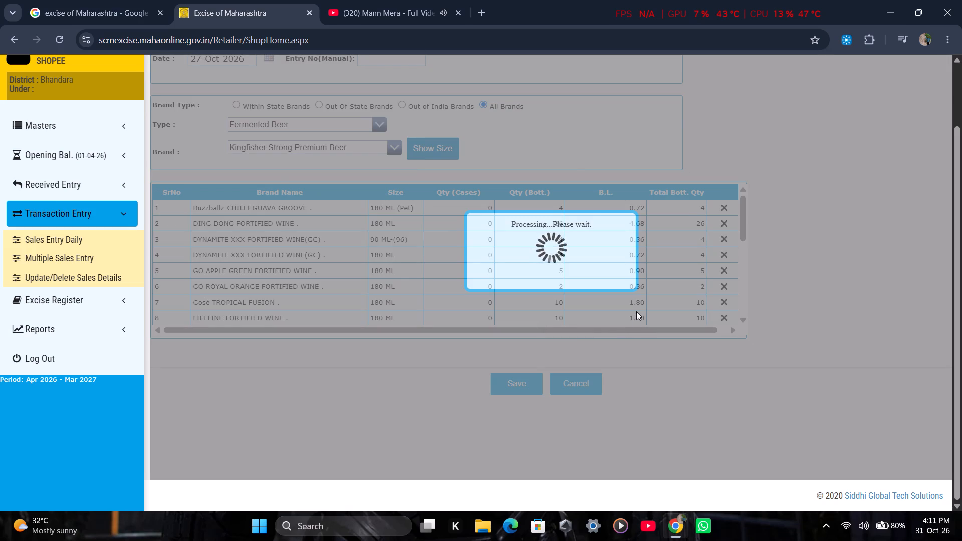
click(615, 251)
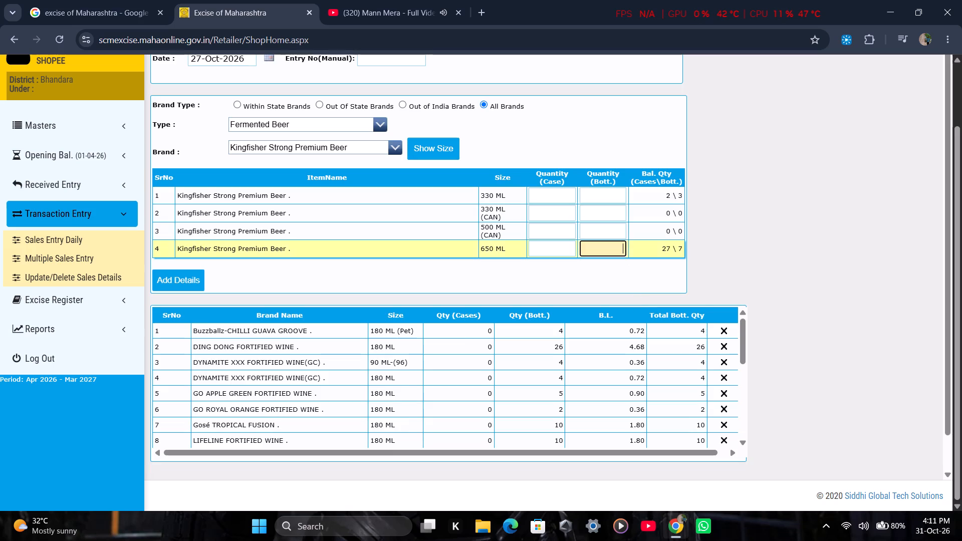
text(17)
click(616, 199)
key(2)
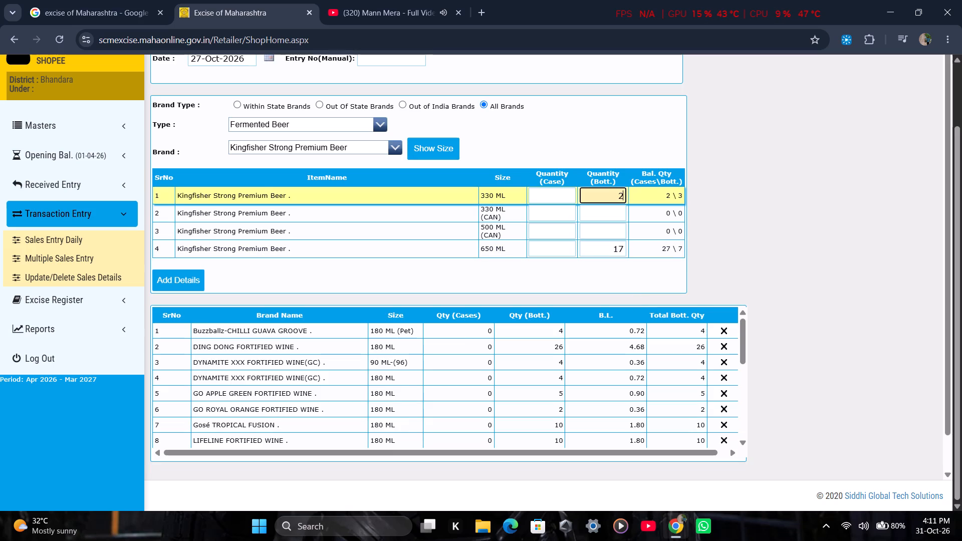
click(176, 282)
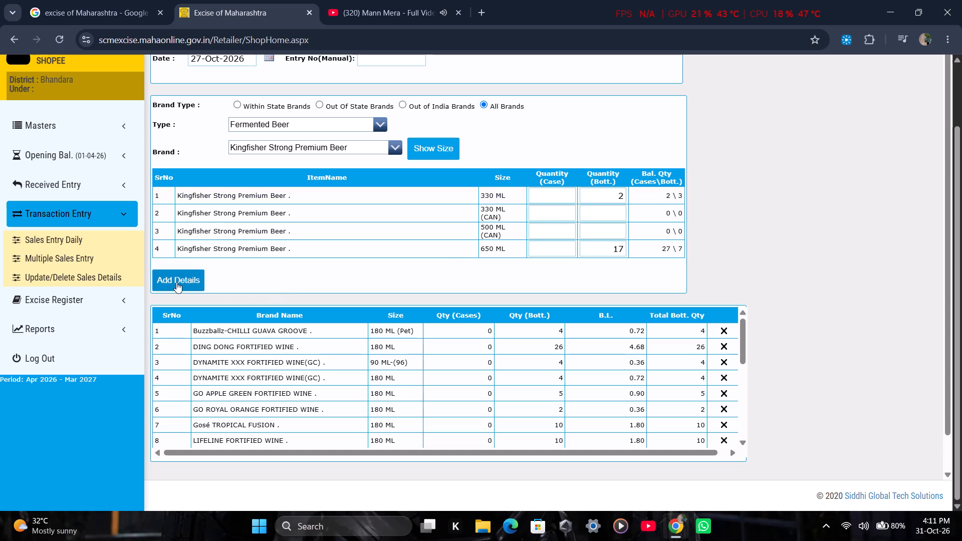
Add 12 units of Kingfisher Strong Premium Beer(OS) in the 500 ML (CAN) size to the sales entry.
scroll(369, 260, down, 9)
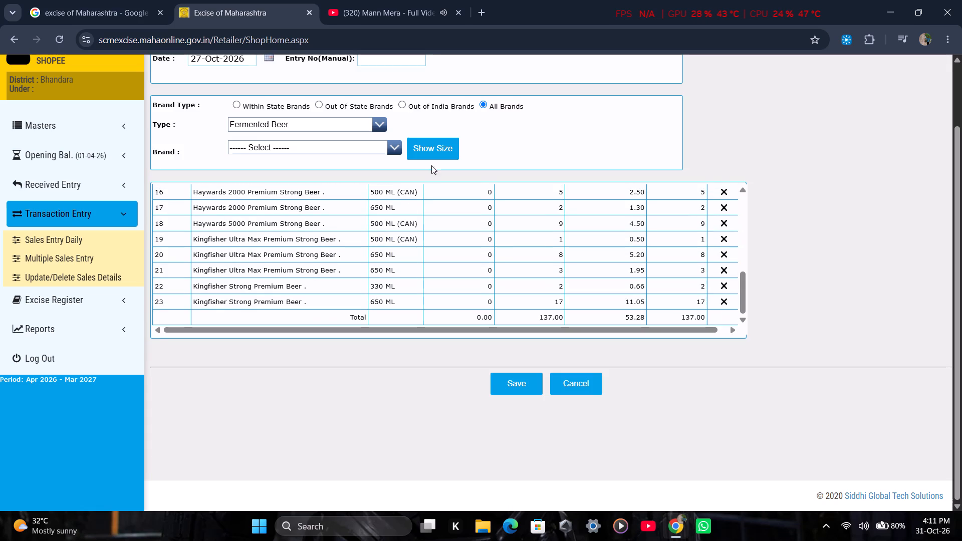
click(392, 154)
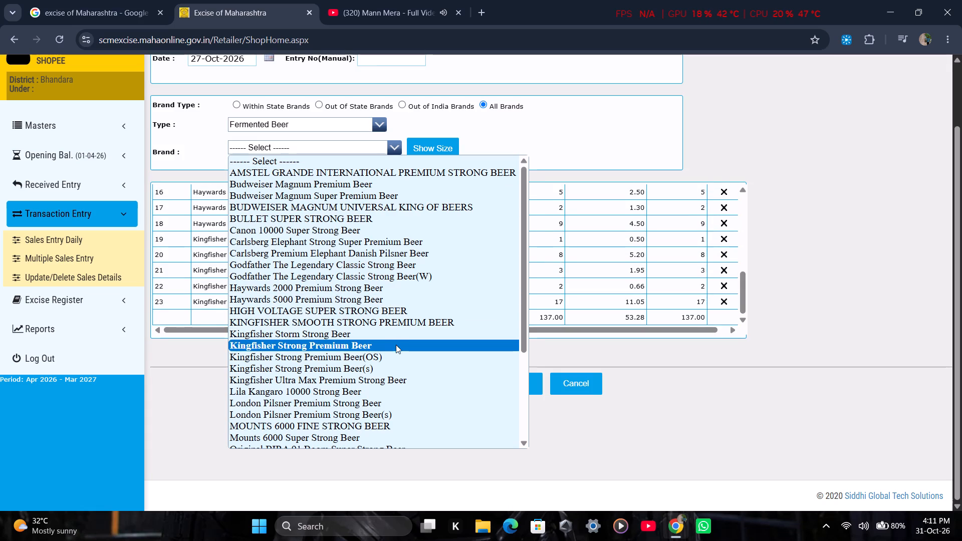
drag(402, 353, 407, 351)
click(418, 149)
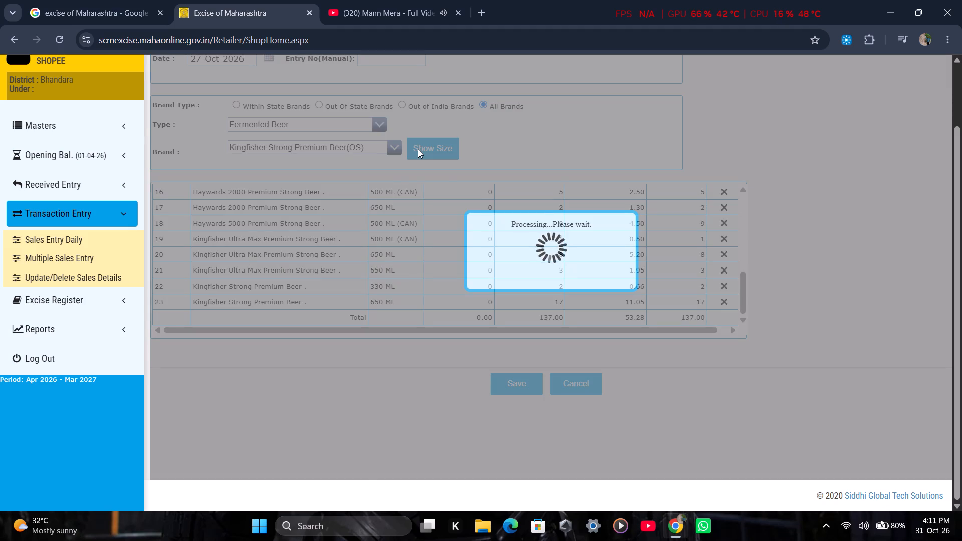
click(418, 149)
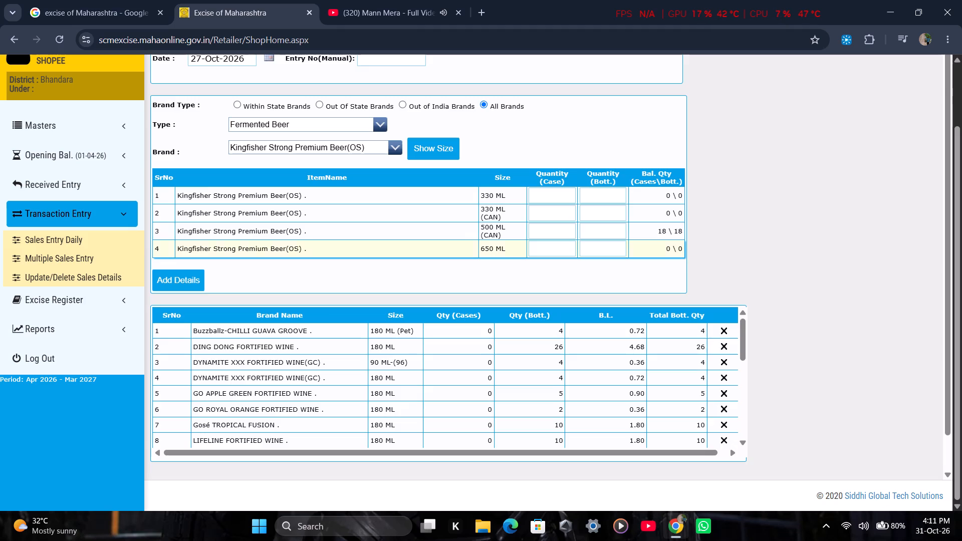
click(597, 232)
text(12)
click(185, 285)
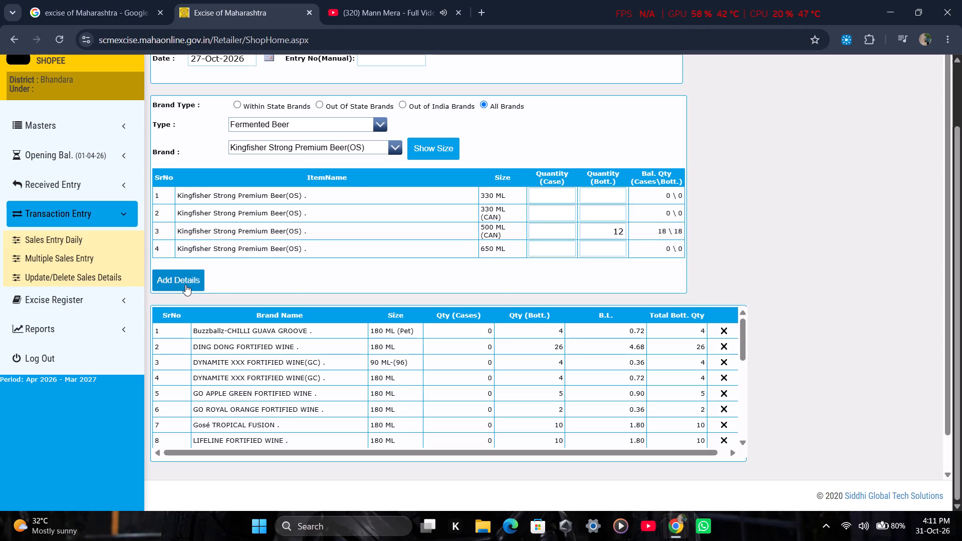
Add London Pilsner Premium Strong Beer to the sales entry: 2 of 500 ML (CAN) and 8 bottles of 650 ML.
scroll(319, 247, down, 8)
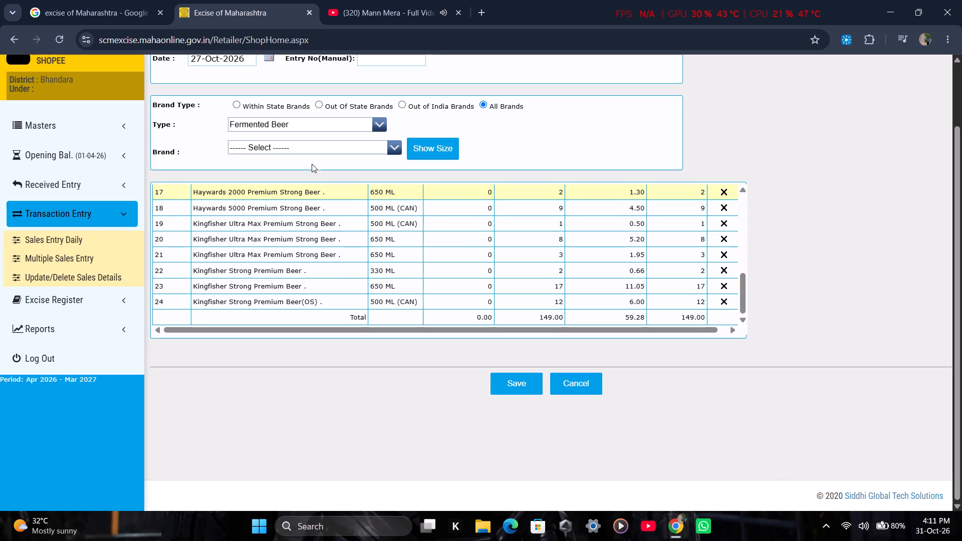
click(394, 146)
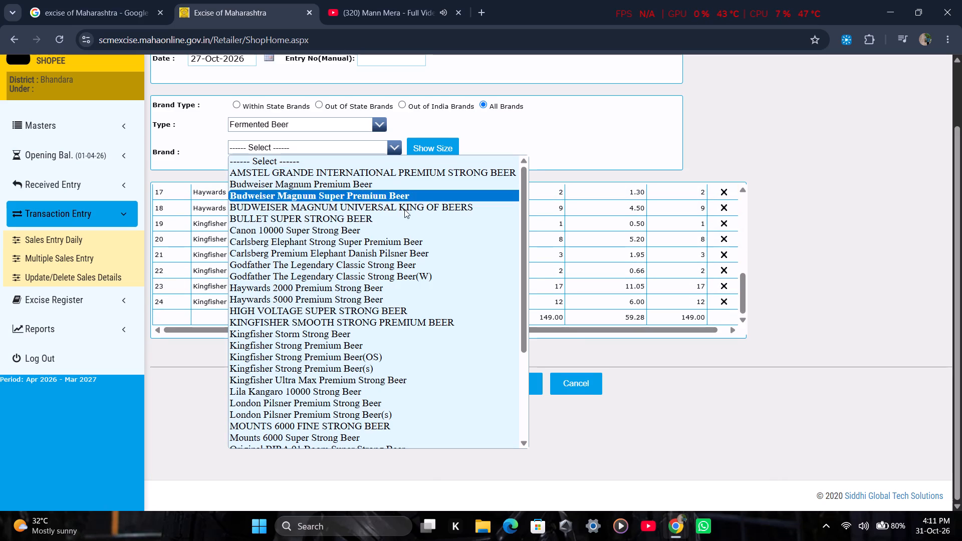
click(442, 399)
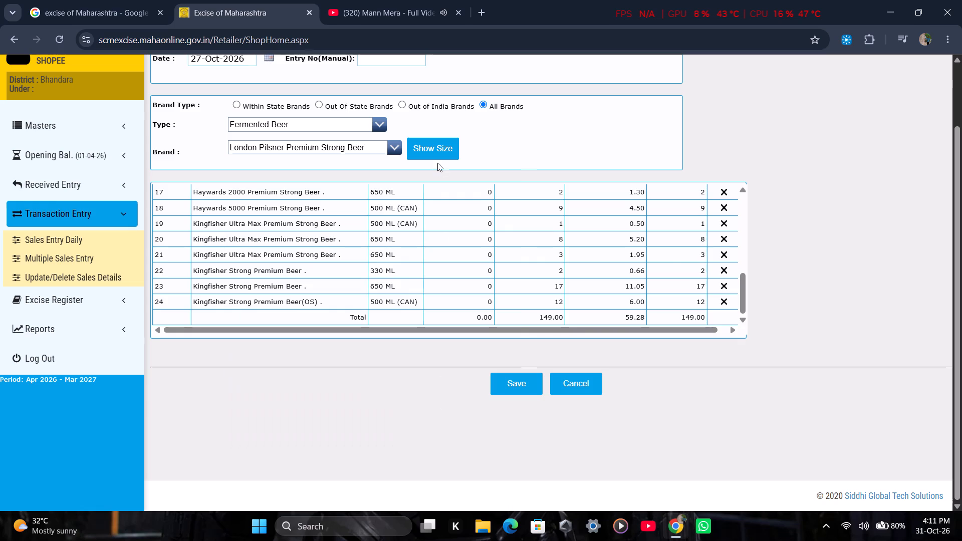
click(435, 153)
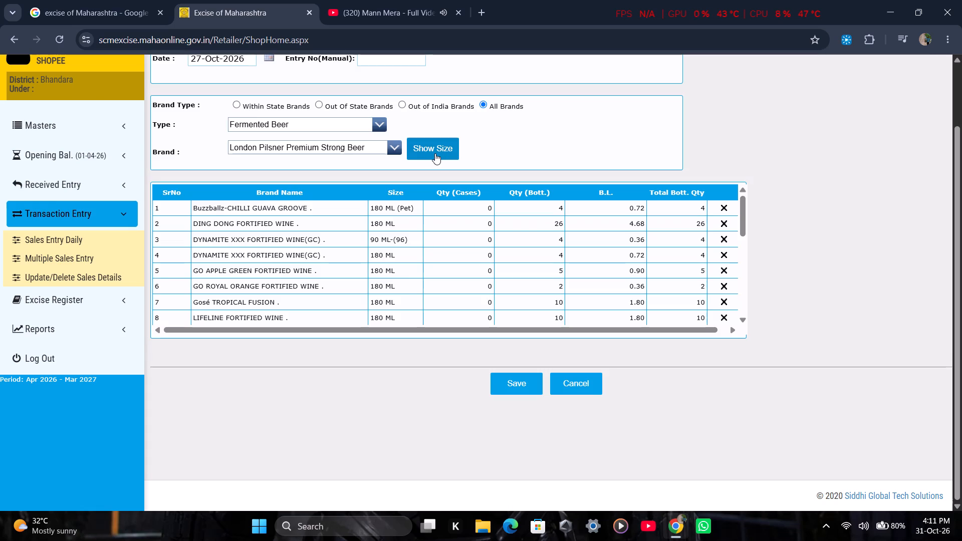
click(614, 251)
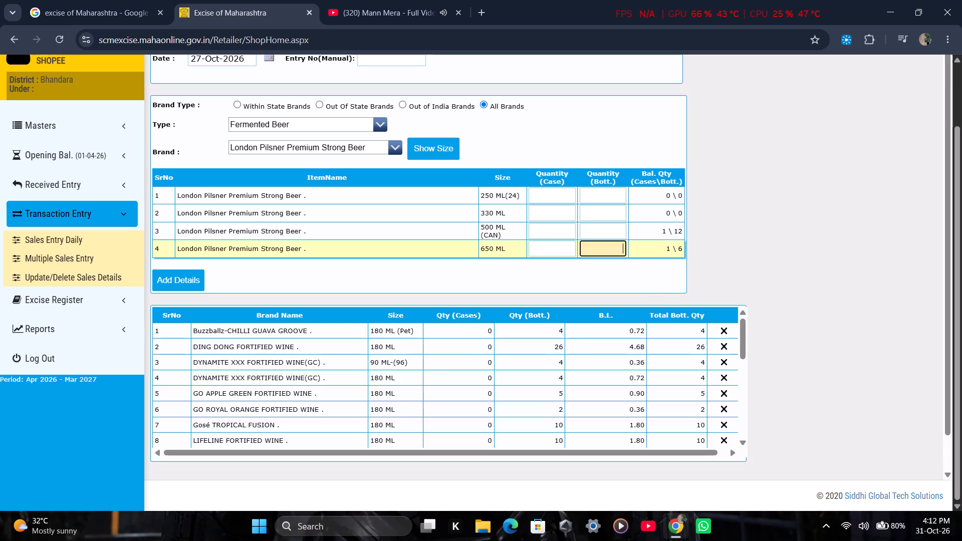
key(8)
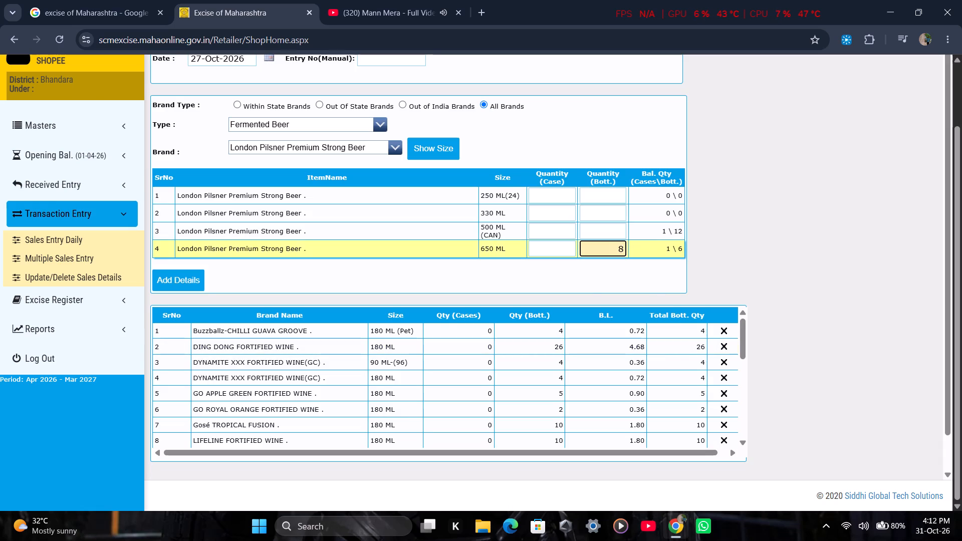
click(593, 239)
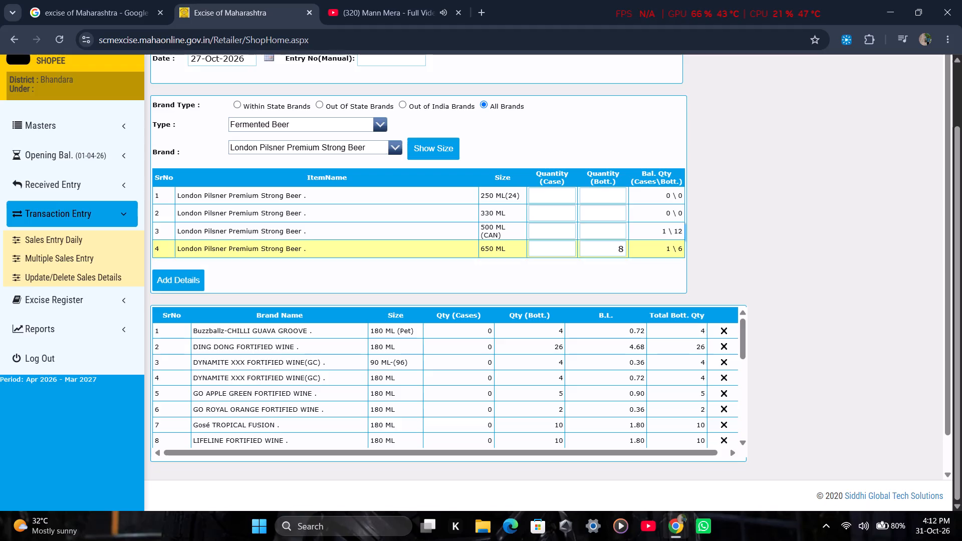
click(589, 222)
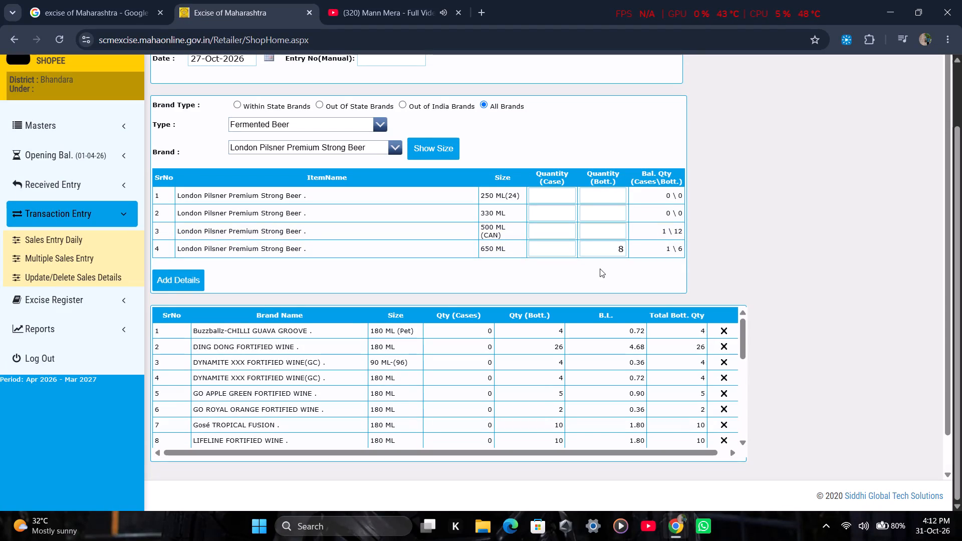
click(603, 238)
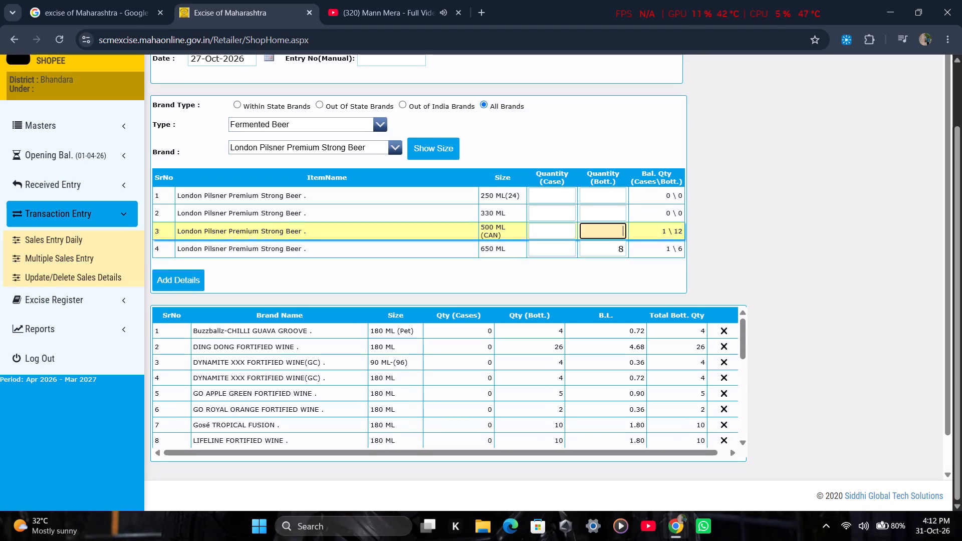
key(2)
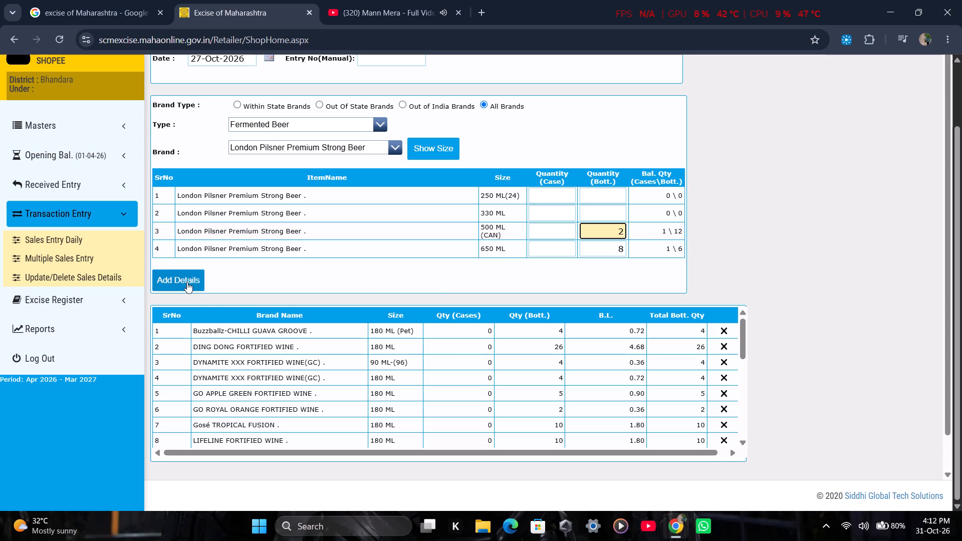
click(187, 282)
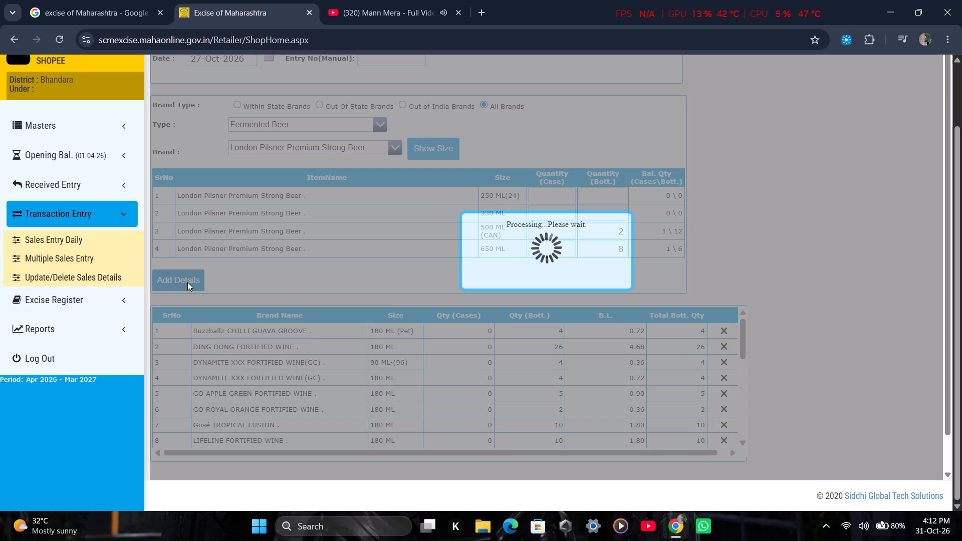
Add 2 bottles of Royal Challenge Strong Premium Beer in the 650 ML size to the sales entry.
scroll(220, 261, down, 6)
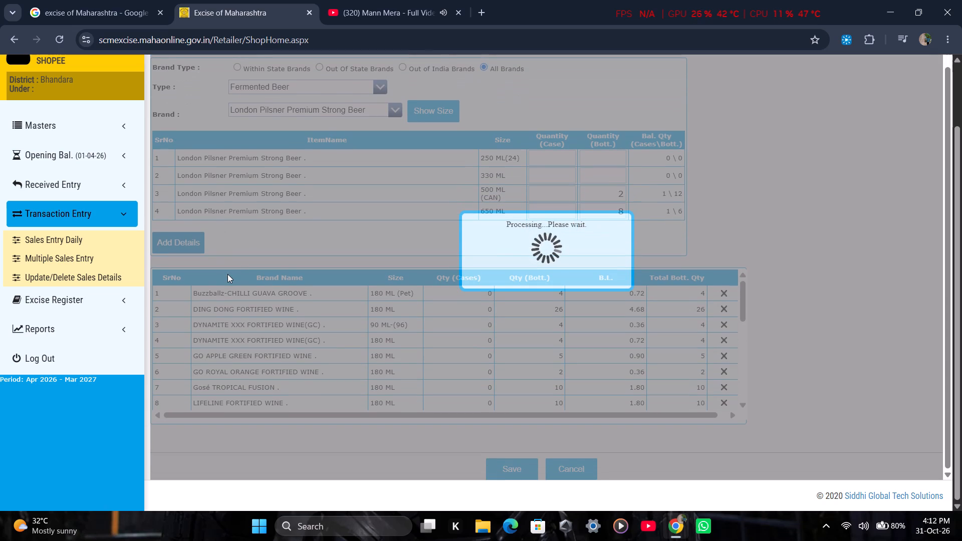
scroll(247, 262, down, 3)
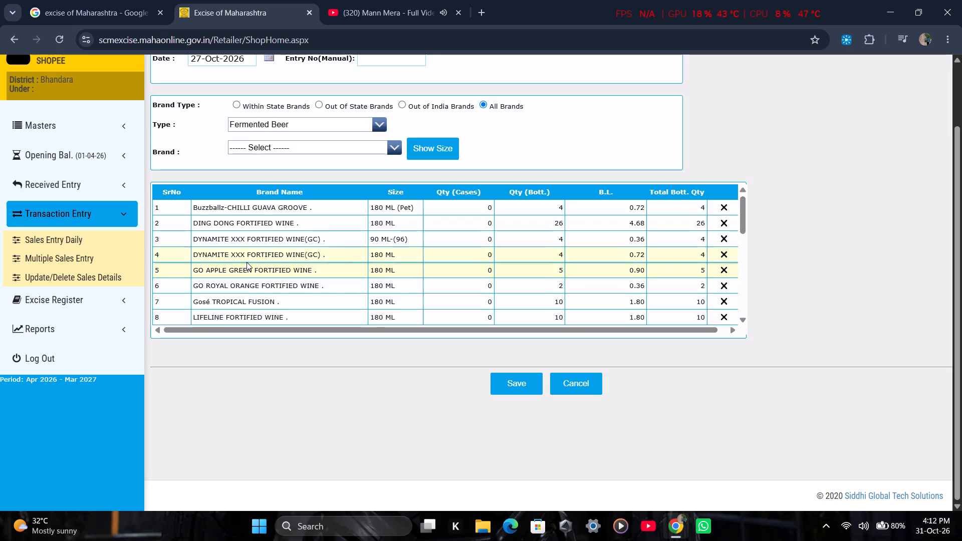
scroll(247, 262, down, 5)
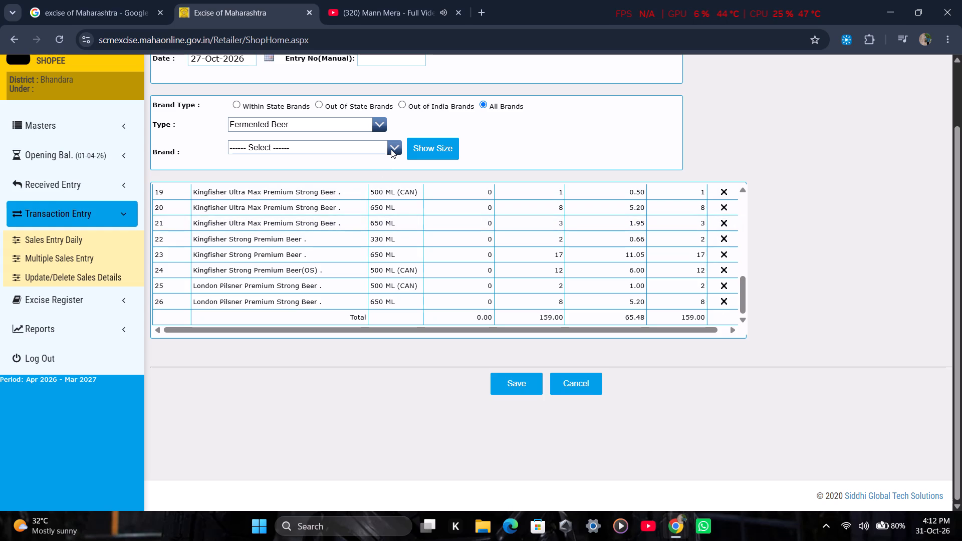
click(391, 149)
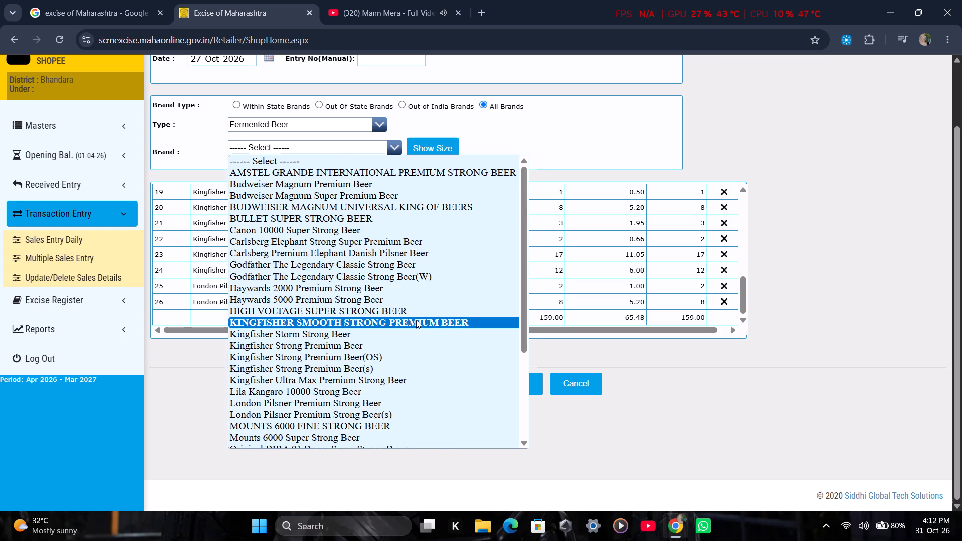
scroll(416, 320, down, 6)
click(447, 397)
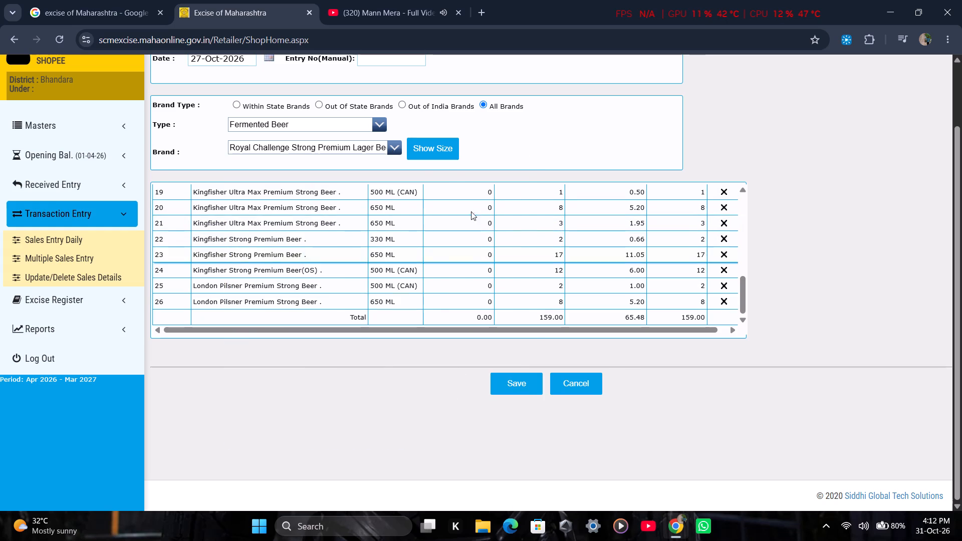
click(392, 143)
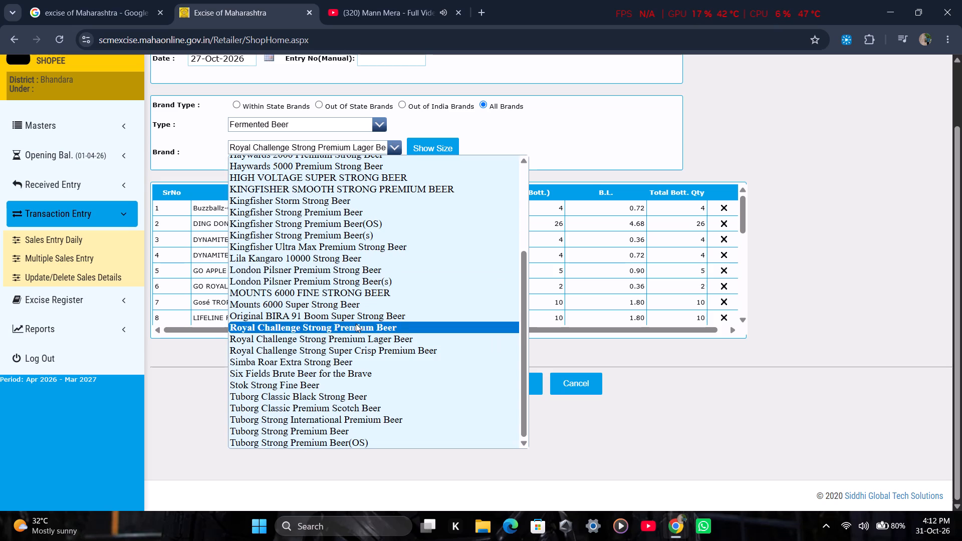
click(356, 324)
click(424, 138)
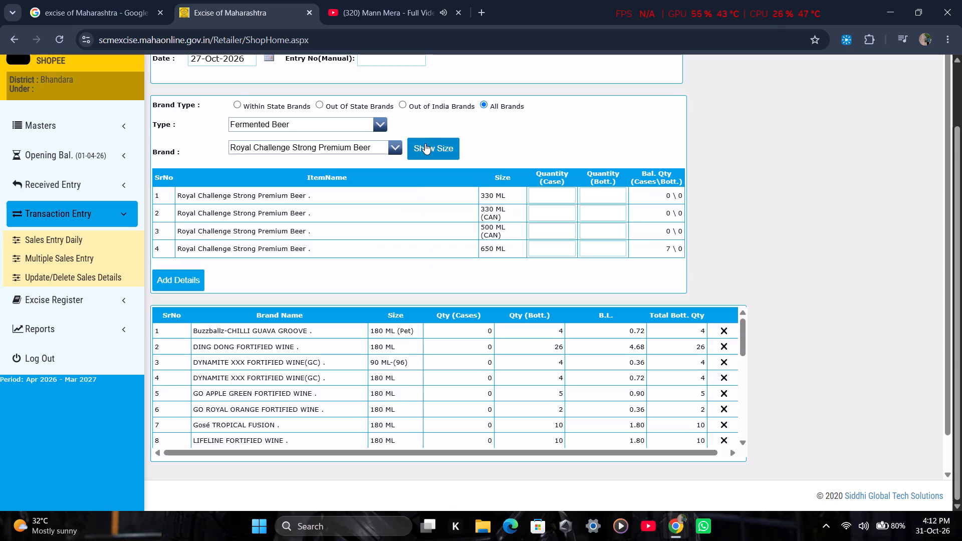
click(603, 250)
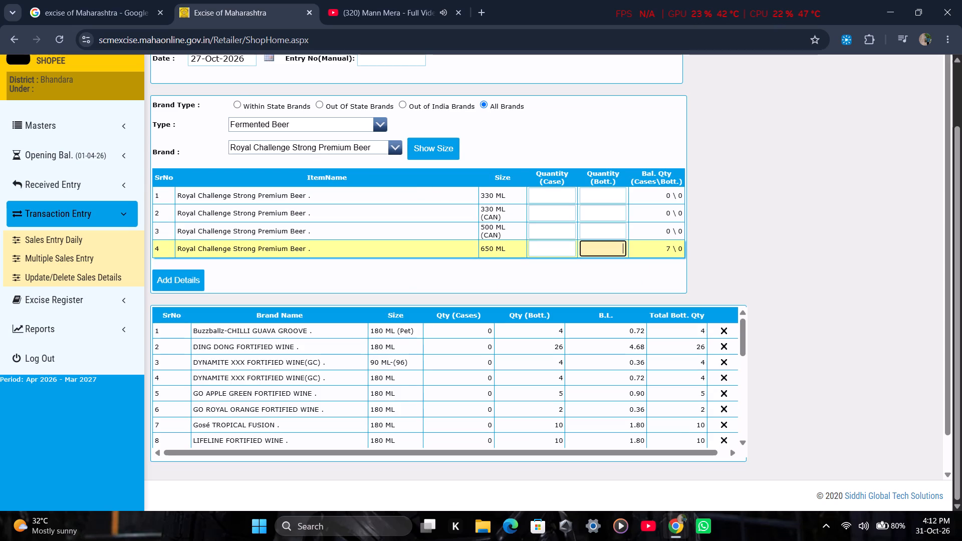
key(2)
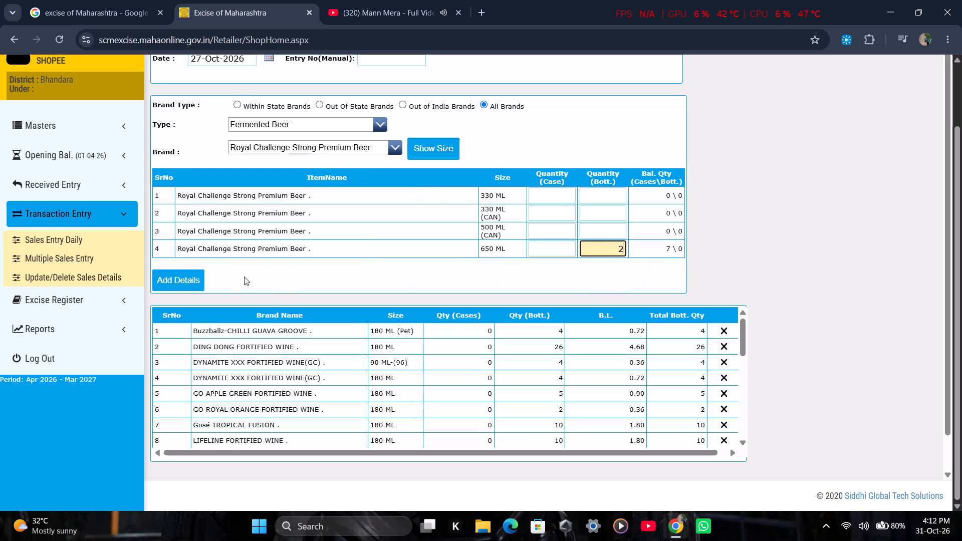
click(188, 287)
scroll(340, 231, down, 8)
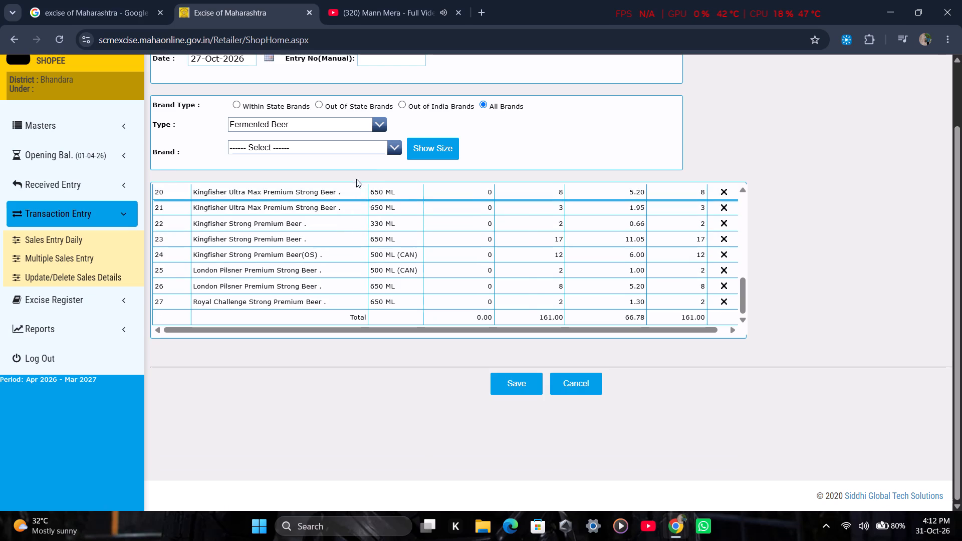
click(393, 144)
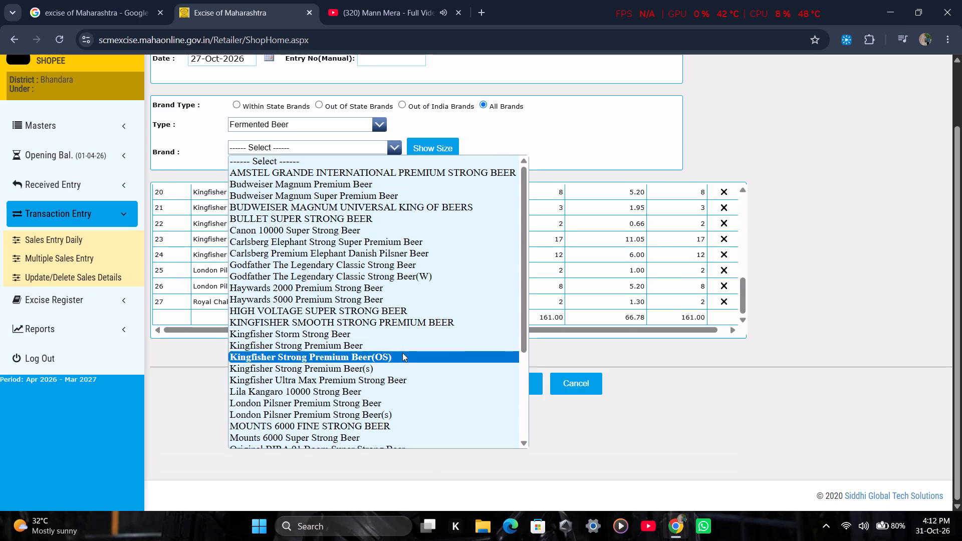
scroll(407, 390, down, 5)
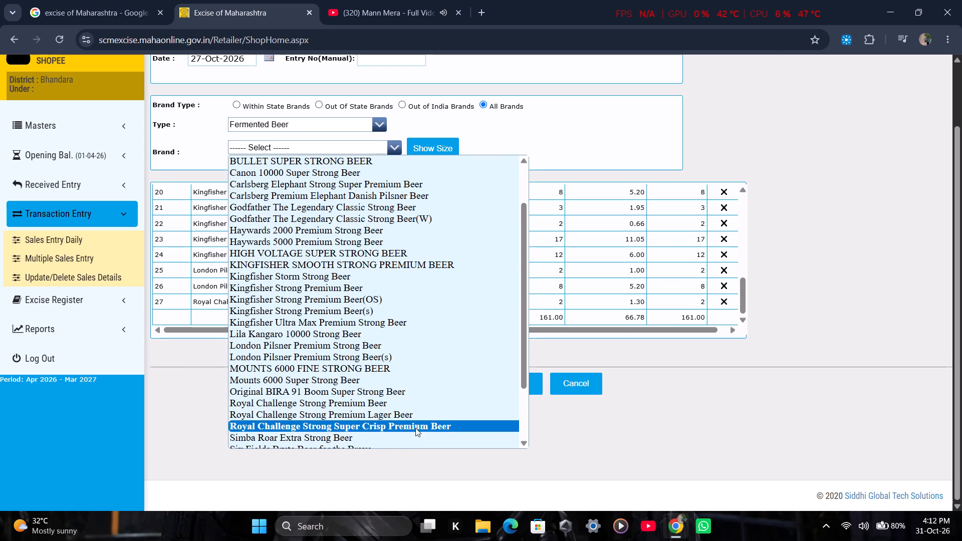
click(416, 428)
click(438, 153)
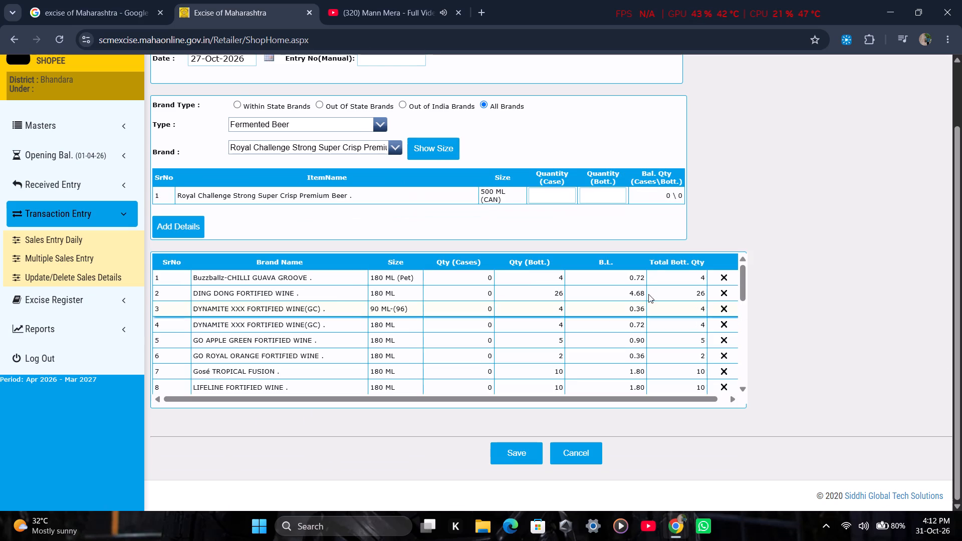
Add 1 unit of Royal Challenge Strong Premium Lager Beer in the 500 ML (CAN) size to the sales entry.
click(393, 148)
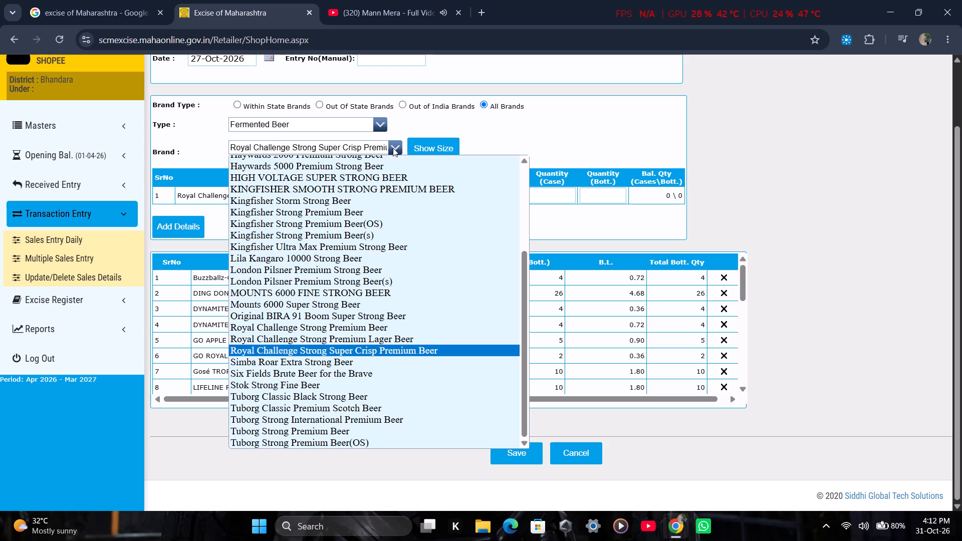
click(375, 342)
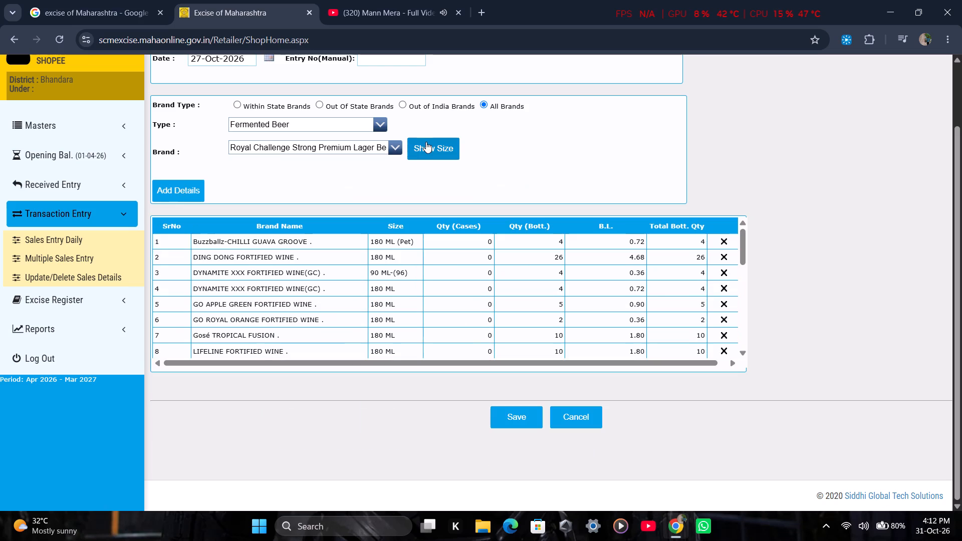
click(426, 142)
click(613, 202)
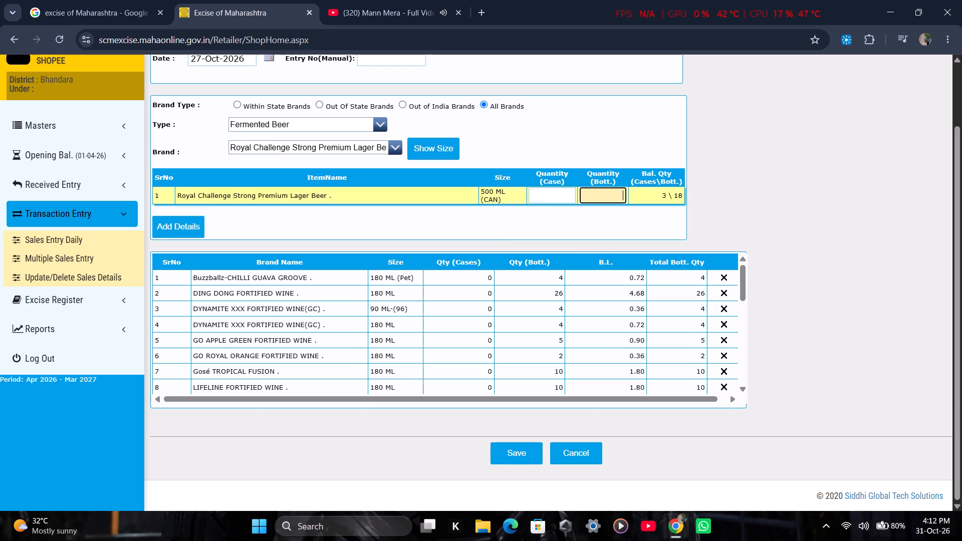
key(1)
click(193, 232)
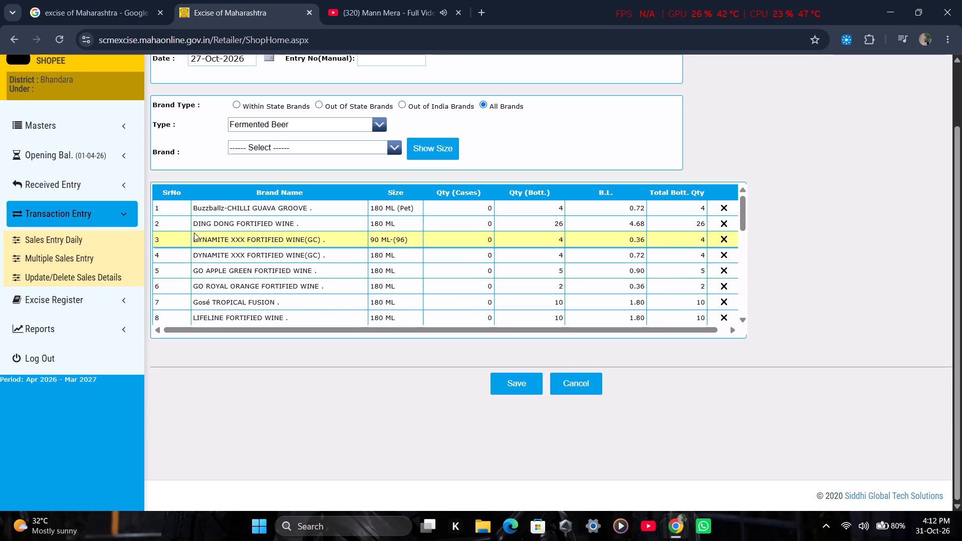
Add 2 bottles of Tuborg Classic Premium Scotch Beer in the 650 ML size to the sales entry.
scroll(286, 208, down, 8)
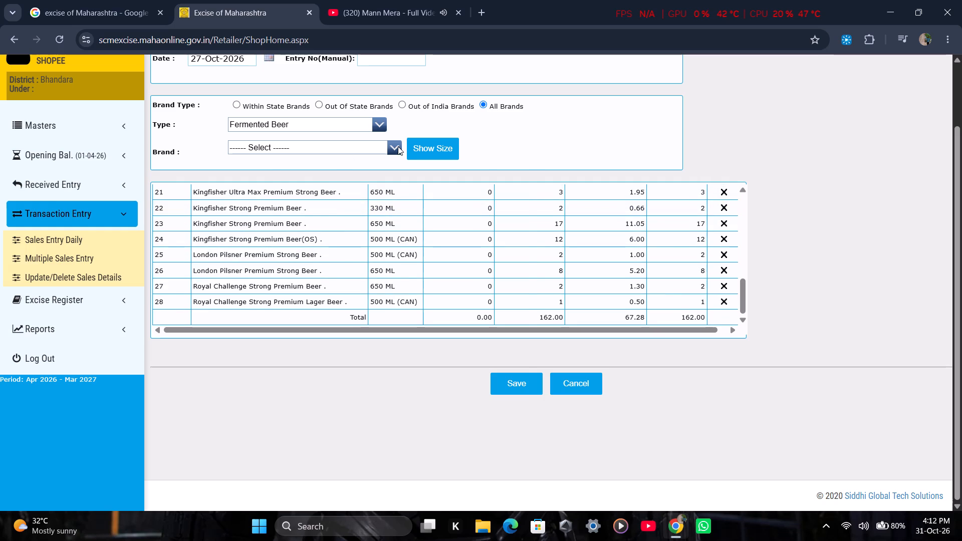
click(398, 146)
scroll(423, 249, down, 3)
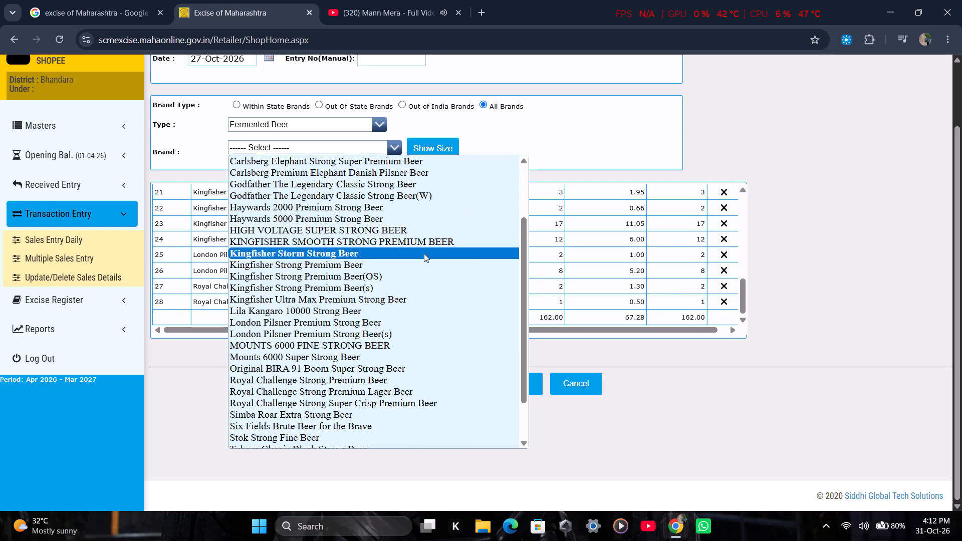
scroll(424, 253, down, 13)
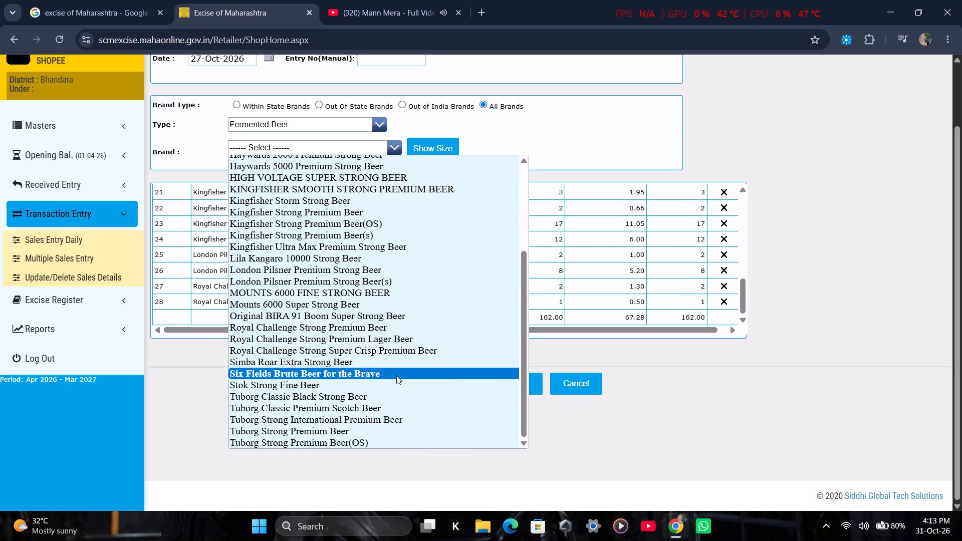
click(398, 410)
click(434, 146)
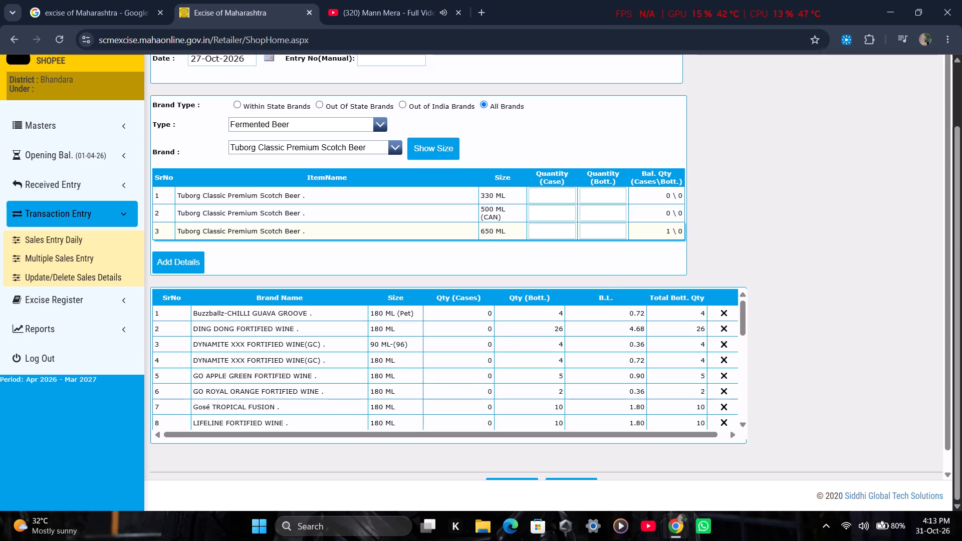
click(597, 233)
key(2)
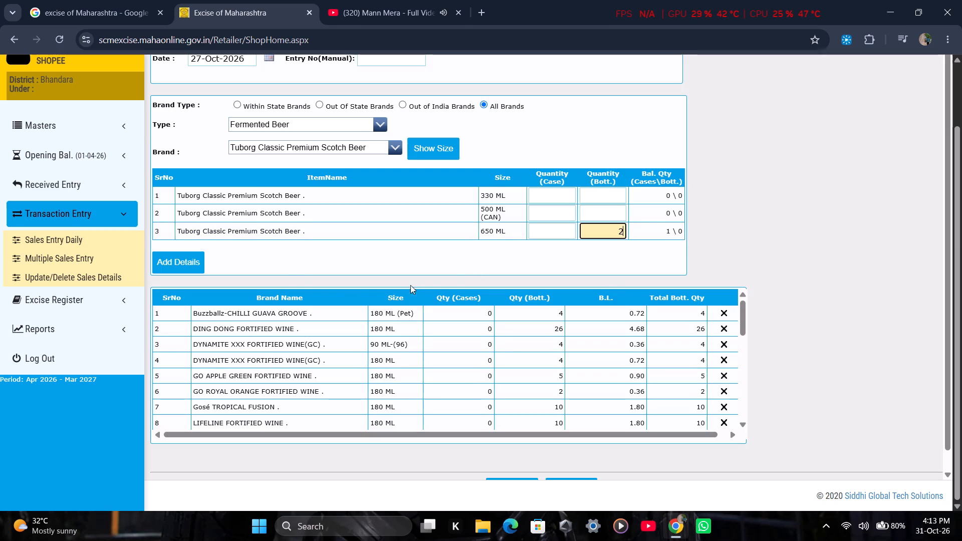
click(196, 261)
Add Tuborg Strong Premium Beer to the sales entry: 16 of 500 ML (CAN) and 6 bottles of 330 ML.
scroll(332, 210, down, 9)
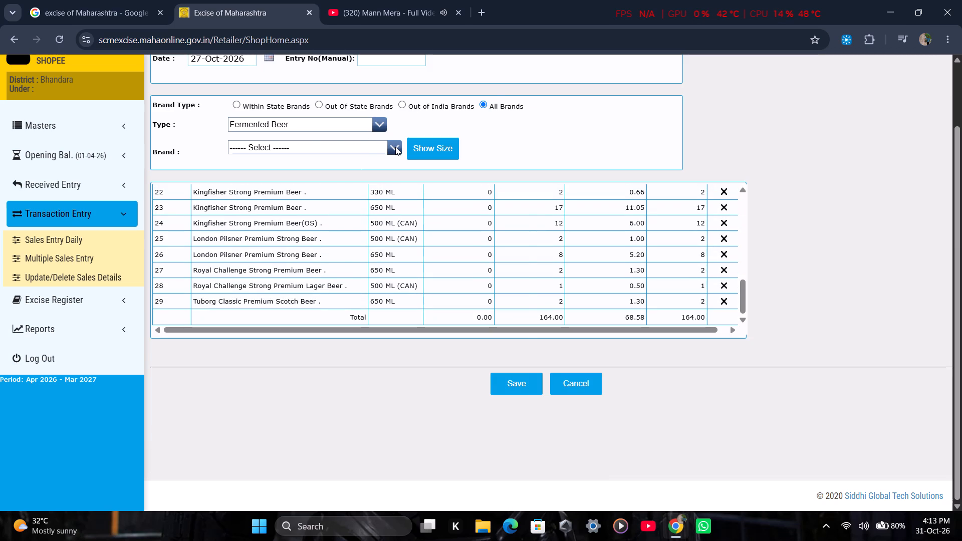
click(395, 147)
scroll(371, 229, down, 20)
scroll(371, 229, down, 1)
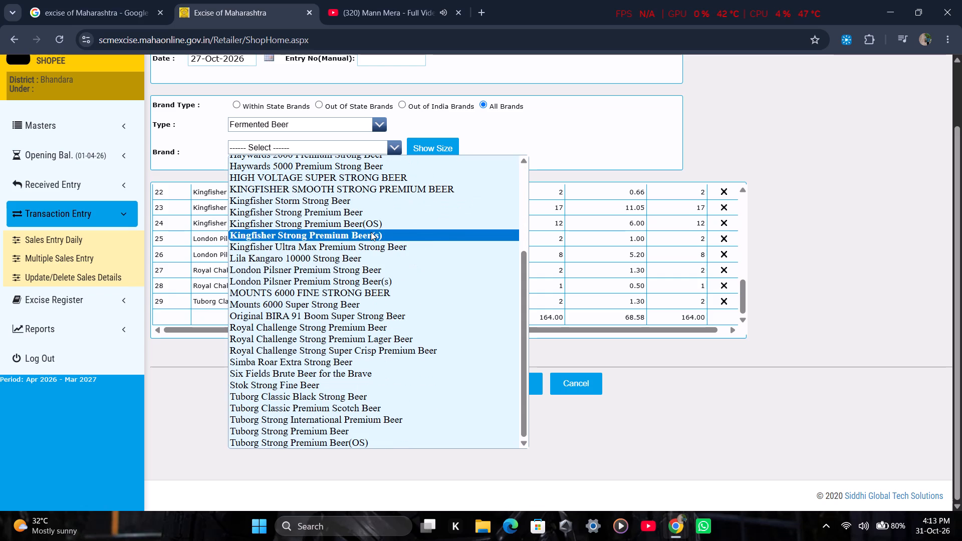
scroll(371, 232, down, 3)
click(386, 427)
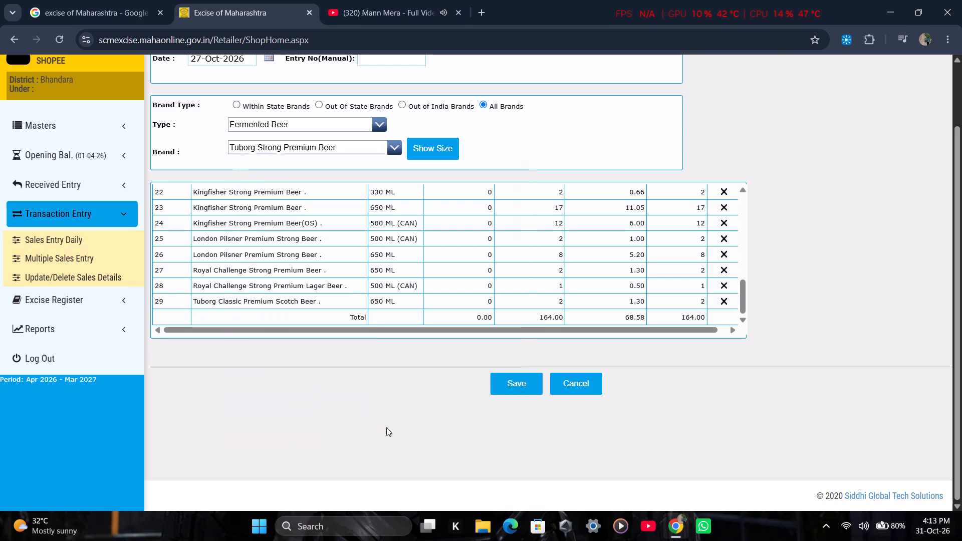
click(419, 146)
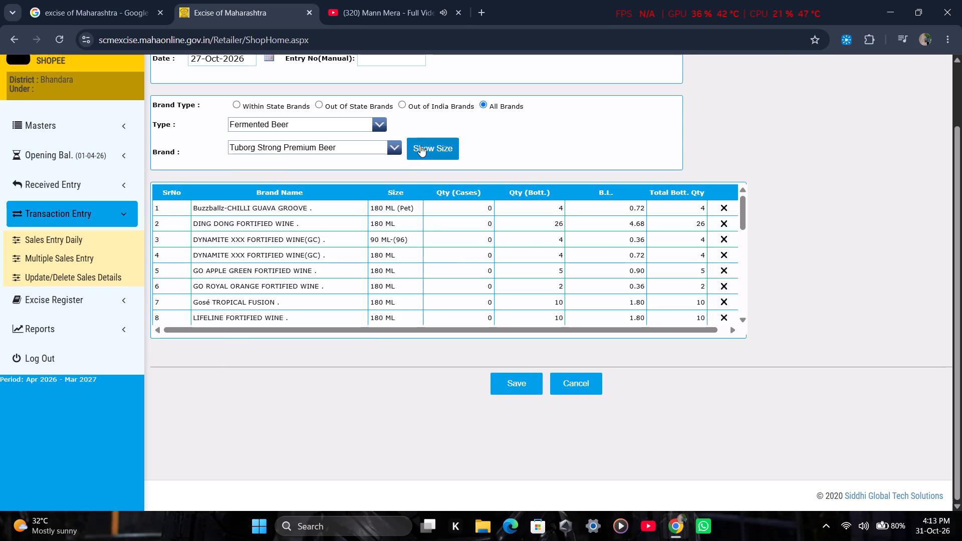
click(594, 229)
text(16+)
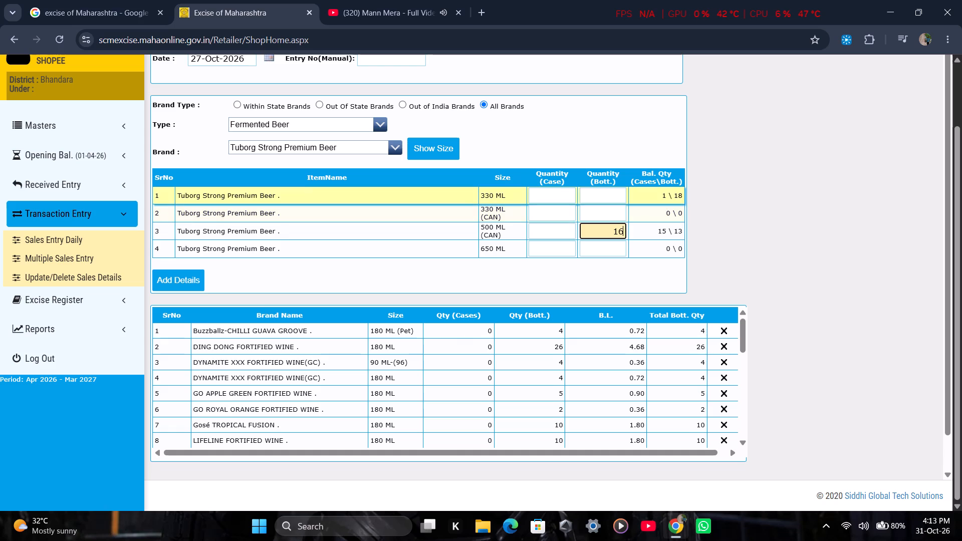
click(594, 195)
key(6)
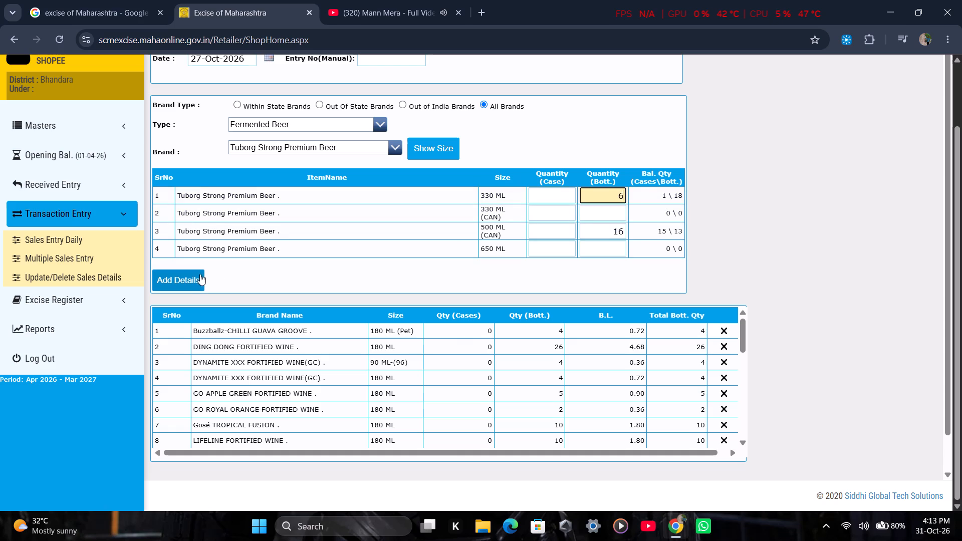
click(193, 280)
Add 16 bottles of Tuborg Strong International Premium Beer in the 650 ML size to the sales entry.
scroll(239, 277, down, 9)
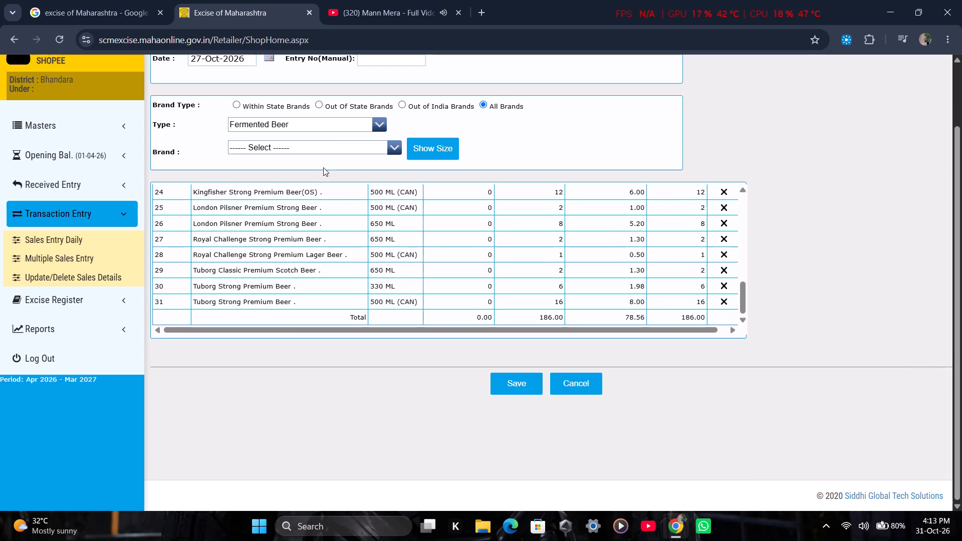
click(399, 146)
scroll(428, 355, down, 13)
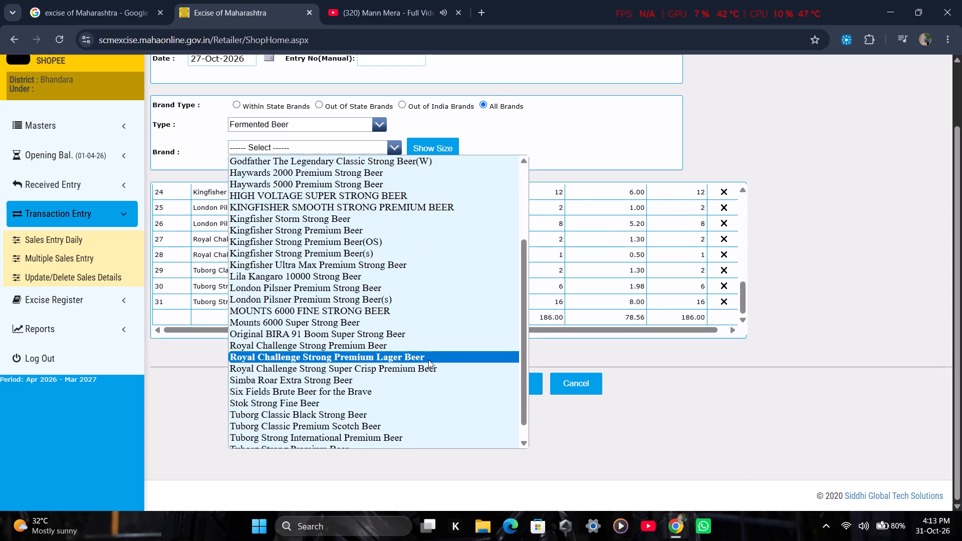
scroll(428, 360, down, 3)
click(428, 420)
click(445, 153)
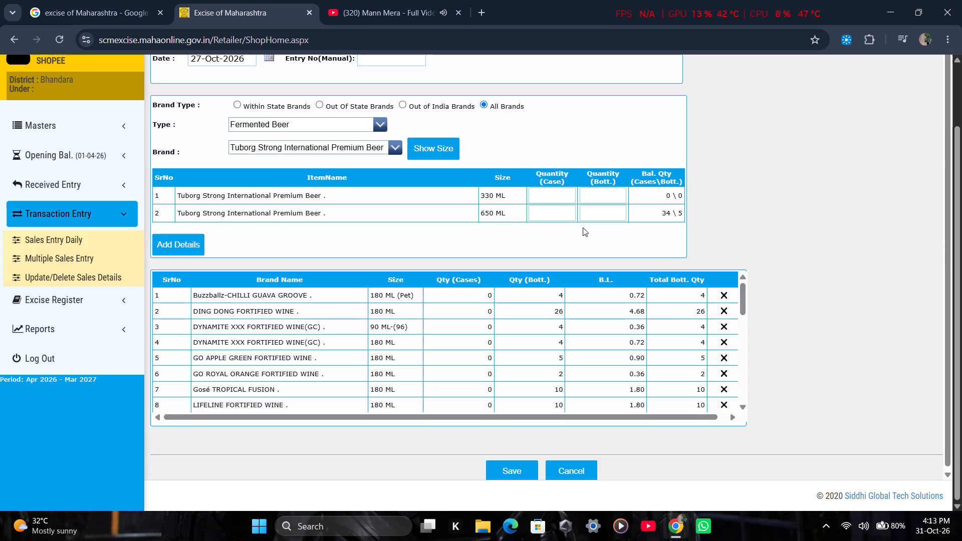
click(590, 217)
text(16)
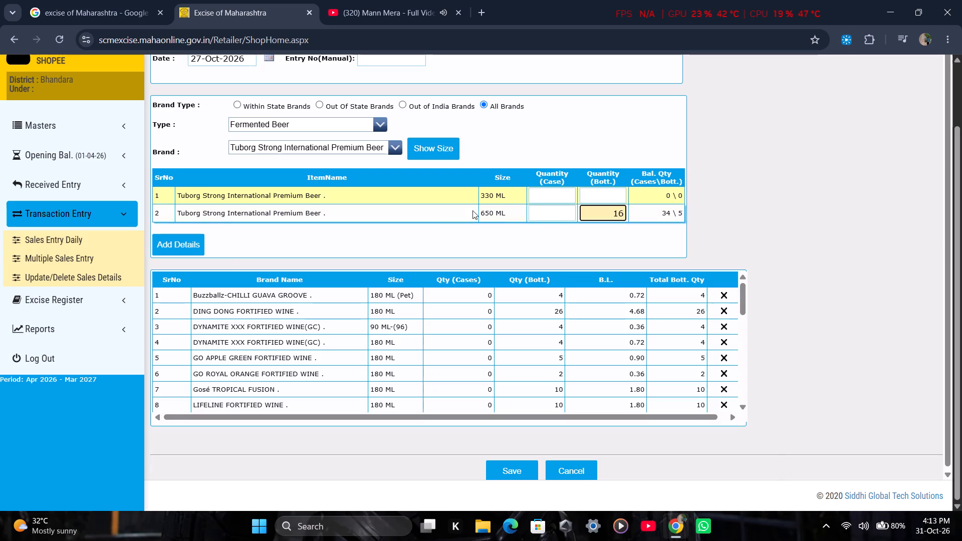
click(182, 240)
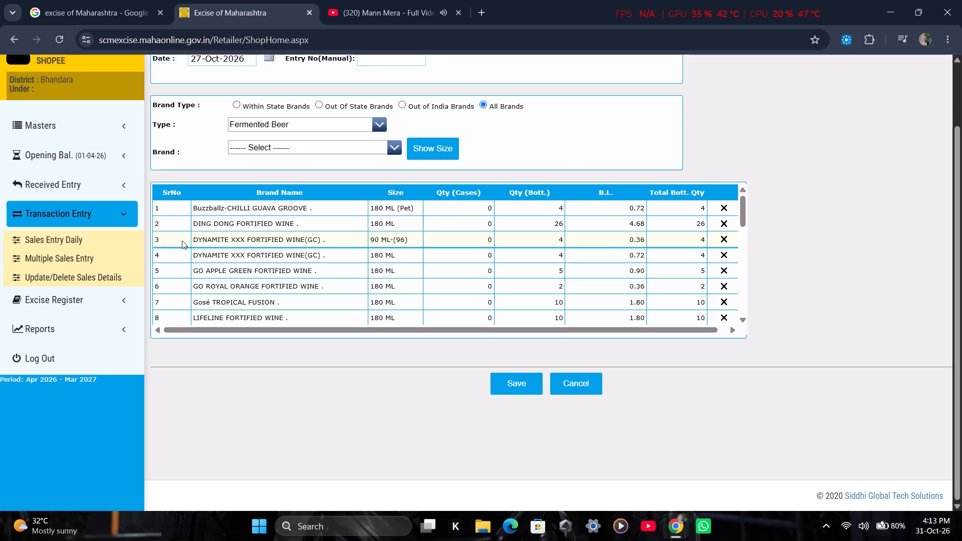
Under the Mild Beer type, add 1 bottle of Budweiser Premium King of Beer in the 650 ML size to the sales entry.
click(377, 124)
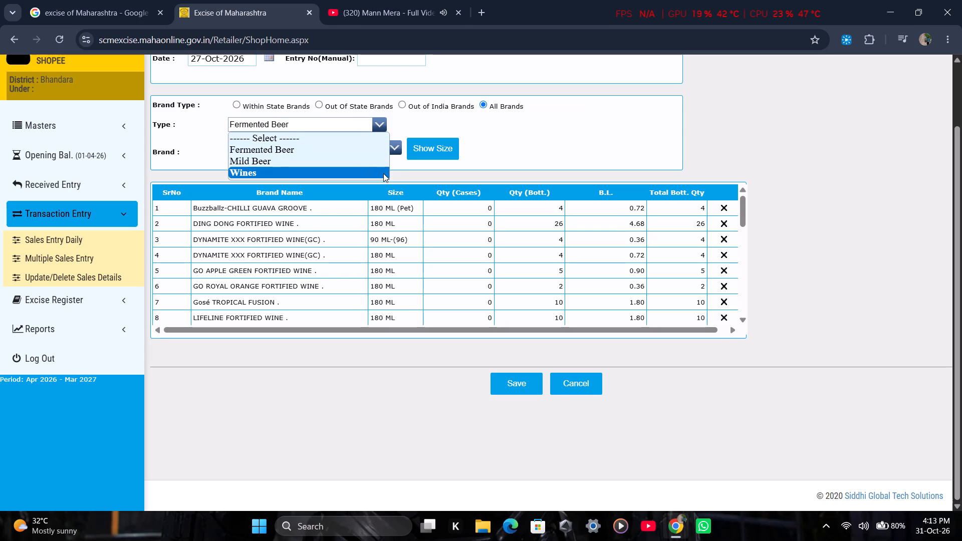
click(387, 163)
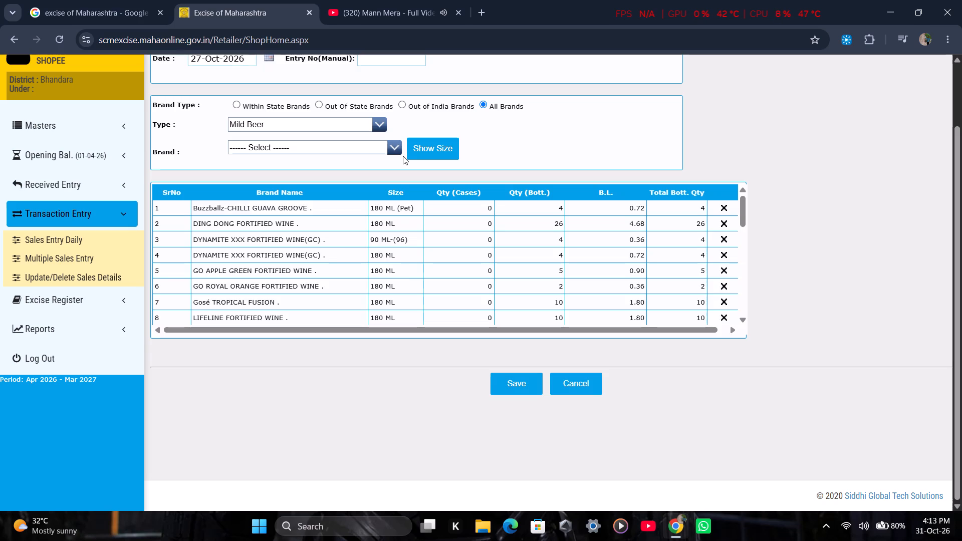
scroll(403, 156, down, 2)
click(395, 147)
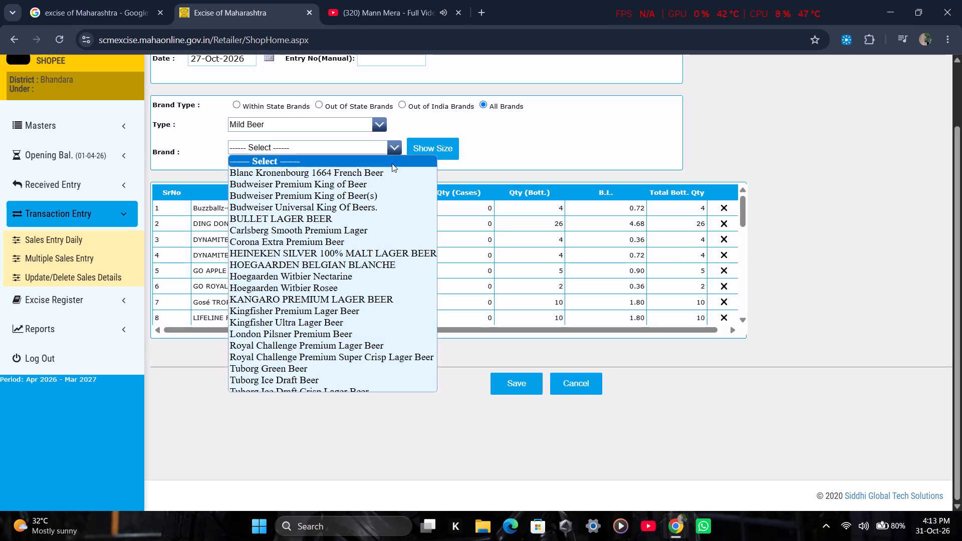
click(397, 189)
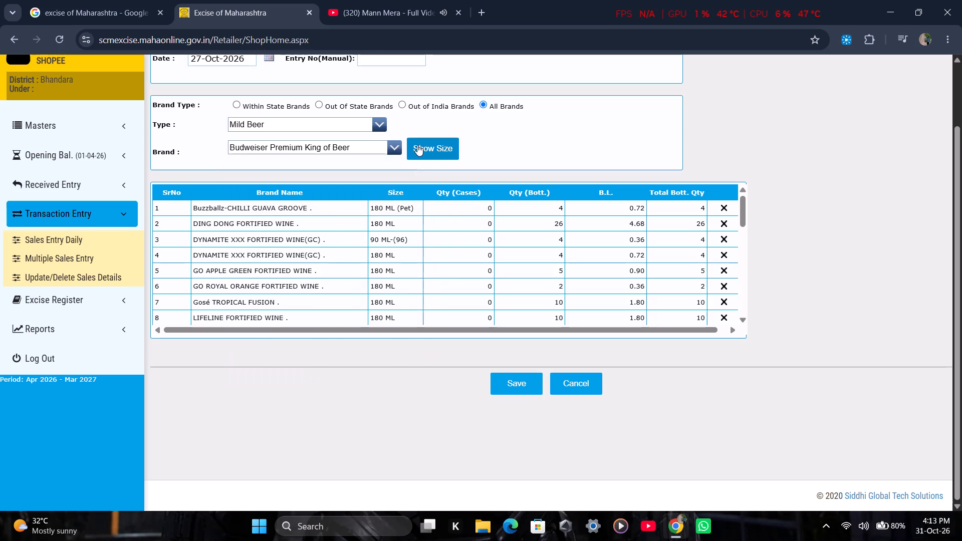
click(417, 145)
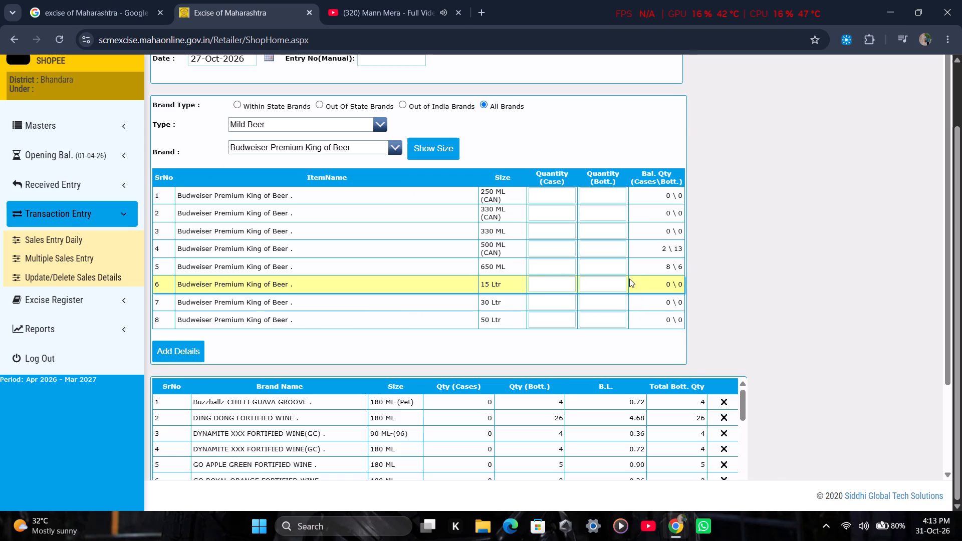
click(602, 268)
key(1)
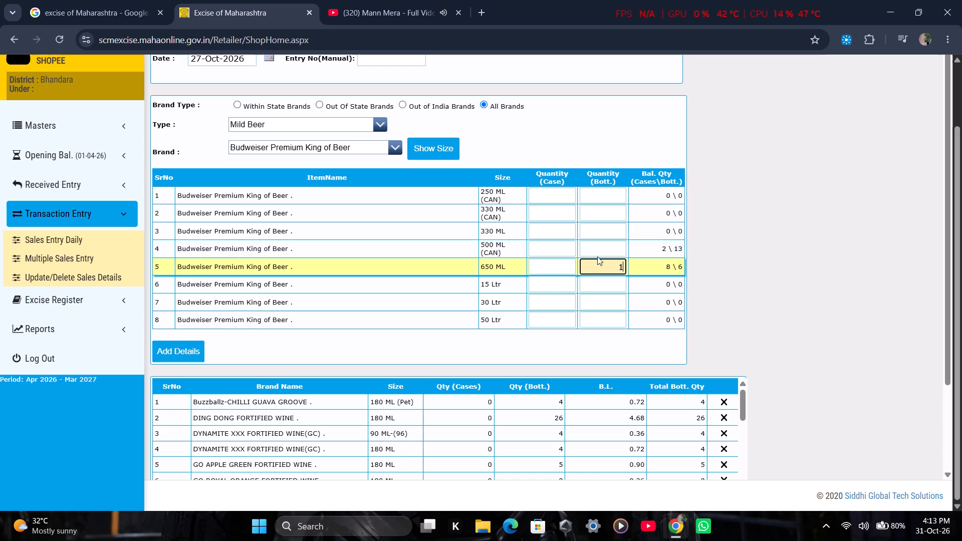
click(597, 255)
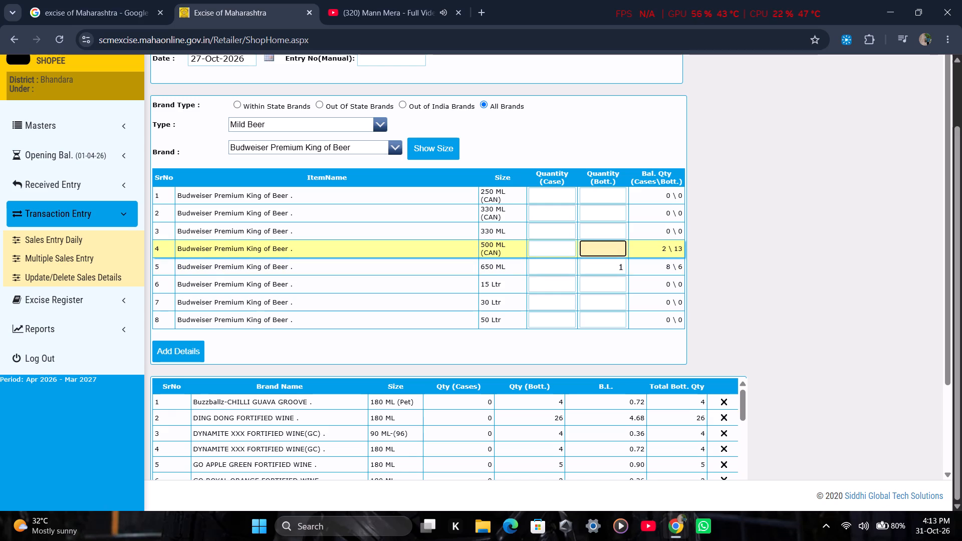
click(187, 350)
Add 2 bottles of BULLET LAGER BEER in the 650 ML size to the sales entry.
scroll(259, 255, down, 5)
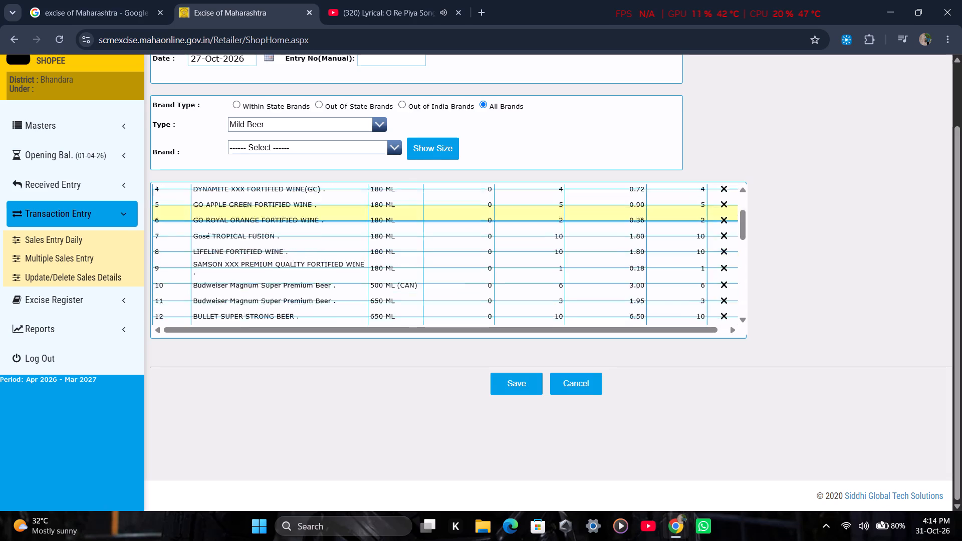
scroll(259, 255, down, 3)
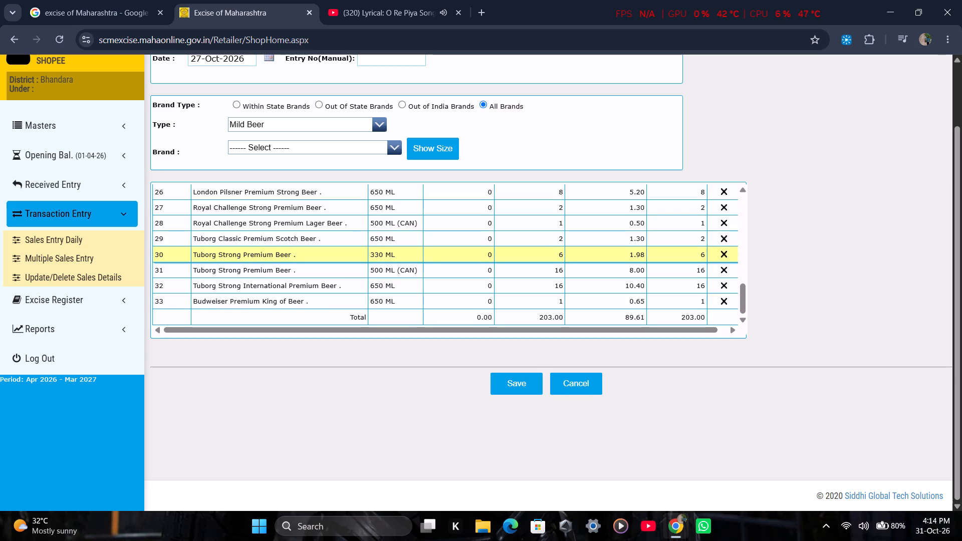
click(401, 149)
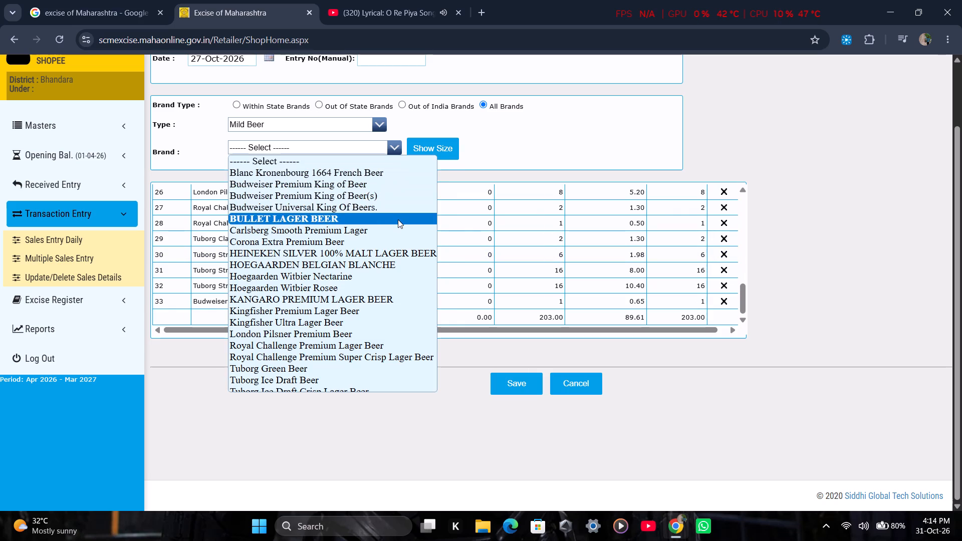
click(398, 219)
click(446, 144)
click(446, 144)
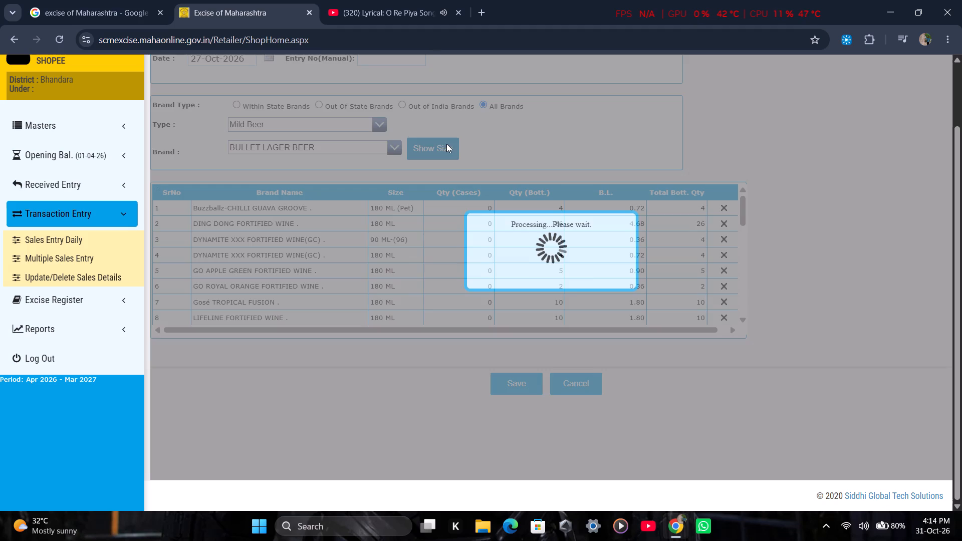
click(611, 211)
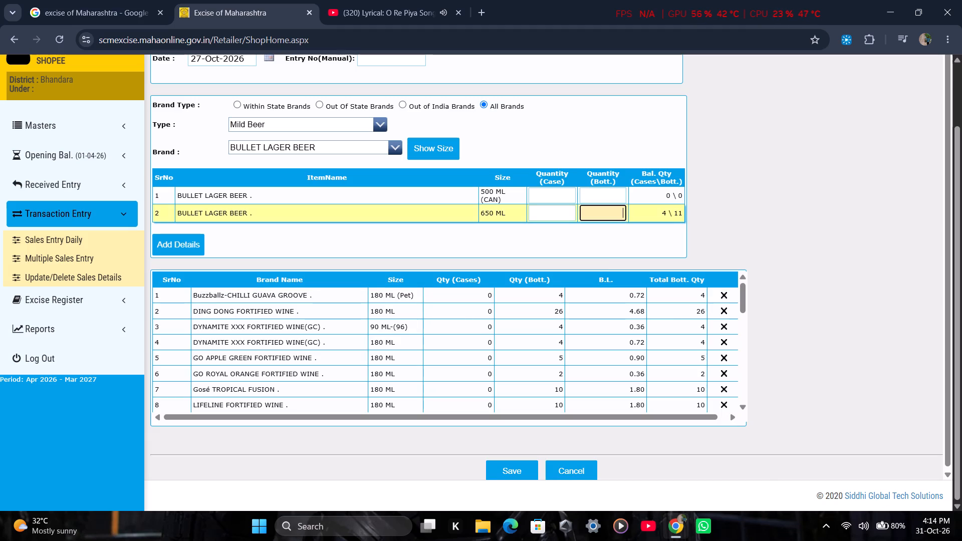
key(2)
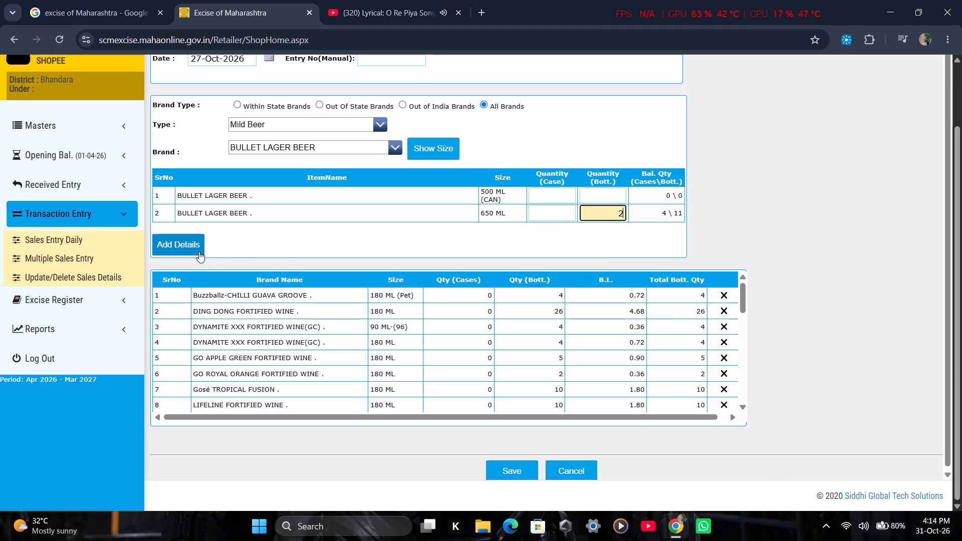
click(199, 251)
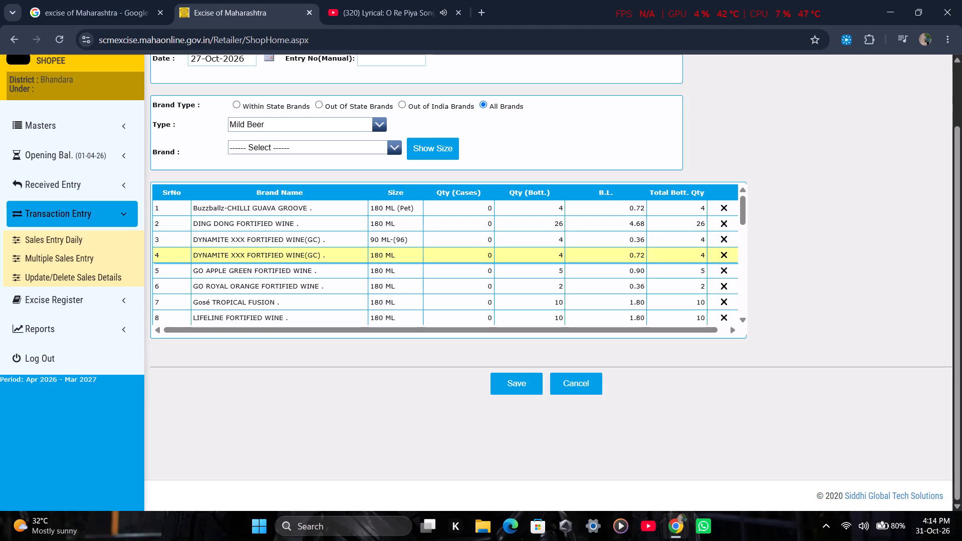
scroll(236, 257, down, 6)
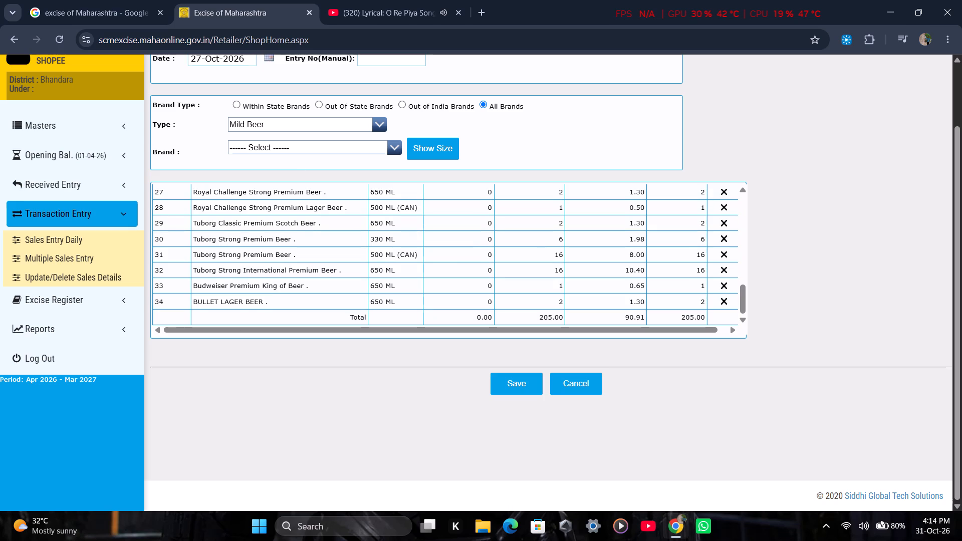
Add 3 bottles of HEINEKEN SILVER 100% MALT LAGER BEER in the 650 ML size to the sales entry.
click(399, 146)
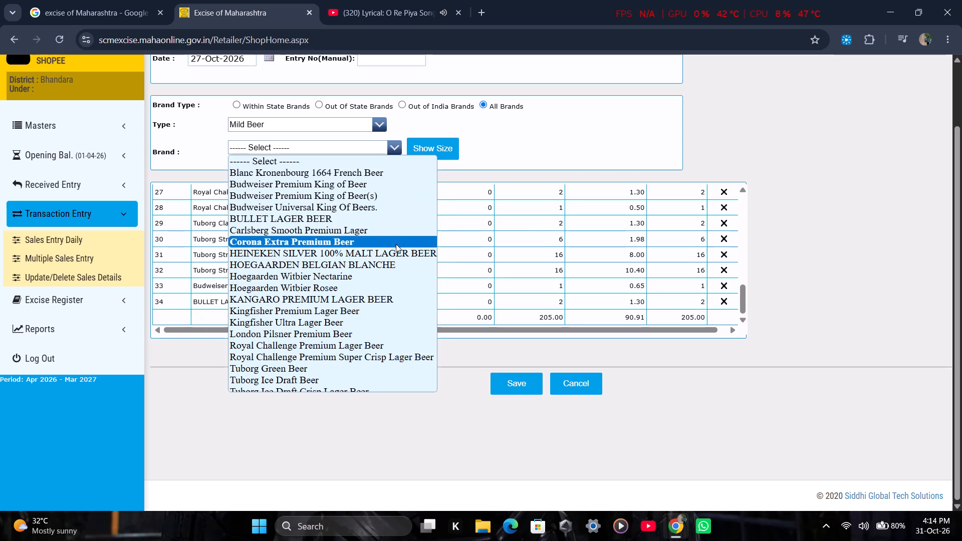
click(396, 250)
click(430, 152)
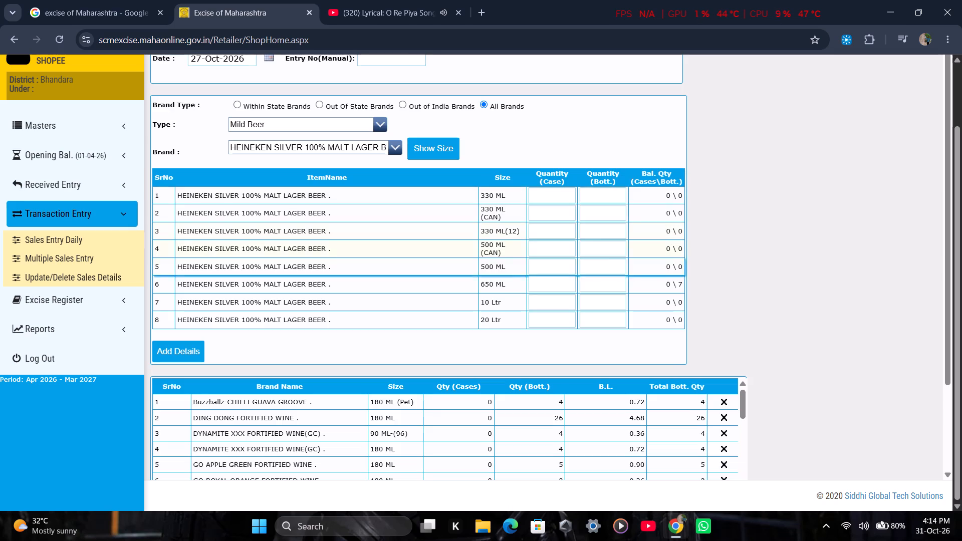
click(604, 281)
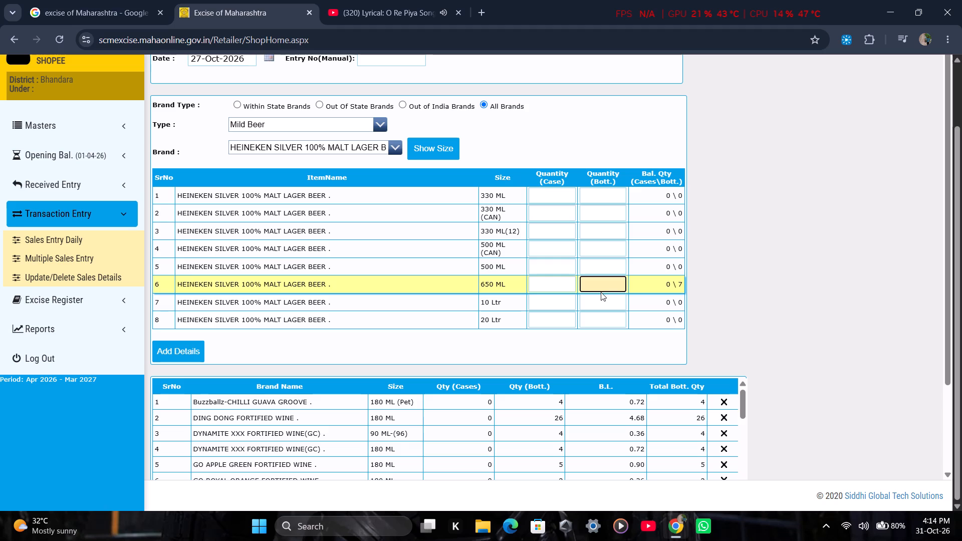
key(3)
click(187, 352)
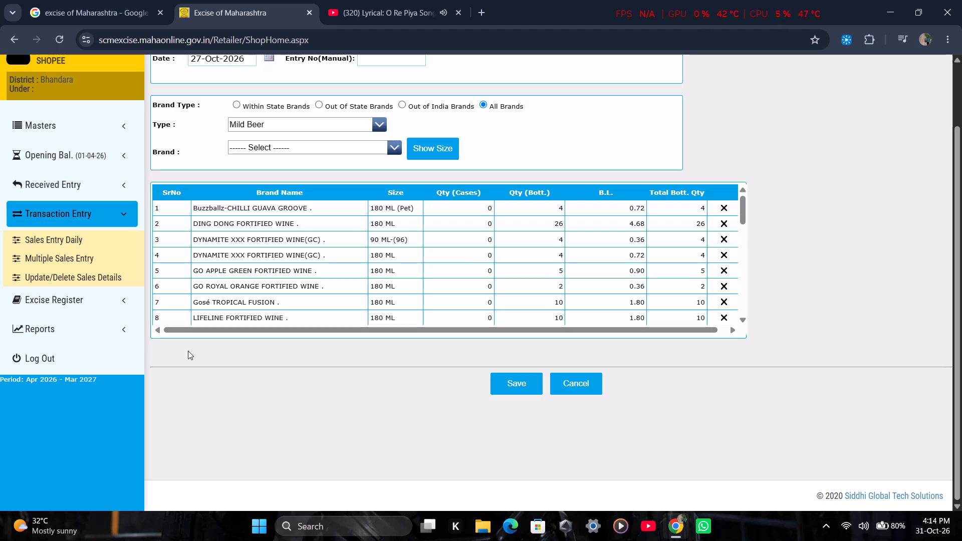
scroll(232, 292, down, 7)
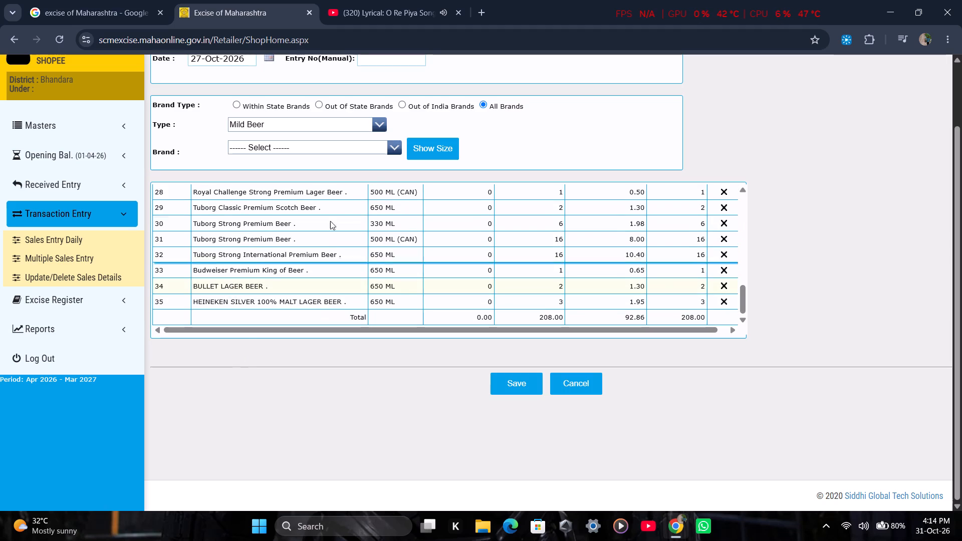
Add London Pilsner Premium Beer to the sales entry: 4 bottles of 650 ML and 13 of 500 ML (CAN).
click(391, 150)
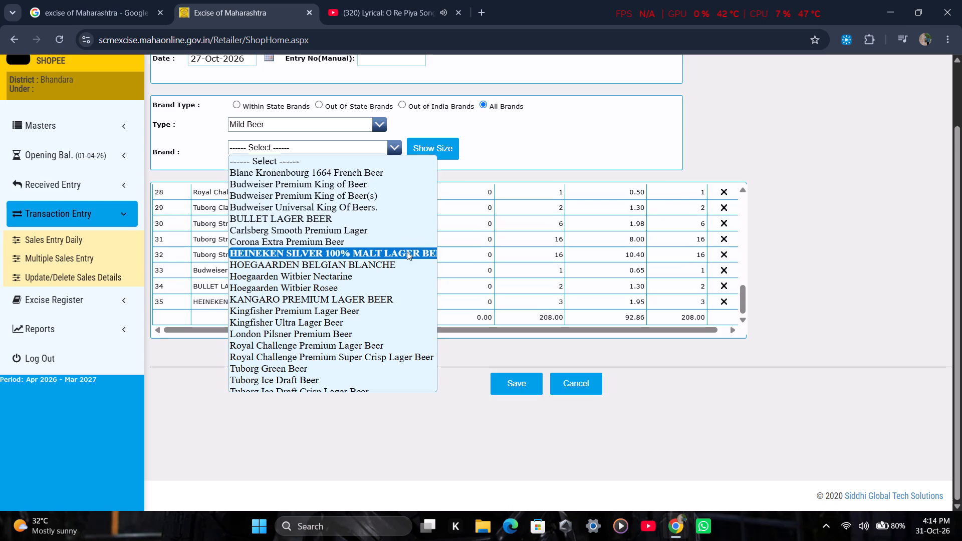
click(387, 338)
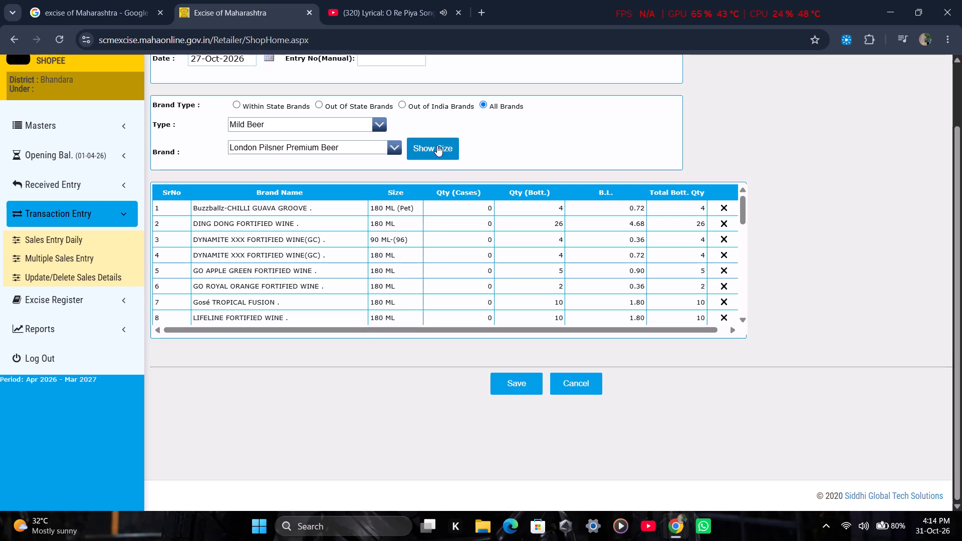
click(440, 162)
click(441, 149)
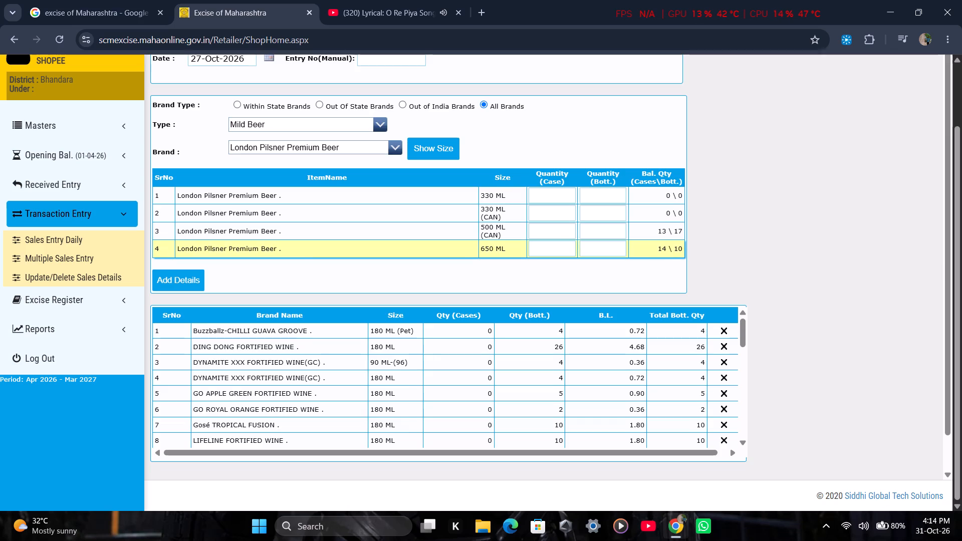
click(608, 252)
key(4)
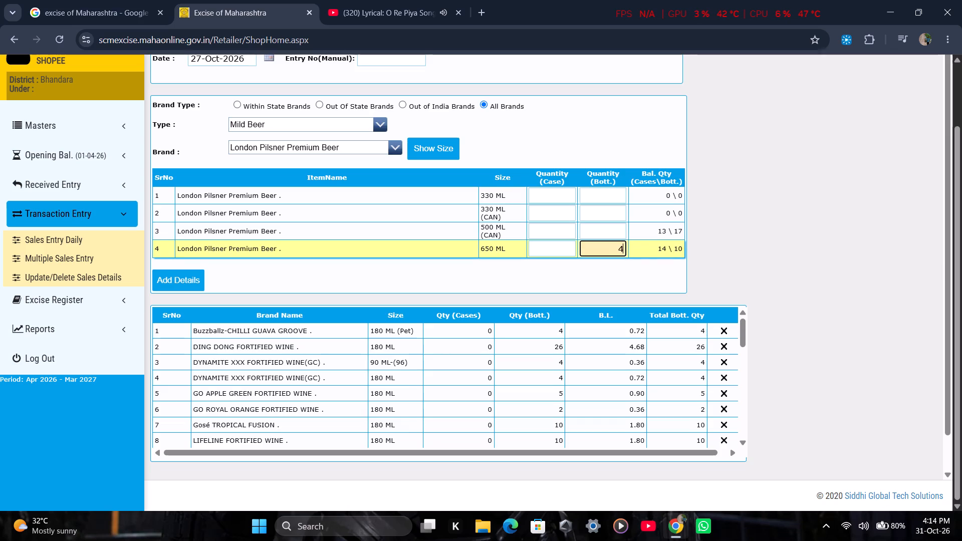
click(612, 235)
text(13)
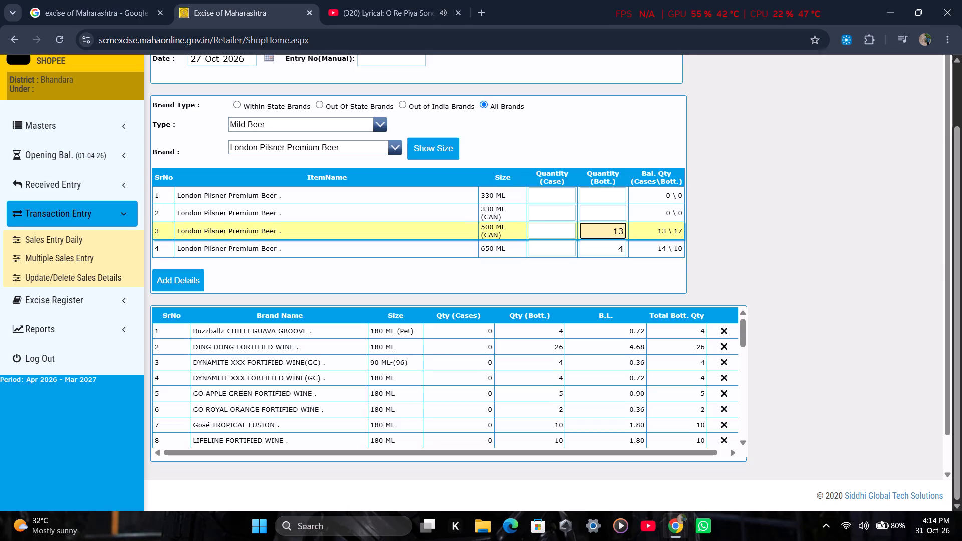
click(176, 278)
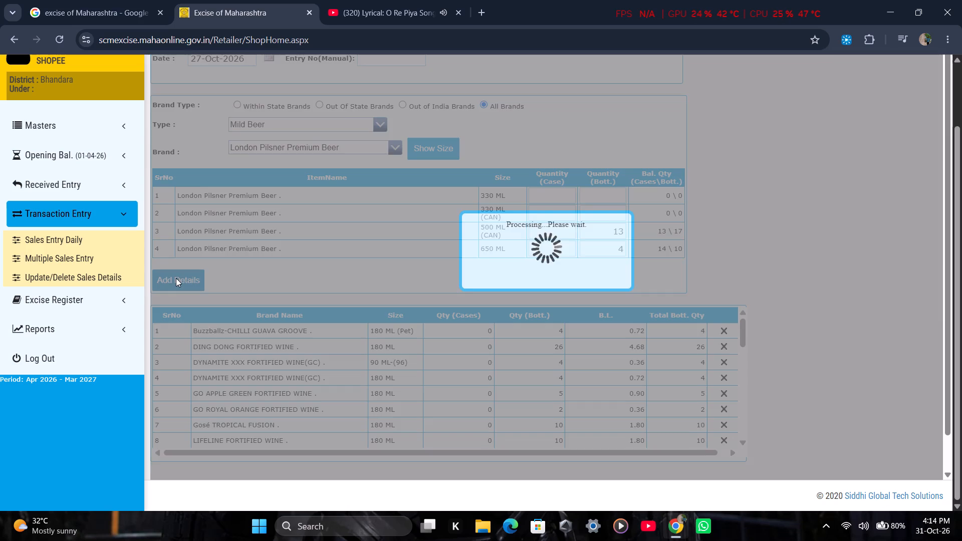
scroll(348, 285, down, 9)
Add 8 bottles of Royal Challenge Premium Lager Beer in the 650 ML size to the sales entry.
click(398, 150)
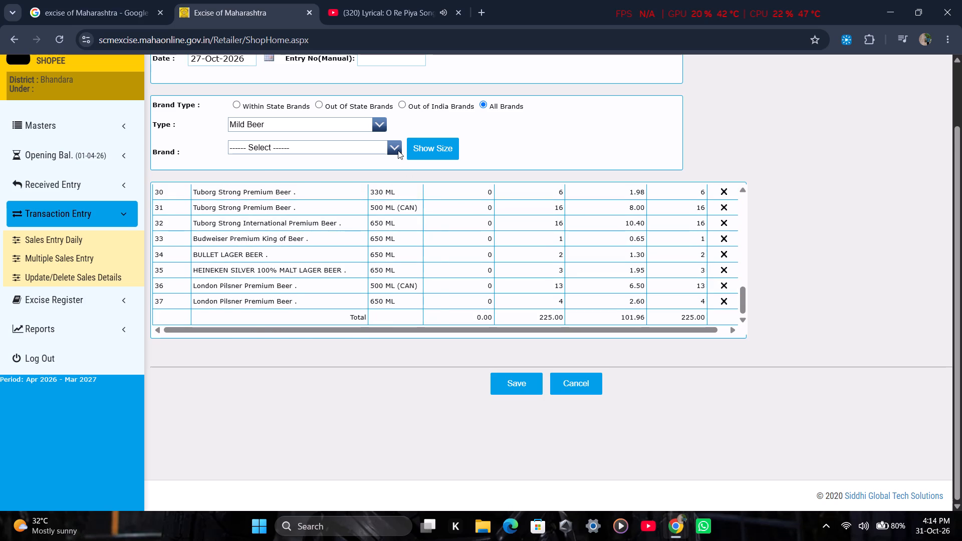
click(396, 346)
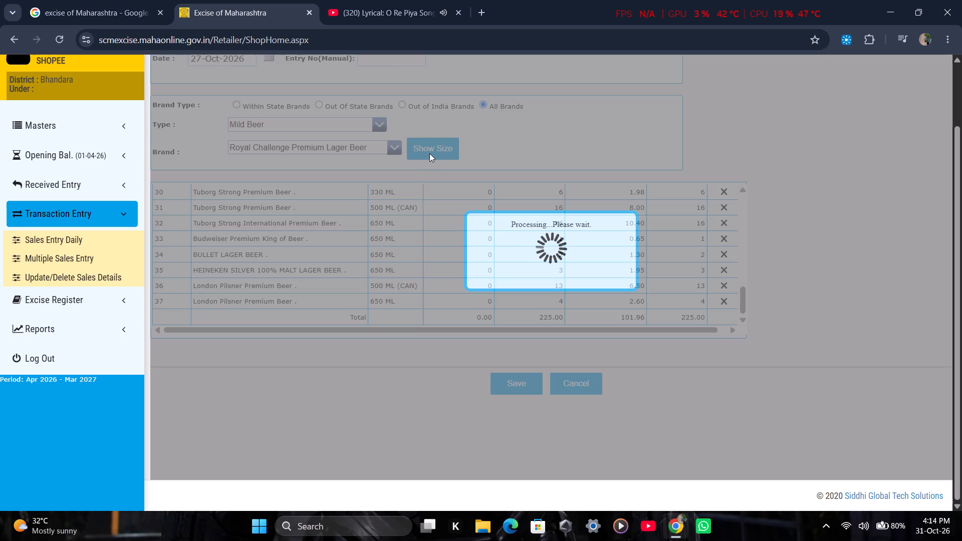
click(429, 153)
click(429, 153)
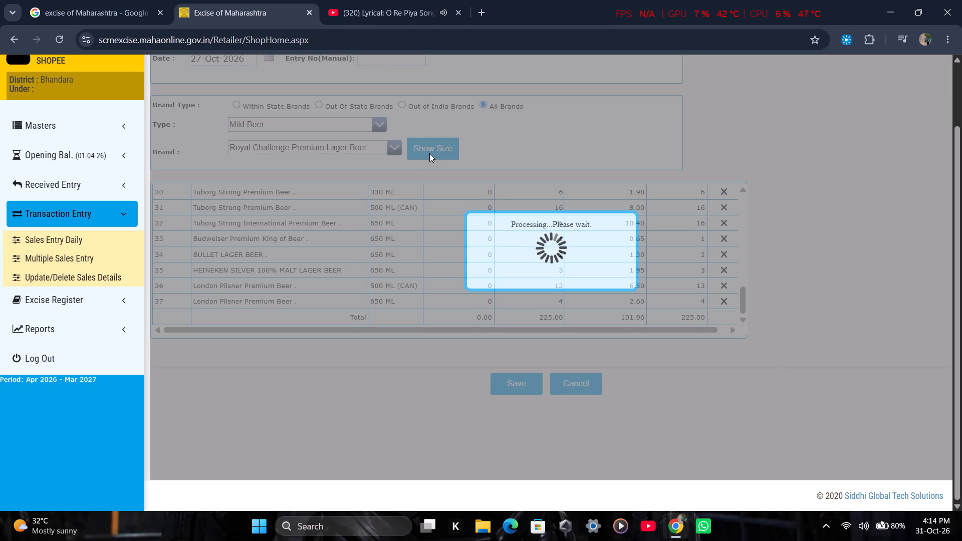
click(429, 153)
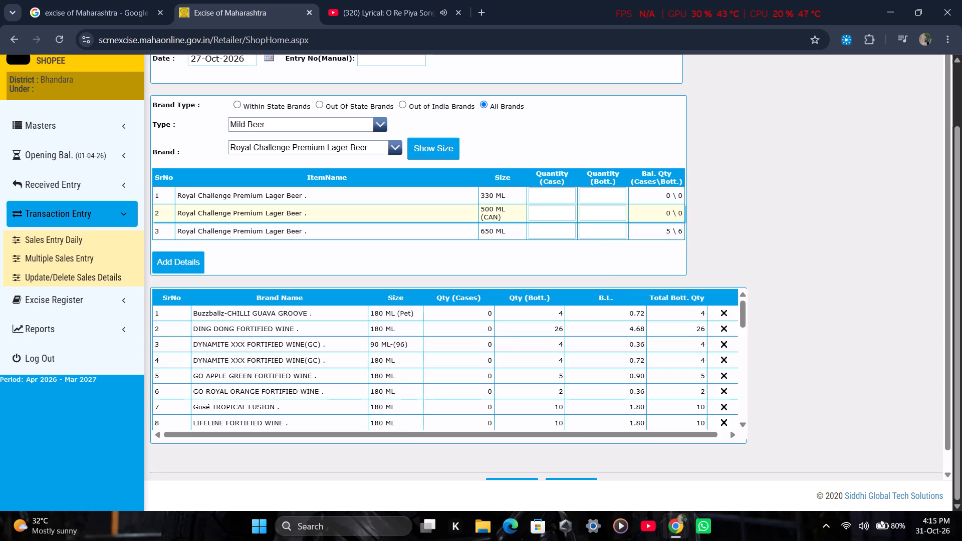
click(595, 234)
key(8)
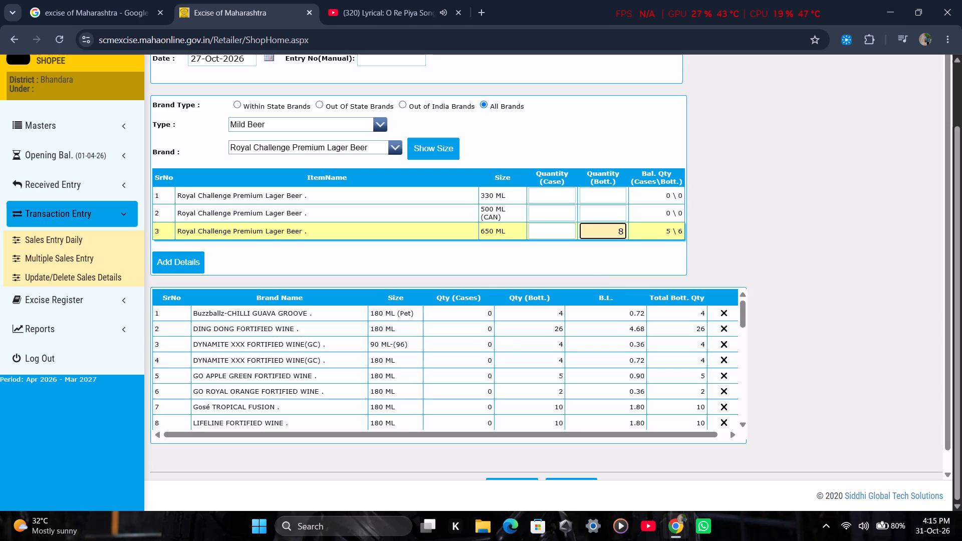
click(192, 257)
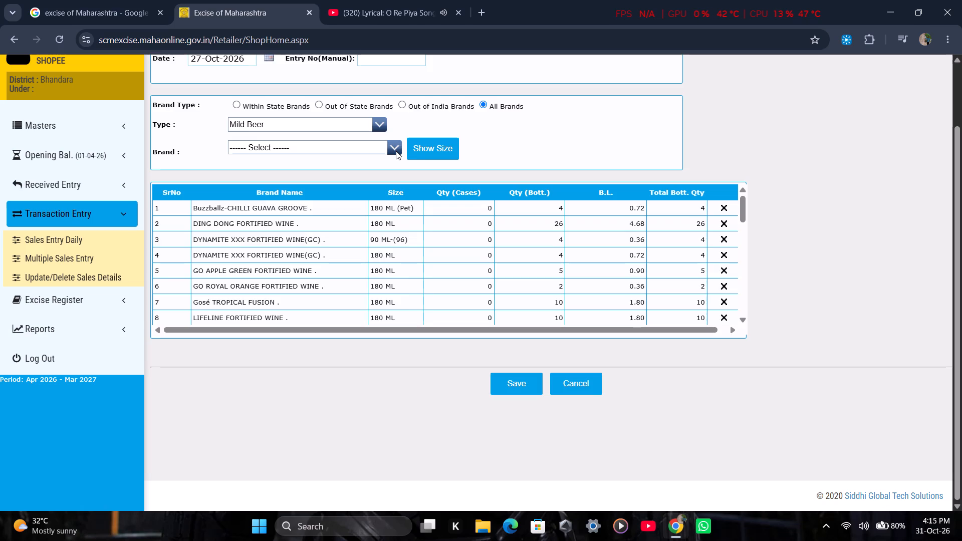
Add 14 of Royal Challenge Premium Super Crisp Lager Beer in the 500 ML (CAN) size to the sales entry.
click(396, 151)
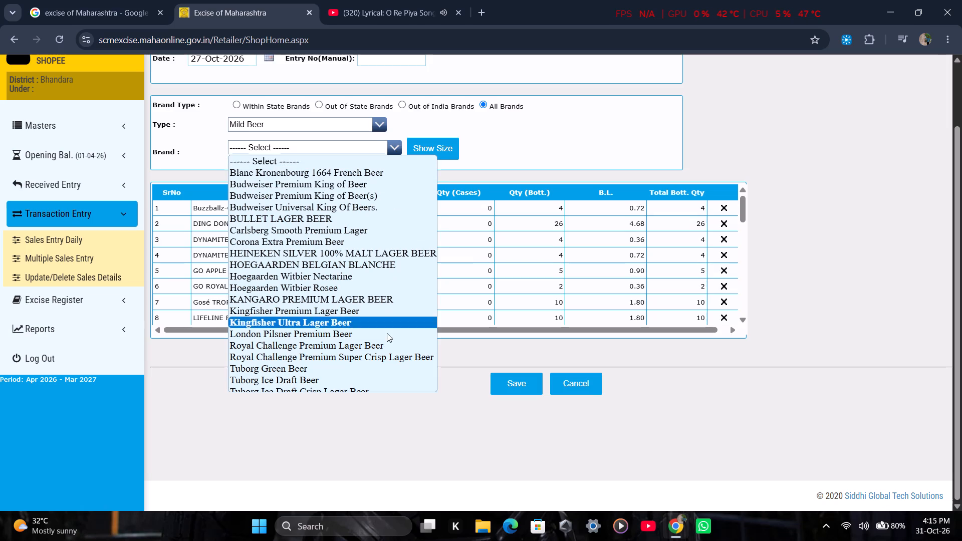
click(387, 362)
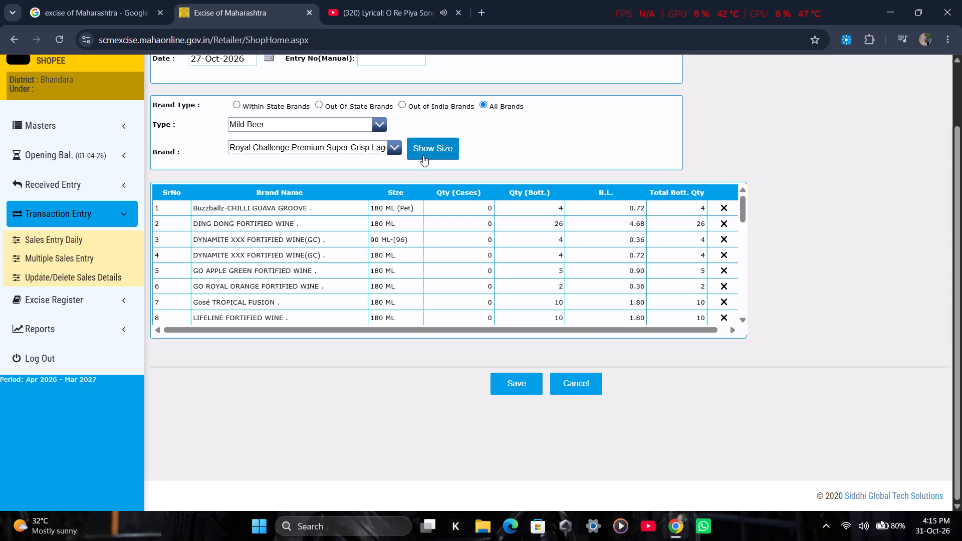
click(423, 155)
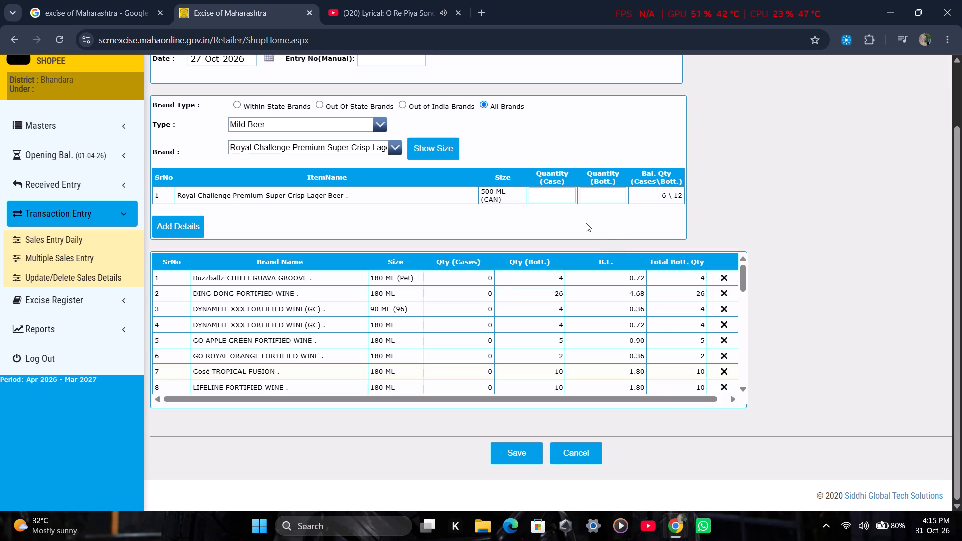
click(599, 199)
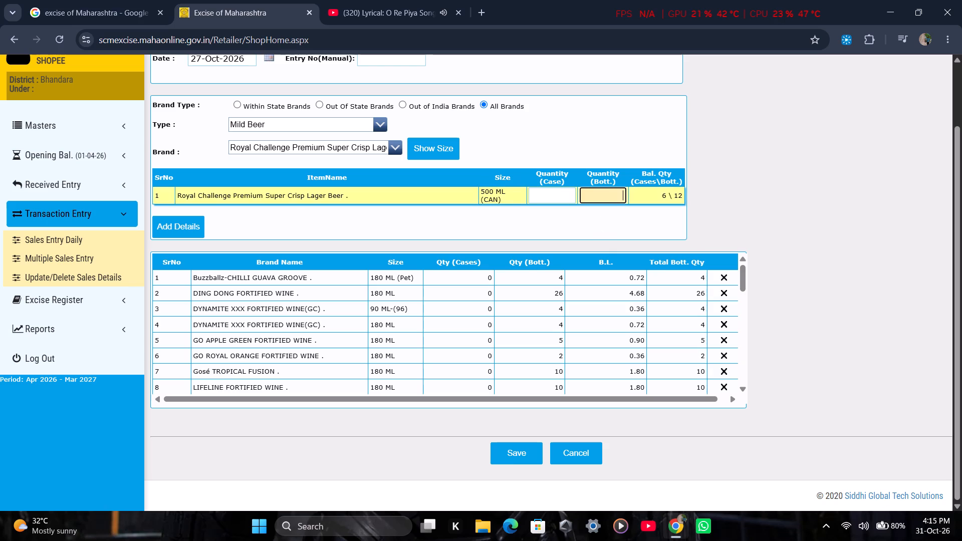
text(14)
click(194, 217)
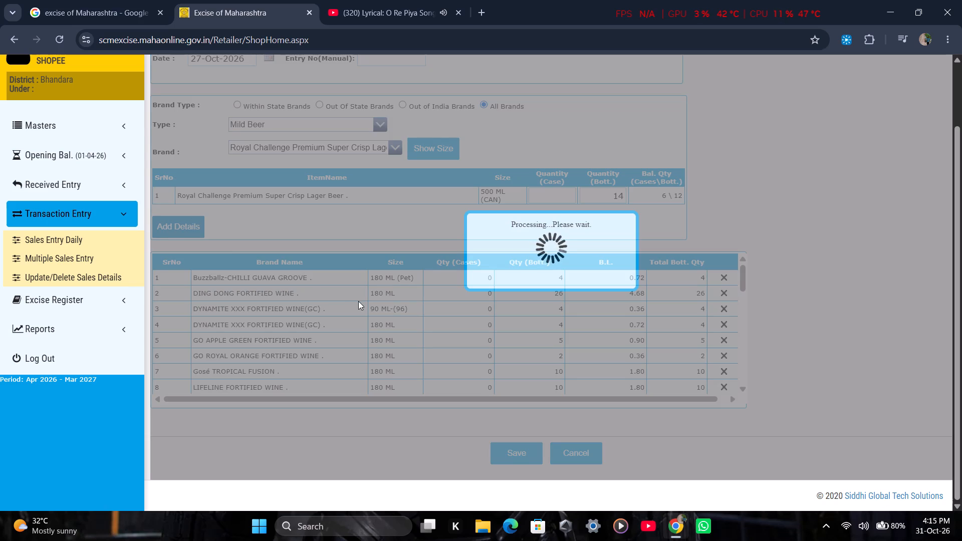
scroll(366, 302, down, 4)
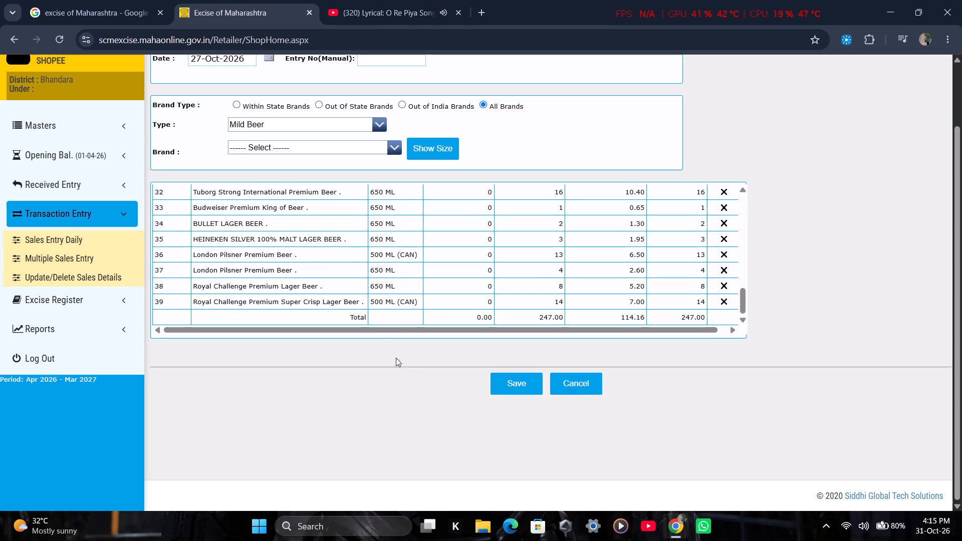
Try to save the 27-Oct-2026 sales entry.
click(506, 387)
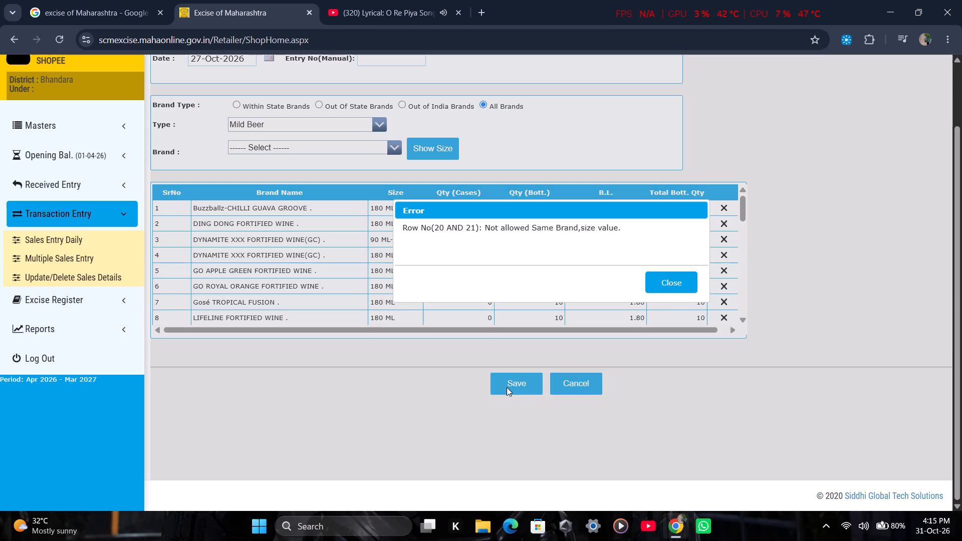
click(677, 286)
Delete the duplicate Kingfisher Ultra Max Premium Strong Beer 650 ML row with 8 bottles from the sales entry.
drag(741, 214, 752, 238)
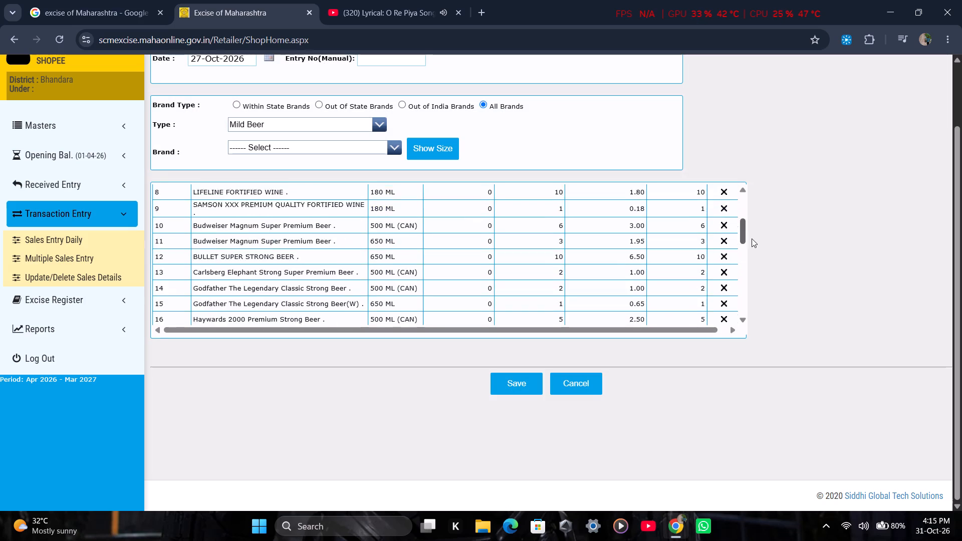
drag(752, 238, 758, 252)
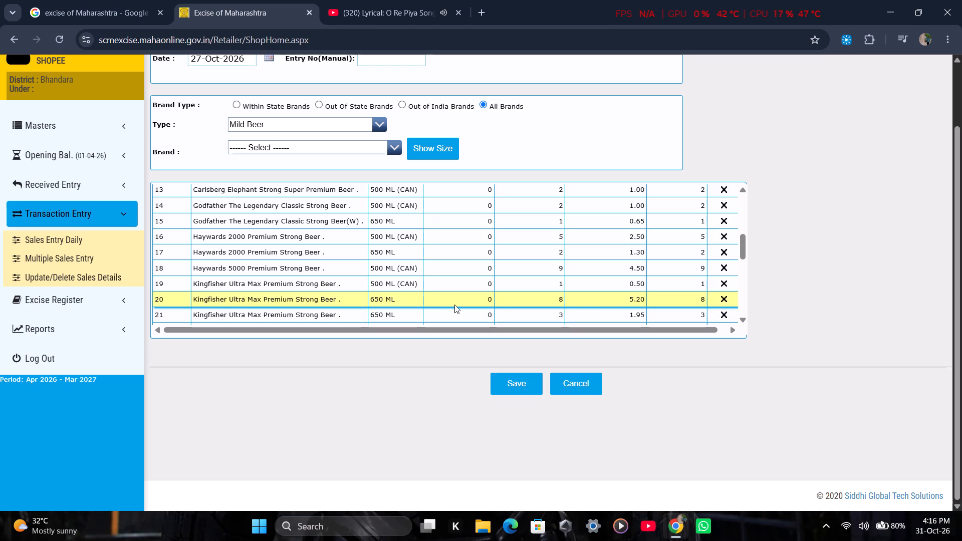
click(723, 298)
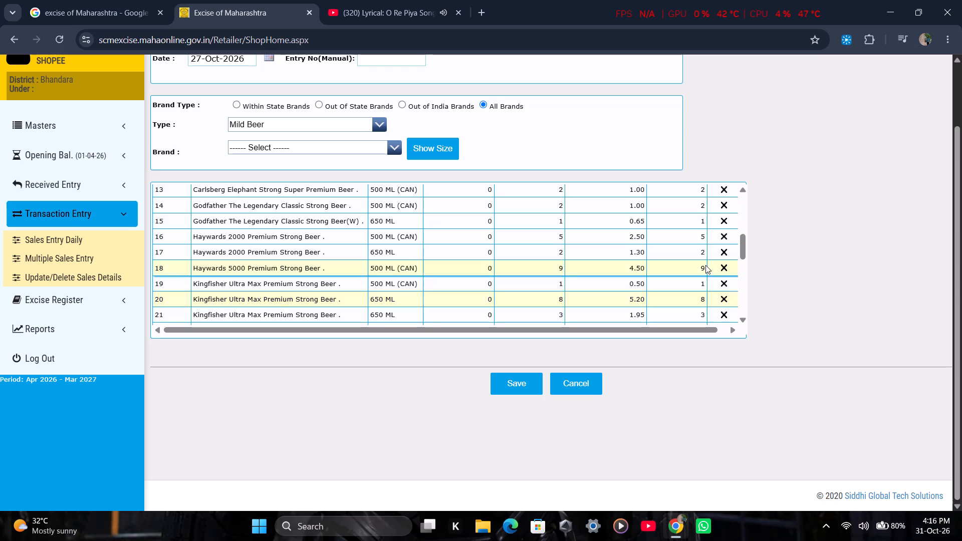
click(721, 298)
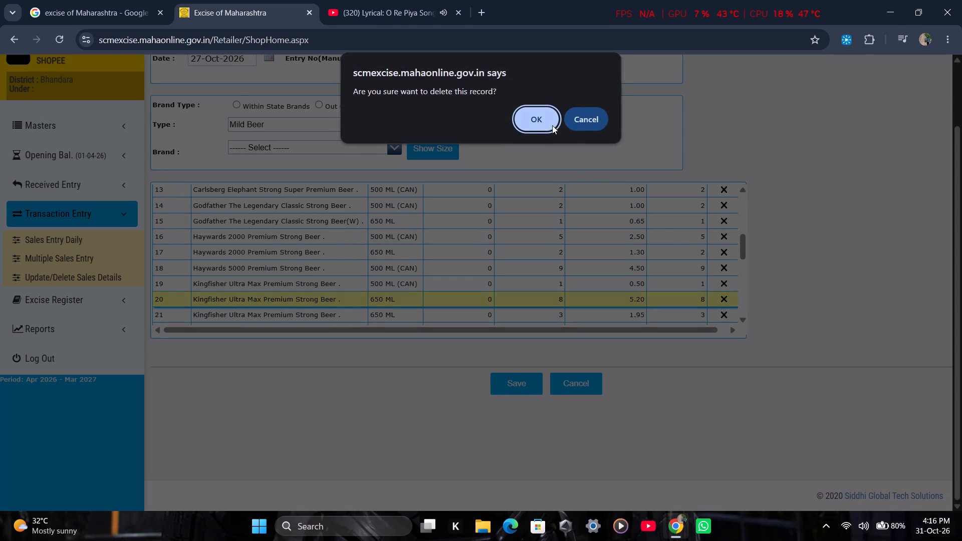
click(552, 125)
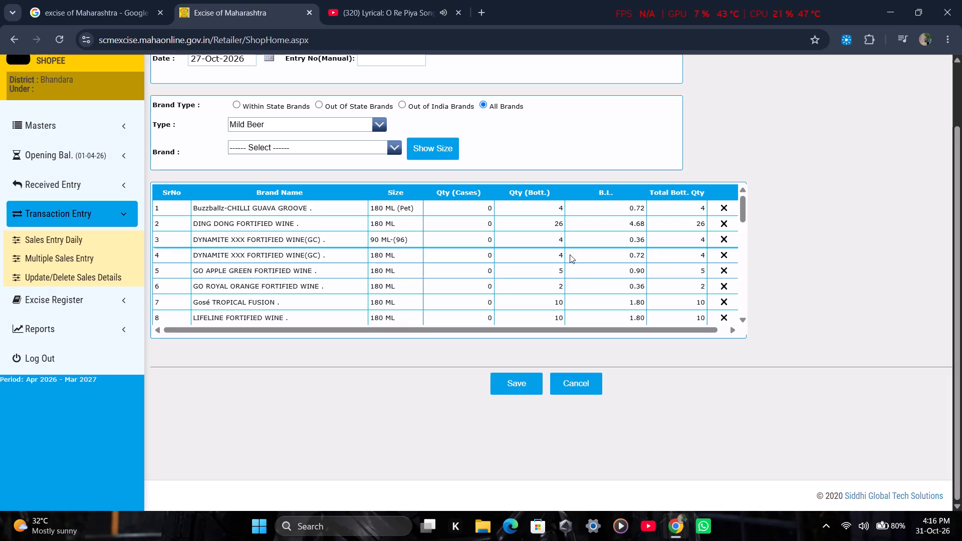
Delete the Kingfisher Ultra Max Premium Strong Beer 500 ML (CAN) row from the sales entry.
scroll(574, 270, down, 3)
scroll(574, 270, up, 1)
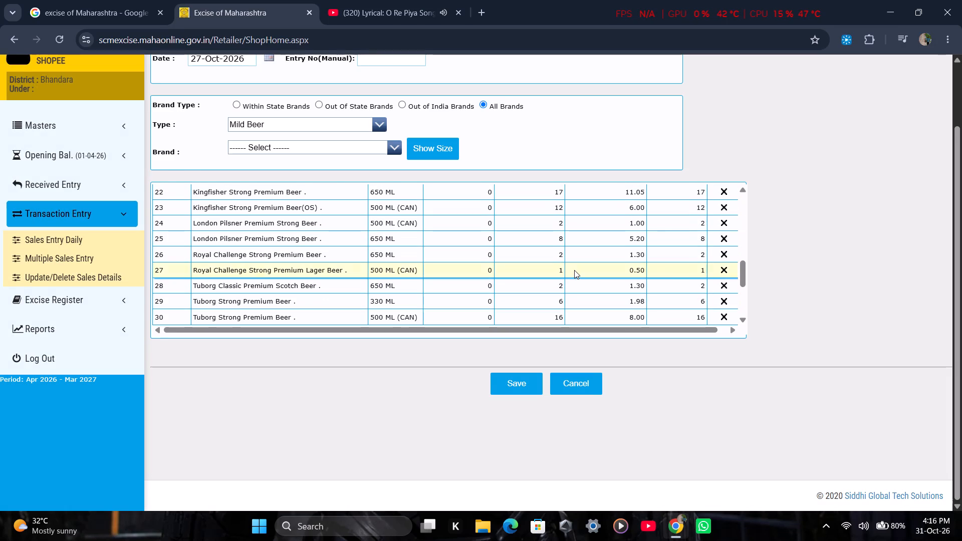
scroll(574, 270, up, 1)
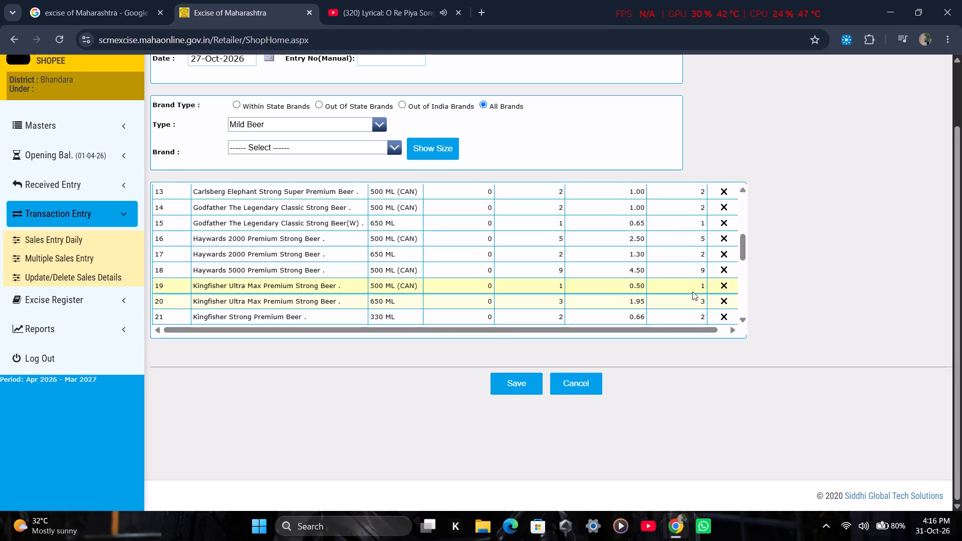
click(723, 283)
click(539, 111)
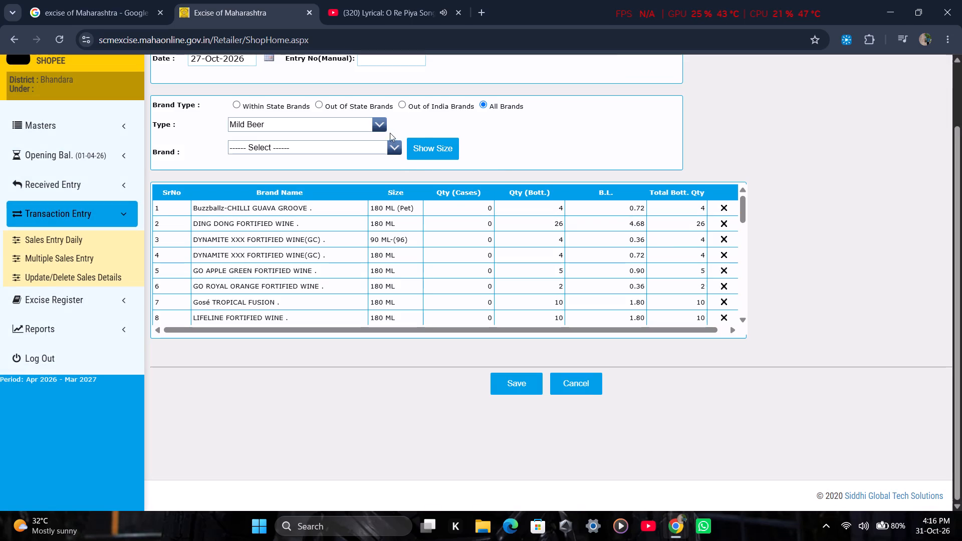
Add the Fermented Beer brand KINGFISHER SMOOTH STRONG PREMIUM BEER to the sales entry: 8 bottles of 650 ML and 1 of 500 ML (CAN).
click(381, 121)
click(366, 151)
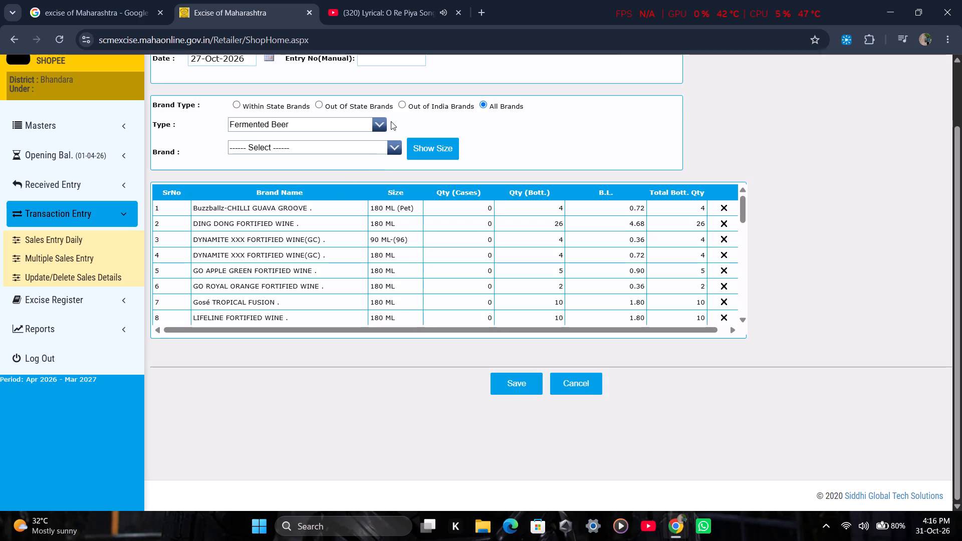
click(398, 143)
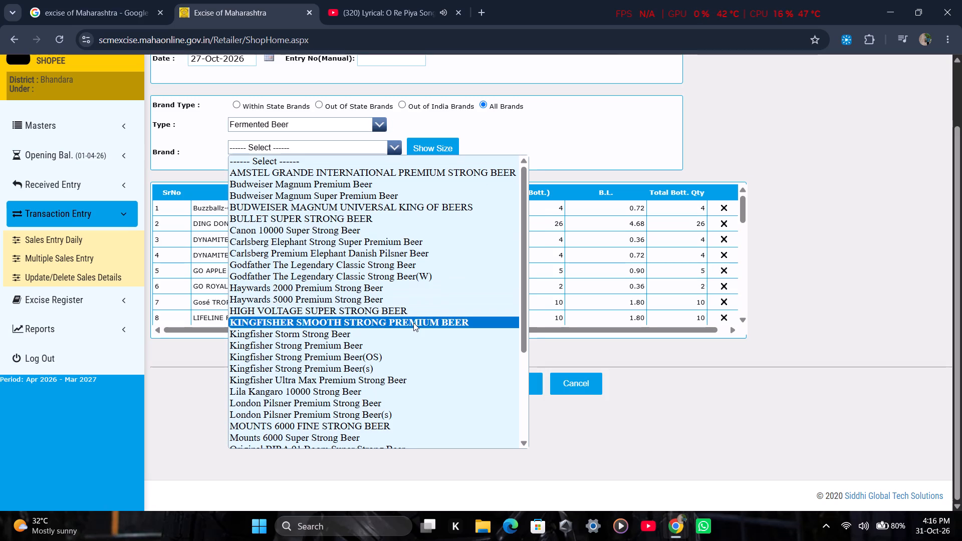
click(413, 323)
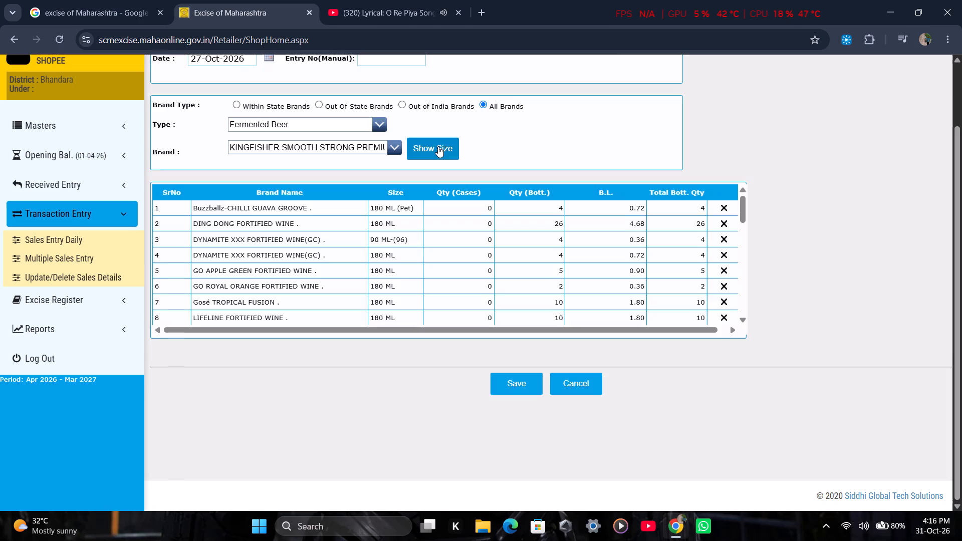
click(438, 146)
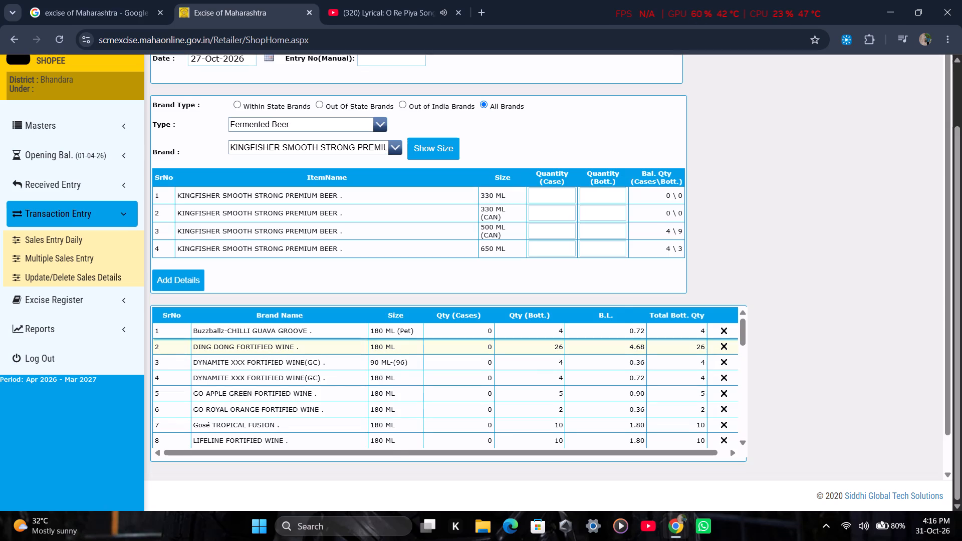
click(601, 251)
key(8)
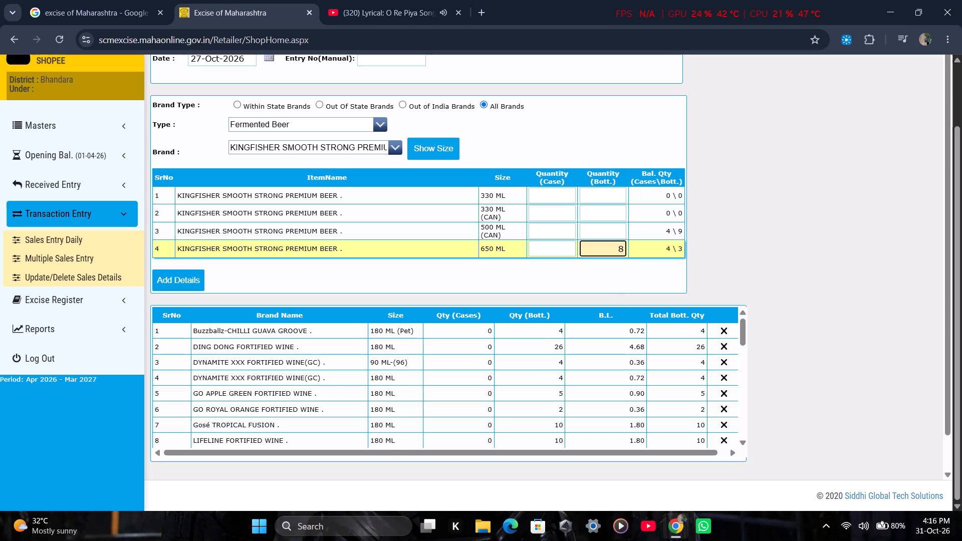
click(615, 236)
key(1)
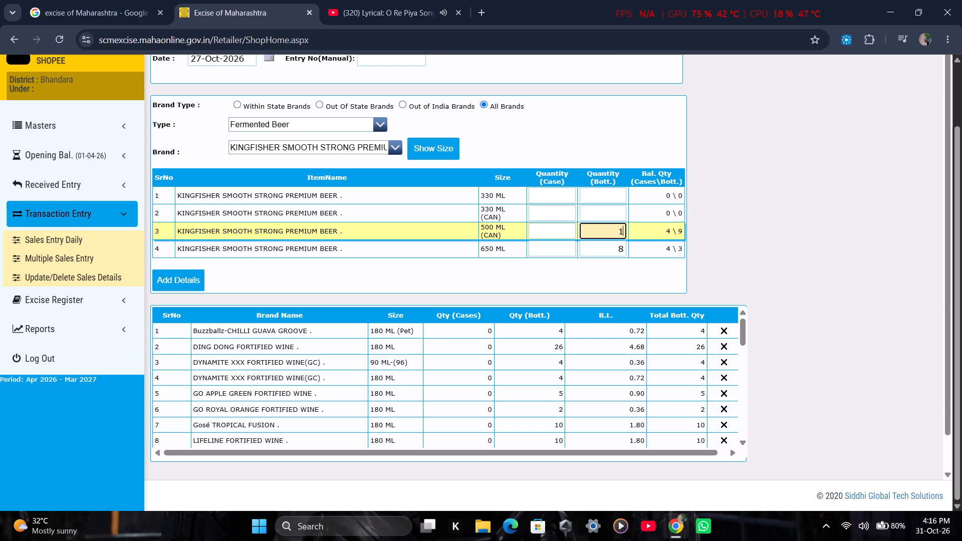
click(185, 279)
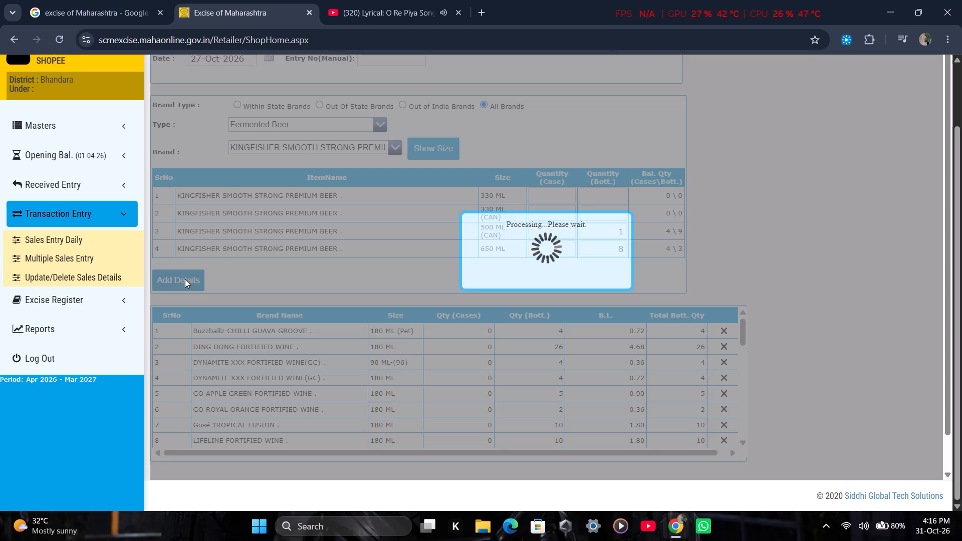
Save the 27-Oct-2026 sales entry.
scroll(498, 307, down, 6)
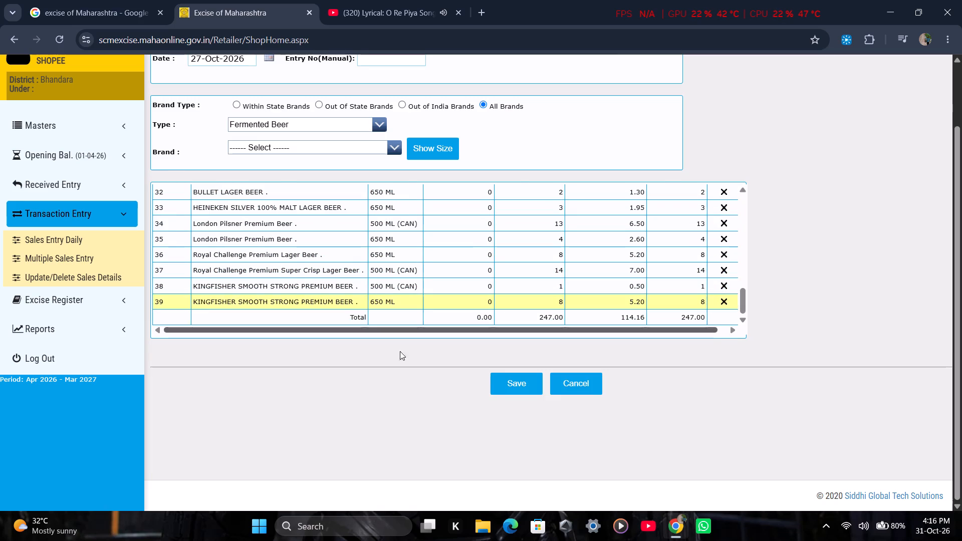
click(516, 391)
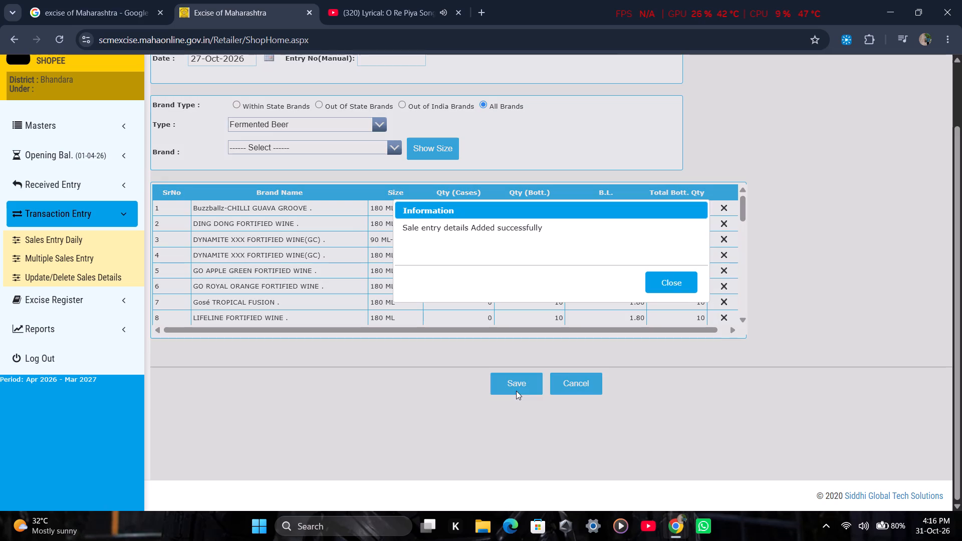
click(668, 283)
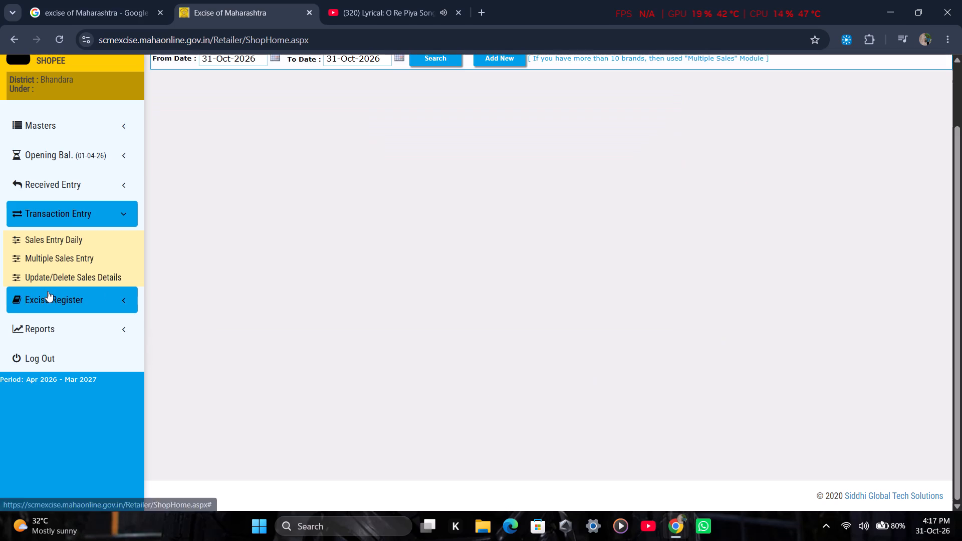
Show the bottle-wise FLR 4A monthly statement from 27-Oct-2026 to 27-Oct-2026 to check the day's sales.
click(48, 291)
click(41, 307)
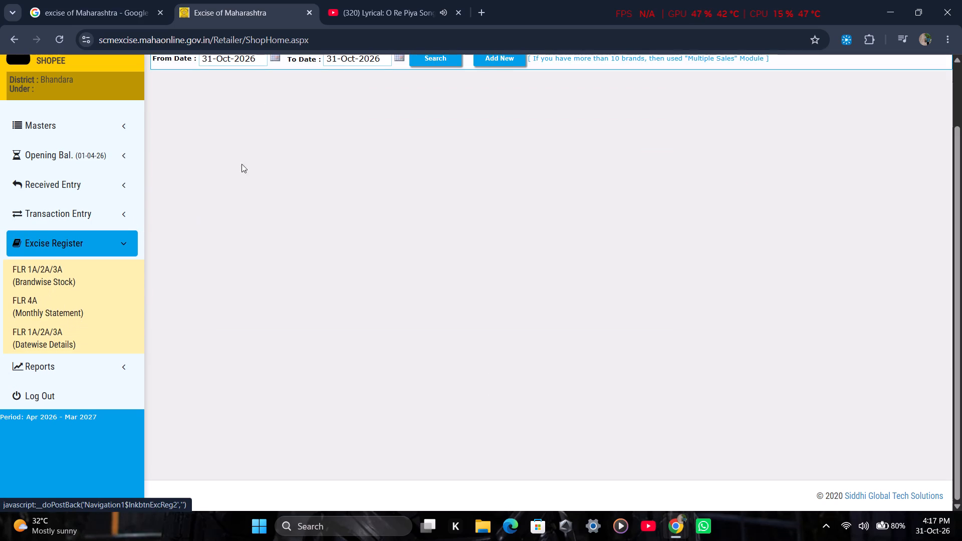
click(276, 131)
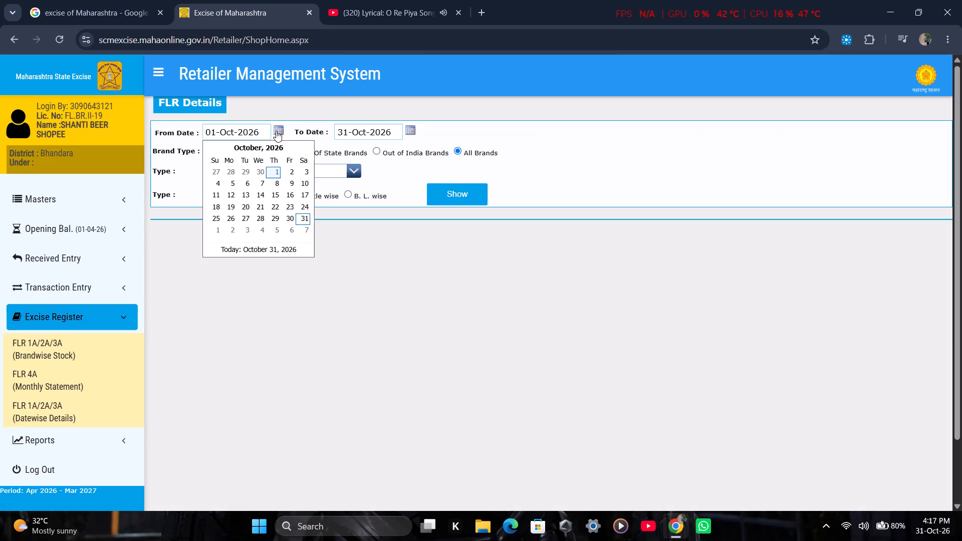
click(244, 219)
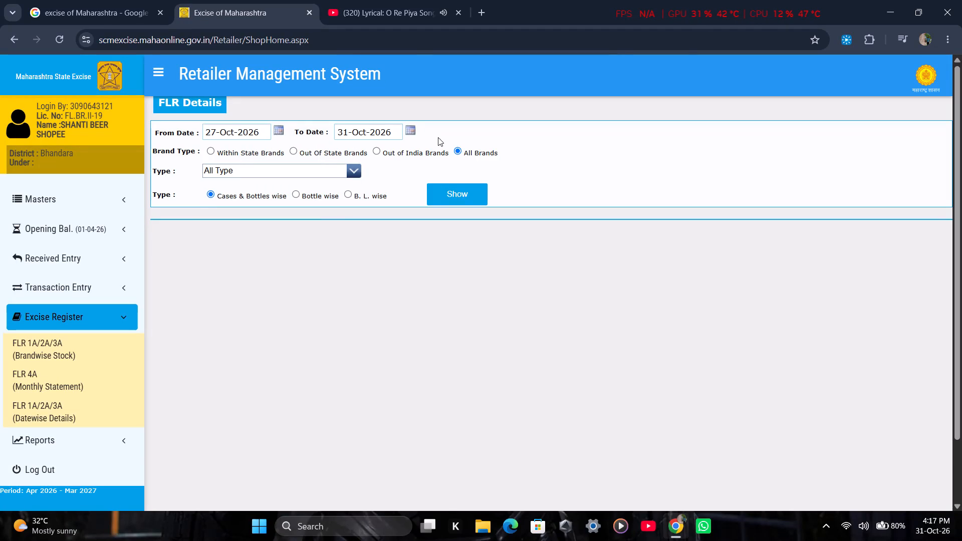
click(414, 131)
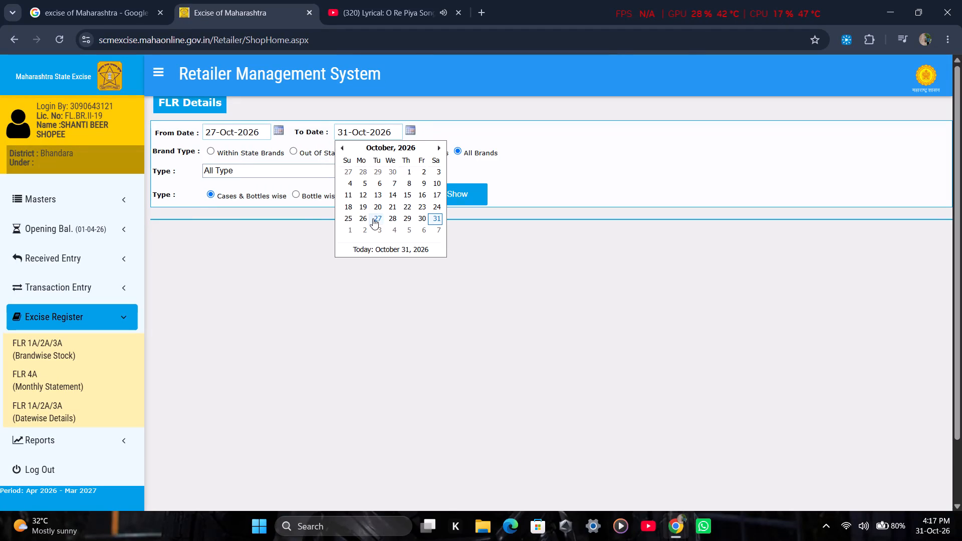
click(373, 218)
click(294, 195)
click(449, 186)
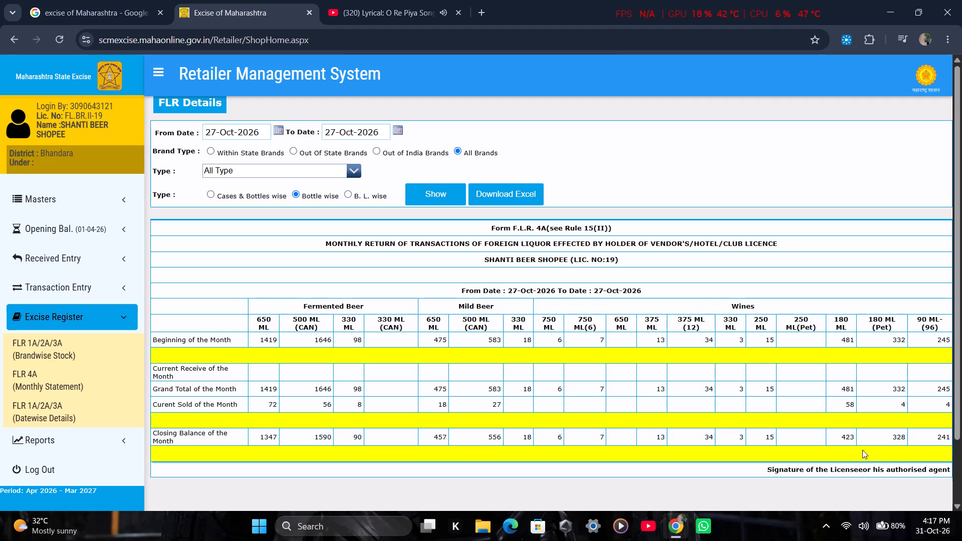
Search the daily sales entries from 01-Oct-2026 to 31-Oct-2026 and open the 27-Oct-2026 entry for editing.
click(77, 281)
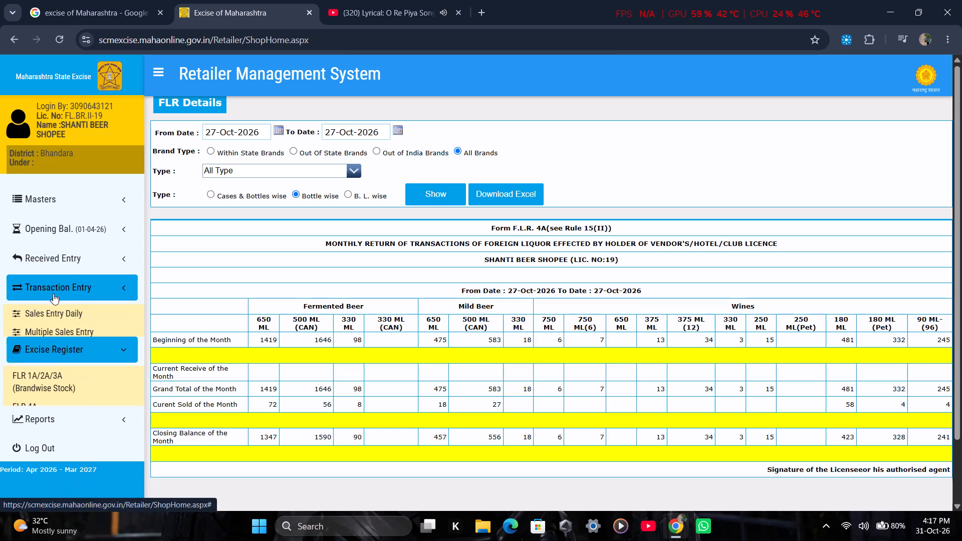
click(44, 311)
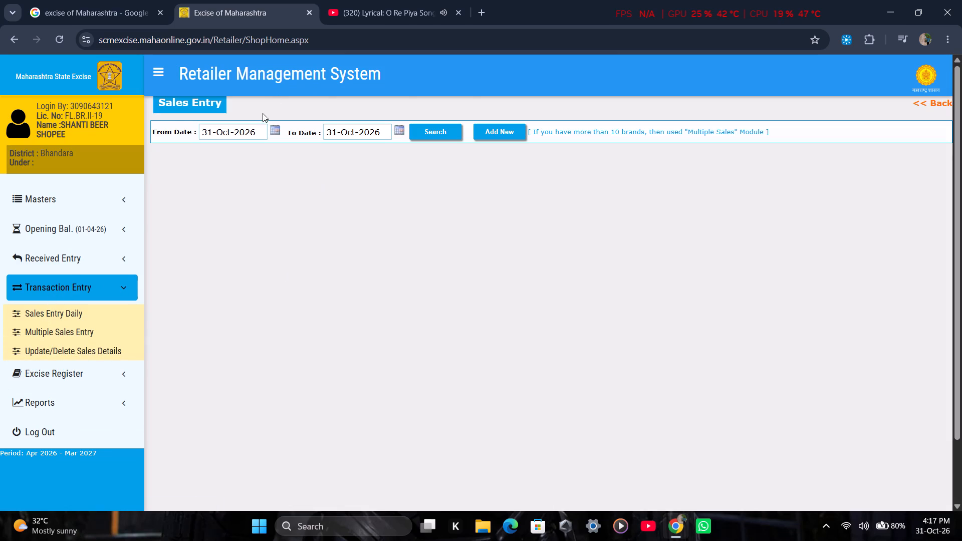
click(270, 132)
click(270, 170)
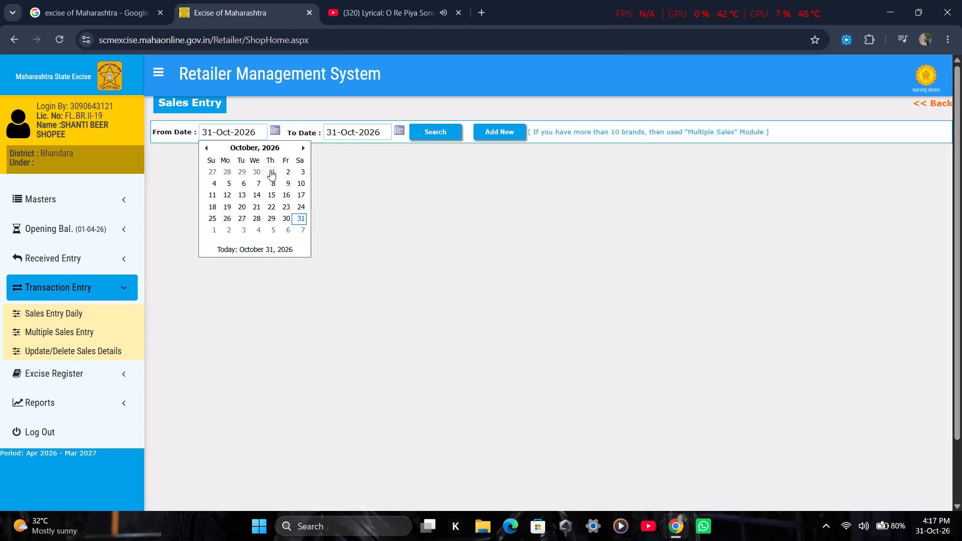
click(425, 127)
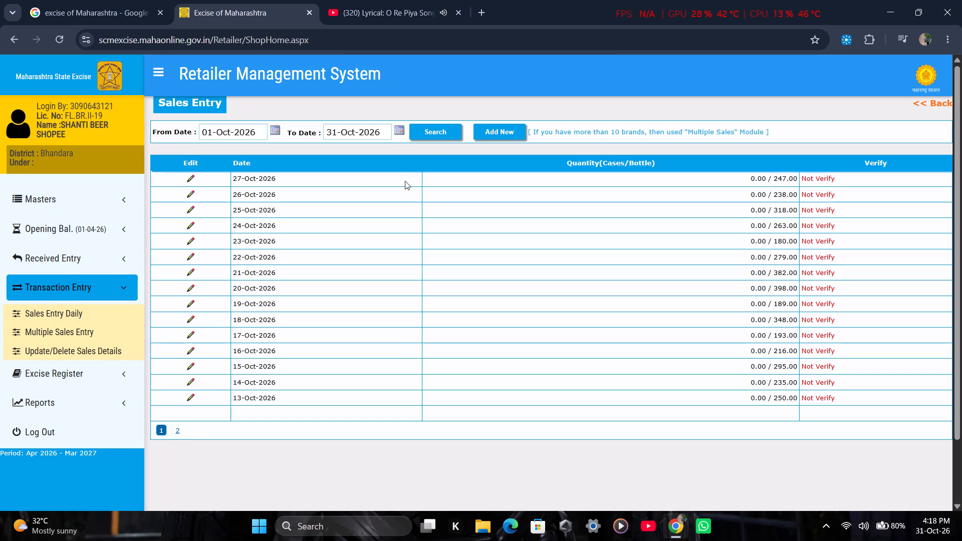
click(190, 175)
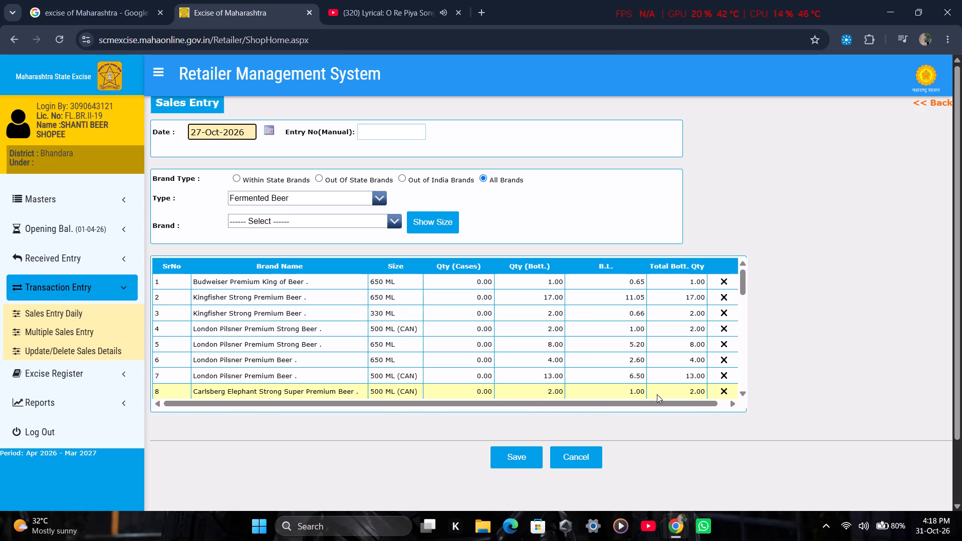
Delete the Carlsberg Elephant Strong Super Premium Beer 500 ML (CAN) row from the 27-Oct-2026 entry.
click(724, 388)
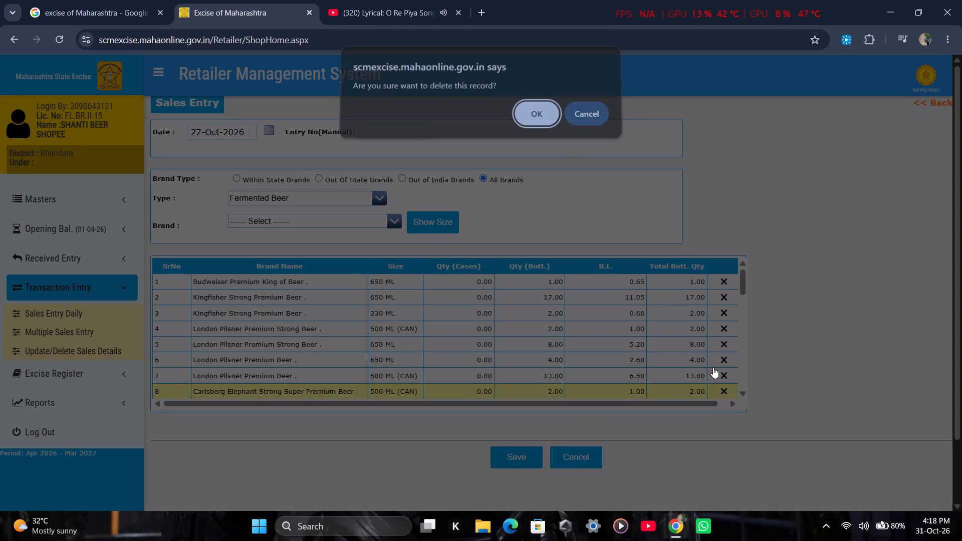
click(530, 118)
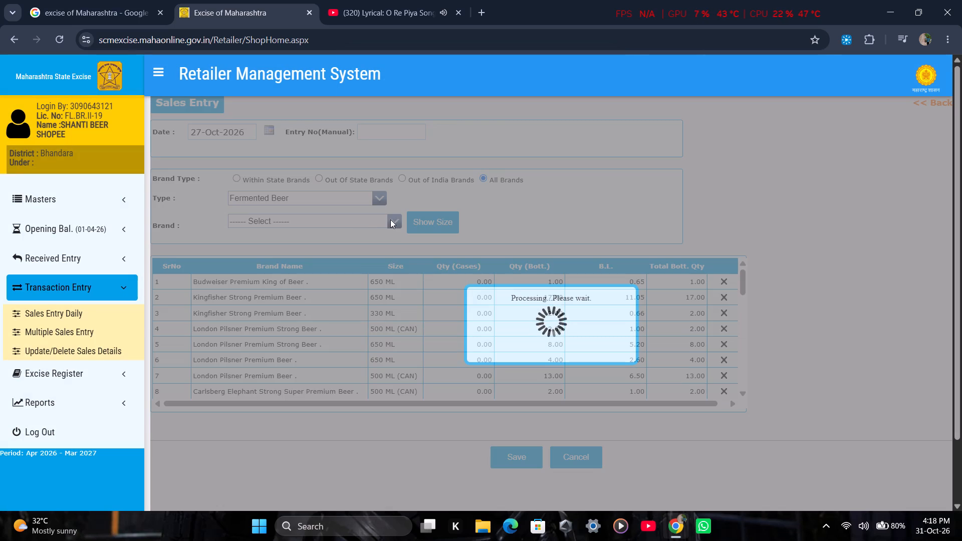
Add 2 bottles of Carlsberg Elephant Strong Super Premium Beer in the 650 ML size to the 27-Oct-2026 entry.
click(391, 219)
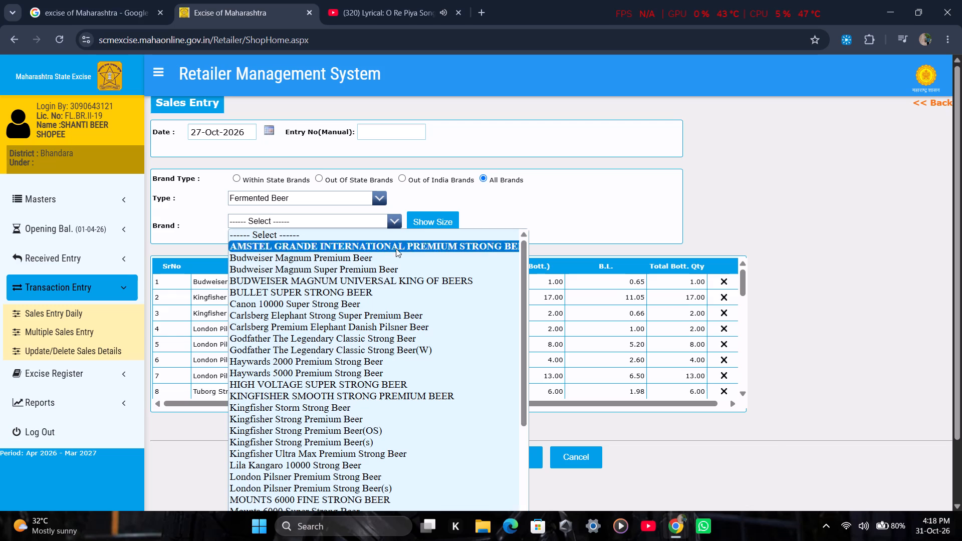
click(398, 310)
click(426, 229)
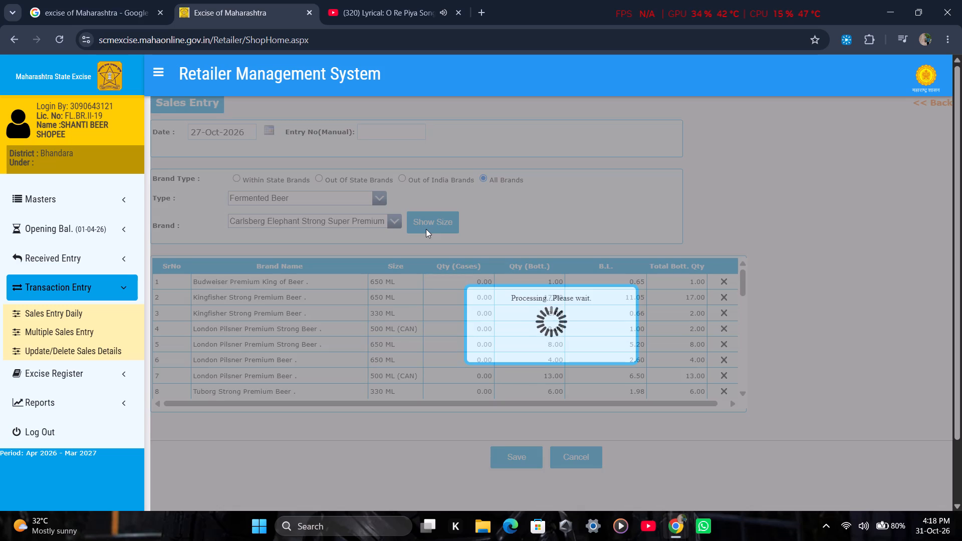
click(426, 229)
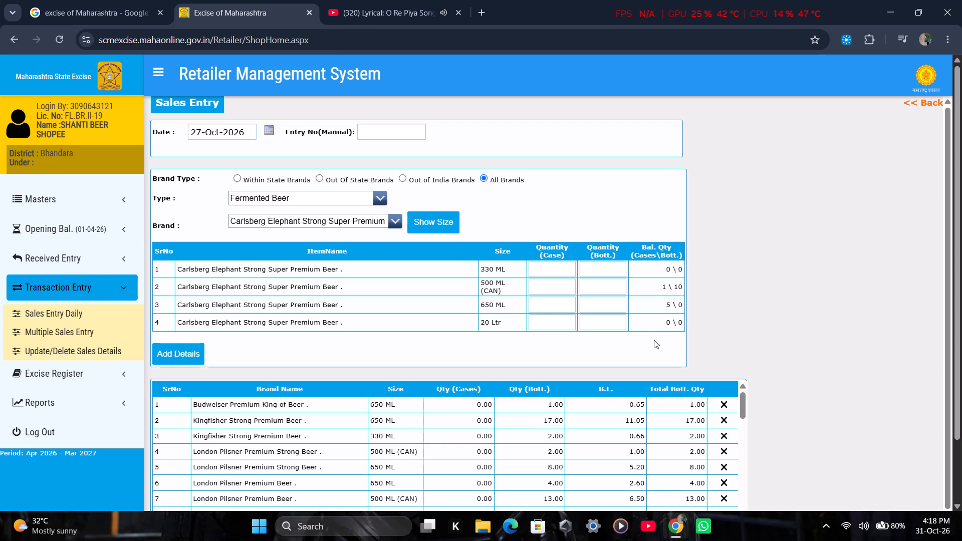
click(609, 306)
key(2)
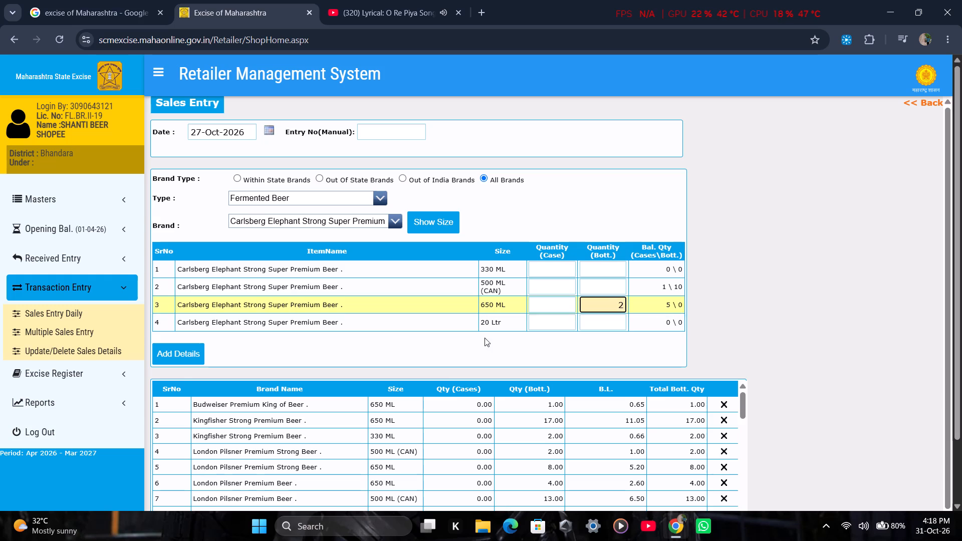
click(180, 358)
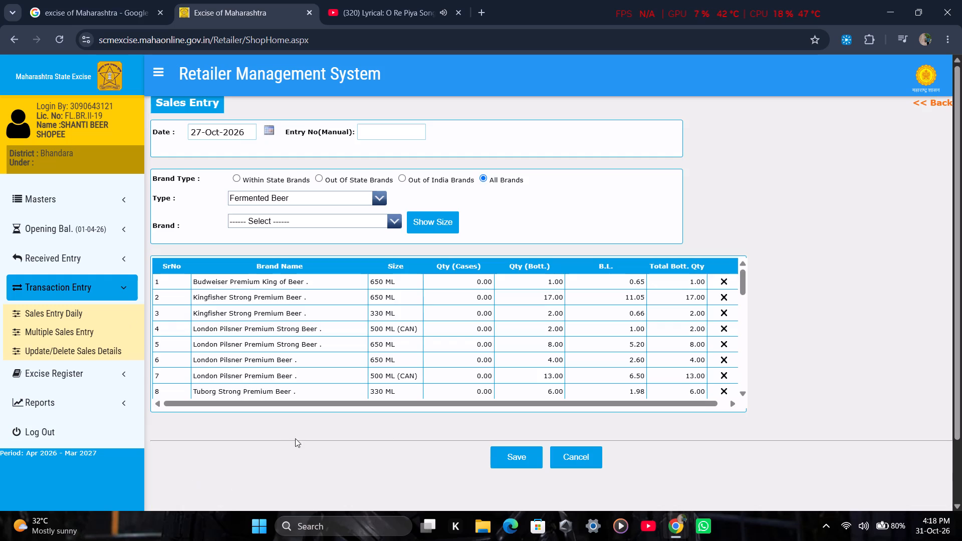
Save the corrected 27-Oct-2026 sales entry and dismiss the message.
click(535, 467)
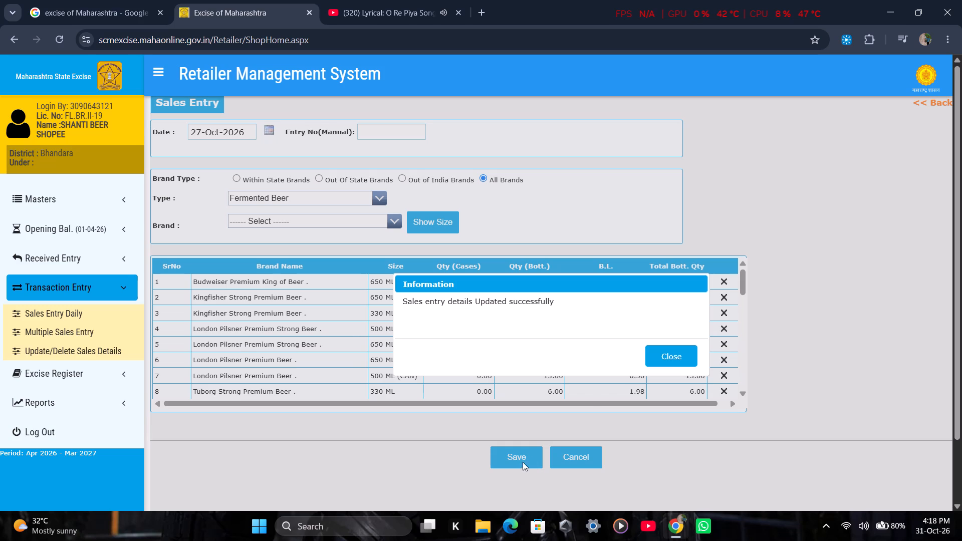
click(658, 357)
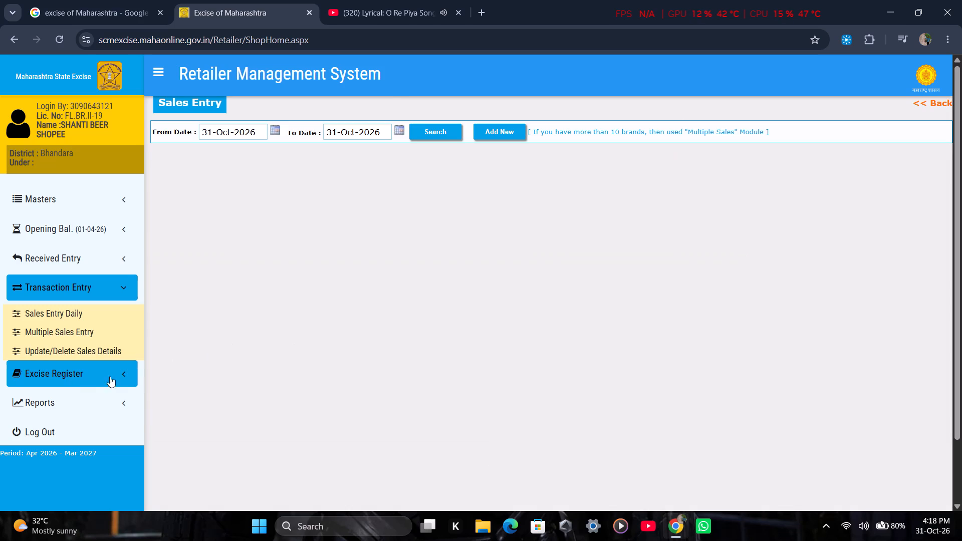
Show the bottle-wise FLR 4A monthly statement from 27-Oct-2026 to 27-Oct-2026 to recheck the day's sales.
click(24, 374)
click(26, 380)
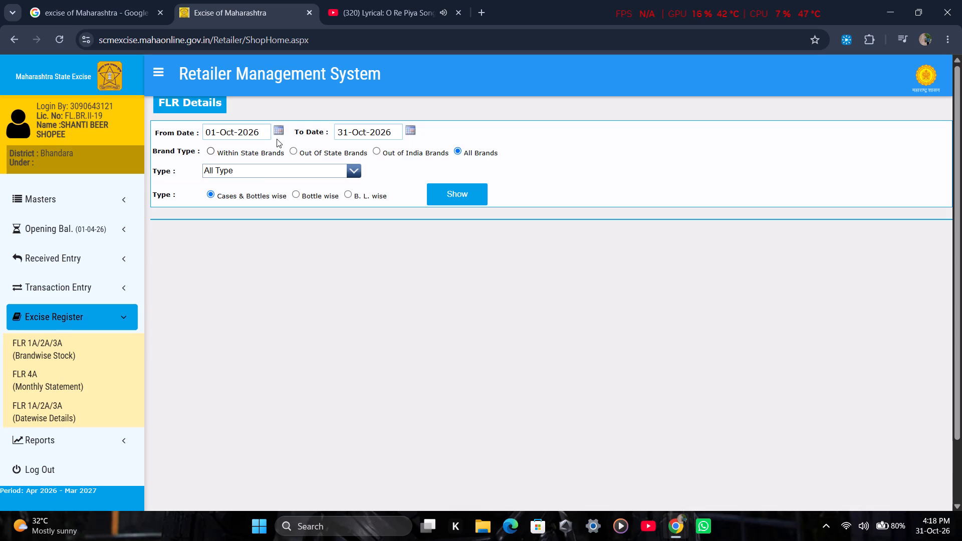
click(278, 129)
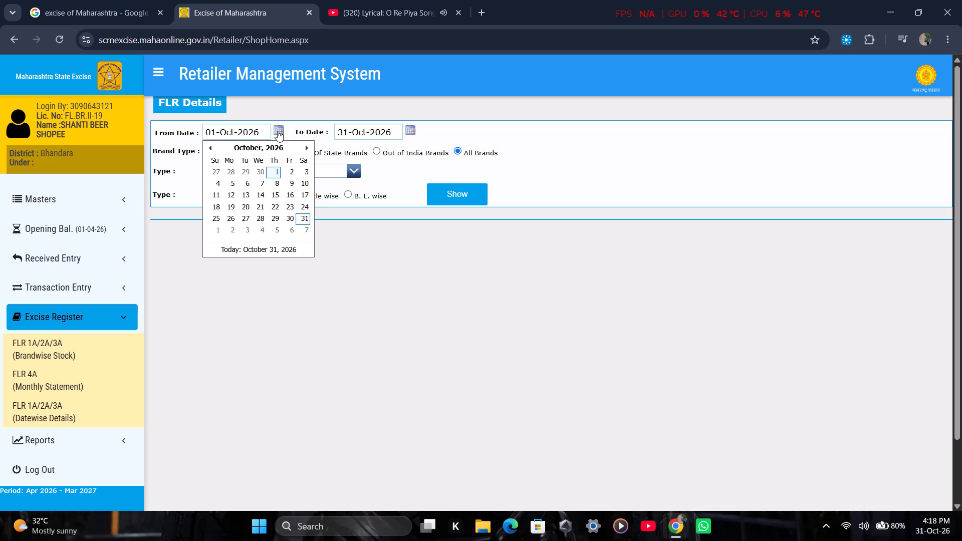
click(248, 217)
click(407, 134)
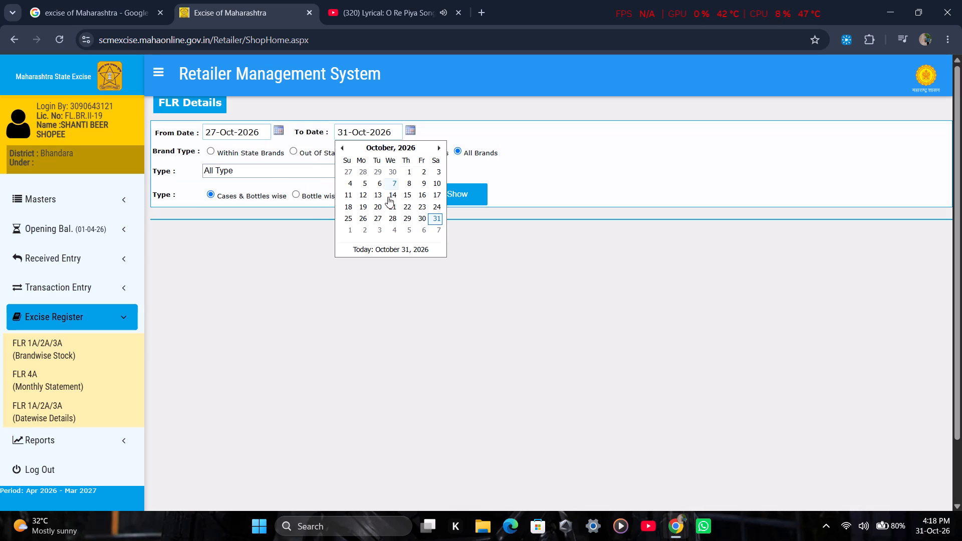
click(379, 220)
click(325, 196)
click(442, 199)
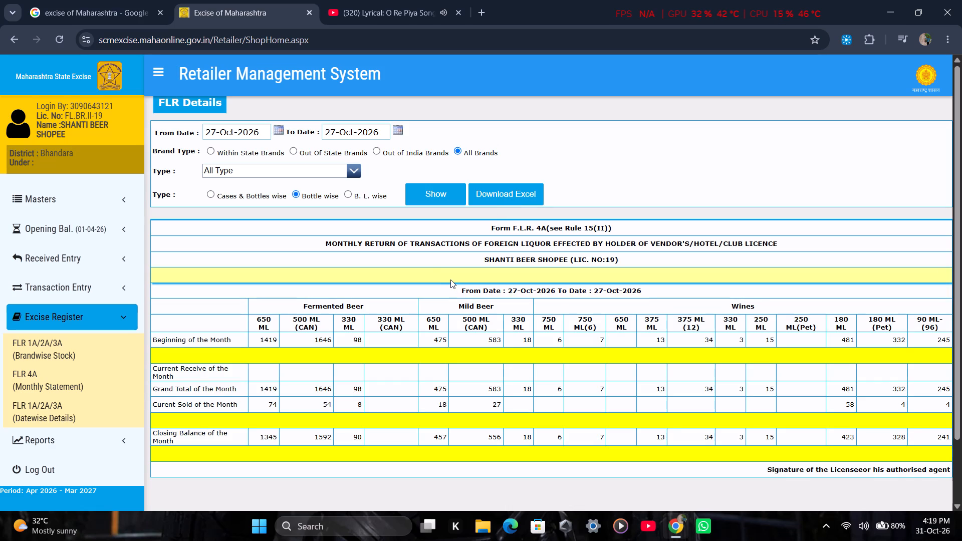
Start a new daily sales entry dated 29-Oct-2026.
click(35, 284)
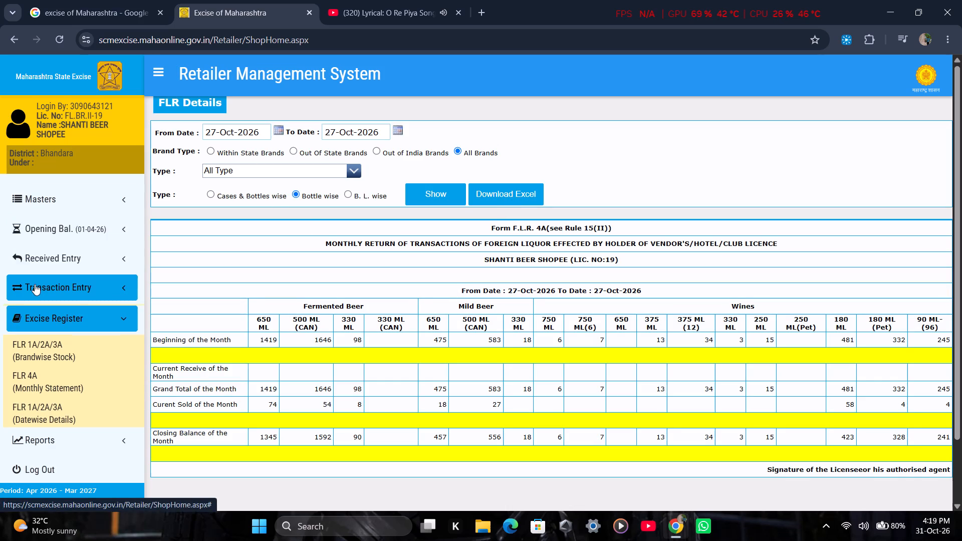
click(45, 315)
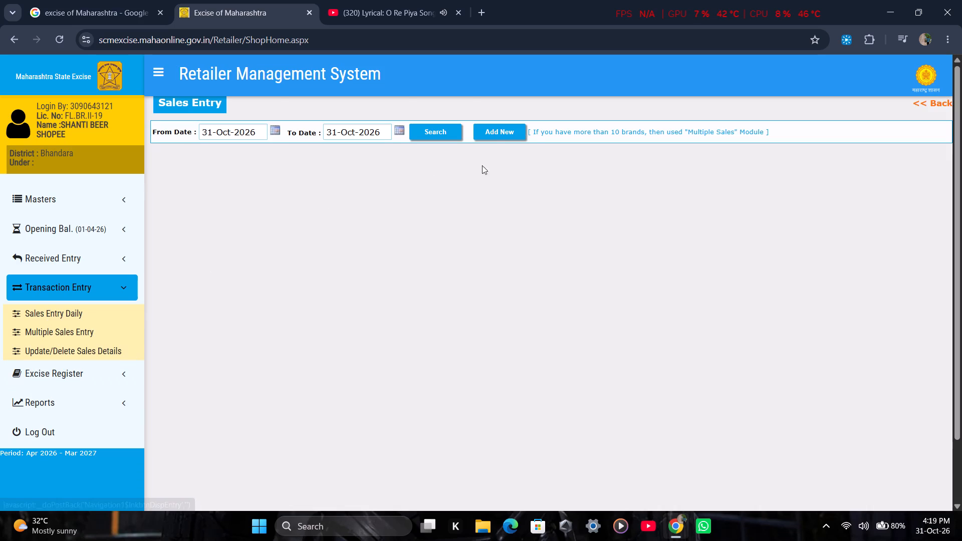
click(493, 128)
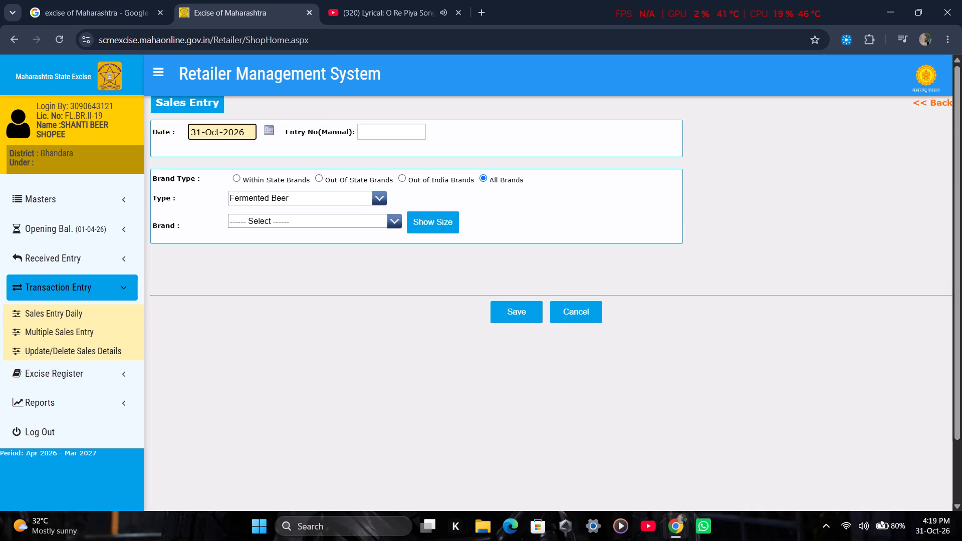
click(270, 126)
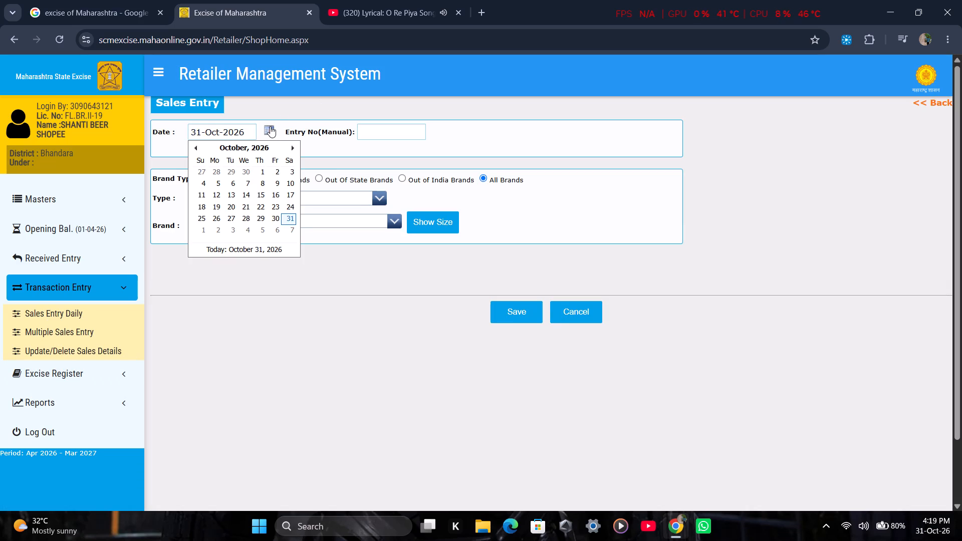
click(261, 216)
Add 4 bottles of the wine Bro Code Original BC in the 250 ML size to the 29-Oct-2026 entry.
scroll(328, 281, down, 6)
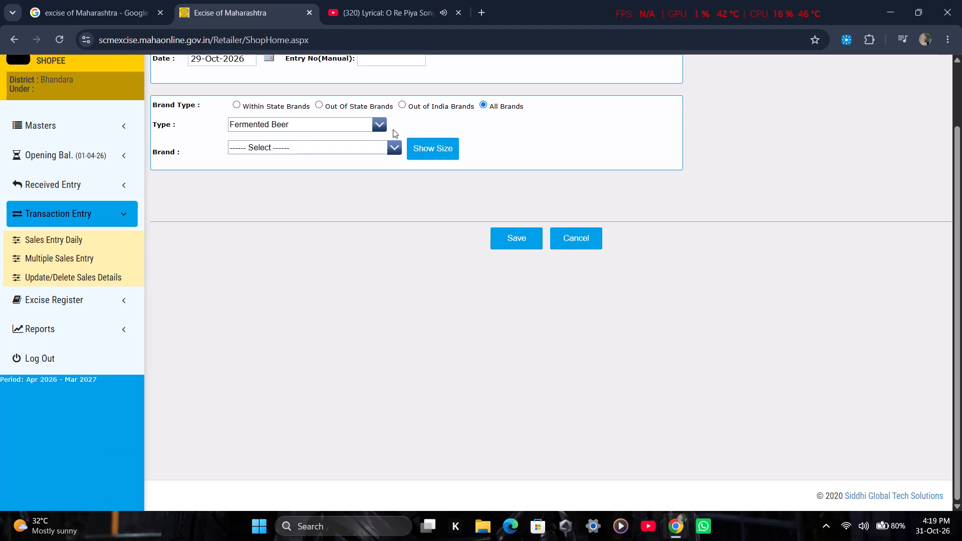
click(382, 122)
click(364, 172)
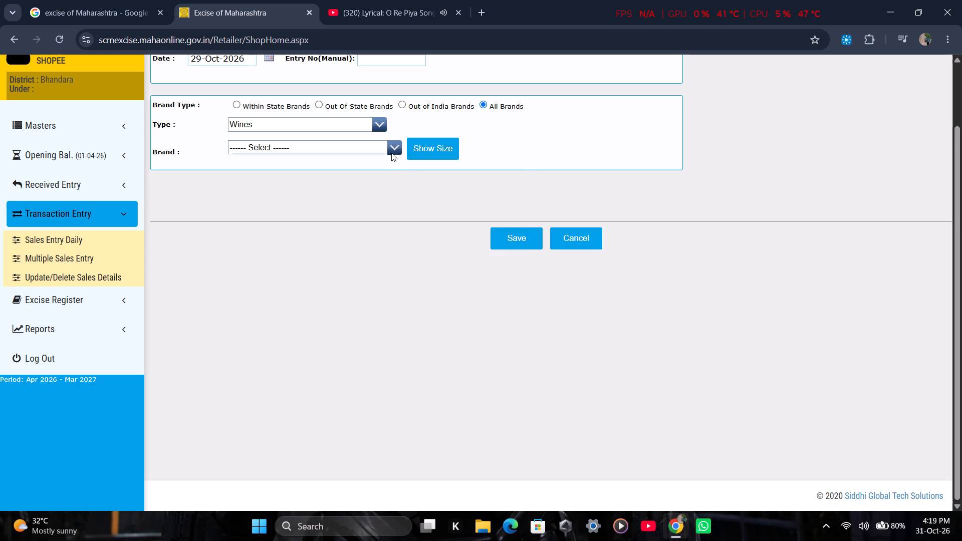
click(388, 144)
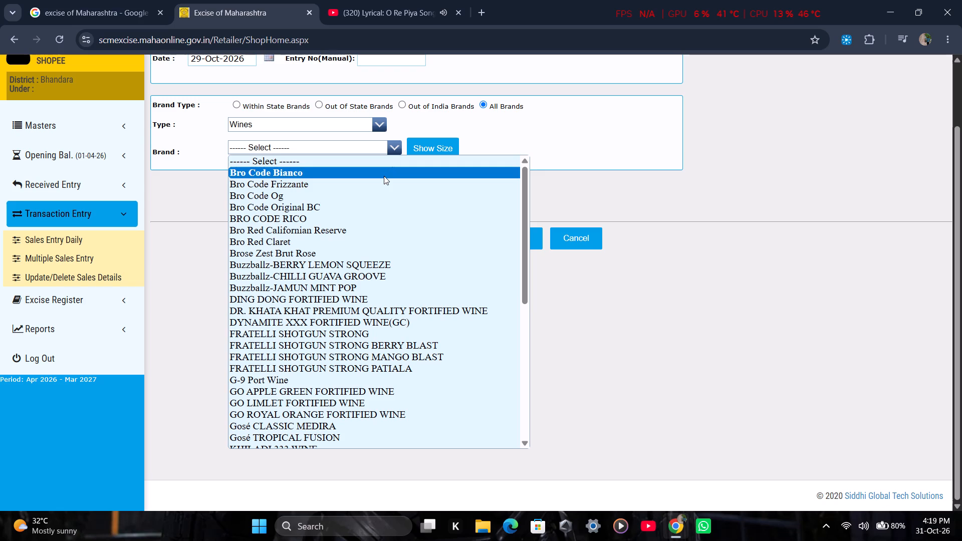
click(384, 207)
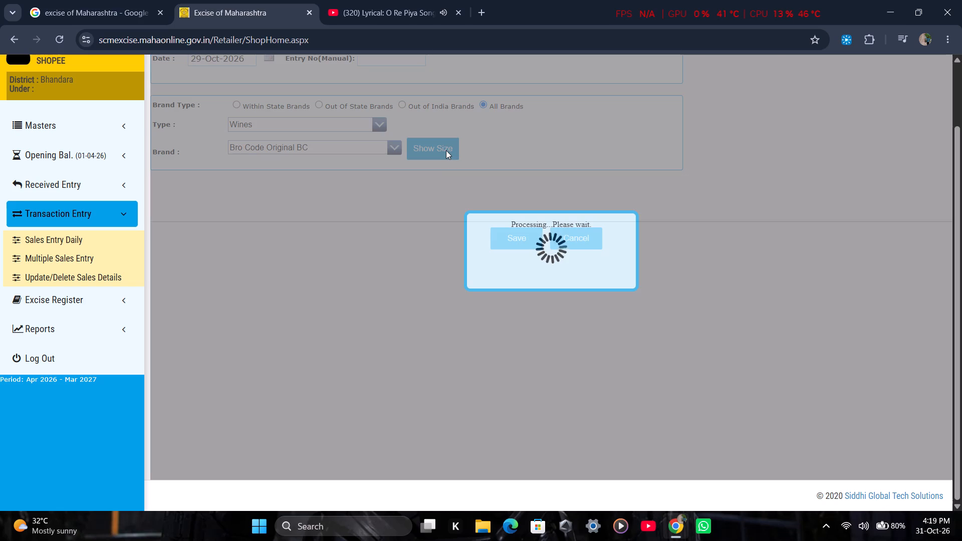
click(445, 150)
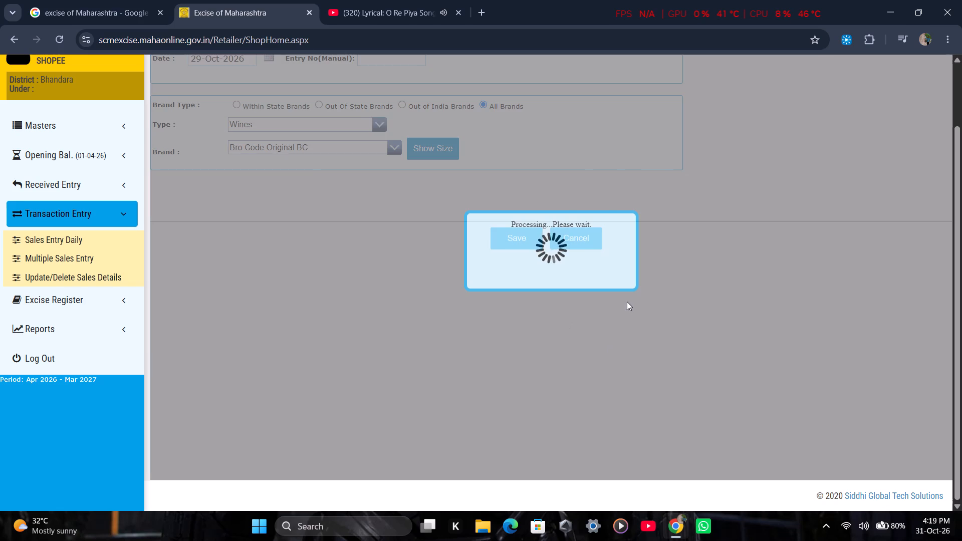
click(599, 195)
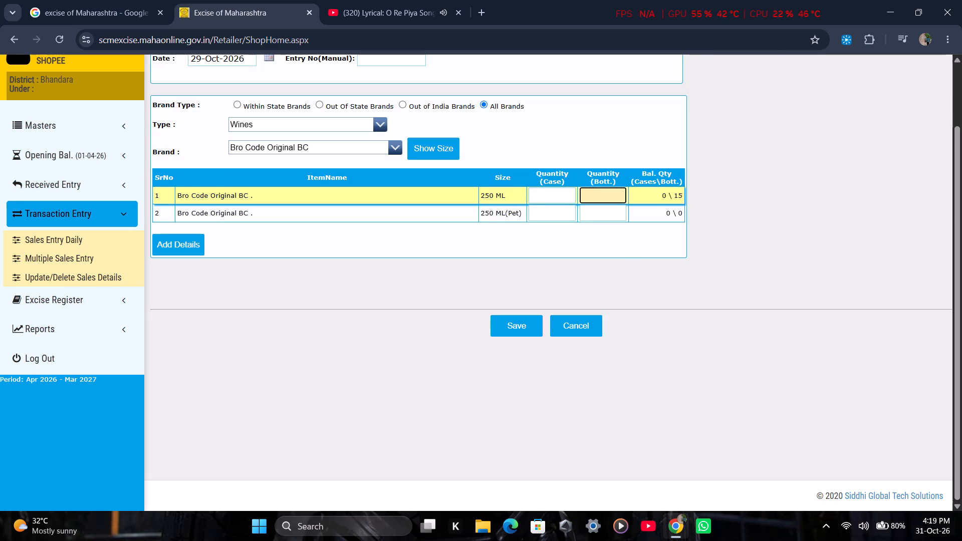
key(4)
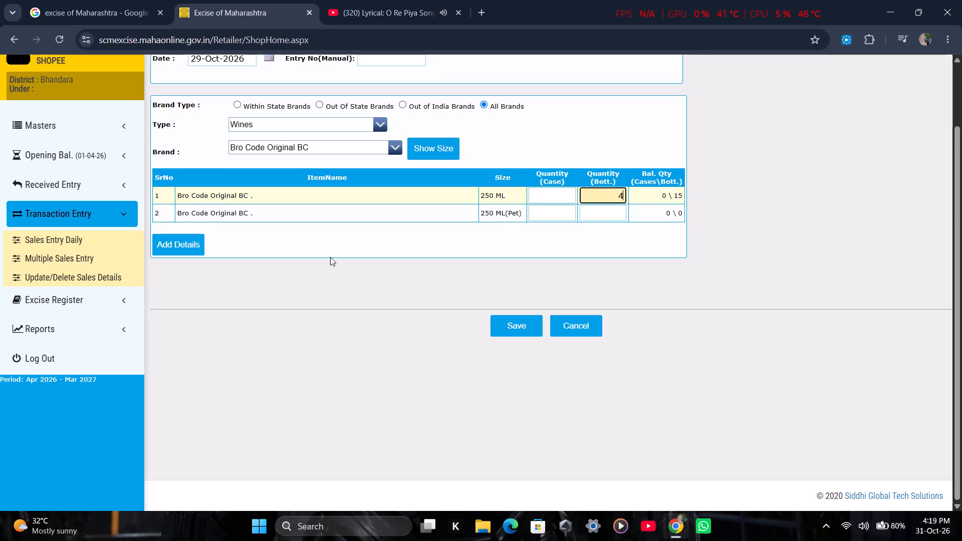
click(187, 239)
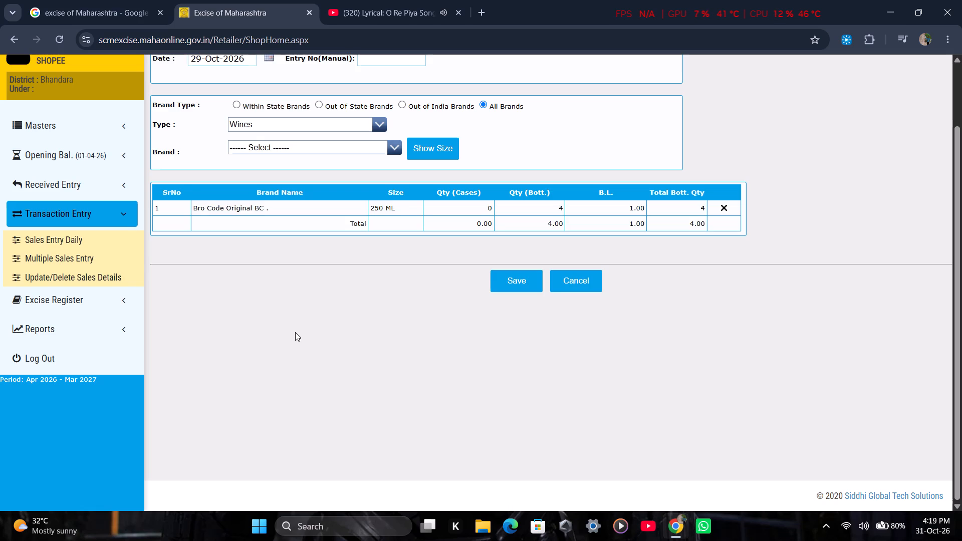
Add 19 bottles of DING DONG FORTIFIED WINE in the 180 ML size to the 29-Oct-2026 entry.
scroll(305, 330, down, 1)
click(397, 148)
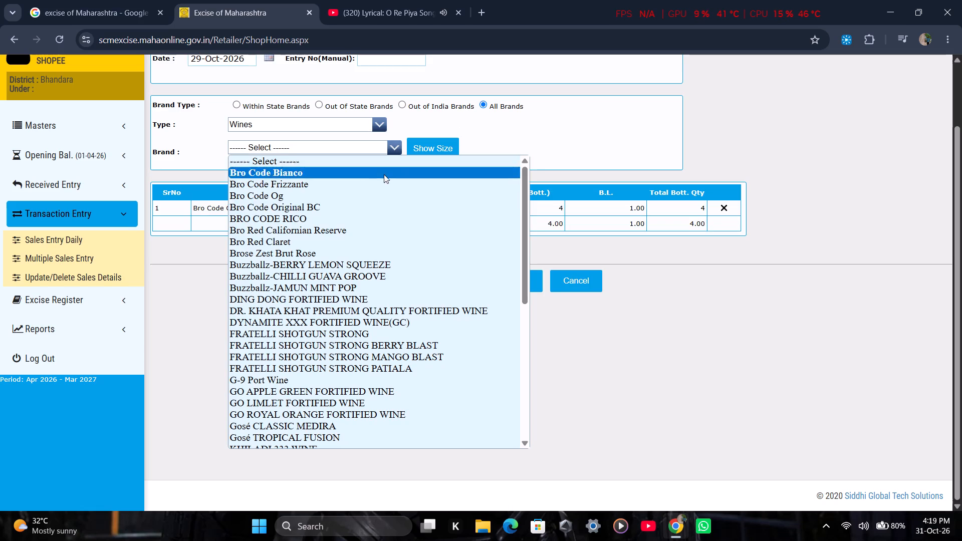
click(390, 299)
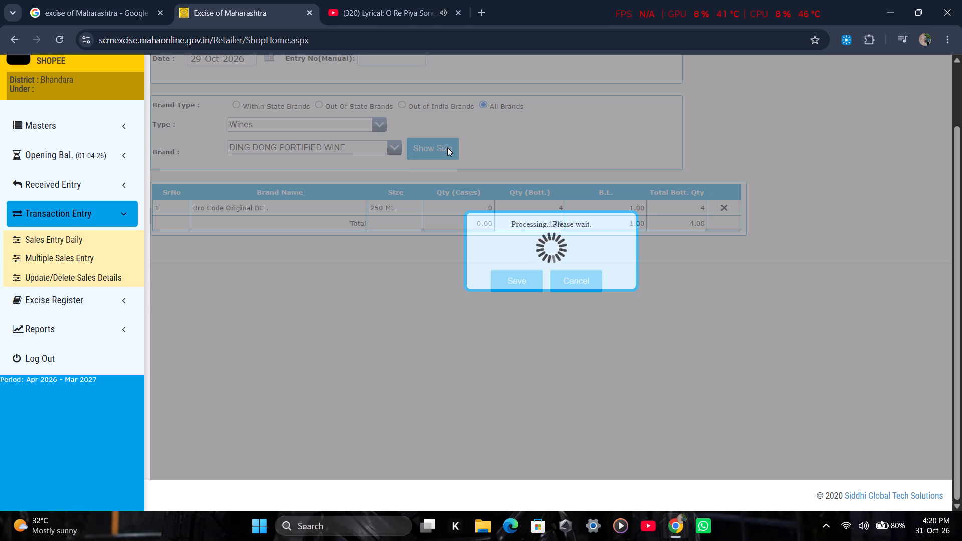
click(447, 147)
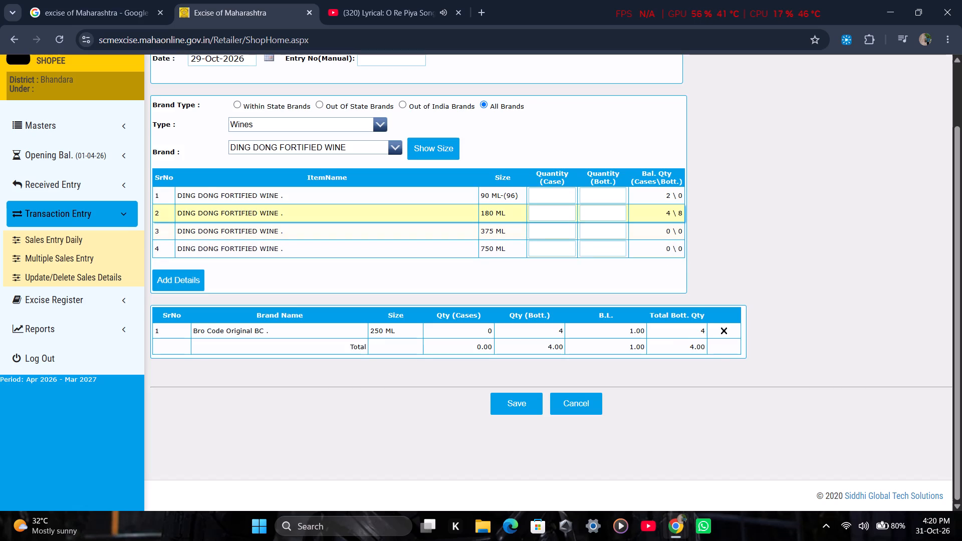
click(605, 216)
text(19)
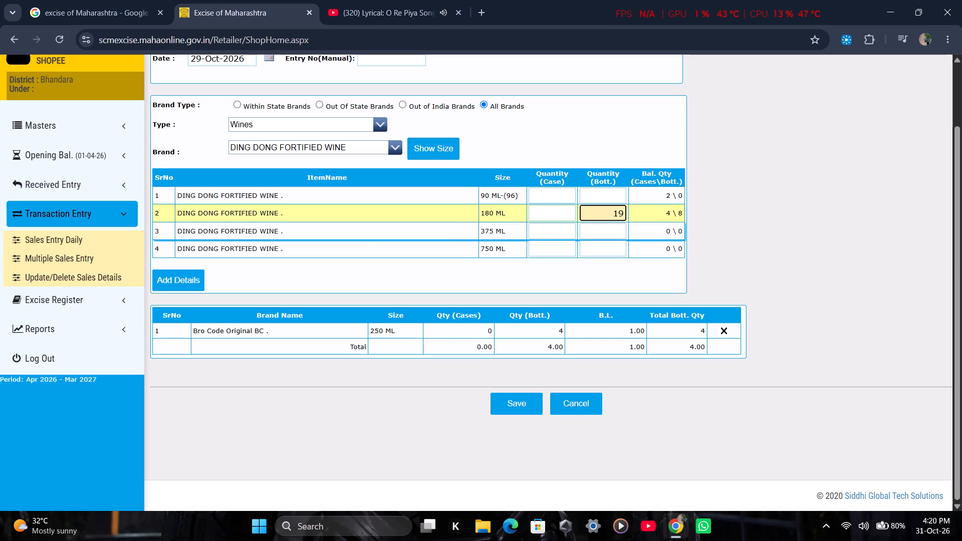
click(178, 278)
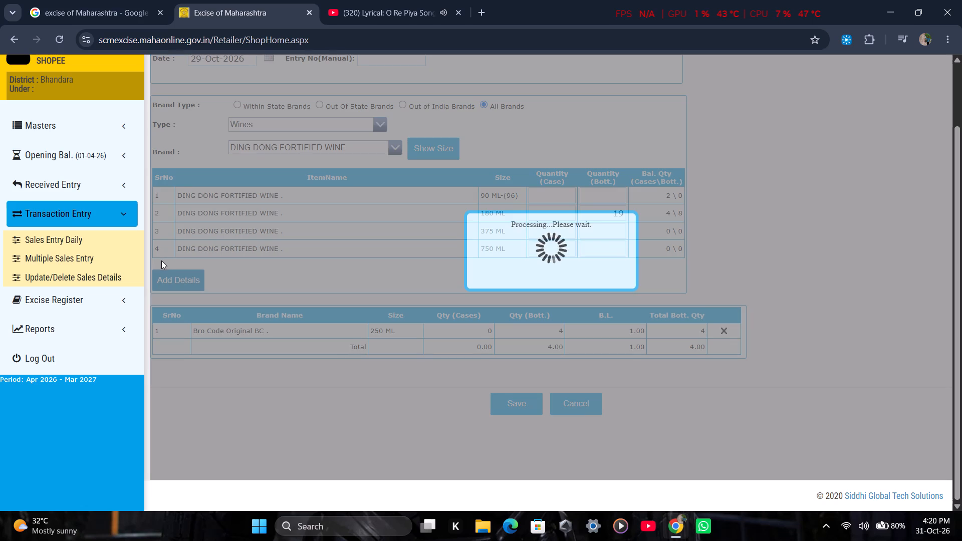
Add 2 bottles of DYNAMITE XXX FORTIFIED WINE(GC) in the 90 ML-(96) size to the 29-Oct-2026 entry.
scroll(210, 233, down, 8)
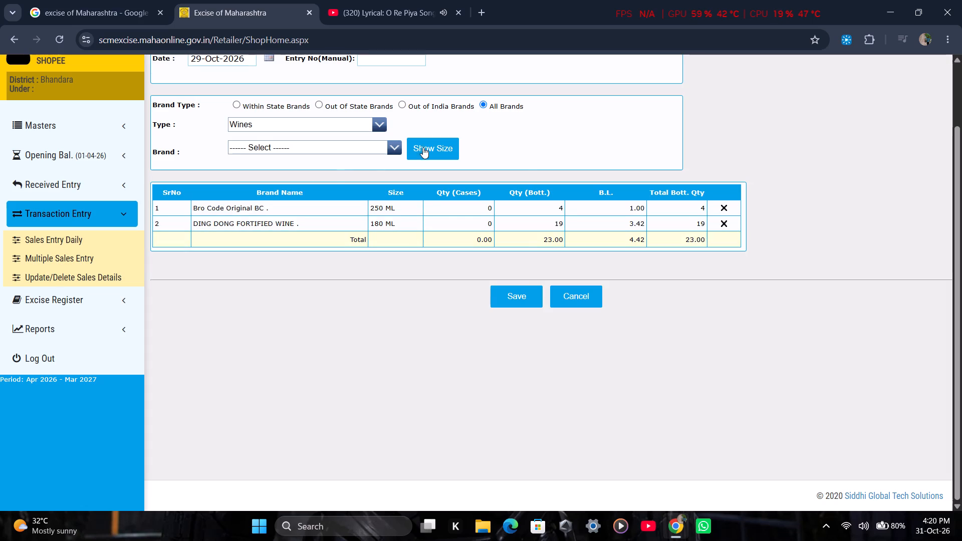
click(393, 146)
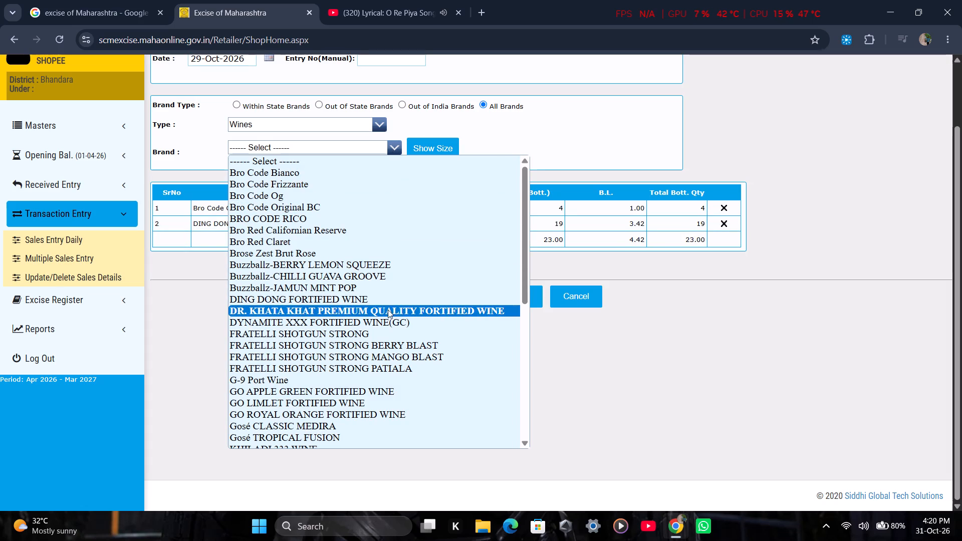
click(388, 319)
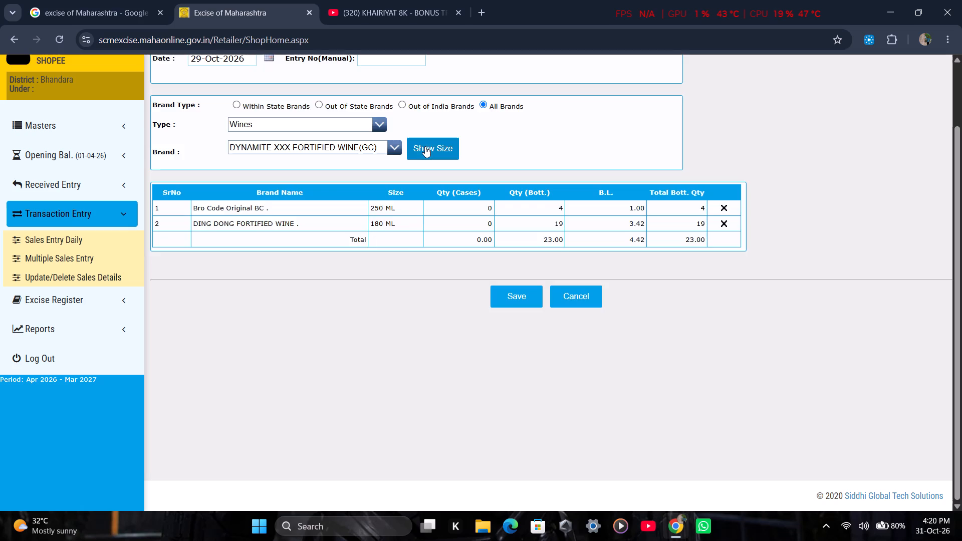
click(425, 146)
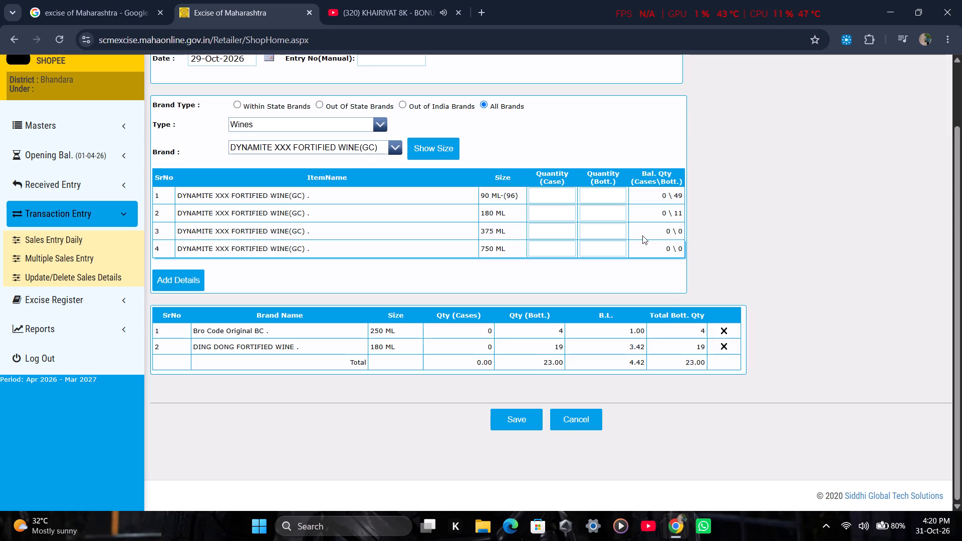
click(612, 198)
key(2)
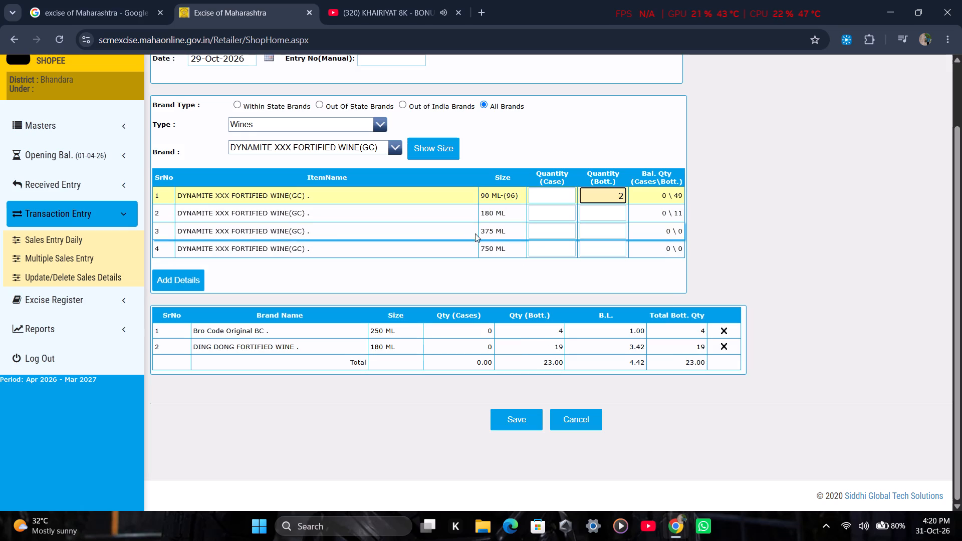
click(183, 287)
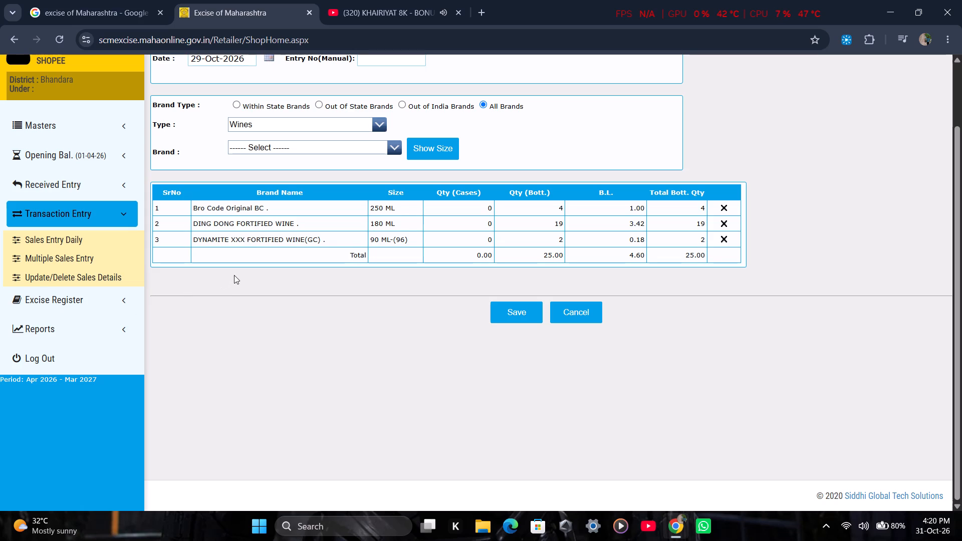
Add 5 bottles of GO APPLE GREEN FORTIFIED WINE in the 180 ML size to the 29-Oct-2026 entry.
scroll(333, 247, down, 4)
click(398, 149)
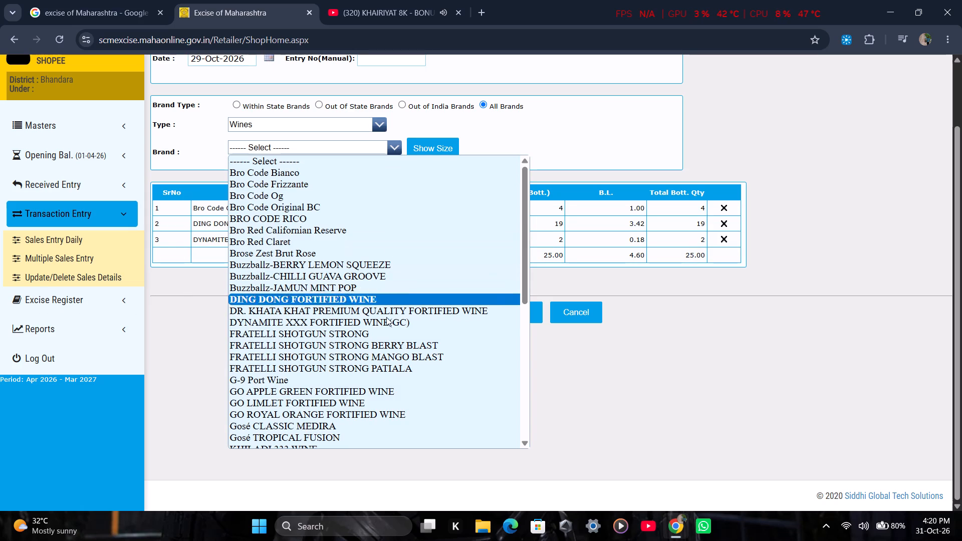
click(388, 388)
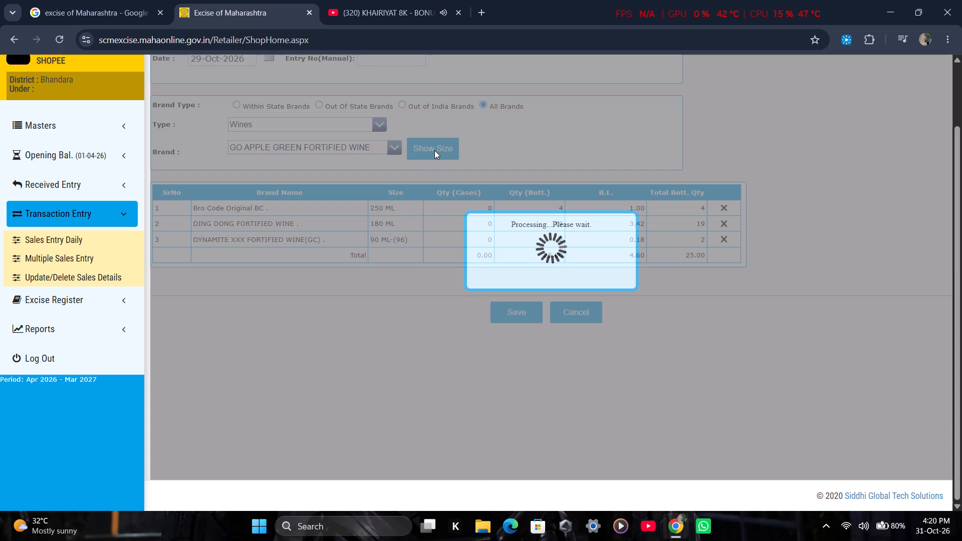
click(434, 150)
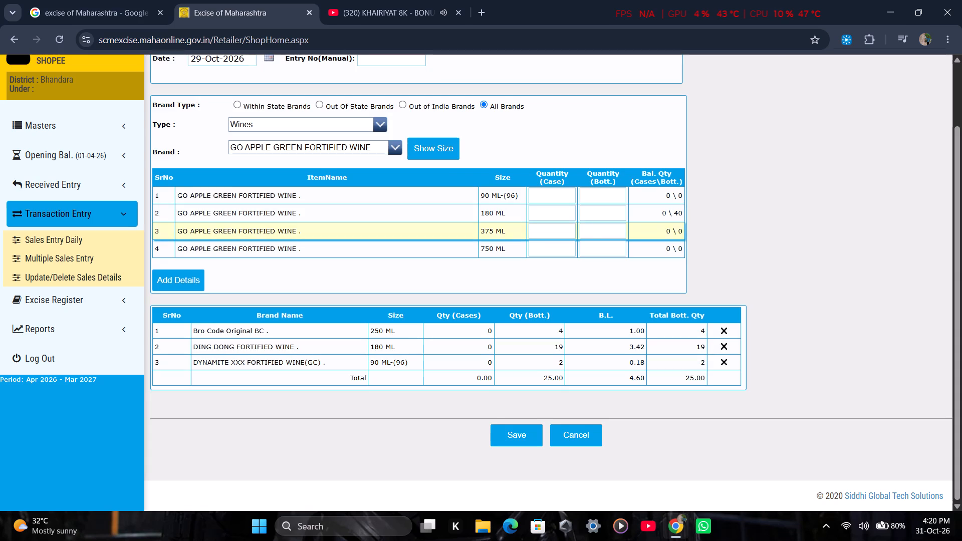
click(594, 219)
key(5)
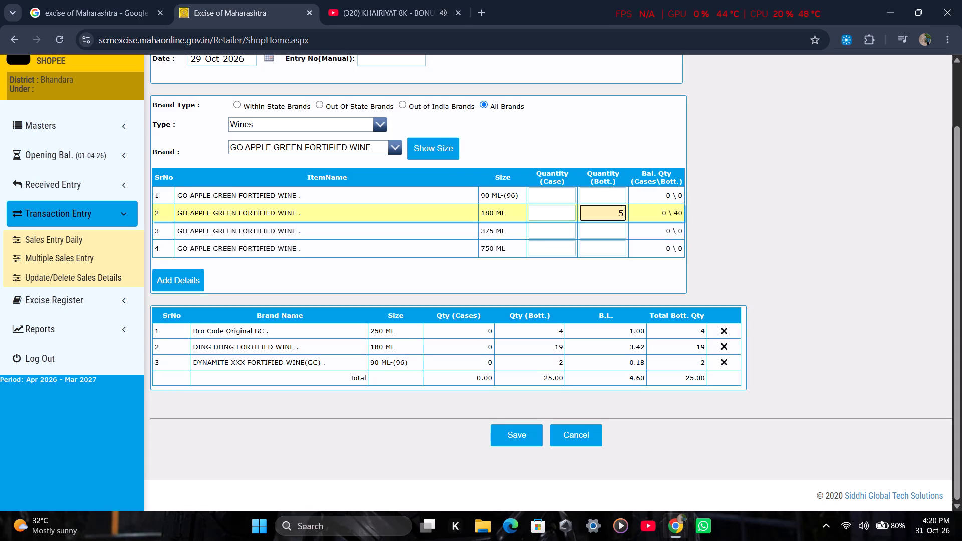
click(193, 280)
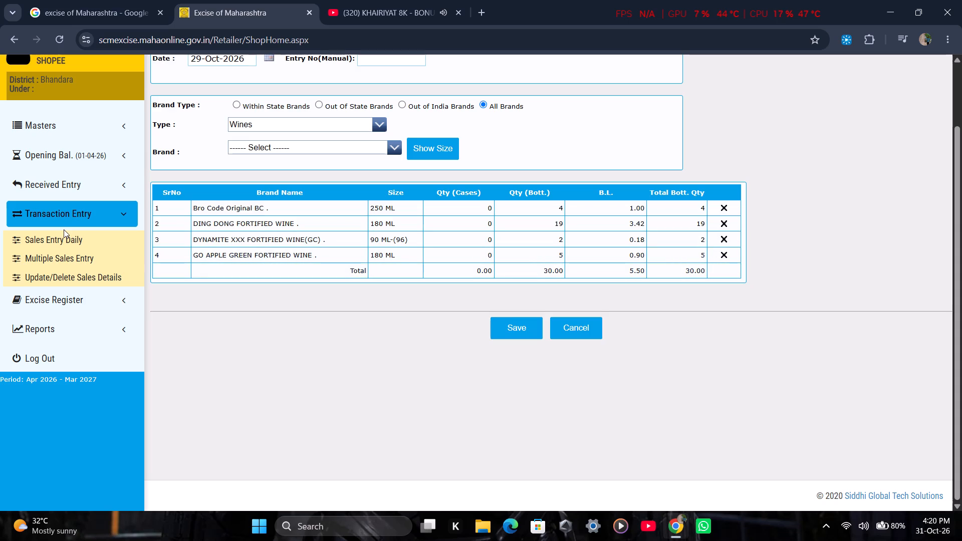
scroll(265, 279, down, 1)
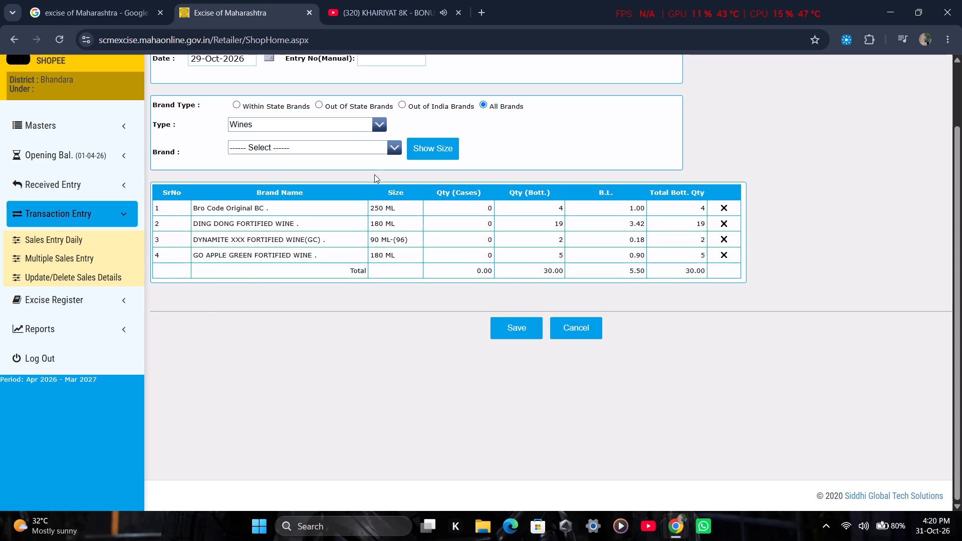
Add 5 bottles of the wine Gosé TROPICAL FUSION in the 180 ML size to the 29-Oct-2026 entry.
click(386, 151)
click(399, 151)
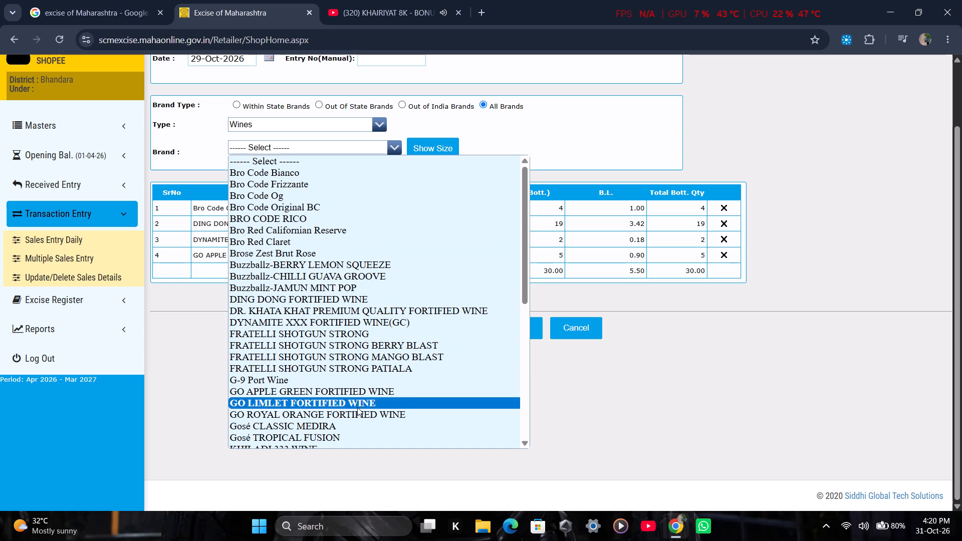
click(361, 431)
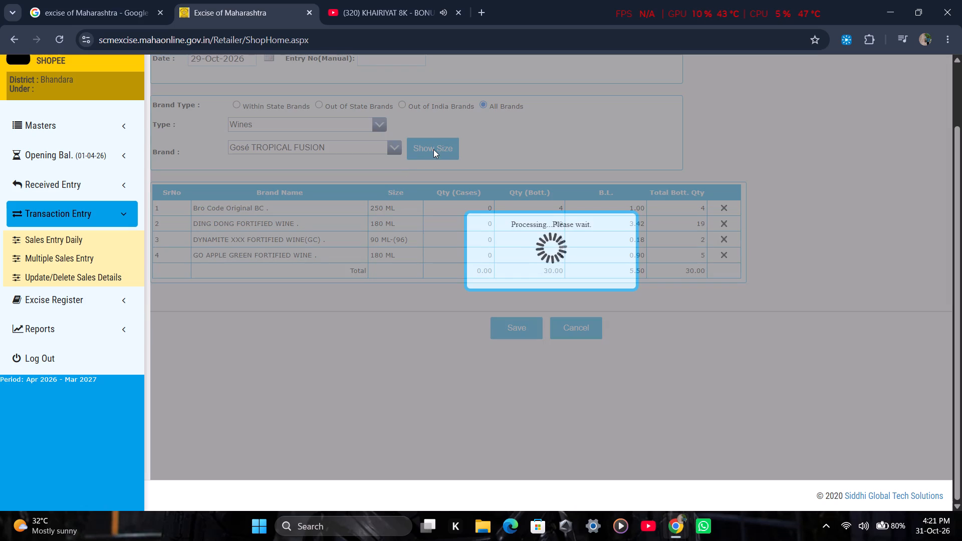
click(433, 149)
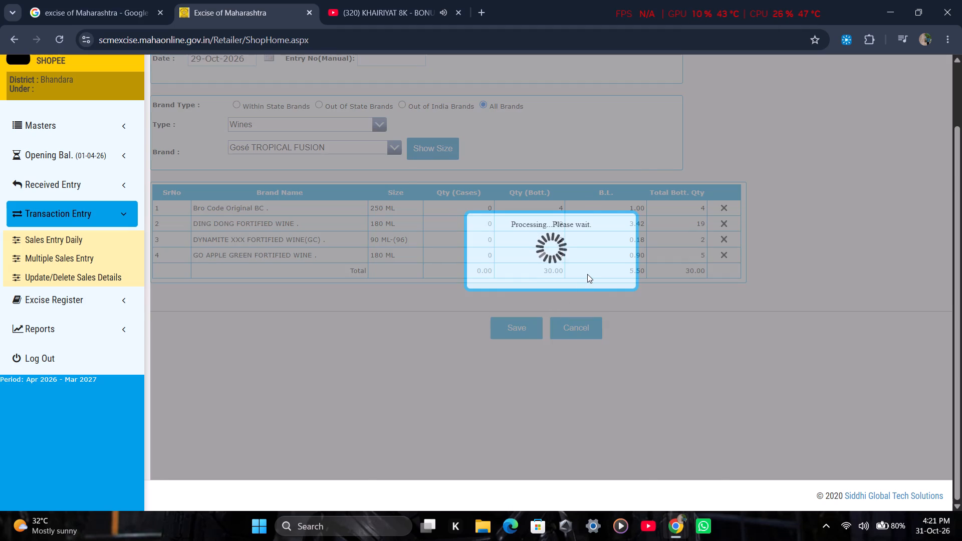
click(616, 197)
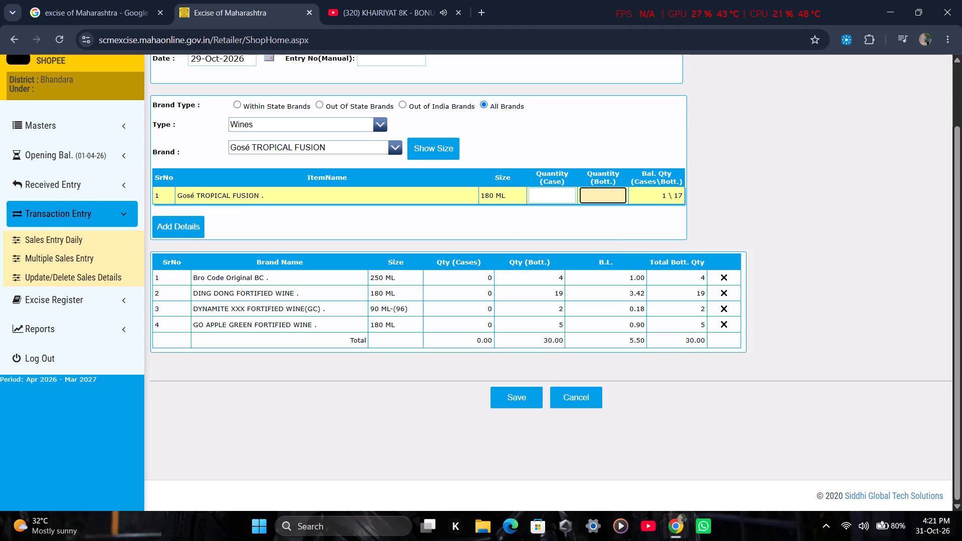
key(5)
click(193, 230)
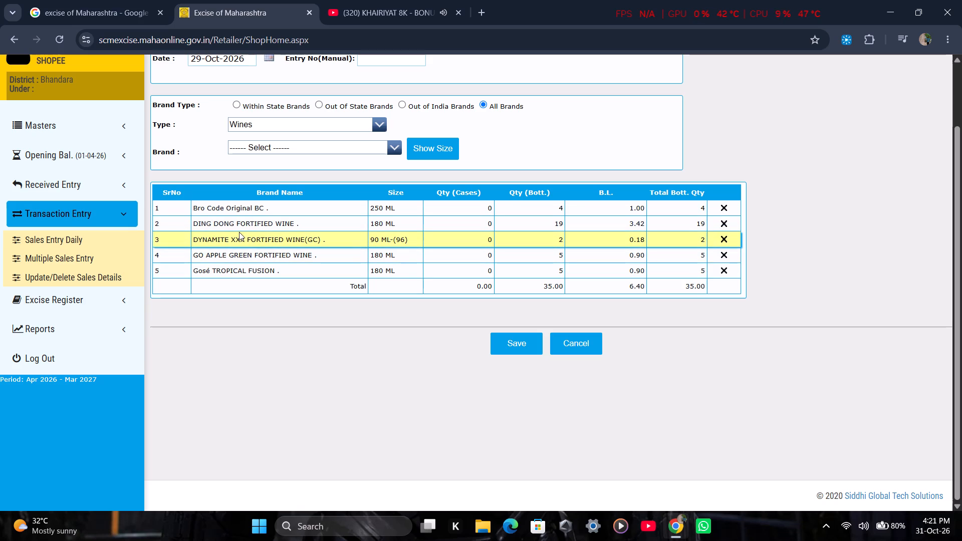
Under the Fermented Beer type, add Budweiser Magnum Super Premium Beer to the 29-Oct-2026 entry: 1 bottle of 650 ML and 6 of 500 ML (CAN).
scroll(239, 232, down, 1)
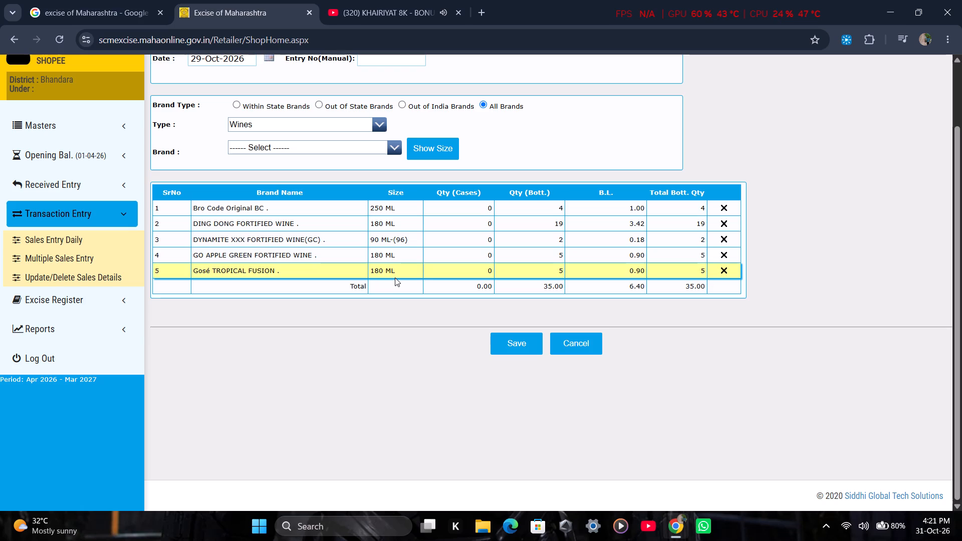
click(376, 122)
click(373, 150)
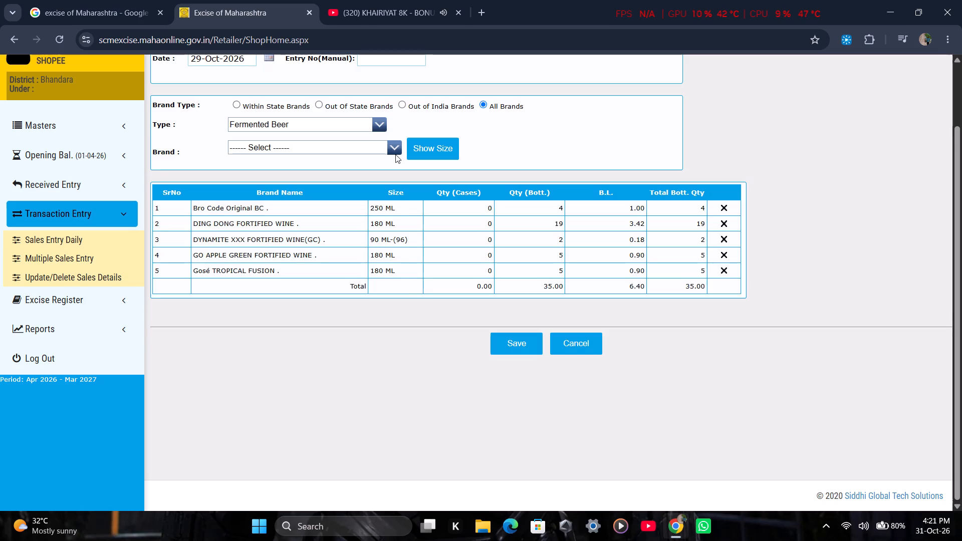
click(392, 146)
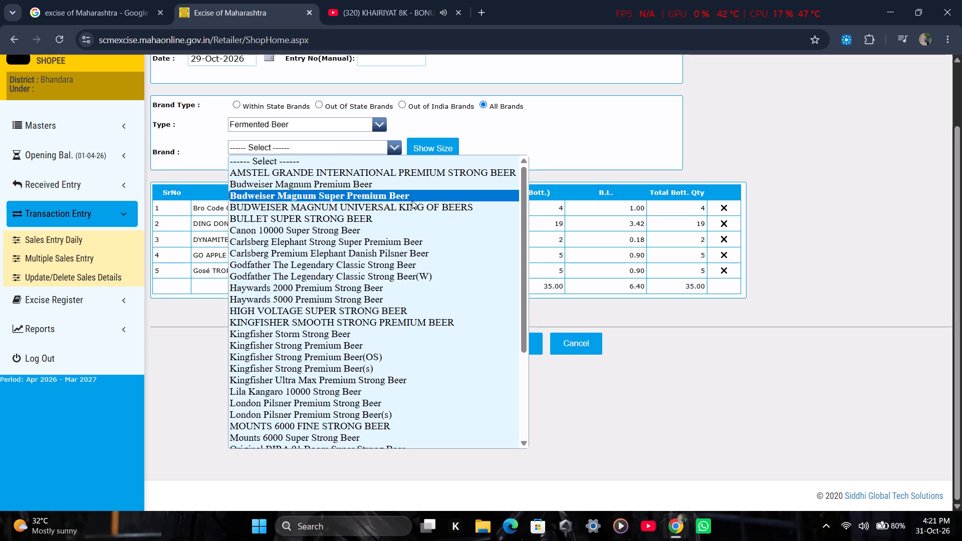
click(412, 200)
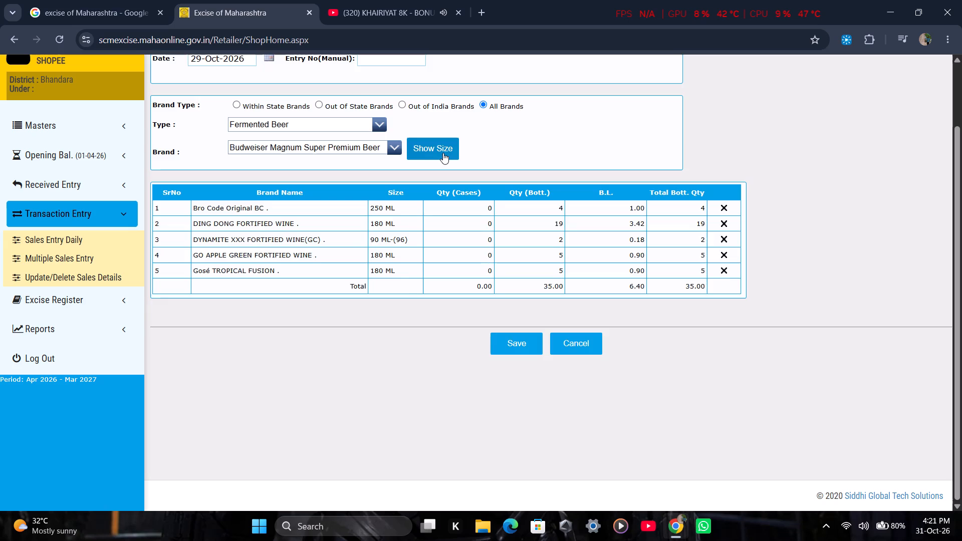
click(443, 153)
click(601, 236)
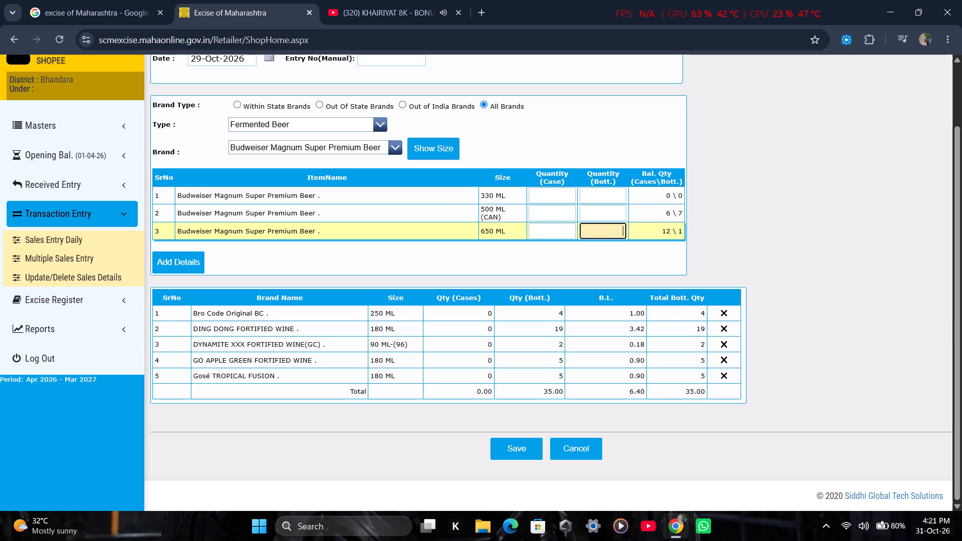
key(1)
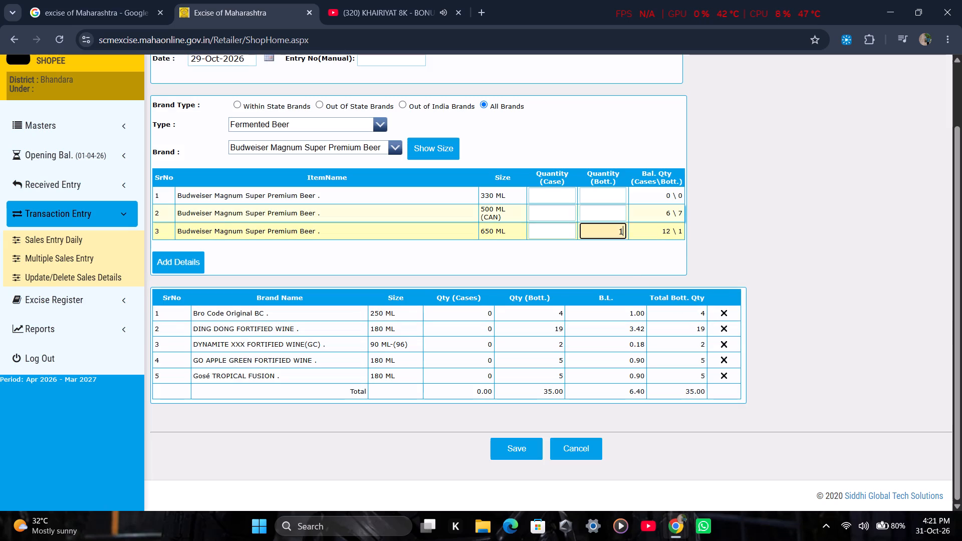
click(607, 214)
key(6)
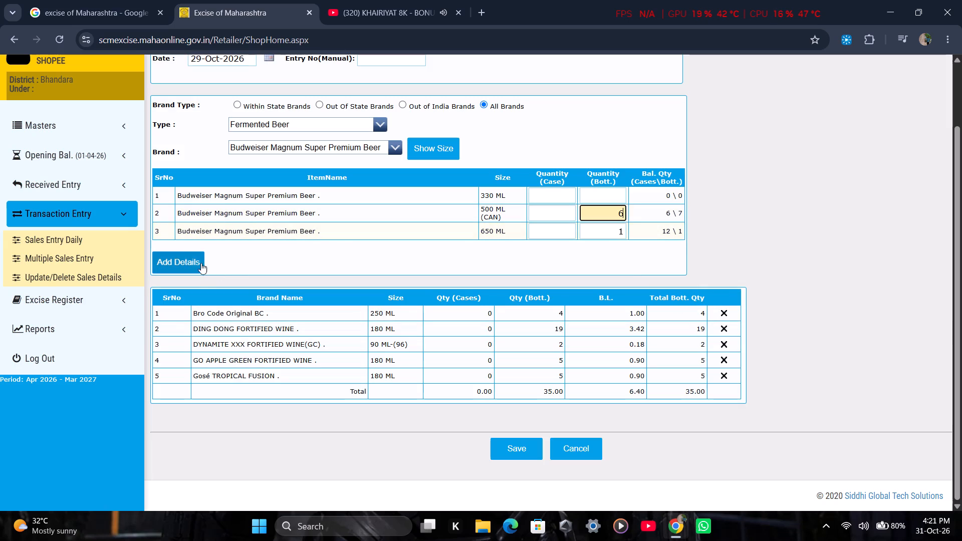
click(193, 258)
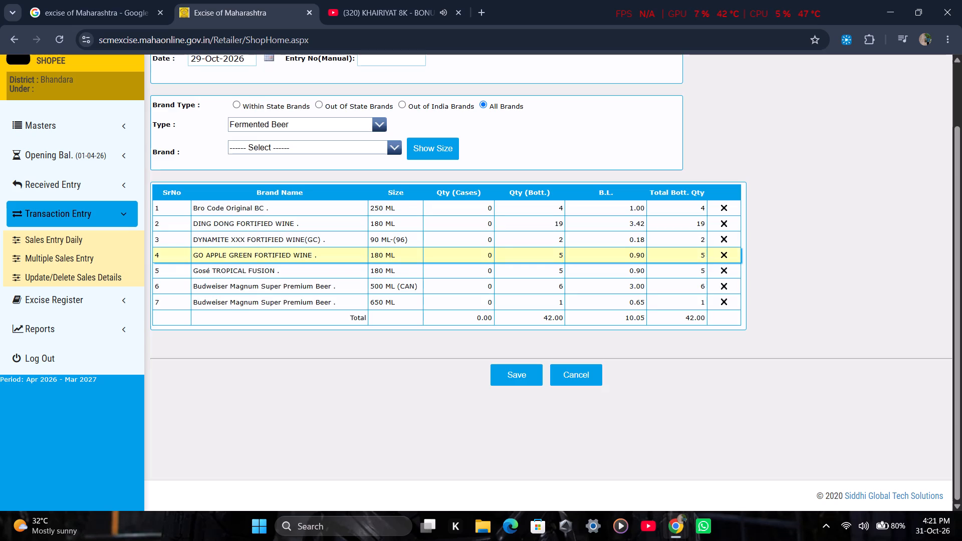
Add 20 bottles of BULLET SUPER STRONG BEER in the 650 ML size to the 29-Oct-2026 entry.
scroll(223, 263, down, 4)
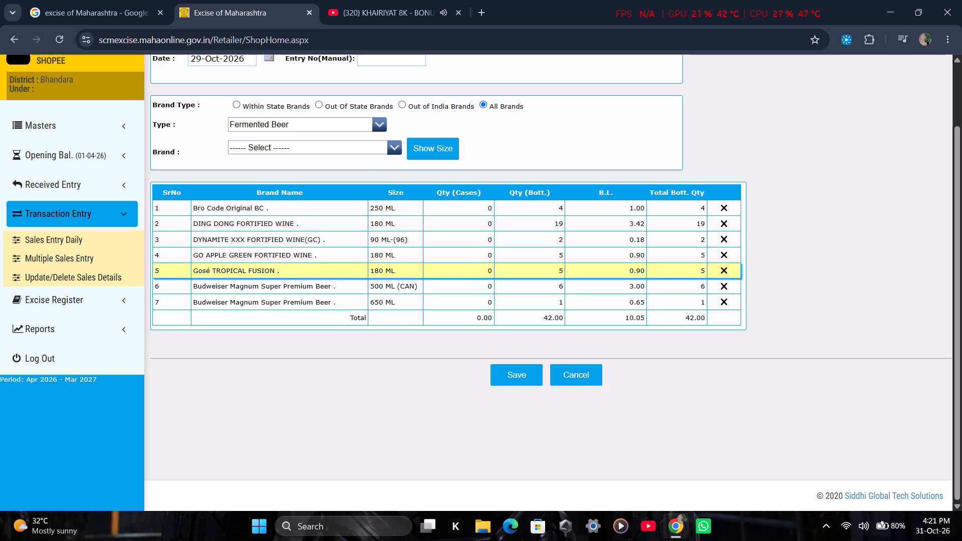
click(396, 147)
click(398, 197)
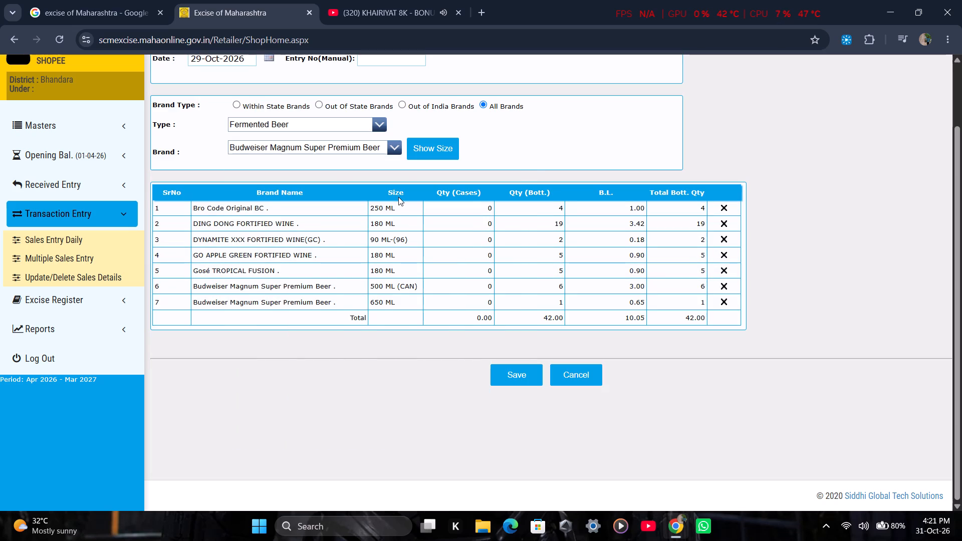
click(399, 146)
click(403, 223)
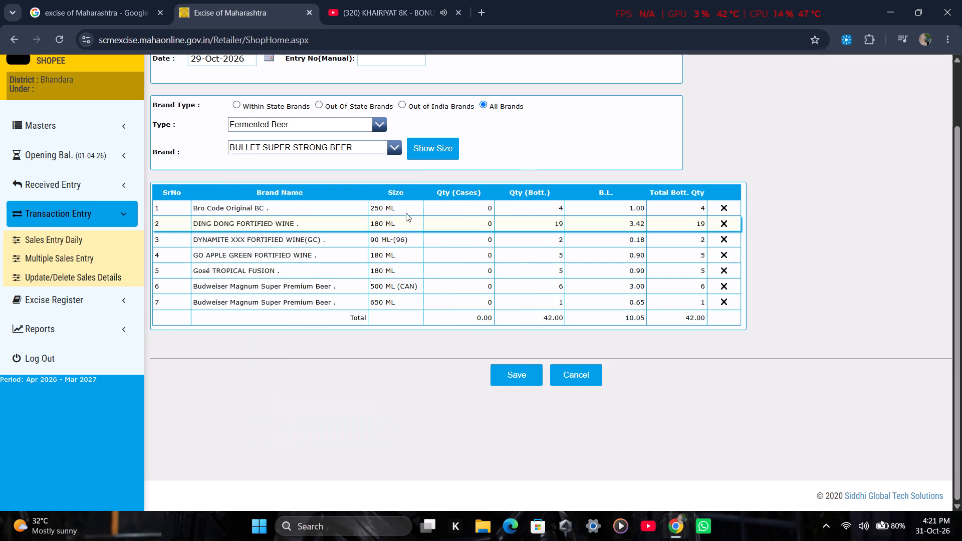
click(428, 149)
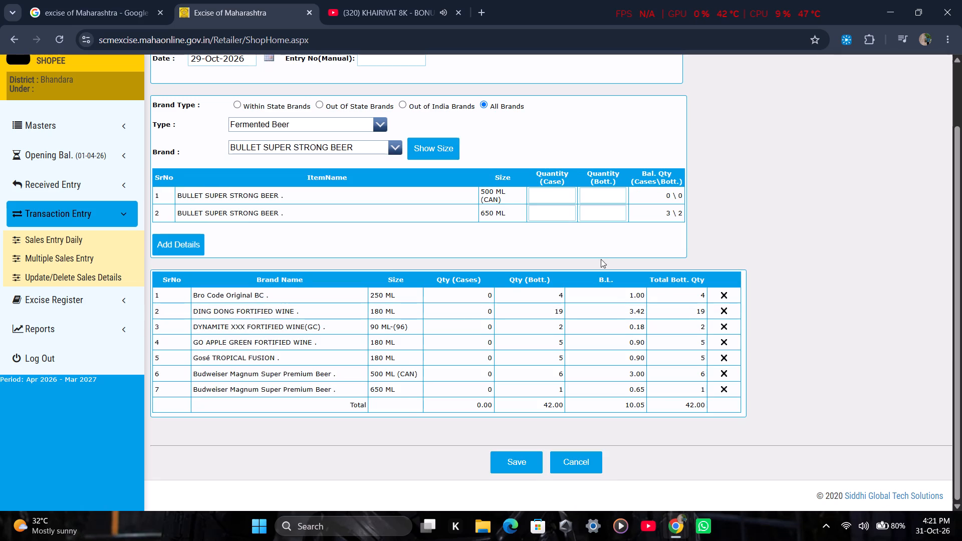
click(600, 211)
text(20)
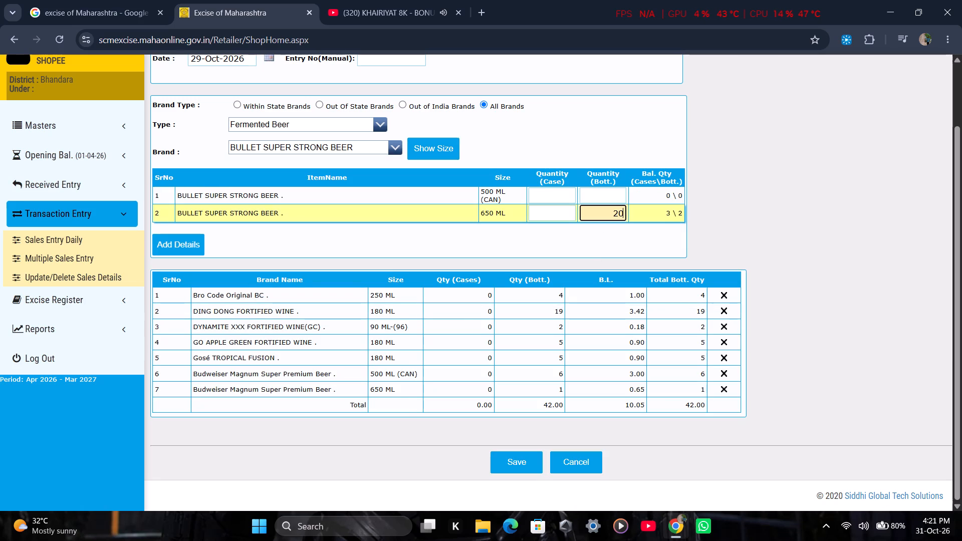
click(189, 246)
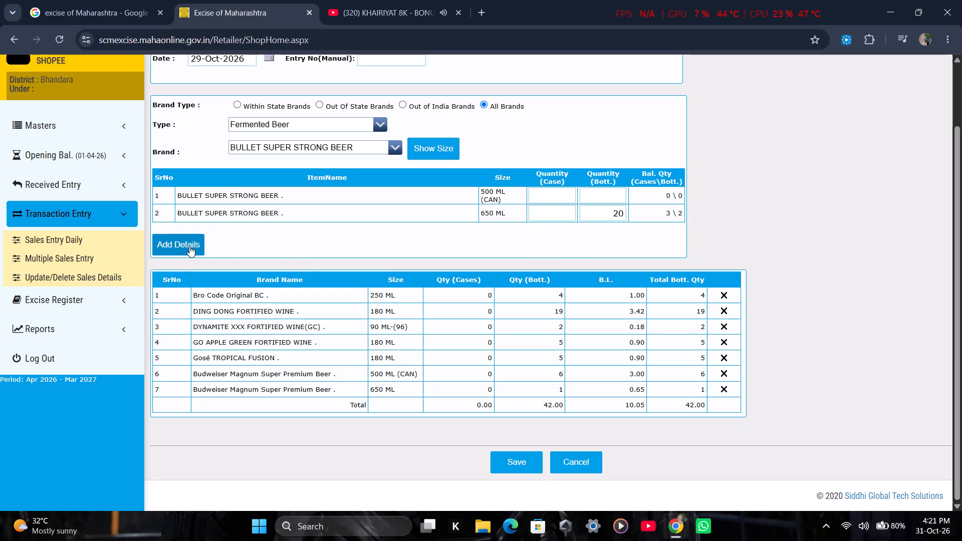
Add Carlsberg Elephant Strong Super Premium Beer to the 29-Oct-2026 entry: 10 bottles of 650 ML and 6 of 500 ML (CAN).
scroll(358, 233, down, 8)
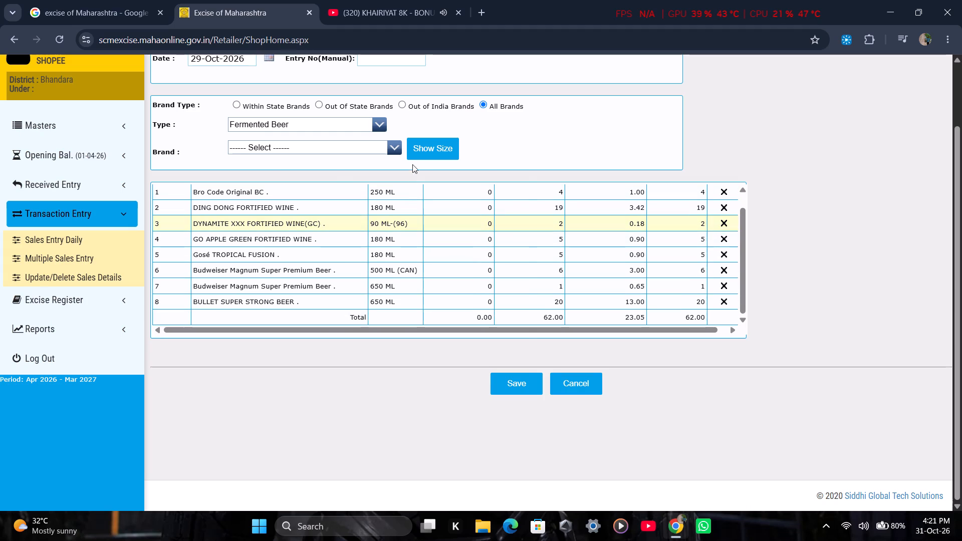
click(400, 149)
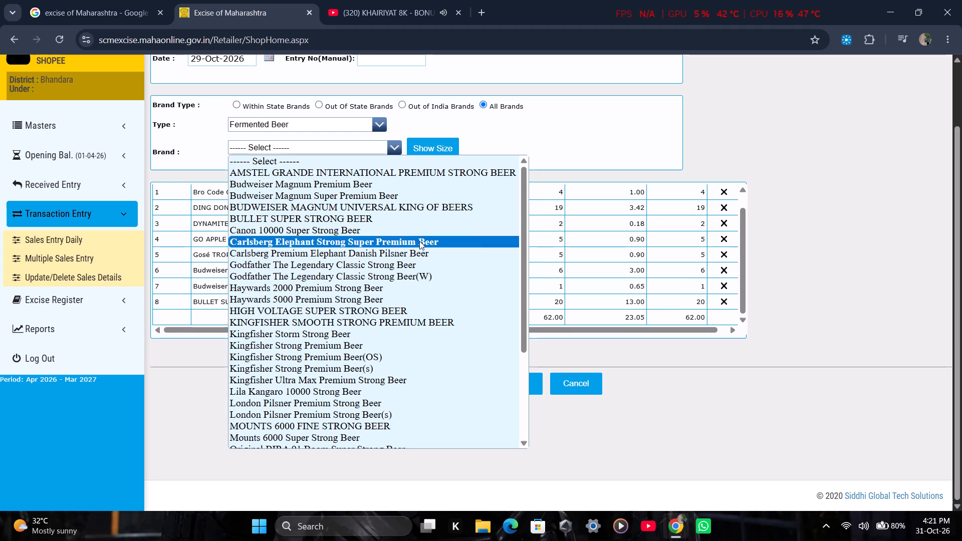
click(419, 241)
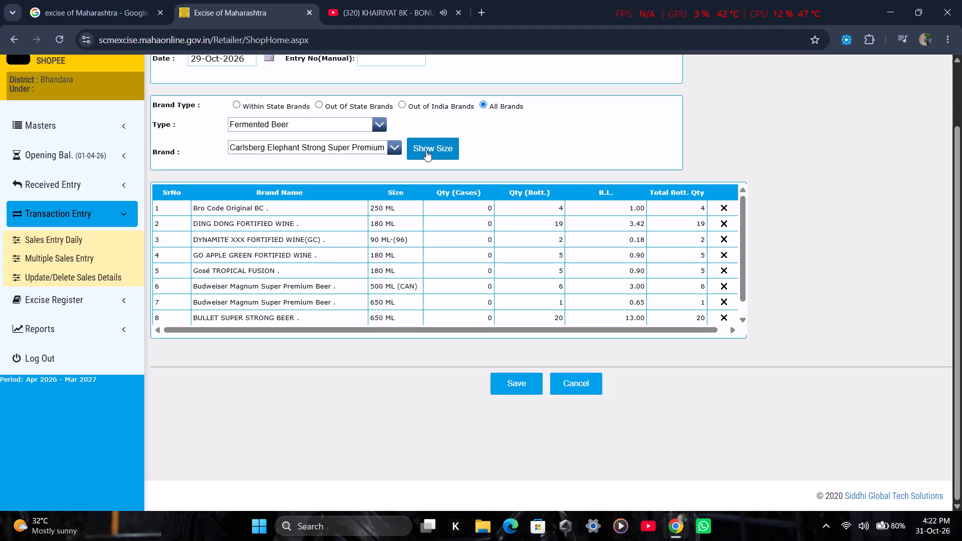
click(426, 150)
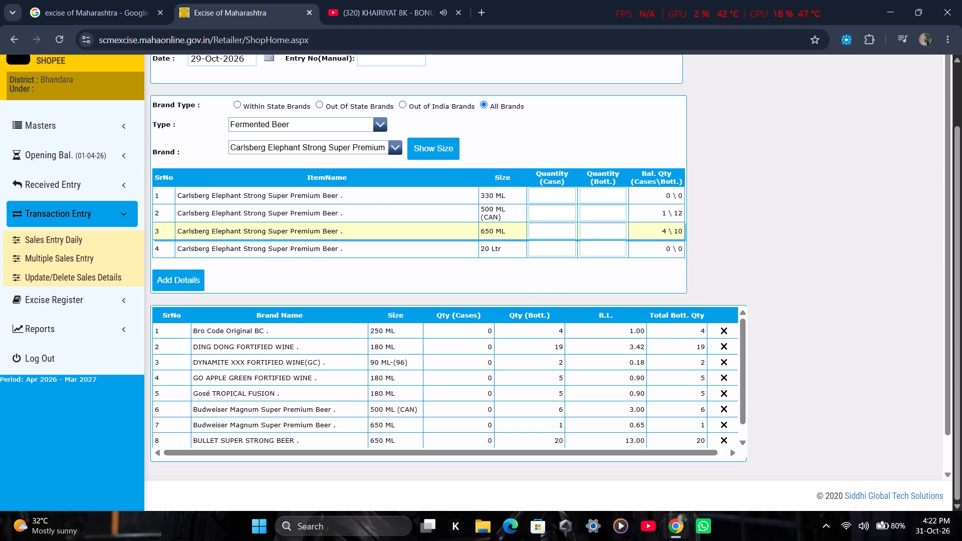
click(590, 234)
text(10)
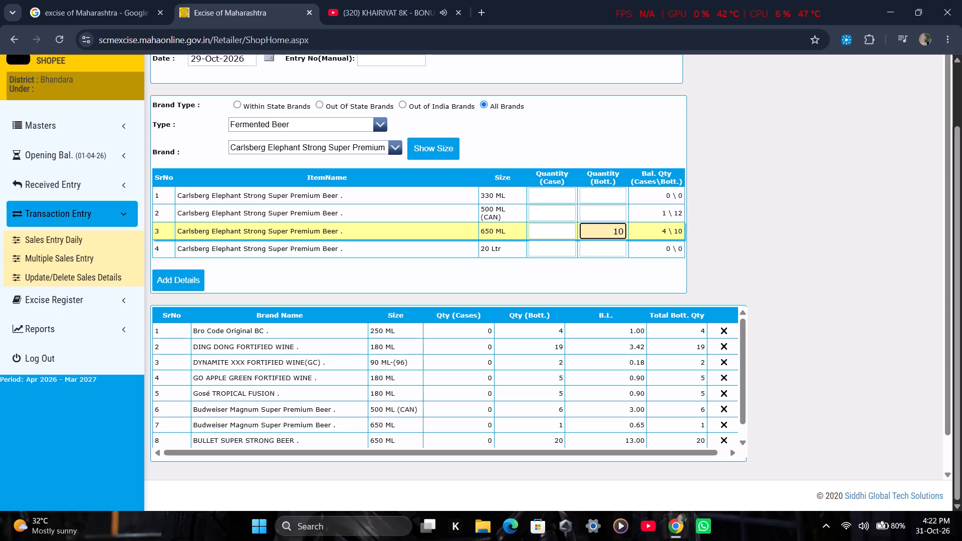
click(598, 211)
key(6)
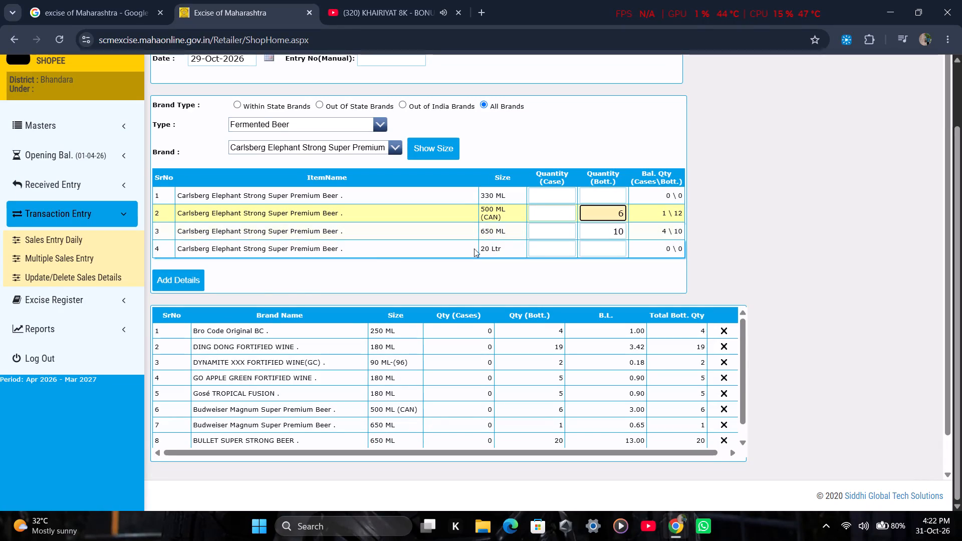
click(192, 281)
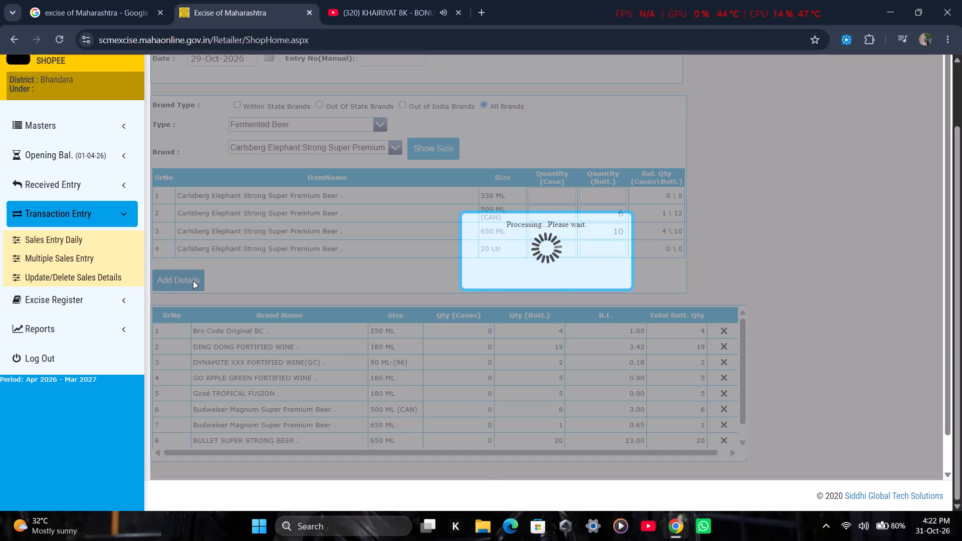
Add 6 of Godfather The Legendary Classic Strong Beer in the 500 ML (CAN) size to the 29-Oct-2026 entry.
scroll(284, 289, down, 5)
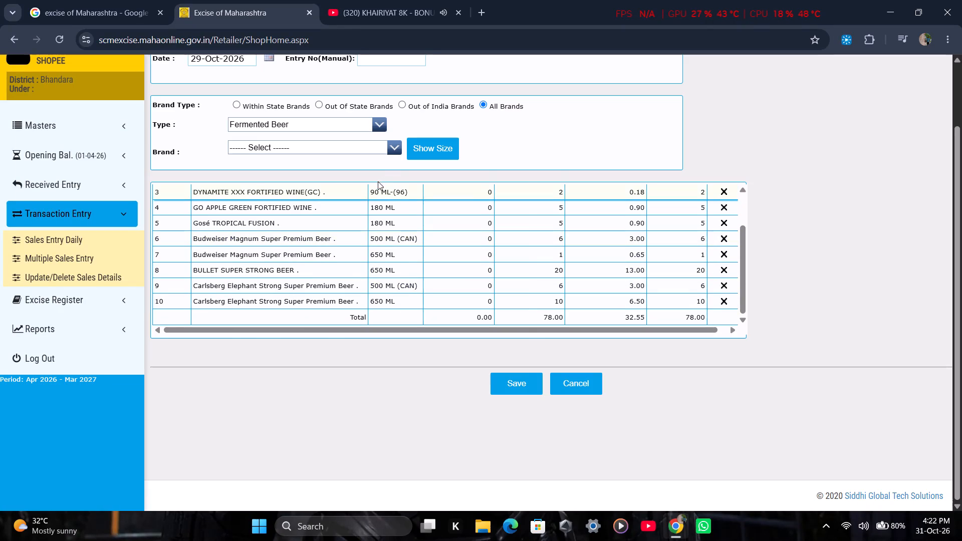
click(398, 148)
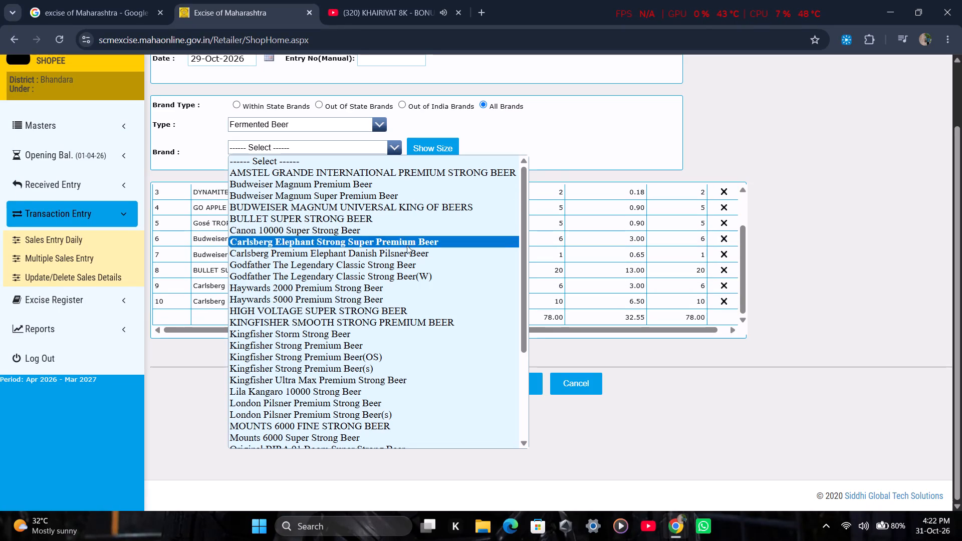
click(415, 263)
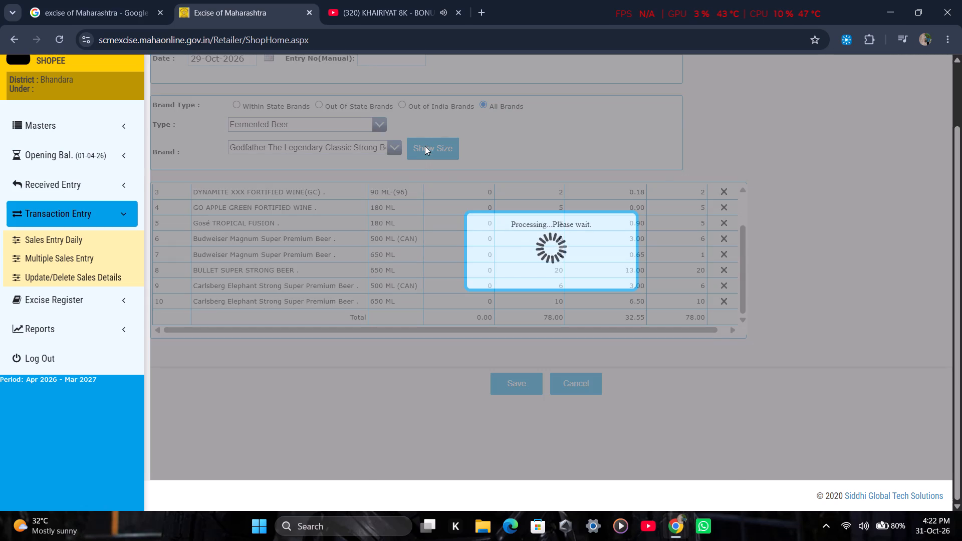
click(425, 146)
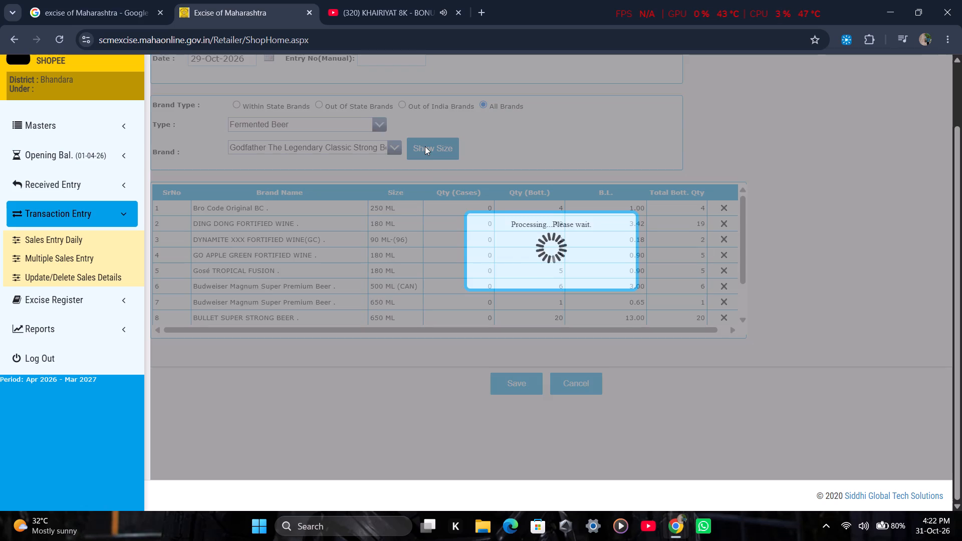
click(592, 199)
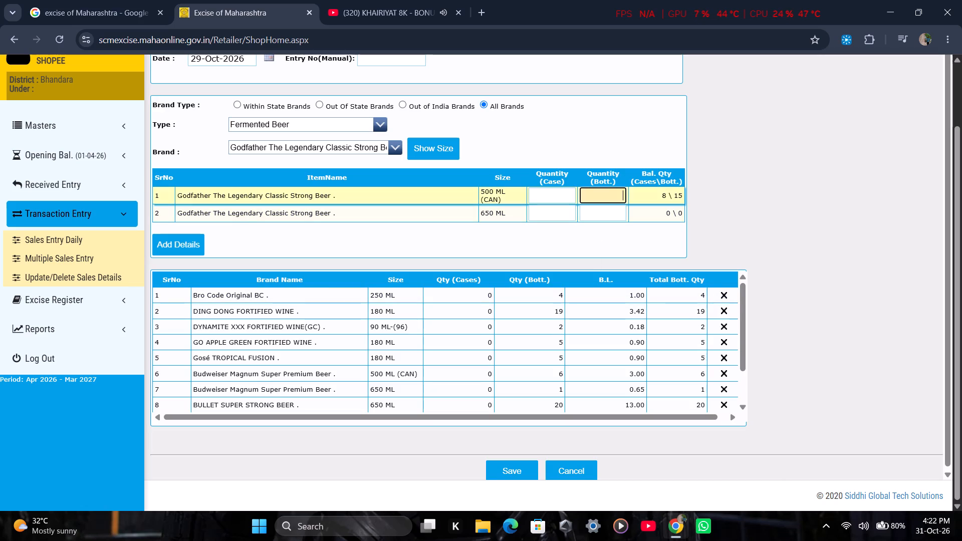
key(6)
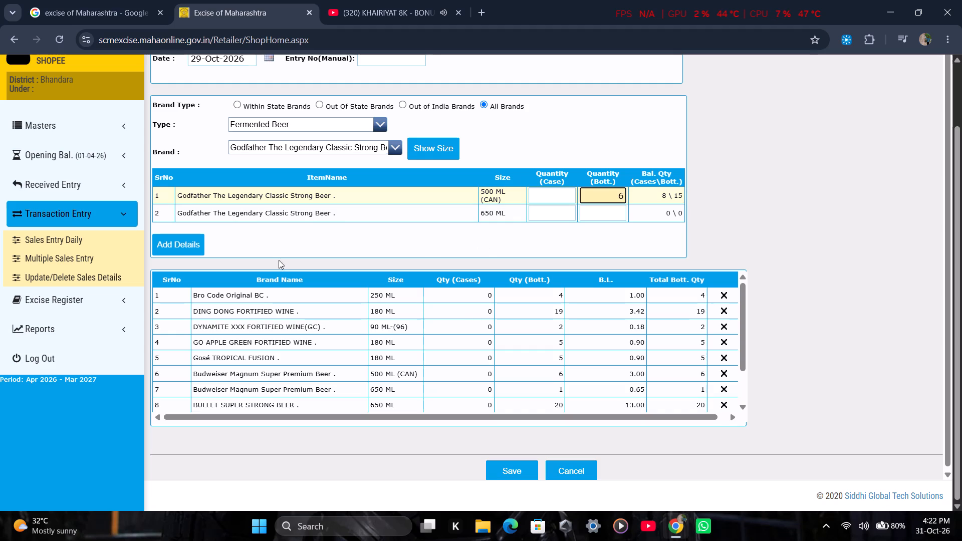
click(188, 242)
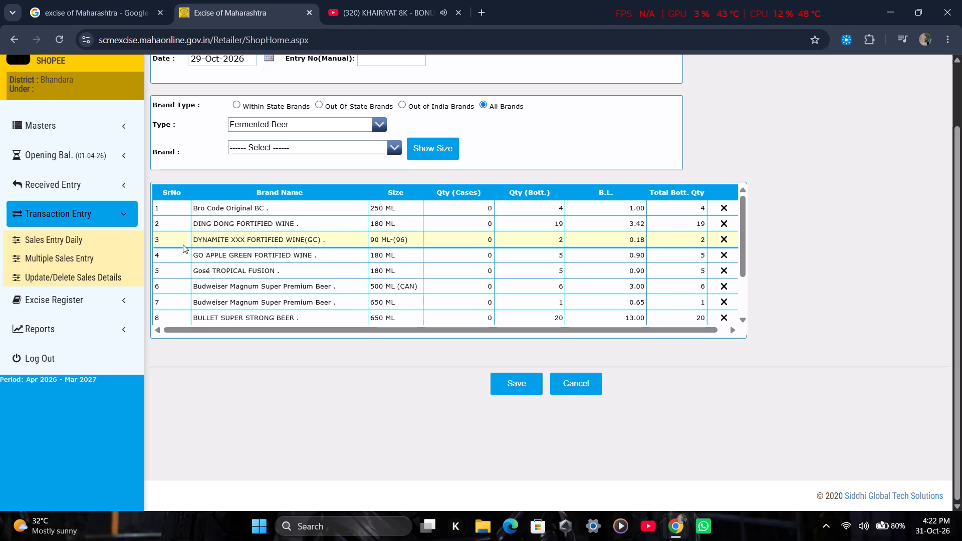
Add 12 bottles of Godfather The Legendary Classic Strong Beer(W) in the 650 ML size to the 29-Oct-2026 entry.
scroll(232, 255, down, 7)
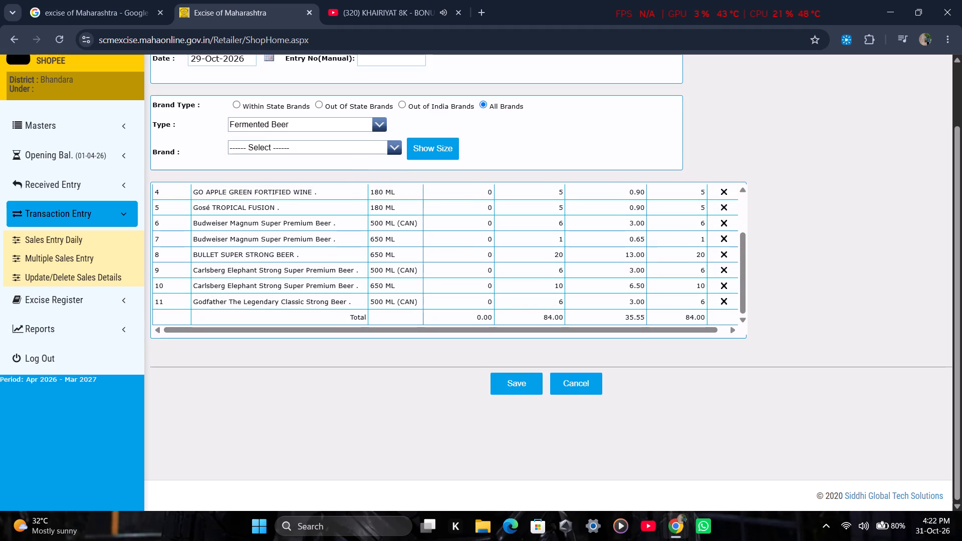
click(395, 148)
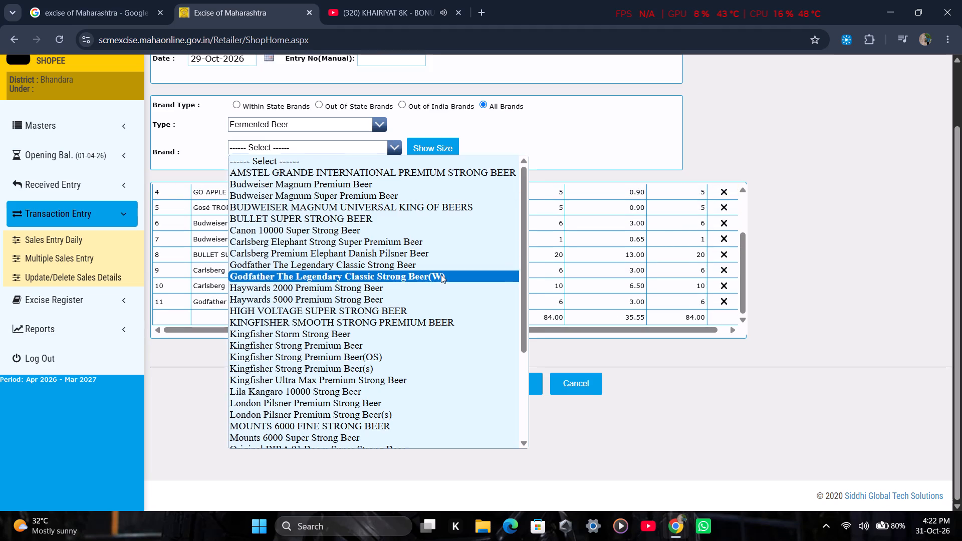
click(441, 275)
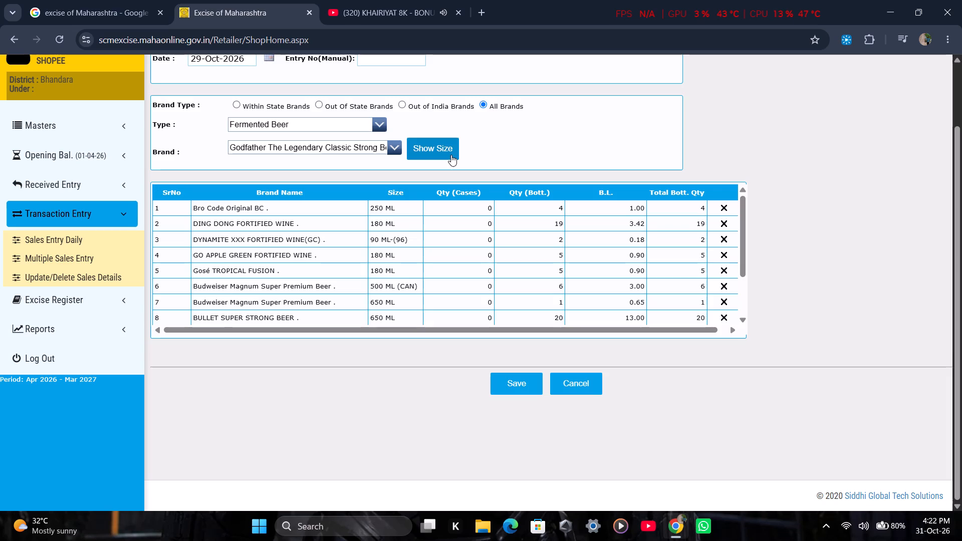
click(451, 155)
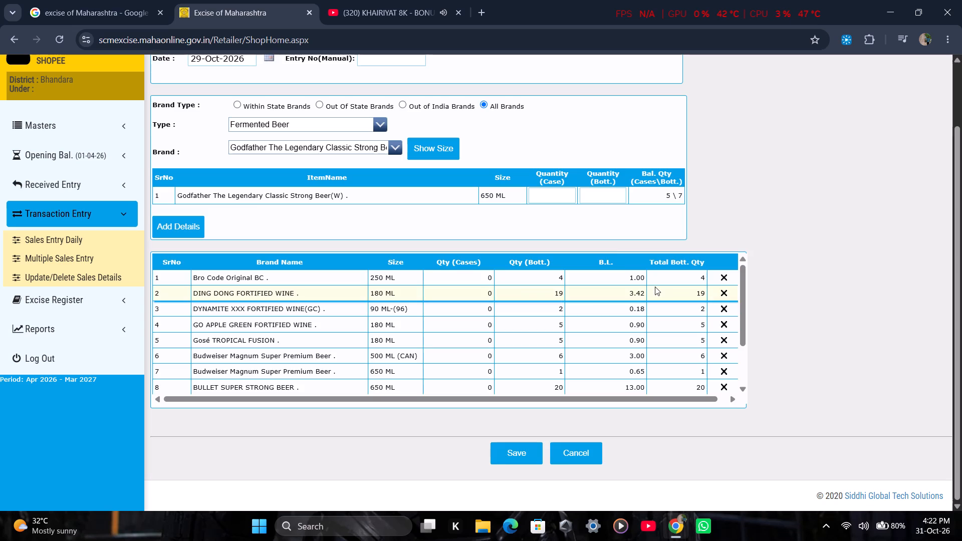
click(597, 201)
text(12)
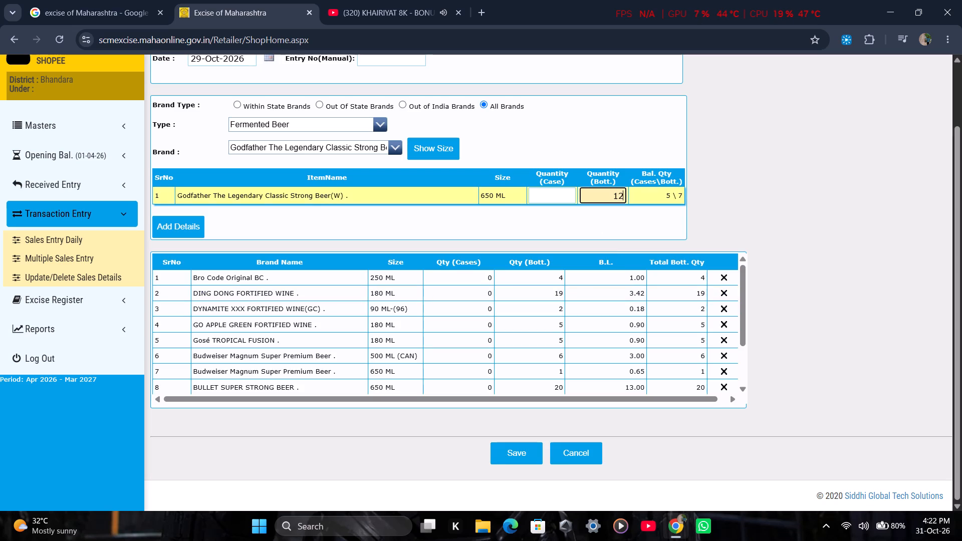
click(194, 228)
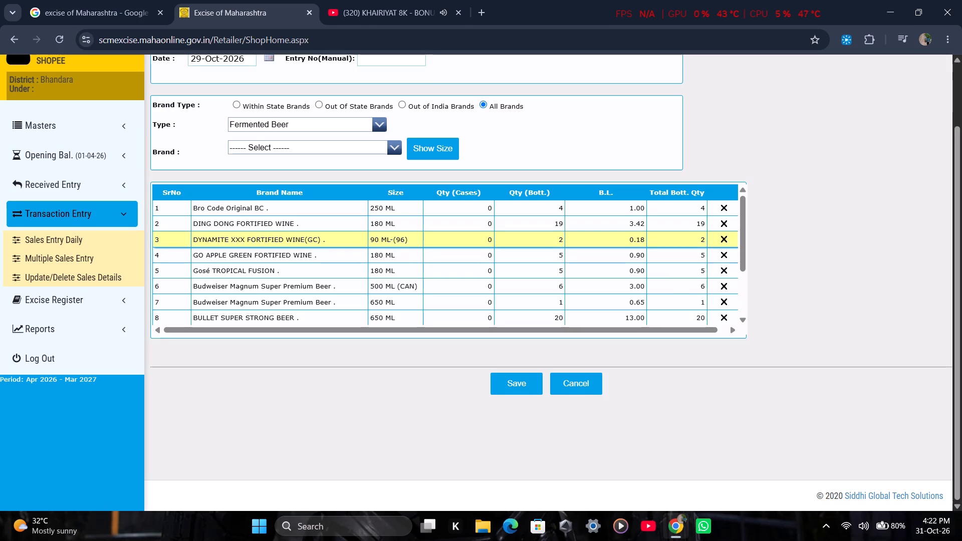
Add Haywards 2000 Premium Strong Beer to the 29-Oct-2026 entry: 4 bottles of 650 ML and 10 of 500 ML (CAN).
scroll(313, 244, down, 4)
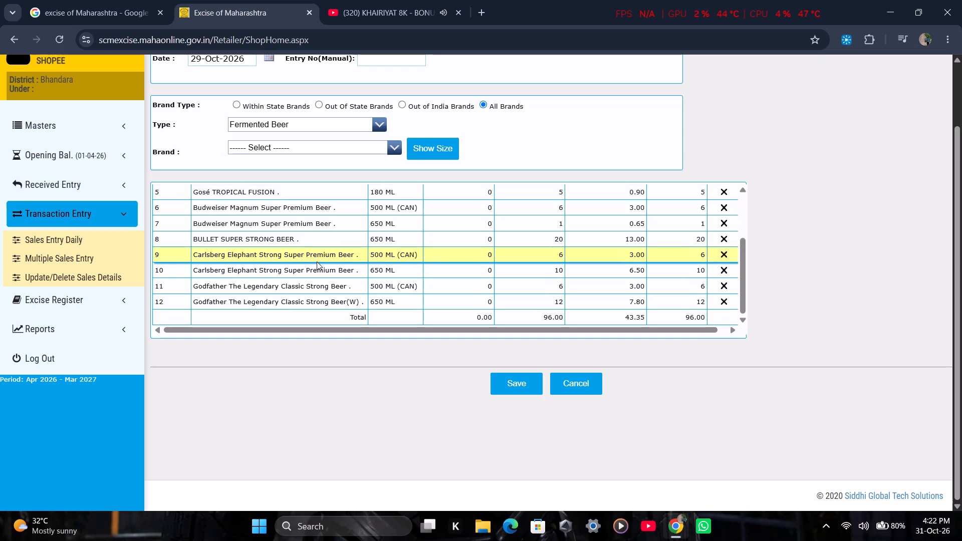
scroll(308, 165, down, 2)
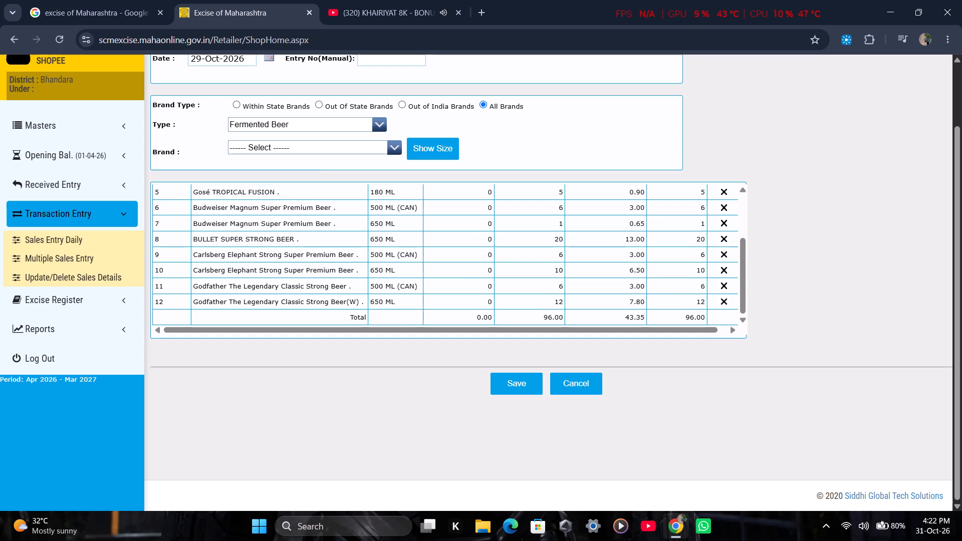
click(392, 148)
click(419, 286)
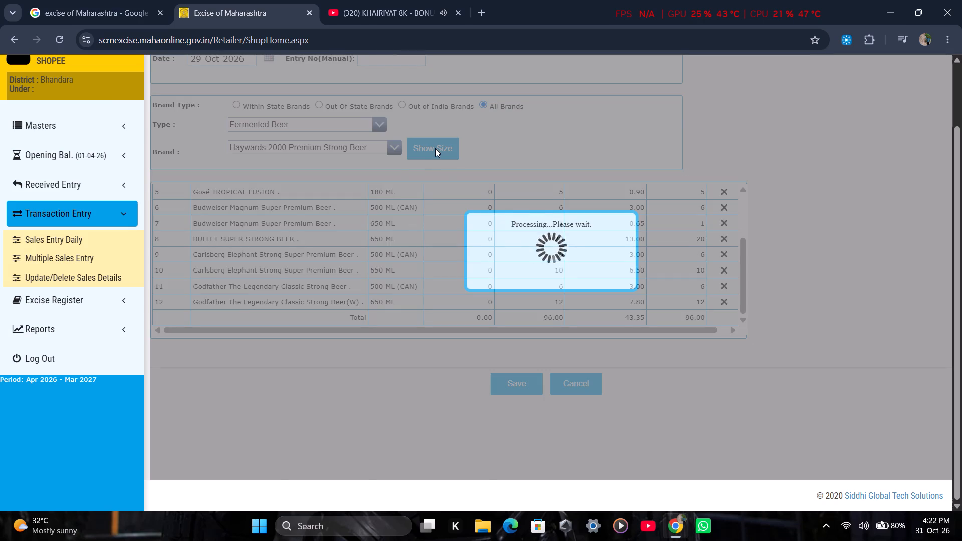
click(435, 148)
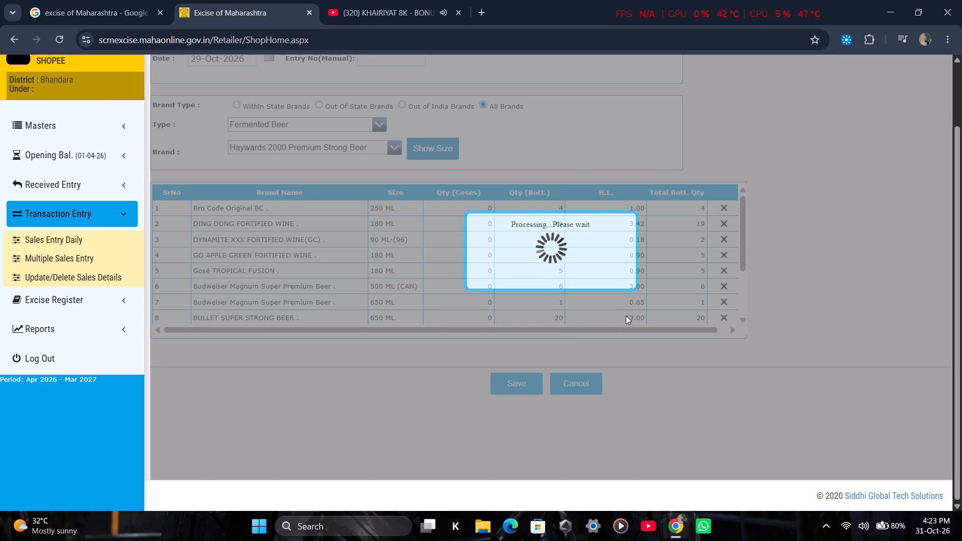
click(598, 235)
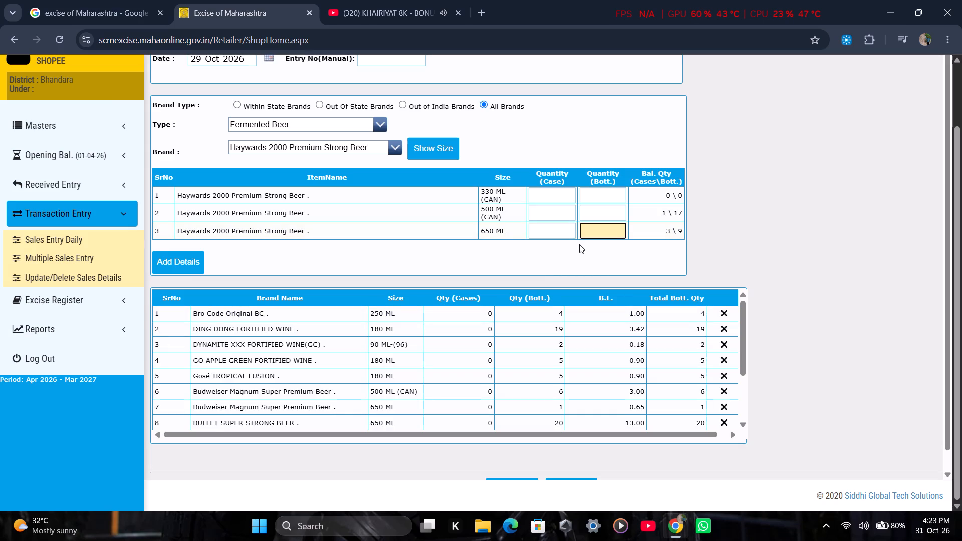
key(4)
click(591, 214)
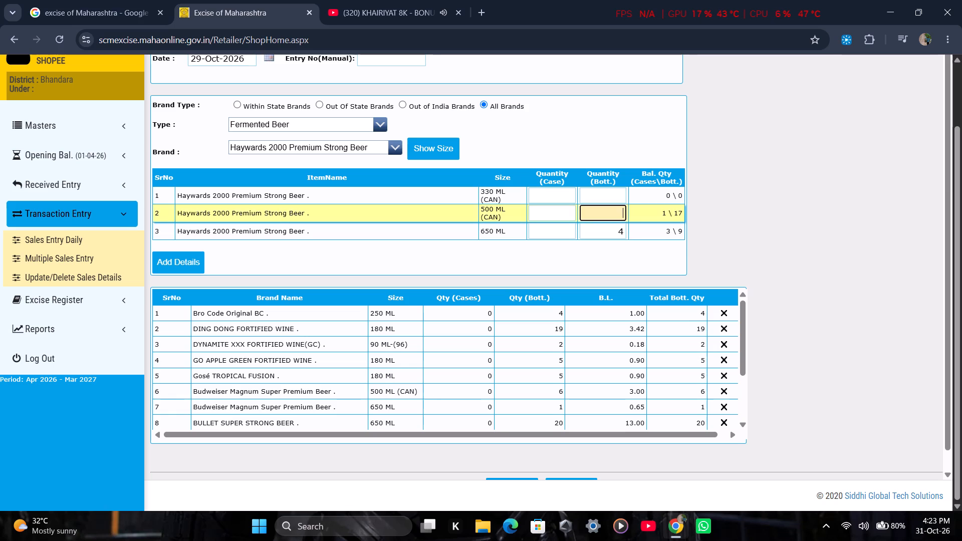
text(10)
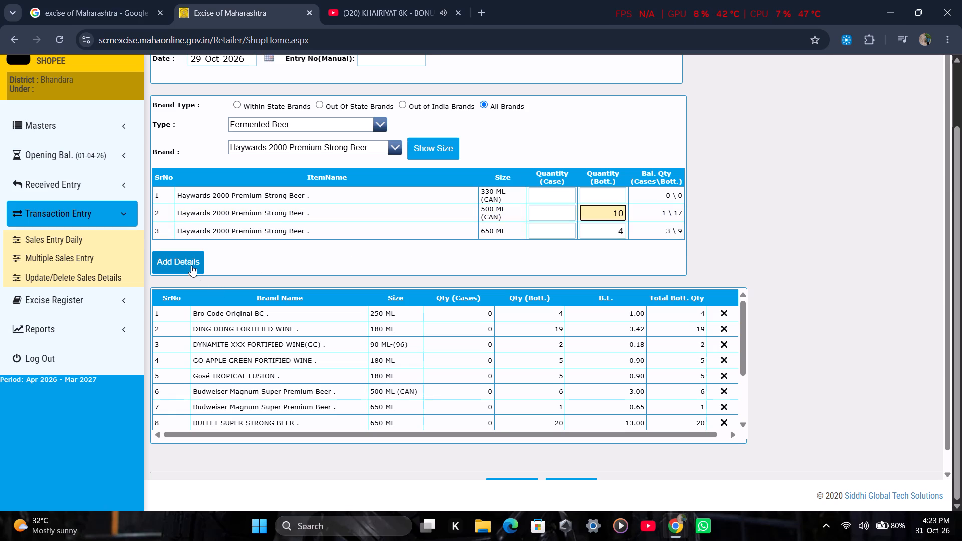
click(190, 264)
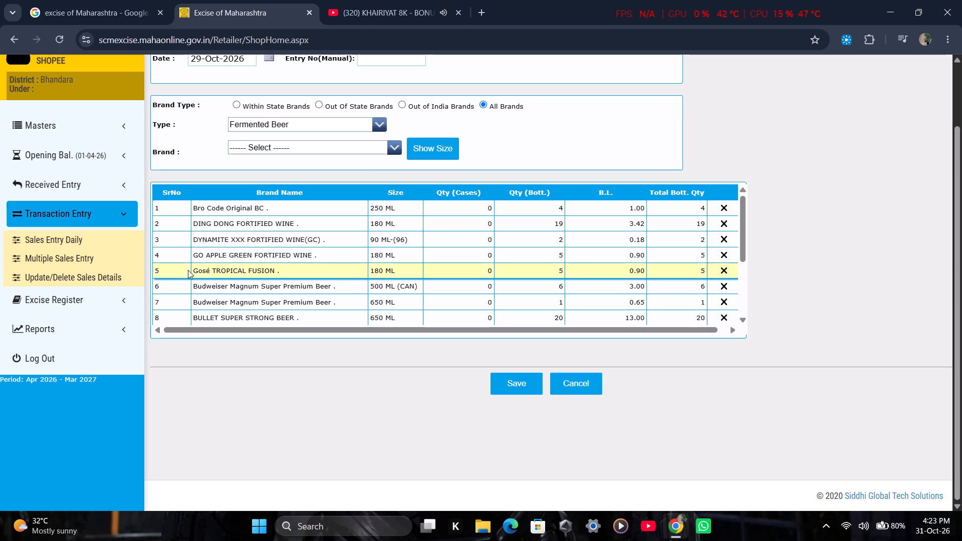
Add Haywards 5000 Premium Strong Beer to the 29-Oct-2026 entry: 8 bottles of 650 ML, 10 of 500 ML (CAN) and 1 of 330 ML.
scroll(220, 299, down, 6)
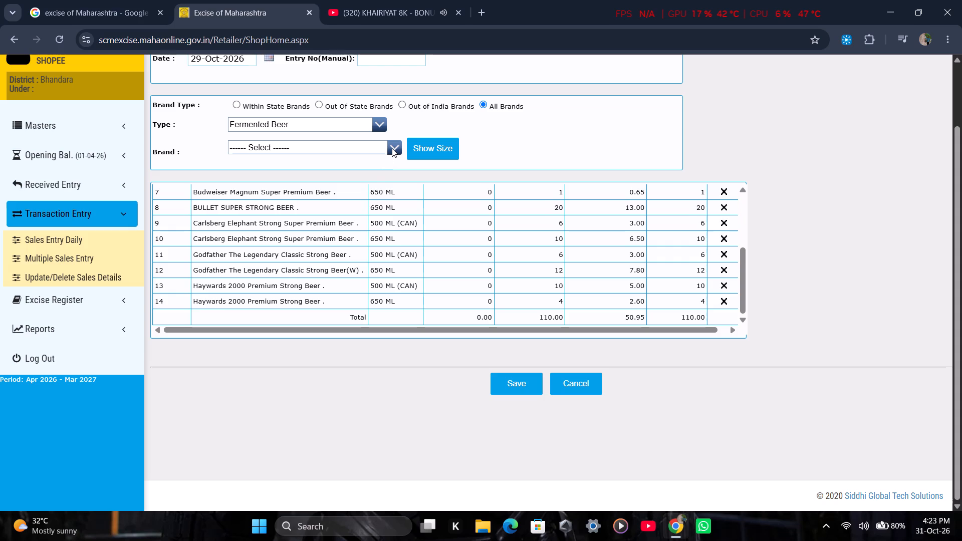
click(392, 148)
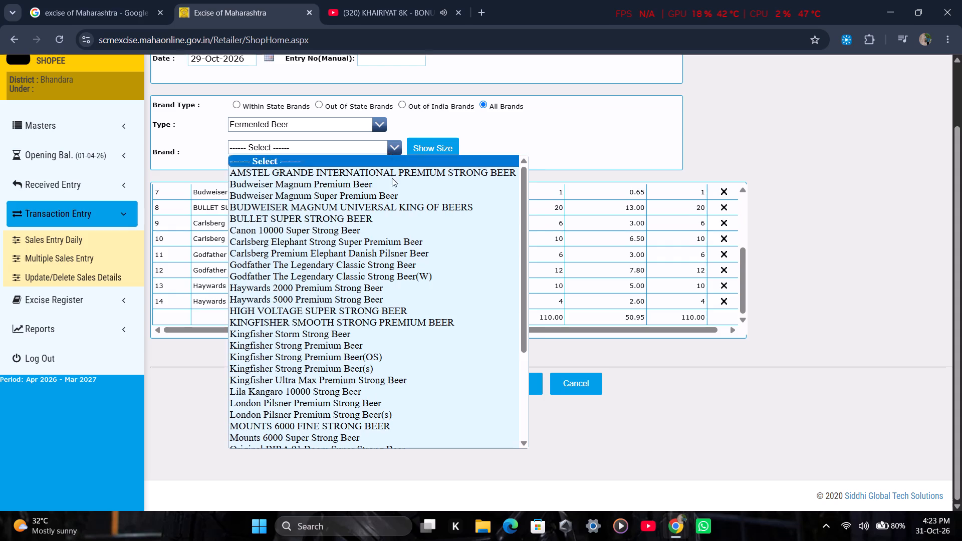
click(401, 296)
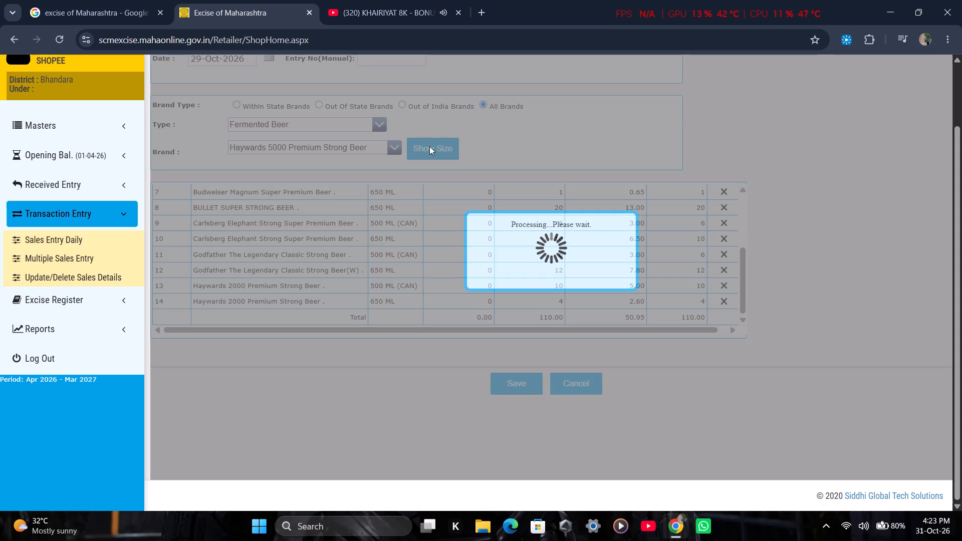
click(429, 146)
click(429, 146)
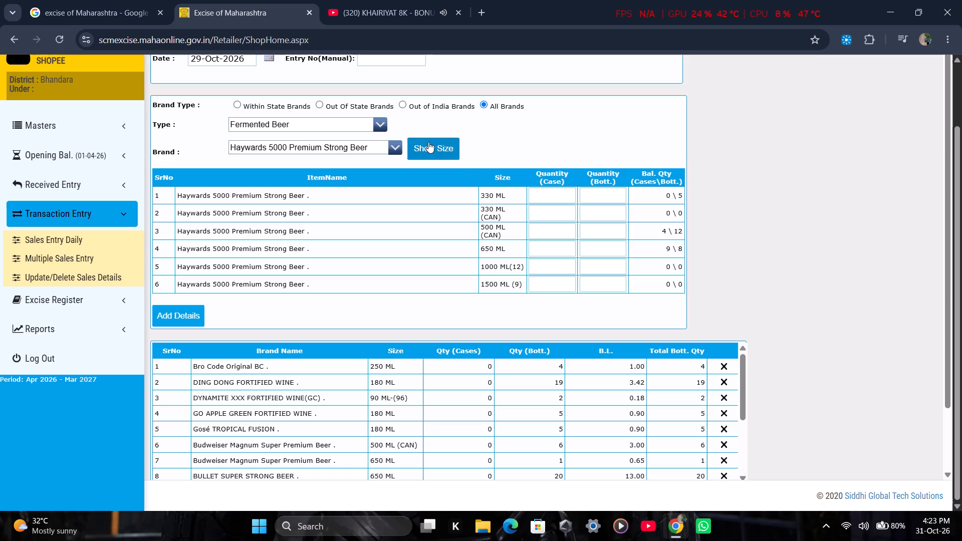
click(603, 251)
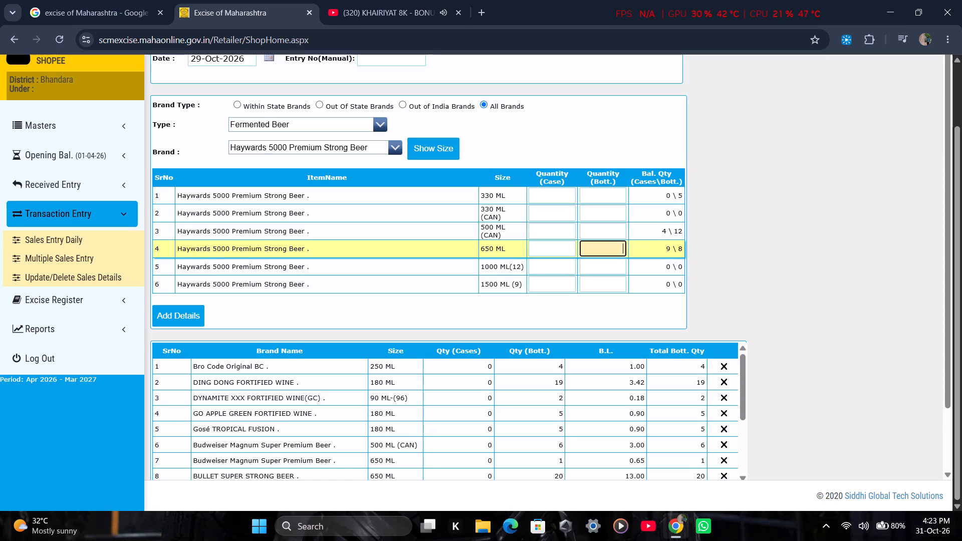
key(8)
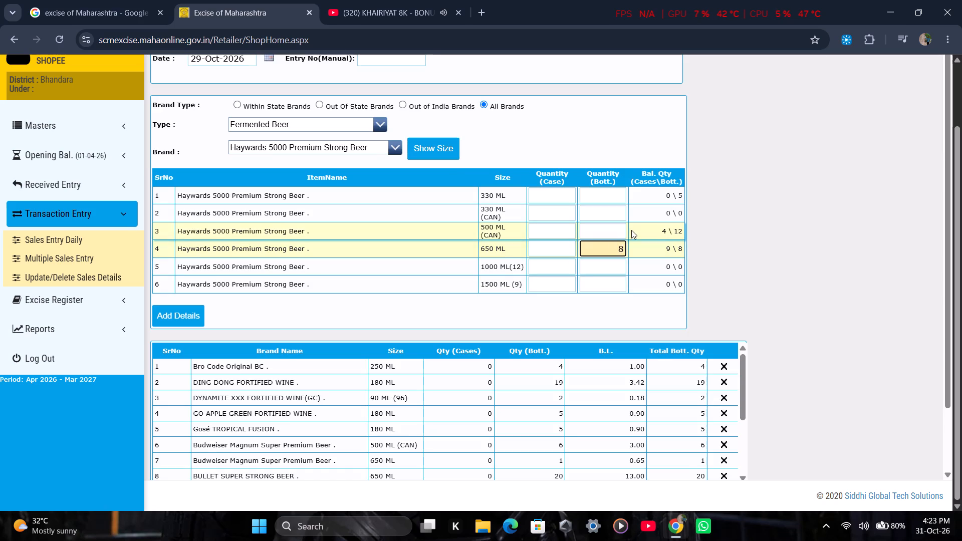
click(614, 237)
text(10)
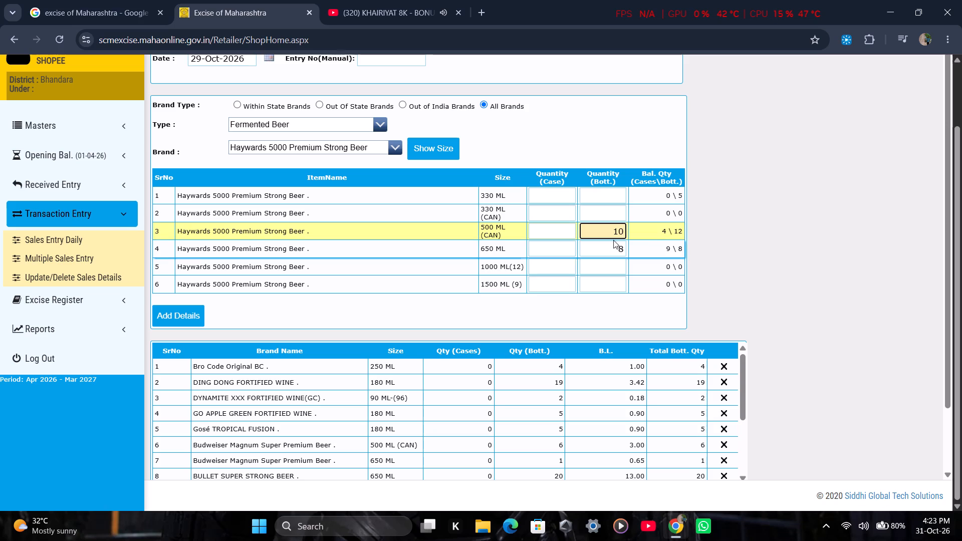
click(614, 194)
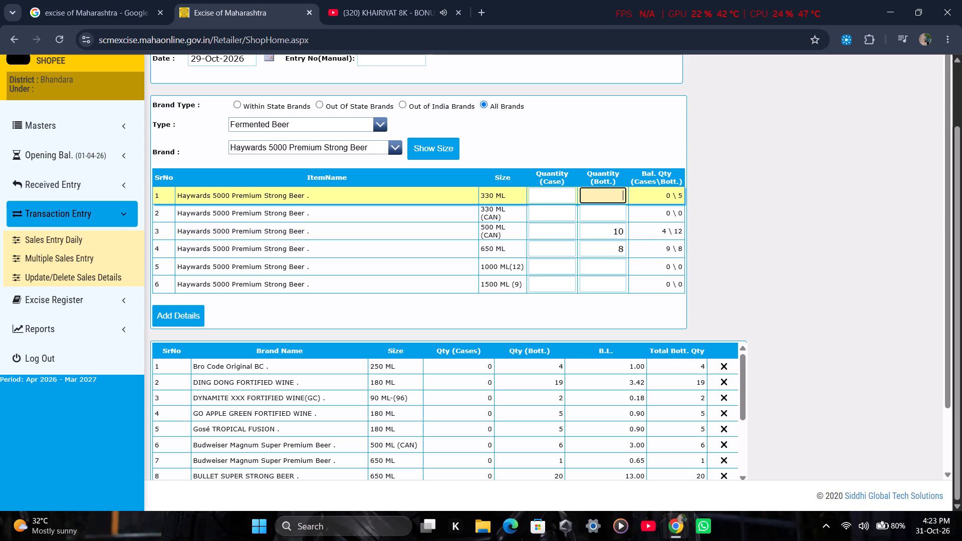
key(1)
click(192, 315)
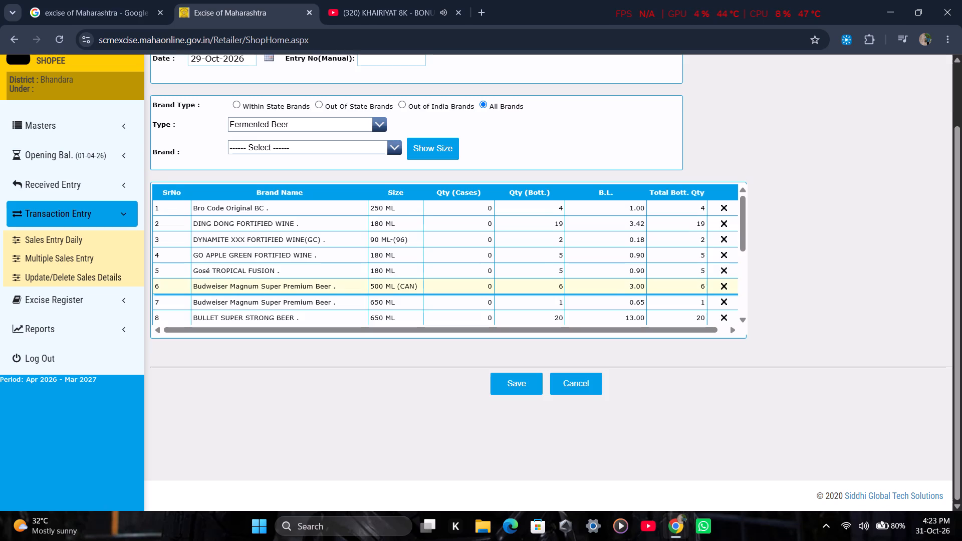
Add 2 of KINGFISHER SMOOTH STRONG PREMIUM BEER in the 500 ML (CAN) size to the 29-Oct-2026 entry.
scroll(351, 264, down, 6)
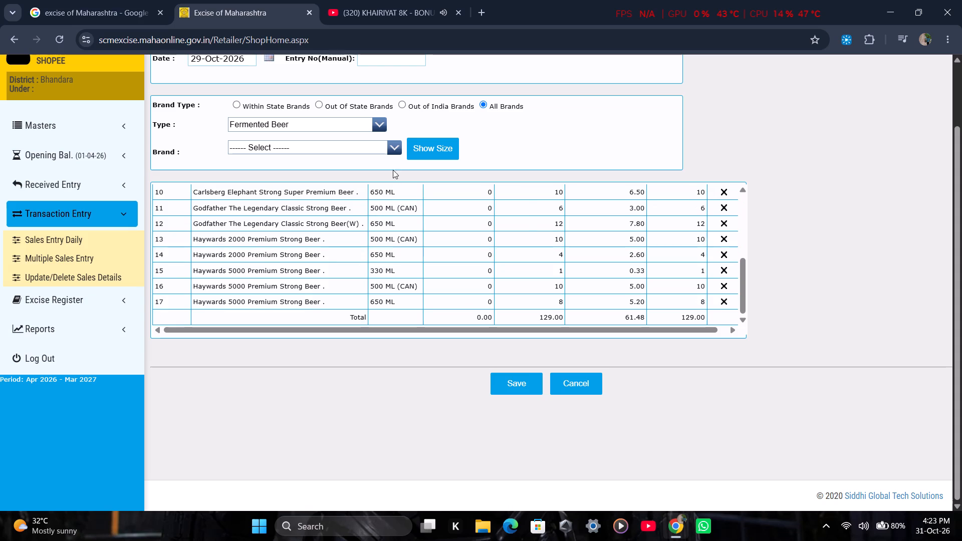
click(397, 147)
click(432, 322)
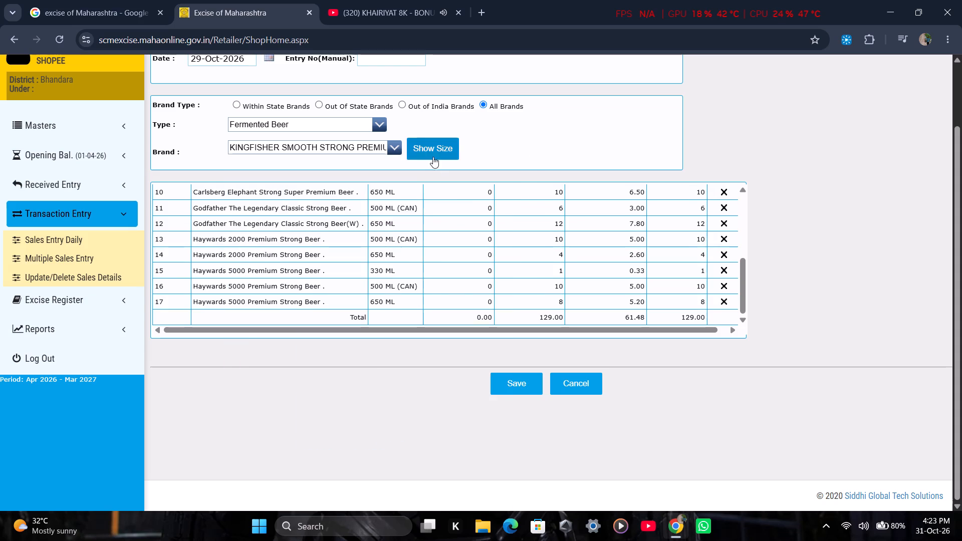
click(433, 153)
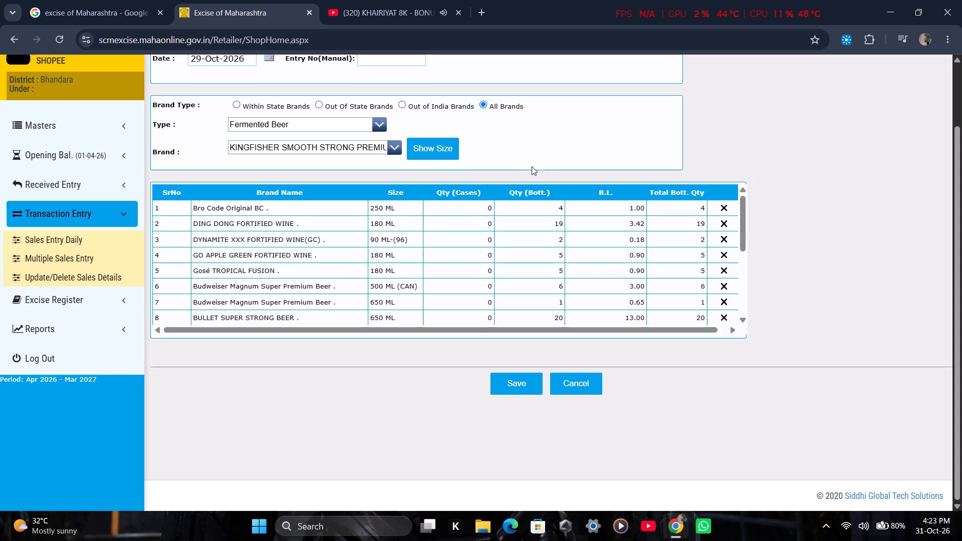
click(448, 156)
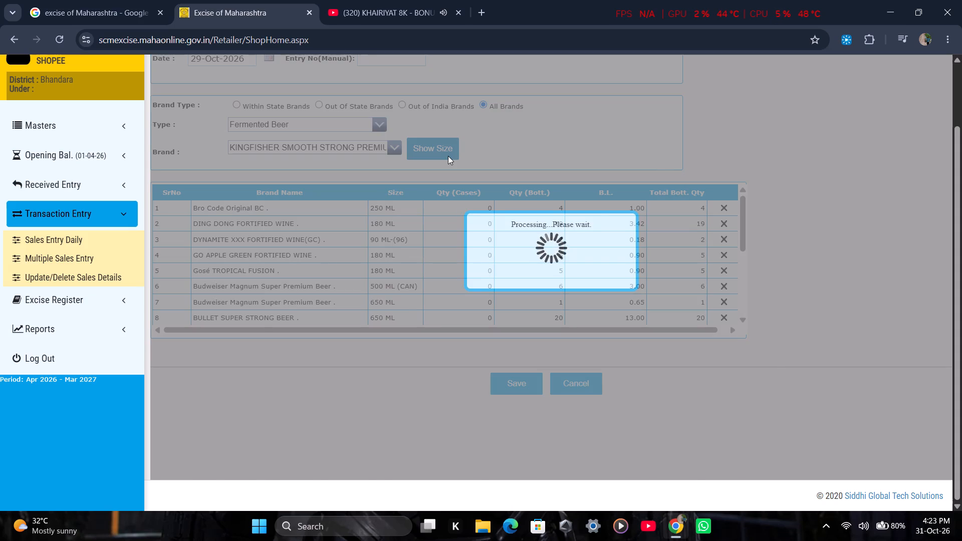
click(599, 229)
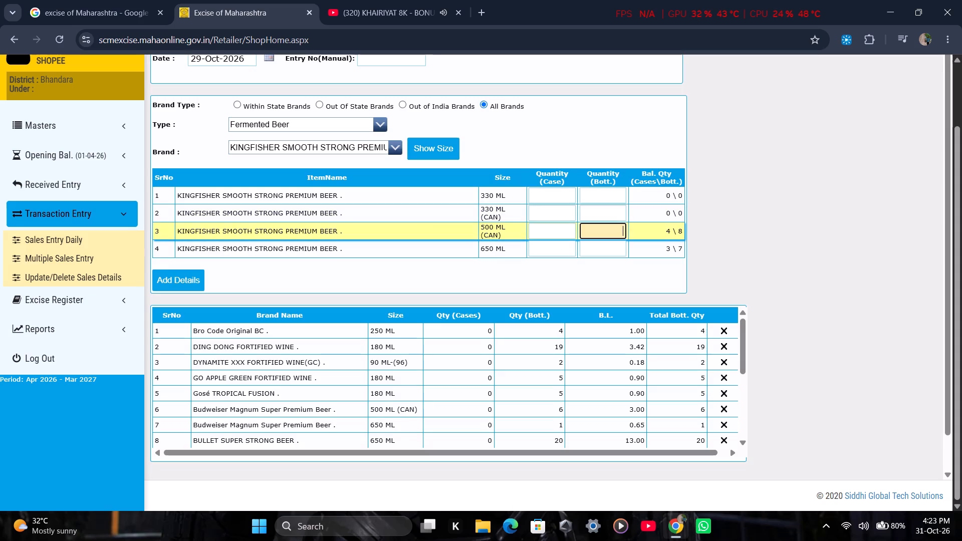
key(2)
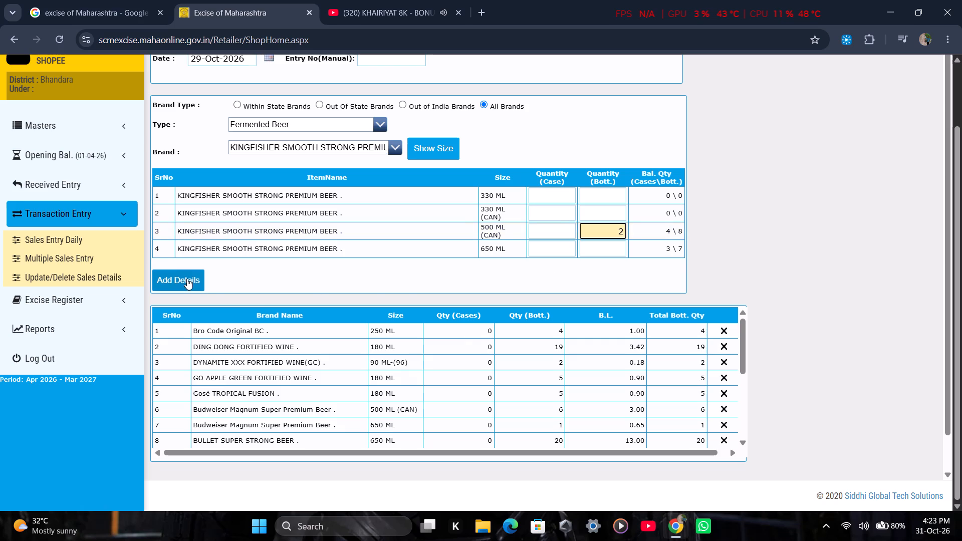
click(187, 279)
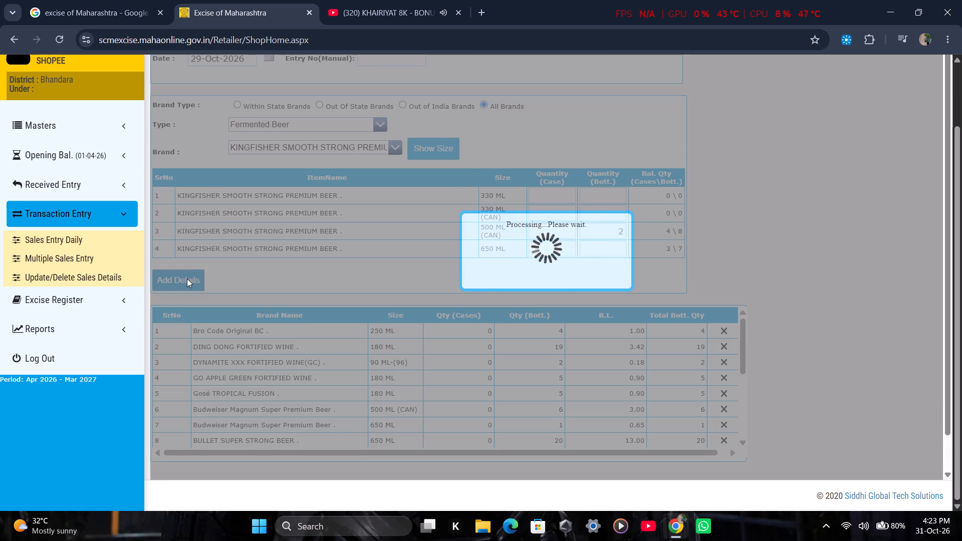
Add 1 of Kingfisher Ultra Max Premium Strong Beer in the 500 ML (CAN) size to the 29-Oct-2026 entry.
scroll(192, 280, down, 9)
click(396, 147)
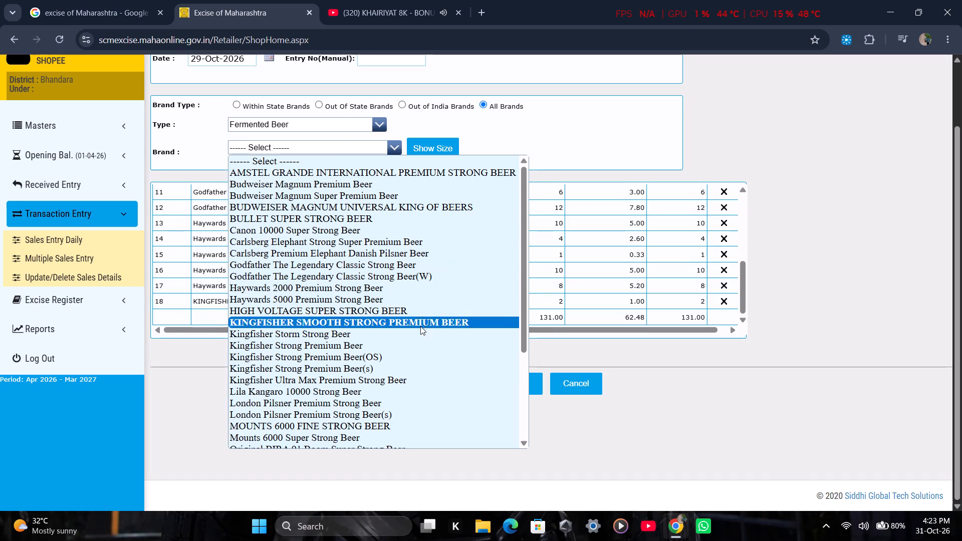
click(442, 380)
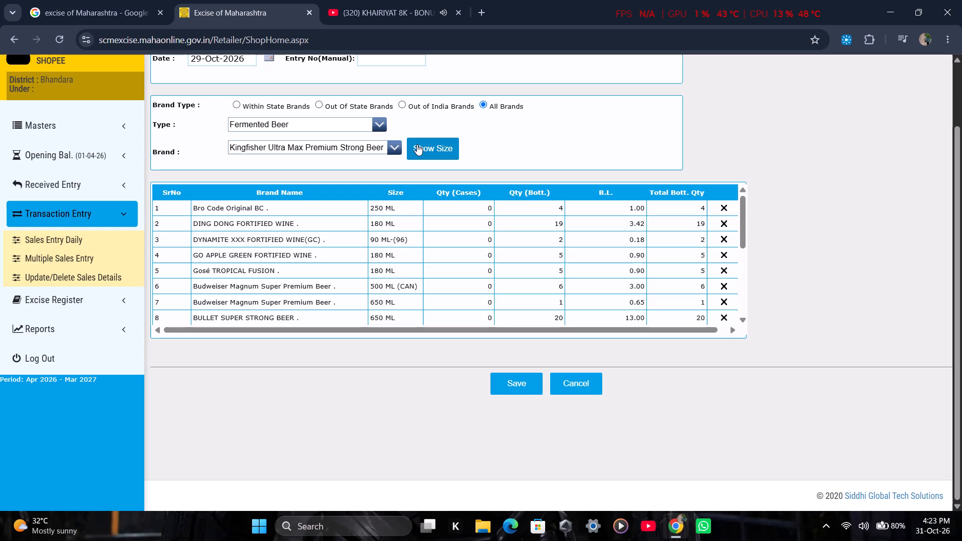
click(417, 144)
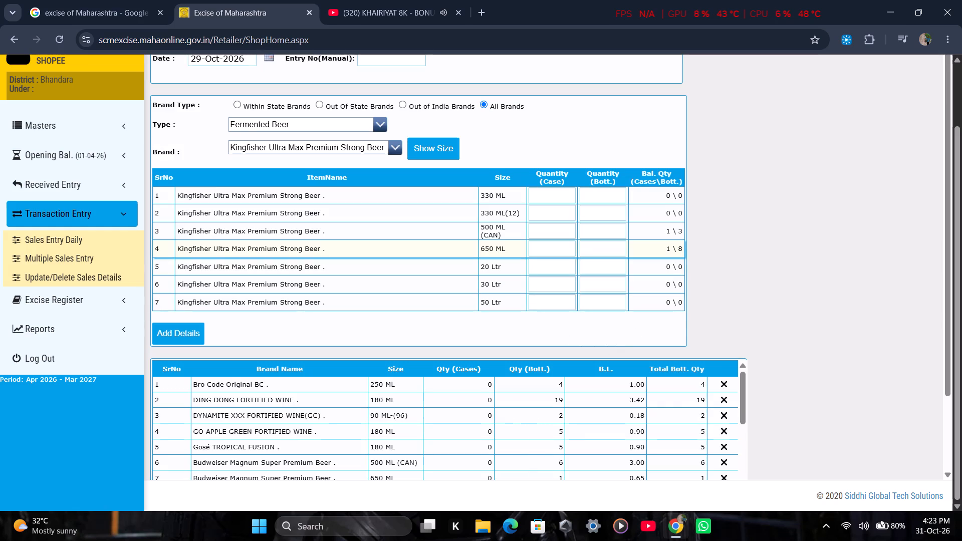
click(604, 228)
key(1)
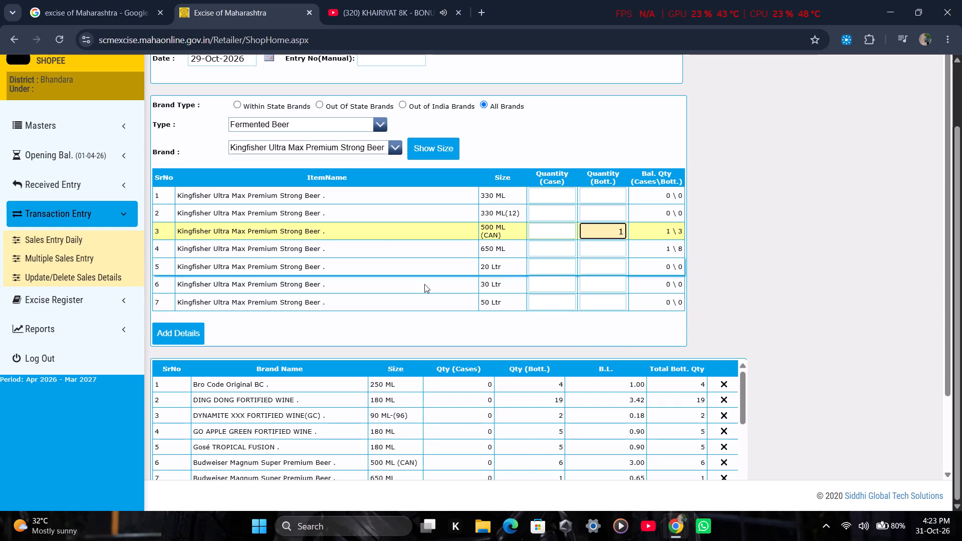
click(188, 335)
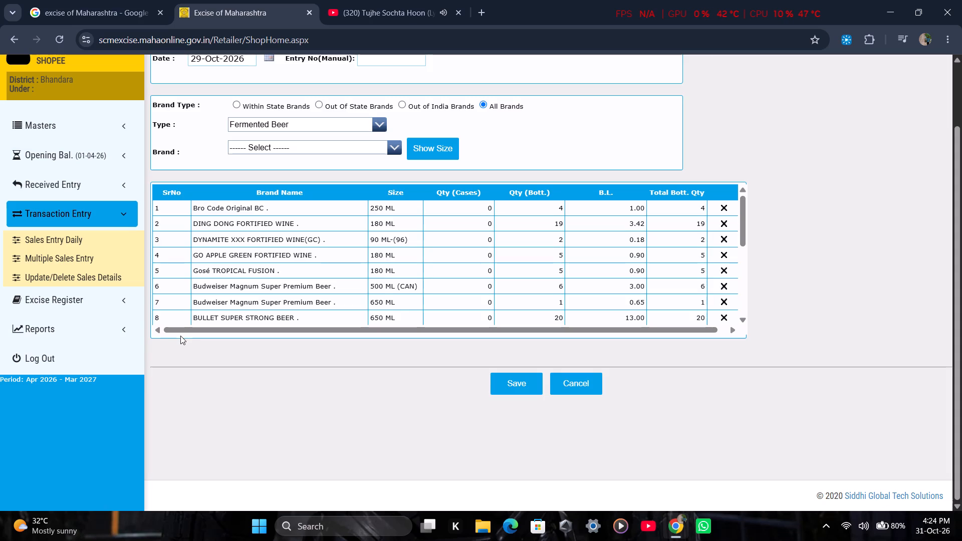
Add Kingfisher Strong Premium Beer to the 29-Oct-2026 entry: 11 bottles of 650 ML and 1 of 330 ML.
scroll(309, 252, down, 7)
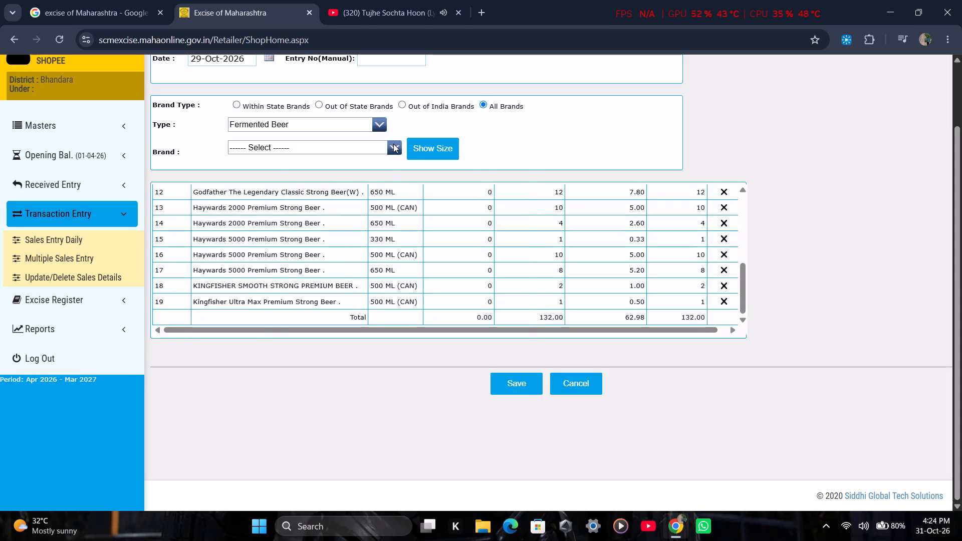
click(393, 144)
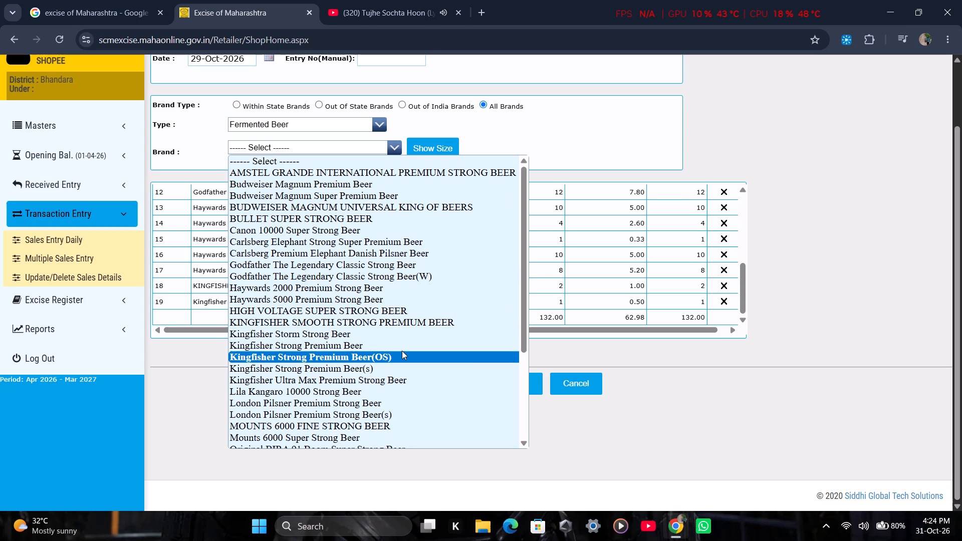
click(403, 347)
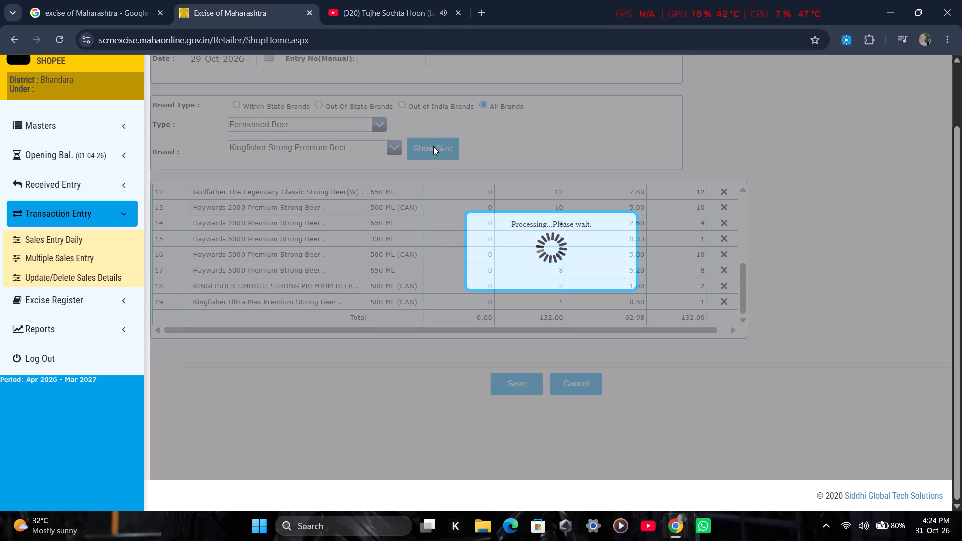
click(433, 146)
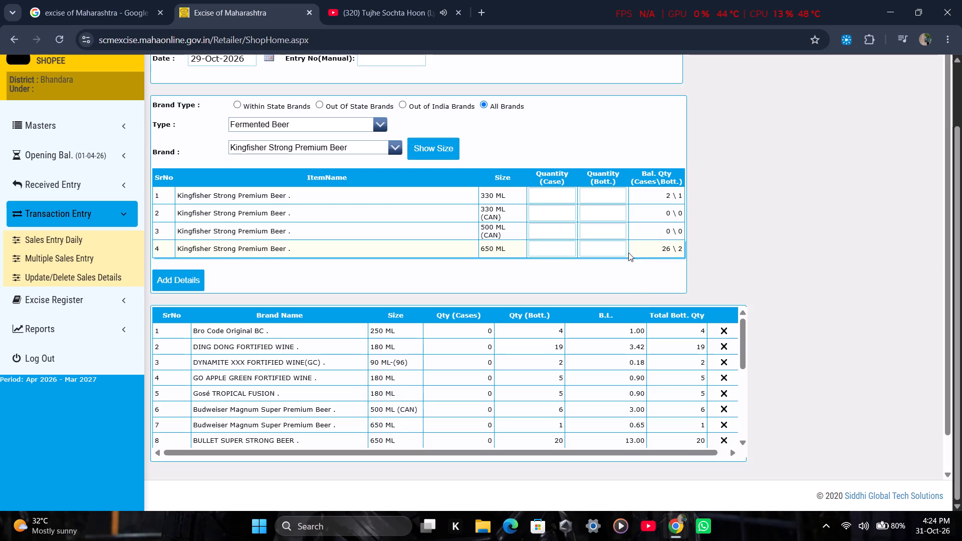
click(602, 247)
text(11)
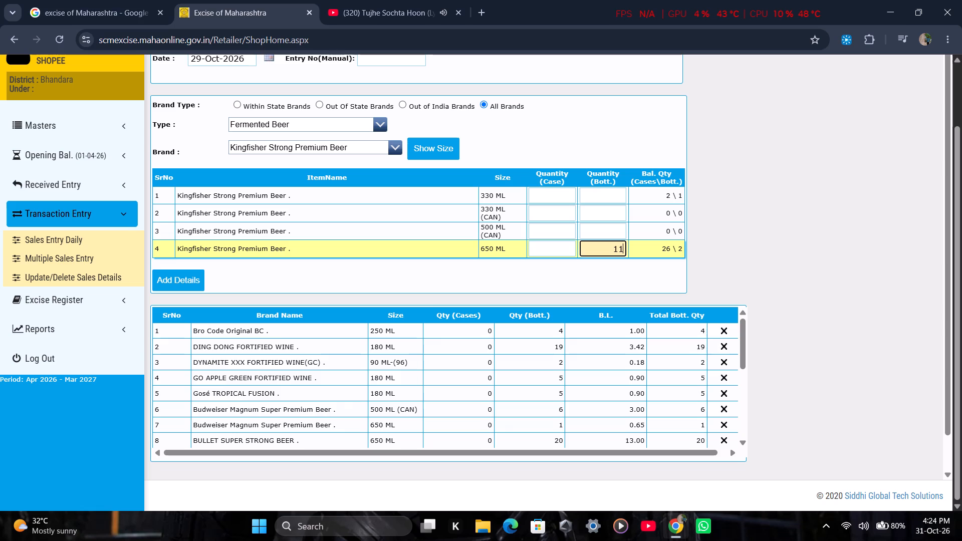
click(609, 198)
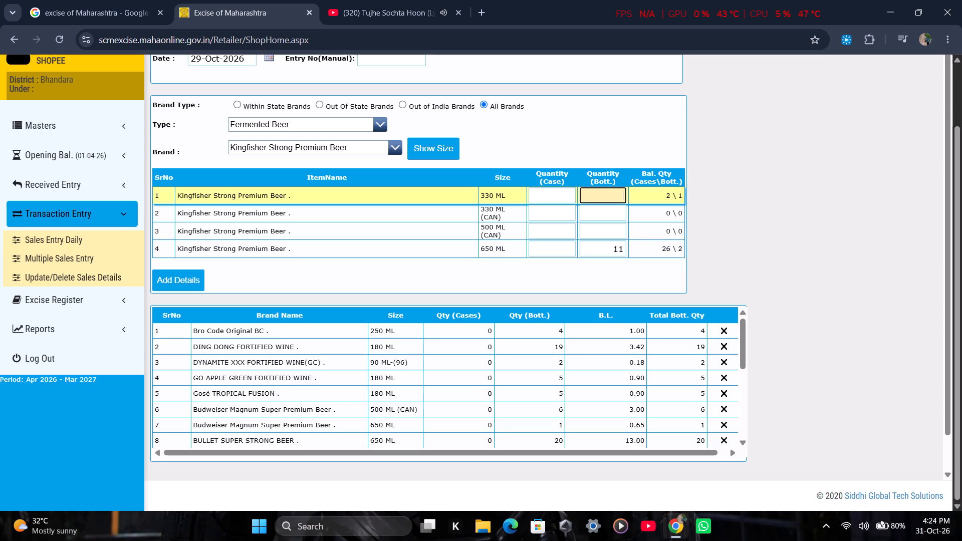
key(1)
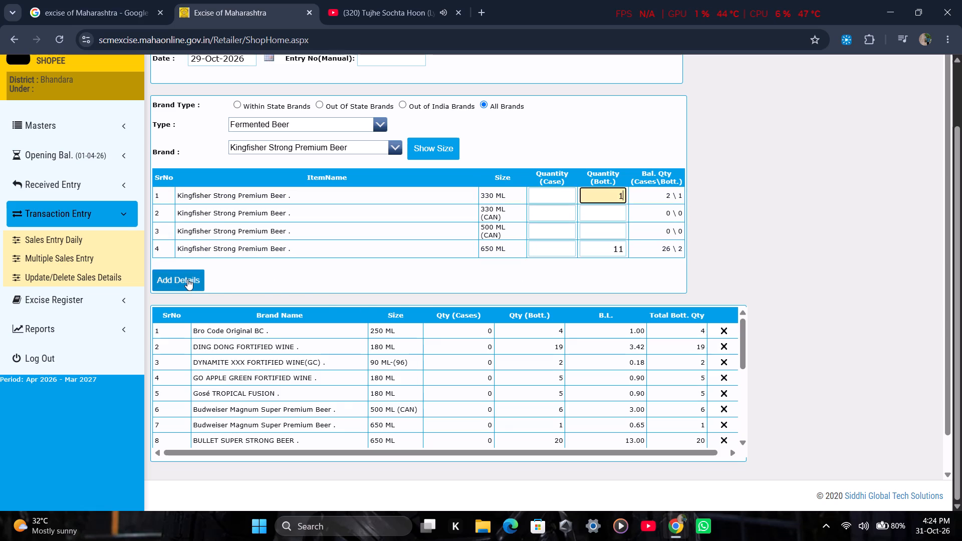
click(187, 279)
Add 10 of Kingfisher Strong Premium Beer(OS) in the 500 ML (CAN) size to the 29-Oct-2026 entry.
scroll(373, 260, down, 8)
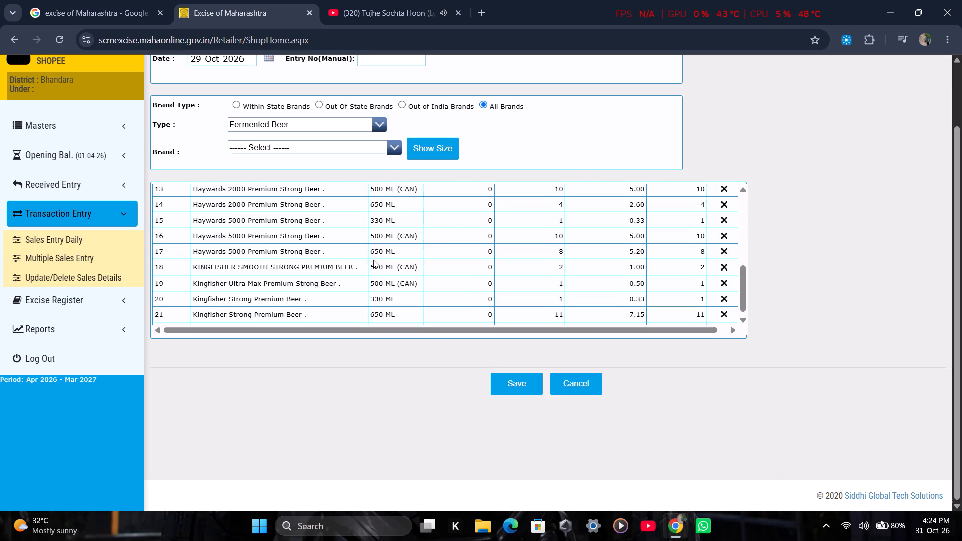
click(393, 149)
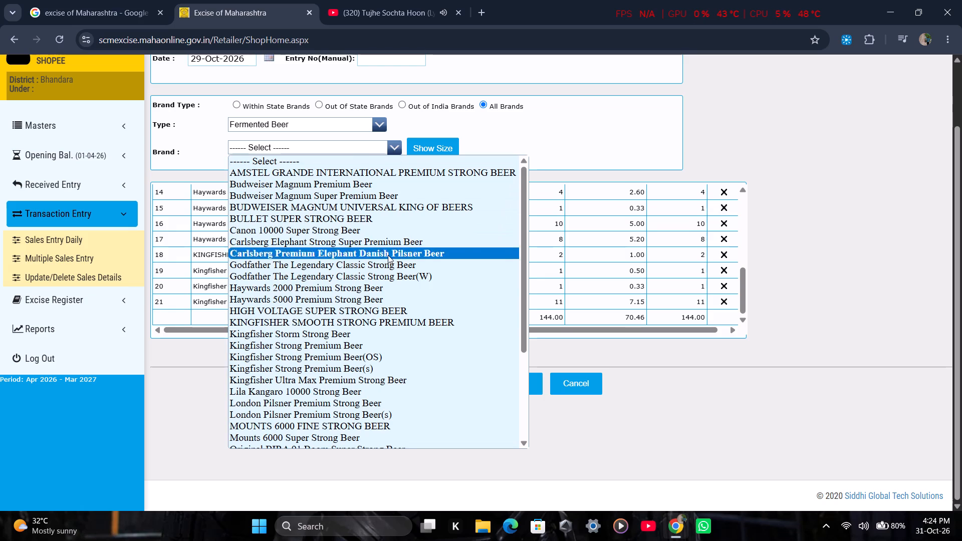
click(403, 355)
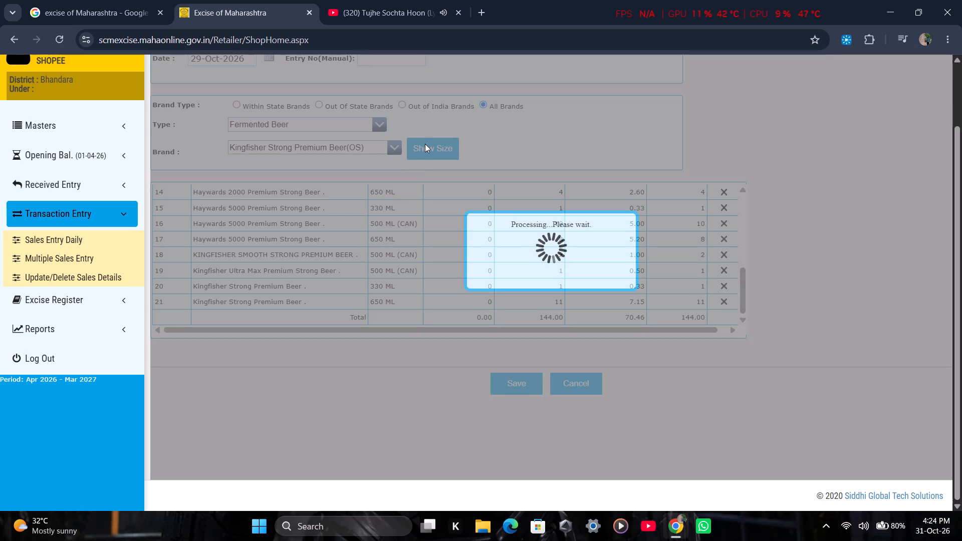
click(425, 144)
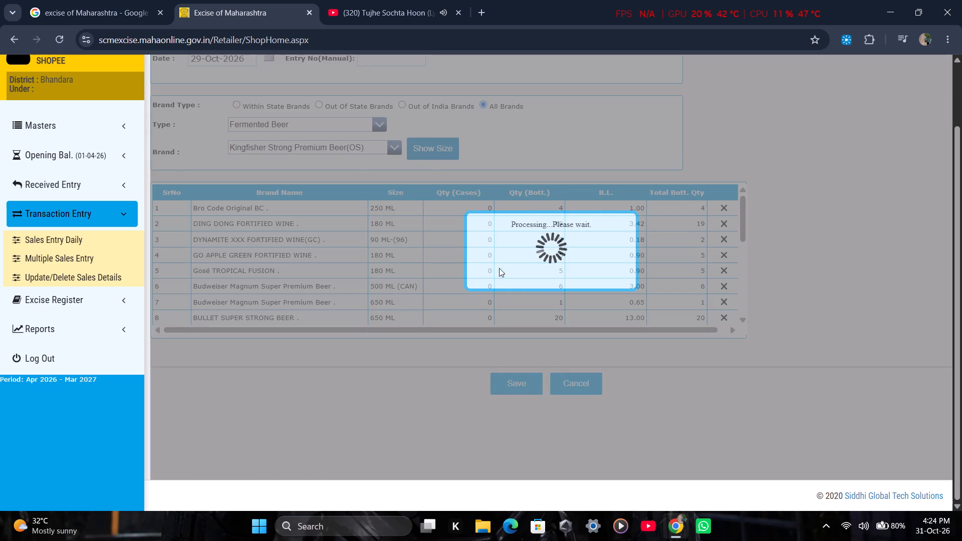
click(598, 230)
text(10)
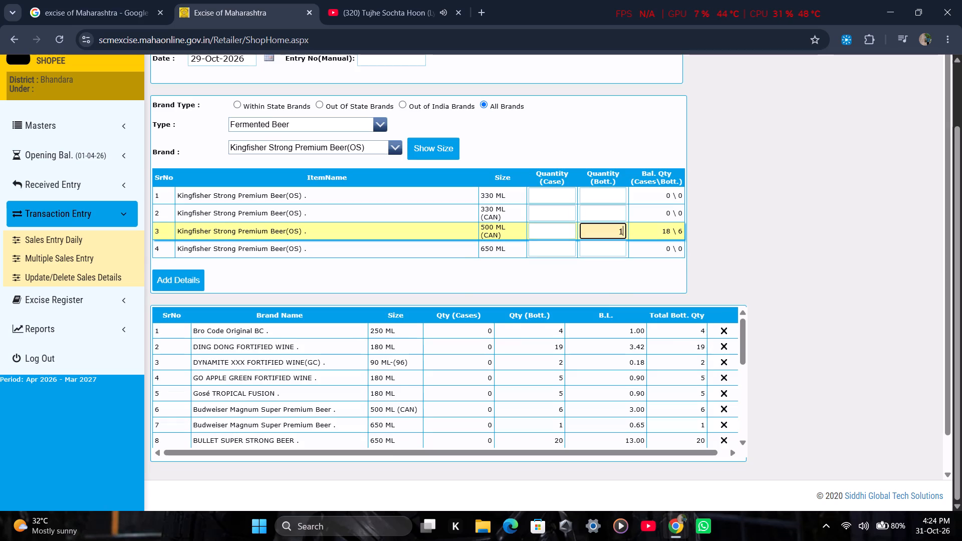
click(190, 282)
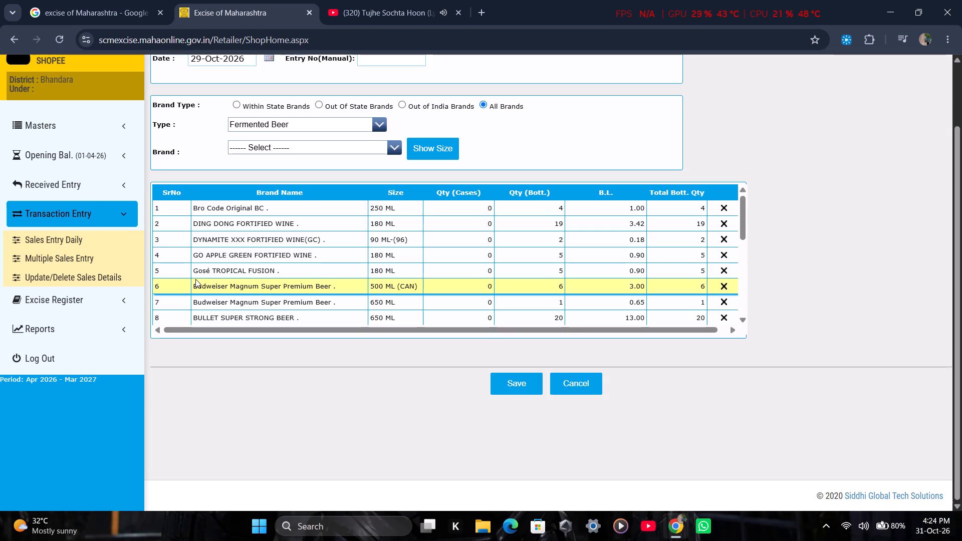
Add 3 of Royal Challenge Strong Premium Lager Beer in the 500 ML (CAN) size to the 29-Oct-2026 entry.
scroll(204, 282, down, 3)
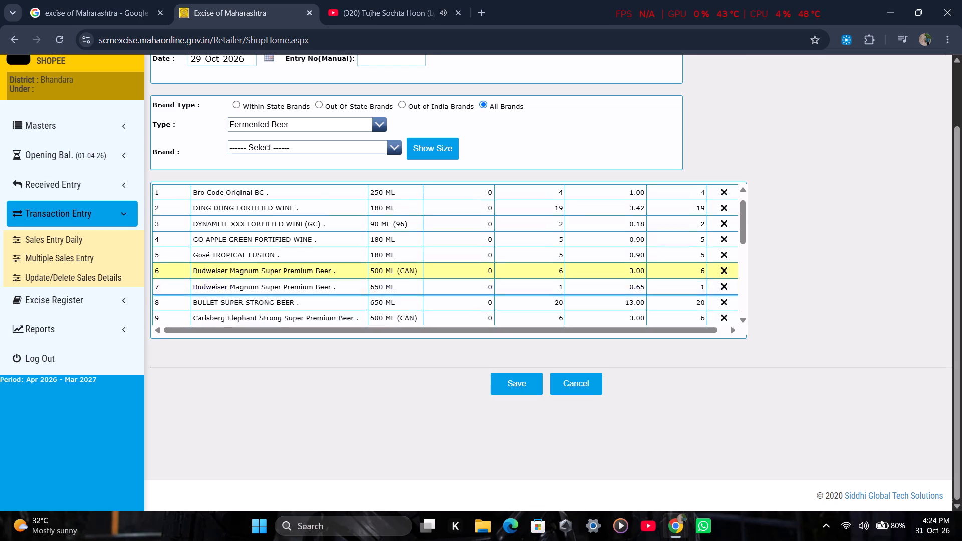
scroll(206, 289, down, 5)
click(390, 148)
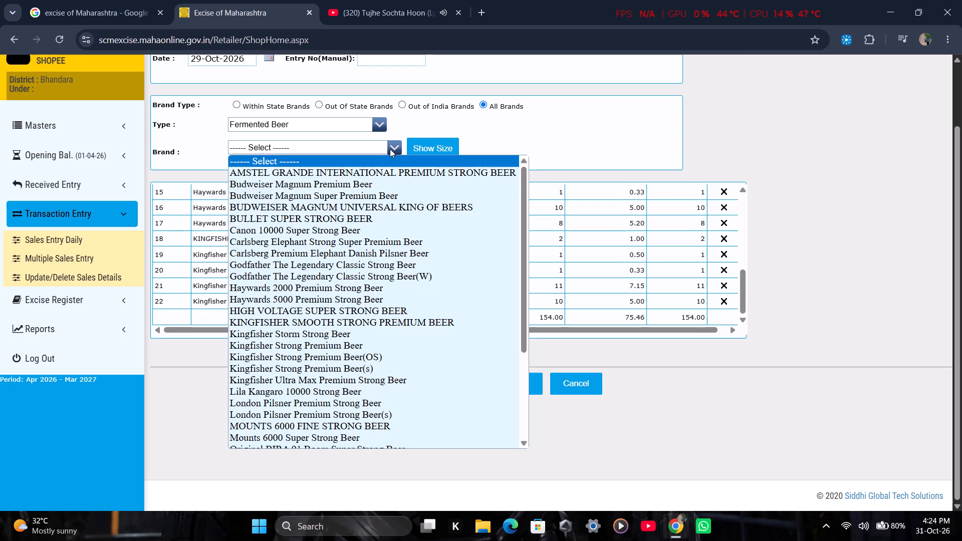
scroll(433, 348, down, 5)
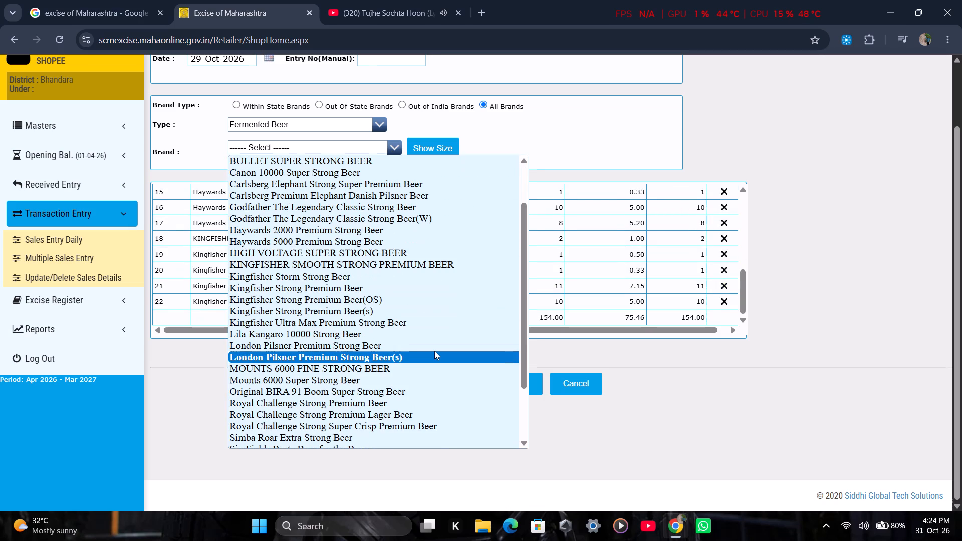
click(443, 415)
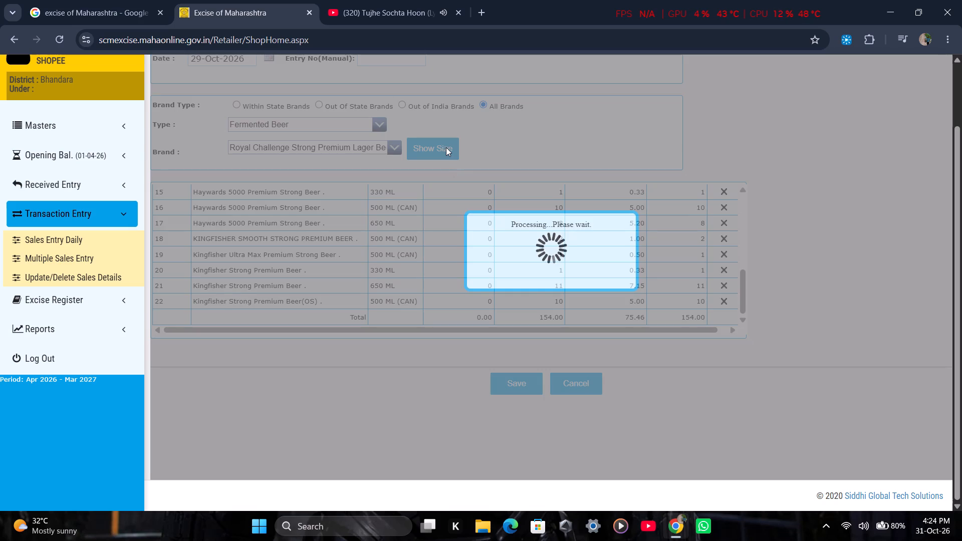
click(446, 147)
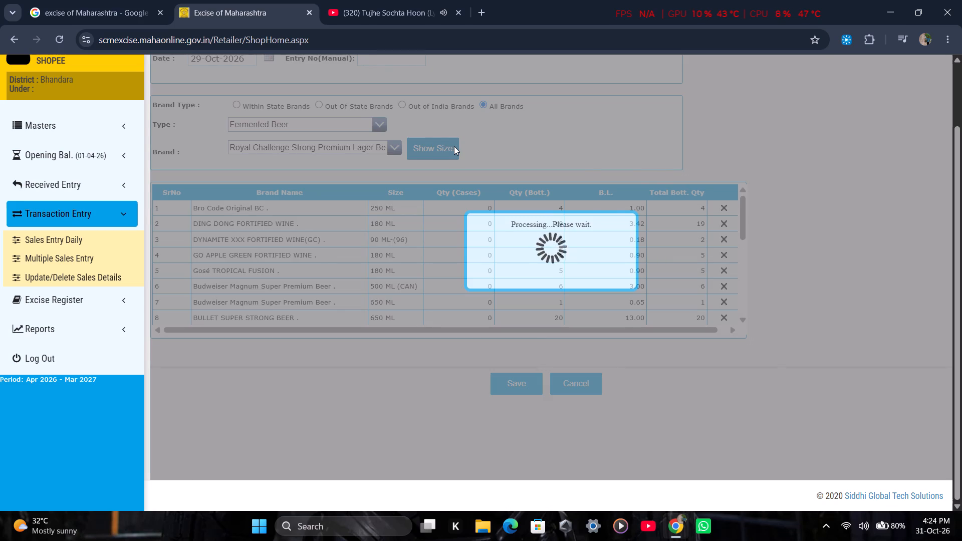
click(619, 198)
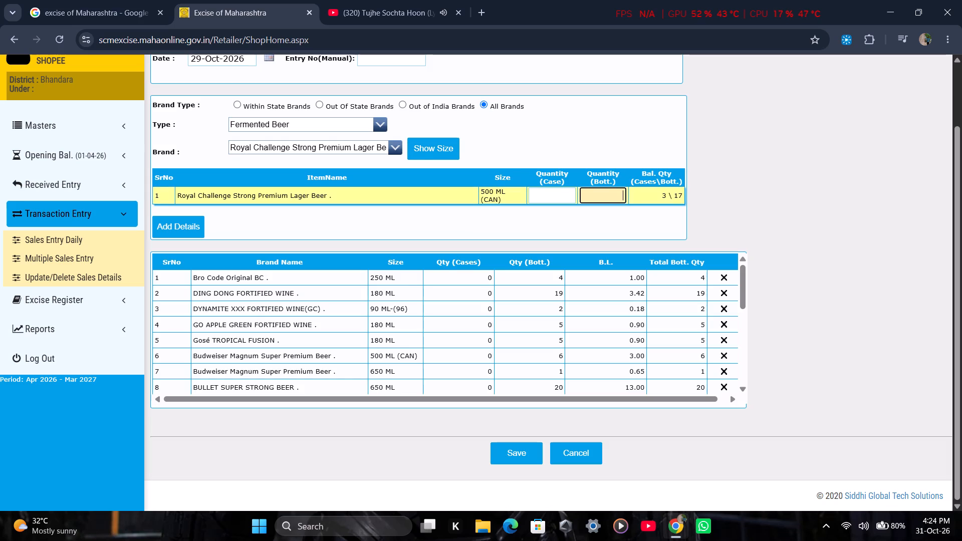
key(3)
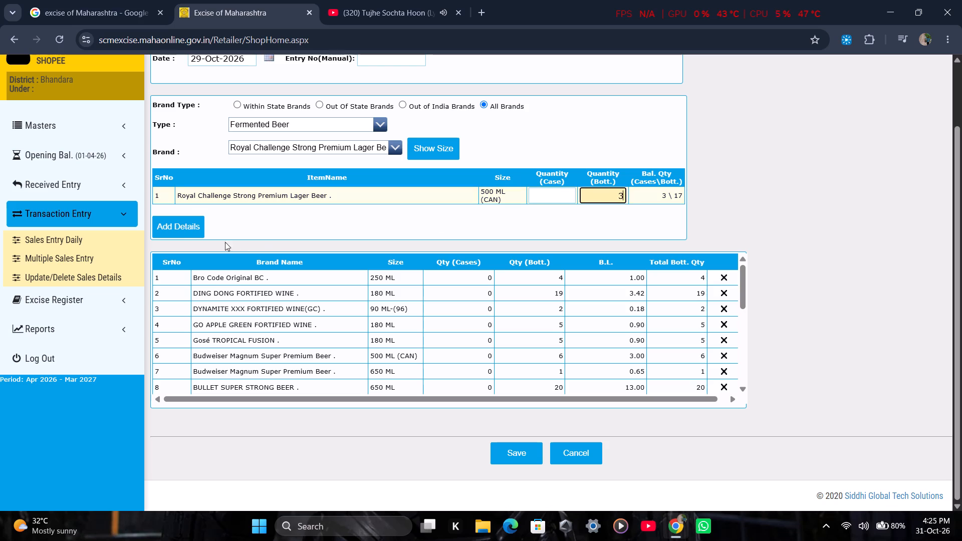
click(187, 226)
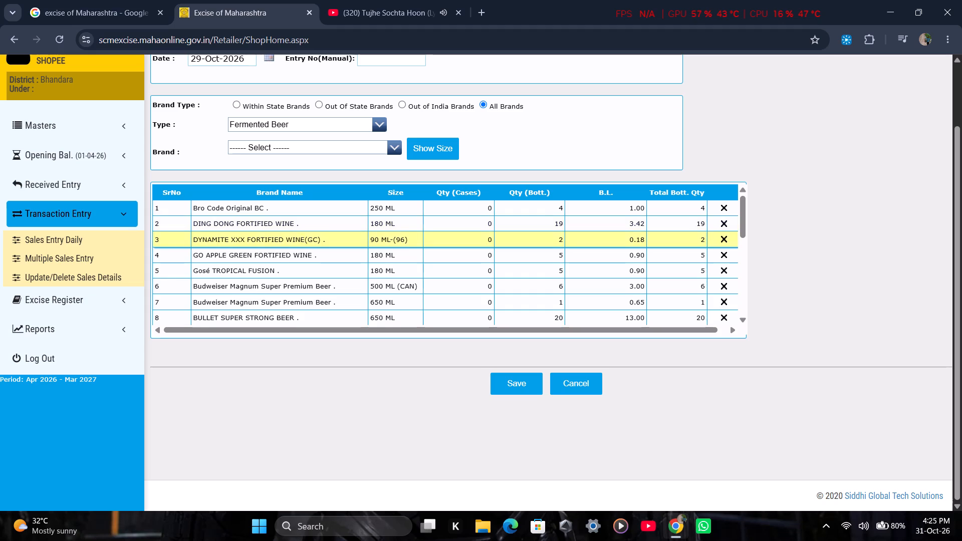
Add 20 of Tuborg Strong Premium Beer in the 500 ML (CAN) size to the 29-Oct-2026 entry.
scroll(324, 239, down, 5)
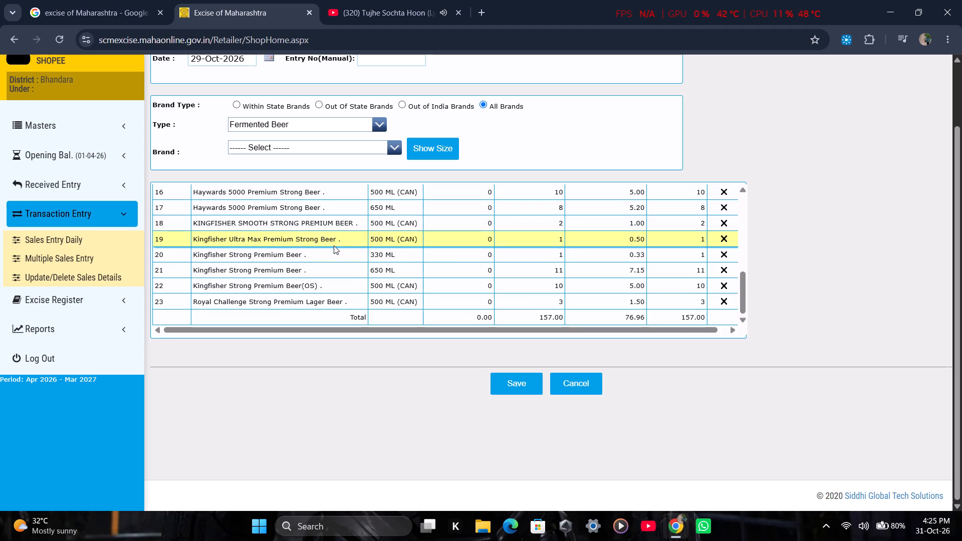
click(393, 148)
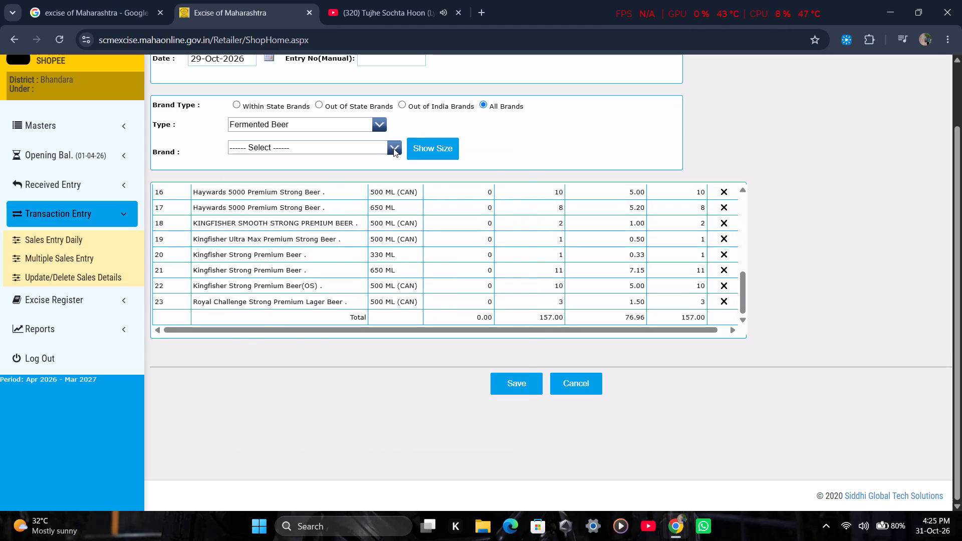
scroll(402, 289, down, 18)
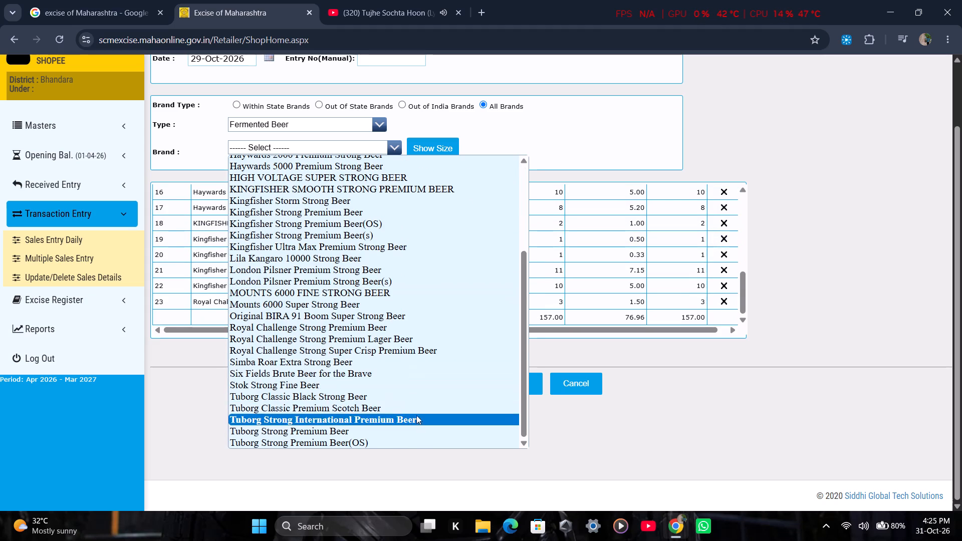
click(418, 425)
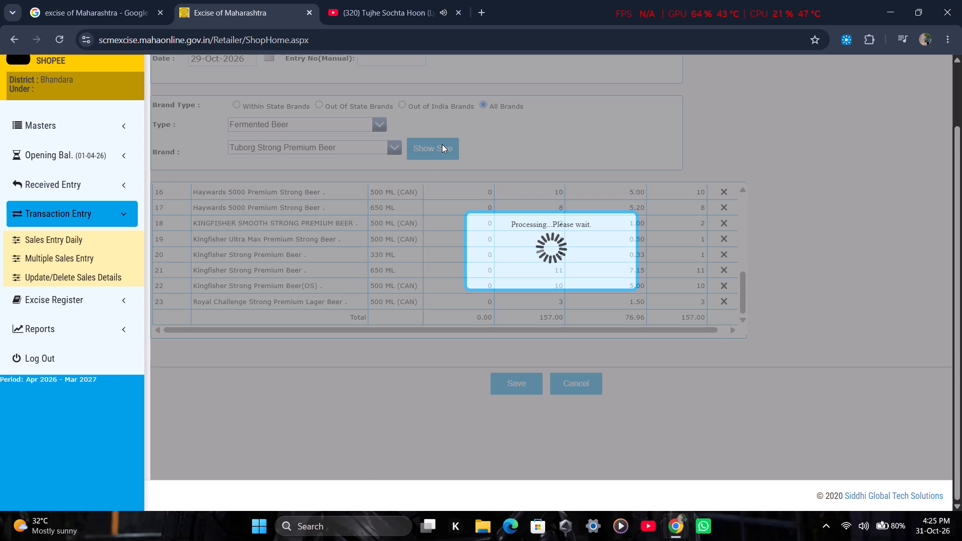
click(448, 132)
click(446, 144)
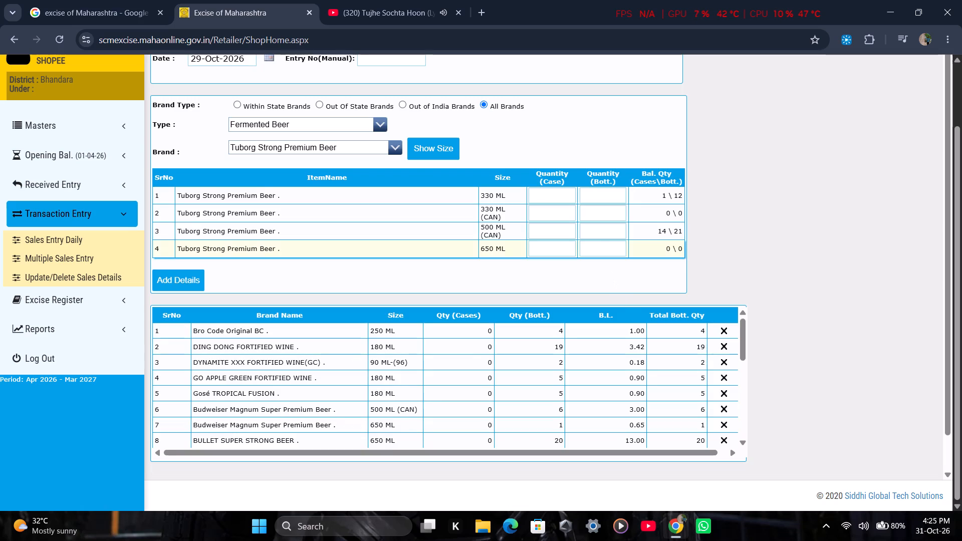
click(593, 235)
text(22)
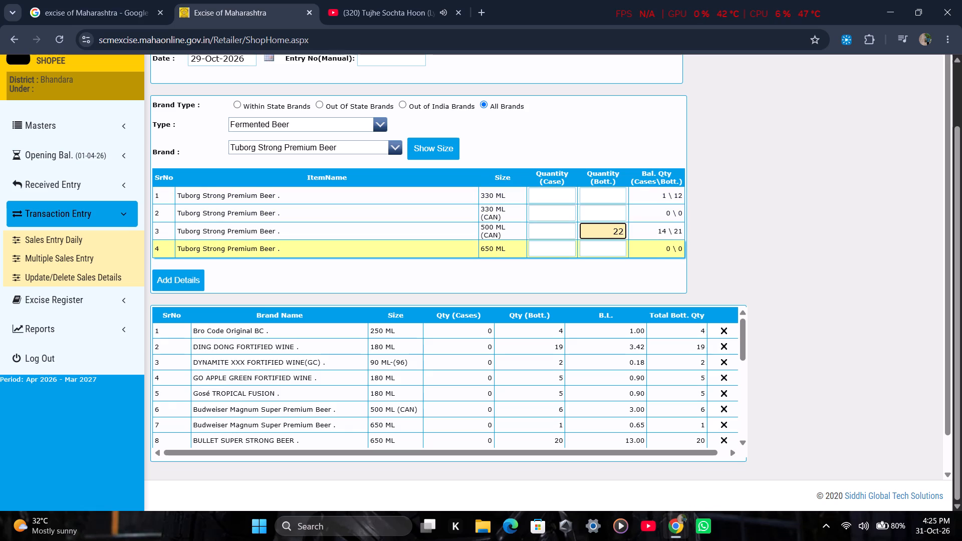
key(BackSpace)
key(0)
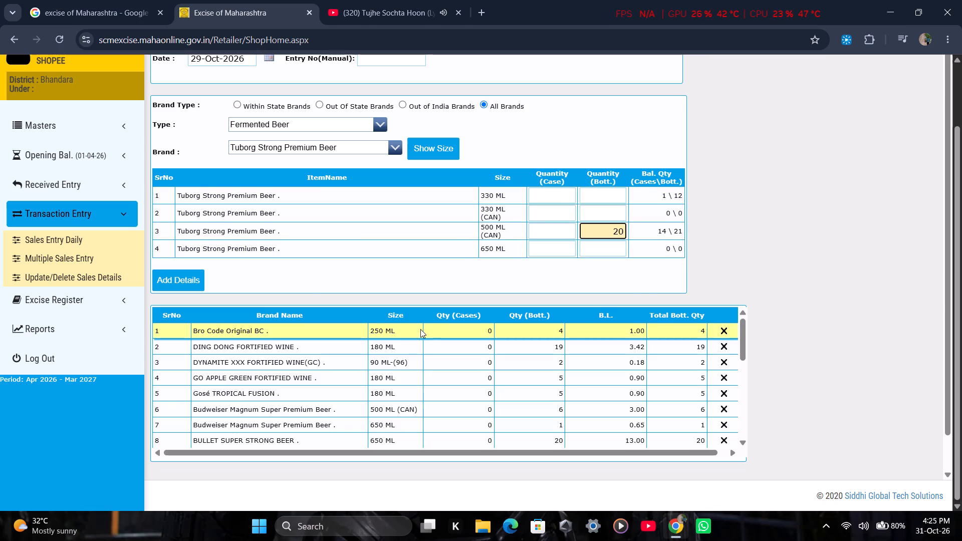
click(178, 280)
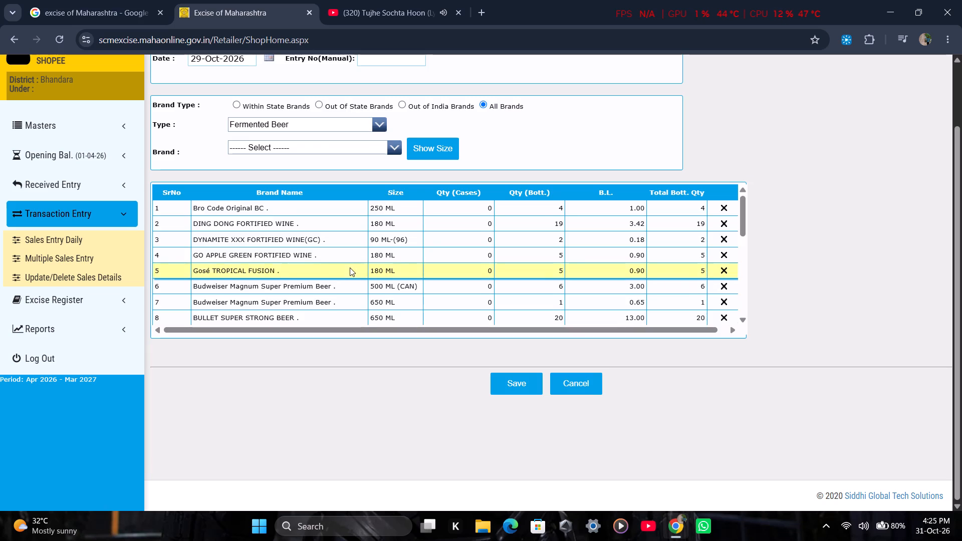
Add 22 bottles of Tuborg Strong International Premium Beer in the 650 ML size to the 29-Oct-2026 entry.
scroll(350, 267, down, 8)
click(395, 145)
scroll(405, 307, down, 8)
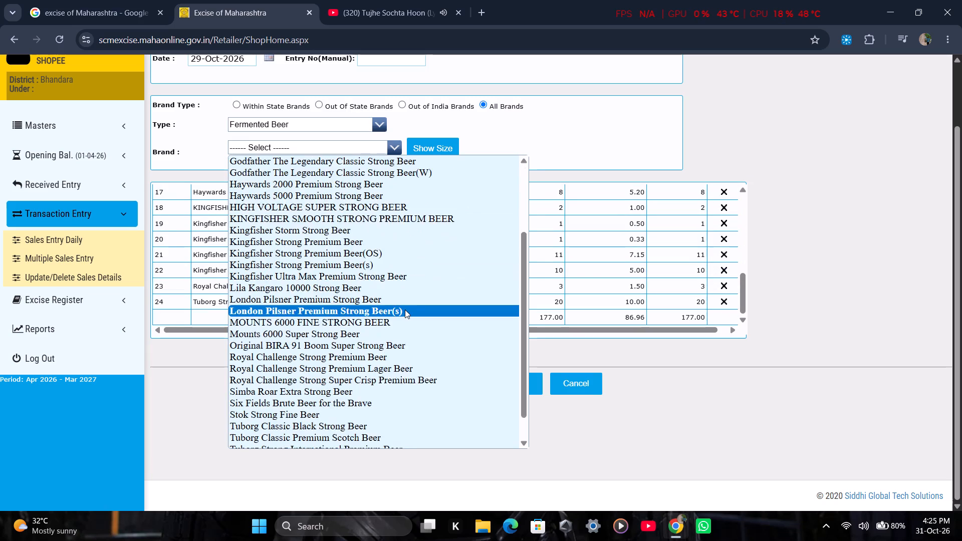
scroll(405, 310, down, 10)
click(407, 422)
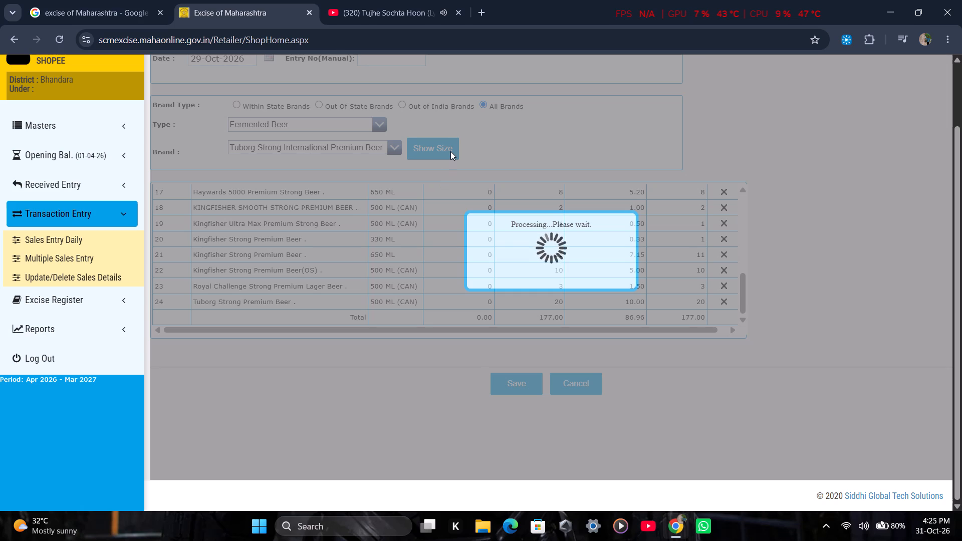
click(450, 151)
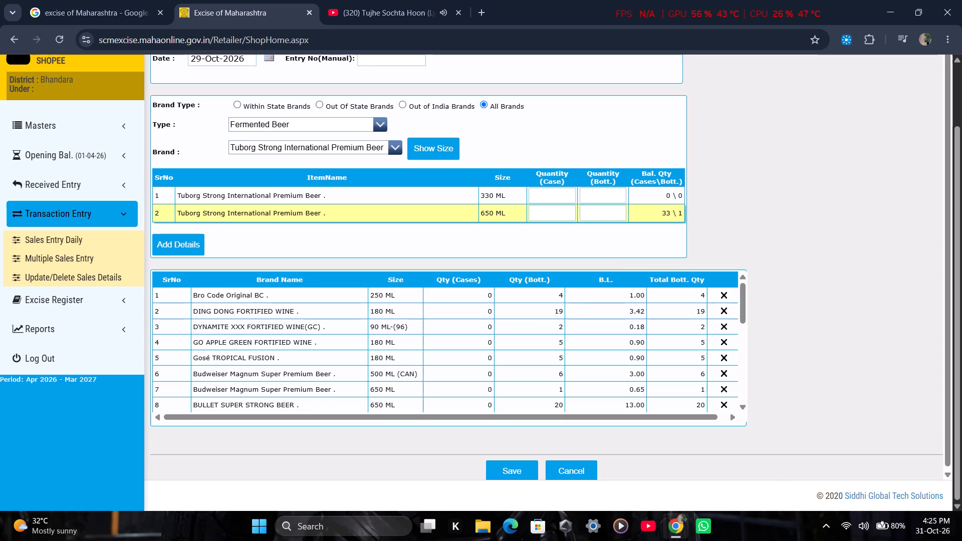
click(607, 214)
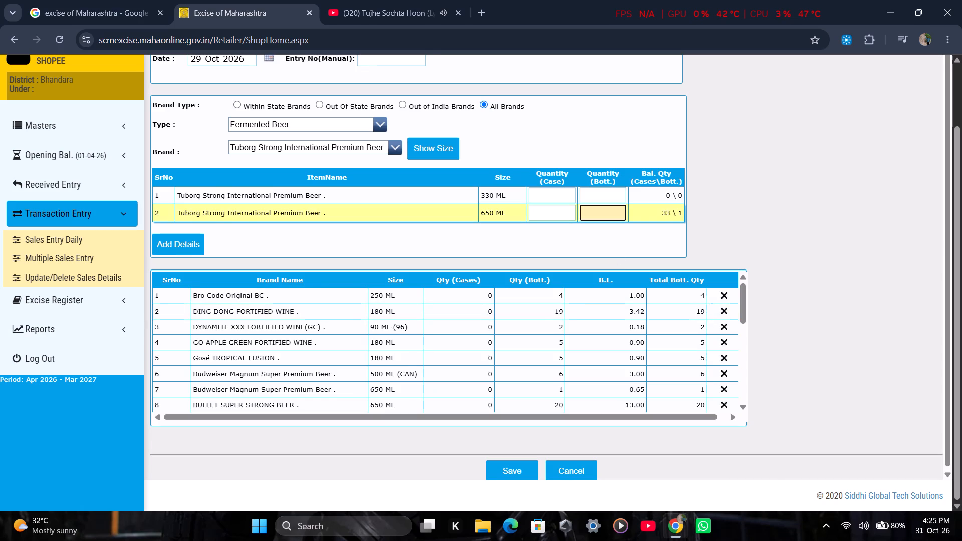
scroll(566, 367, down, 6)
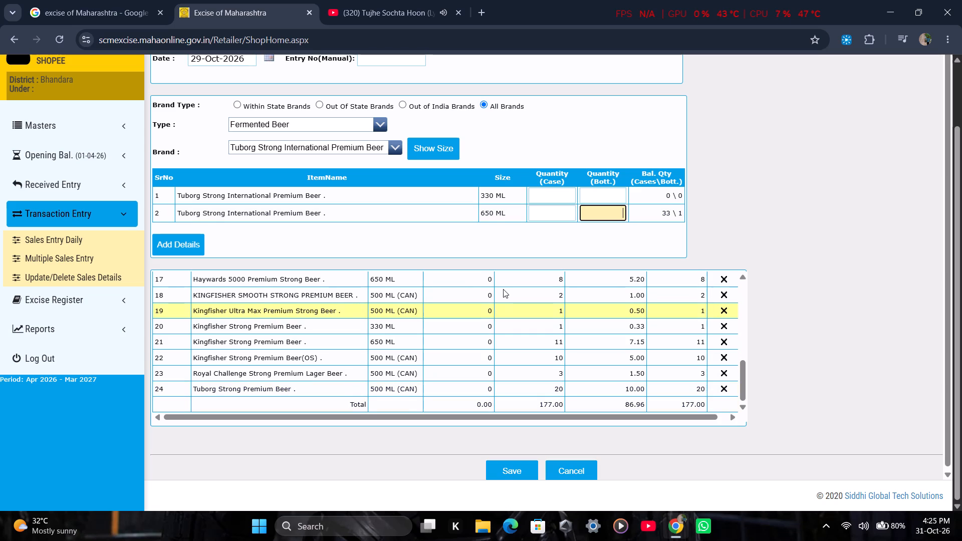
text(22)
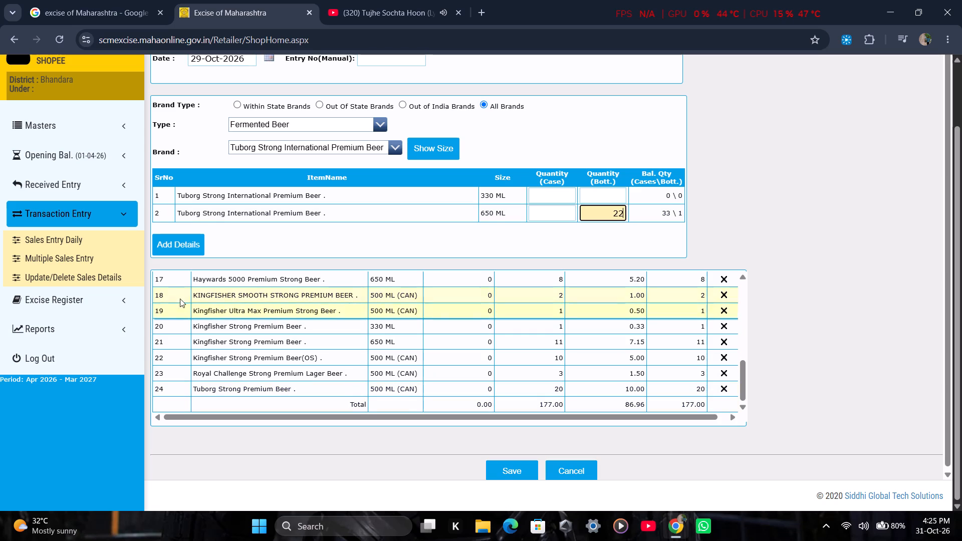
click(173, 238)
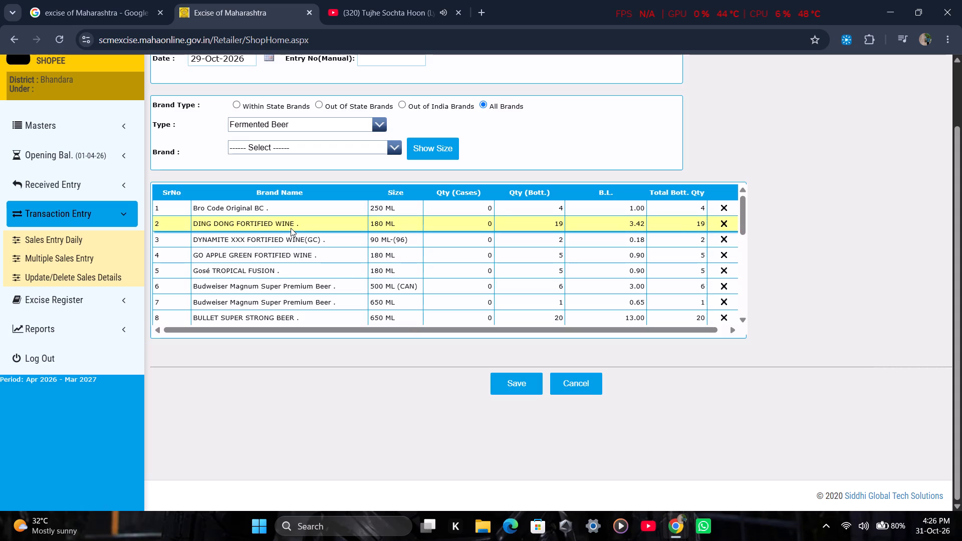
Switch the liquor type of the 29-Oct-2026 entry to Mild Beer.
scroll(338, 278, down, 4)
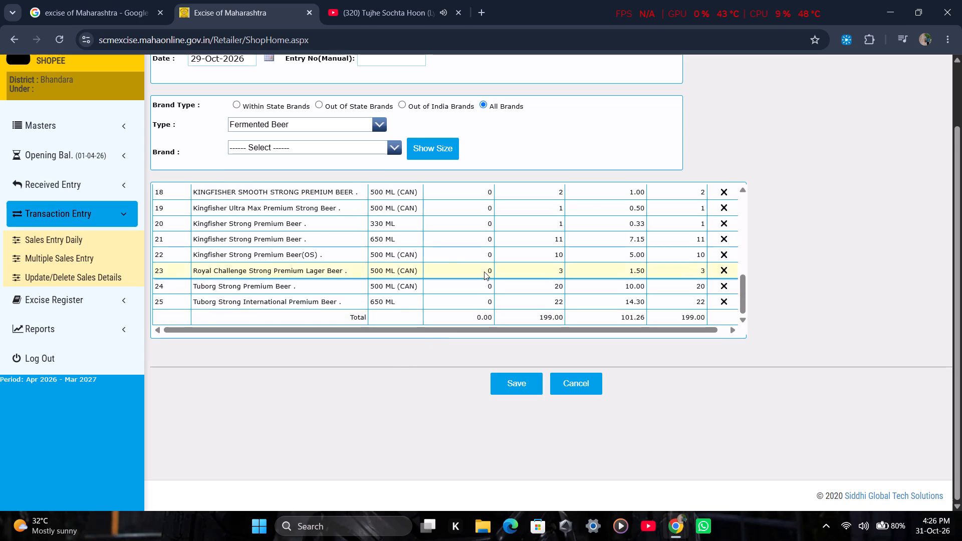
scroll(484, 272, up, 3)
scroll(484, 272, down, 5)
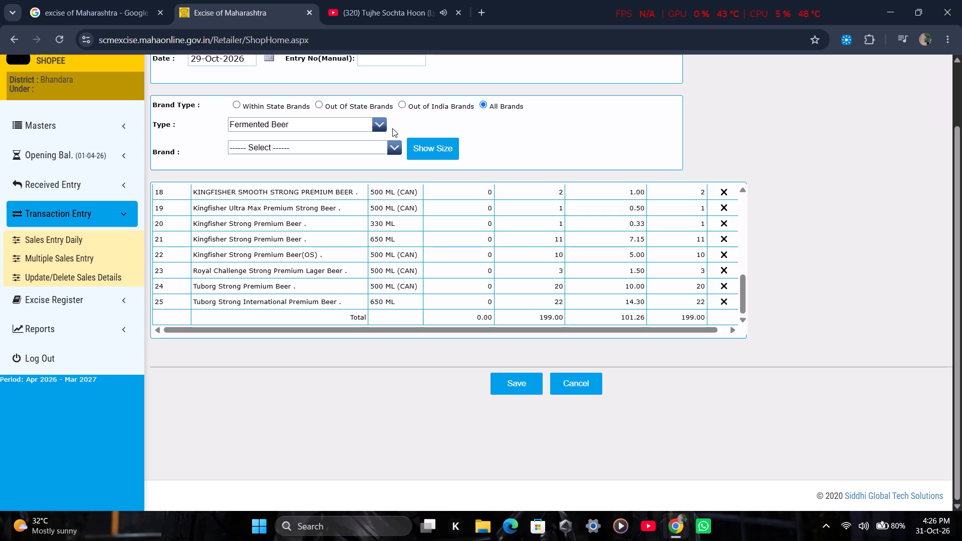
scroll(352, 165, down, 4)
scroll(380, 239, down, 3)
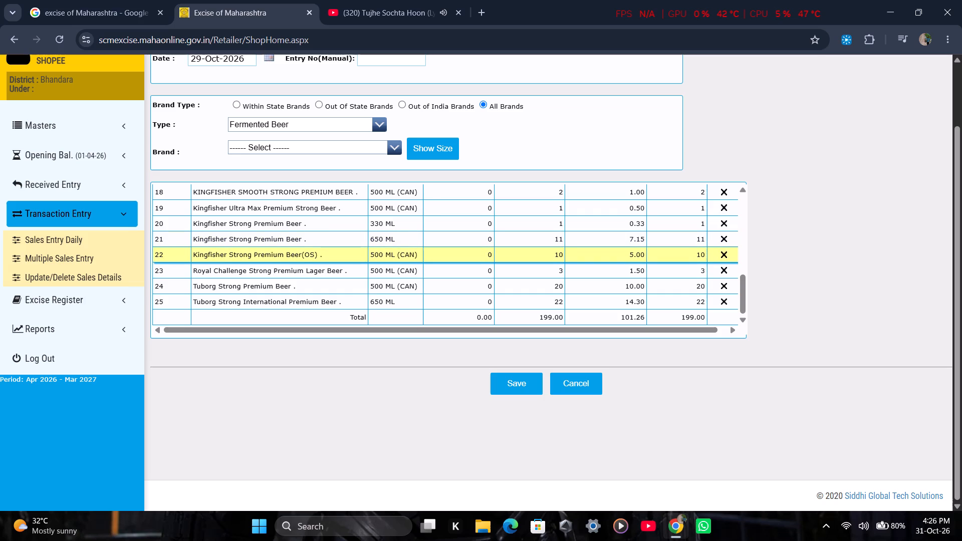
click(382, 118)
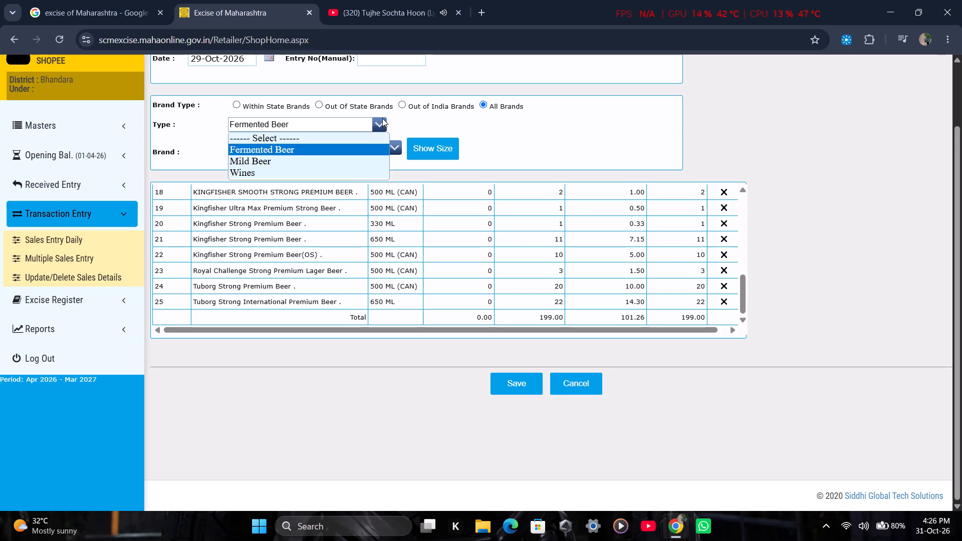
click(366, 155)
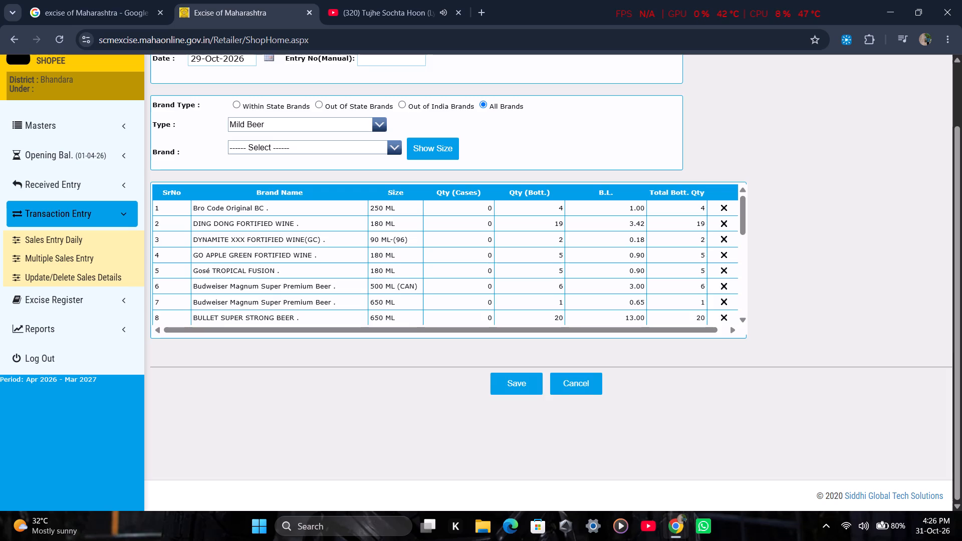
Add Budweiser Premium King of Beer to the 29-Oct-2026 entry: 17 bottles of 650 ML and 4 of 500 ML (CAN).
click(393, 144)
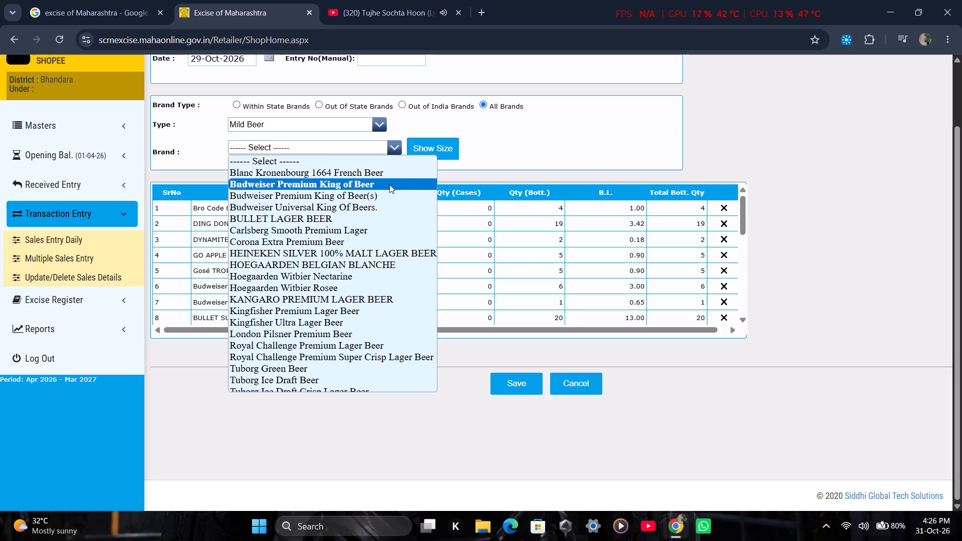
click(394, 184)
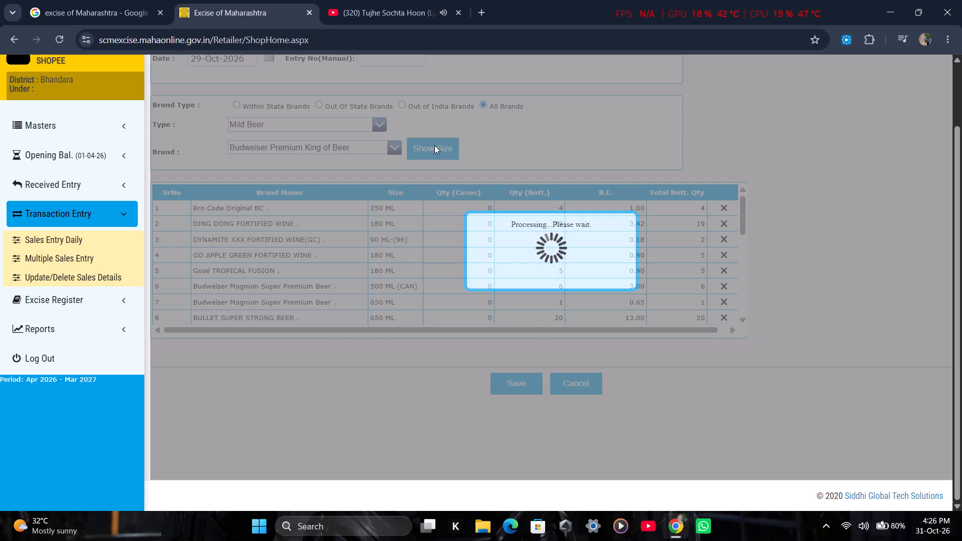
click(434, 142)
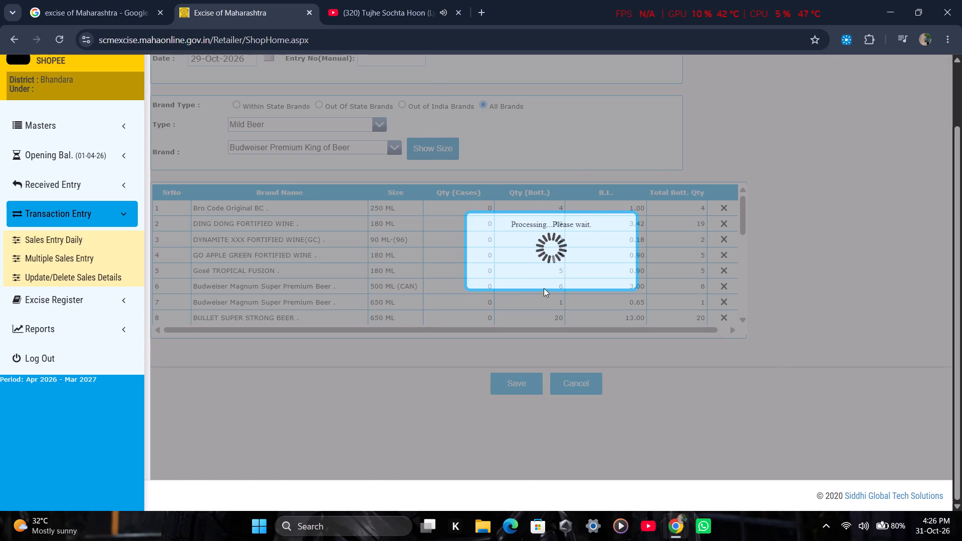
click(608, 268)
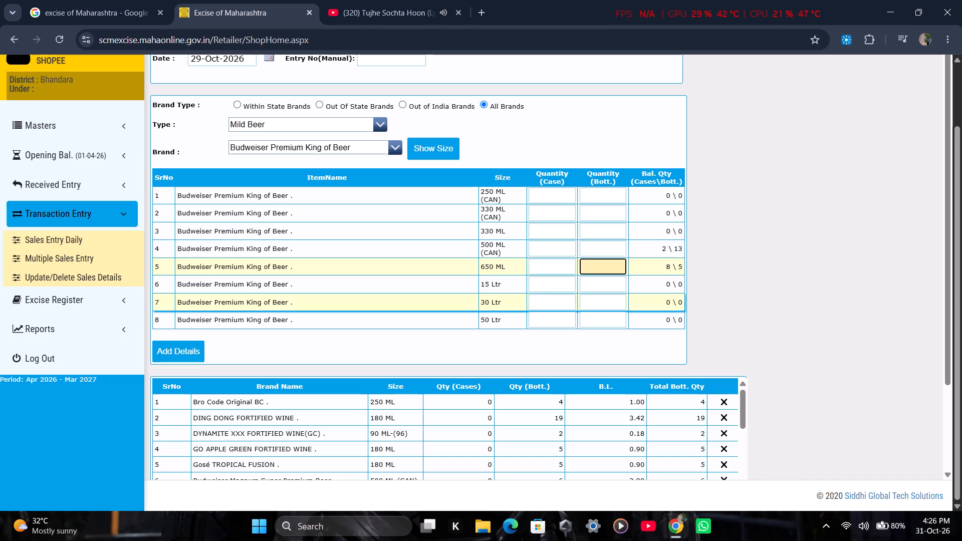
text(14)
key(BackSpace)
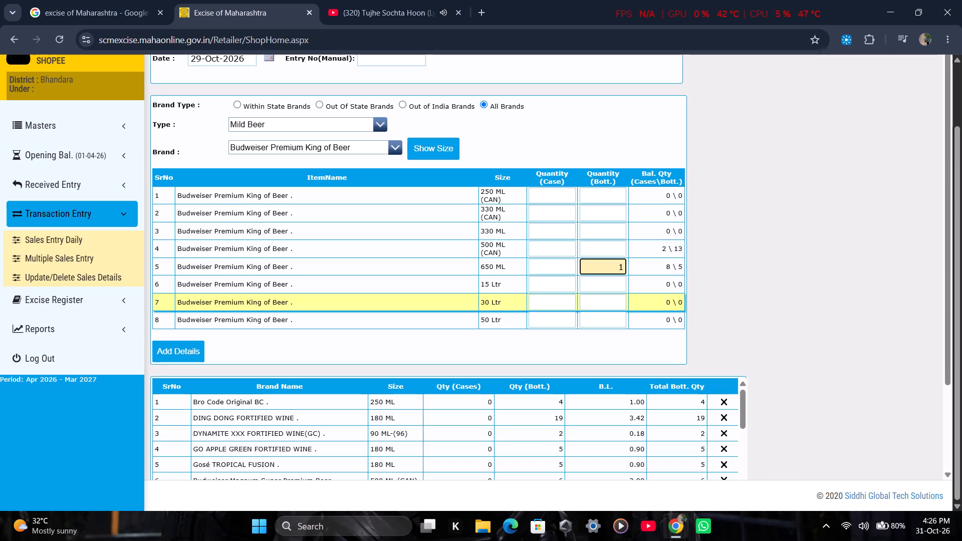
key(7)
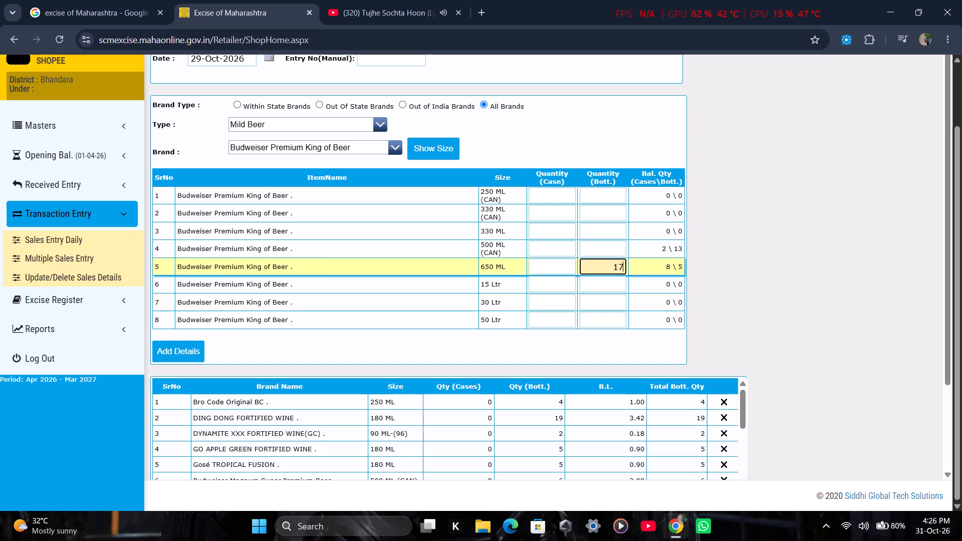
click(616, 252)
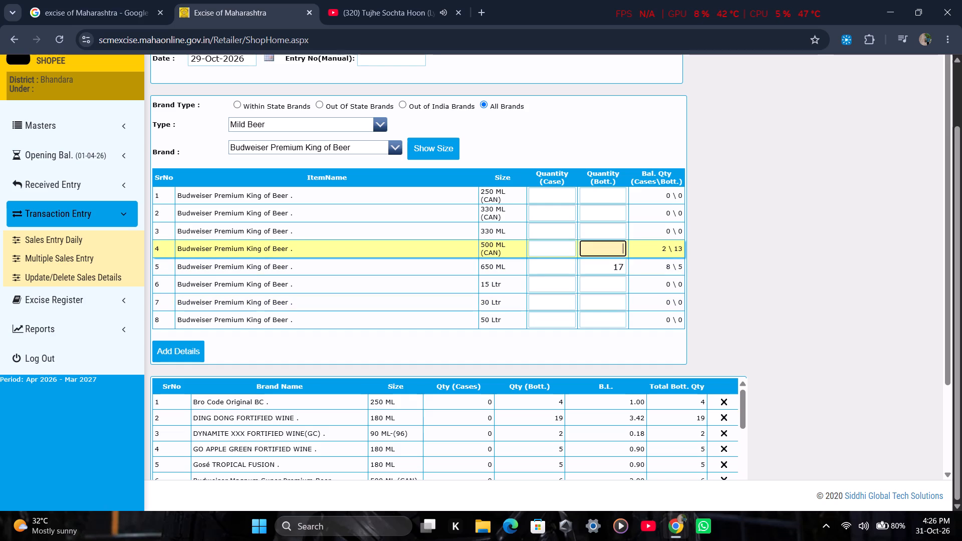
key(4)
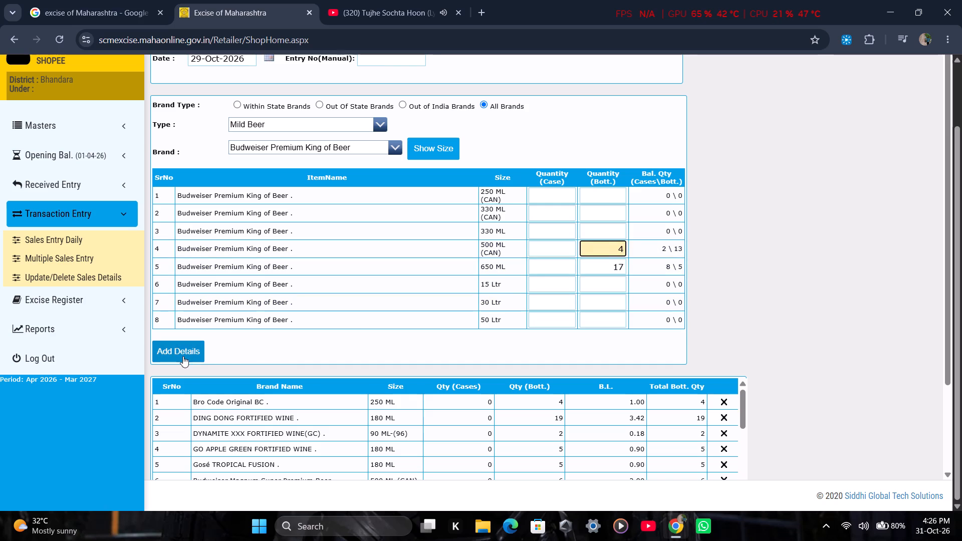
click(183, 356)
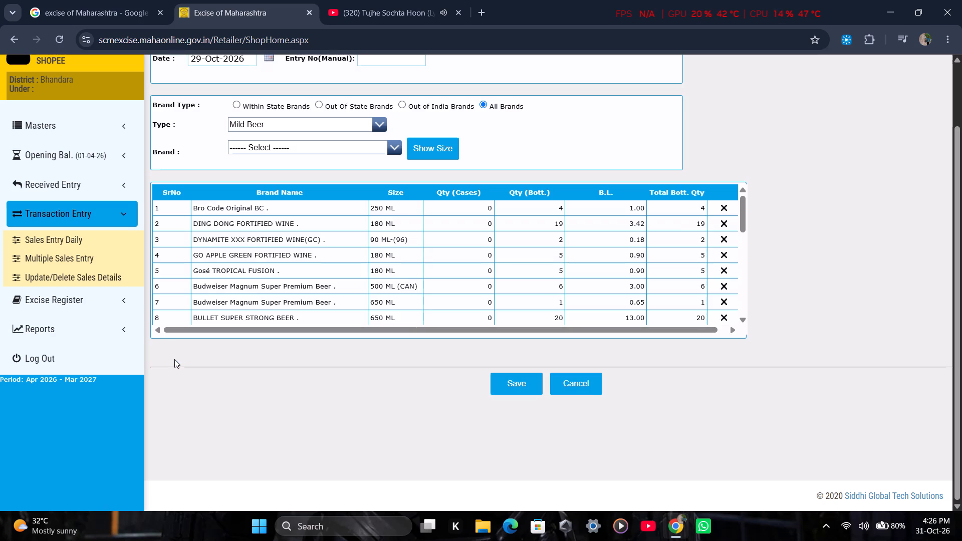
Add London Pilsner Premium Beer to the 29-Oct-2026 entry: 6 bottles of 650 ML and 22 of 500 ML (CAN).
scroll(203, 265, down, 8)
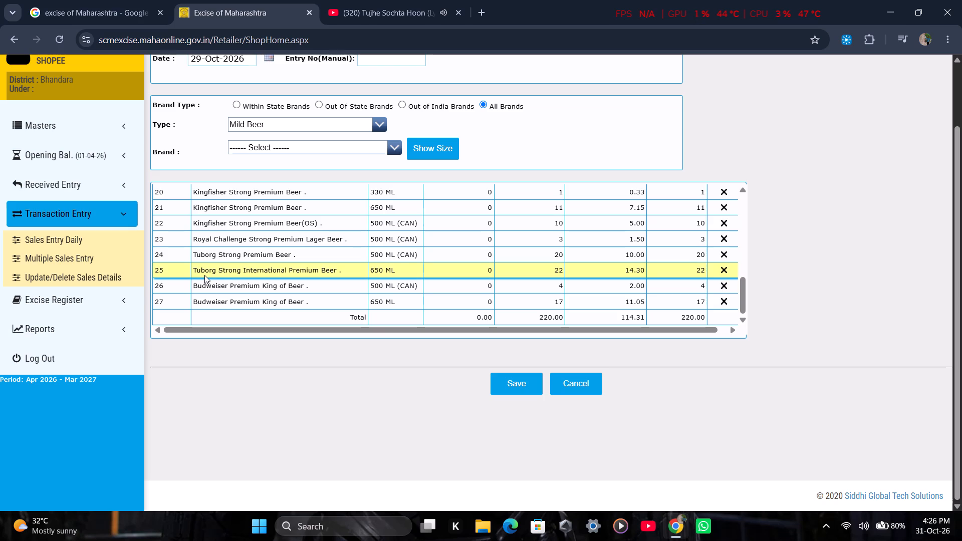
scroll(263, 286, down, 6)
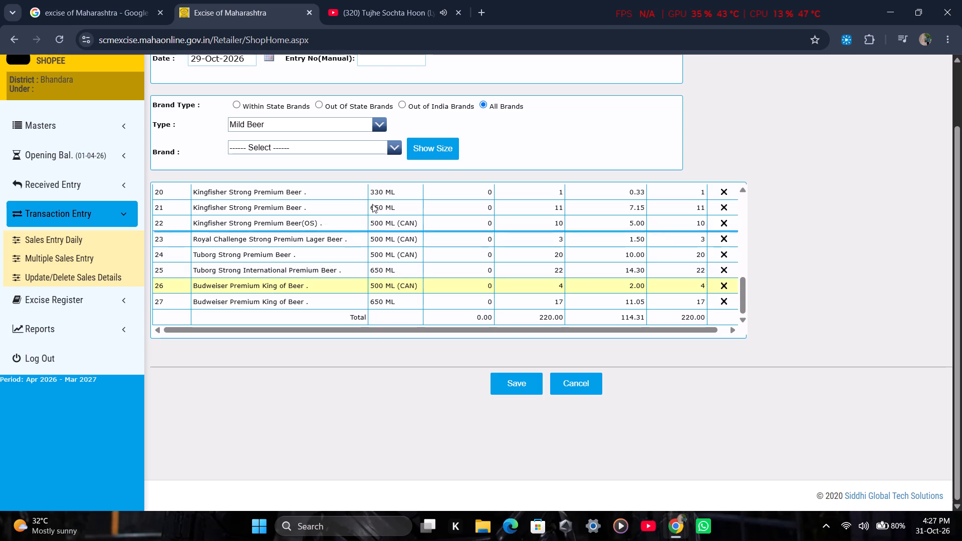
click(397, 153)
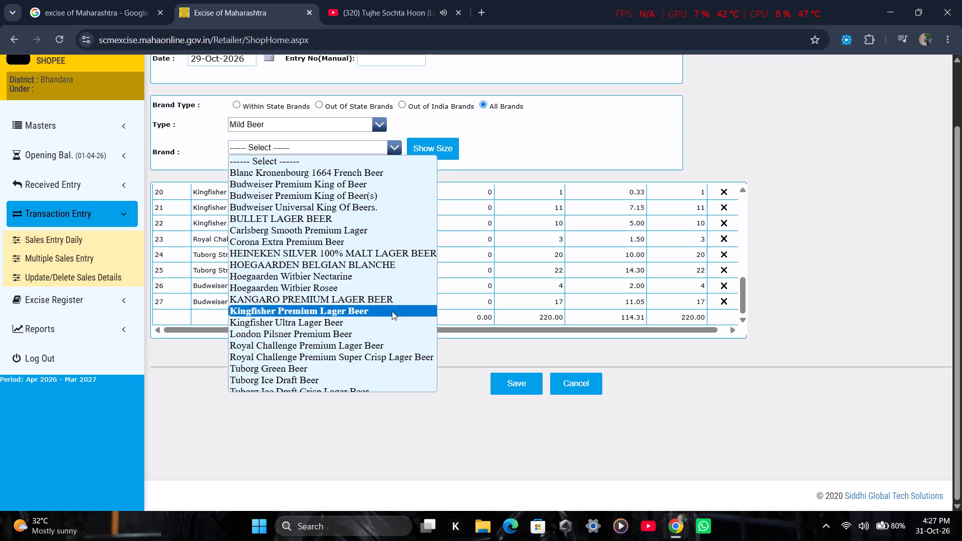
click(393, 334)
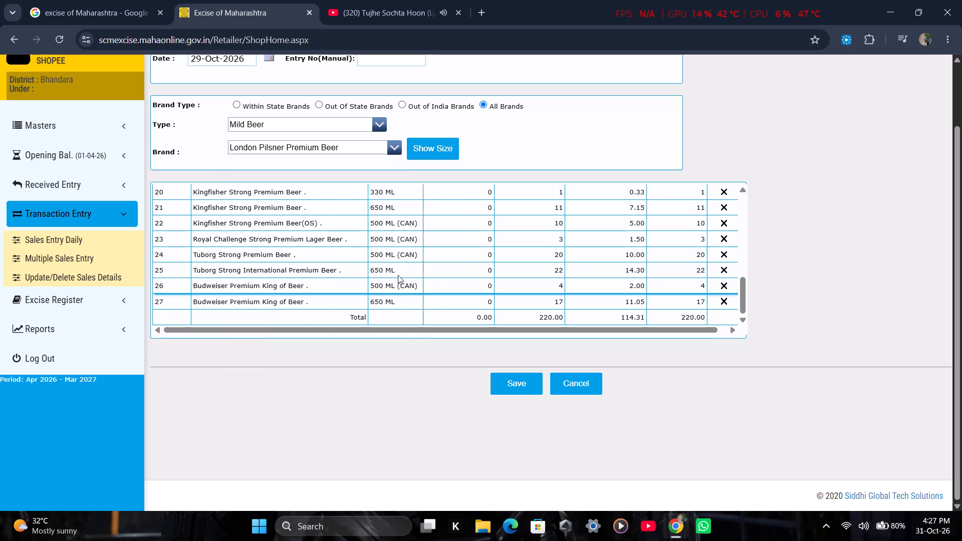
click(423, 145)
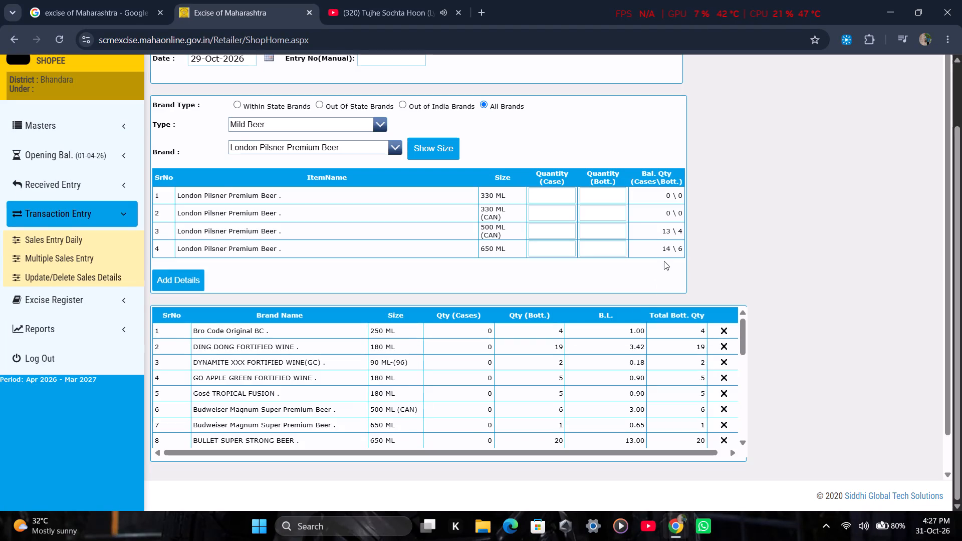
click(615, 246)
key(6)
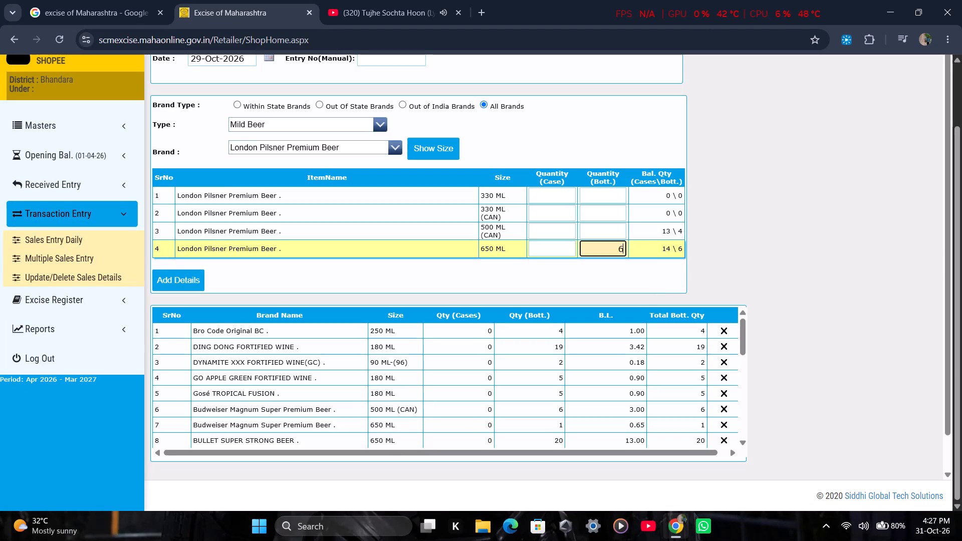
click(614, 231)
text(22)
click(192, 279)
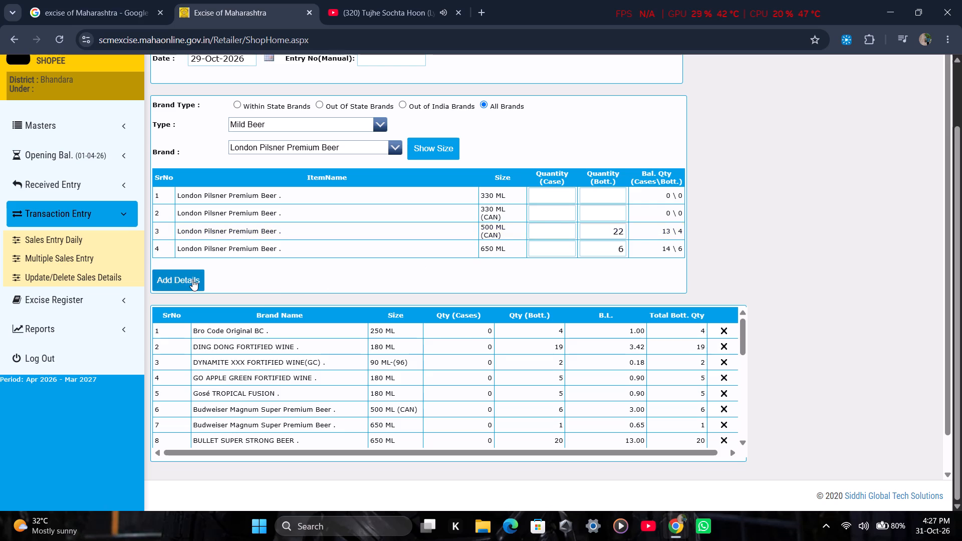
Add 9 bottles of Royal Challenge Premium Lager Beer in the 650 ML size to the 29-Oct-2026 entry.
scroll(325, 259, down, 5)
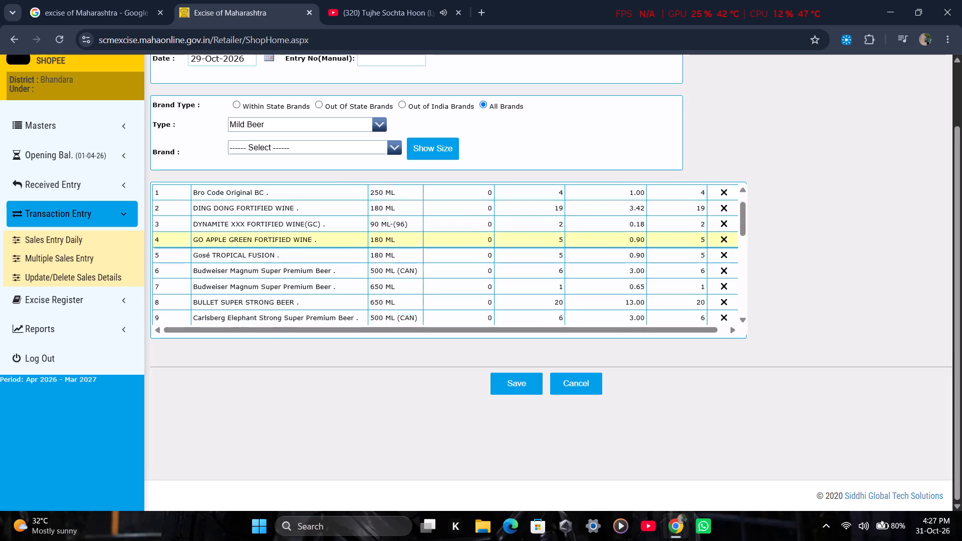
scroll(326, 259, down, 5)
click(392, 147)
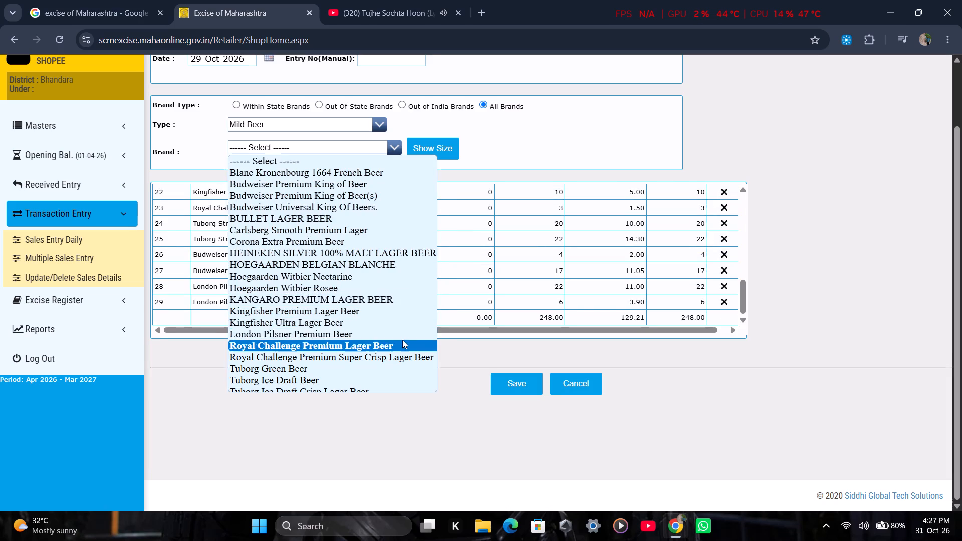
click(402, 340)
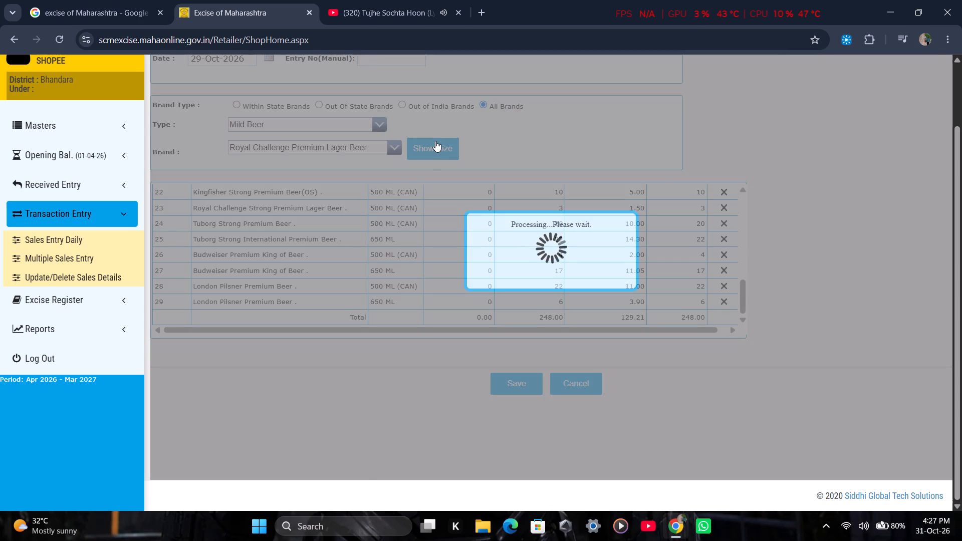
click(439, 156)
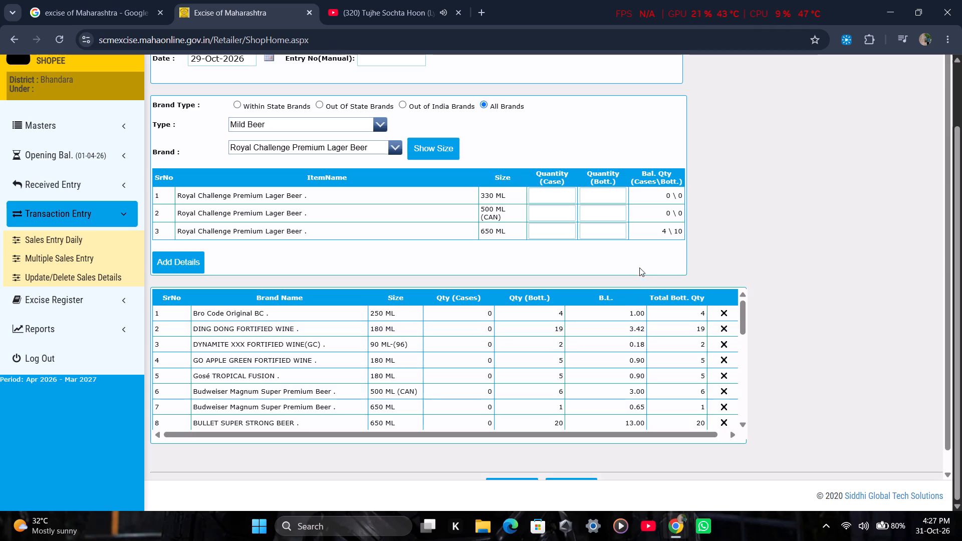
click(610, 234)
key(9)
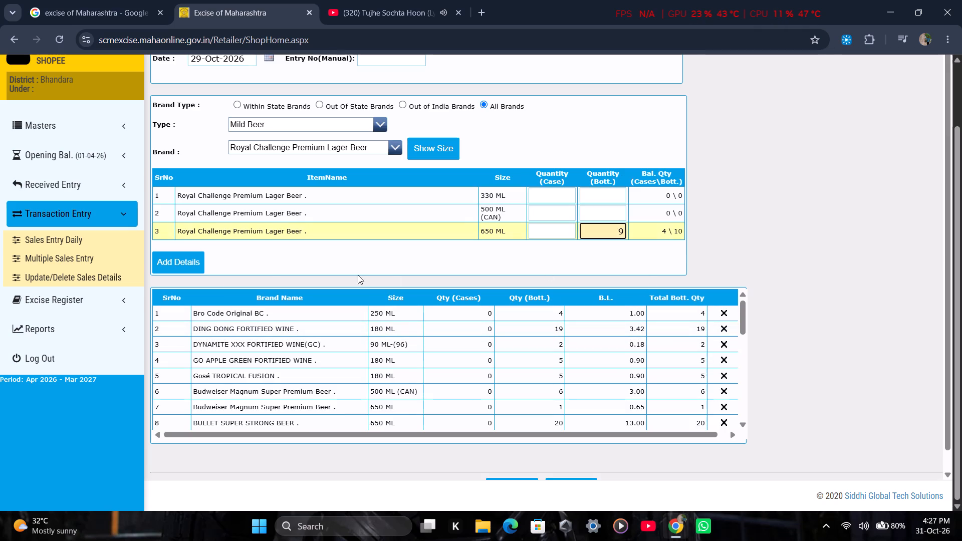
click(191, 266)
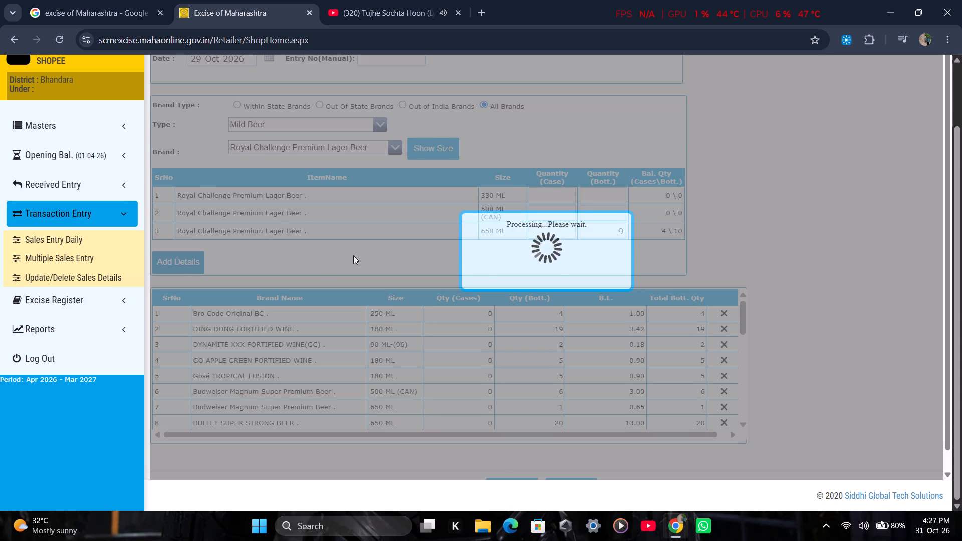
Add 25 bottles of Royal Challenge Premium Super Crisp Lager Beer in the 500 ML (CAN) size to the 29-Oct-2026 entry.
scroll(353, 255, down, 9)
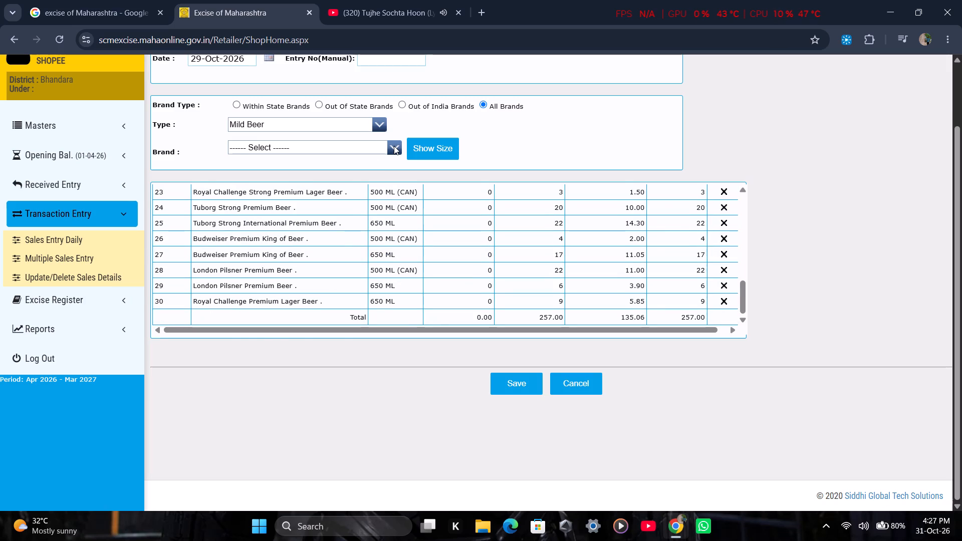
click(394, 146)
click(409, 360)
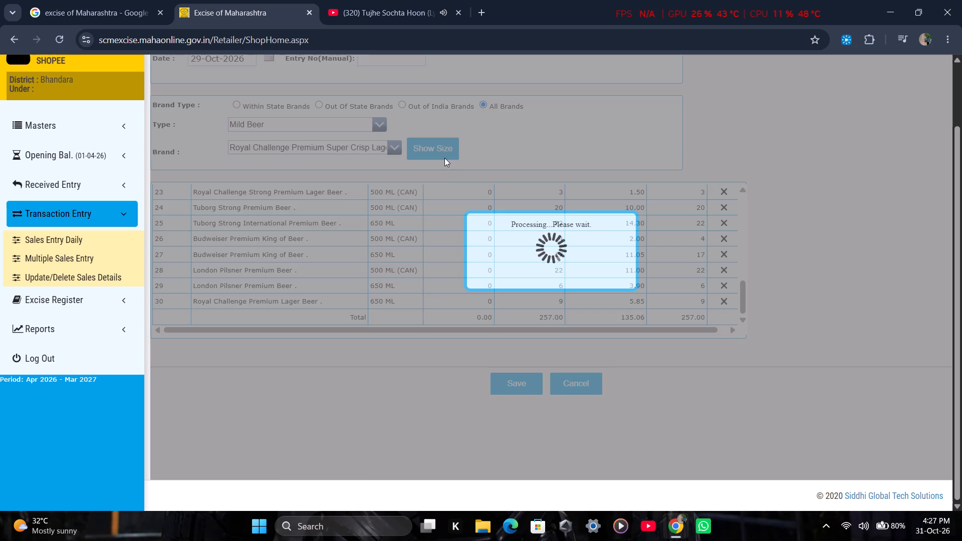
click(444, 158)
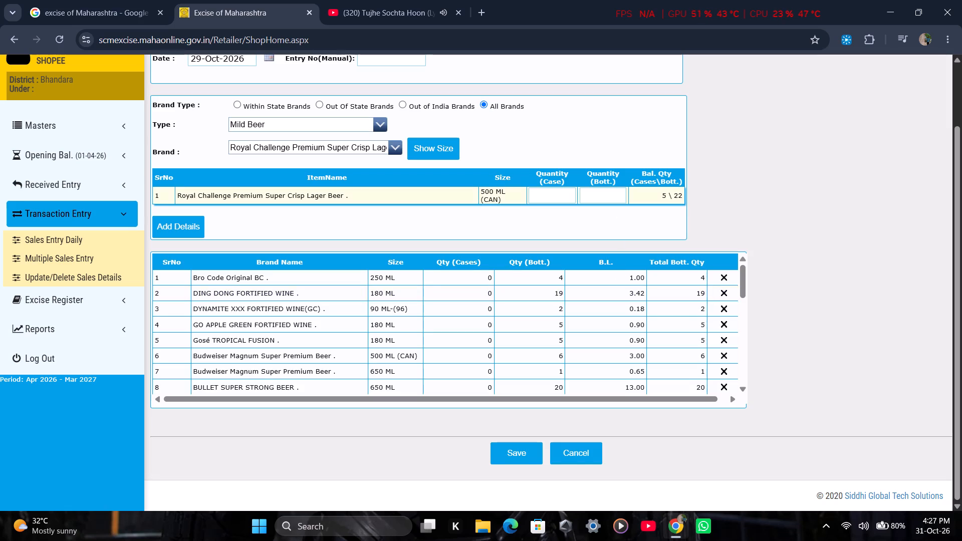
click(613, 198)
text(25)
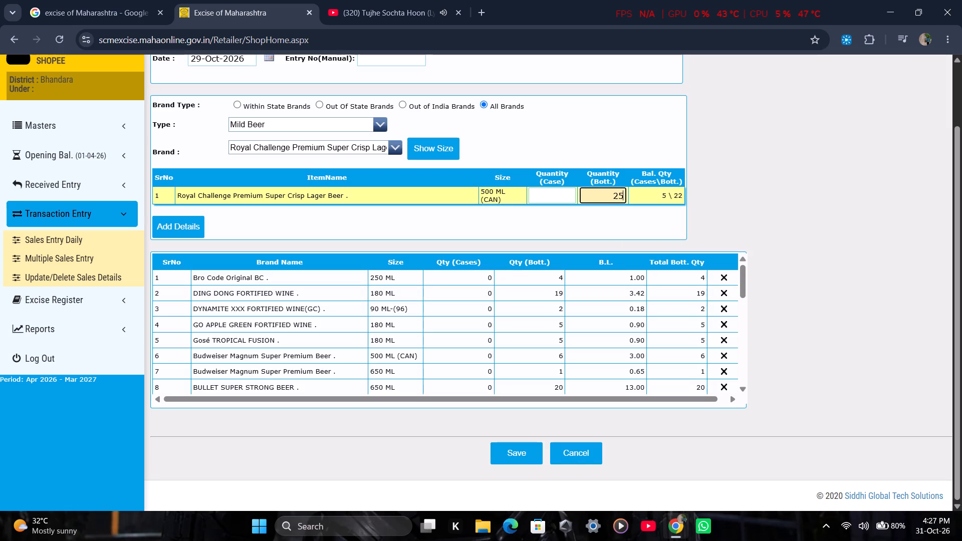
click(180, 228)
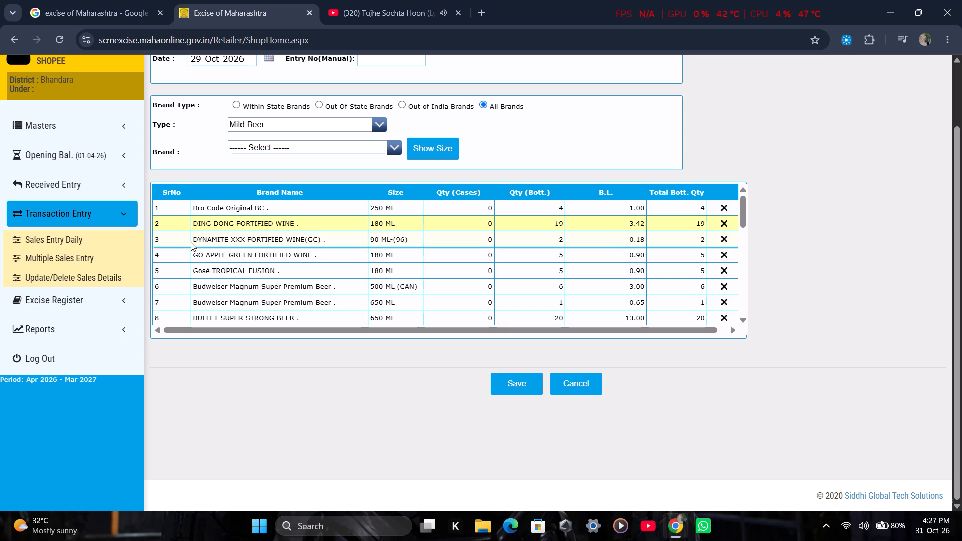
Save the completed 29-Oct-2026 sales entry.
scroll(265, 247, down, 5)
scroll(465, 364, down, 5)
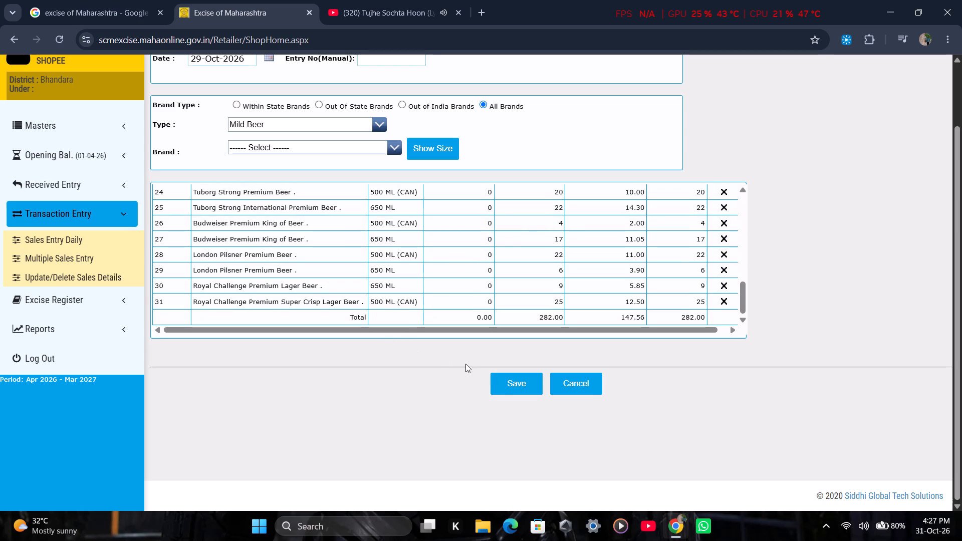
click(519, 388)
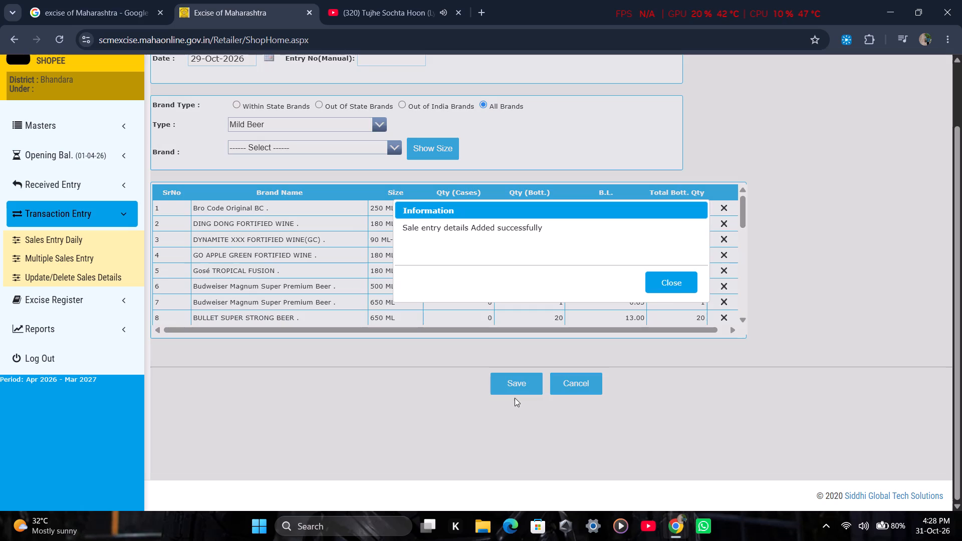
click(676, 283)
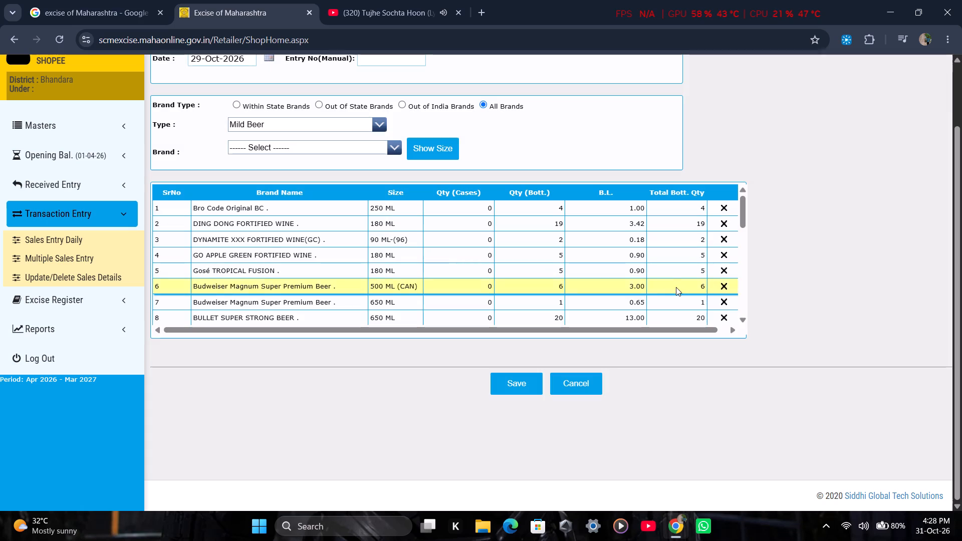
Show the FLR 4A monthly statement for 28-Oct-2026 only, bottle wise, for all brands and types.
click(45, 288)
click(43, 314)
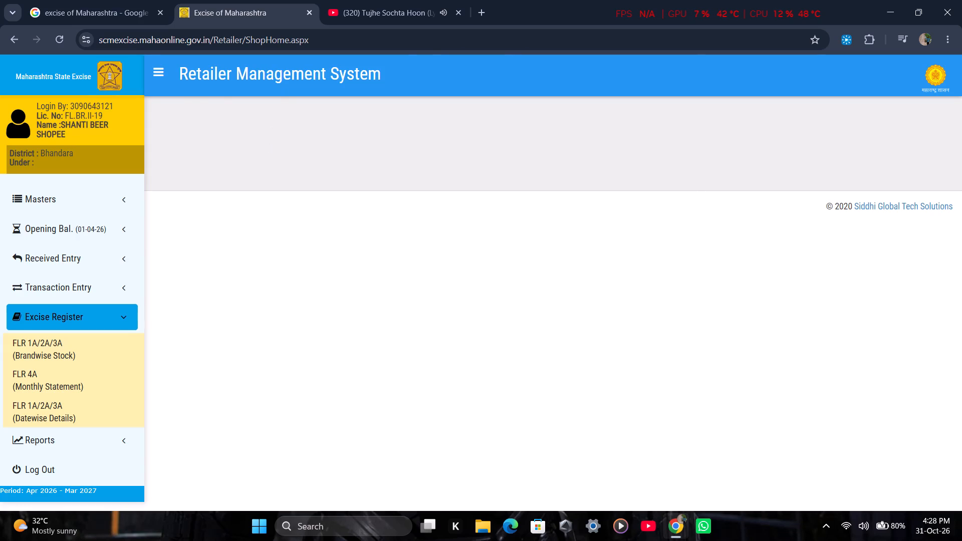
click(273, 131)
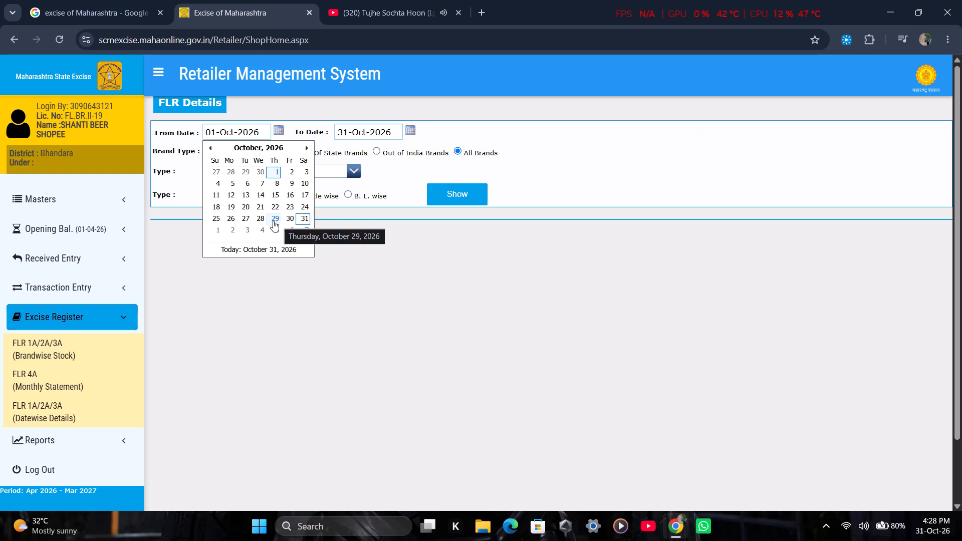
click(259, 218)
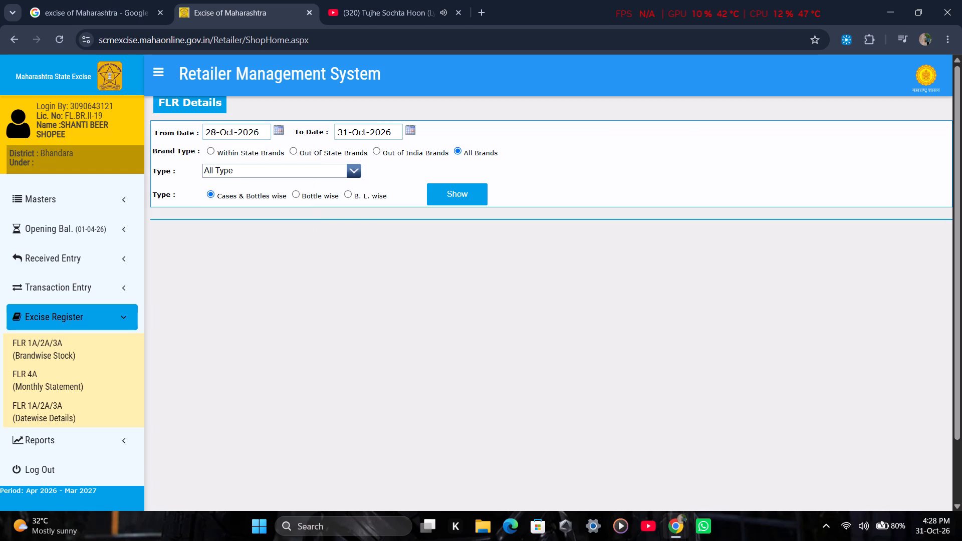
click(411, 132)
click(390, 219)
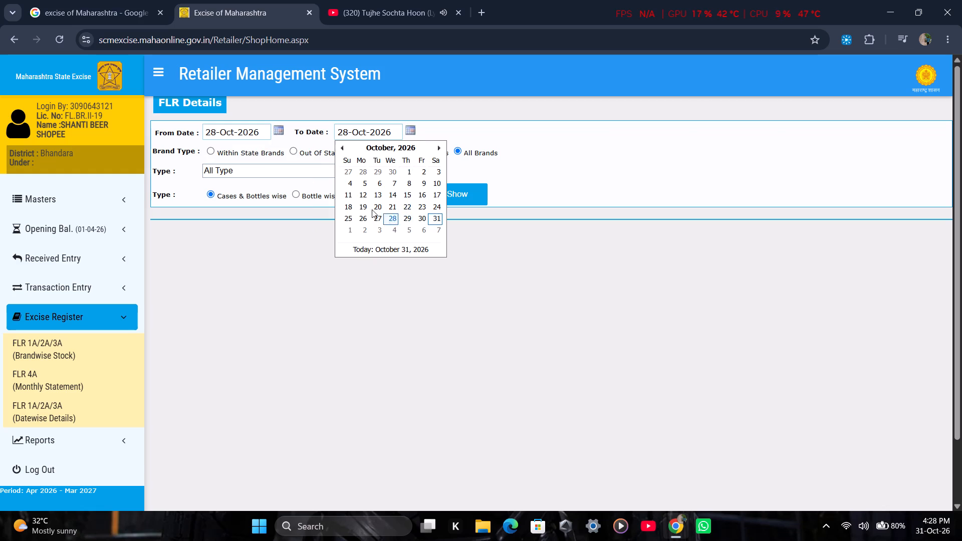
click(317, 197)
click(458, 197)
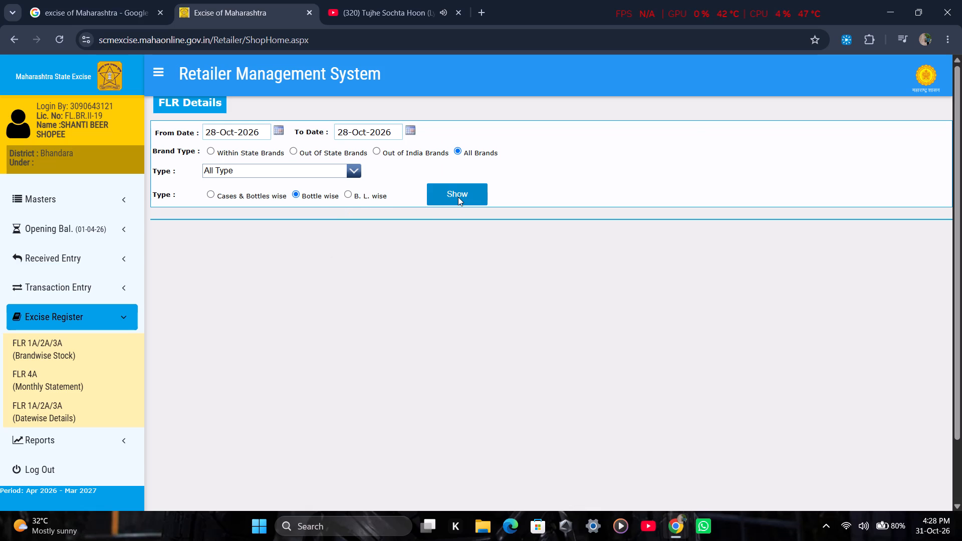
click(458, 193)
click(461, 195)
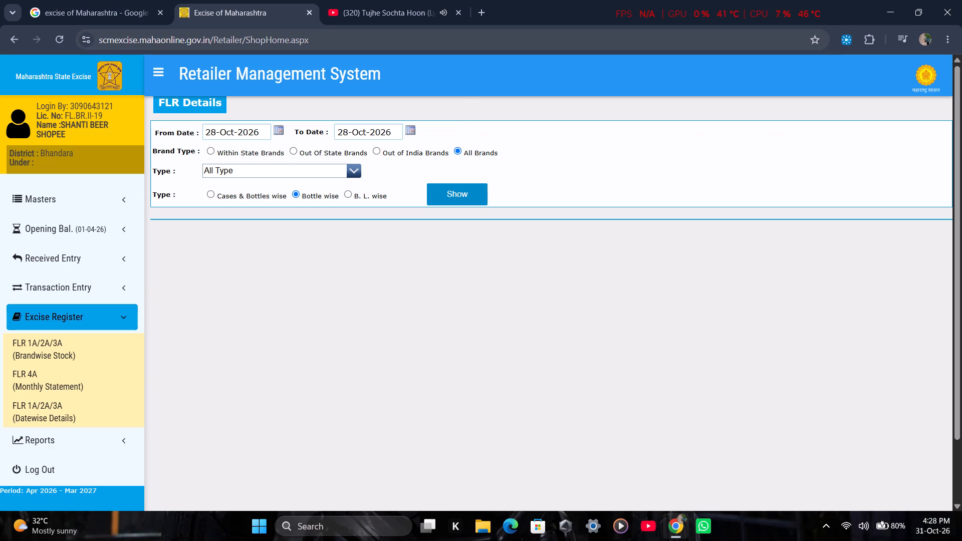
right_drag(469, 46, 466, 47)
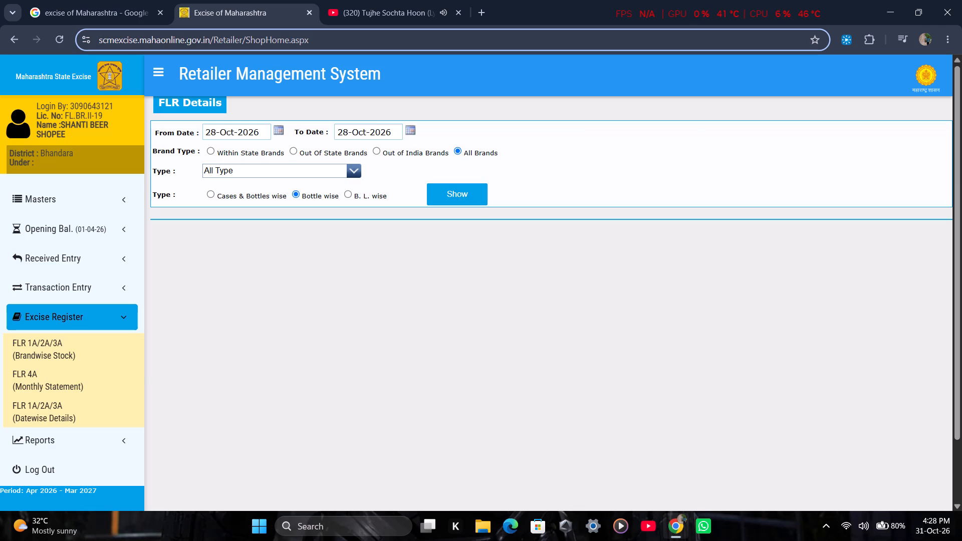
right_drag(466, 47, 458, 43)
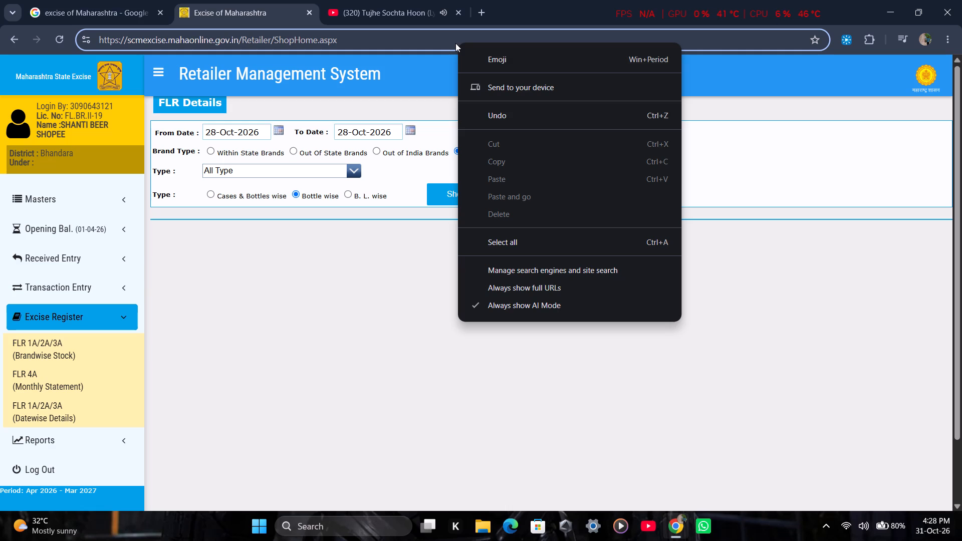
drag(383, 267, 392, 272)
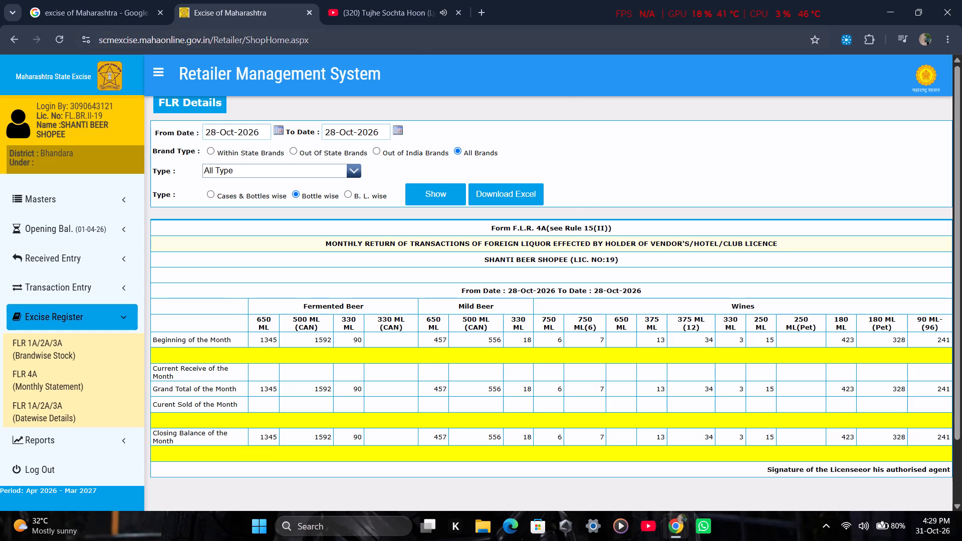
Show the bottle-wise FLR 4A monthly statement for 29-Oct-2026 only.
click(280, 129)
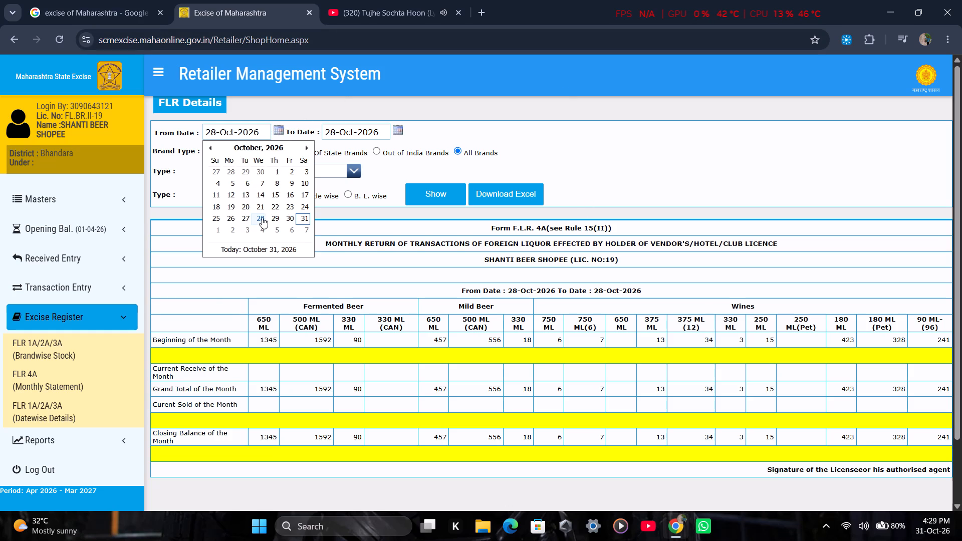
click(276, 214)
click(394, 134)
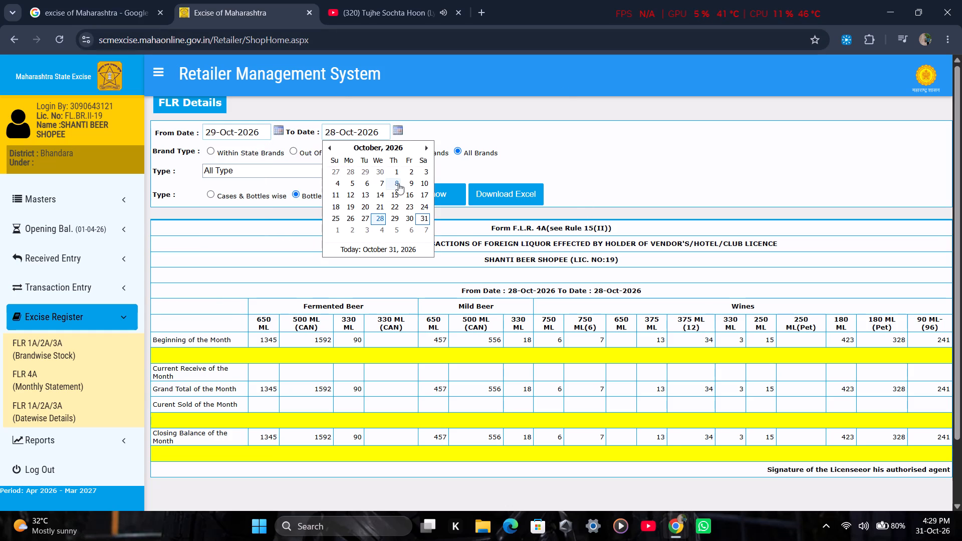
click(394, 219)
click(409, 192)
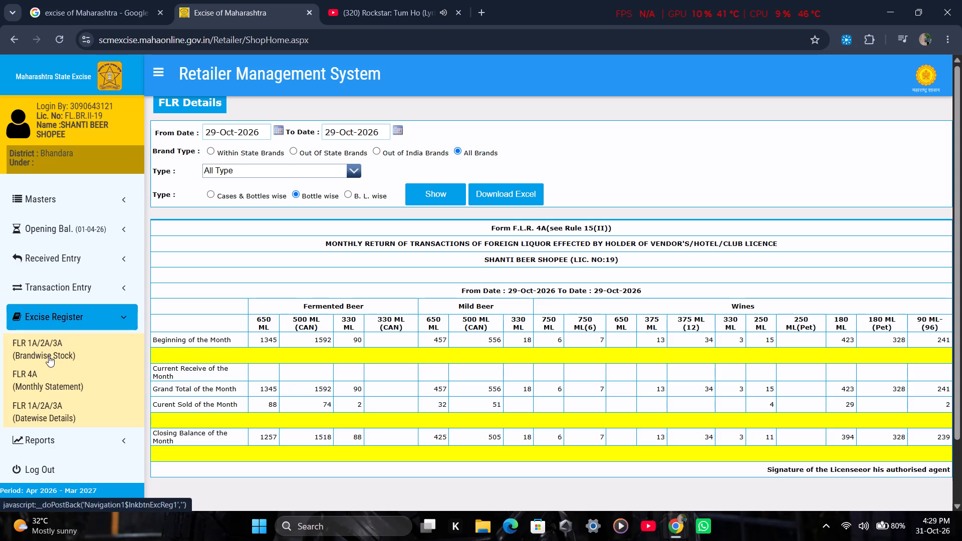
Find the 29-Oct-2026 entry among daily sales entries from 01-Oct-2026, change its date to 28-Oct-2026 and save it.
click(53, 290)
click(60, 312)
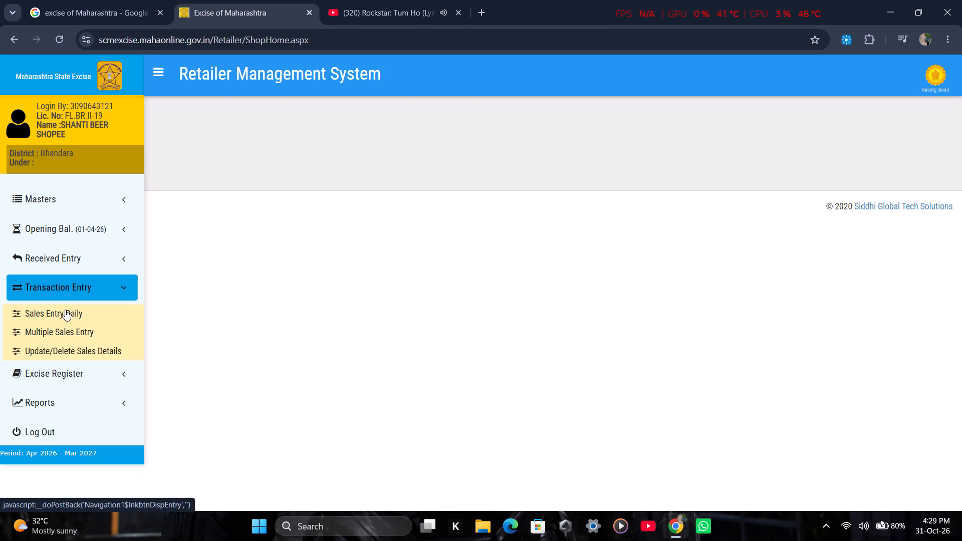
click(275, 129)
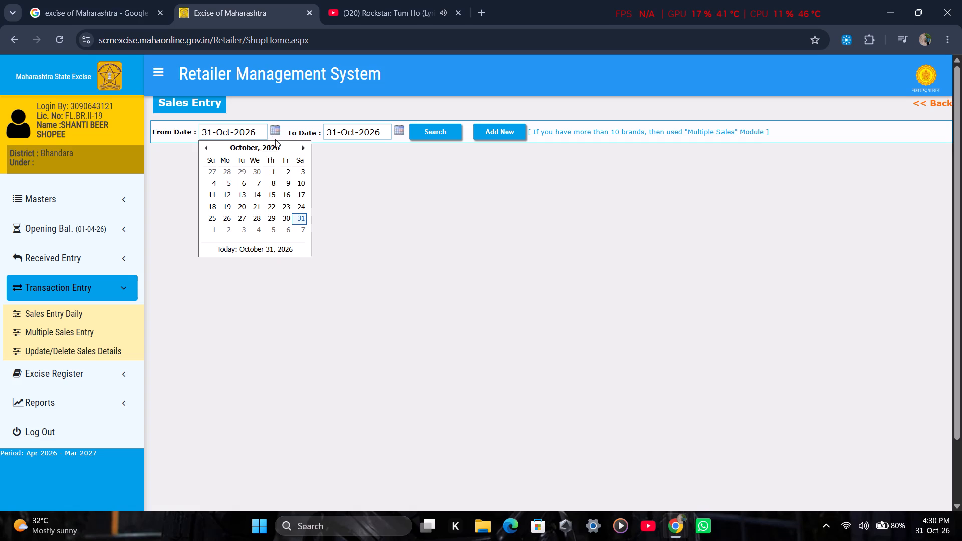
click(271, 167)
click(418, 133)
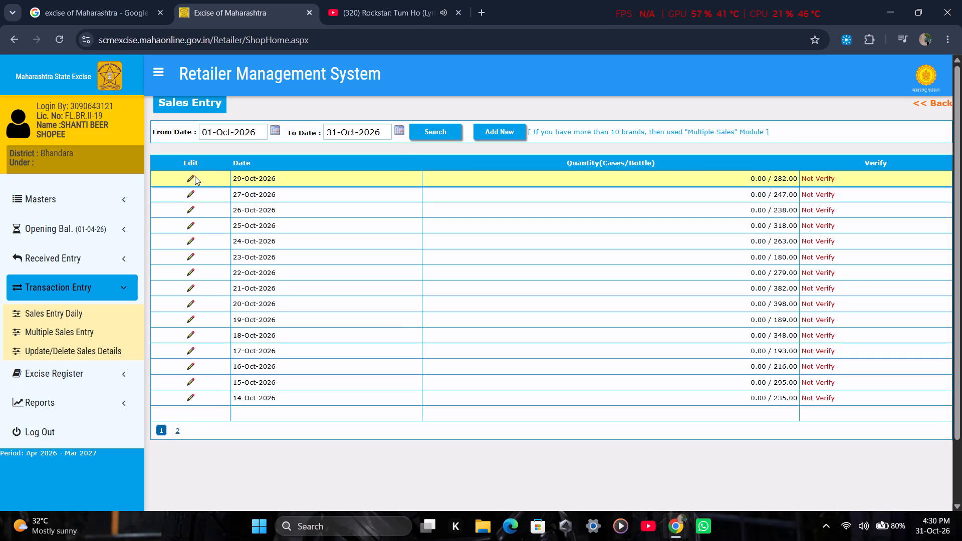
click(187, 181)
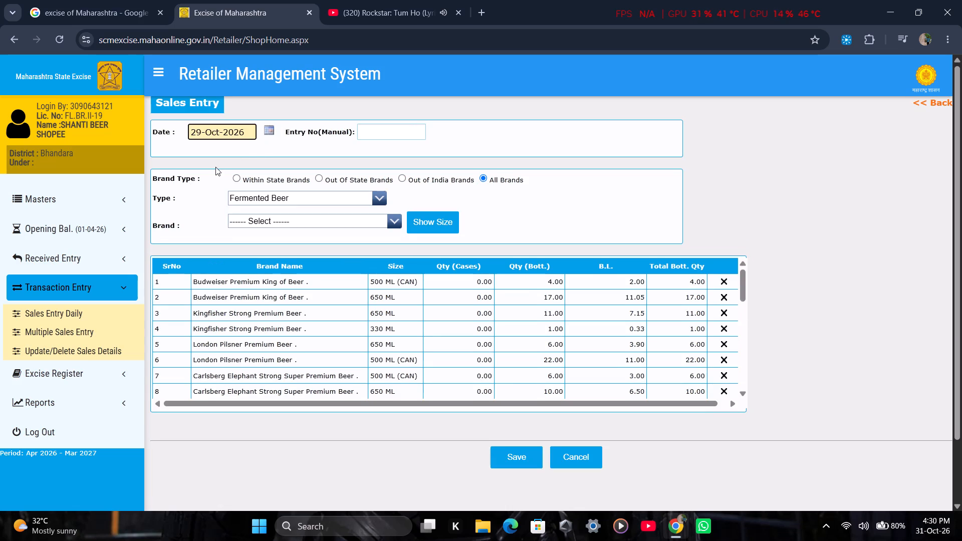
click(270, 128)
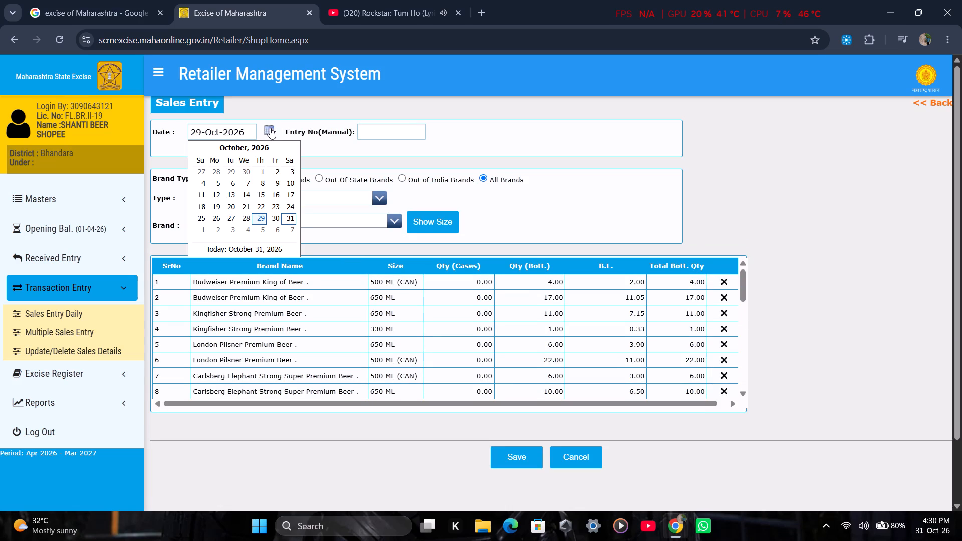
click(246, 217)
click(513, 452)
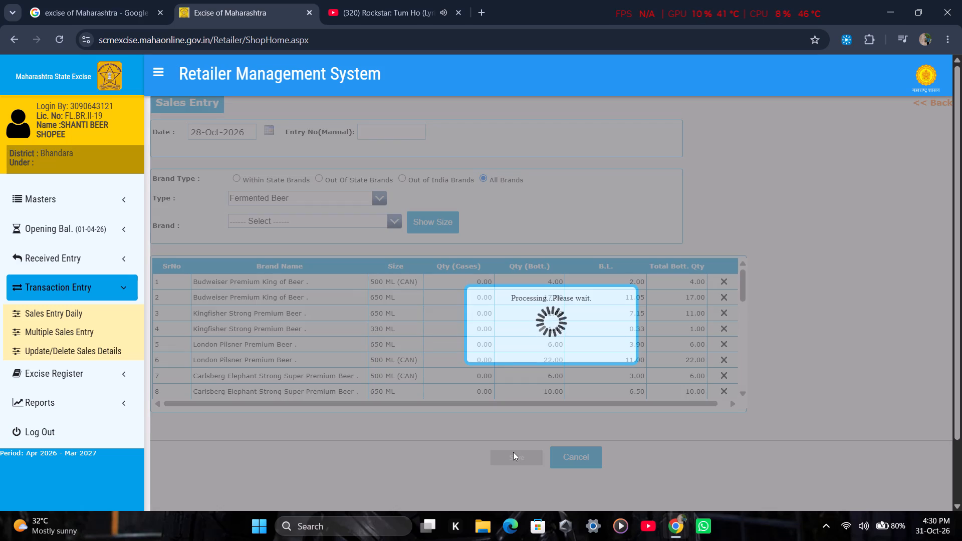
click(672, 359)
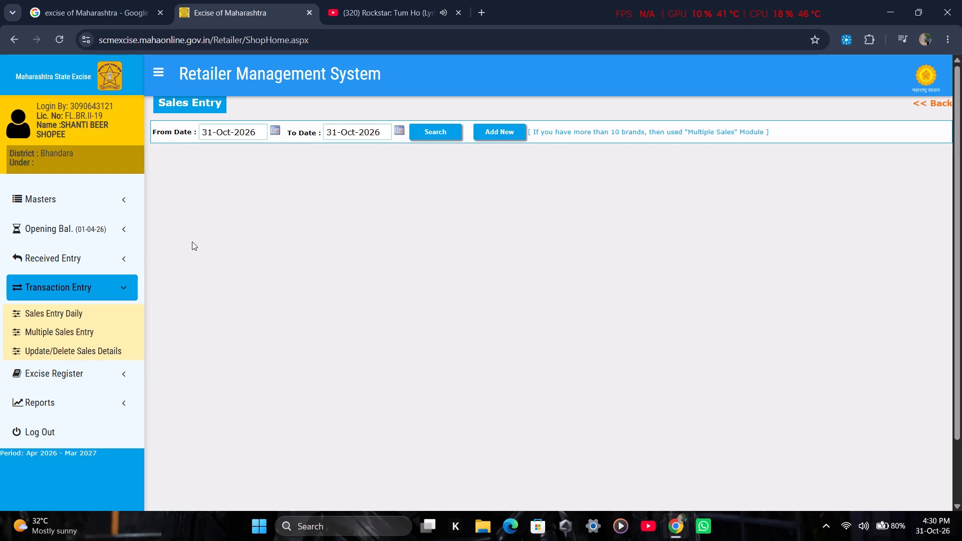
List the daily sales entries from 01-Oct-2026 to 31-Oct-2026 to check the entry dates.
click(272, 129)
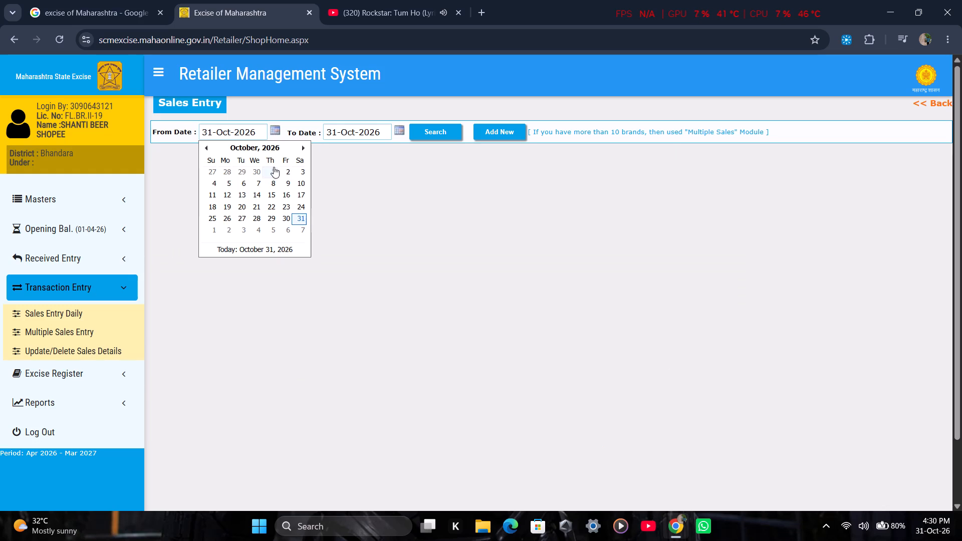
click(273, 170)
click(436, 132)
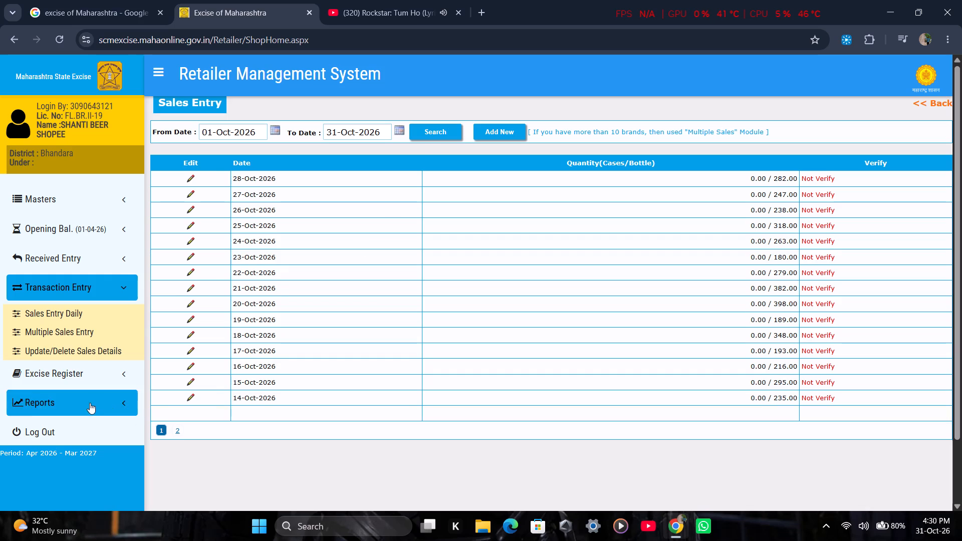
Show the FLR 4A monthly statement for 28-Oct-2026 only, bottle wise, for all brands and types.
click(73, 376)
click(45, 380)
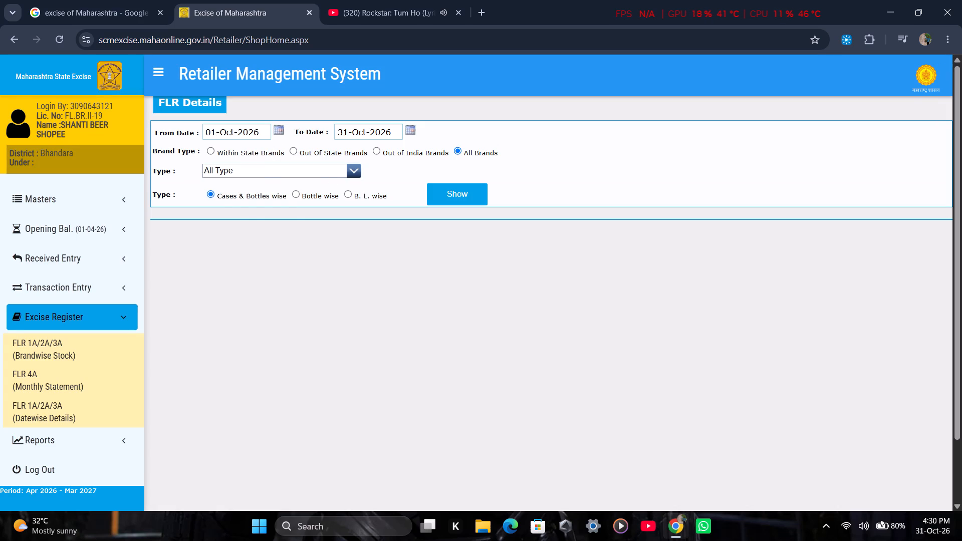
click(279, 133)
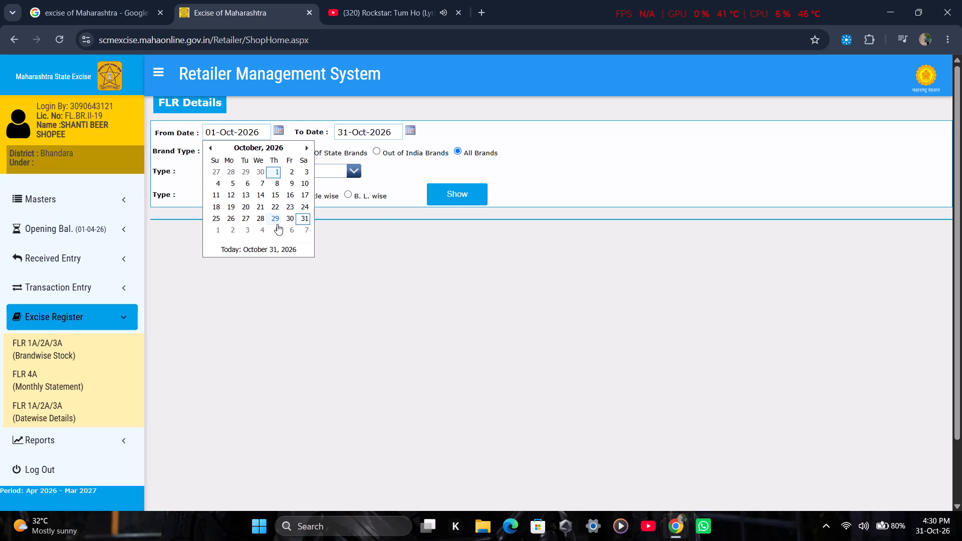
click(259, 215)
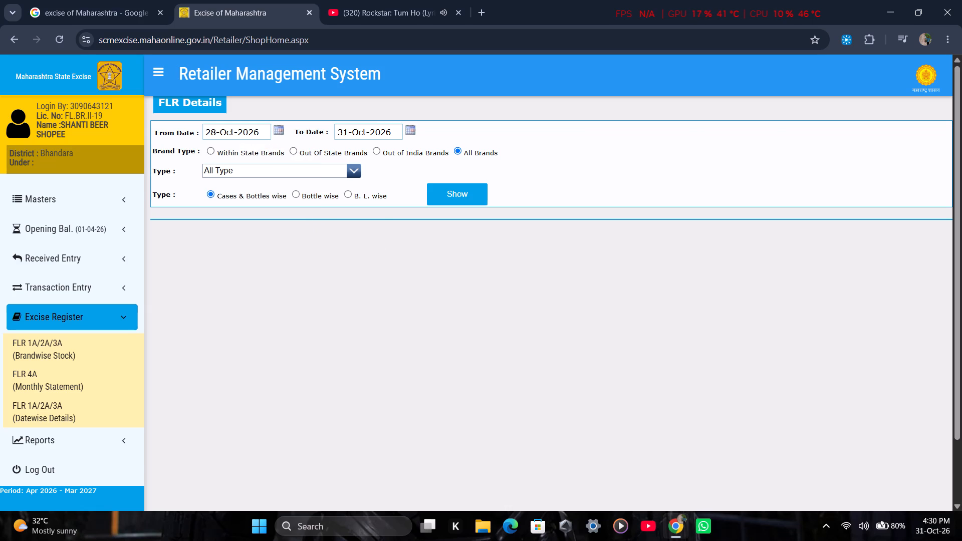
click(409, 130)
click(390, 224)
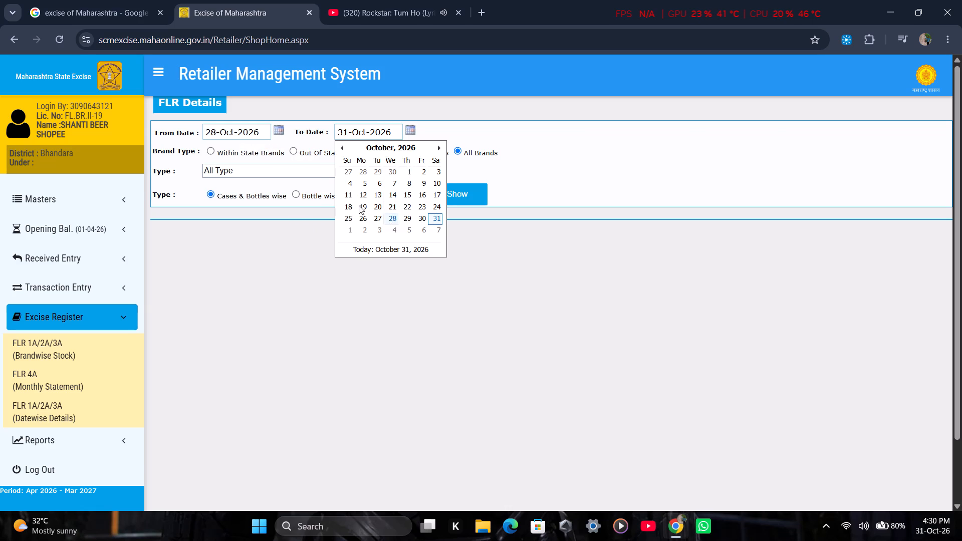
click(323, 199)
click(441, 186)
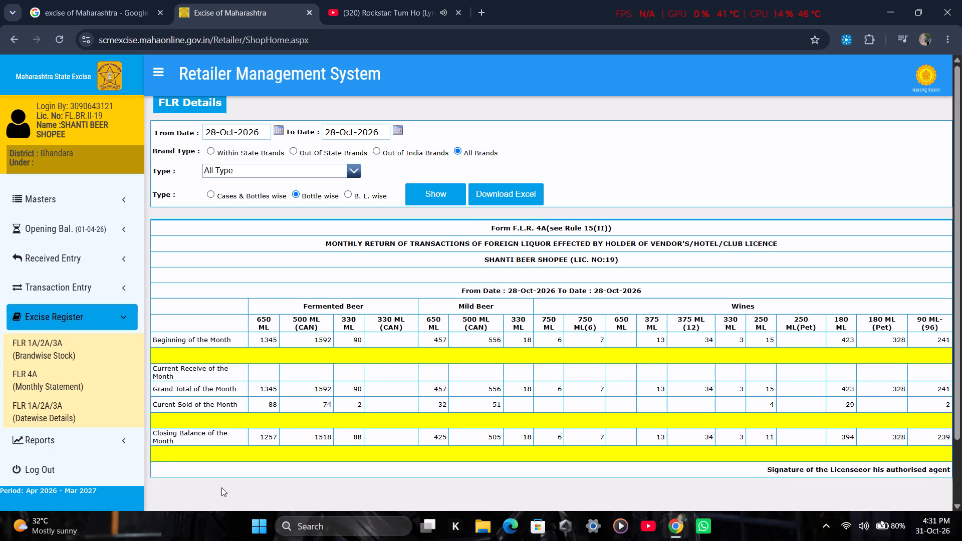
List the pending TP details received from traders from 01-Oct-2026 to 31-Oct-2026 and open the S H S LIQS - 19 entry.
click(67, 262)
click(63, 285)
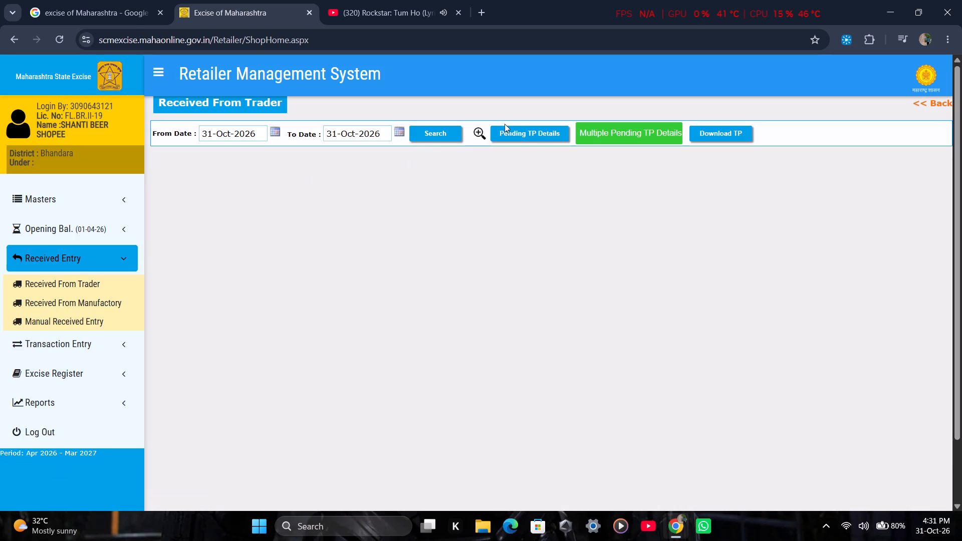
click(538, 130)
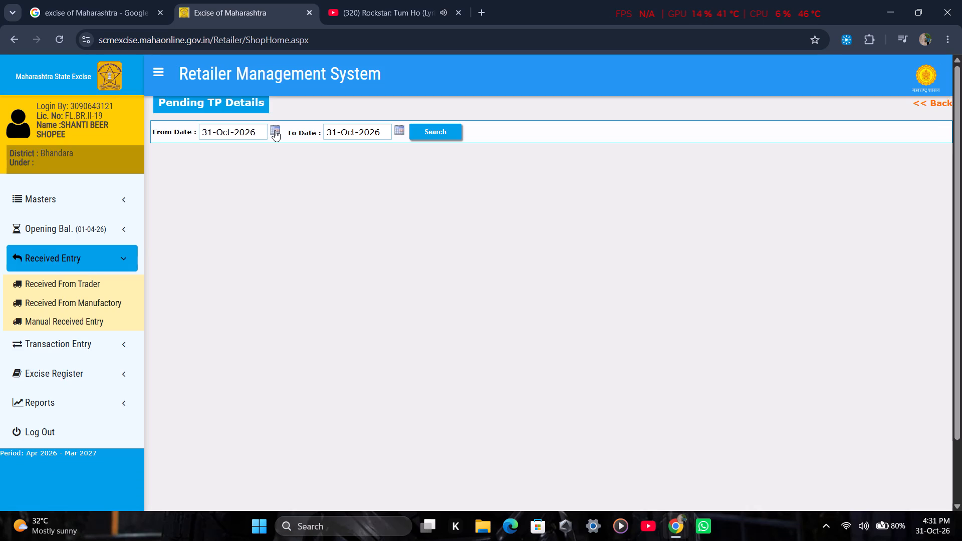
click(275, 130)
click(276, 171)
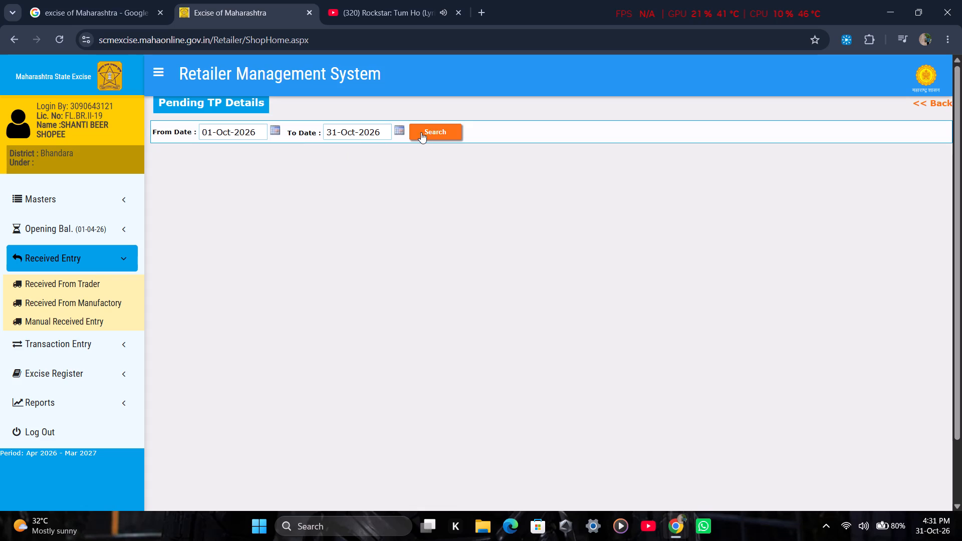
click(426, 130)
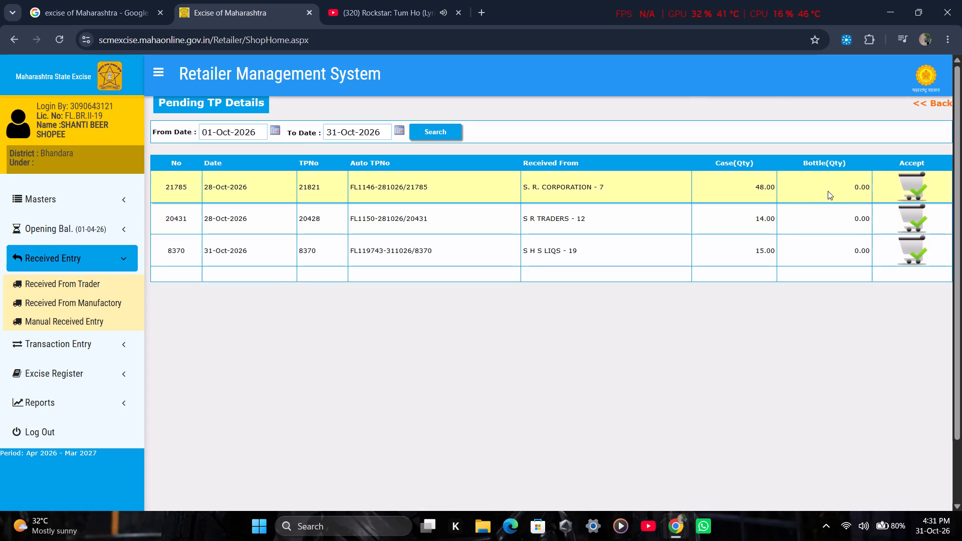
click(923, 247)
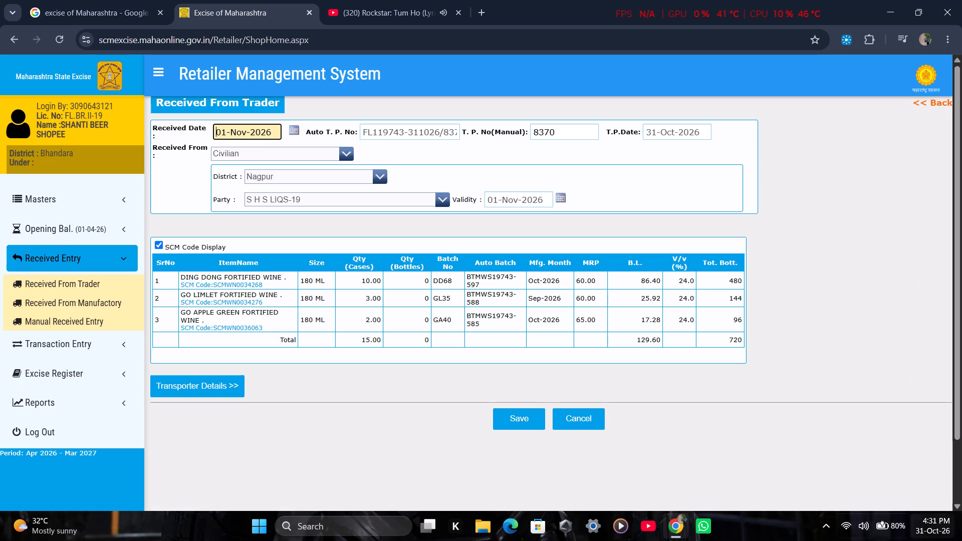
Switch the Wi-Fi connection to the Avyukt AirFiber network.
click(847, 528)
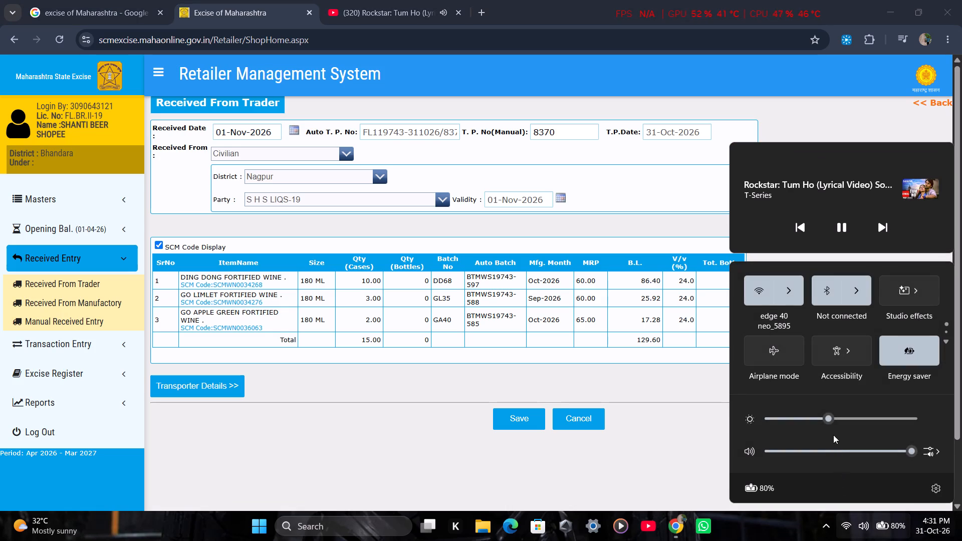
click(791, 280)
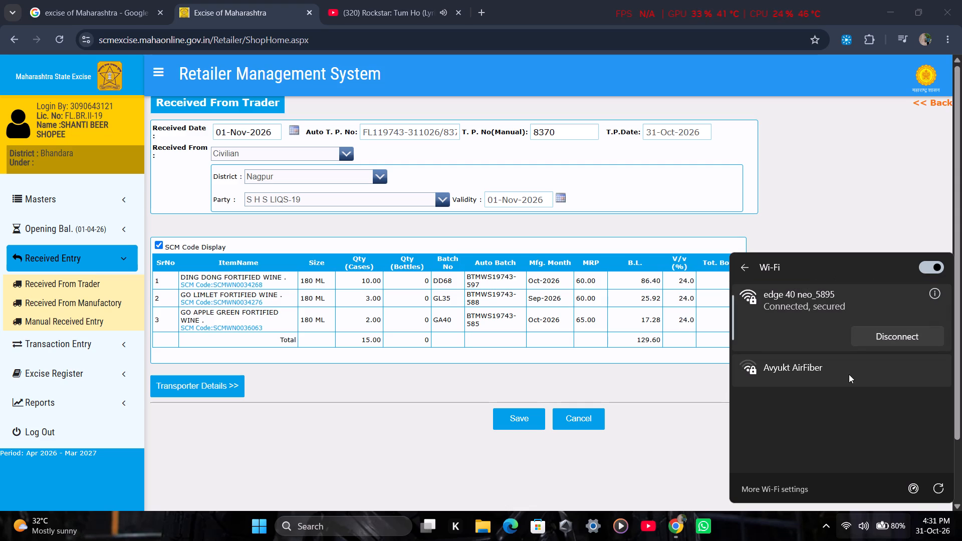
click(849, 374)
click(889, 391)
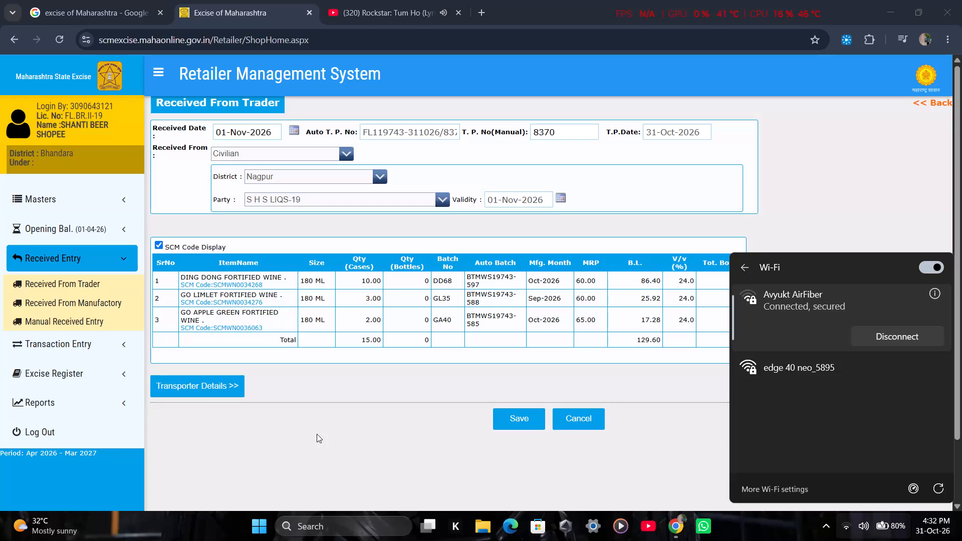
click(231, 328)
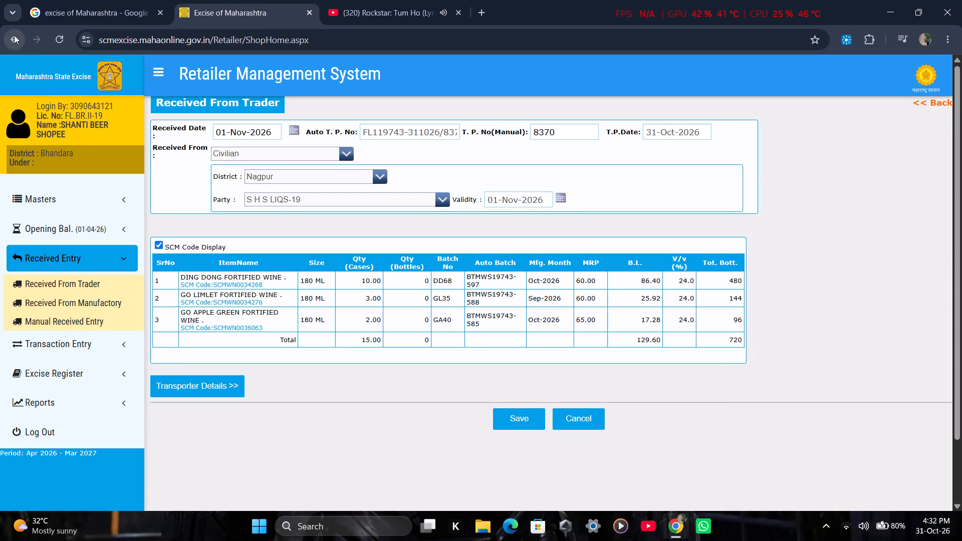
Return to the pending TPs, list them from 01-Oct-2026 to 31-Oct-2026, and open the S. R. CORPORATION - 7 entry to review its items.
click(14, 35)
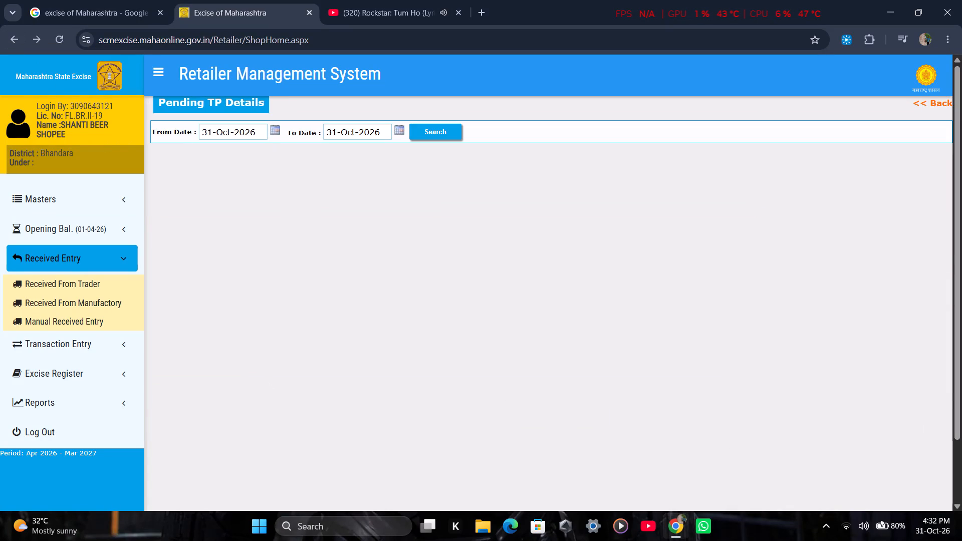
click(272, 131)
click(273, 169)
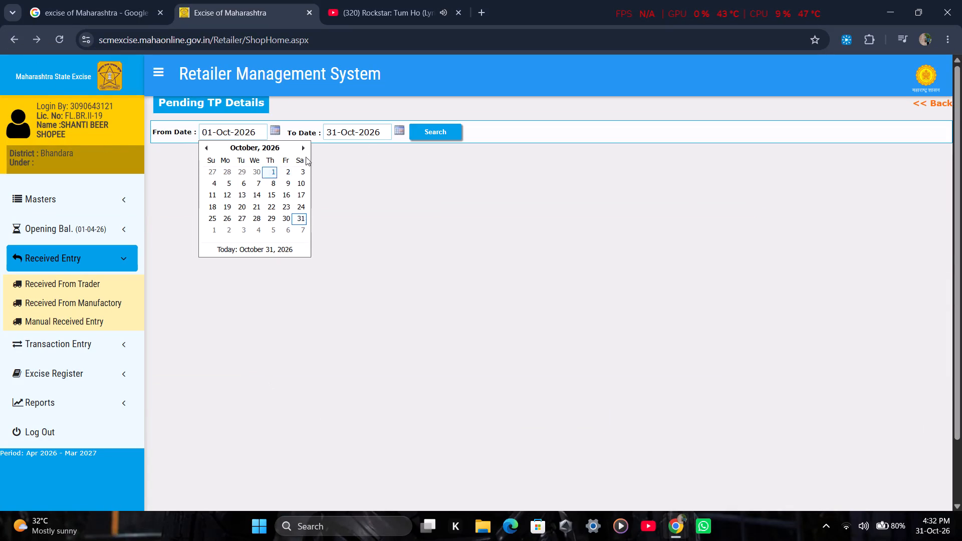
click(437, 134)
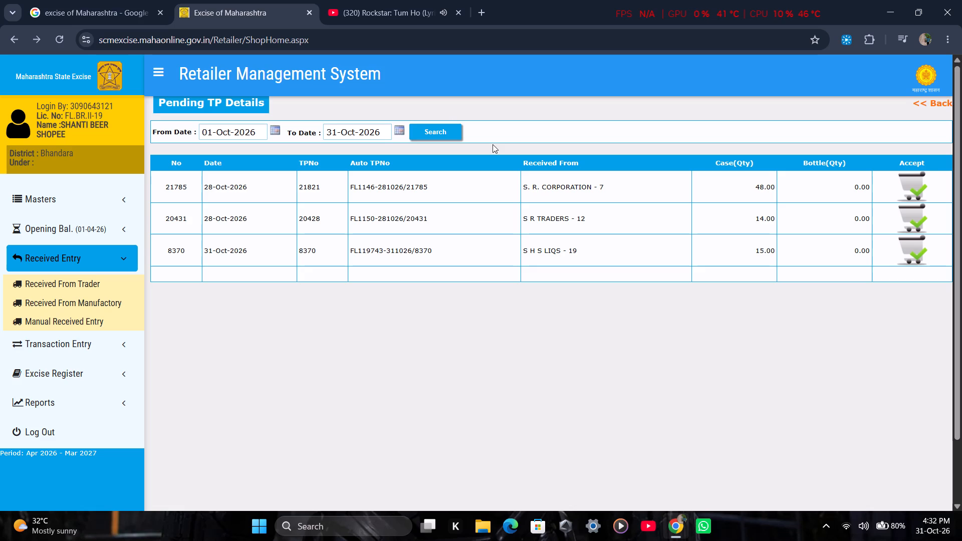
click(912, 188)
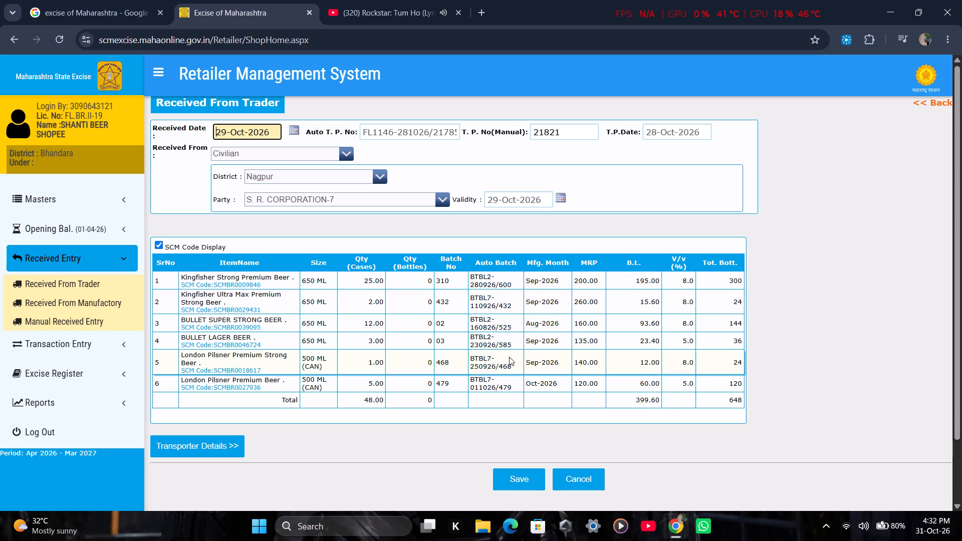
scroll(502, 346, down, 4)
scroll(598, 331, up, 1)
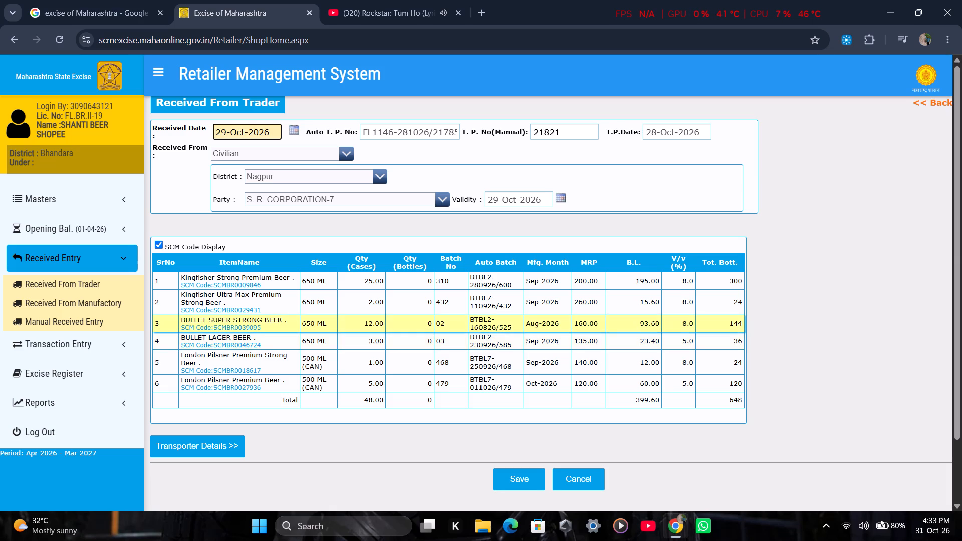
Log out of the Retailer Management System.
click(57, 432)
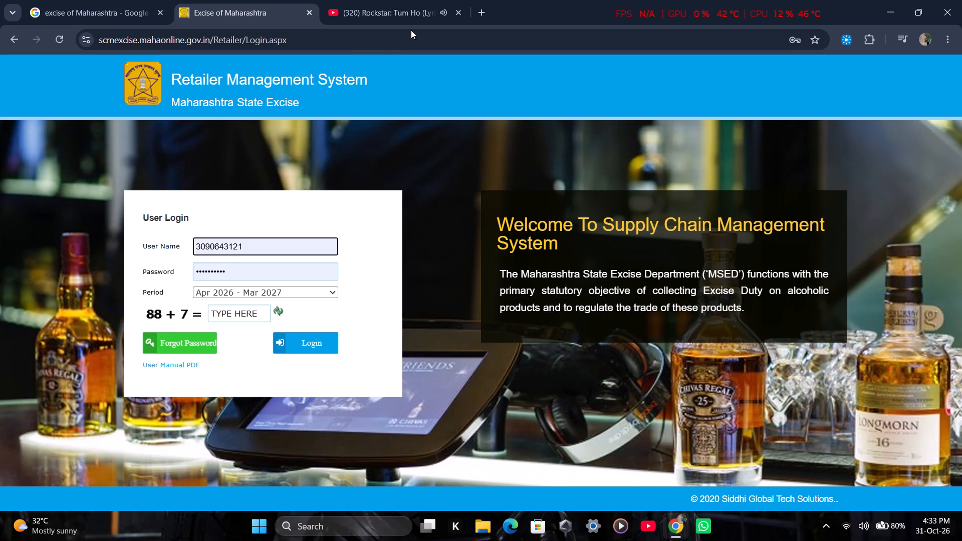
Switch to YouTube and pause the Rockstar: Tum Ho lyrical video.
click(415, 17)
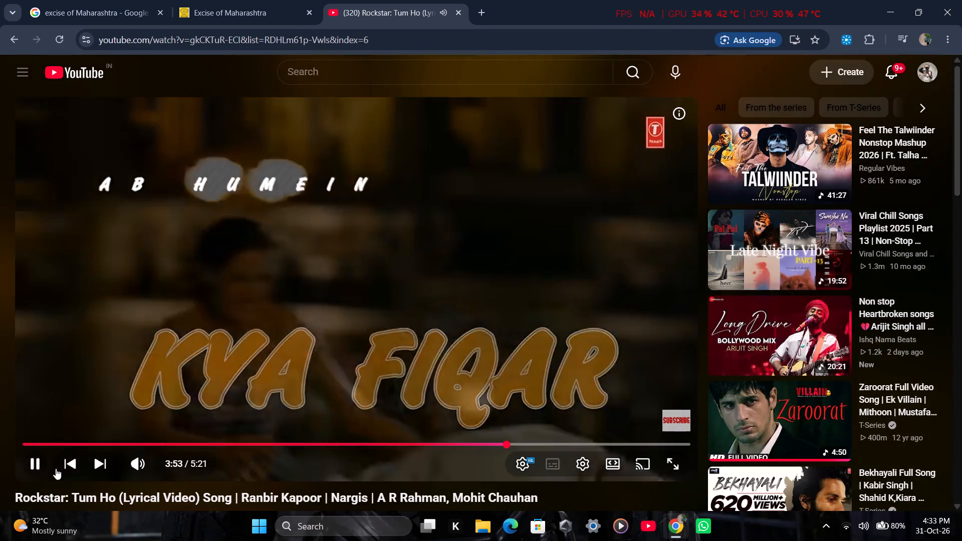
click(37, 464)
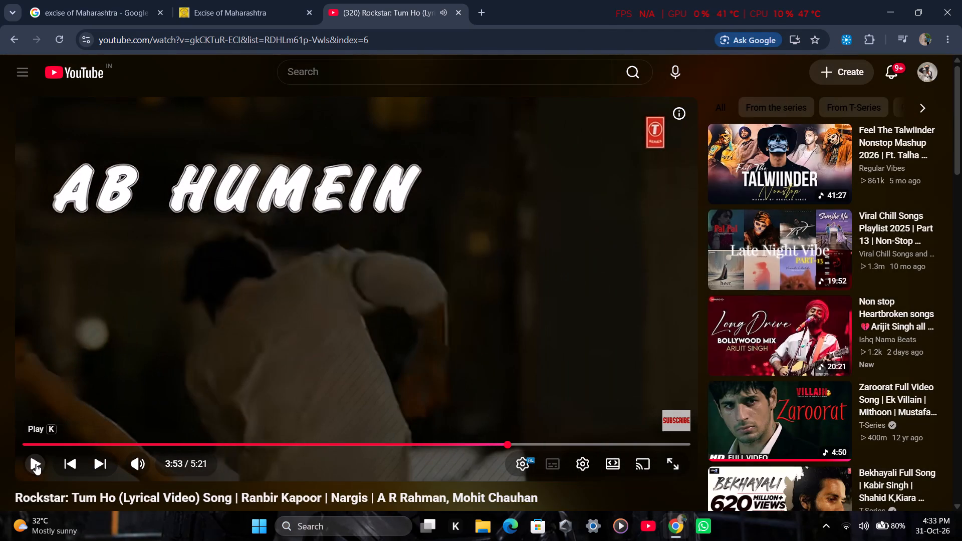
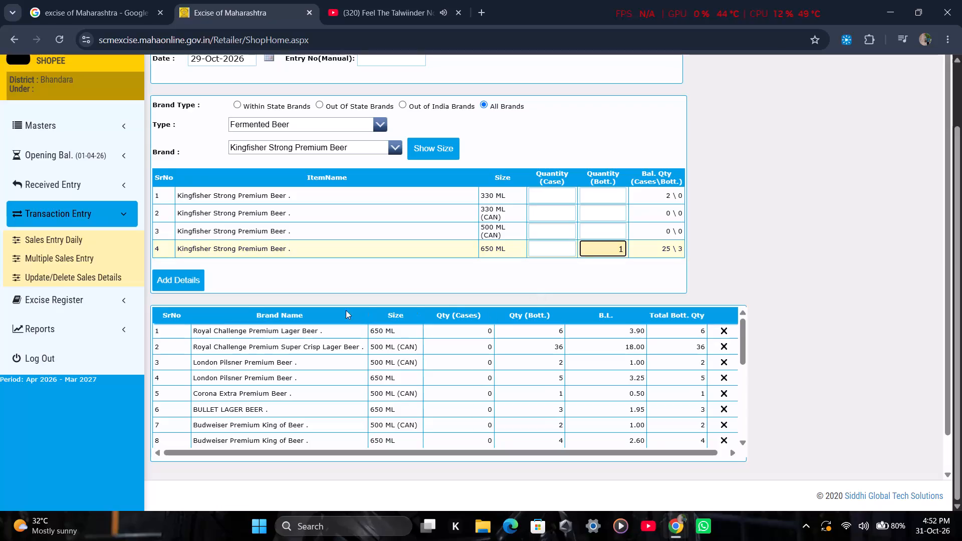
Add the filled-in 1 bottle of 650 ML Kingfisher Strong Premium Beer to the sales list.
click(180, 279)
Add Kingfisher Strong Premium Beer sales of 18 bottles in 650 ML and 1 bottle in 330 ML to the list.
scroll(332, 260, down, 7)
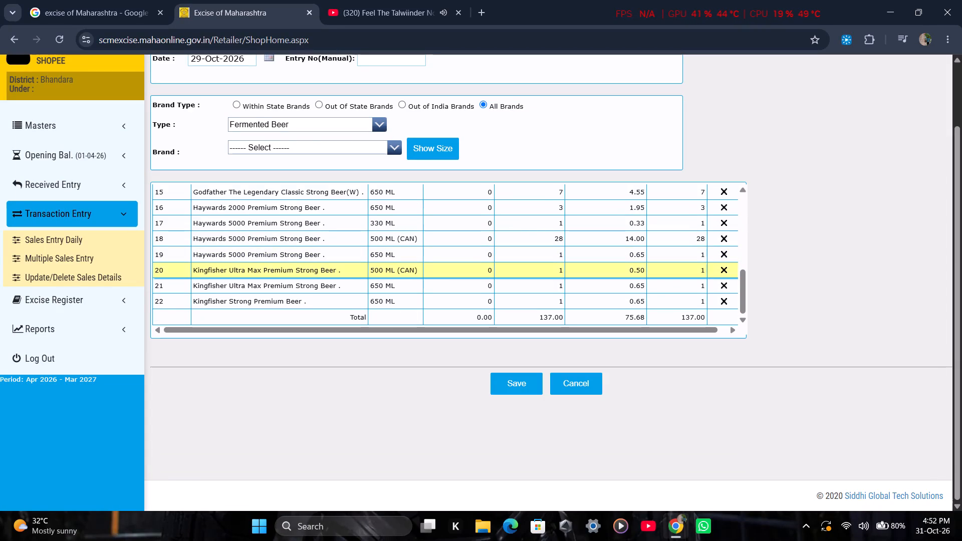
click(399, 144)
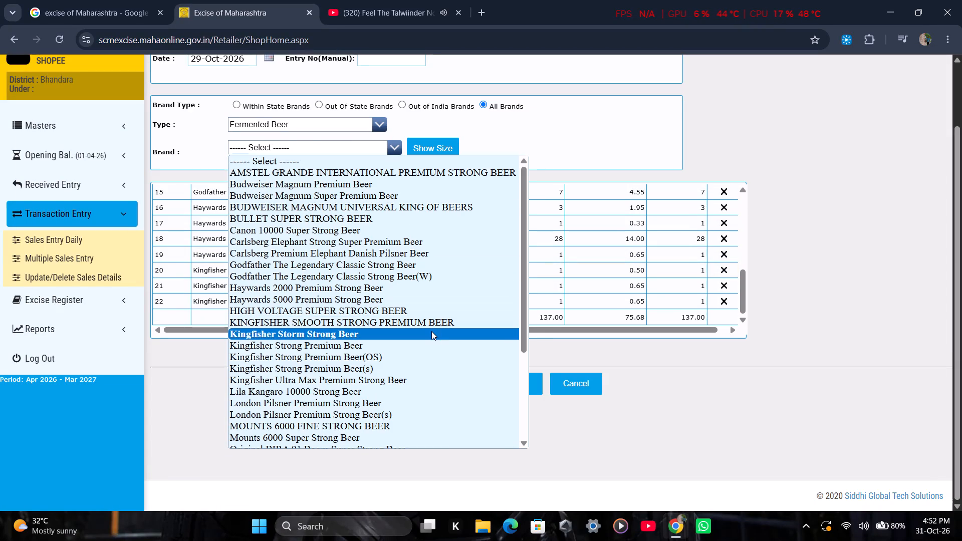
click(436, 341)
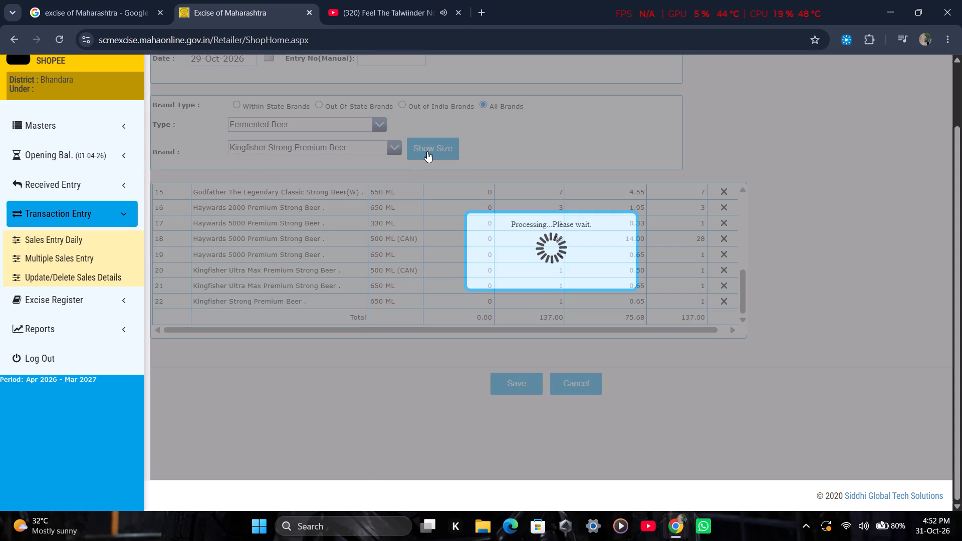
click(427, 151)
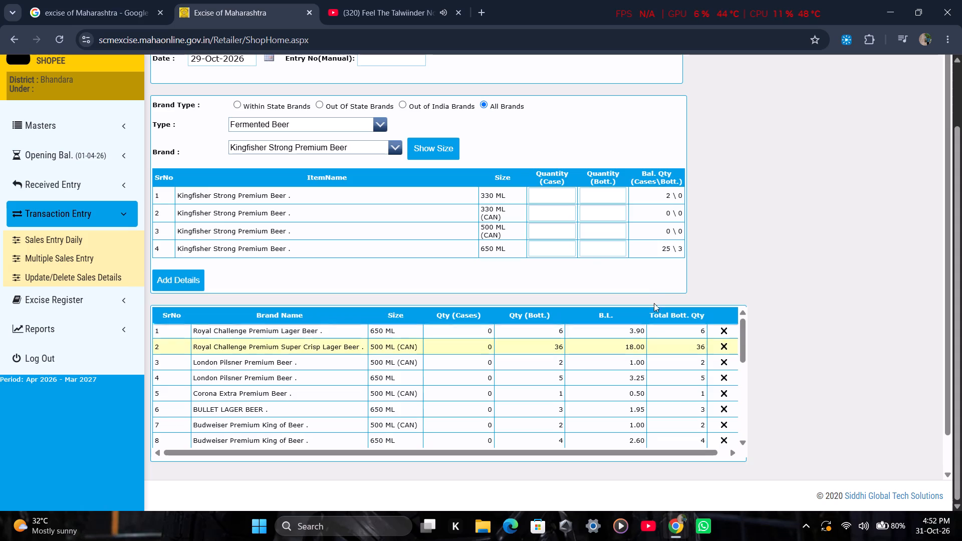
click(600, 248)
text(18)
click(610, 194)
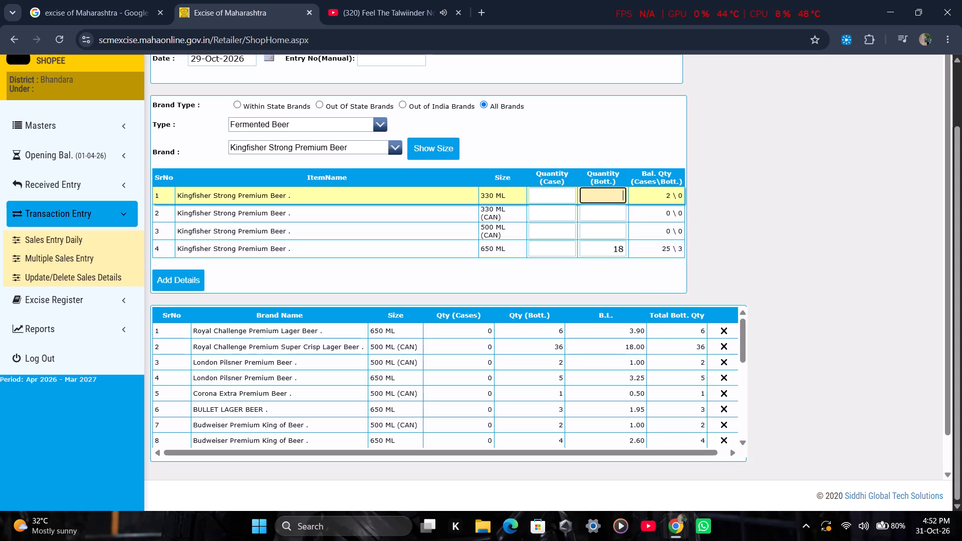
key(1)
click(190, 276)
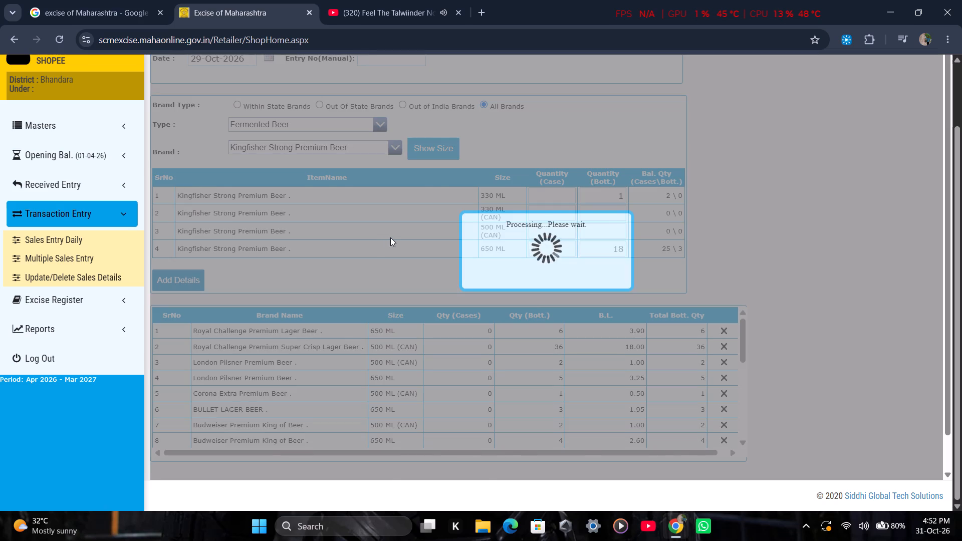
Add a sale of 6 bottles of Royal Challenge Strong Premium Beer in 650 ML to the list.
scroll(390, 237, down, 8)
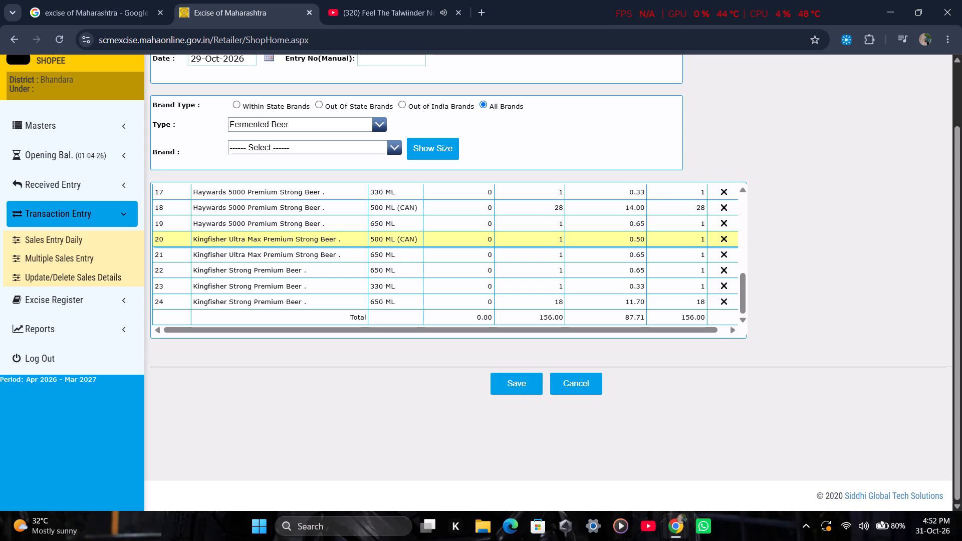
click(391, 144)
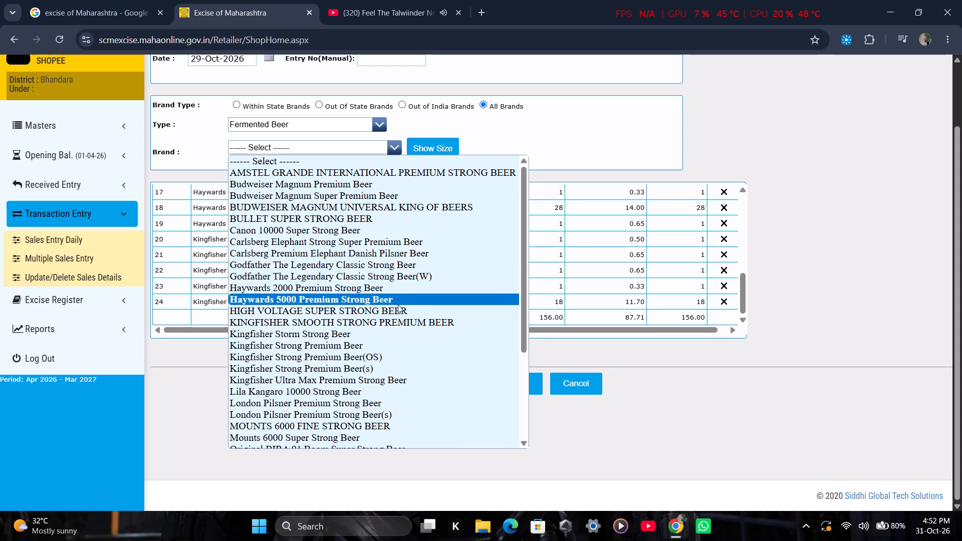
scroll(399, 356, down, 5)
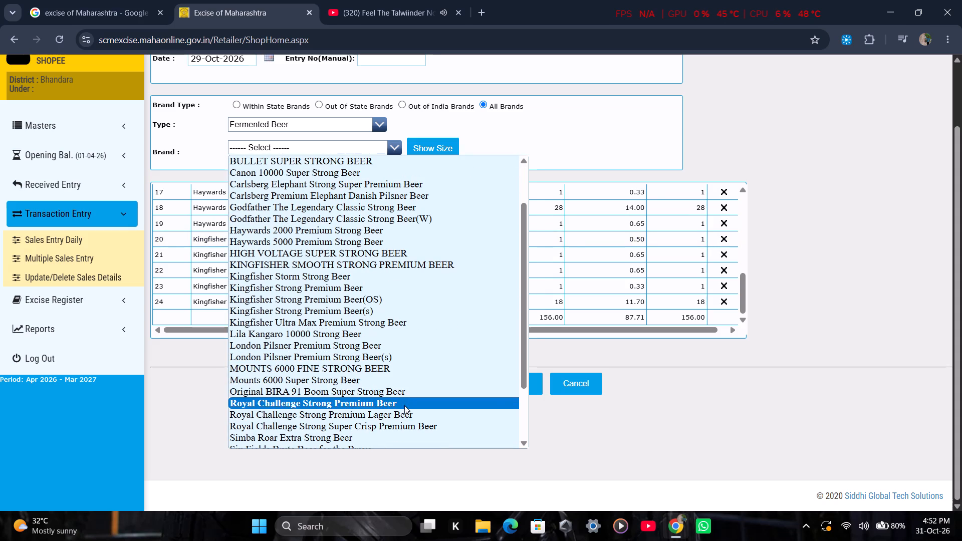
click(404, 405)
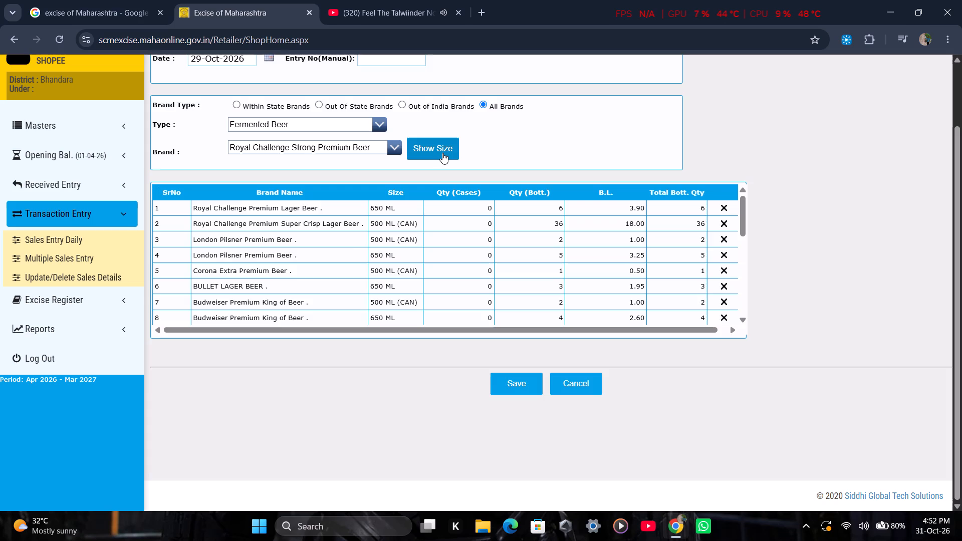
click(442, 153)
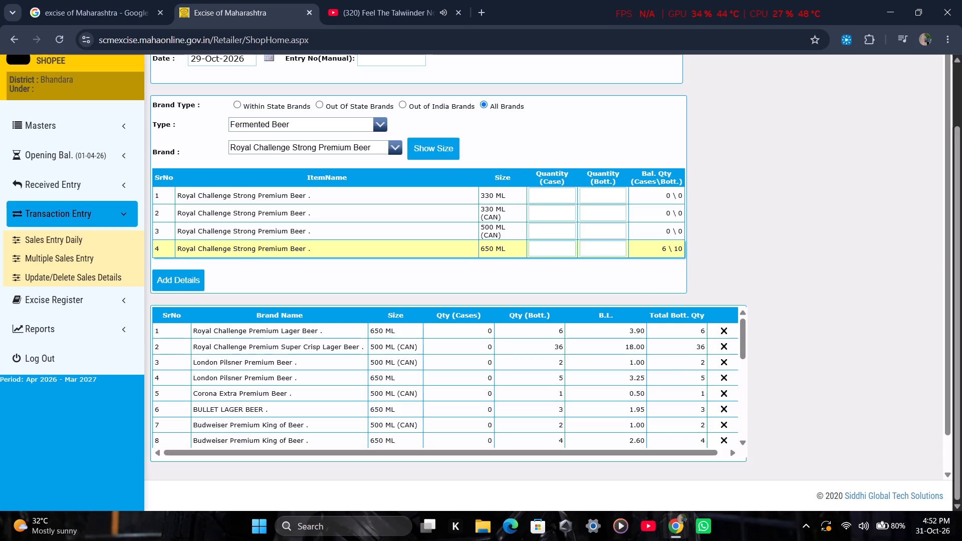
click(584, 253)
key(6)
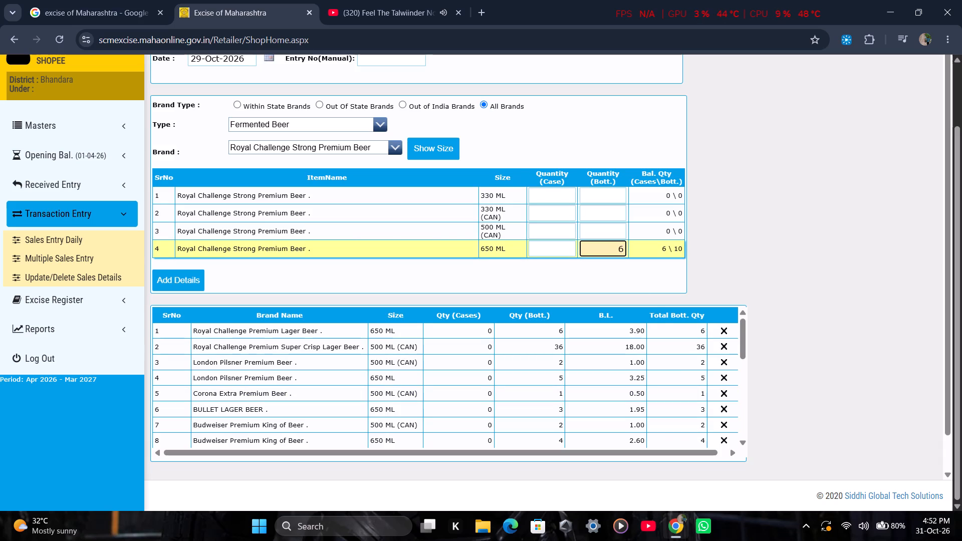
click(185, 275)
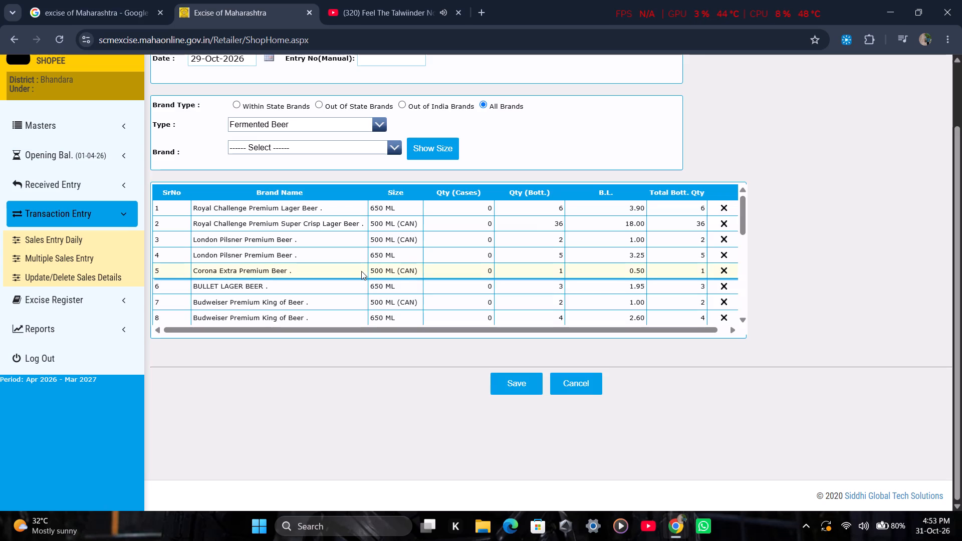
Add a sale of 3 bottles of Tuborg Classic Premium Scotch Beer in 650 ML to the list.
scroll(365, 280, down, 6)
click(394, 143)
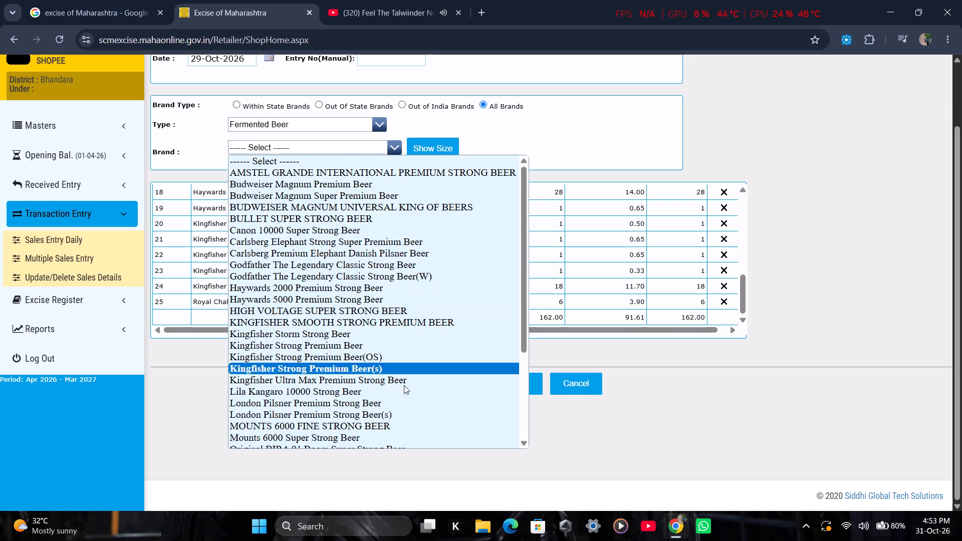
scroll(403, 398, down, 14)
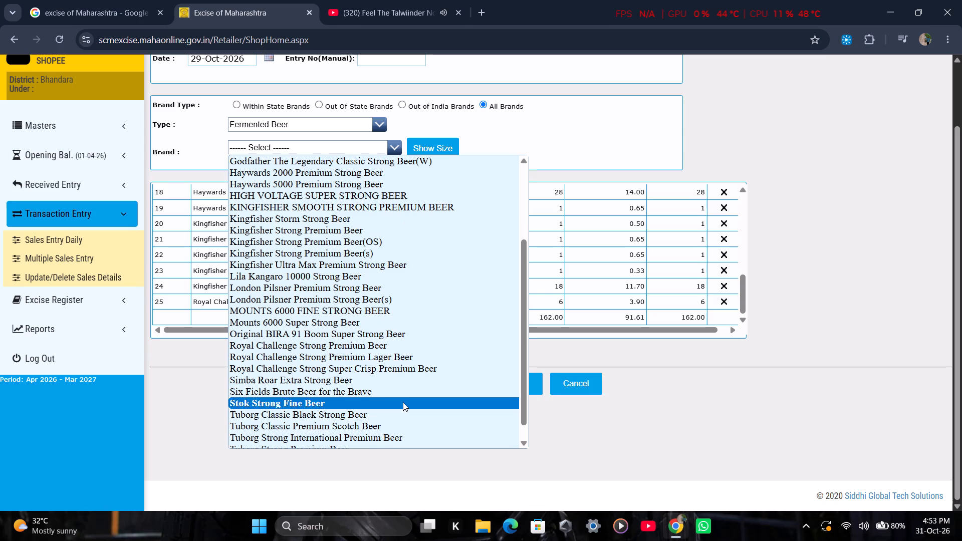
click(404, 408)
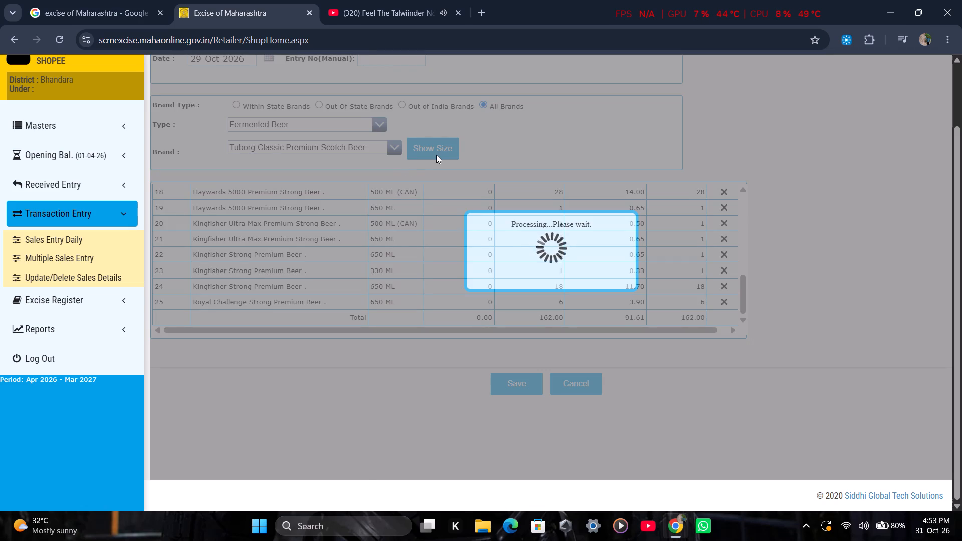
click(436, 155)
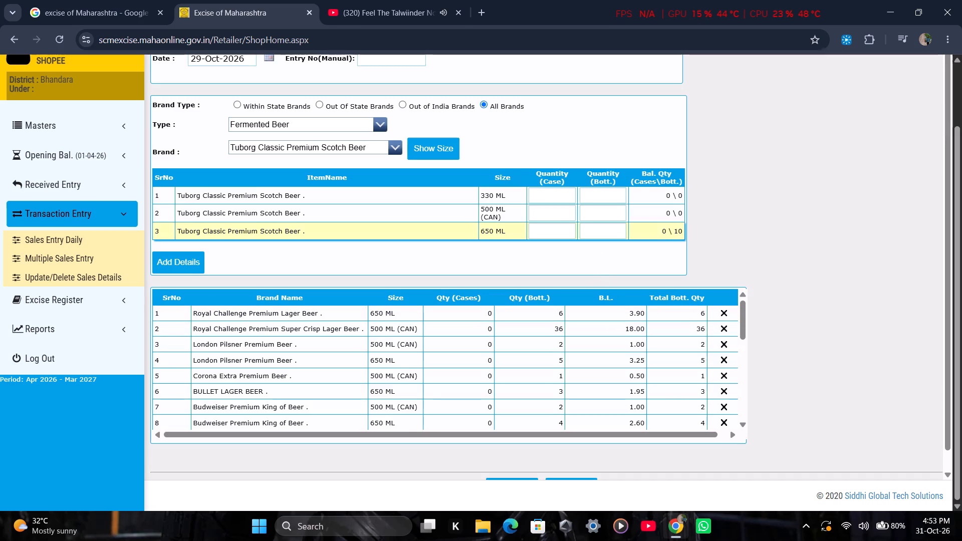
click(590, 234)
key(3)
right_drag(594, 222, 595, 234)
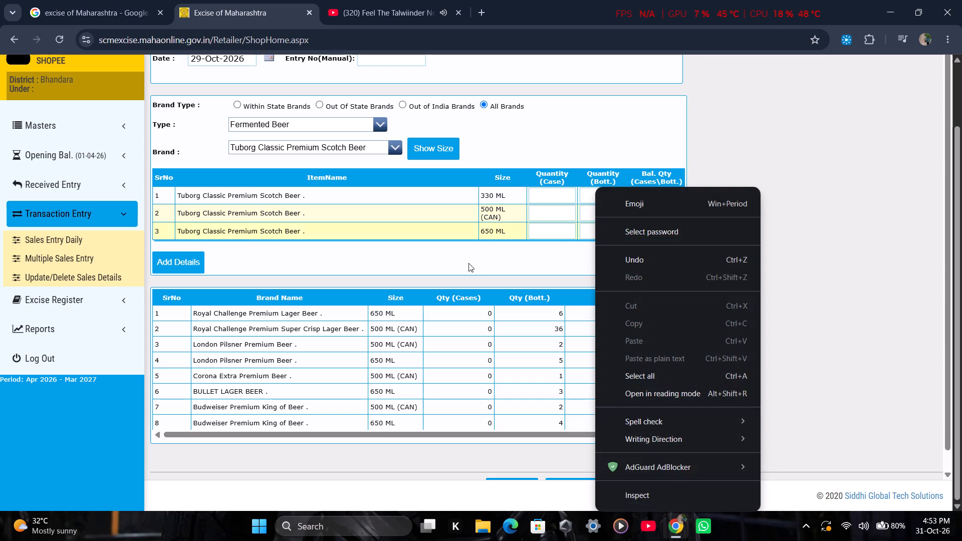
click(188, 260)
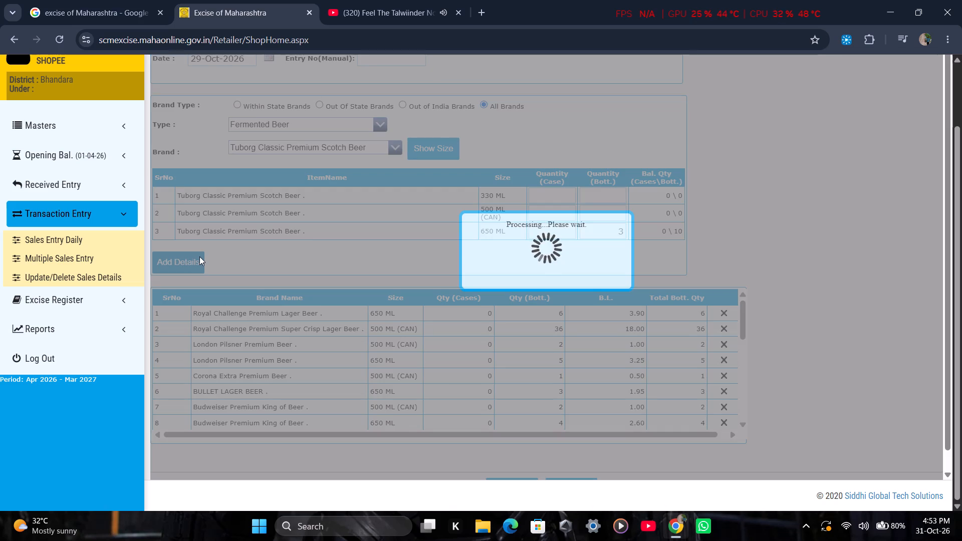
Add a sale of 13 Tuborg Strong Premium Beer 500 ML cans to the list, entered as bottle quantity.
scroll(395, 283, down, 6)
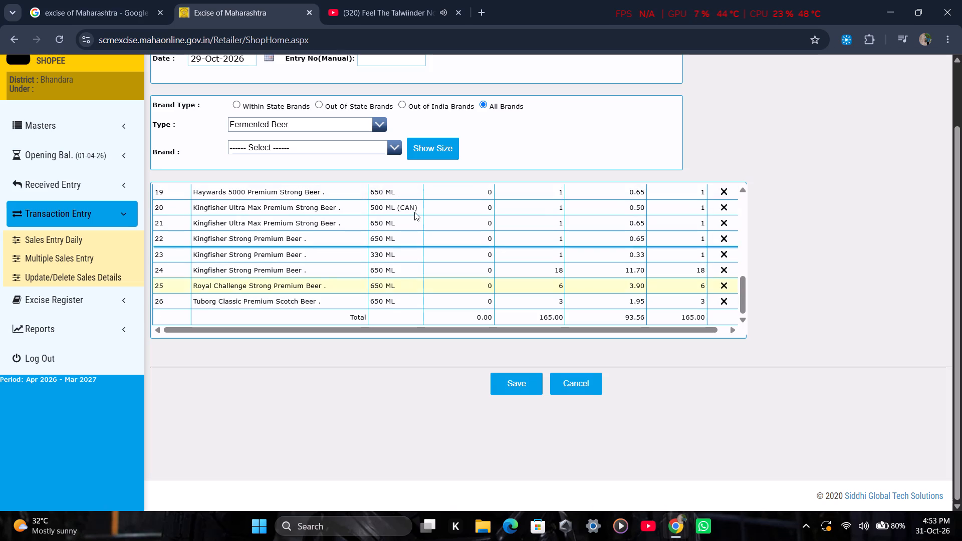
click(394, 146)
scroll(444, 354, down, 17)
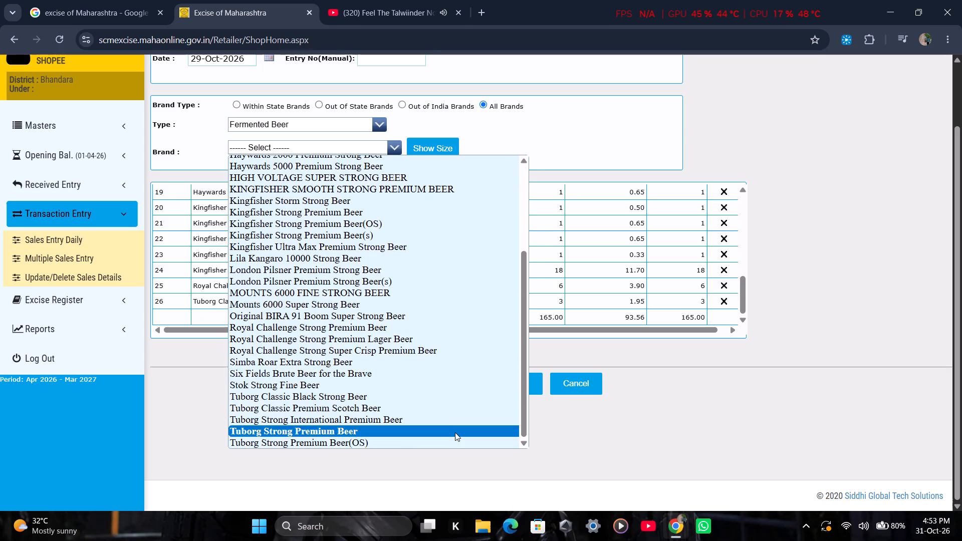
click(455, 432)
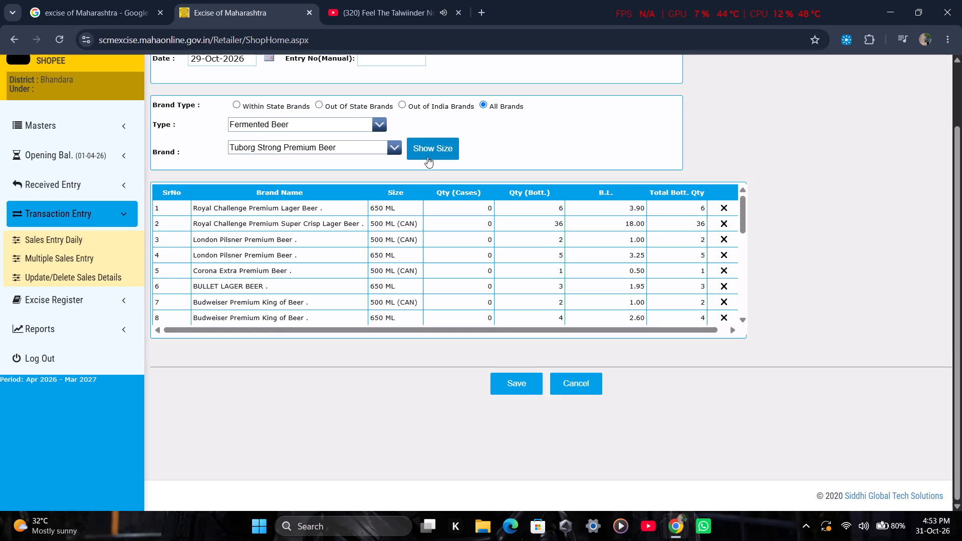
click(427, 157)
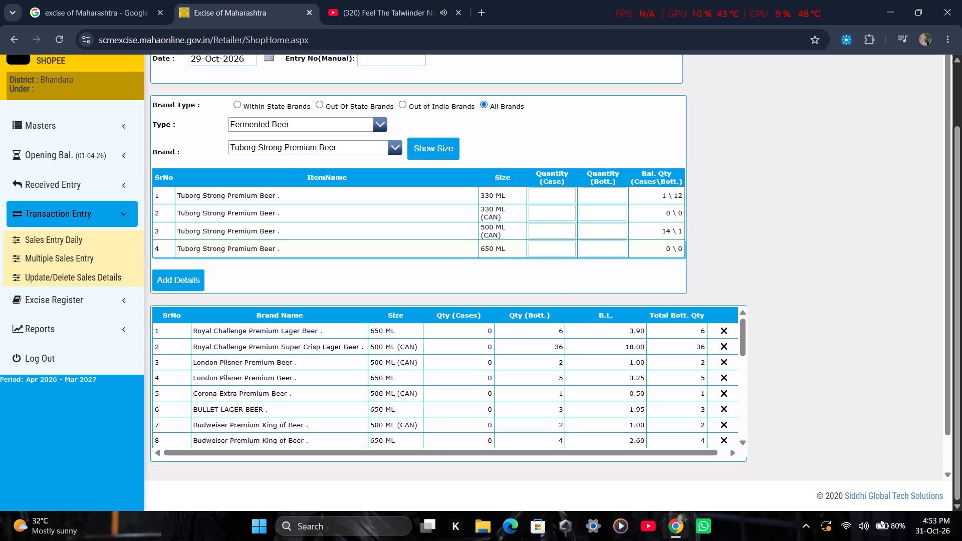
click(591, 230)
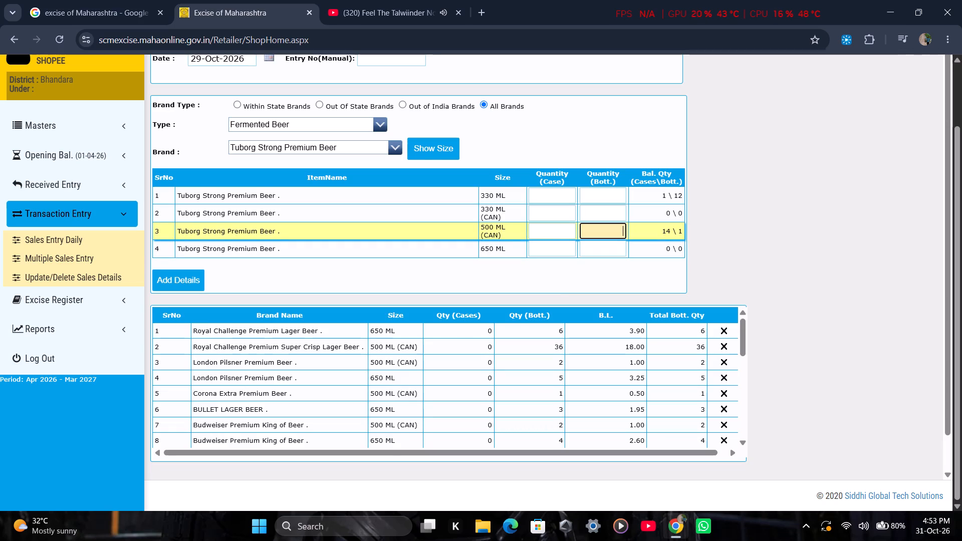
text(13)
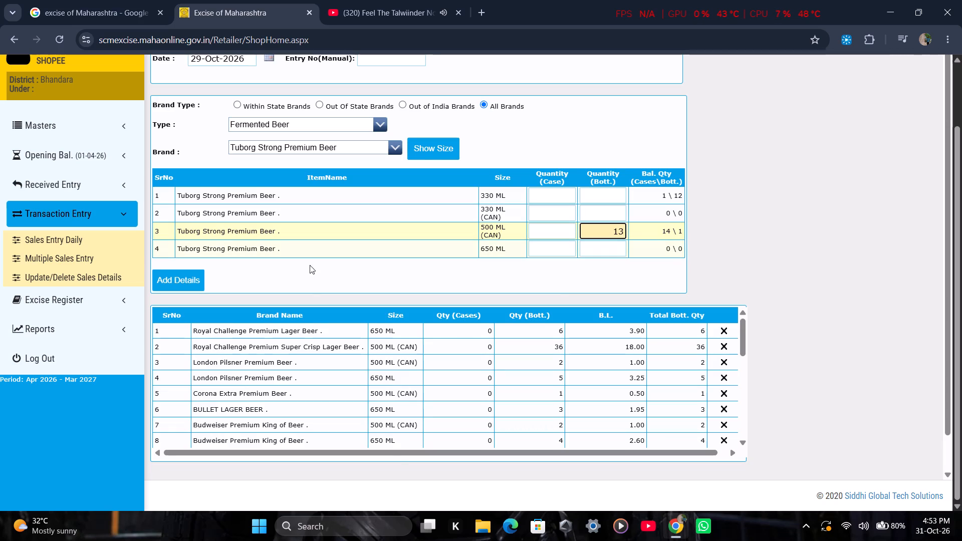
scroll(394, 449, down, 6)
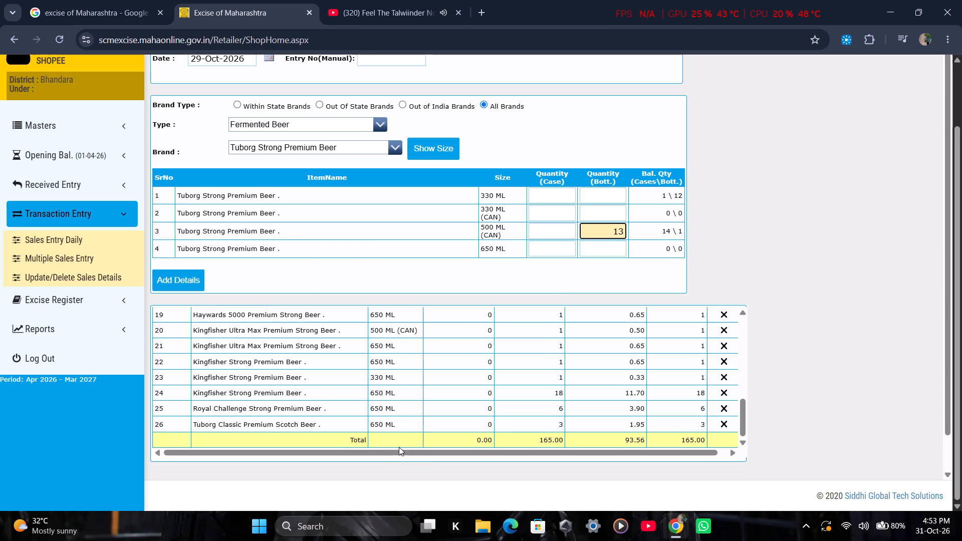
click(189, 272)
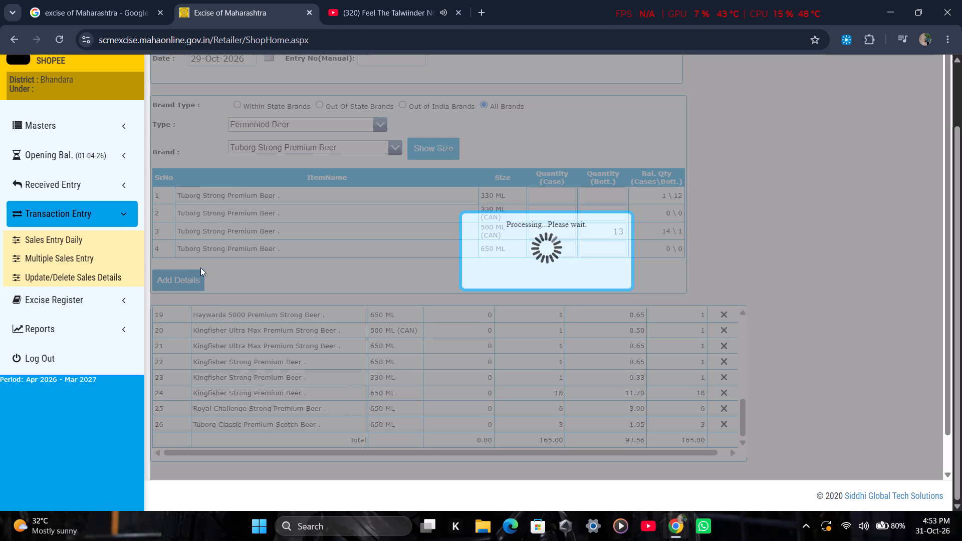
Add a sale of 36 bottles of Tuborg Strong International Premium Beer in 650 ML to the list.
scroll(413, 276, down, 7)
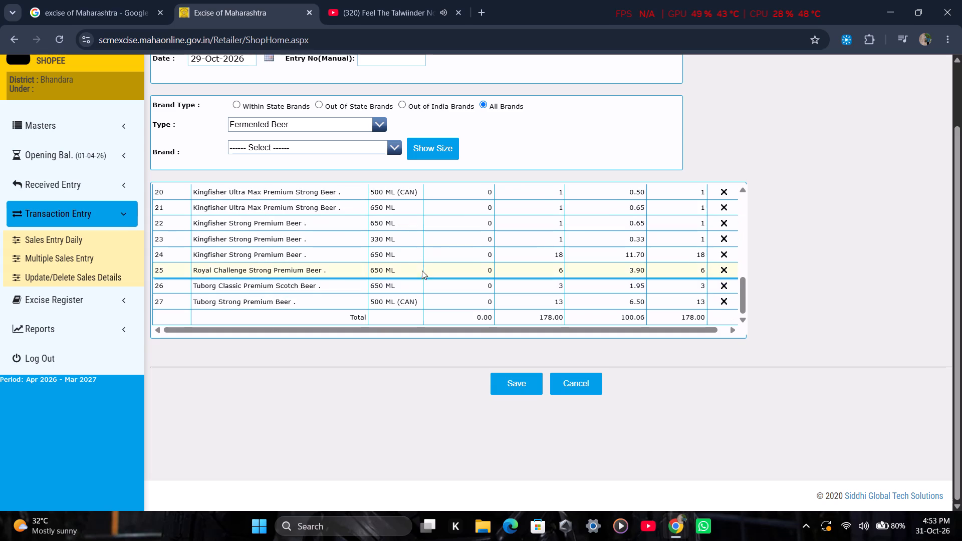
click(391, 151)
scroll(384, 280, down, 5)
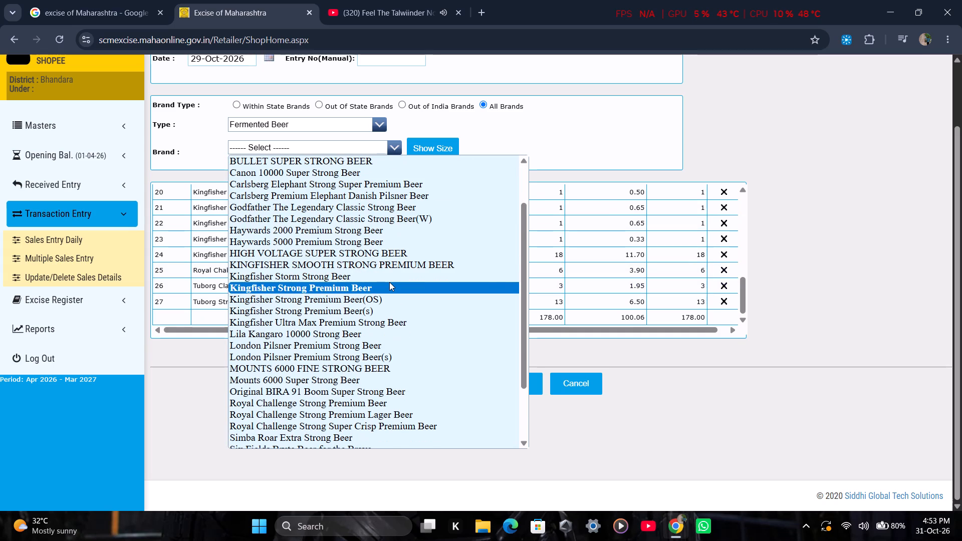
scroll(389, 282, down, 9)
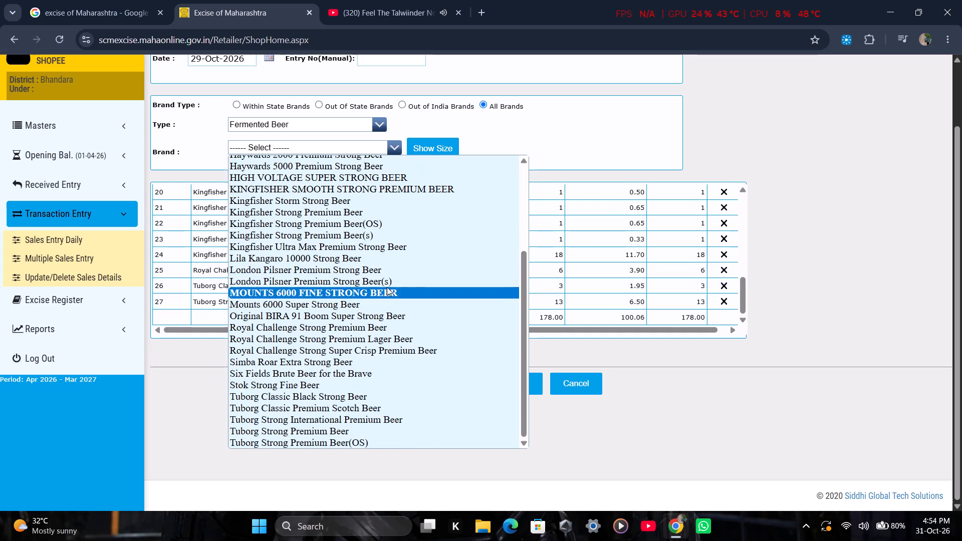
click(399, 418)
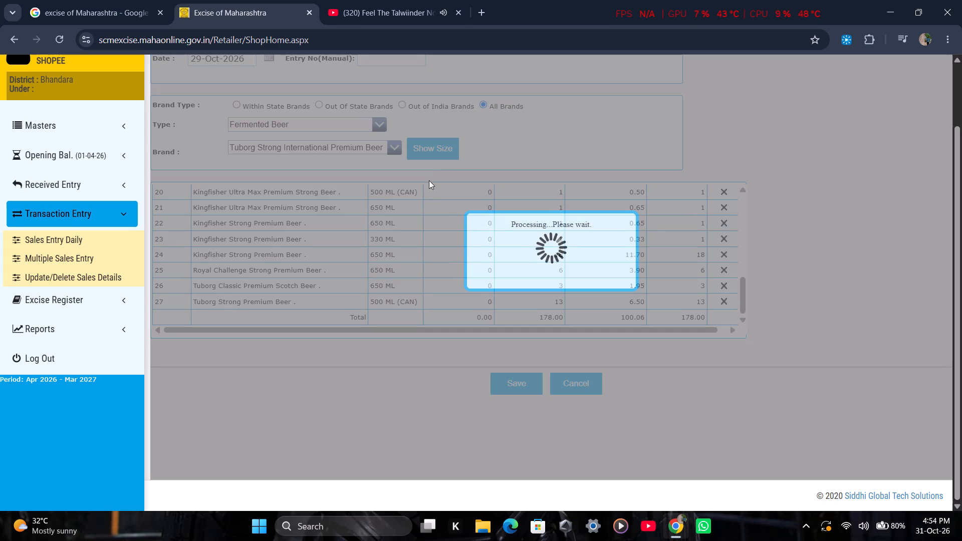
click(425, 153)
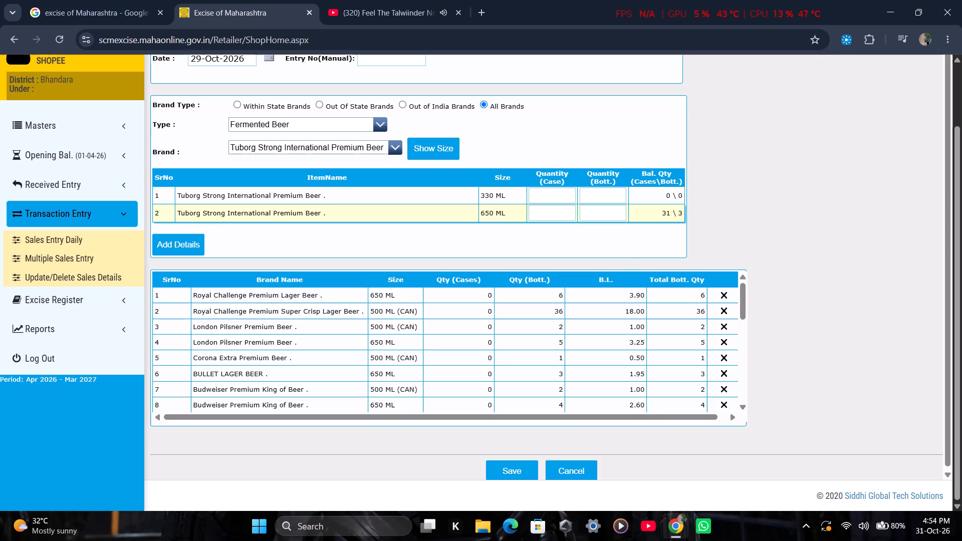
click(612, 213)
text(36)
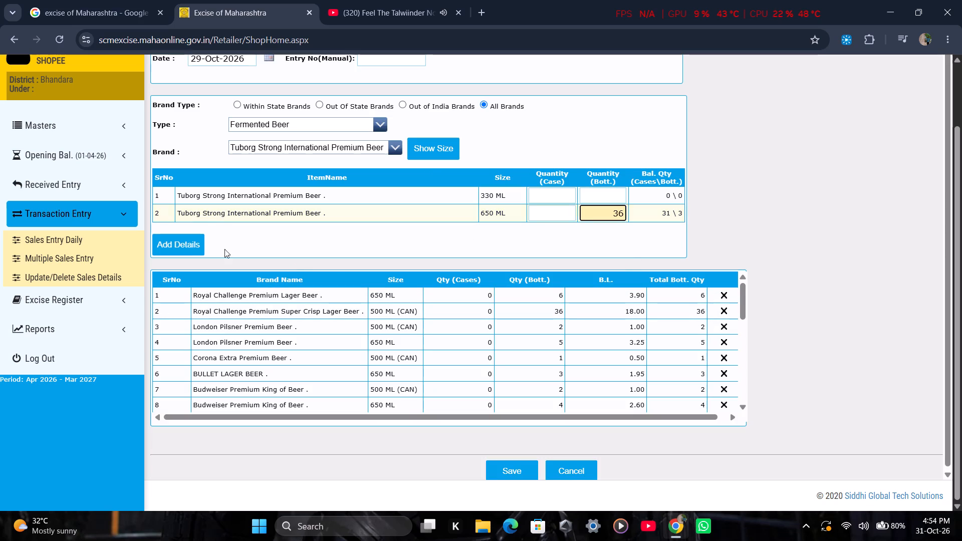
click(191, 241)
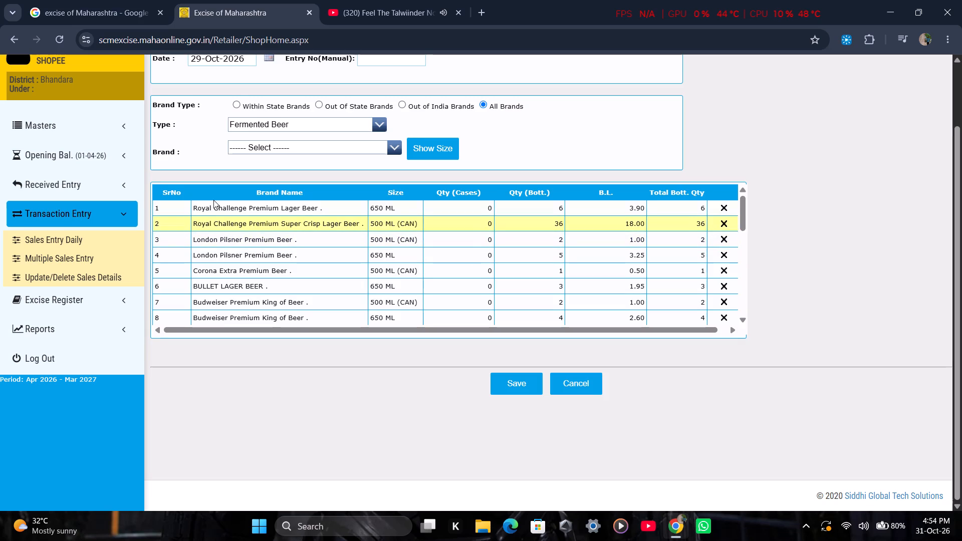
Switch the liquor type to Wines and add a sale of 19 bottles of DING DONG FORTIFIED WINE in 180 ML.
scroll(216, 196, up, 2)
scroll(218, 202, down, 2)
click(383, 125)
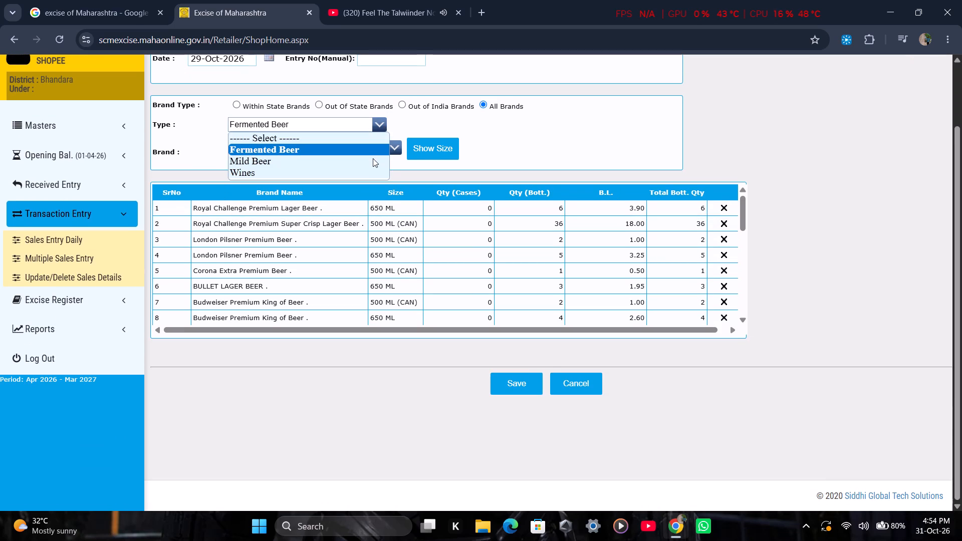
click(374, 174)
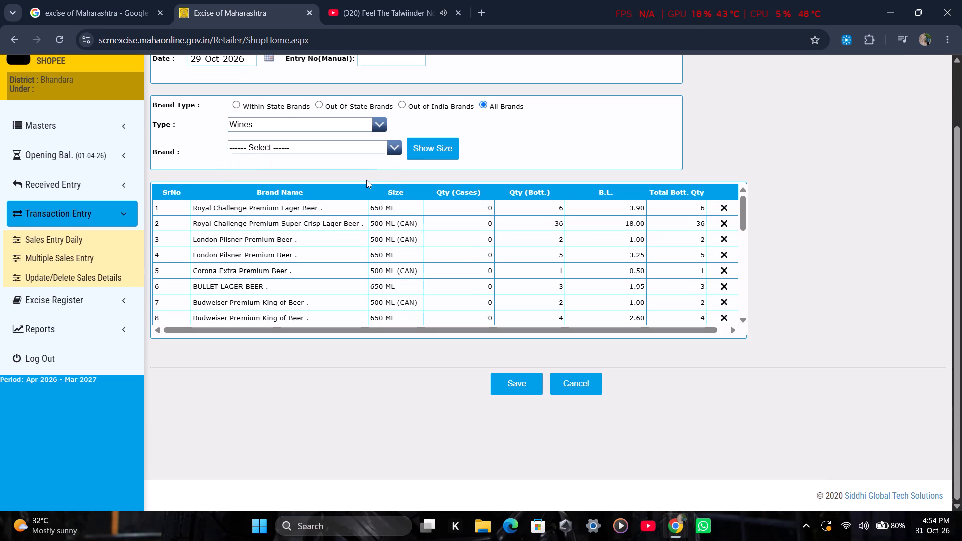
click(394, 143)
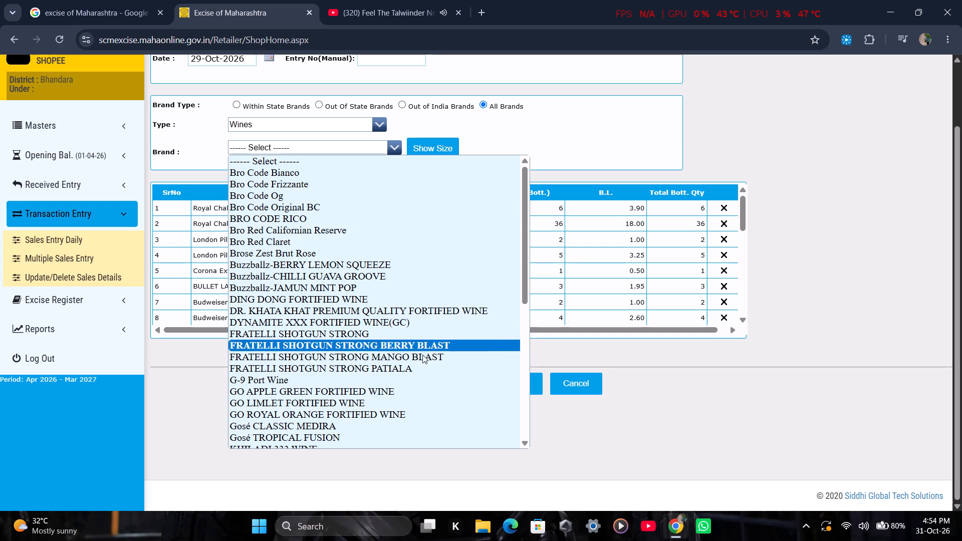
click(424, 296)
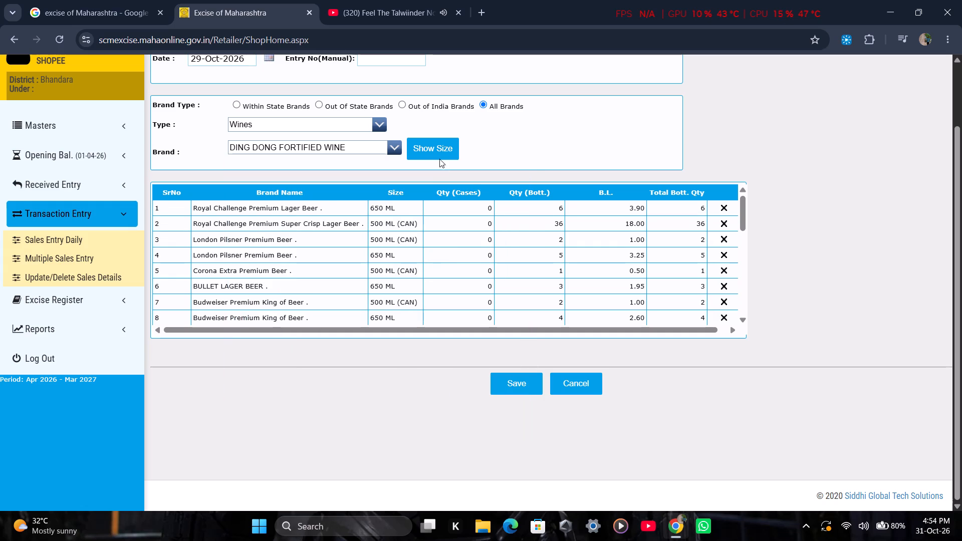
click(437, 145)
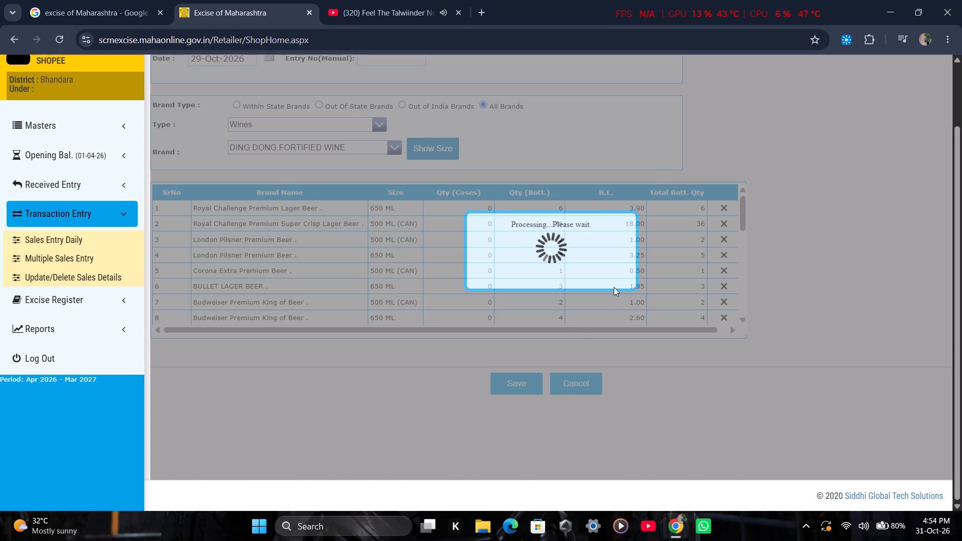
click(616, 217)
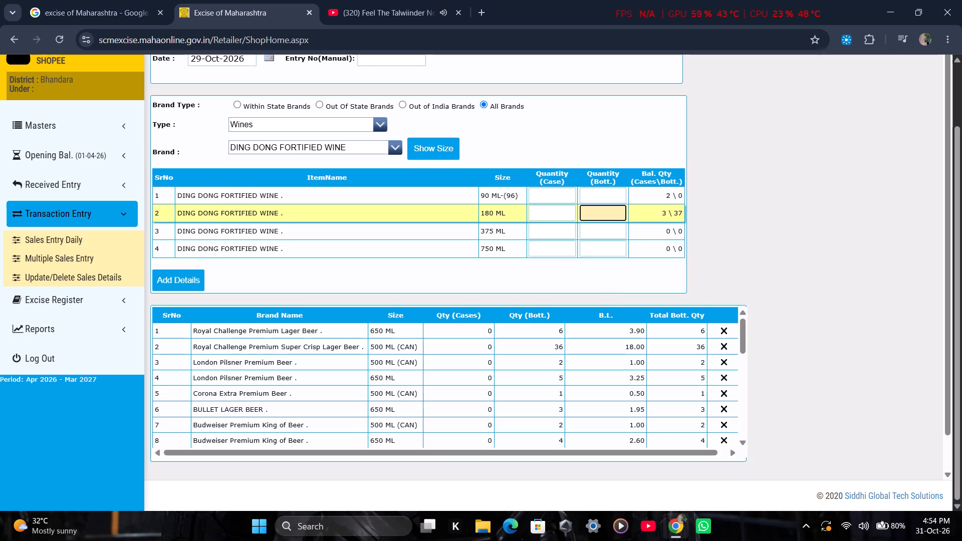
text(19)
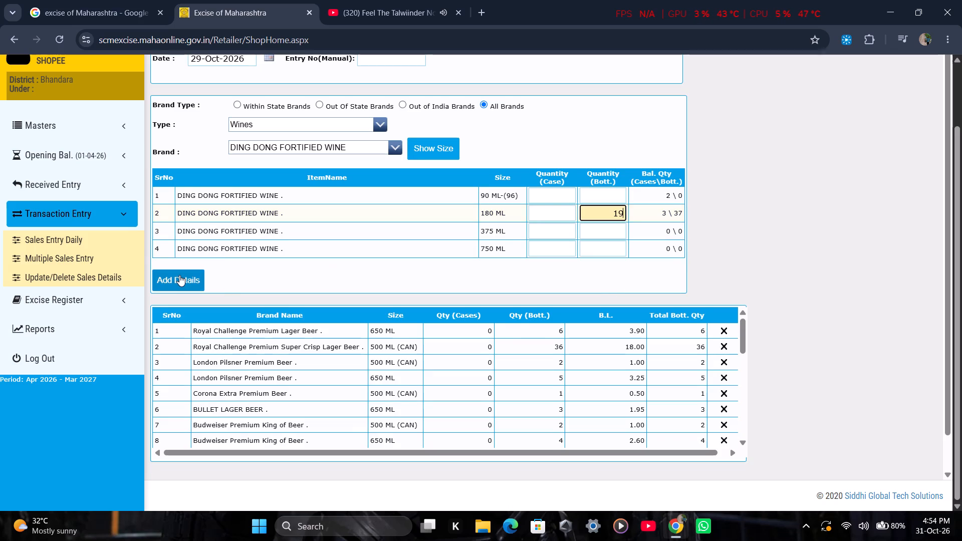
click(179, 275)
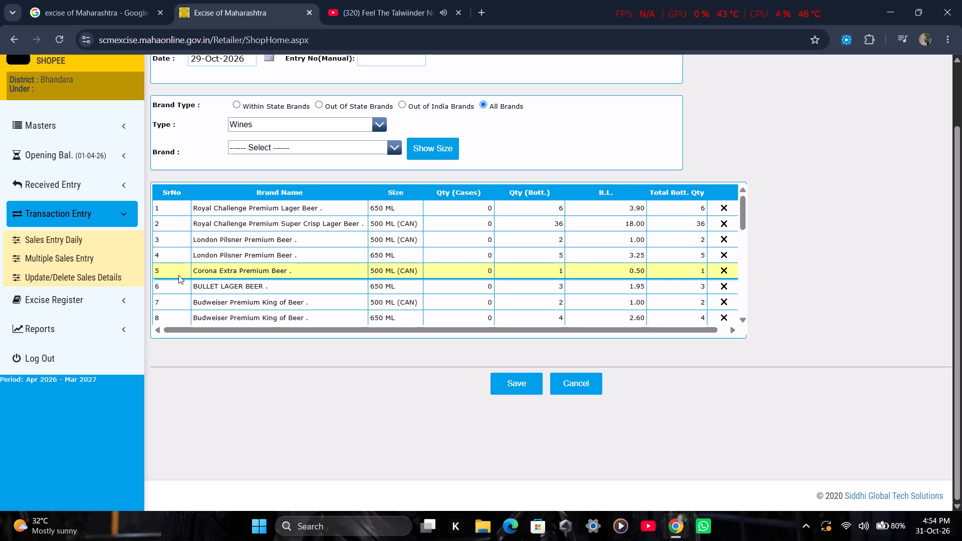
Add sales of DYNAMITE XXX FORTIFIED WINE(GC) to the list: 7 bottles in 180 ML and 20 bottles in 90 ML-(96).
click(400, 146)
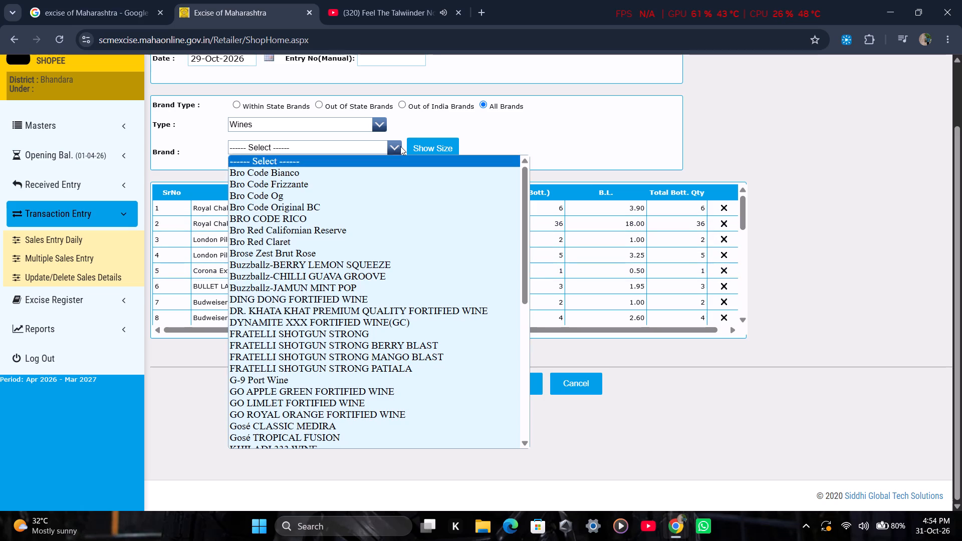
click(374, 323)
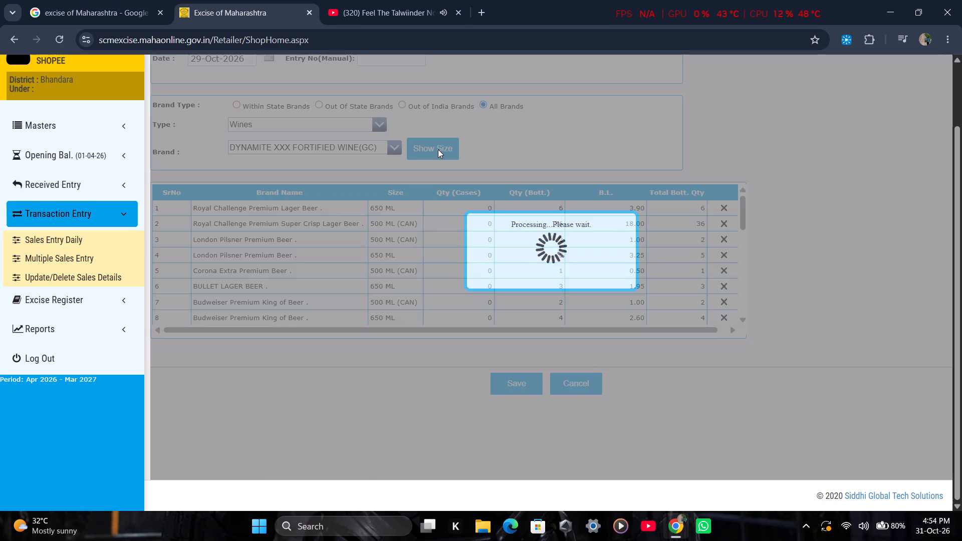
click(438, 149)
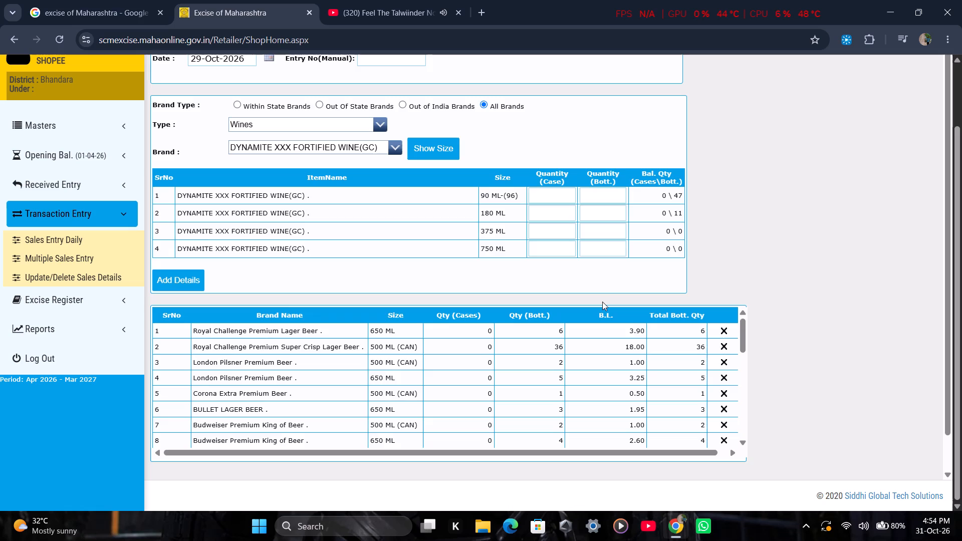
click(613, 211)
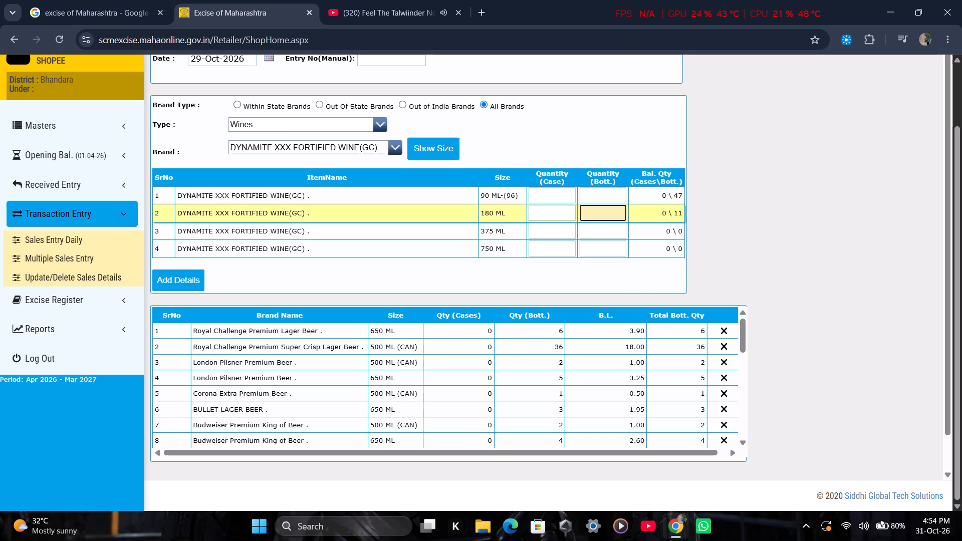
key(7)
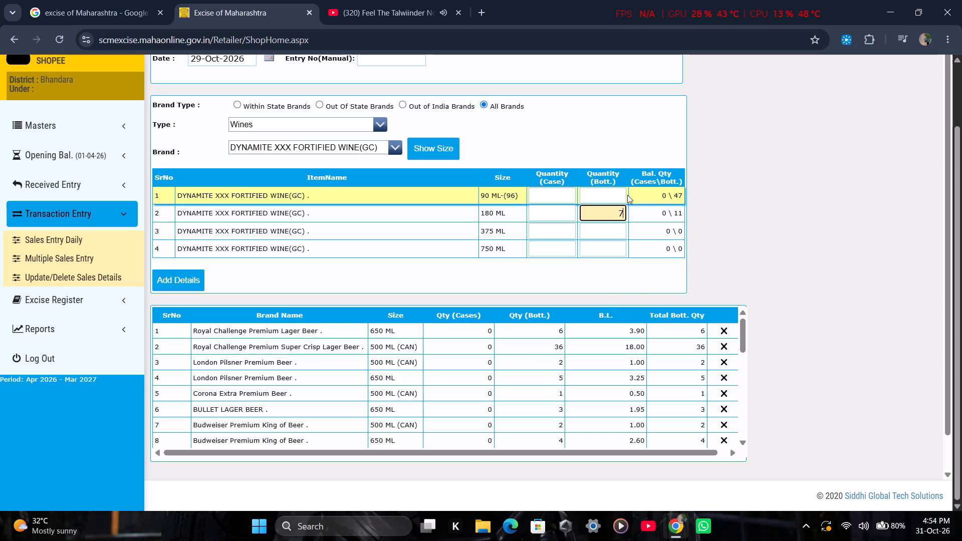
click(621, 195)
text(20)
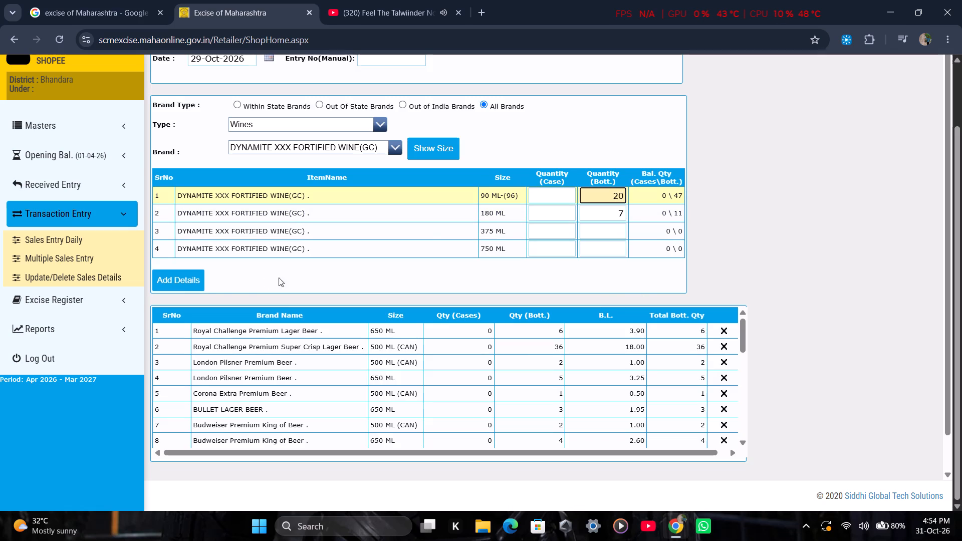
click(185, 285)
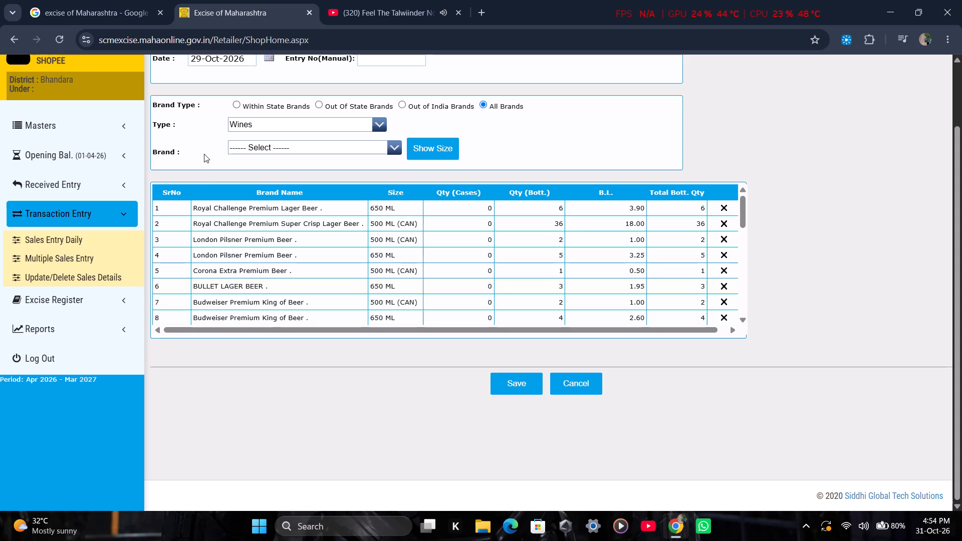
Add a sale of 2 bottles of GO ROYAL ORANGE FORTIFIED WINE in 180 ML to the list.
click(398, 148)
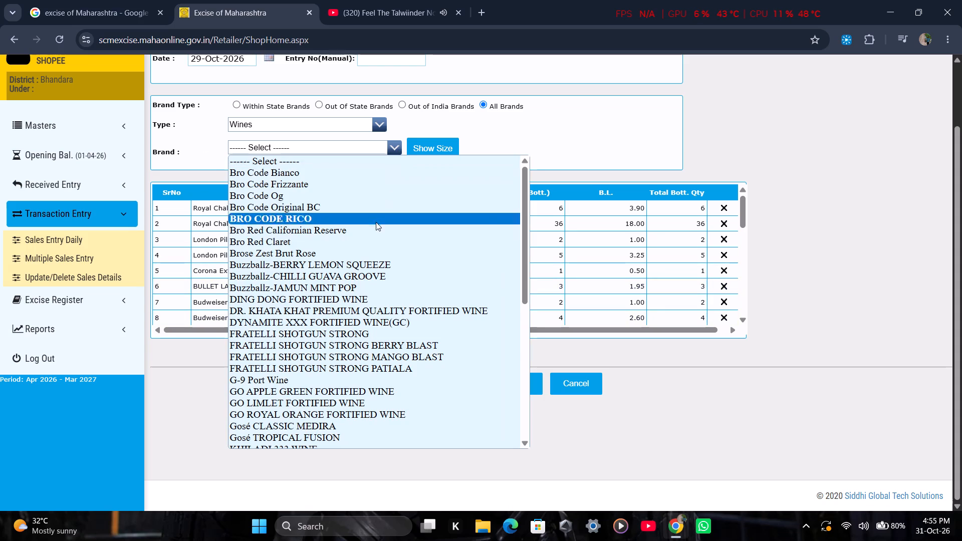
click(358, 419)
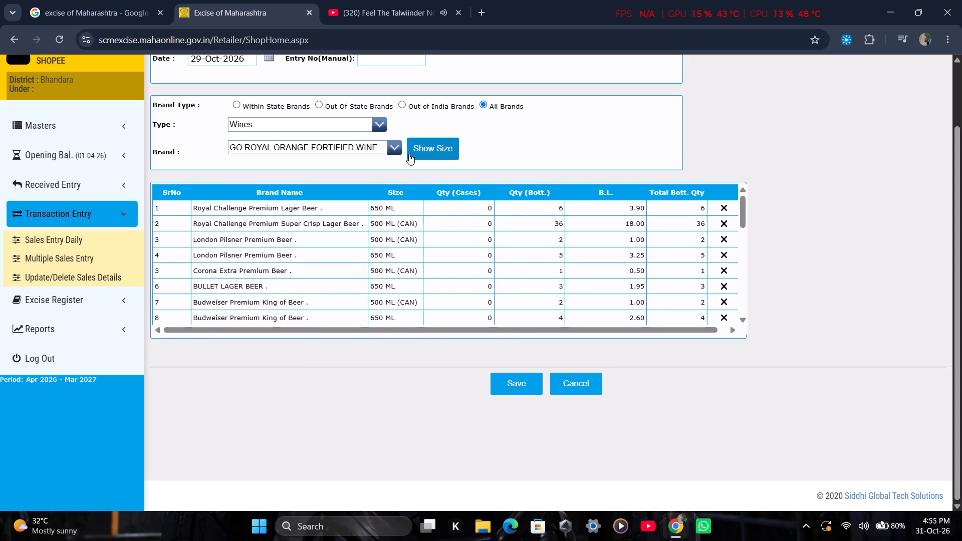
click(409, 154)
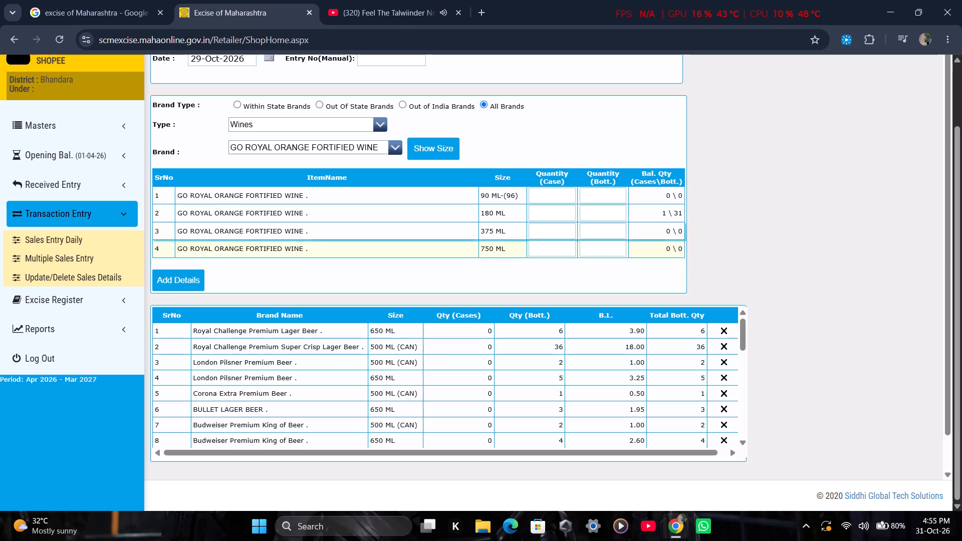
click(607, 212)
key(2)
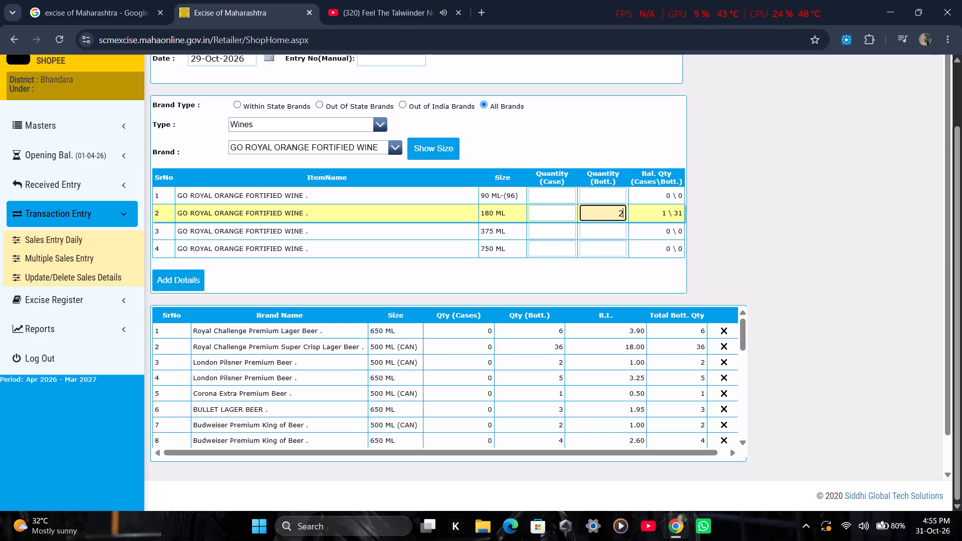
click(188, 278)
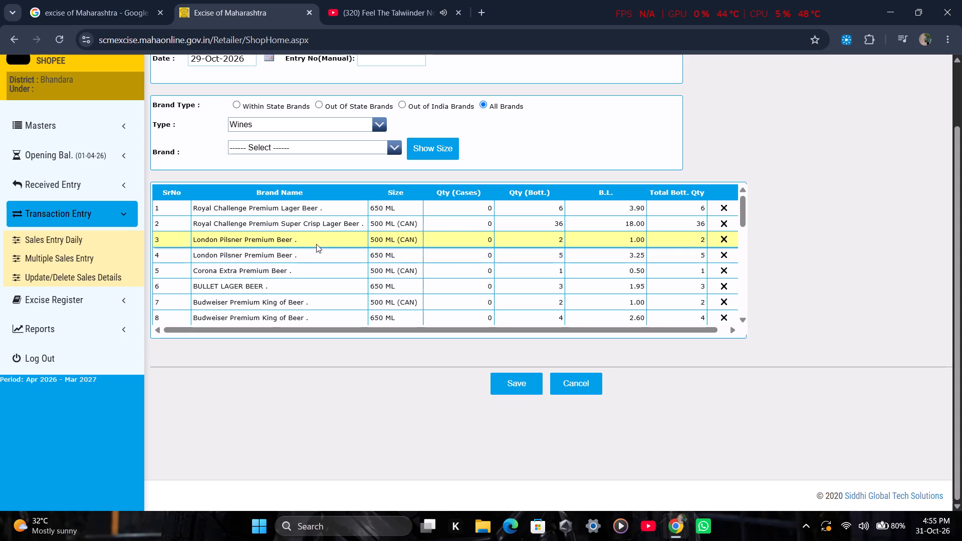
Add a sale of 4 bottles of Gosé TROPICAL FUSION in 180 ML to the list.
click(387, 148)
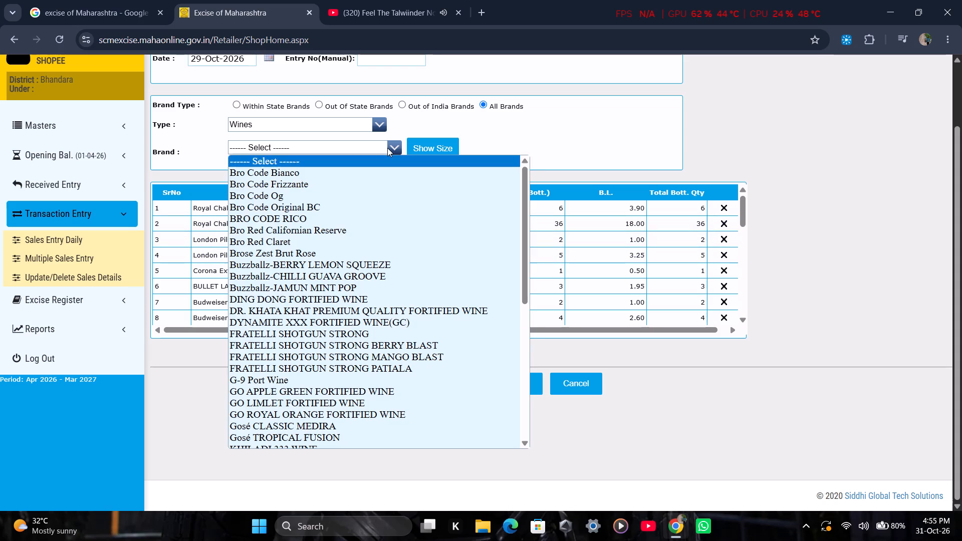
scroll(361, 389, down, 2)
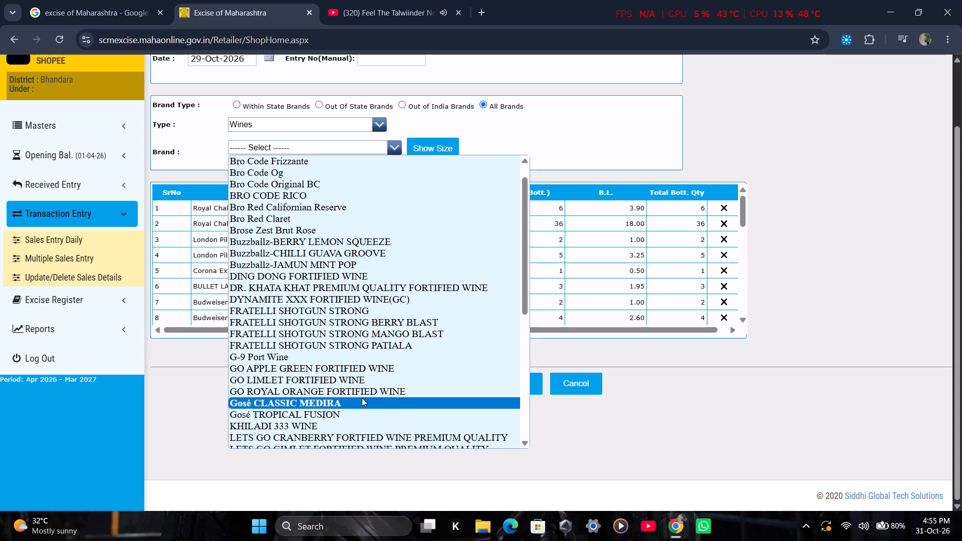
click(362, 415)
click(417, 154)
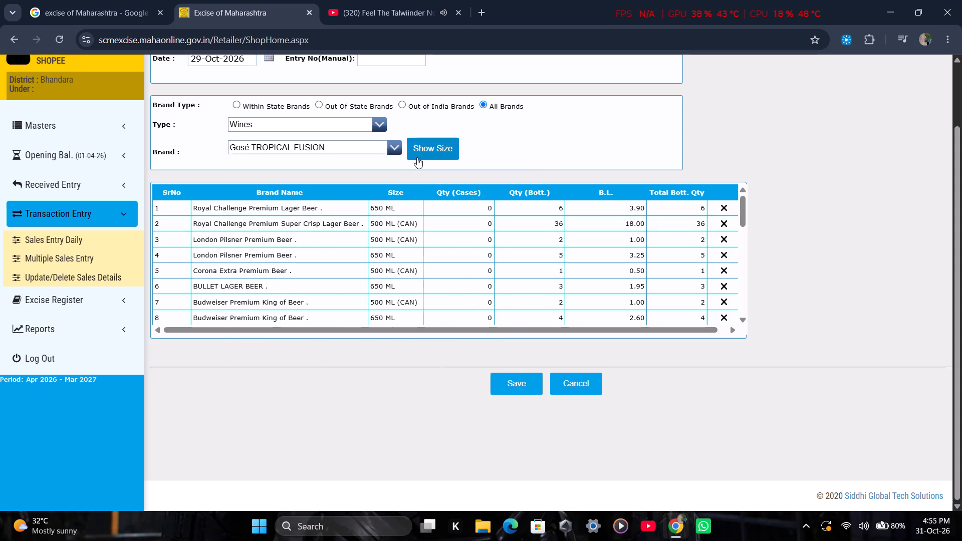
click(618, 195)
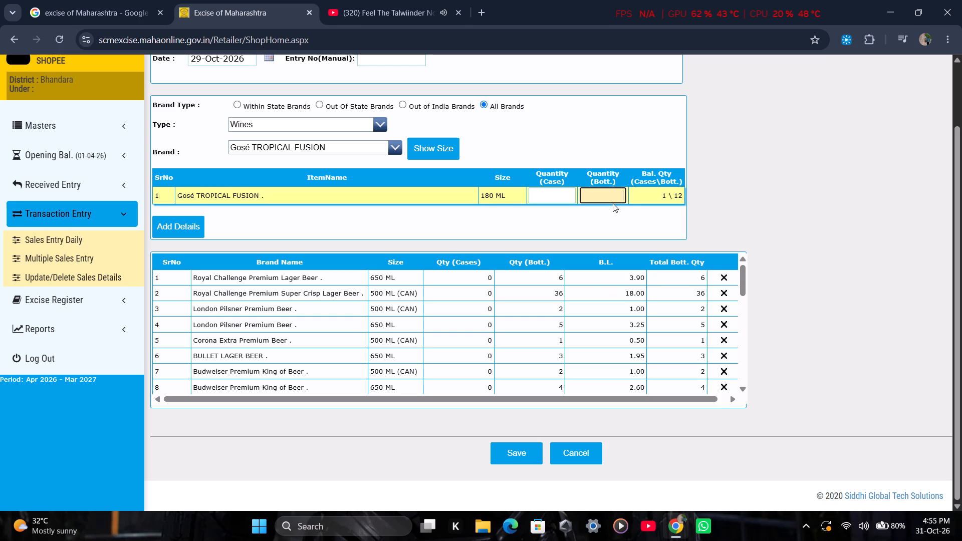
key(4)
click(171, 225)
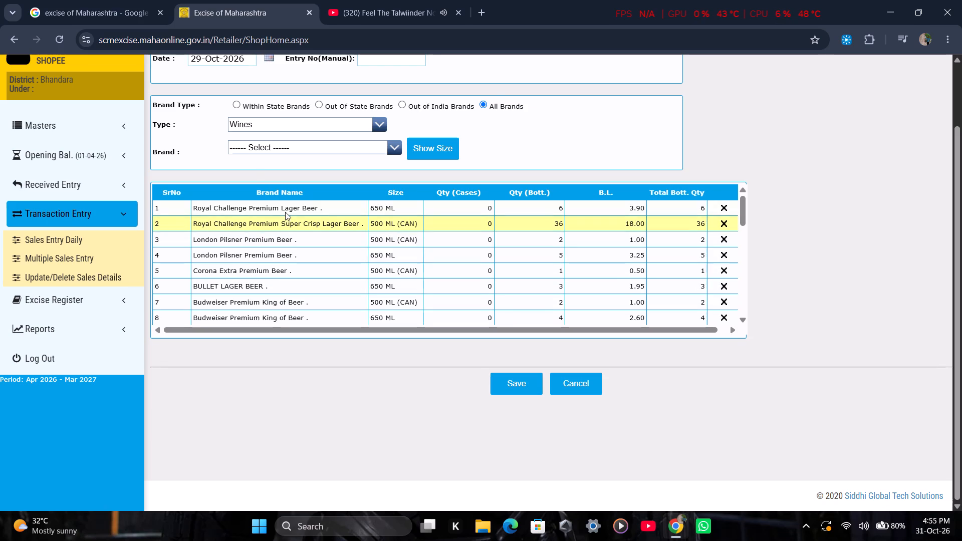
Add a sale of 2 bottles of Sula Port Wine 1000 in 750 ML to the list.
scroll(286, 206, down, 7)
click(397, 144)
scroll(388, 341, down, 9)
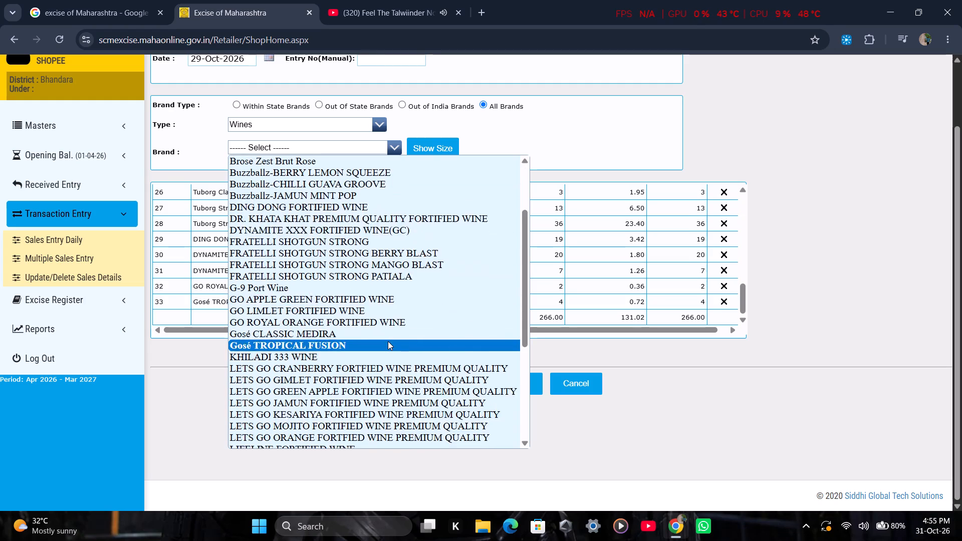
scroll(388, 341, down, 17)
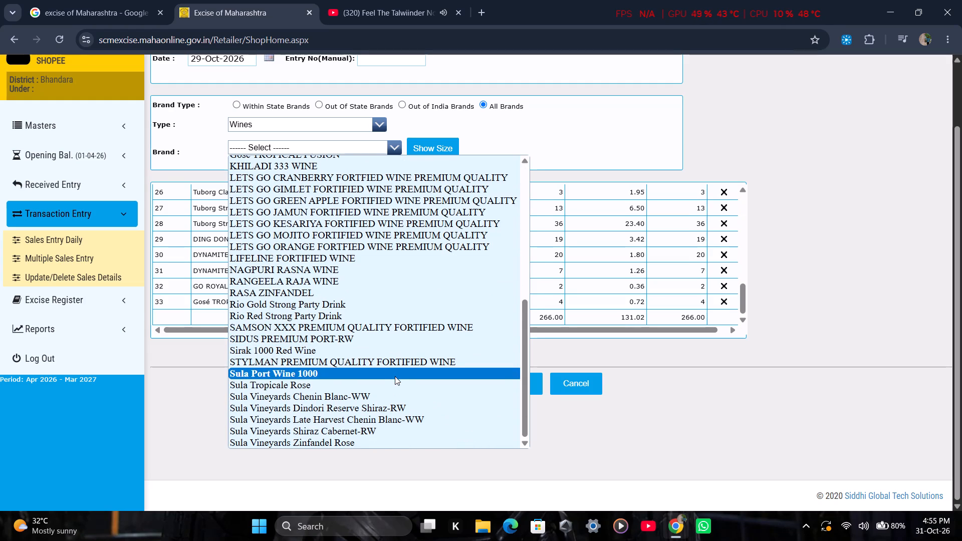
click(395, 376)
click(436, 142)
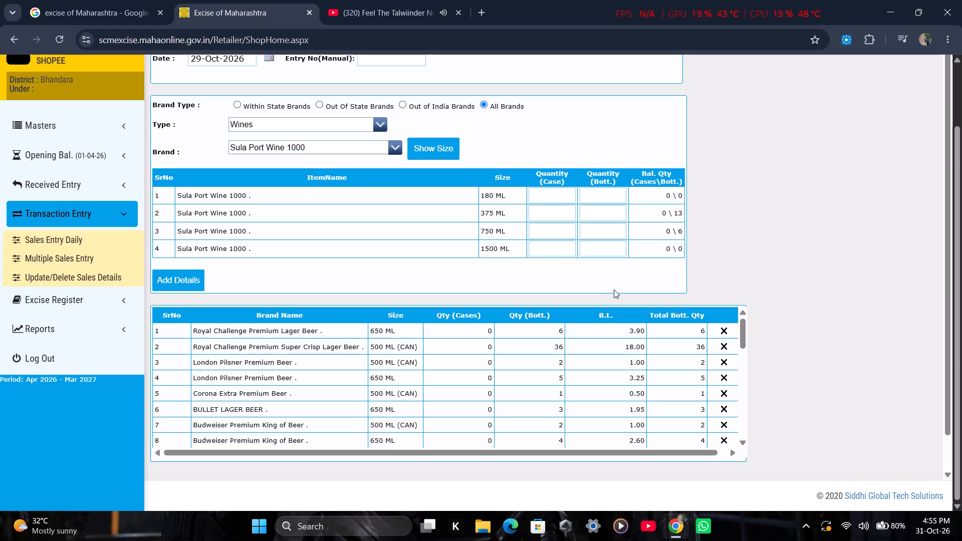
click(599, 230)
key(2)
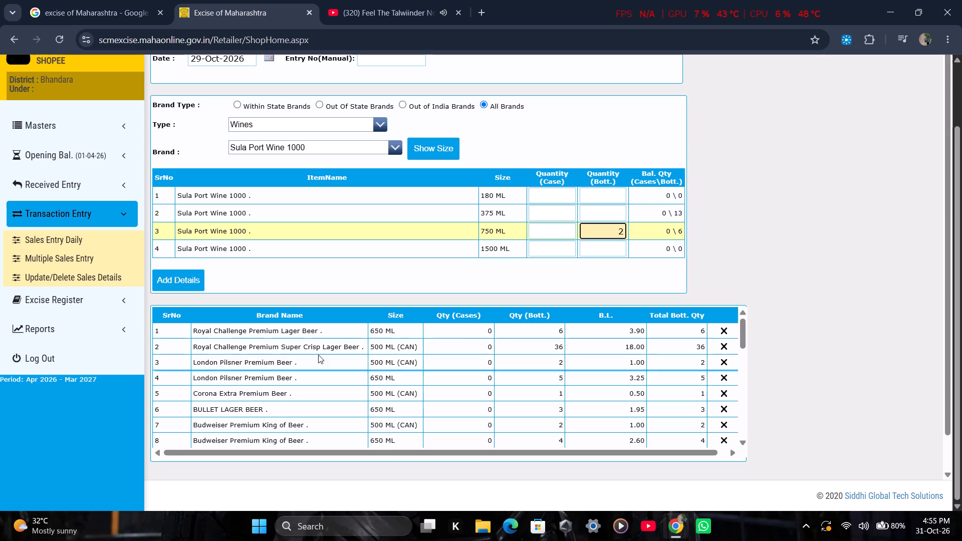
click(188, 274)
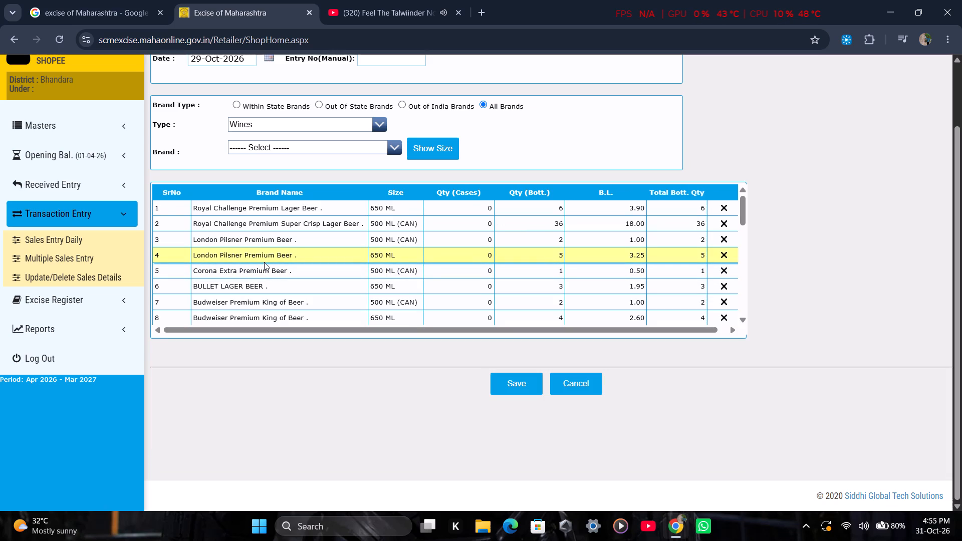
Add a sale of 4 bottles of SAMSON XXX PREMIUM QUALITY FORTIFIED WINE in 180 ML to the list.
scroll(282, 234, down, 7)
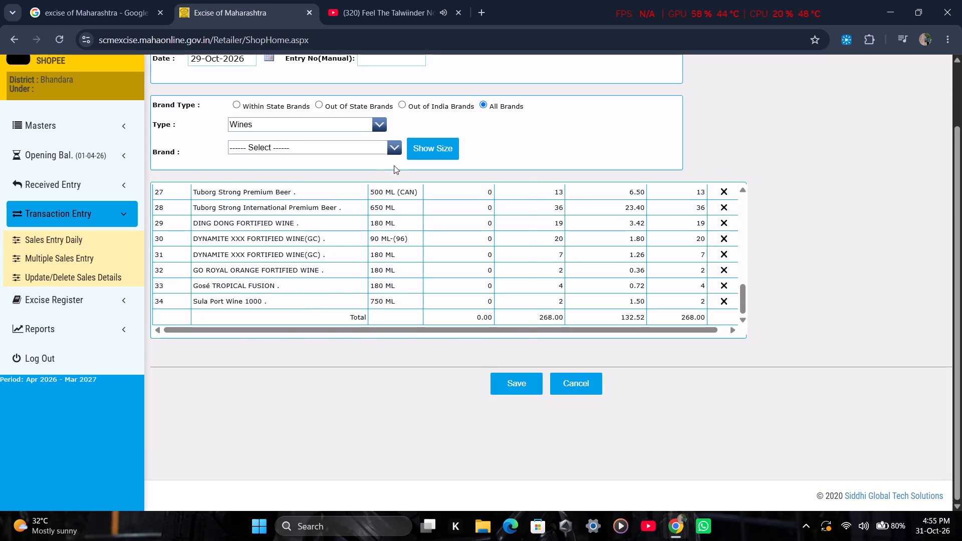
click(392, 149)
scroll(360, 310, down, 11)
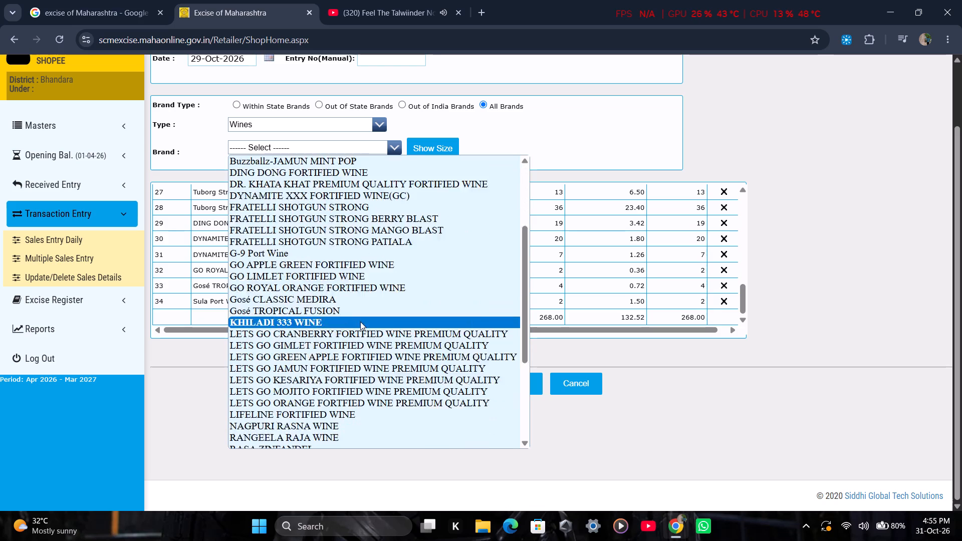
scroll(360, 322, down, 13)
scroll(356, 362, down, 4)
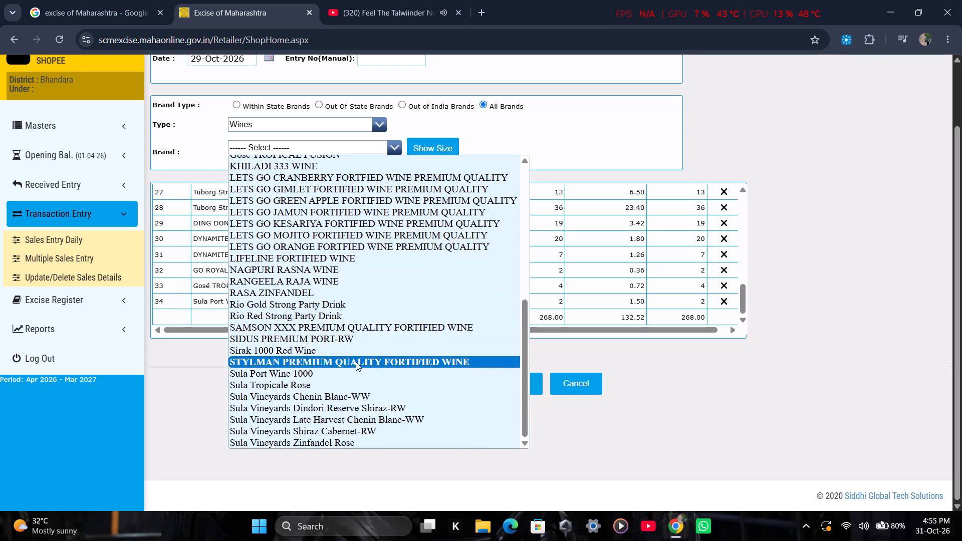
click(364, 325)
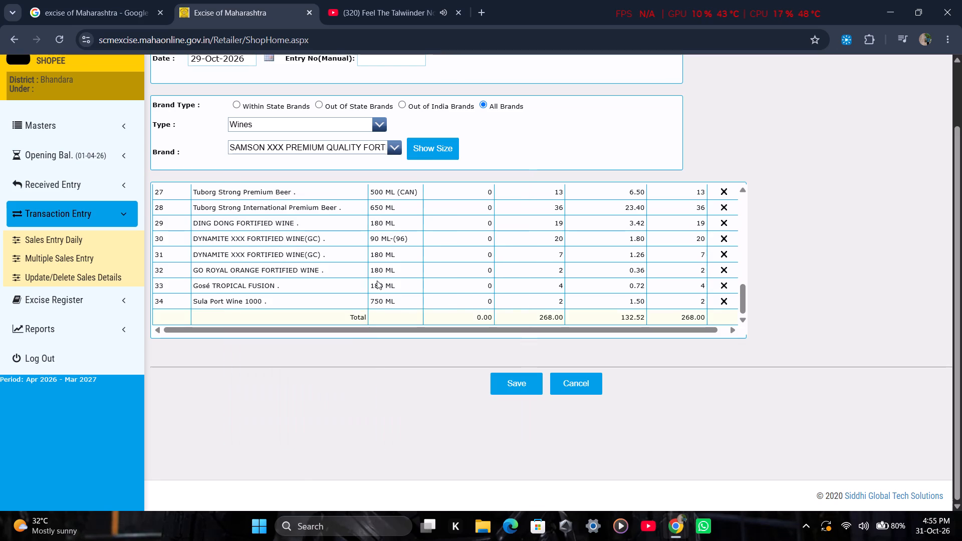
click(431, 147)
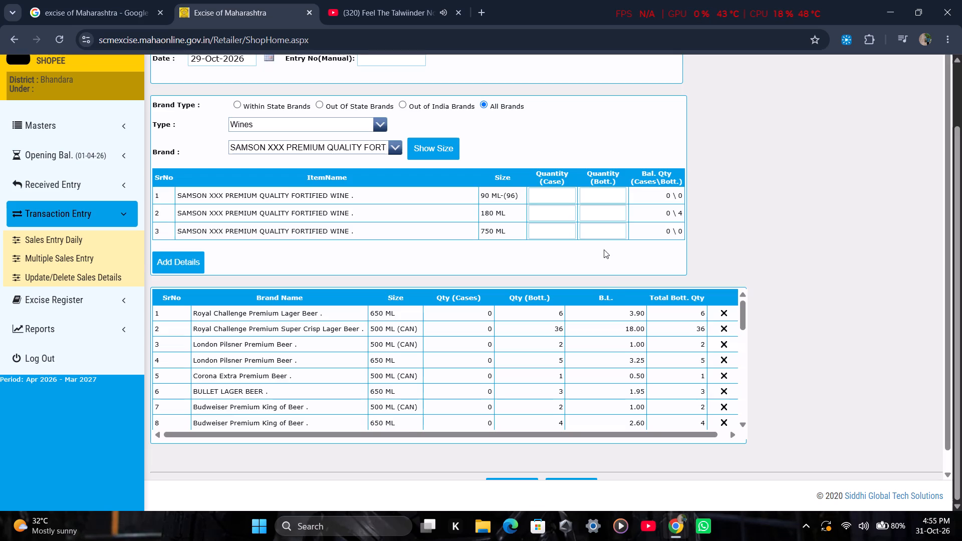
click(598, 219)
key(4)
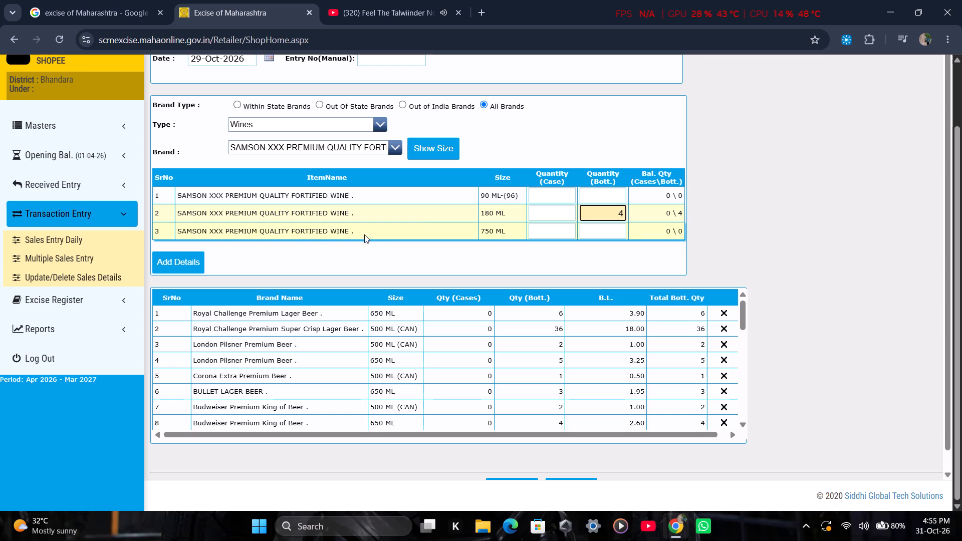
click(189, 253)
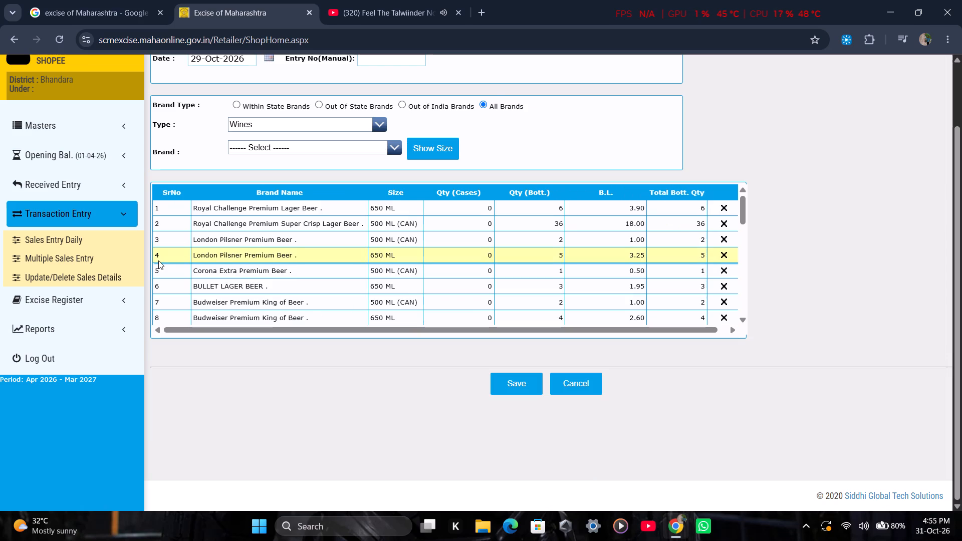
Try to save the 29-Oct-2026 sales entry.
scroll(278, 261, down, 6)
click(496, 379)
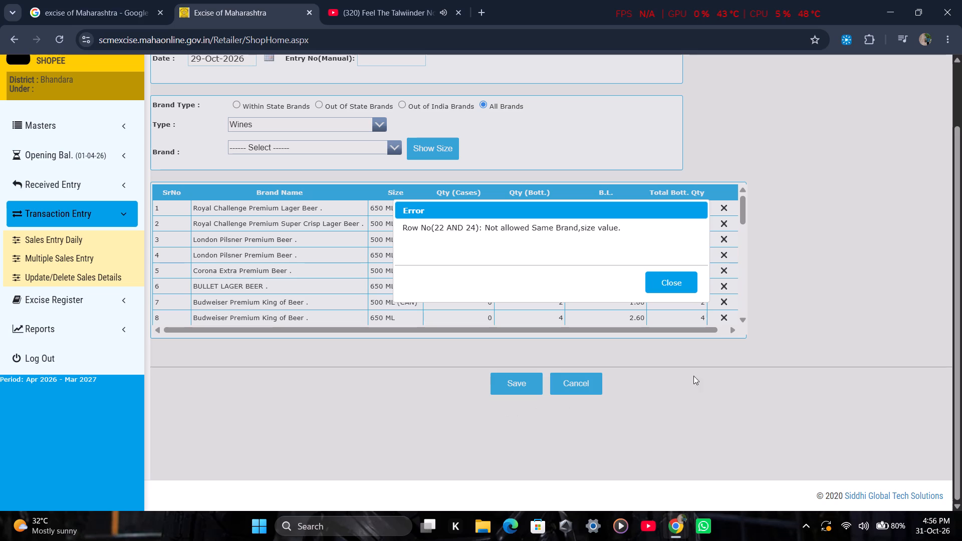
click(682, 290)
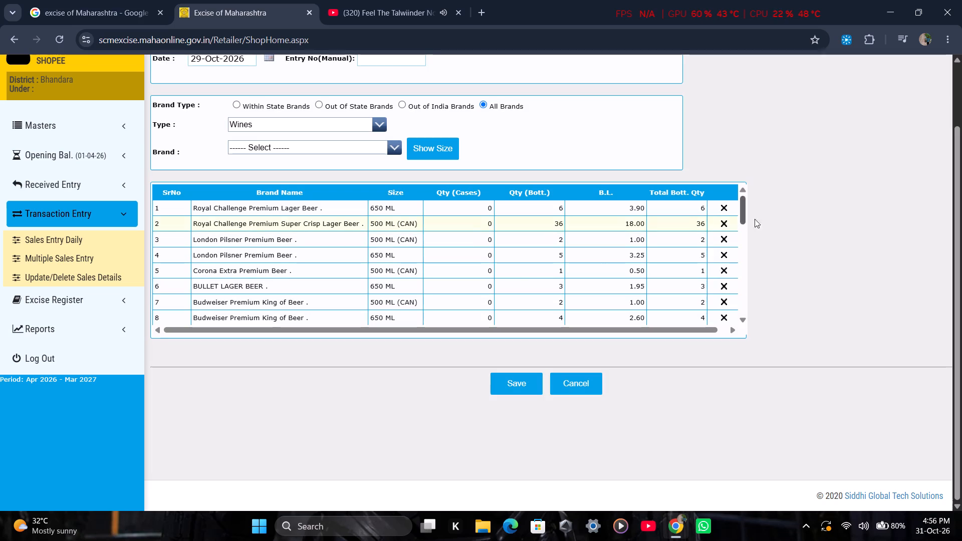
Delete the Kingfisher Ultra Max Premium Strong Beer 500 ML (CAN) row from the sales list.
drag(745, 220, 757, 277)
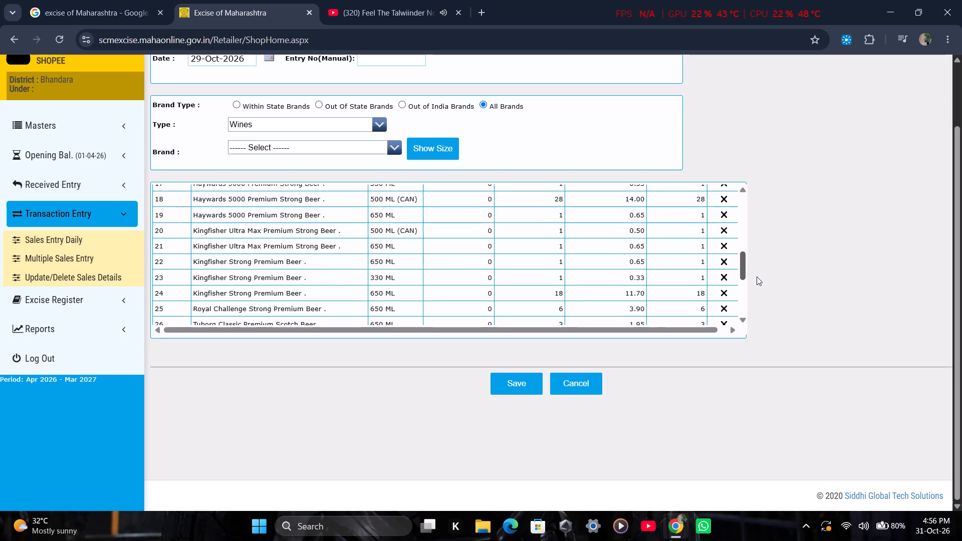
drag(757, 277, 768, 294)
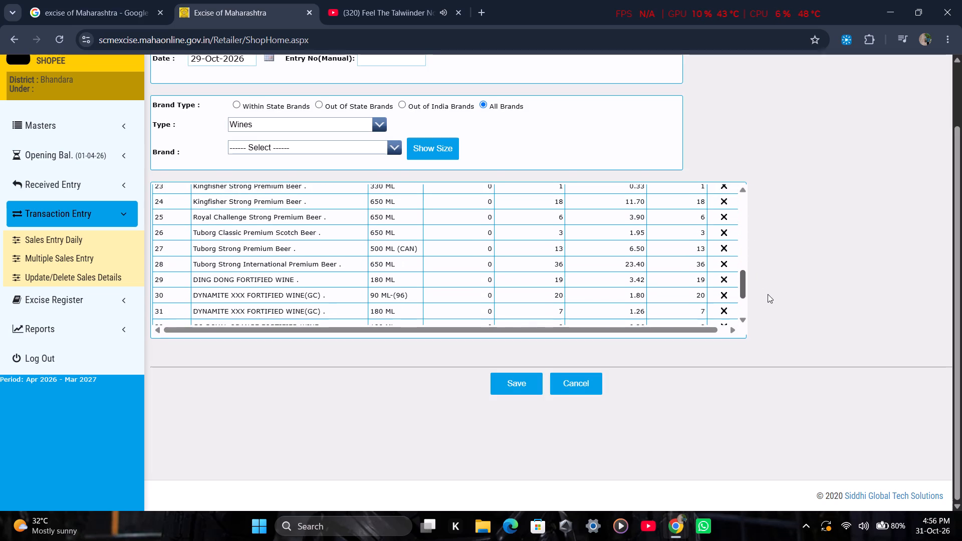
drag(768, 294, 770, 287)
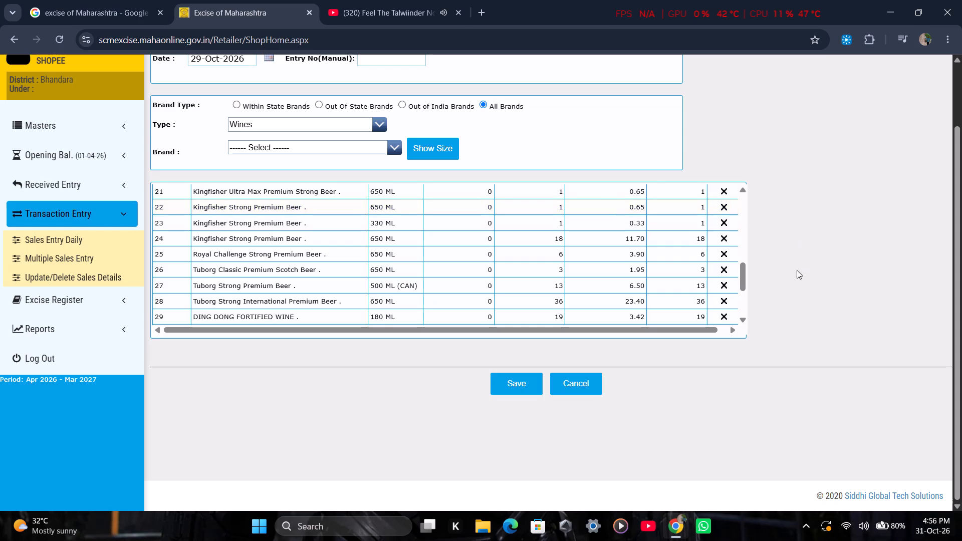
drag(744, 285, 746, 264)
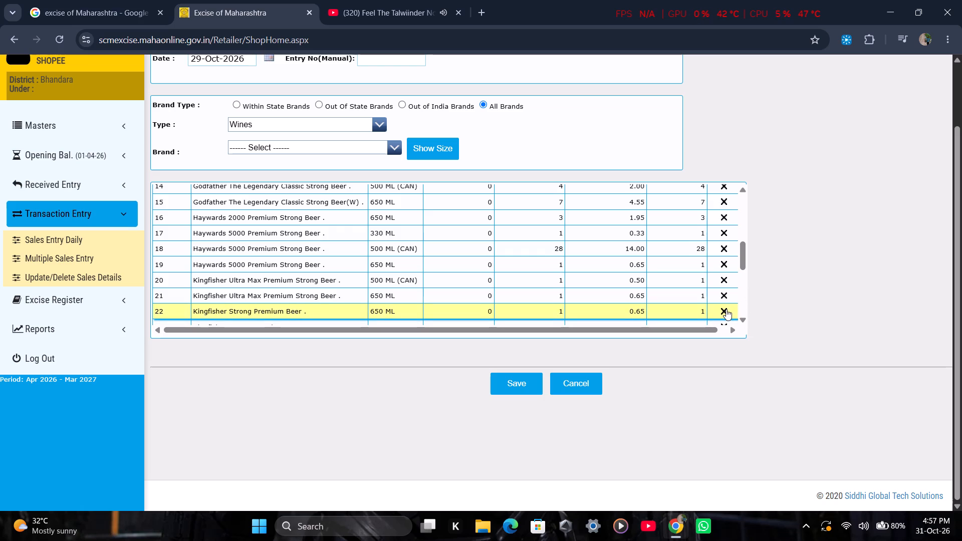
click(726, 309)
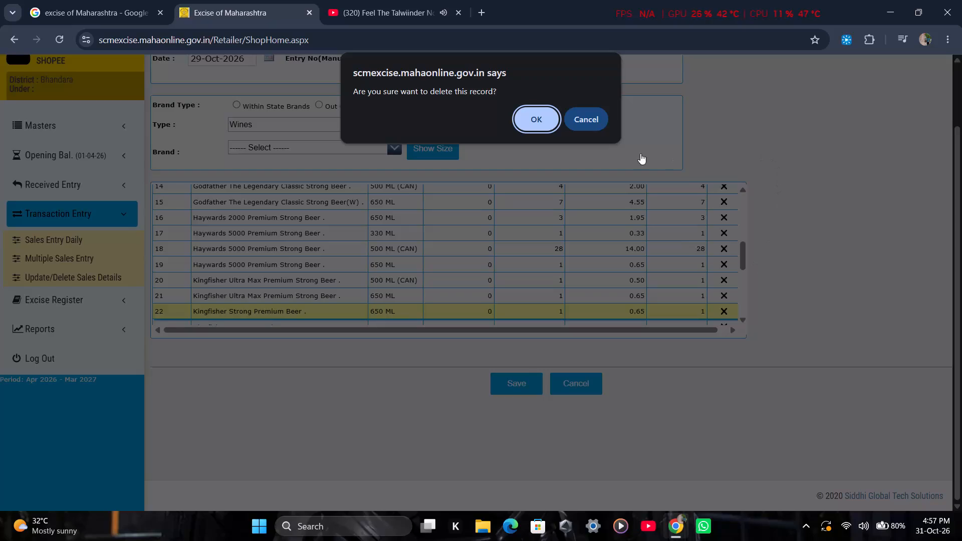
click(595, 125)
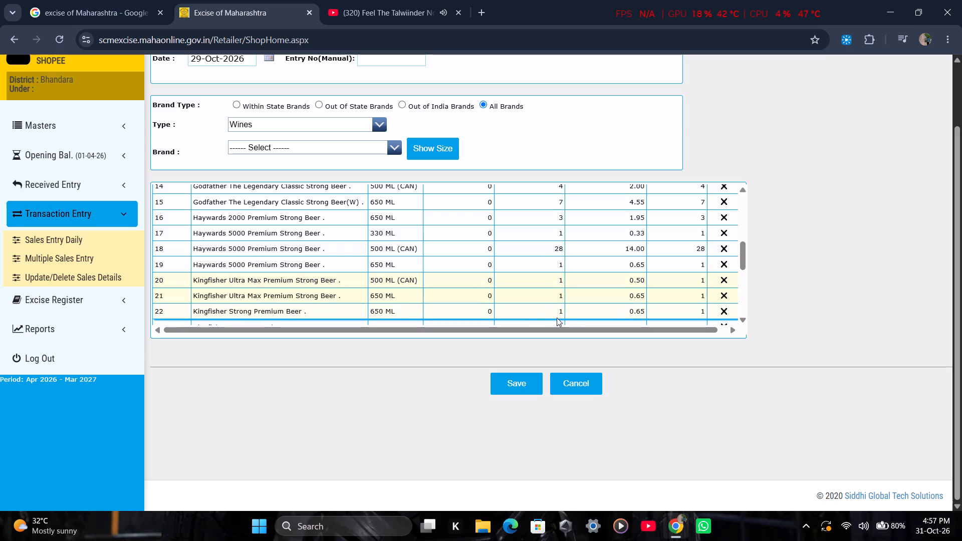
click(727, 280)
click(537, 131)
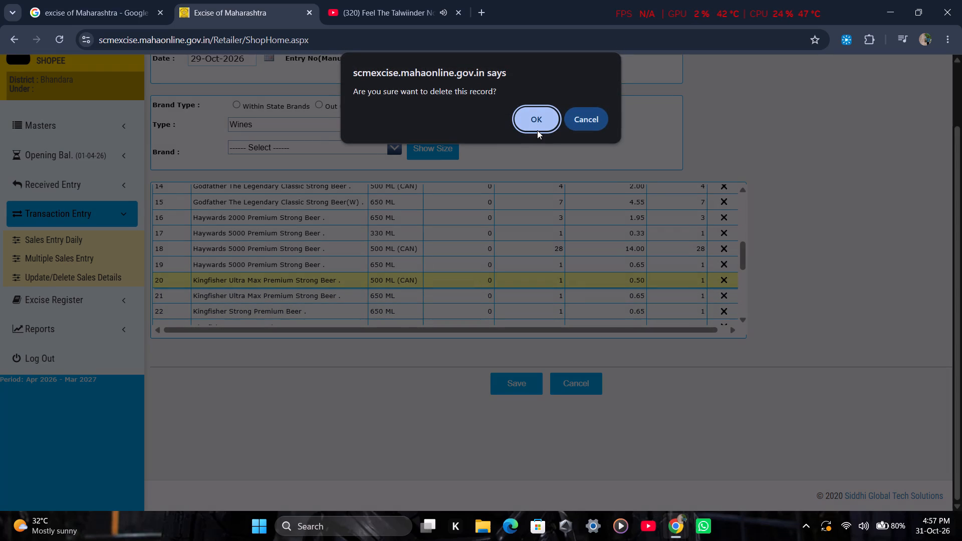
click(536, 119)
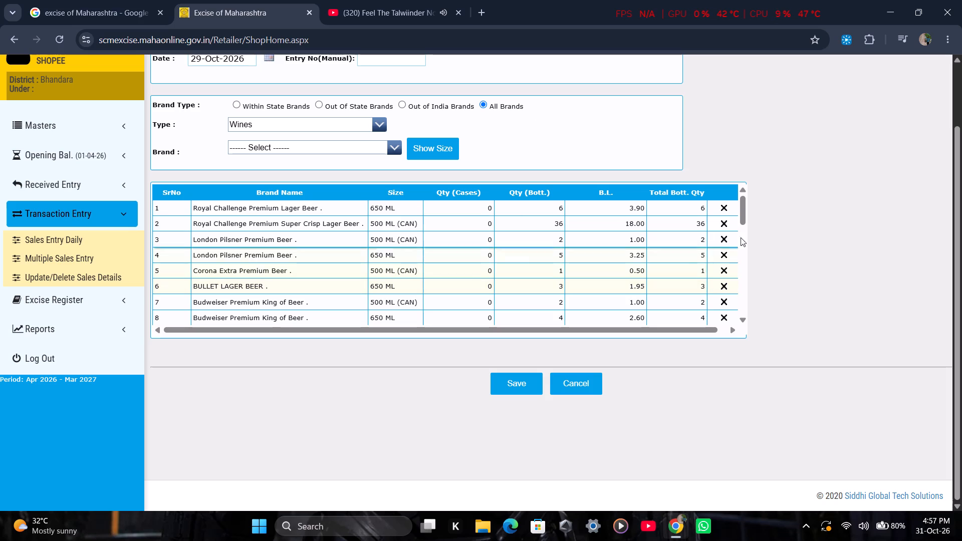
Delete the Kingfisher Strong Premium Beer 650 ML row with 1 bottle from the sales list.
drag(740, 219, 752, 256)
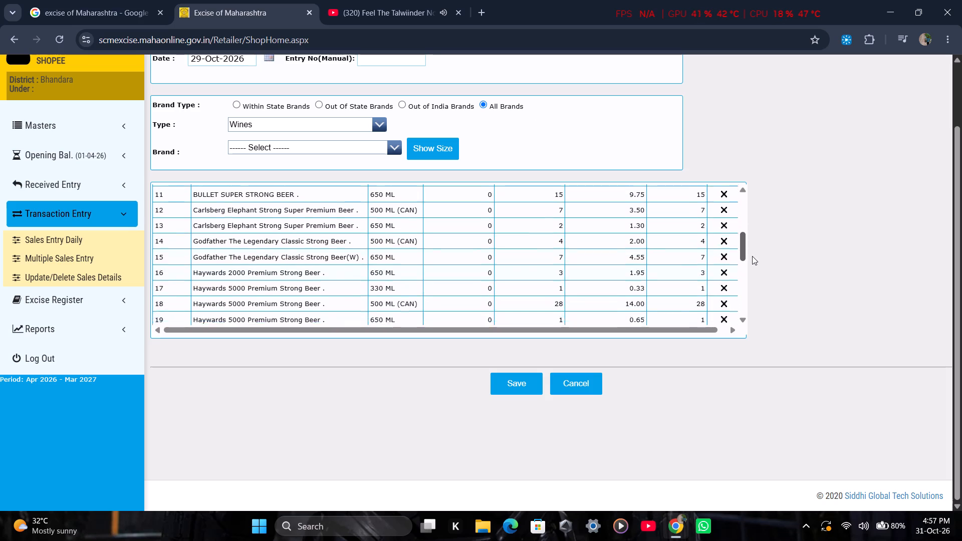
drag(752, 256, 755, 263)
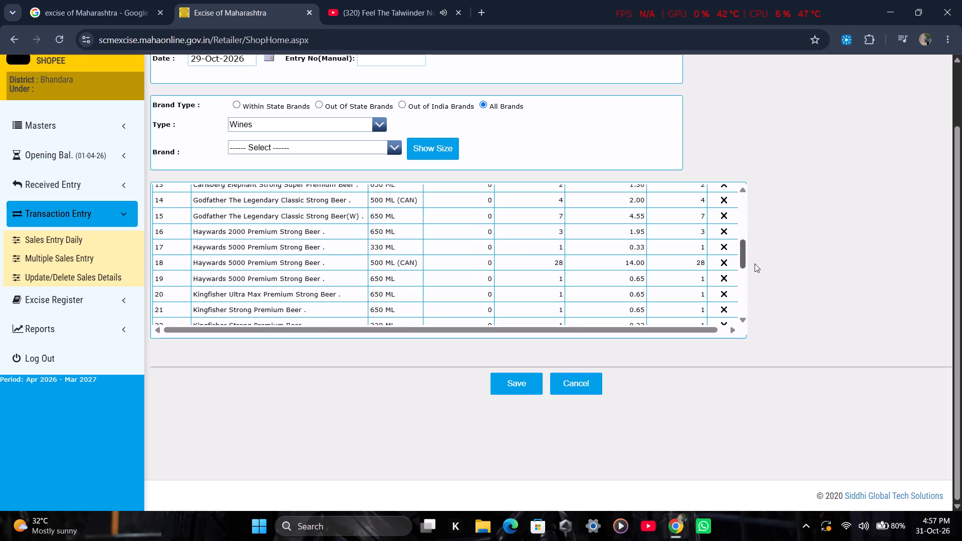
drag(755, 263, 755, 267)
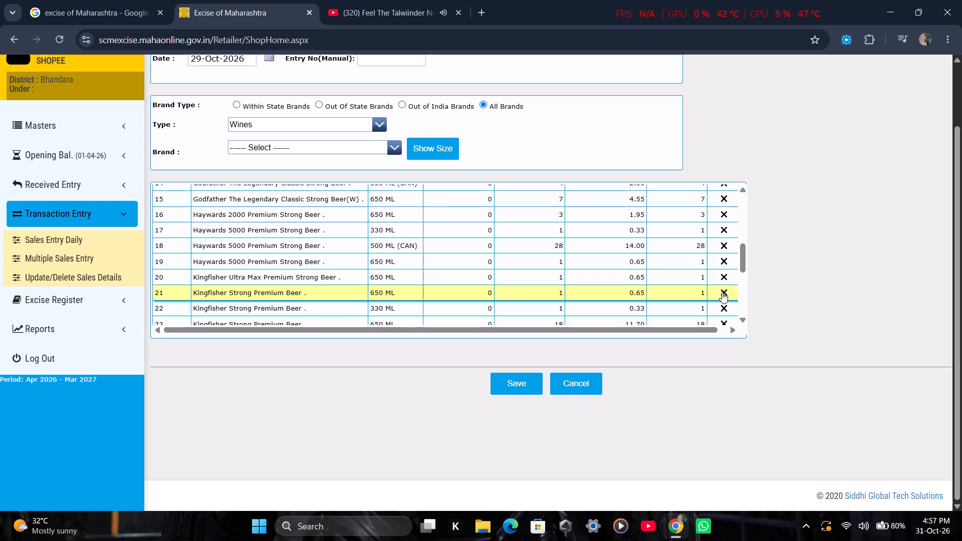
click(722, 292)
click(527, 116)
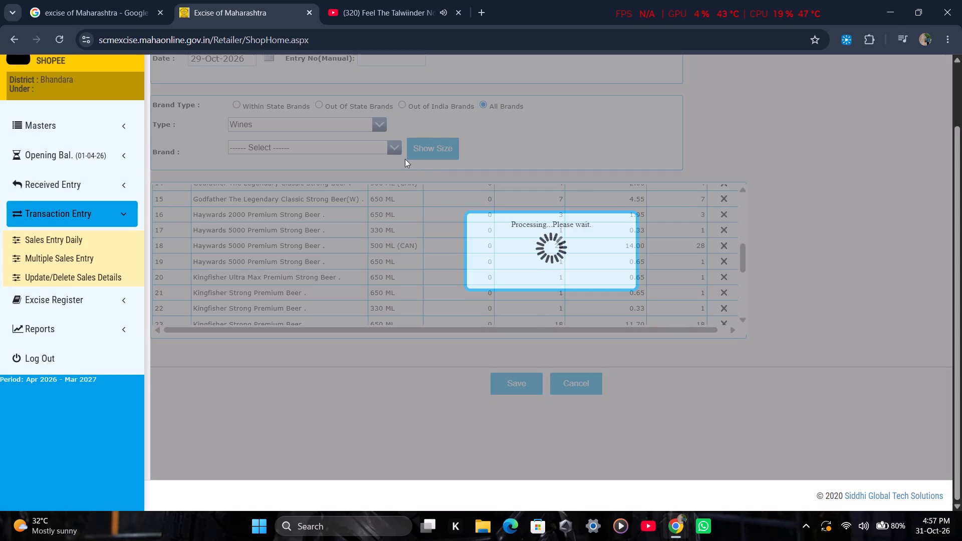
Add Fermented Beer sales of KINGFISHER SMOOTH STRONG PREMIUM BEER to the list: 1 bottle in 650 ML and 1 in 500 ML (CAN).
click(377, 118)
click(371, 146)
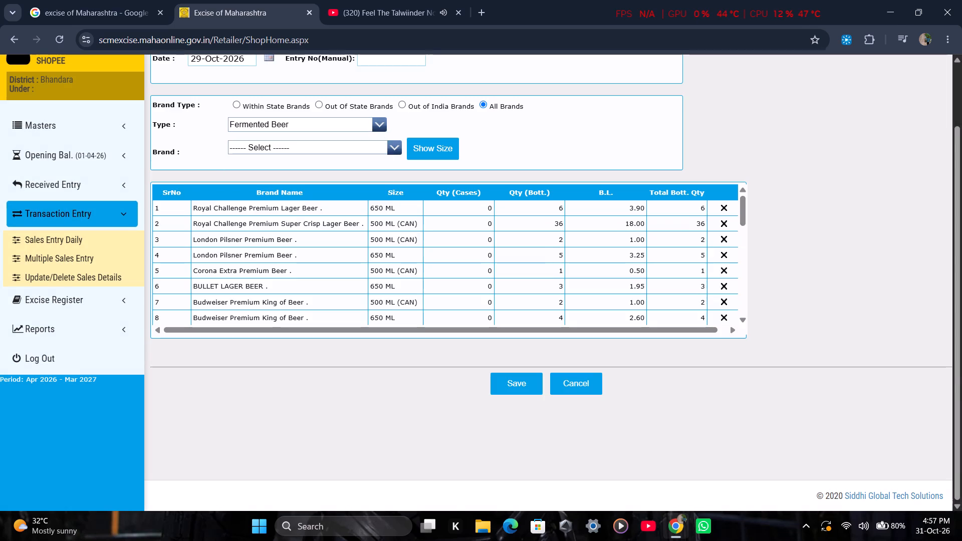
click(387, 152)
click(389, 150)
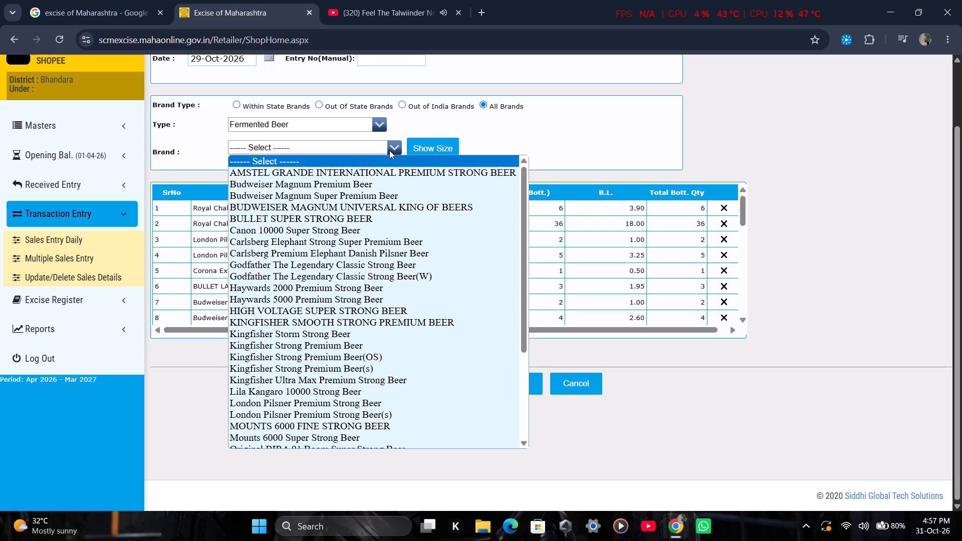
click(420, 325)
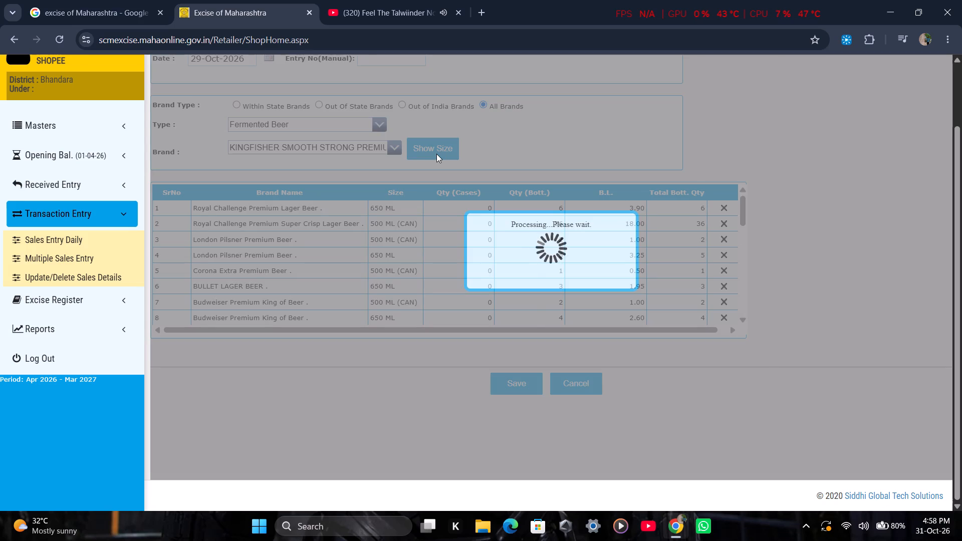
click(437, 150)
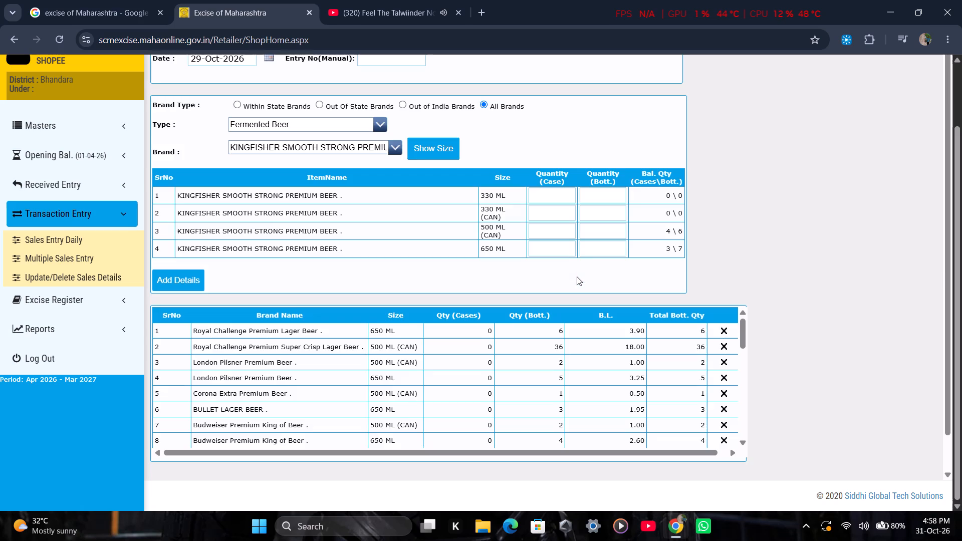
click(620, 250)
key(1)
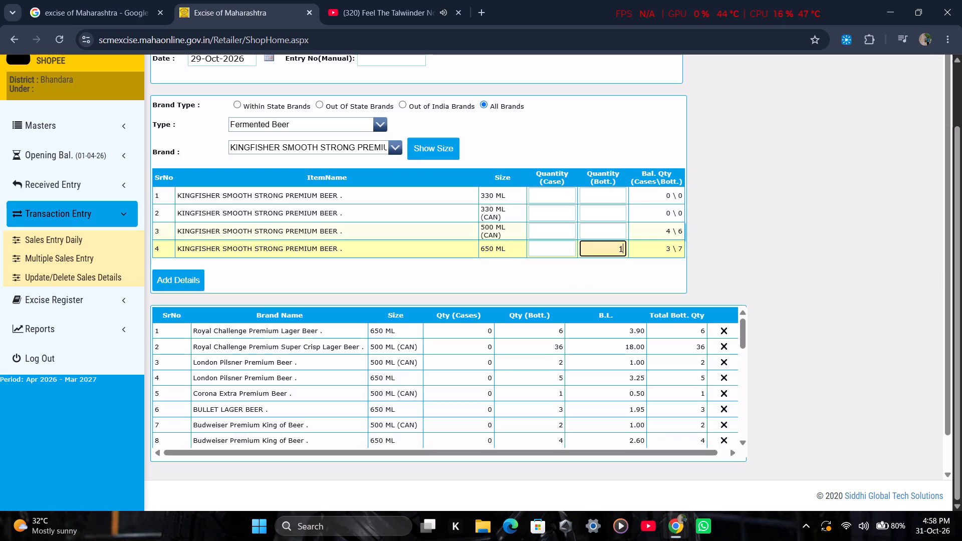
click(621, 235)
key(1)
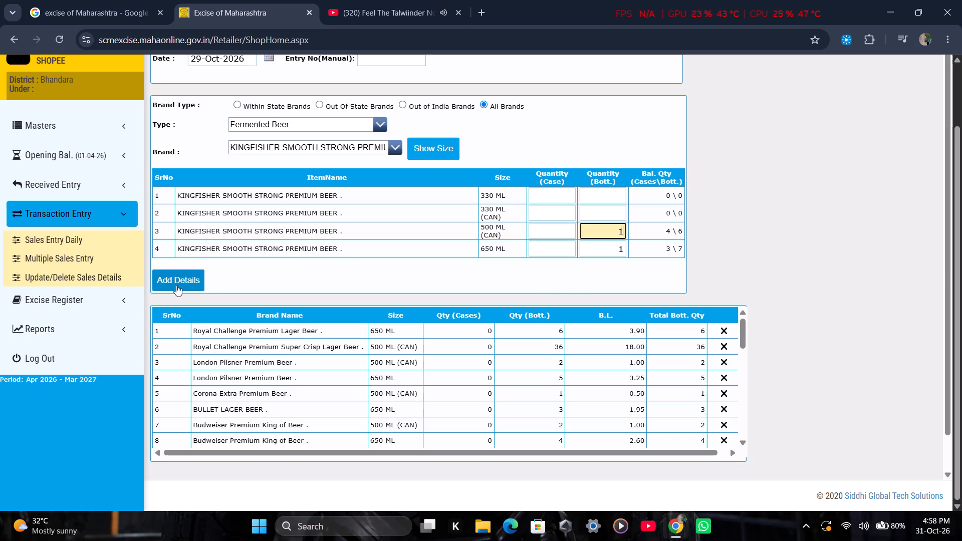
click(176, 285)
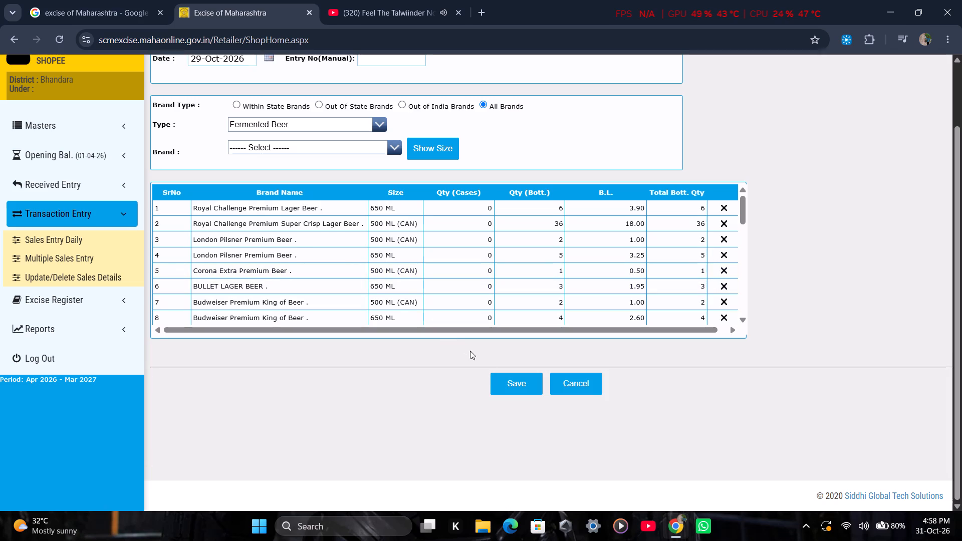
Save the 29-Oct-2026 sales entry.
click(515, 379)
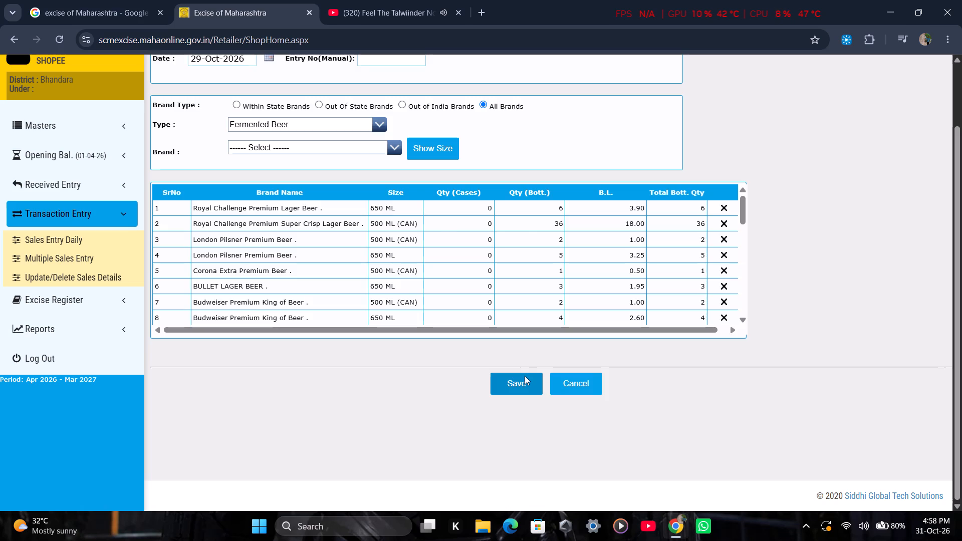
click(684, 280)
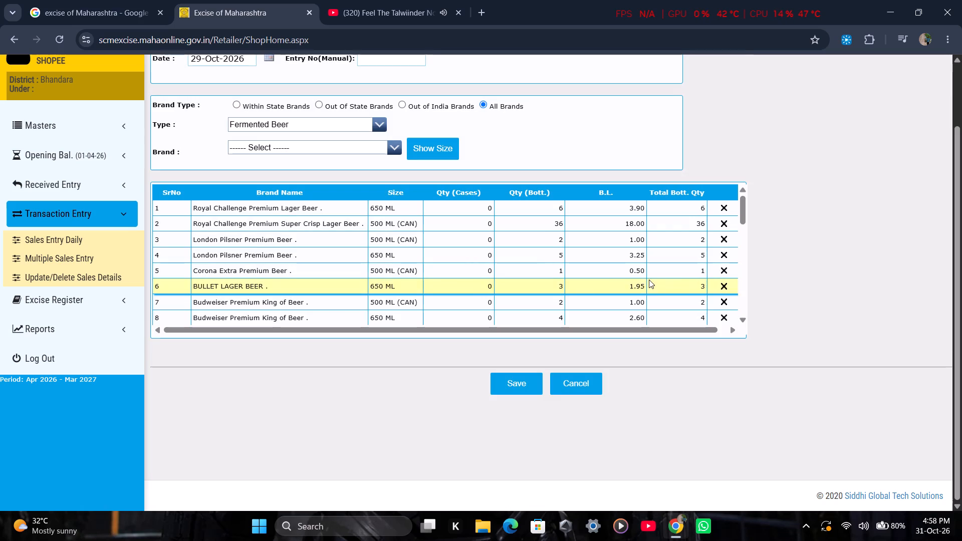
Show the bottle-wise FLR 4A monthly statement for 29-Oct-2026 to 29-Oct-2026, covering all brands and types.
click(71, 294)
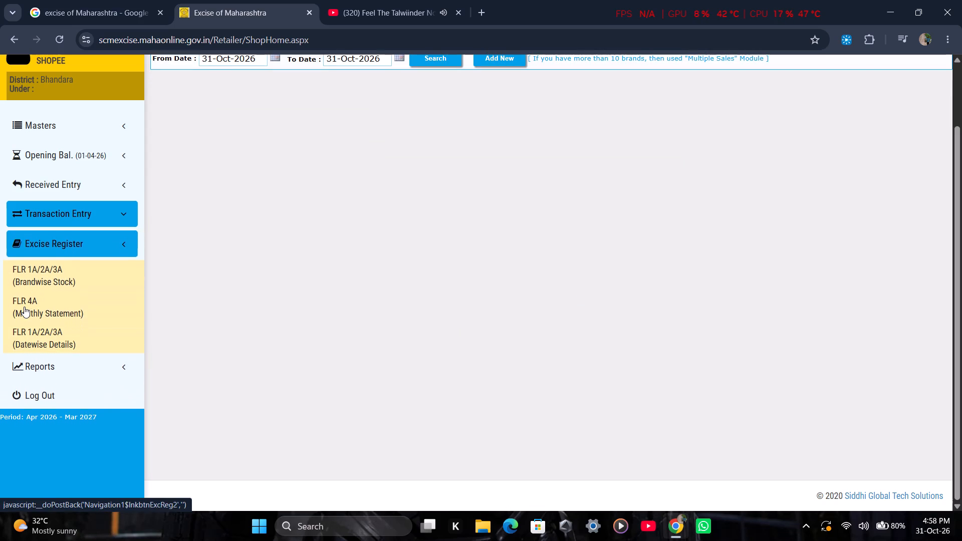
click(24, 307)
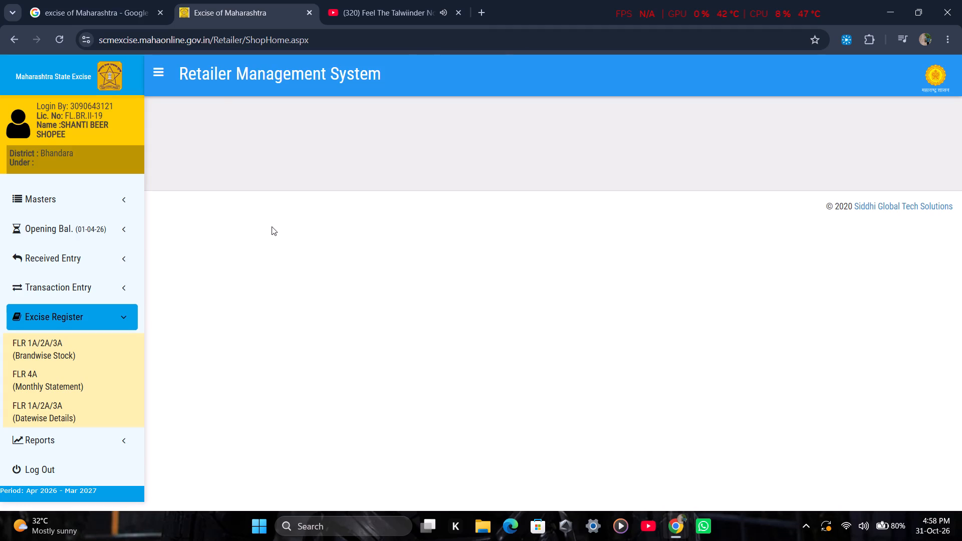
scroll(272, 226, up, 3)
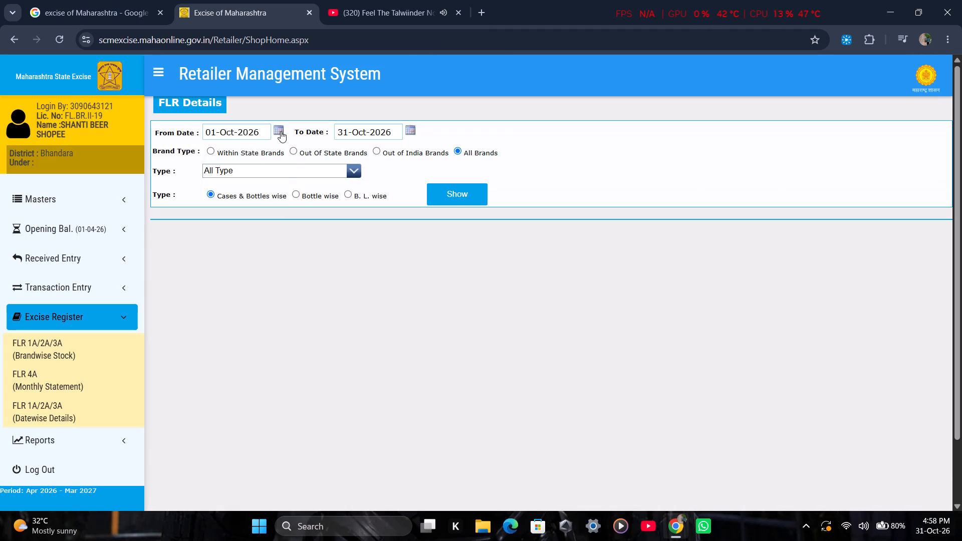
click(281, 131)
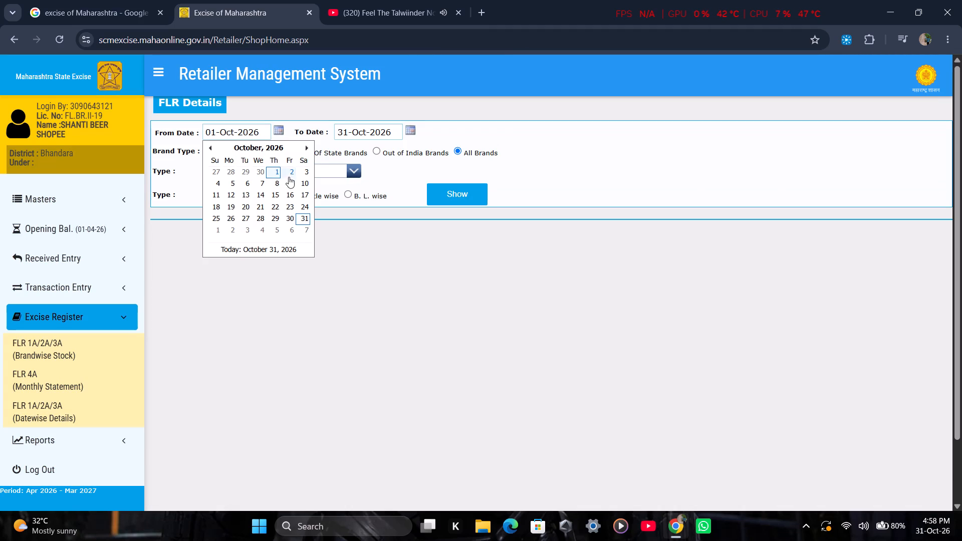
click(276, 218)
click(410, 132)
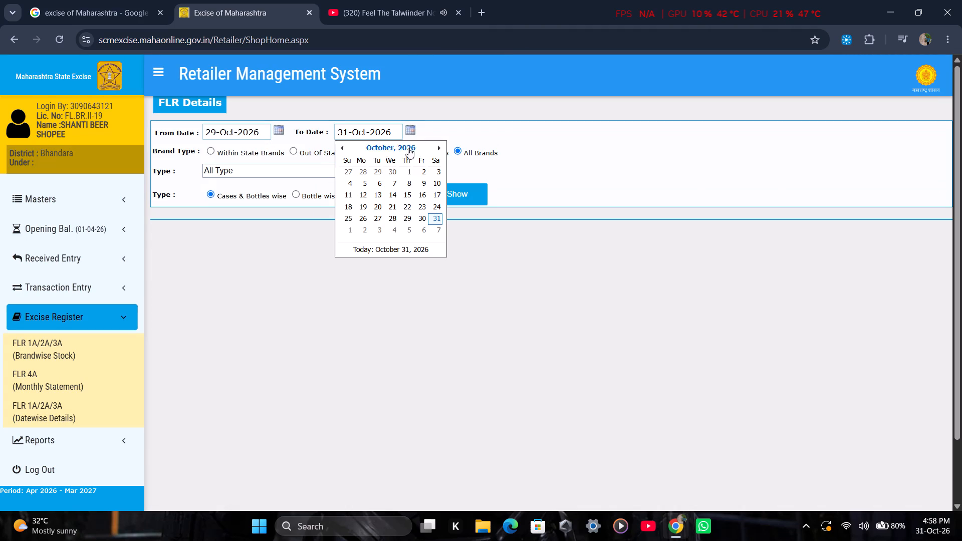
click(405, 223)
click(333, 196)
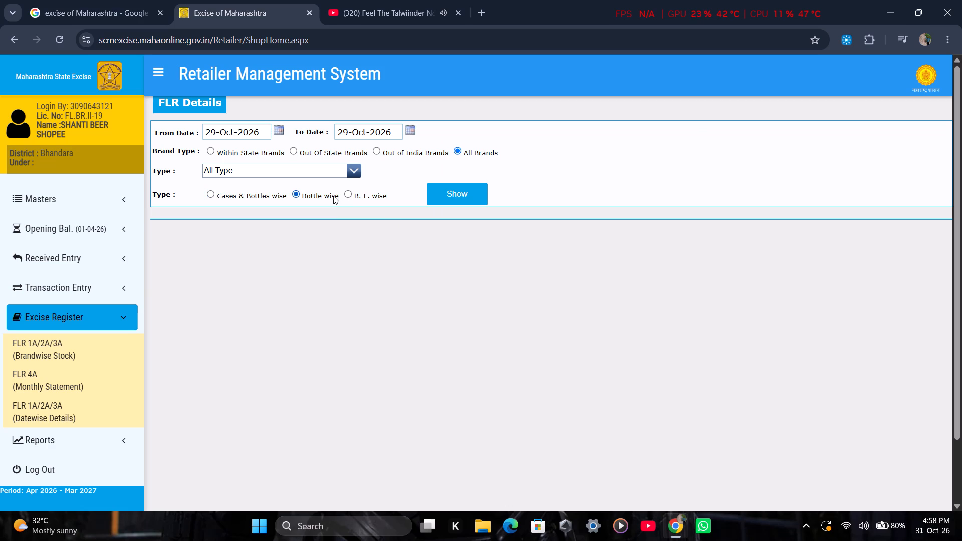
click(453, 186)
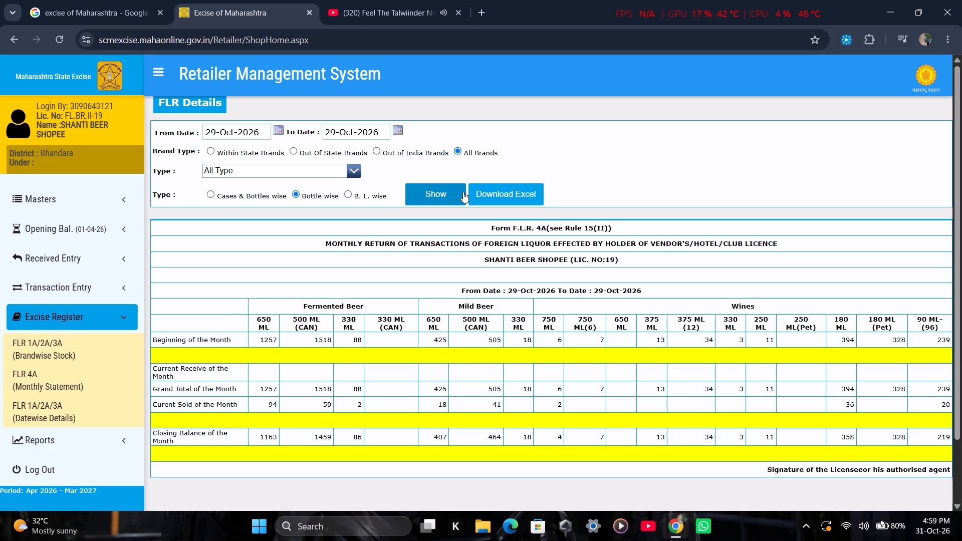
Search the trader receipts' pending TPs from 01-Oct-2026 to 31-Oct-2026 and receive TP 21821 from S. R. CORPORATION.
click(51, 250)
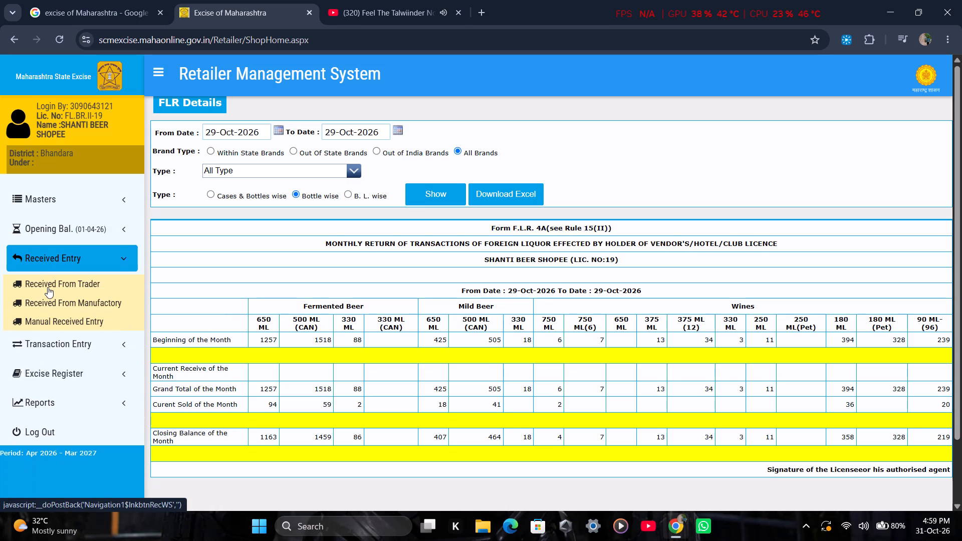
click(48, 287)
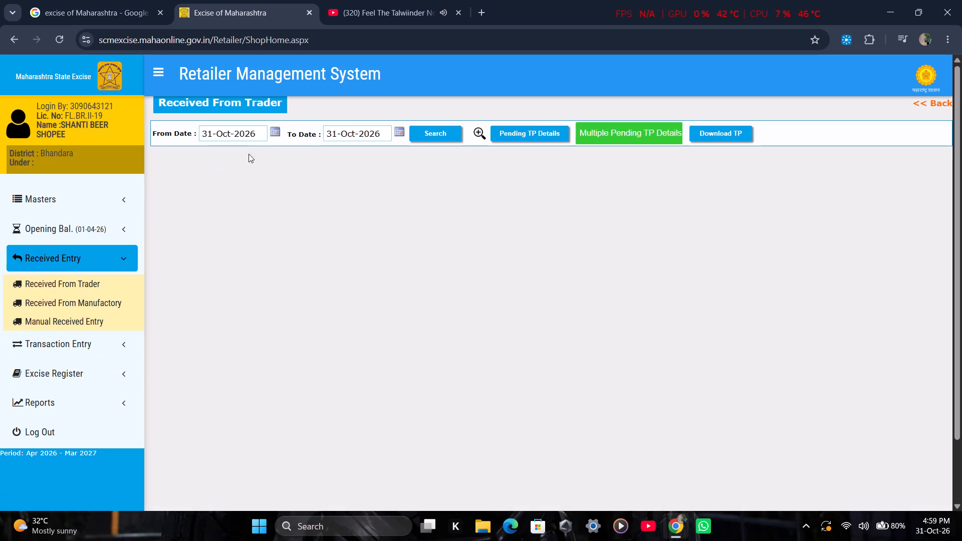
click(278, 130)
click(271, 178)
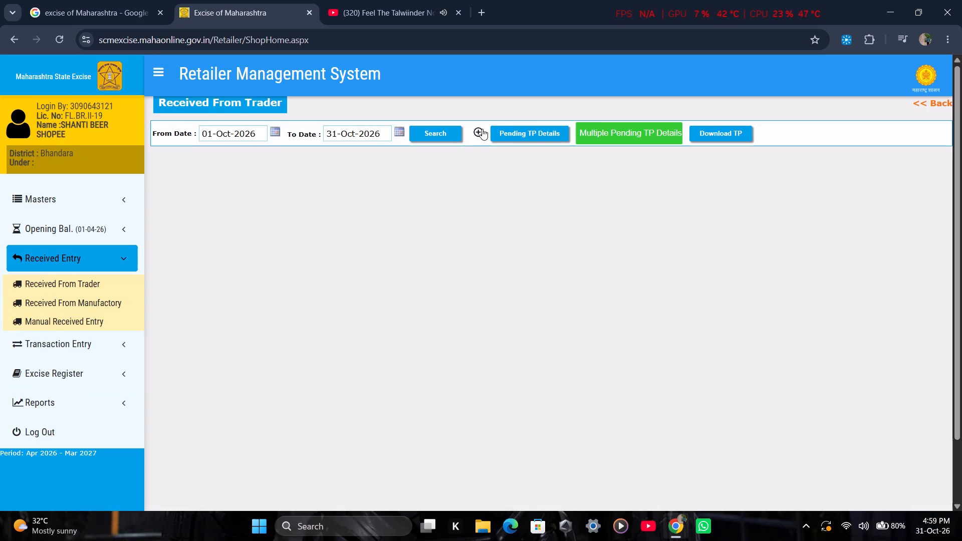
click(500, 125)
click(503, 129)
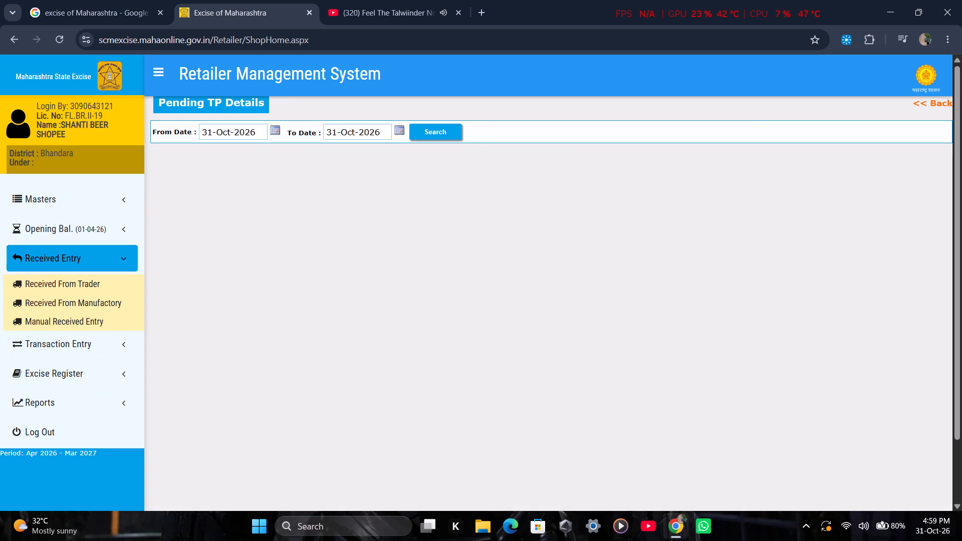
click(273, 128)
click(271, 171)
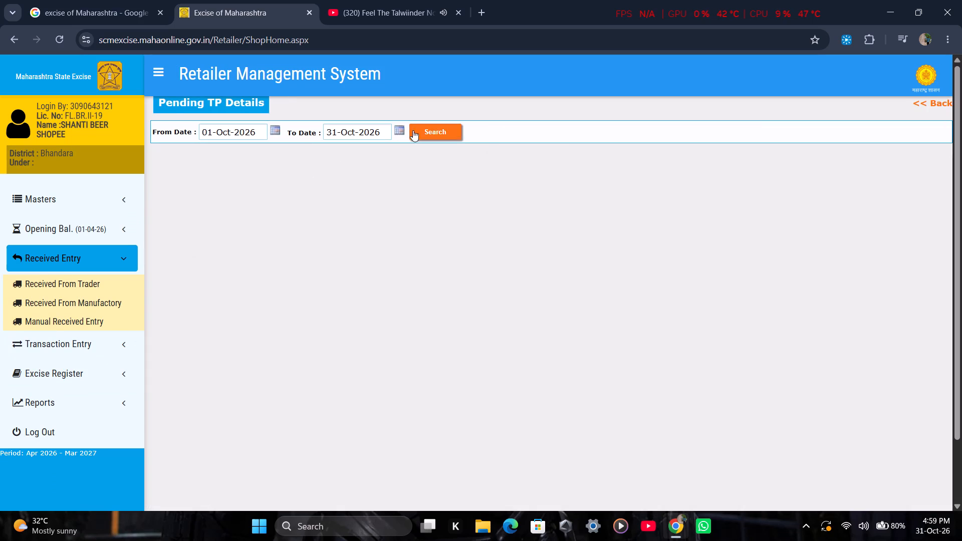
click(414, 129)
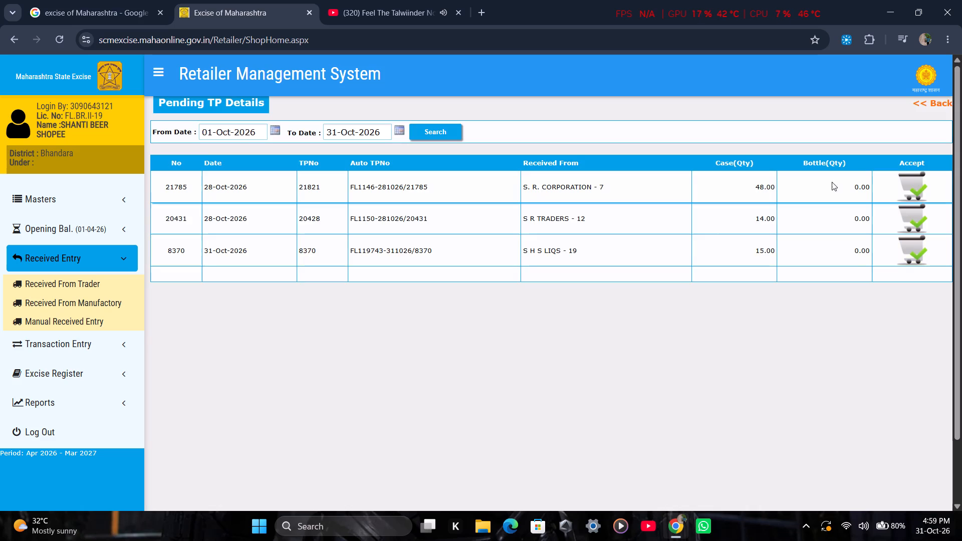
click(921, 181)
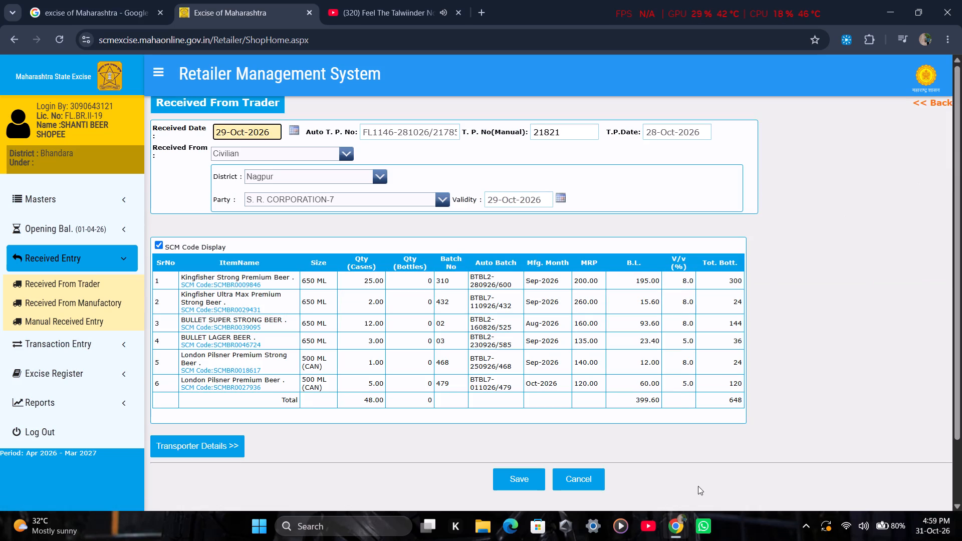
click(535, 489)
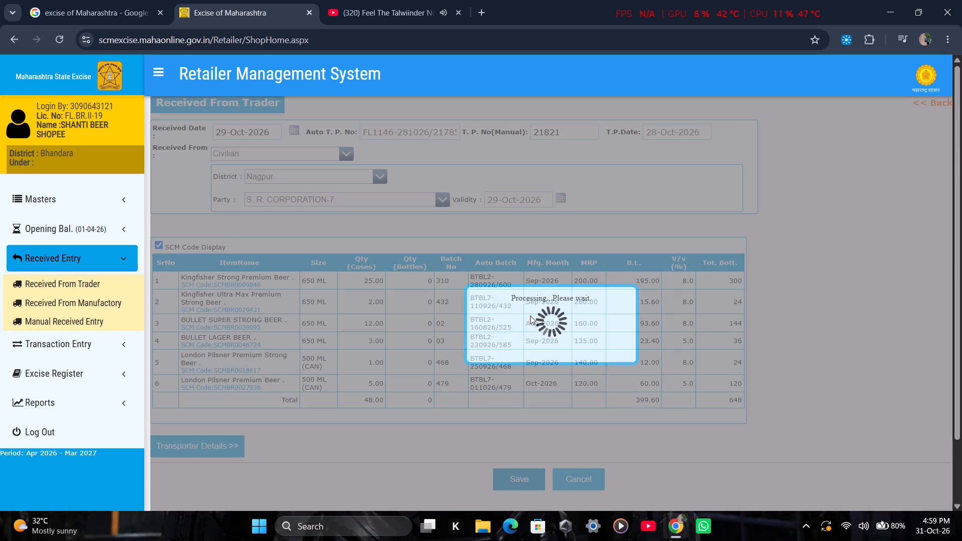
click(630, 355)
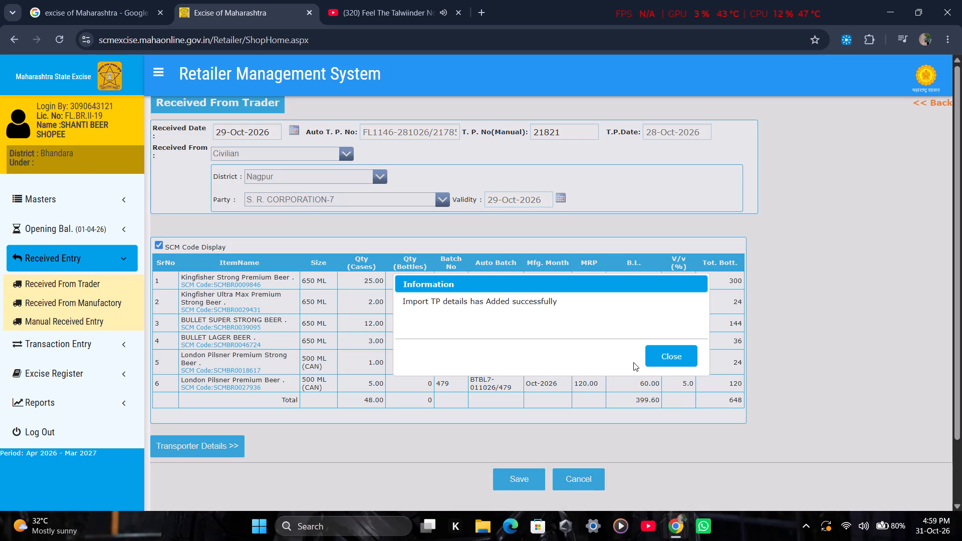
click(669, 362)
Search the pending TPs again from 01-Oct-2026 and receive TP 20428 from S R TRADERS.
click(274, 128)
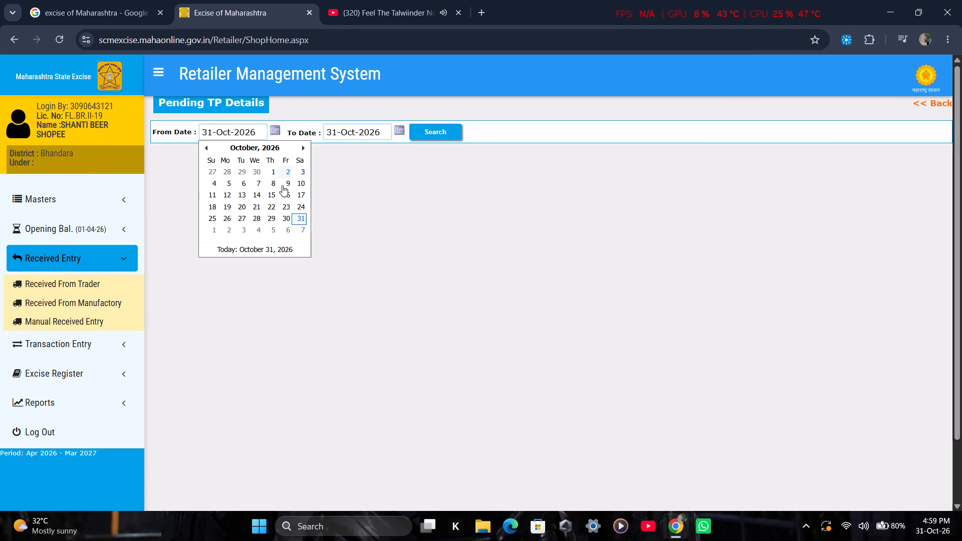
click(268, 166)
click(448, 129)
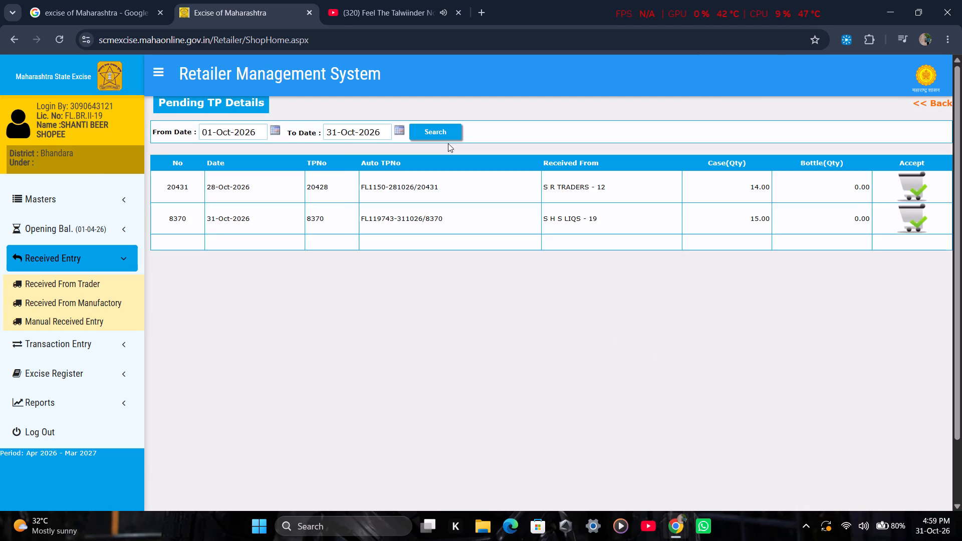
click(918, 183)
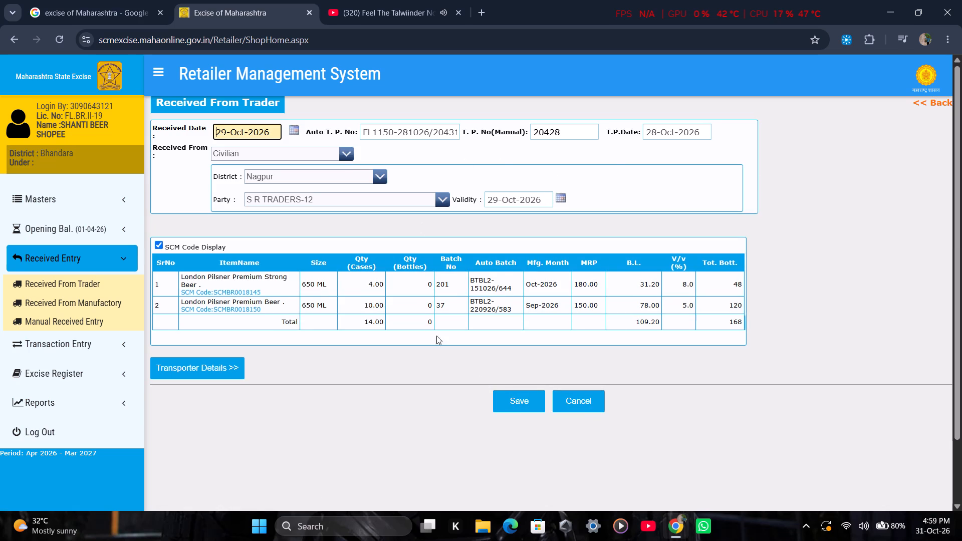
click(510, 396)
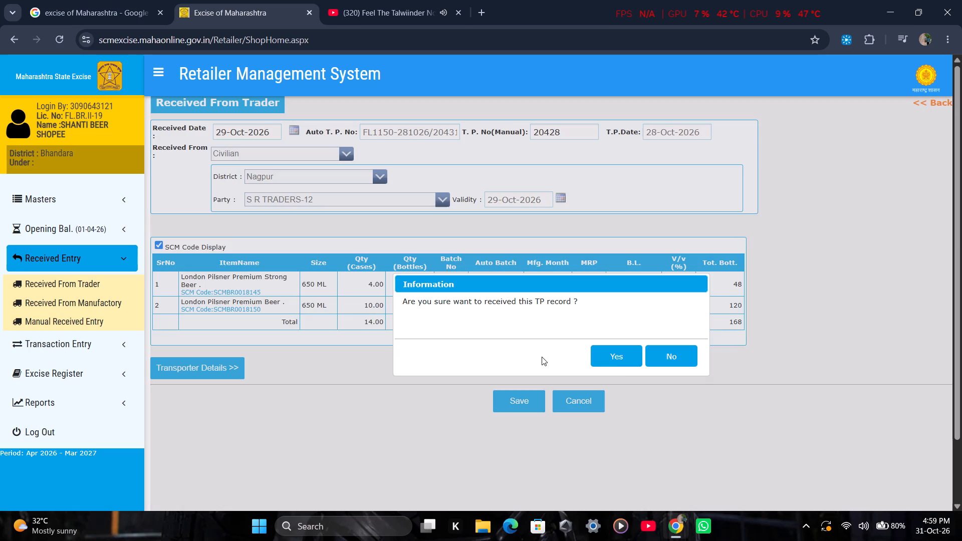
click(632, 359)
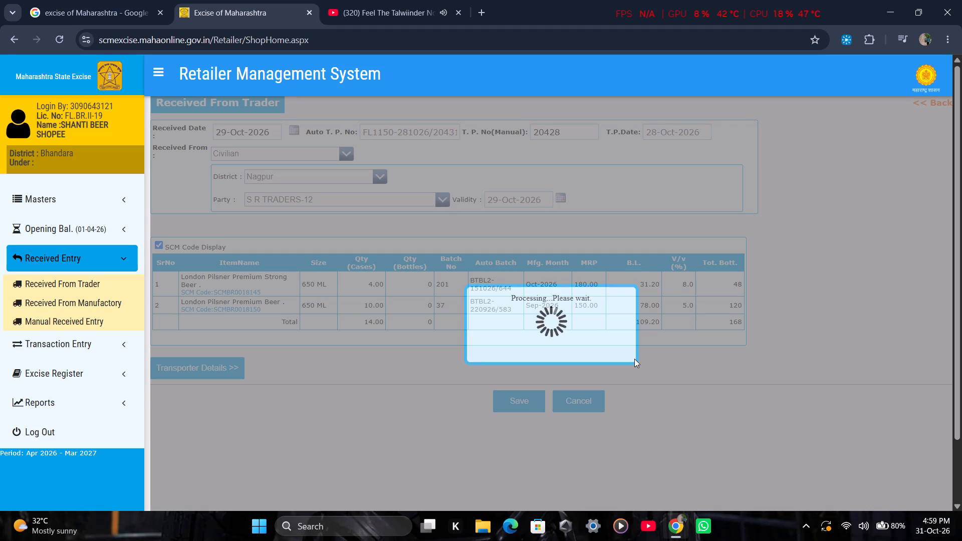
click(656, 368)
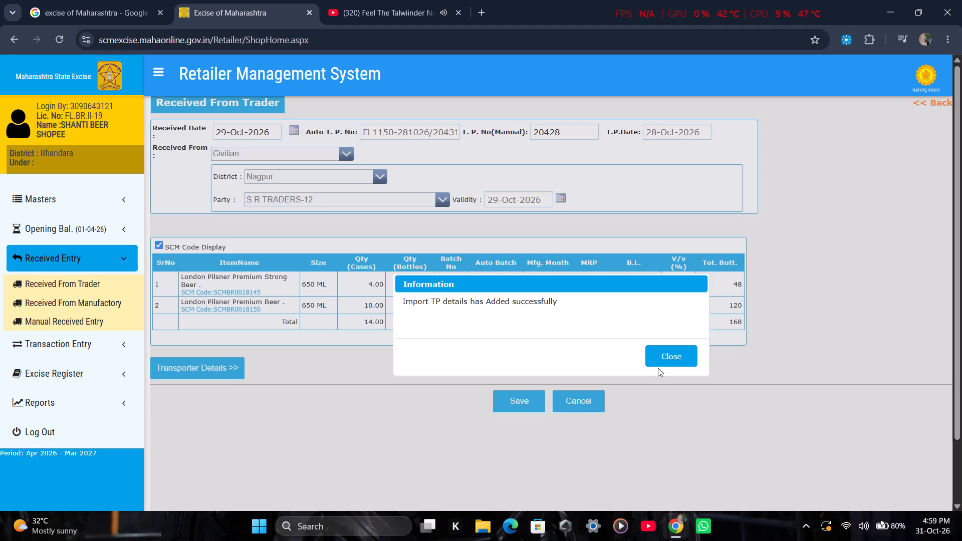
click(662, 362)
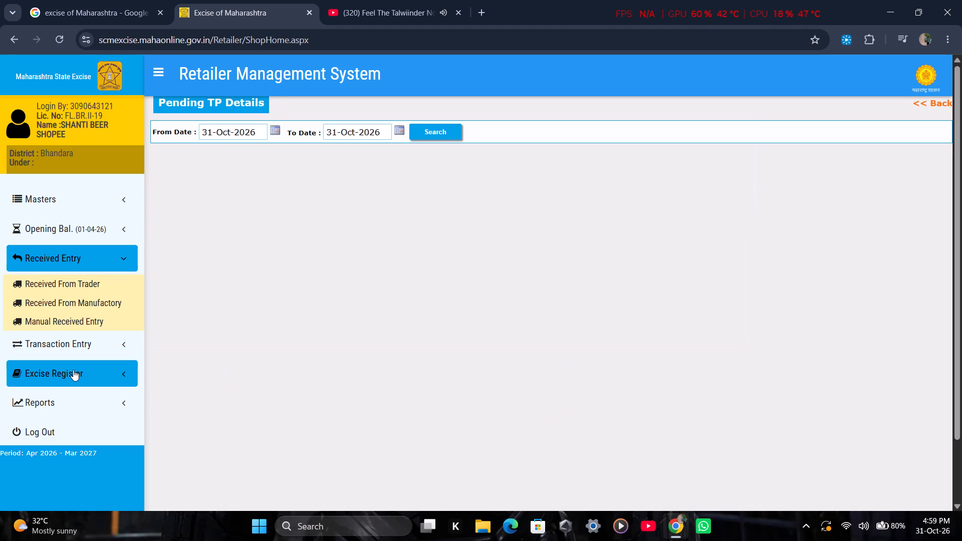
Show the bottle-wise FLR 4A monthly statement for 29-Oct-2026 again to check it with the received stock.
click(36, 355)
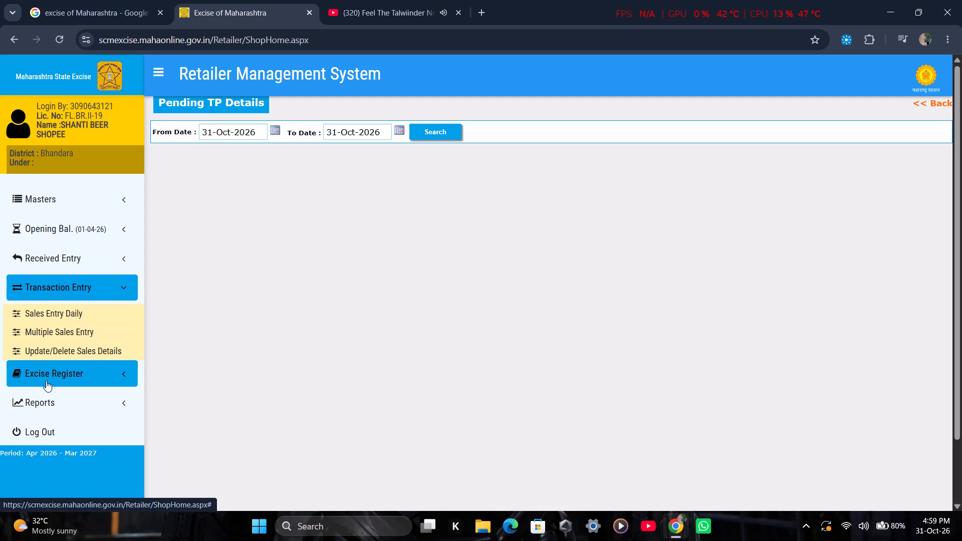
click(46, 381)
click(46, 381)
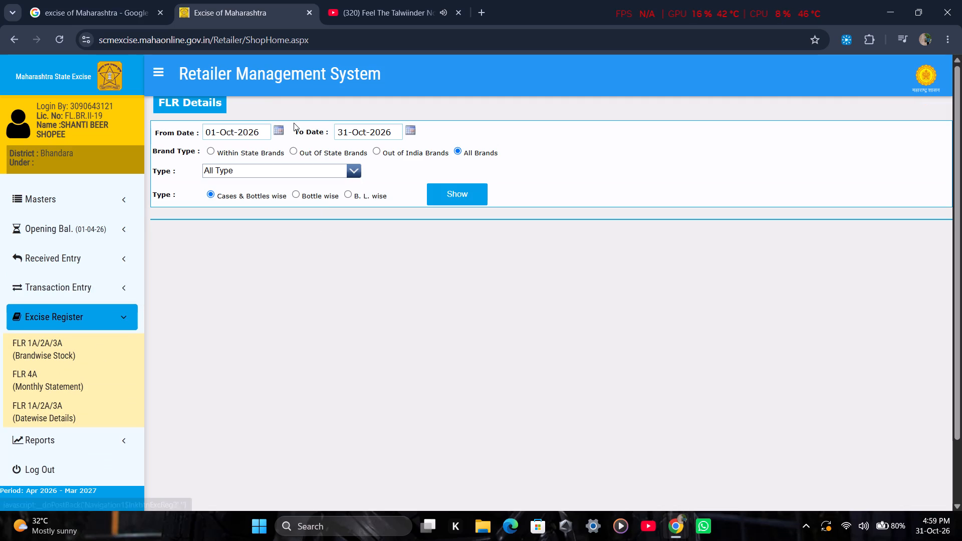
click(281, 130)
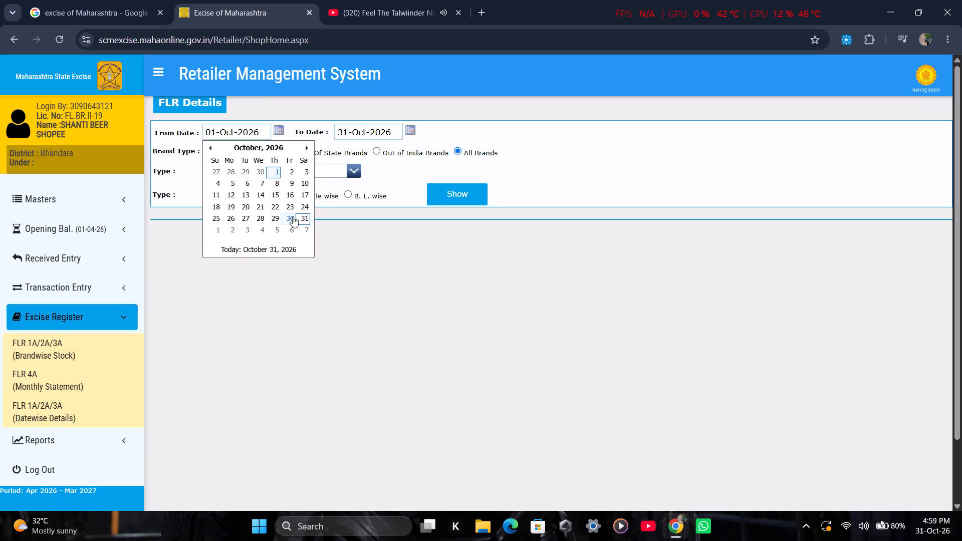
click(277, 221)
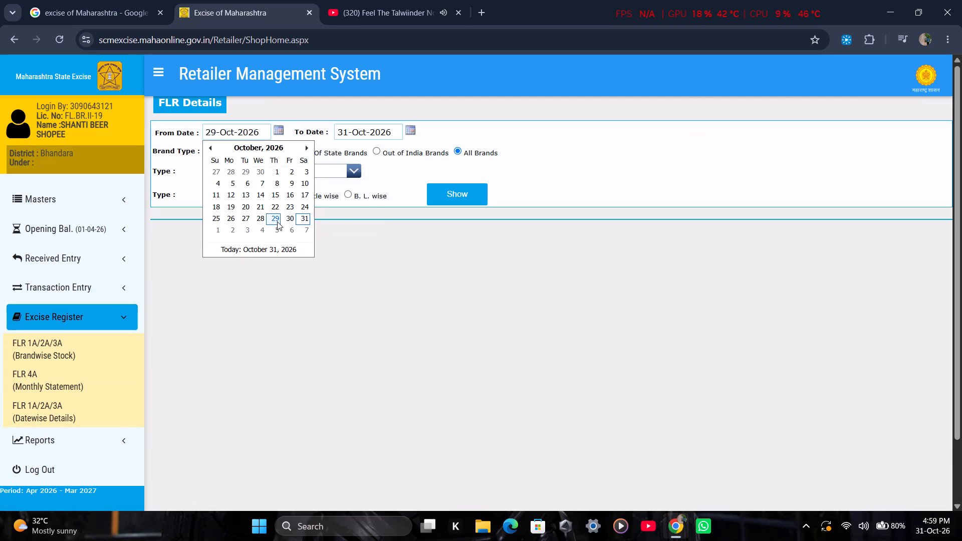
click(411, 133)
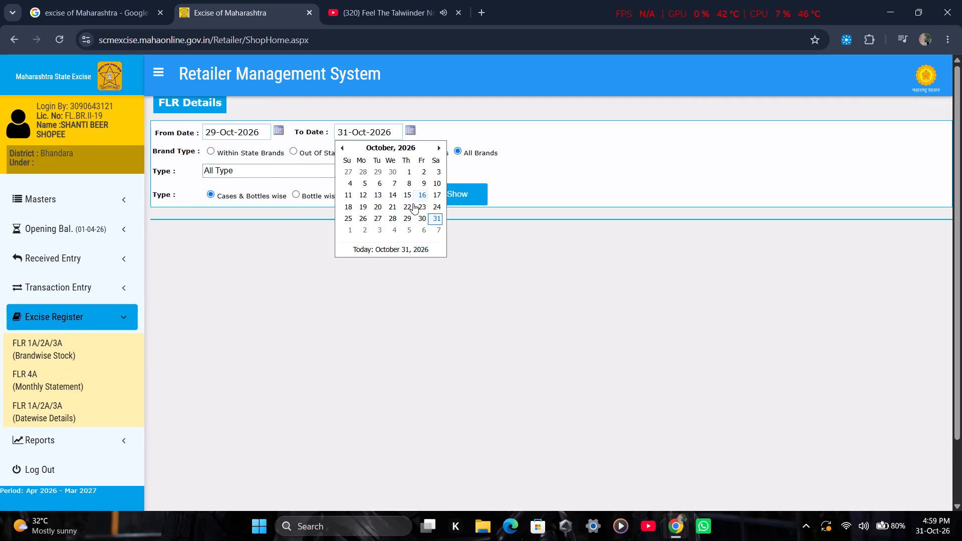
click(413, 219)
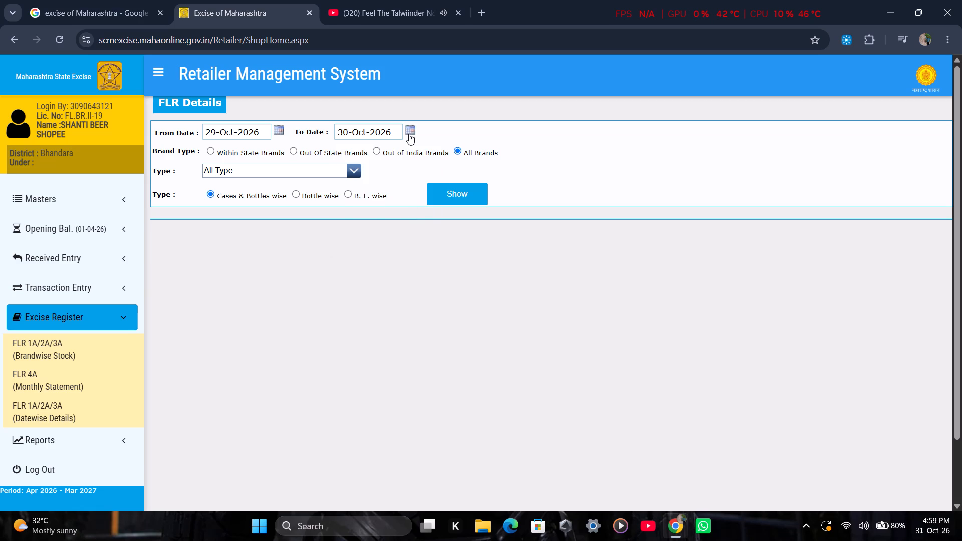
click(410, 134)
click(410, 217)
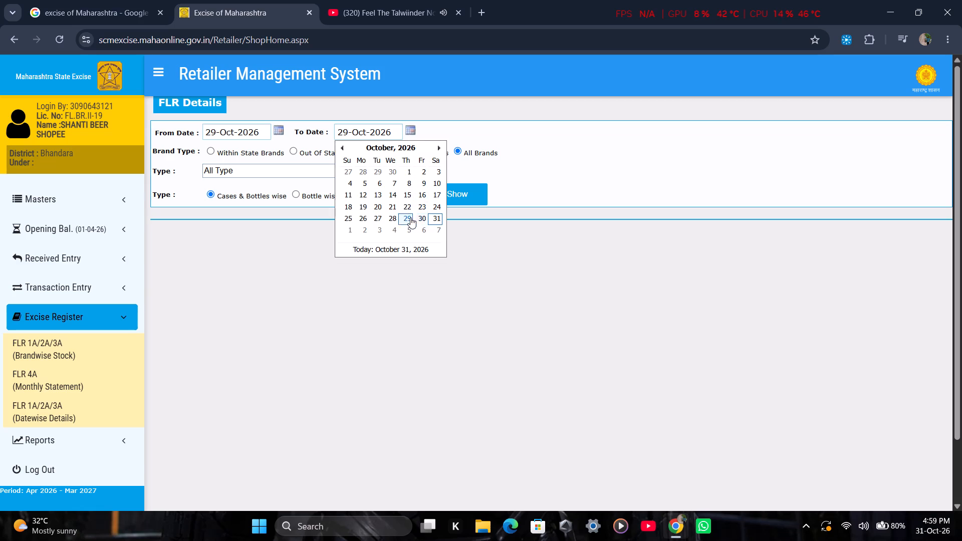
click(332, 196)
click(452, 194)
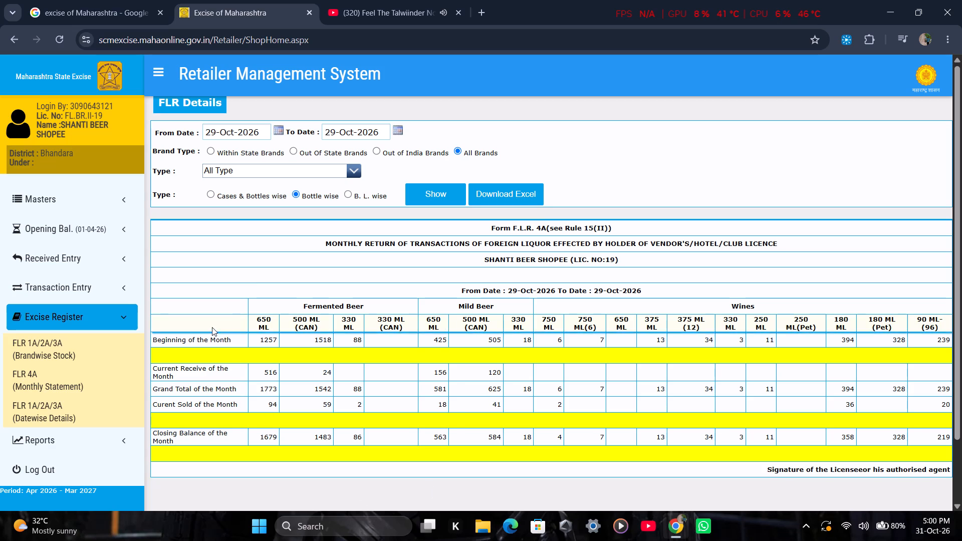
Search the daily sales entries from 01-Oct-2026 to 31-Oct-2026 and open the 29-Oct-2026 entry for editing.
click(35, 290)
click(34, 307)
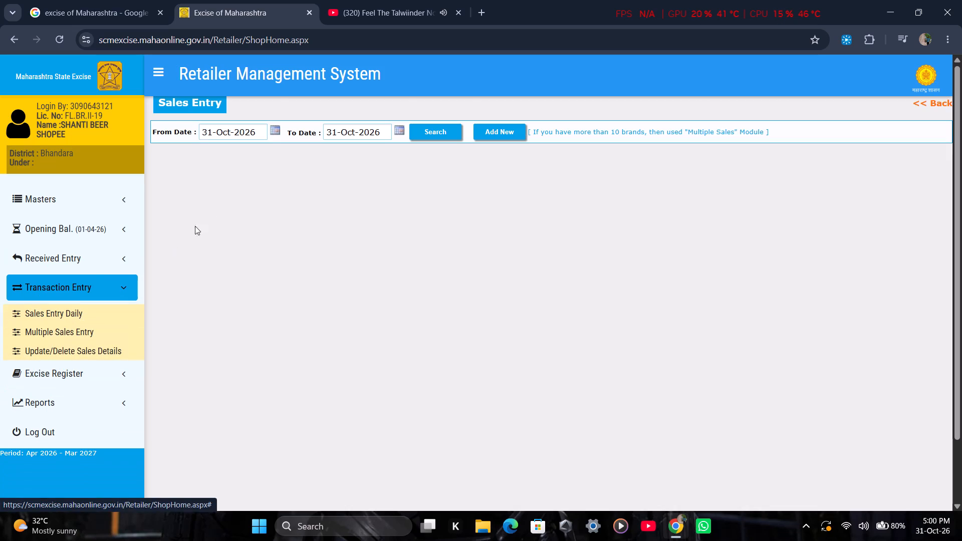
click(274, 127)
click(266, 168)
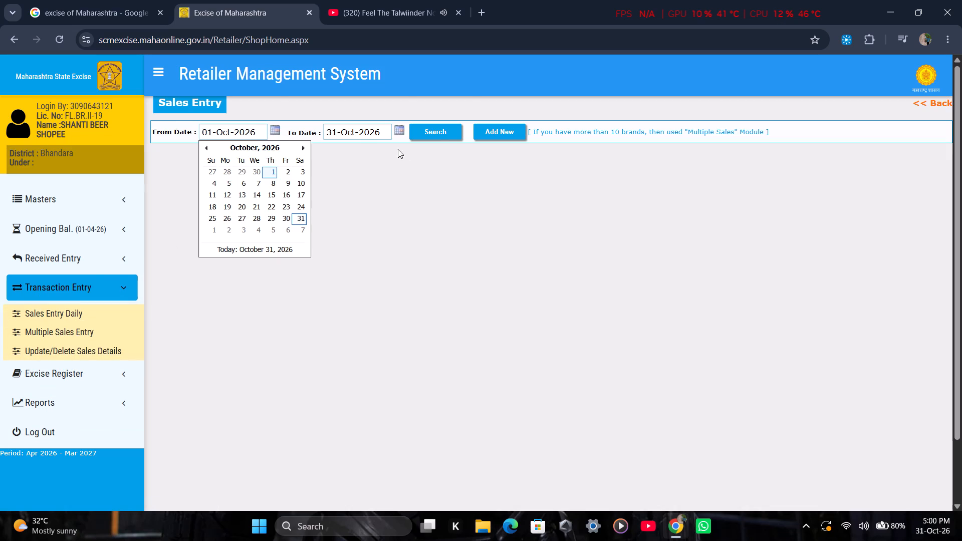
click(435, 127)
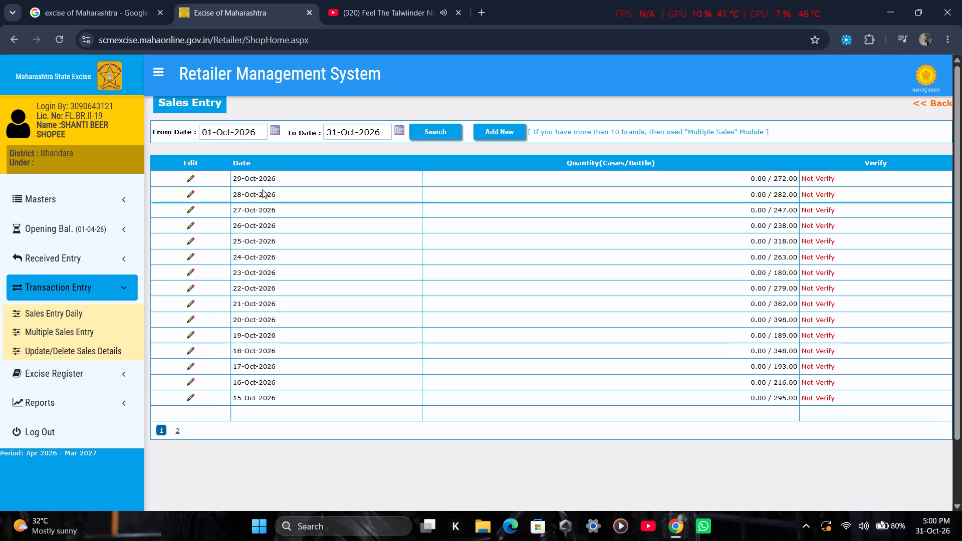
click(189, 179)
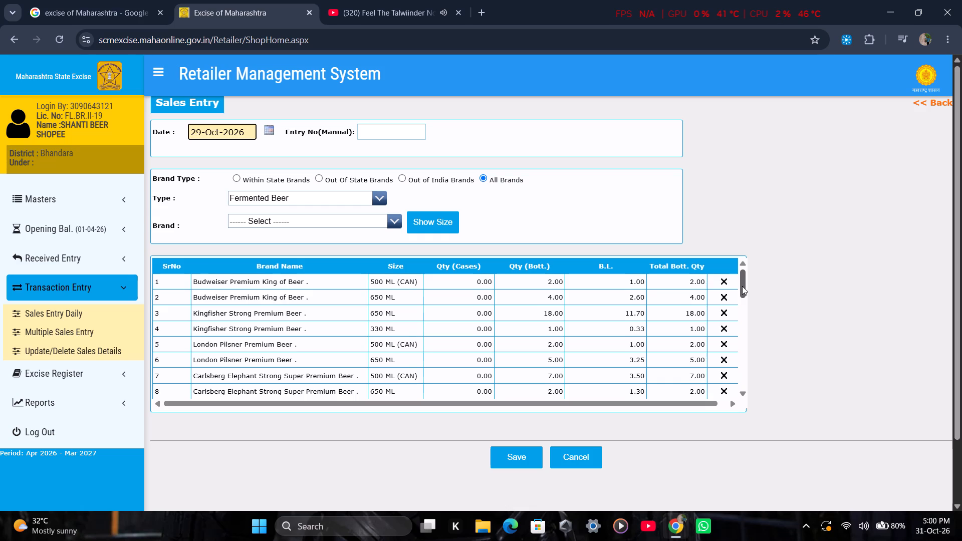
Look through all brand rows of the 29-Oct-2026 sales entry to check the recorded bottle quantities.
drag(742, 286, 767, 282)
drag(743, 281, 743, 291)
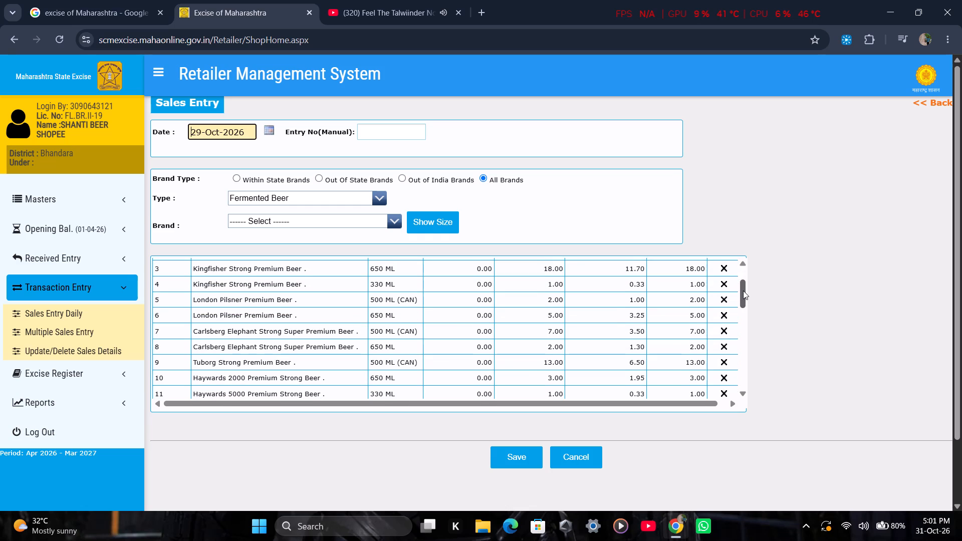
drag(743, 291, 743, 299)
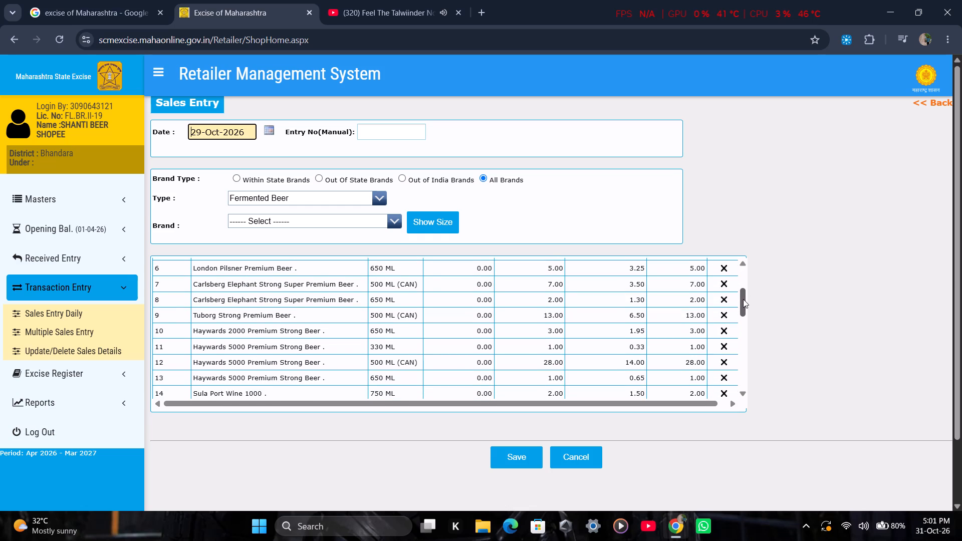
drag(743, 299, 747, 325)
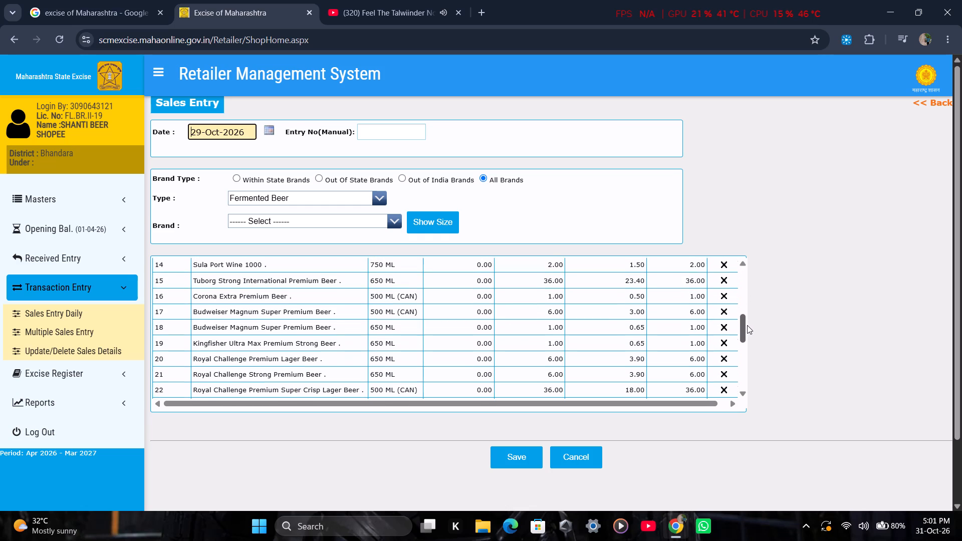
drag(747, 325, 750, 339)
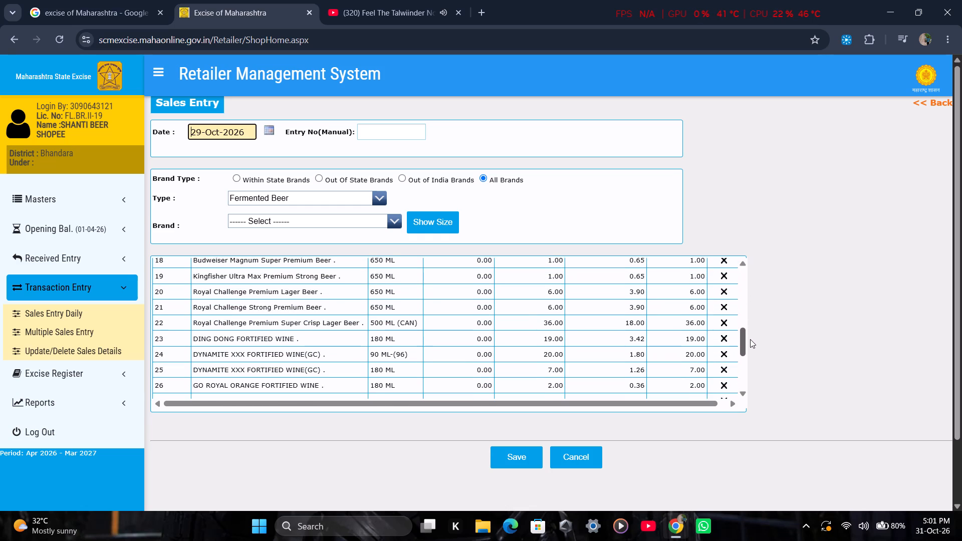
drag(750, 339, 754, 360)
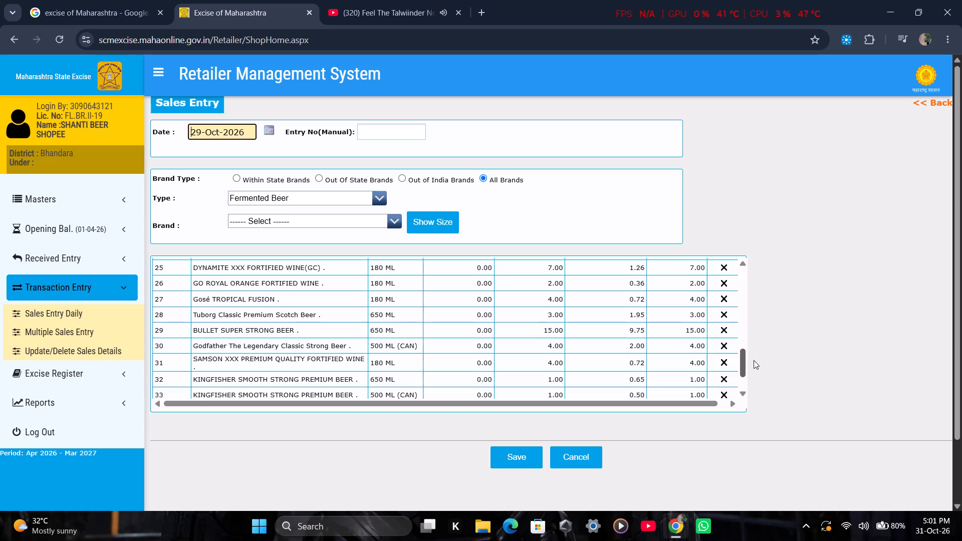
drag(754, 360, 755, 369)
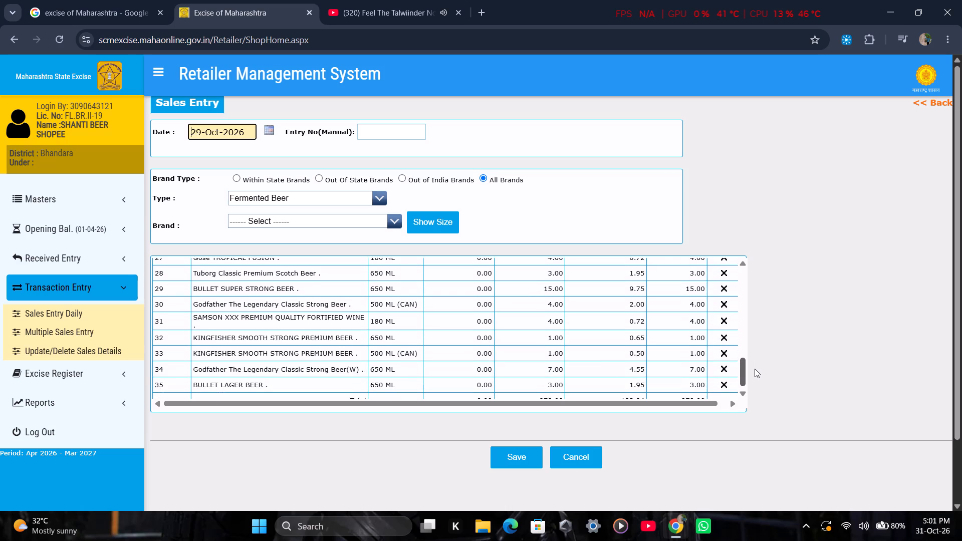
drag(755, 369, 768, 271)
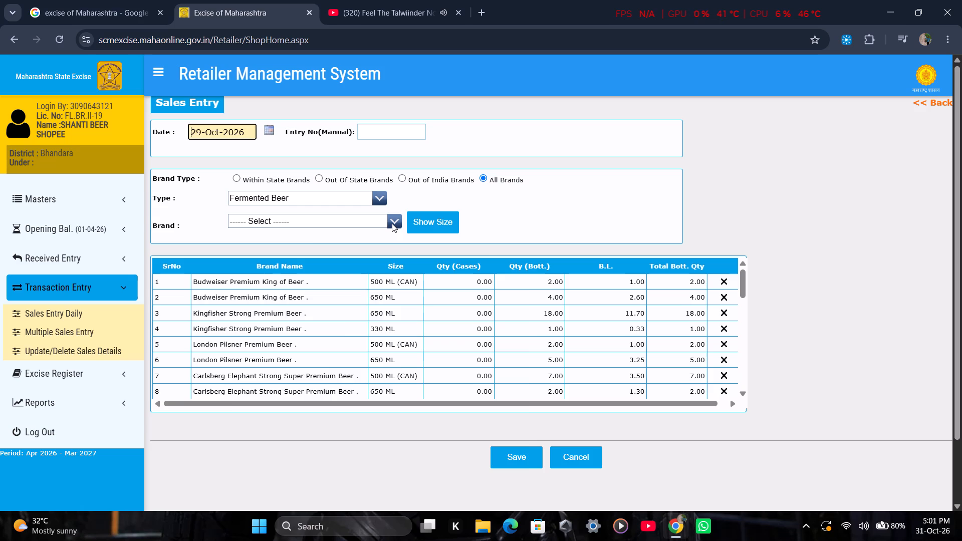
Add 9 bottles of Kingfisher Strong Premium Beer(OS) 500 ML (CAN) to the 29-Oct-2026 sales entry and save it.
click(392, 223)
scroll(405, 337, down, 3)
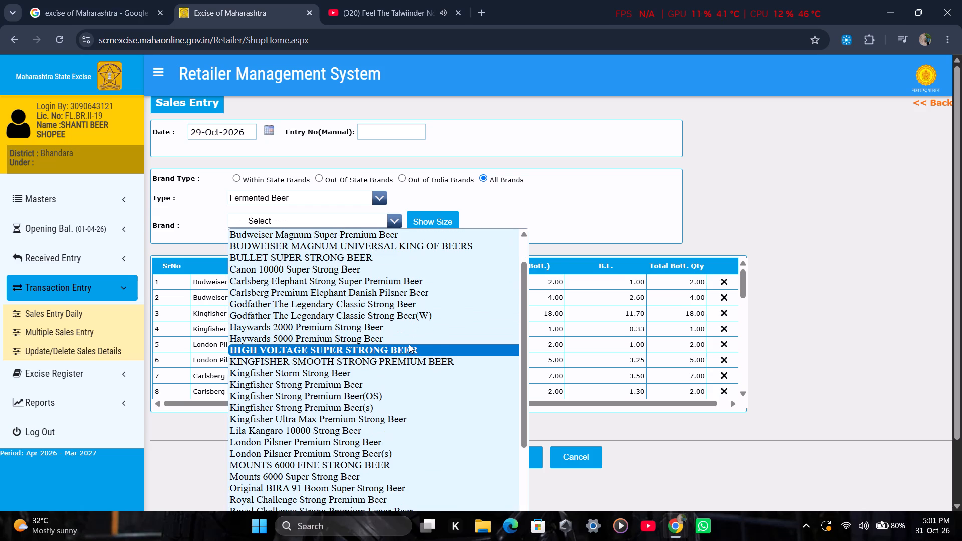
click(413, 397)
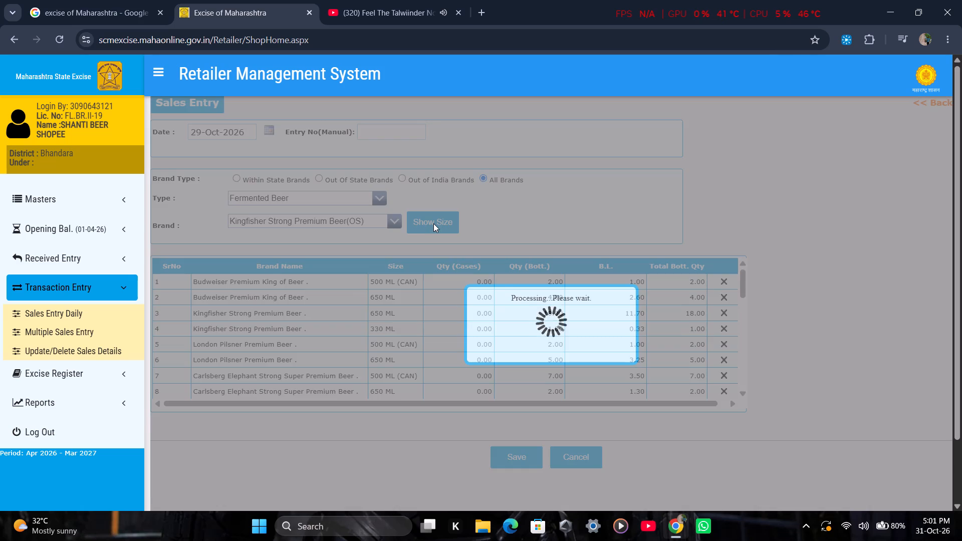
click(433, 223)
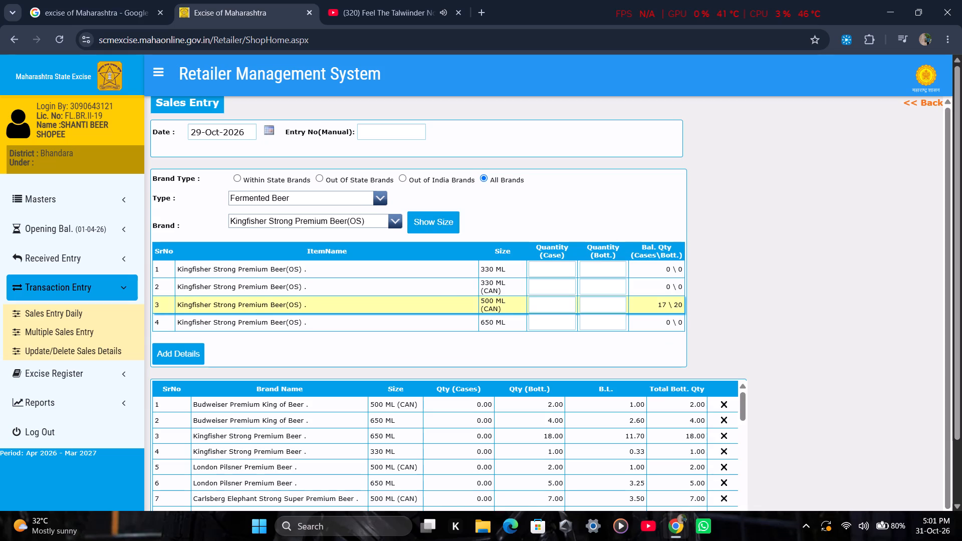
click(605, 306)
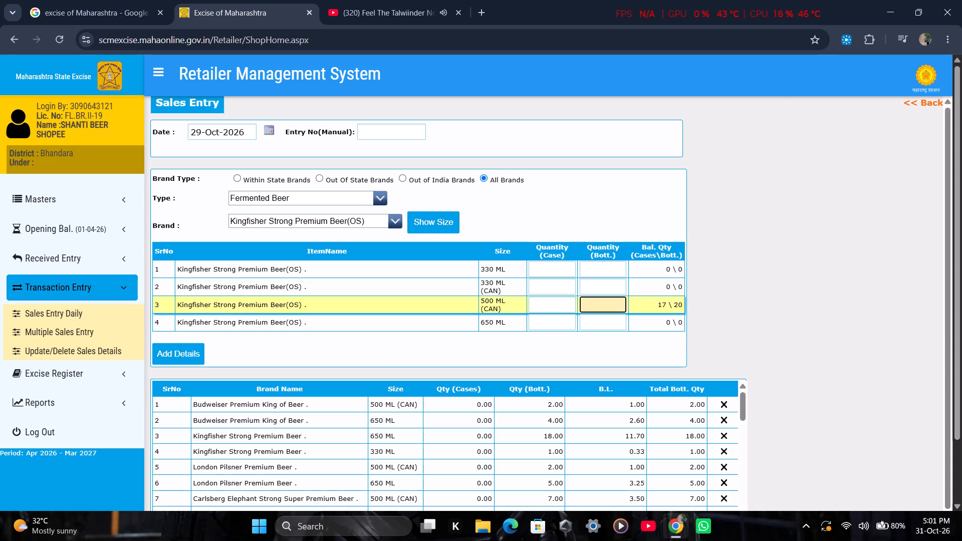
key(9)
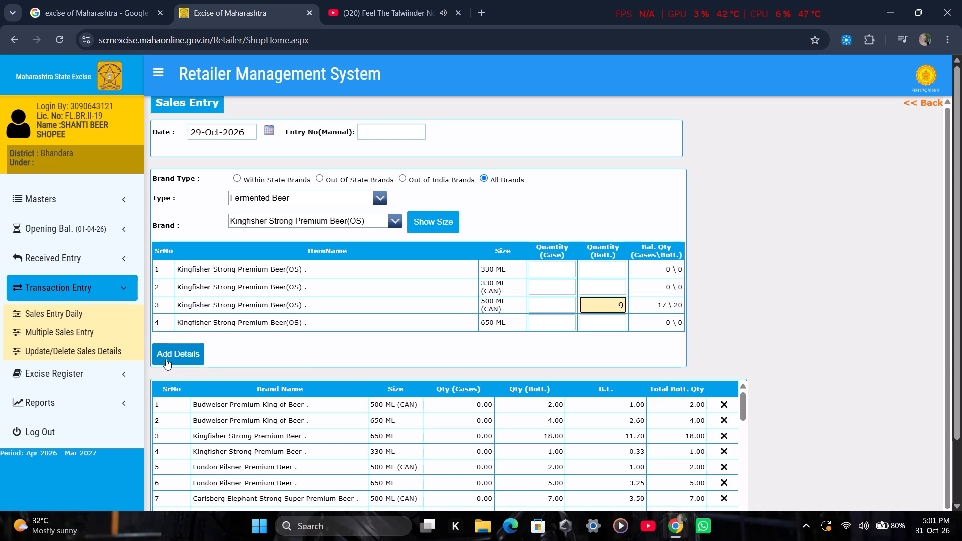
click(184, 359)
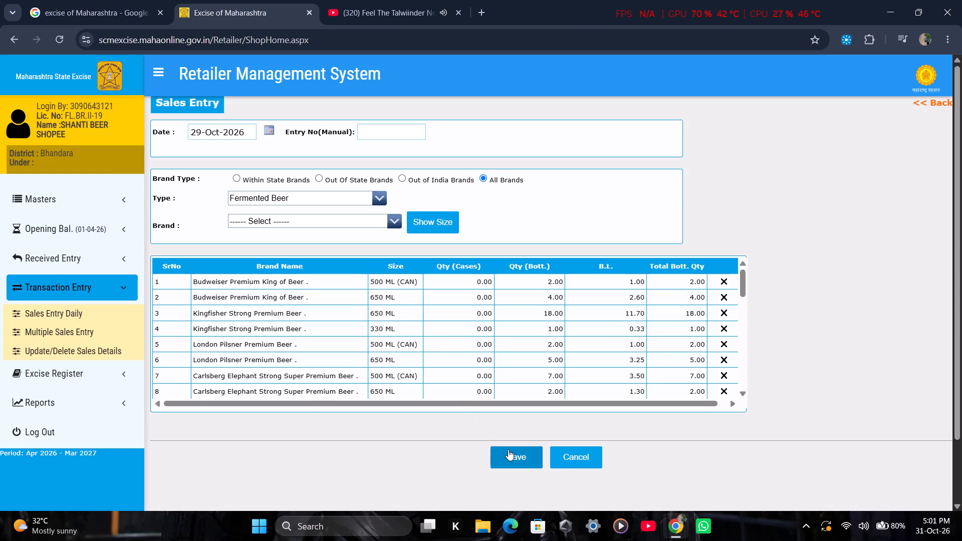
click(508, 449)
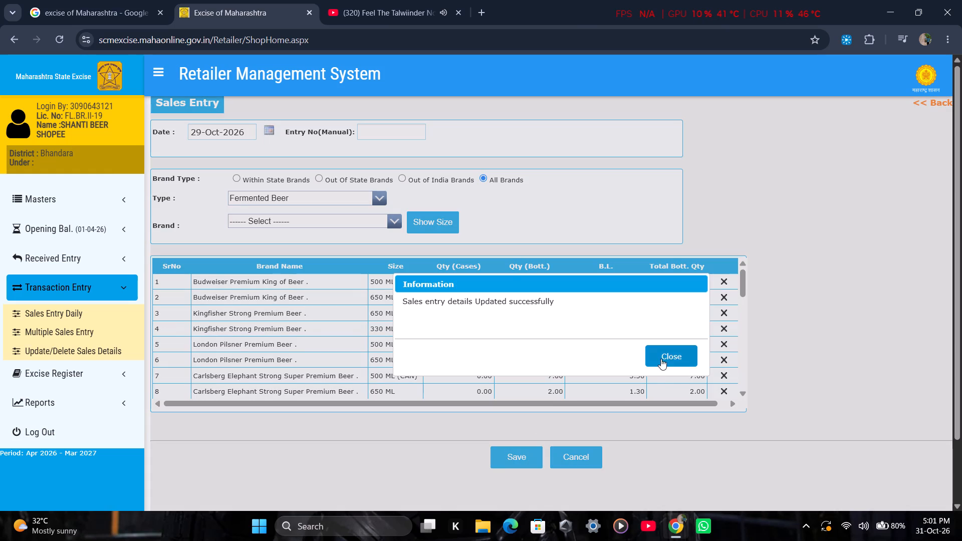
click(662, 354)
Show the bottle-wise FLR 4A monthly statement from 29-Oct-2026 to 29-Oct-2026 to check the updated sales.
click(48, 375)
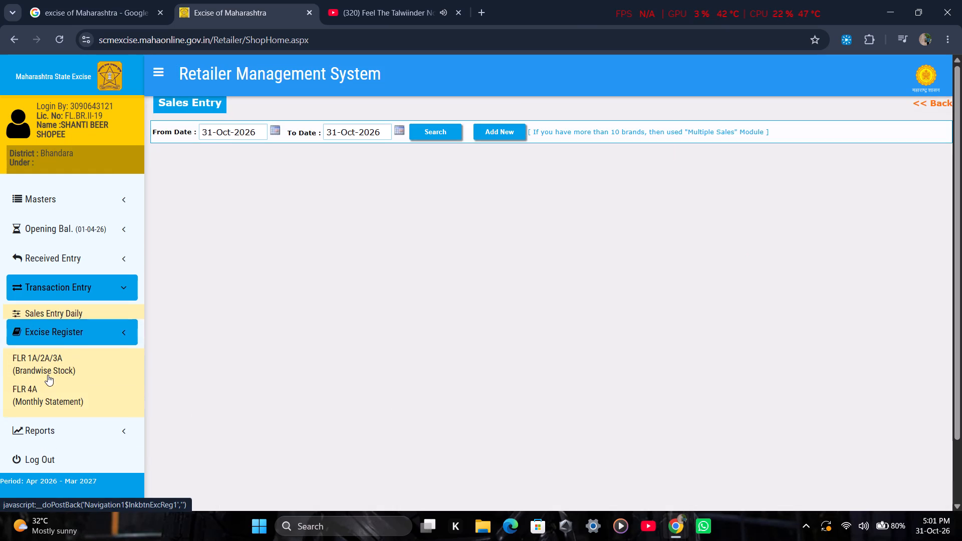
click(45, 387)
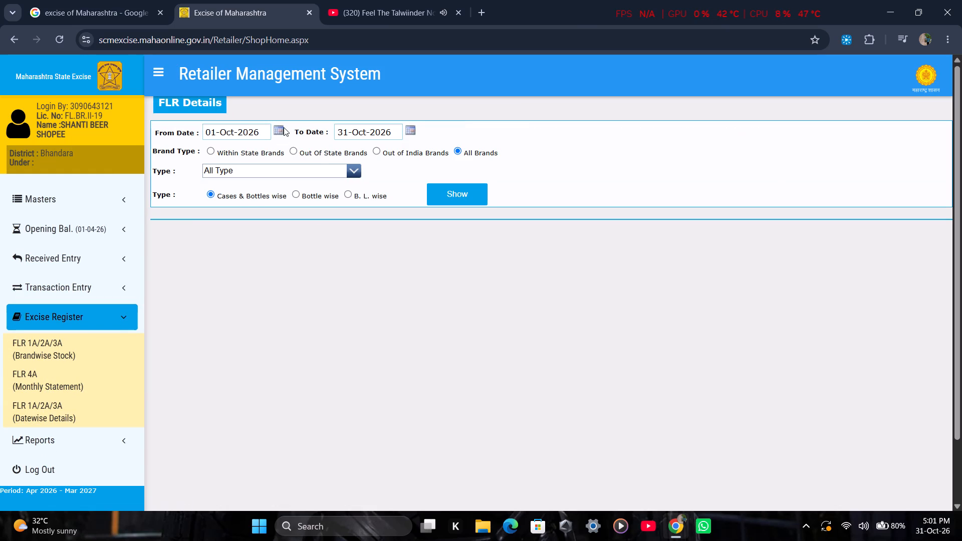
click(277, 129)
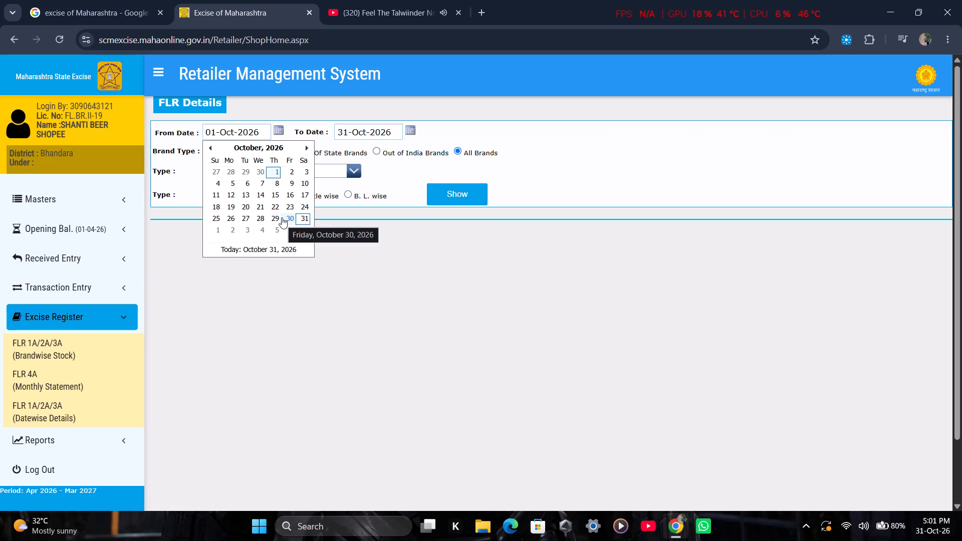
click(276, 216)
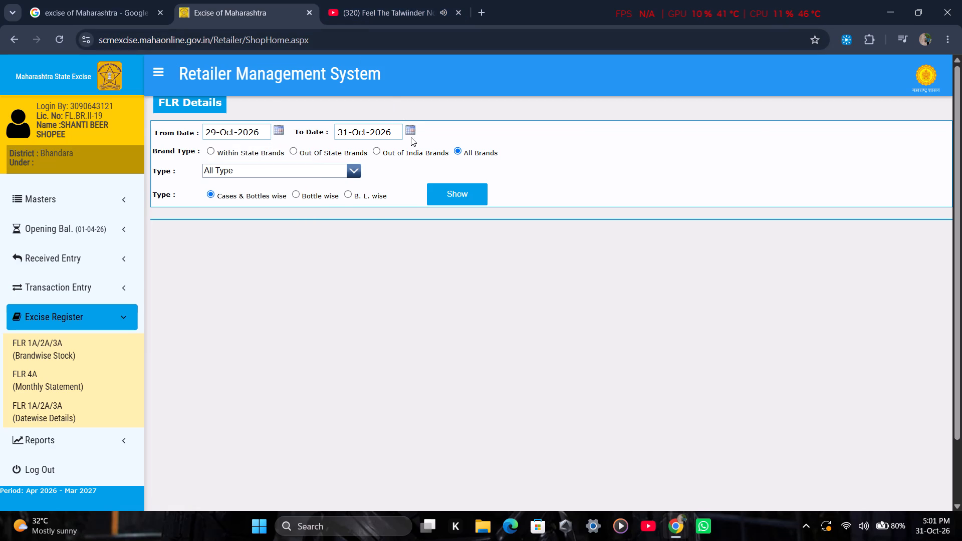
click(415, 127)
click(399, 214)
click(323, 197)
click(444, 185)
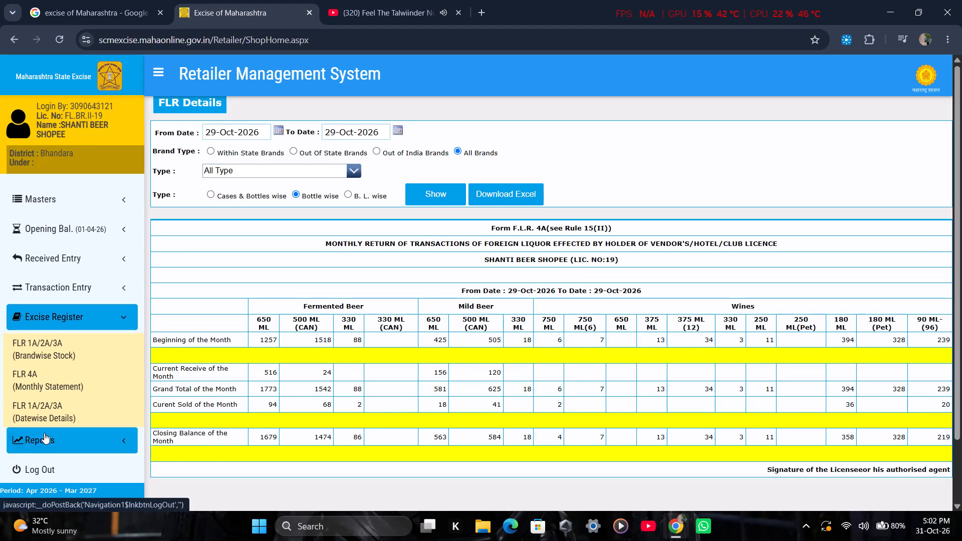
Log out of the beer shopee account and log in with the saved HOTEL SHANTI RESTAURANT account, answering the arithmetic check.
click(43, 467)
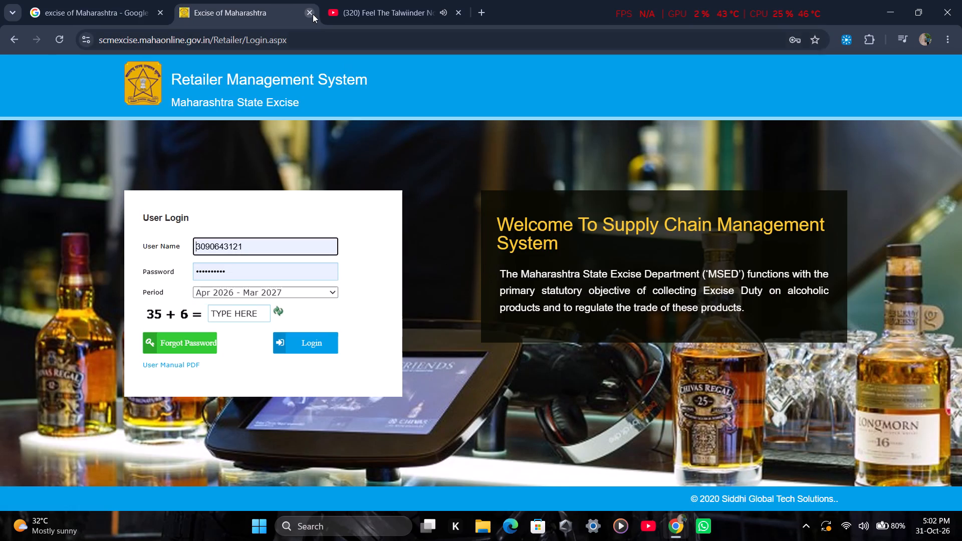
click(266, 252)
click(300, 311)
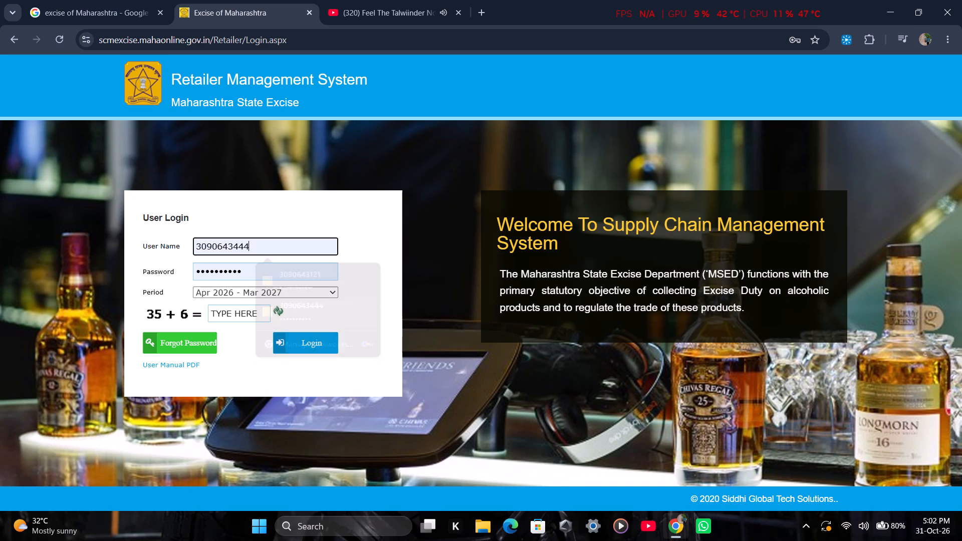
click(241, 318)
text(41)
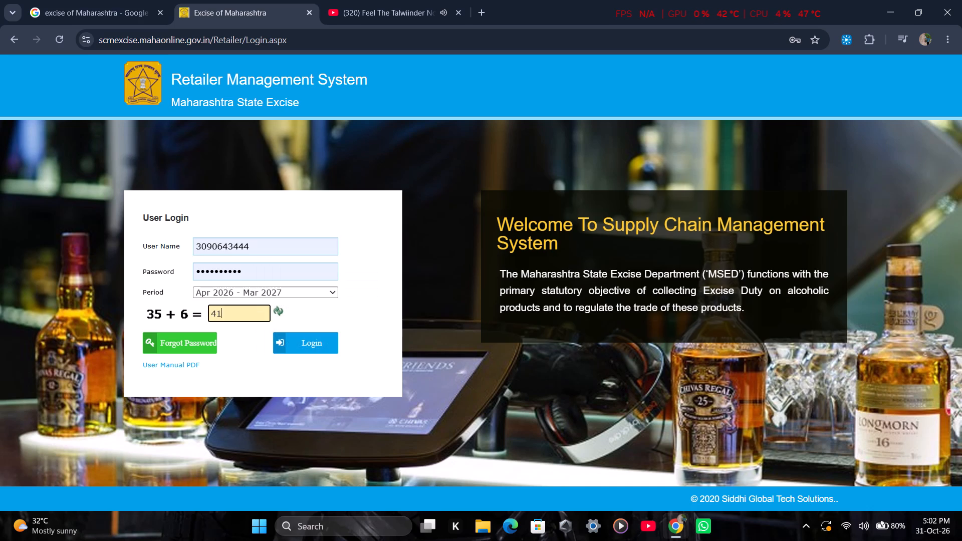
key(Return)
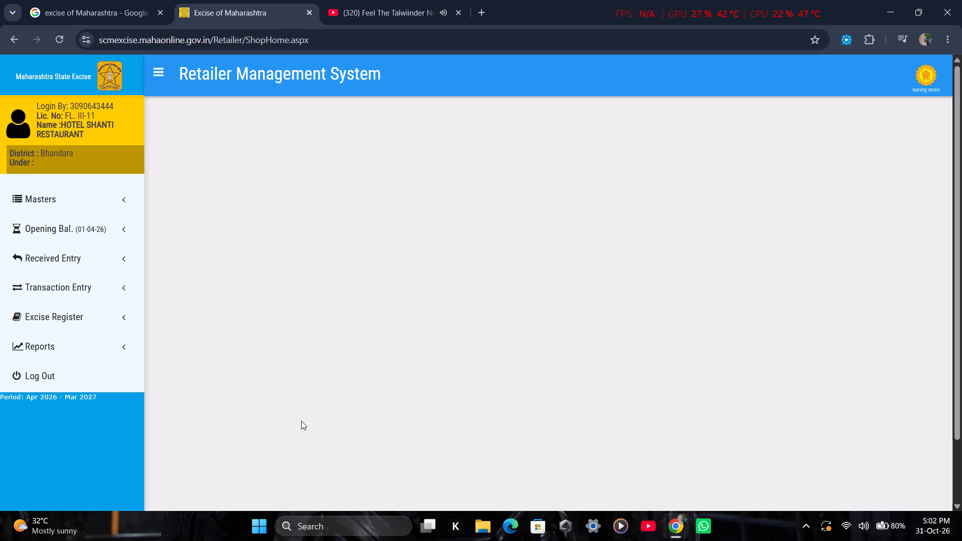
Search the restaurant's pending TPs received from traders, from 02-Oct-2026 to 31-Oct-2026.
click(32, 264)
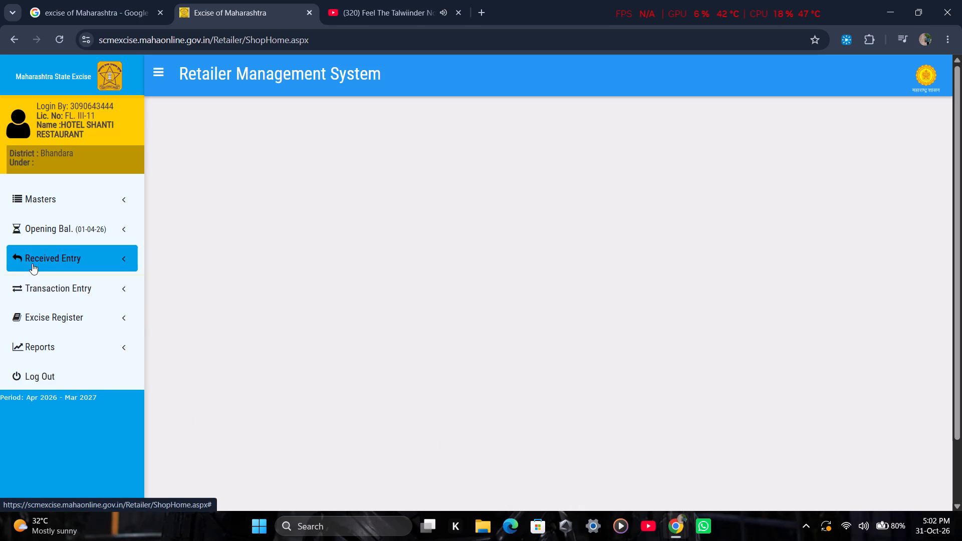
click(46, 281)
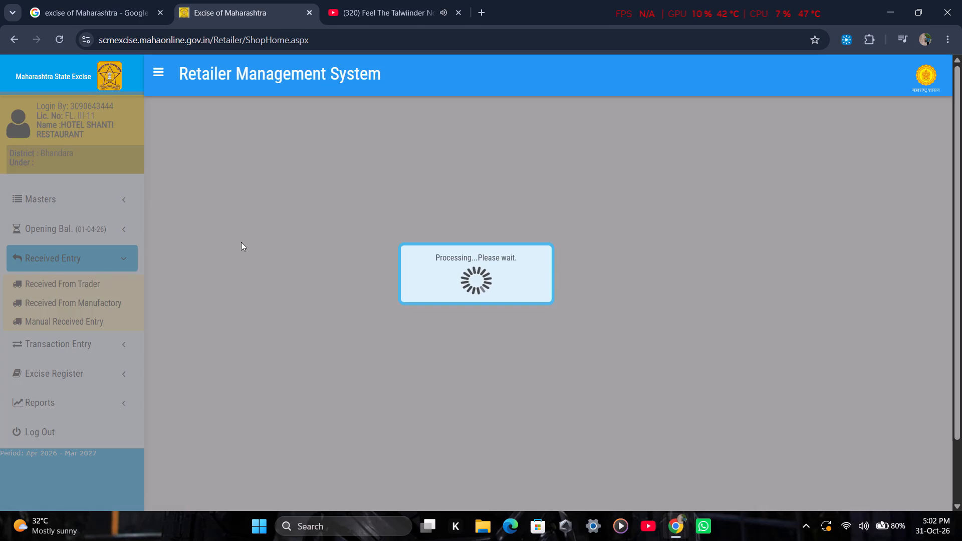
click(520, 128)
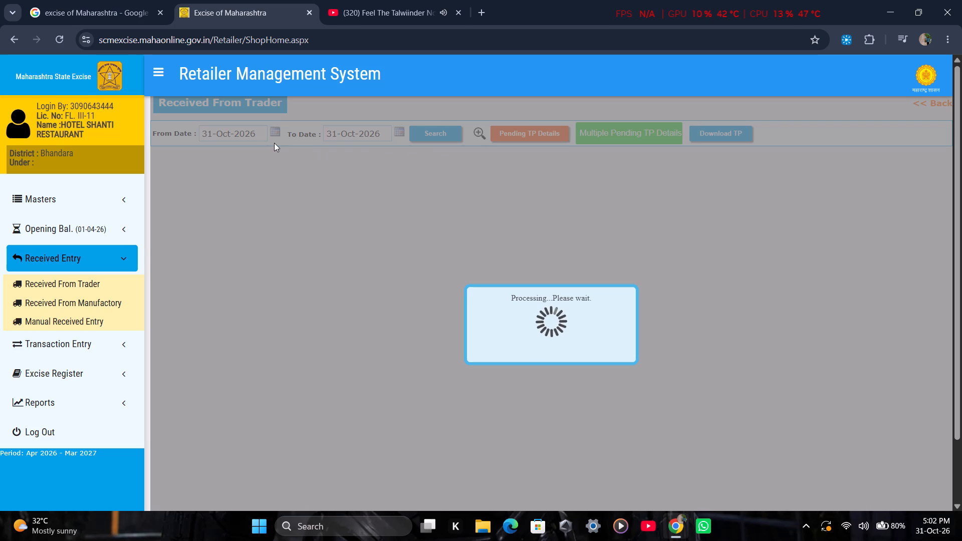
click(274, 131)
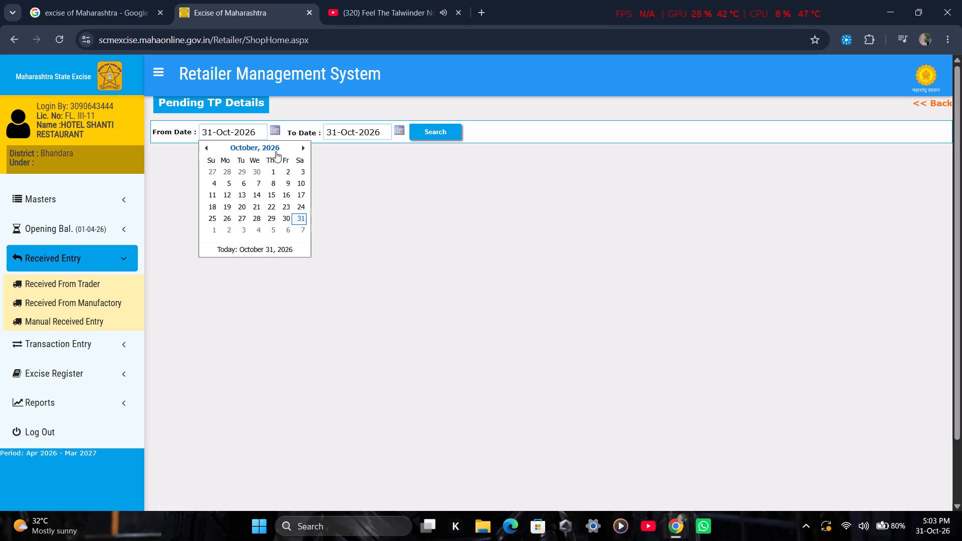